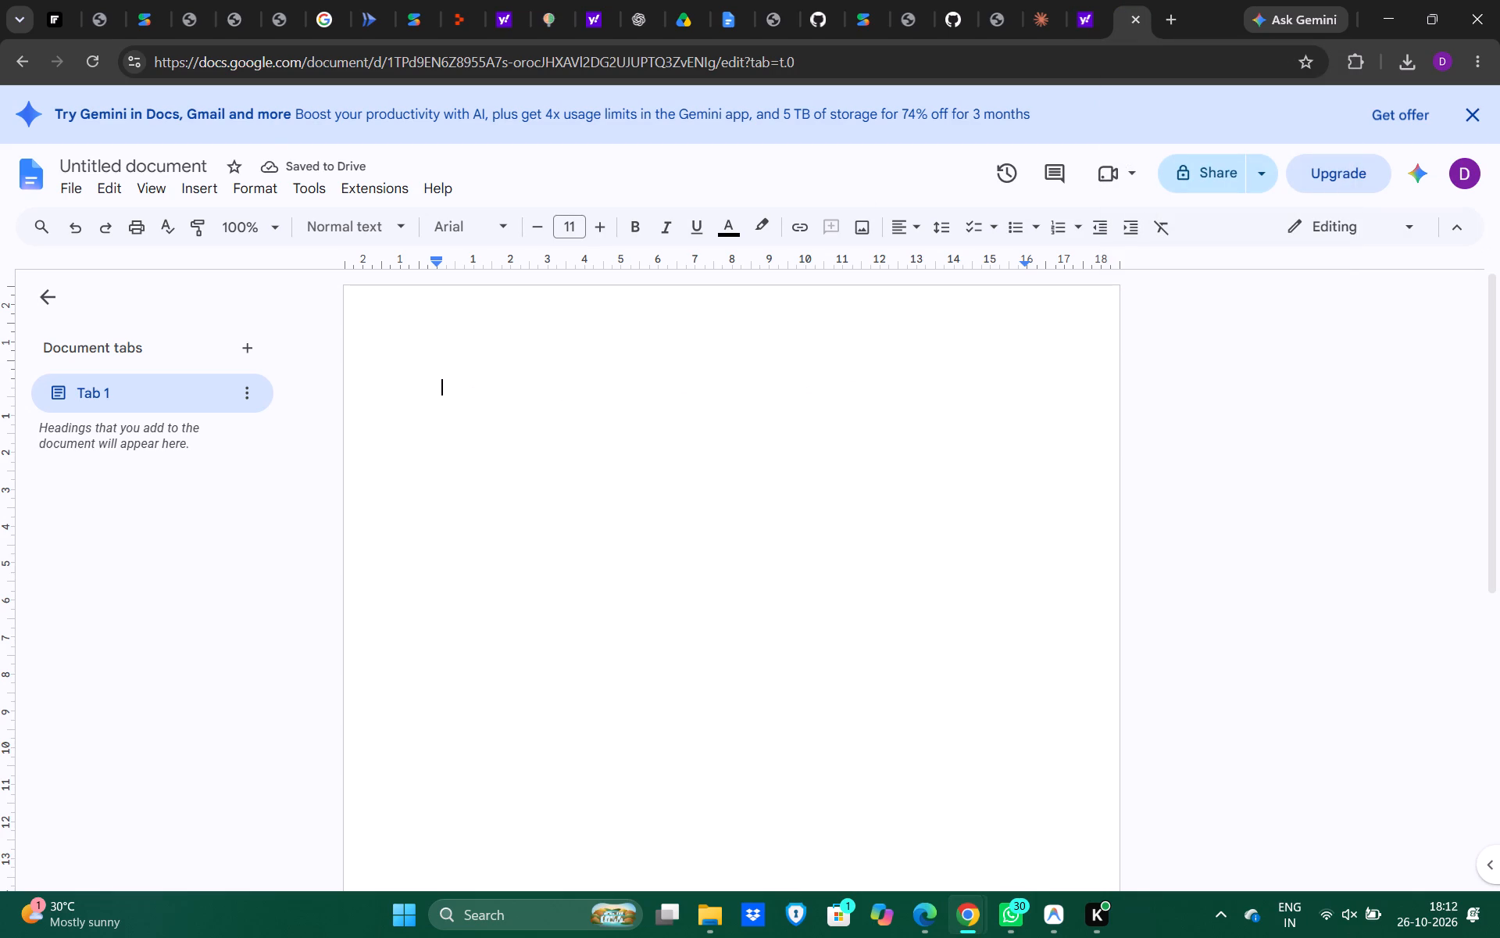
key("BackSpace")
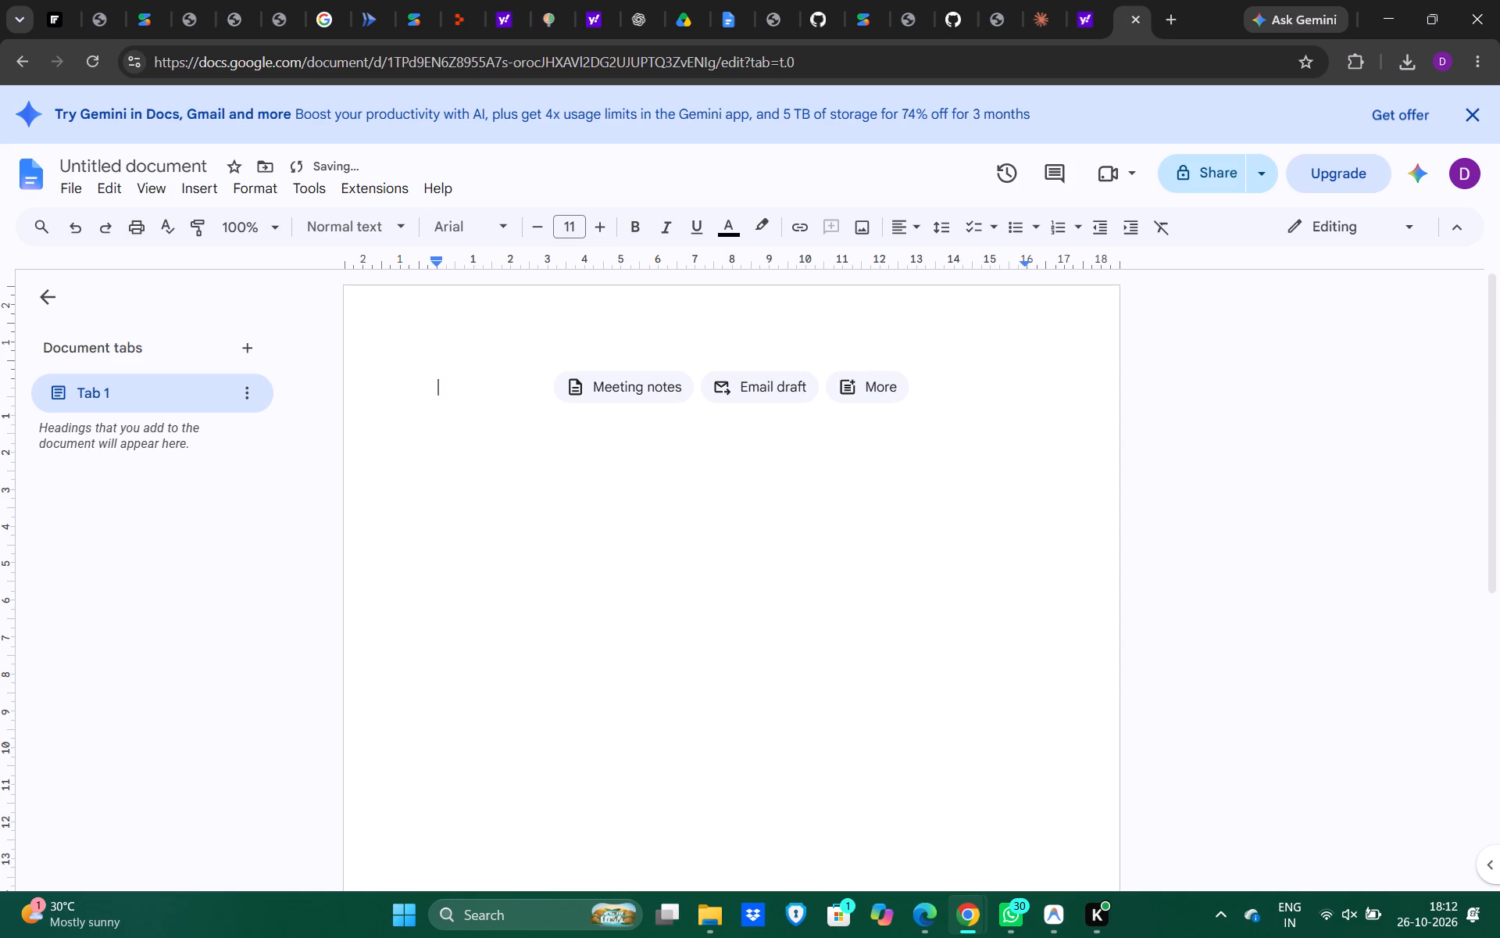
key("ctrl+v")
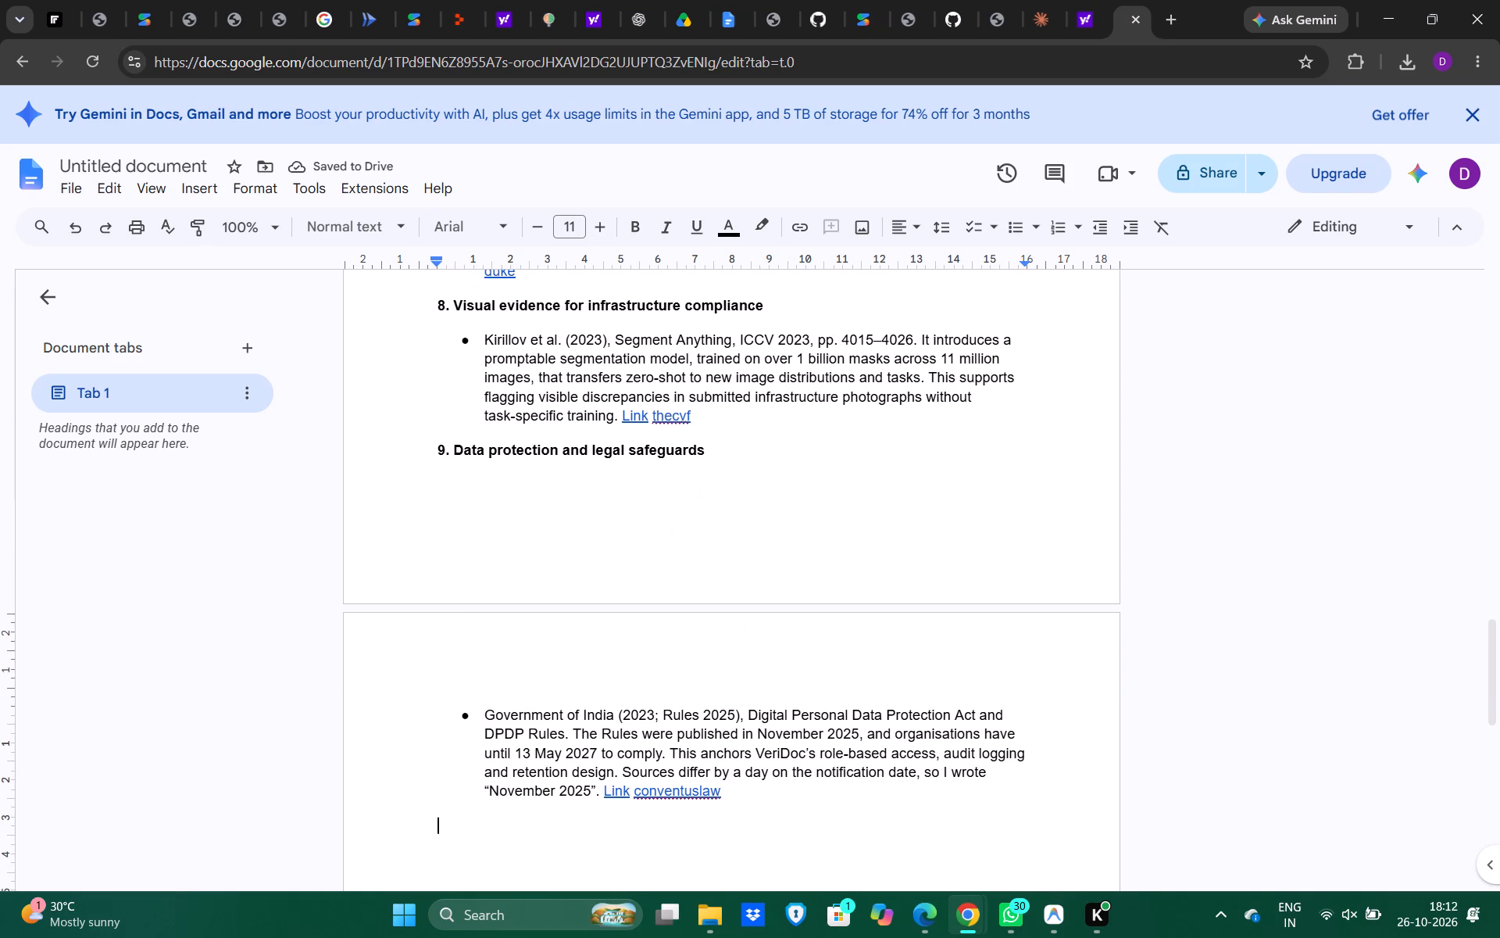
Move the title "Research References Supporting VeriDoc AI" to roughly the middle of its line using leading spaces.
scroll(505, 428, "up", 11)
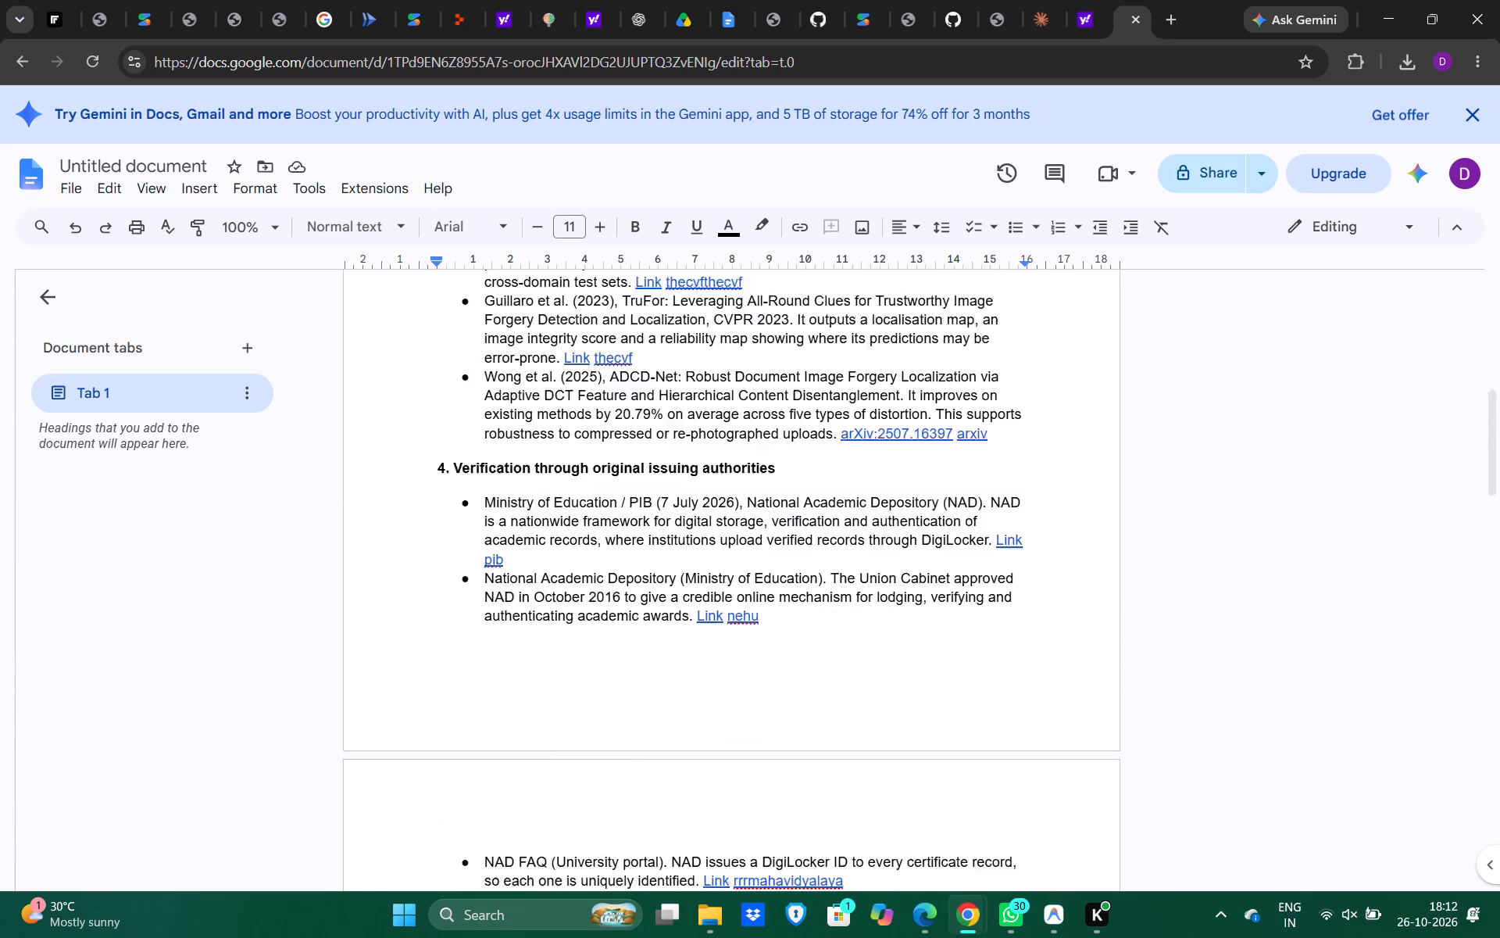
scroll(505, 428, "up", 8)
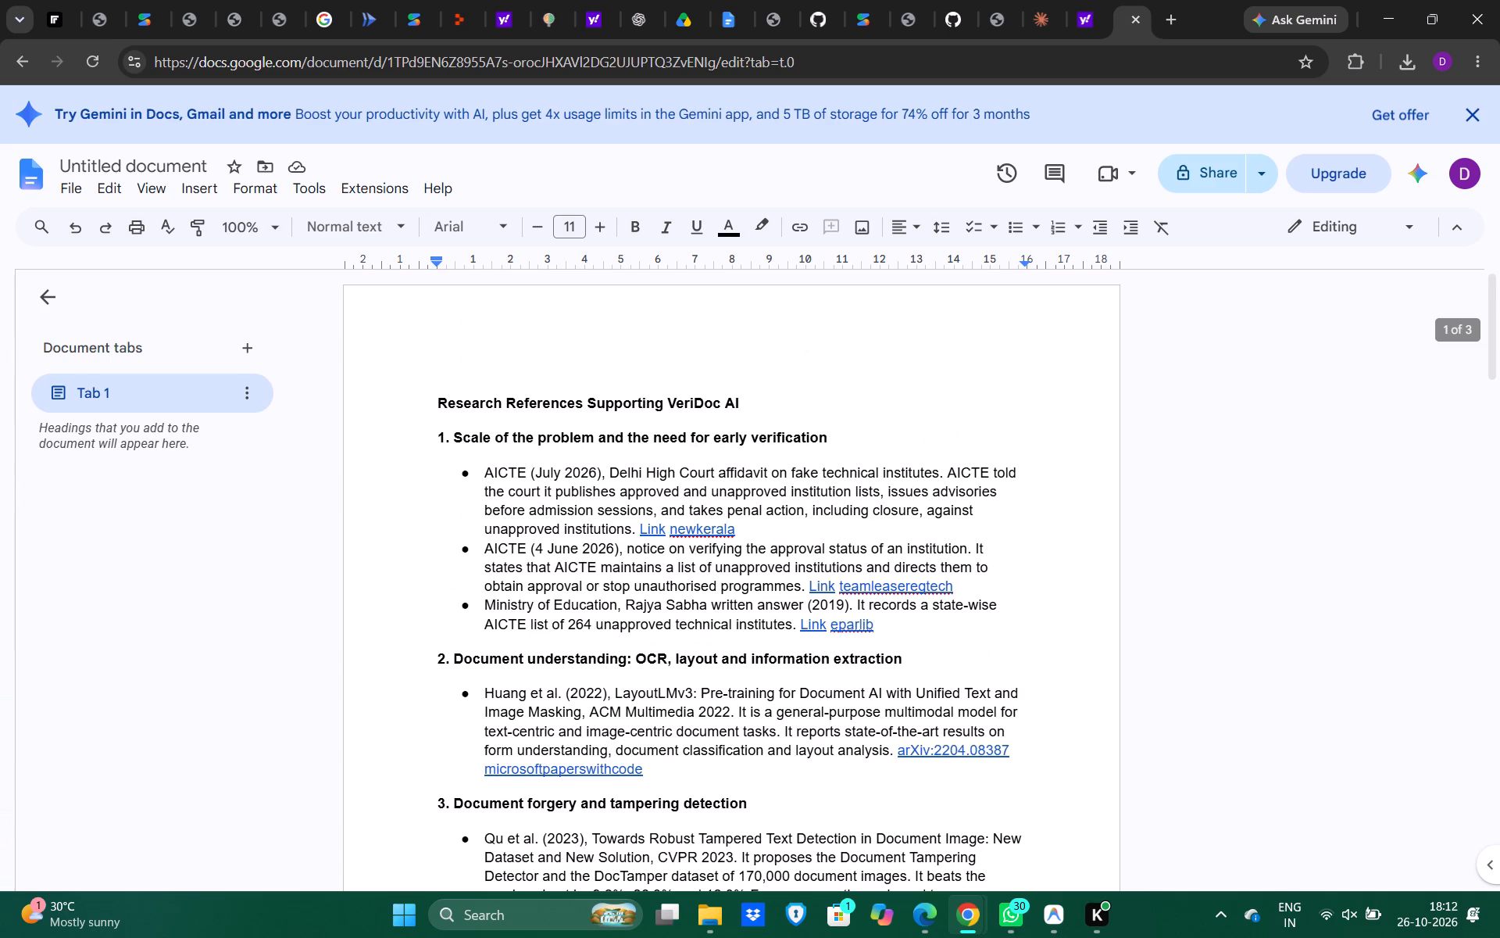
left_click(434, 400)
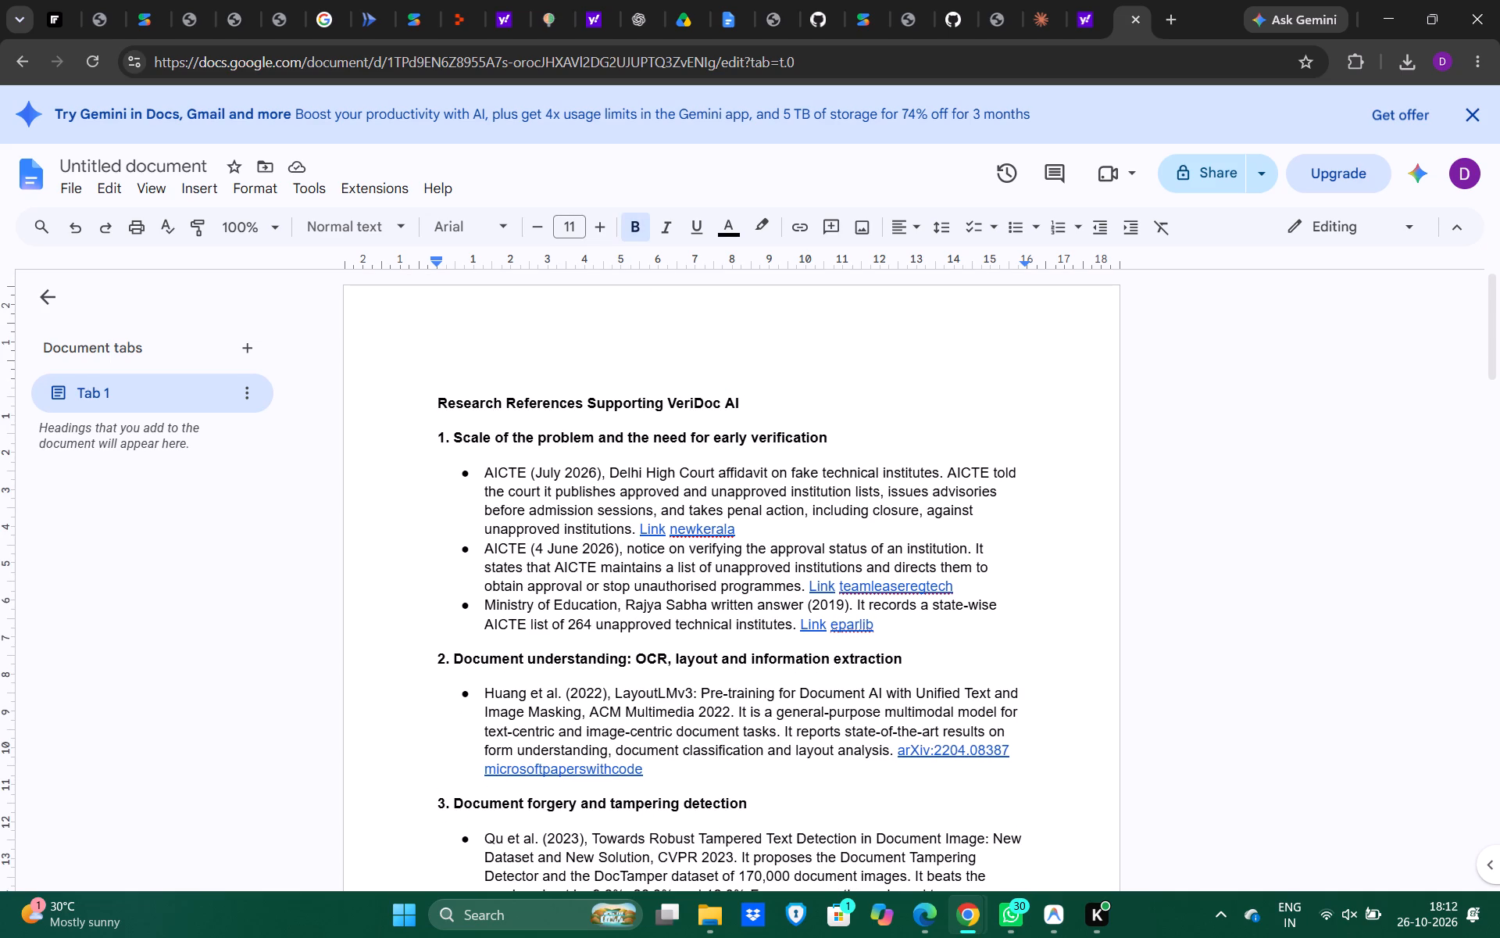
left_click(434, 400)
key("space")
key("space")
key("space")
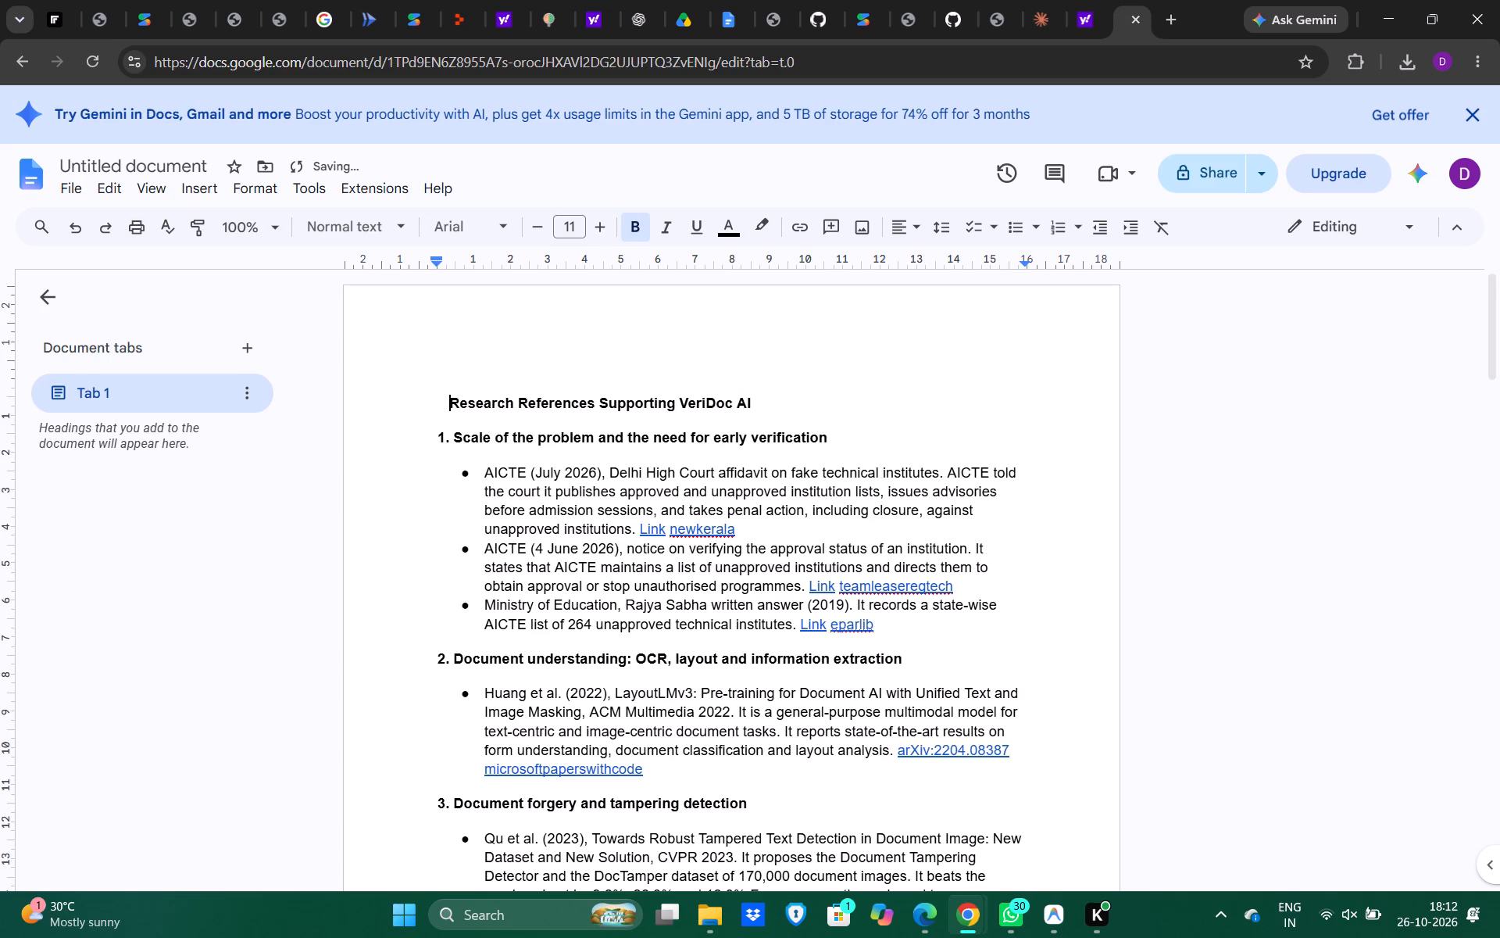
key("space")
key("space")
key("space")
key("space")
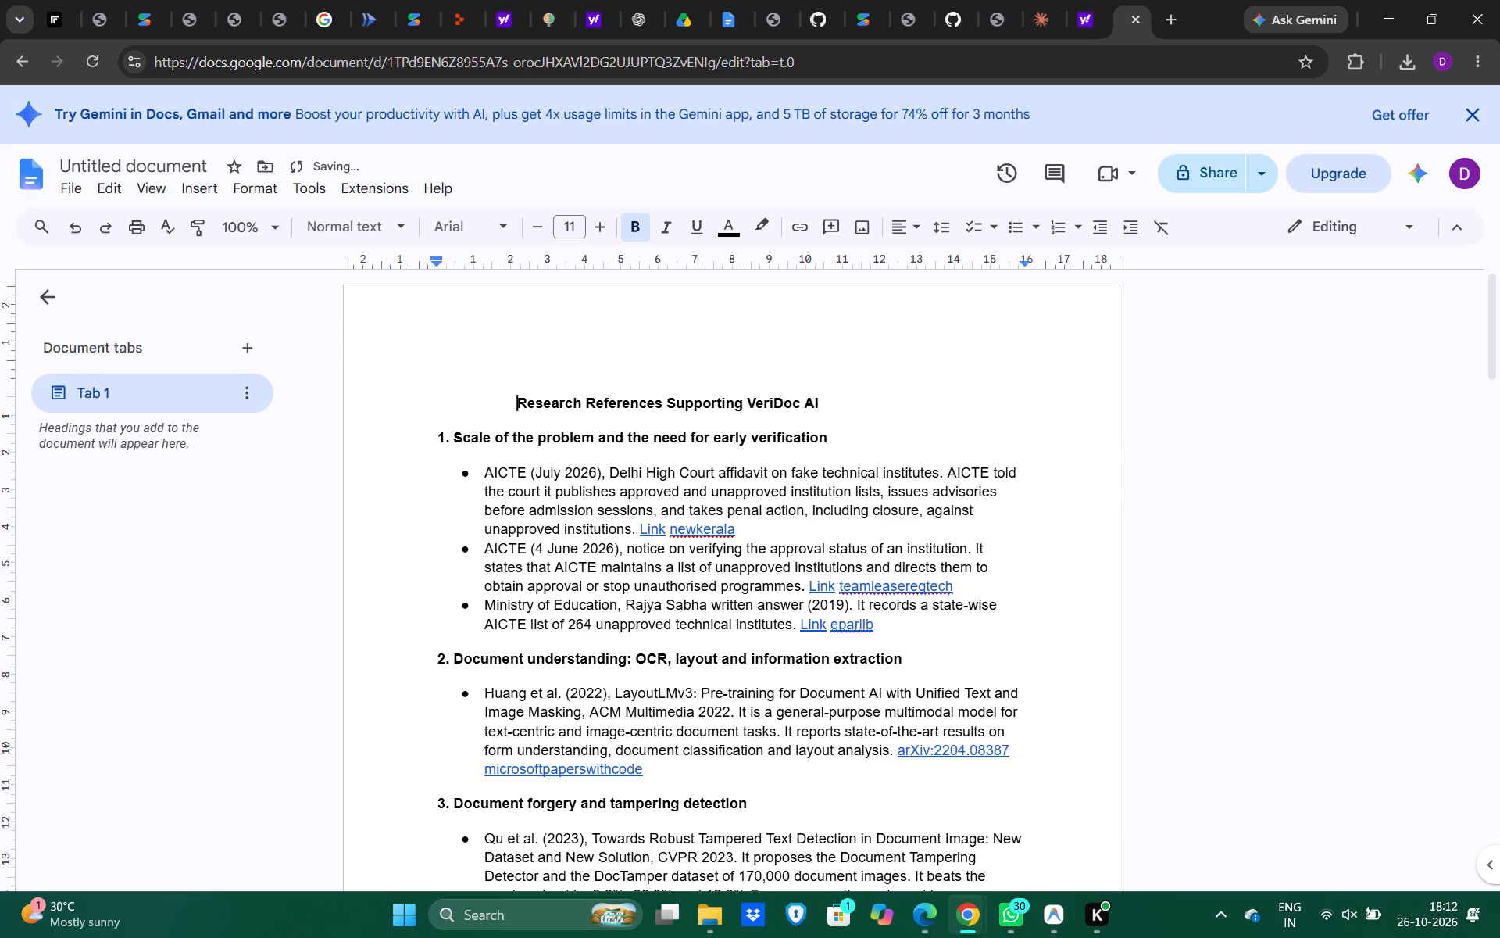
key("space")
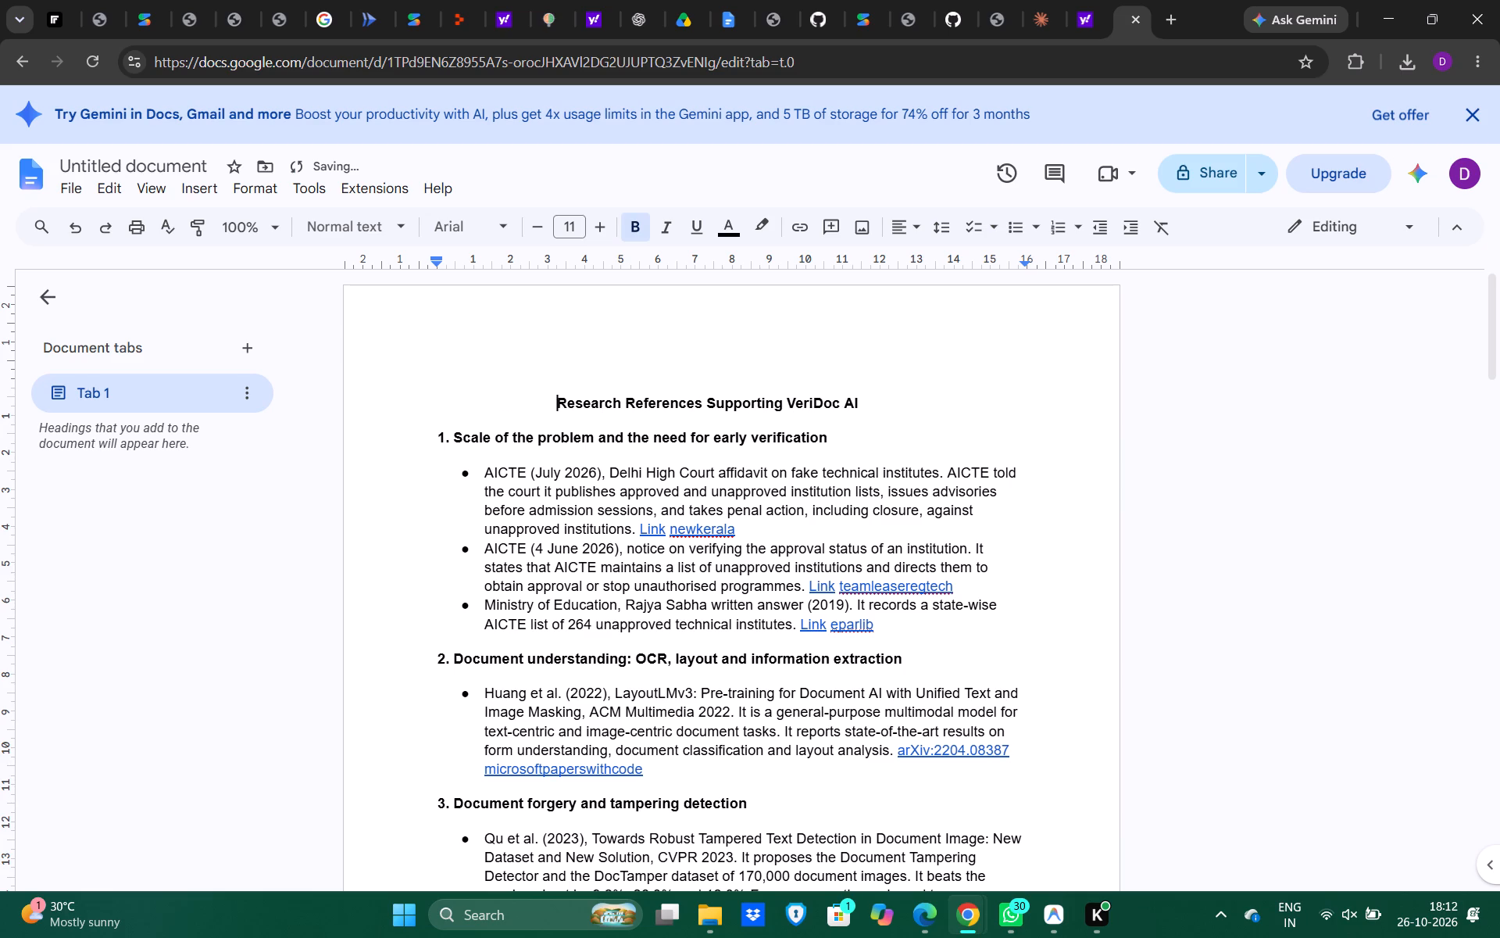
Check the newkerala, eparlib and teamleaseregtech reference links in section 1, reloading the eparlib page.
left_click(661, 531)
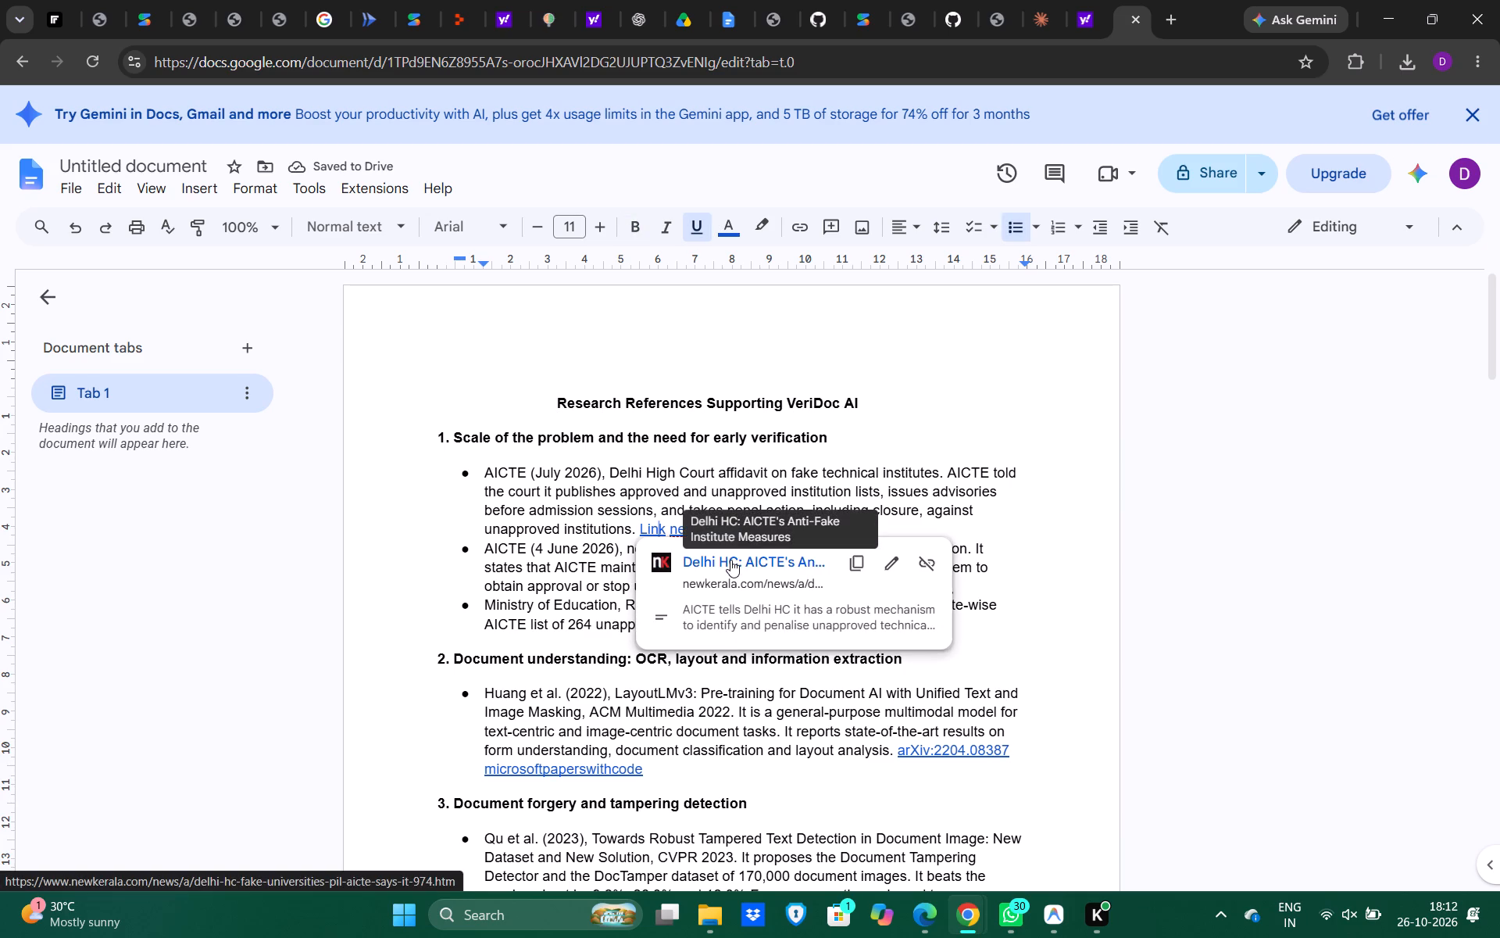
left_click(730, 560)
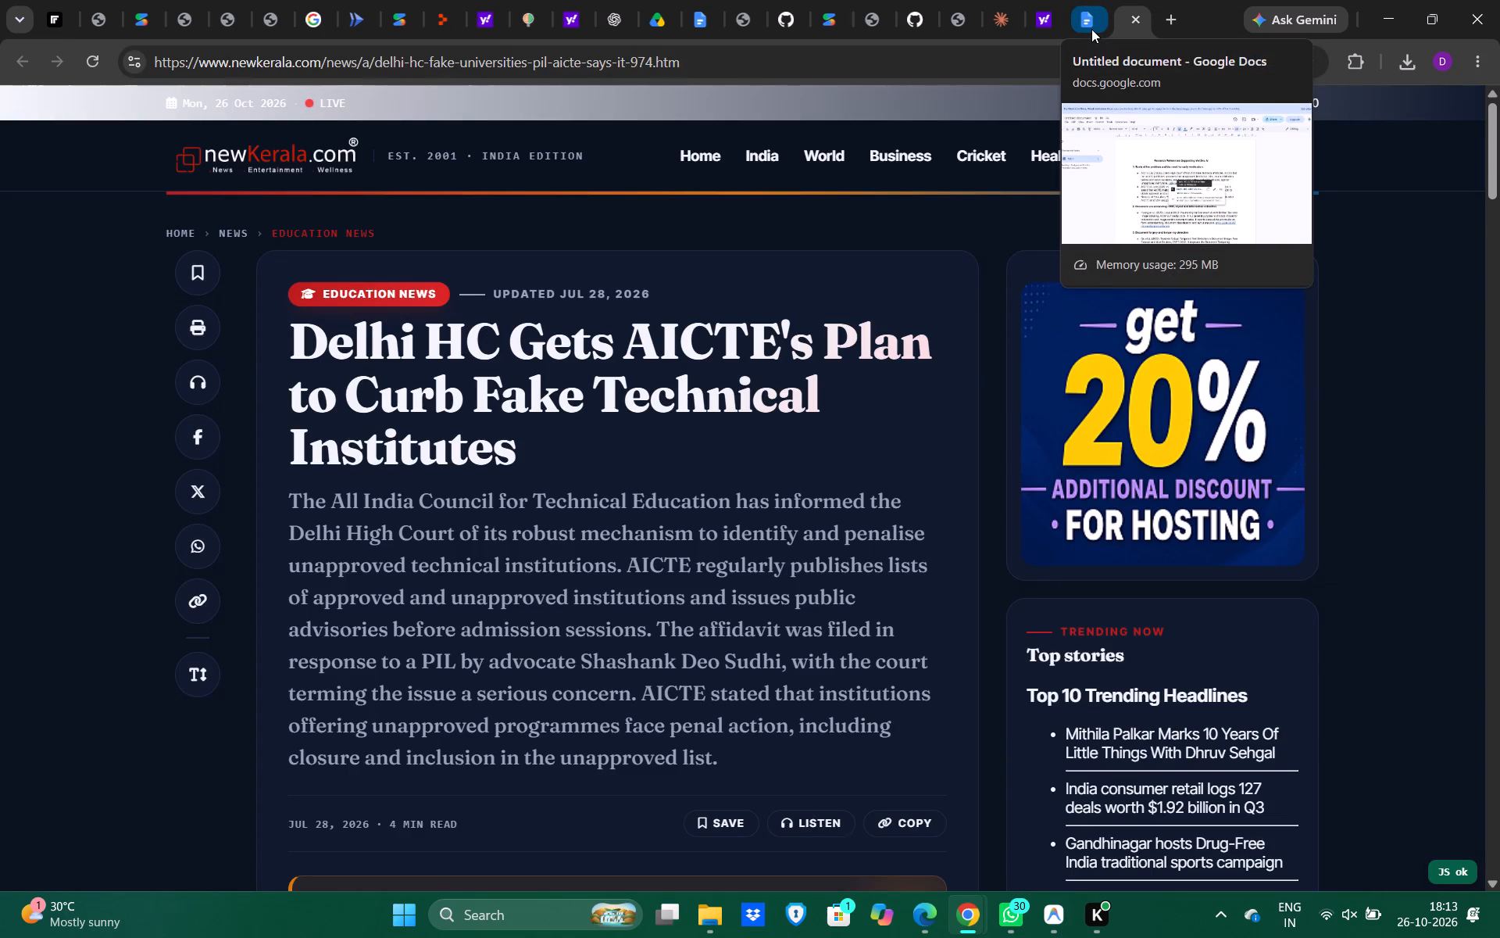
left_click(1091, 26)
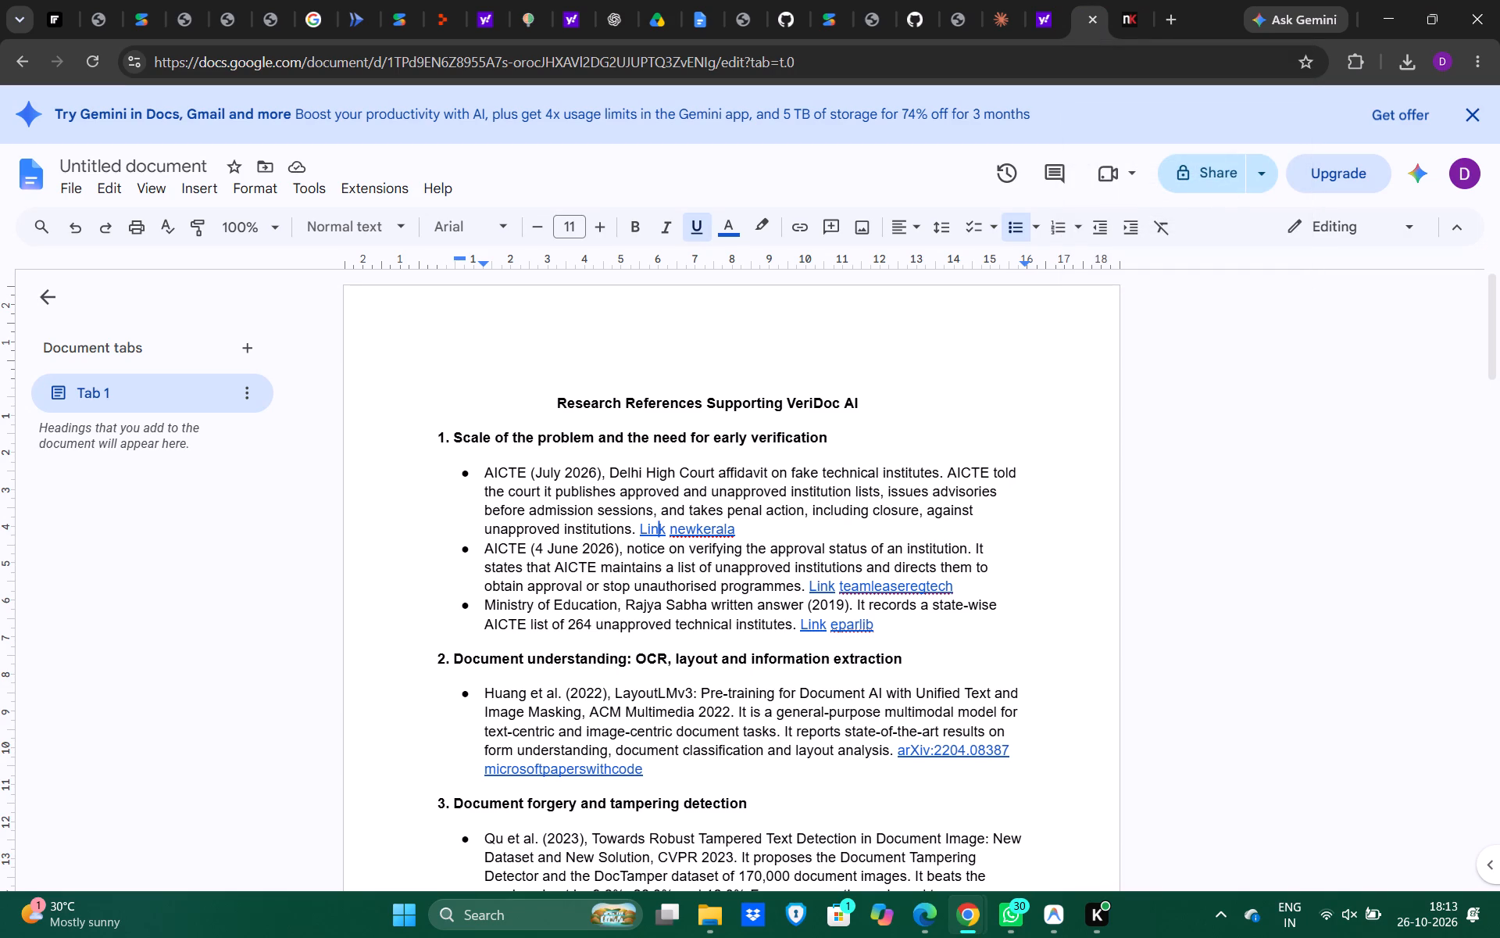
left_click(823, 632)
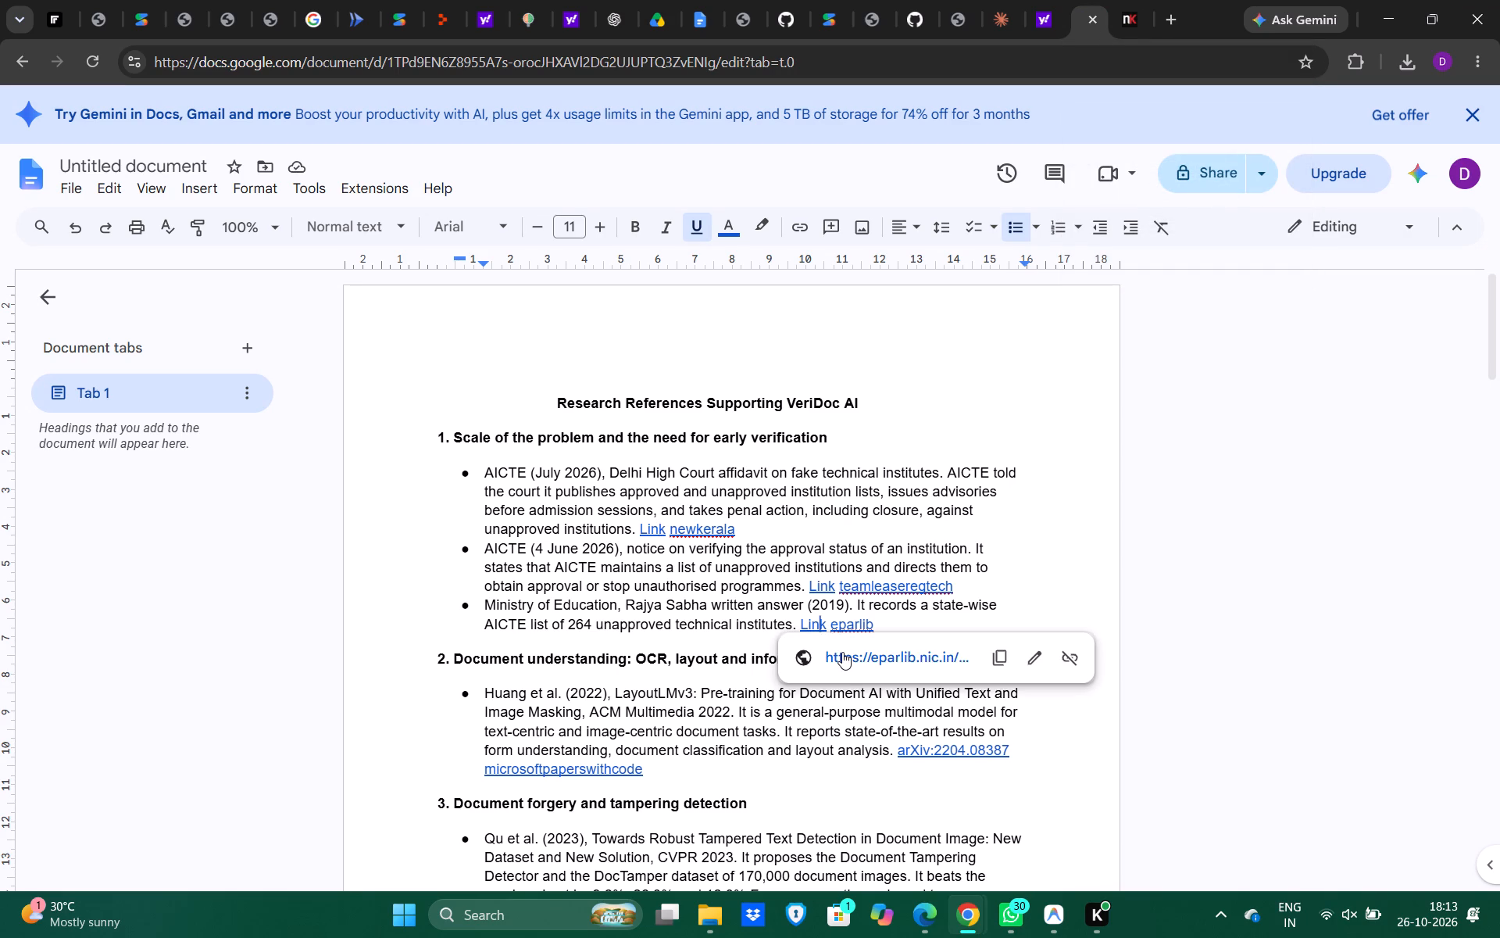
left_click(841, 652)
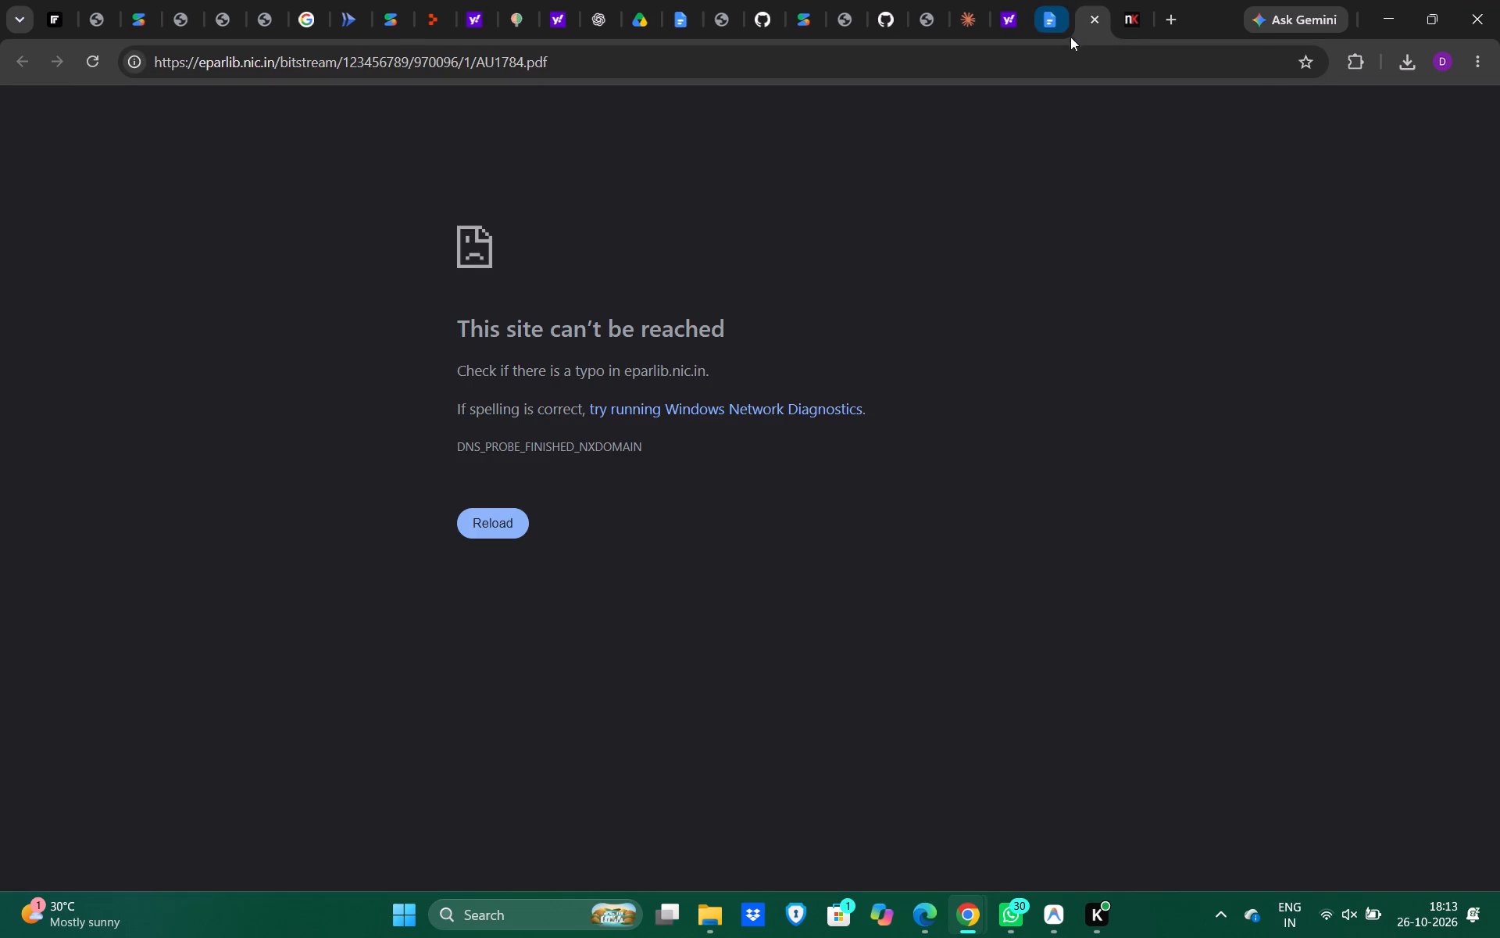
left_click(89, 57)
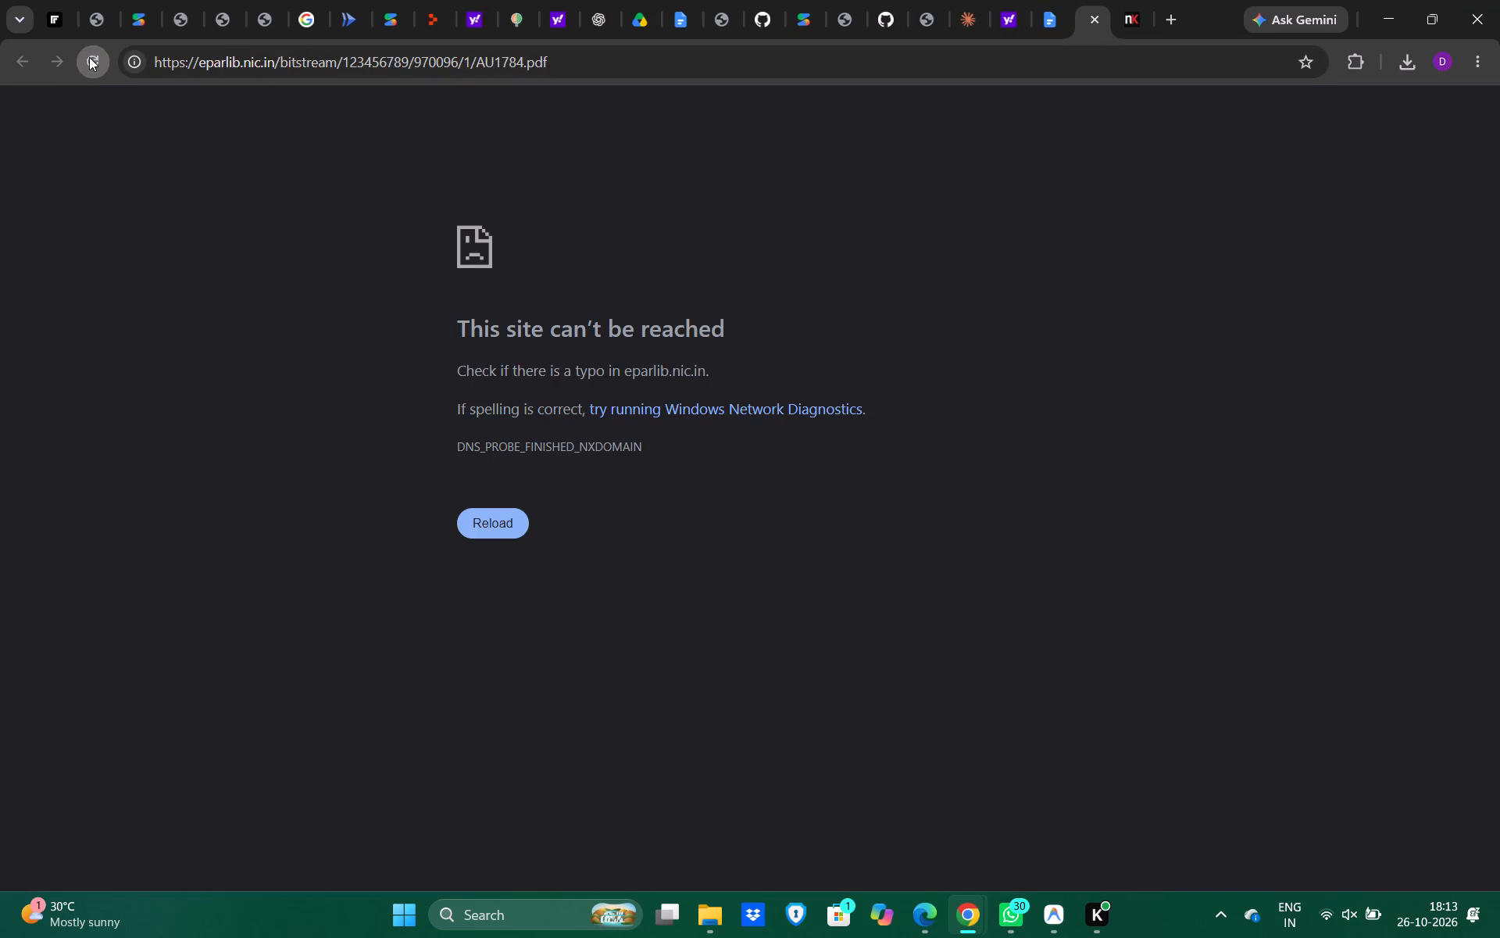
left_click(89, 57)
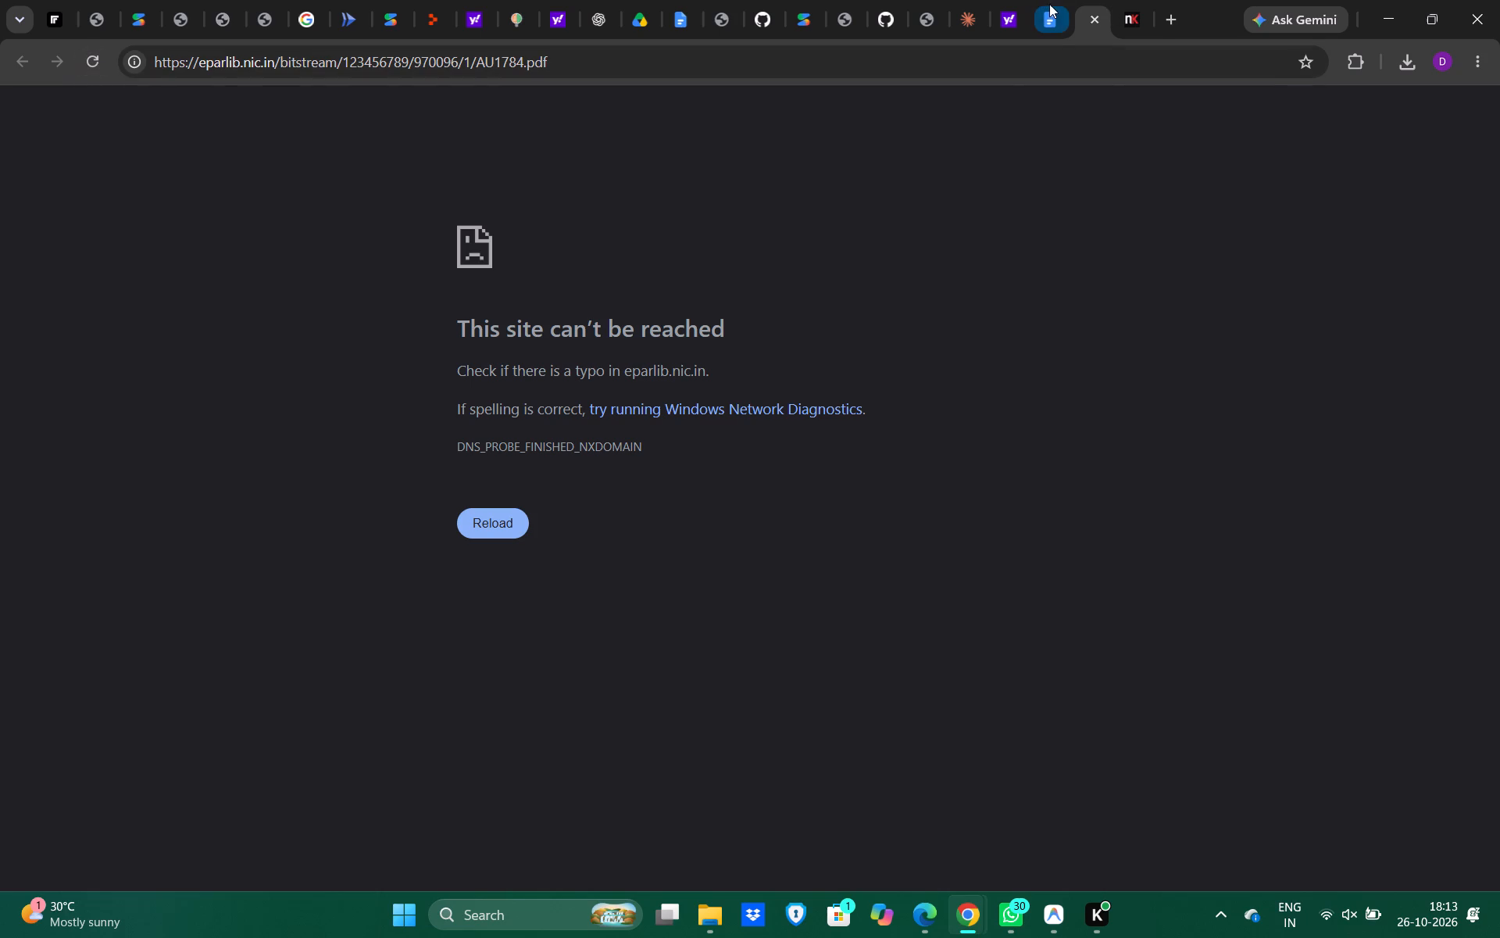
left_click(1050, 13)
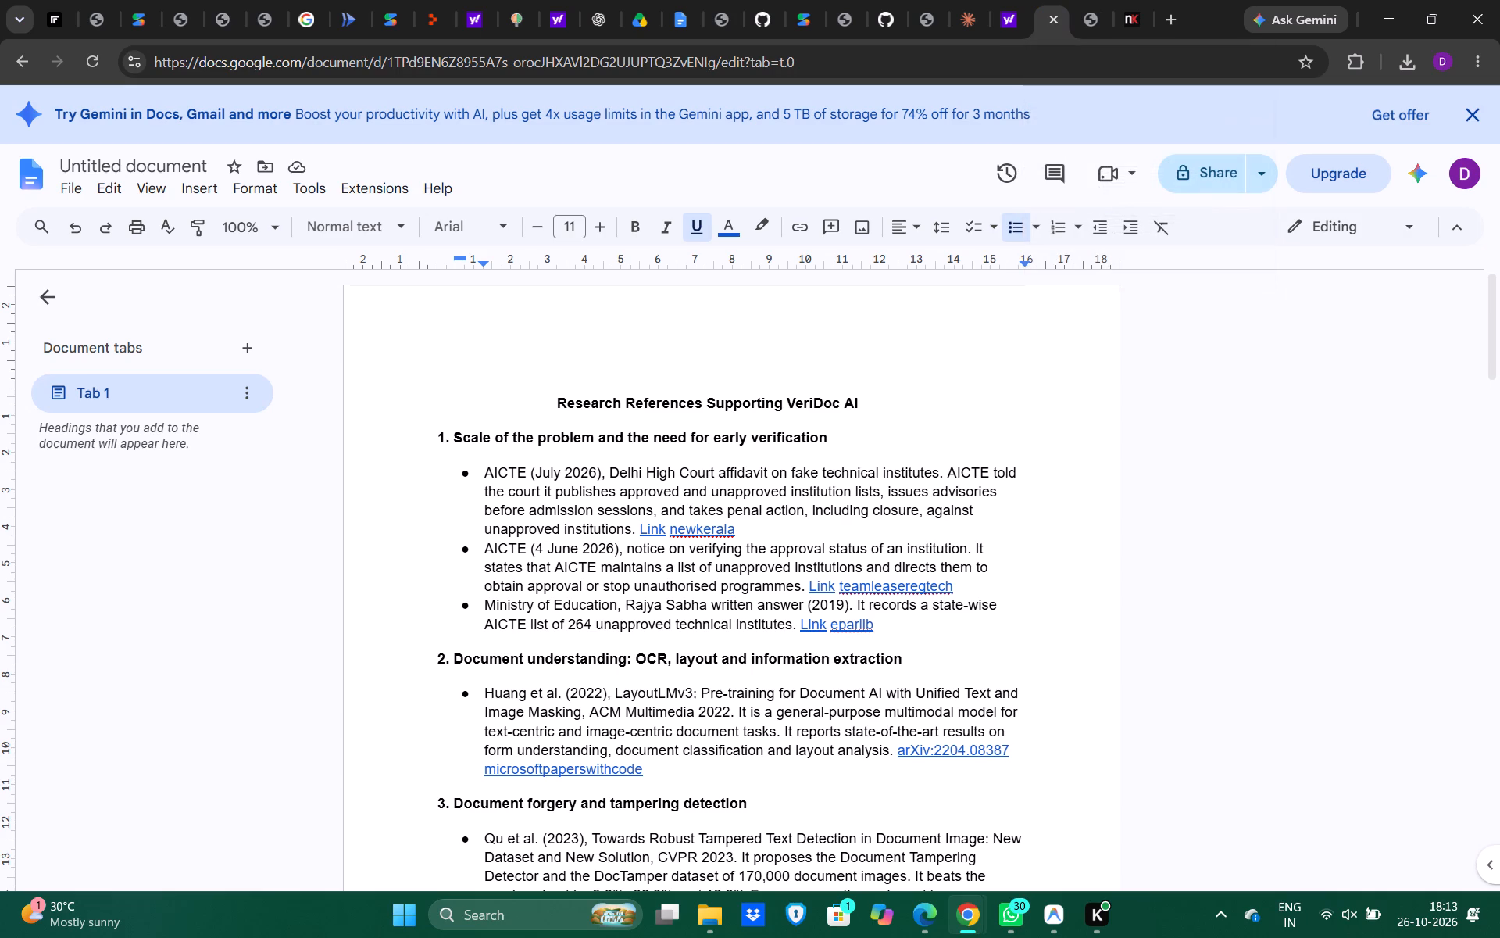
left_click(889, 586)
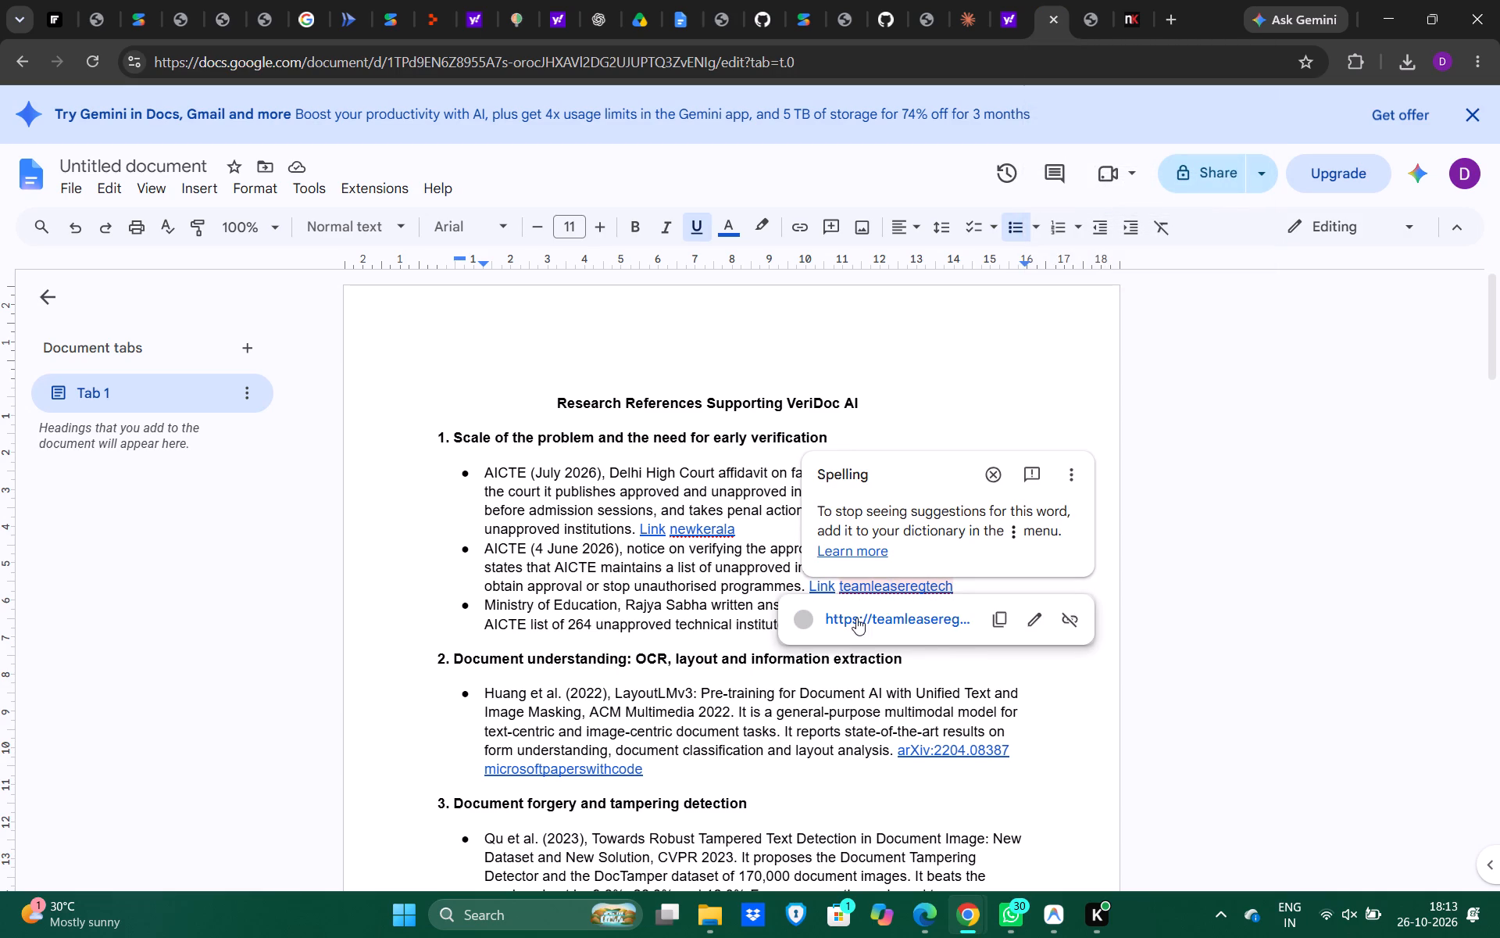
left_click(855, 625)
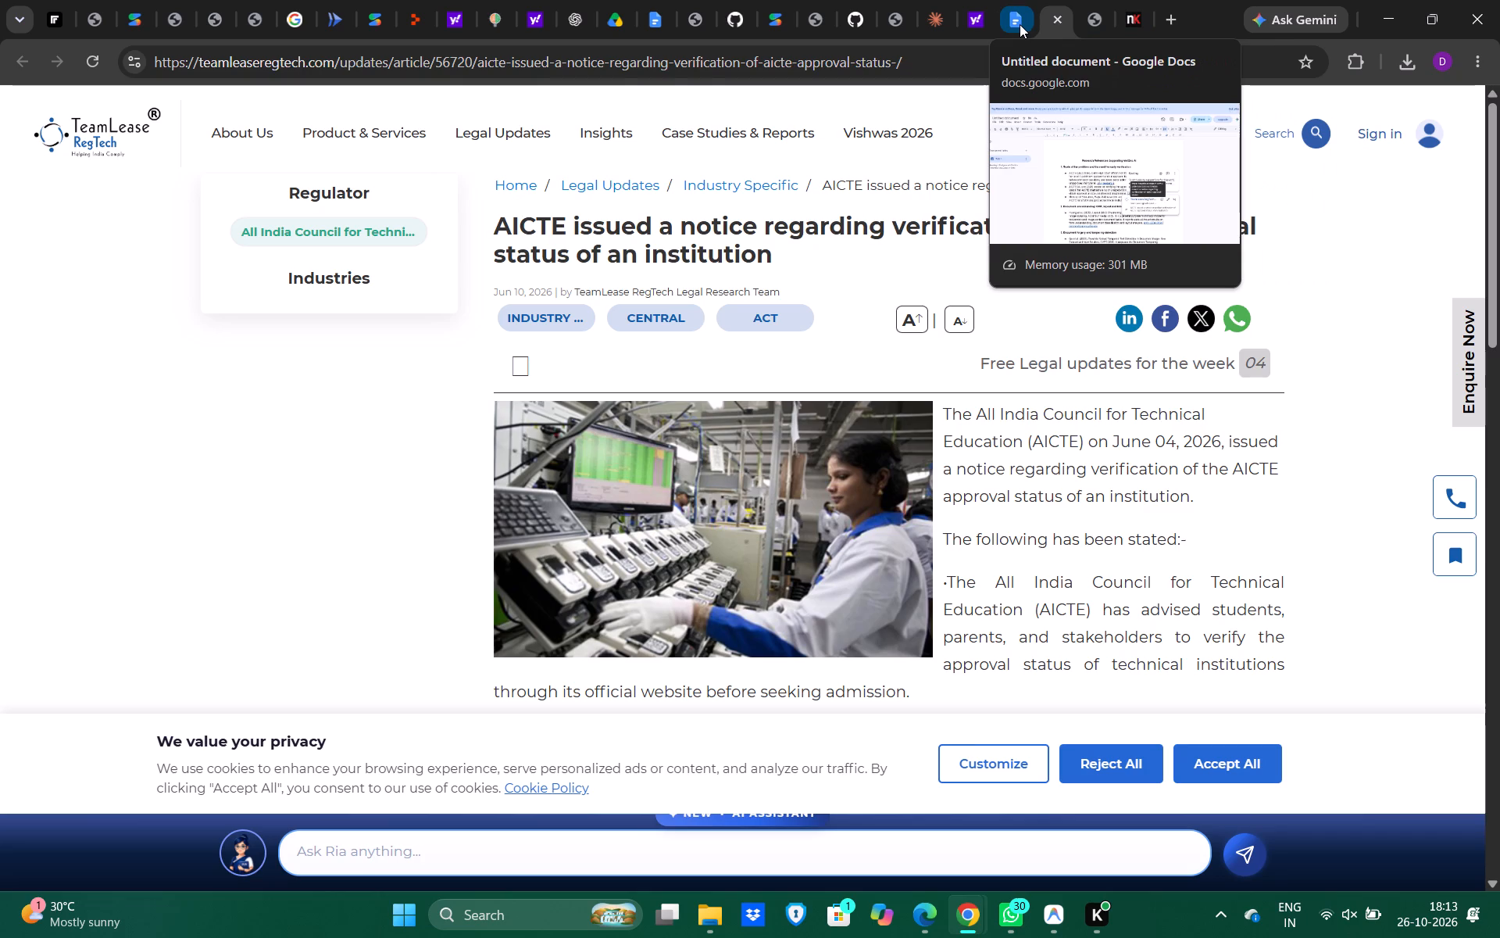
left_click(1020, 24)
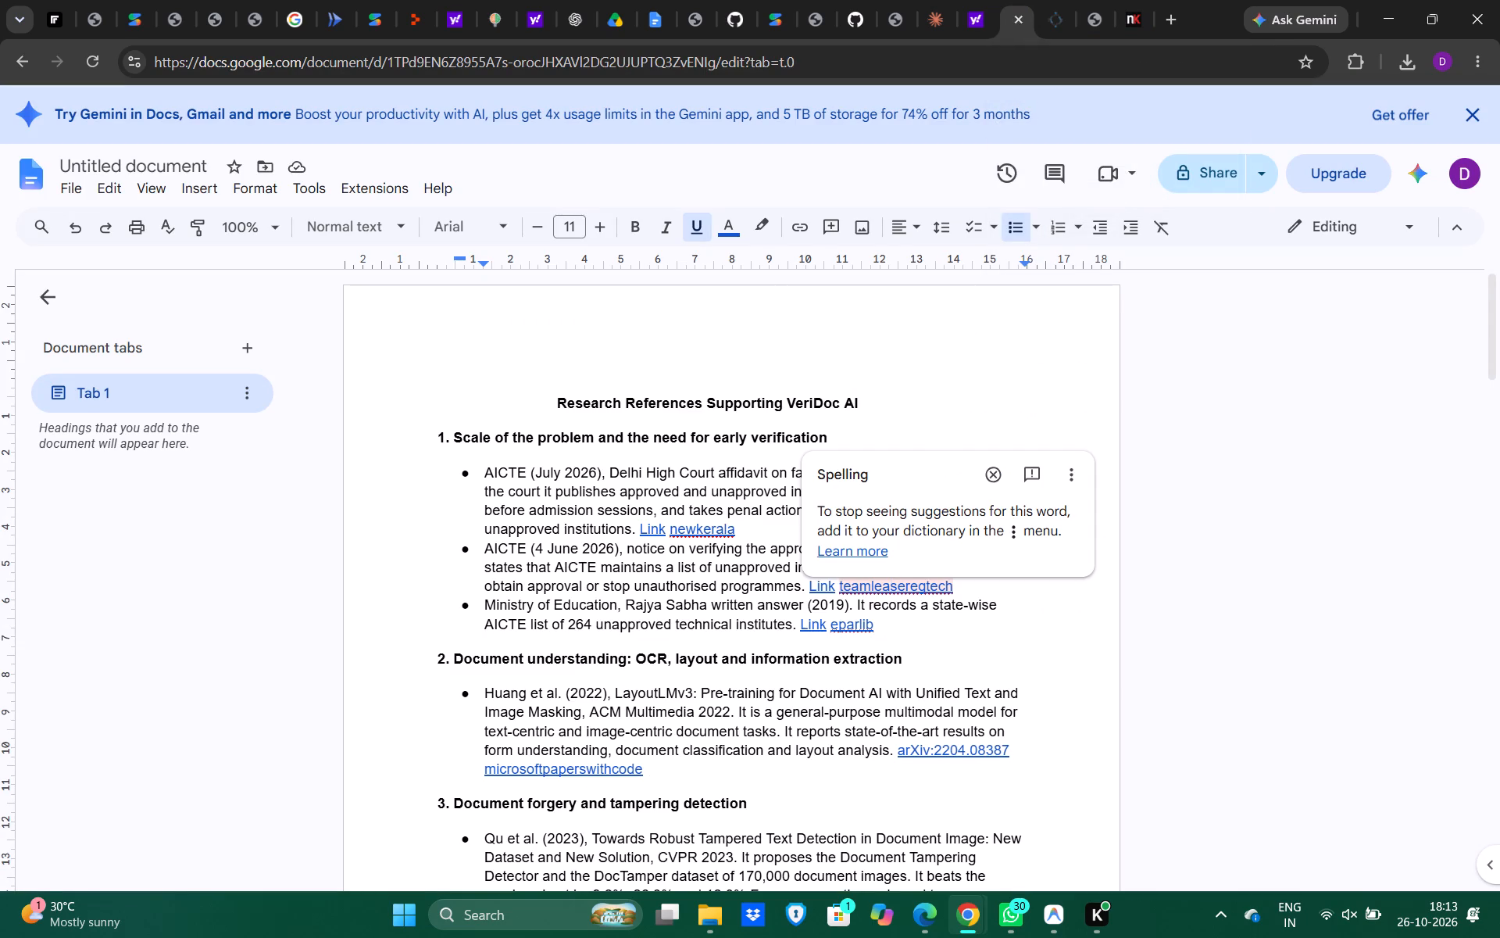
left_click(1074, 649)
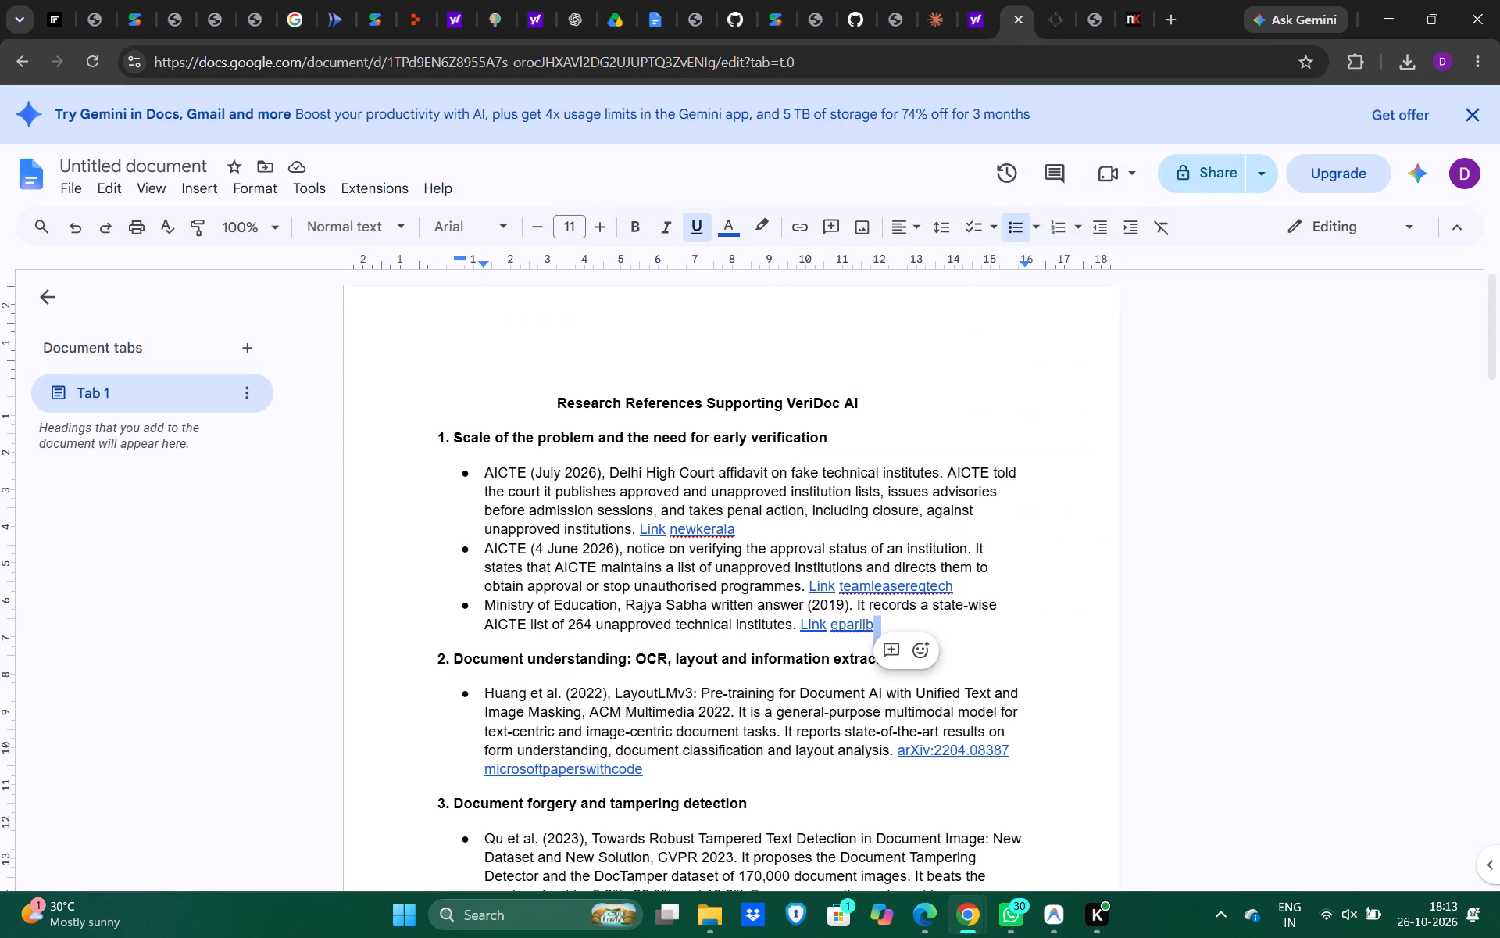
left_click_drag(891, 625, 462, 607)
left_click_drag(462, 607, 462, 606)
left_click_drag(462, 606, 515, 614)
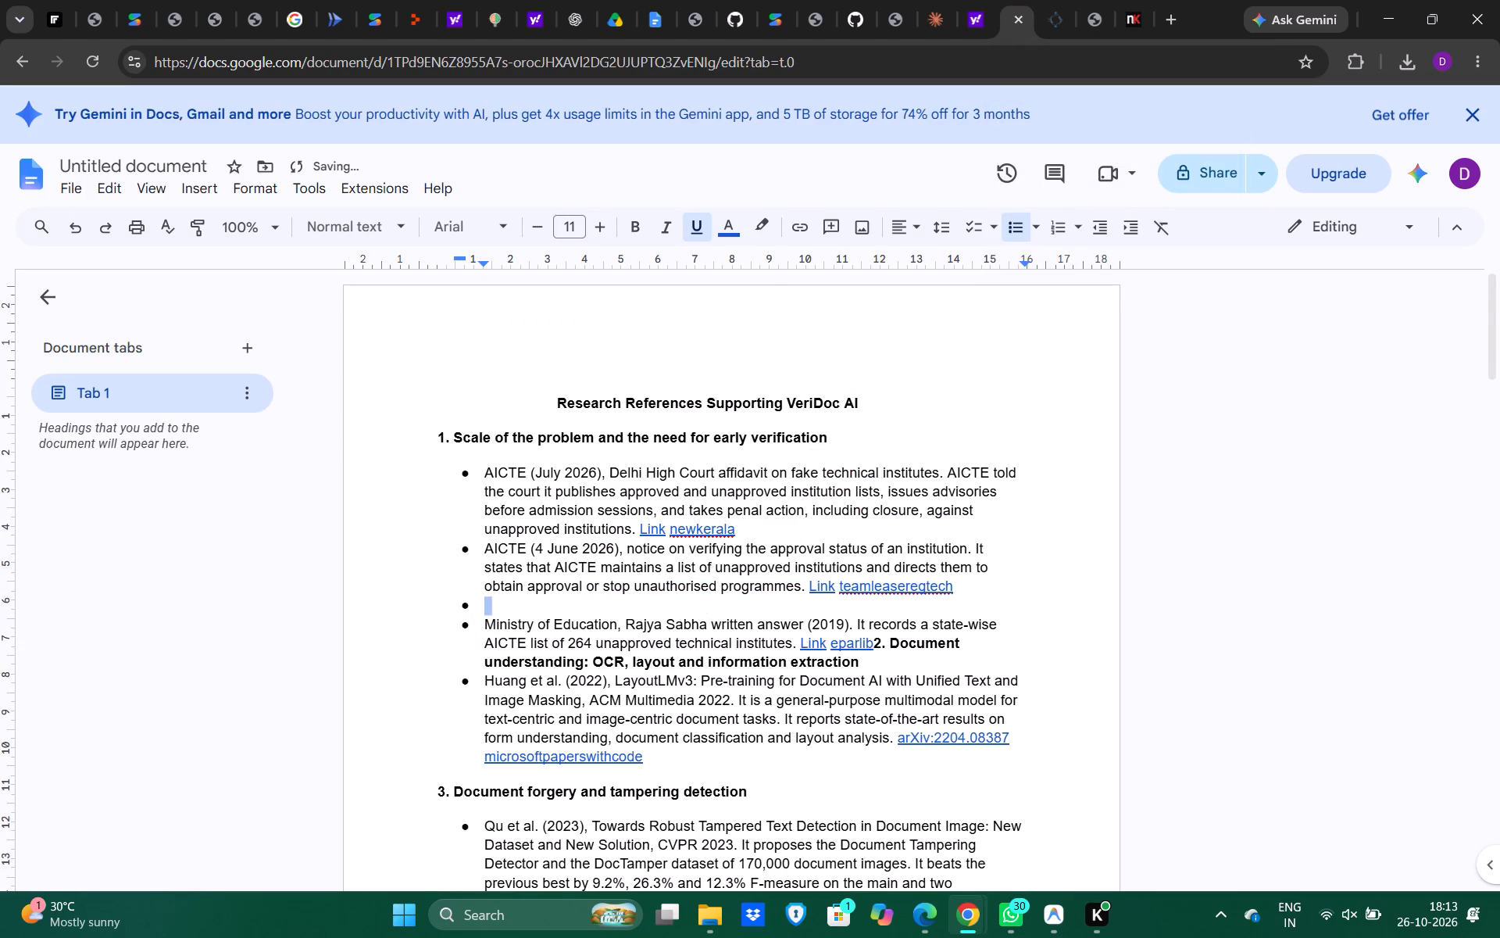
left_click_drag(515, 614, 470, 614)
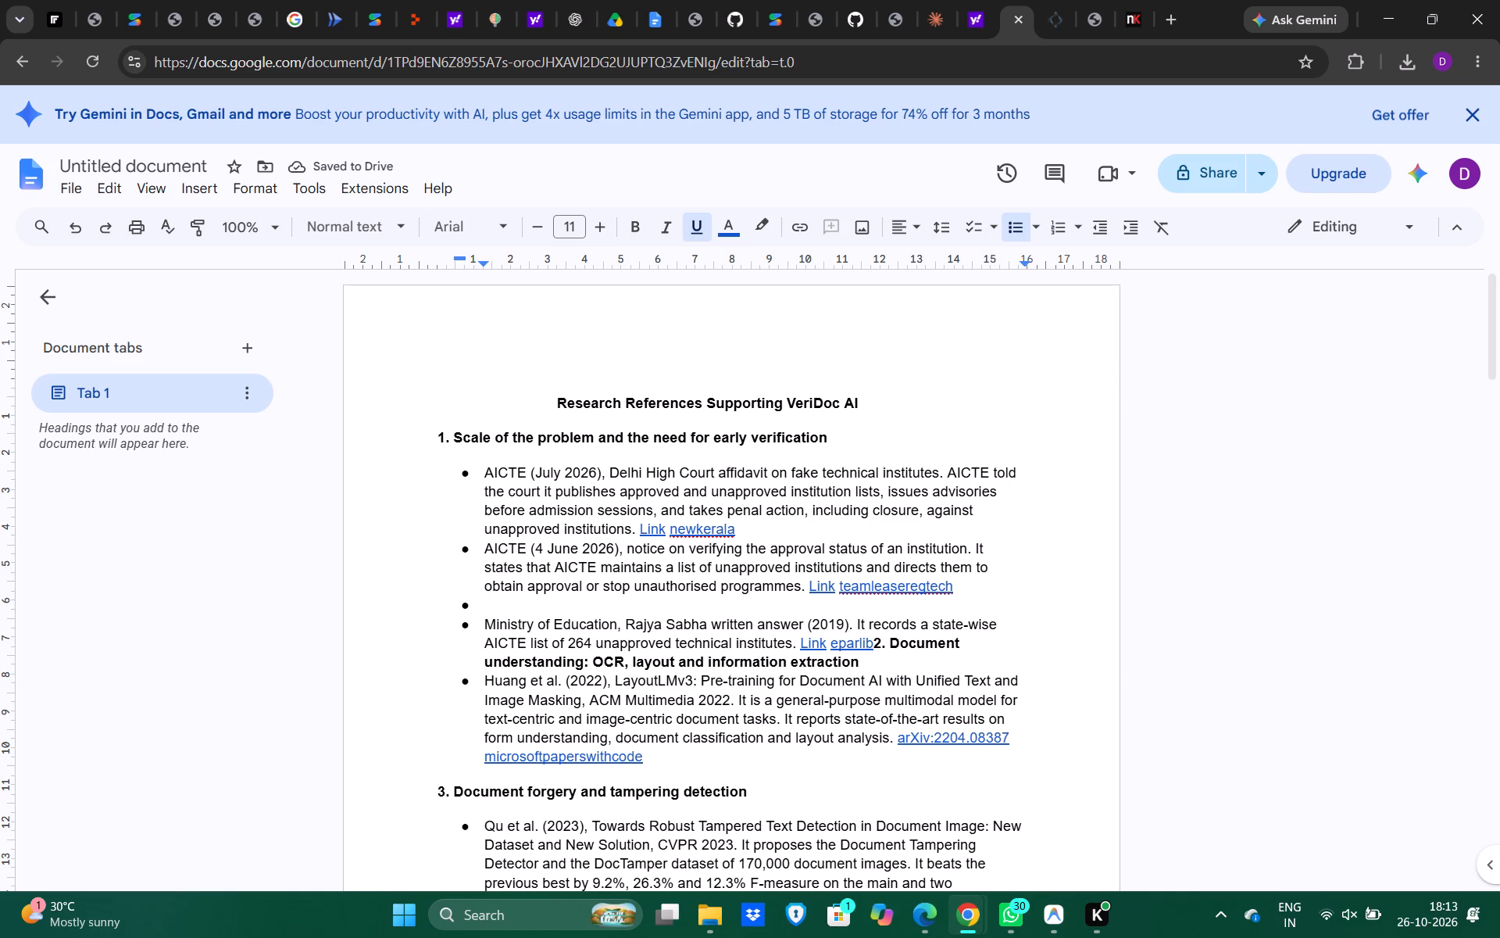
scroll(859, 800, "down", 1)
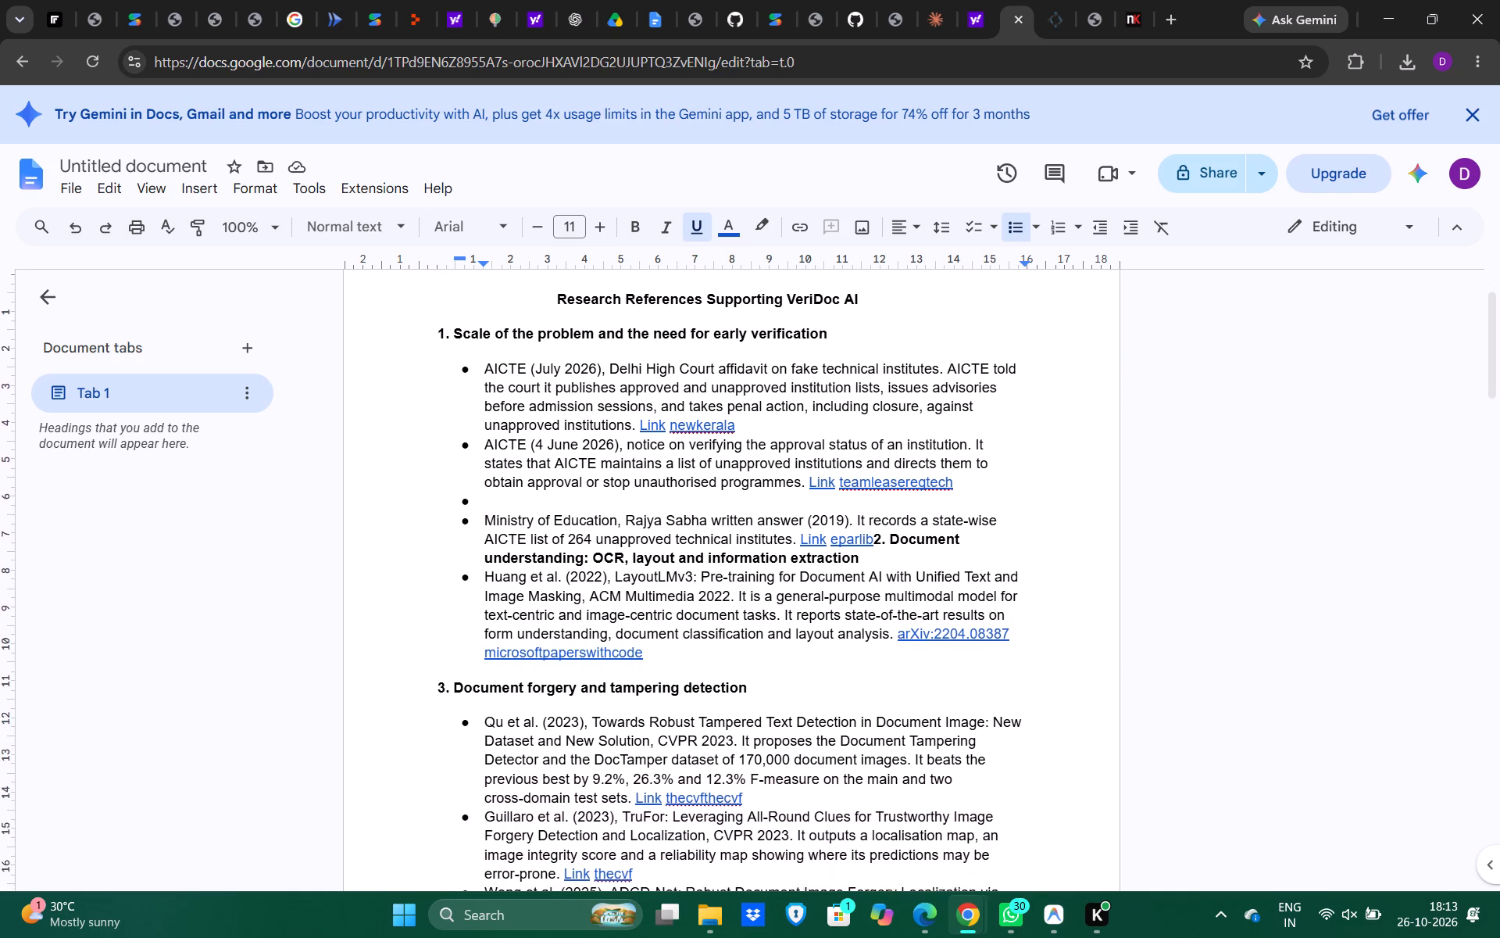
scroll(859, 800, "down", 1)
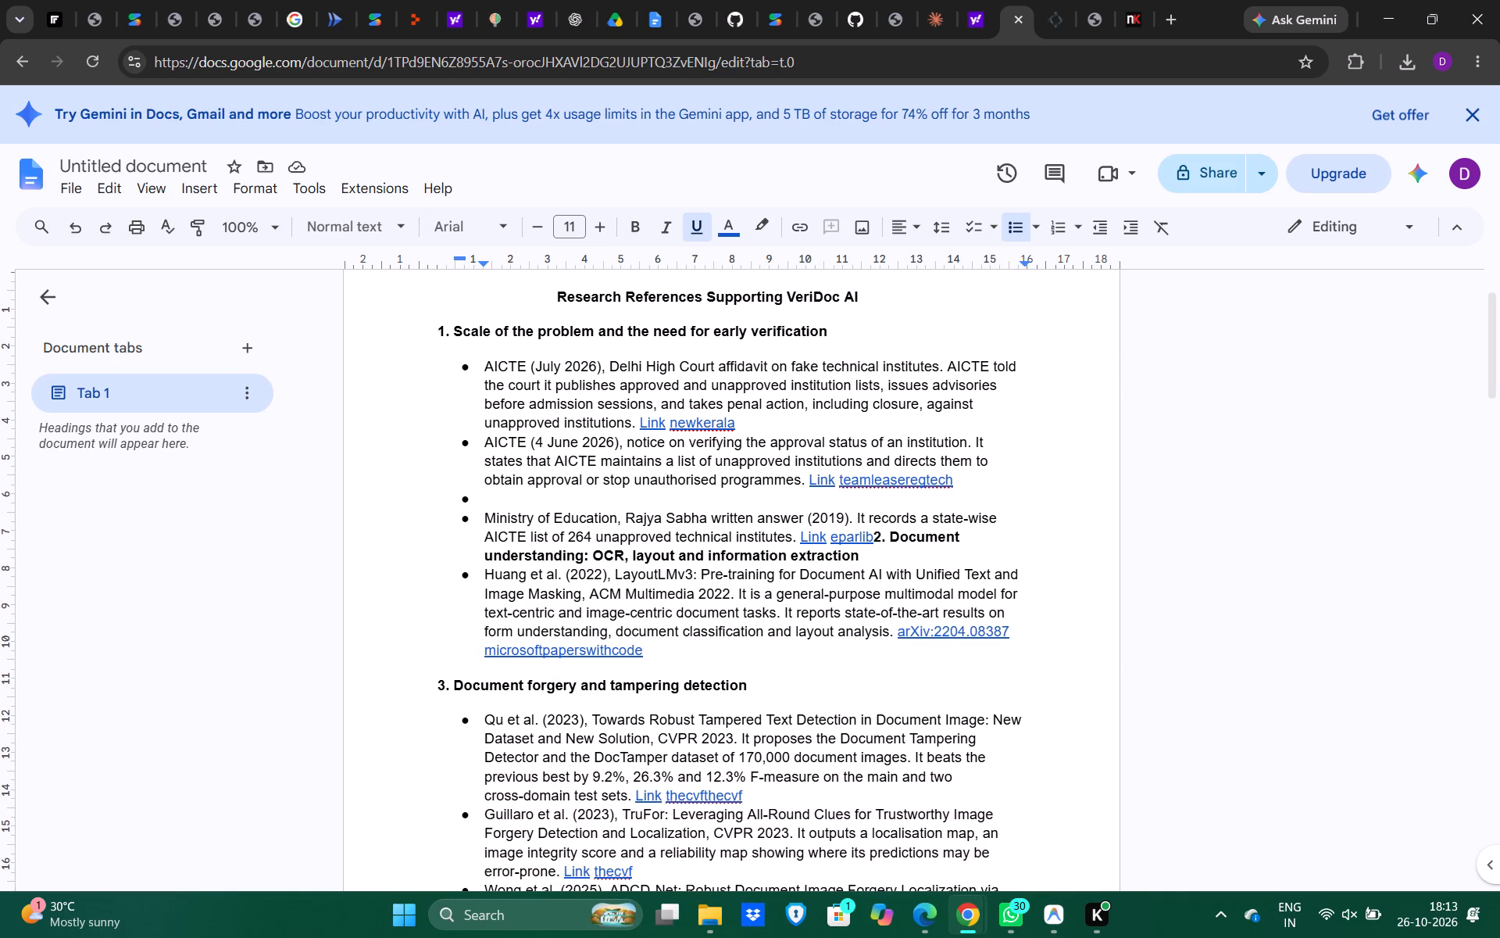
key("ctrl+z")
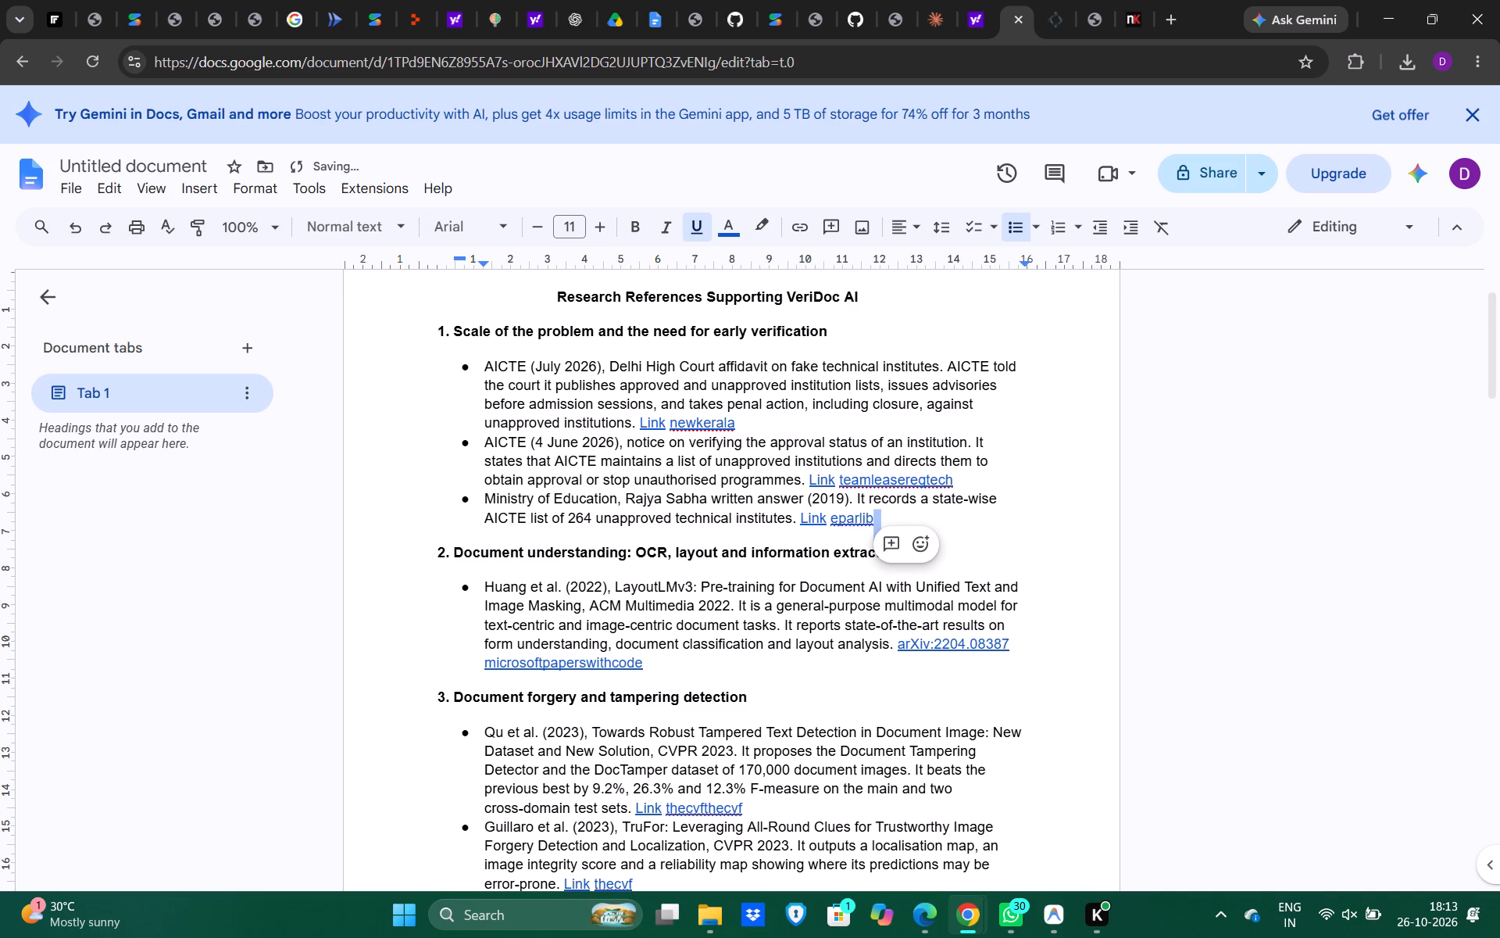
Delete the Ministry of Education, Rajya Sabha written answer (2019) reference from section 1.
left_click_drag(459, 503, 886, 524)
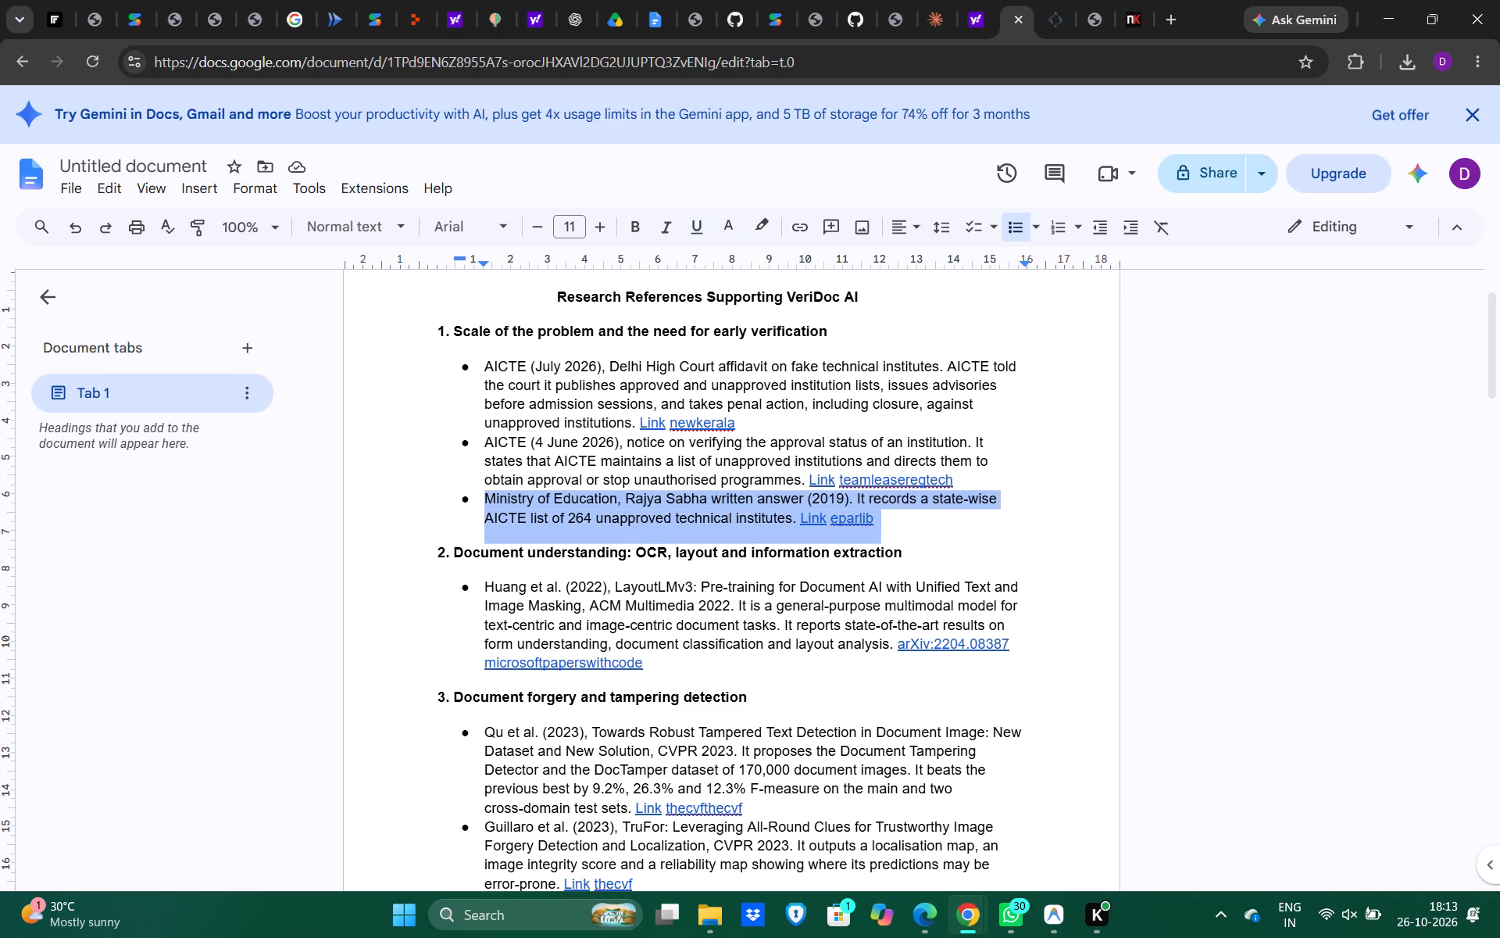
key("BackSpace")
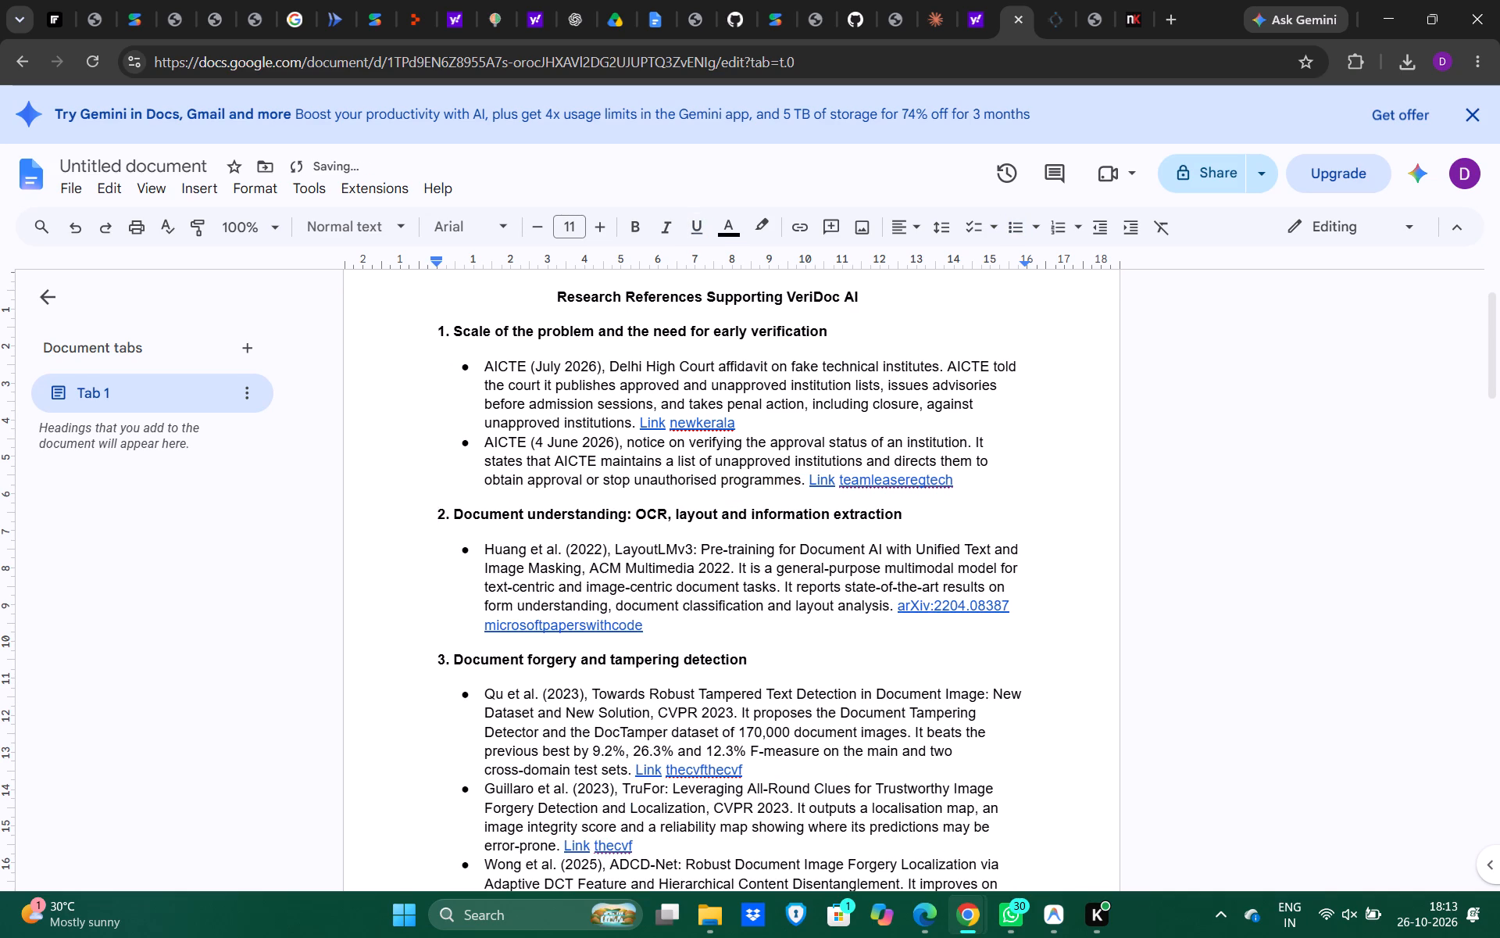
Check the arXiv:2204.08387 link of the LayoutLMv3 reference in section 2 and return to the document.
left_click(934, 611)
left_click(895, 637)
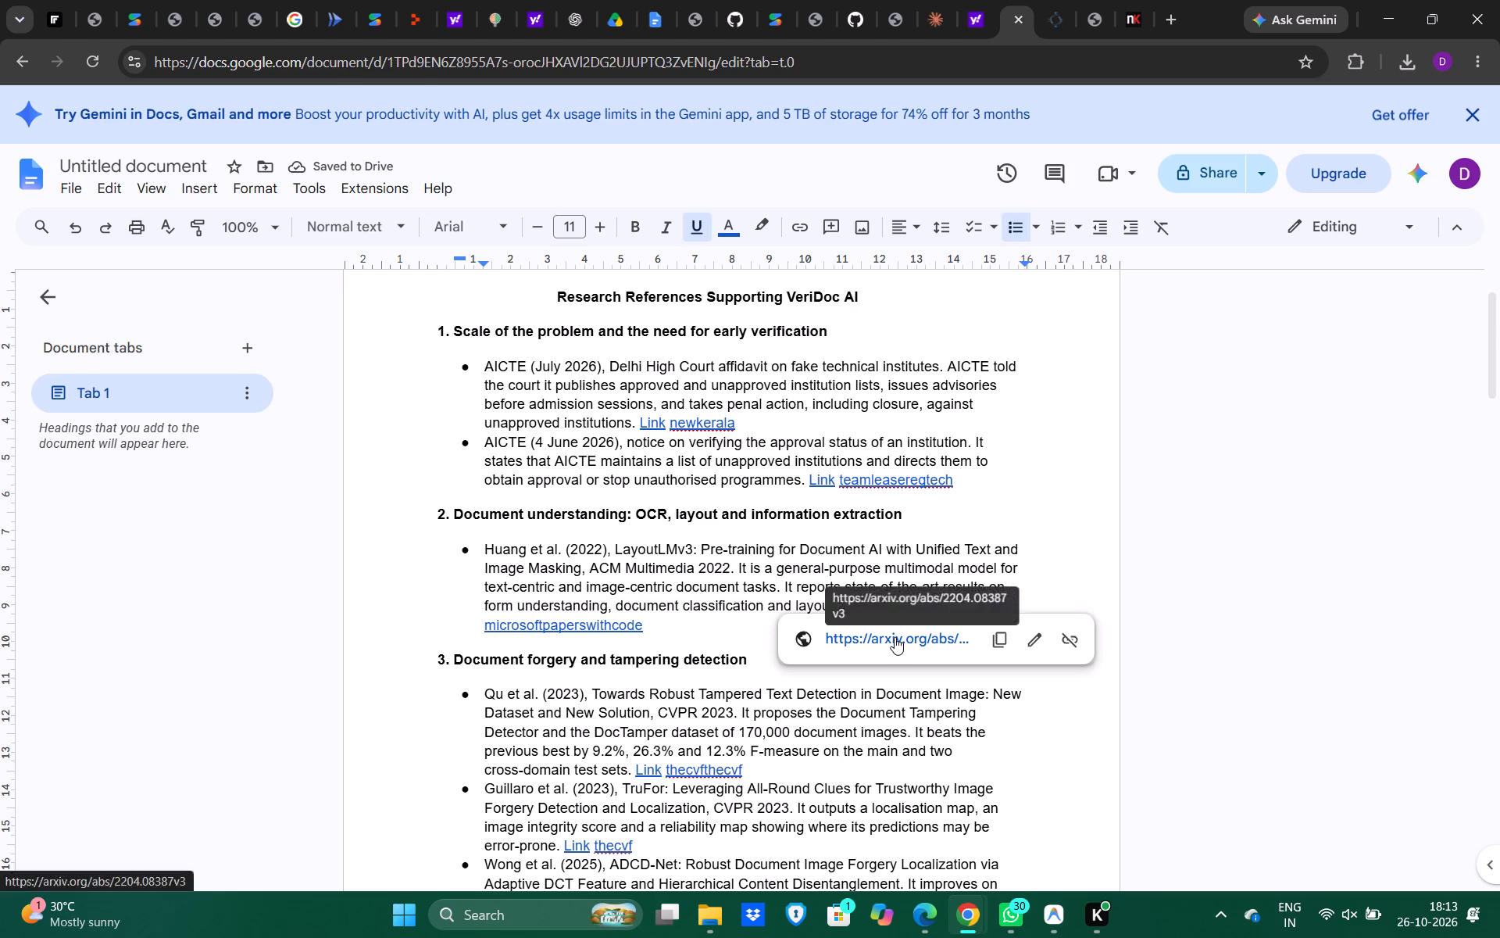
left_click(980, 22)
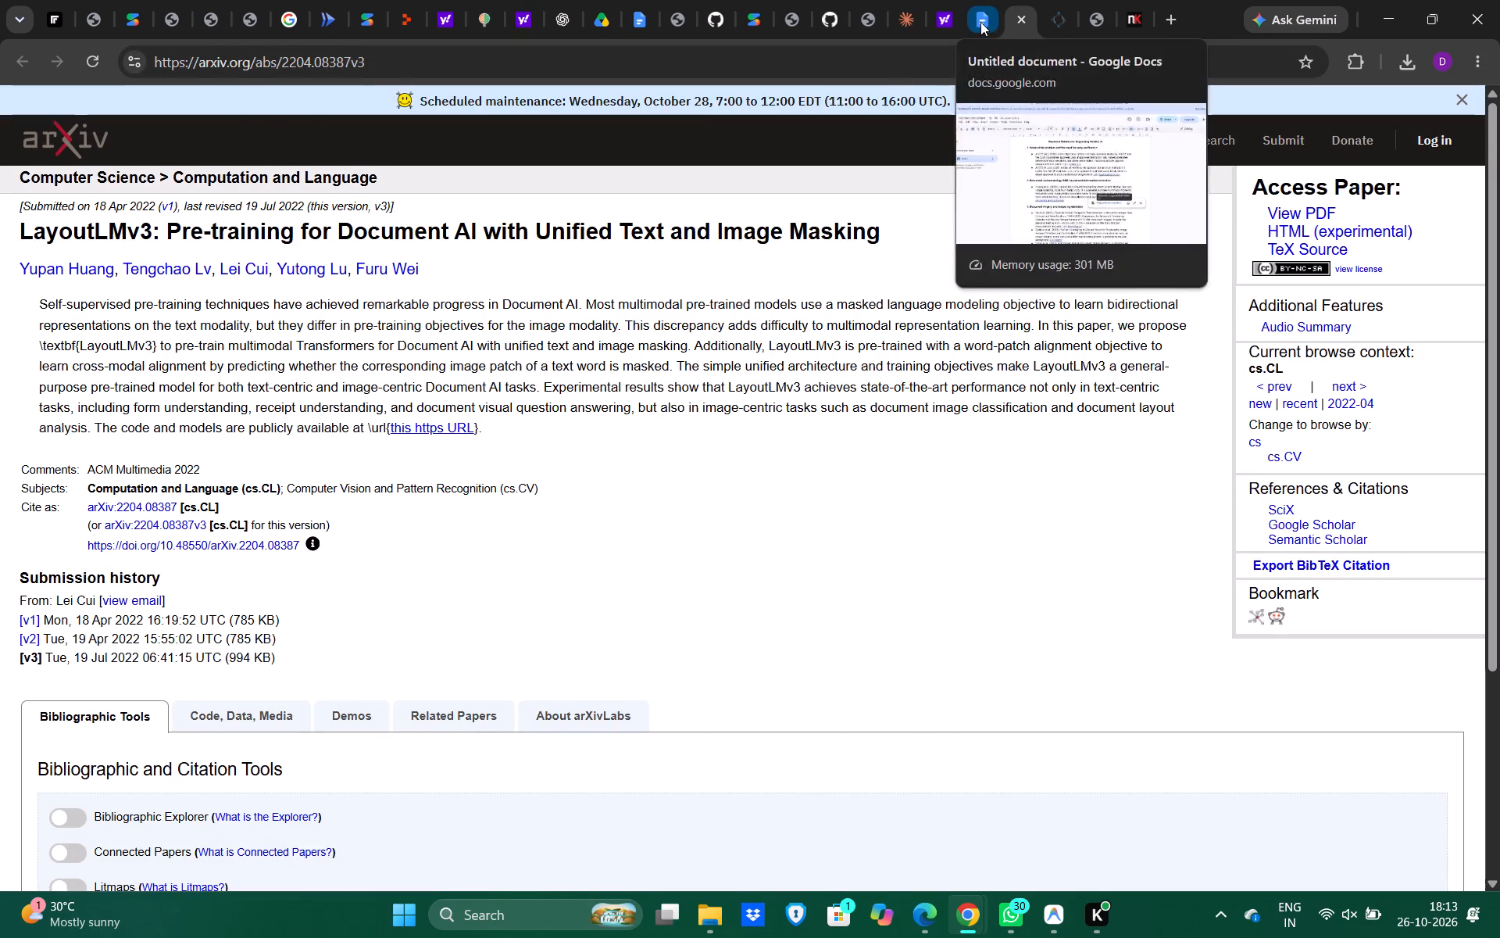
scroll(665, 657, "down", 2)
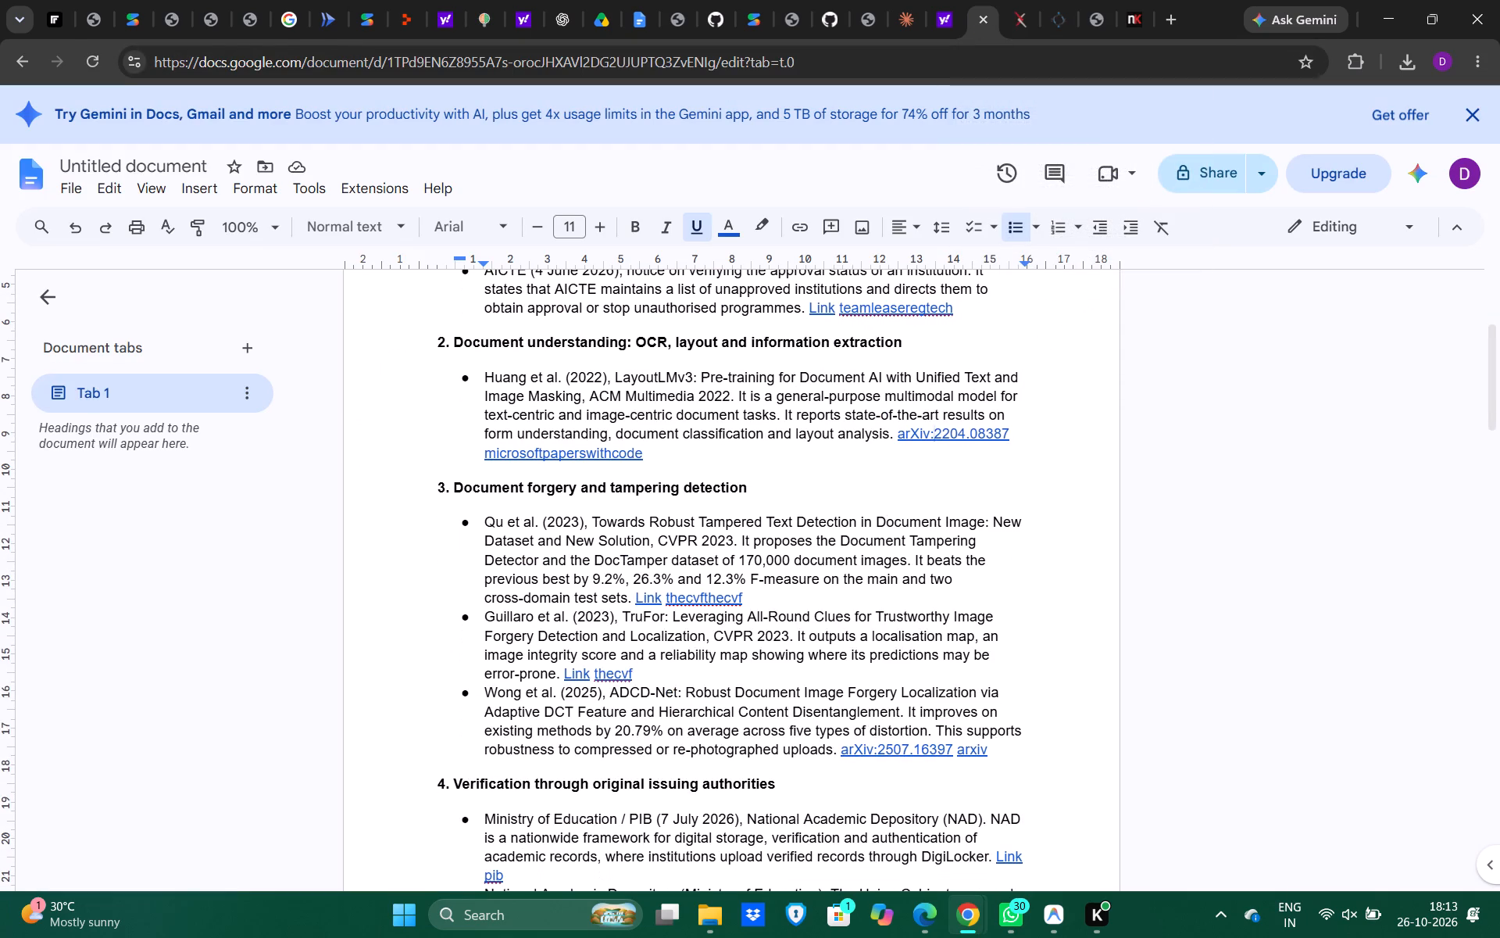
Check the links of the Qu et al. and Guillaro et al. (TruFor) references in section 3, returning to the document after each.
left_click(686, 596)
left_click(712, 632)
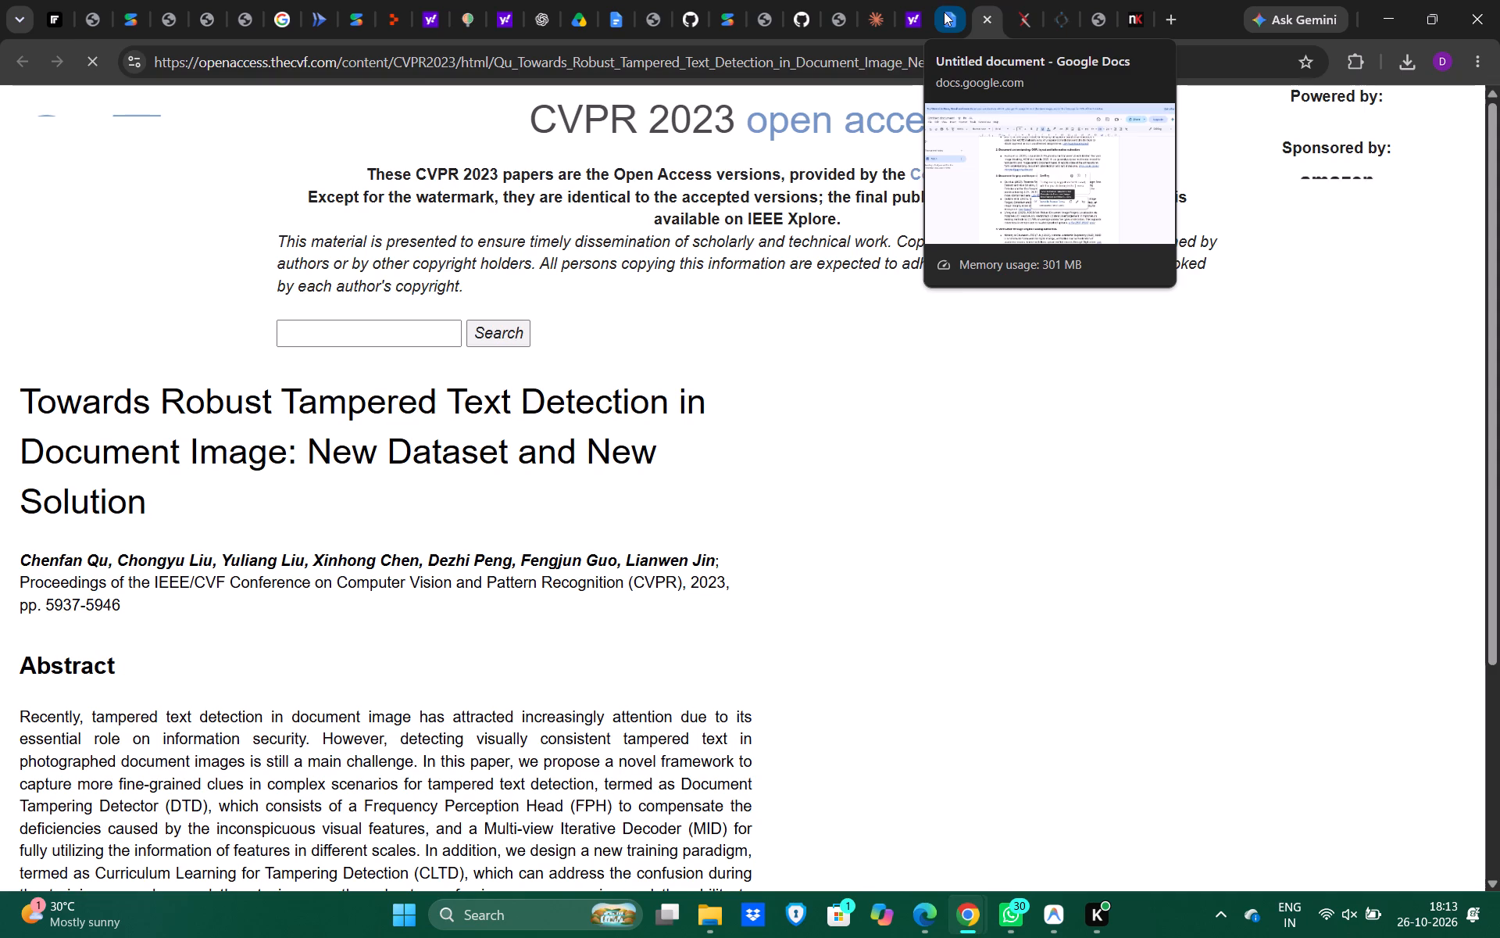
left_click(944, 12)
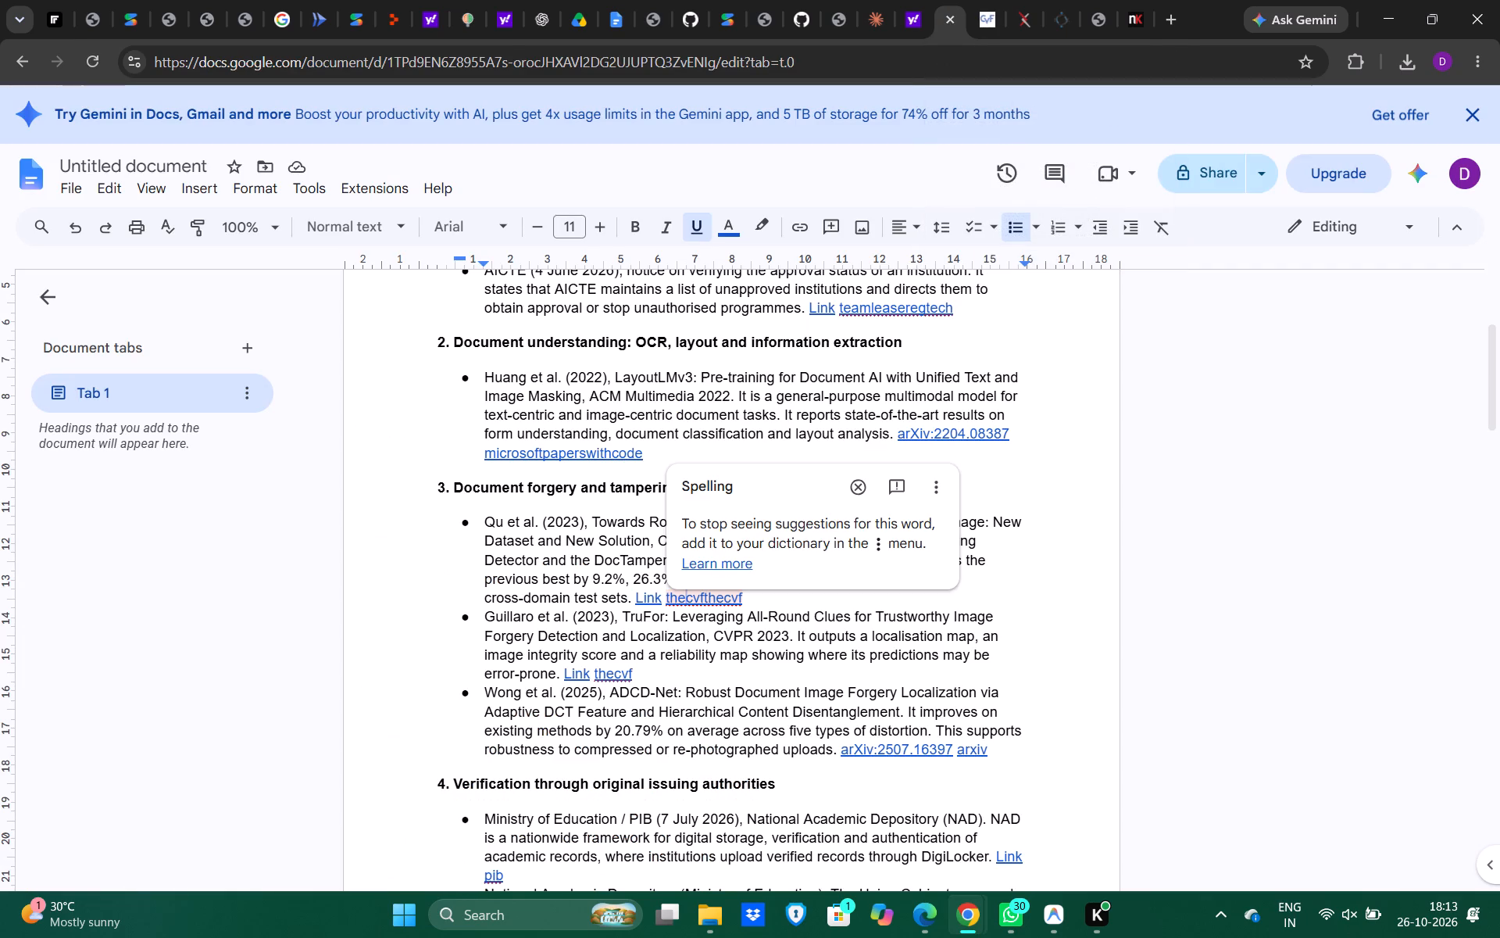
left_click(613, 662)
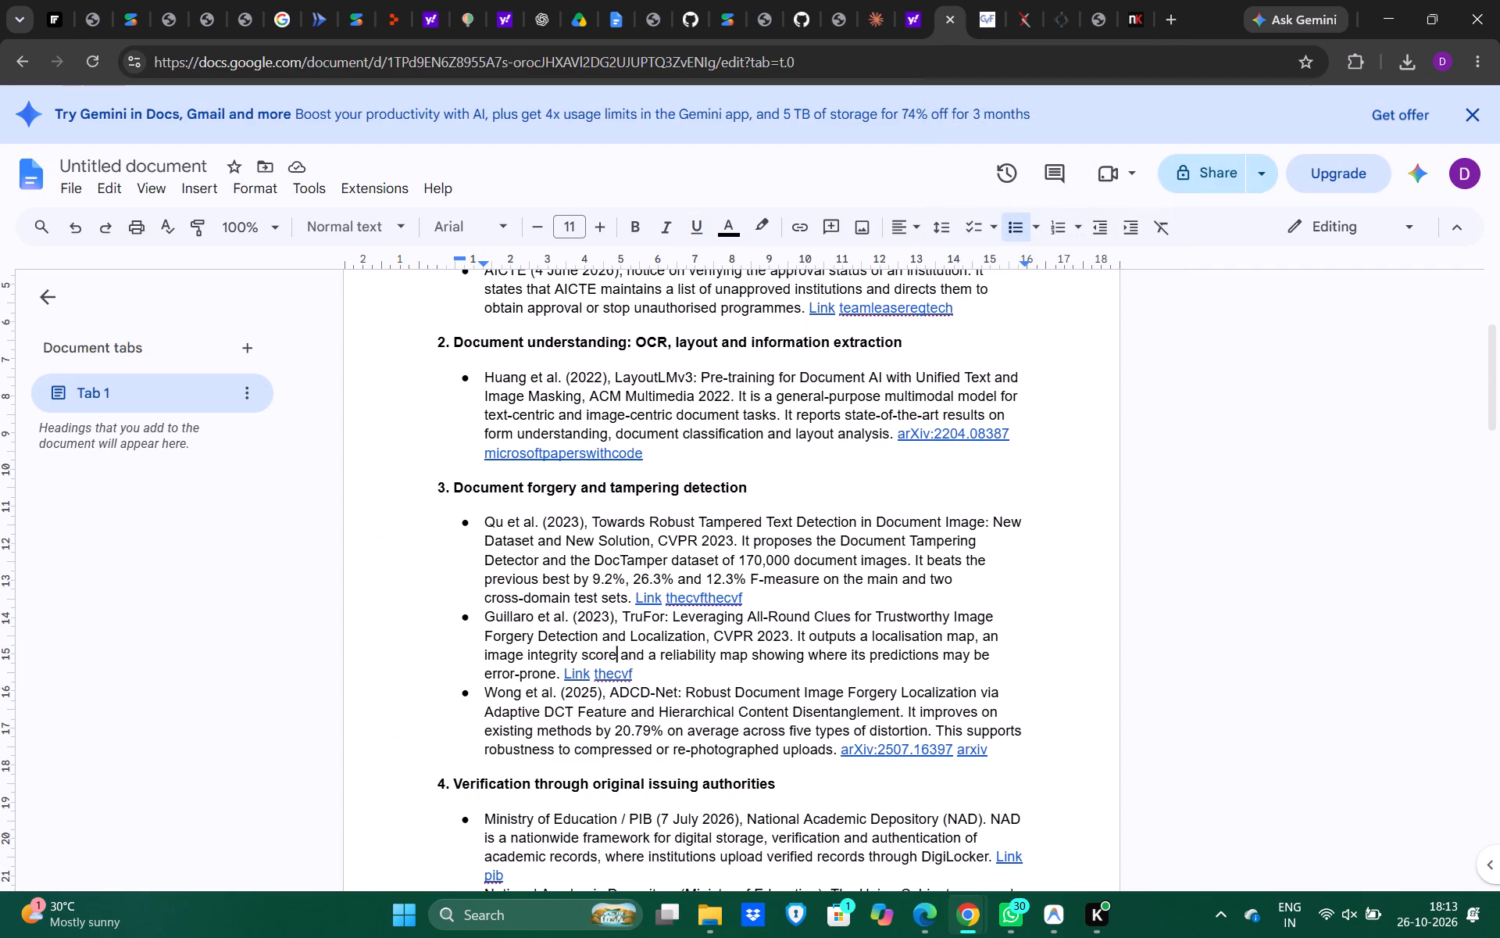
left_click(607, 678)
left_click(641, 706)
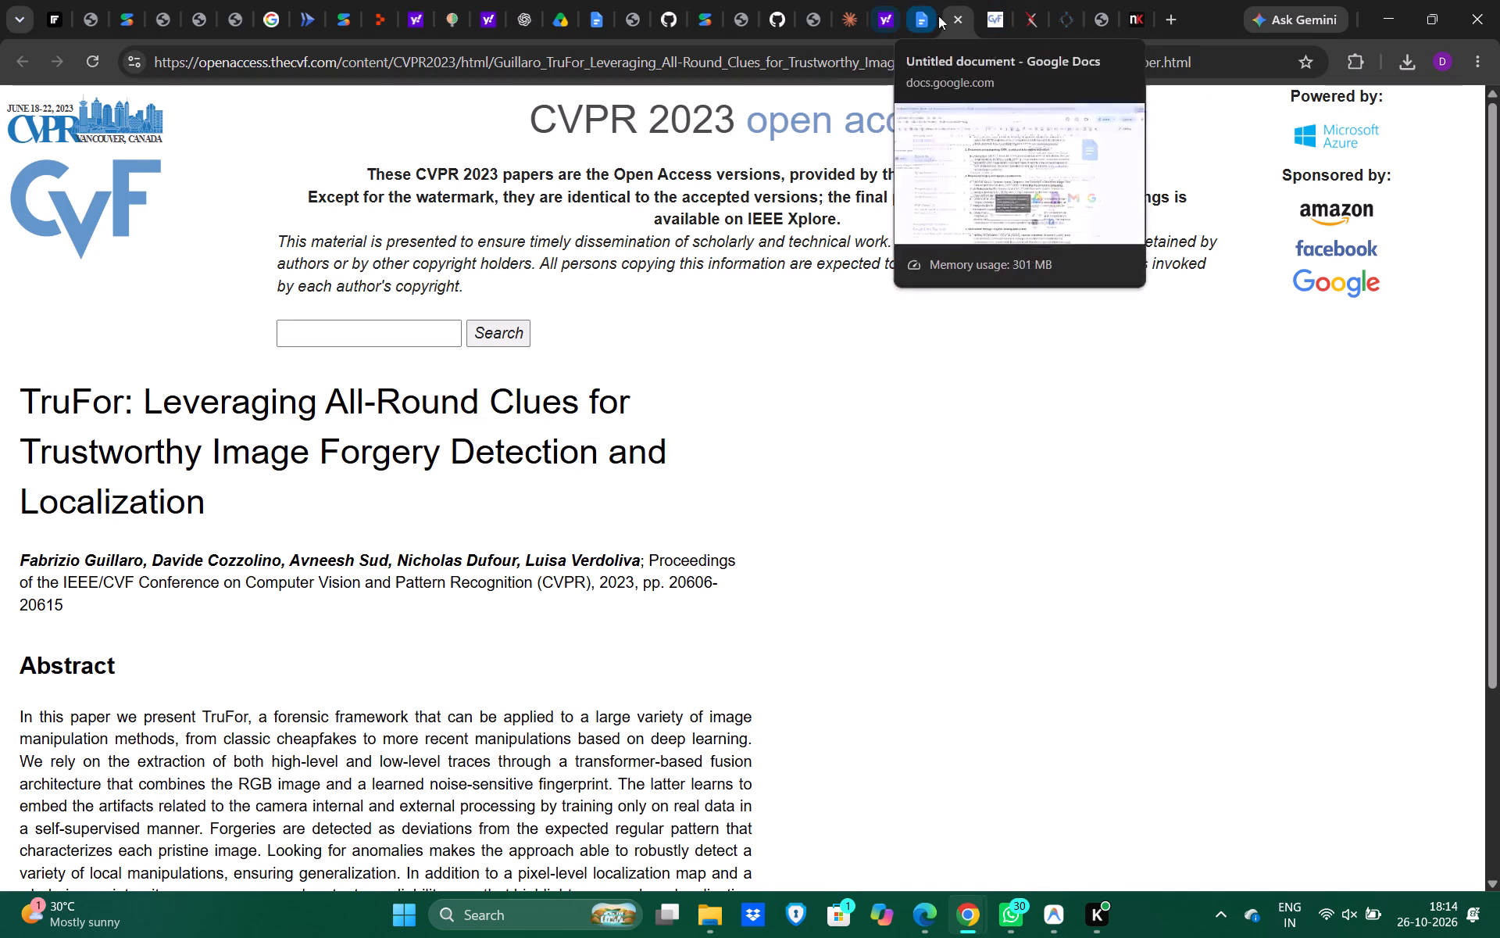
left_click(917, 19)
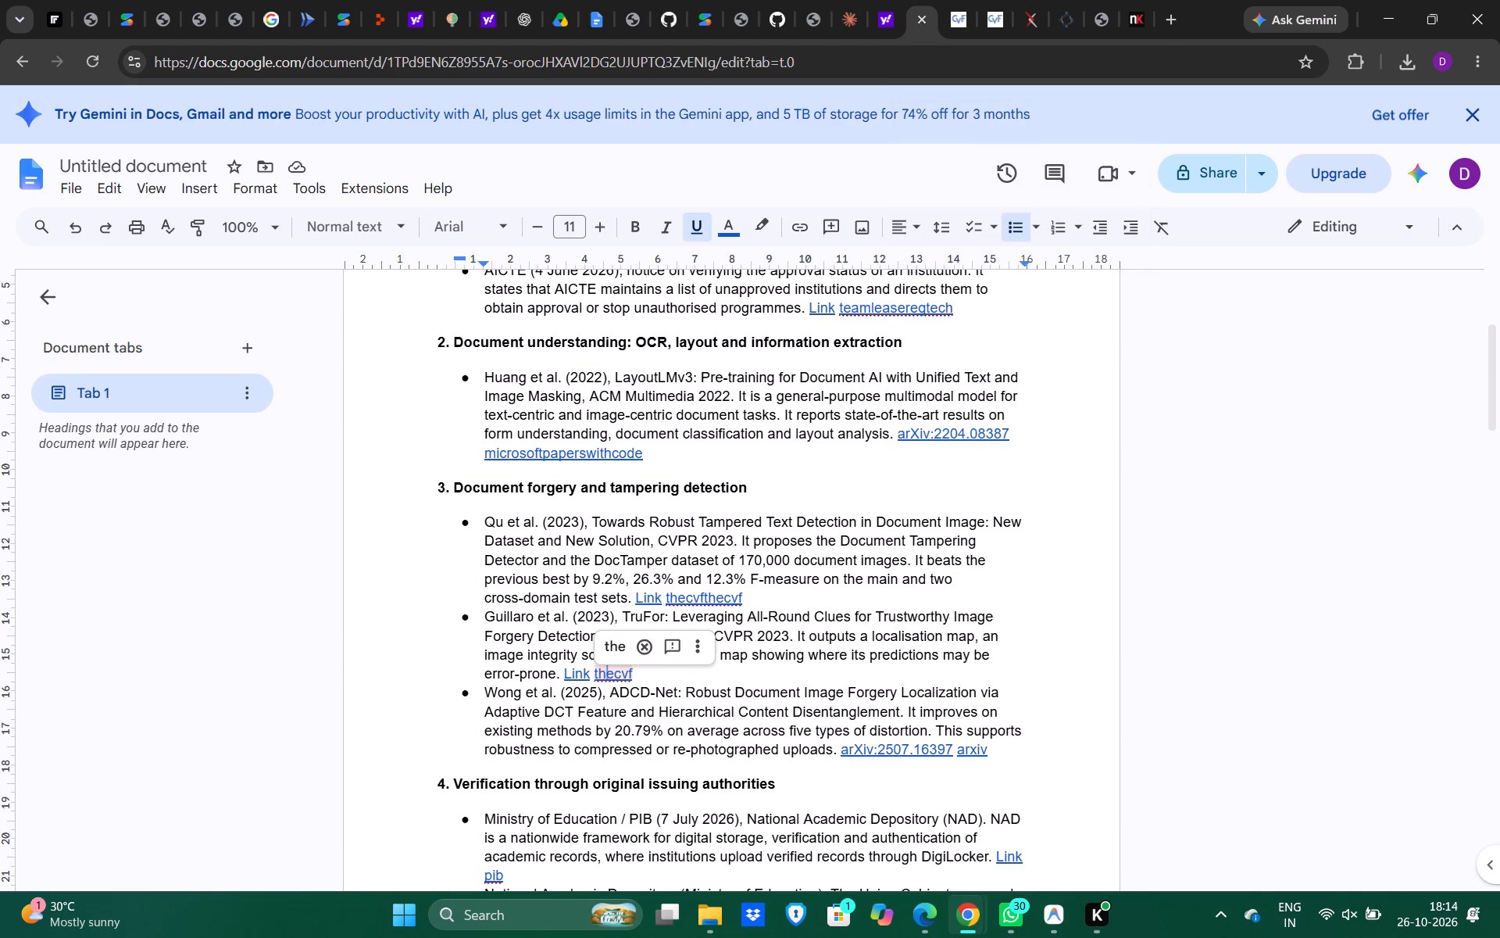
Check the link of the Ministry of Education / PIB NAD reference in section 4 and the FEVER reference in section 5.
scroll(562, 686, "down", 3)
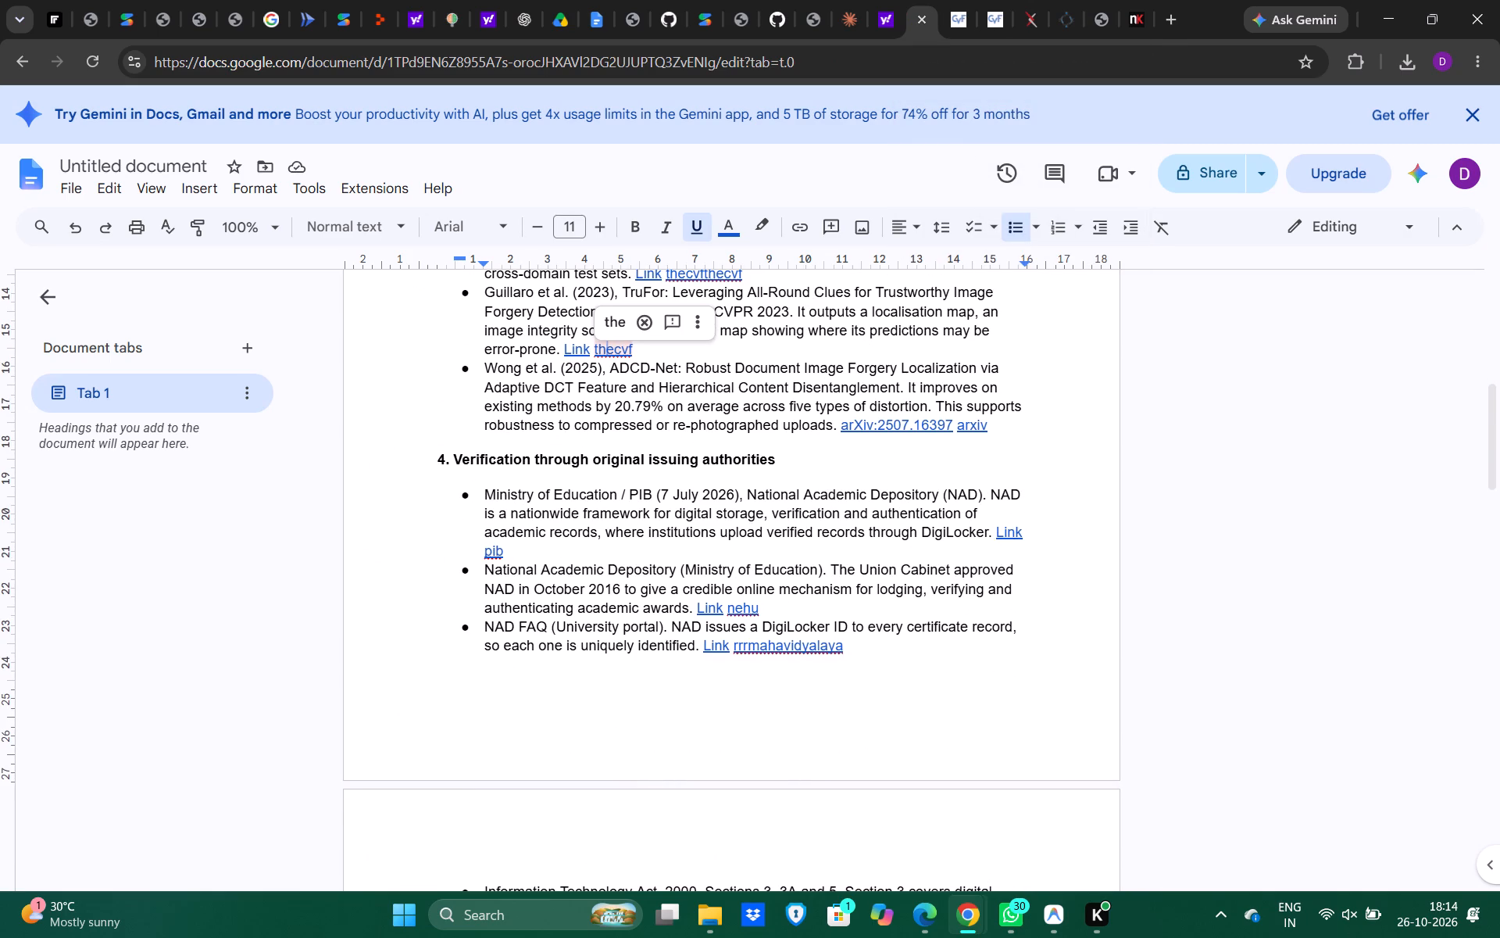
left_click(1016, 534)
left_click(924, 564)
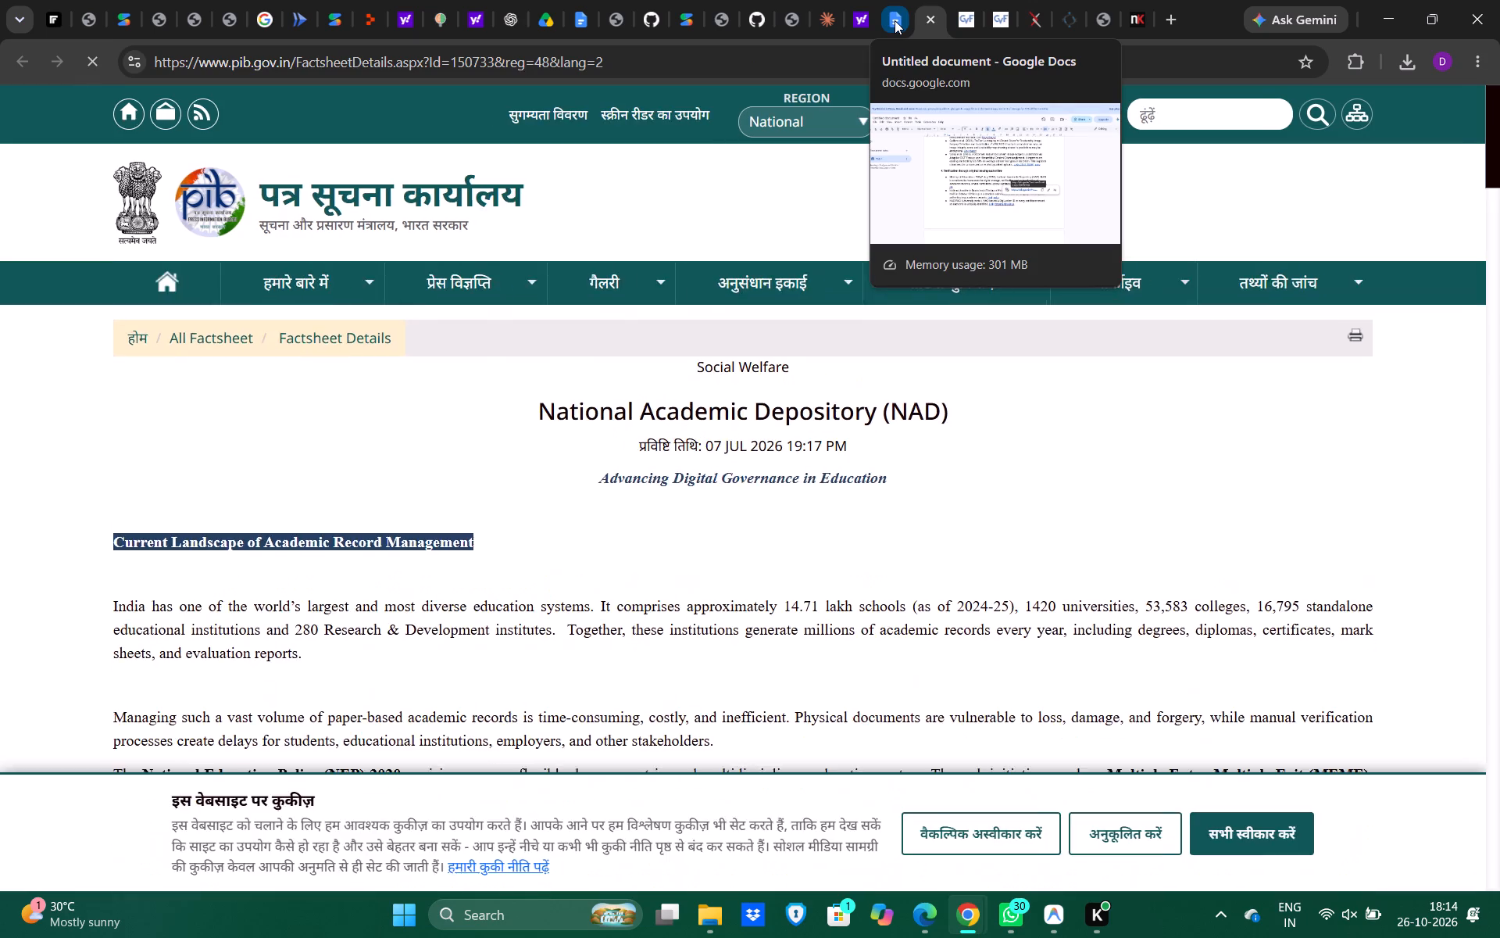
left_click(895, 20)
scroll(734, 660, "down", 3)
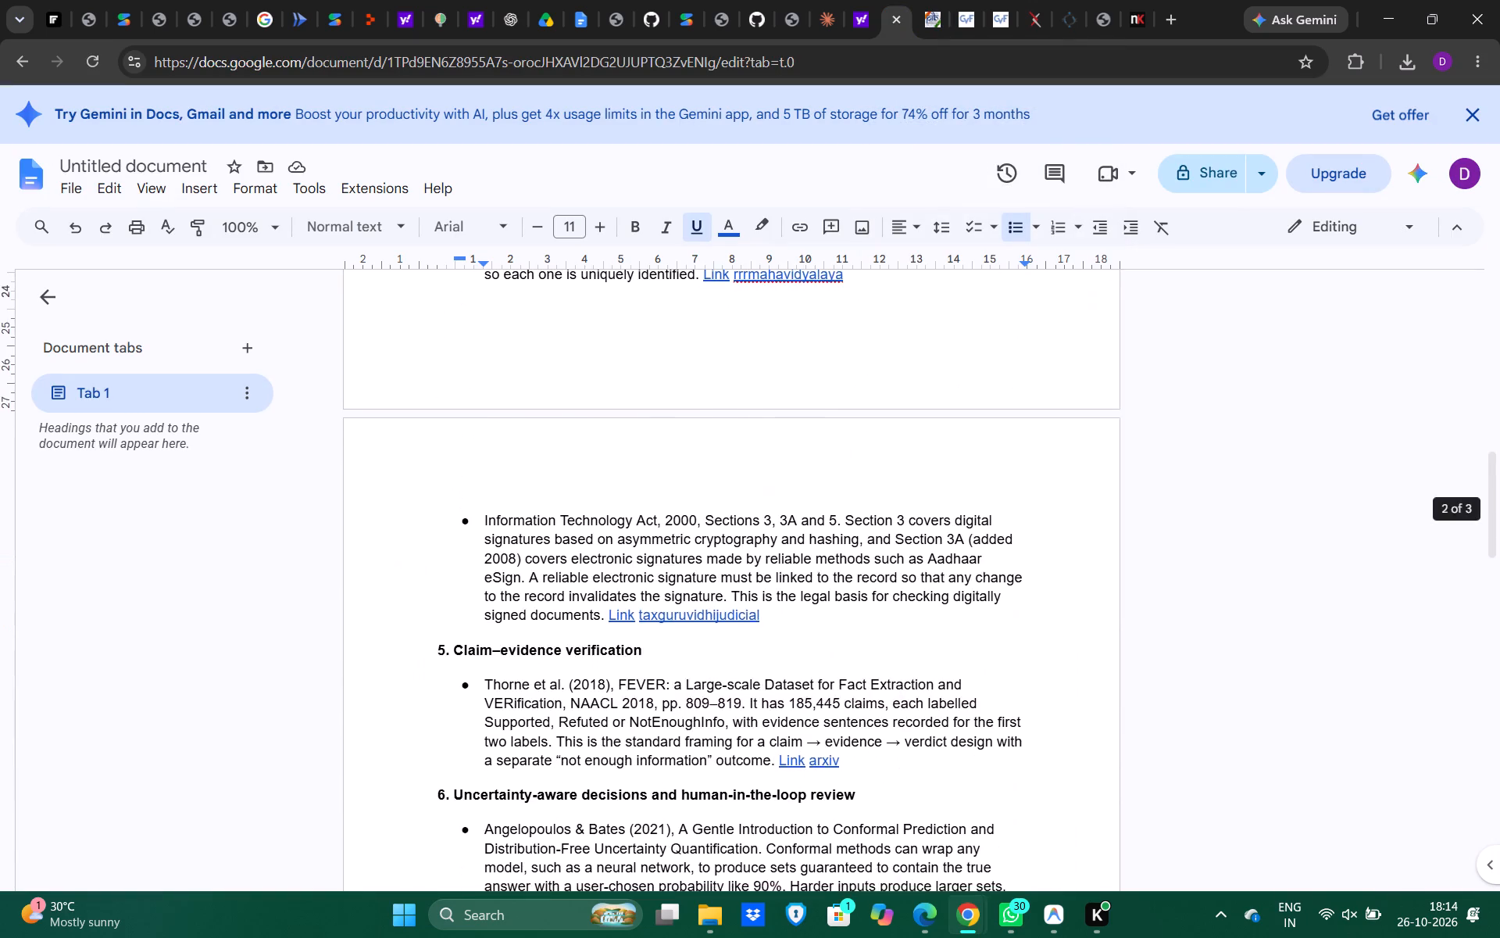
scroll(734, 660, "down", 2)
left_click(800, 526)
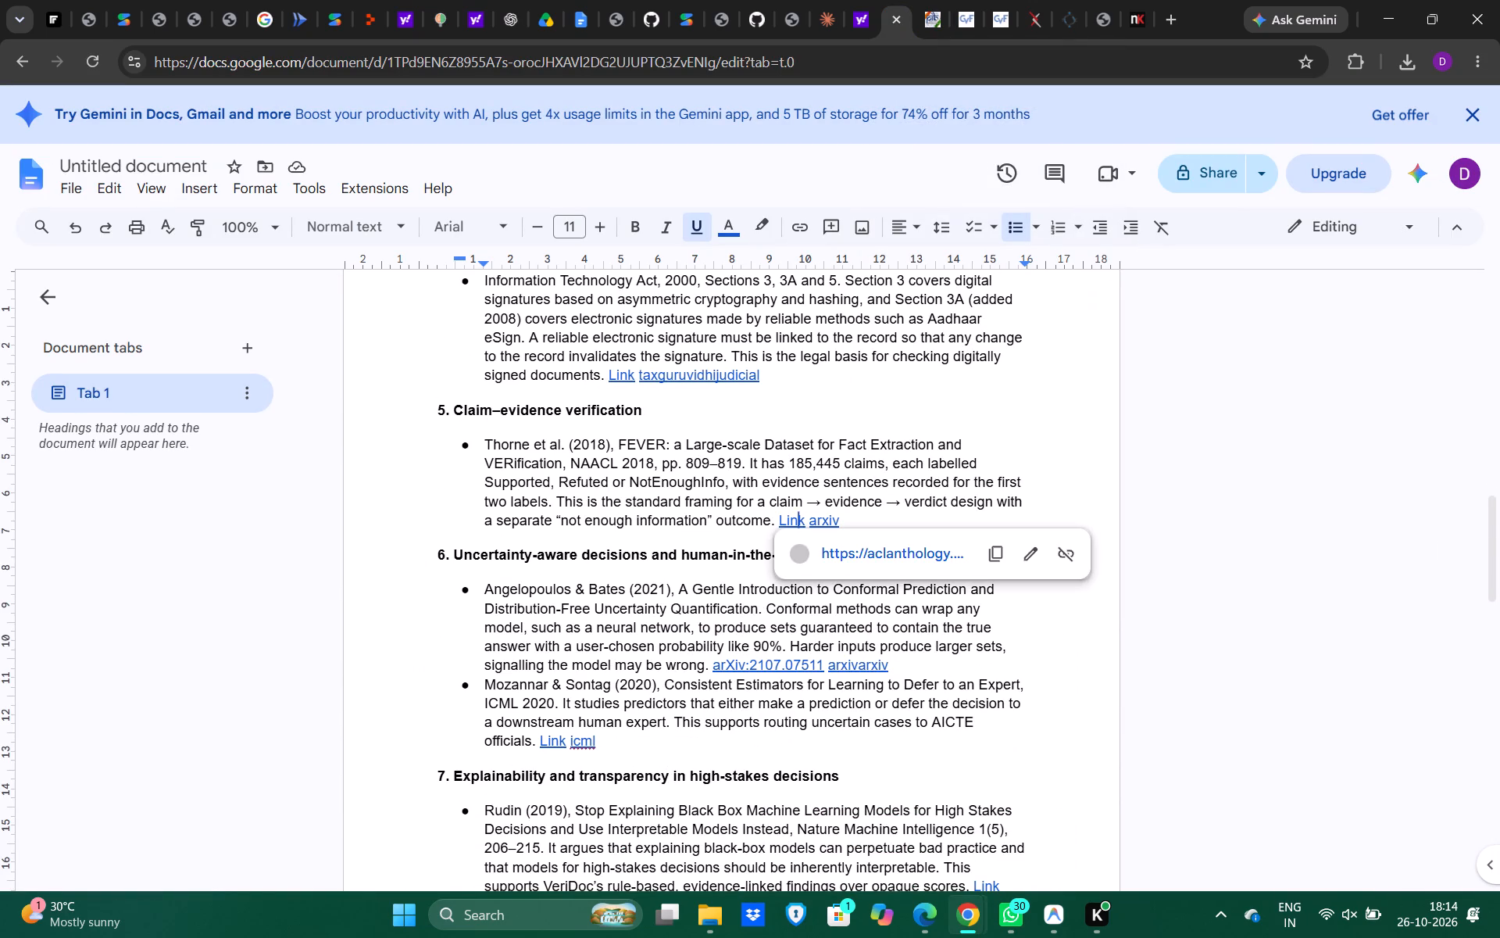
left_click(846, 555)
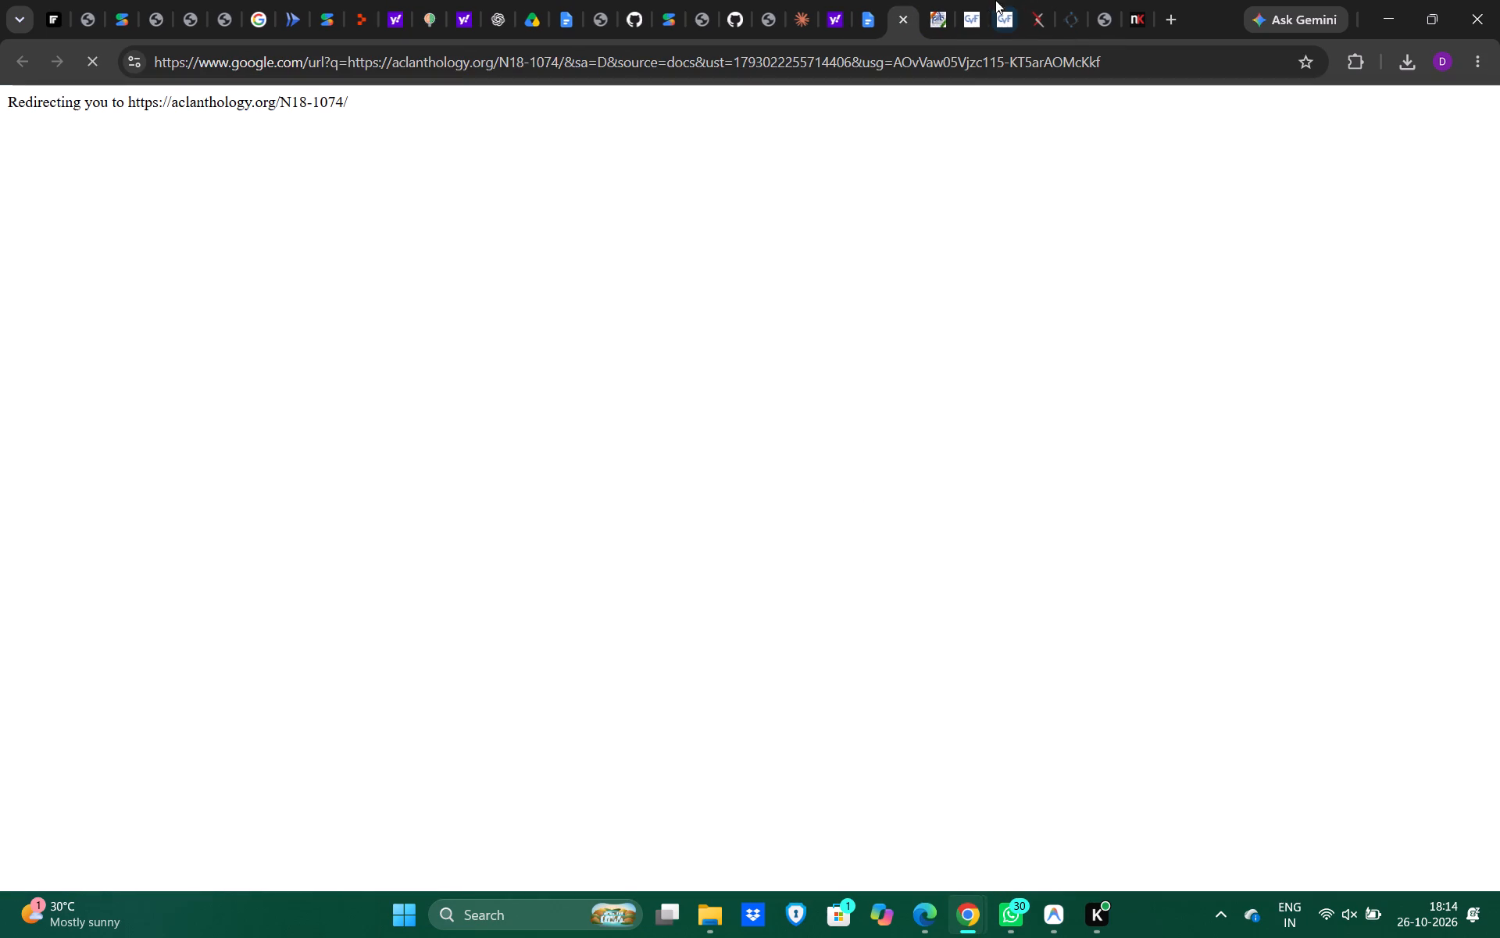
left_click(863, 20)
Check the link of the Kirillov et al. Segment Anything reference in section 8 and return to the document.
scroll(596, 839, "down", 3)
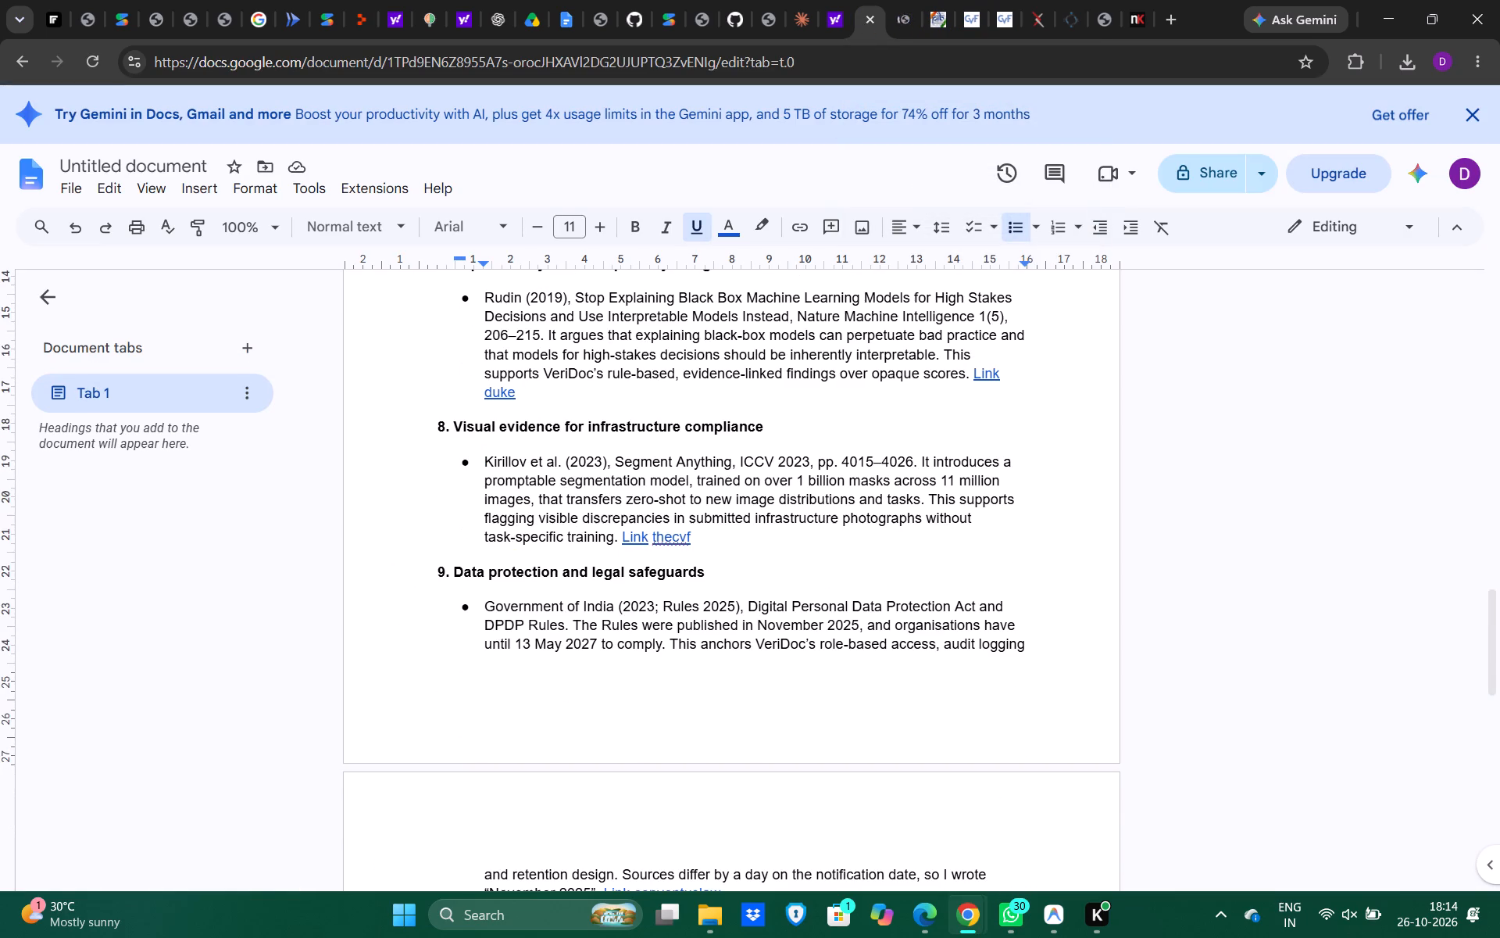
scroll(596, 839, "down", 1)
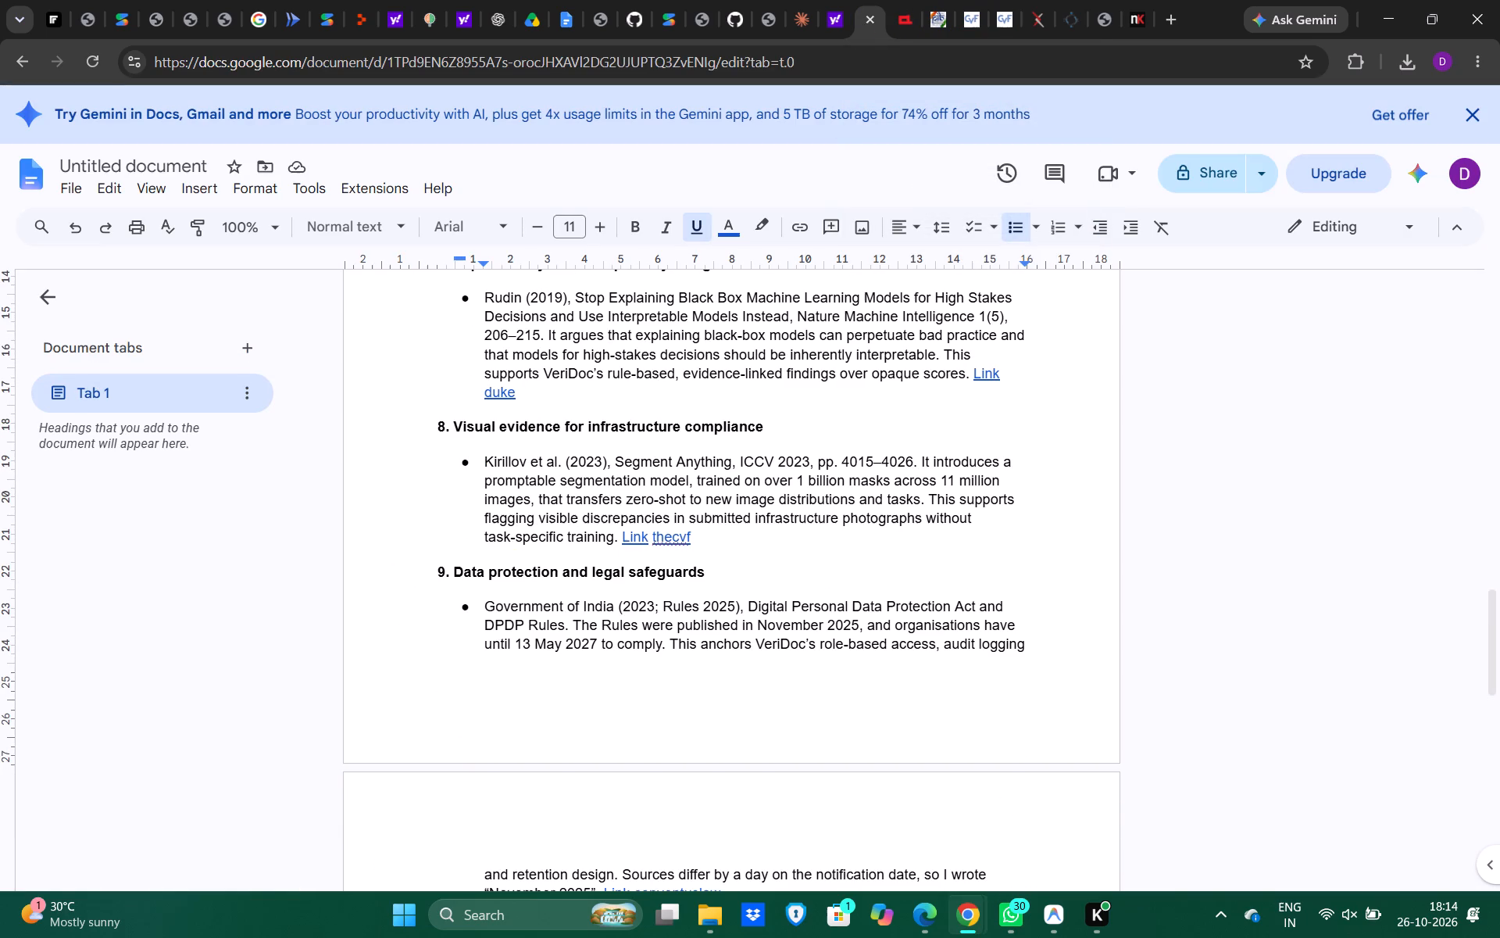
left_click(632, 535)
left_click(698, 565)
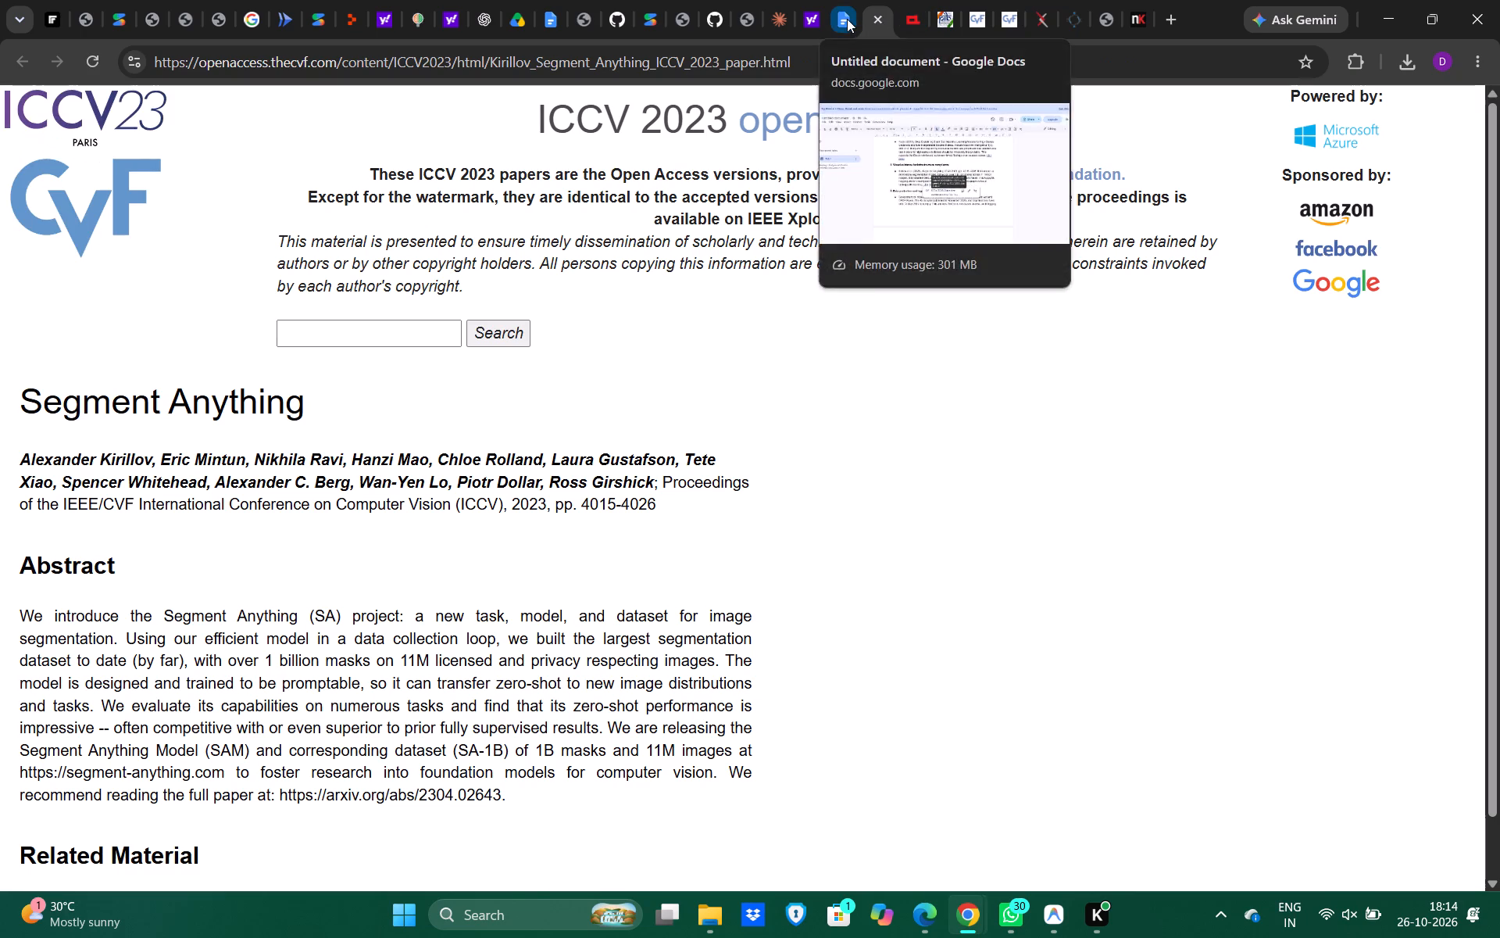
left_click(847, 19)
Check the conventuslaw link of the Digital Personal Data Protection Act reference in section 9 and return to the document's beginning.
scroll(724, 557, "down", 4)
right_click(724, 557)
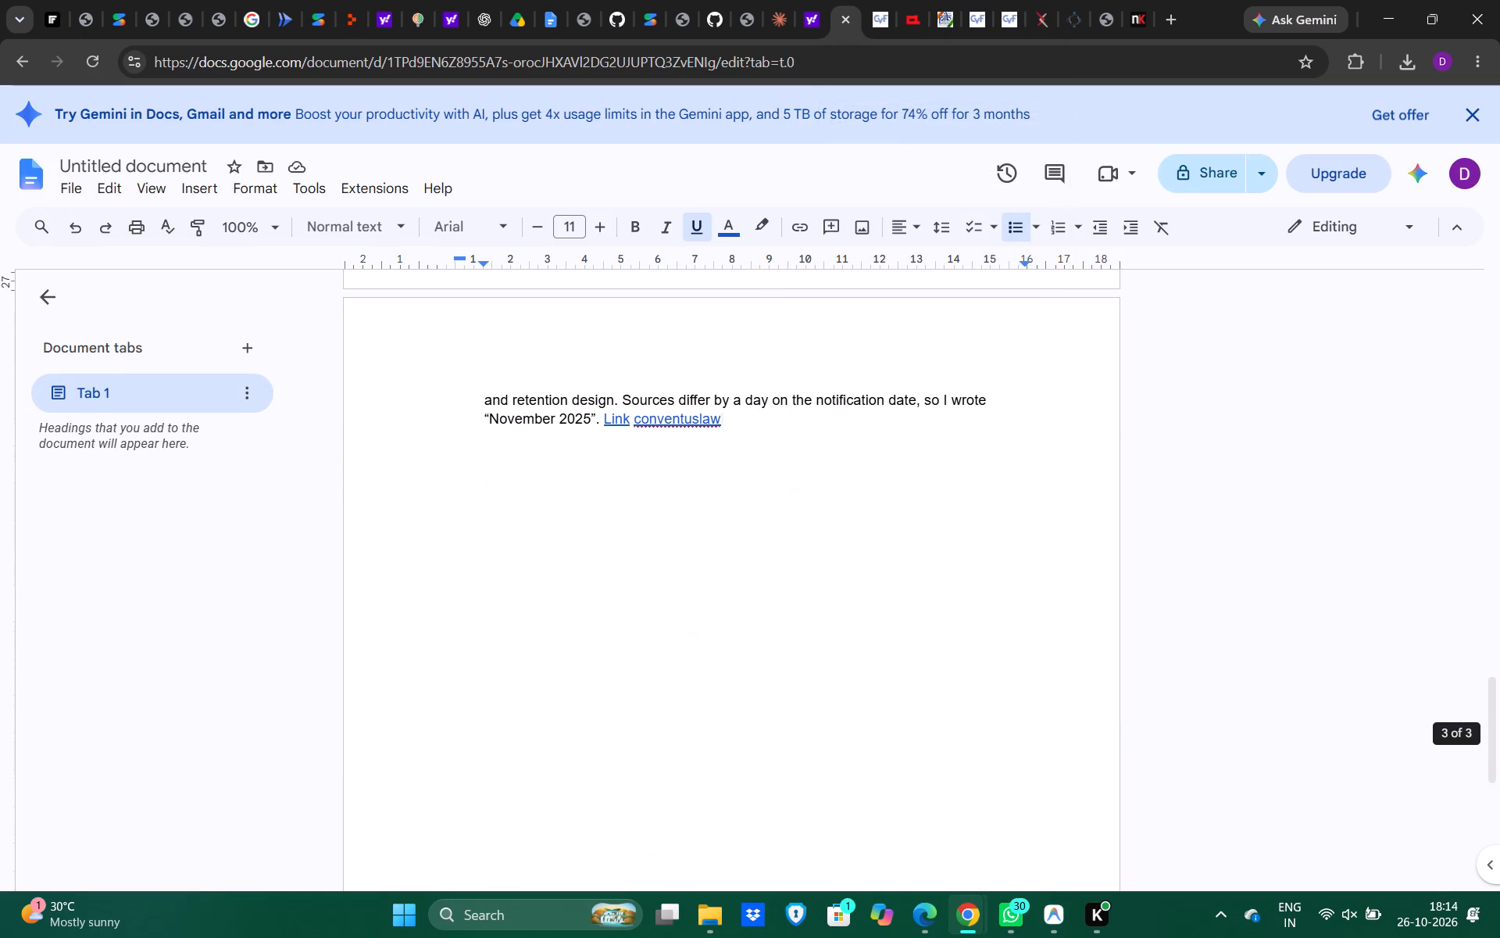
left_click(627, 420)
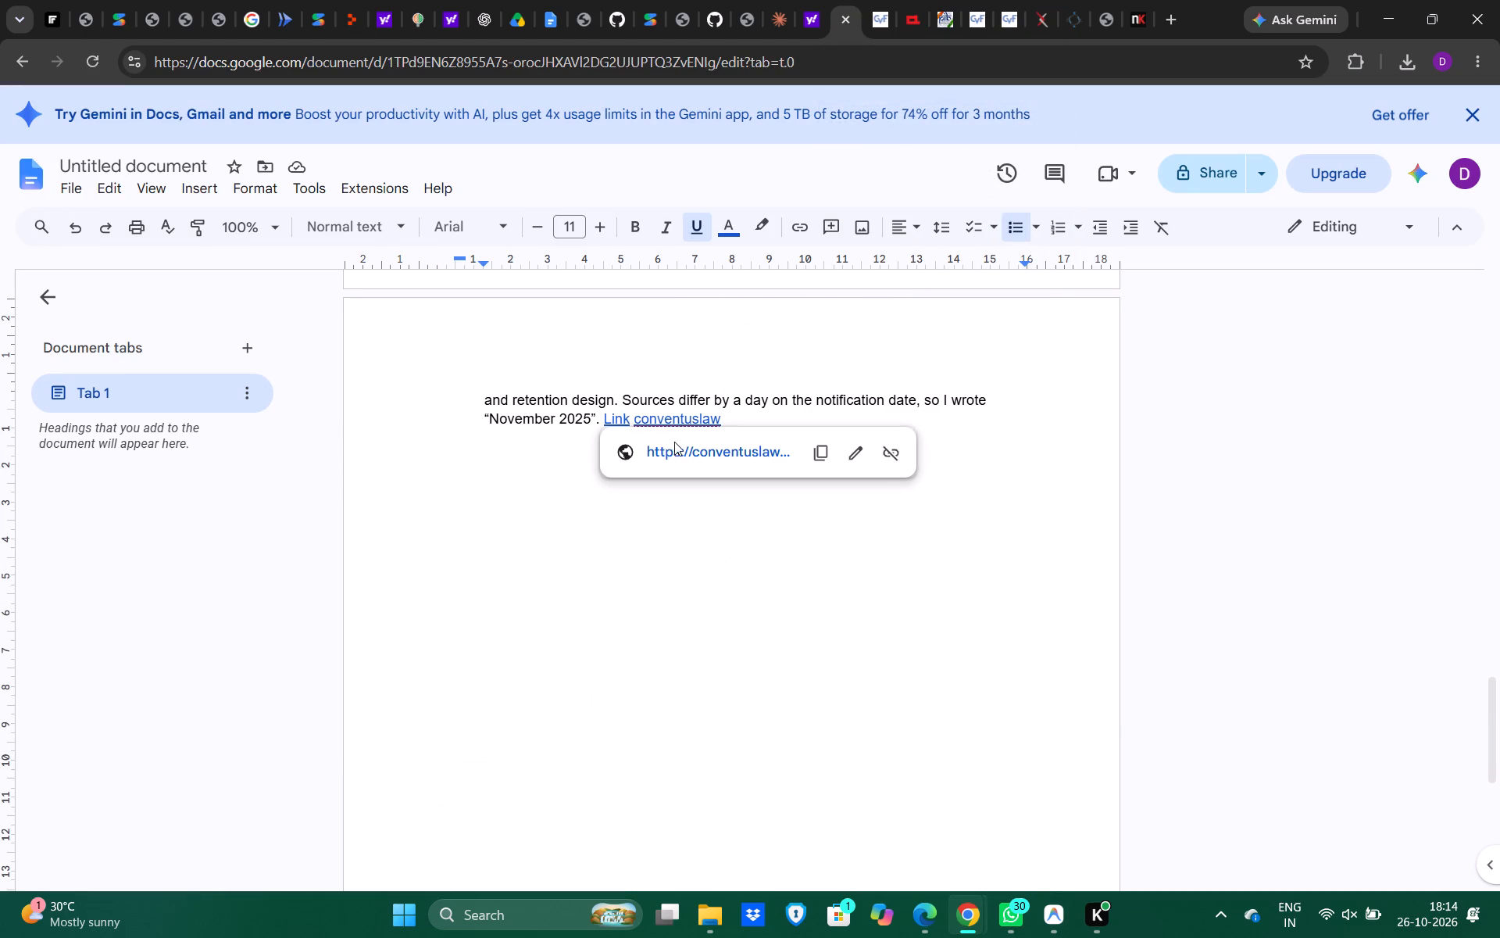
left_click(686, 446)
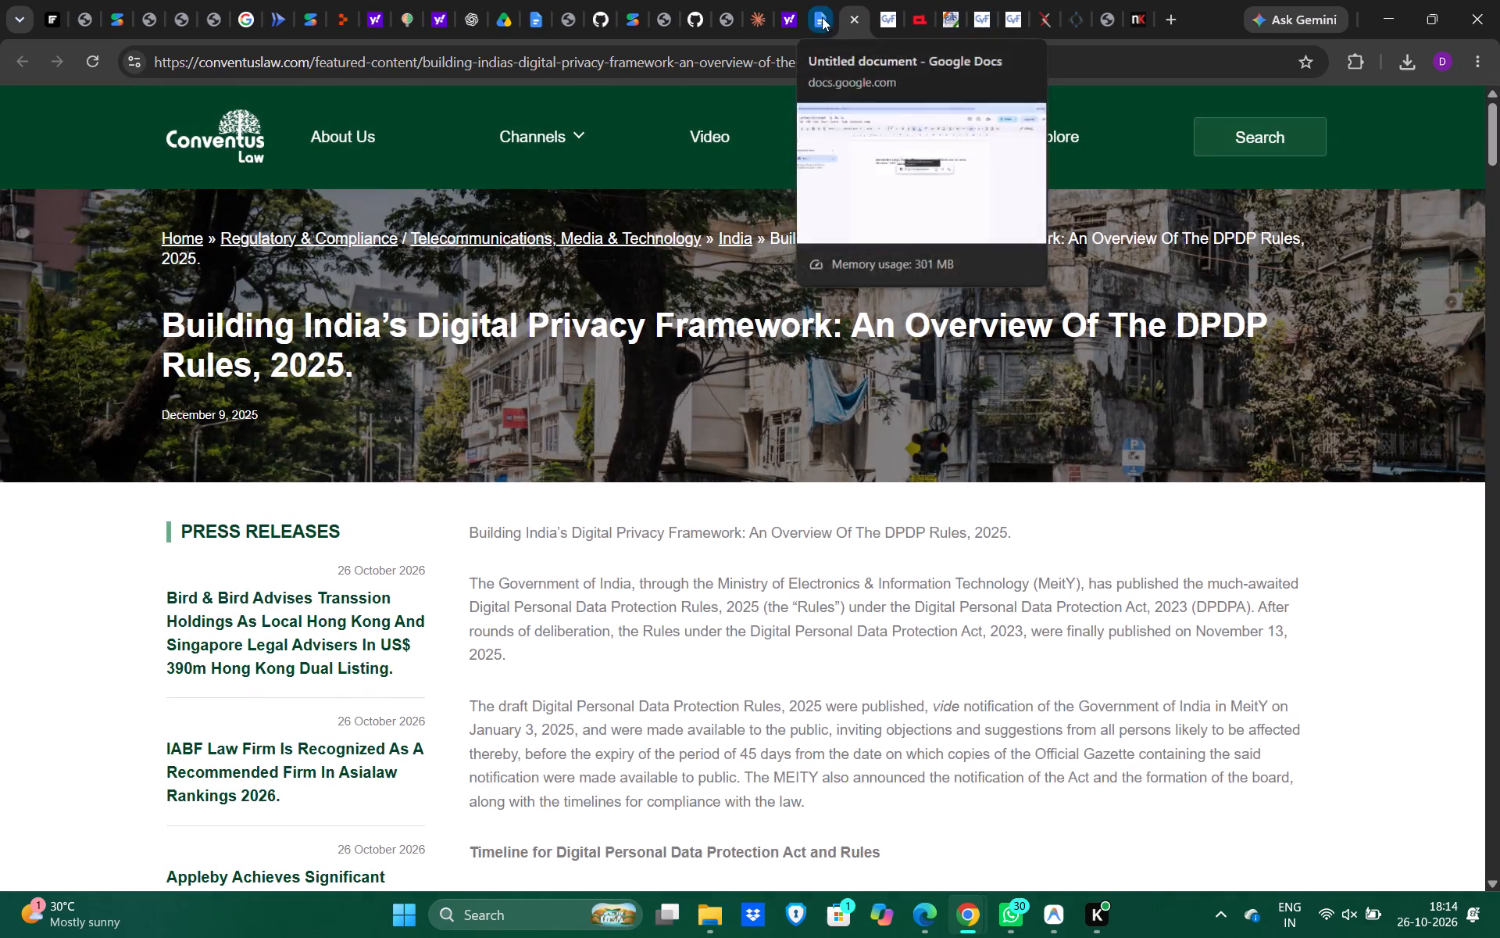
left_click(822, 17)
scroll(693, 403, "up", 6)
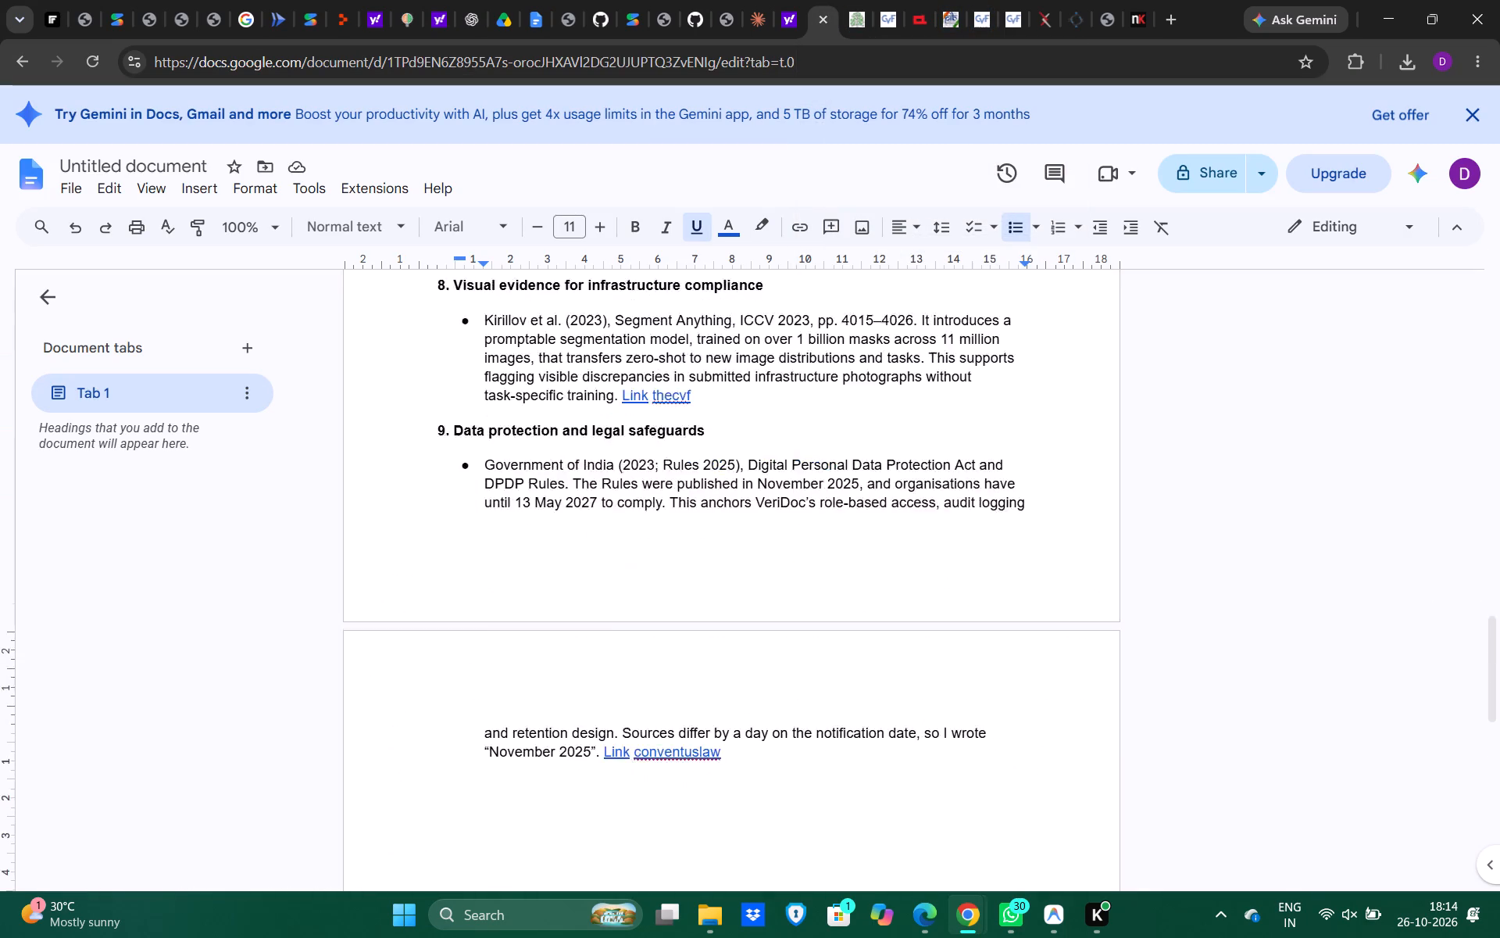
scroll(693, 403, "up", 9)
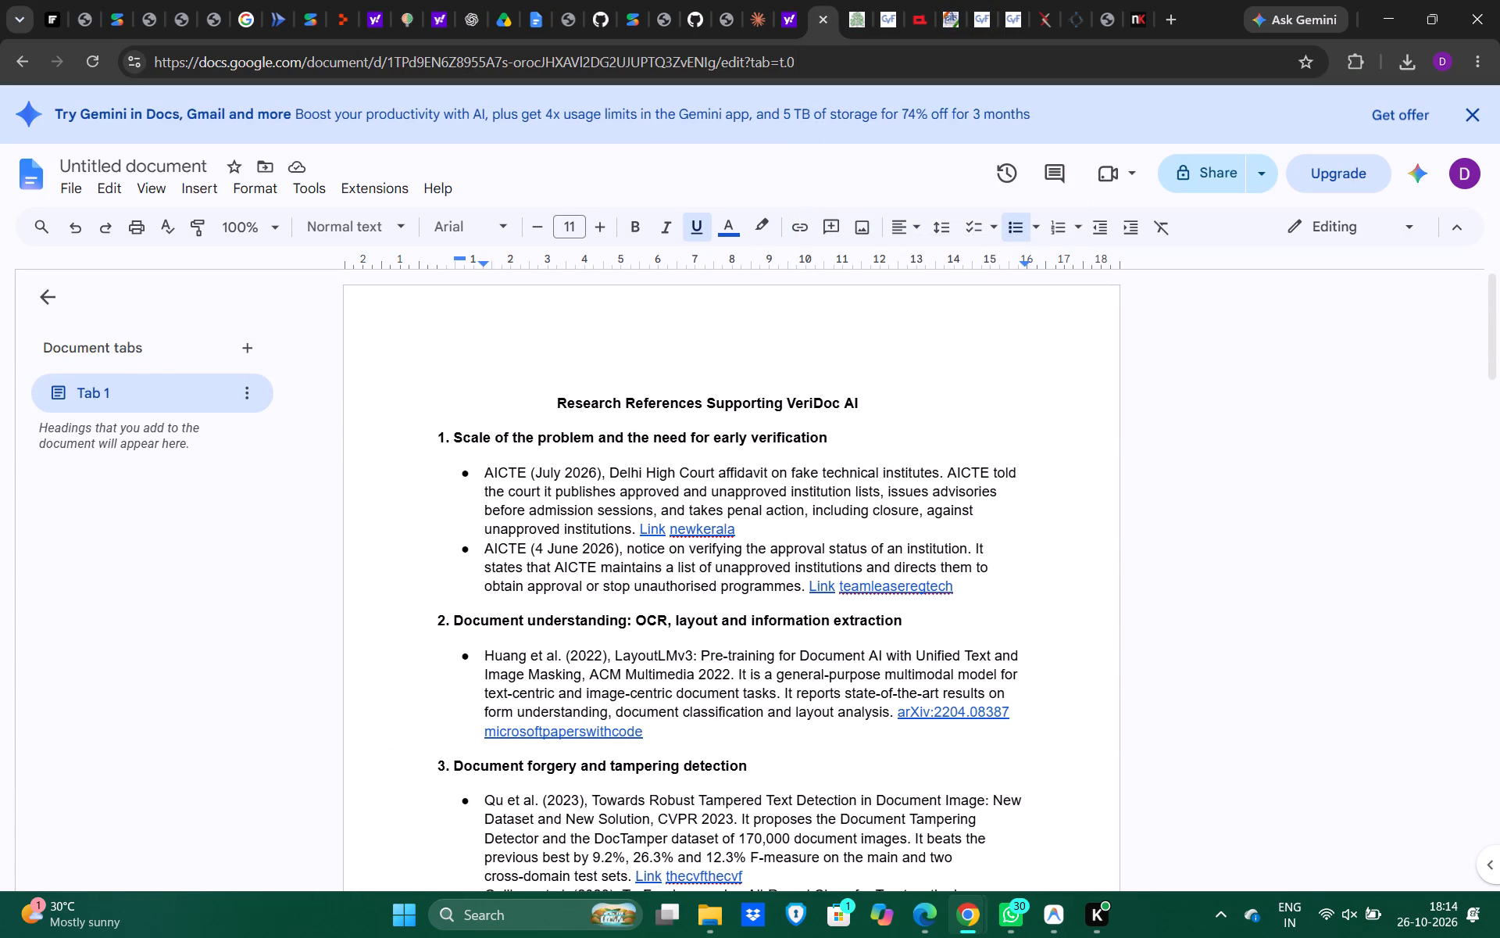
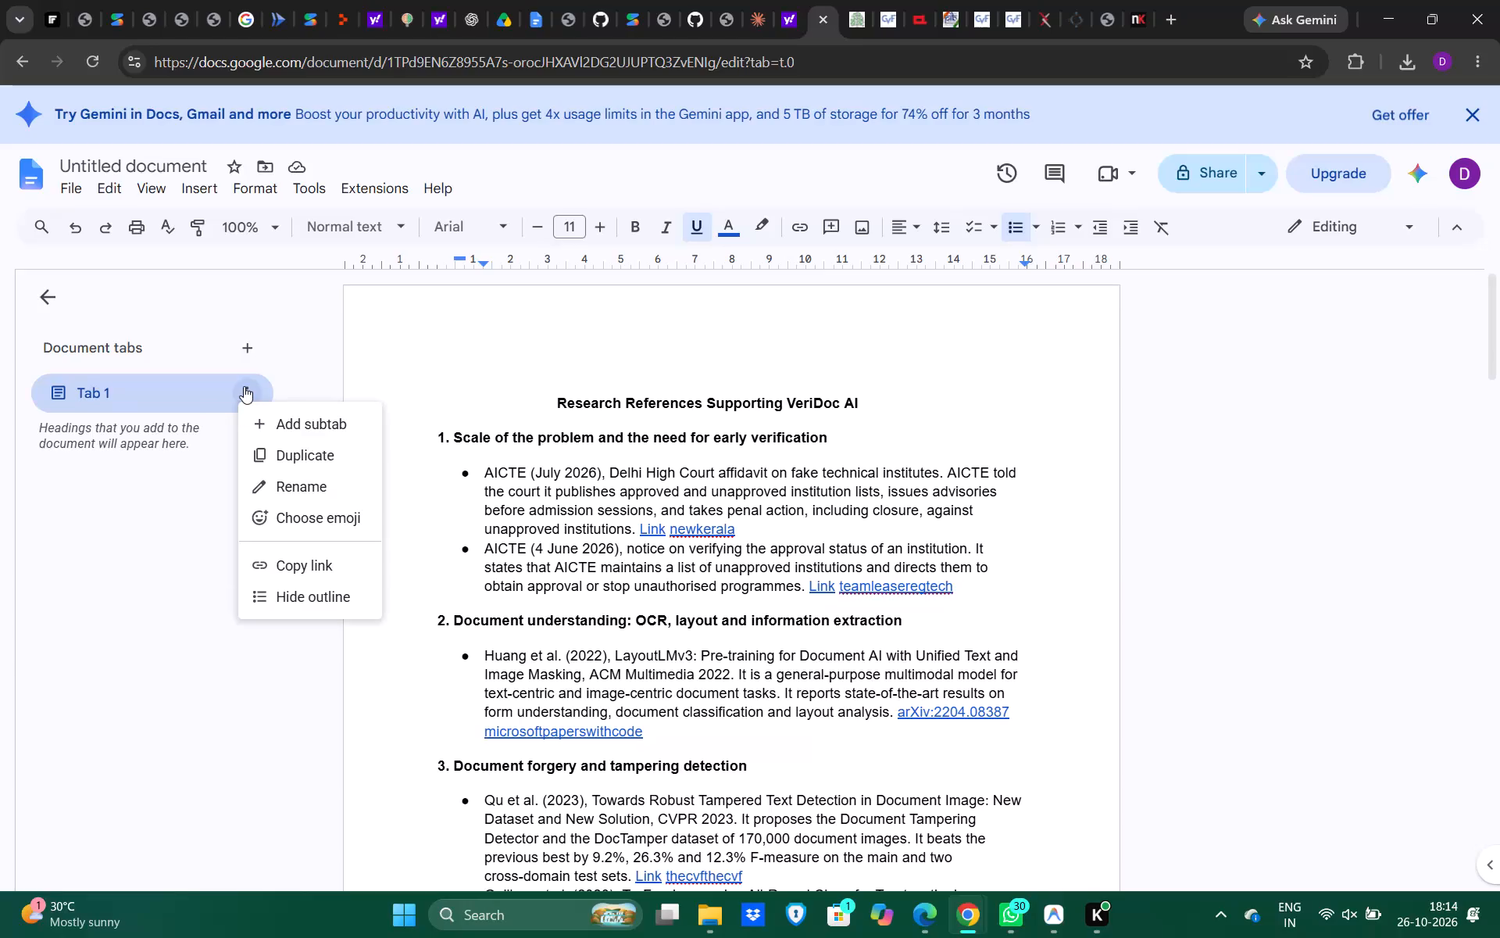
Dismiss the Tab 1 options and look through the whole references document, from its first page to its last and back.
left_click(163, 643)
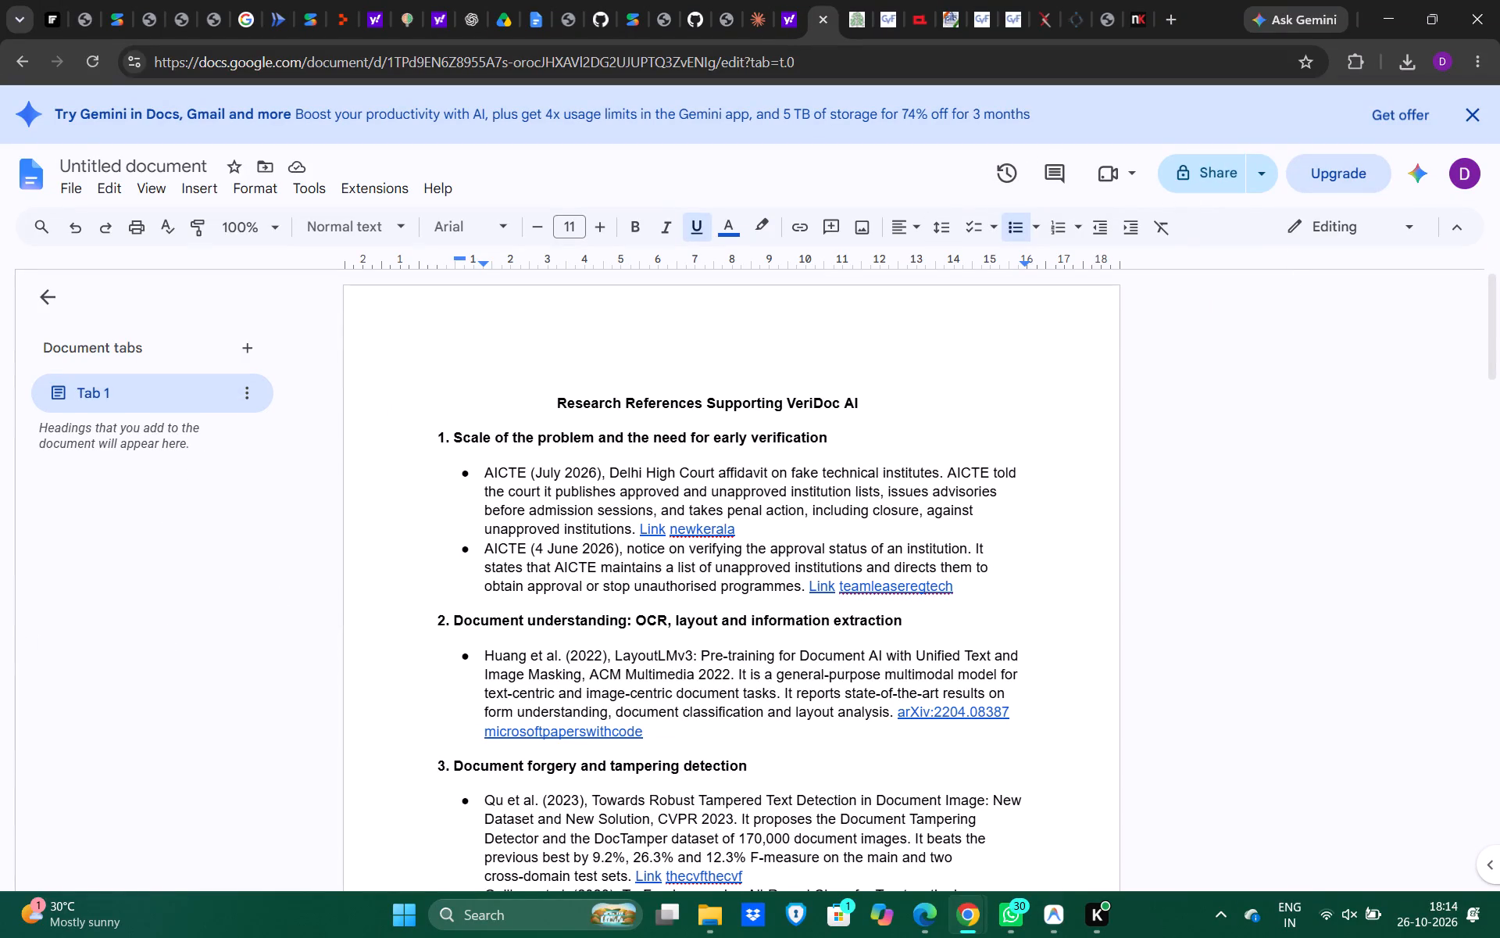
scroll(696, 661, "down", 14)
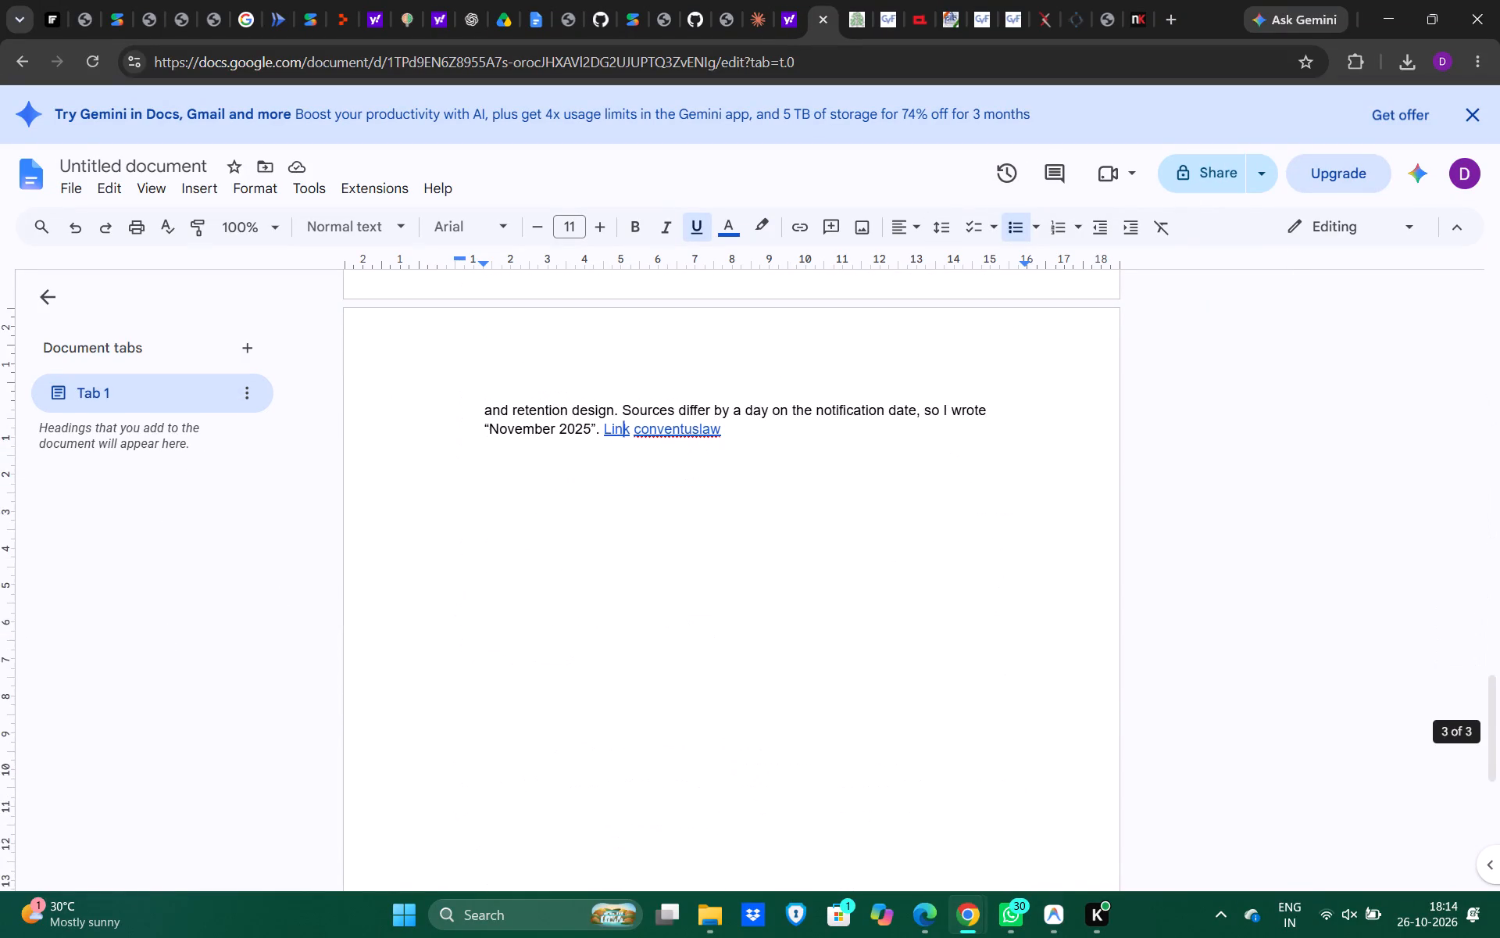
scroll(696, 661, "down", 1)
scroll(696, 661, "up", 15)
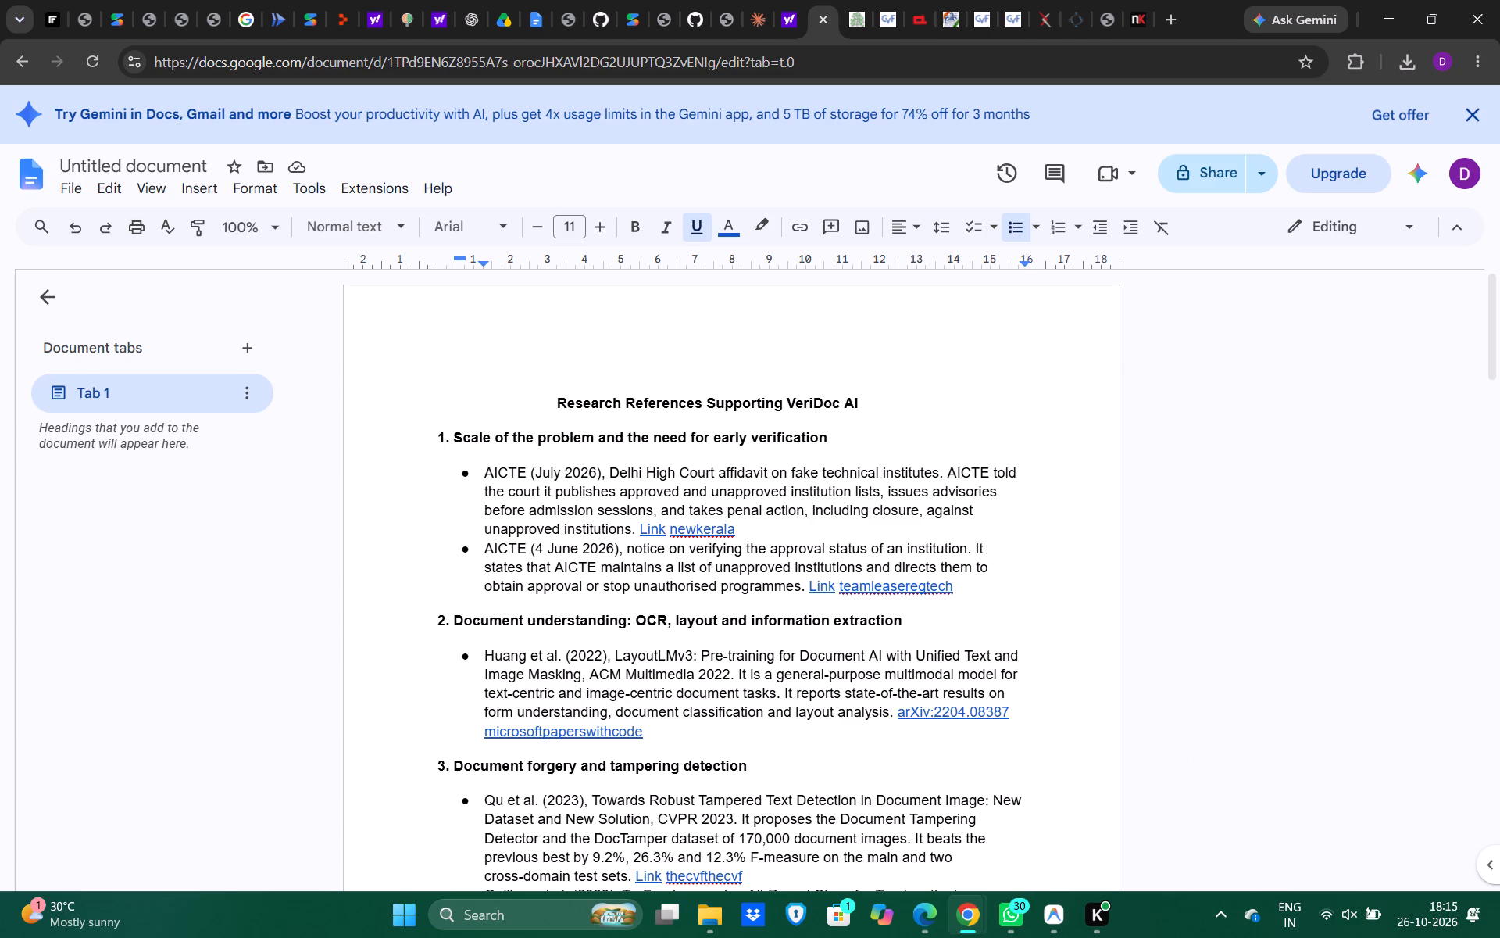
scroll(1119, 525, "down", 13)
scroll(1119, 525, "down", 9)
scroll(1119, 525, "up", 4)
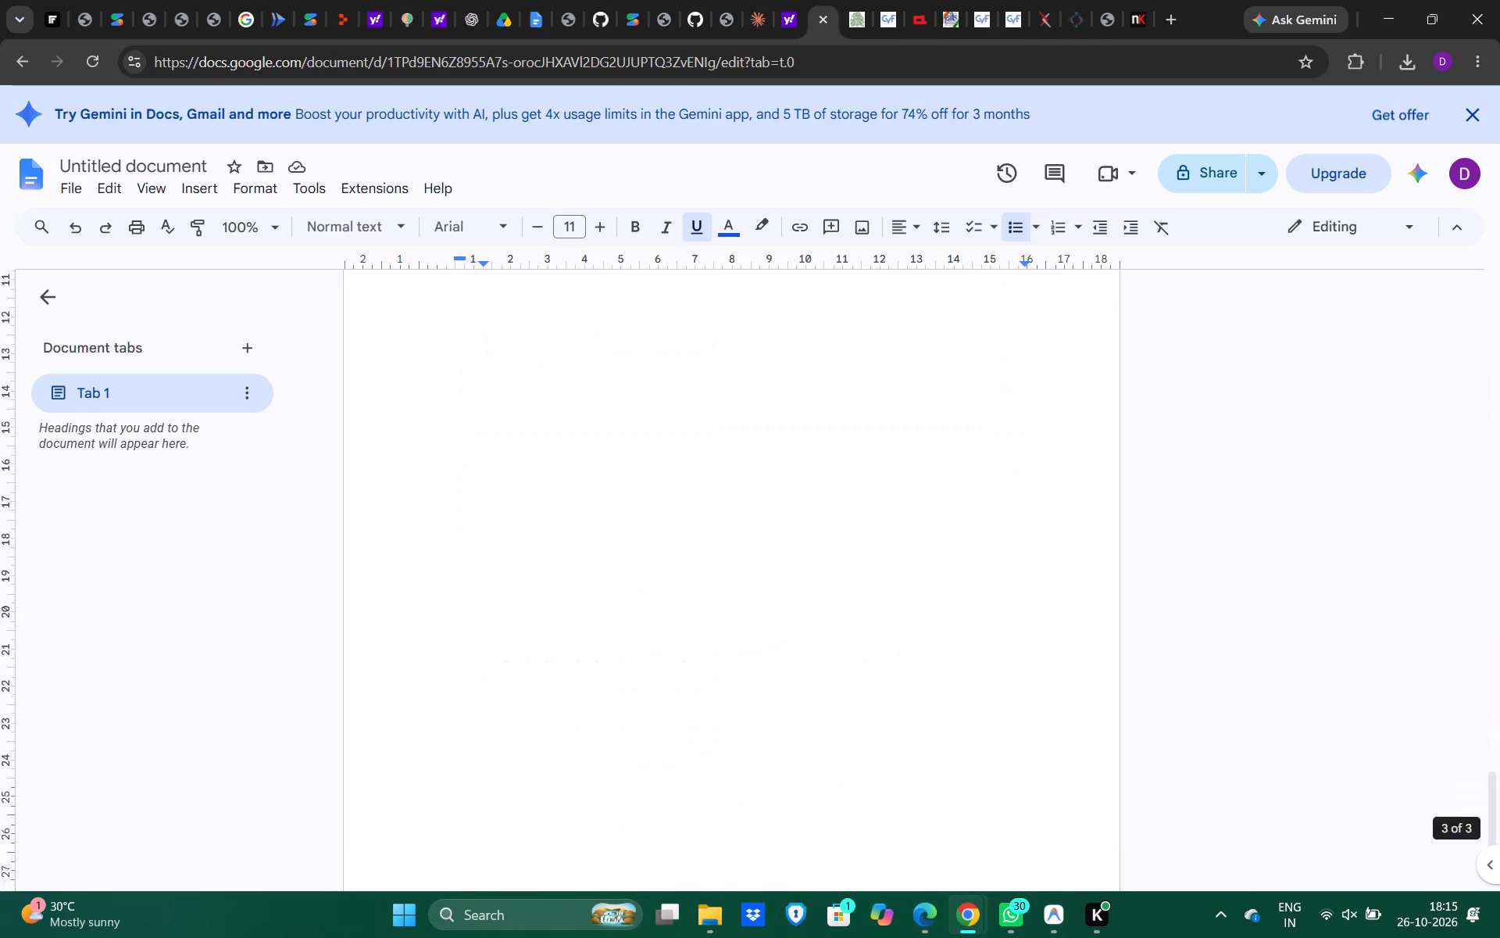
scroll(1119, 525, "up", 19)
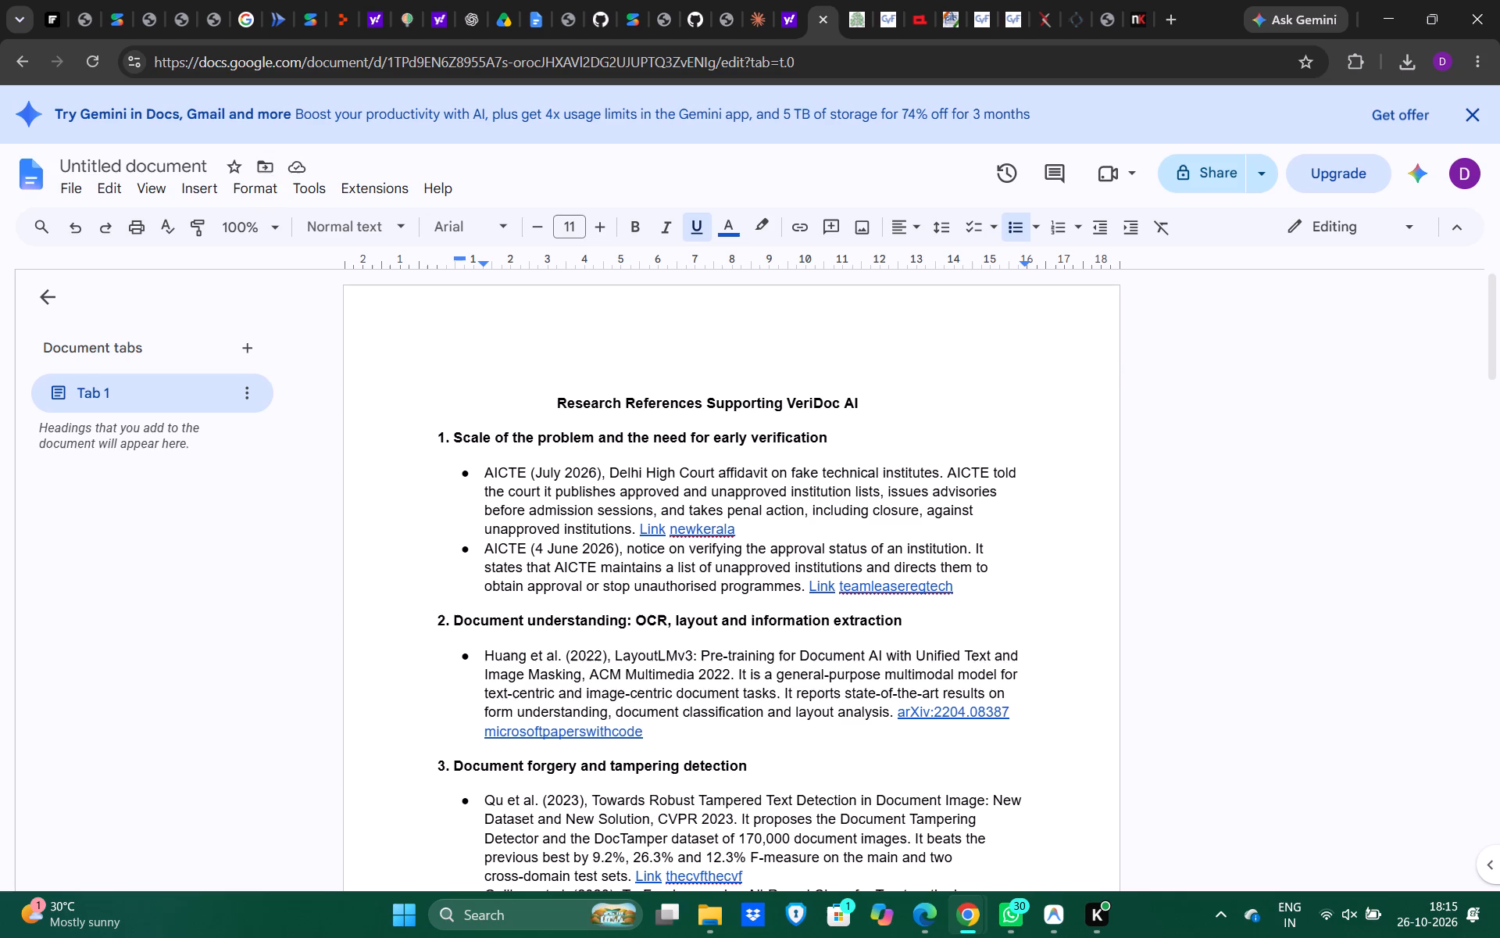
scroll(589, 498, "up", 1)
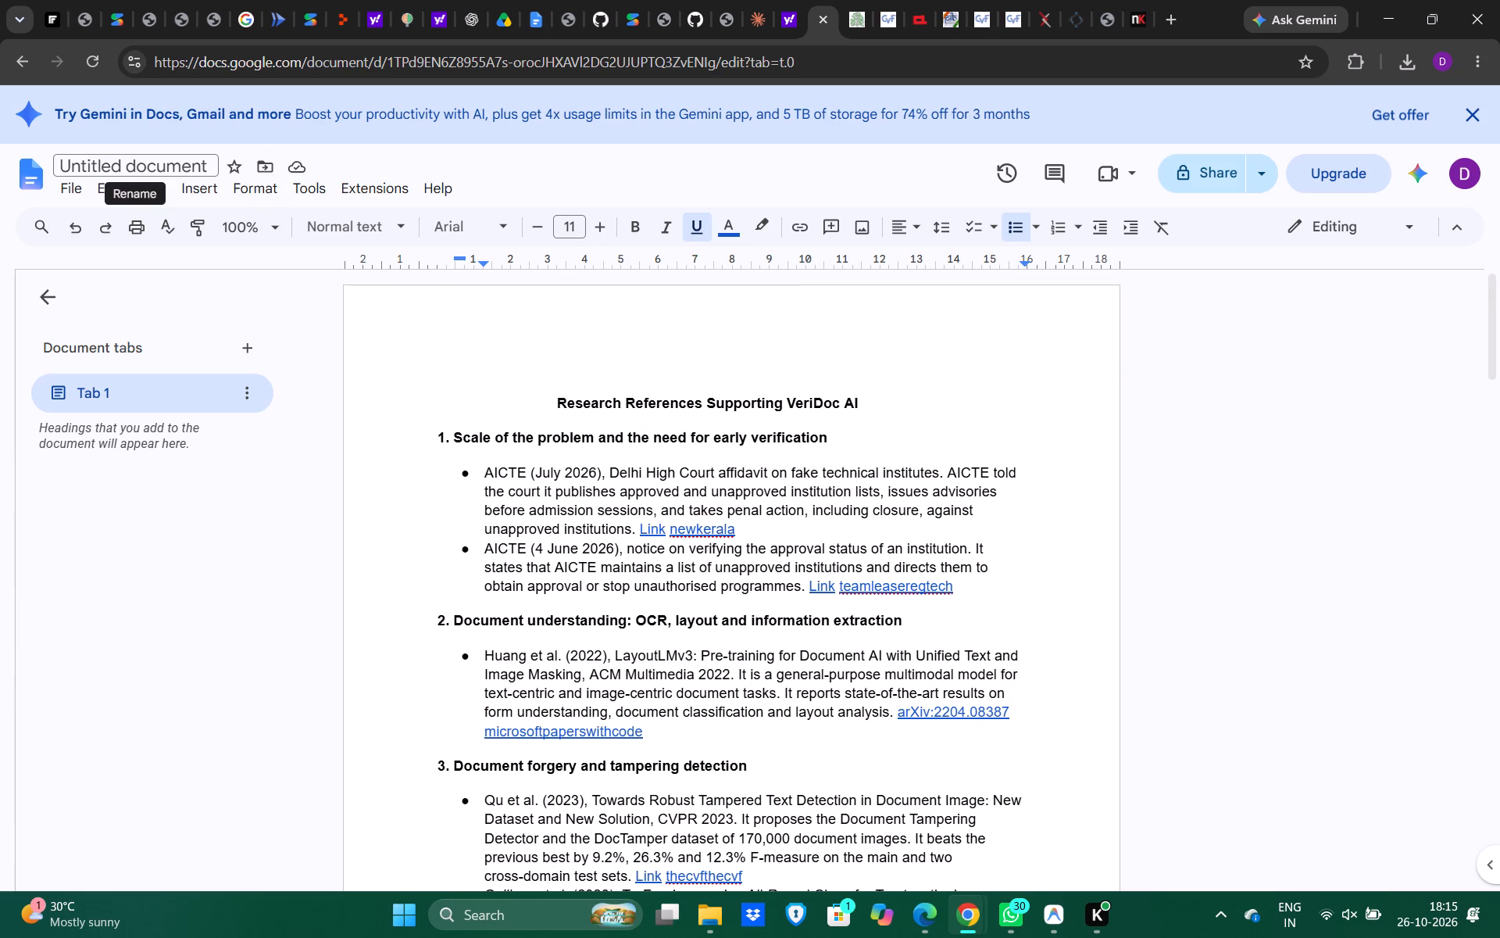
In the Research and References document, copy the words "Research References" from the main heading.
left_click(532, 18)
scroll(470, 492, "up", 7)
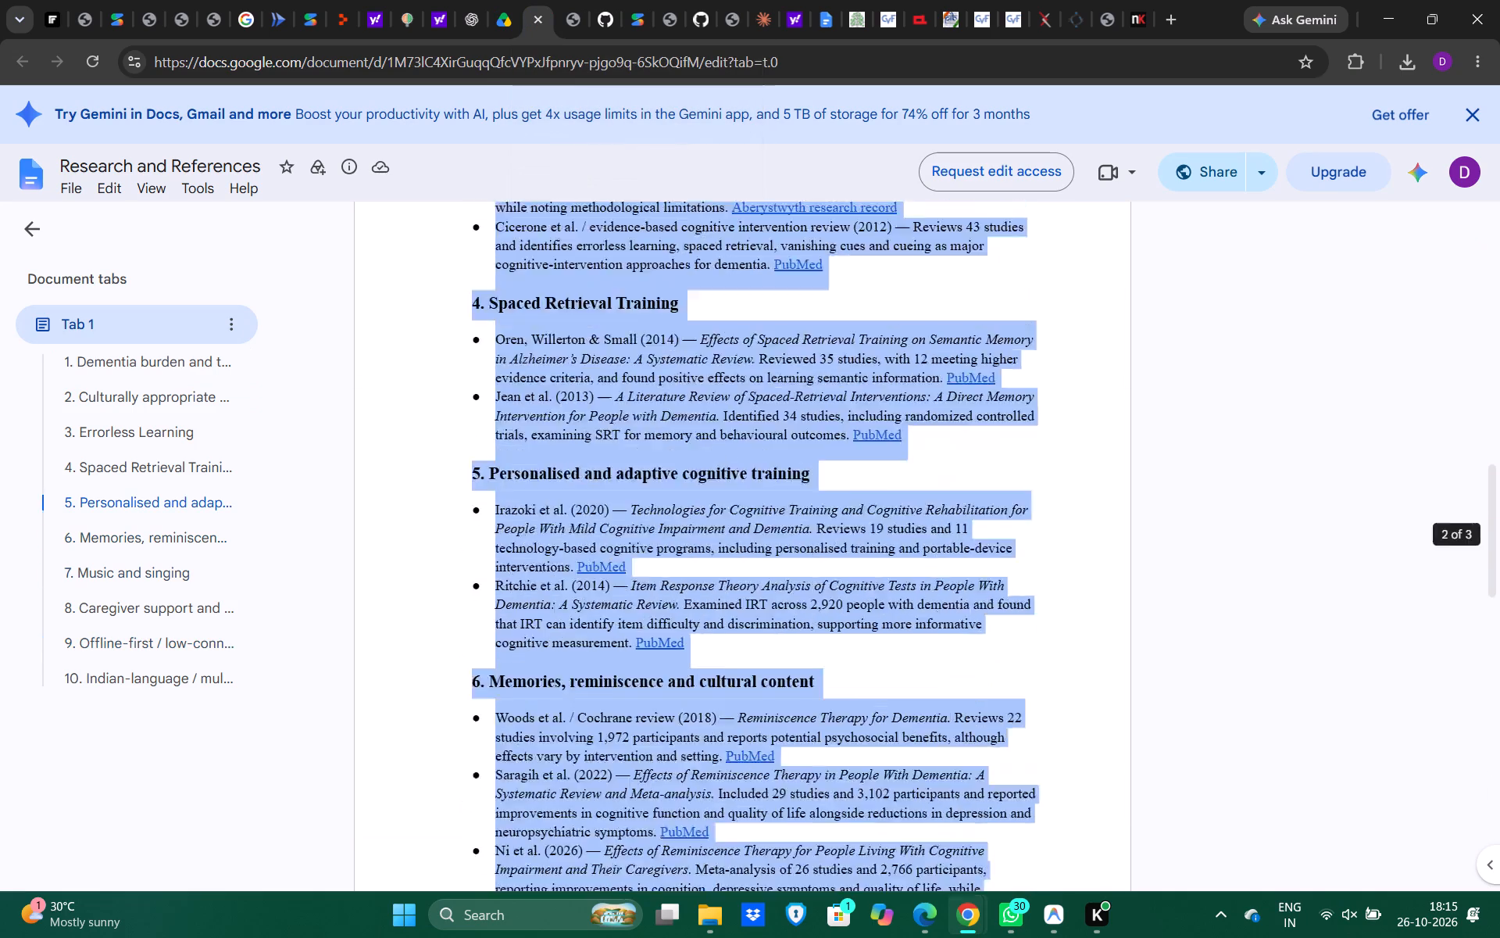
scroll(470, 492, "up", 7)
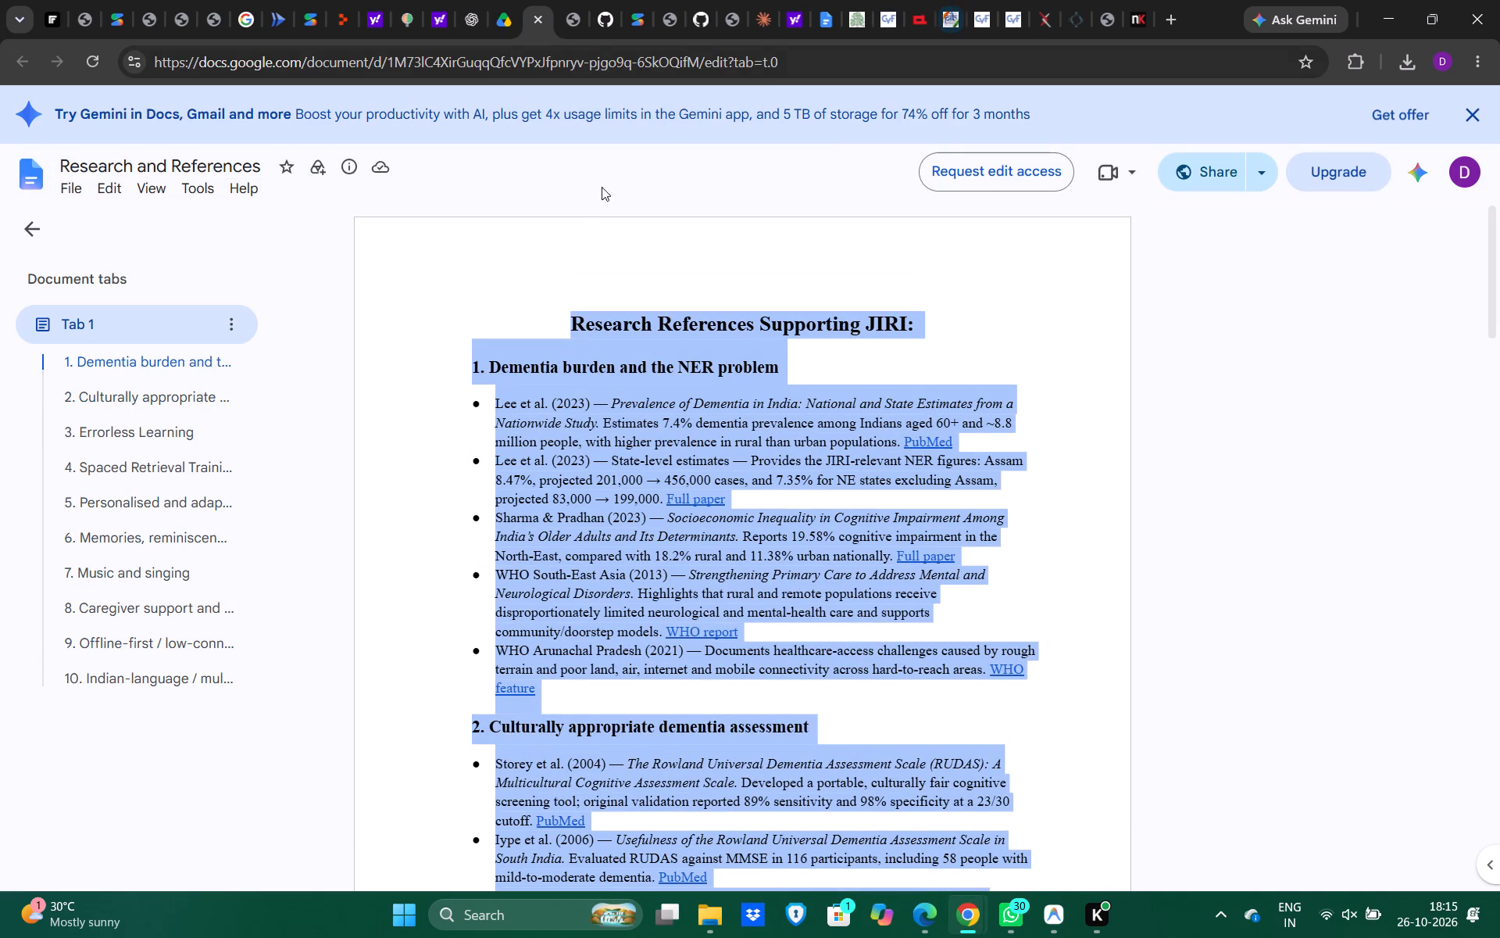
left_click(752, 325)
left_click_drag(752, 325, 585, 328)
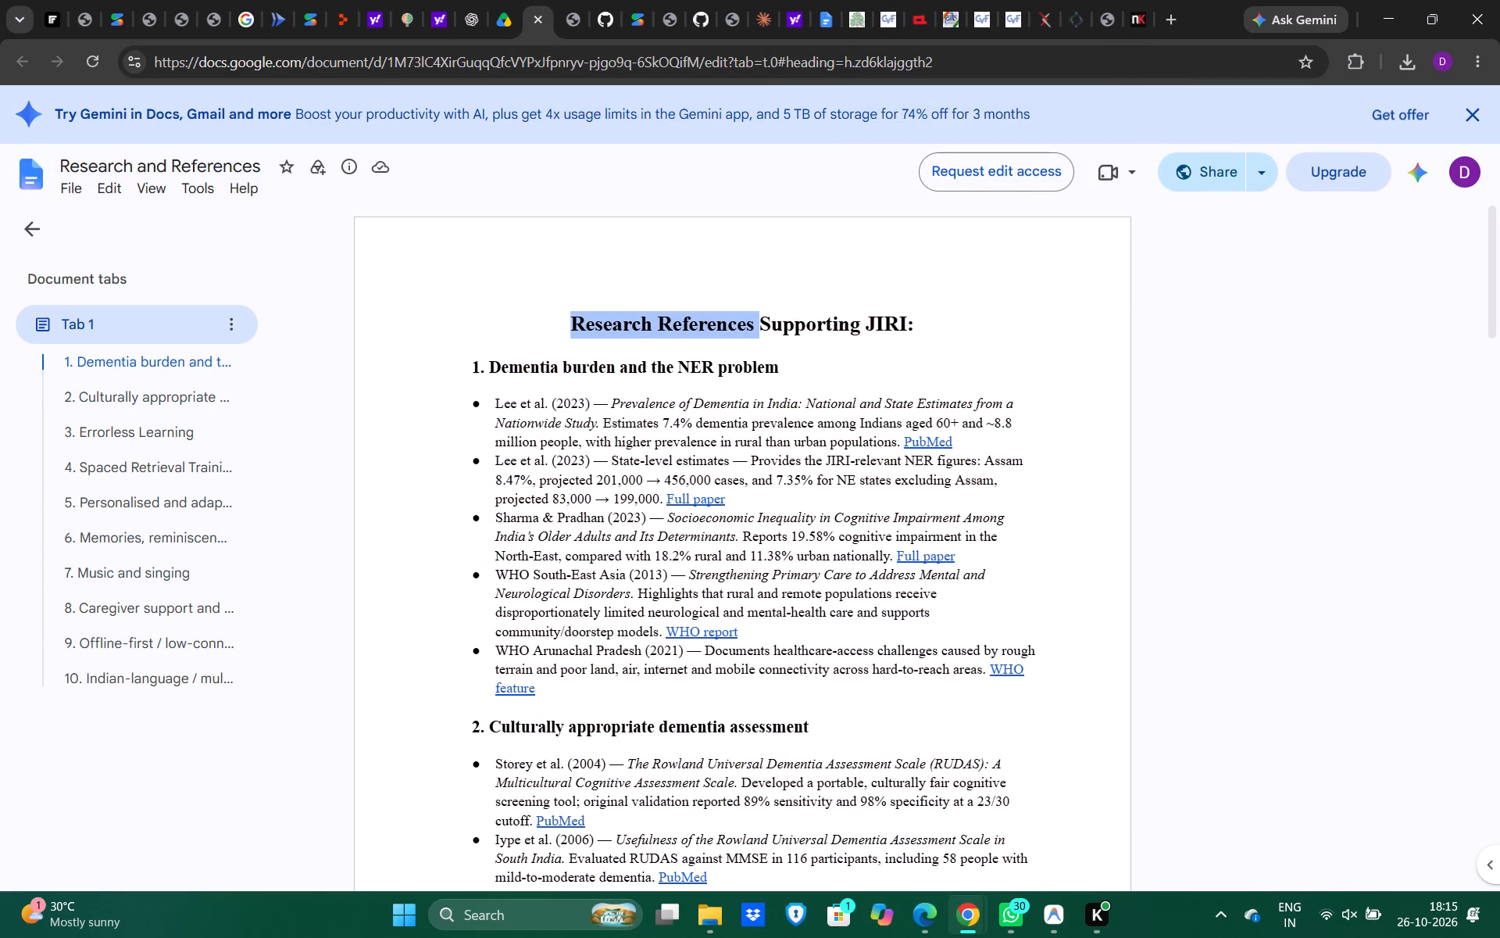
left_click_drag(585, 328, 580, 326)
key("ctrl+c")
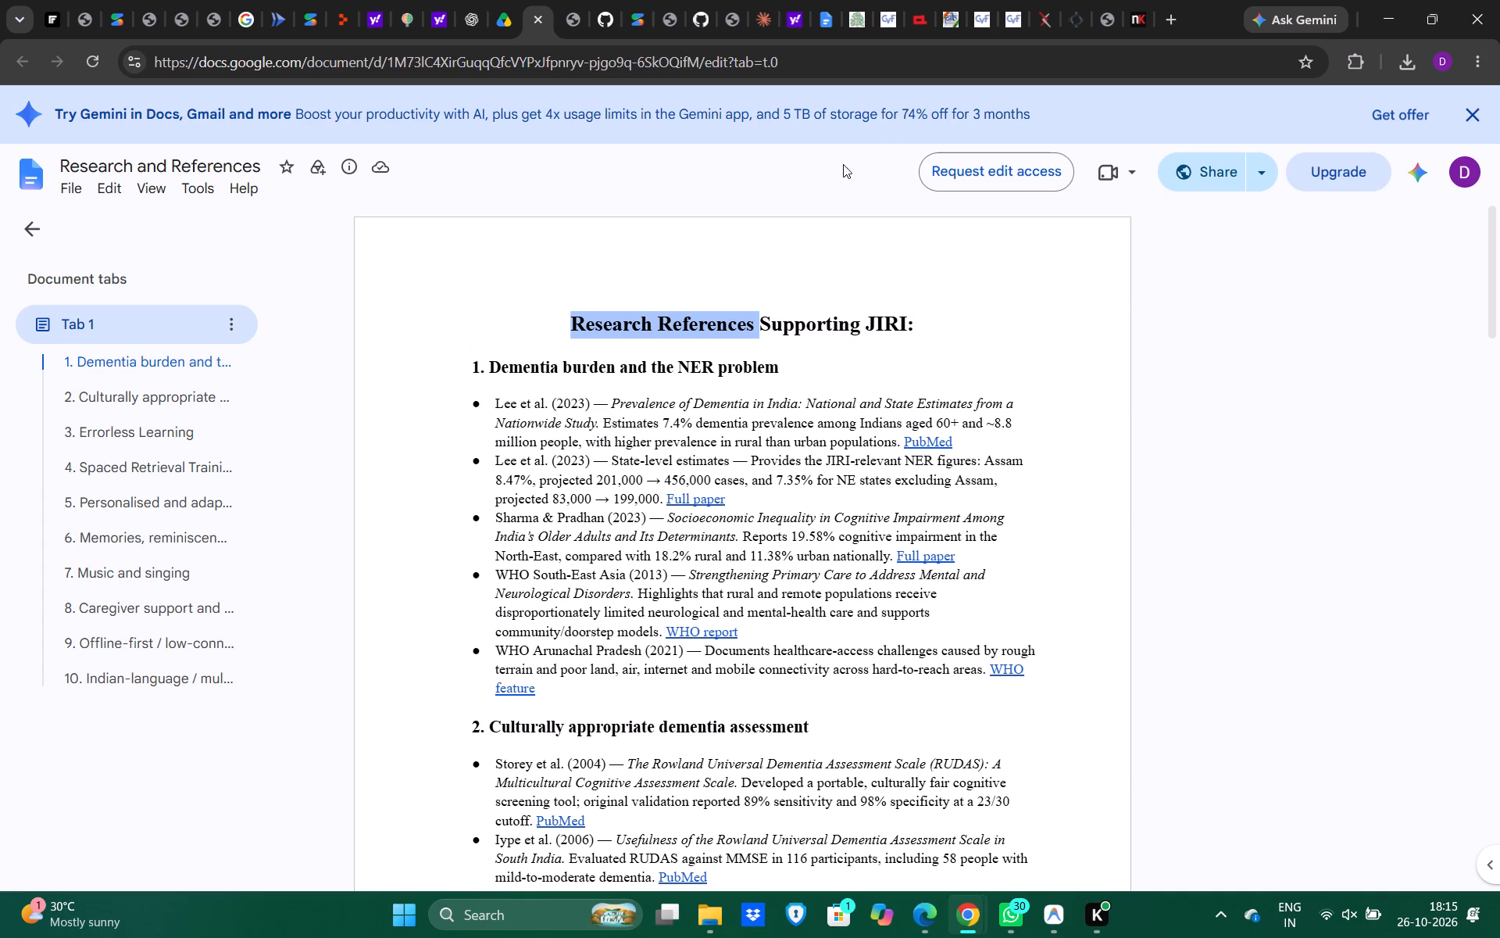
Return to the untitled document and give it the title Research References Supporting VeriDoc AI.
left_click(815, 19)
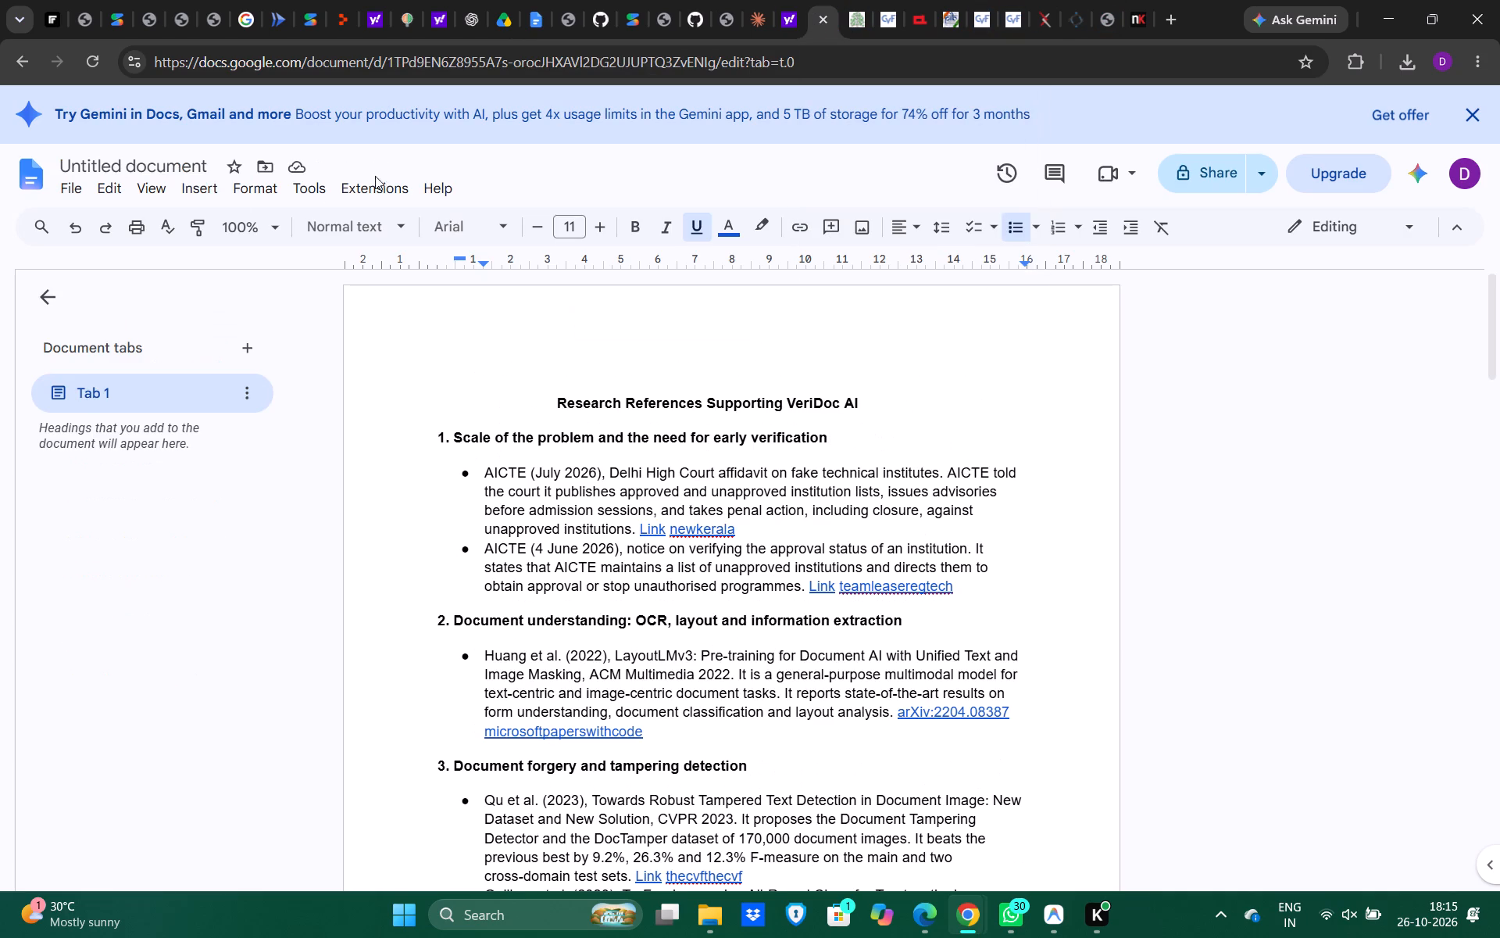
left_click(163, 166)
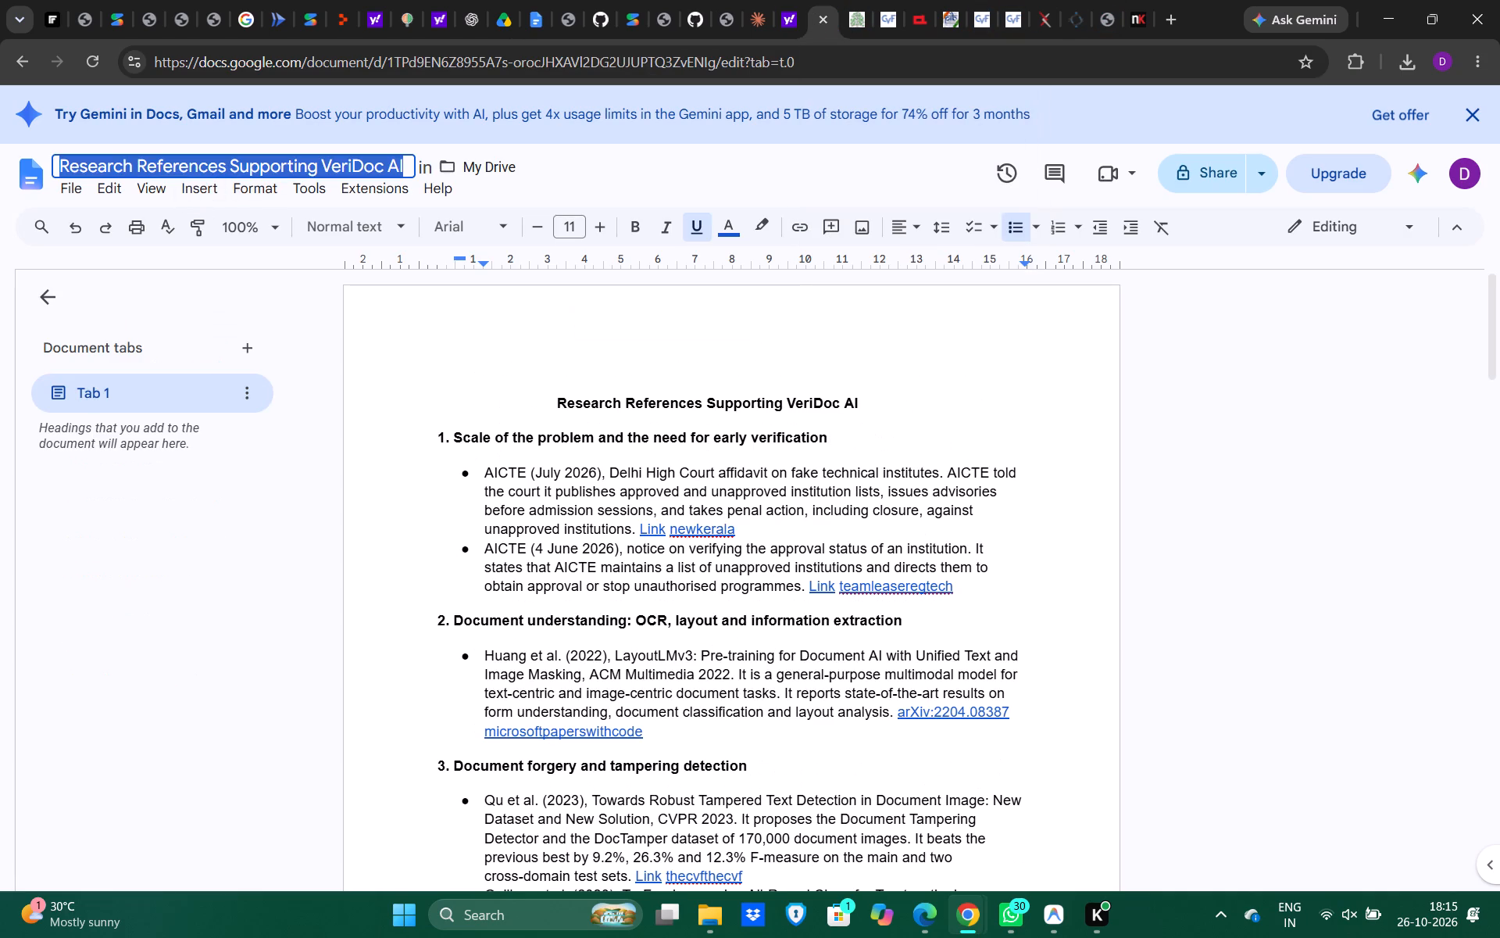
left_click(486, 169)
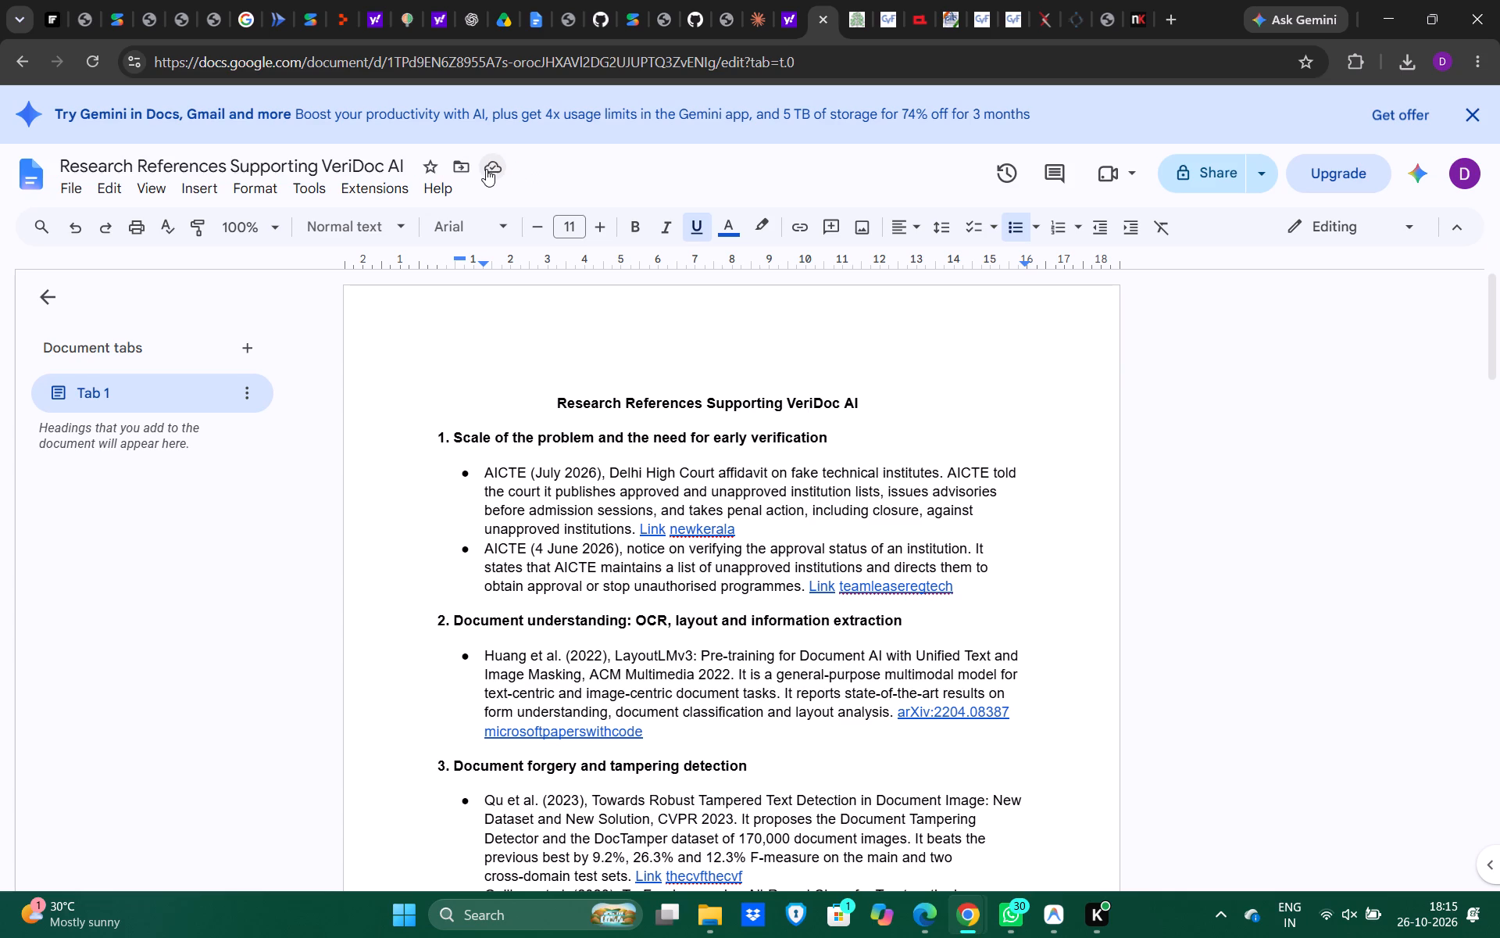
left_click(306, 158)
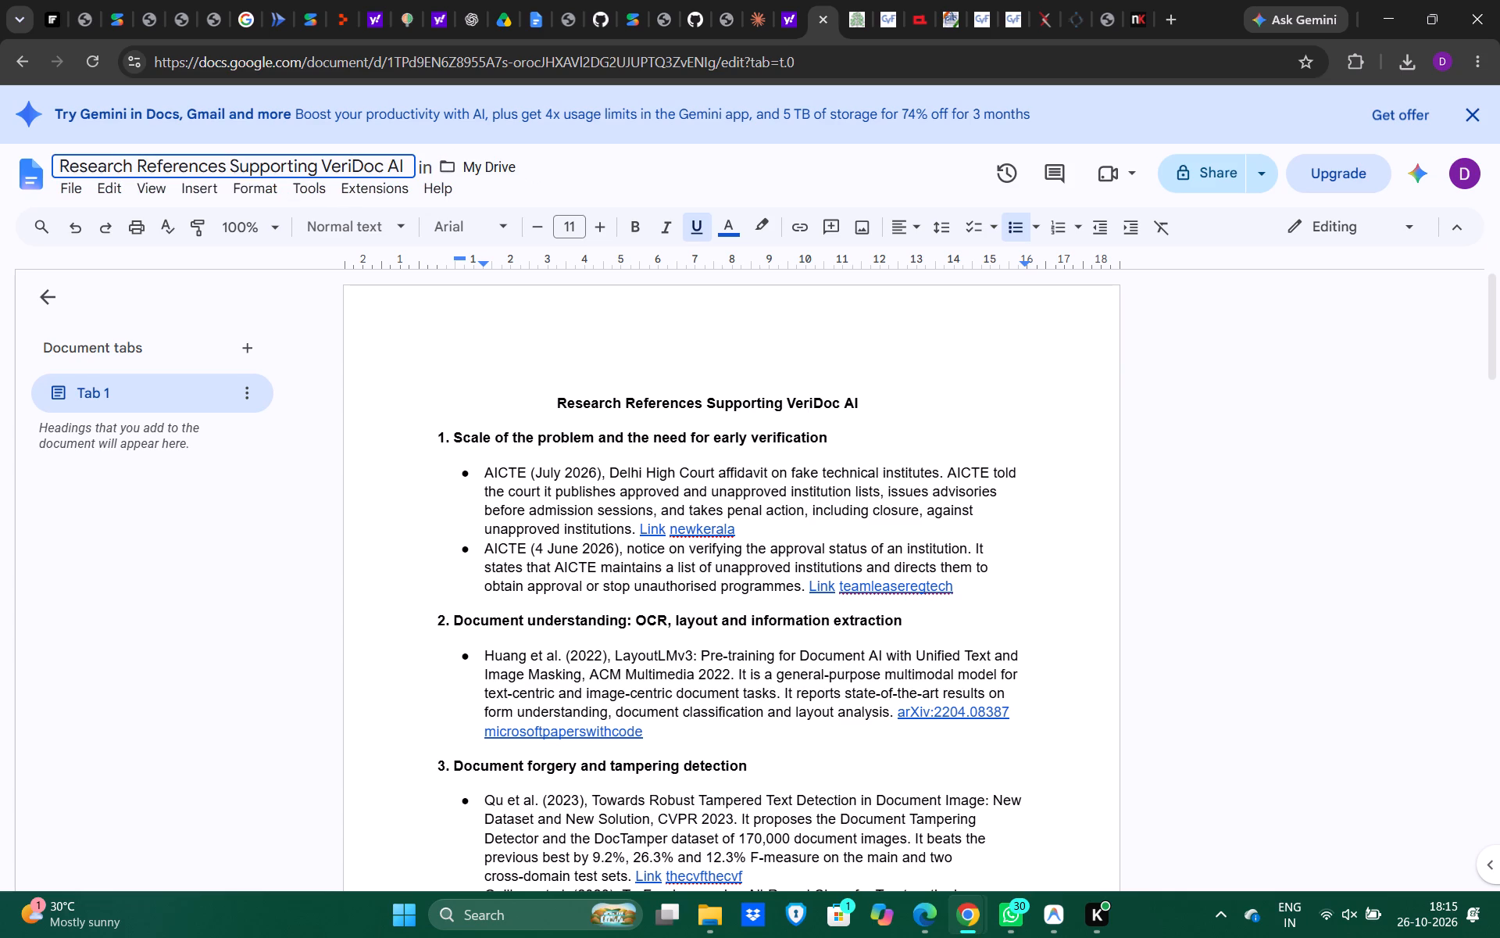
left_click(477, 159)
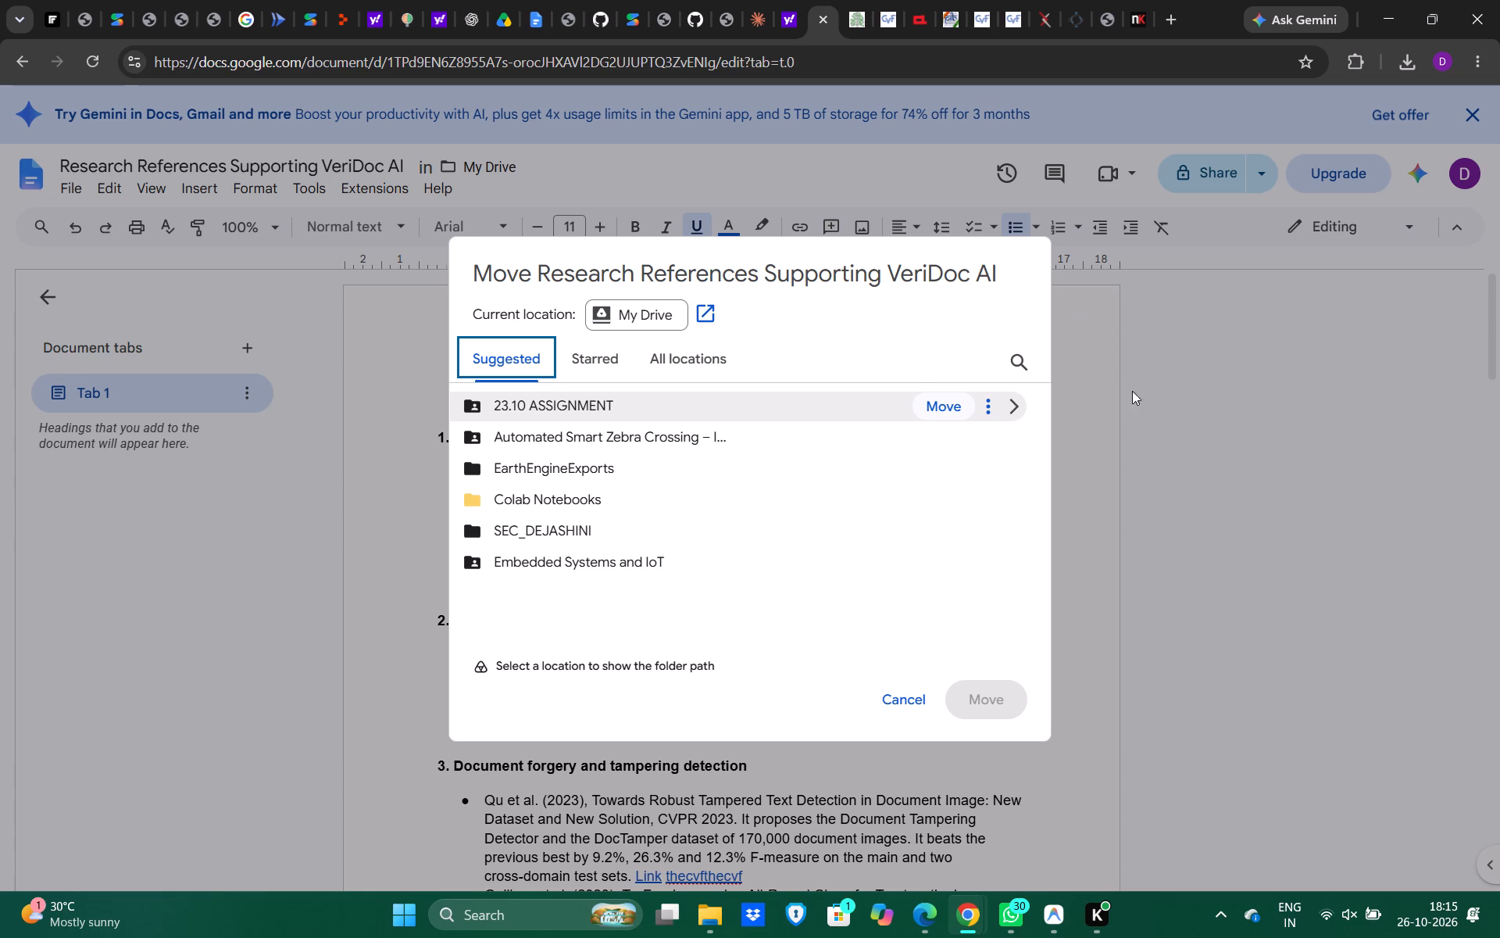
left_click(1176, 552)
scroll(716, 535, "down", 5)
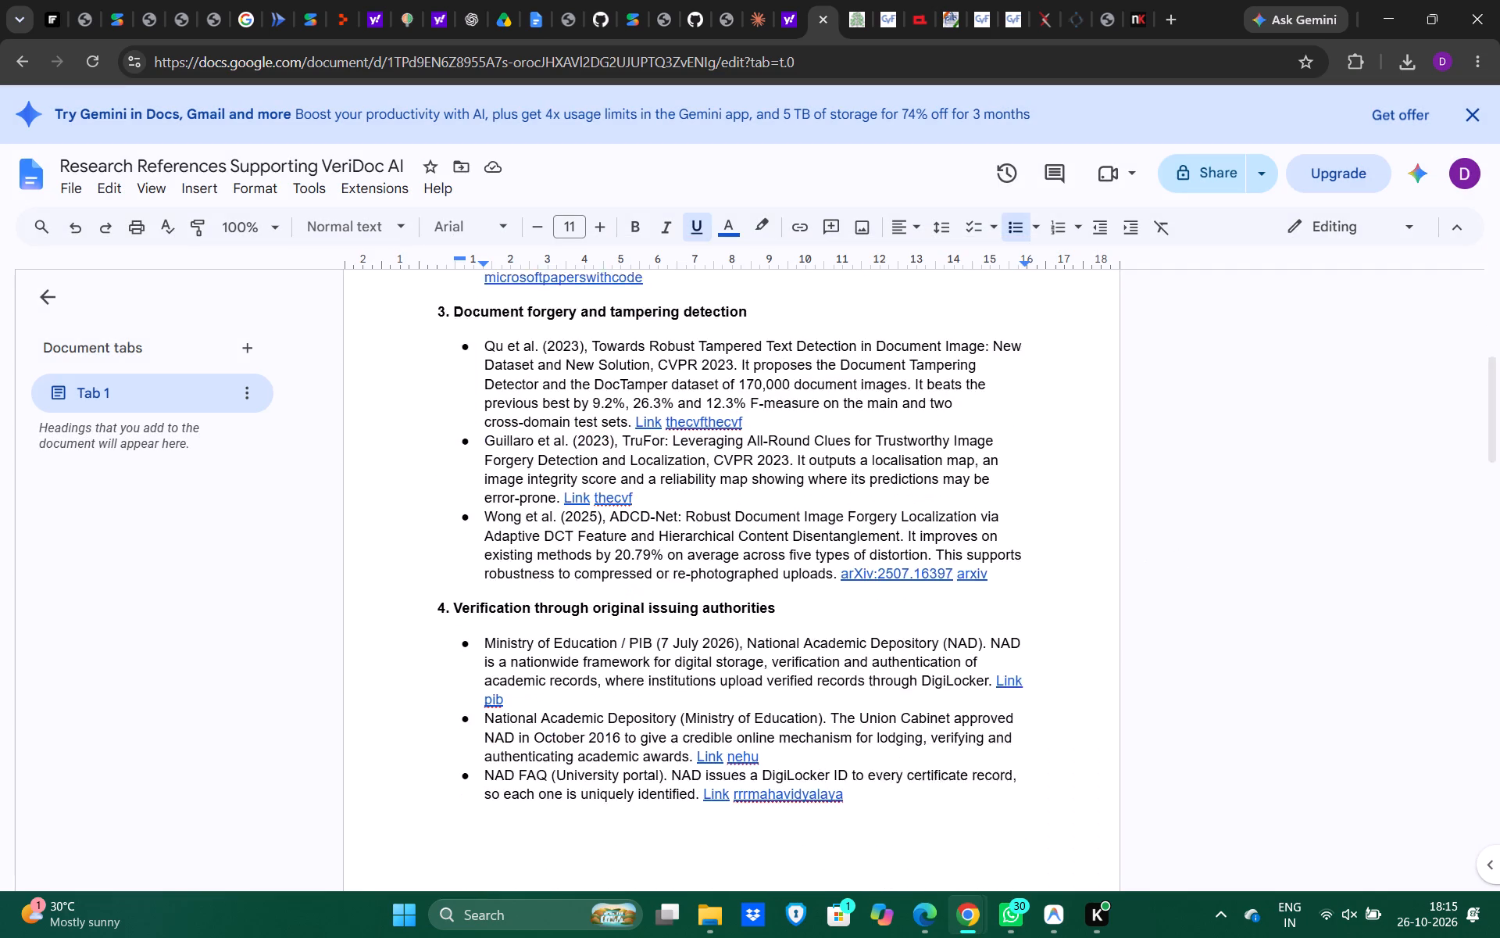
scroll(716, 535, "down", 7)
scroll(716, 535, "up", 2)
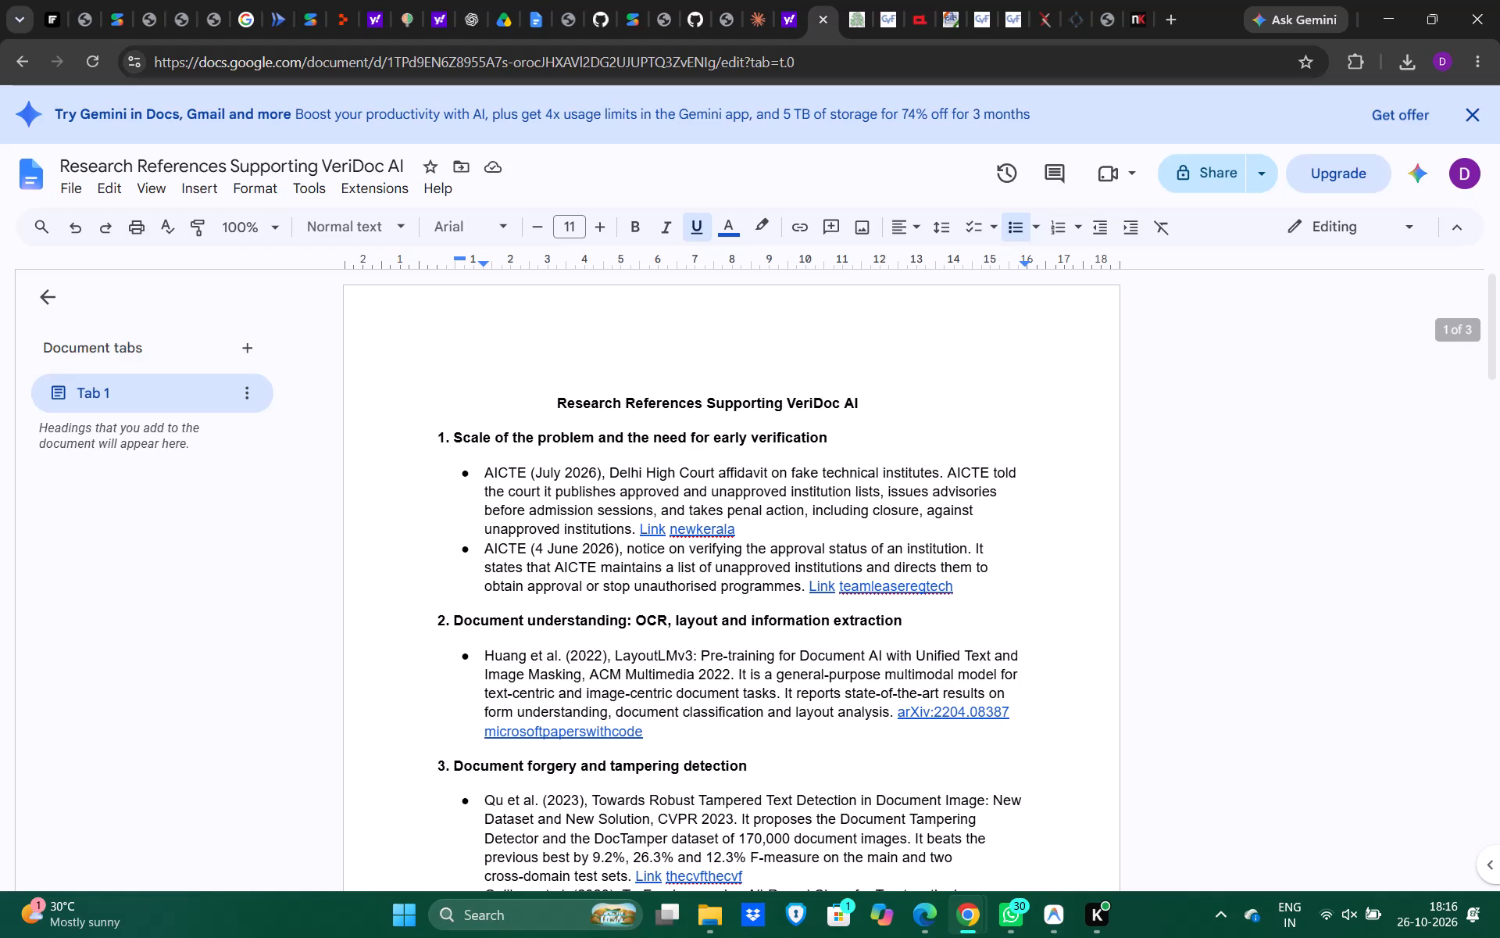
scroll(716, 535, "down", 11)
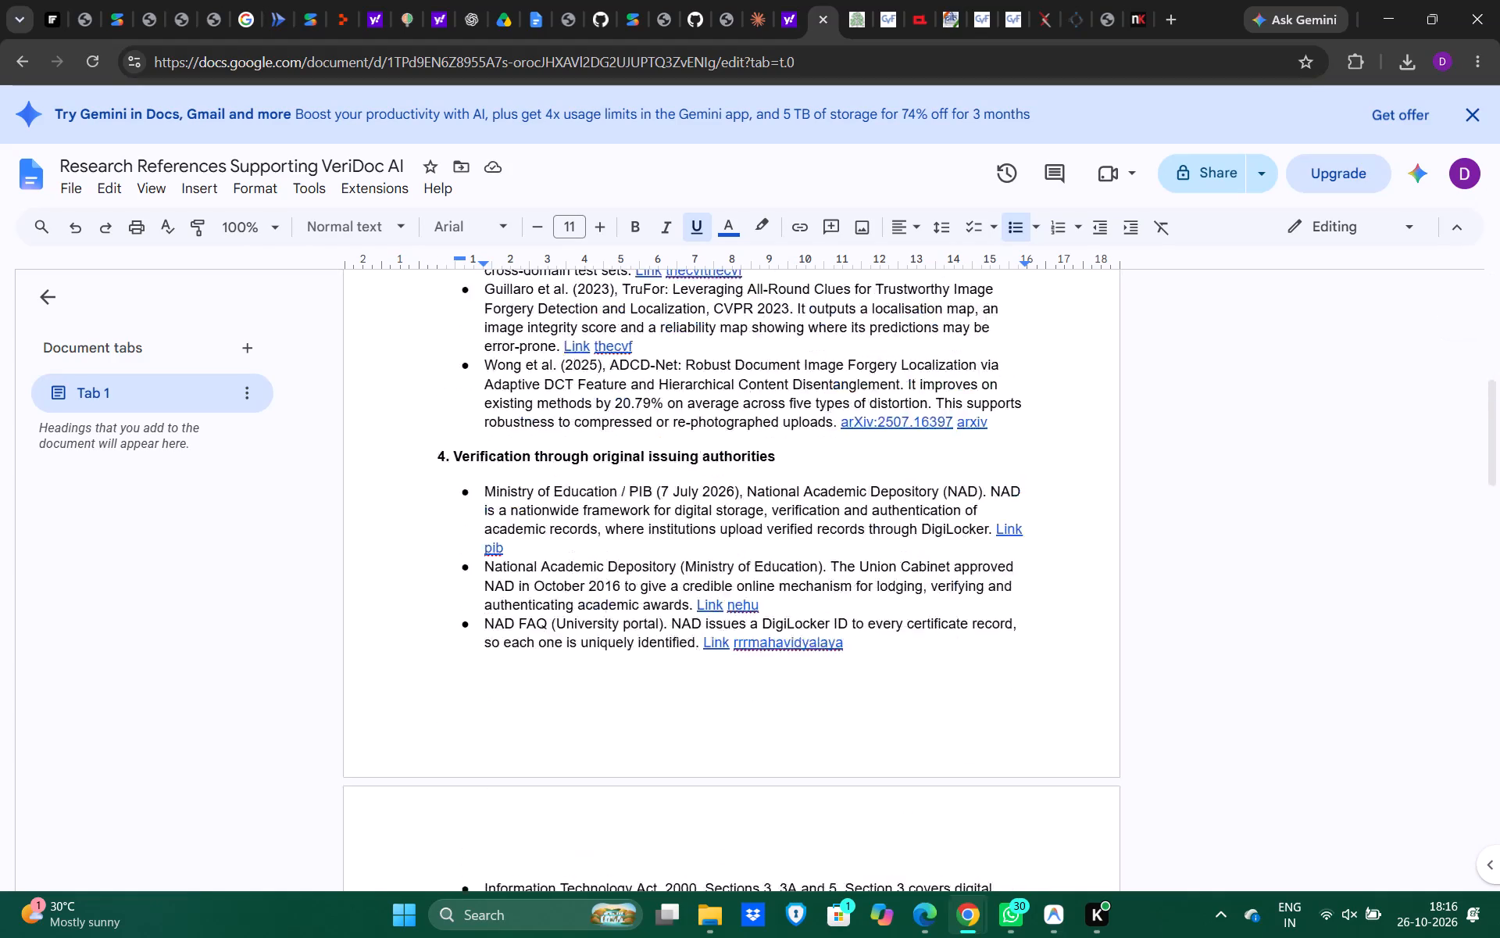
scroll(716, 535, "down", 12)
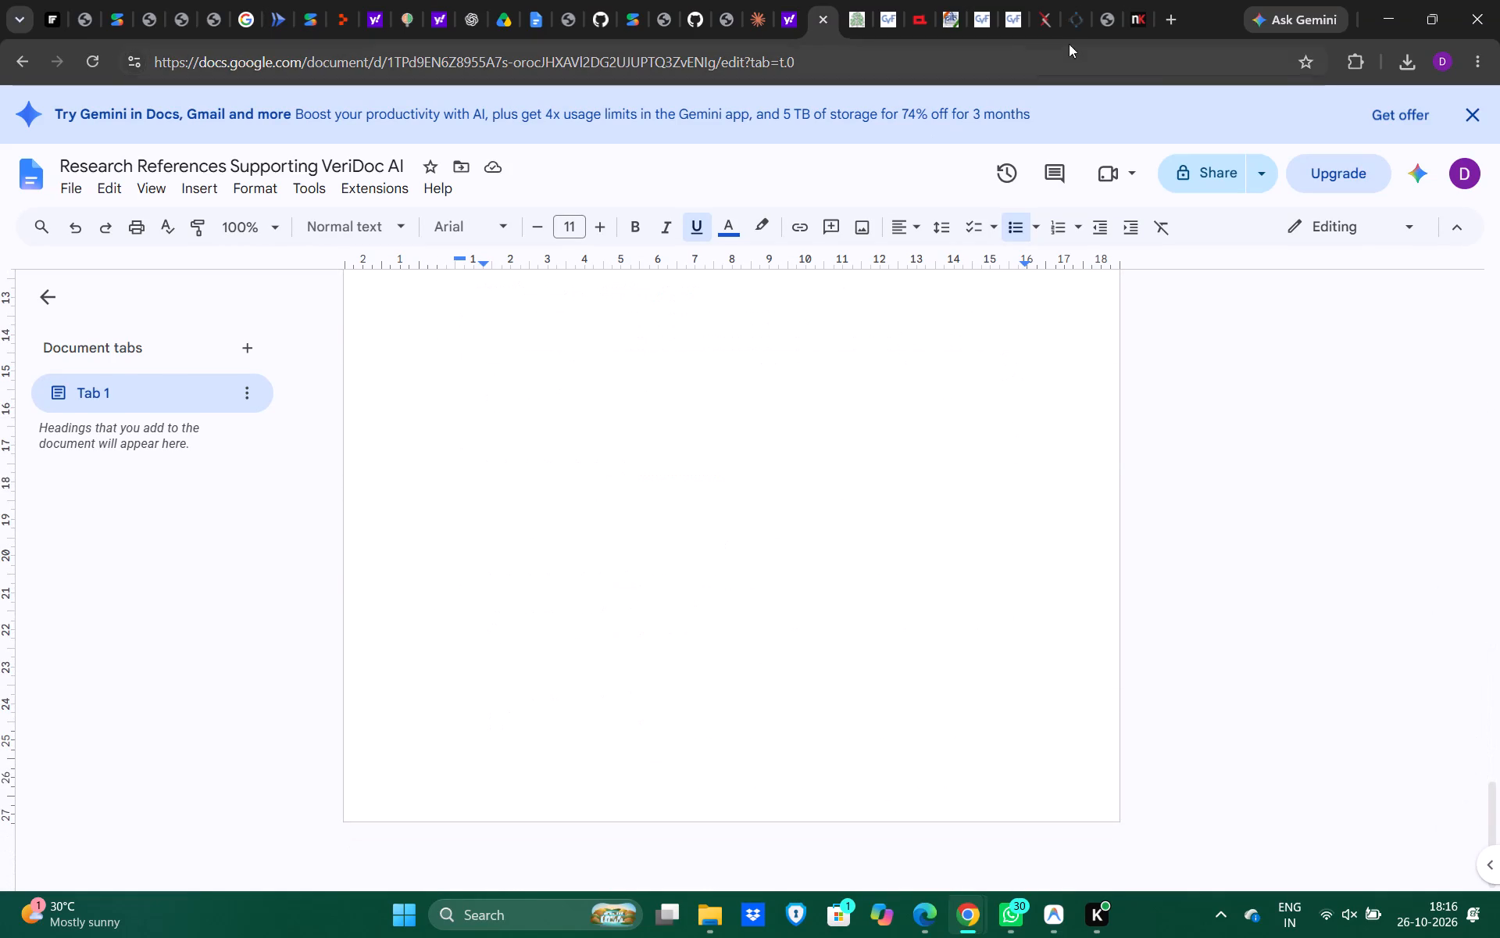
Close all the reference web pages opened for link checking, including newkerala, arXiv, PIB and conventuslaw, and return to the document's beginning.
left_click(859, 23)
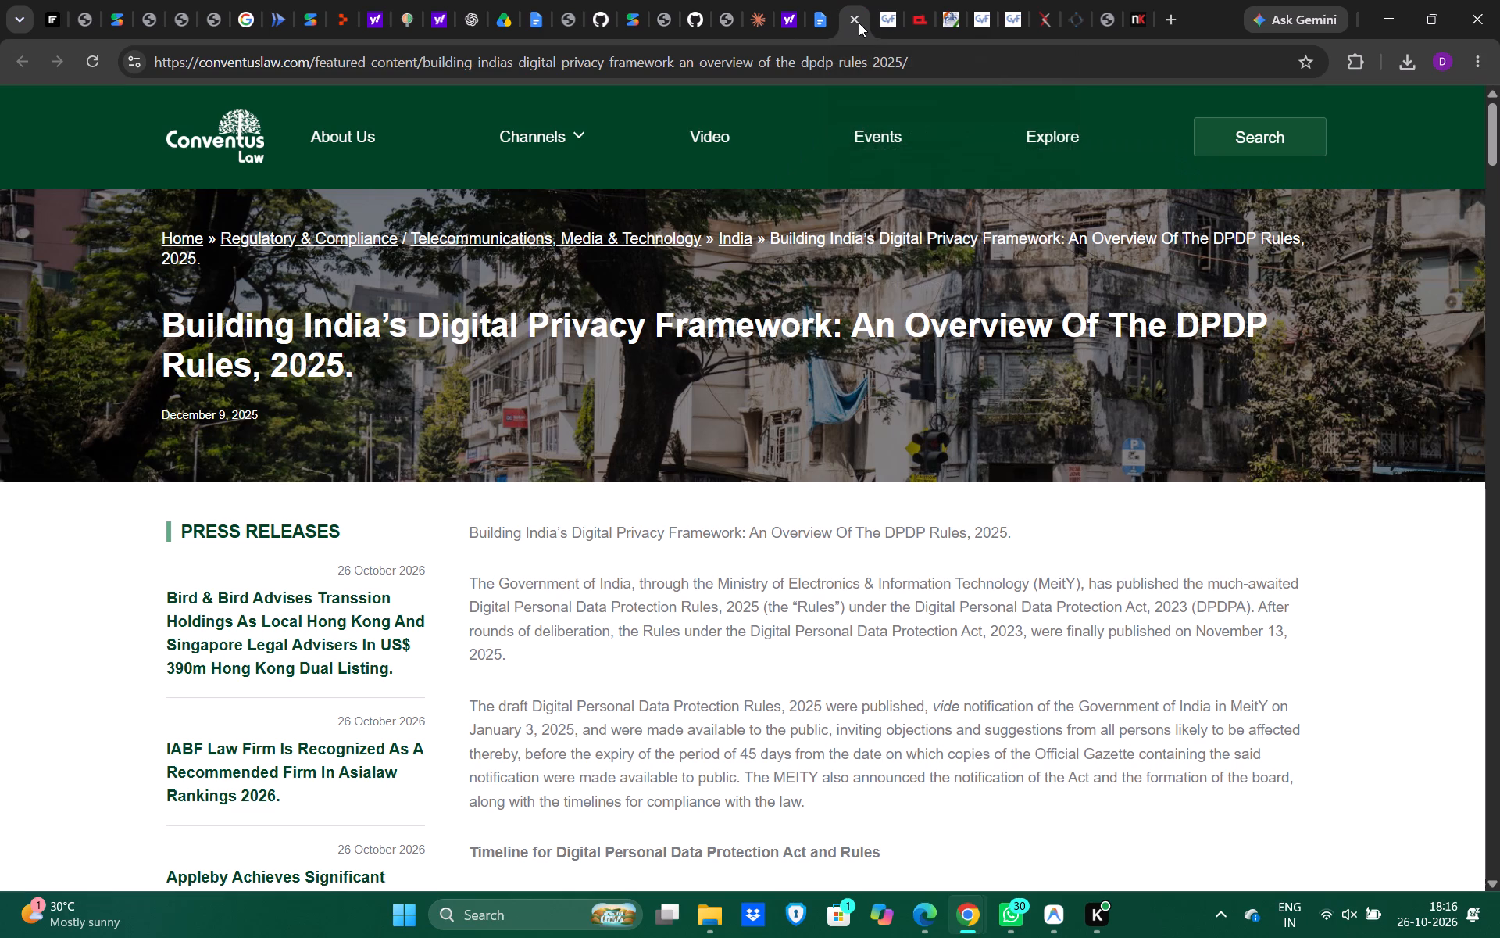
left_click(1137, 14)
left_click(1137, 14)
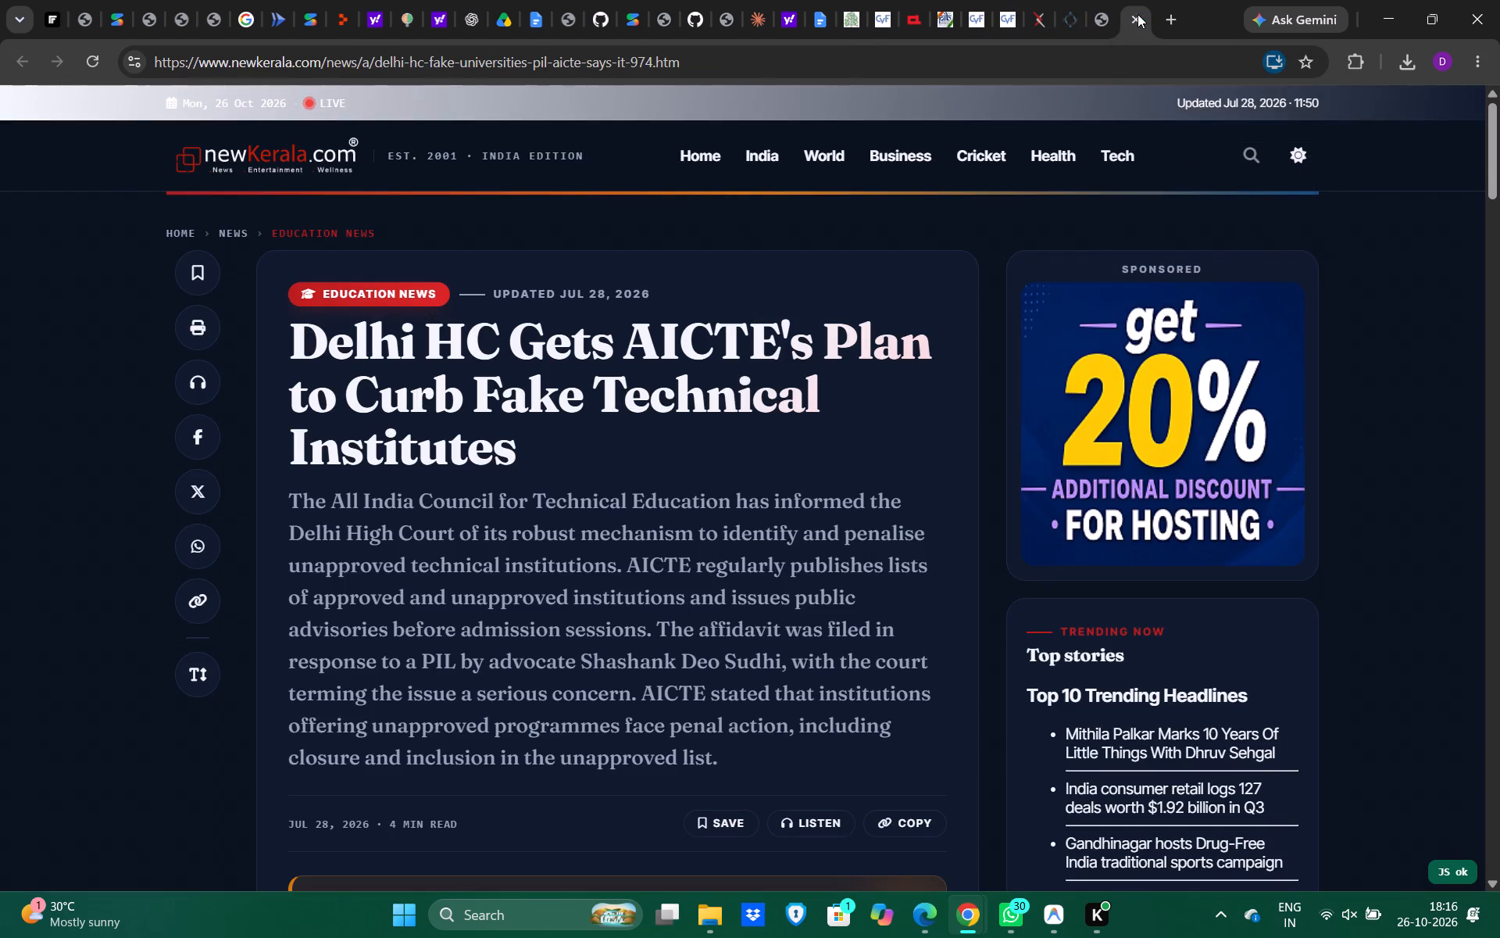
left_click(1137, 14)
left_click(1137, 14)
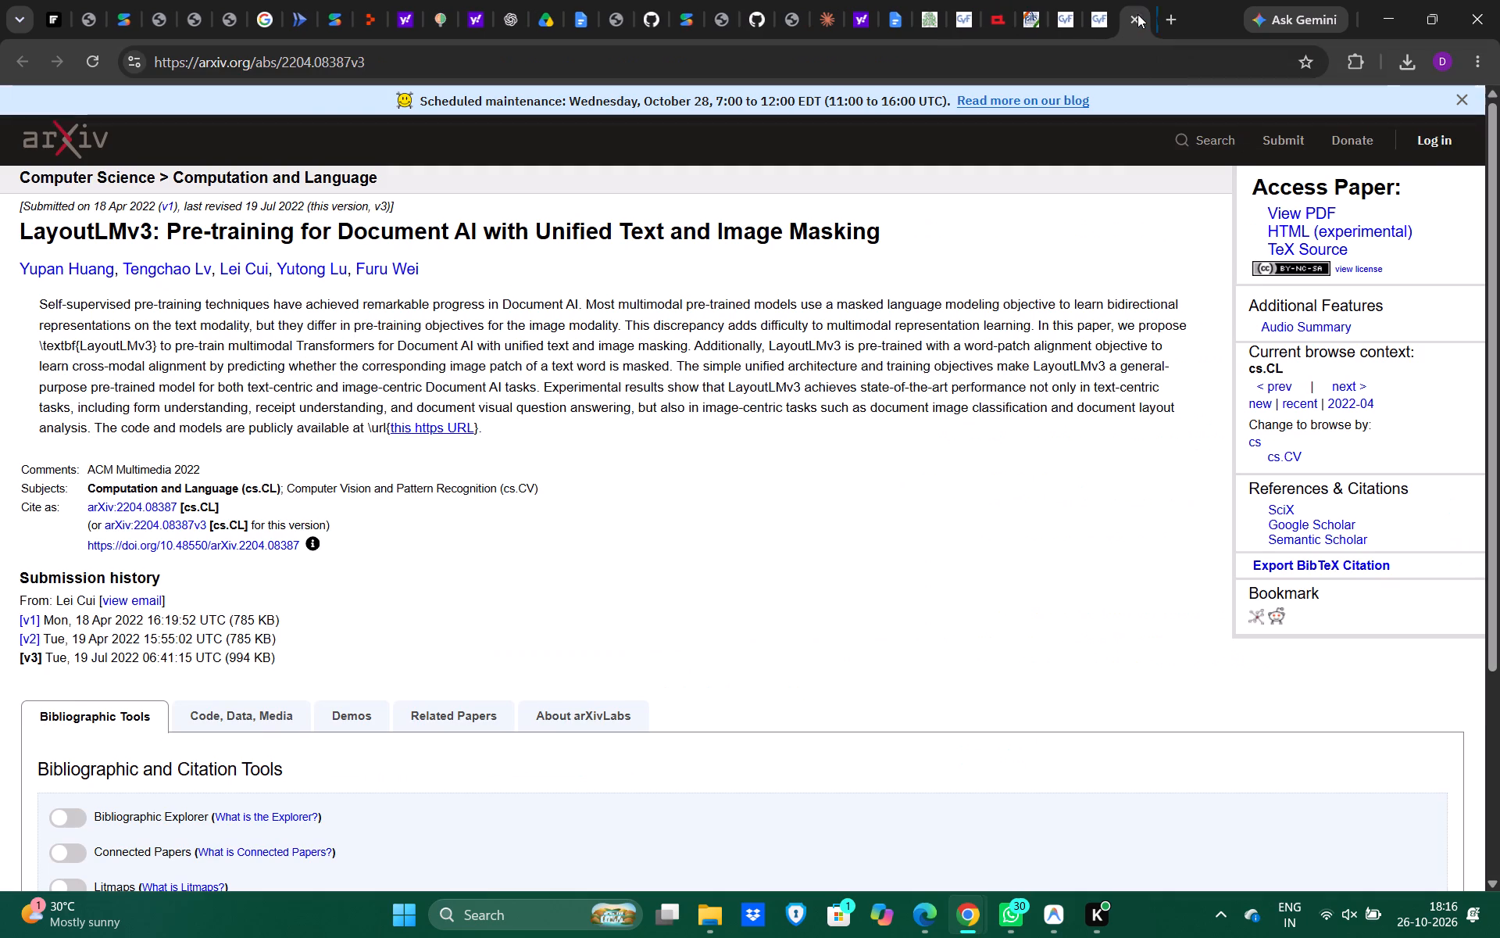
left_click(1137, 14)
left_click(1137, 14)
left_click(1137, 14)
left_click(1137, 14)
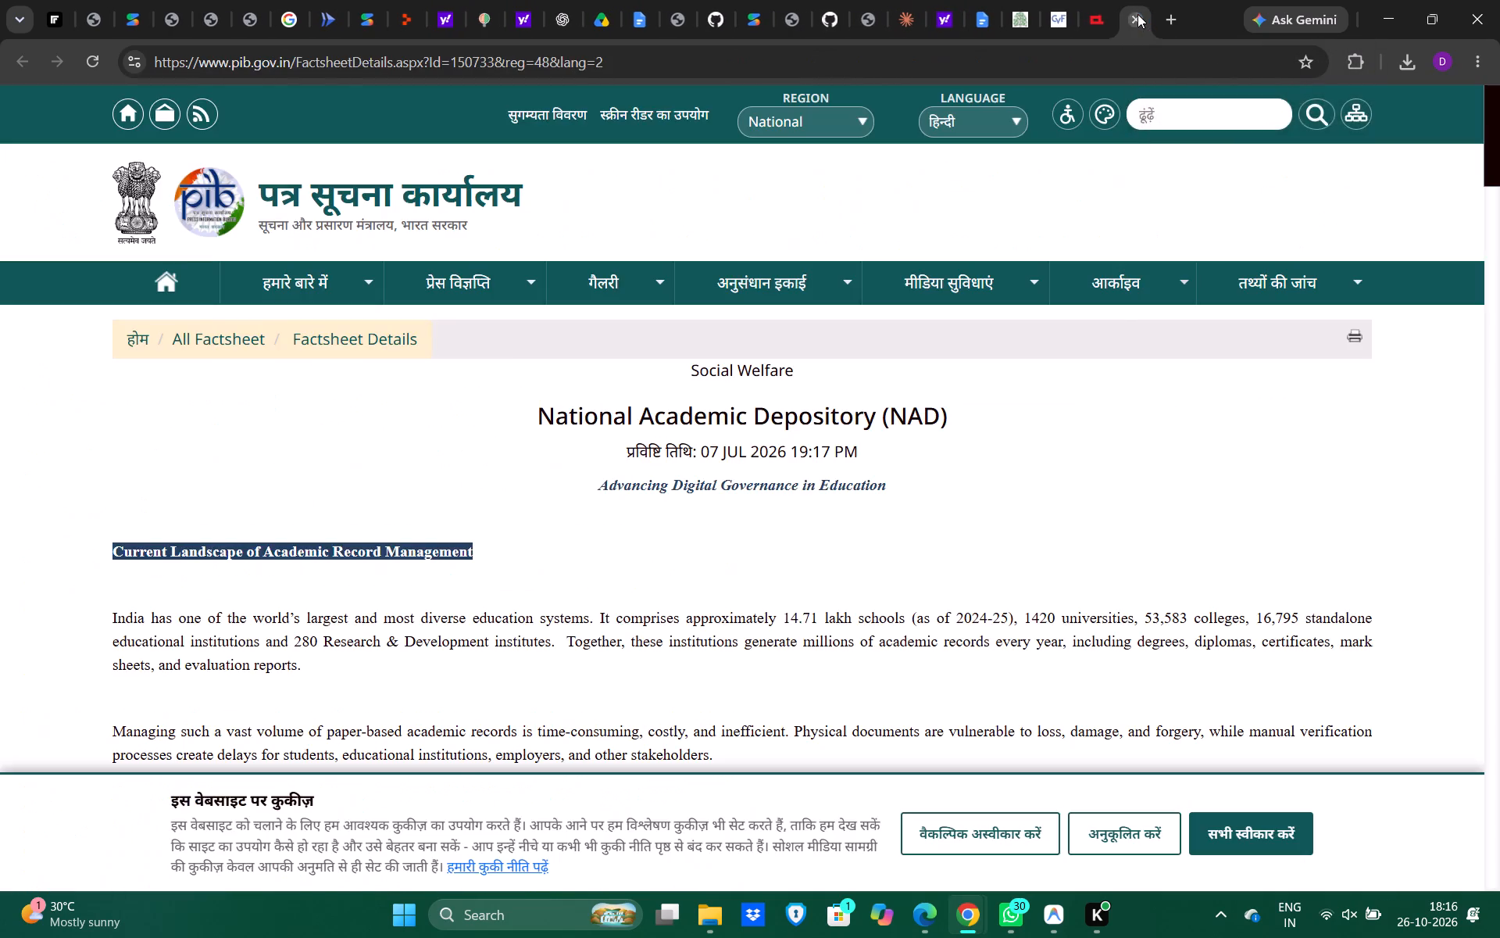
left_click(1137, 14)
left_click(1137, 14)
left_click(1137, 14)
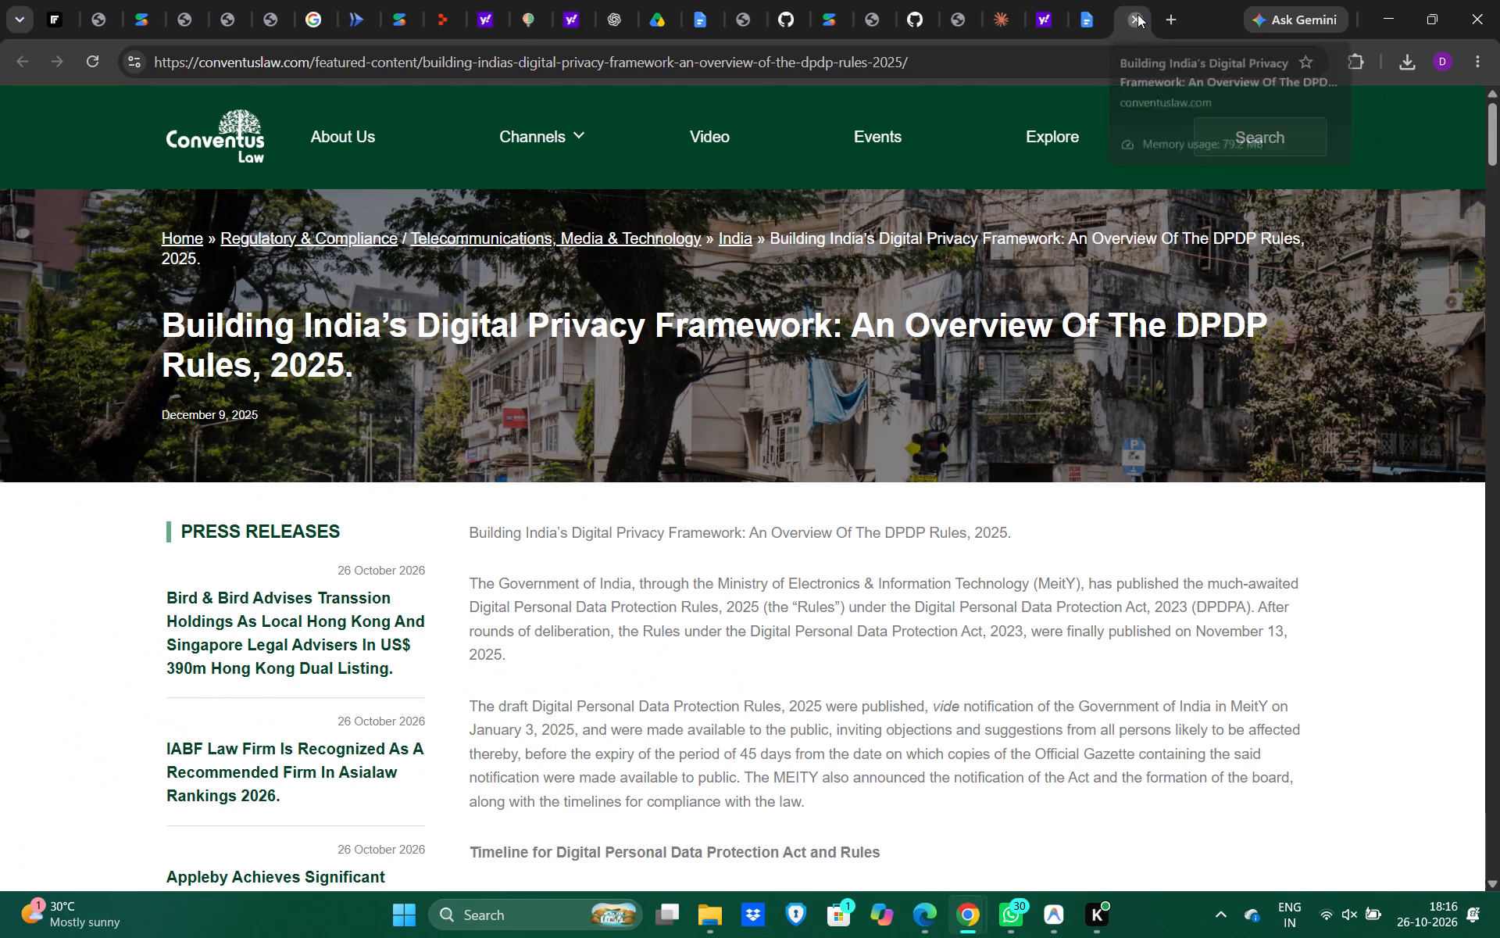
scroll(740, 449, "up", 6)
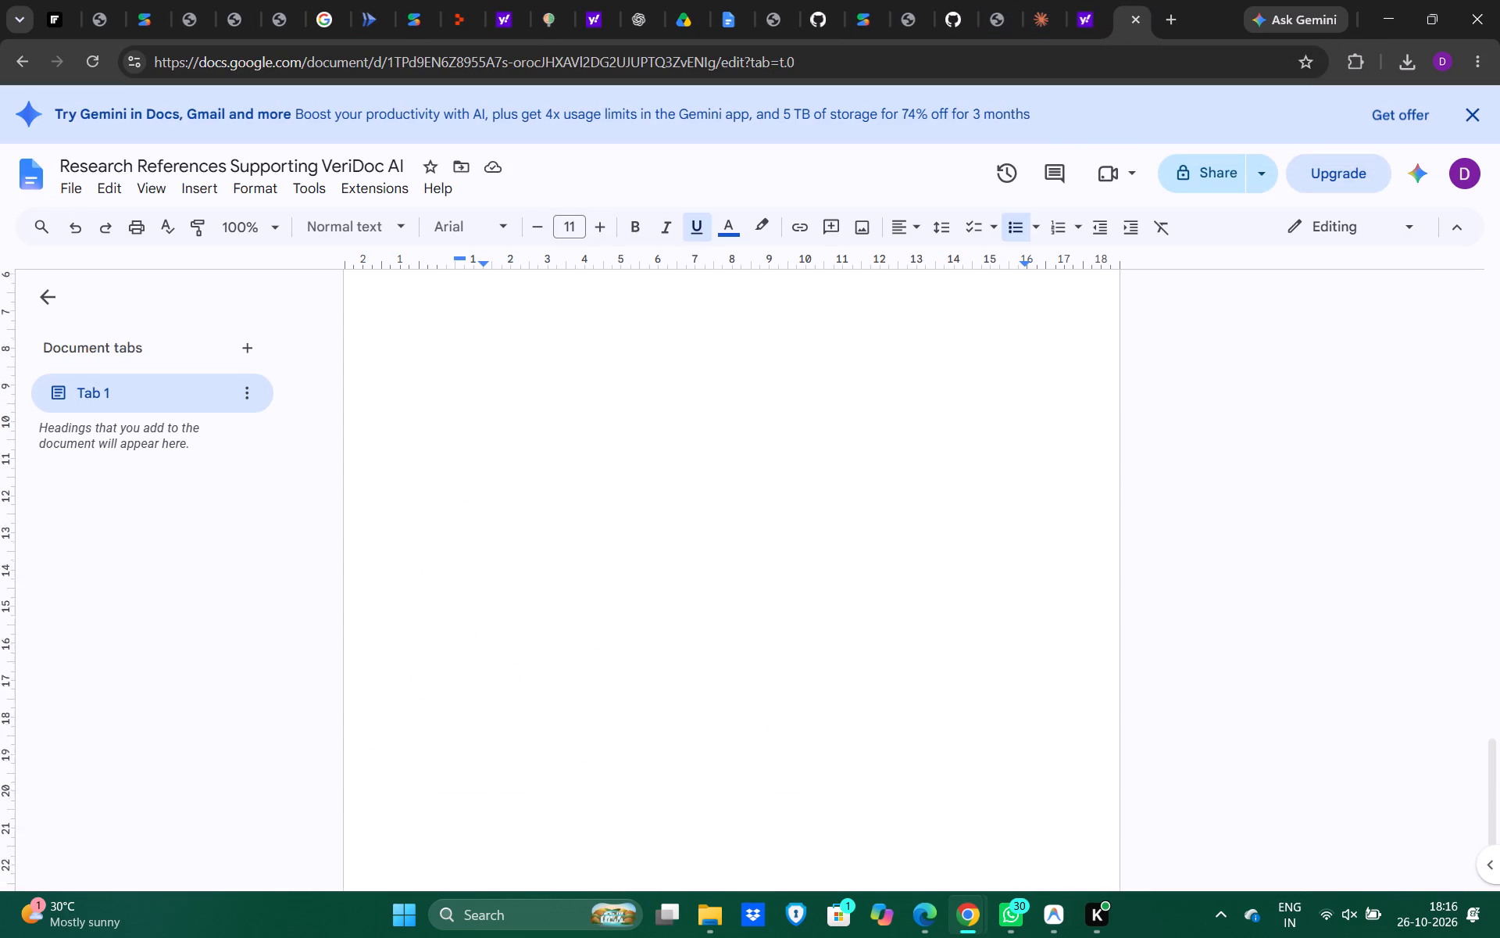
scroll(740, 449, "up", 7)
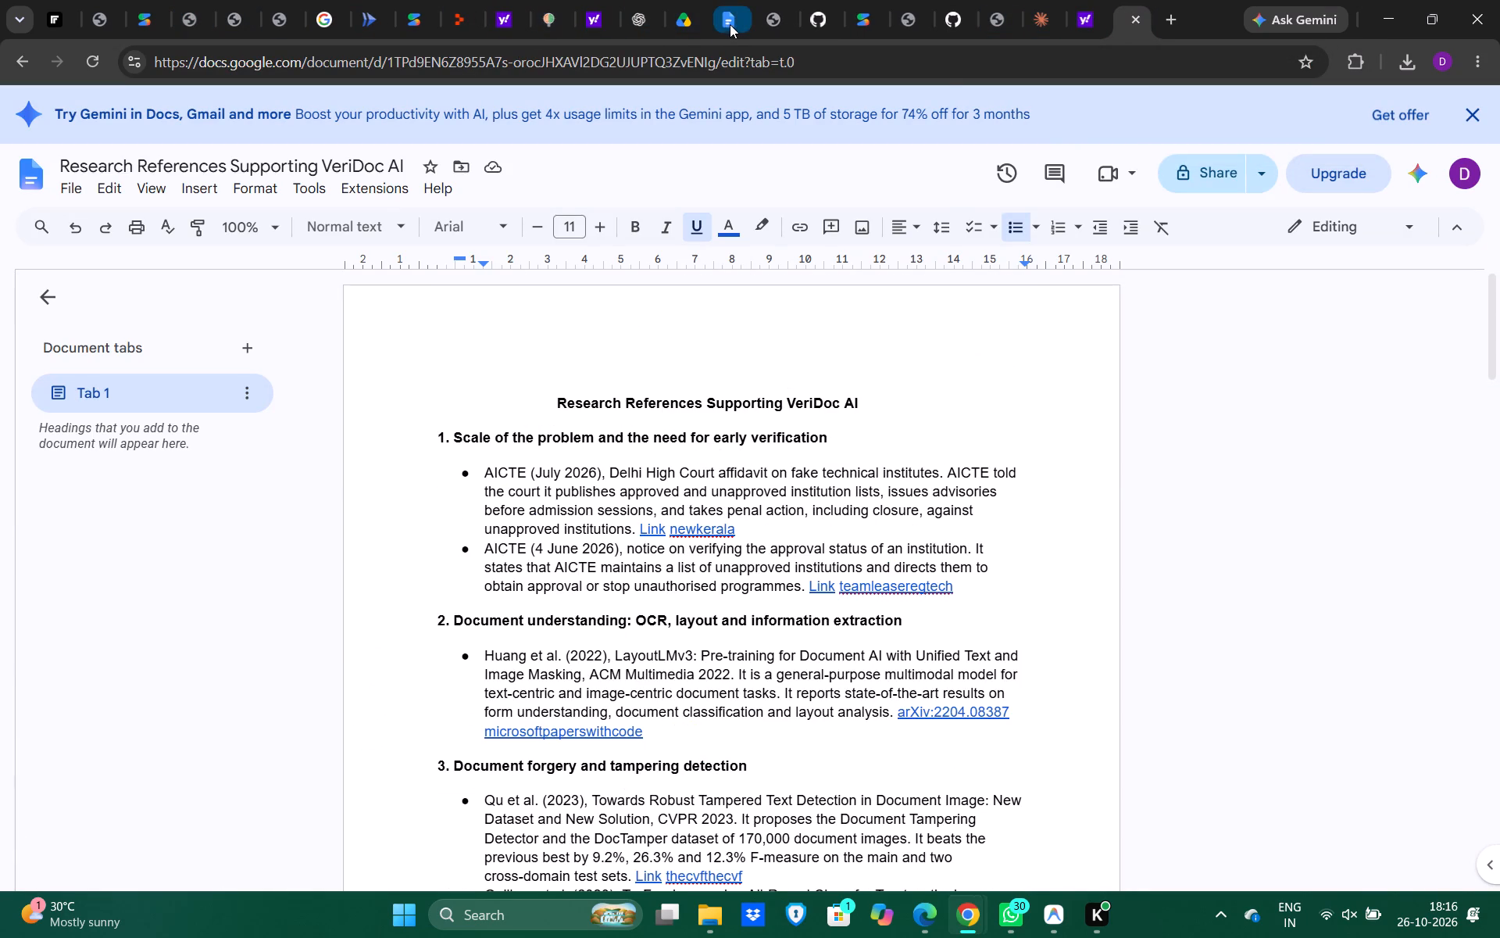
Examine the layout of the Research and References document for comparison and hide its tabs and outlines sidebar.
left_click(727, 23)
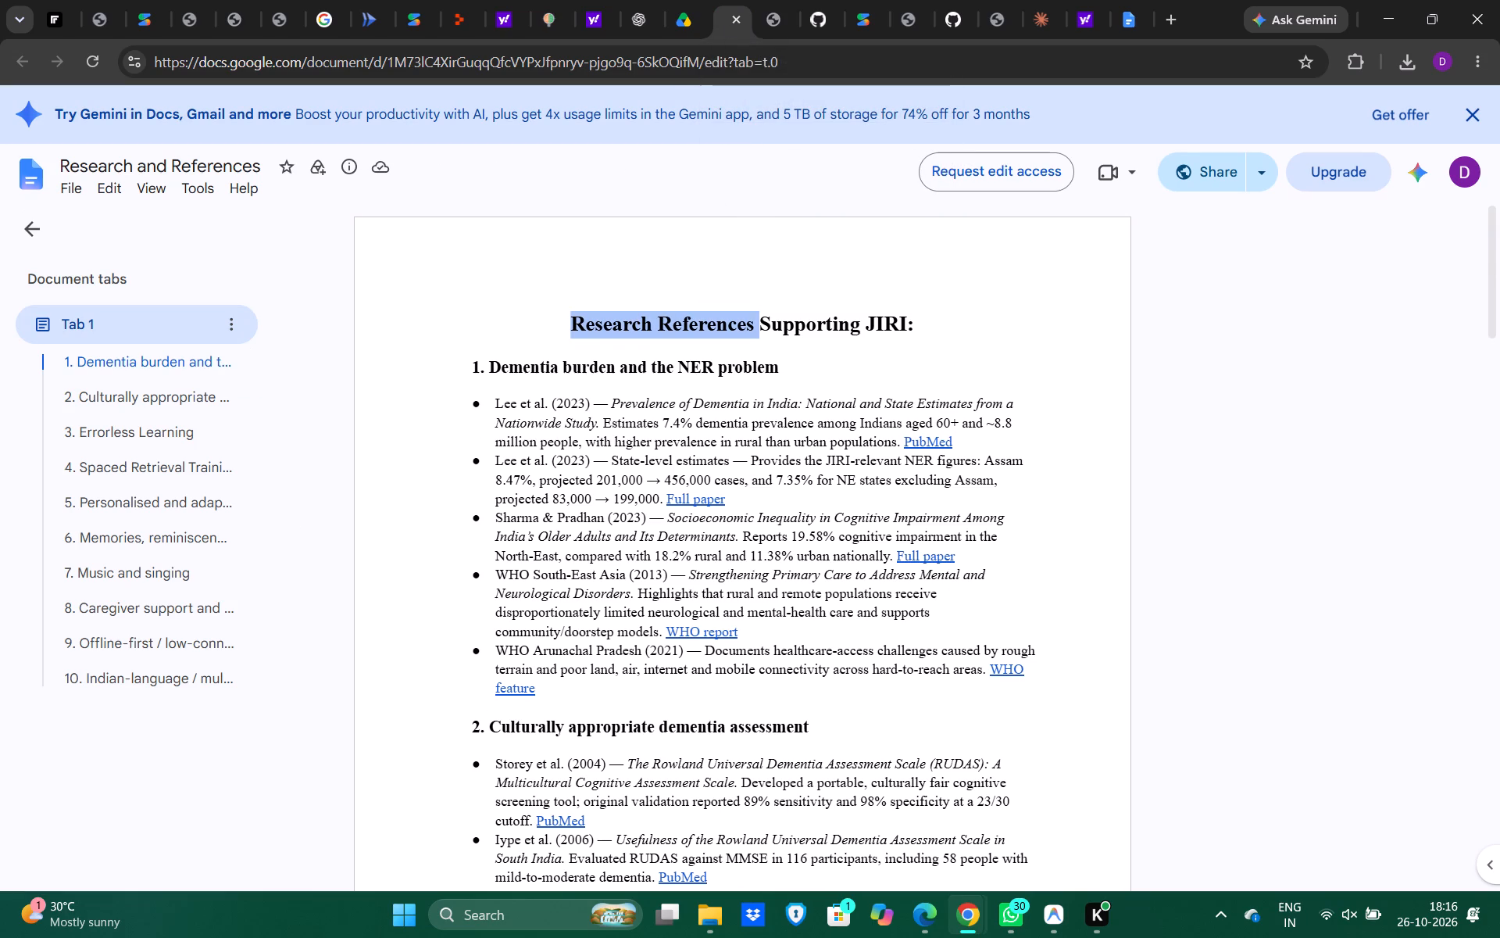
scroll(709, 566, "down", 3)
scroll(709, 566, "up", 3)
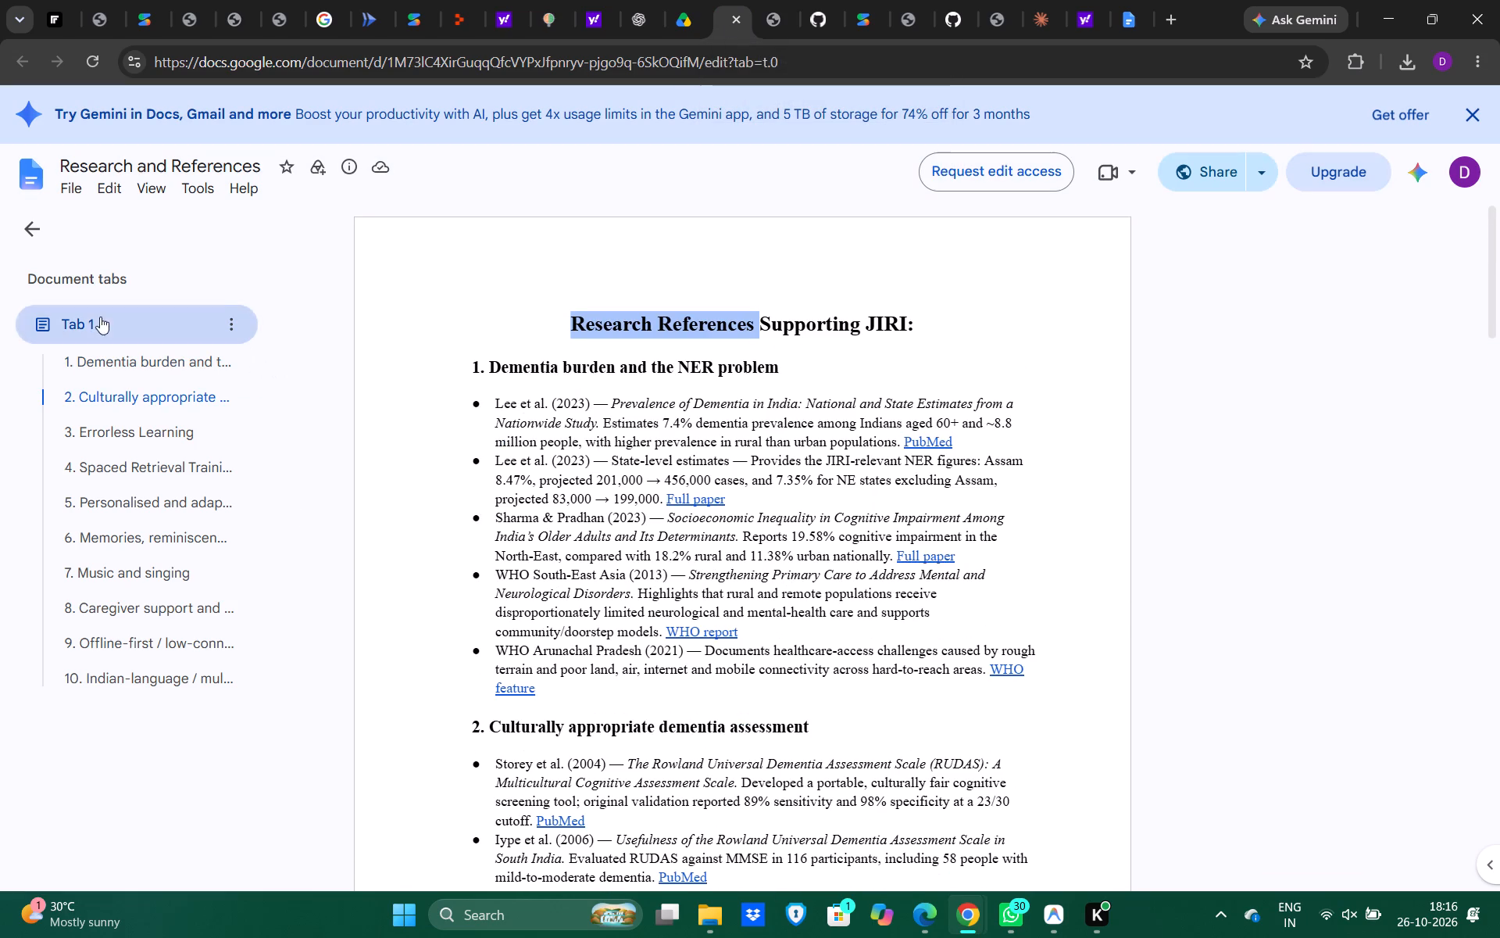
left_click(25, 232)
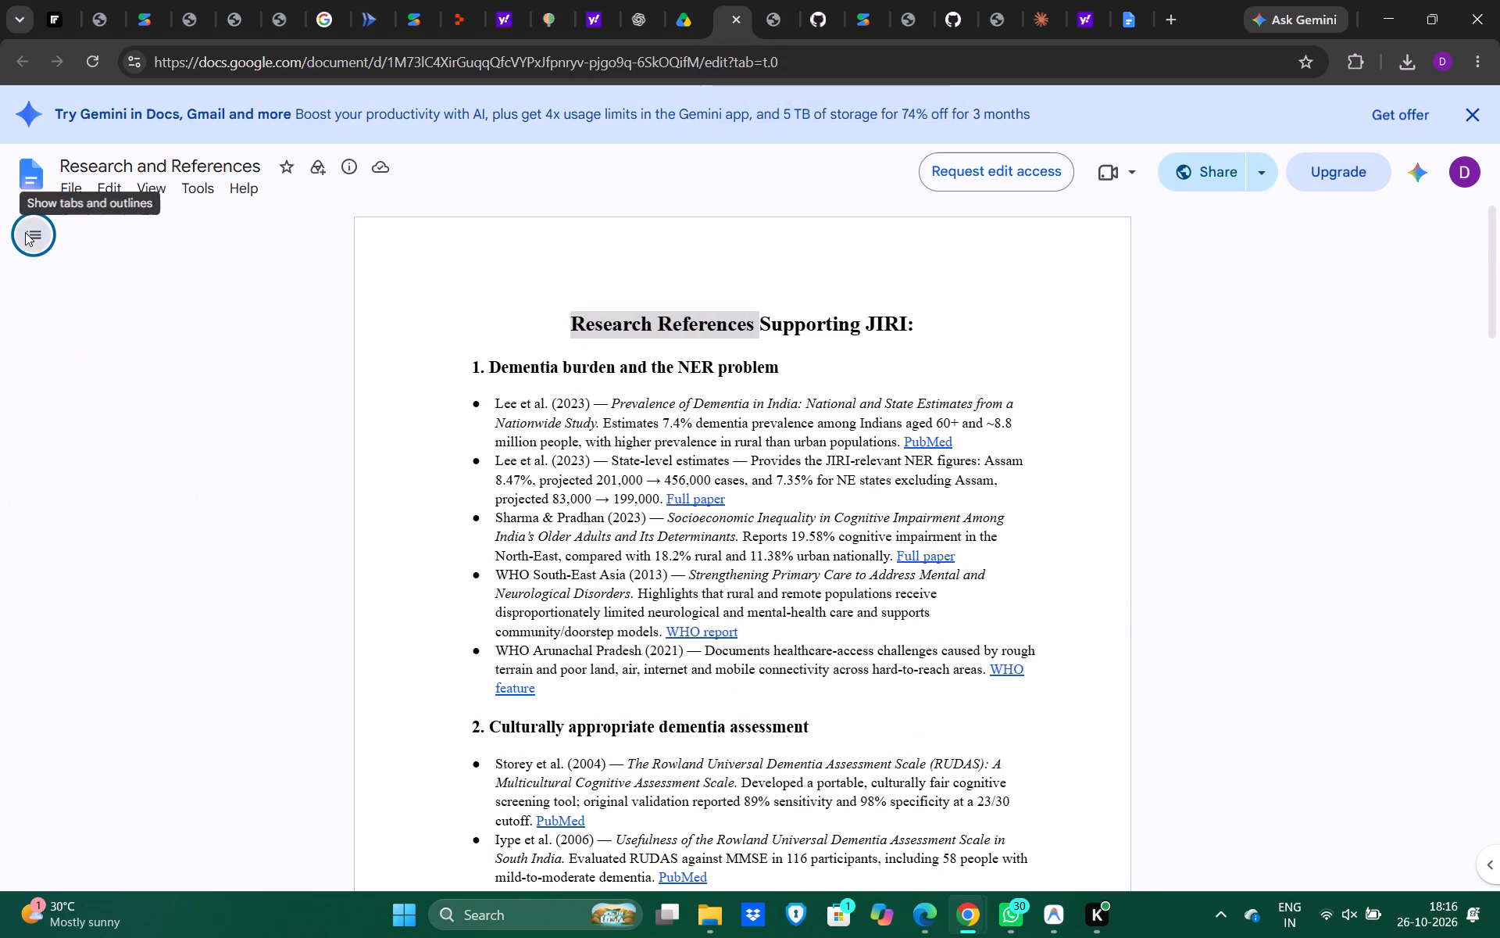
scroll(191, 302, "right", 10)
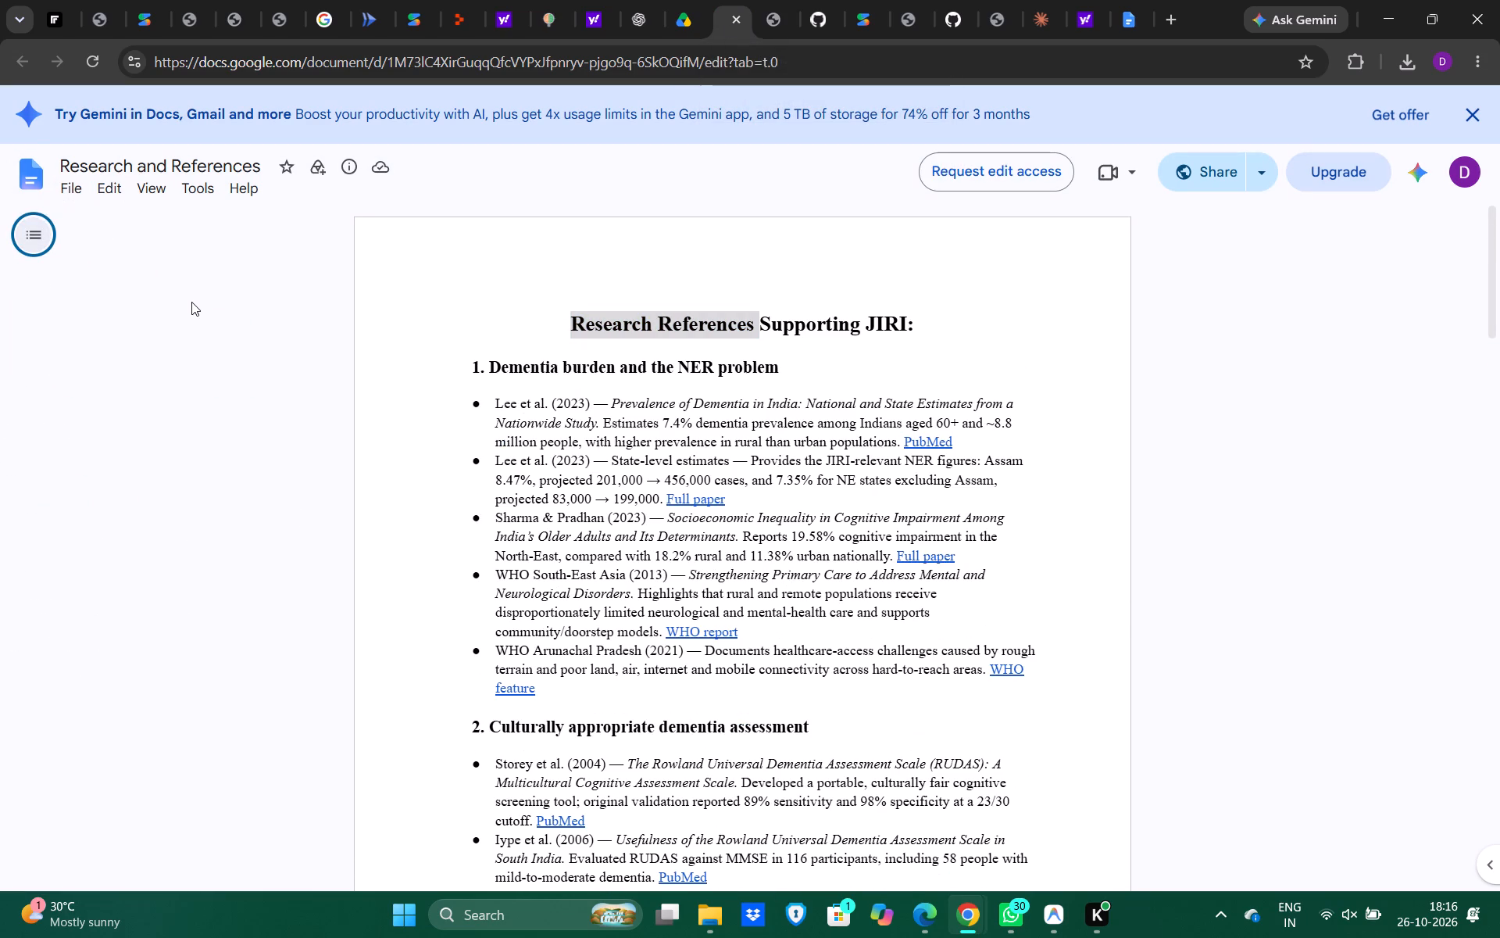
Open CyberPhantoms - Research and Reference from the Cyber_Phantoms Additional Resources folder in Drive and examine its numbered sections and references.
left_click(677, 13)
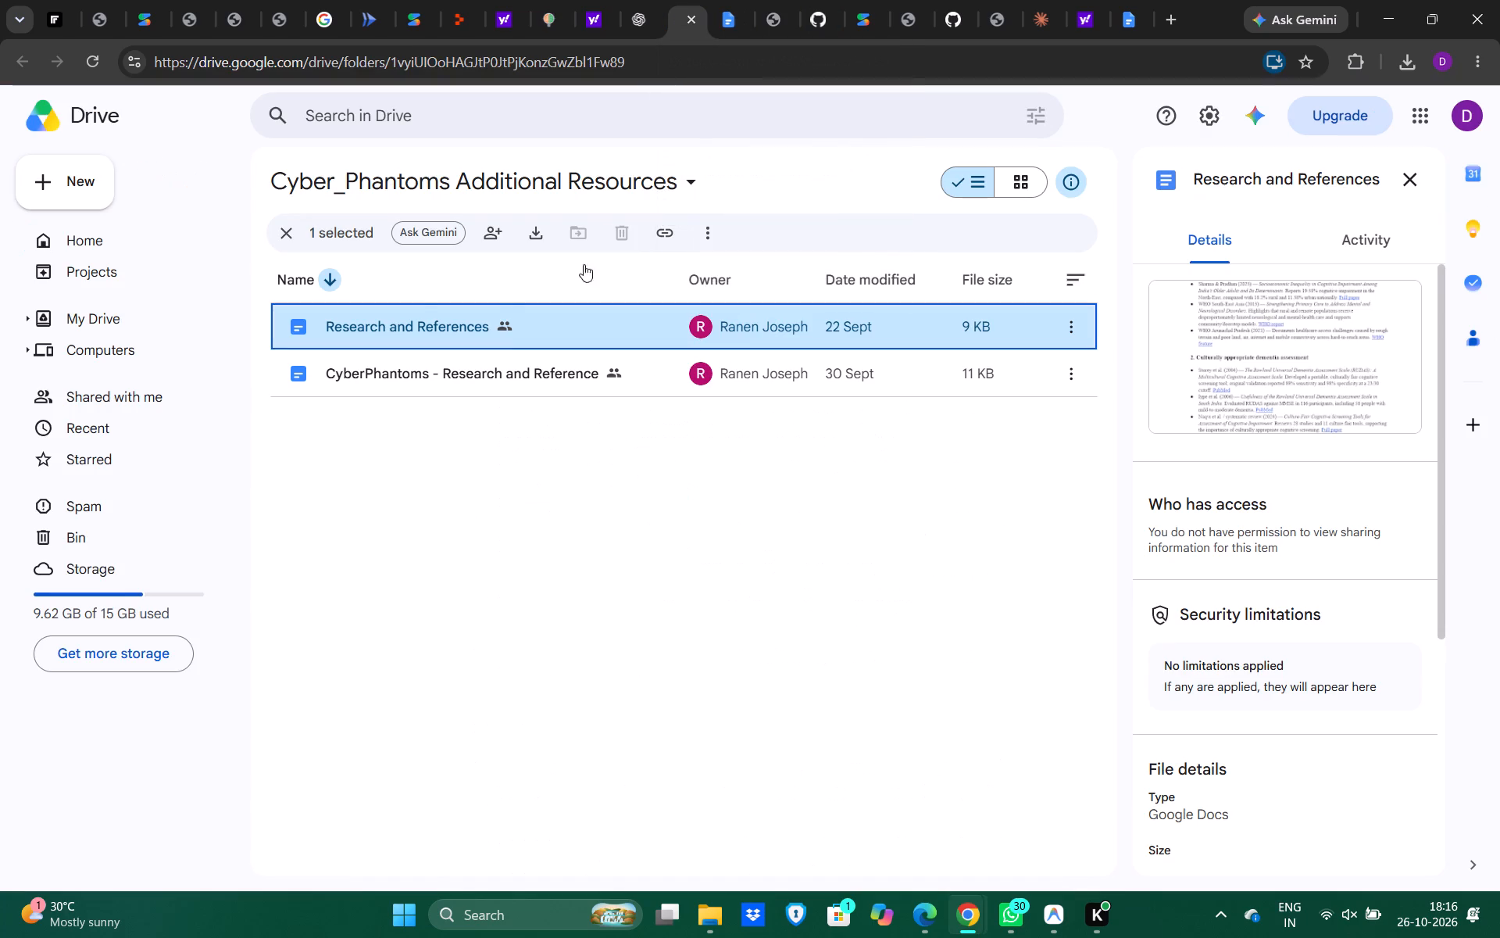
double_click(505, 367)
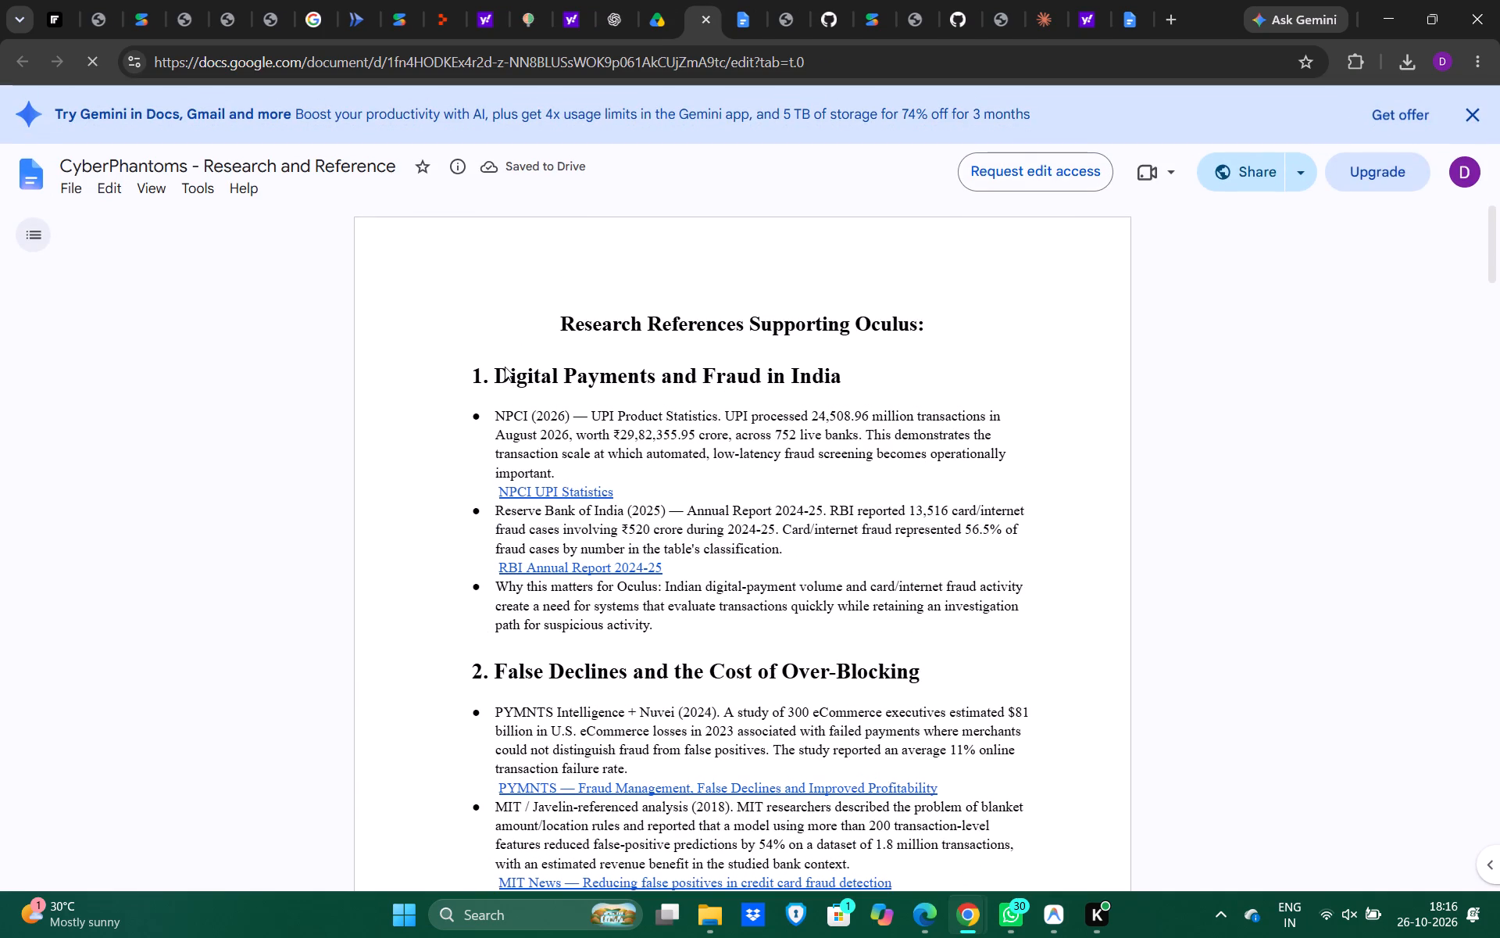
scroll(734, 620, "down", 2)
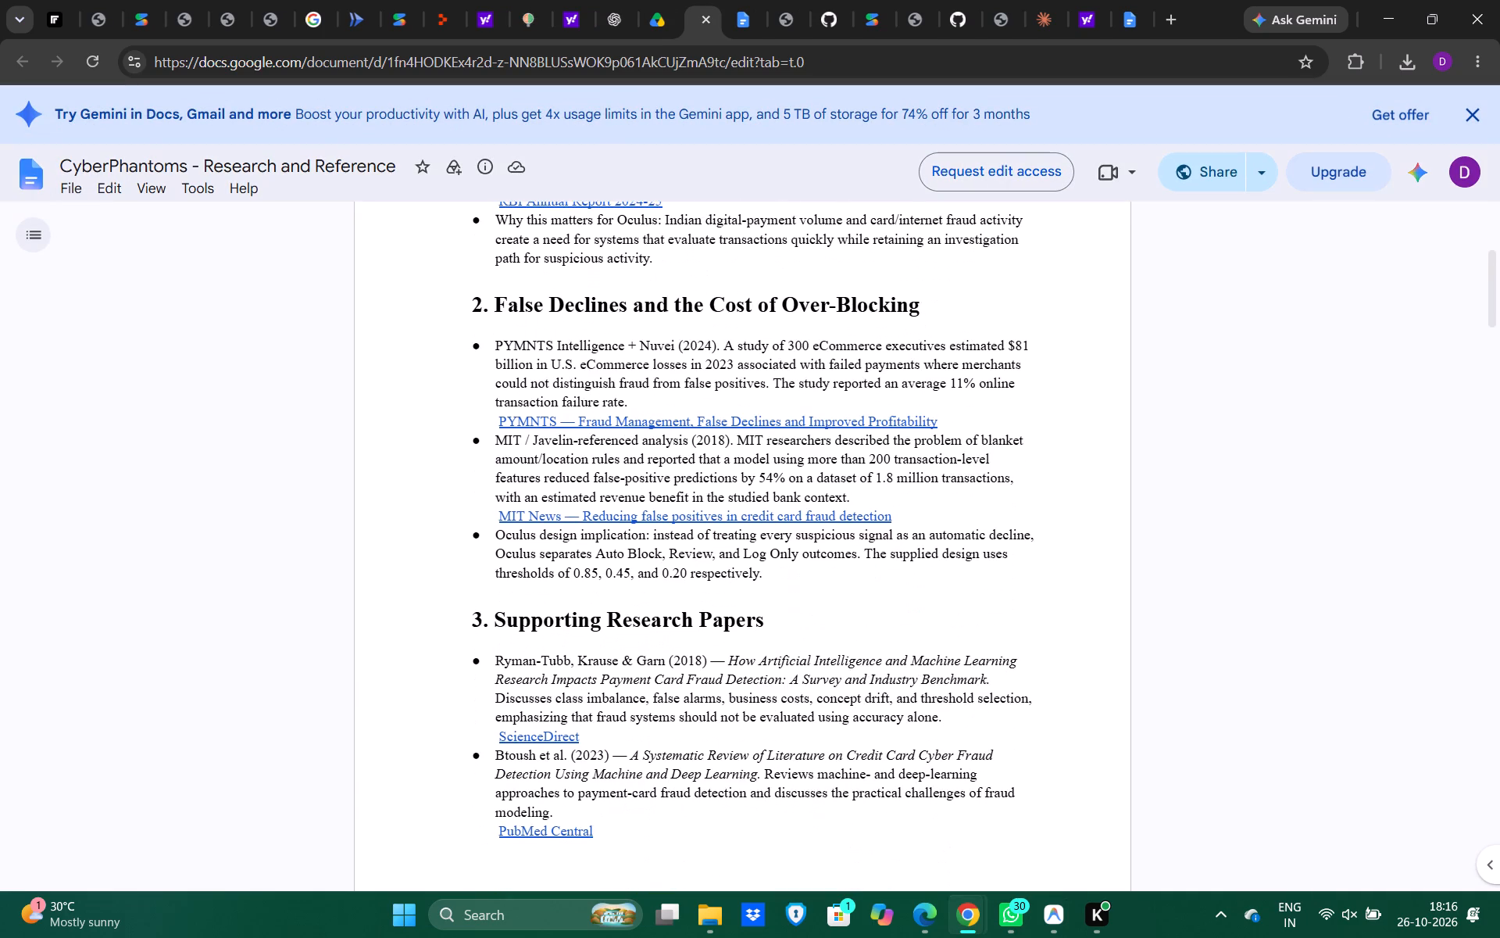
scroll(734, 620, "down", 7)
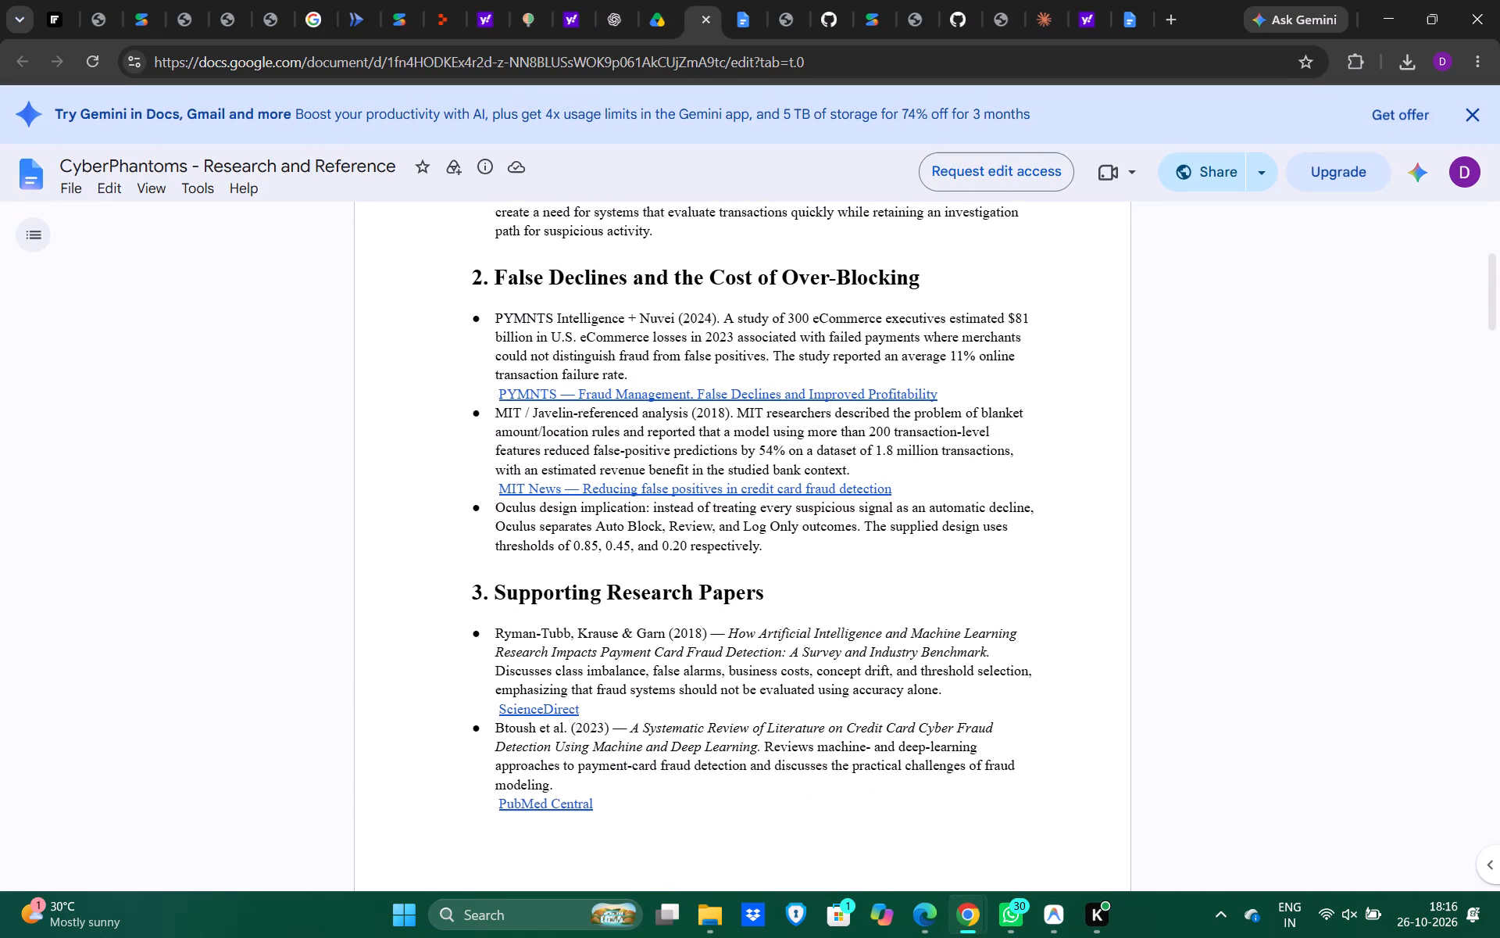
scroll(734, 620, "down", 20)
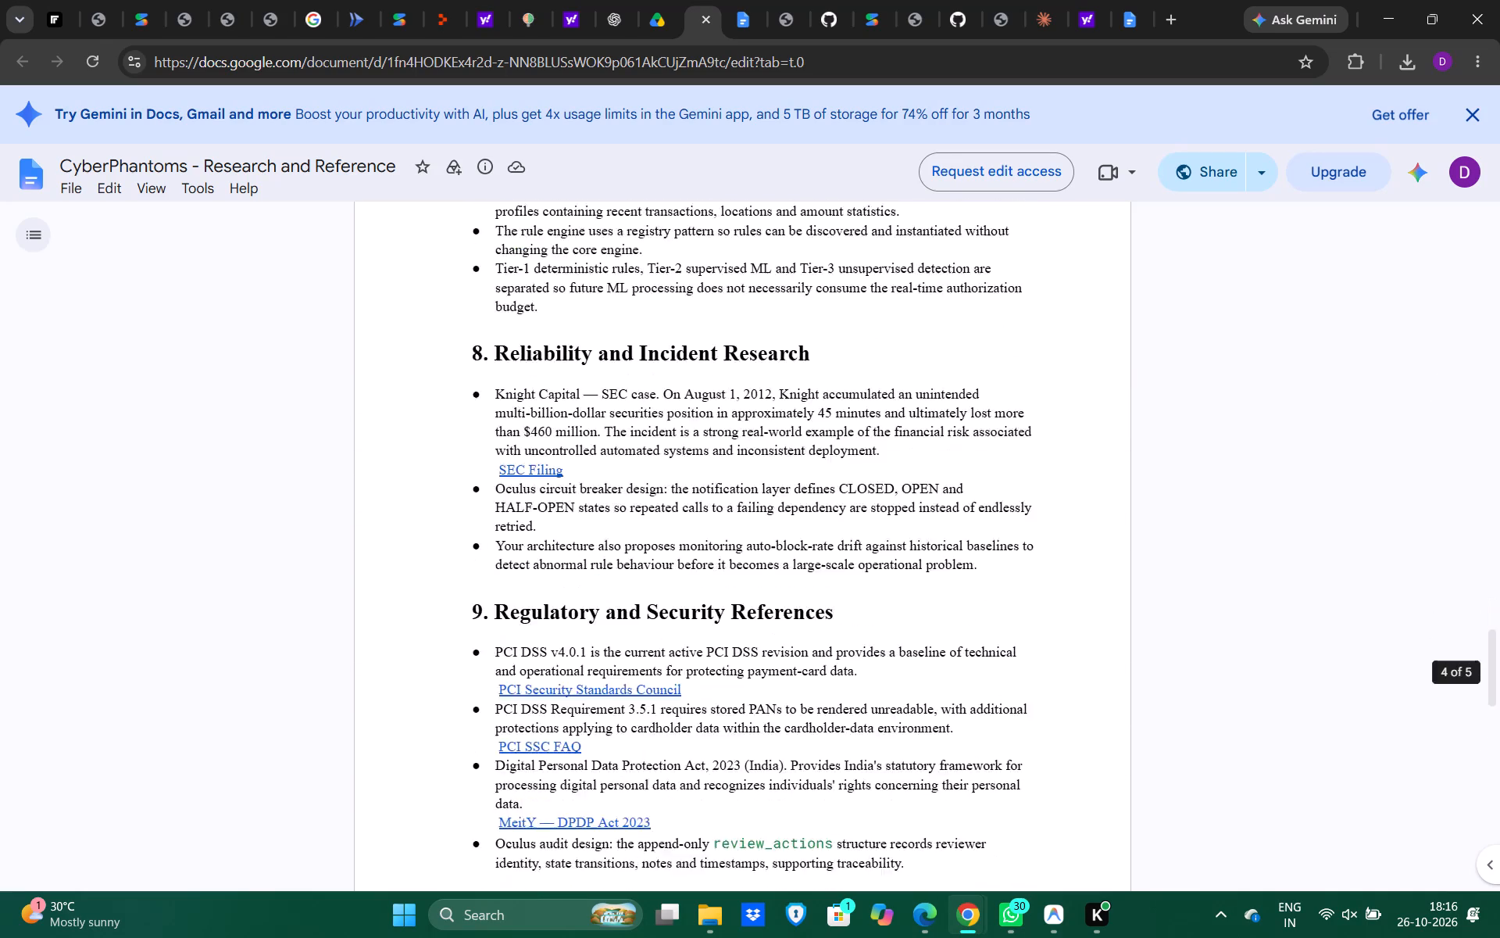
scroll(734, 620, "down", 10)
scroll(734, 620, "up", 7)
scroll(734, 620, "down", 1)
scroll(734, 620, "up", 2)
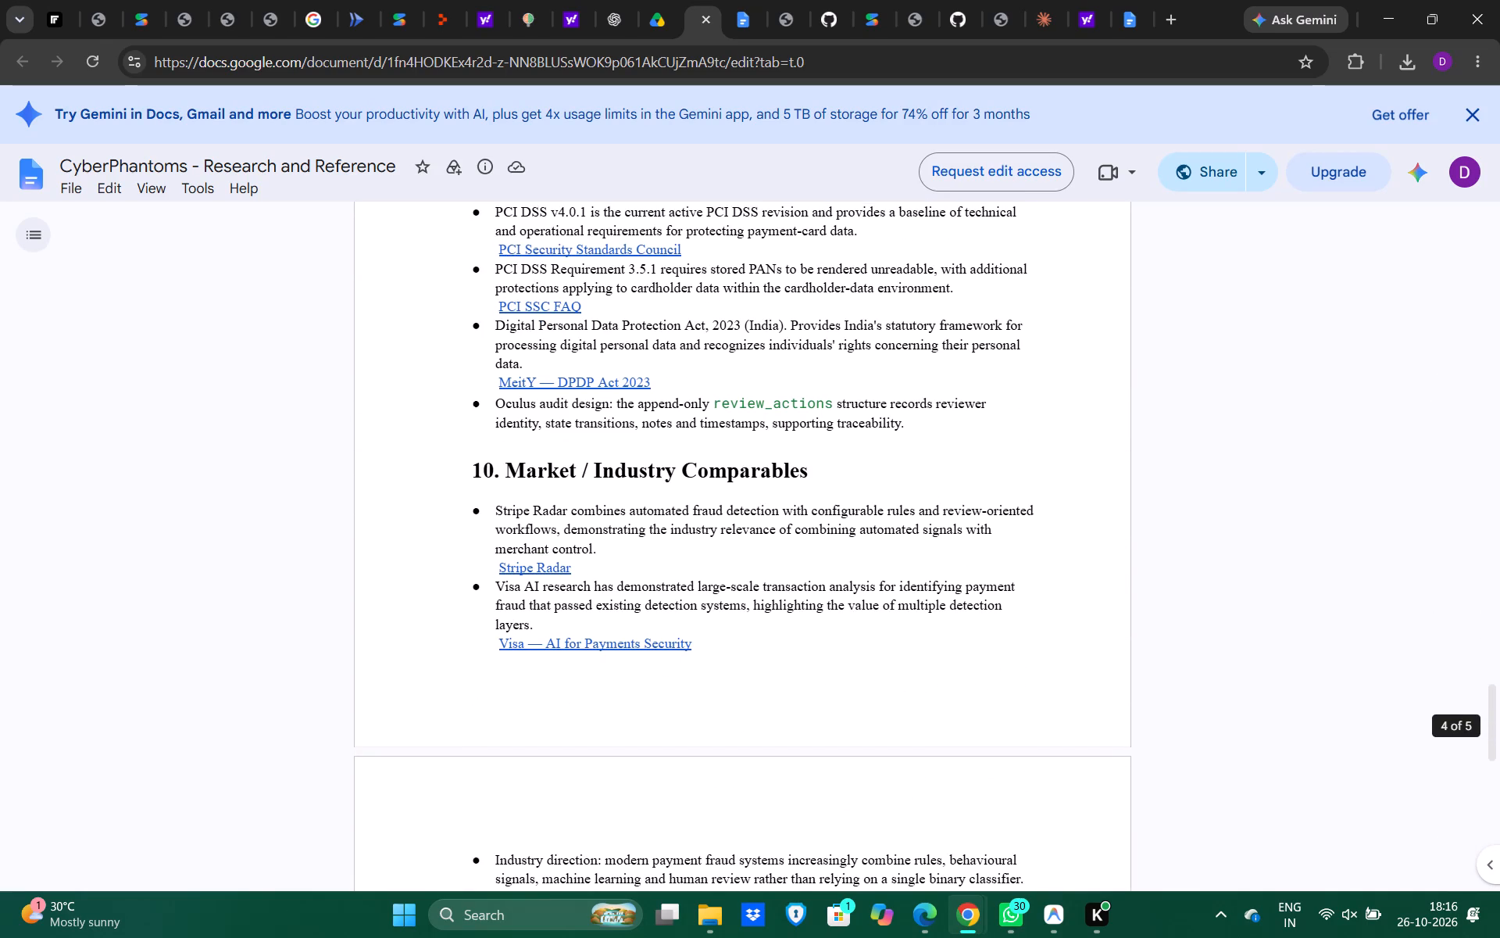
scroll(734, 620, "up", 16)
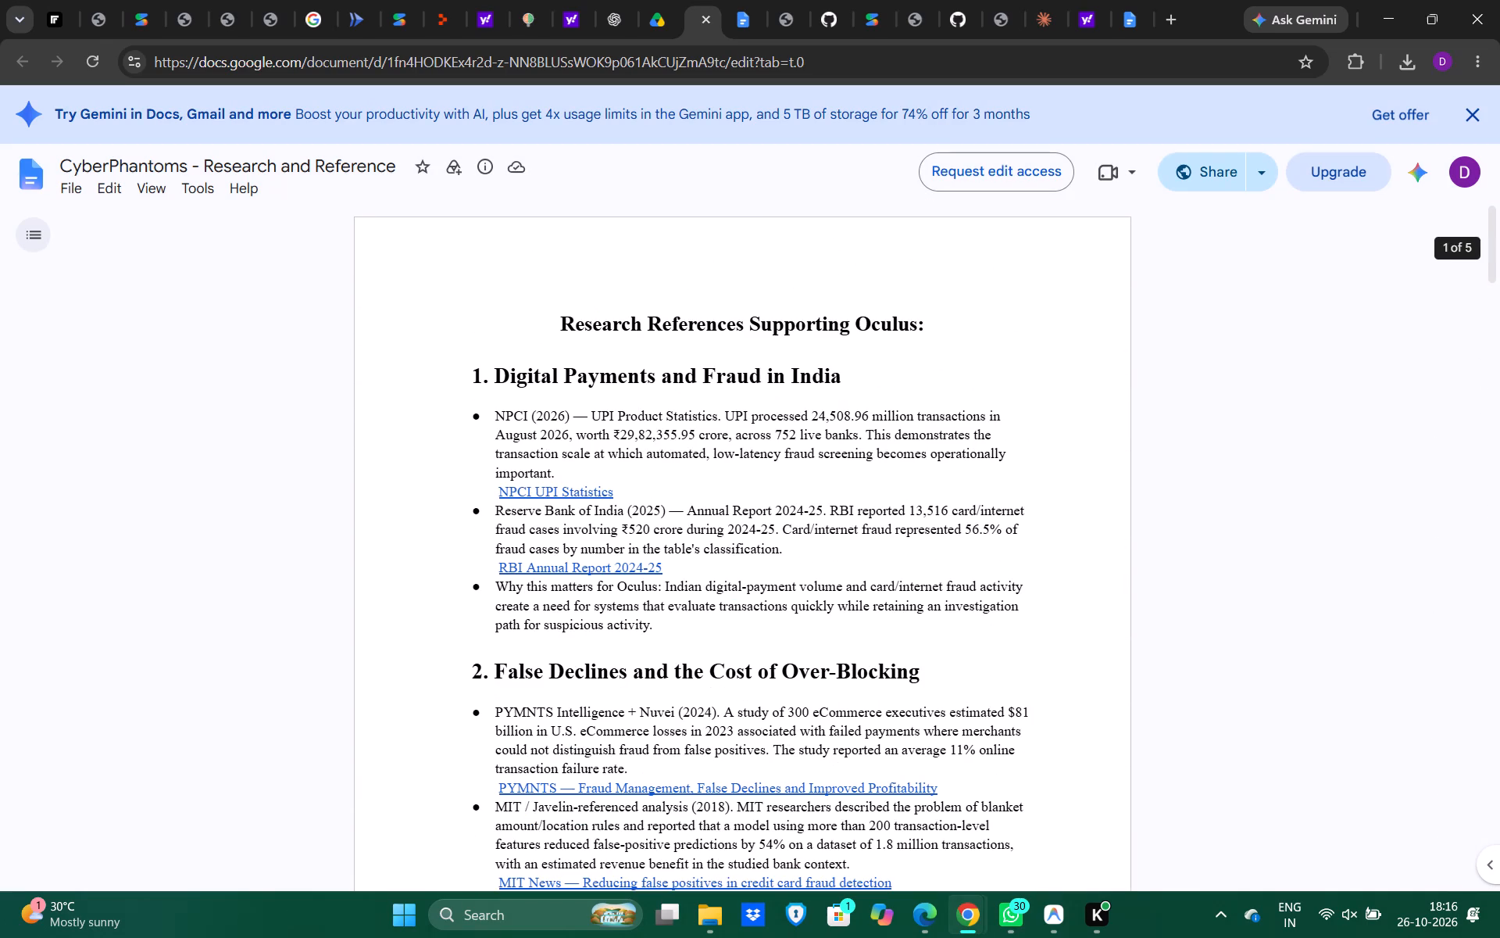
left_click_drag(548, 316, 650, 414)
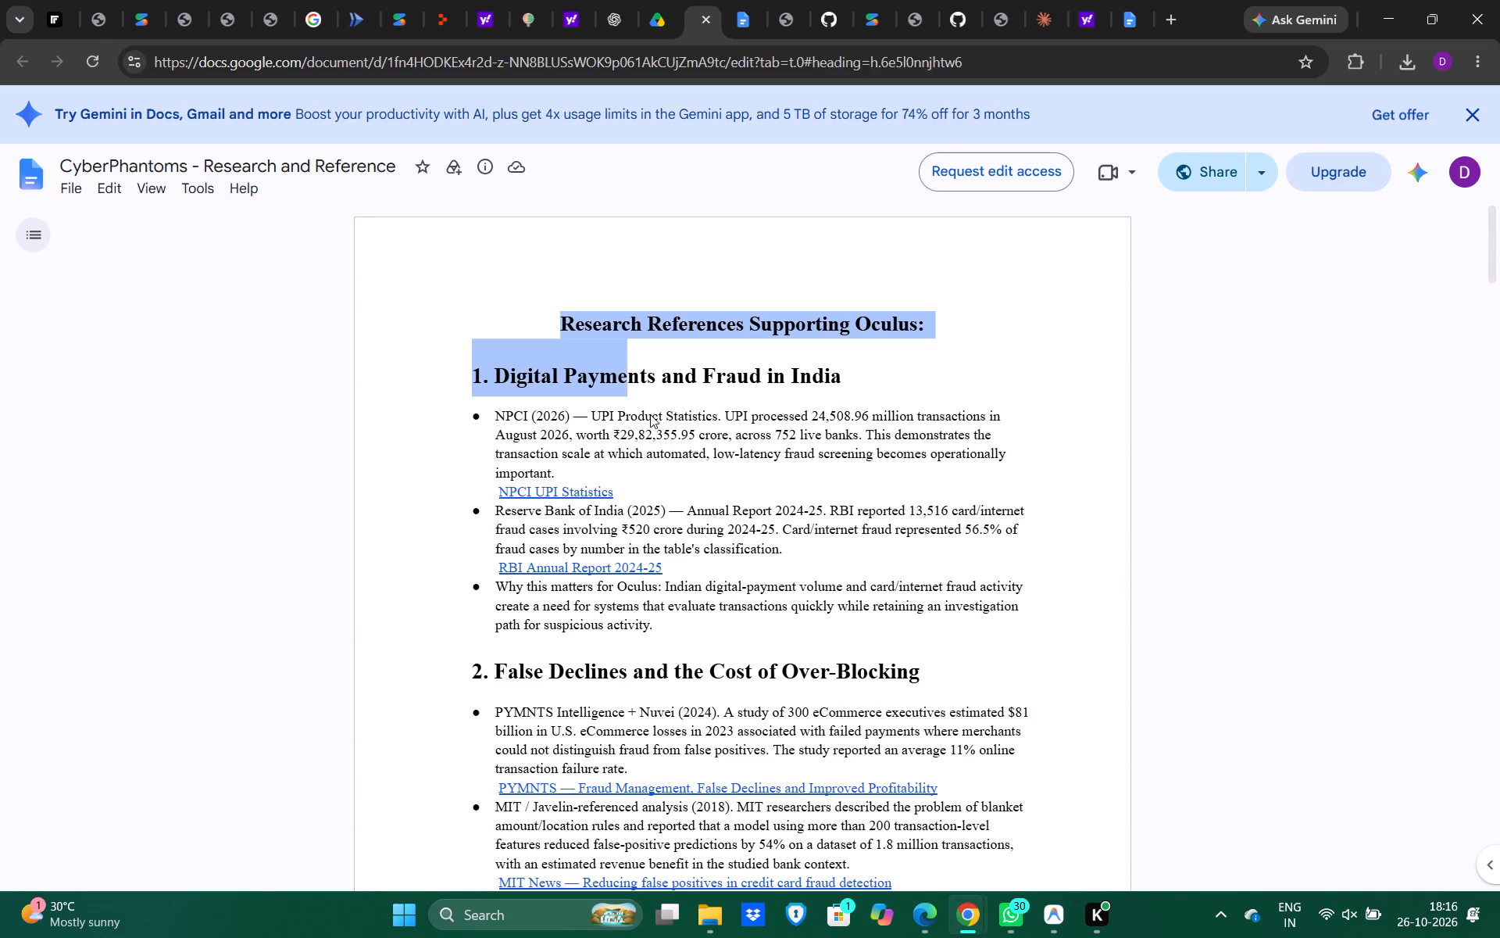
left_click_drag(650, 414, 827, 937)
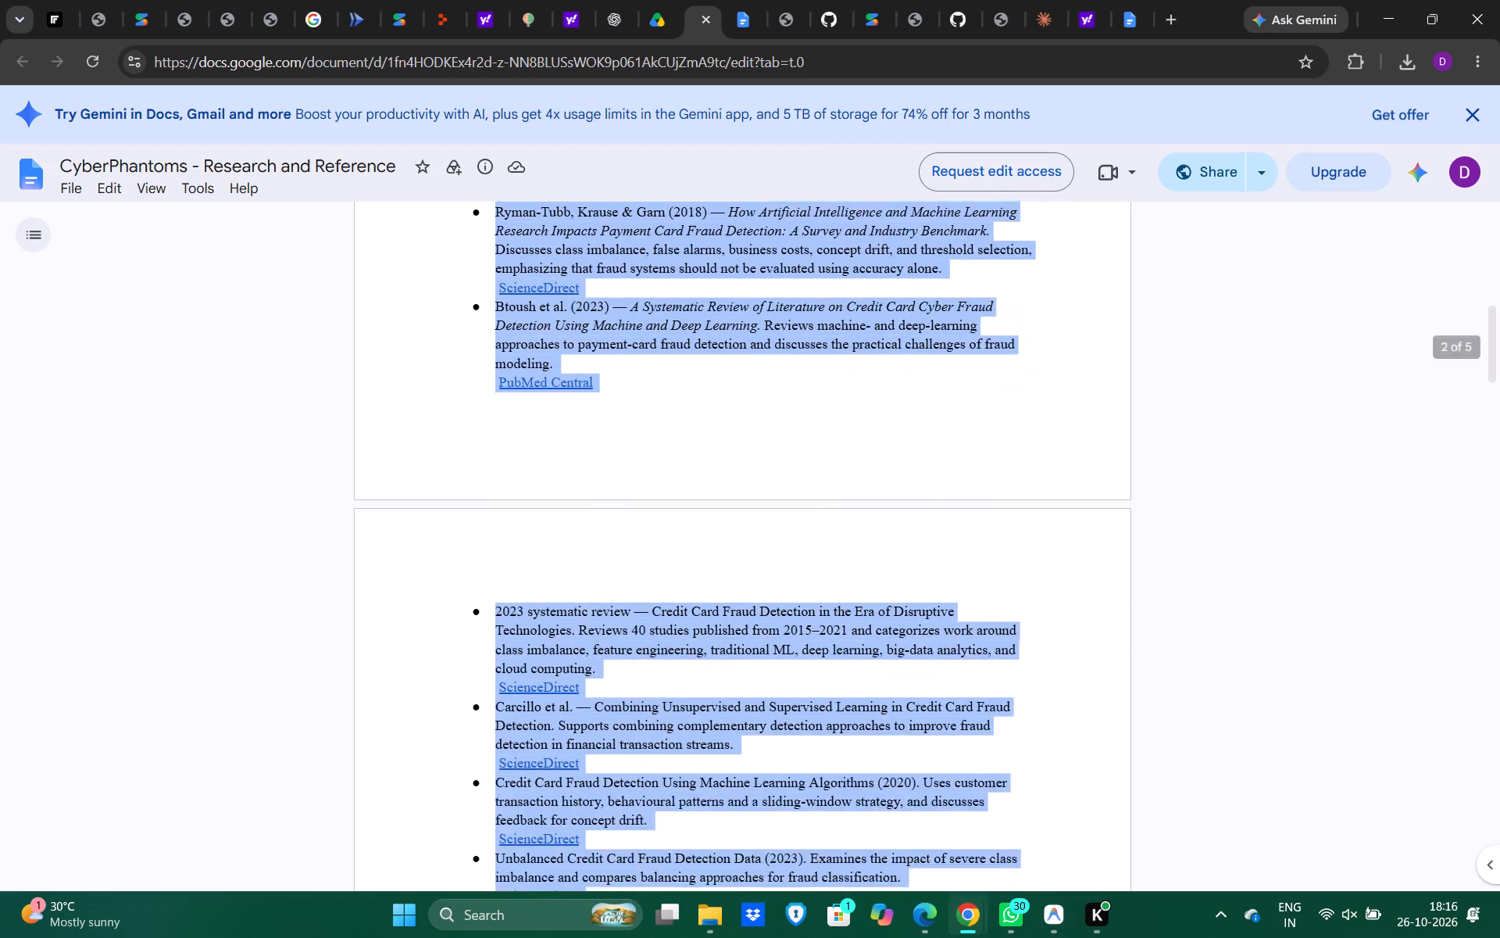
left_click_drag(827, 937, 832, 928)
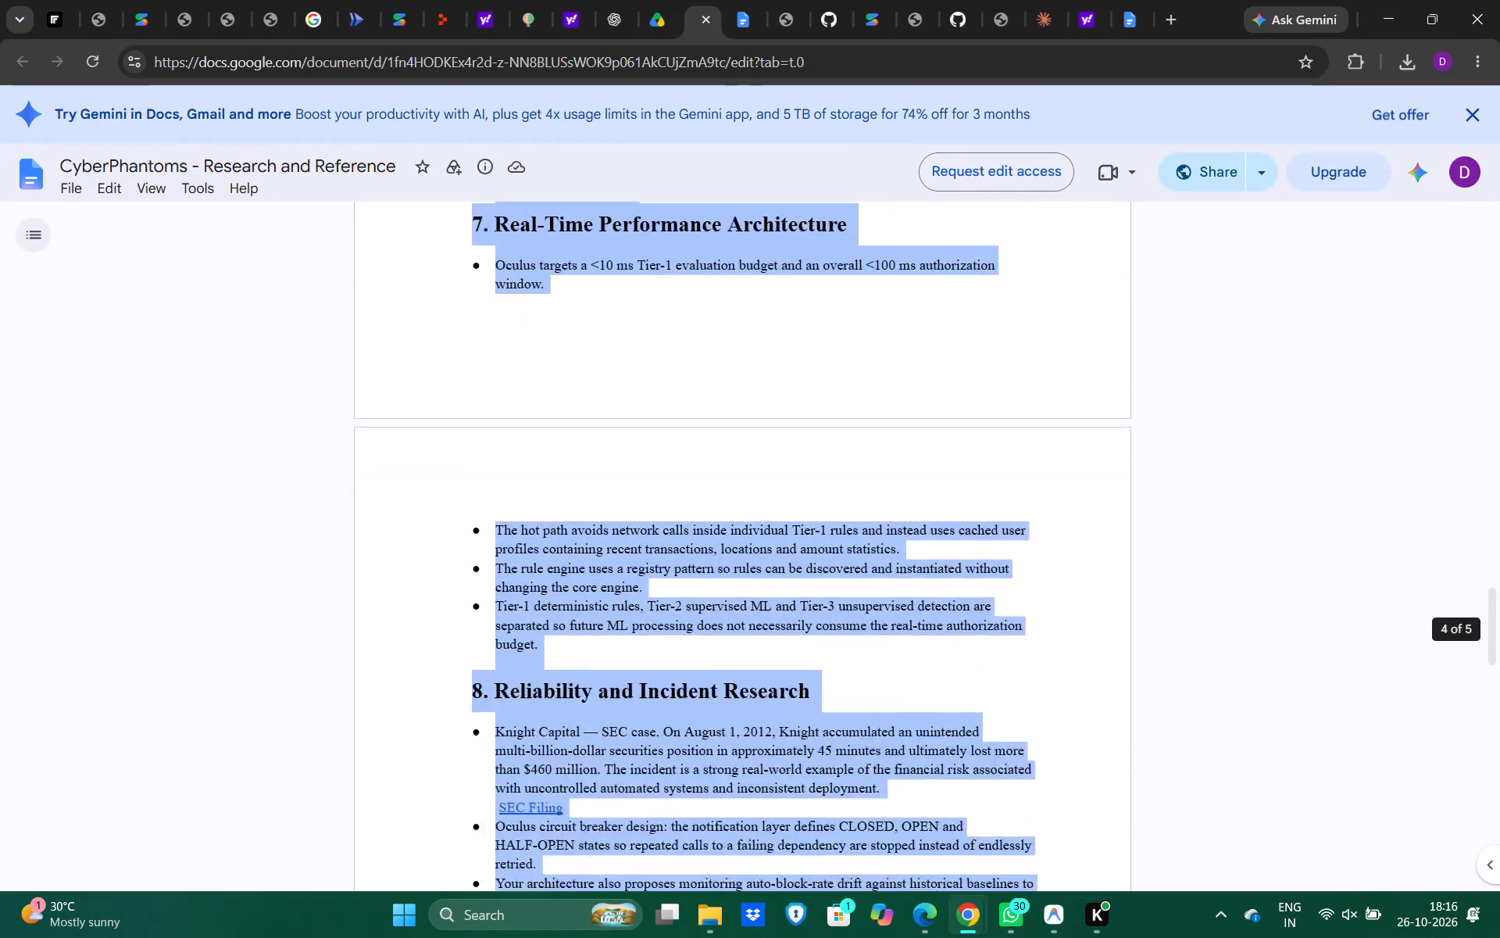
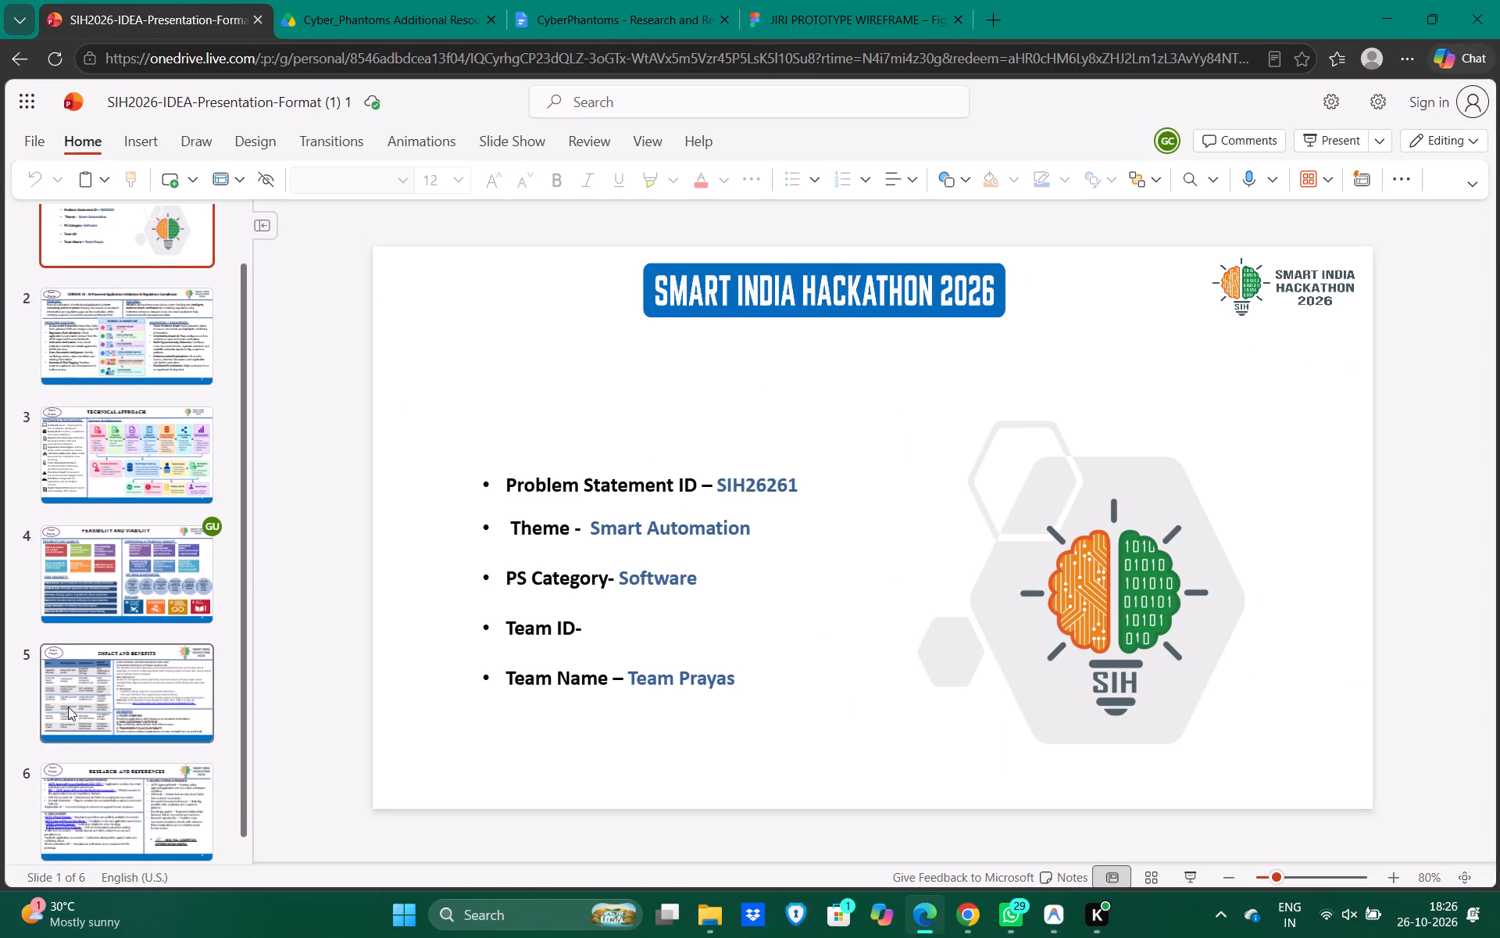
scroll(68, 707, "down", 1)
left_click(123, 561)
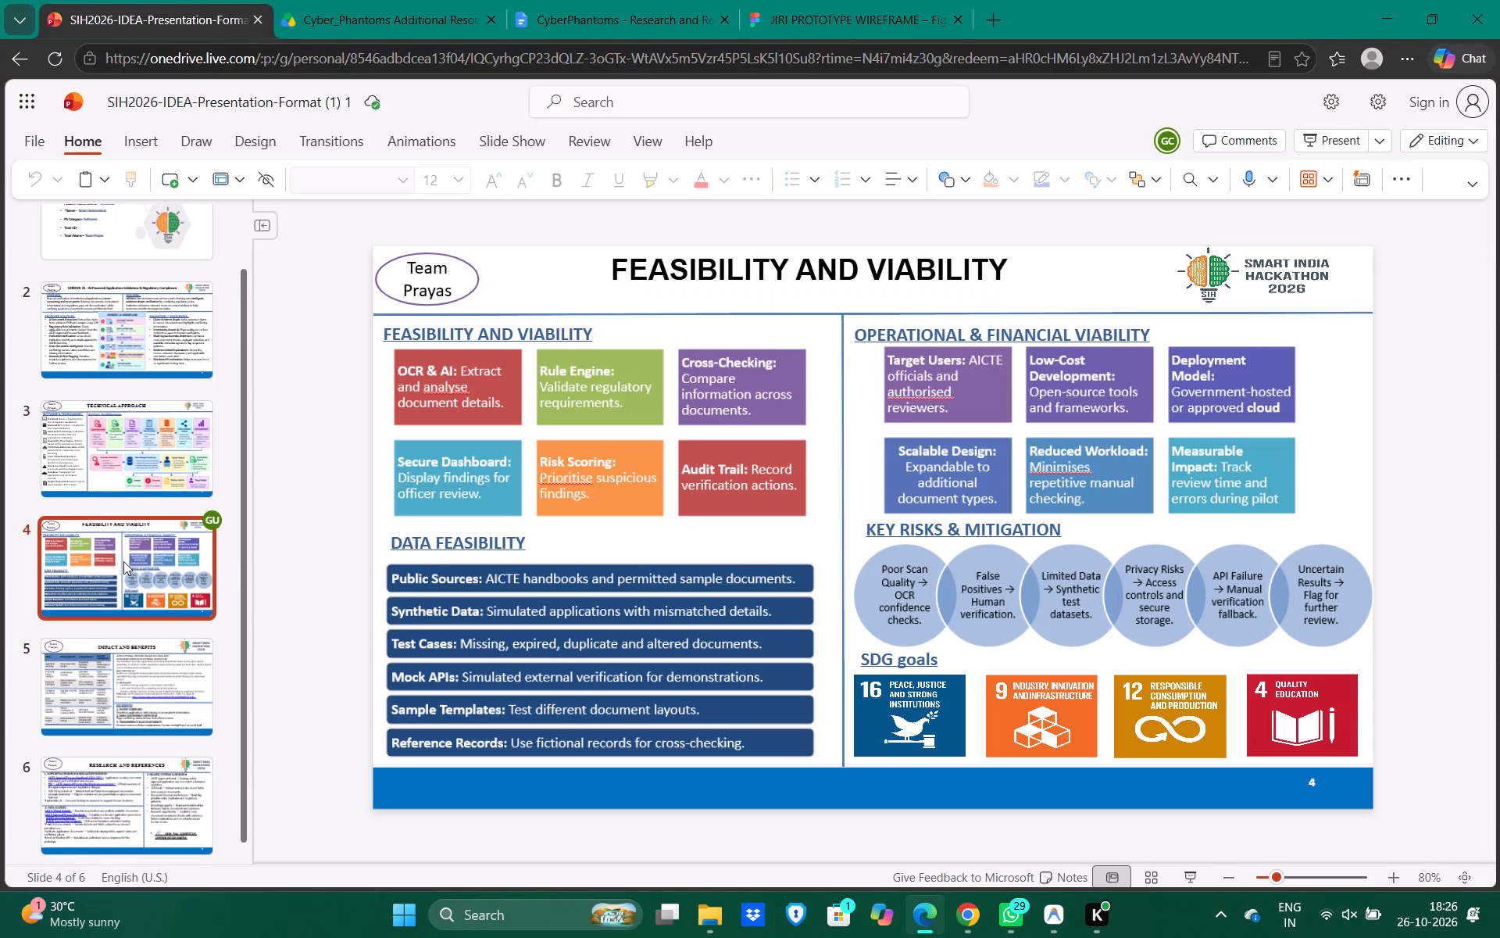
left_click(135, 657)
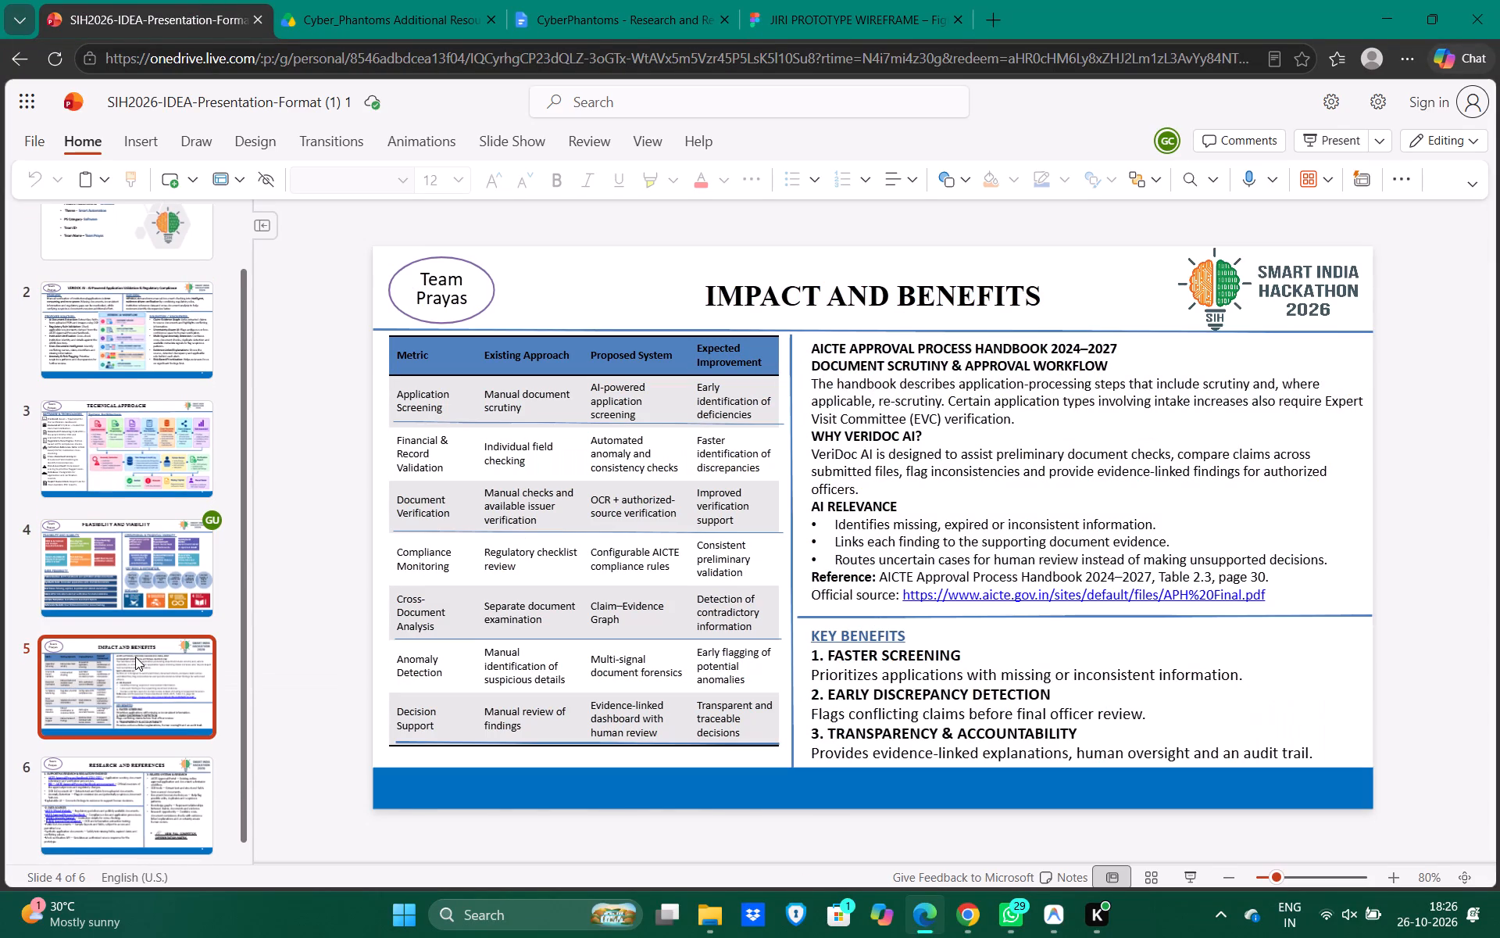
scroll(135, 657, "down", 3)
left_click(125, 770)
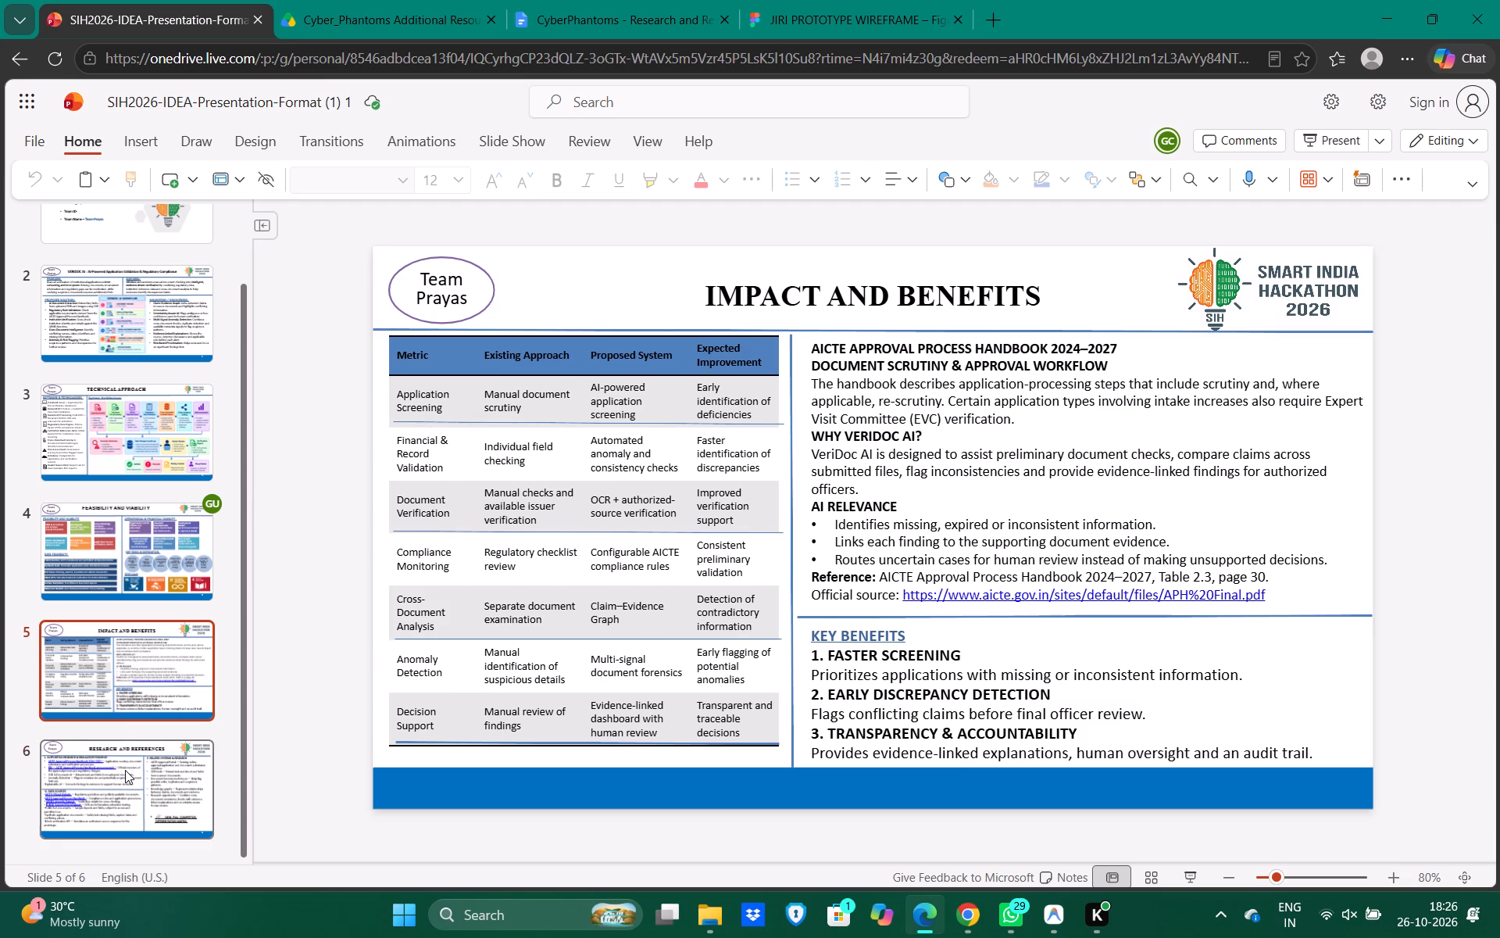
Inspect the link and its options on the "View full competitor differentiation matrix" text of the Research and References slide.
left_click(1133, 703)
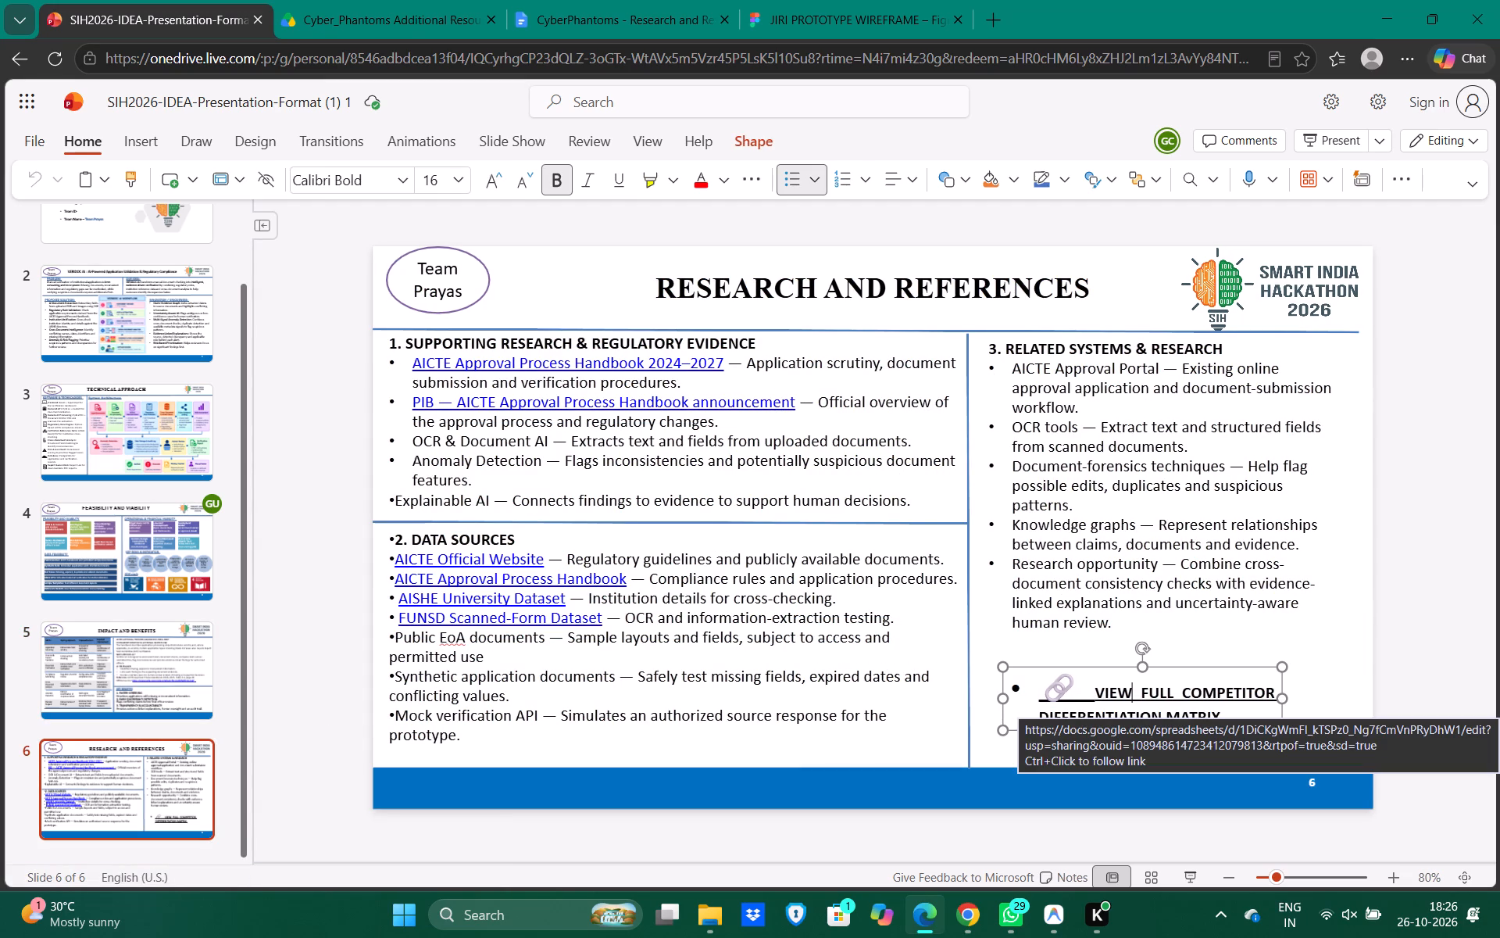
right_click(1133, 703, "ctrl")
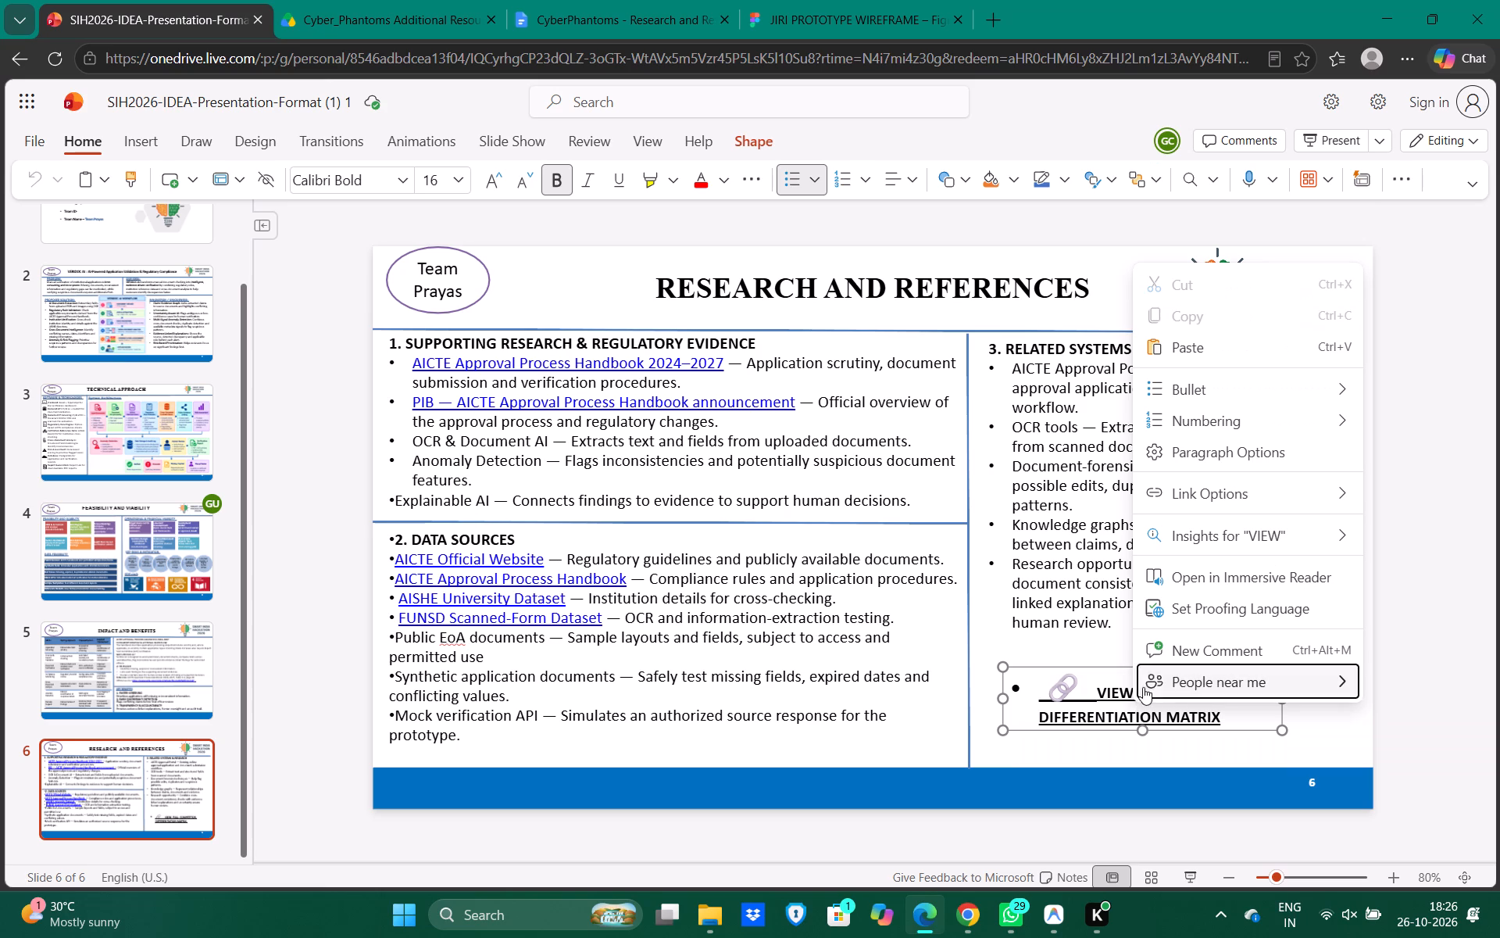
left_click(1078, 714)
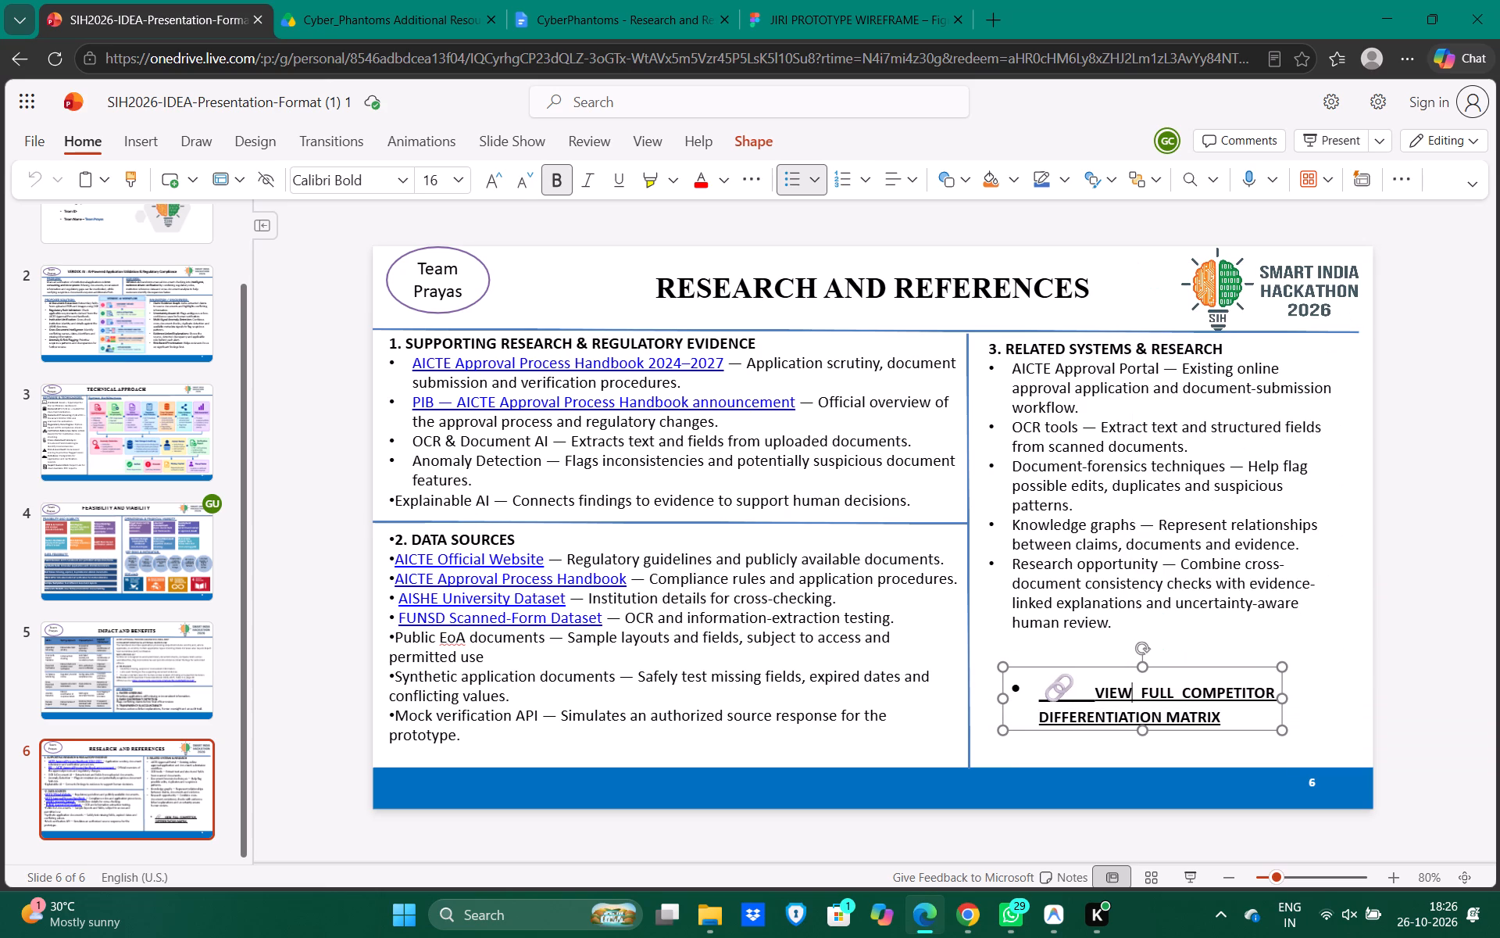
right_click(1078, 714, "ctrl")
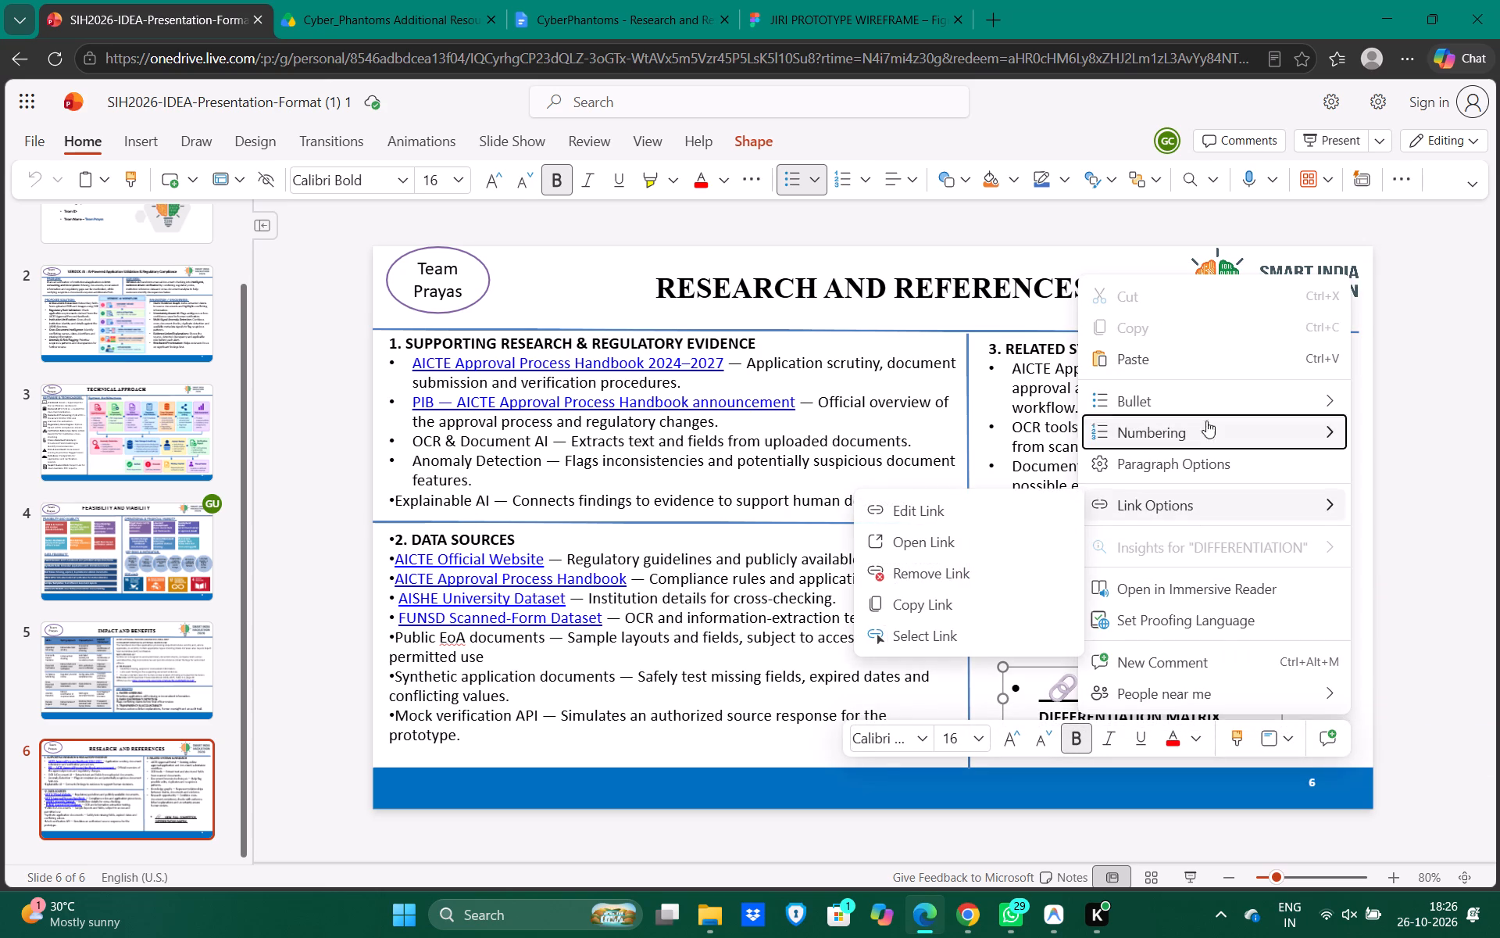
left_click(1040, 682)
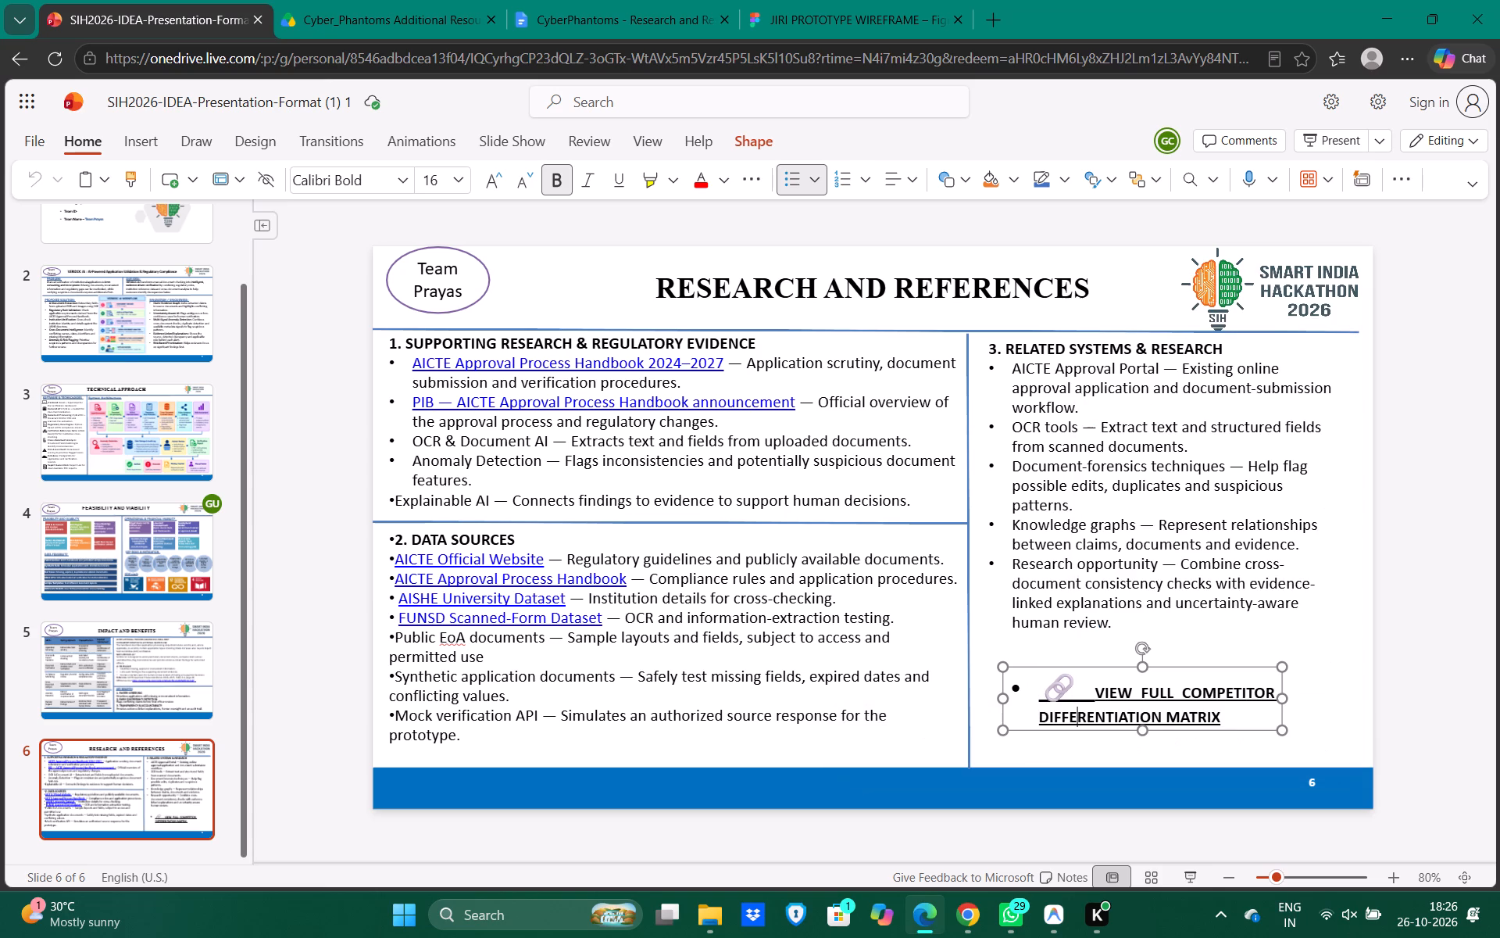
left_click(1125, 721)
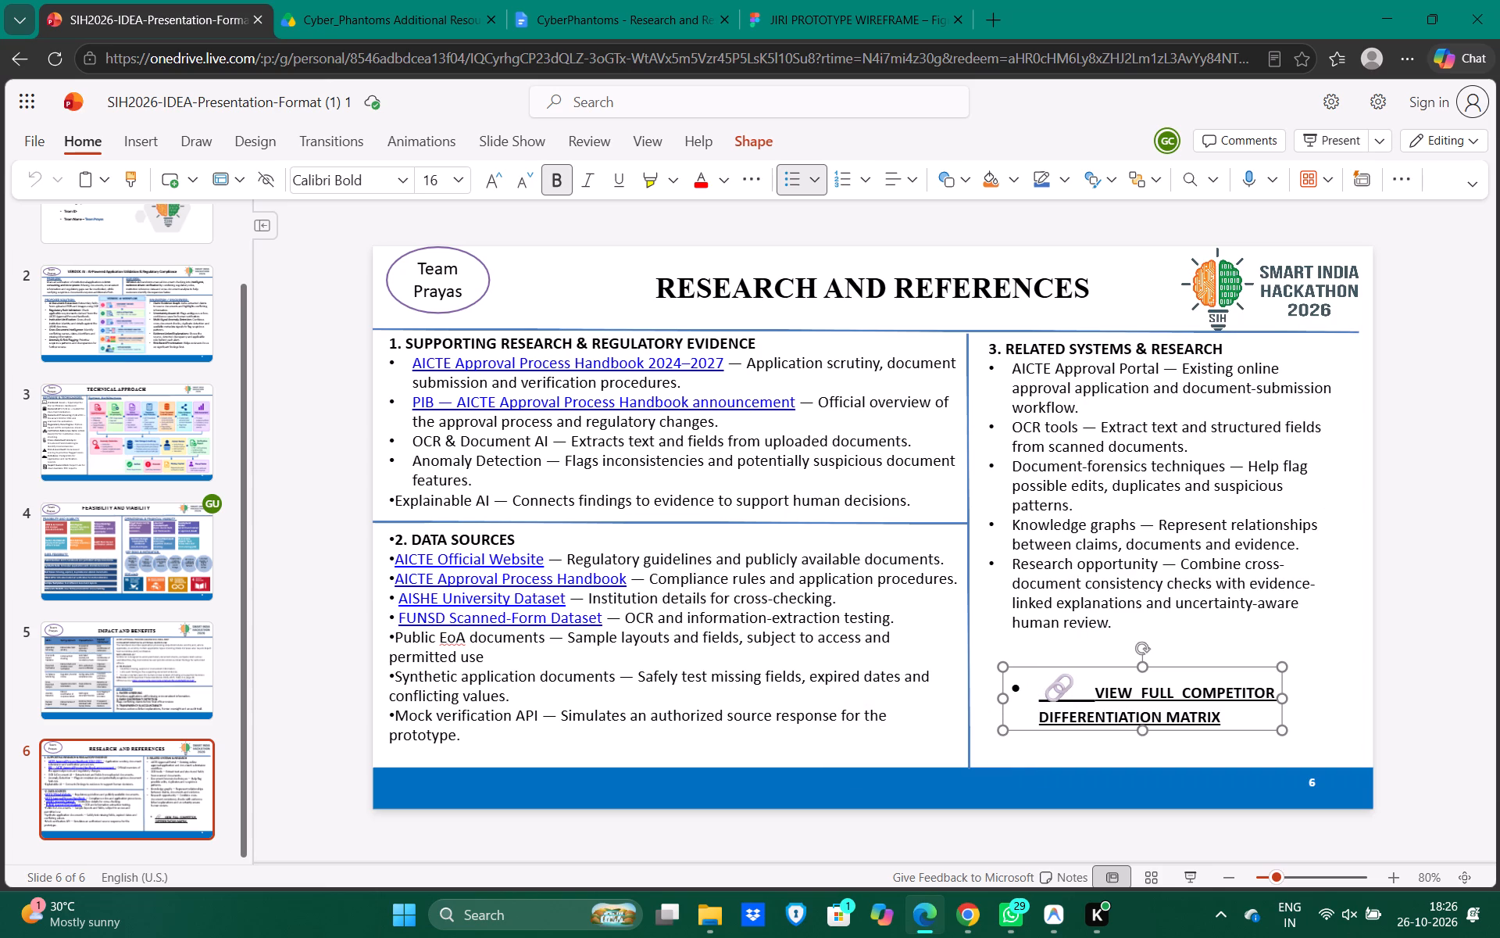
left_click(1100, 696)
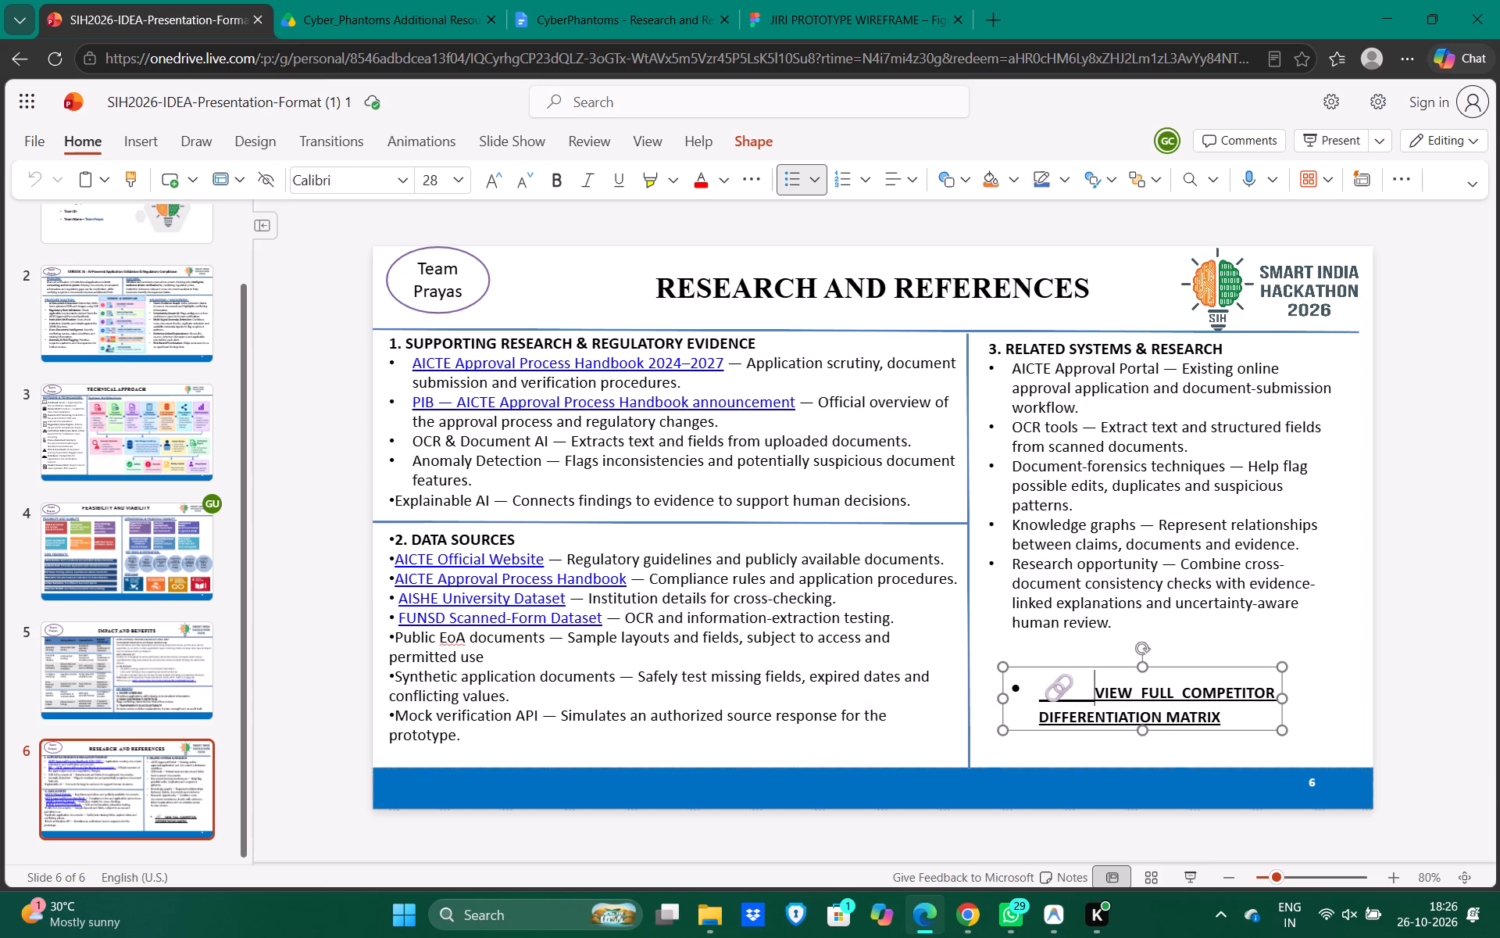
left_click(1160, 604)
left_click(1121, 686)
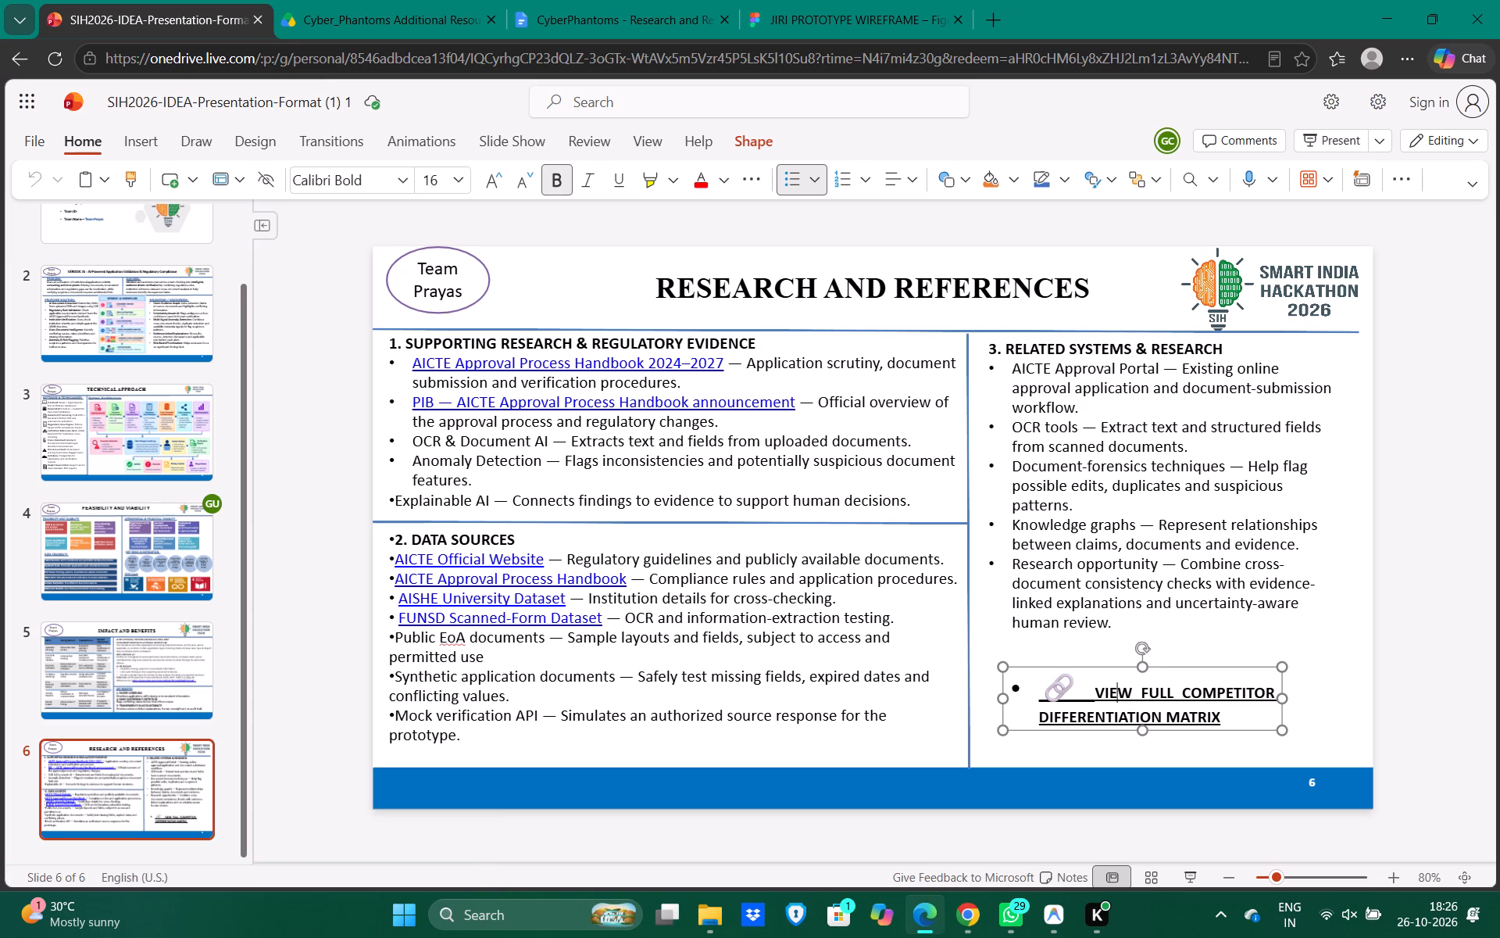
Open the spreadsheet linked from the "View full competitor differentiation matrix" text on the Research and References slide.
double_click(1121, 686)
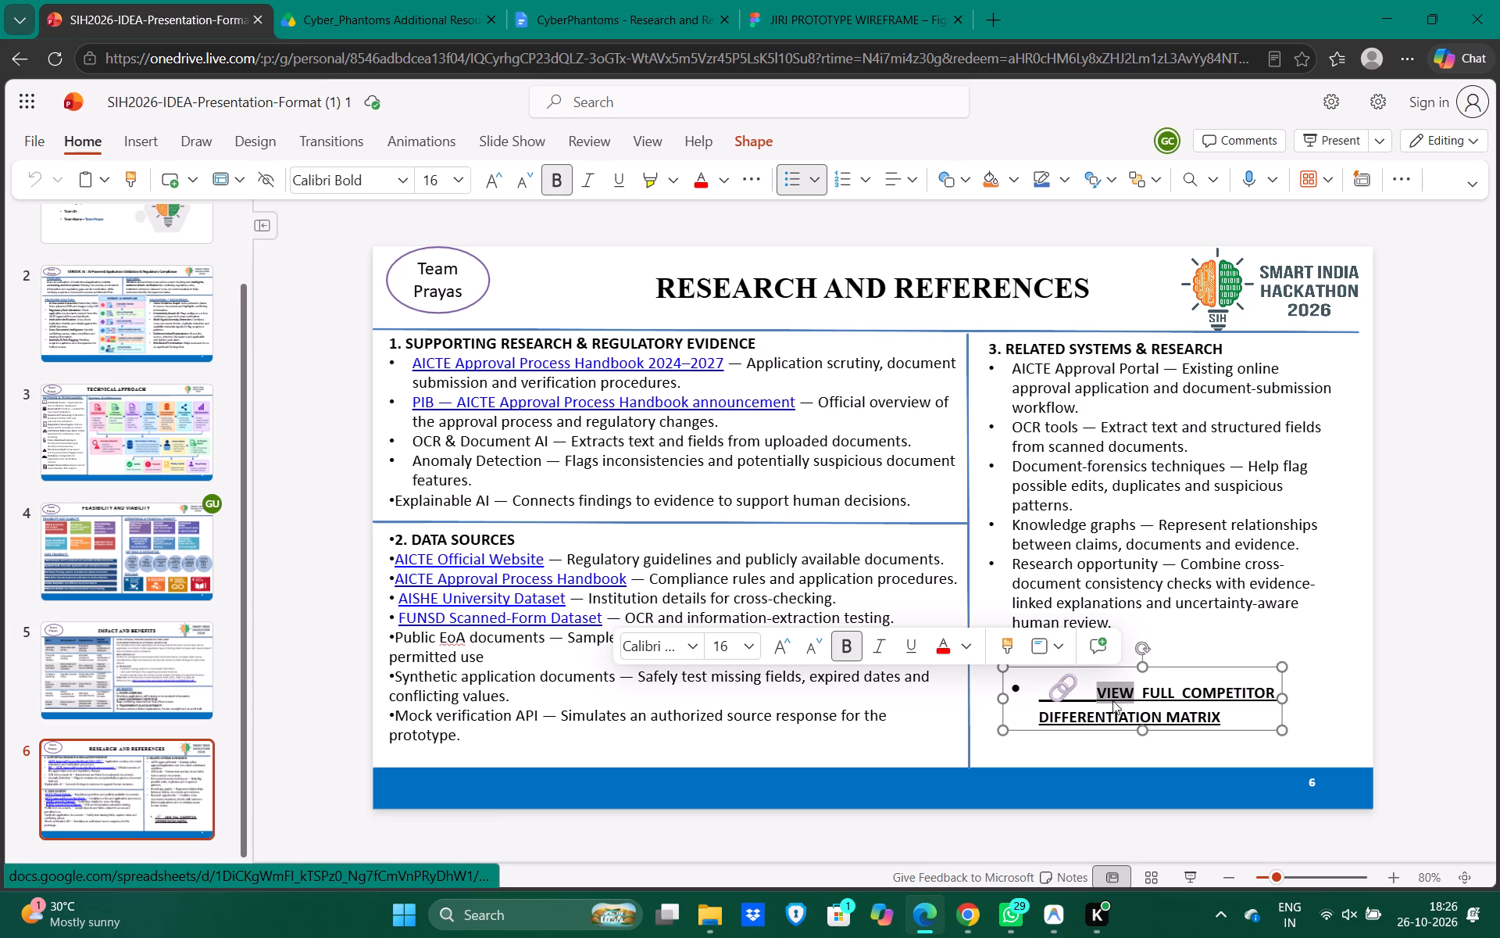
right_click(1058, 680, "ctrl")
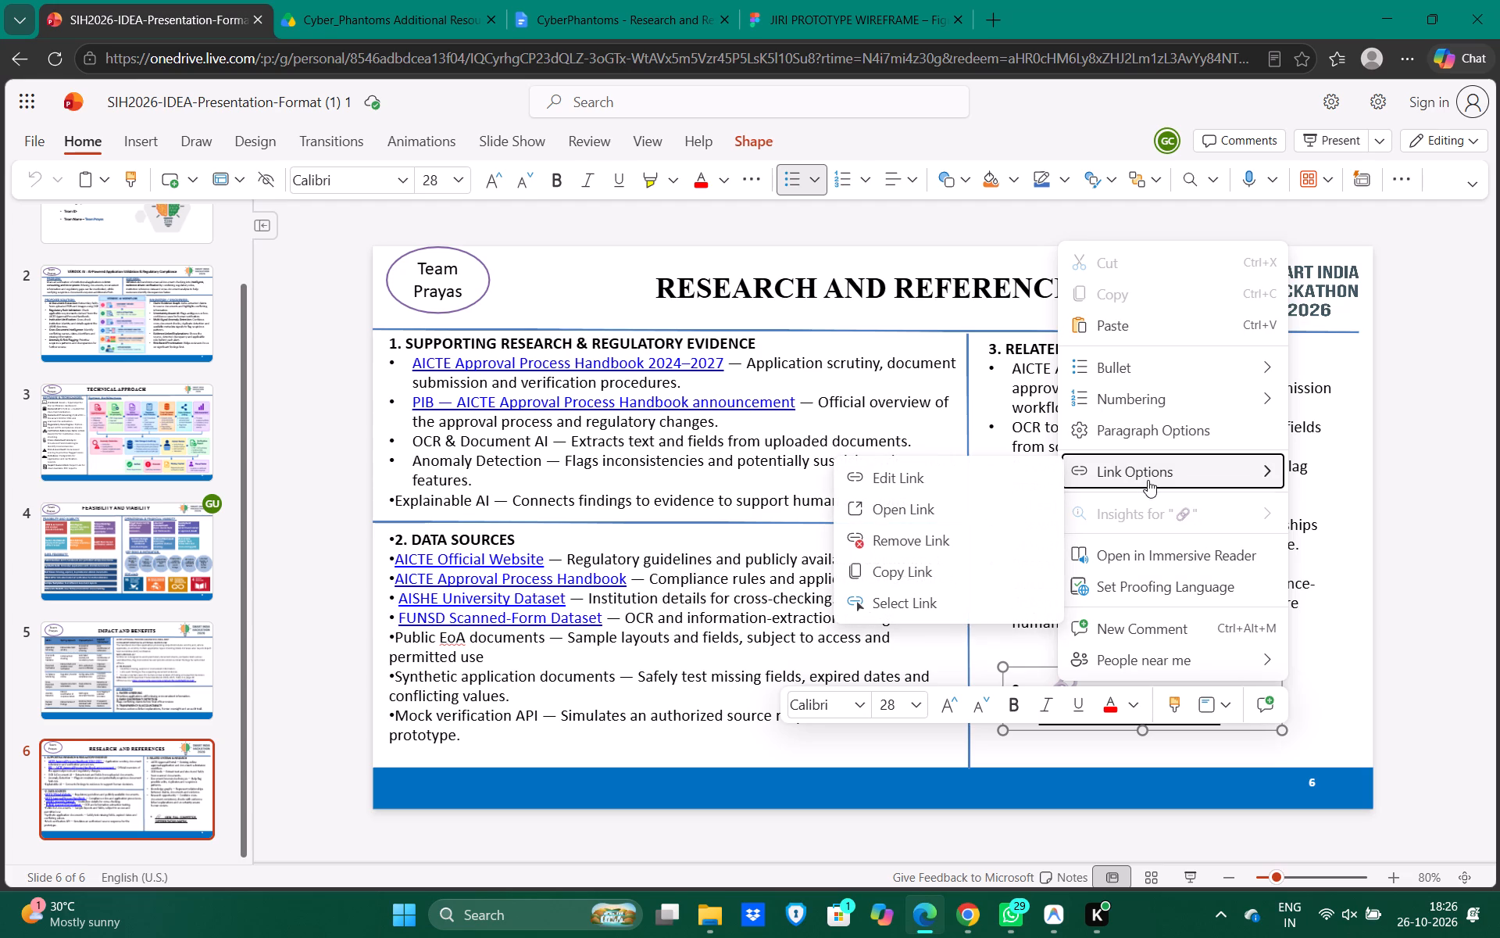
left_click(939, 509)
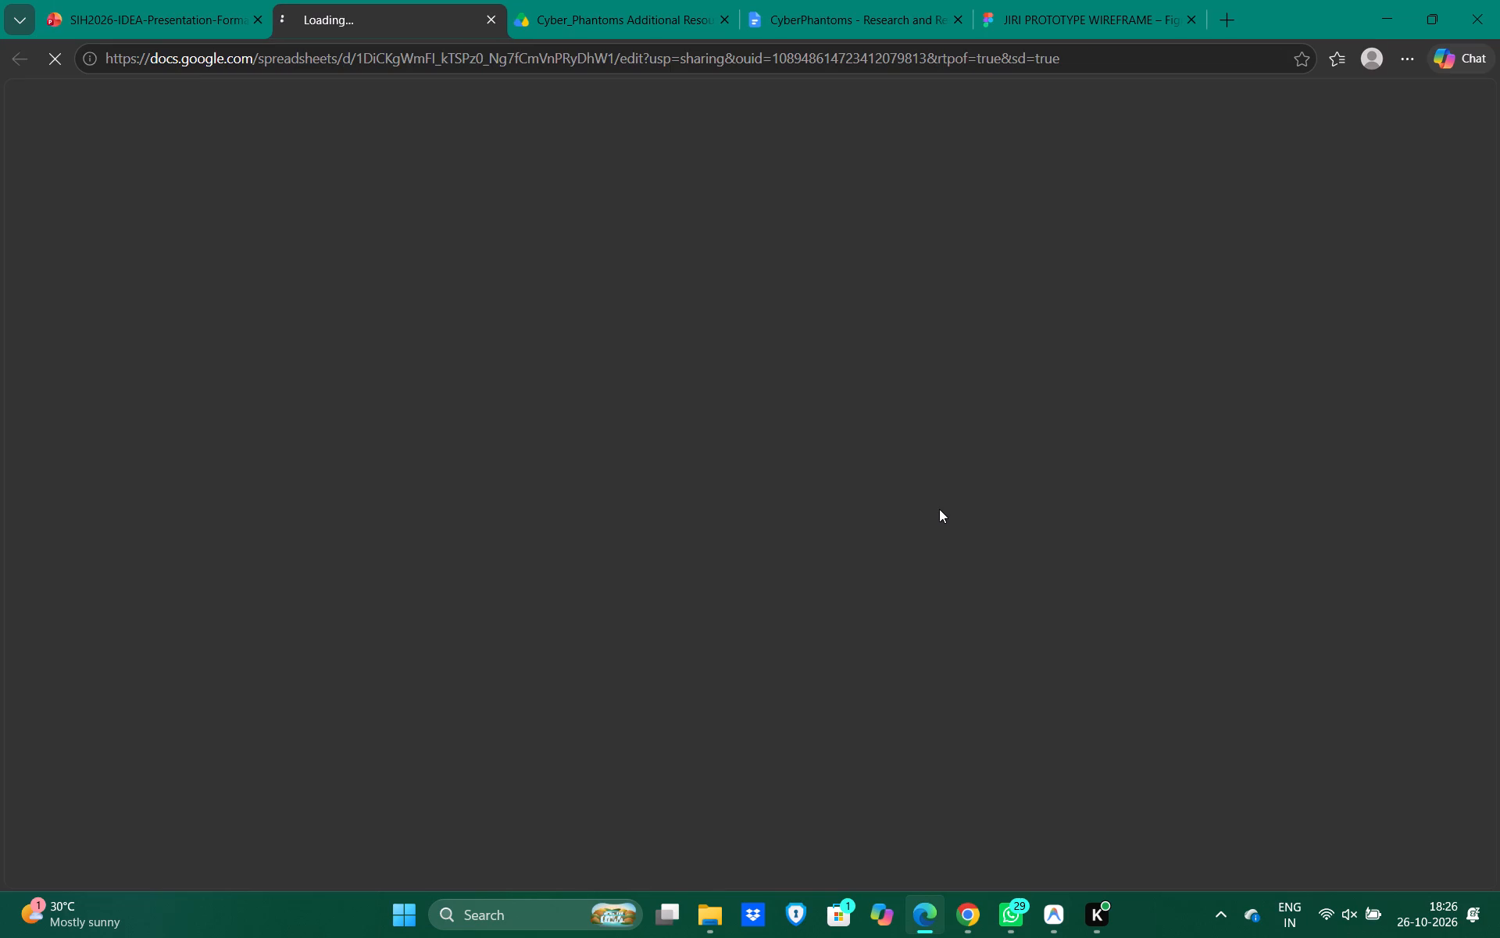
Look through the Differentiation Matrix sheet's columns and capability rows, comparing VeriDoc AI with the other services, and return to its first rows.
scroll(939, 509, "left", 1)
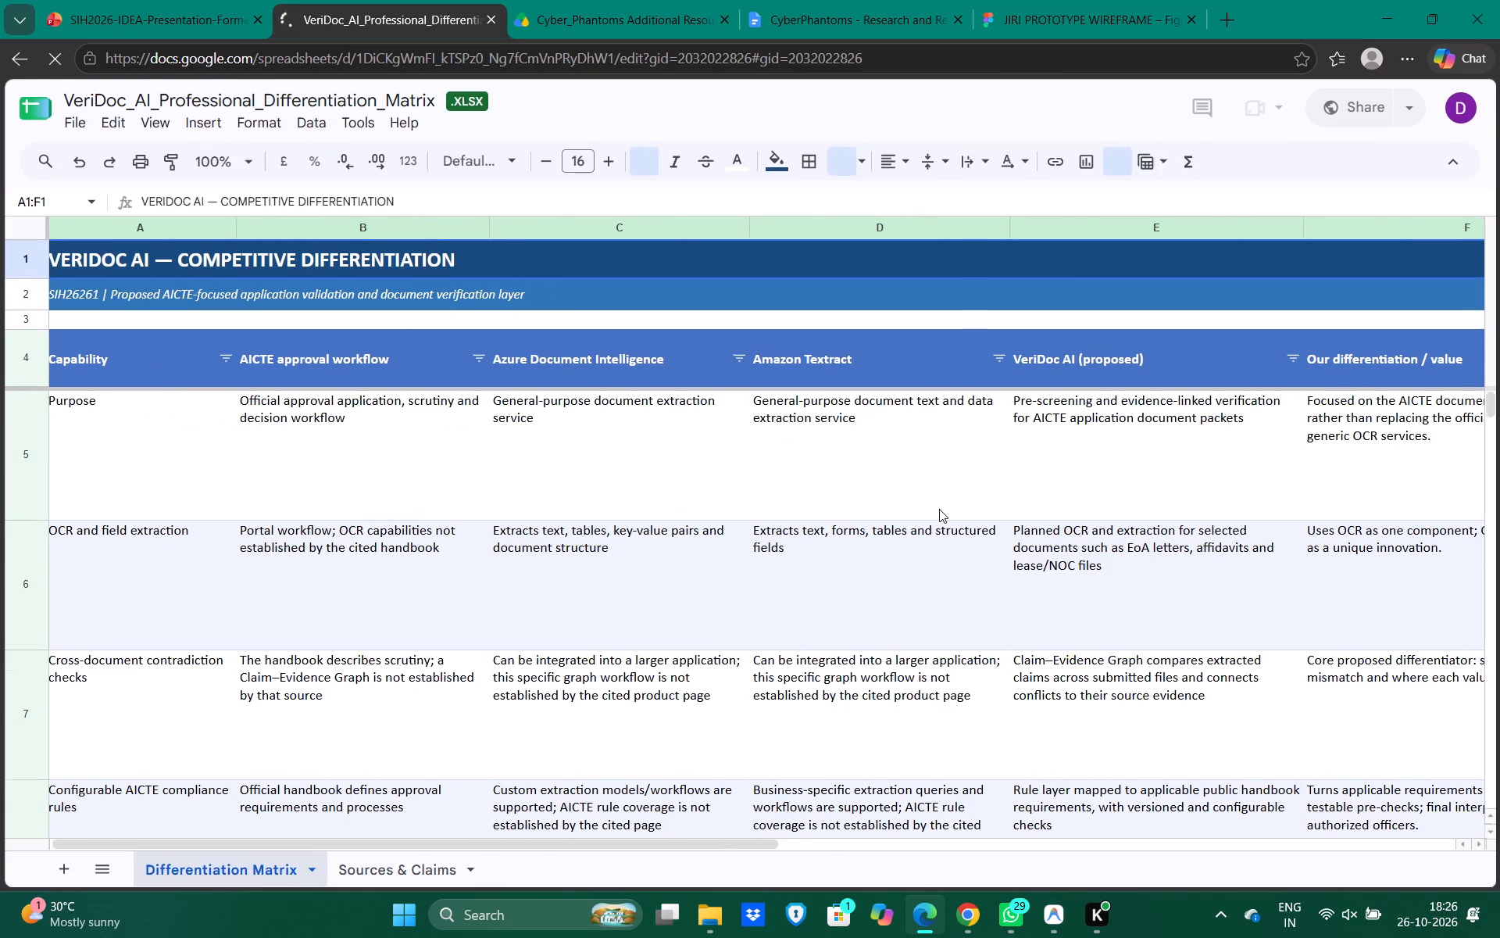
scroll(939, 509, "left", 1)
left_click(916, 489)
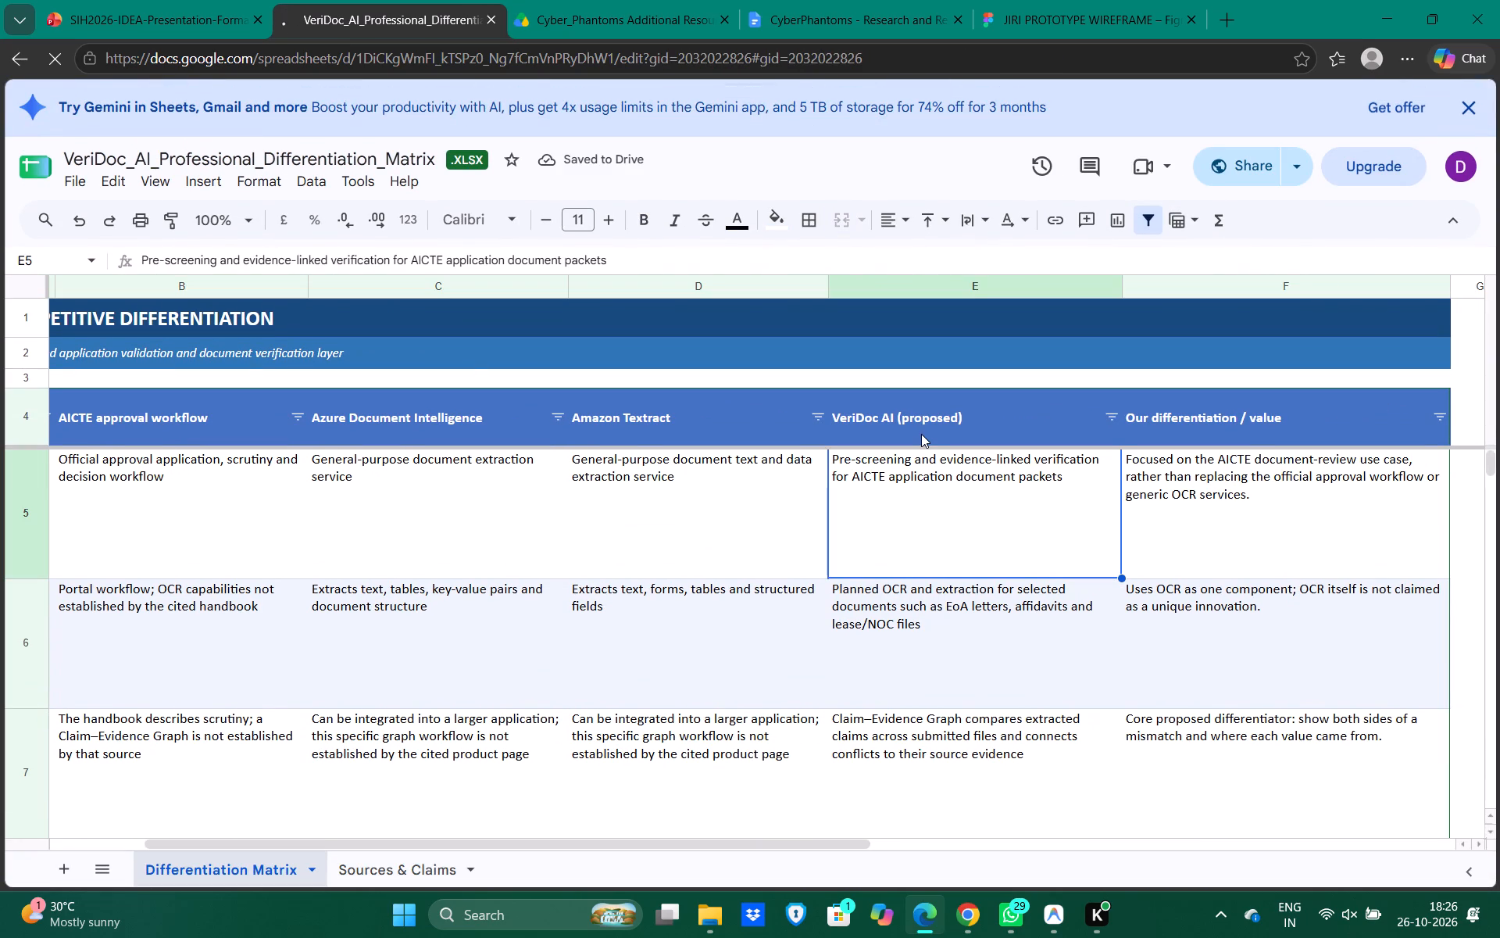
left_click(921, 434)
left_click(690, 416)
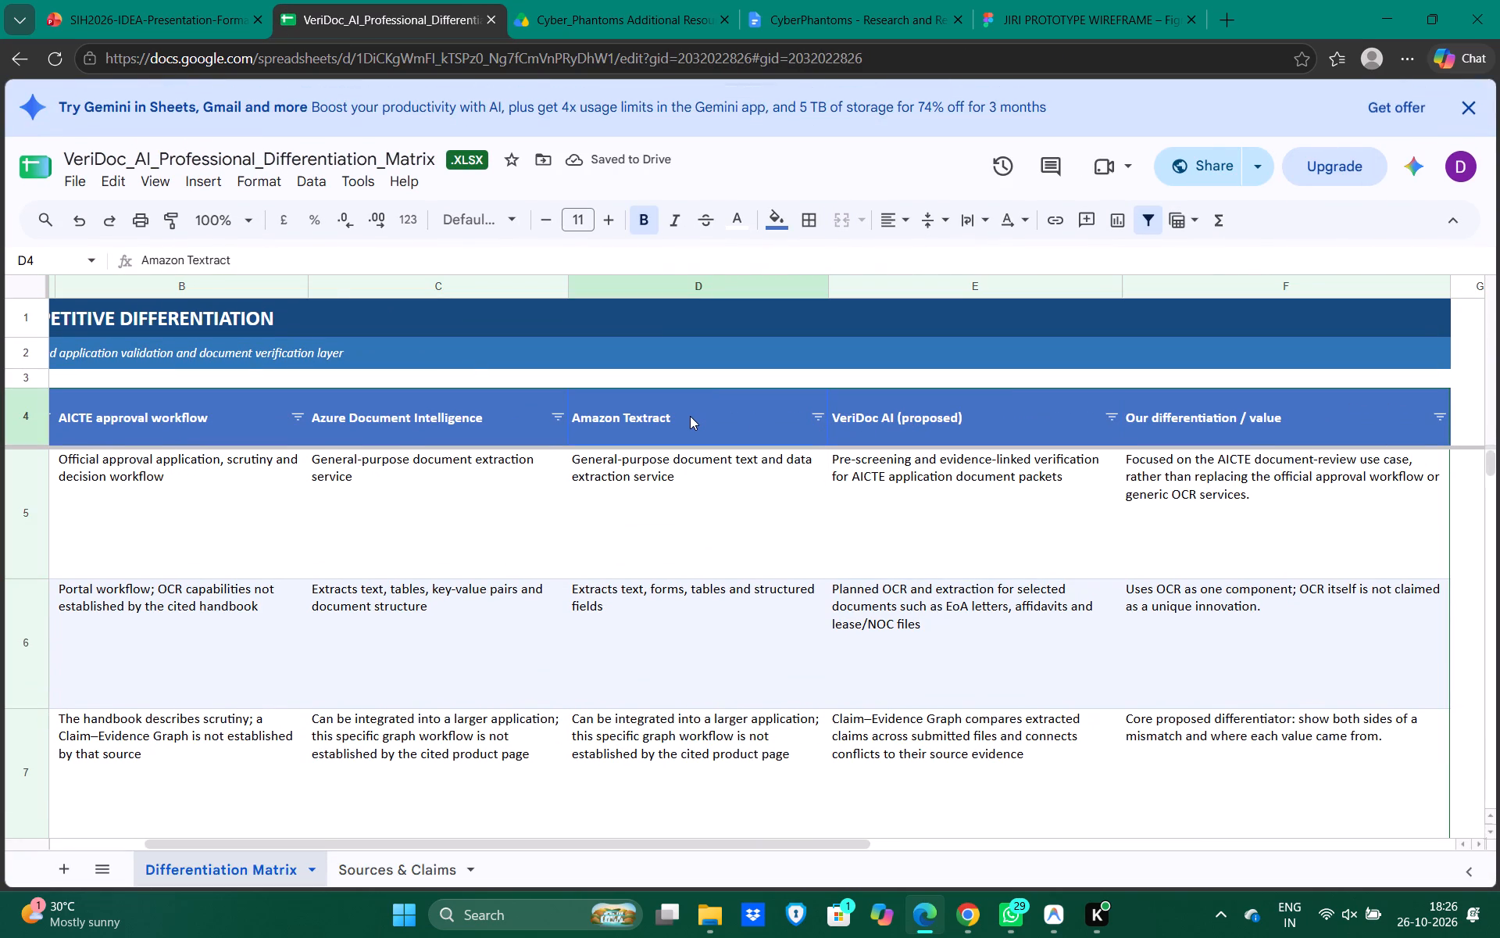
scroll(690, 416, "right", 8)
scroll(690, 416, "down", 15)
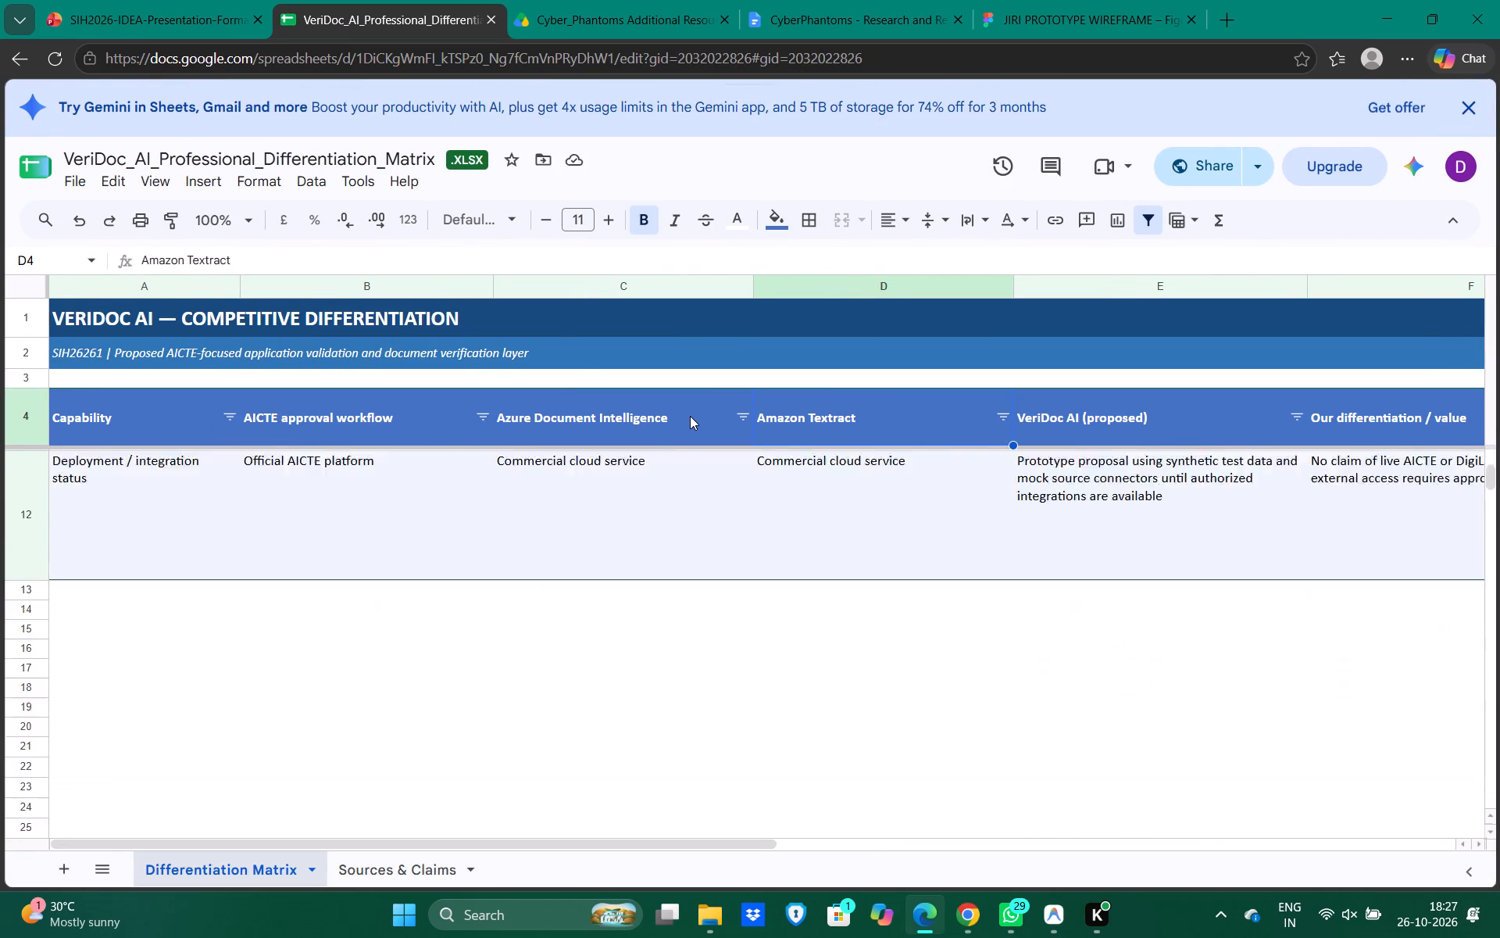
scroll(690, 416, "down", 11)
scroll(689, 607, "up", 2)
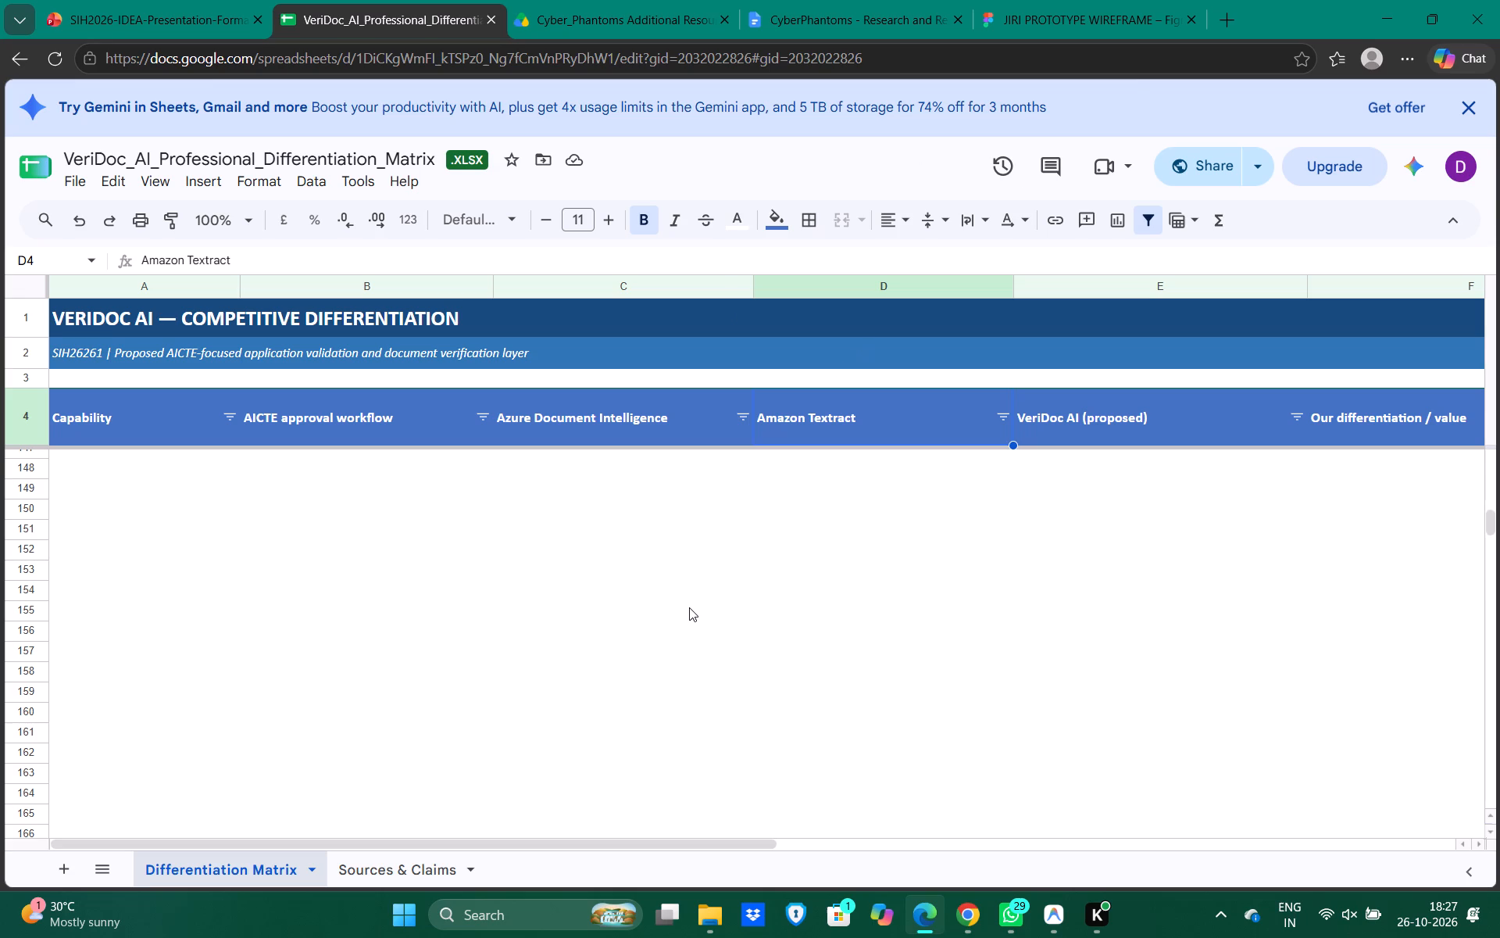
scroll(689, 607, "up", 20)
scroll(689, 607, "up", 2)
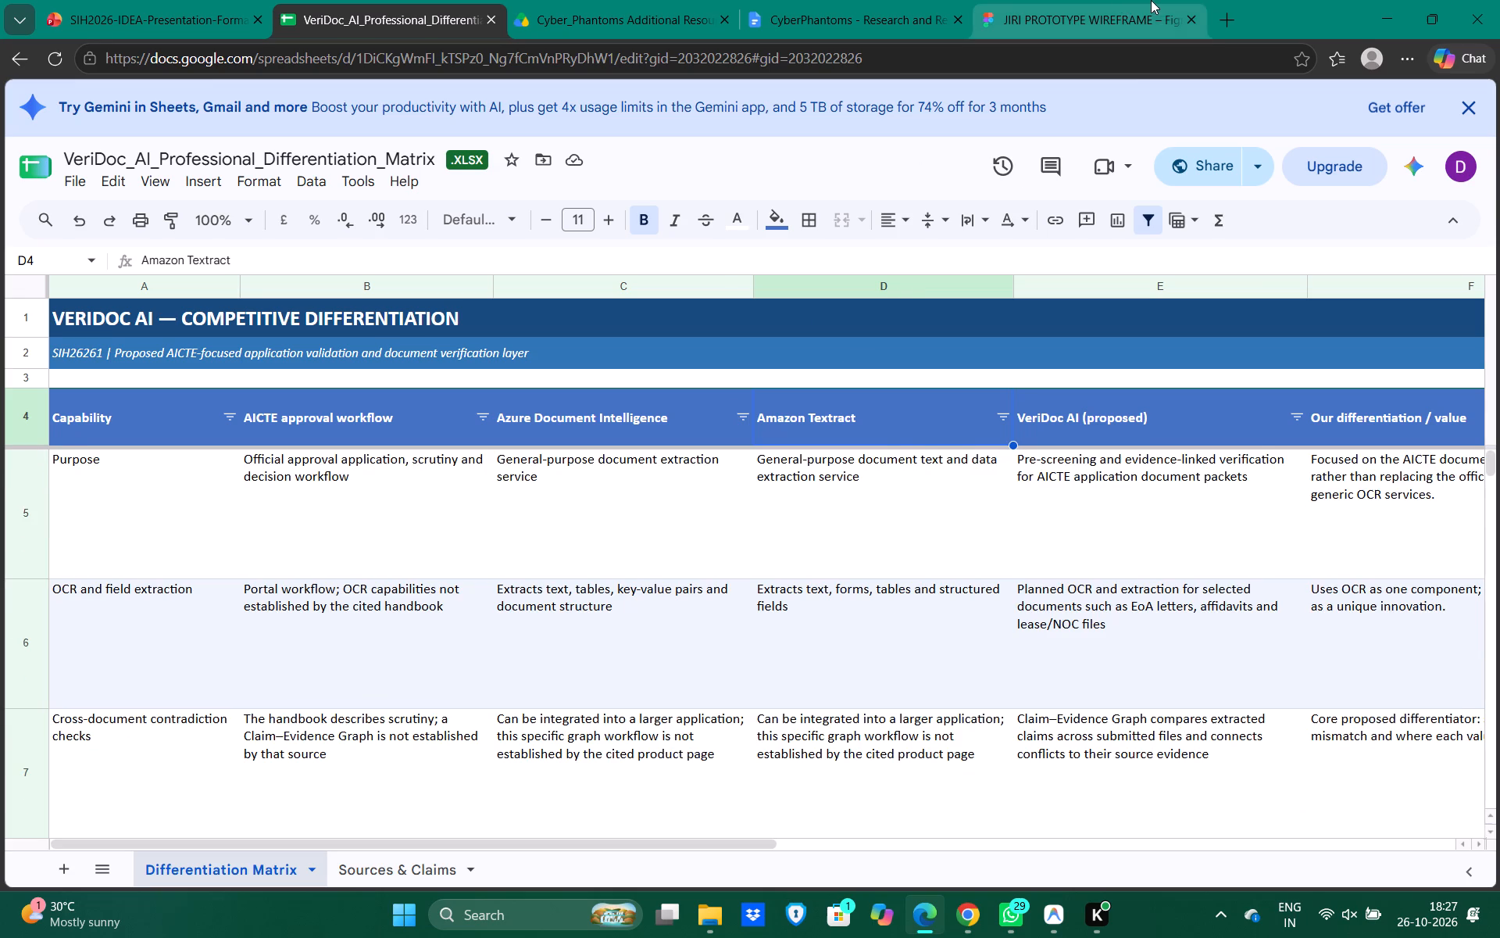
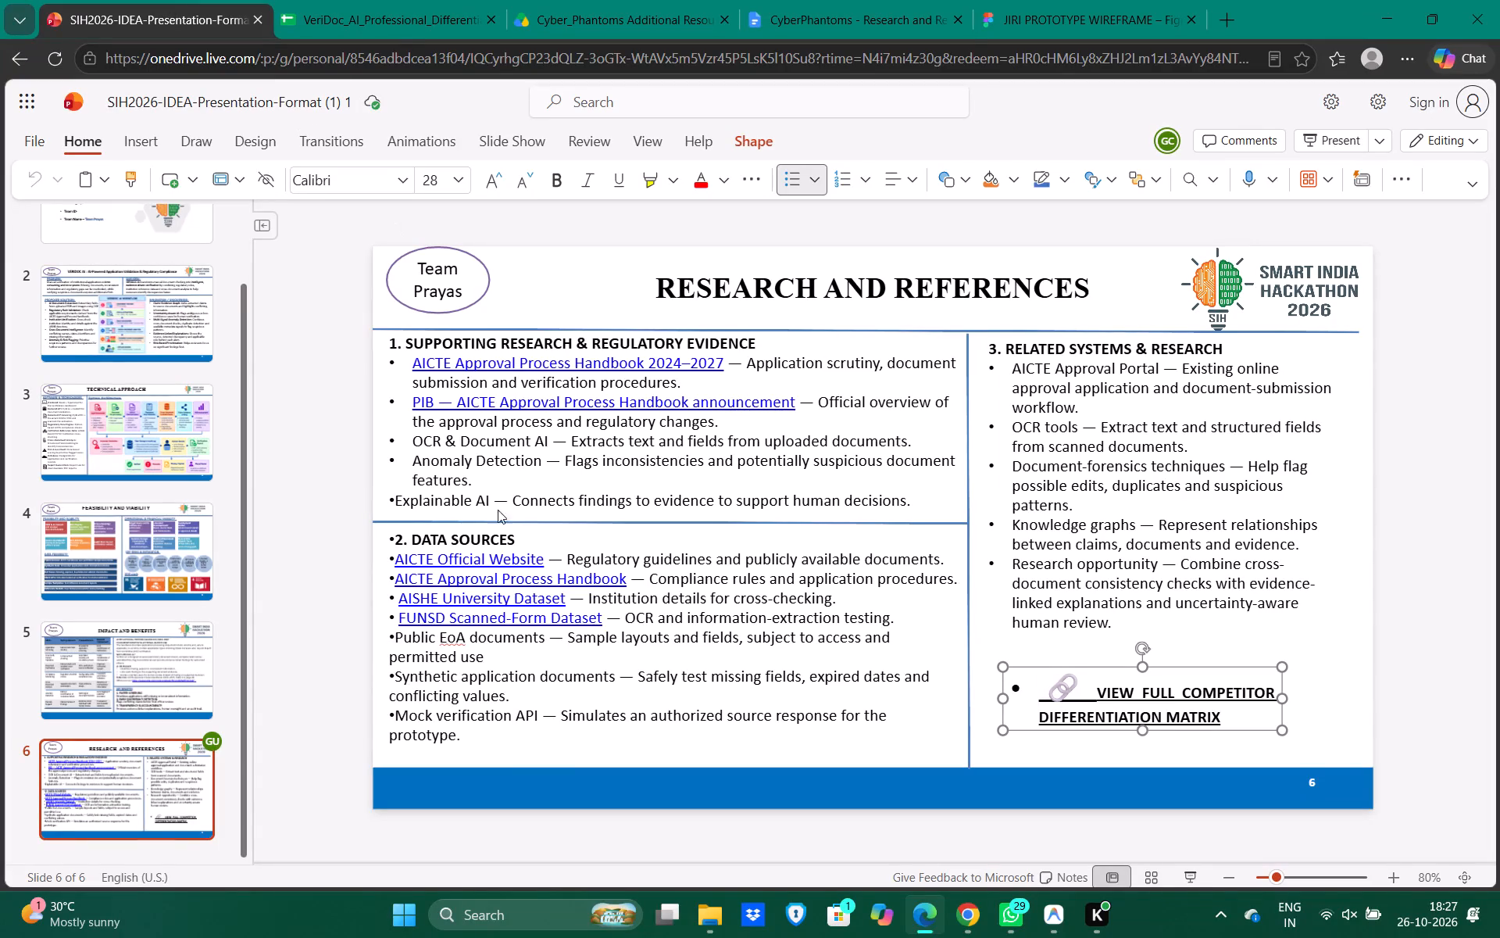
Start a screen snip to capture the Research and References slide.
left_click(577, 483)
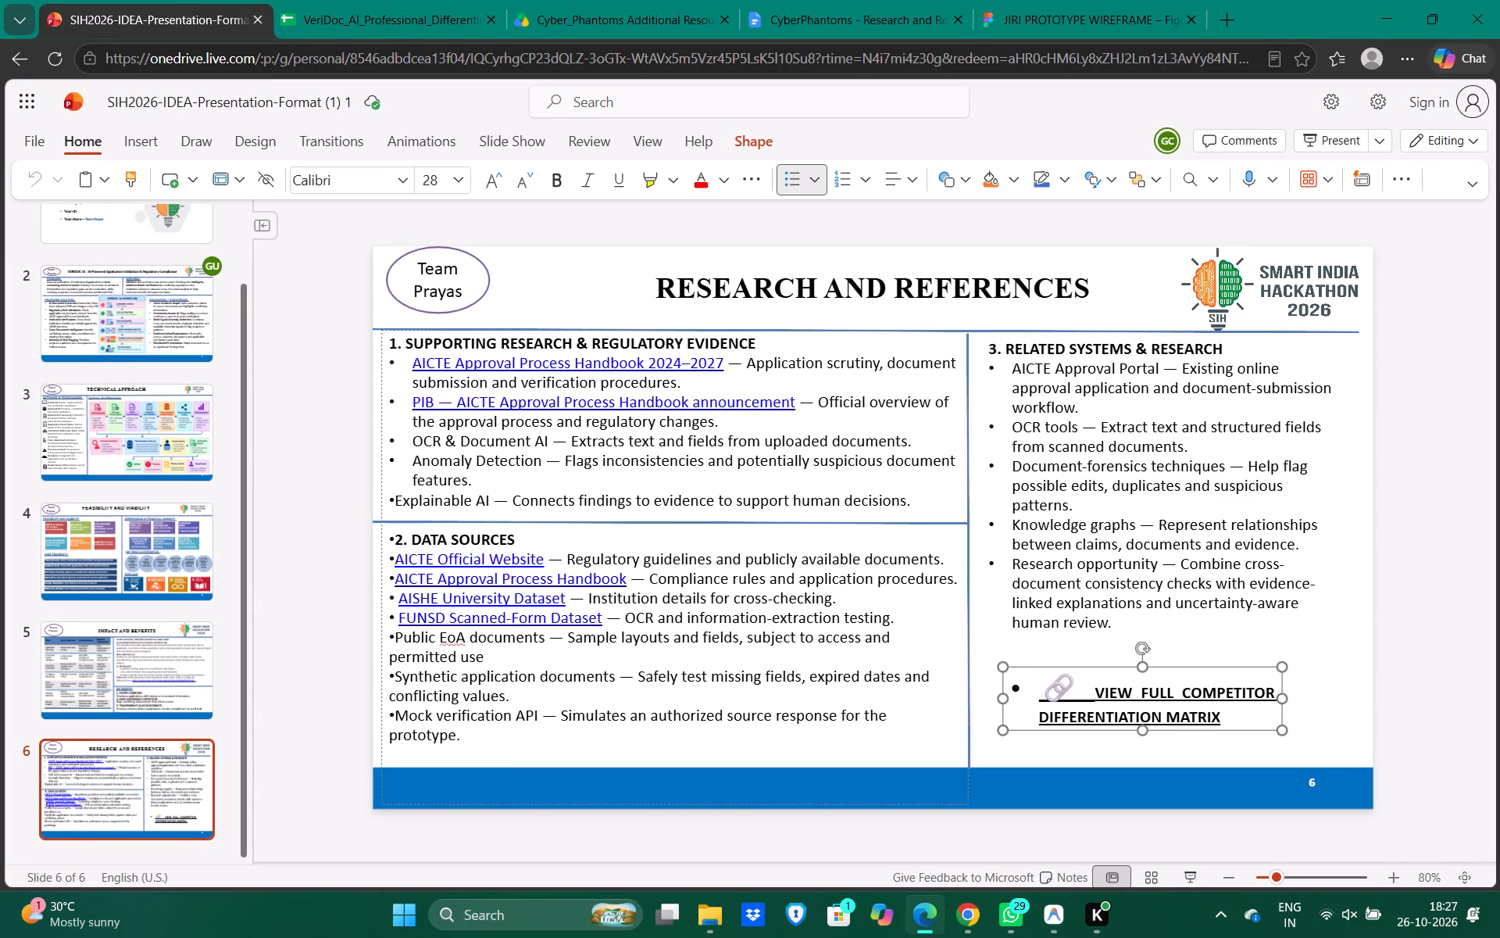
key("Print")
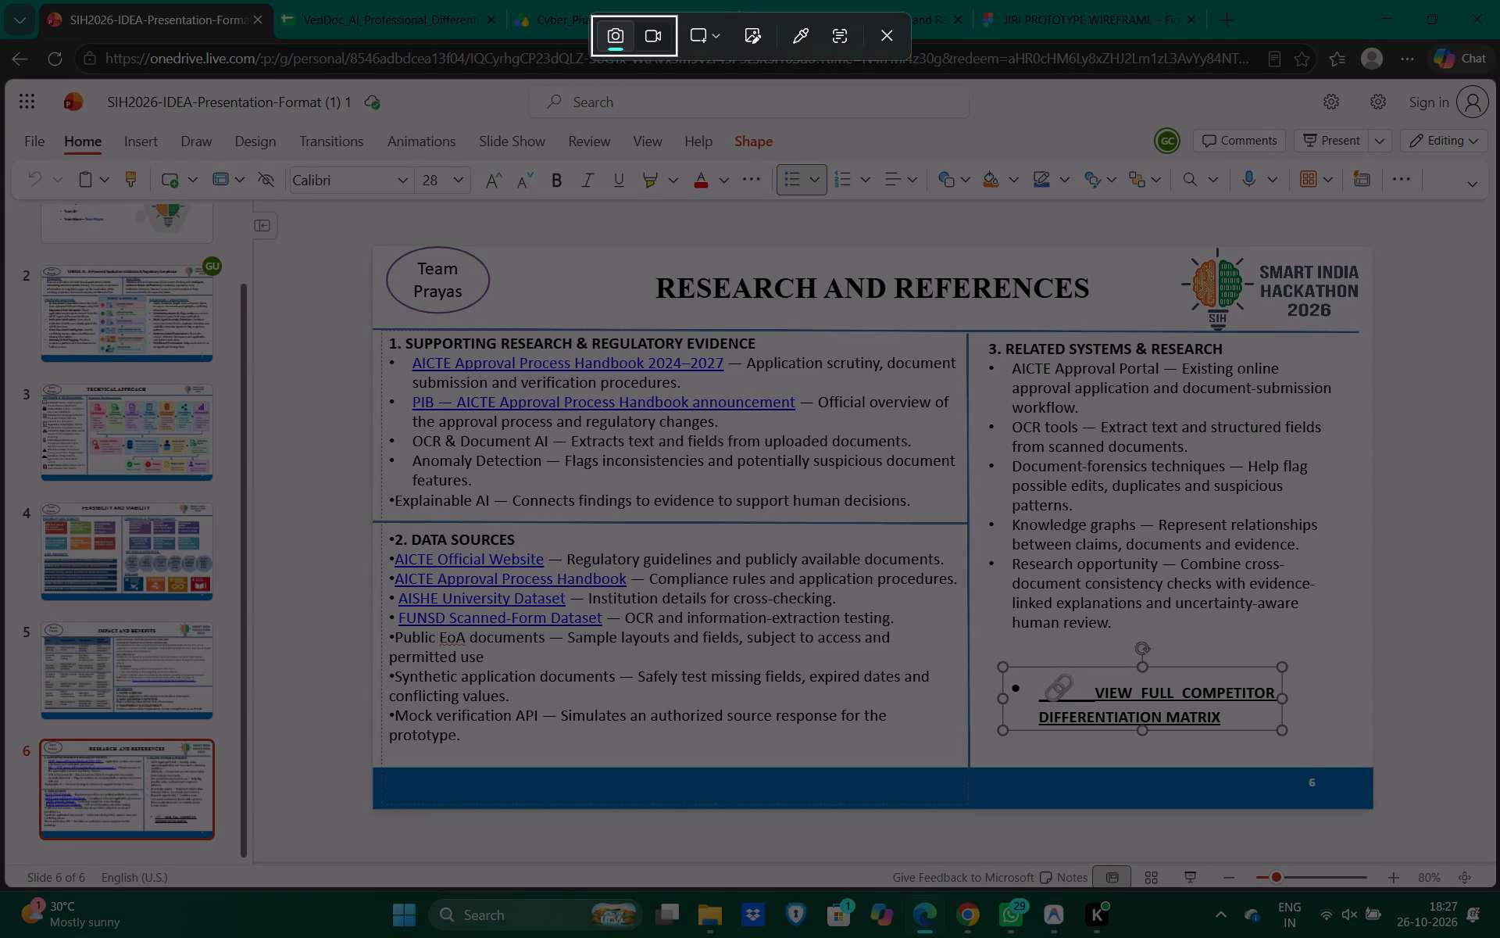
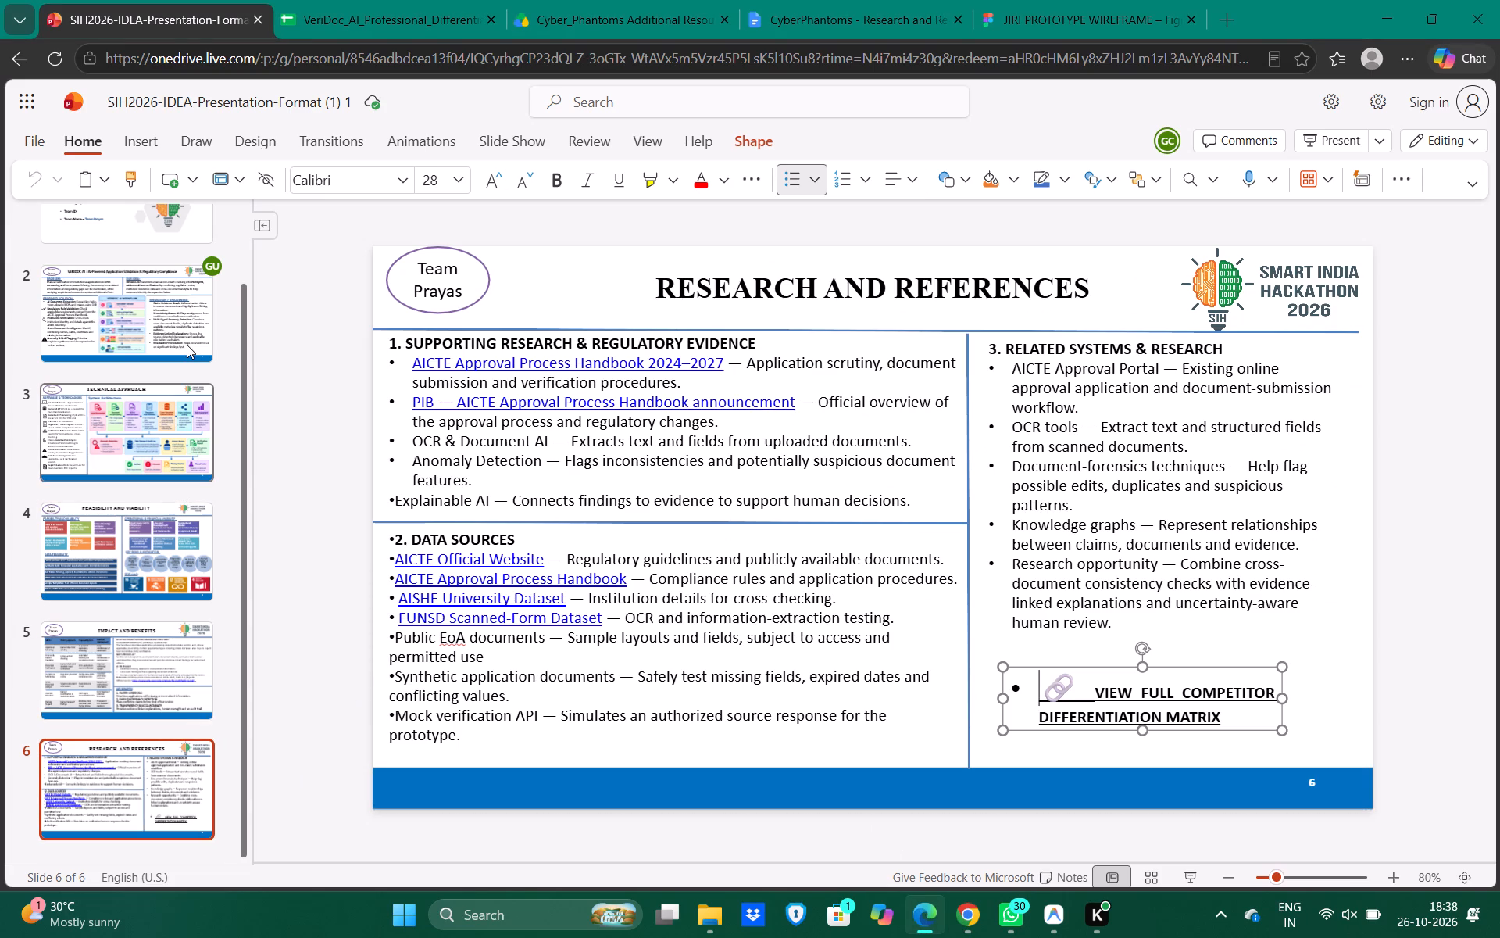
left_click(162, 324)
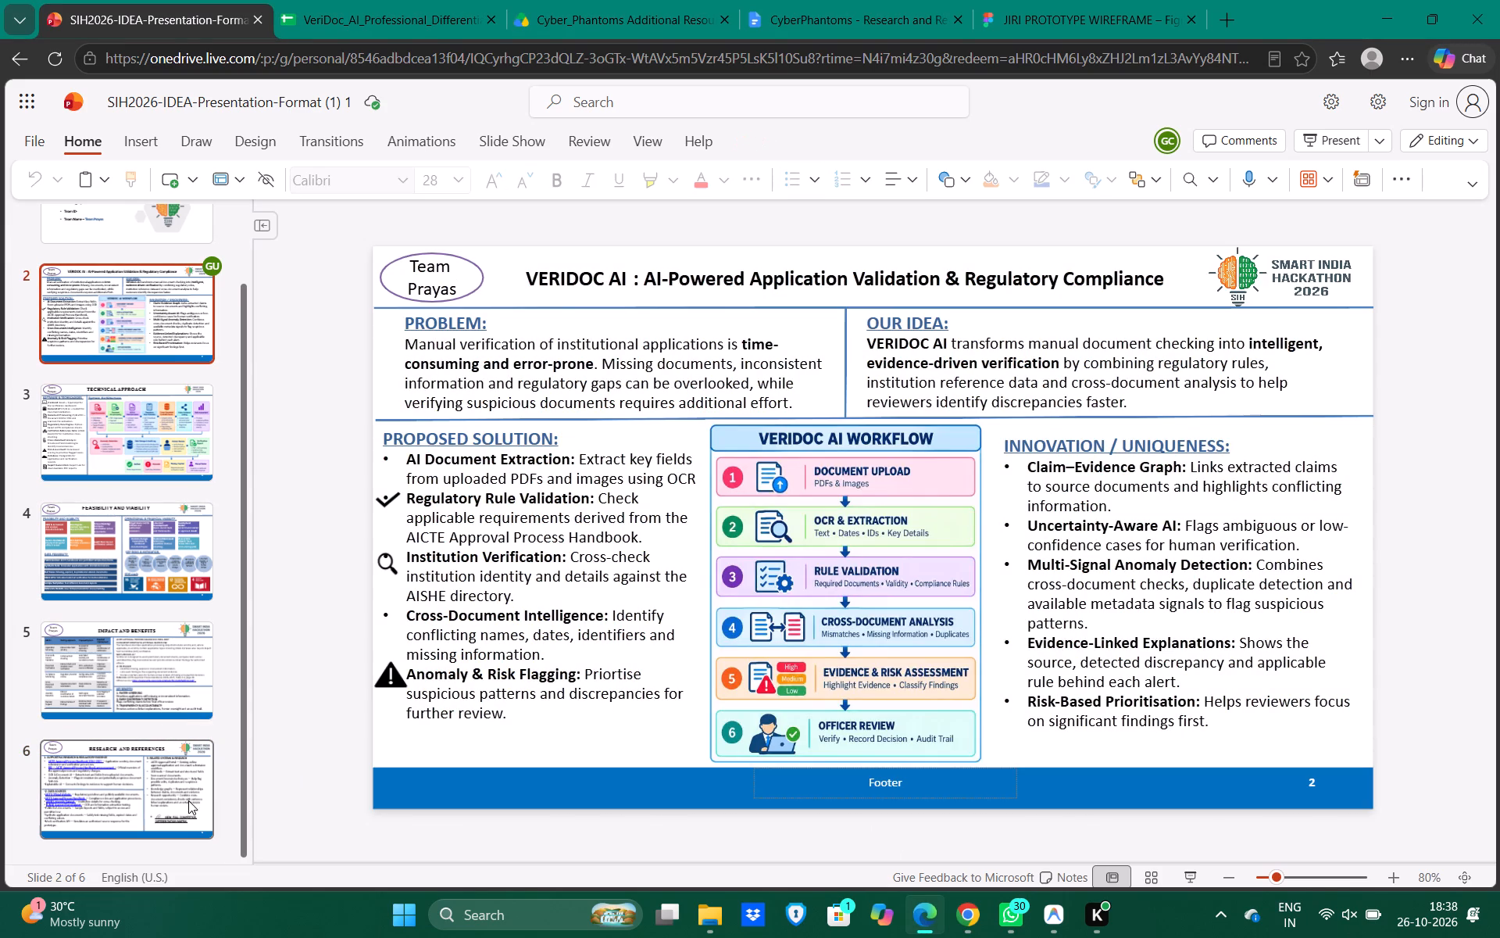
left_click(141, 791)
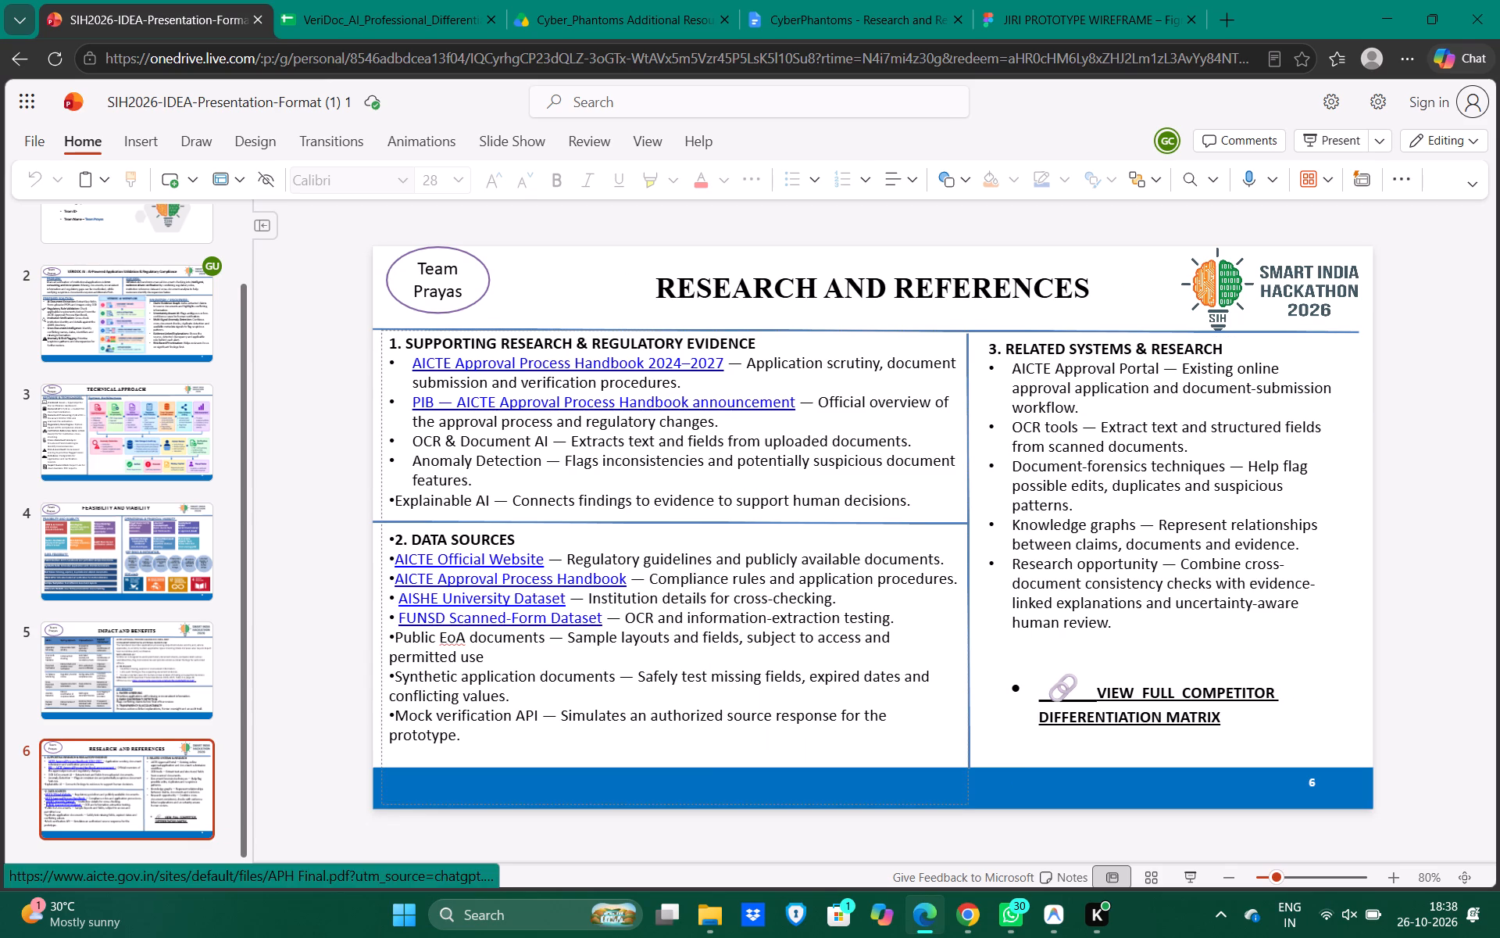
left_click(914, 569)
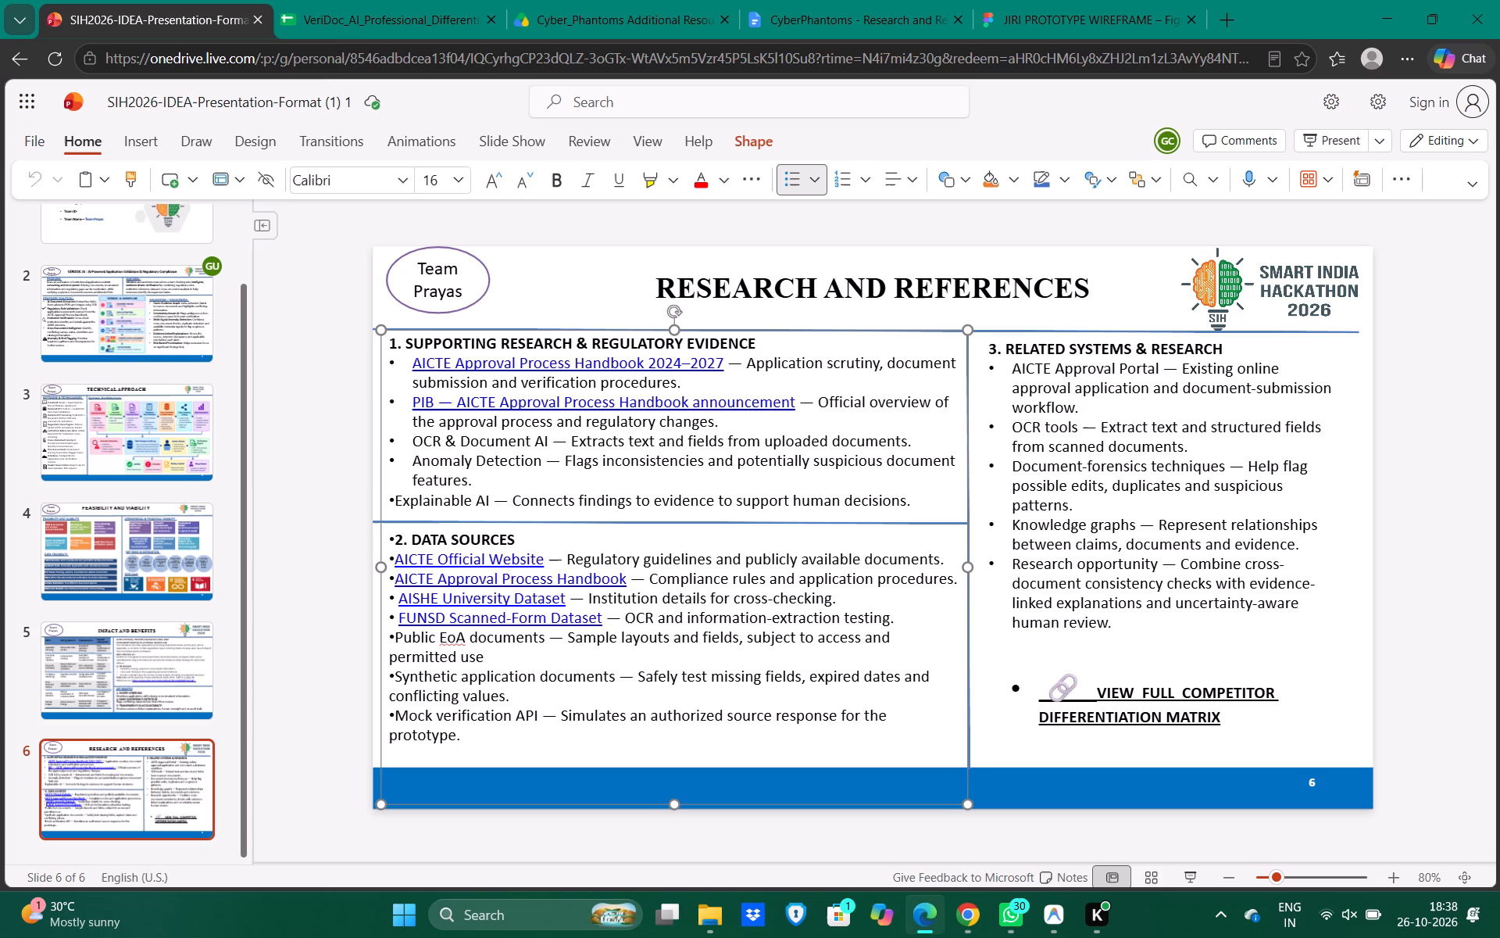
left_click_drag(475, 739, 399, 560)
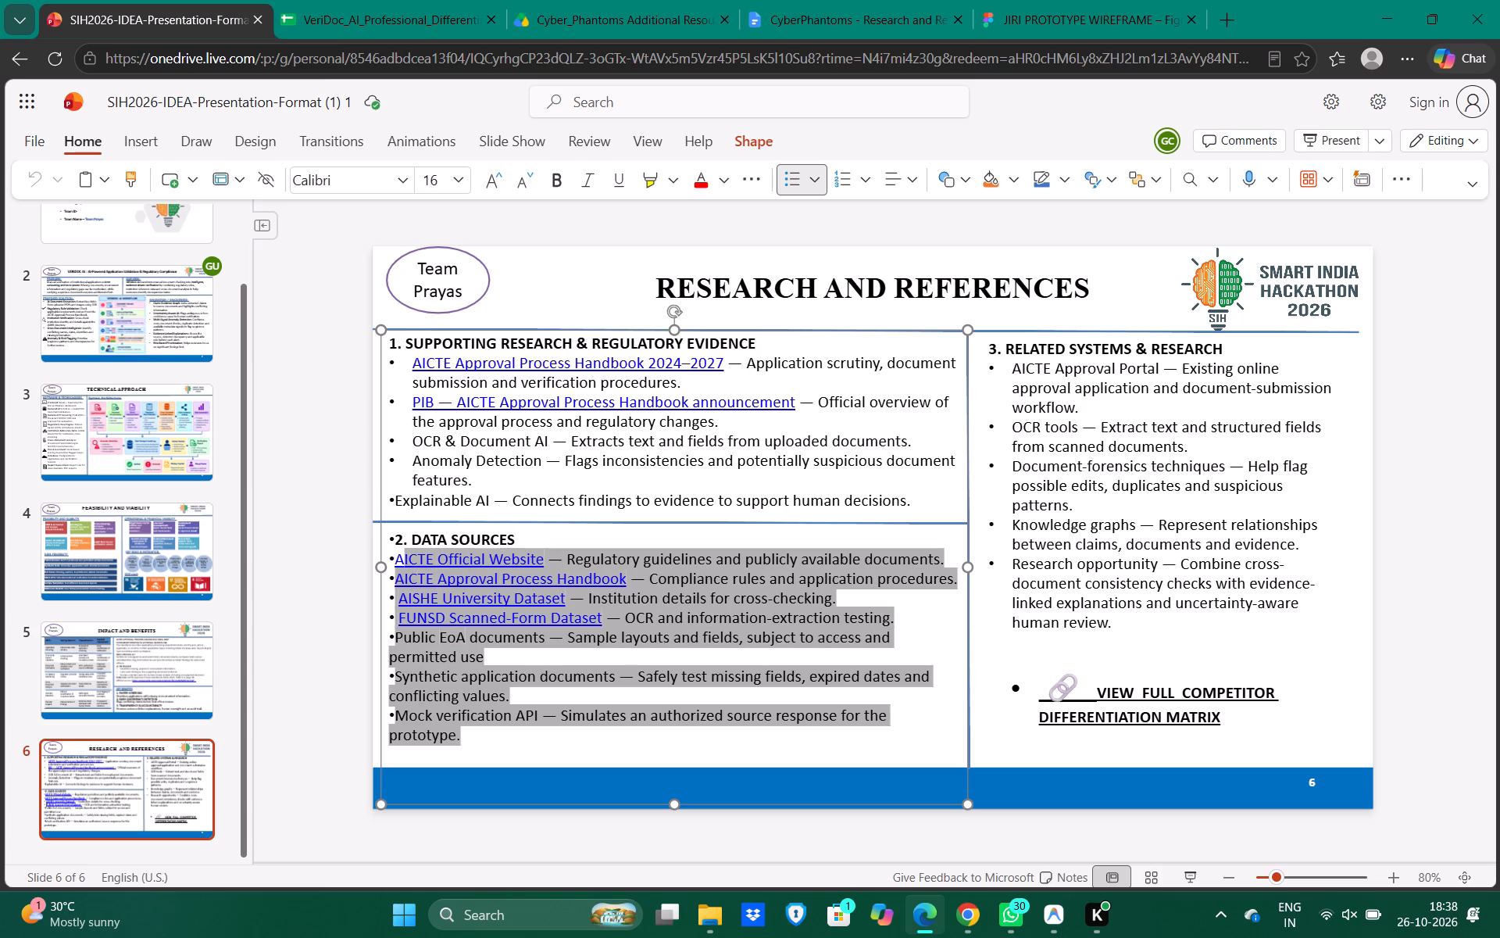
left_click_drag(399, 560, 422, 570)
left_click_drag(422, 570, 388, 528)
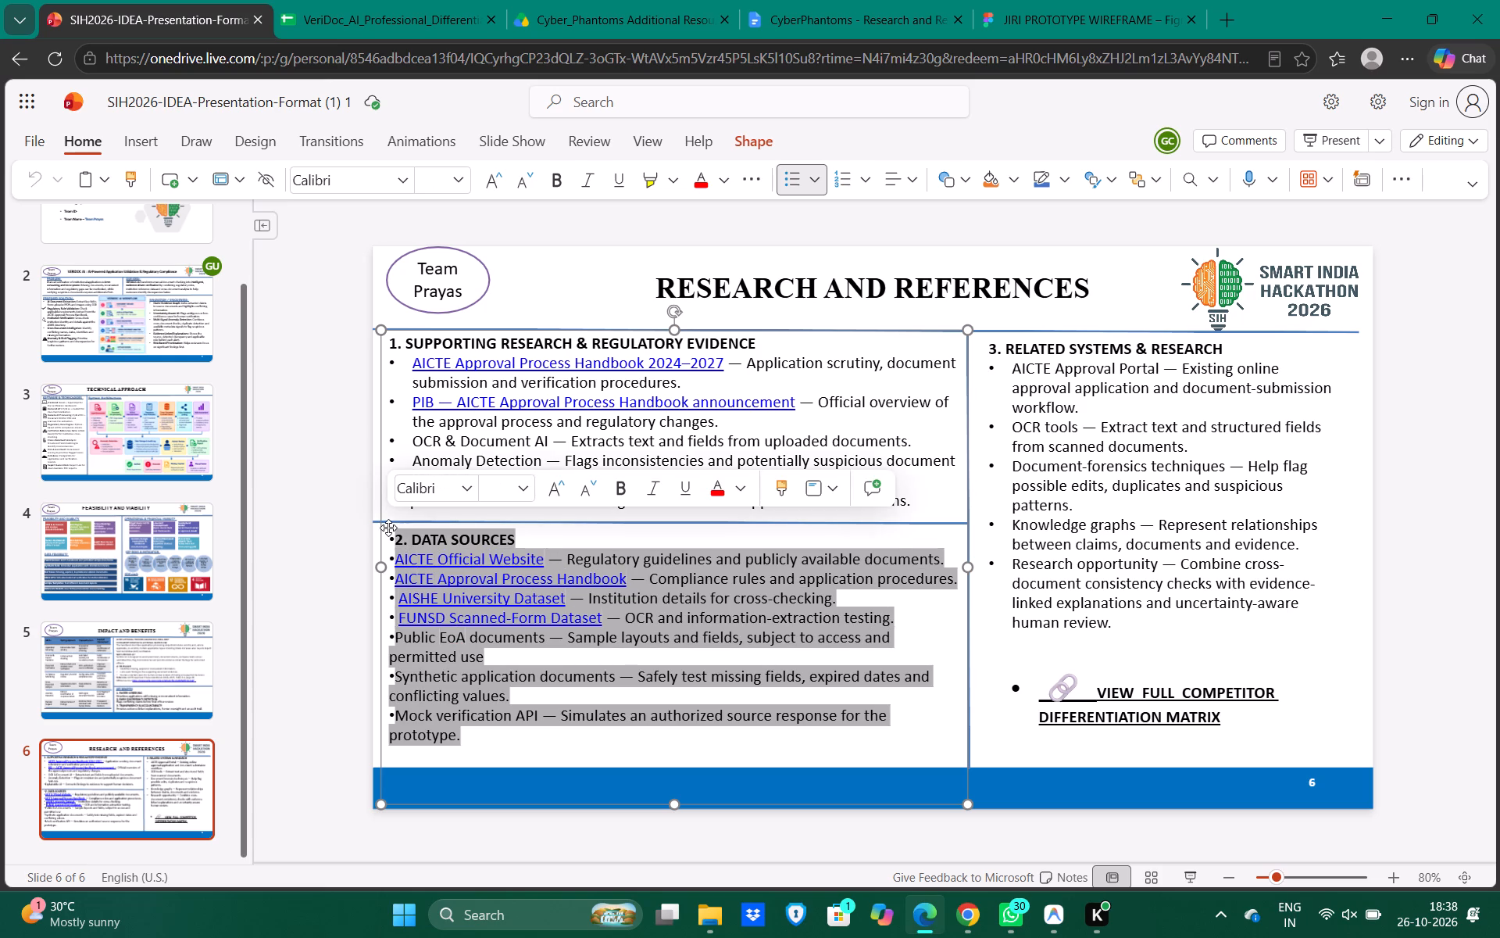
key("BackSpace")
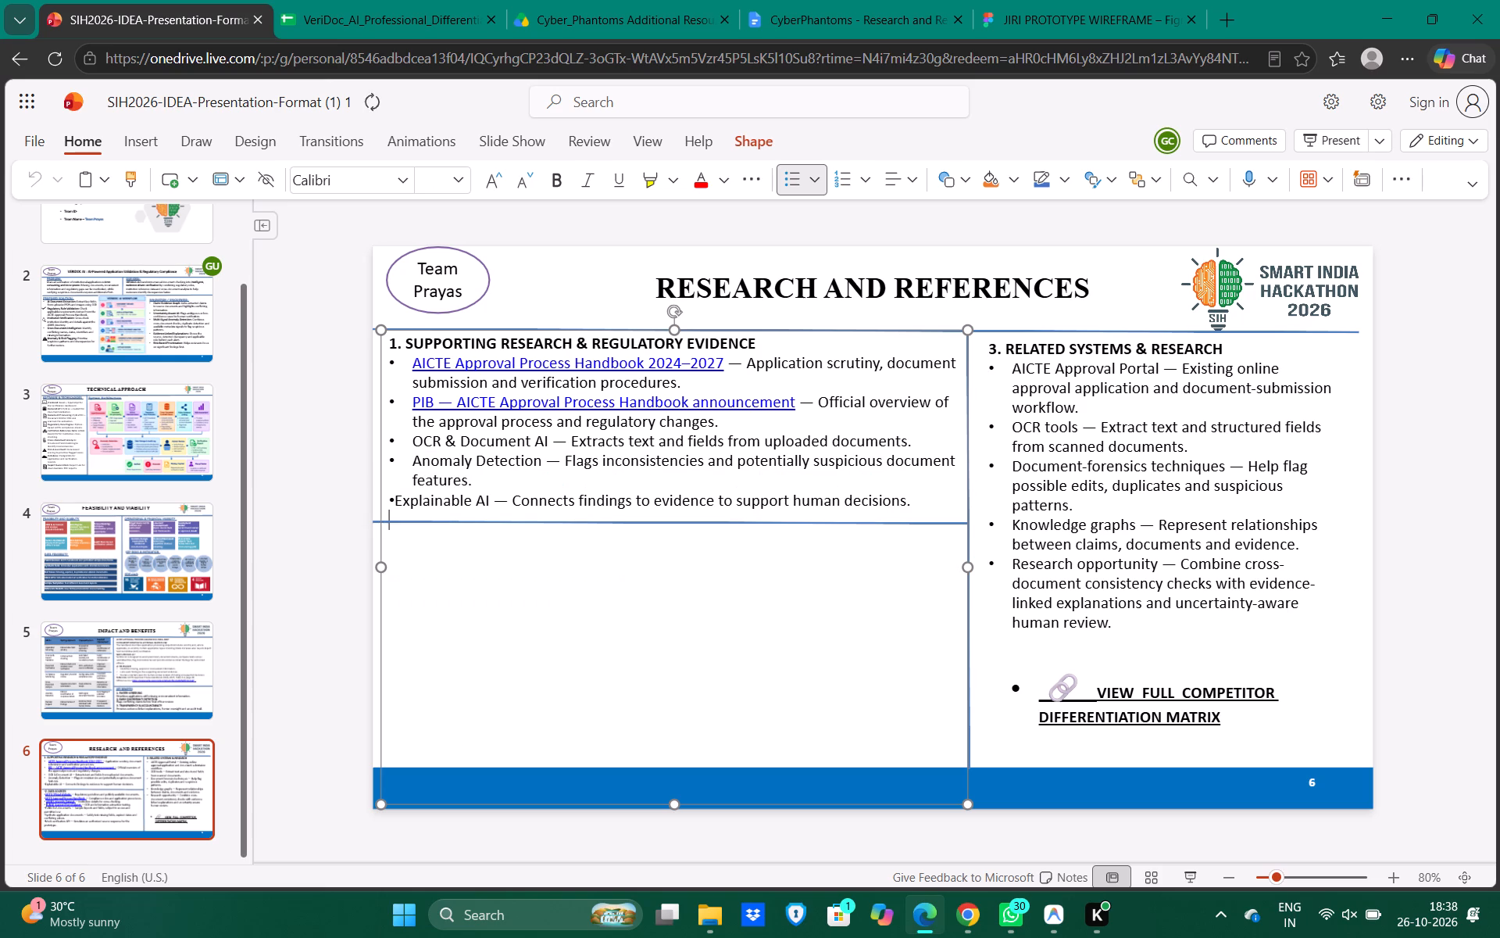
left_click(589, 490)
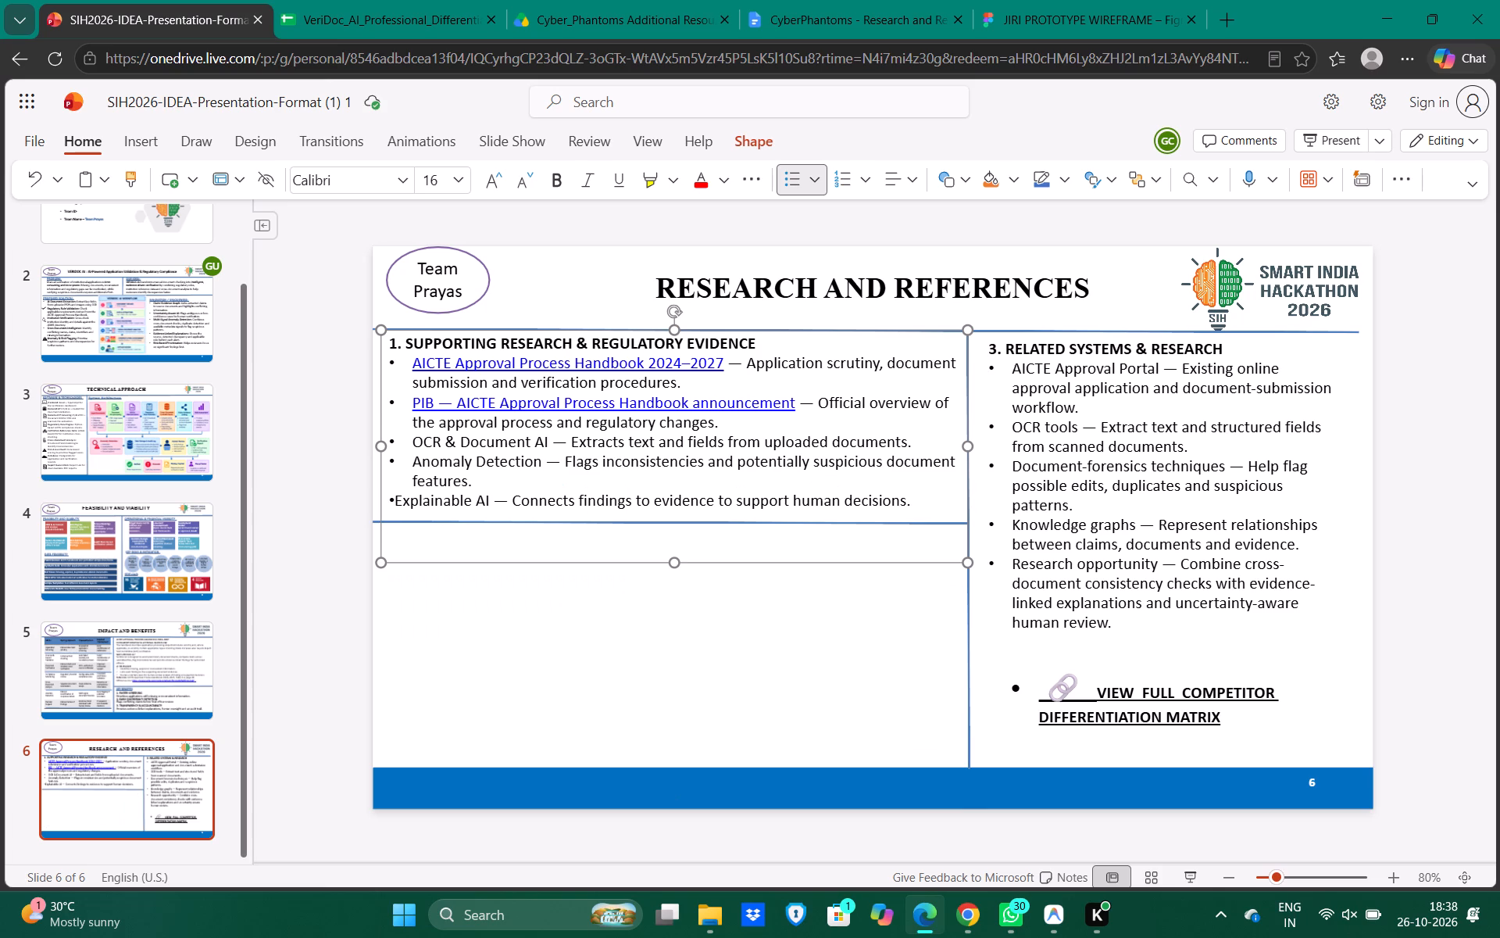
key("ctrl+a")
key("BackSpace")
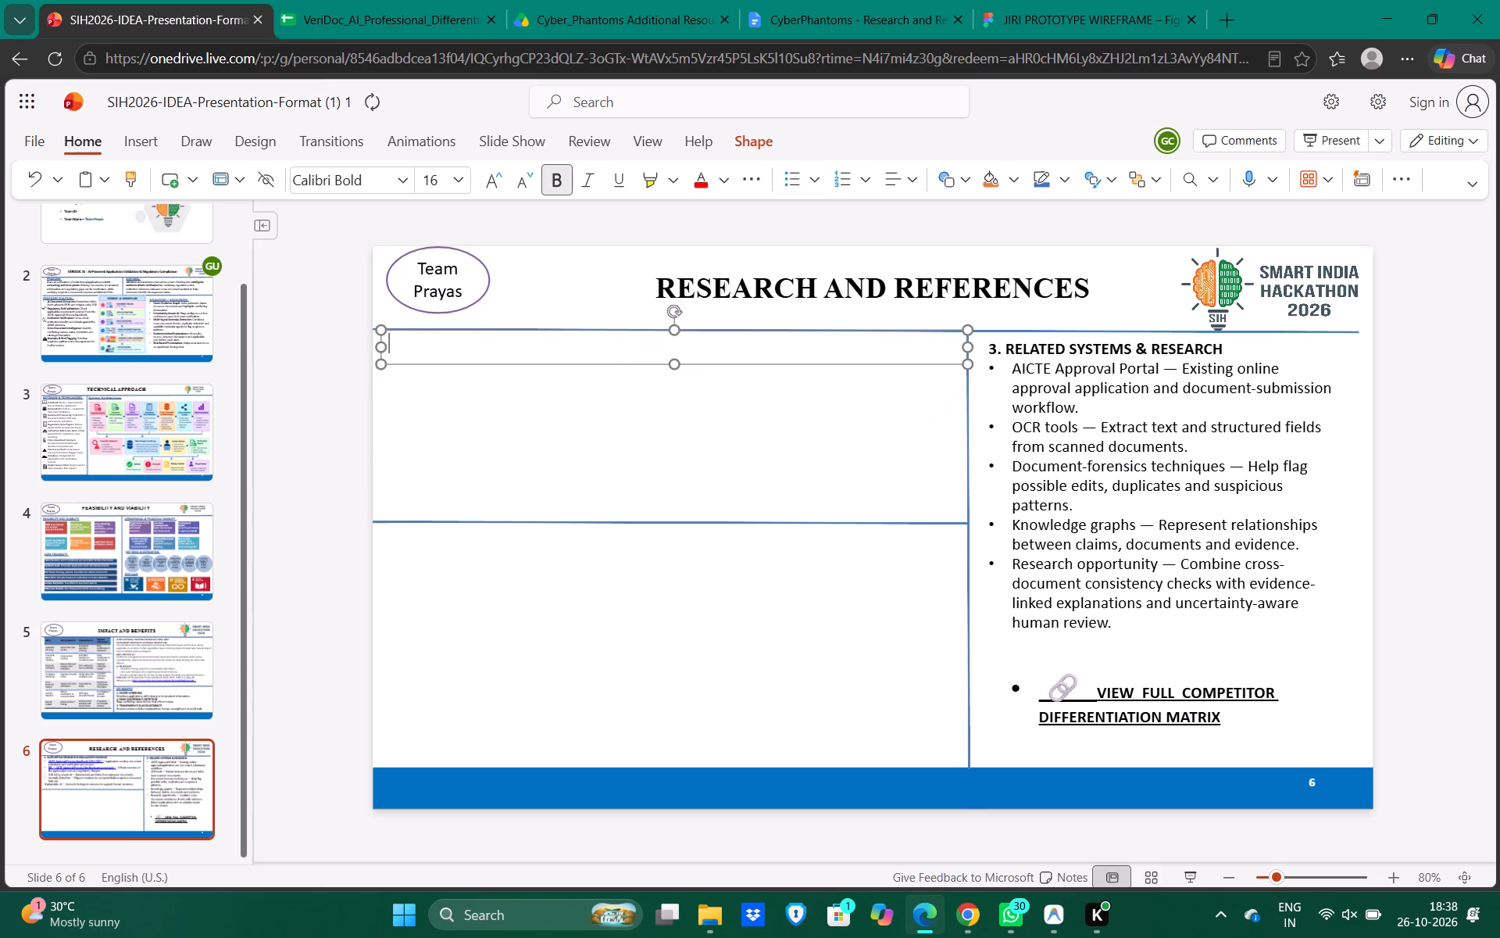
Delete all the text of the section "3. RELATED SYSTEMS & RESEARCH" on the Research and References slide.
left_click(1137, 552)
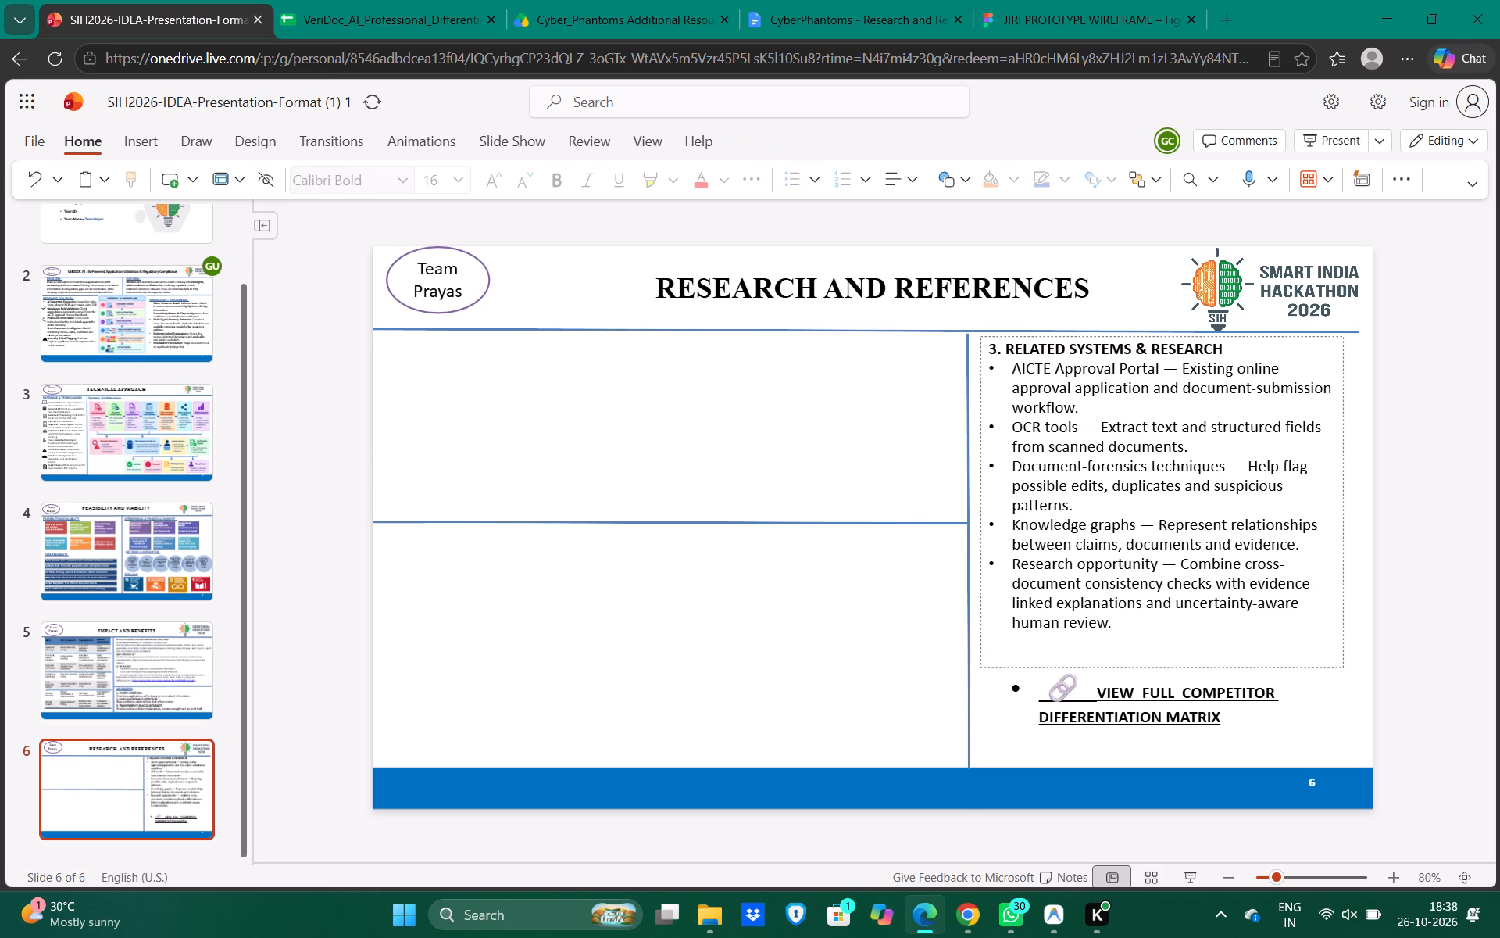
left_click(1127, 624)
key("ctrl+a")
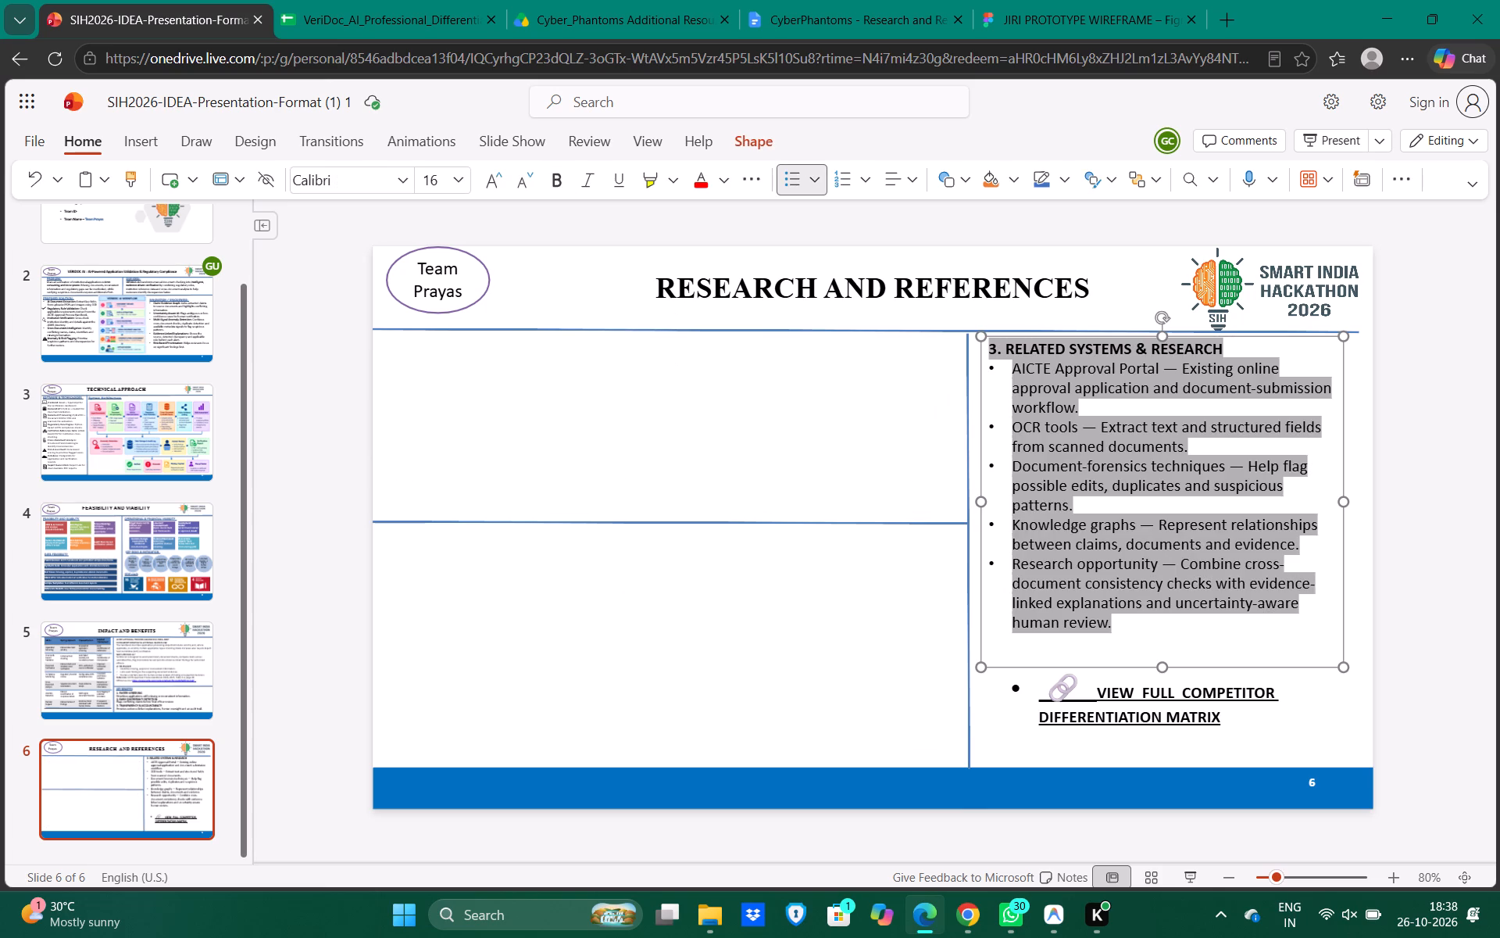
key("BackSpace")
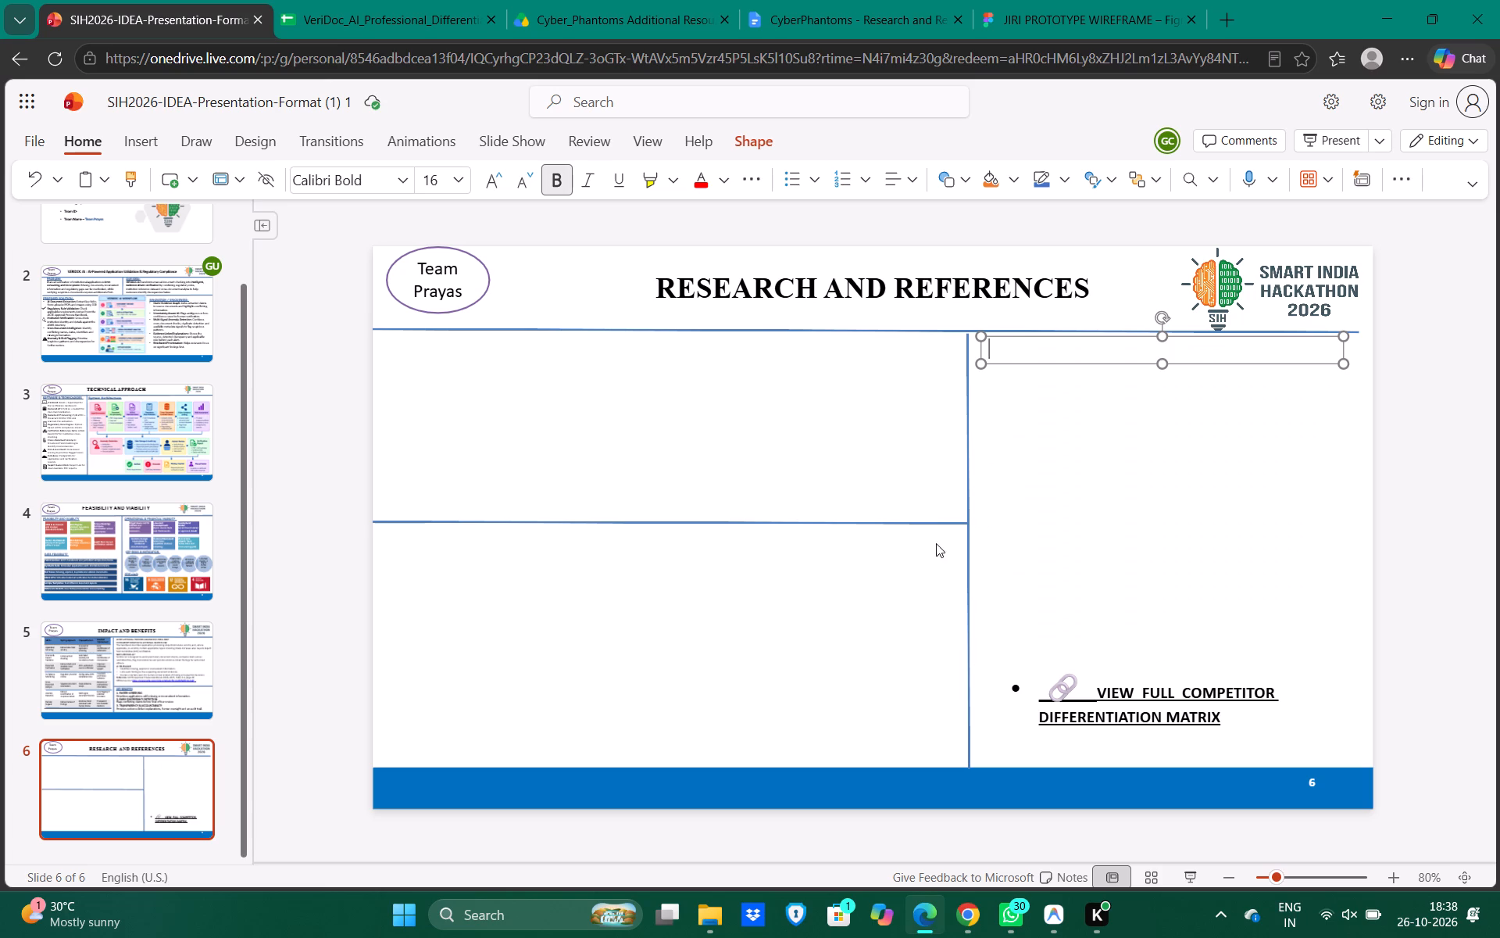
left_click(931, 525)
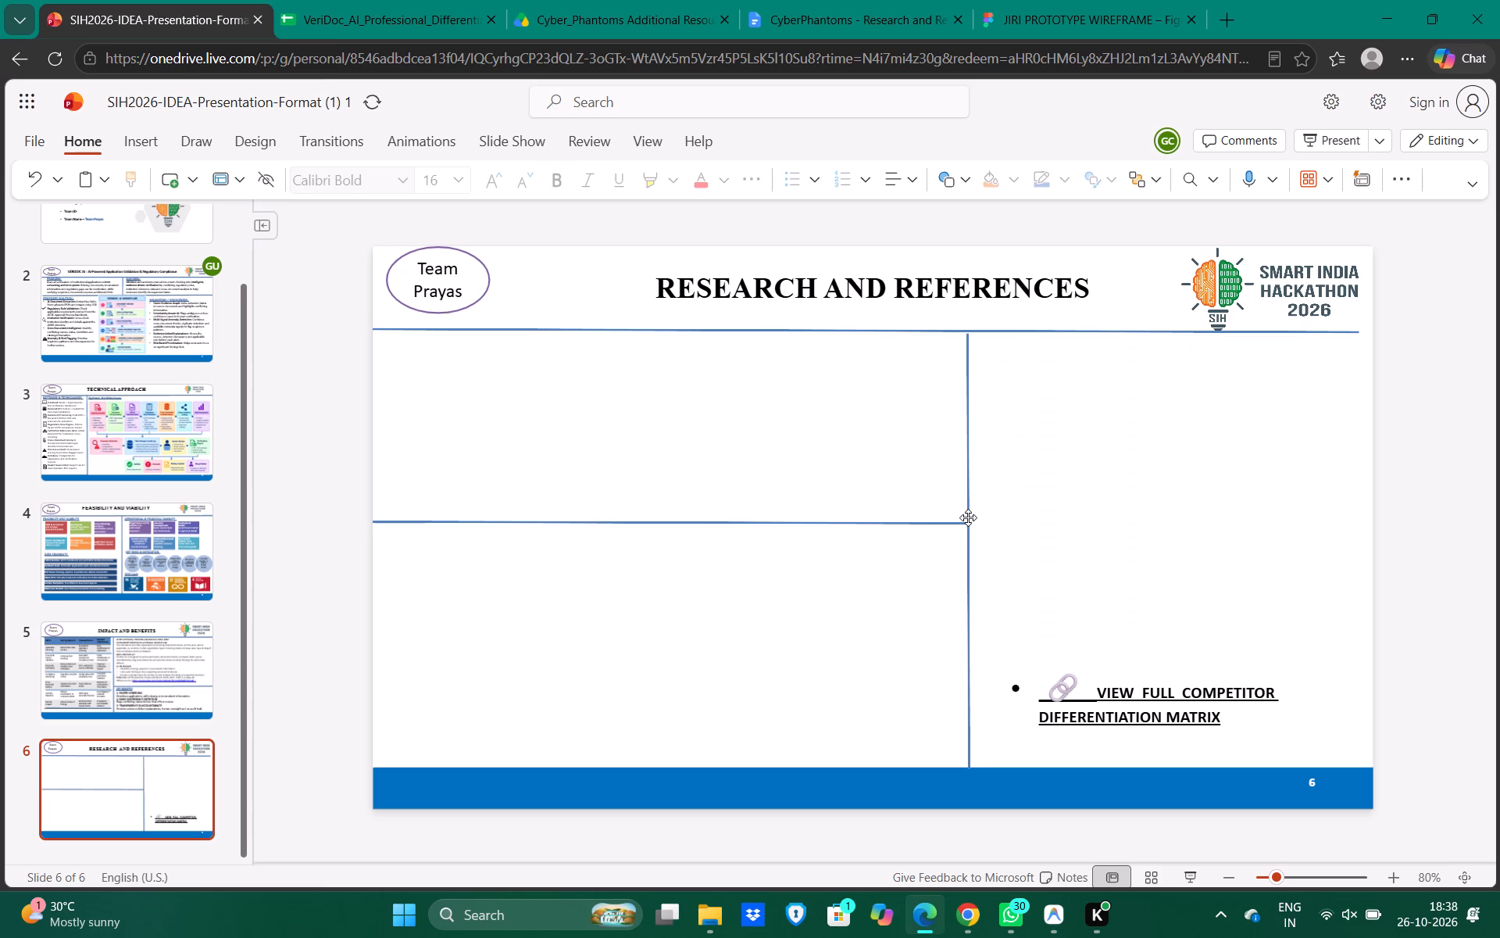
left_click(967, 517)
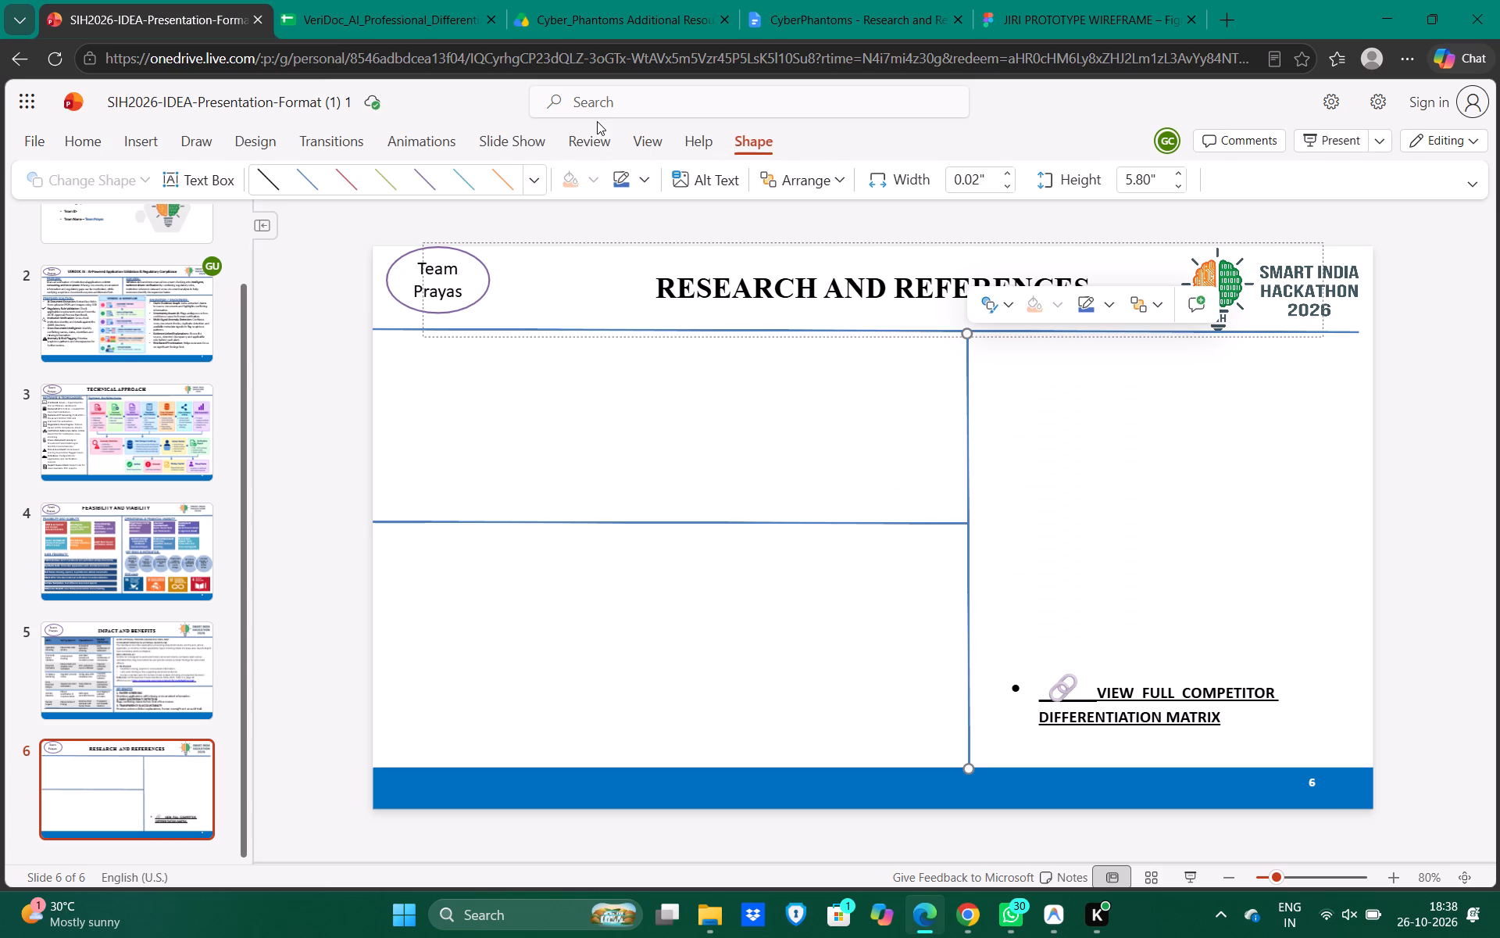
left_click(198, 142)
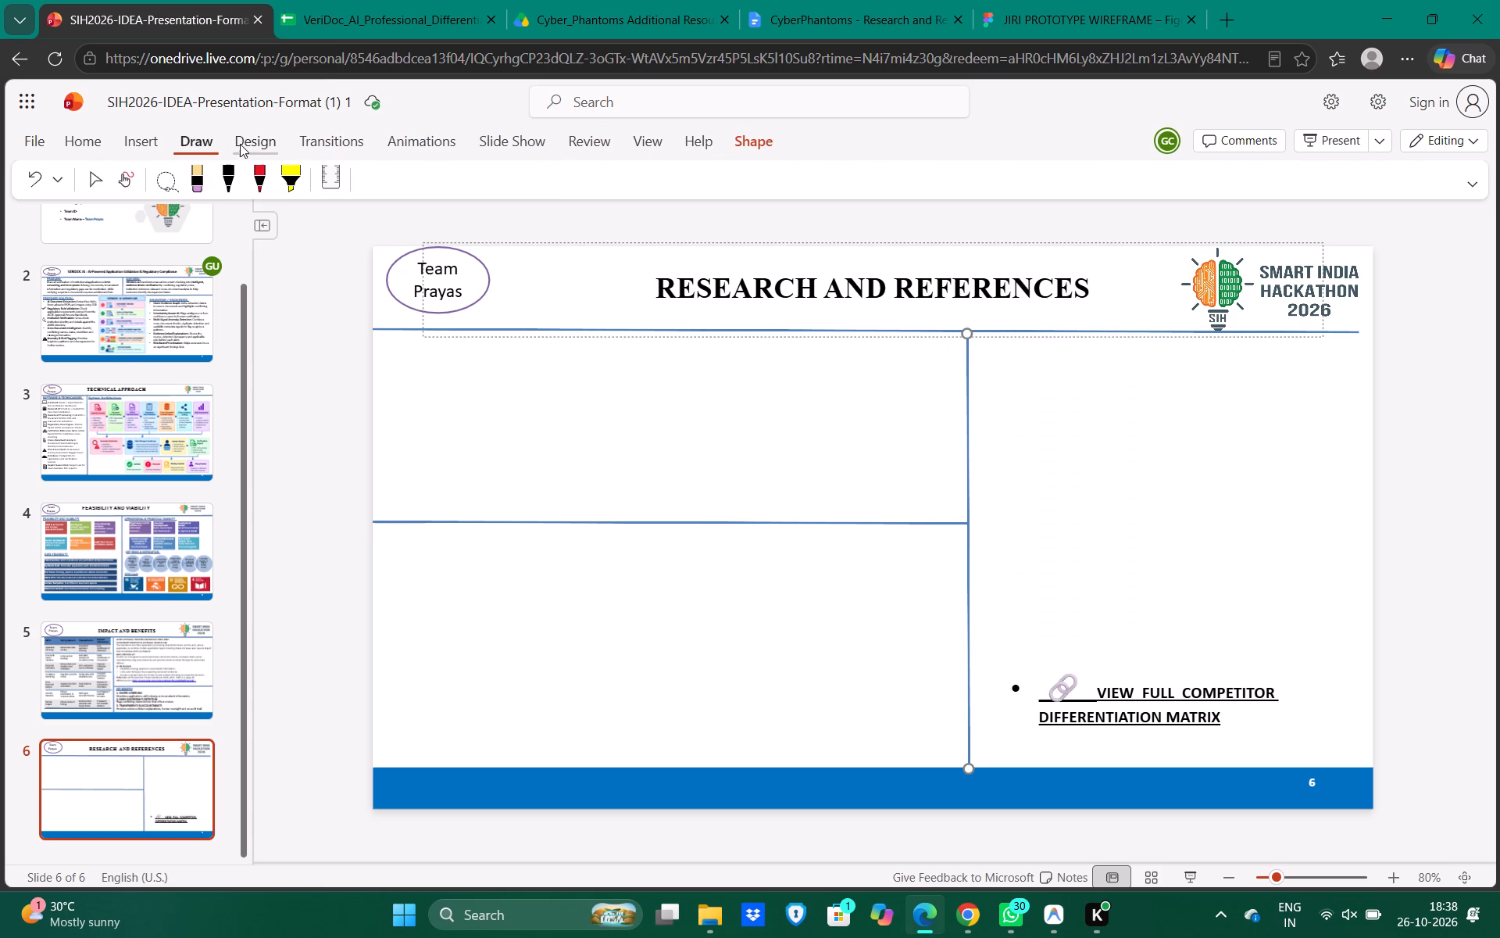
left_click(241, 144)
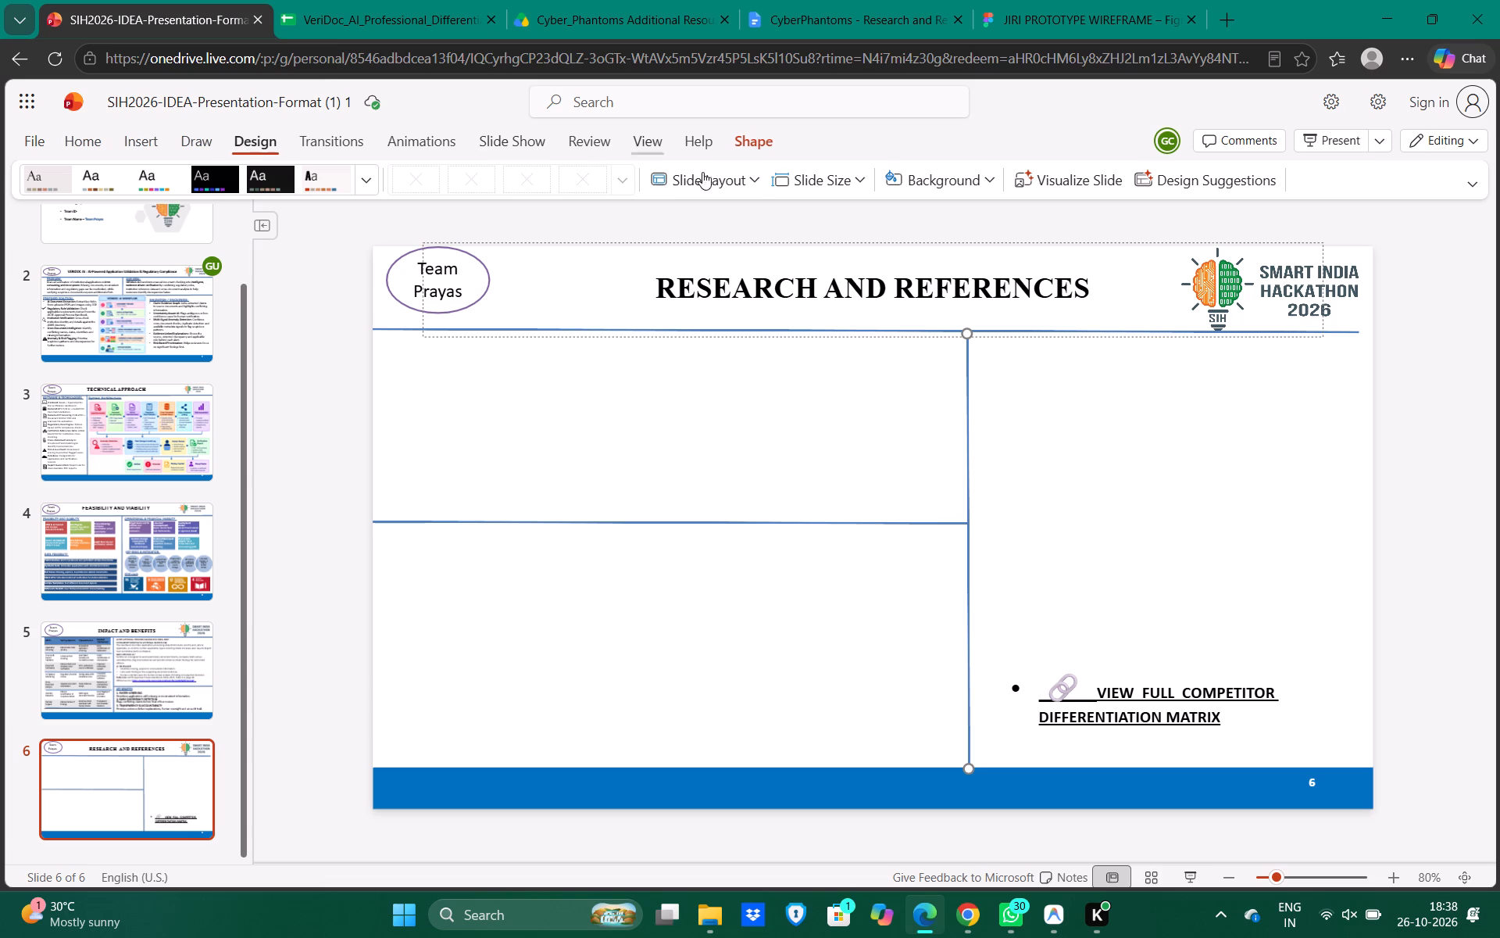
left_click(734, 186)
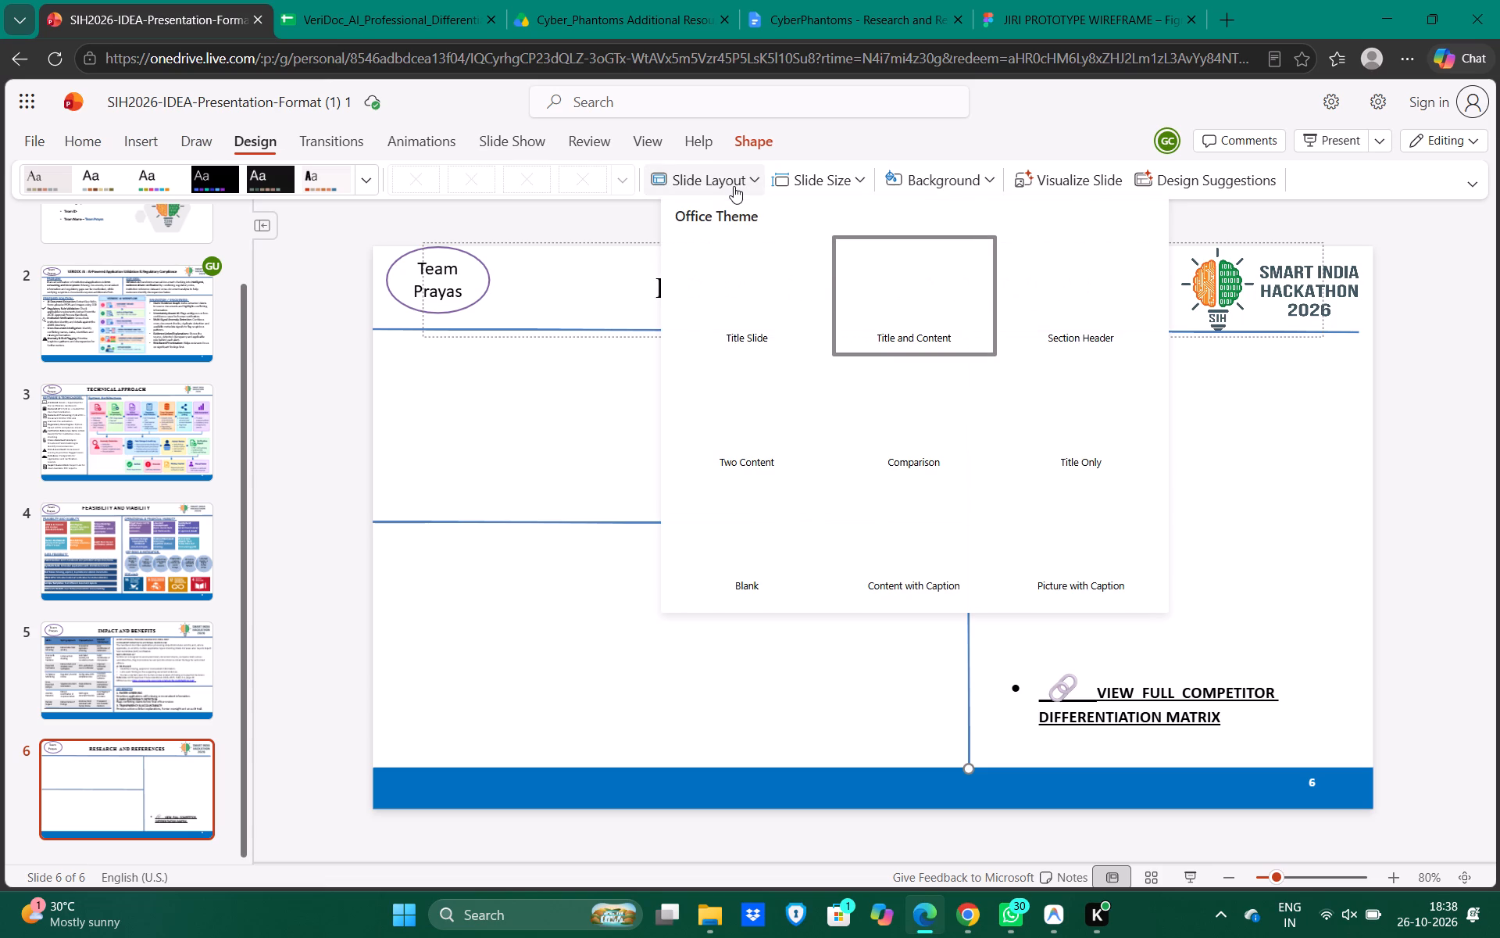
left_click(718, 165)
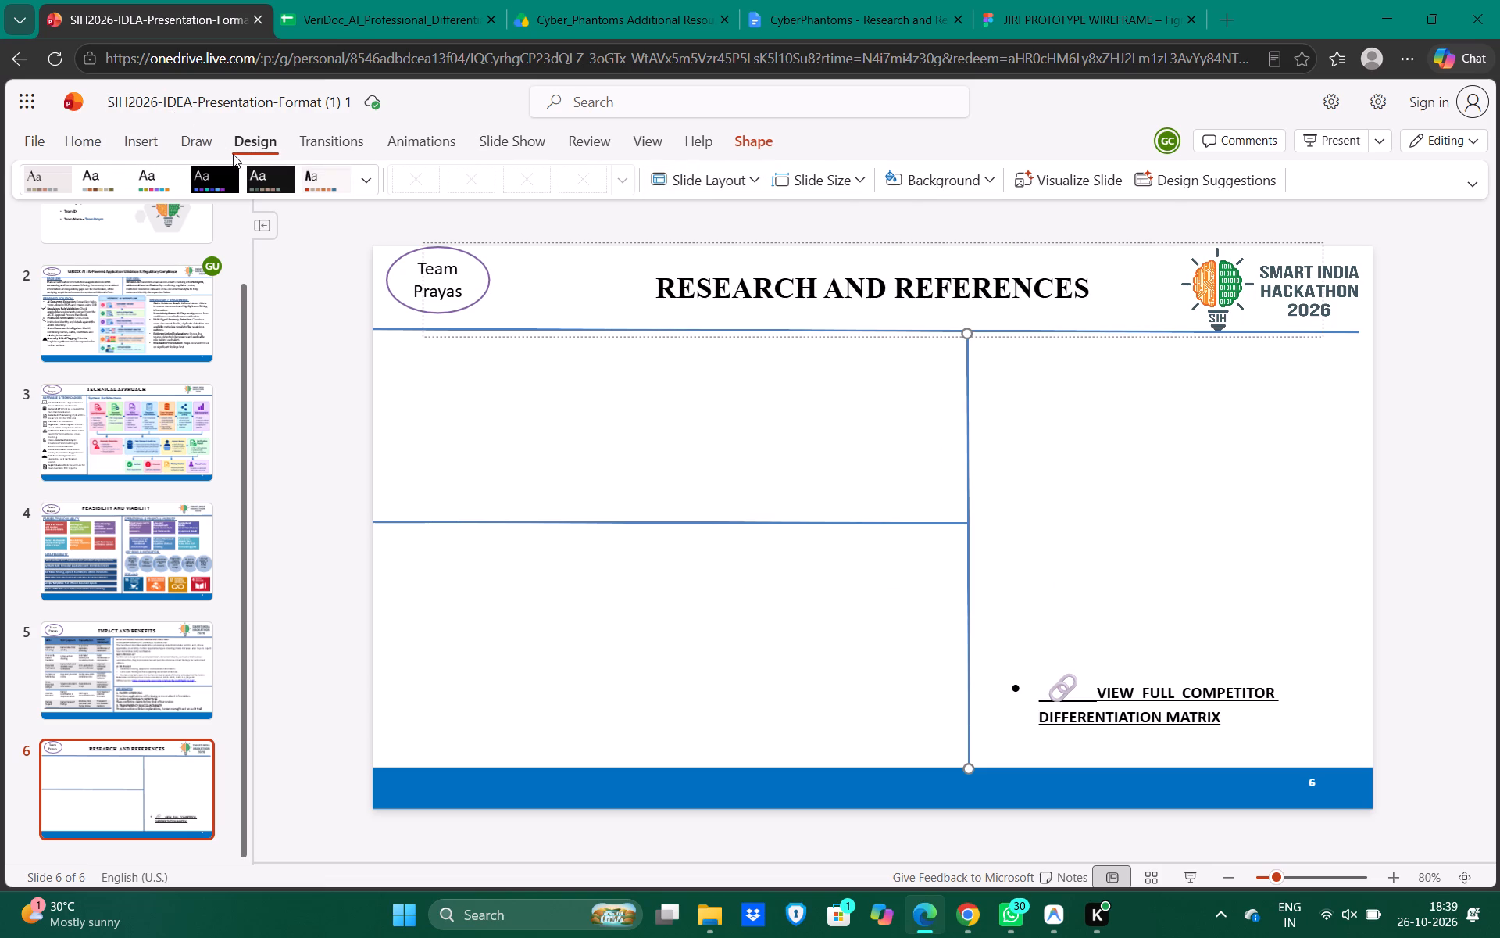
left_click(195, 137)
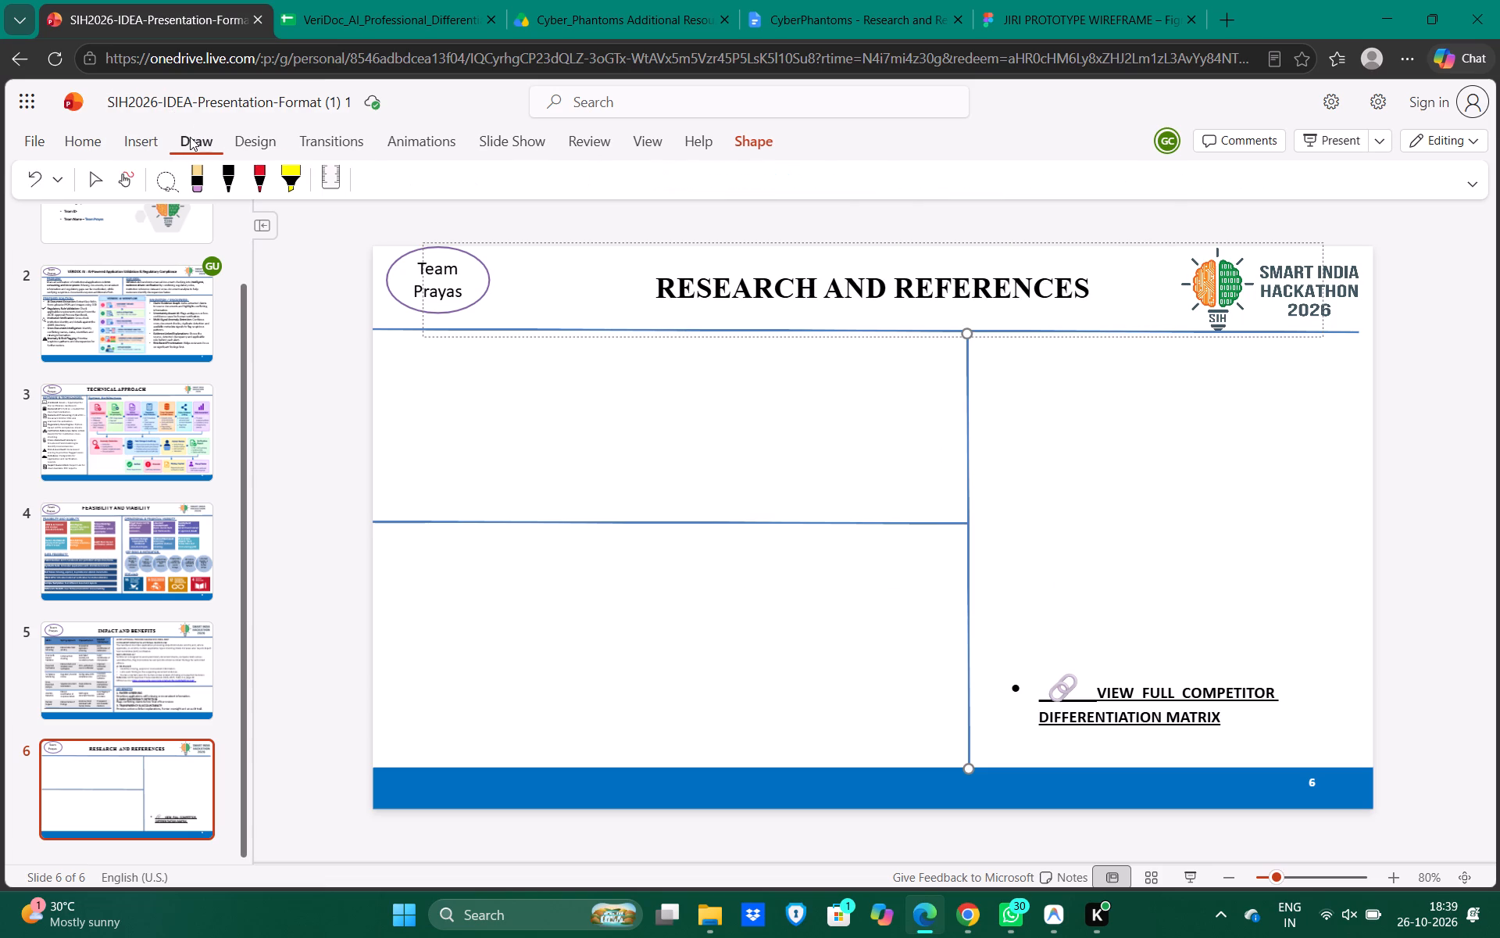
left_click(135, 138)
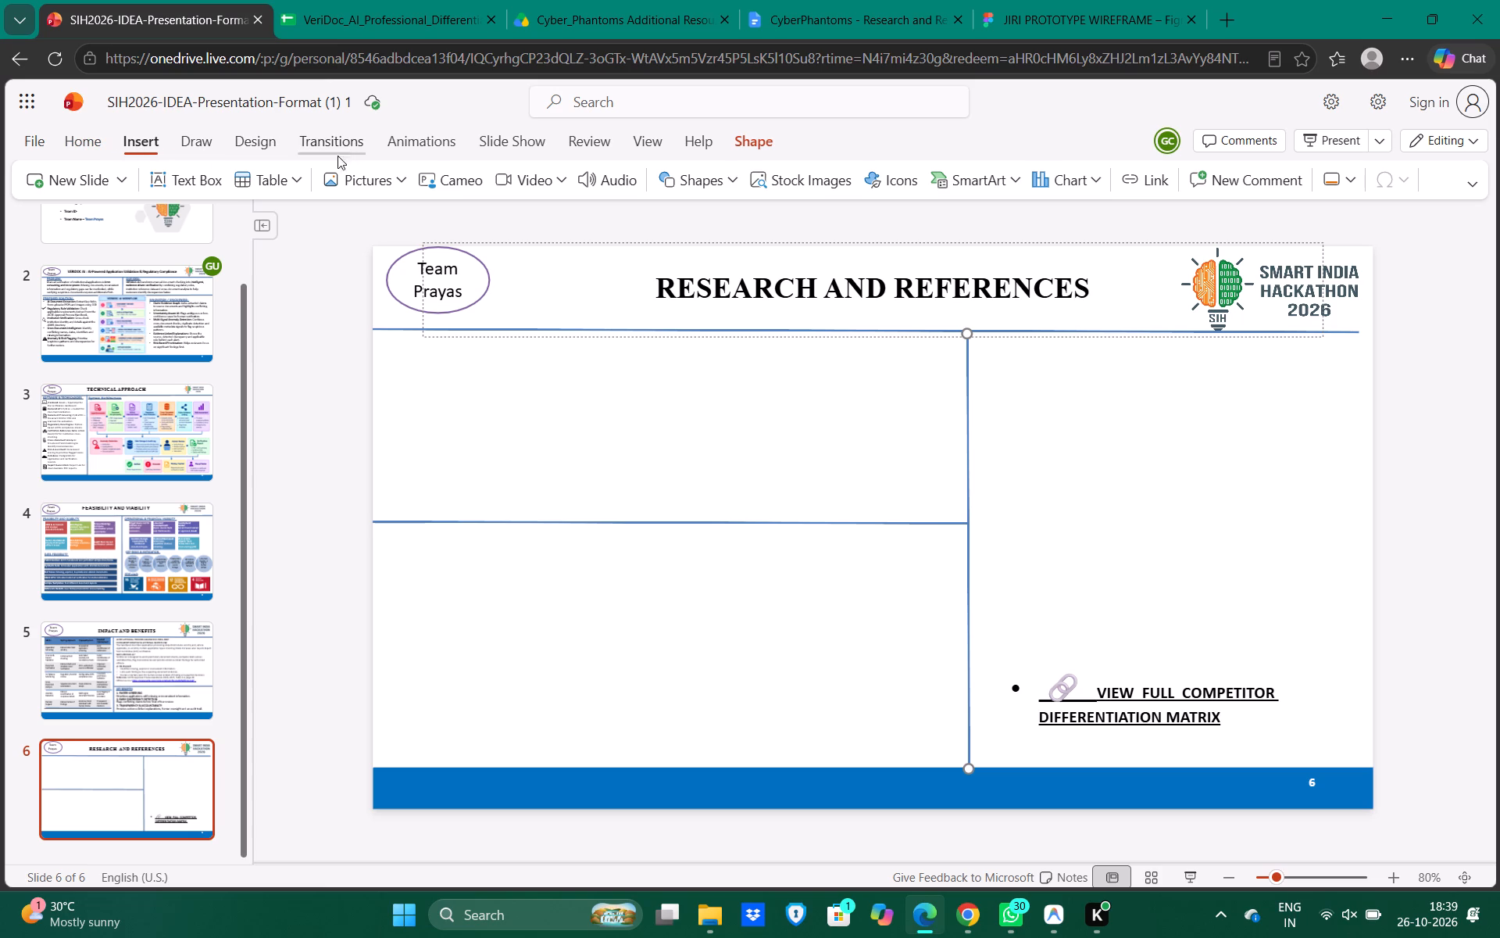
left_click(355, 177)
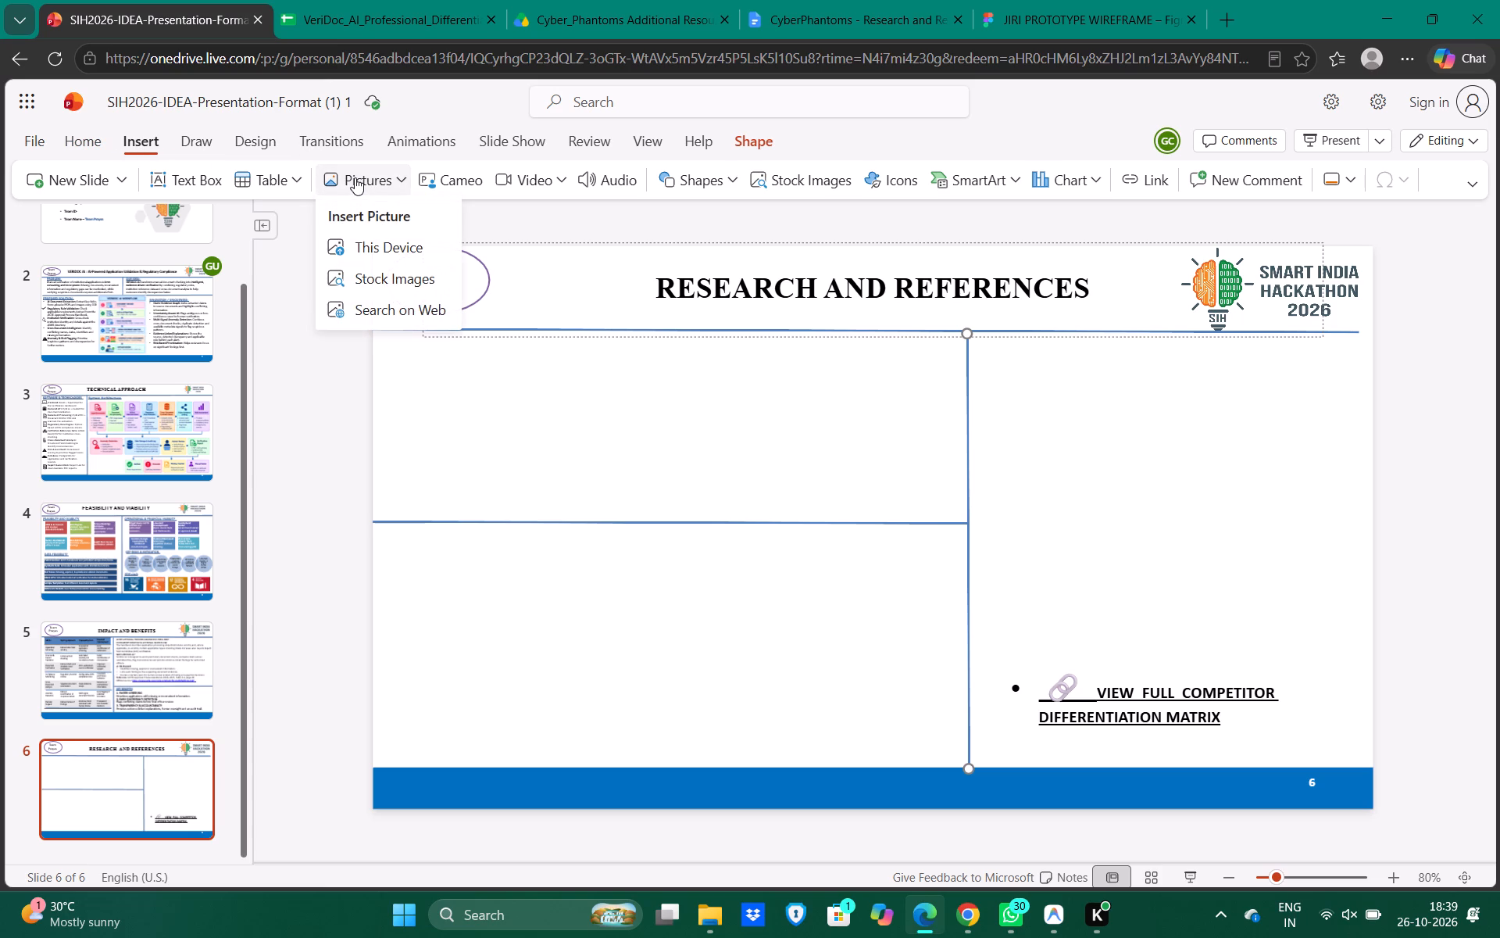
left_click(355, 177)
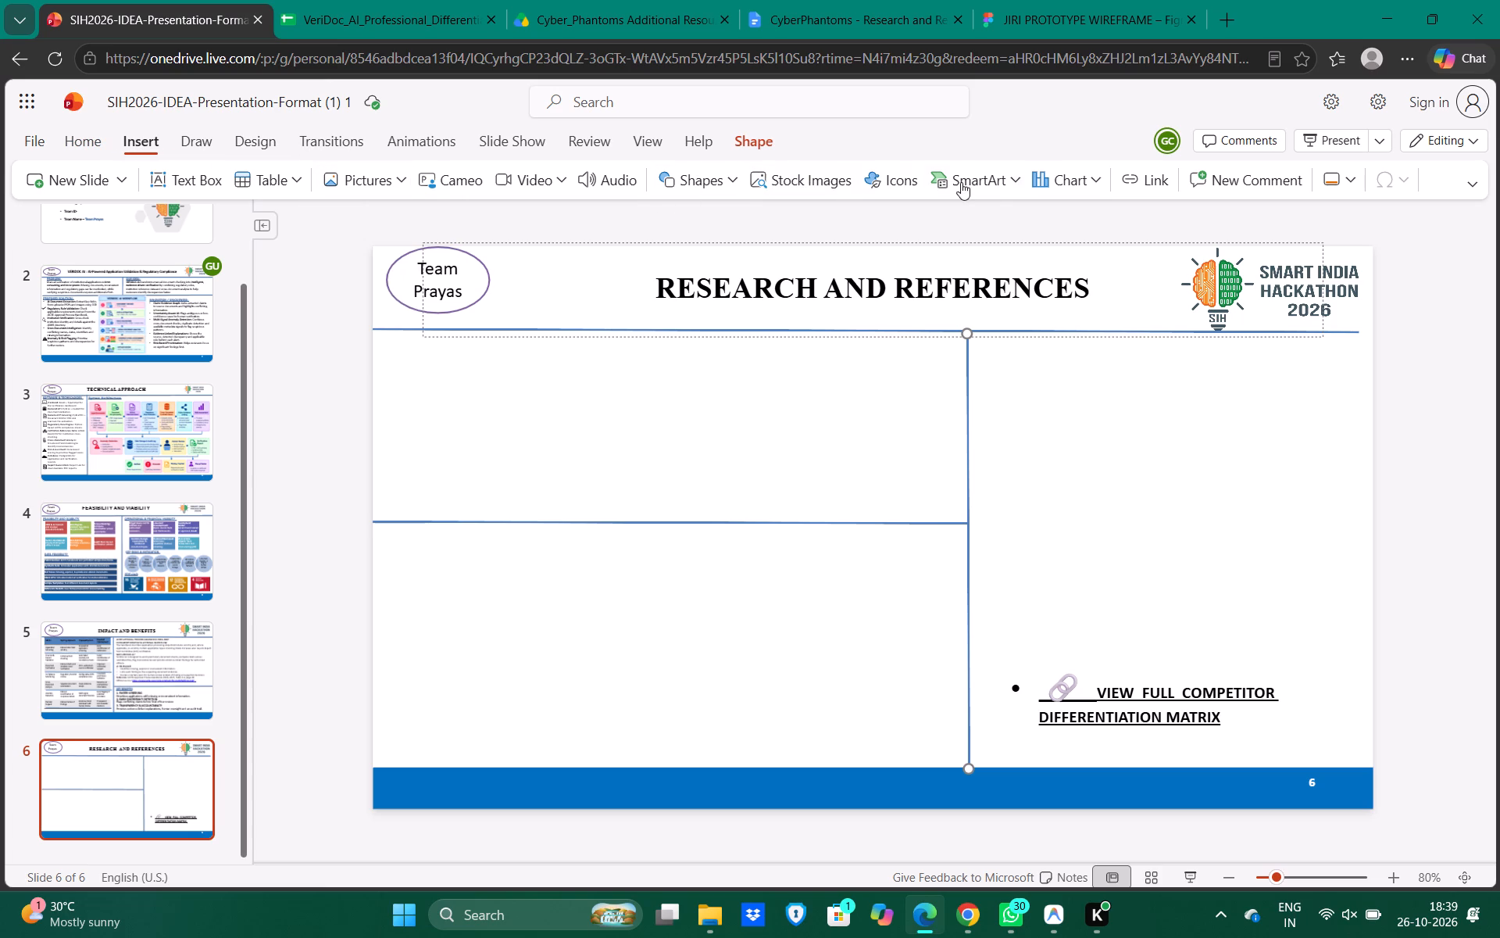
Browse the SmartArt layouts and insert a Basic Block List on the Research and References slide.
left_click(980, 180)
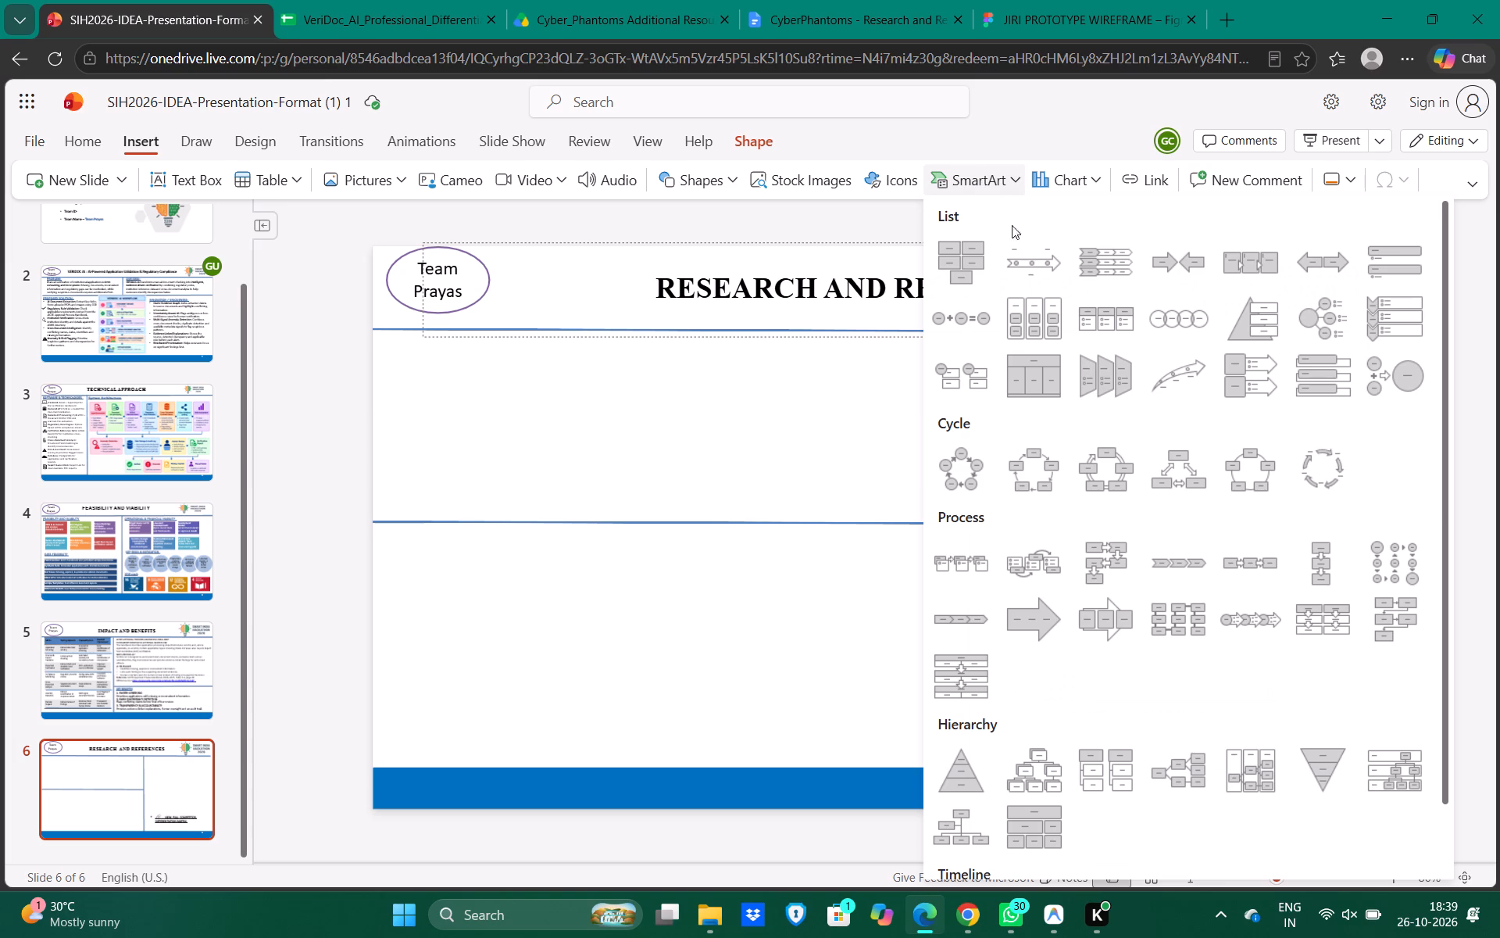
scroll(1070, 738, "down", 2)
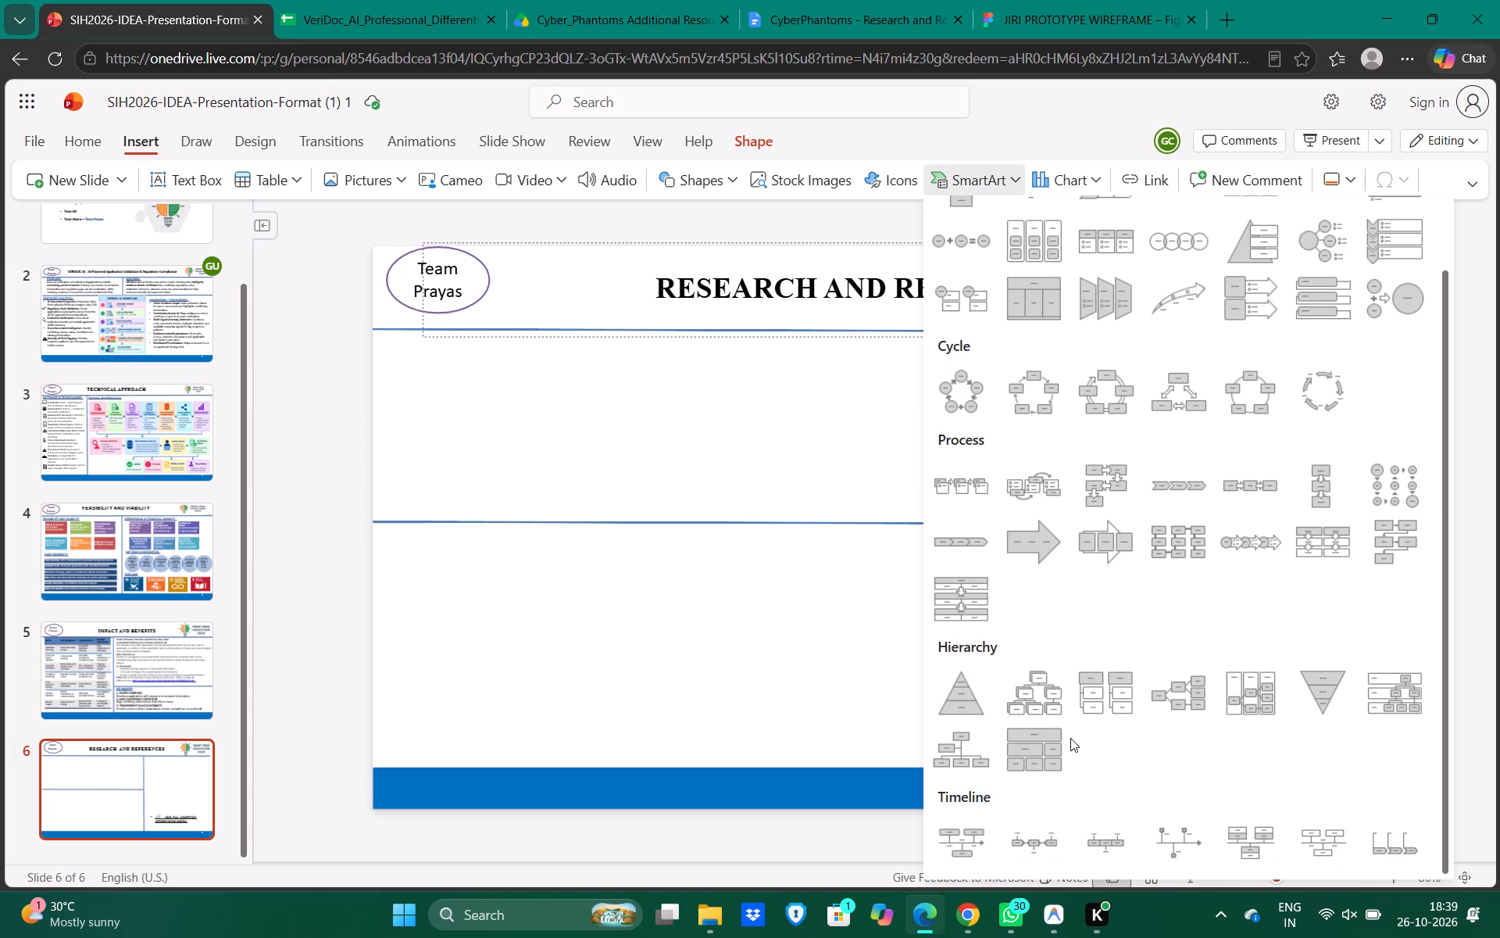
scroll(1070, 738, "down", 1)
scroll(1070, 738, "up", 3)
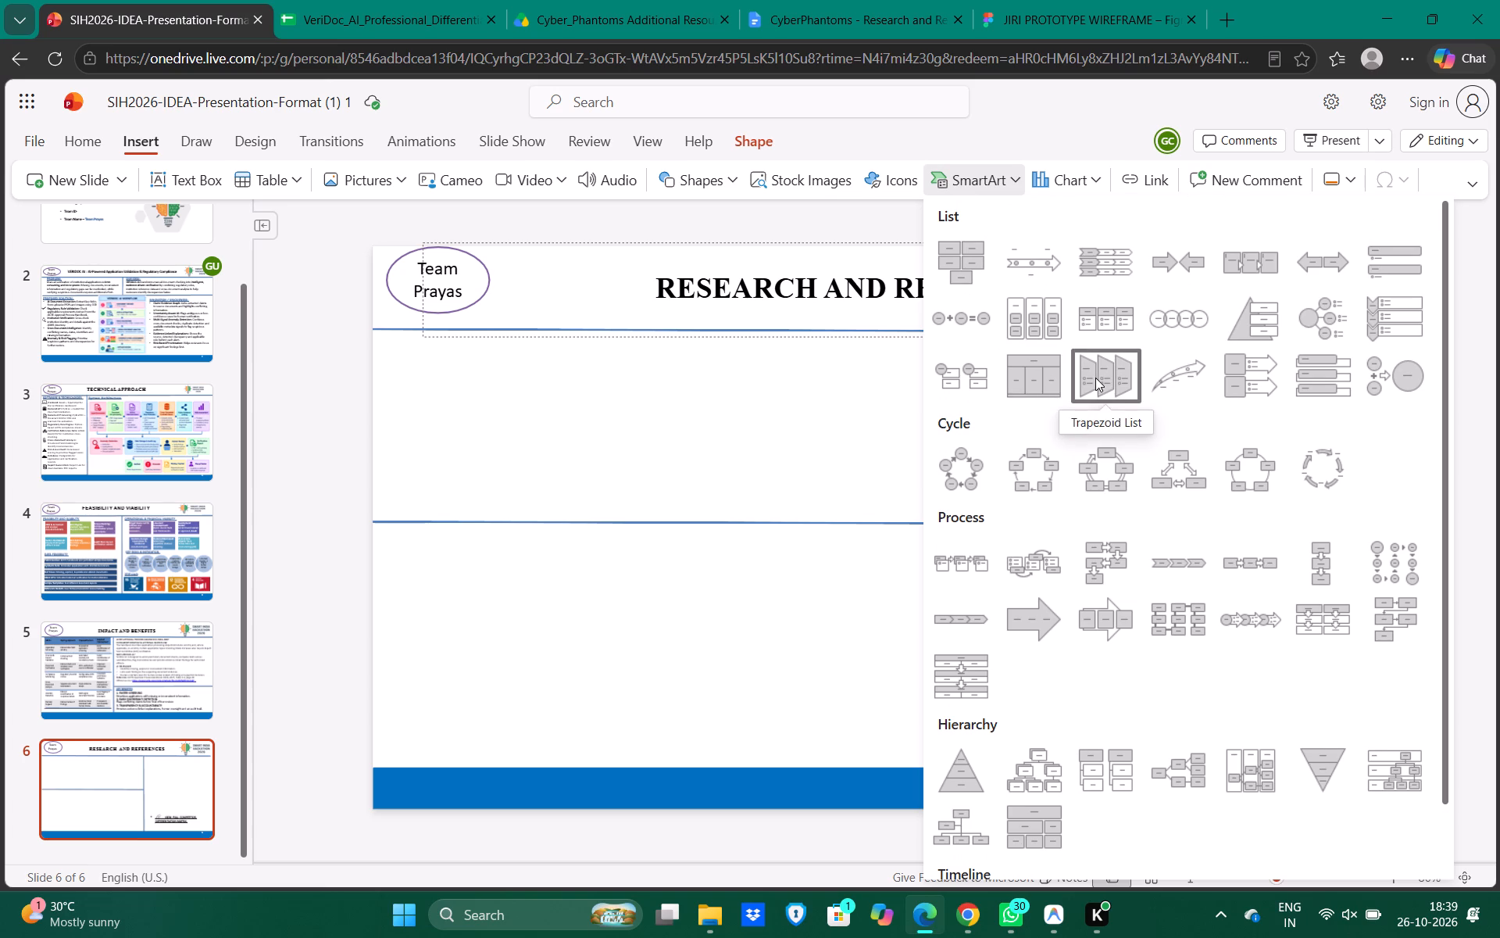
scroll(1105, 769, "down", 2)
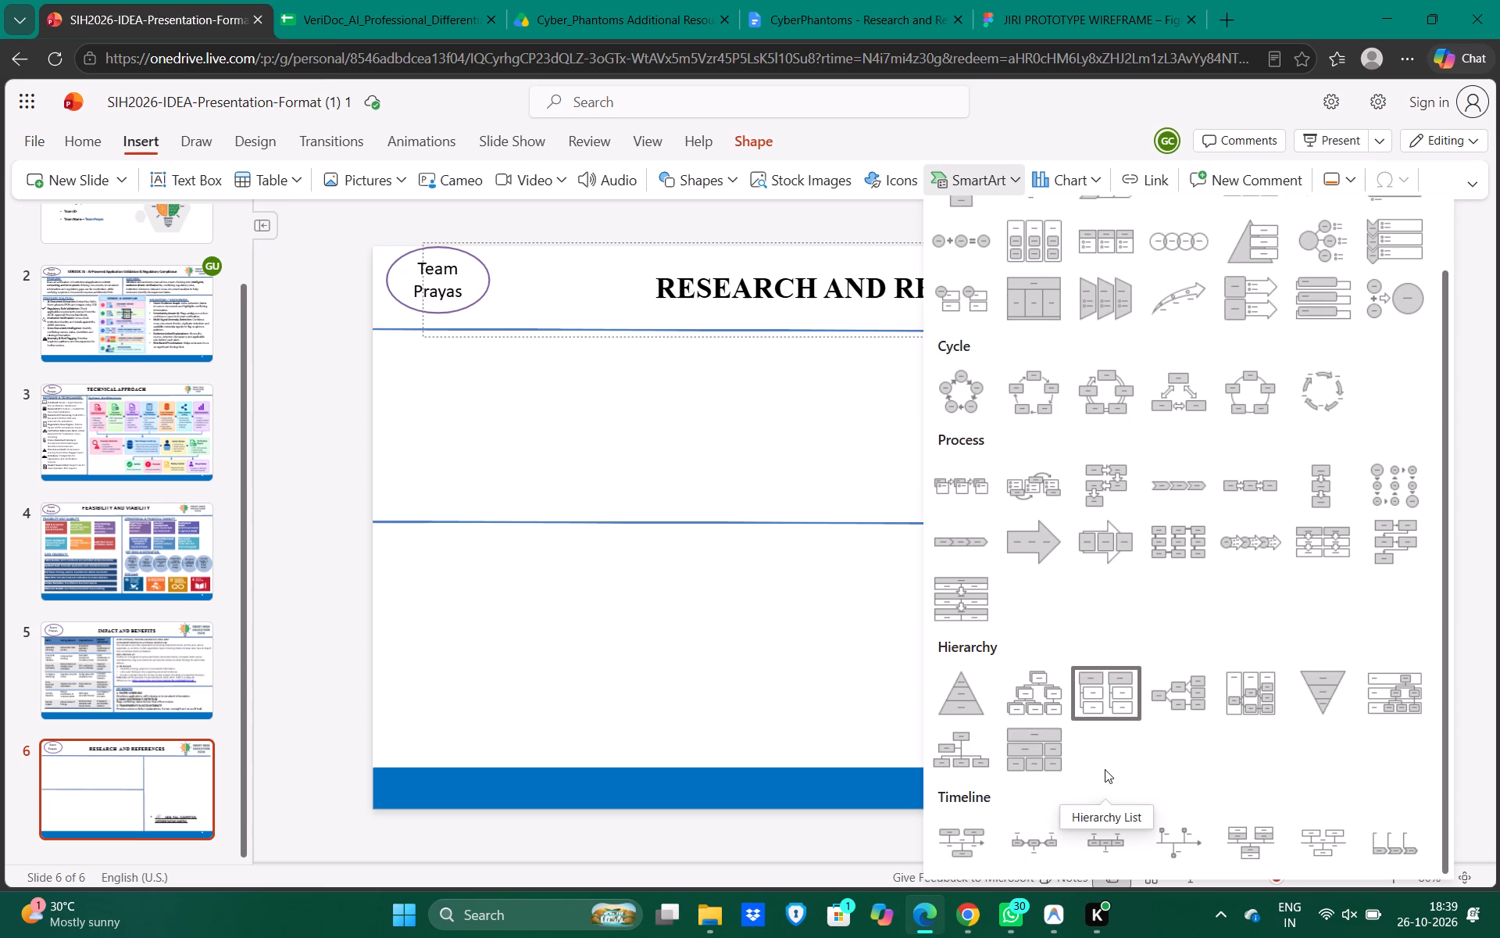
scroll(1105, 769, "down", 1)
scroll(1171, 600, "up", 6)
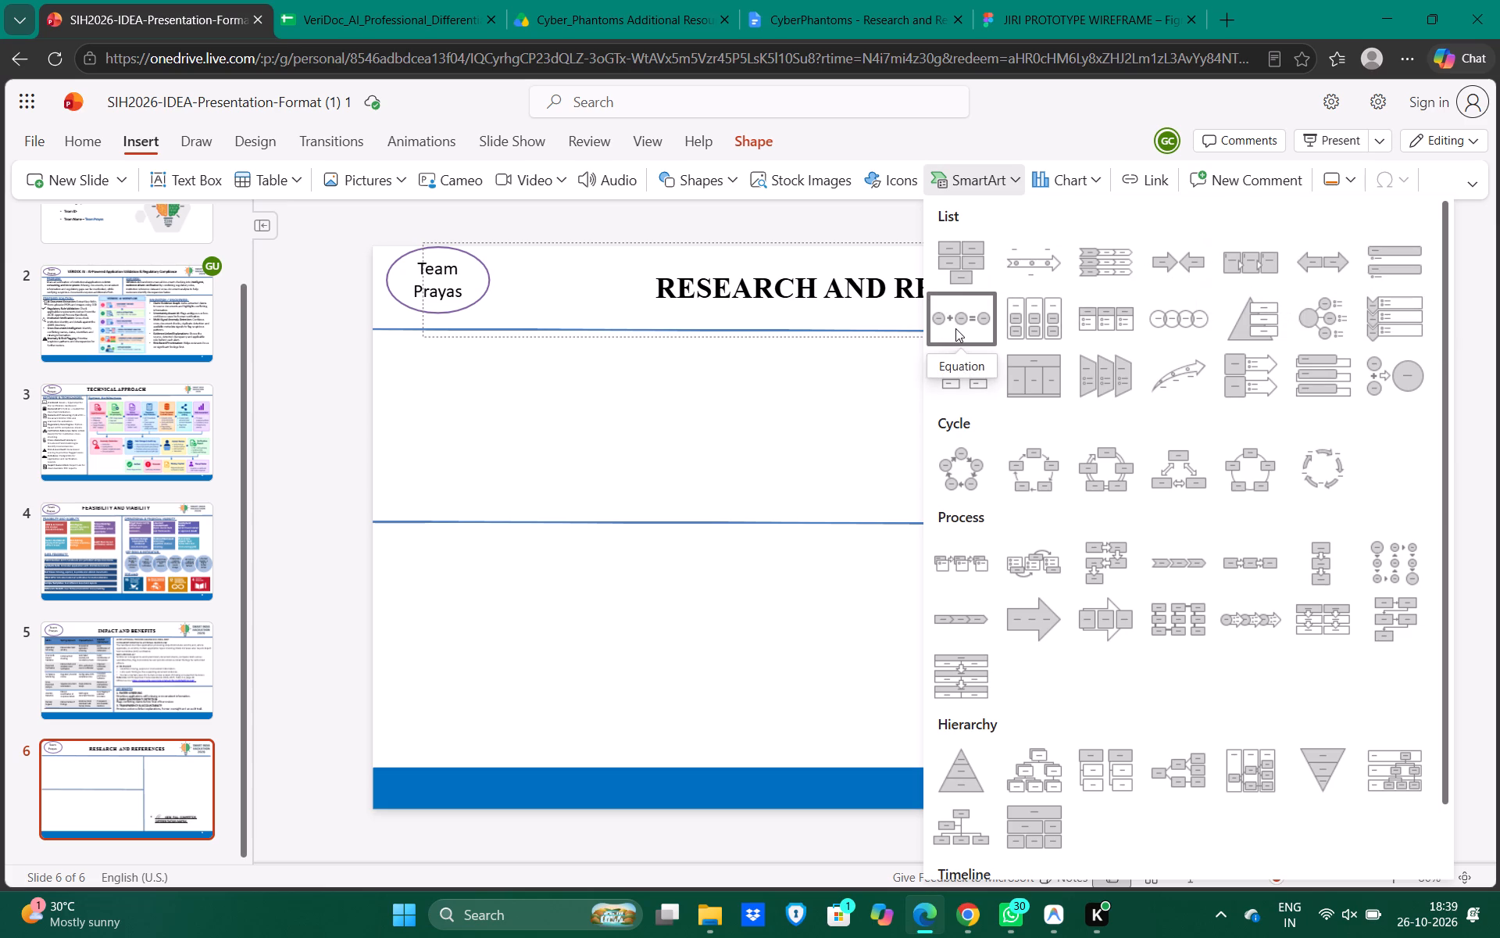
left_click(962, 276)
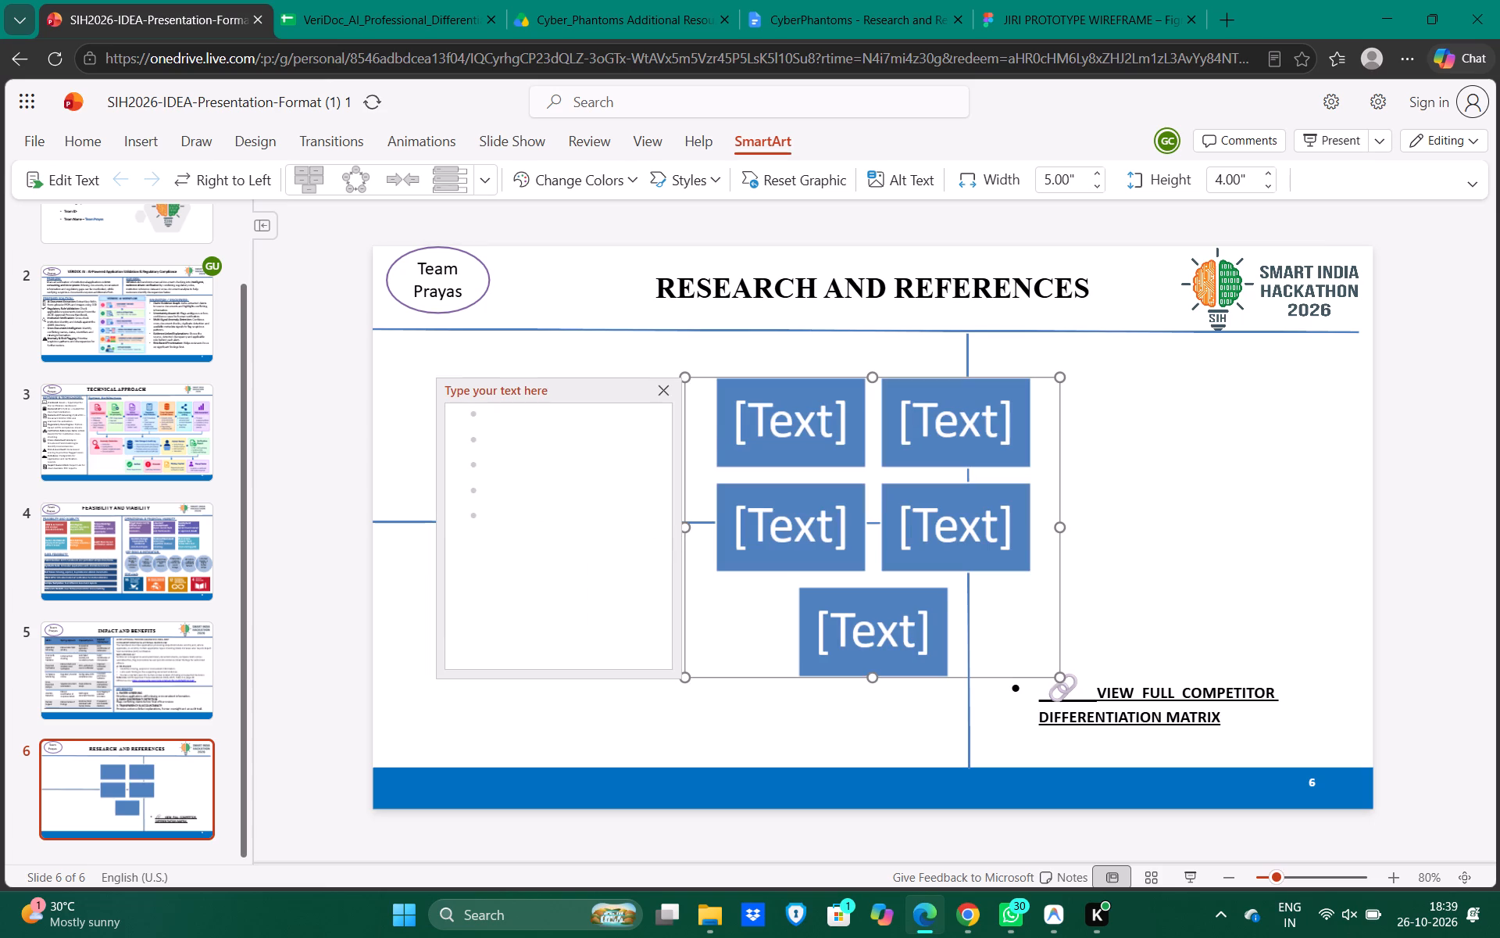
Try to edit the text of the Basic Block List's blocks, and delete the whole SmartArt from the slide.
left_click(784, 412)
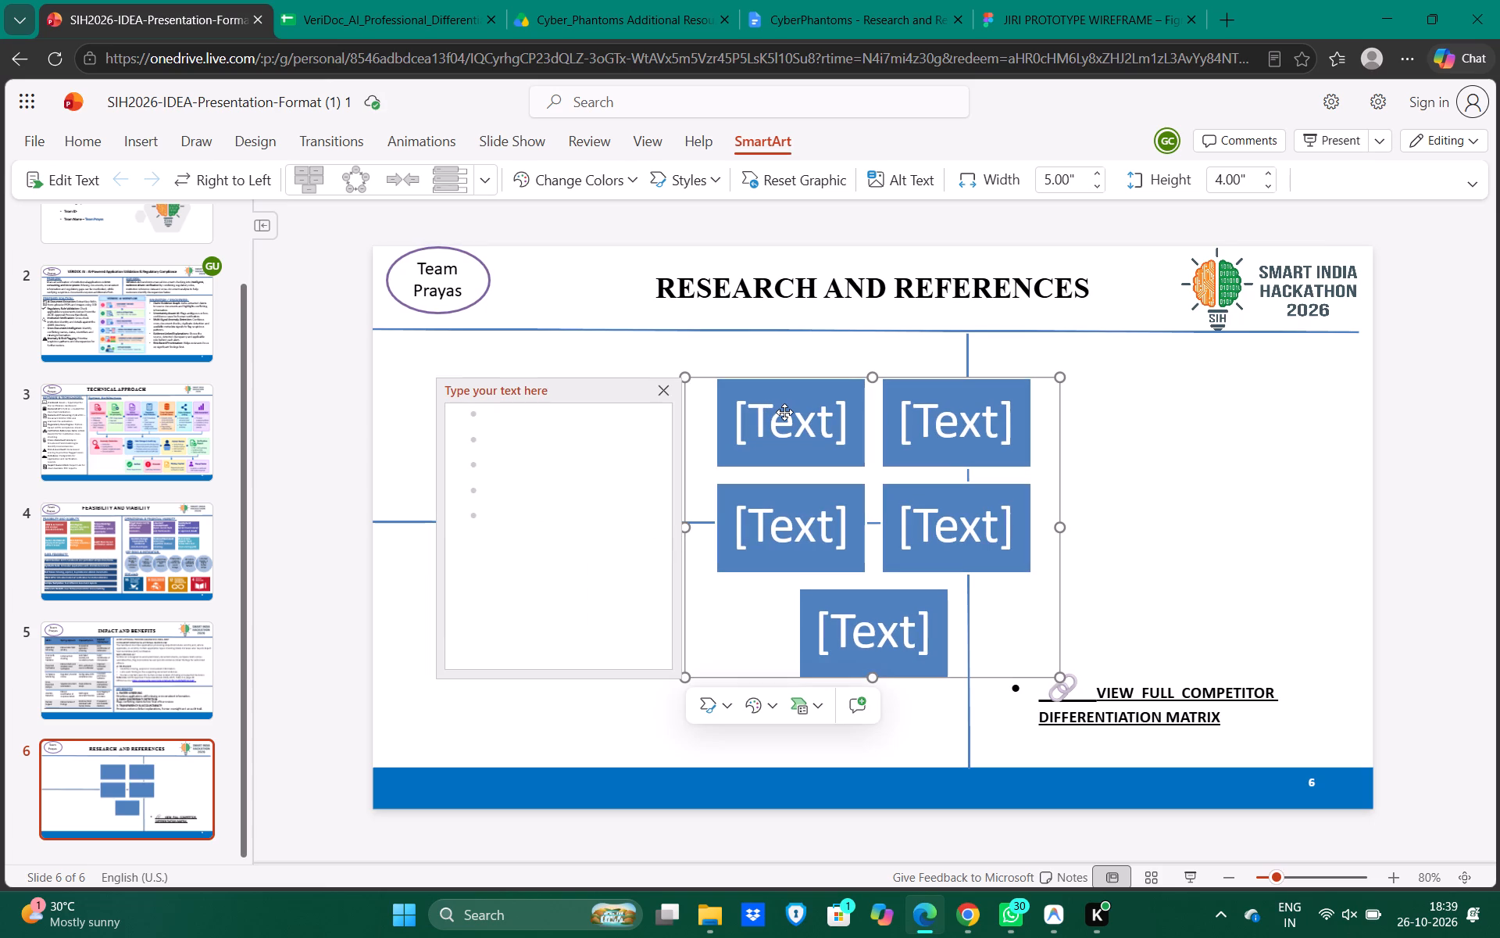
left_click(482, 420)
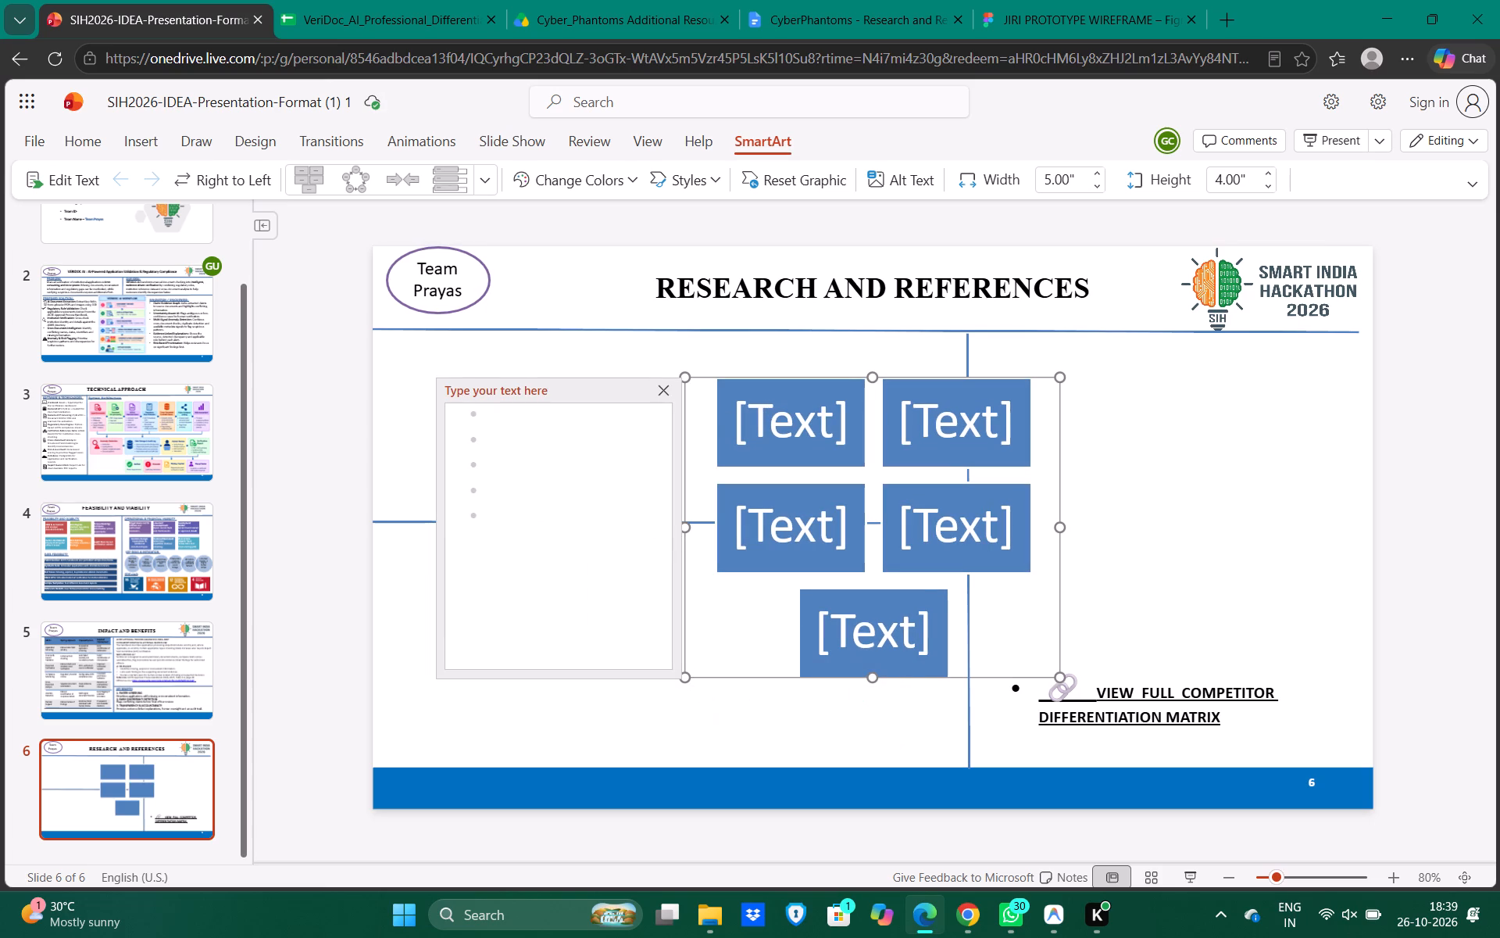
left_click(797, 435)
left_click(487, 409)
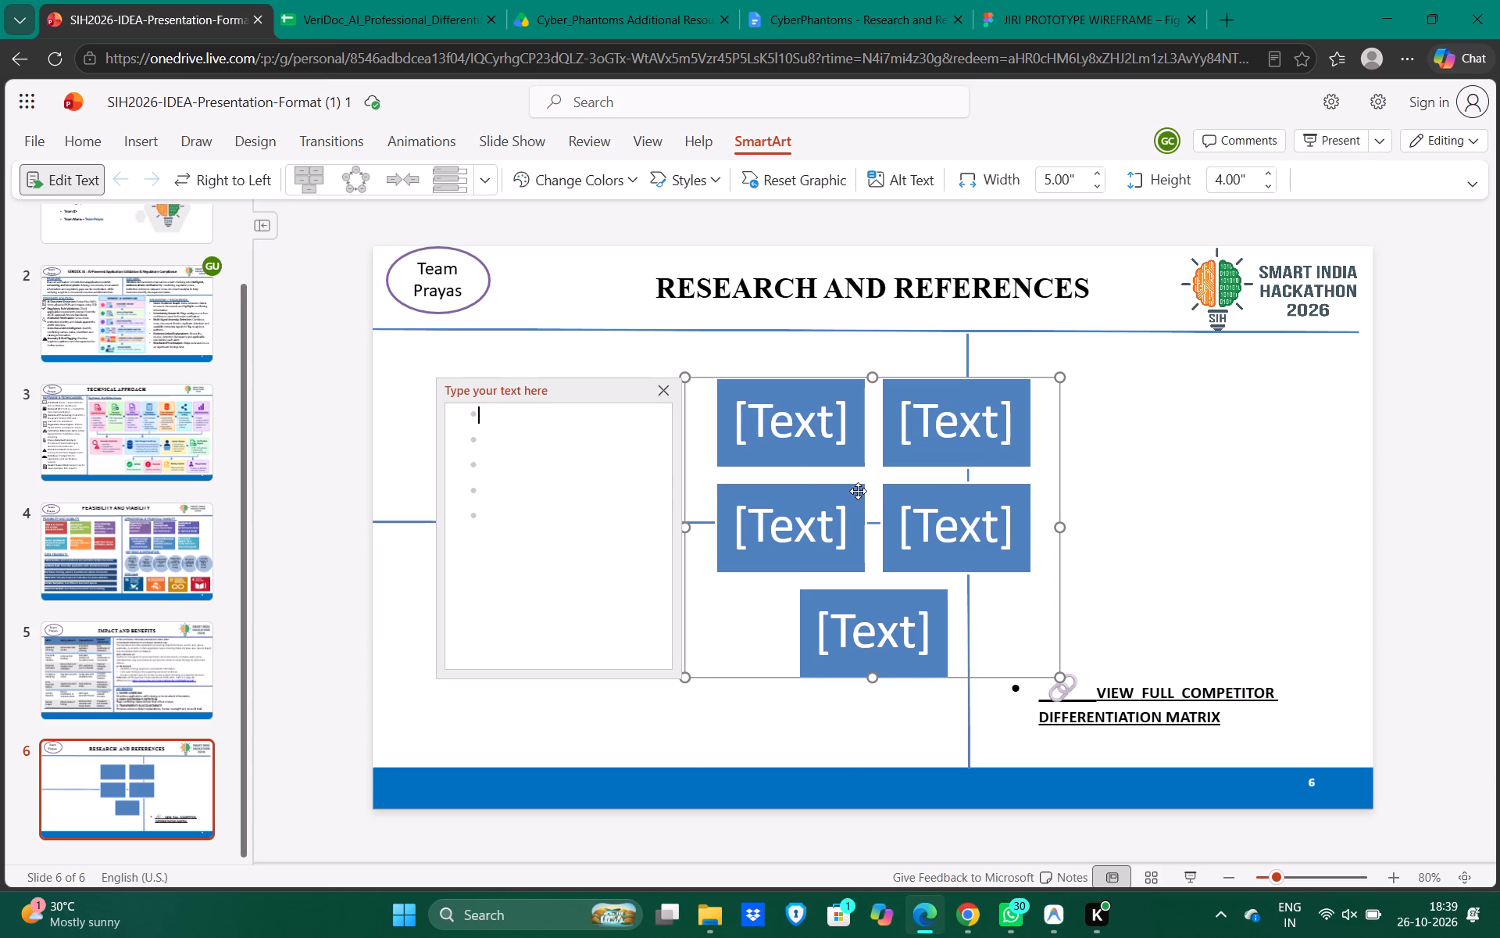
left_click(858, 491)
key("BackSpace")
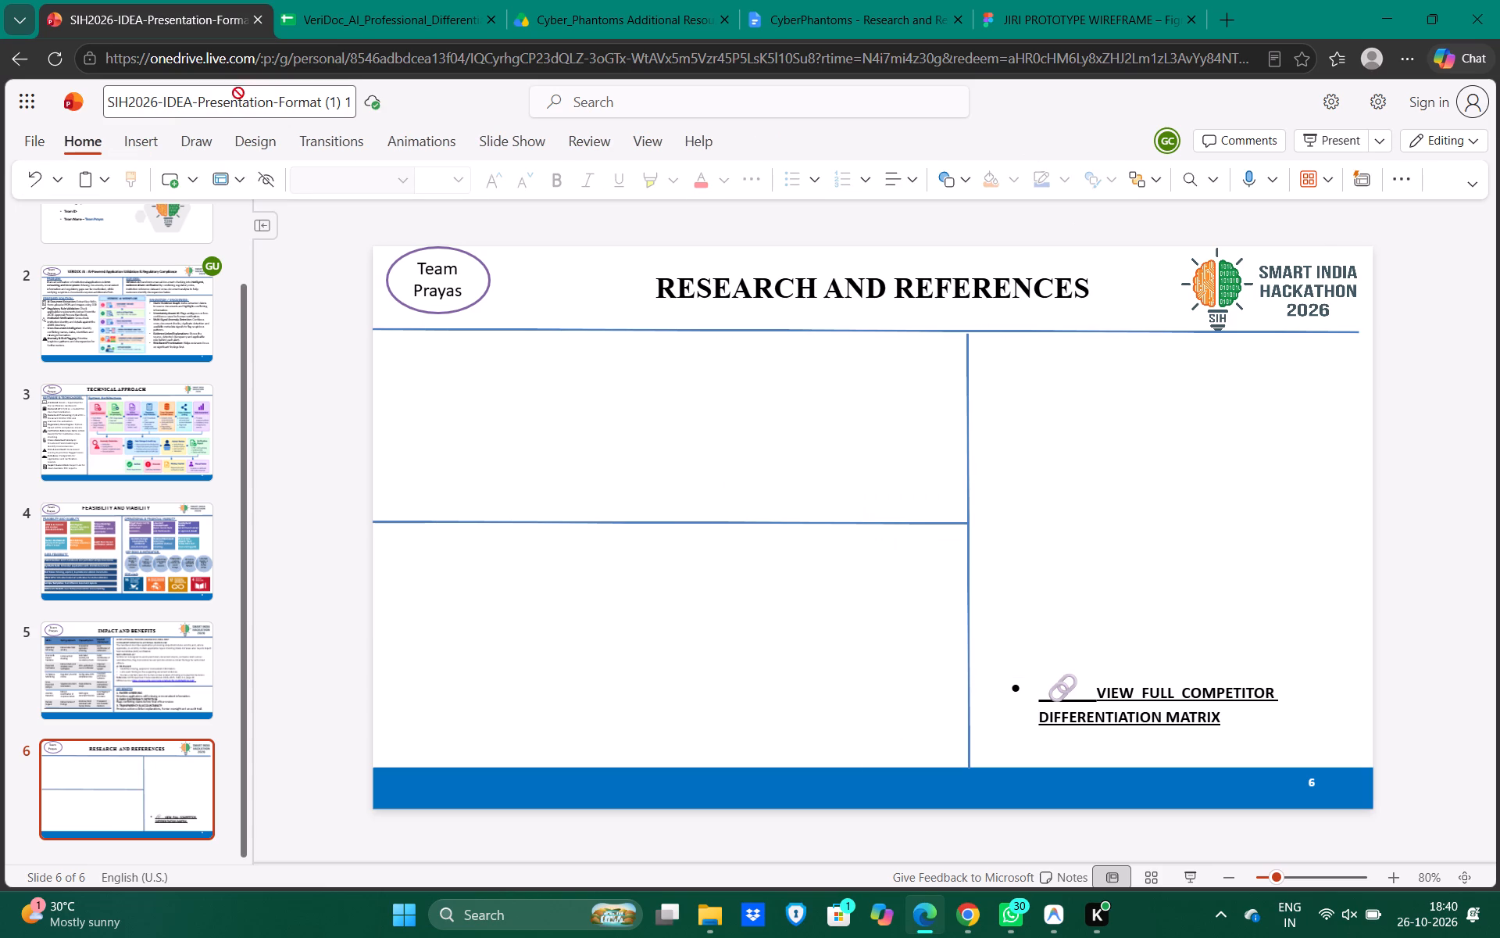
Insert a rounded rectangle in the slide's upper-left section and stretch it to about 6.08" wide by 3.05" high.
left_click(149, 140)
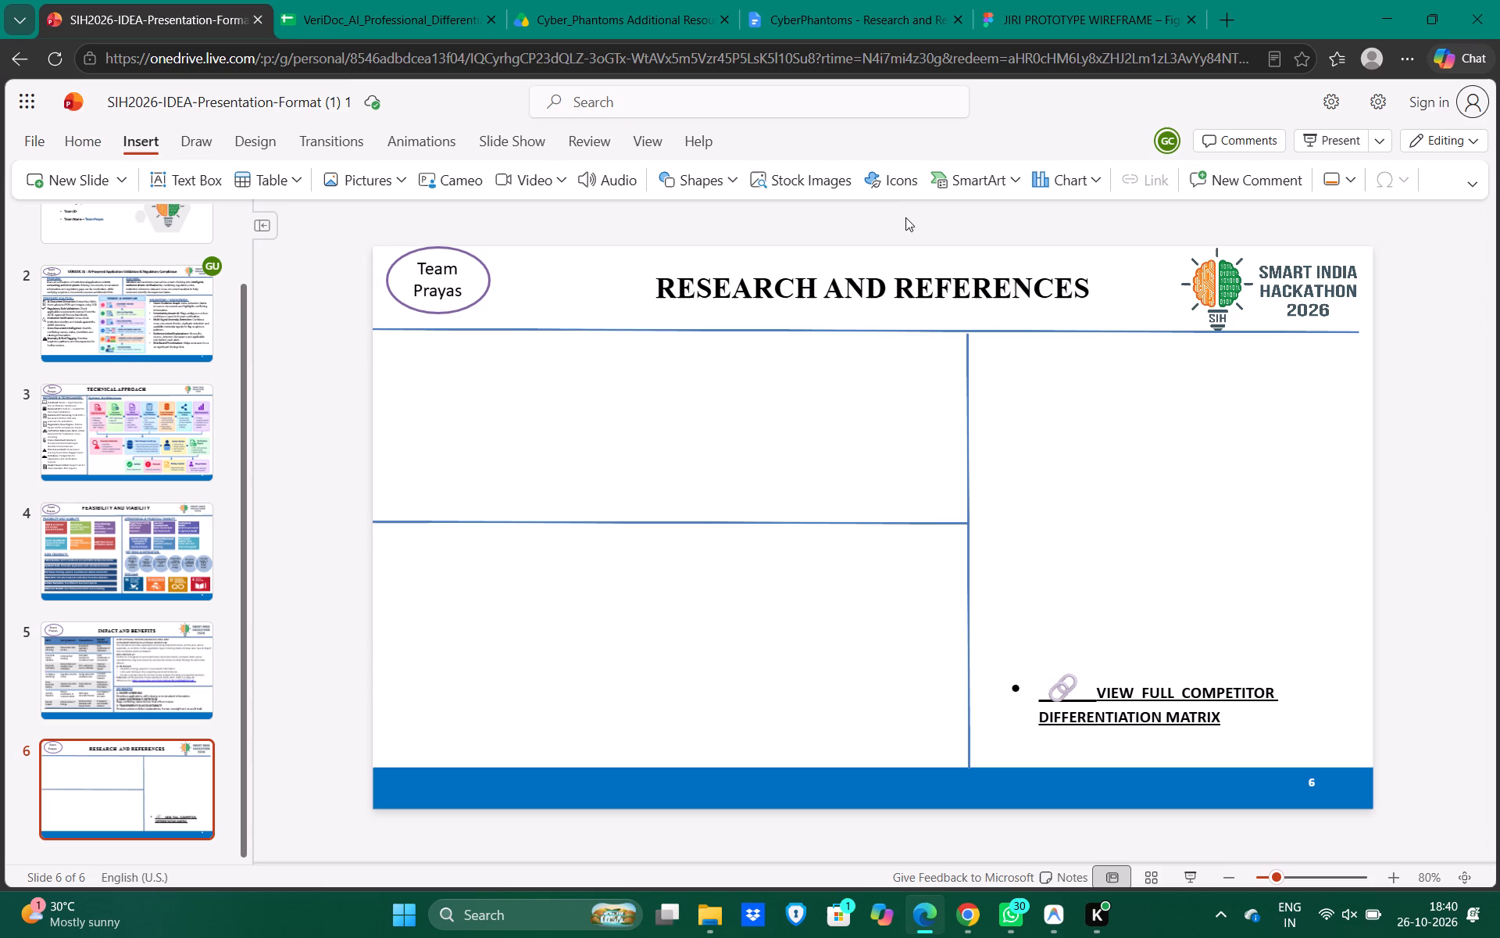
left_click(992, 181)
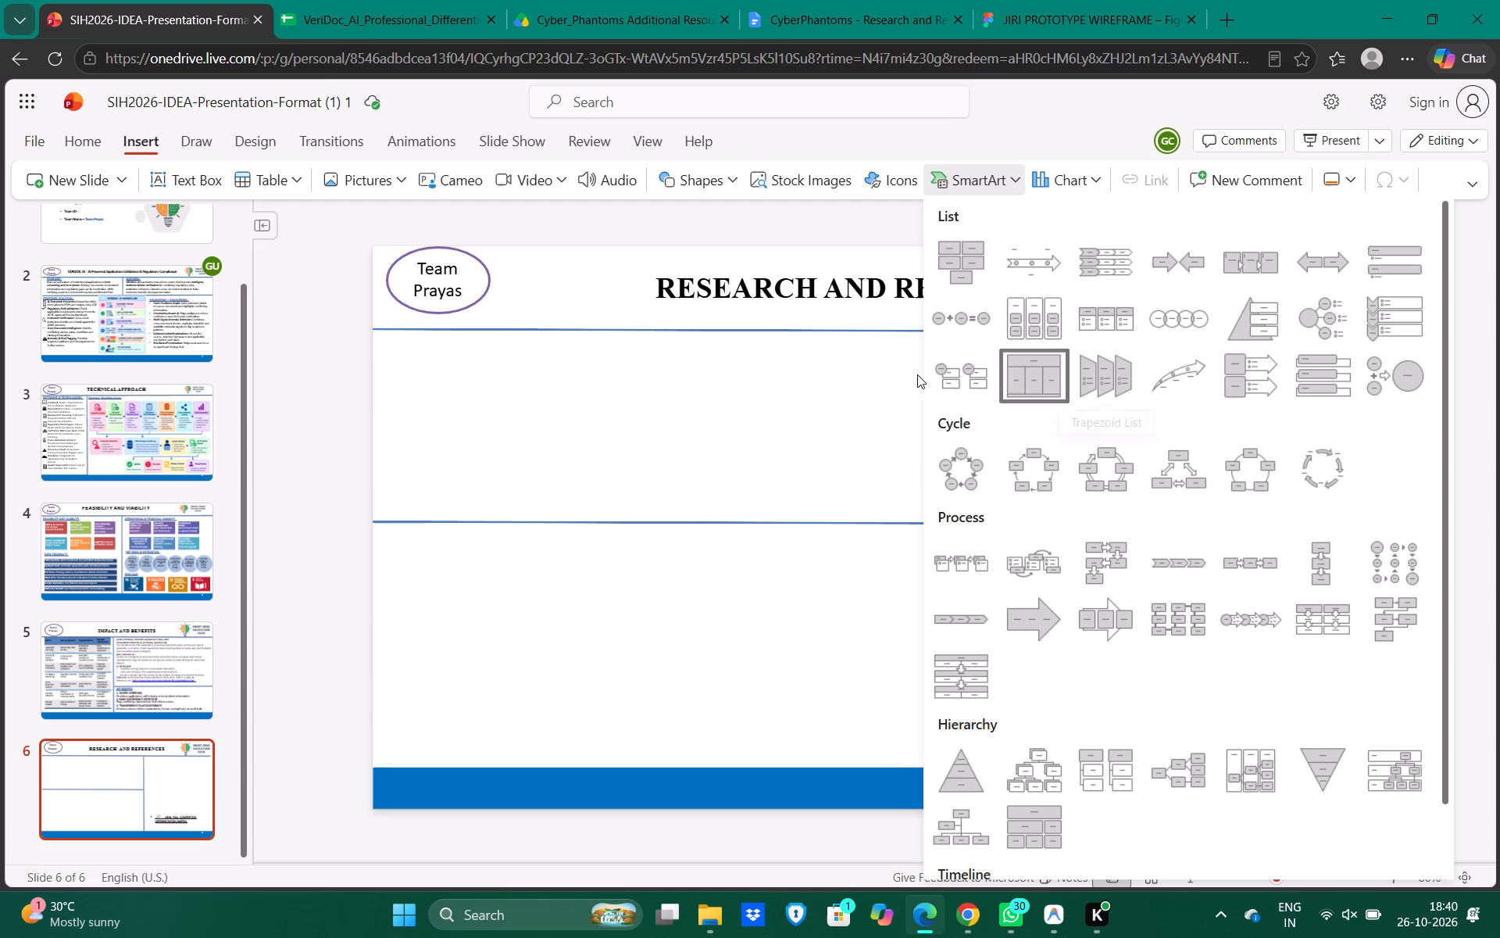
left_click(694, 188)
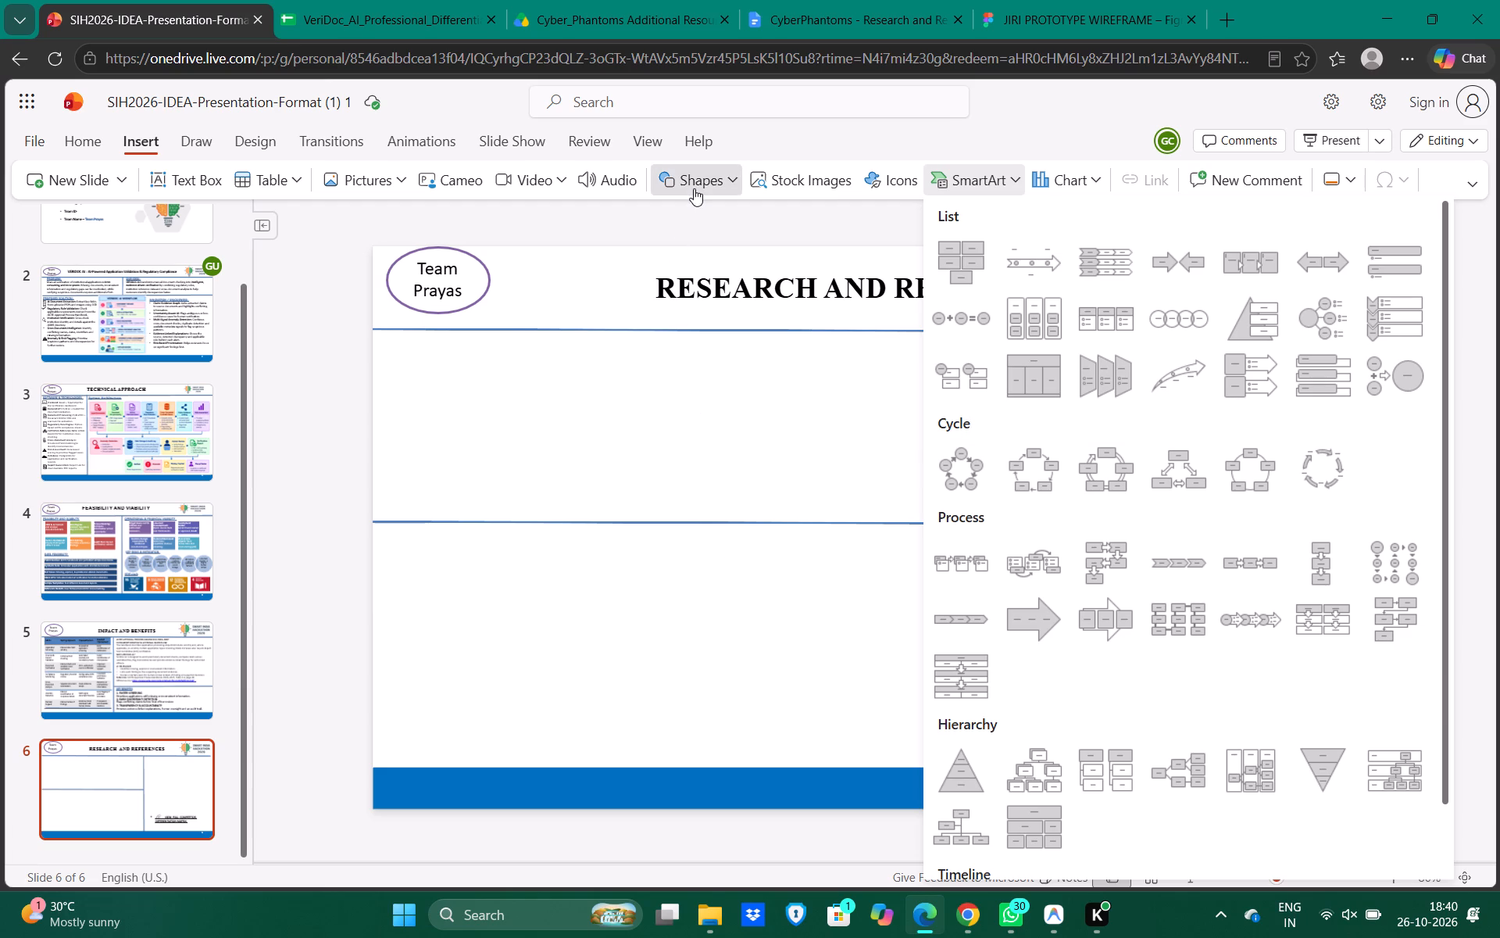
left_click(727, 242)
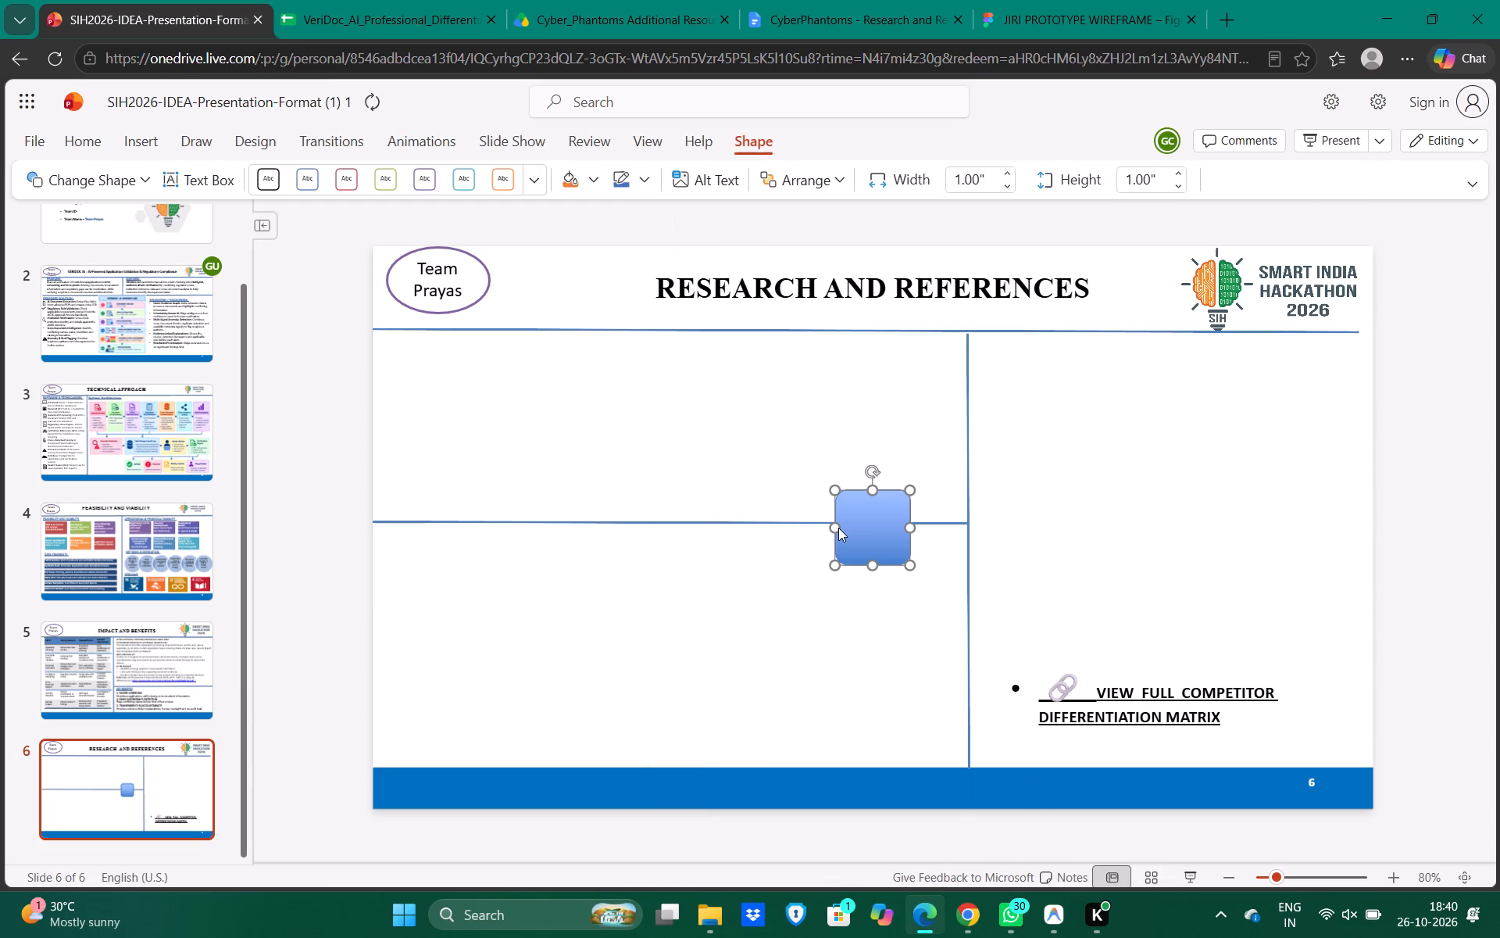
left_click(838, 528)
left_click_drag(837, 525, 480, 488)
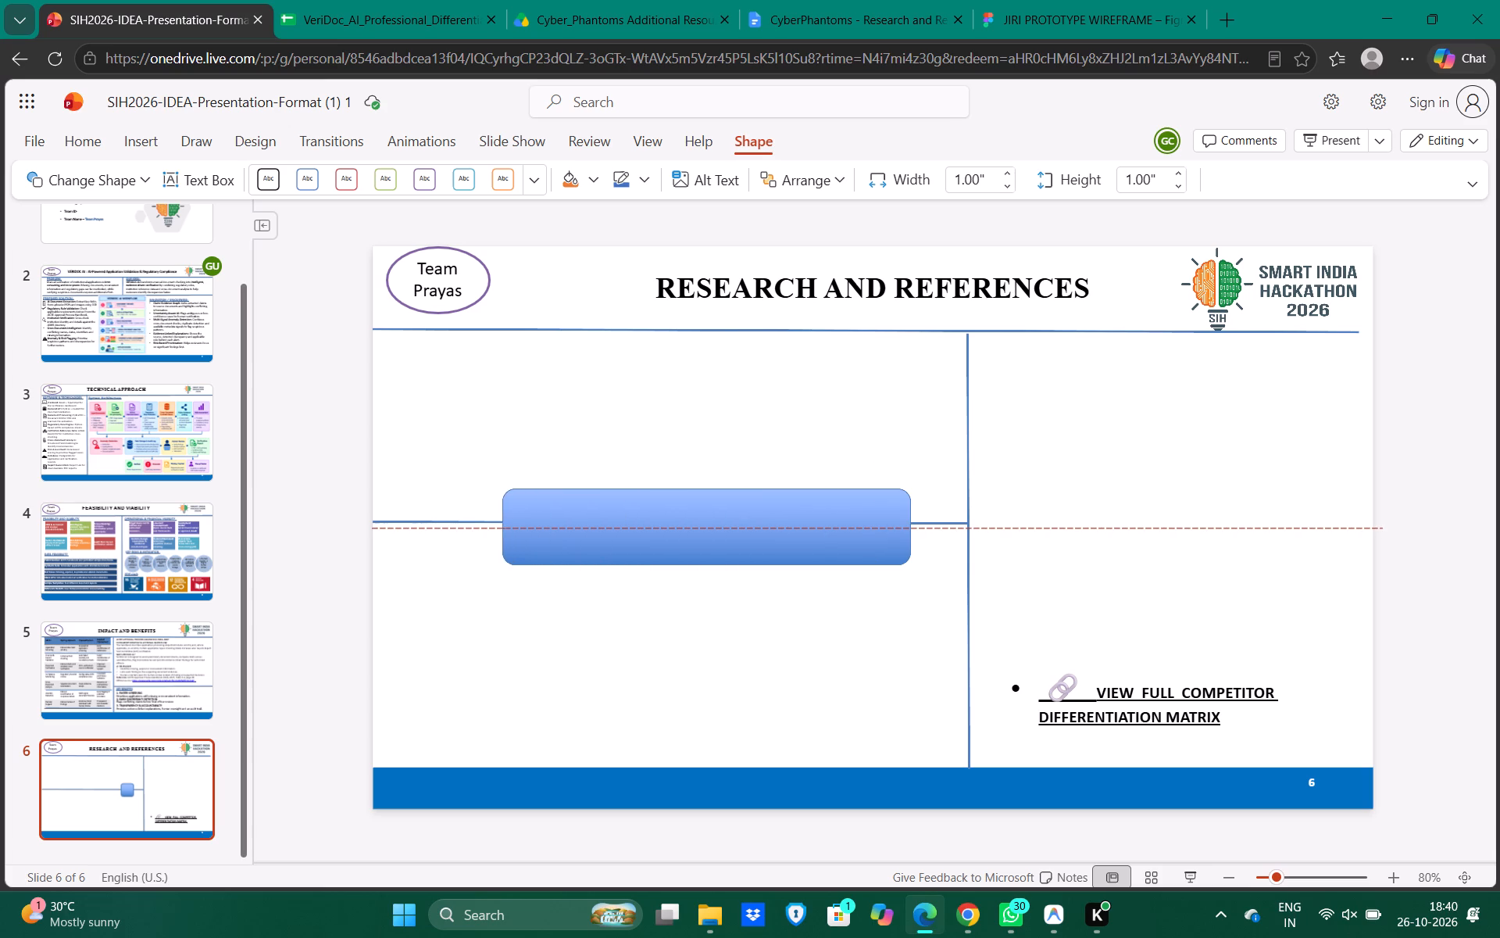
left_click_drag(480, 488, 384, 491)
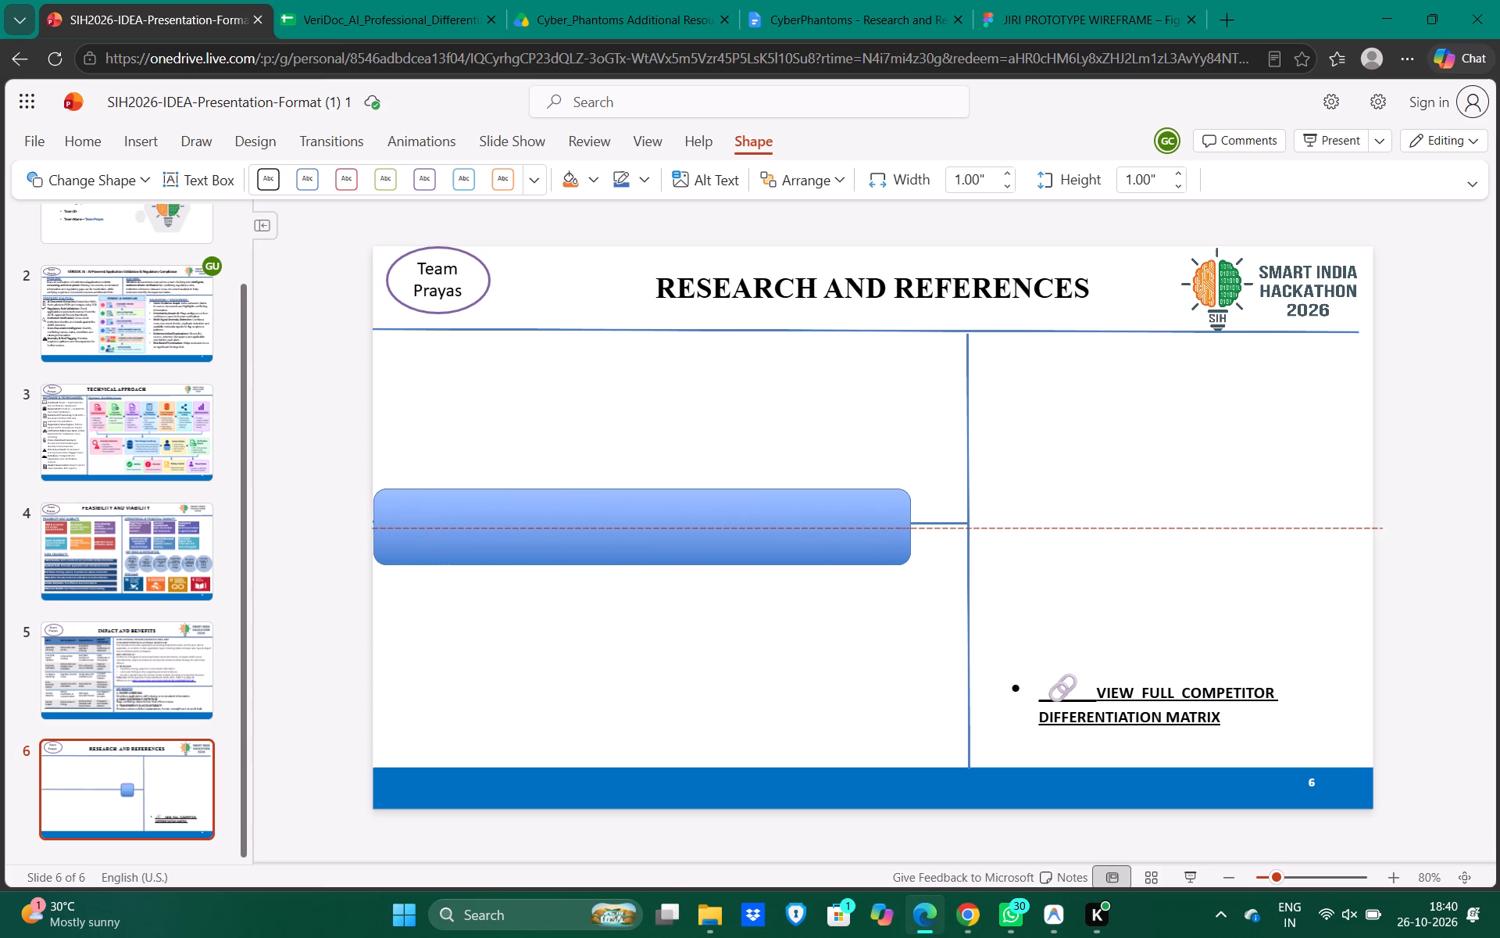
left_click_drag(384, 491, 390, 492)
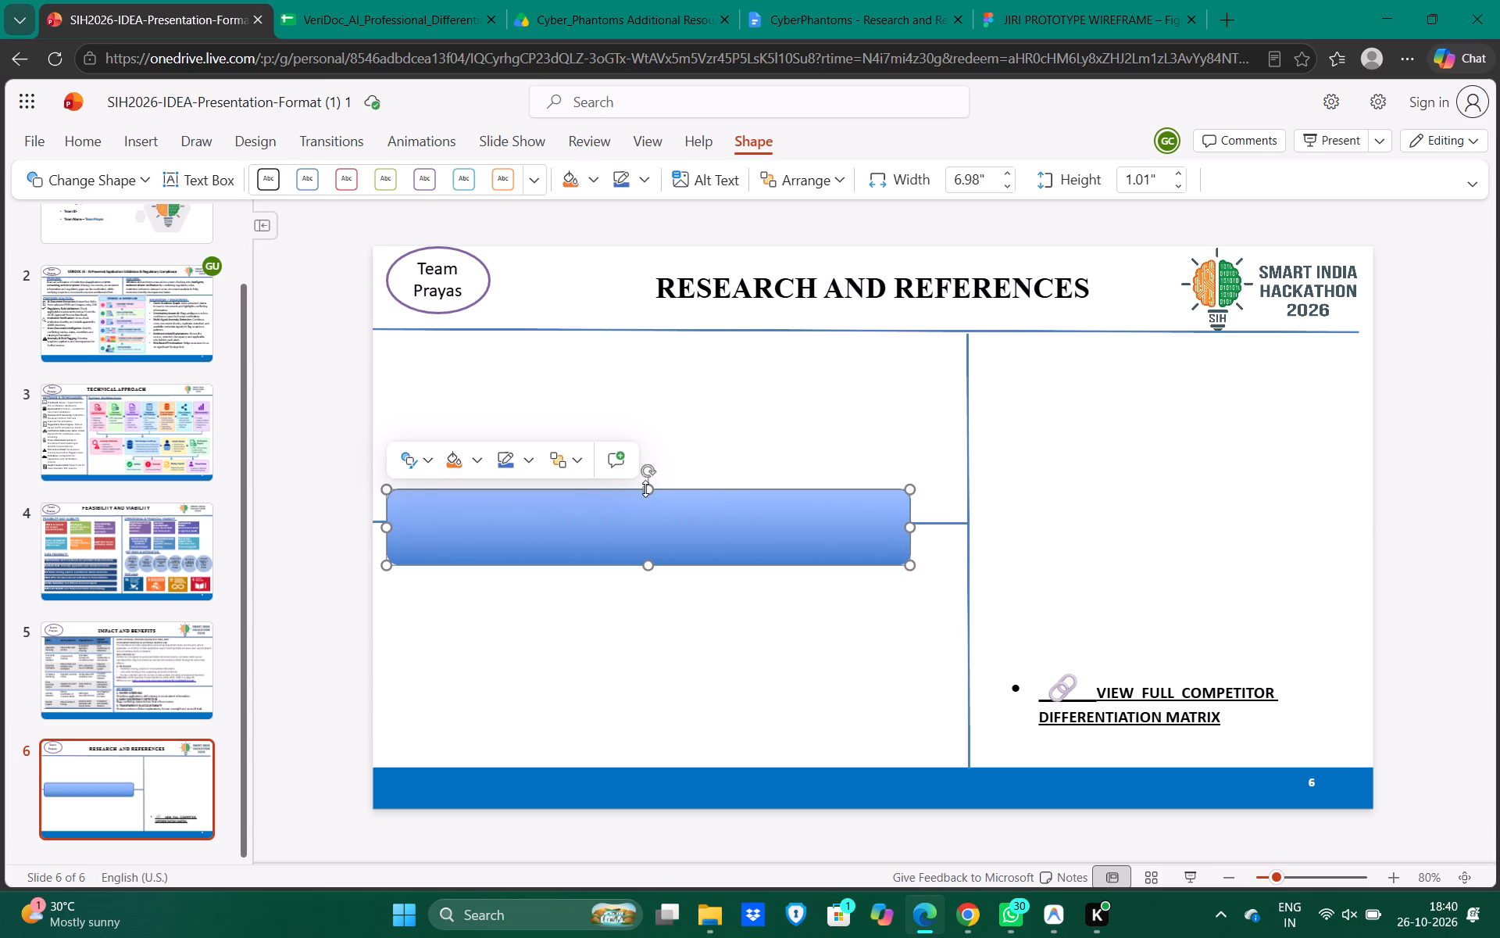
left_click_drag(646, 489, 658, 335)
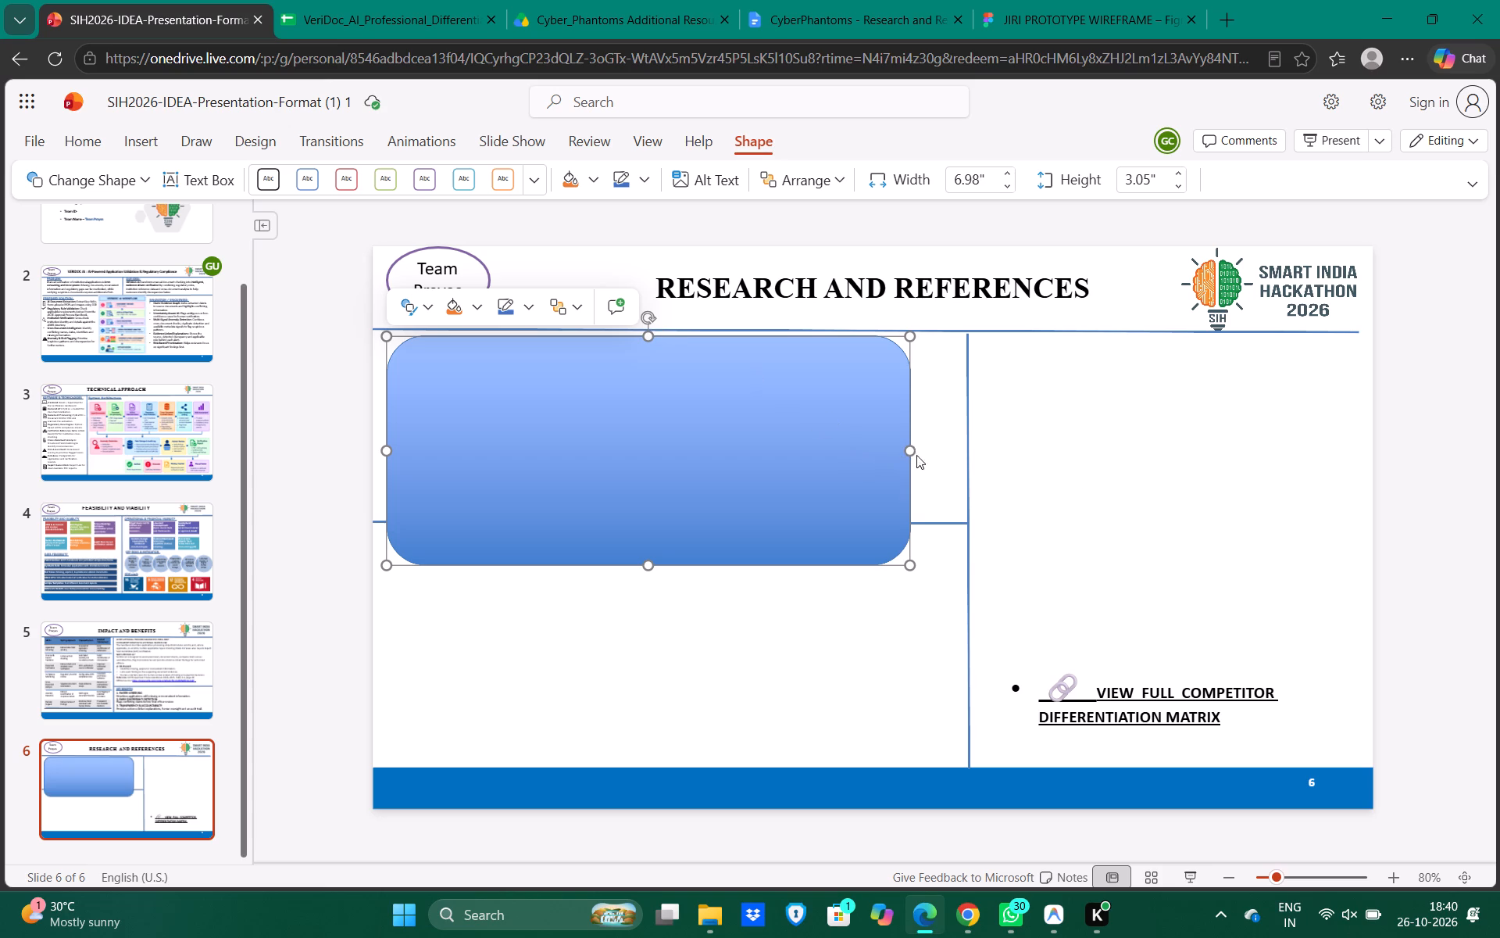
left_click_drag(912, 451, 845, 451)
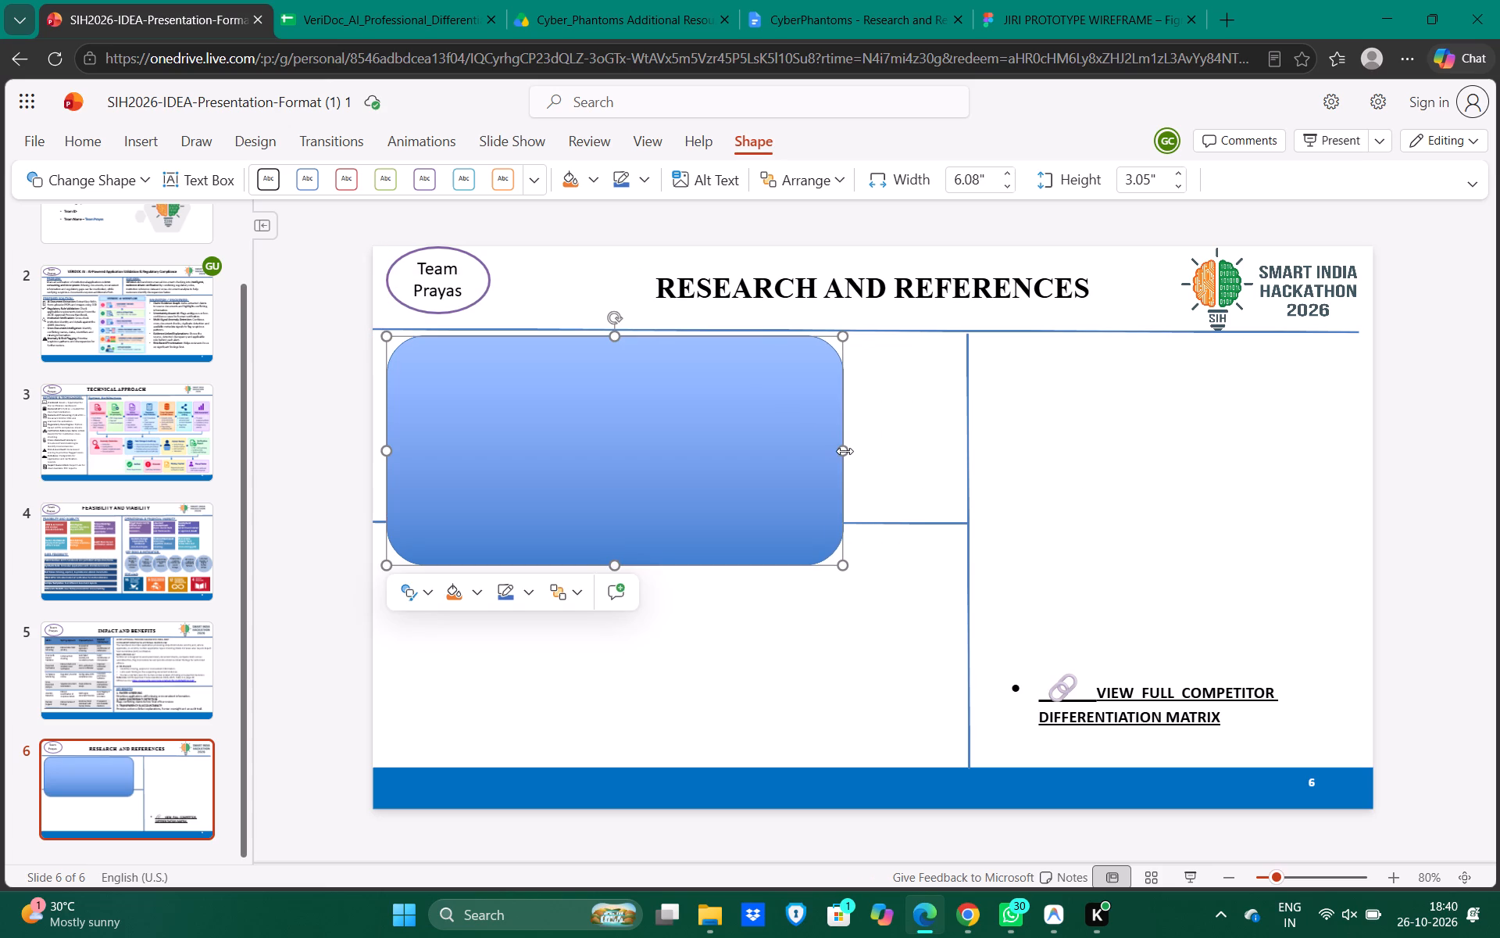
Move the horizontal divider line down so it sits just below the rounded rectangle.
left_click(944, 524)
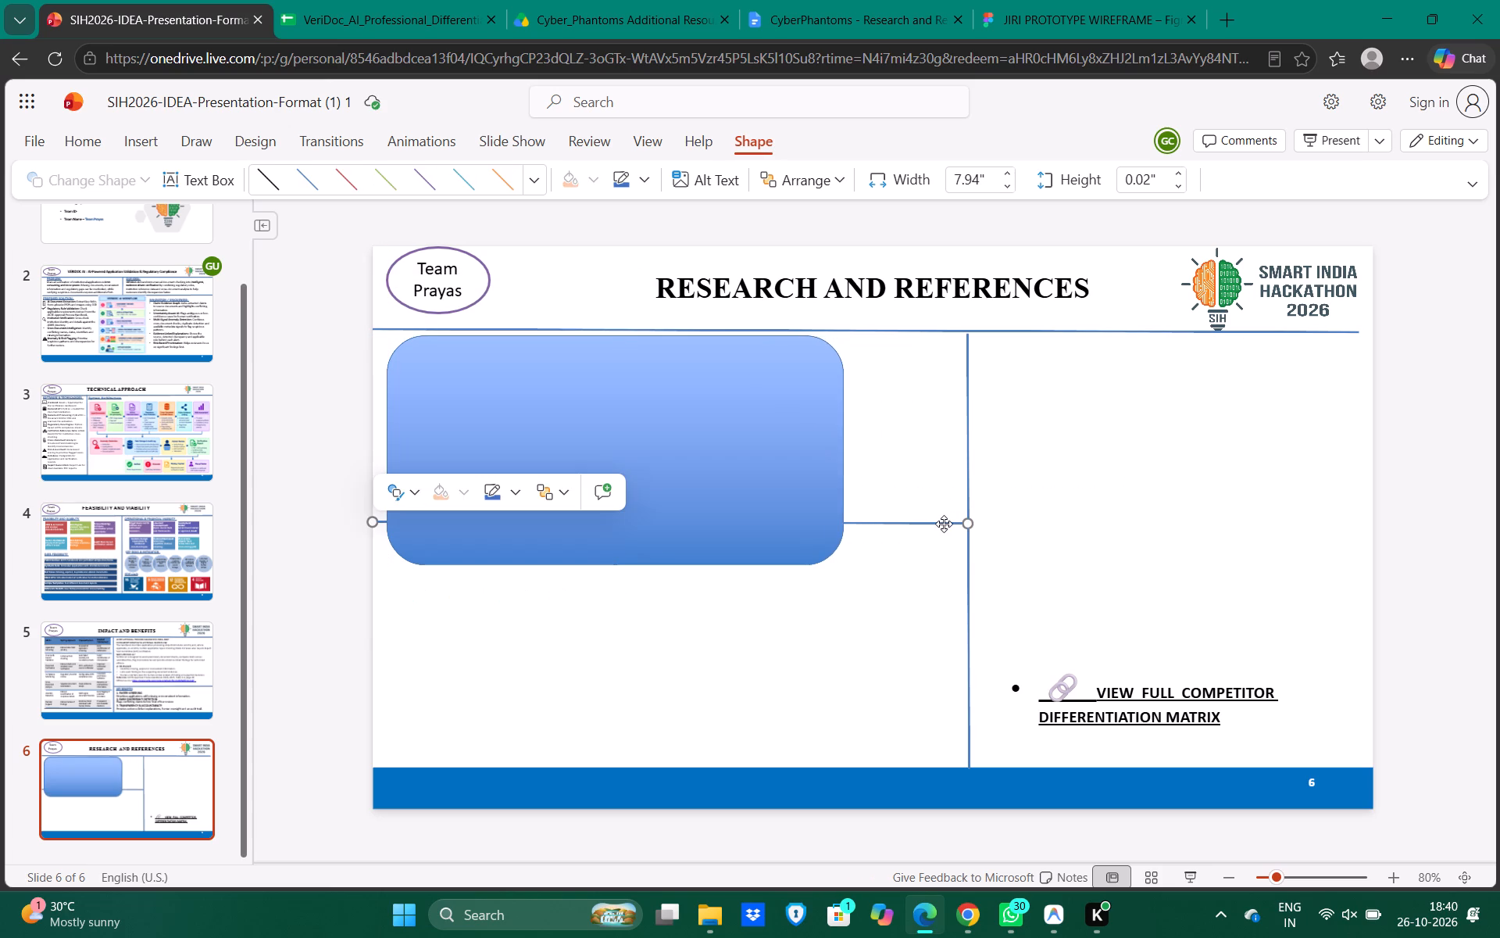
left_click_drag(944, 524, 935, 593)
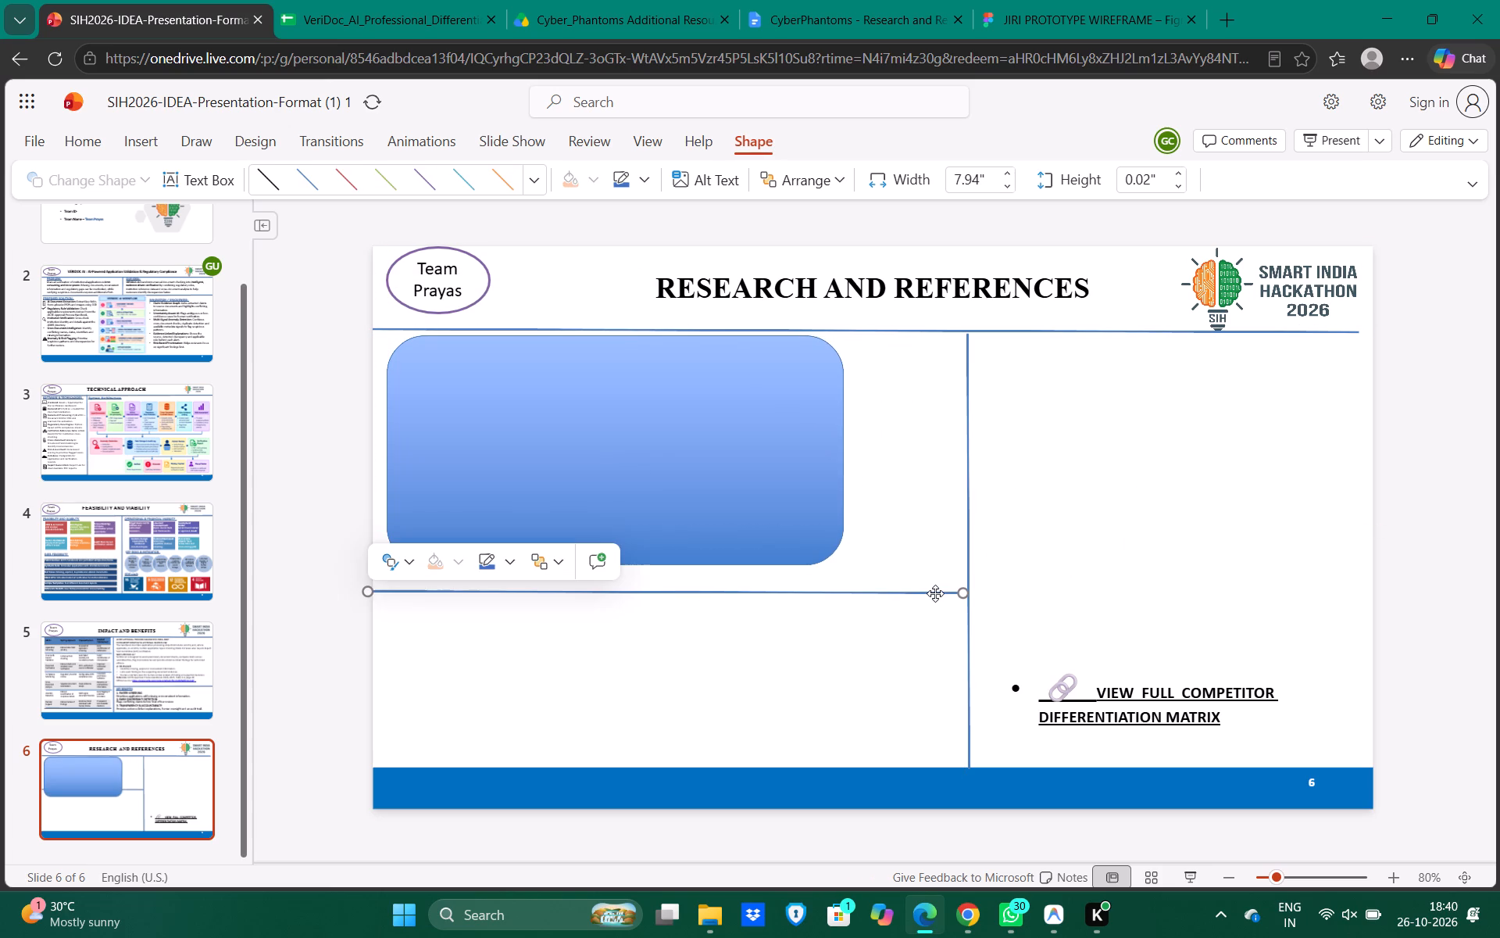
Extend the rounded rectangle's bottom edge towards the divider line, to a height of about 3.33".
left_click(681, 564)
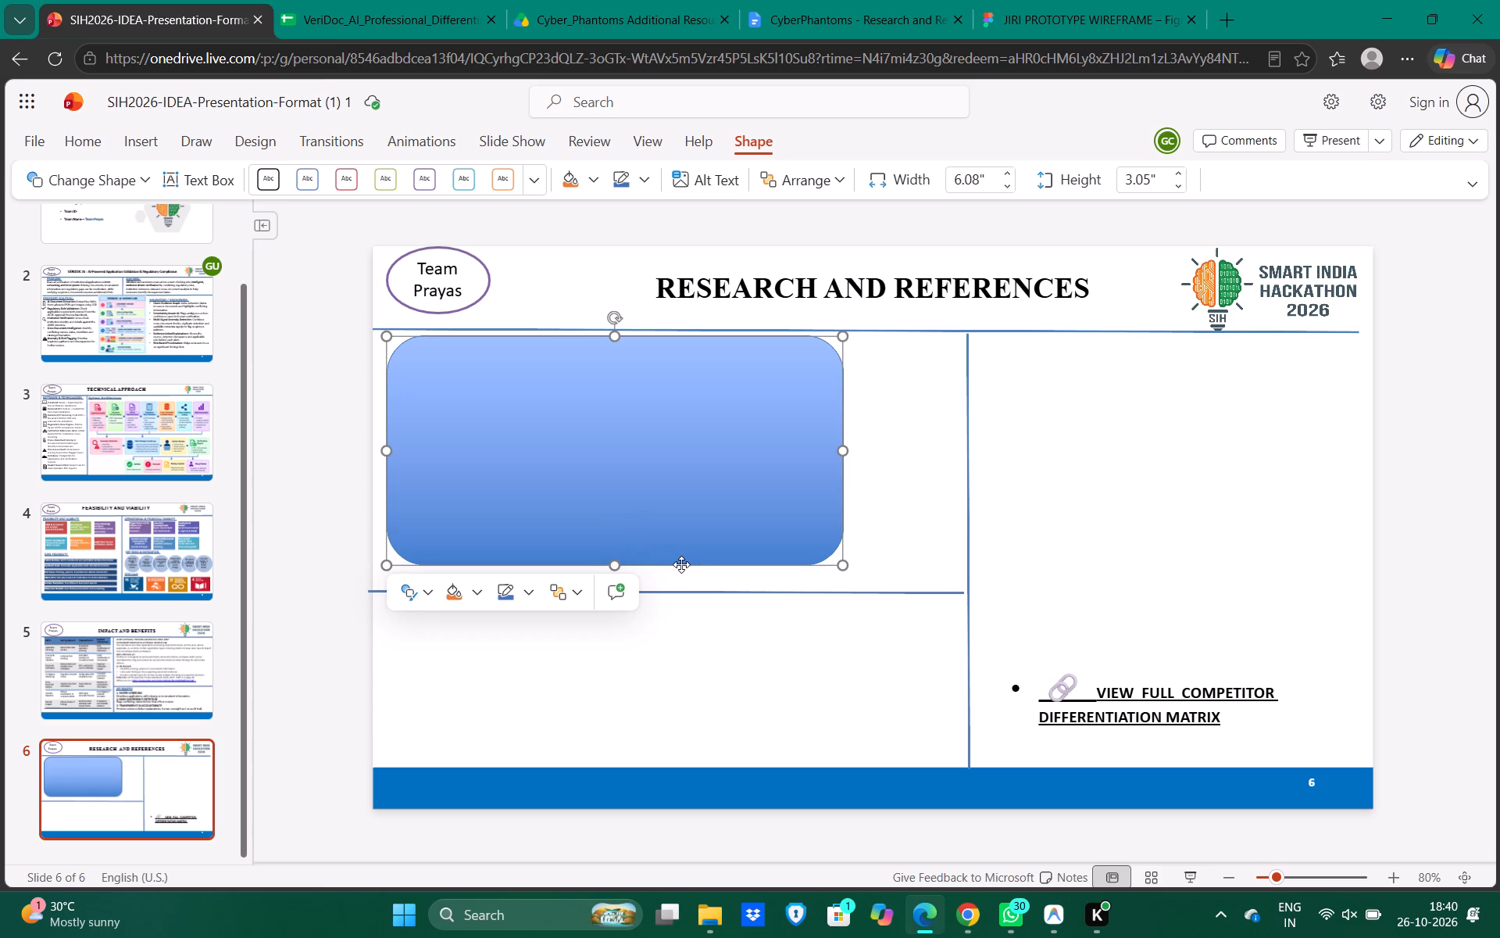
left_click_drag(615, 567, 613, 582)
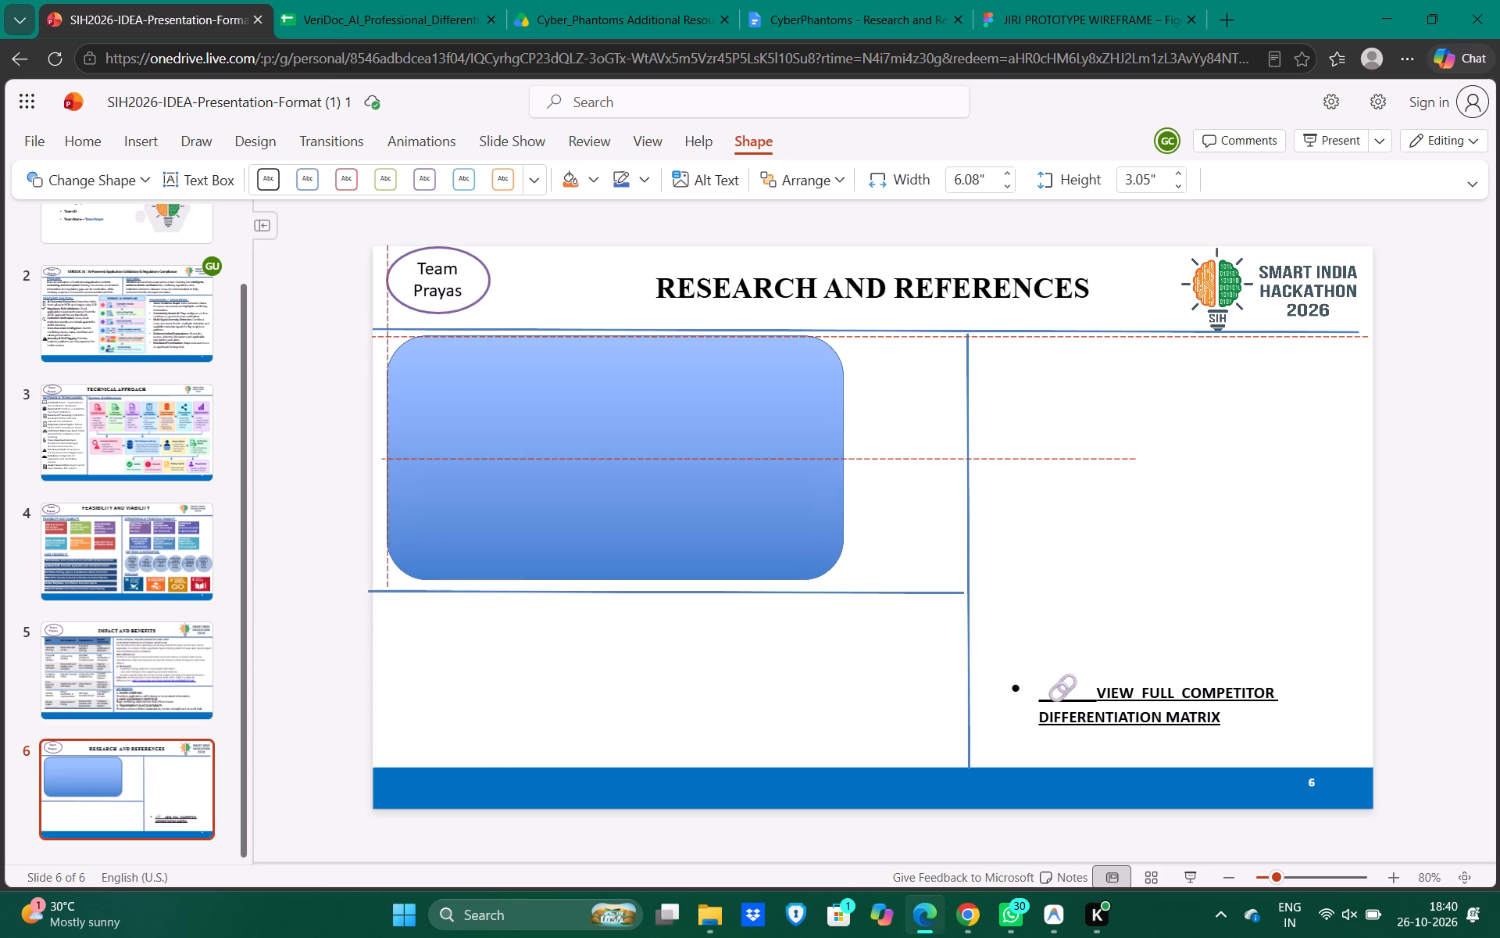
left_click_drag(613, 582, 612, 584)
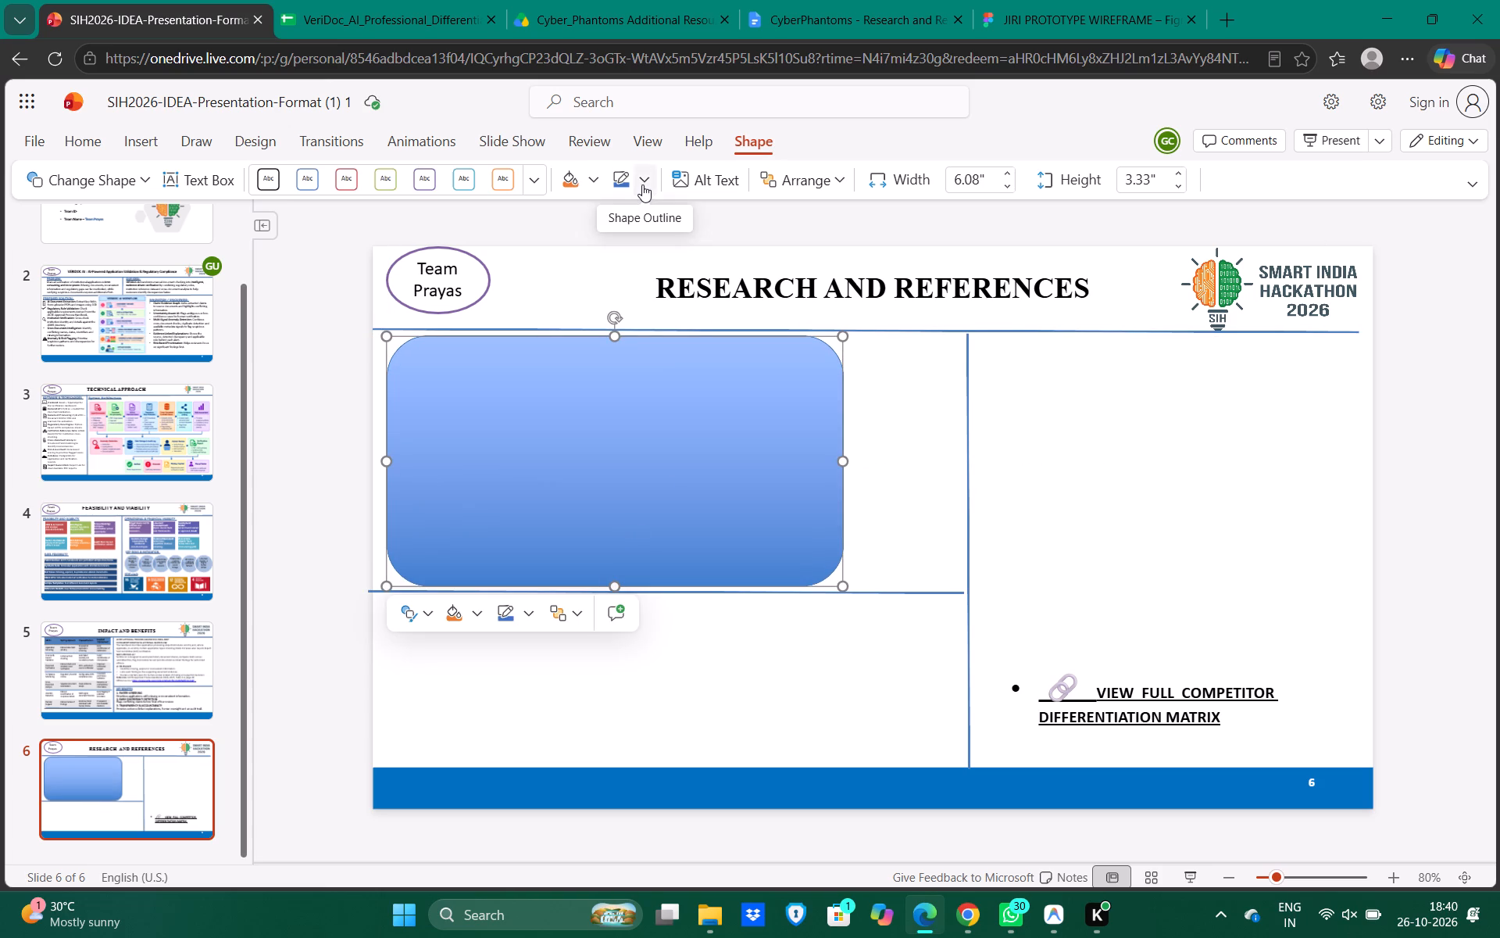
Give the rounded rectangle a black outline, after trying the theme purple.
left_click(642, 184)
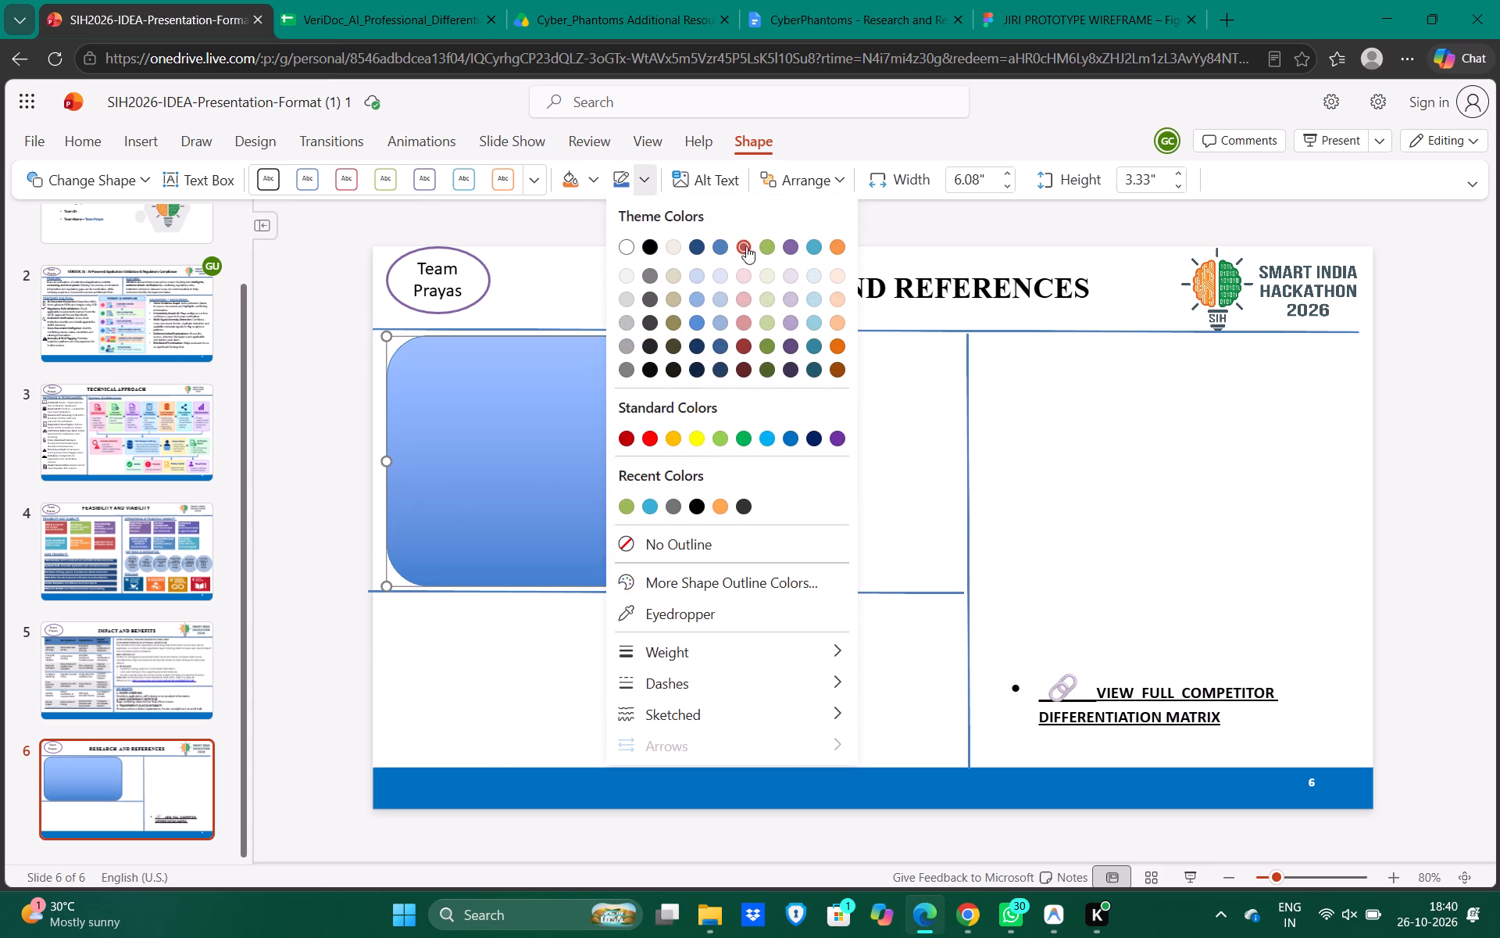
left_click(791, 245)
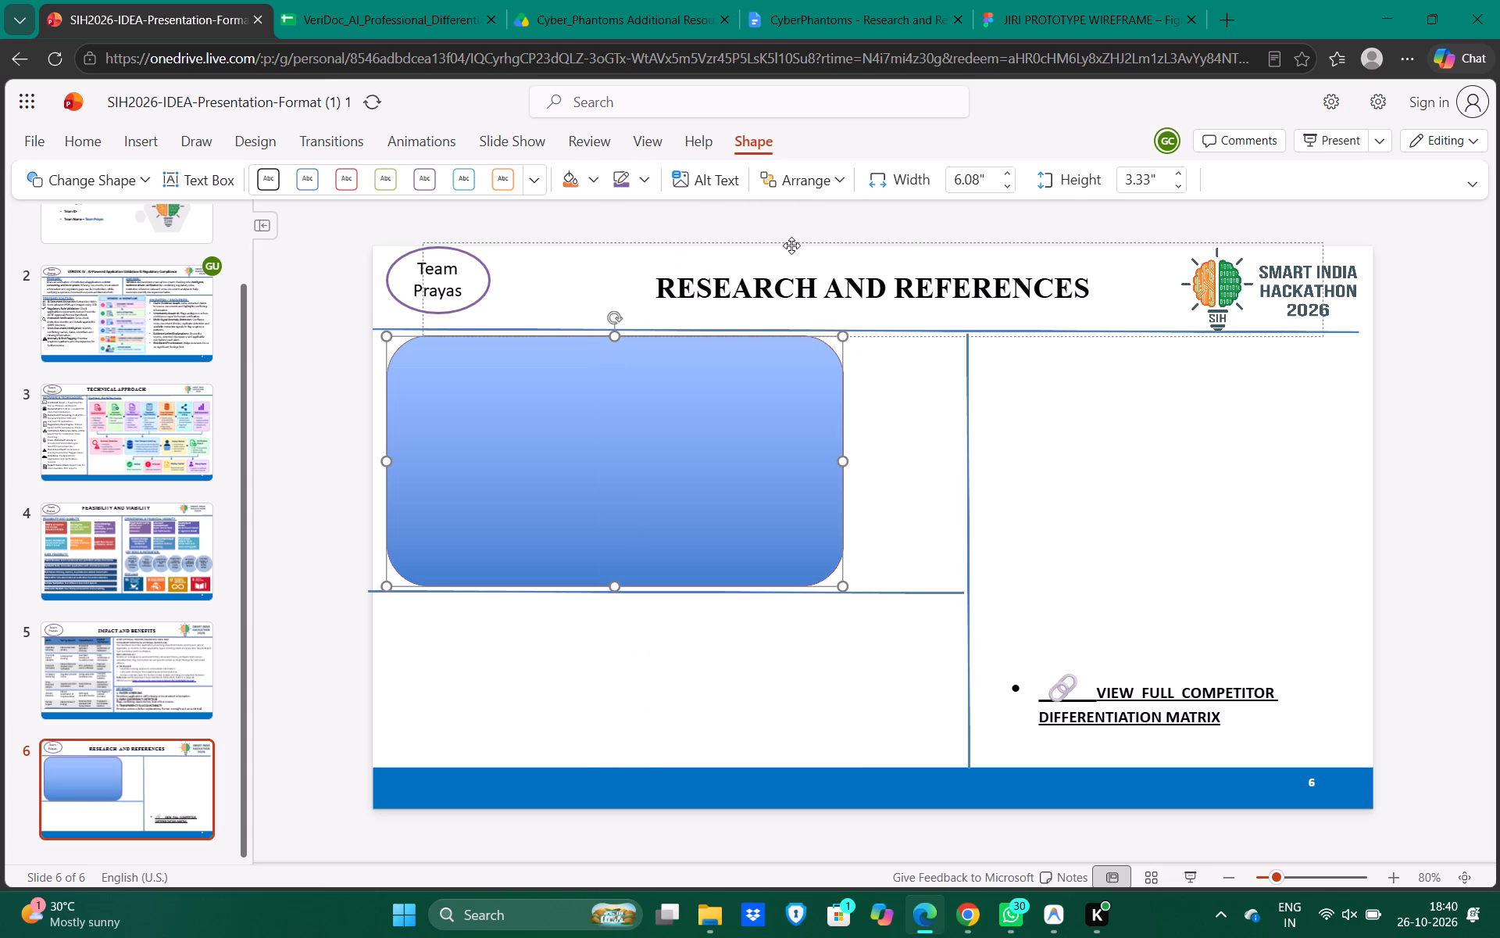
left_click(620, 427)
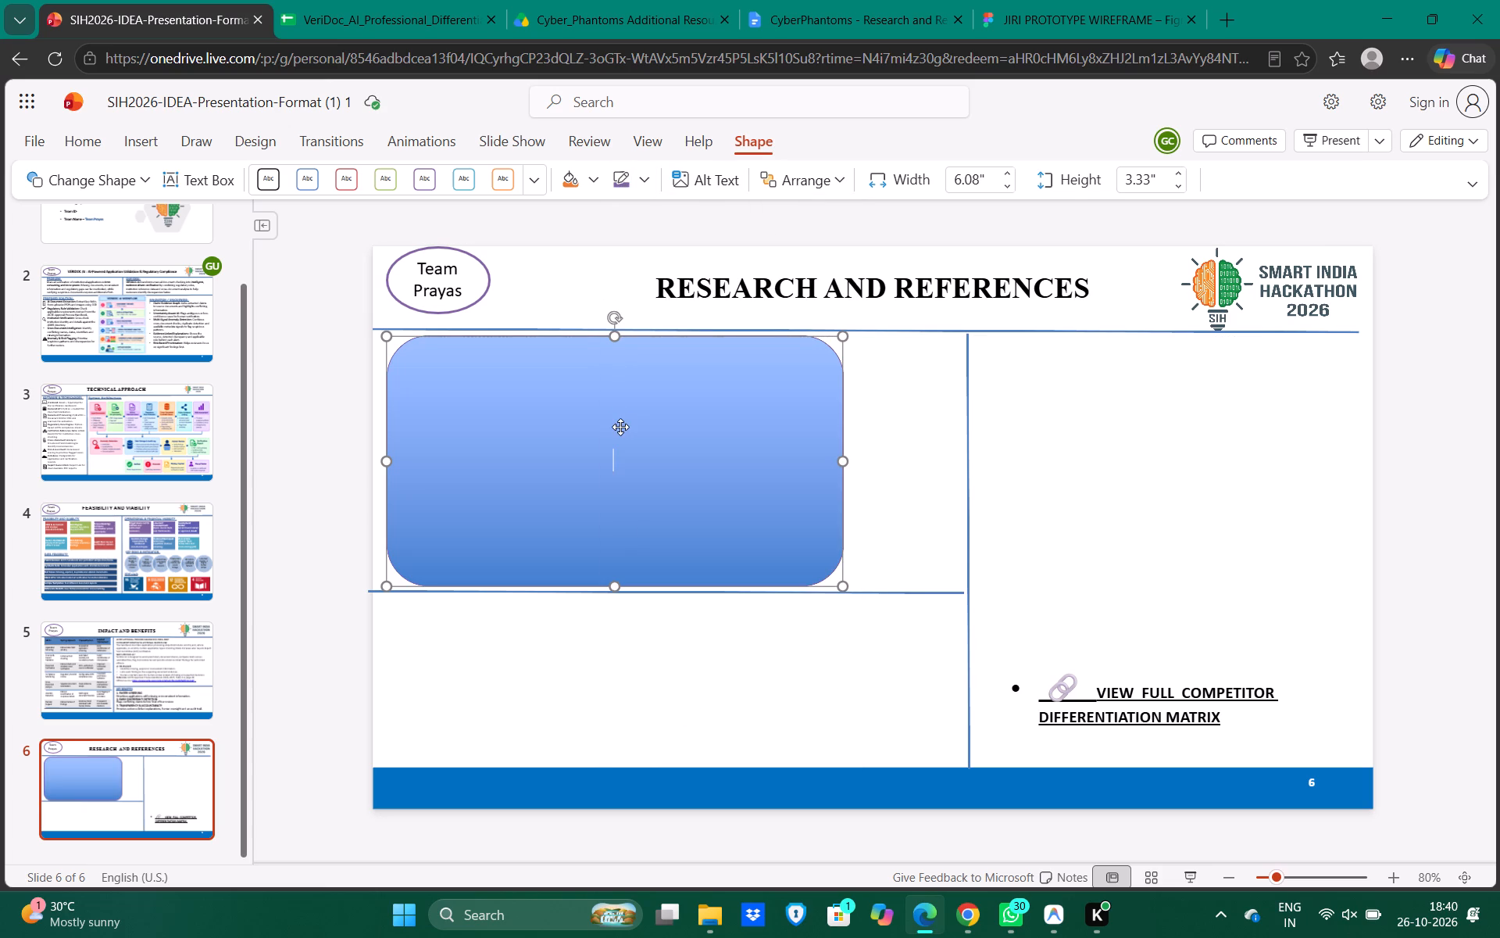
left_click(584, 178)
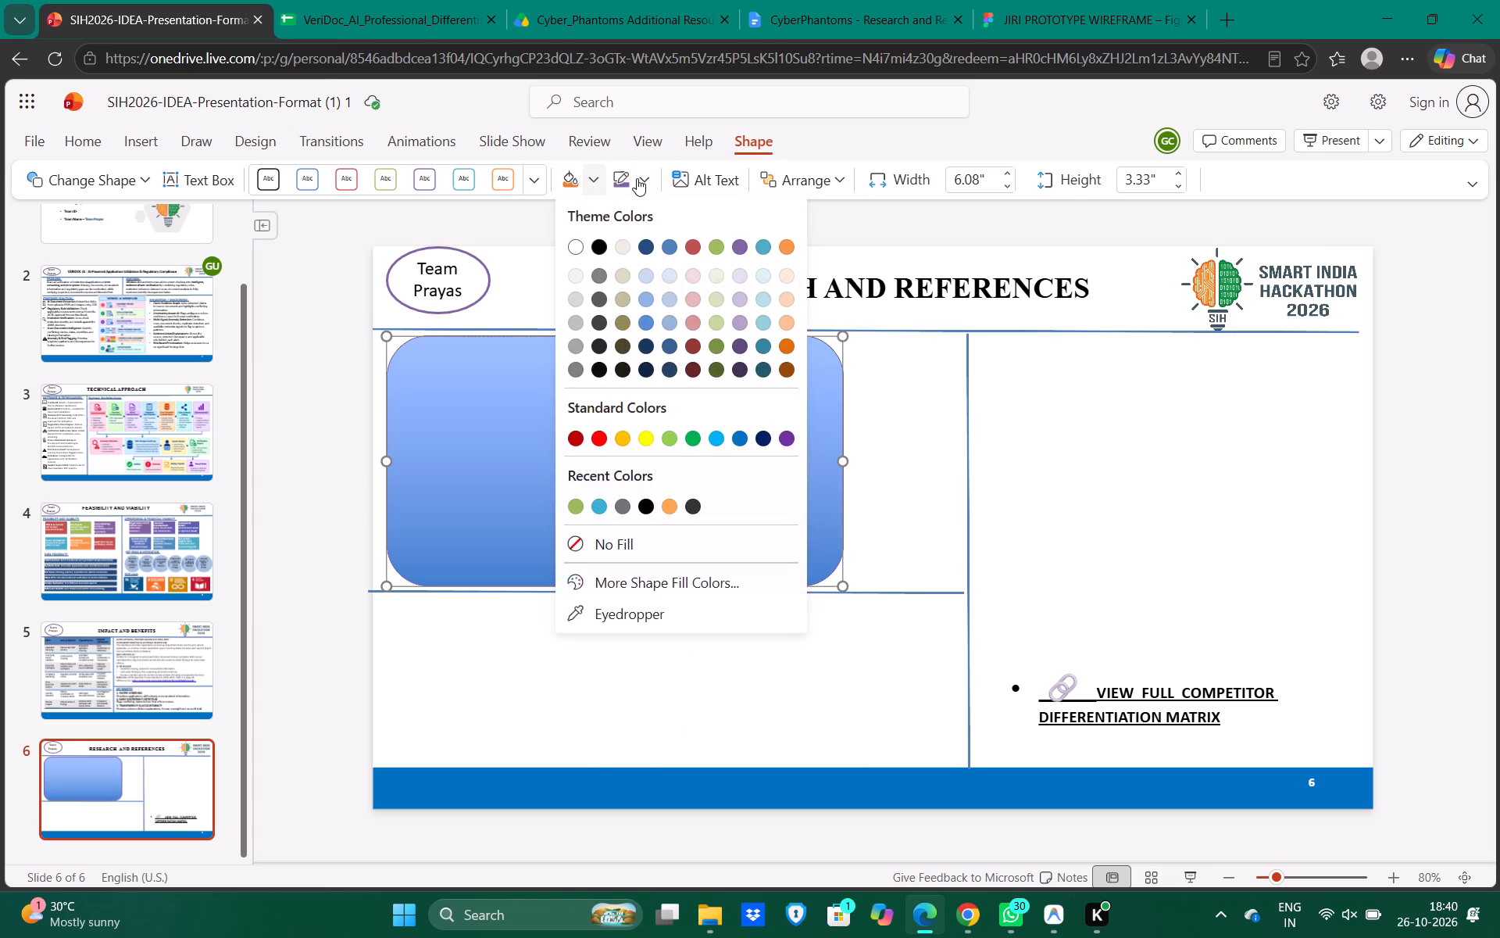
left_click(640, 178)
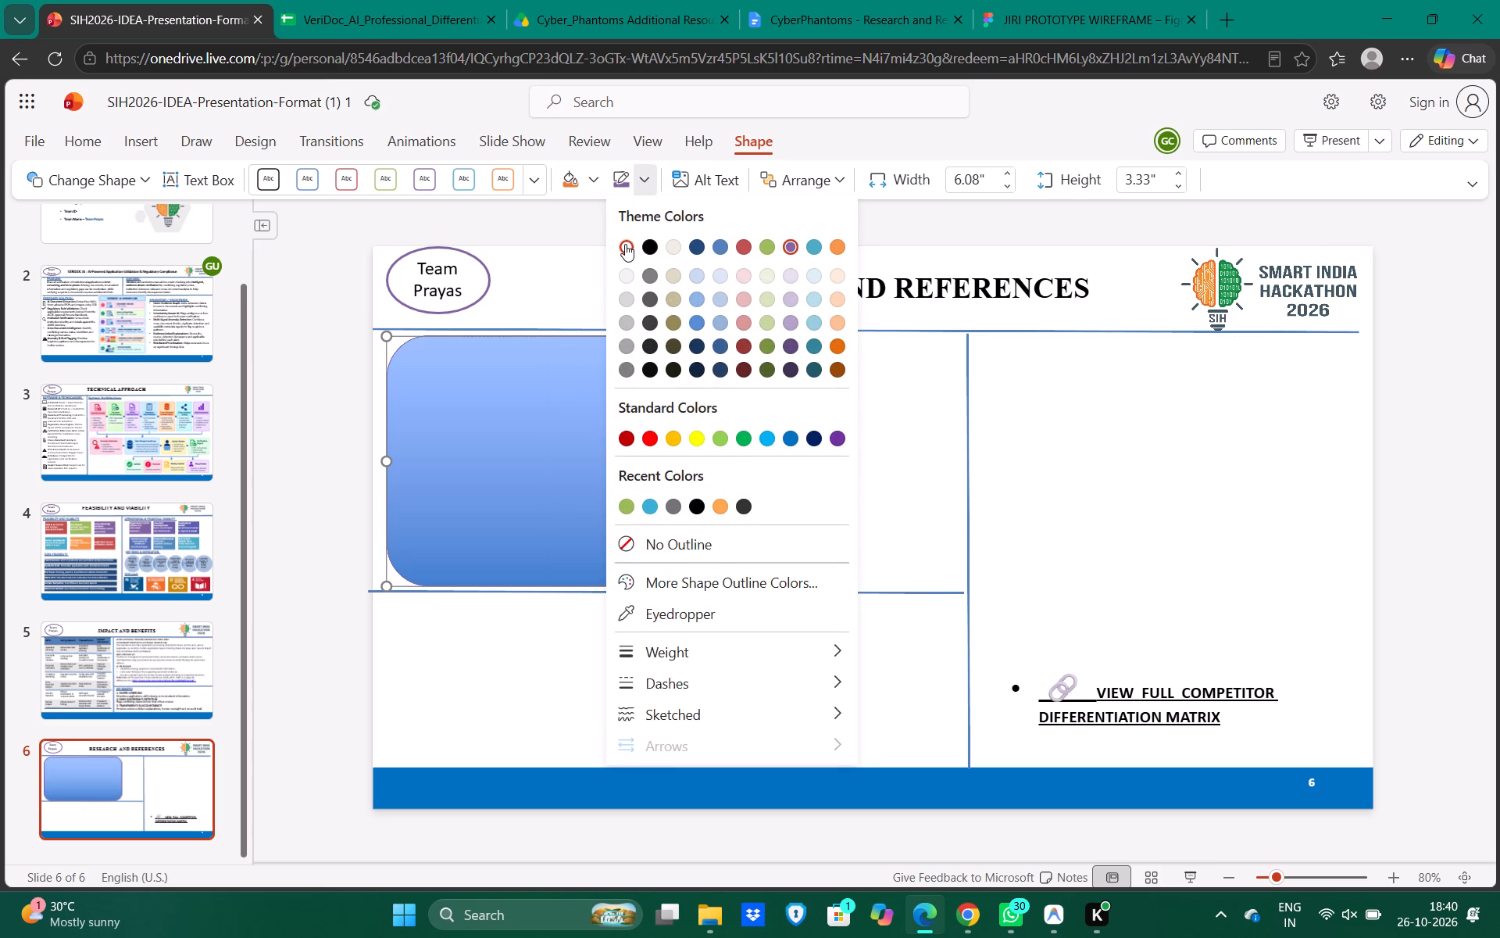
left_click(645, 245)
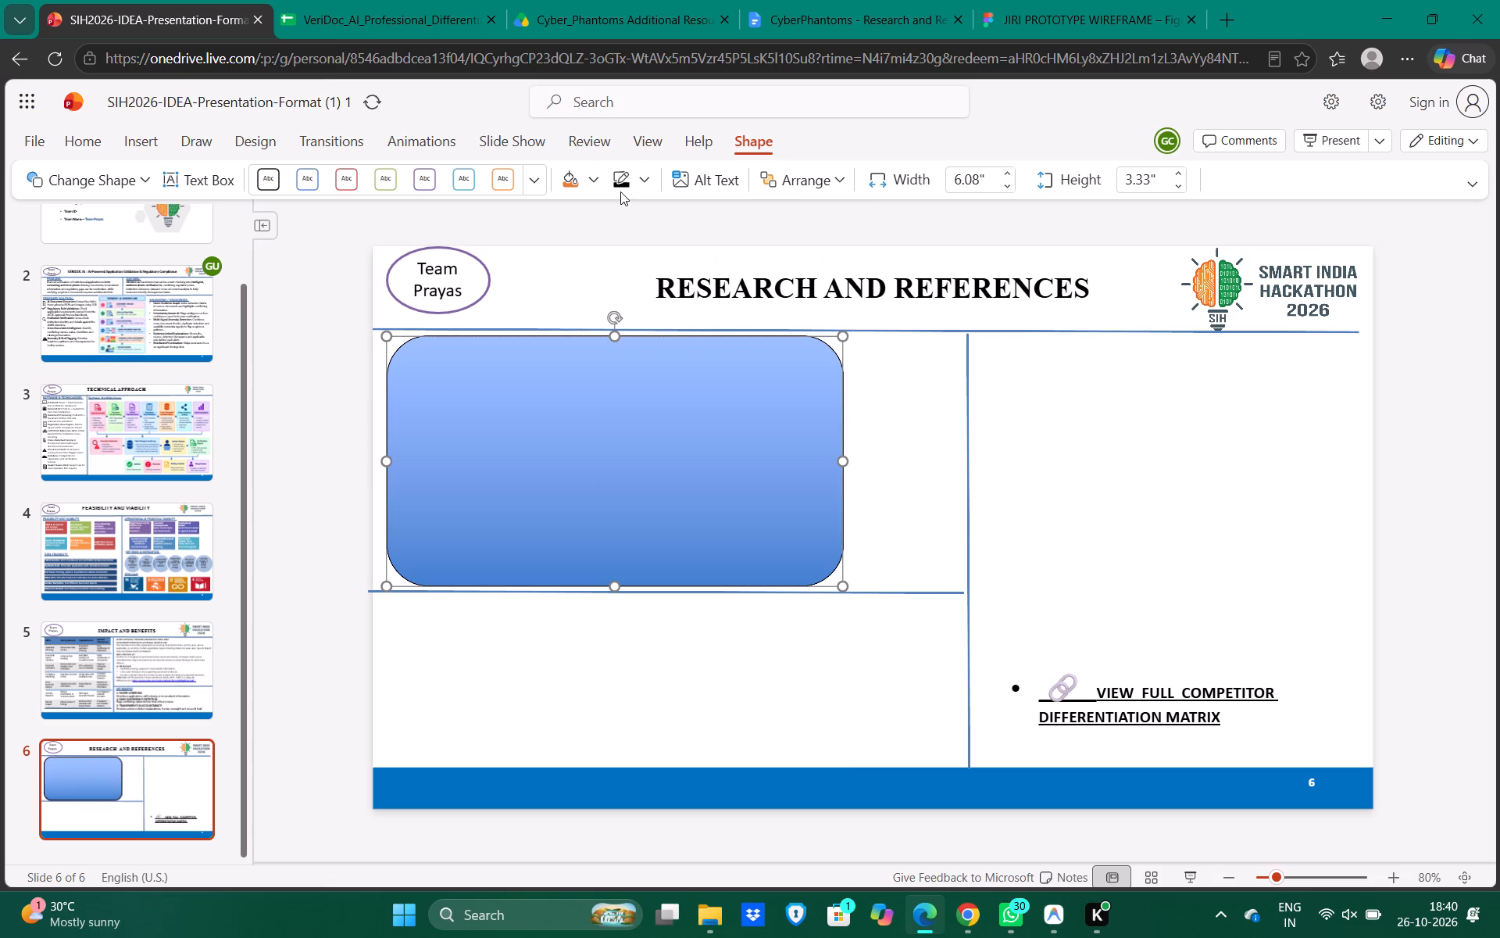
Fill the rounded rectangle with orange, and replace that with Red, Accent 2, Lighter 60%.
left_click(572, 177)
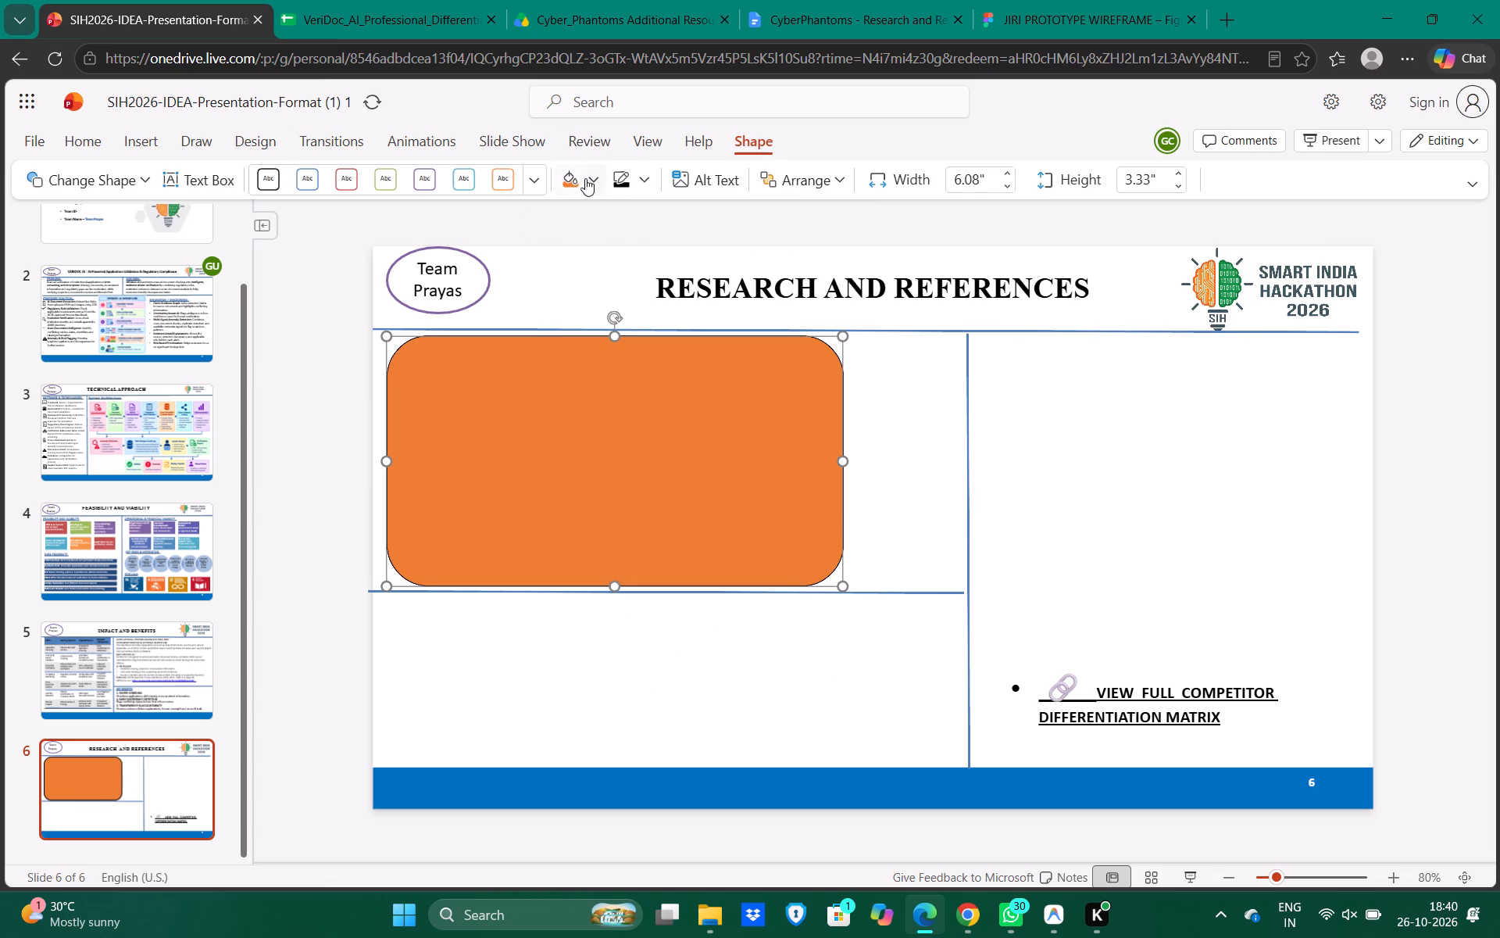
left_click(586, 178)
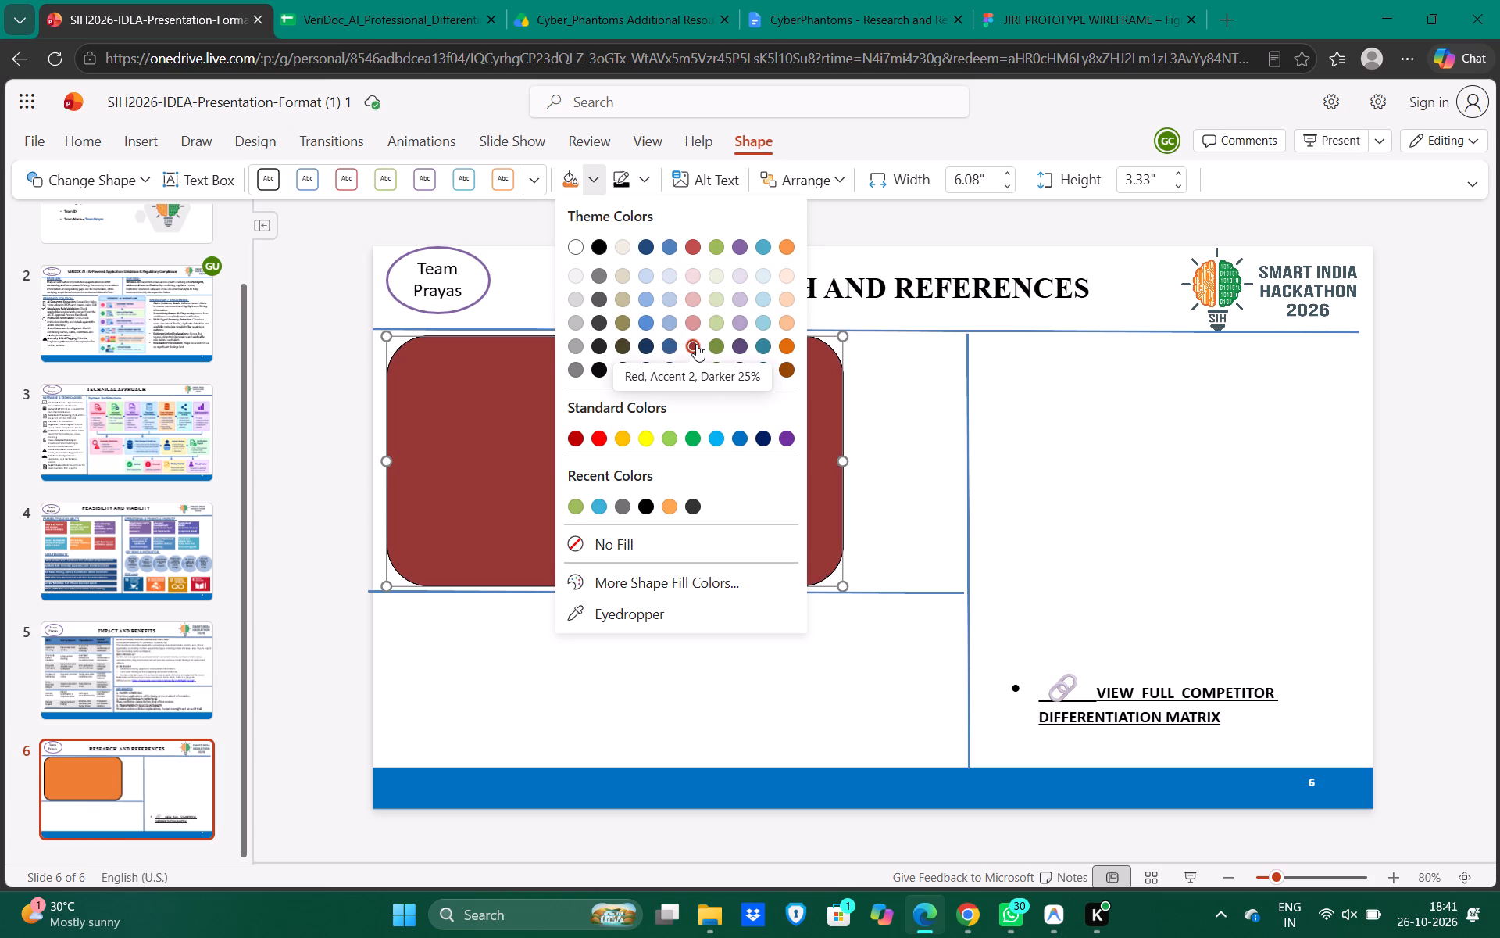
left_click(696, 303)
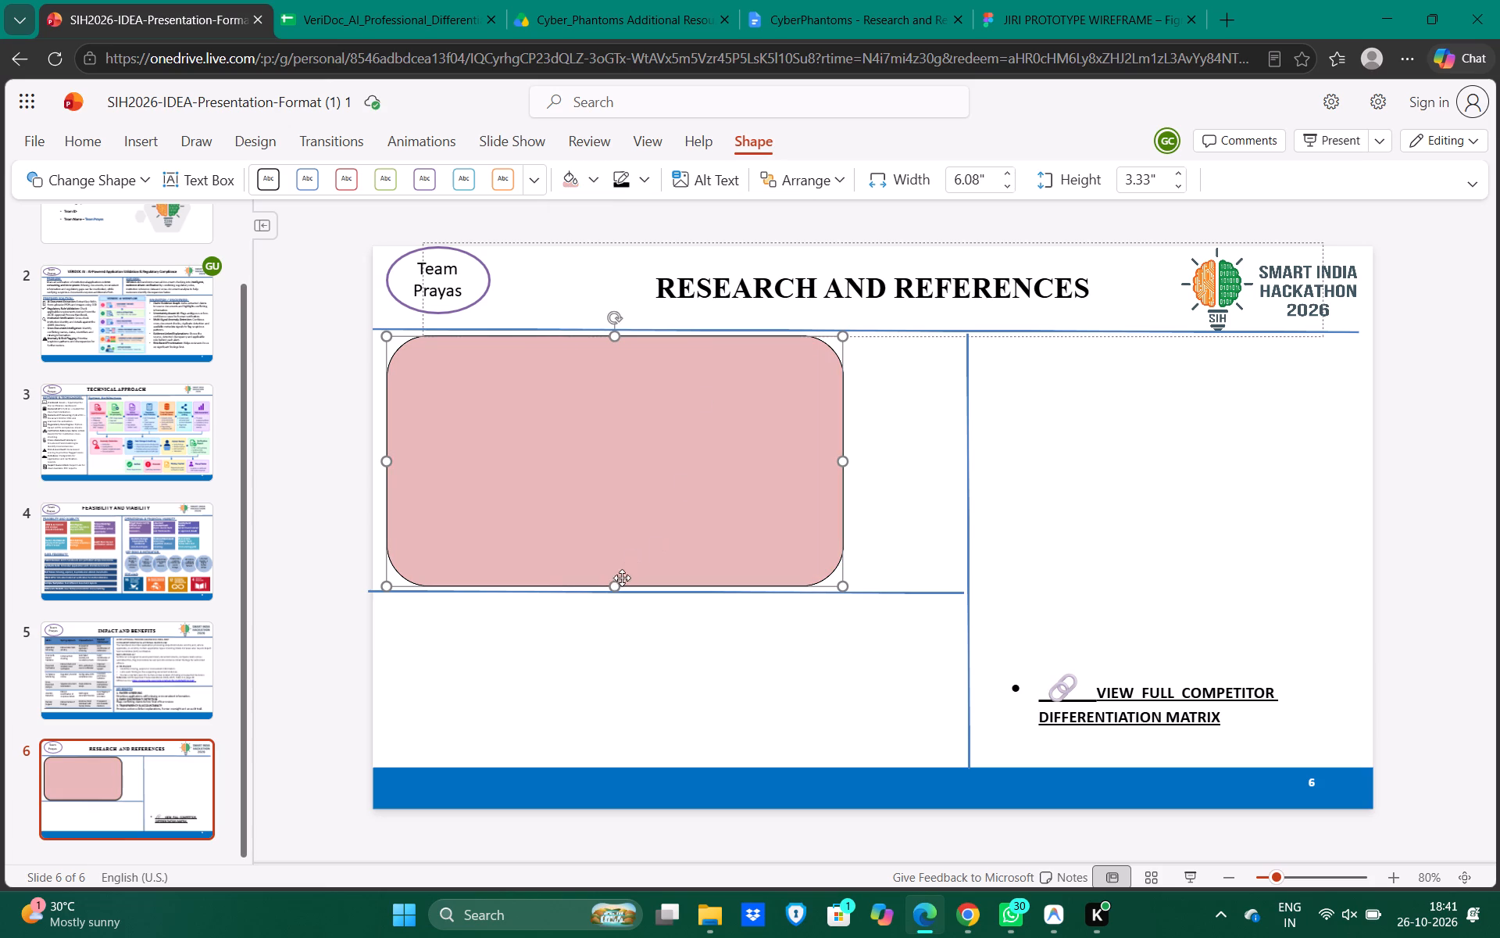
Shorten the rounded rectangle from its bottom edge to a height of about 2.85".
left_click_drag(616, 590, 616, 559)
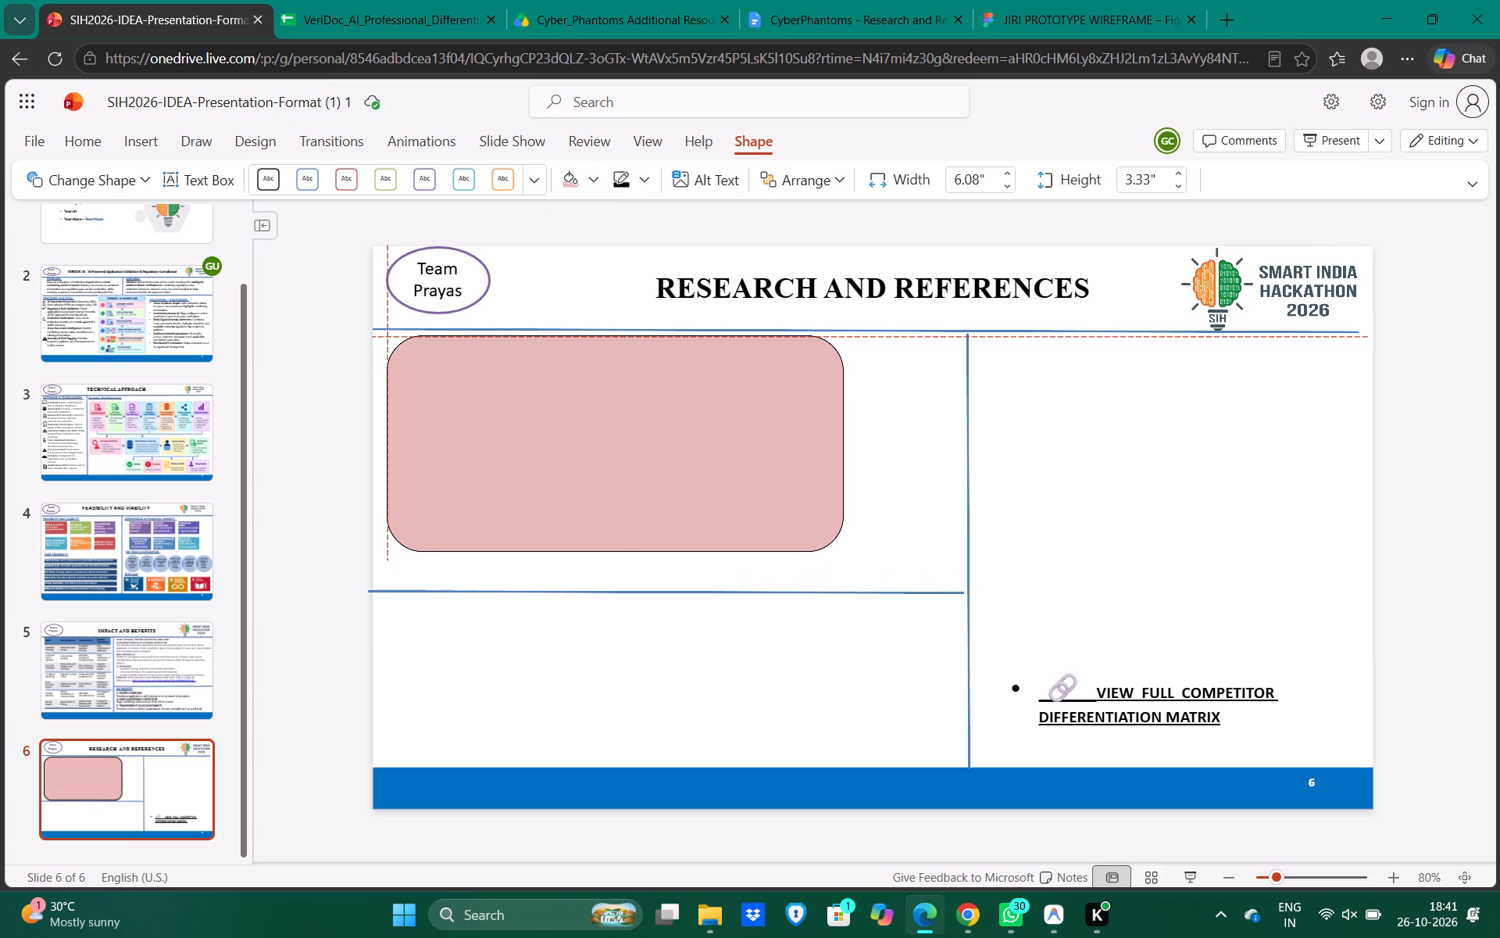
left_click_drag(616, 559, 620, 530)
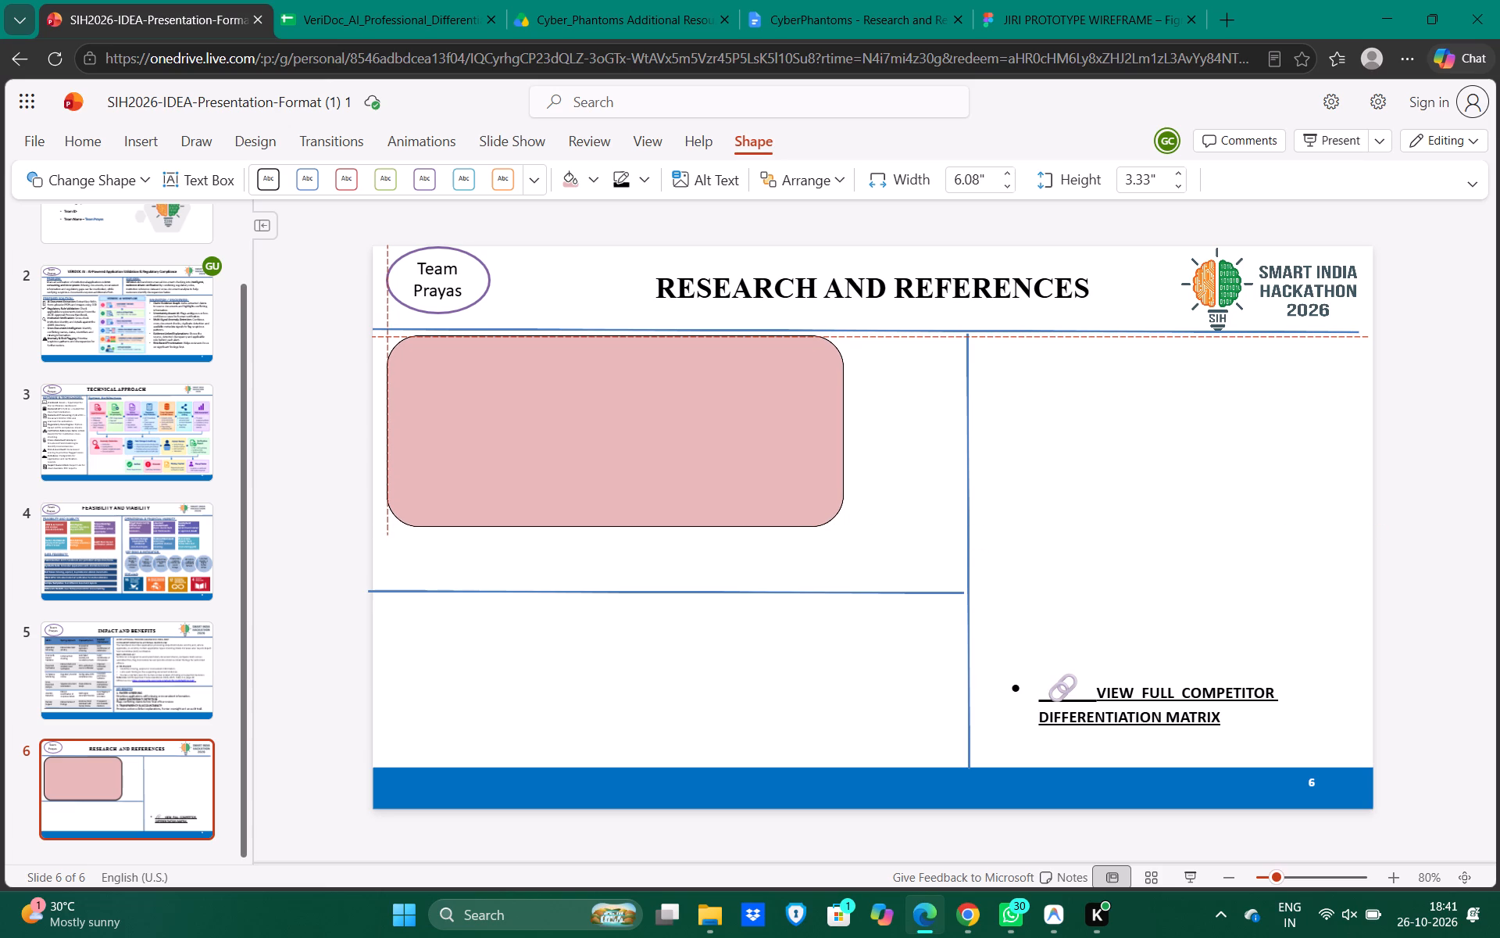
left_click_drag(620, 530, 614, 550)
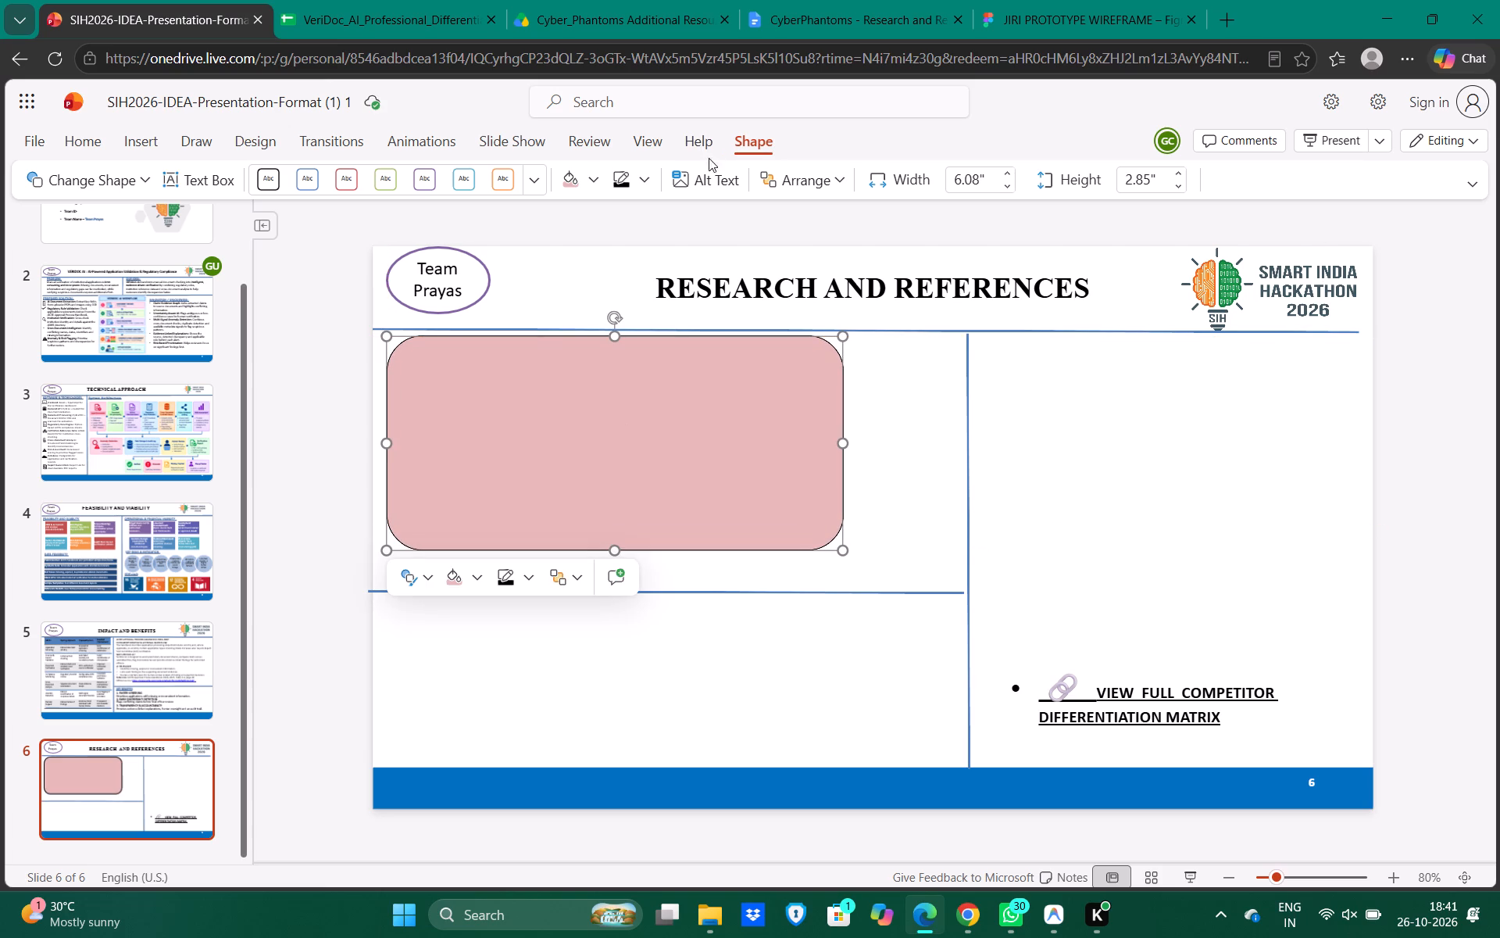
Fill the rounded rectangle with the theme red shade one step darker than Red, Accent 2, Lighter 60%.
left_click(644, 180)
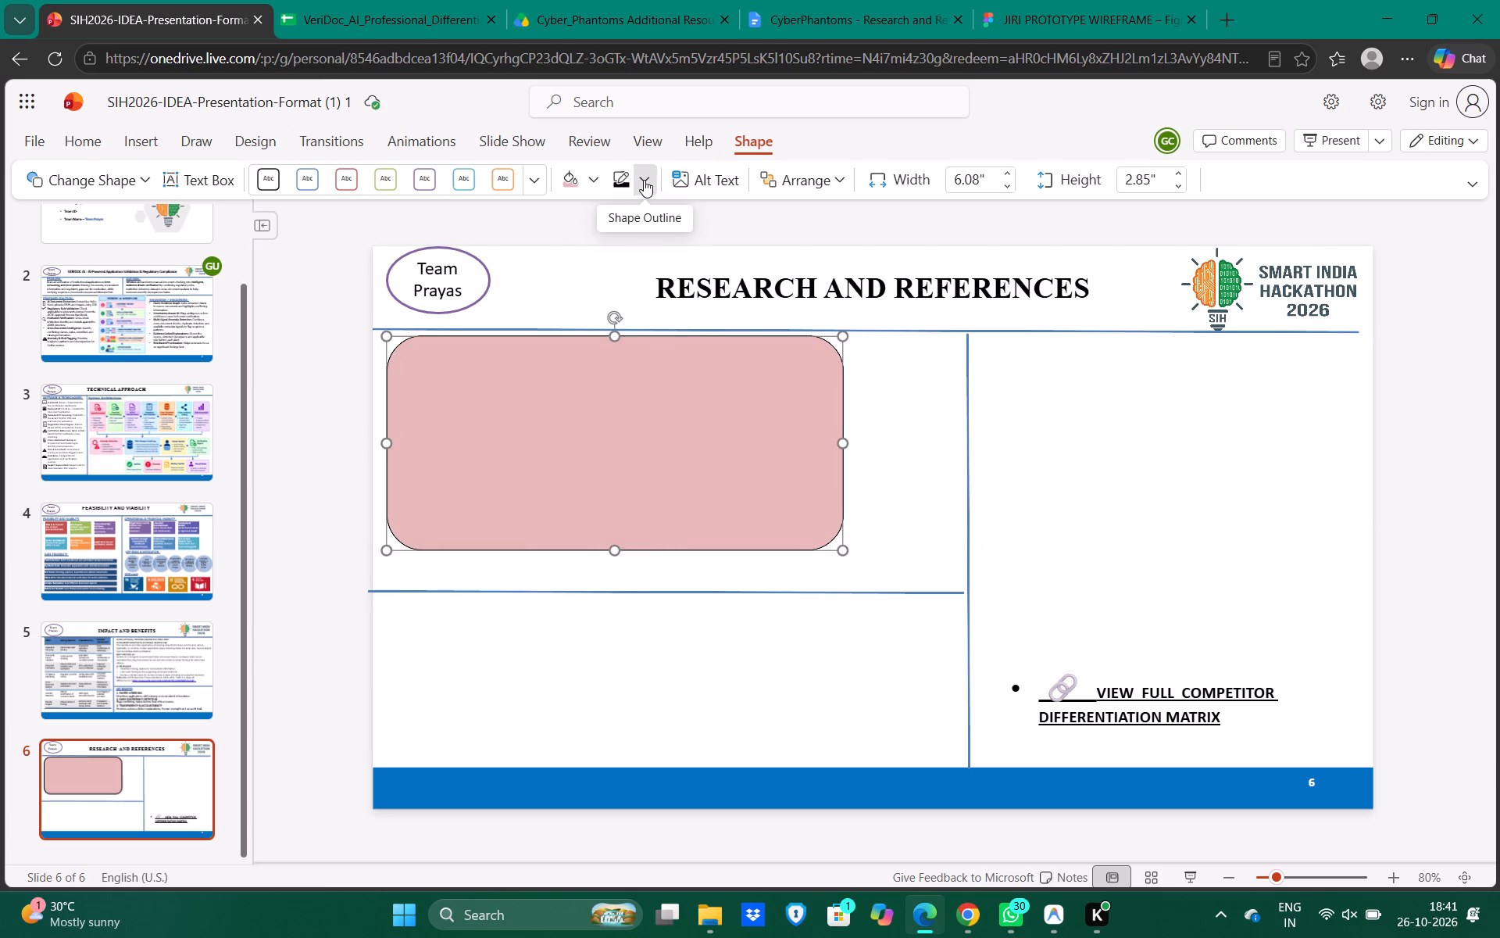
left_click(591, 174)
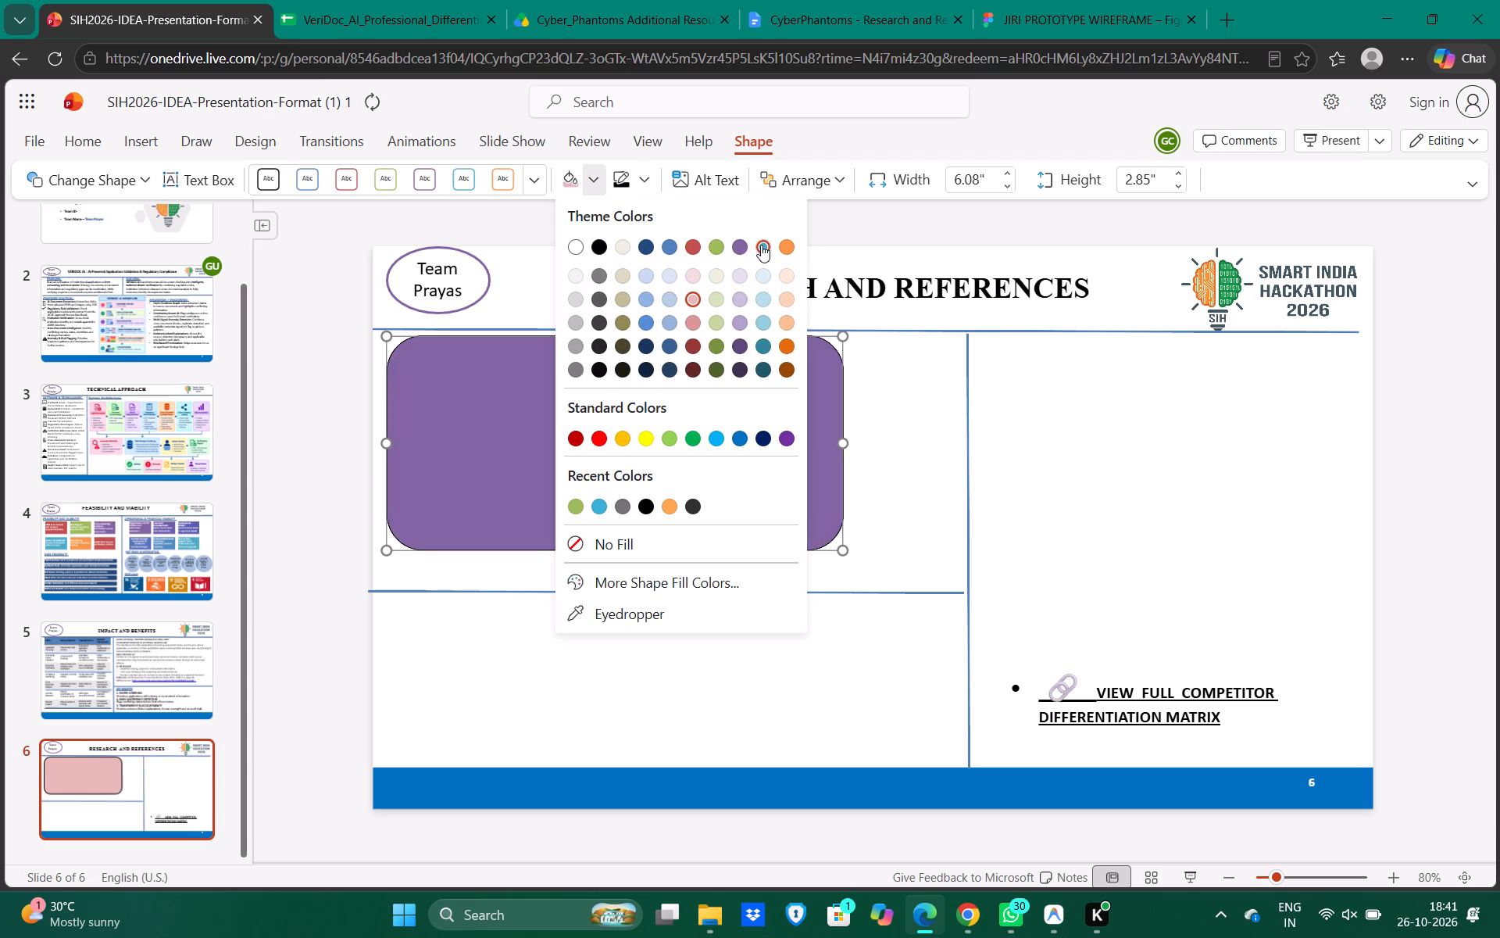
left_click(692, 319)
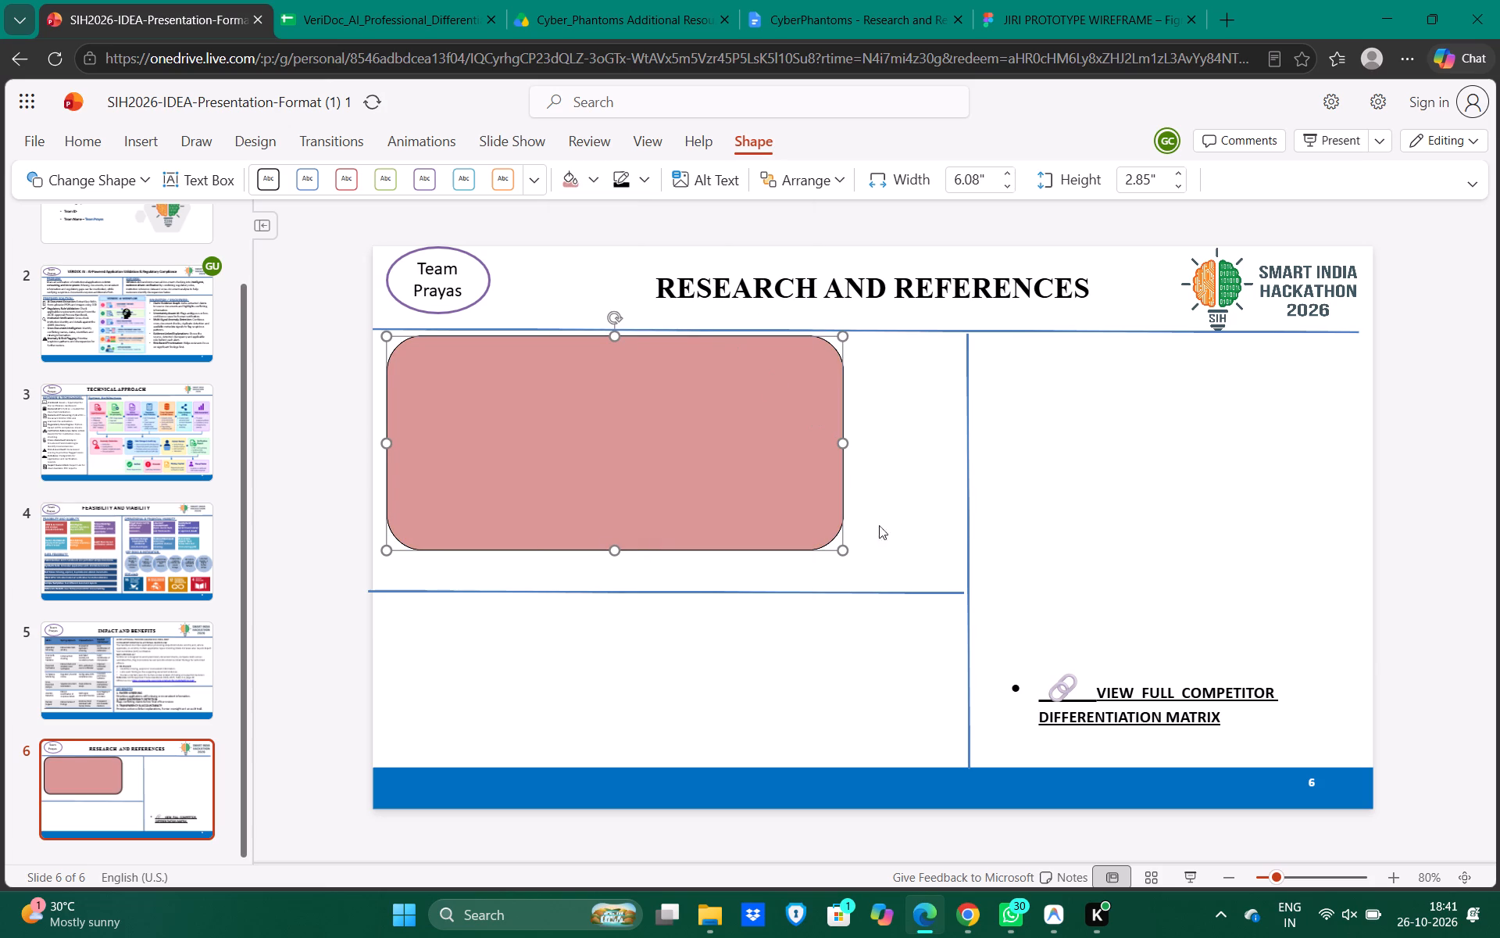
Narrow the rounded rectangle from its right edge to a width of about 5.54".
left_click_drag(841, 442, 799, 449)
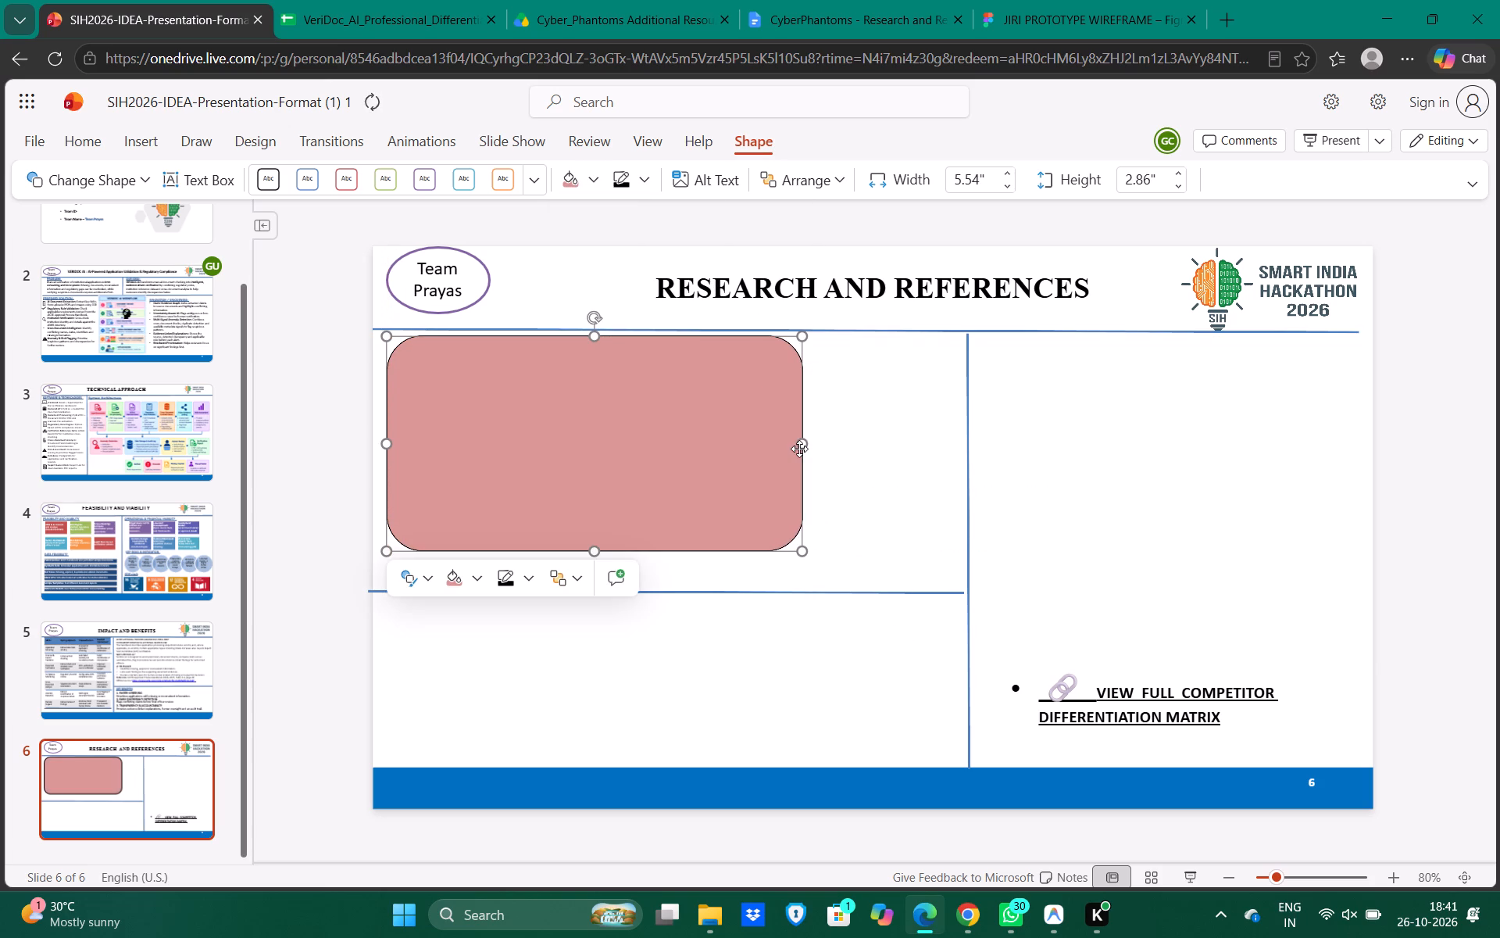
Delete the red rounded rectangle from the Research and References slide.
left_click(580, 428)
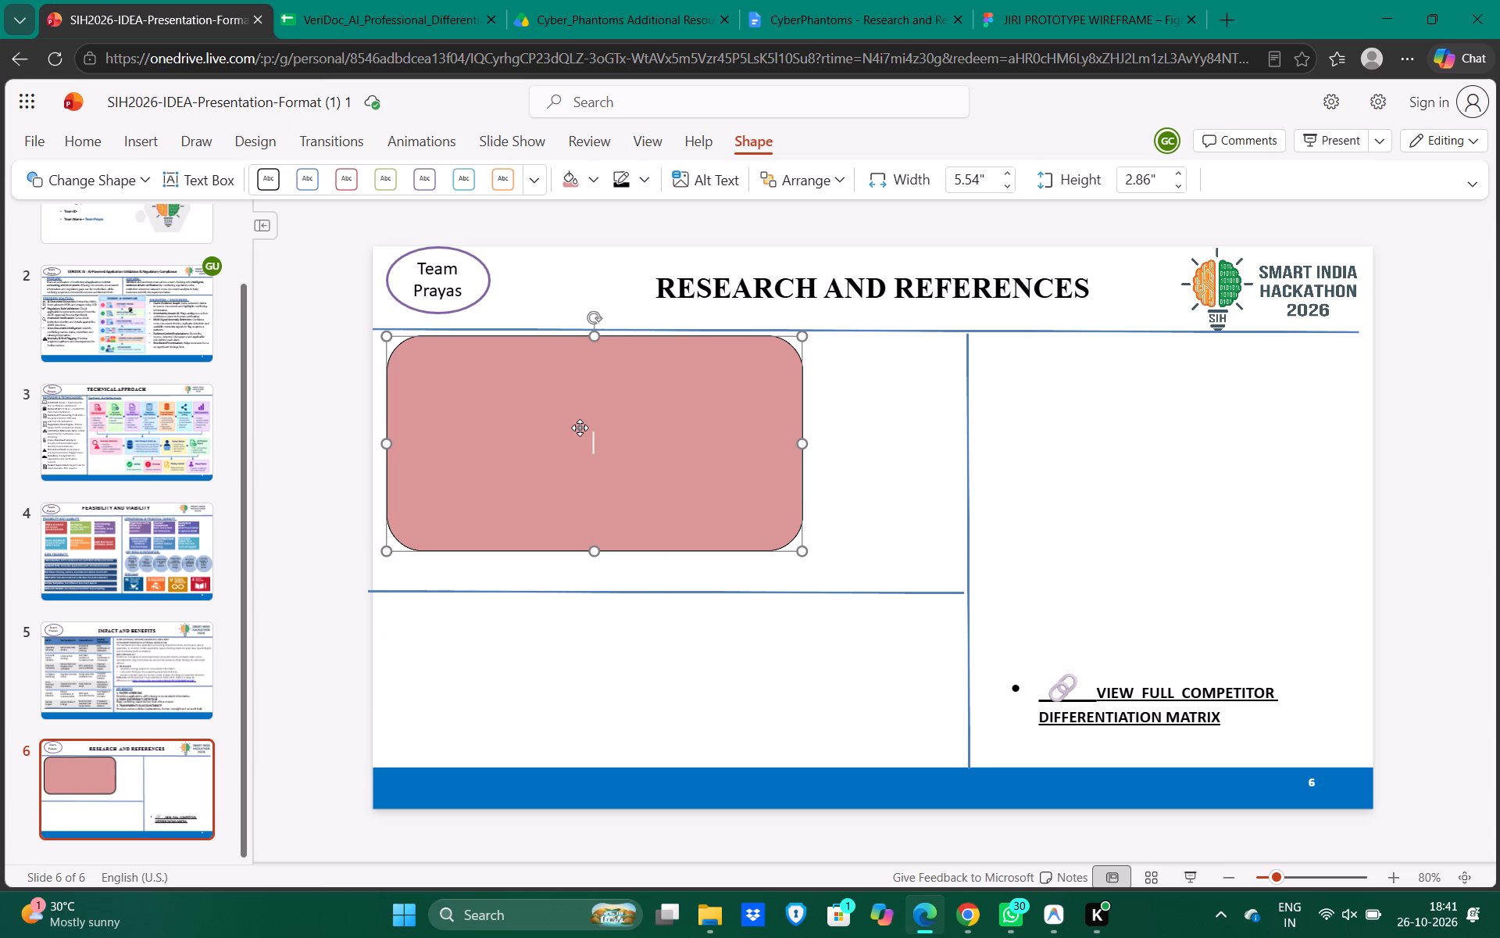
left_click(580, 428)
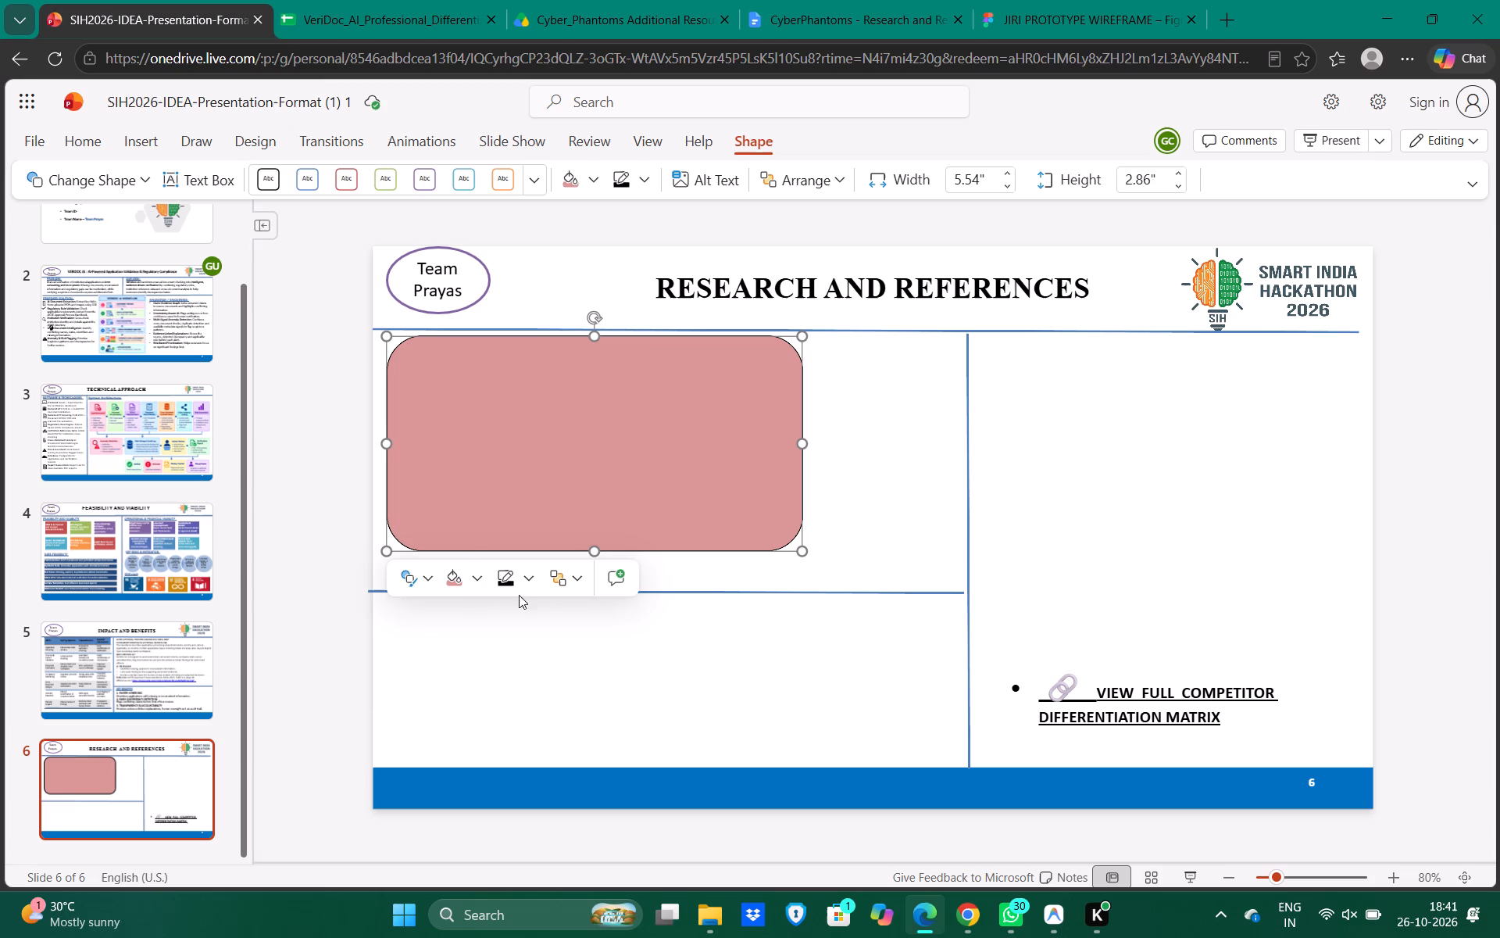
left_click(572, 578)
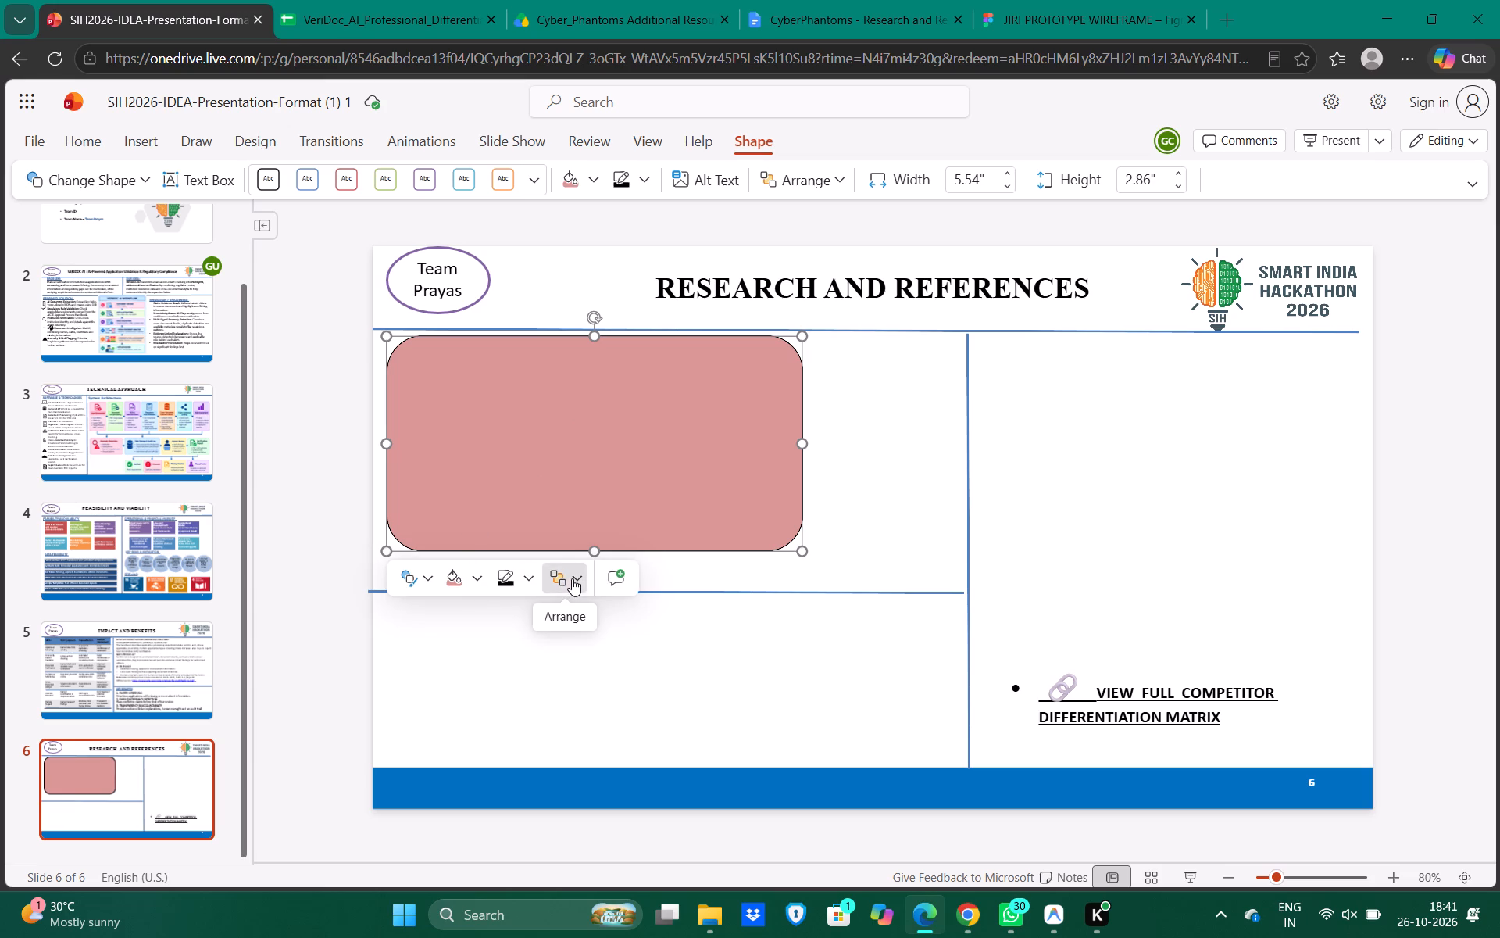
left_click(572, 578)
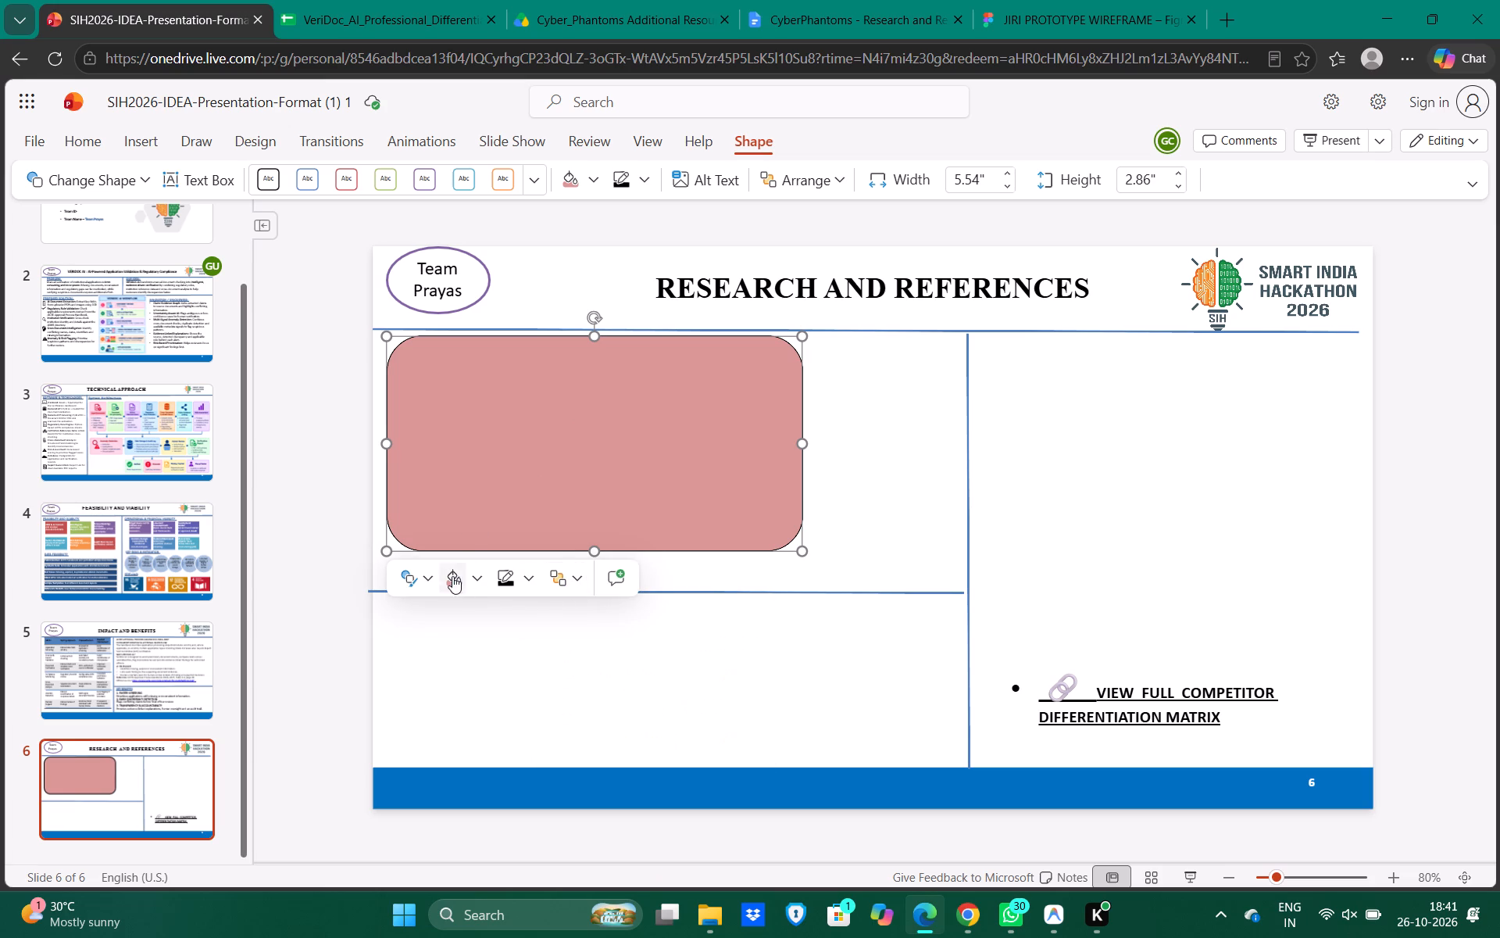
left_click(620, 486)
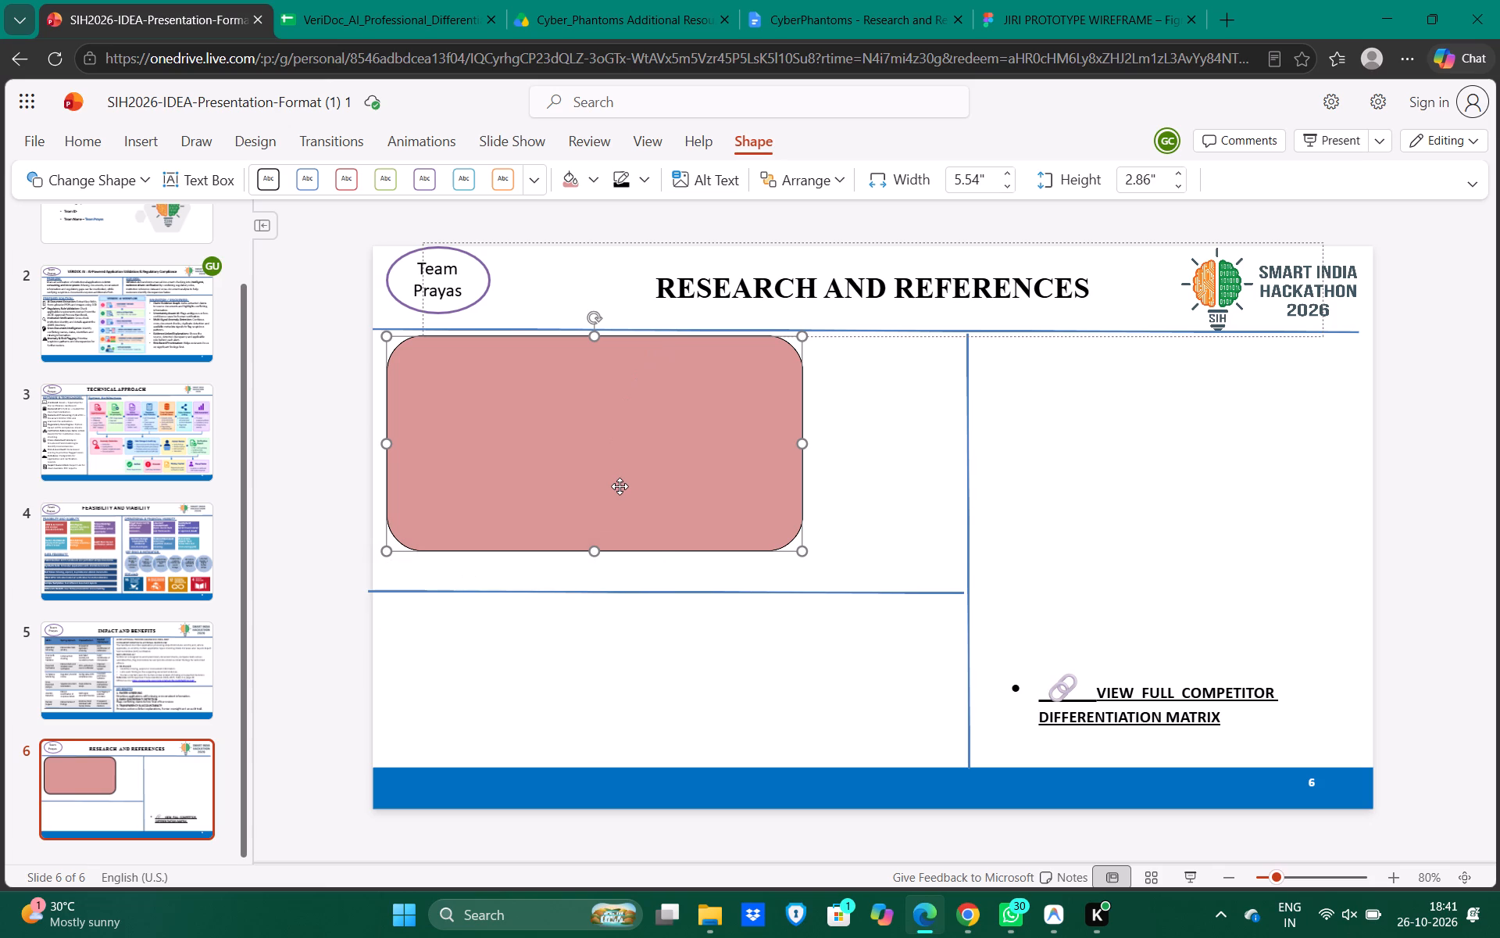
key("BackSpace")
key("Delete")
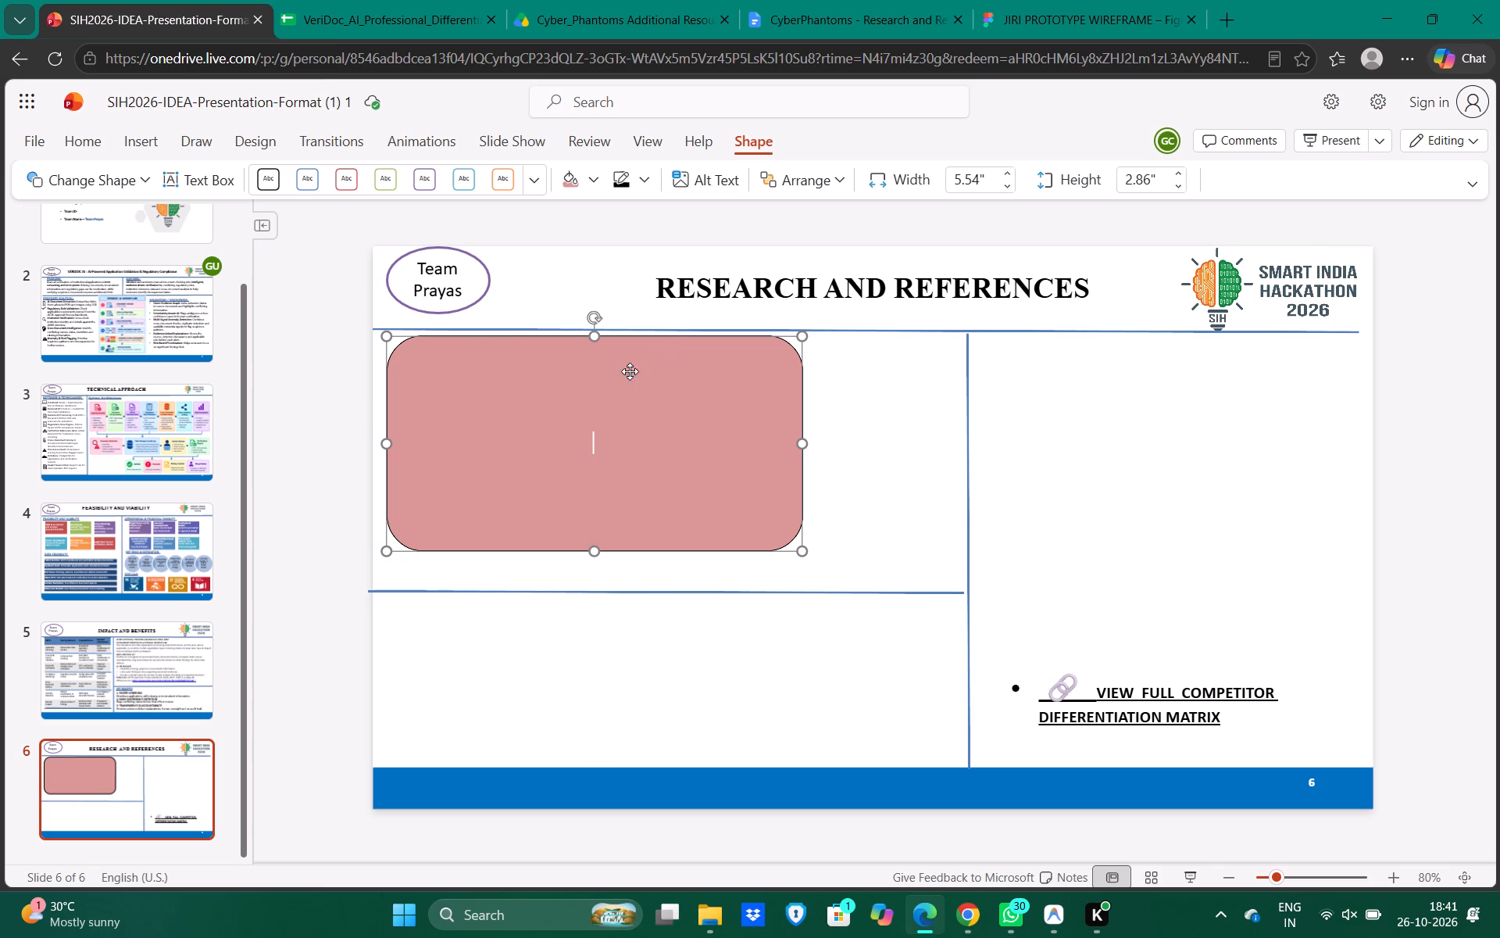
key("Delete")
left_click(841, 464)
left_click(731, 449)
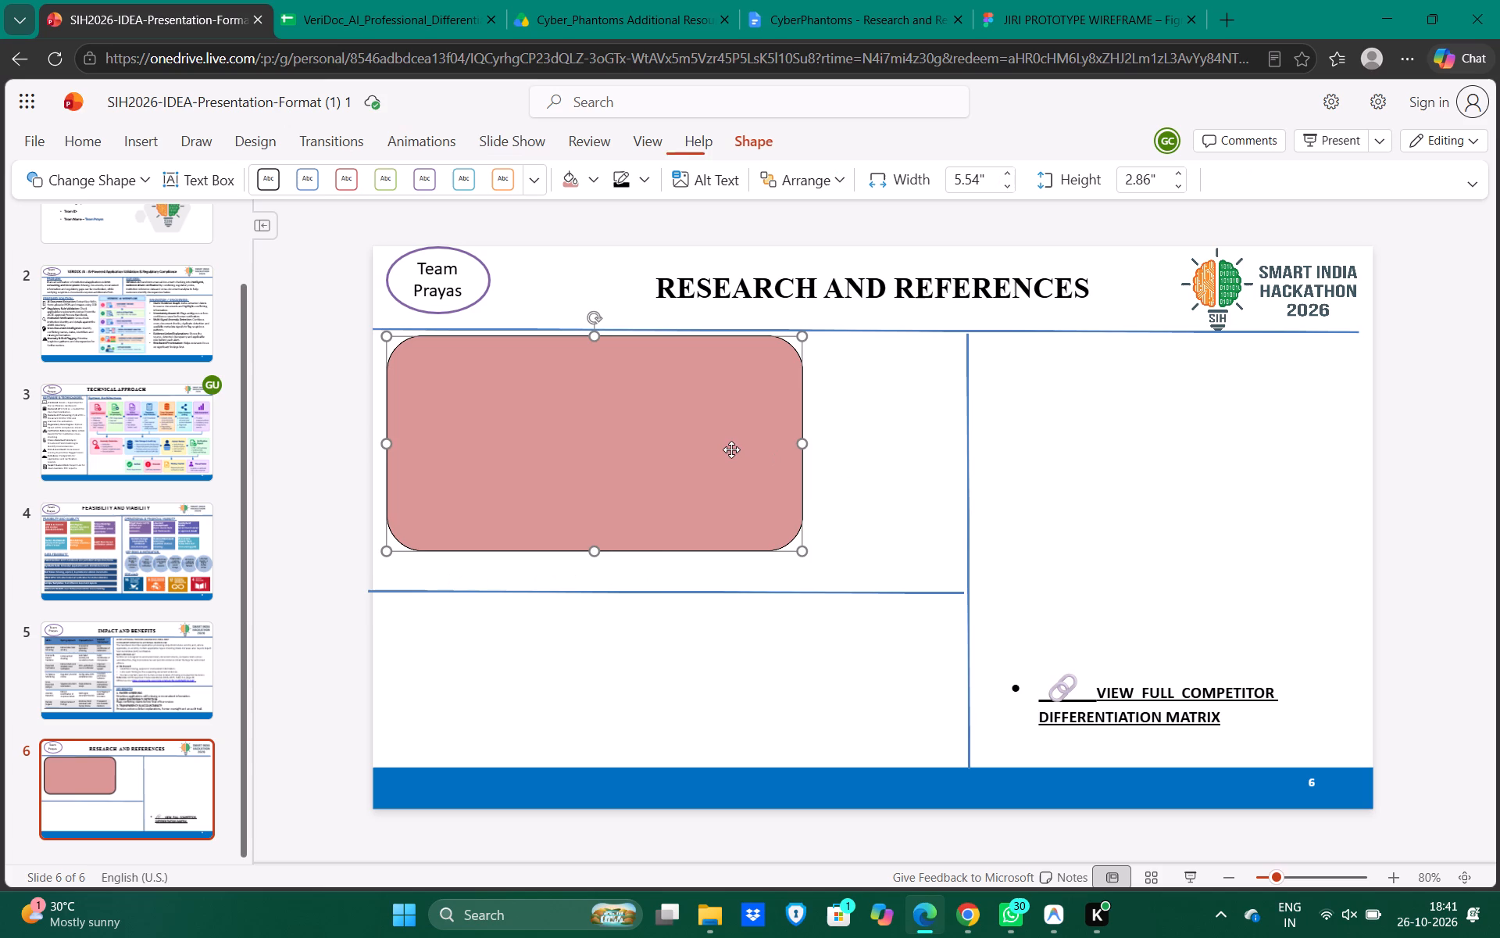
key("Delete")
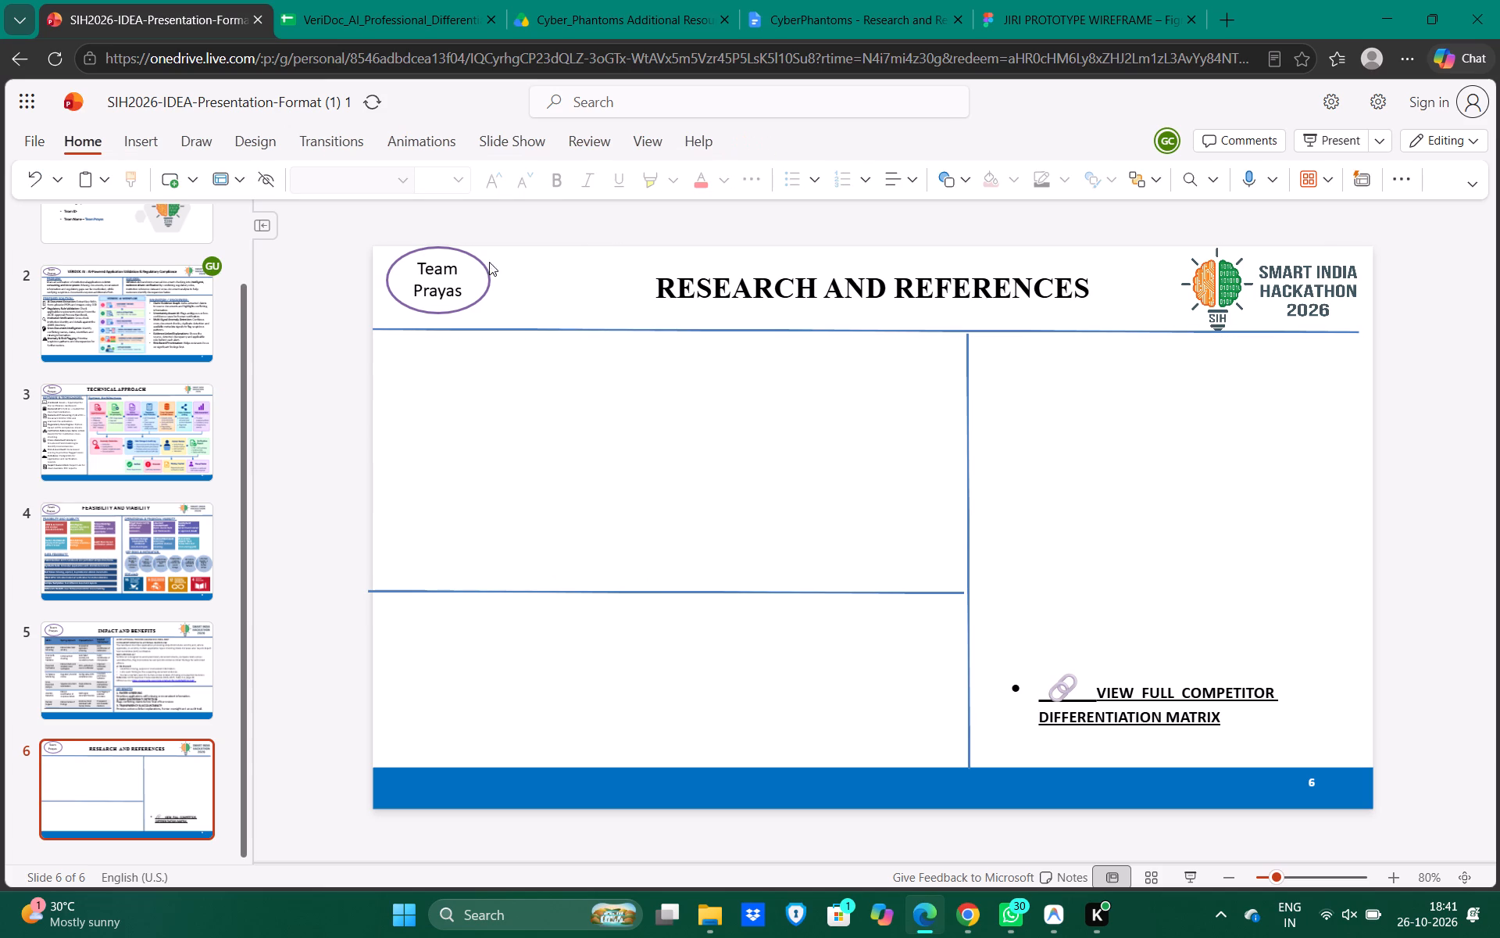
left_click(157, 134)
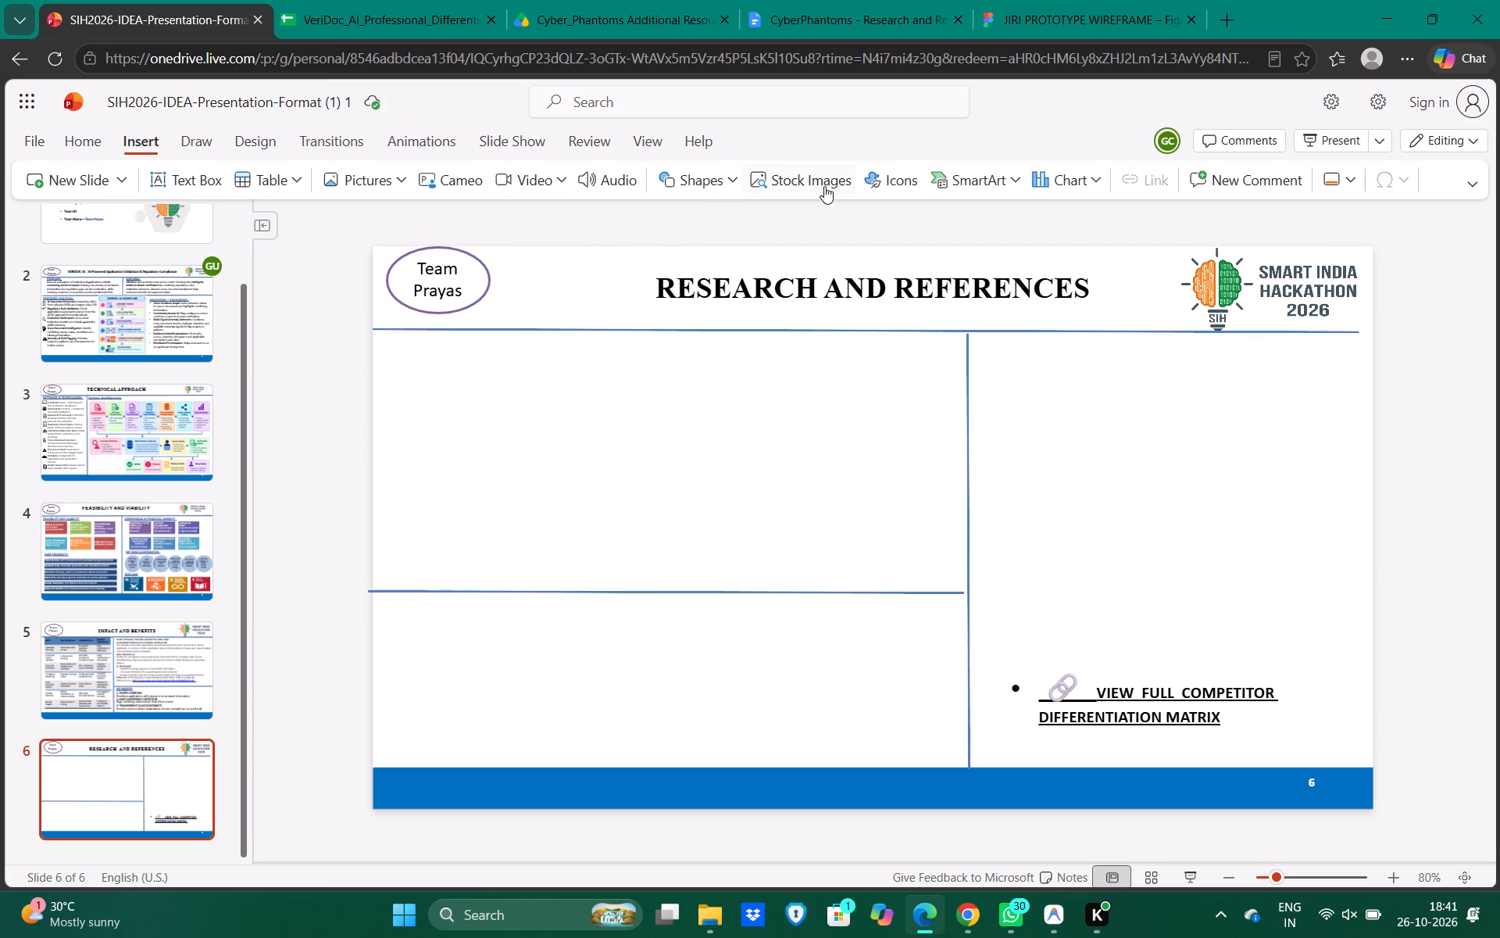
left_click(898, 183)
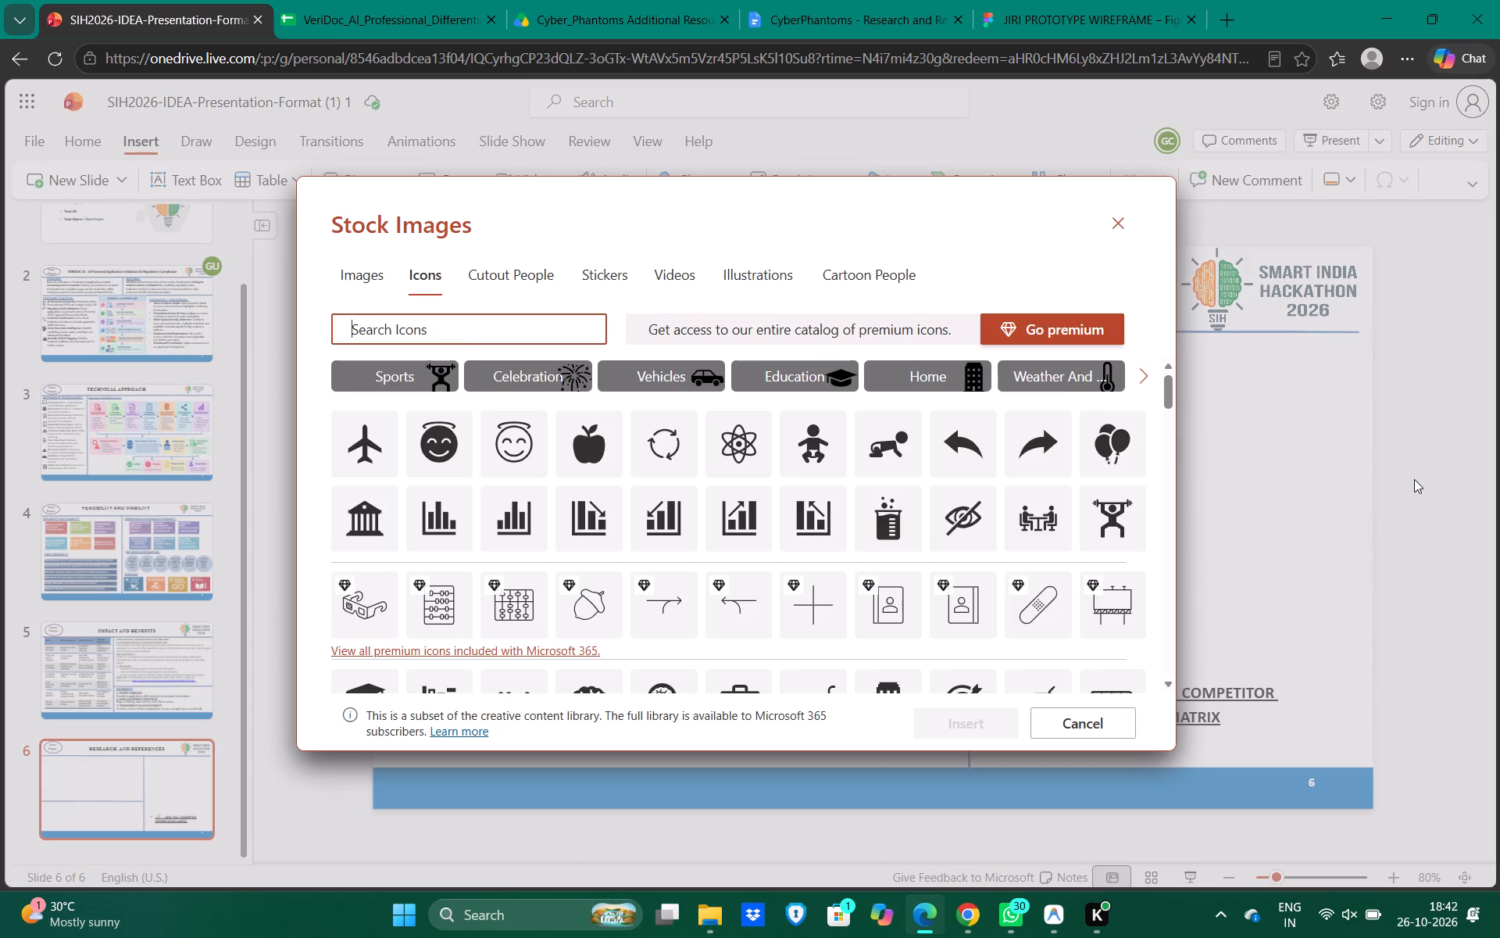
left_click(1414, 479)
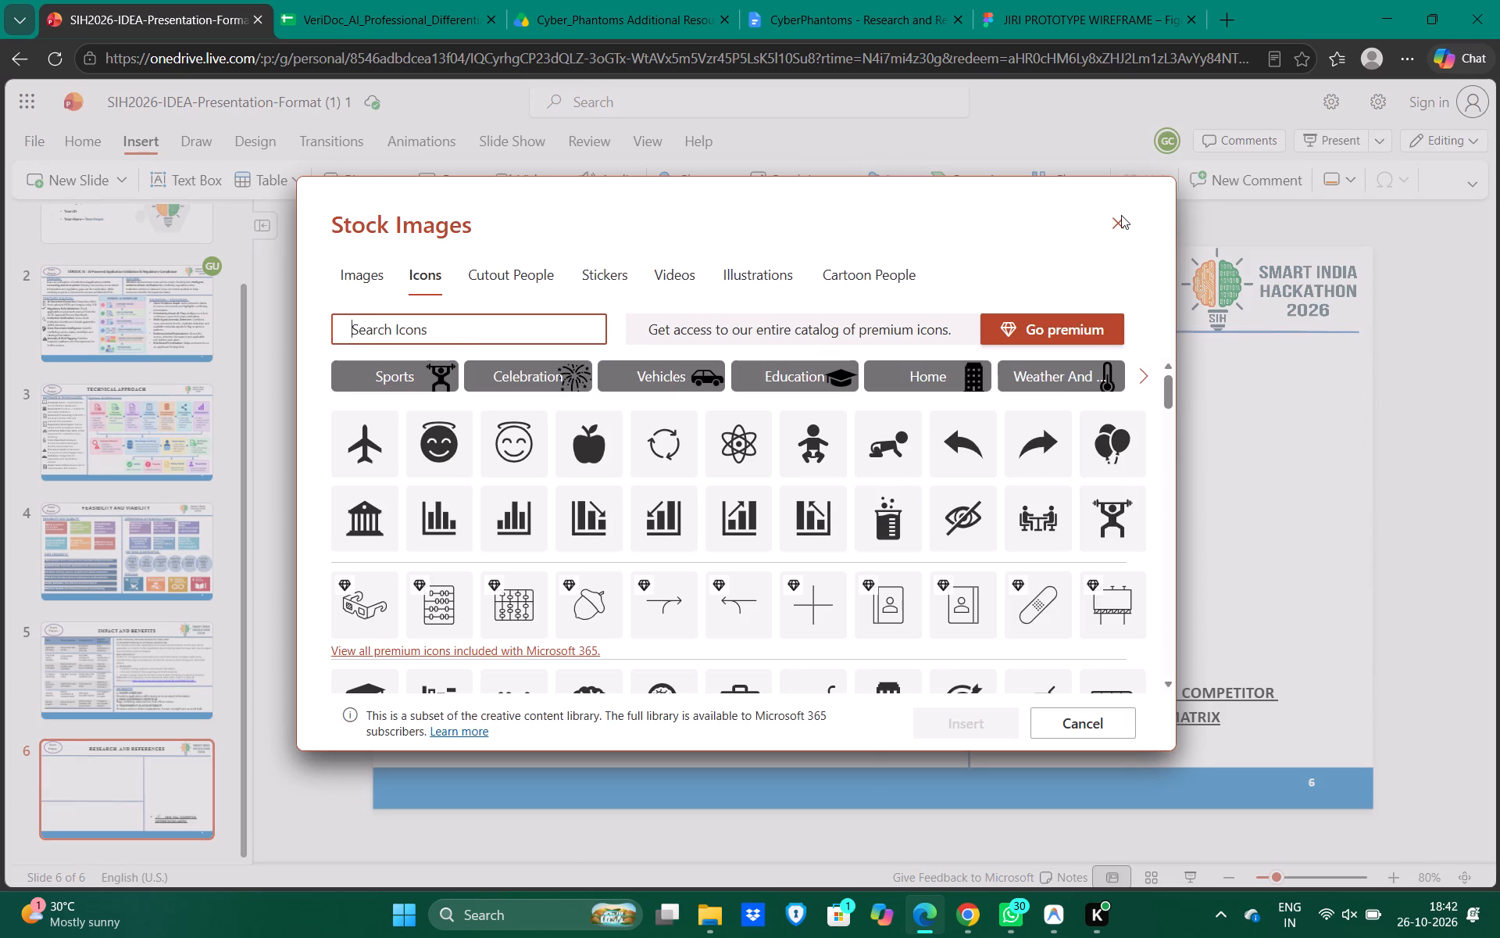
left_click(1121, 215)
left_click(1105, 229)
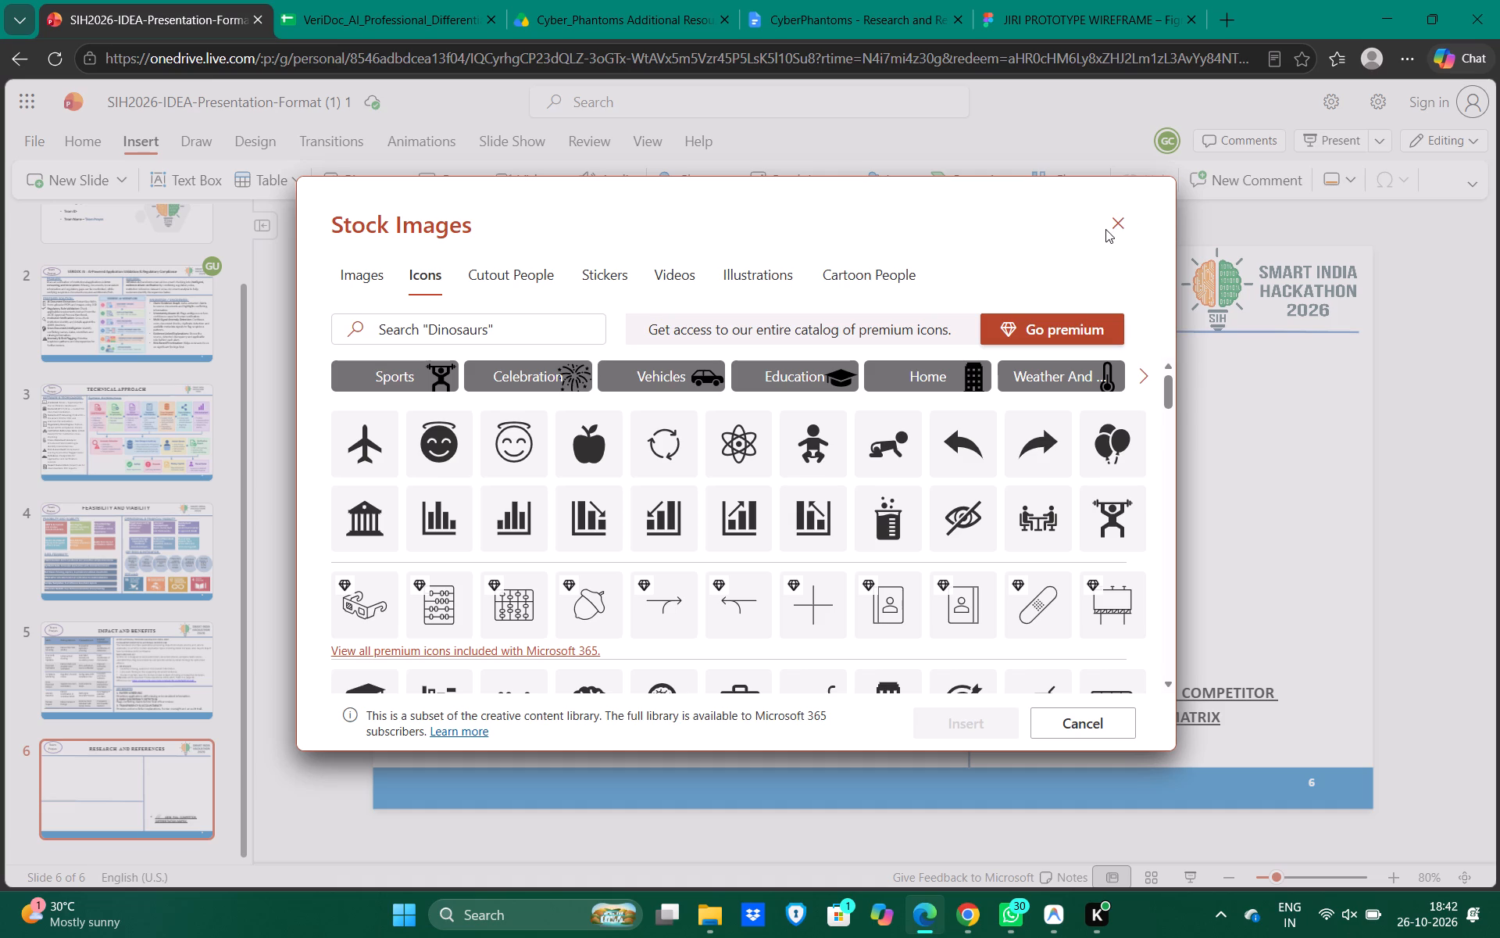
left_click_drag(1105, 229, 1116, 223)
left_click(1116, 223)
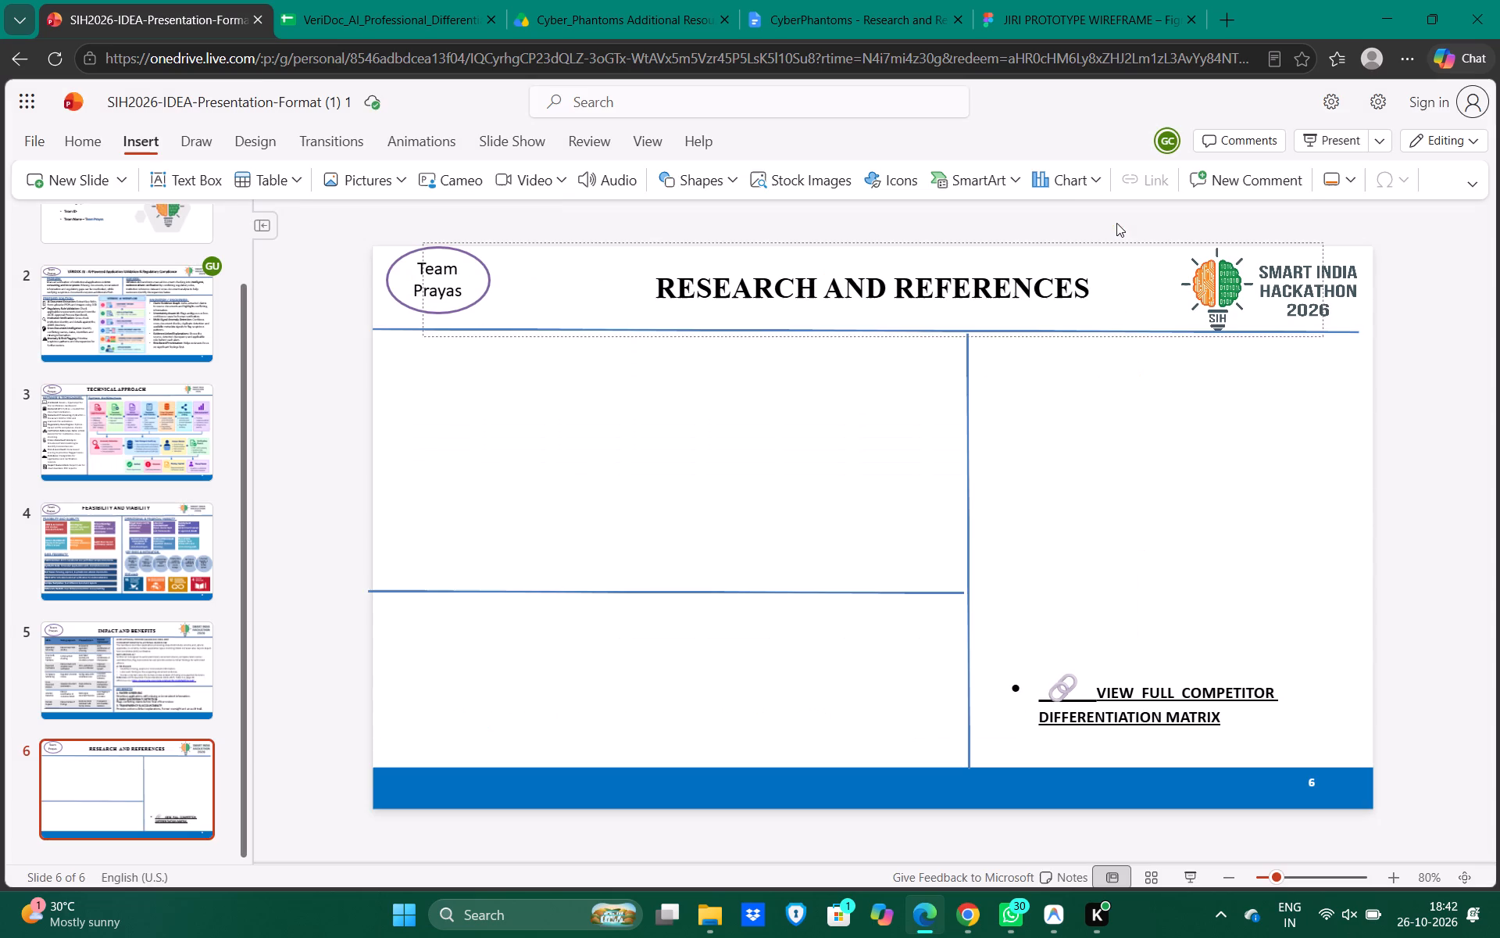
Insert a square-cornered rectangle and fill it with the theme red one shade darker than Red, Accent 2, Lighter 60%.
left_click(696, 184)
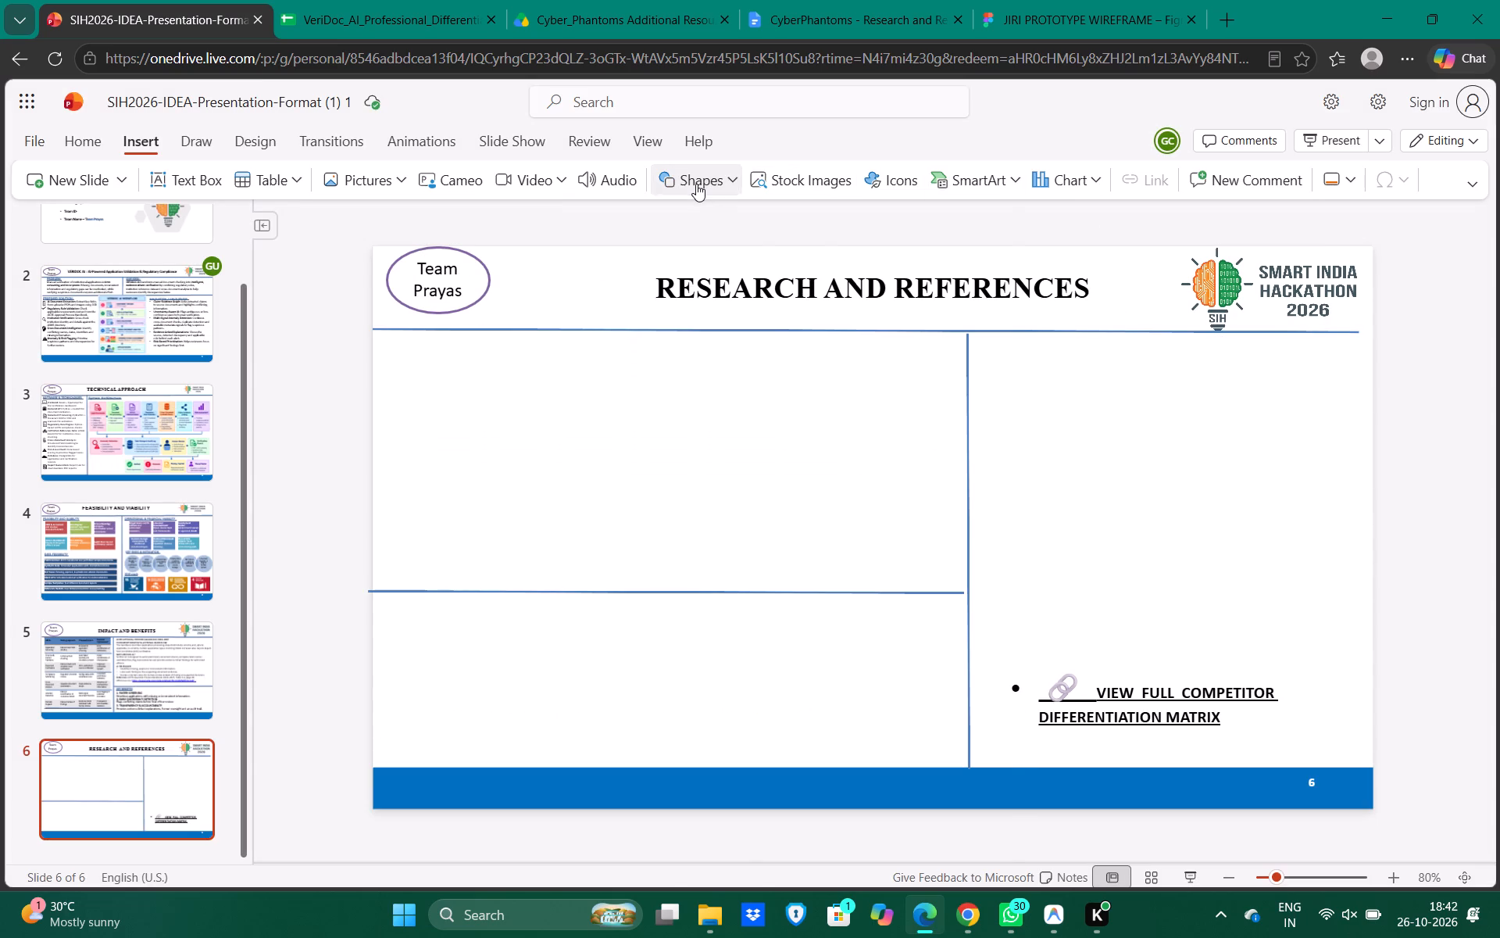
left_click(702, 243)
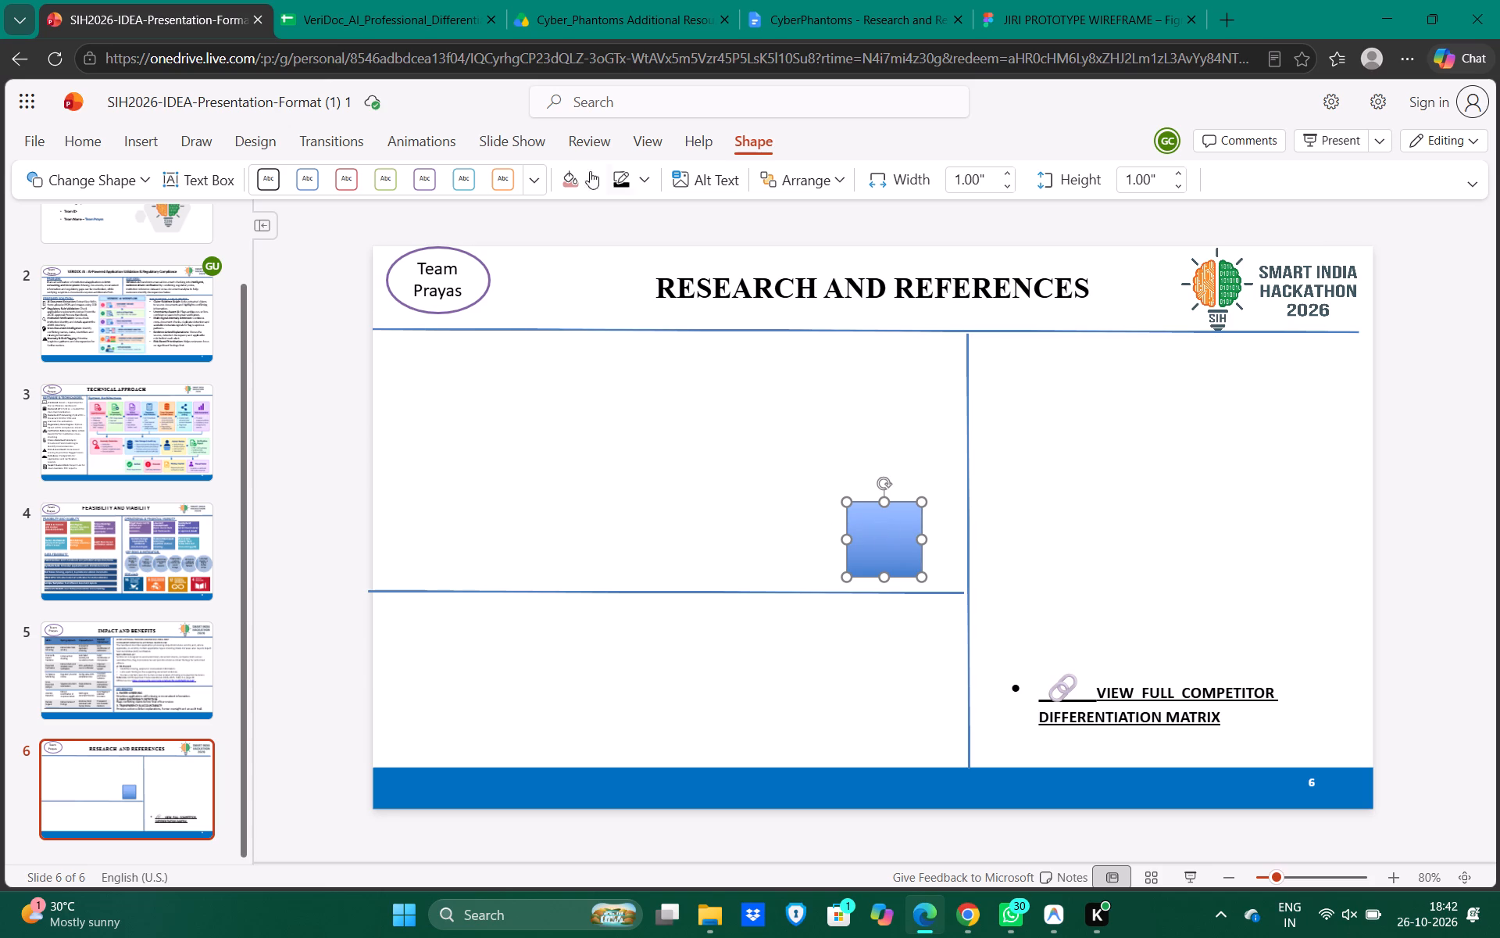
left_click(589, 174)
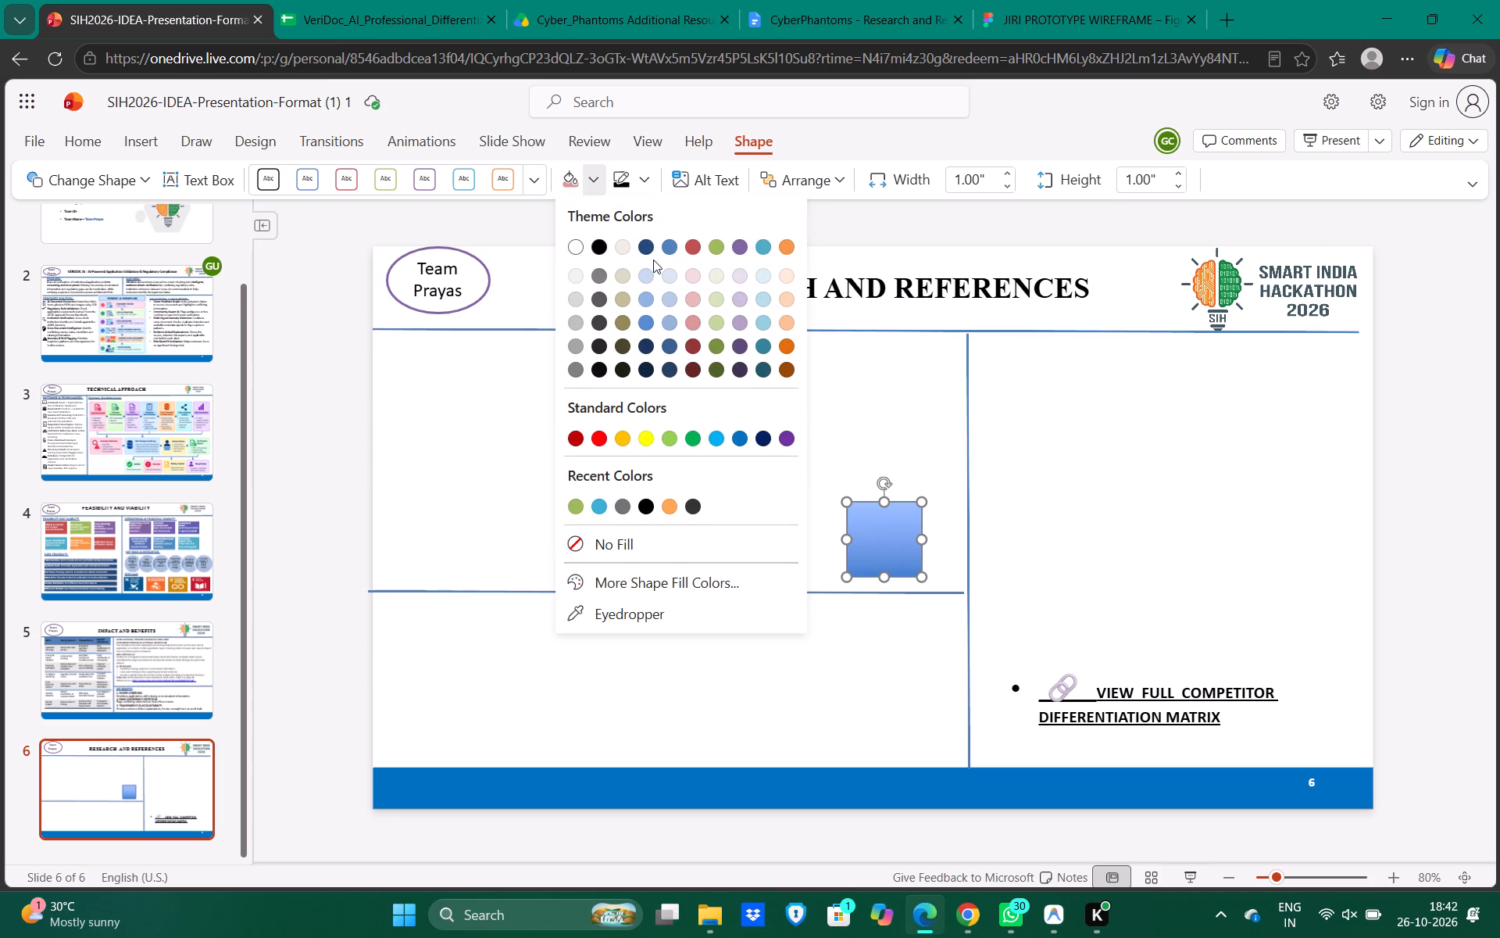
left_click(687, 319)
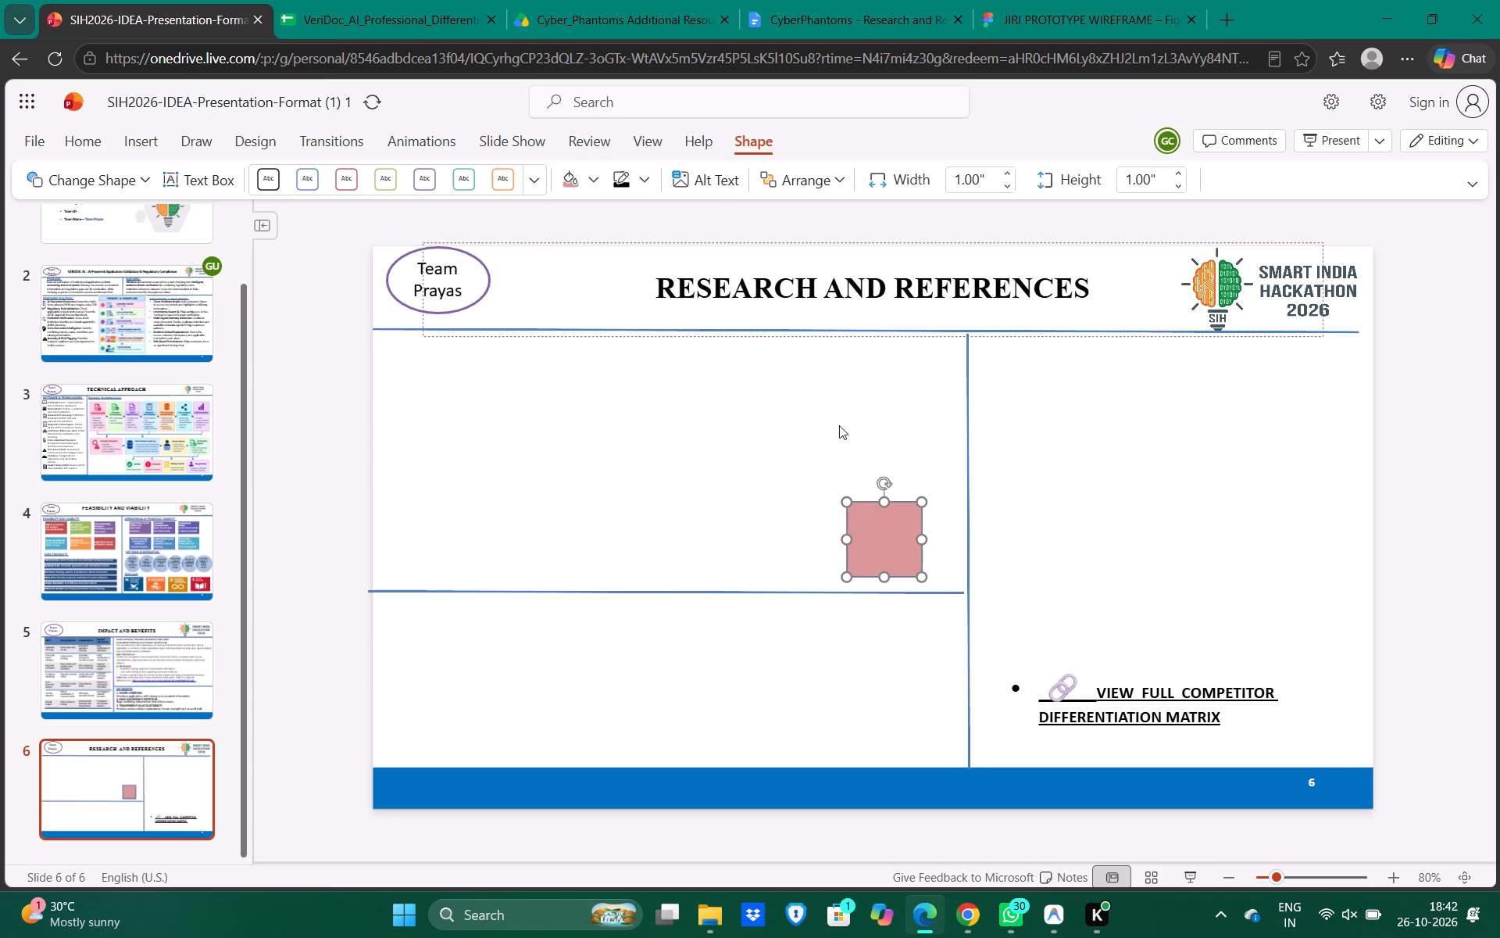
Place the rectangle beneath the Team Prayas oval, just below the title line, and enlarge it to about 5.89" wide by 2.77" high.
left_click_drag(894, 506, 751, 472)
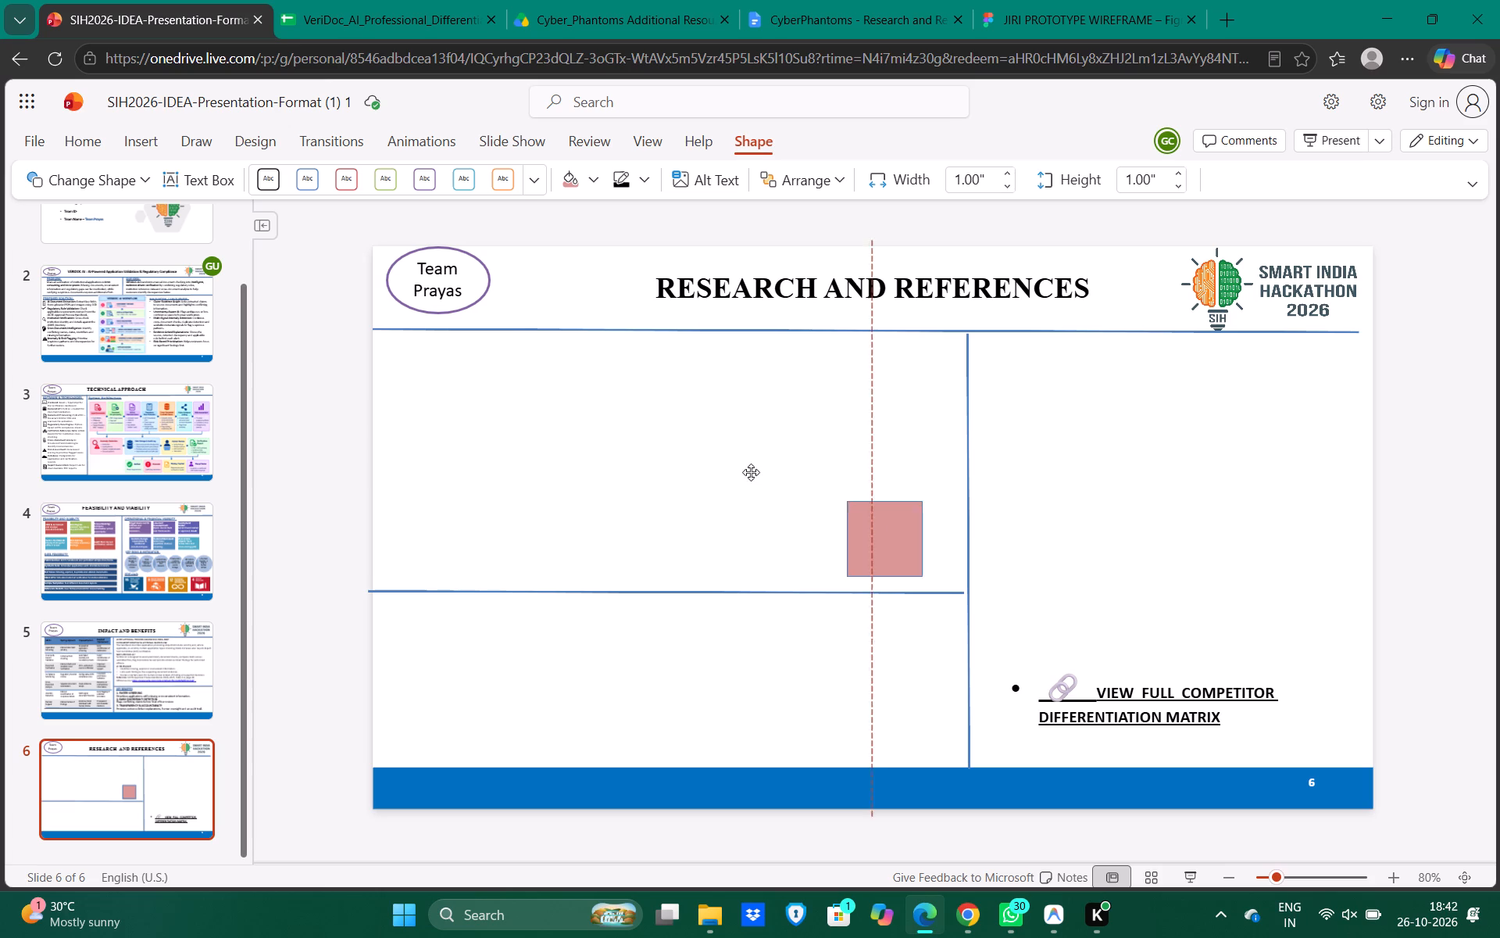
left_click_drag(751, 472, 429, 338)
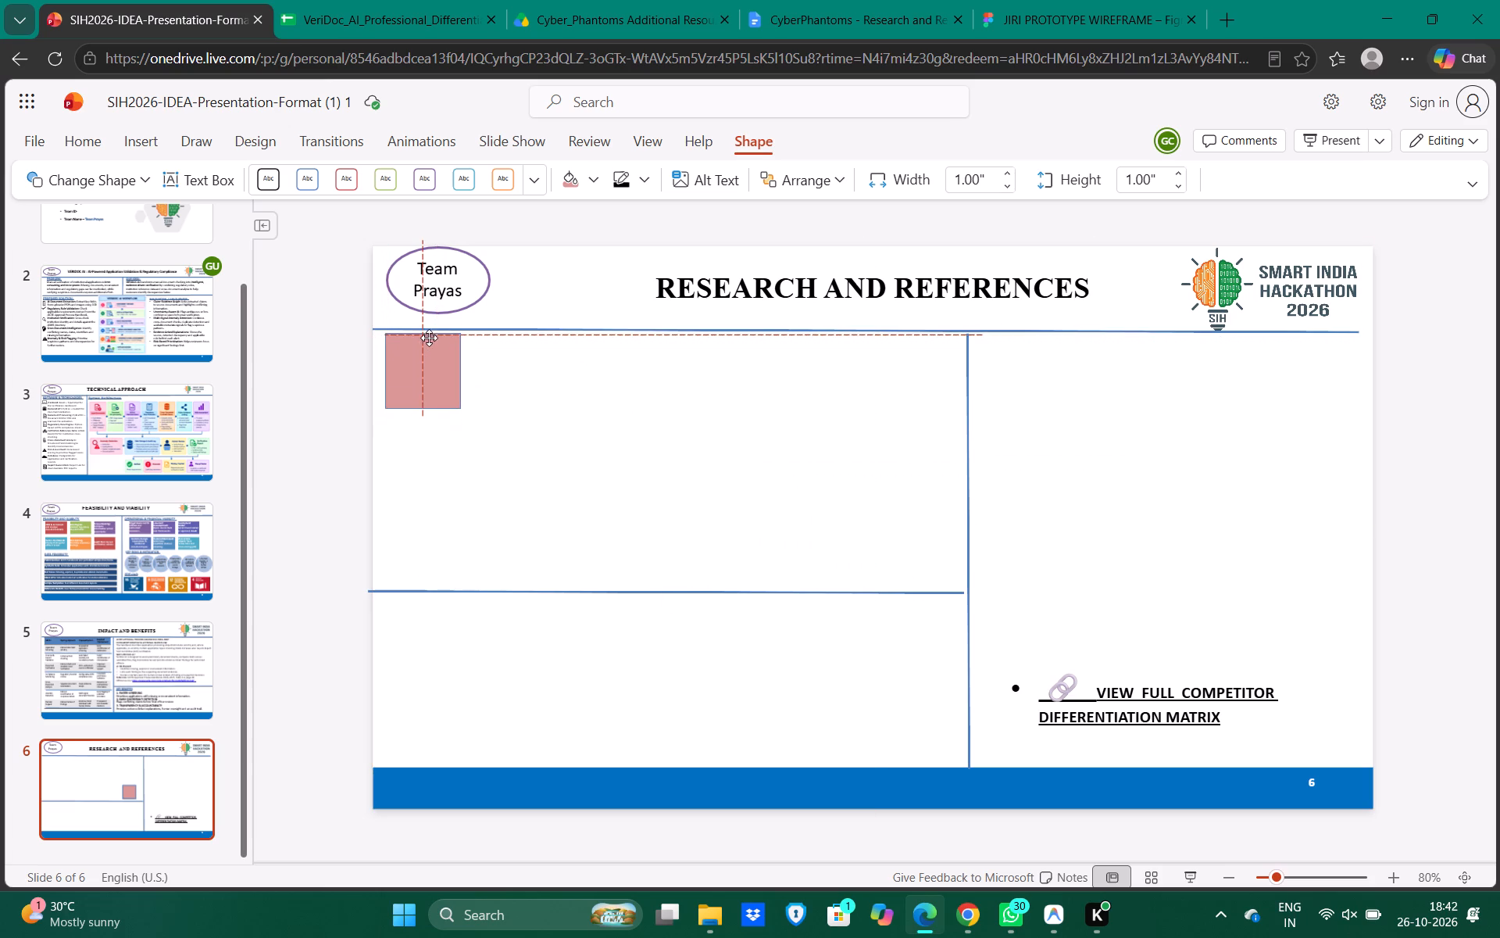
left_click_drag(429, 338, 428, 345)
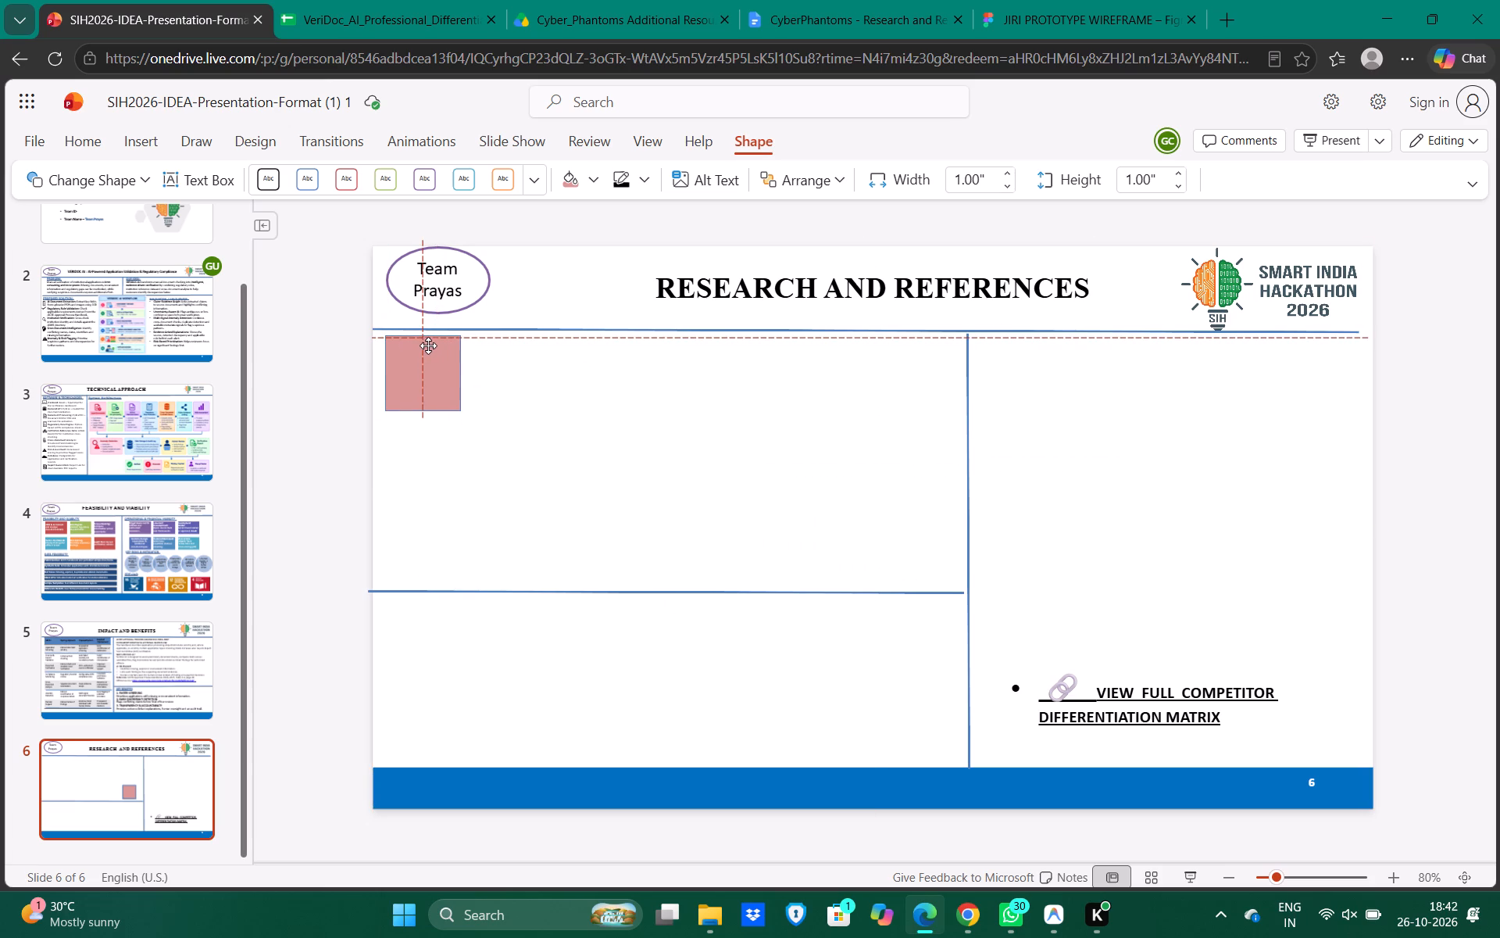
left_click_drag(462, 373, 670, 405)
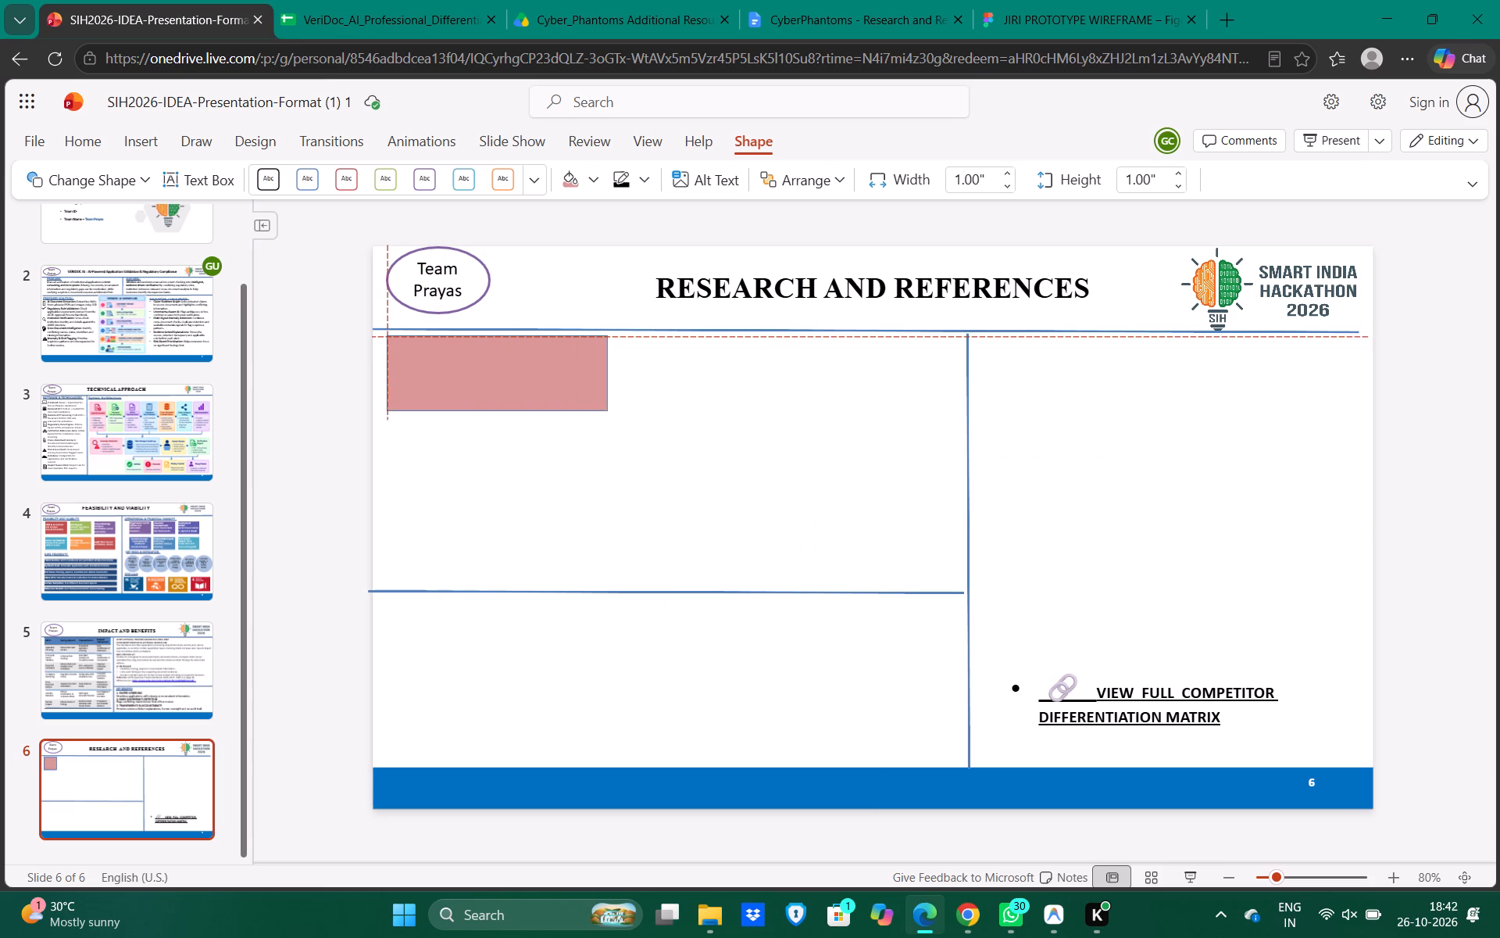
left_click_drag(670, 405, 830, 410)
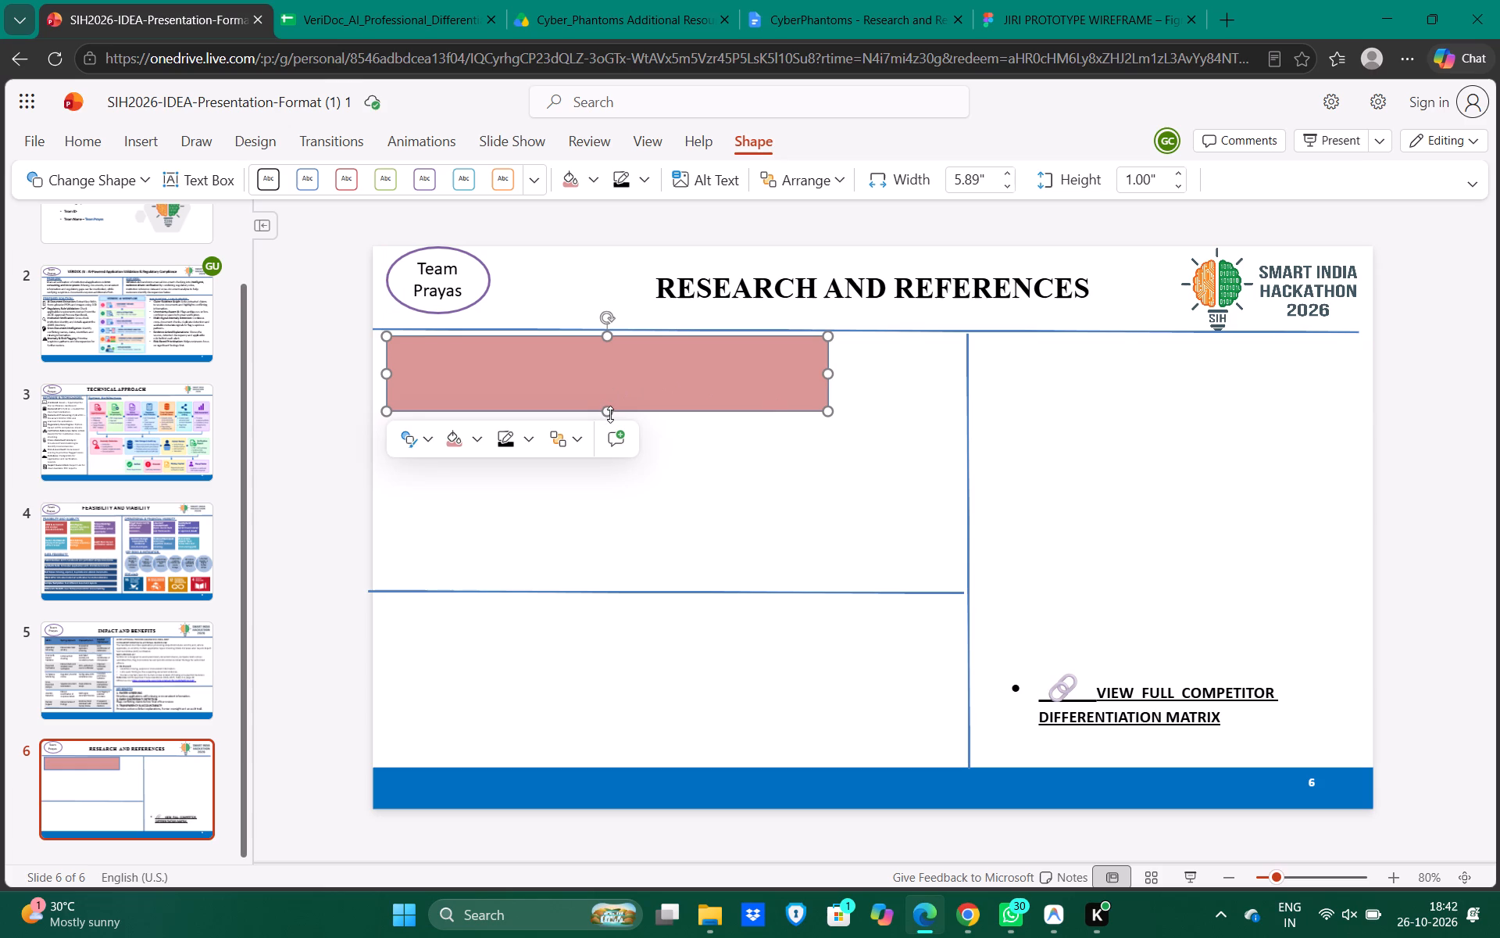
left_click_drag(610, 414, 610, 520)
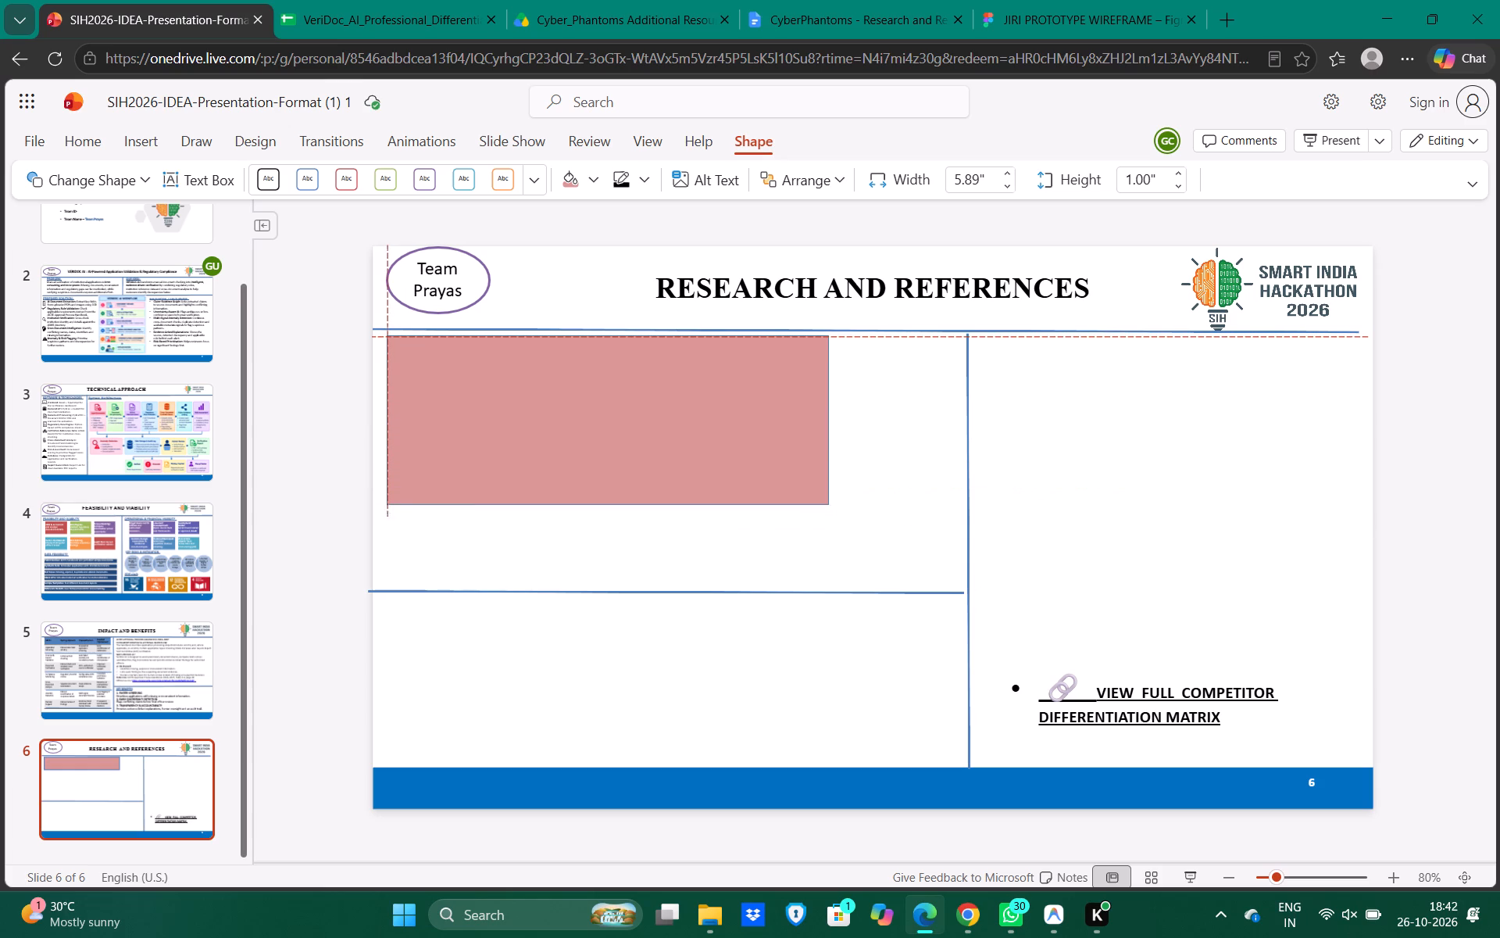
left_click_drag(610, 520, 610, 550)
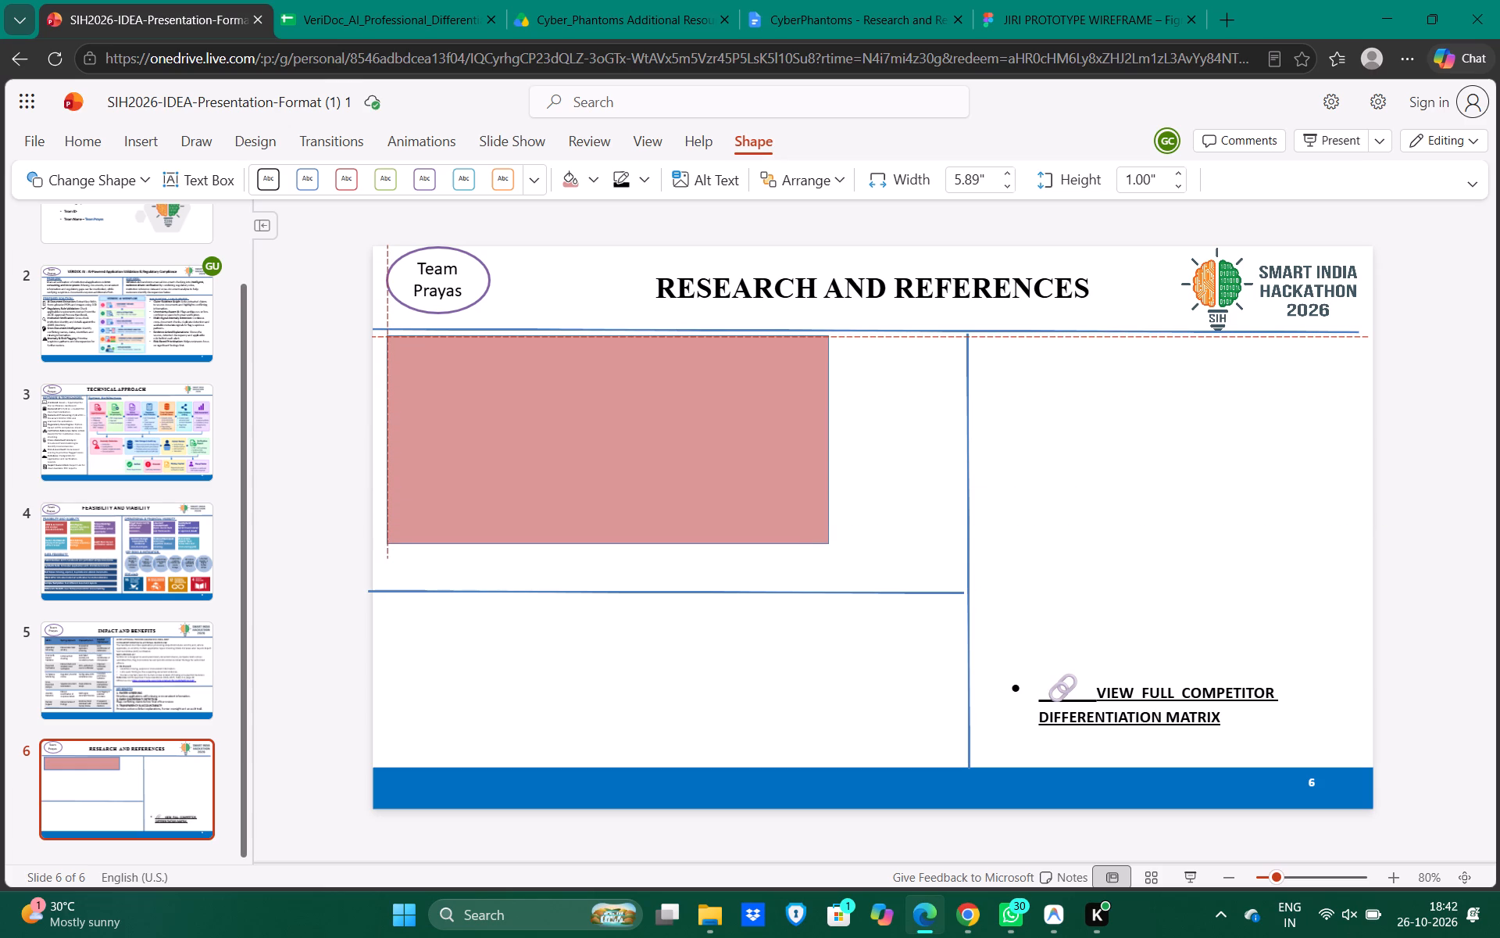
left_click_drag(610, 550, 610, 548)
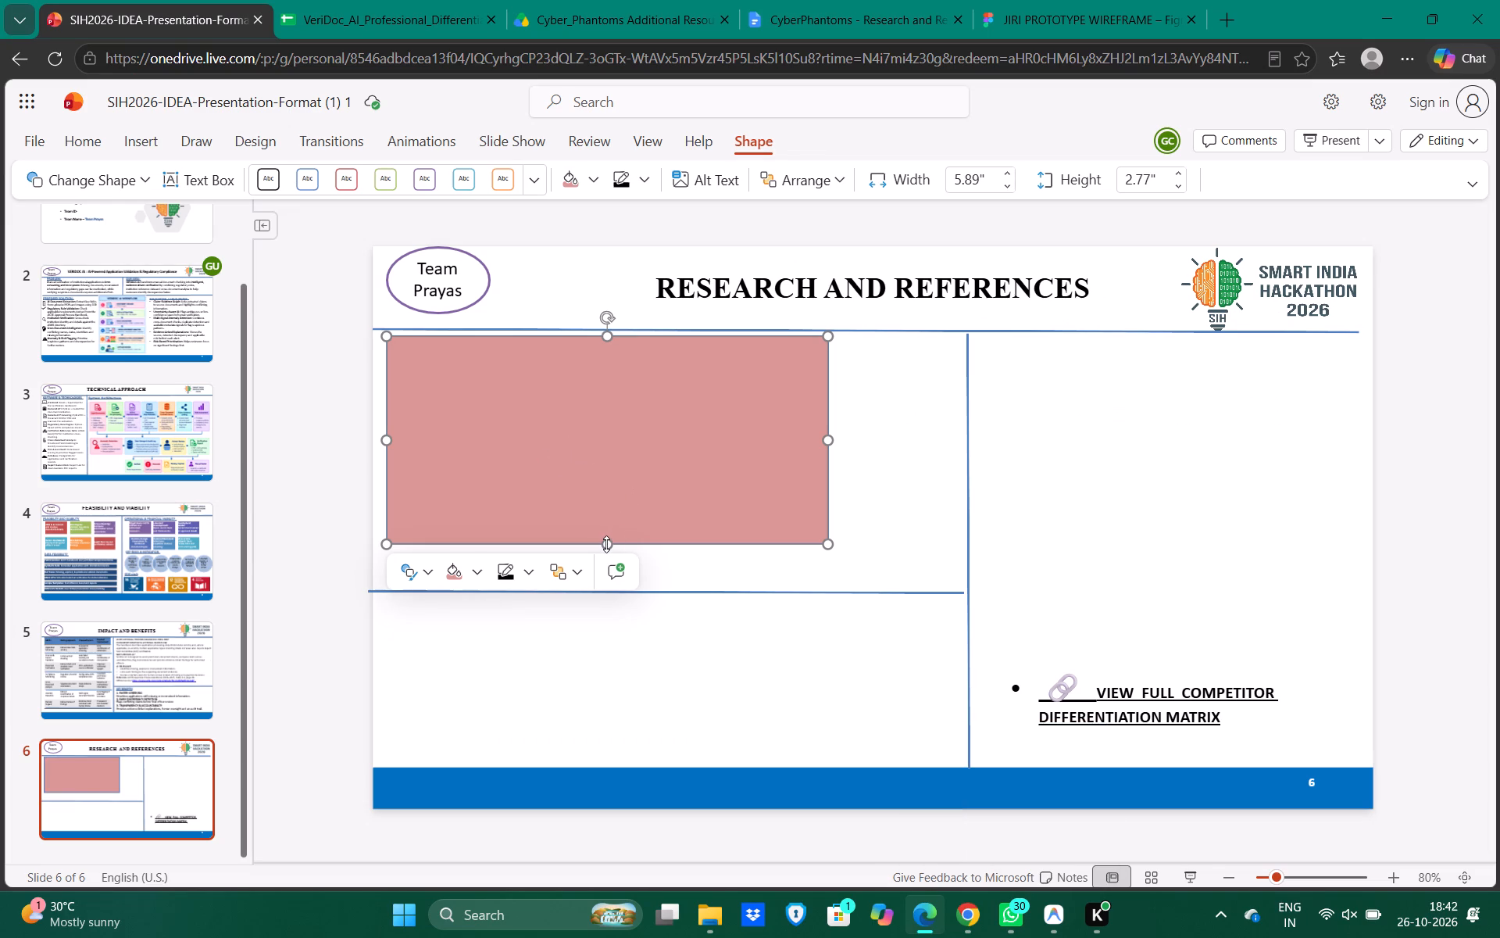
Delete the horizontal divider line below the red rectangle.
left_click(672, 598)
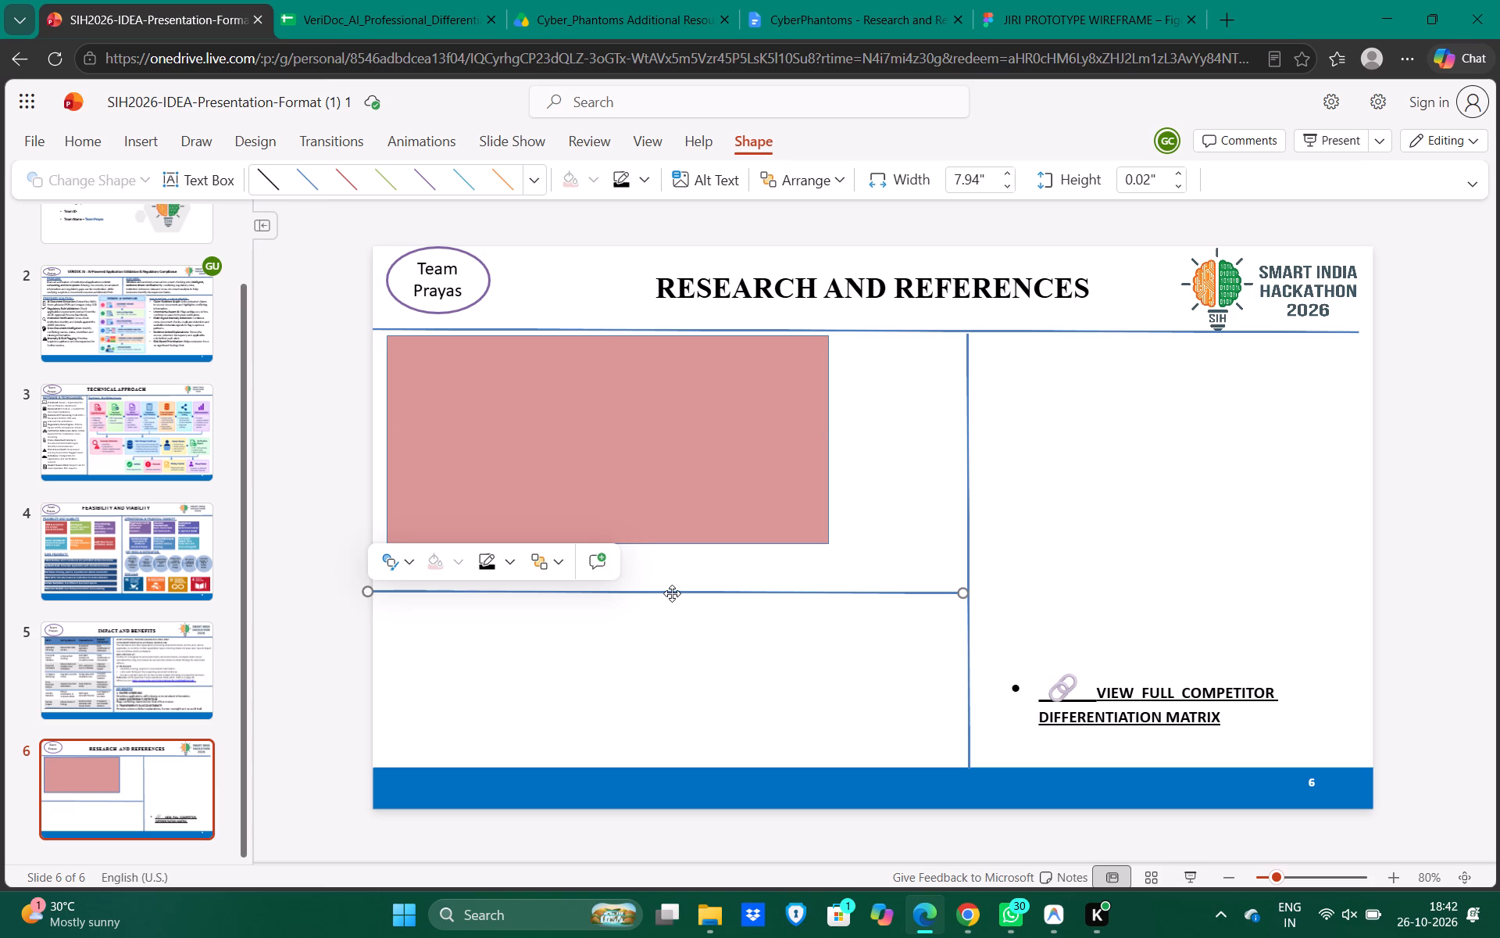
left_click(672, 594)
key("BackSpace")
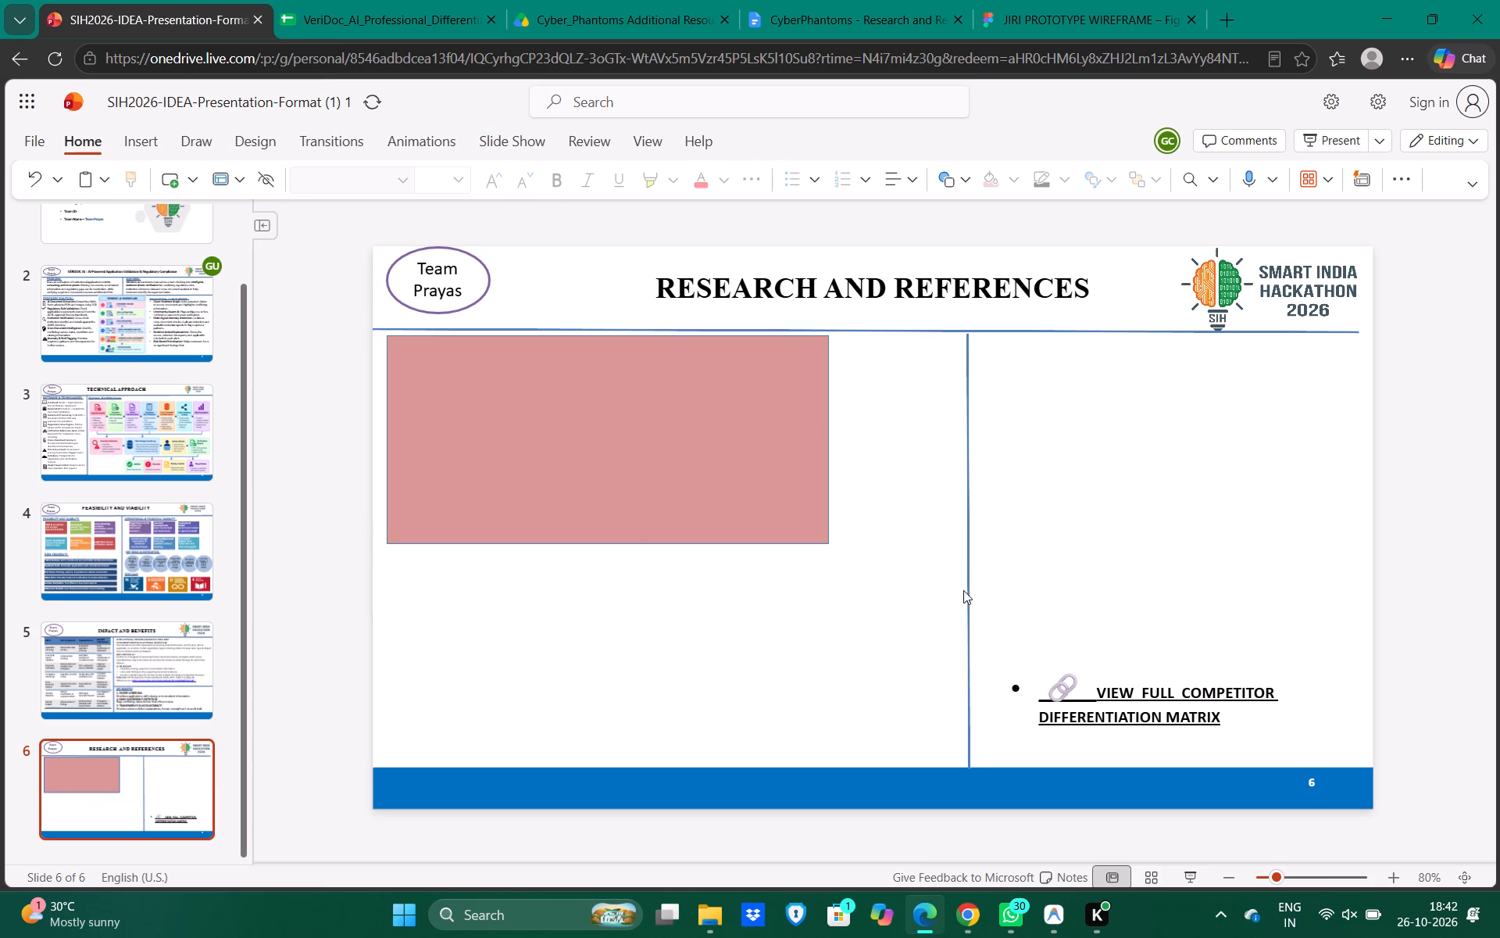
Move the vertical divider line left to about the slide's centre, with its upper end meeting the title line.
left_click(970, 592)
left_click_drag(970, 592, 922, 582)
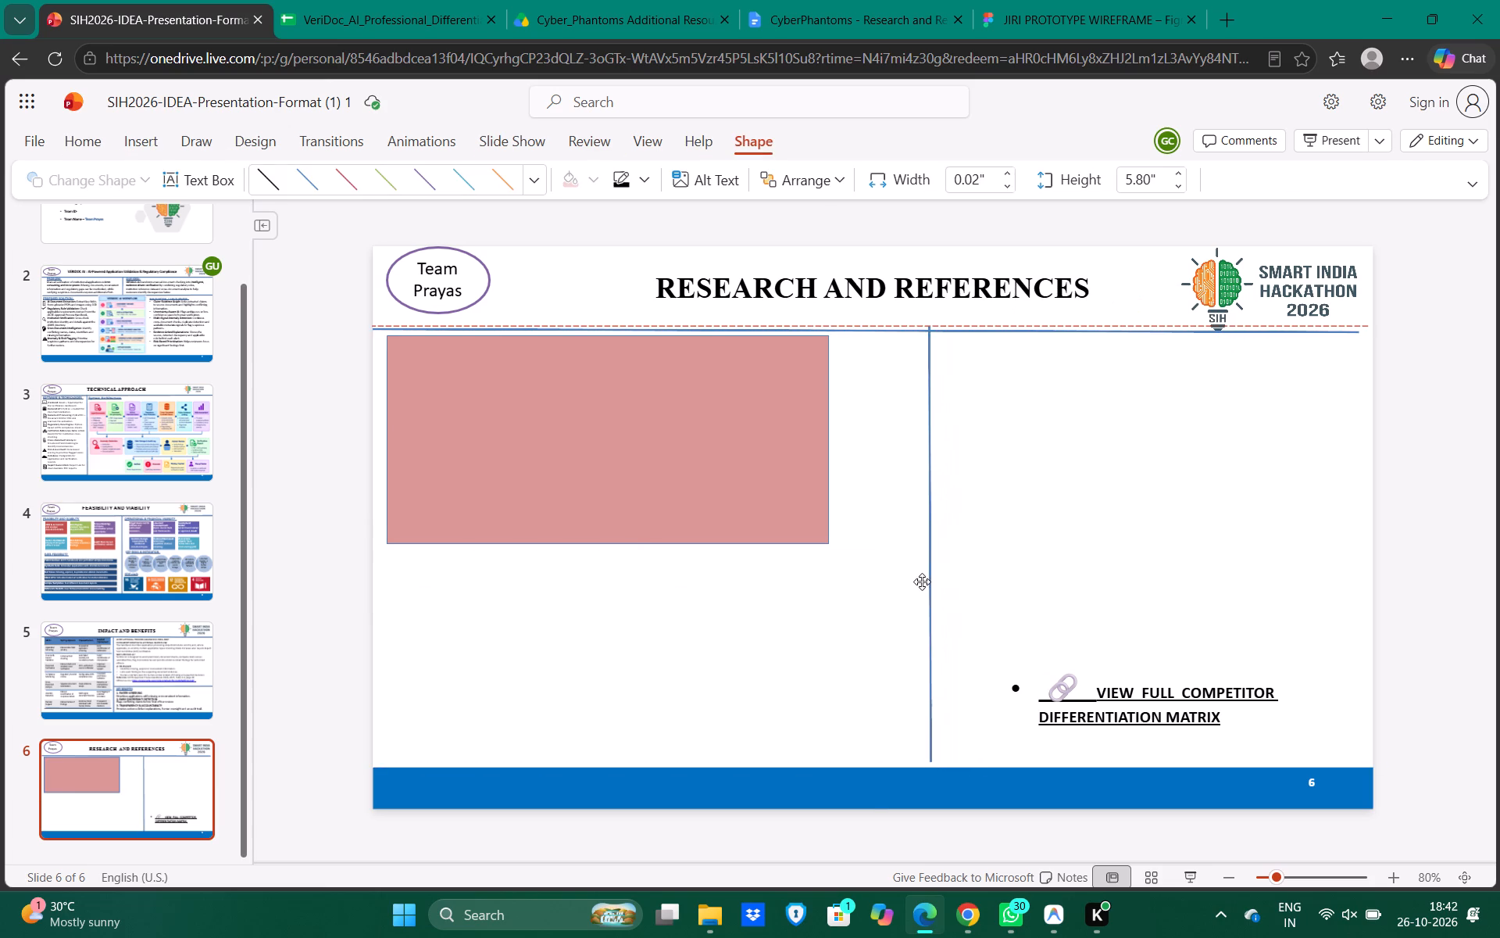
left_click_drag(922, 582, 871, 588)
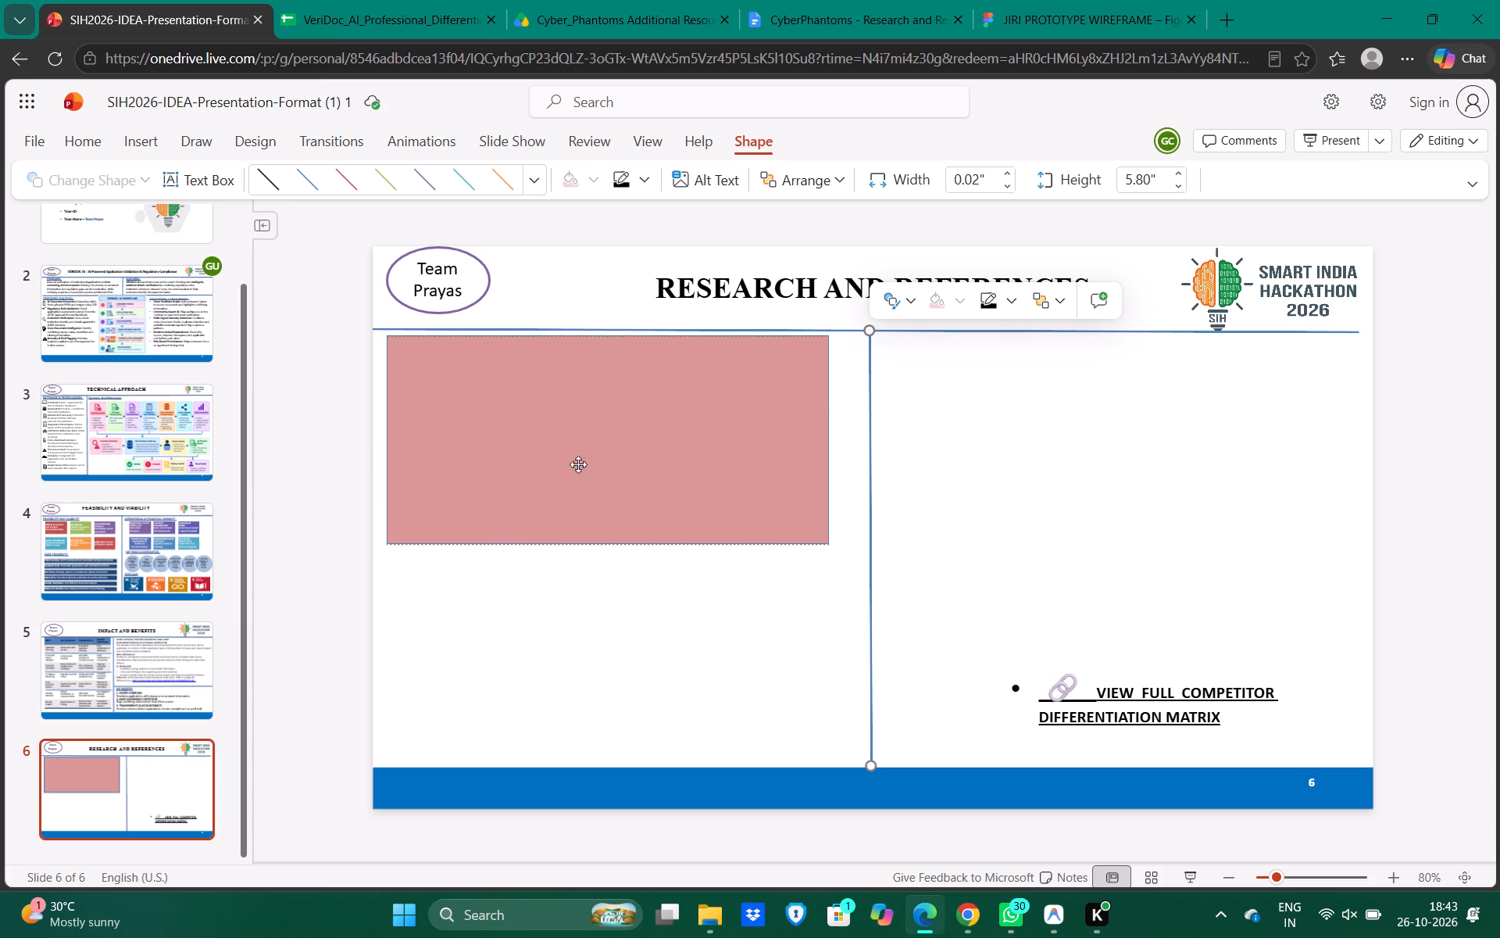
Nudge the red rectangle slightly right and down so it sits between the slide's left edge and the vertical divider.
left_click(641, 431)
left_click_drag(641, 431, 653, 442)
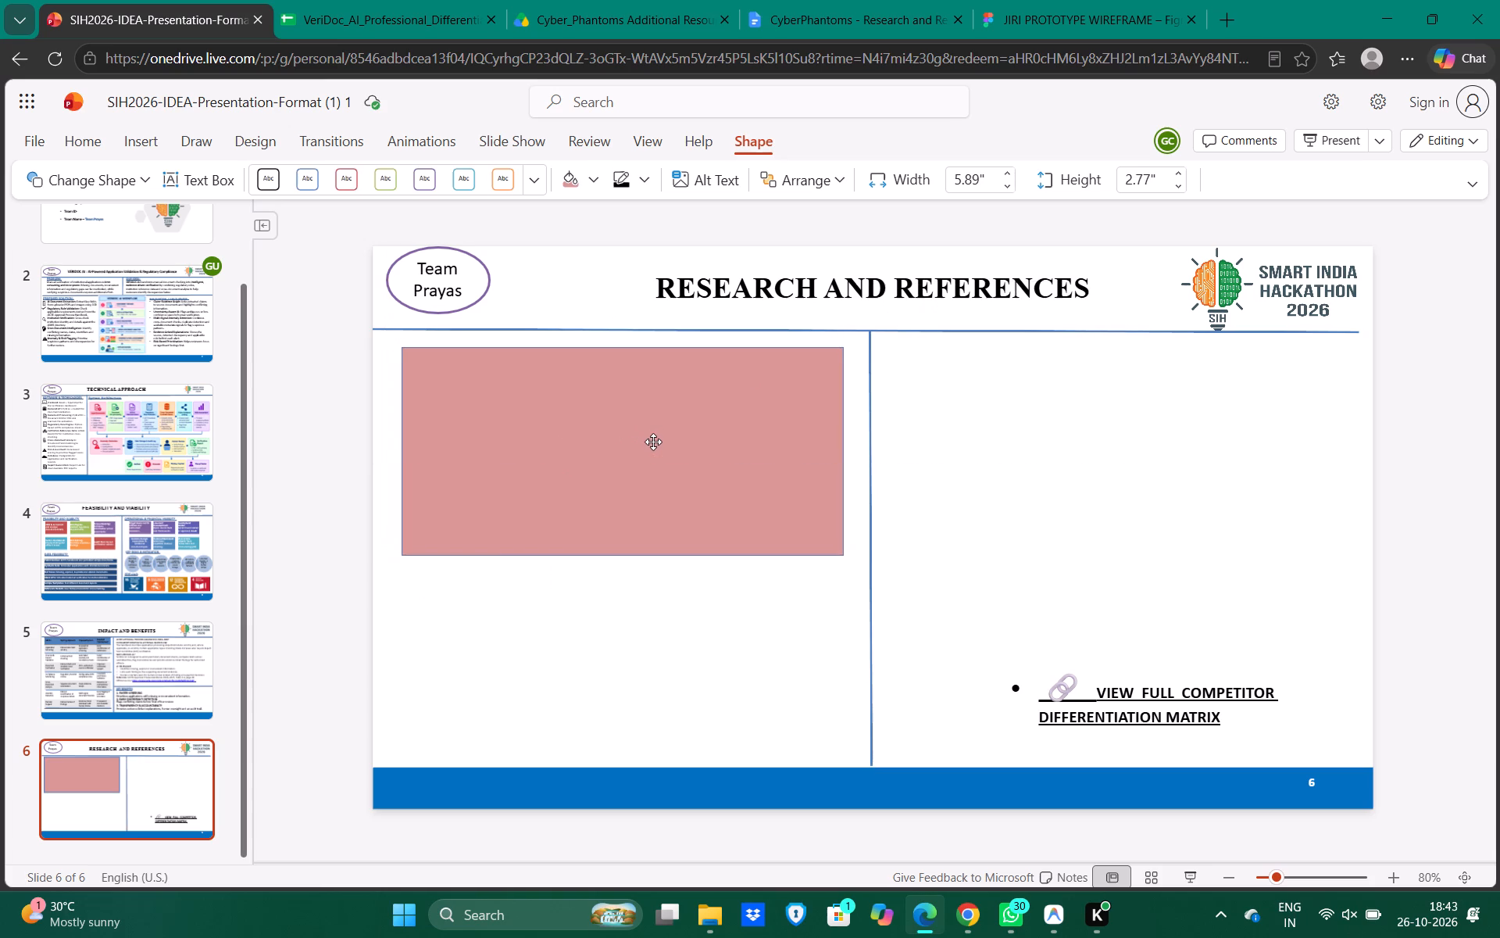
left_click_drag(653, 442, 651, 440)
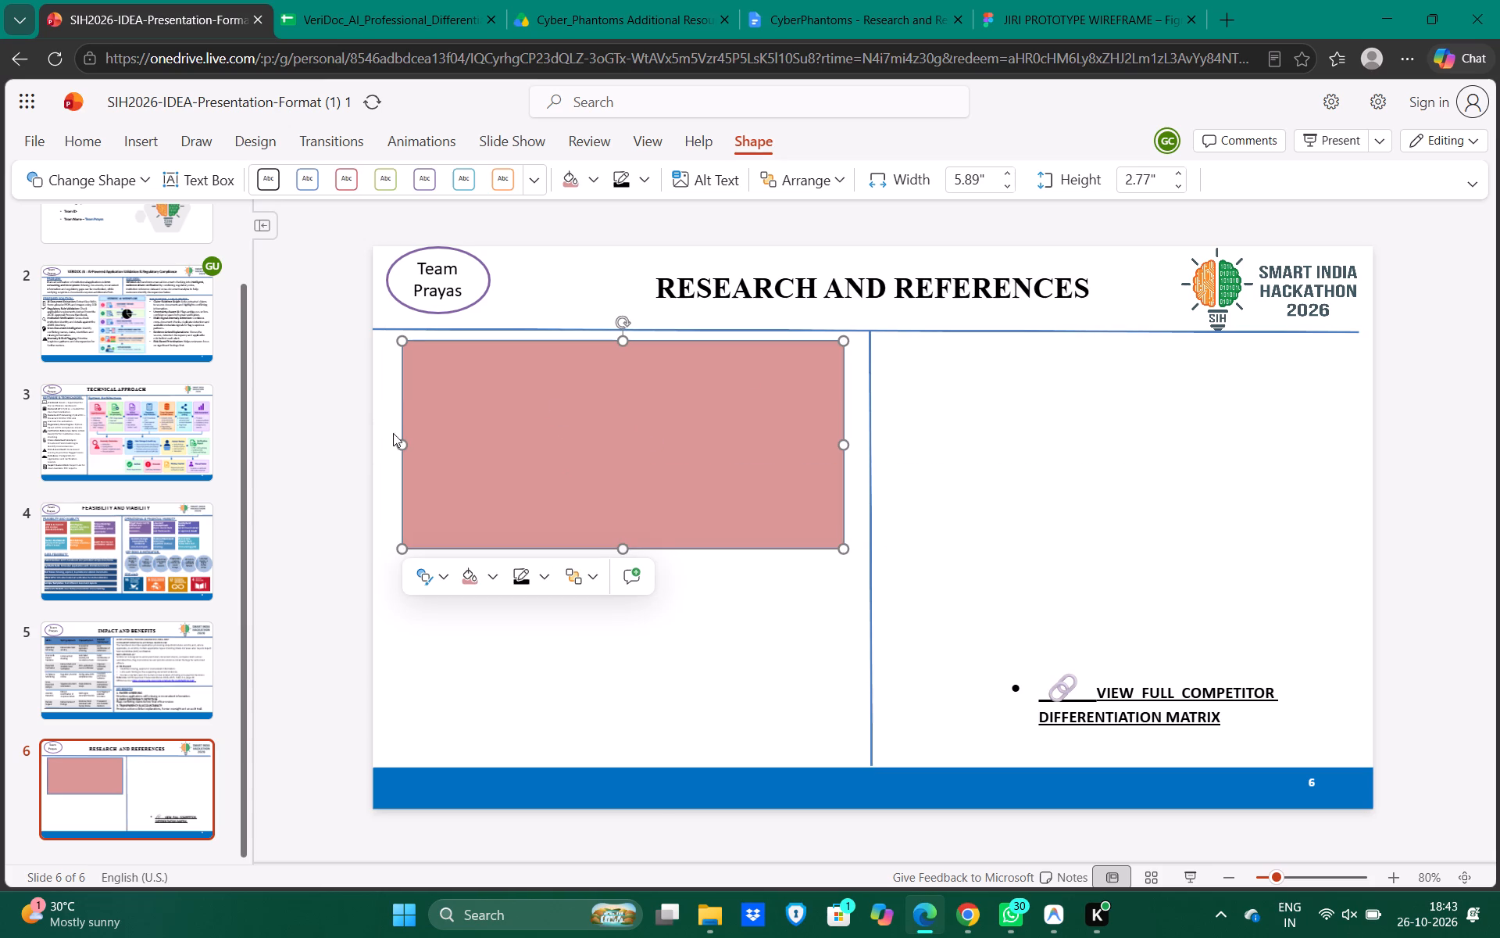
Widen the red rectangle on both sides to about 6.47" by 2.82", spanning from near the slide's left edge to the vertical divider.
left_click_drag(405, 445, 382, 445)
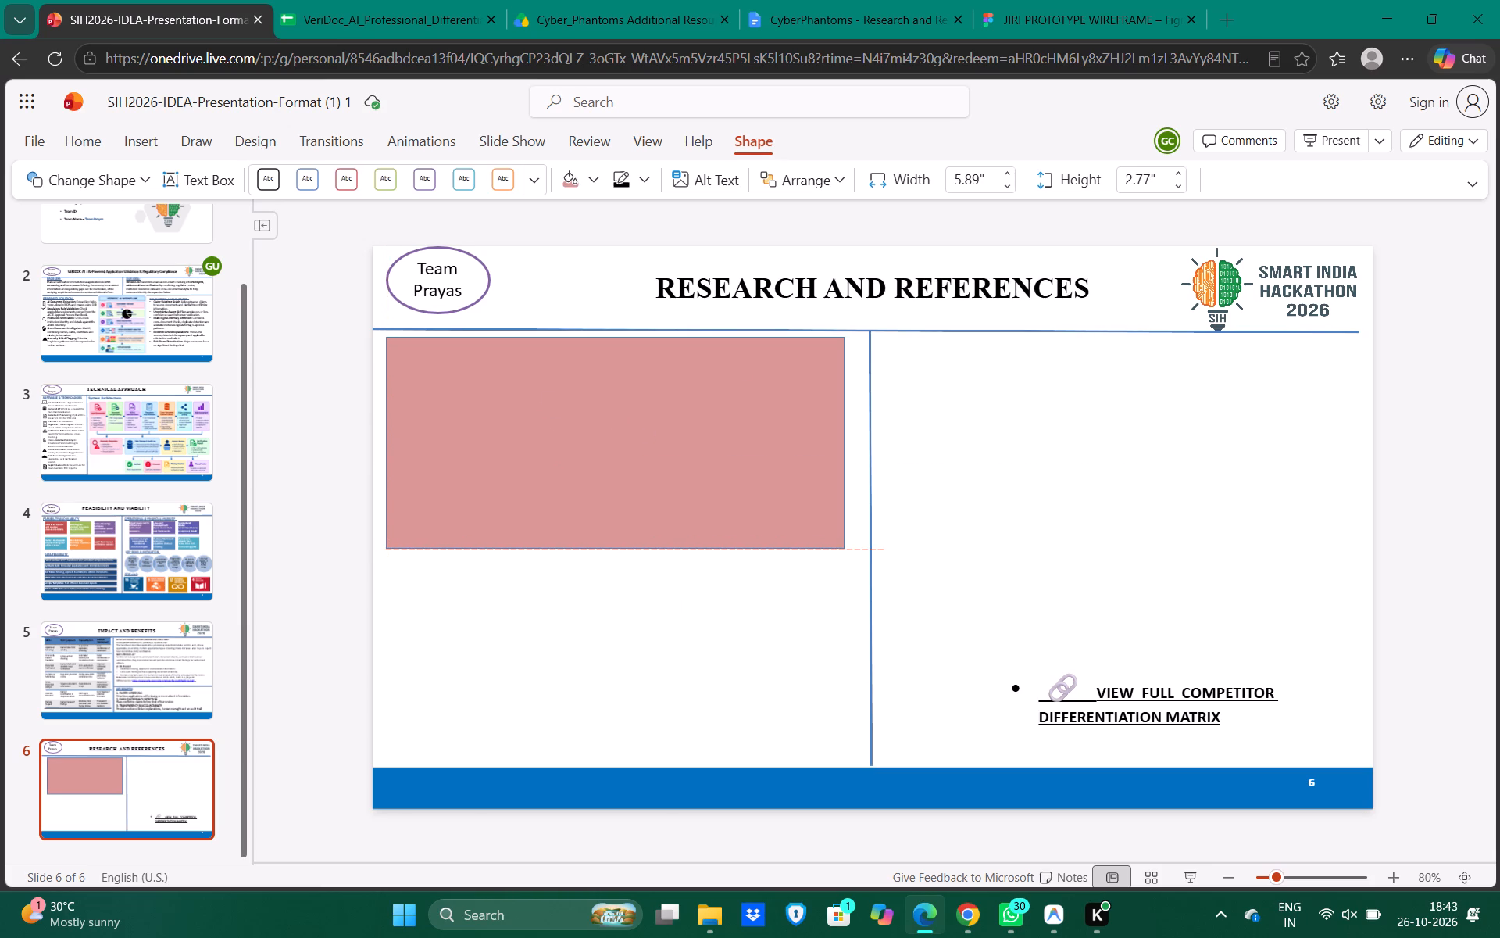
left_click_drag(382, 445, 388, 446)
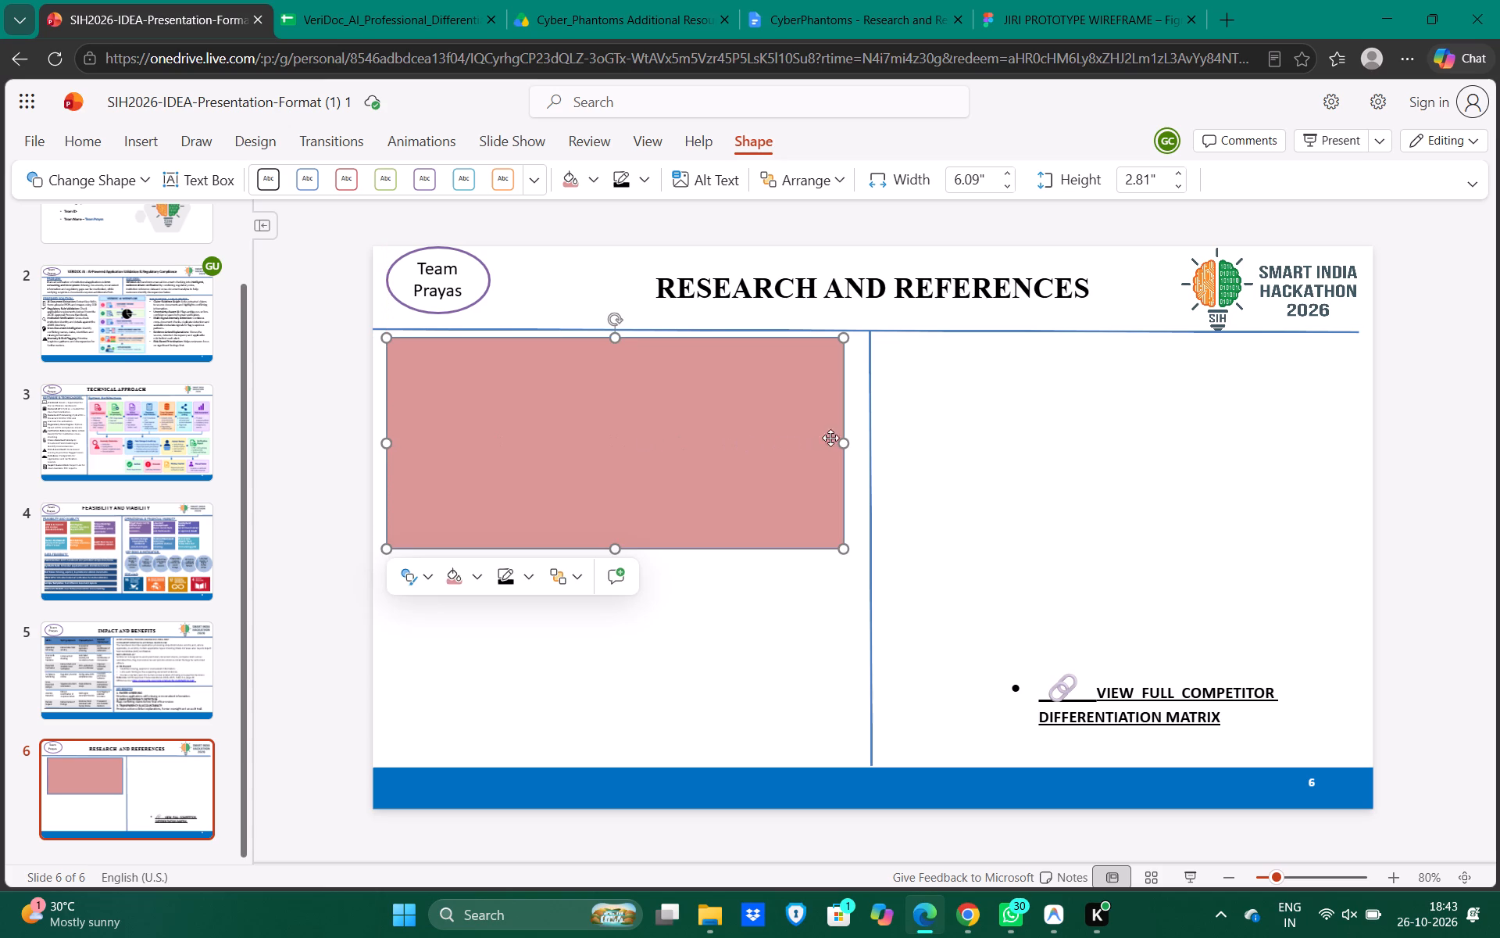
left_click_drag(841, 441, 854, 442)
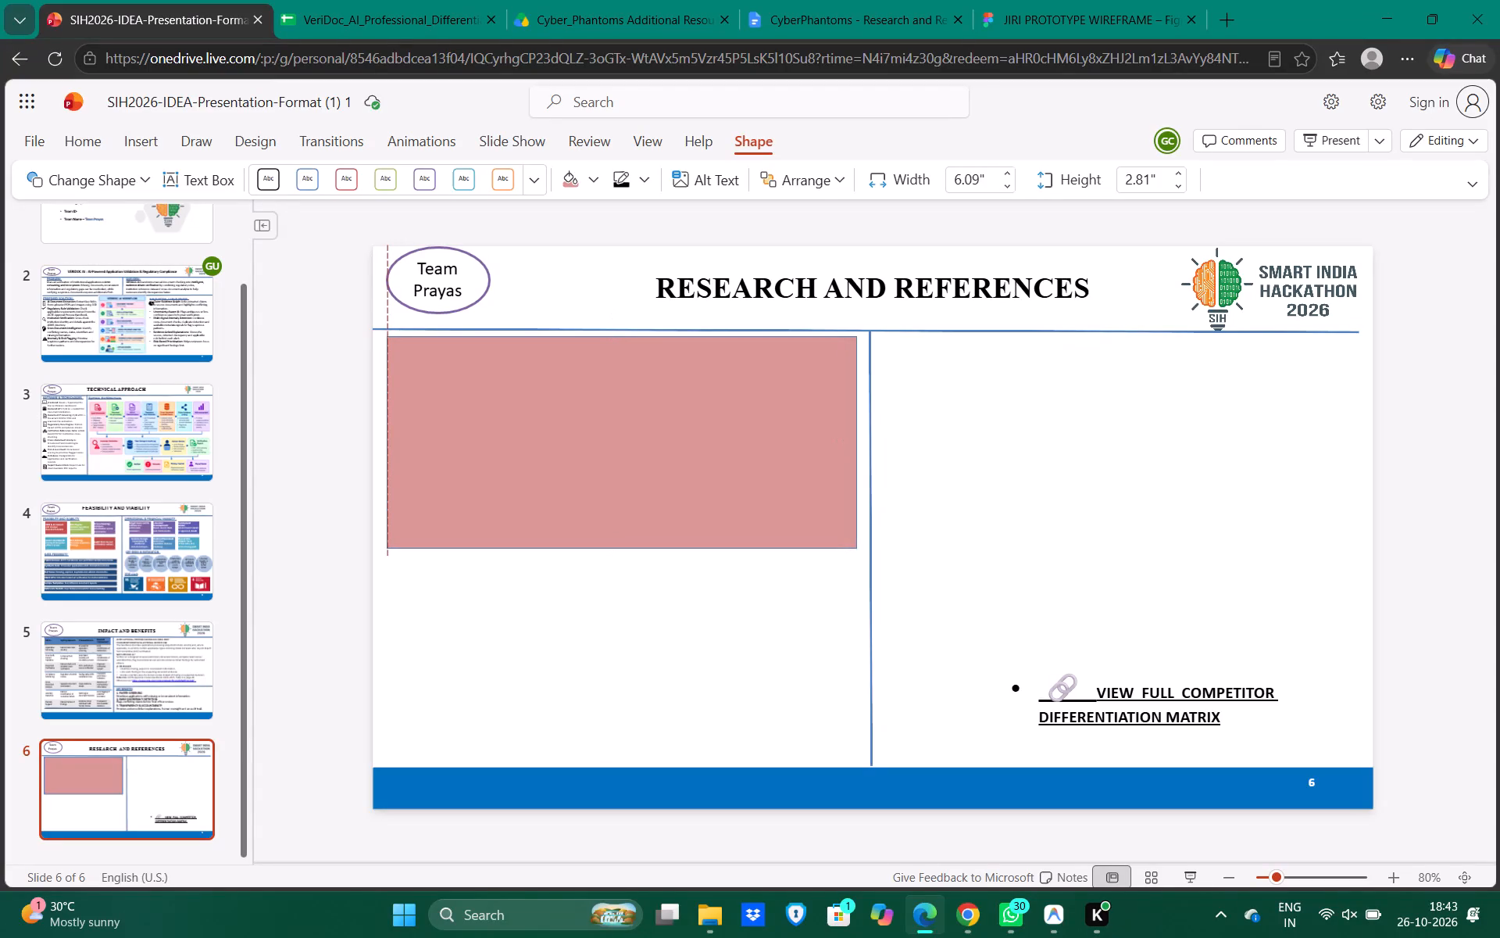
left_click_drag(854, 442, 855, 445)
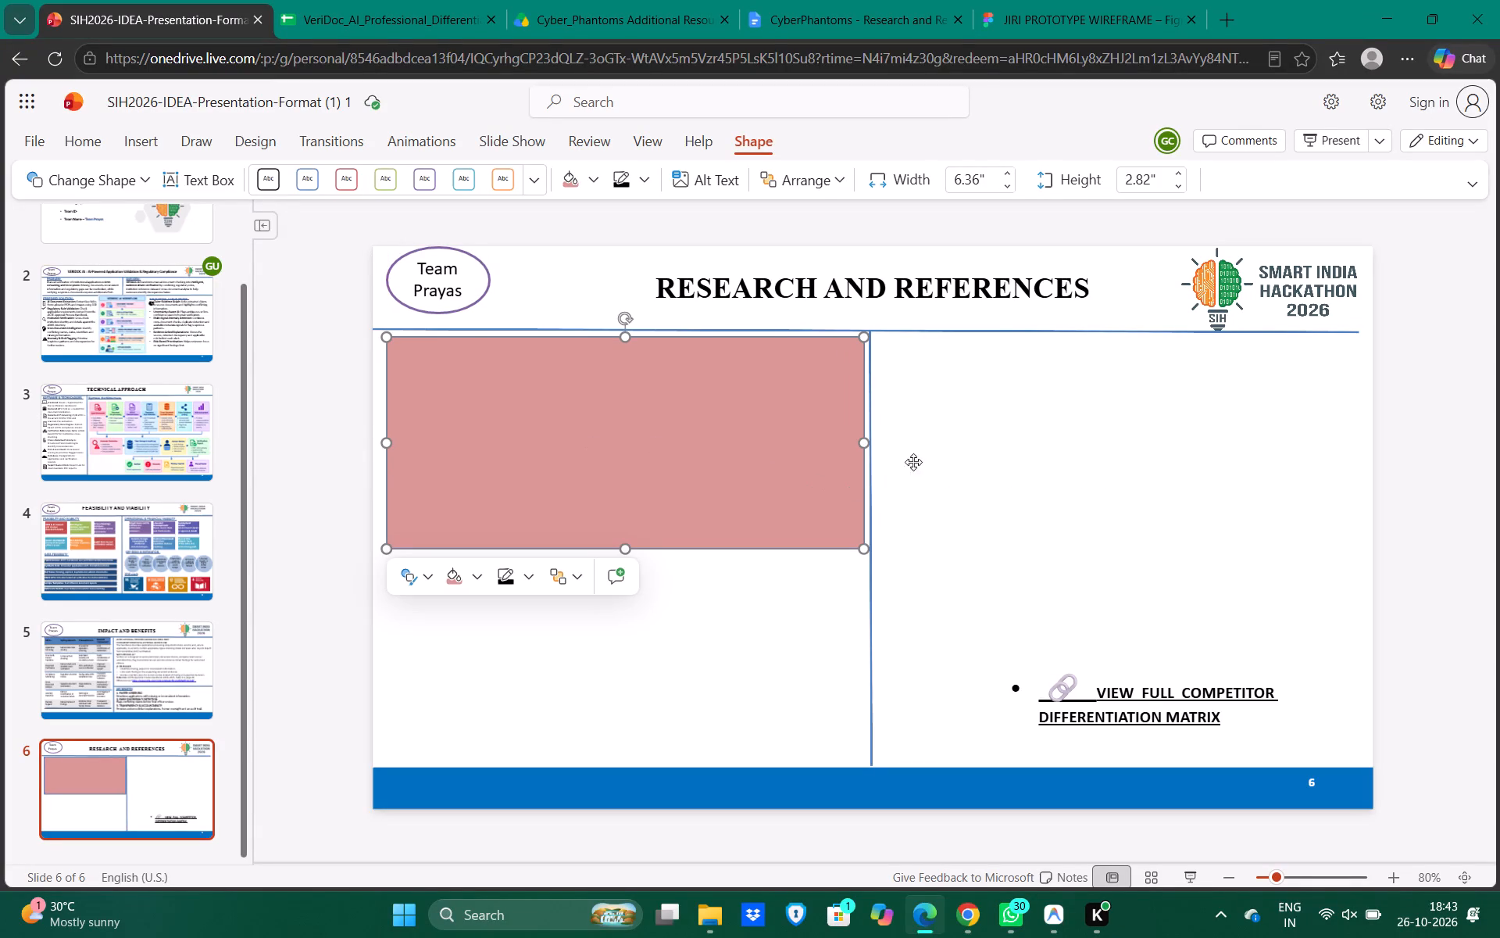
left_click(866, 446)
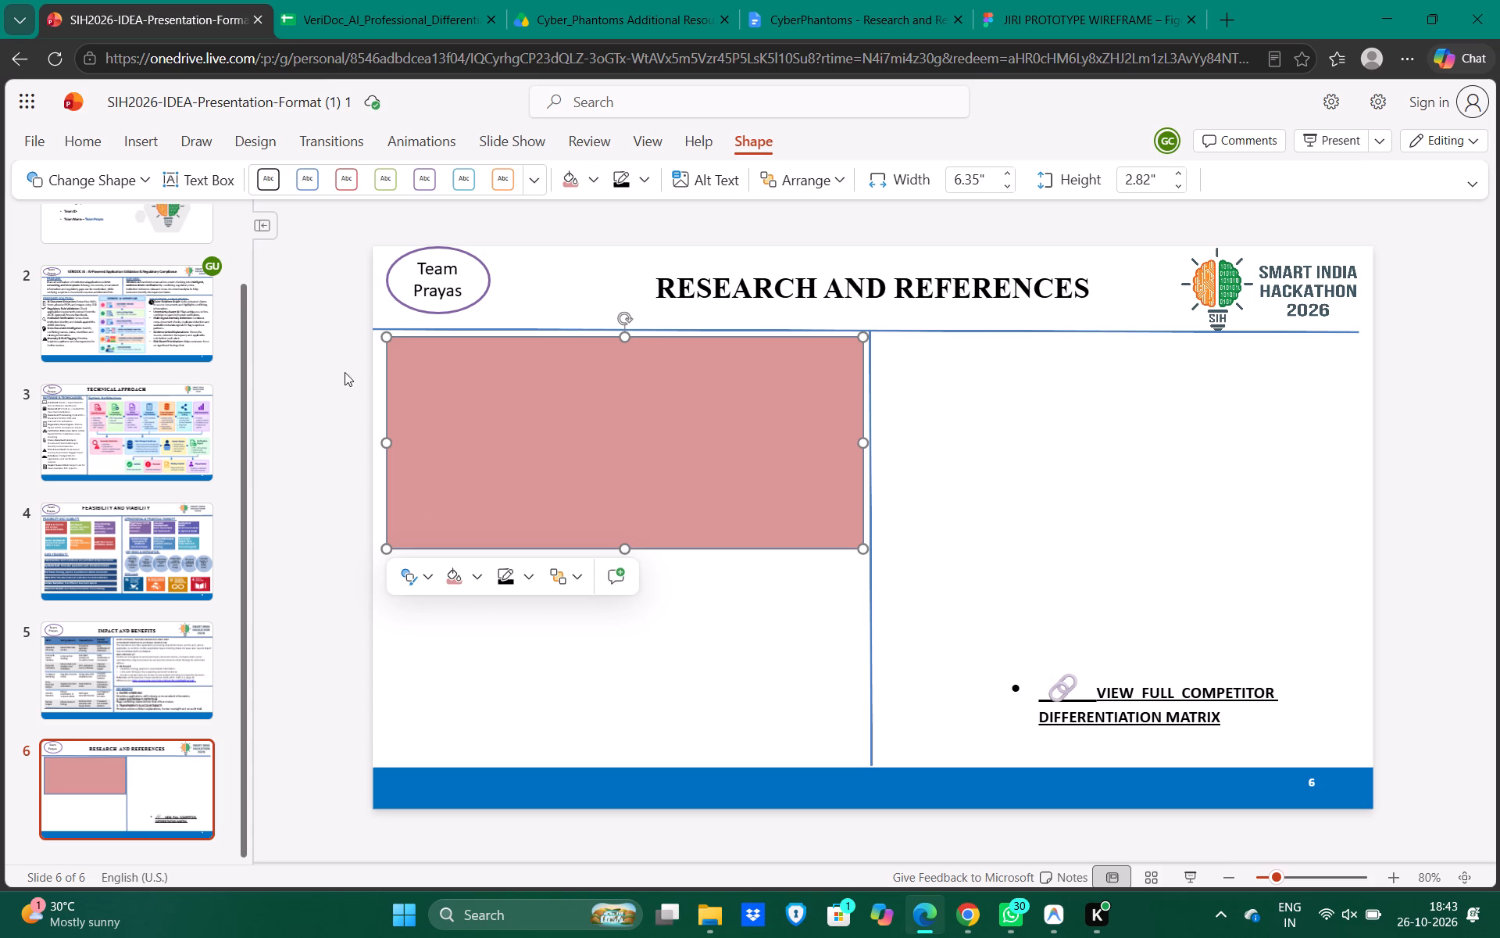
left_click_drag(388, 442, 380, 442)
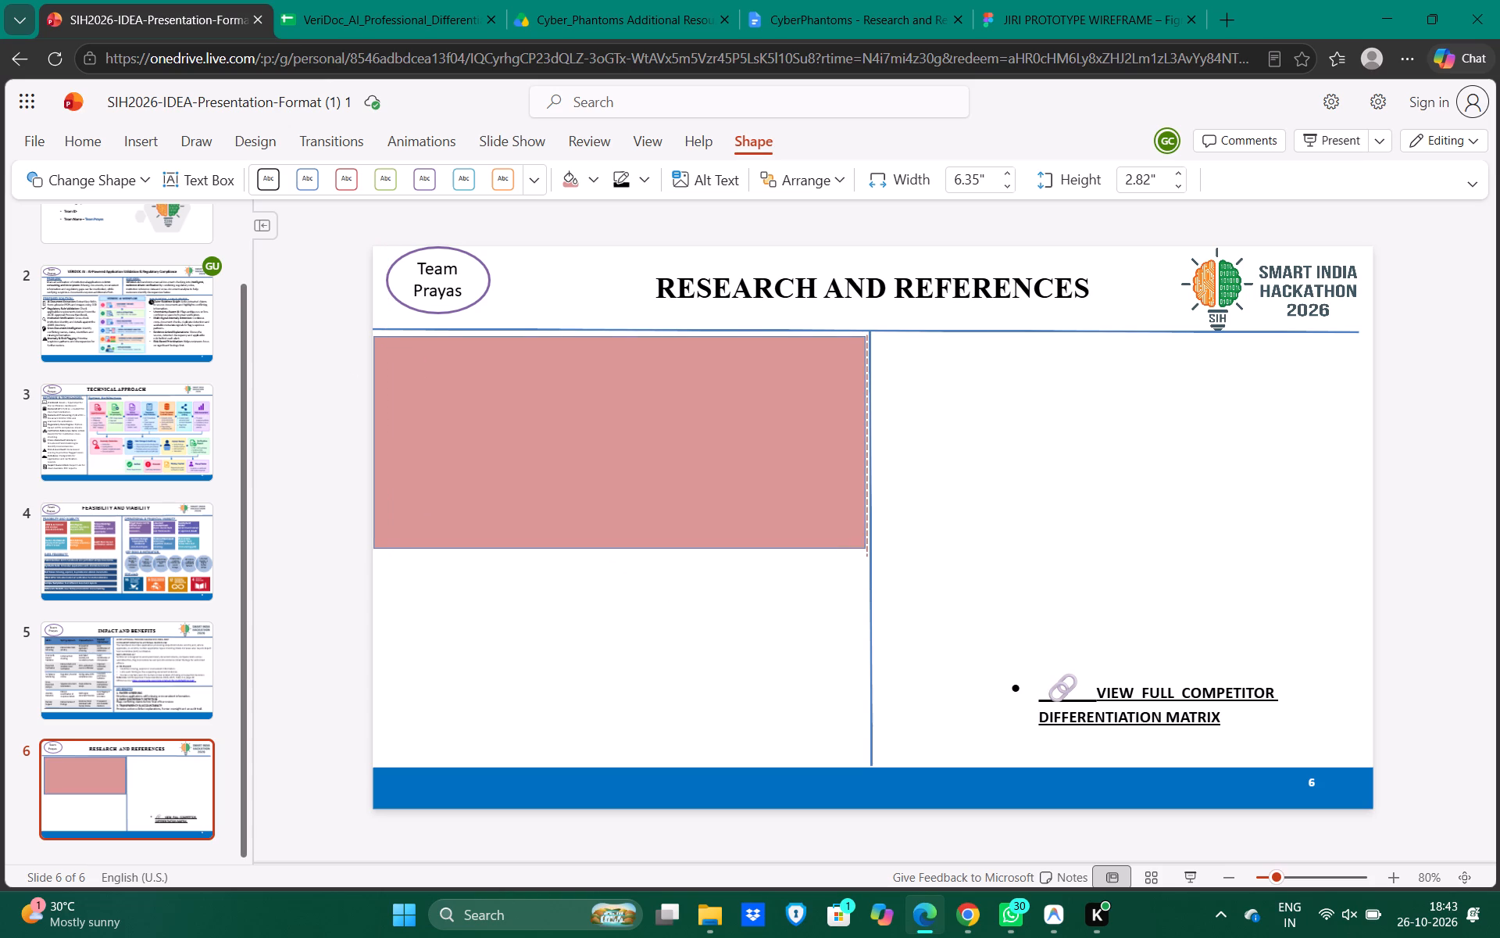
left_click_drag(380, 442, 381, 442)
left_click(601, 448)
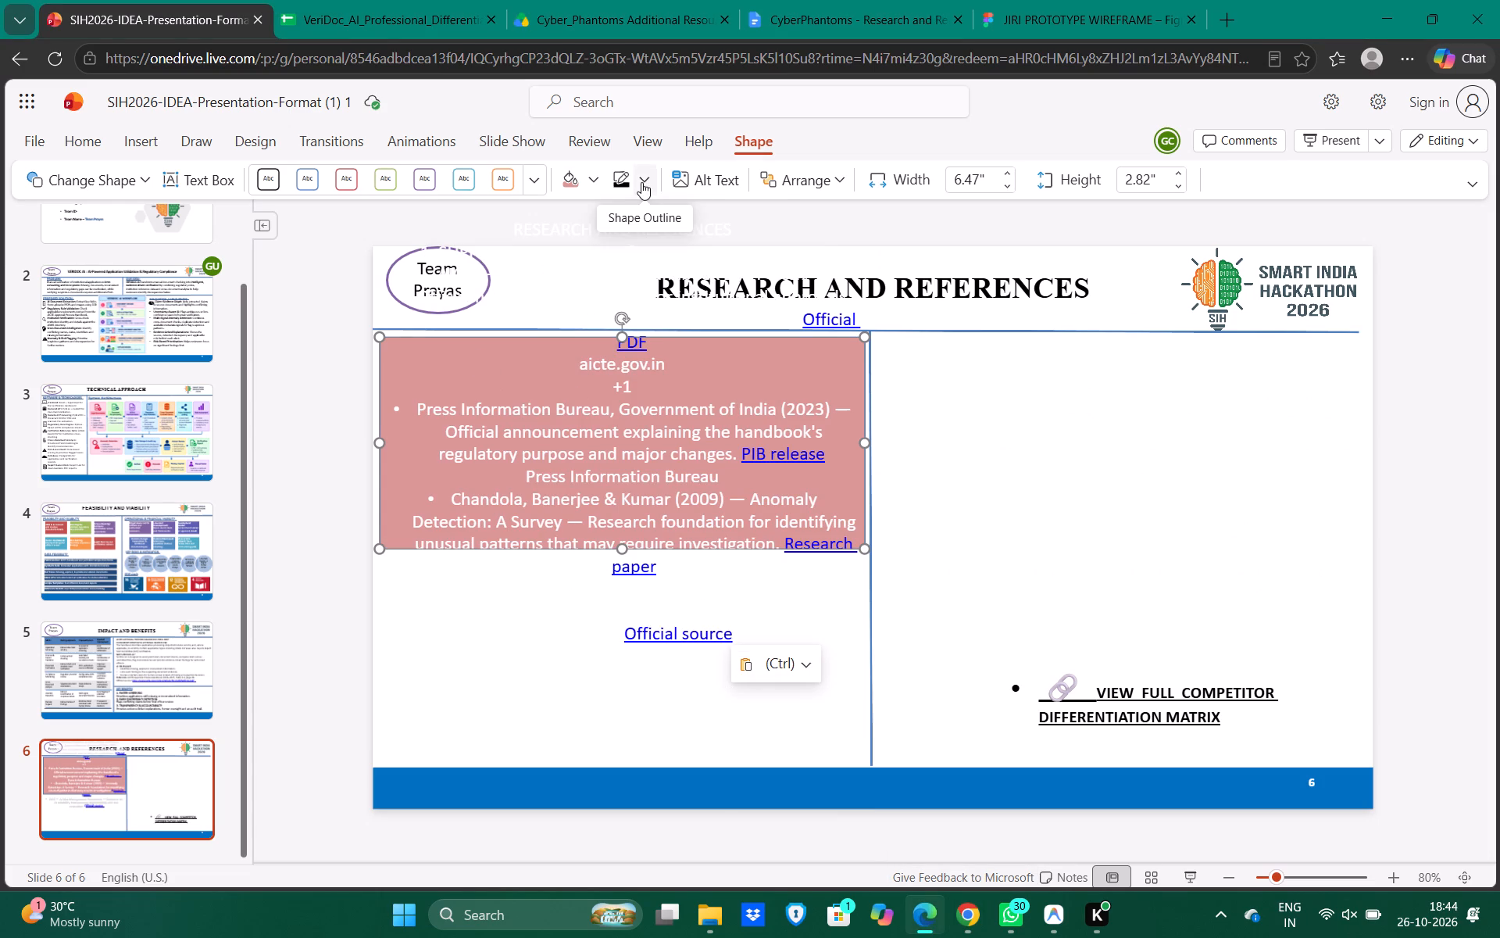
Set the red rectangle's outline colour to Black, Text 1.
left_click(620, 178)
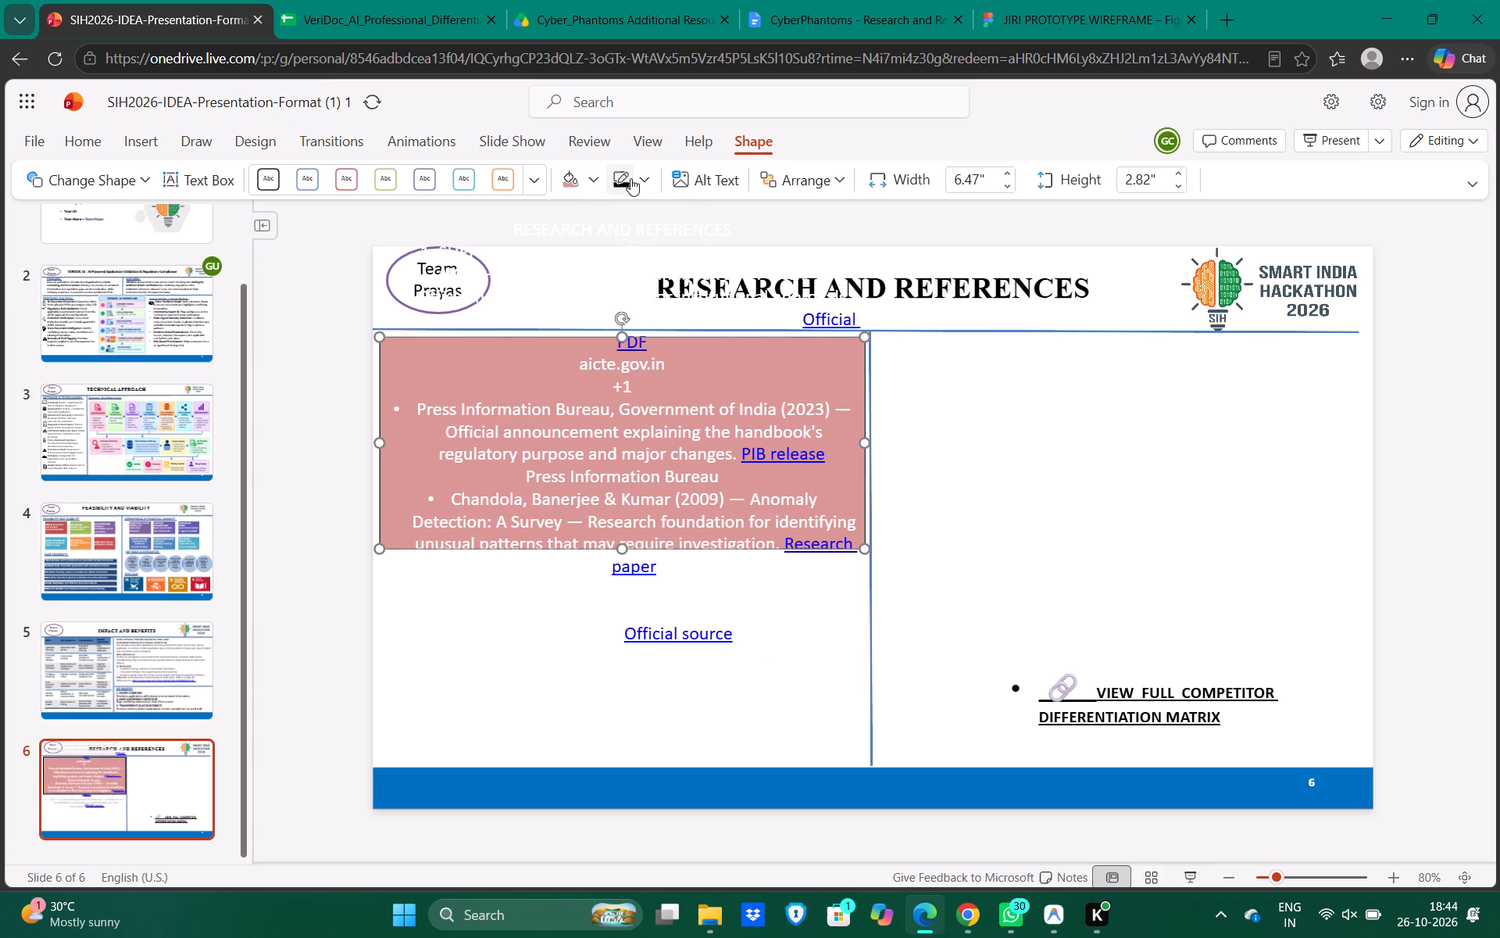
left_click(642, 178)
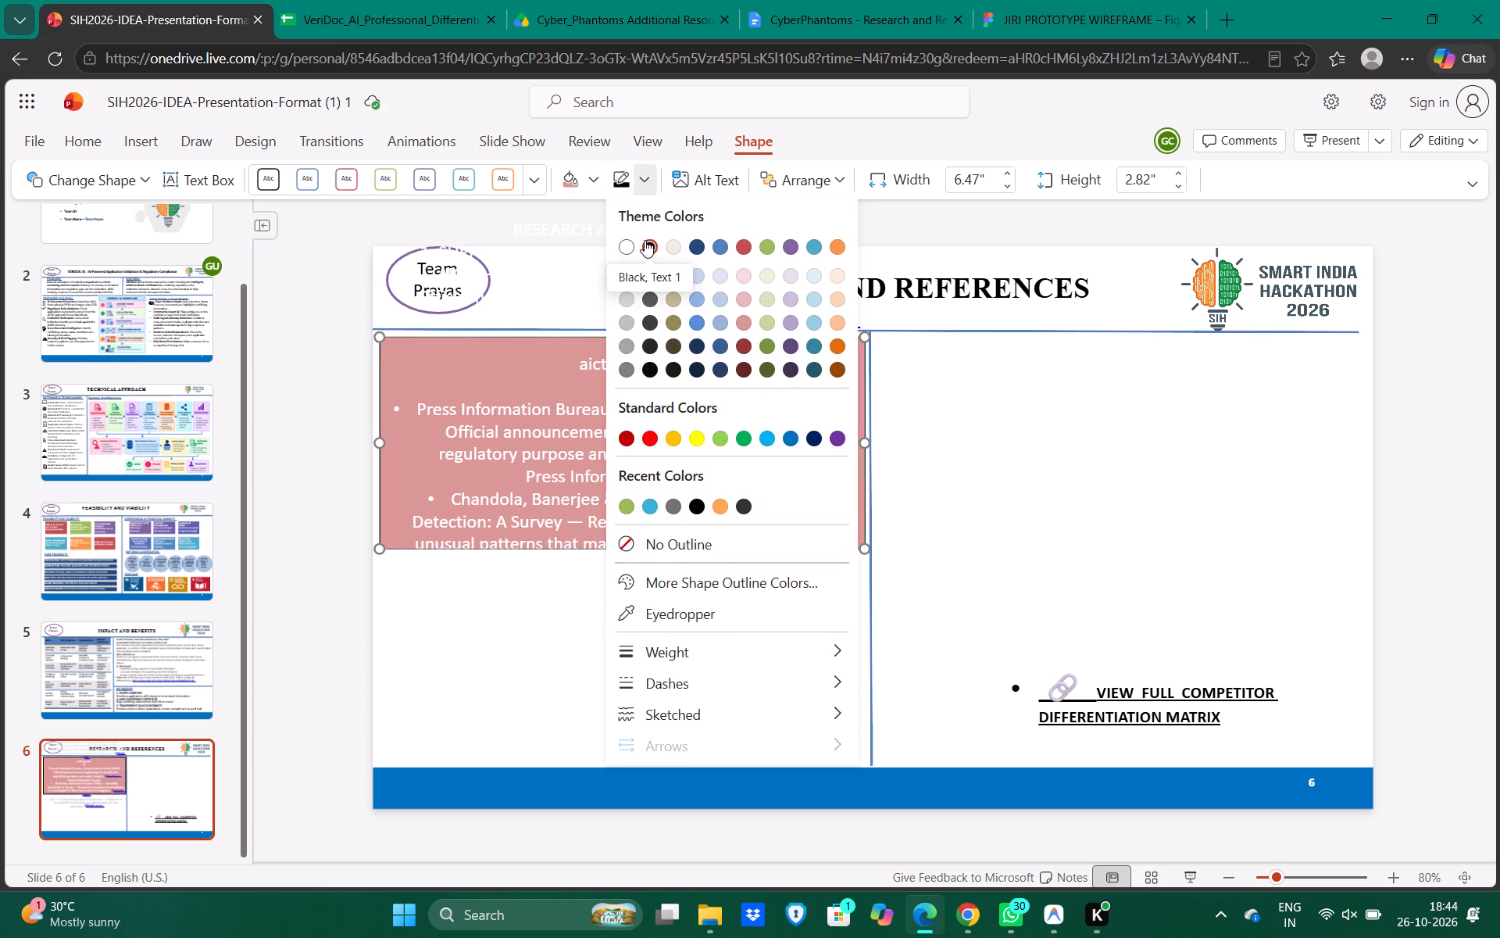
left_click(645, 240)
Change the font colour of all text in the red rectangle, including the links, to black.
left_click(659, 448)
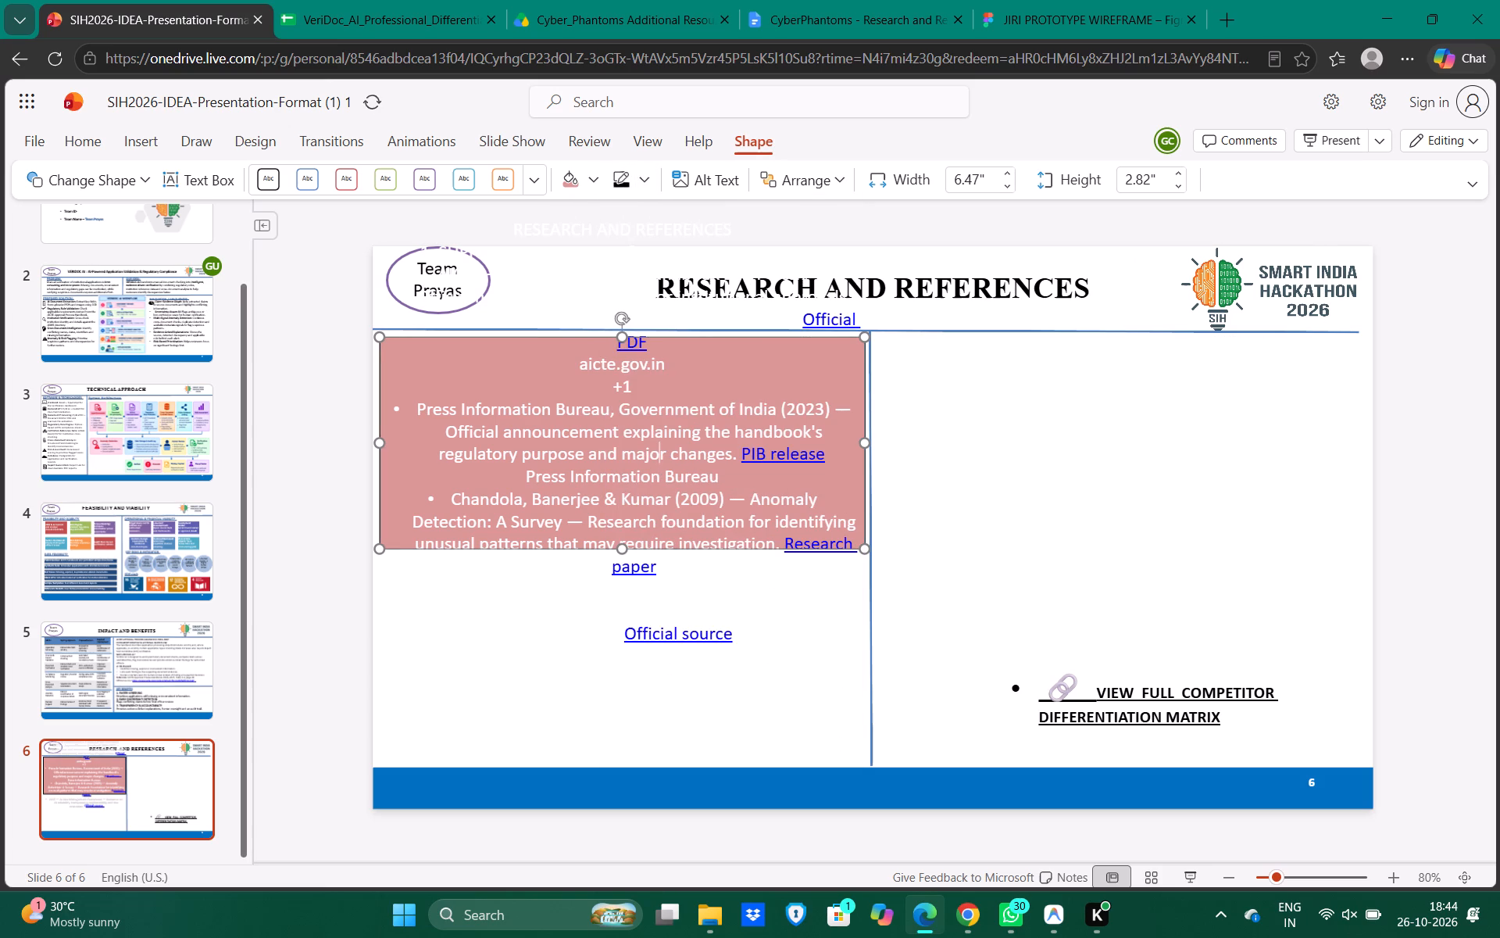
key("ctrl+a")
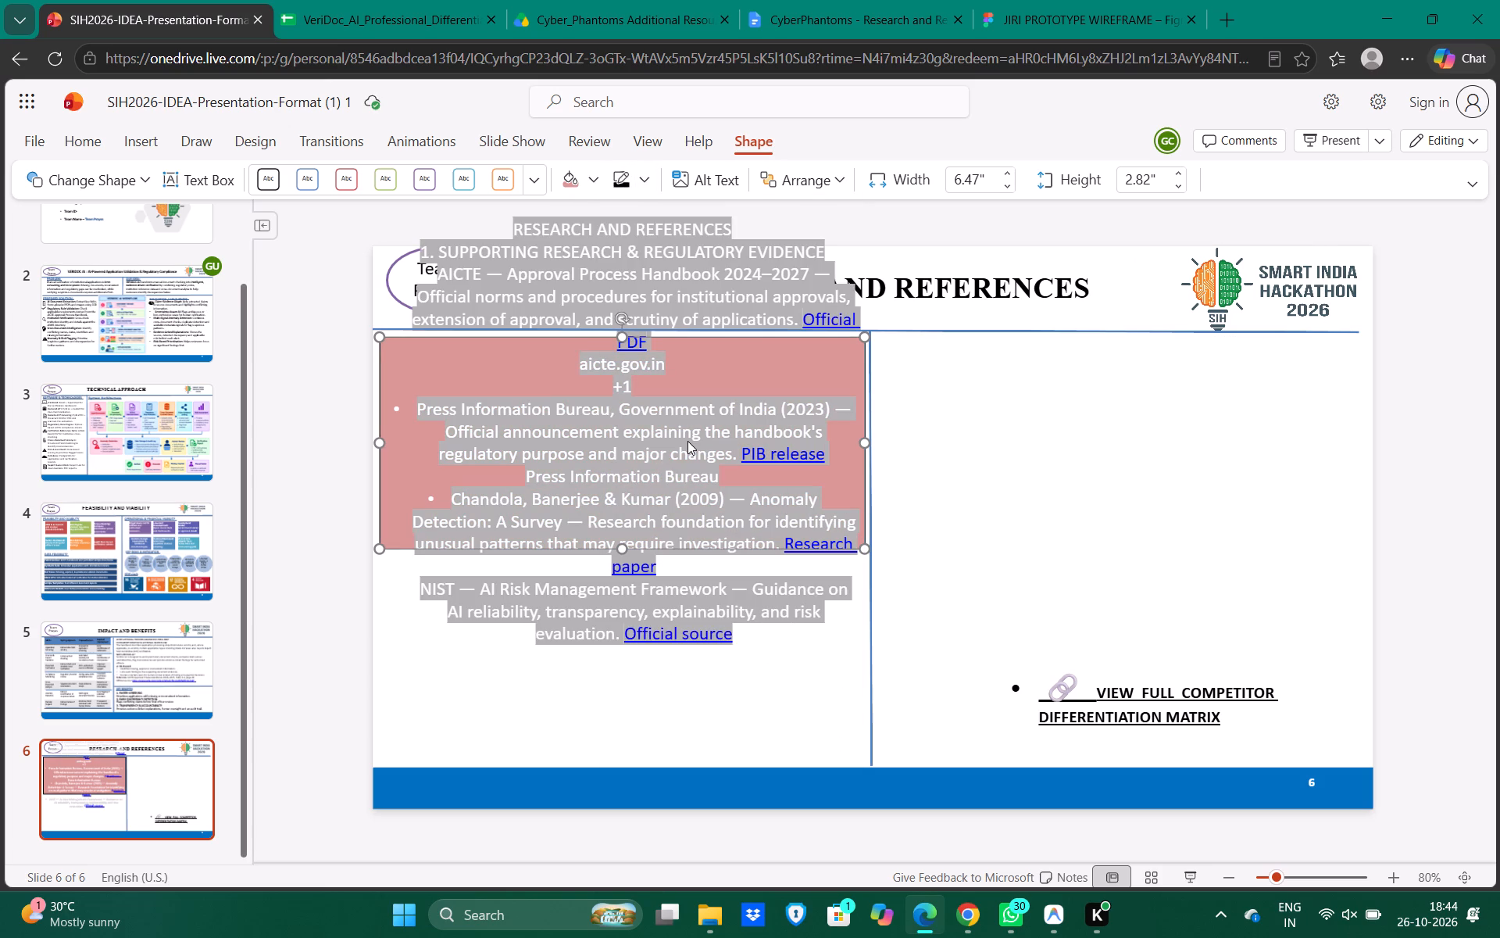
right_click(687, 441)
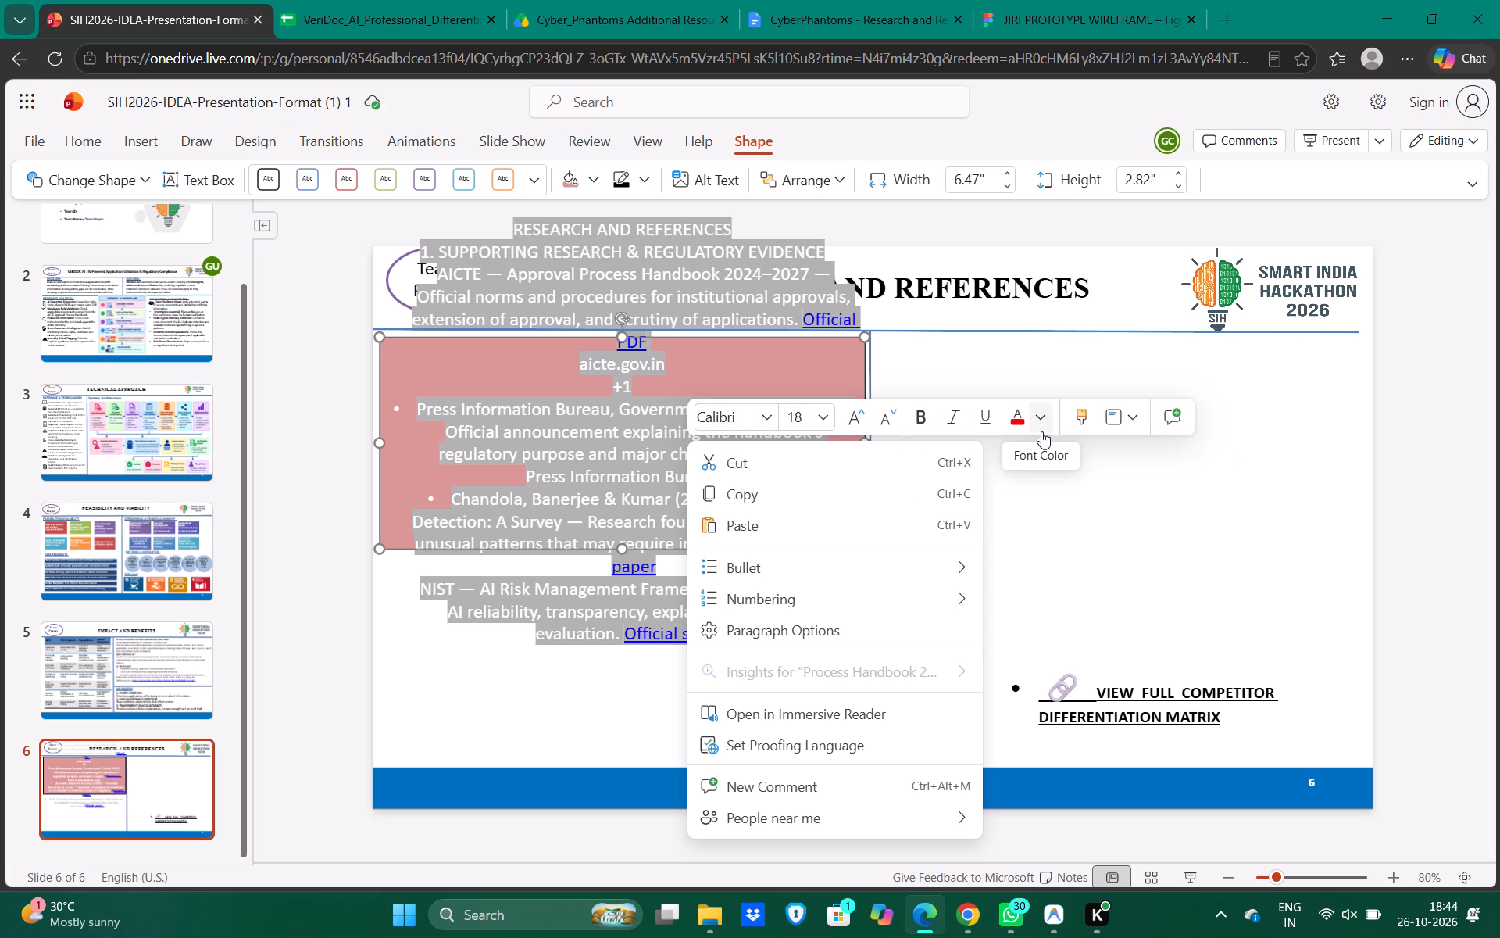
left_click(1038, 426)
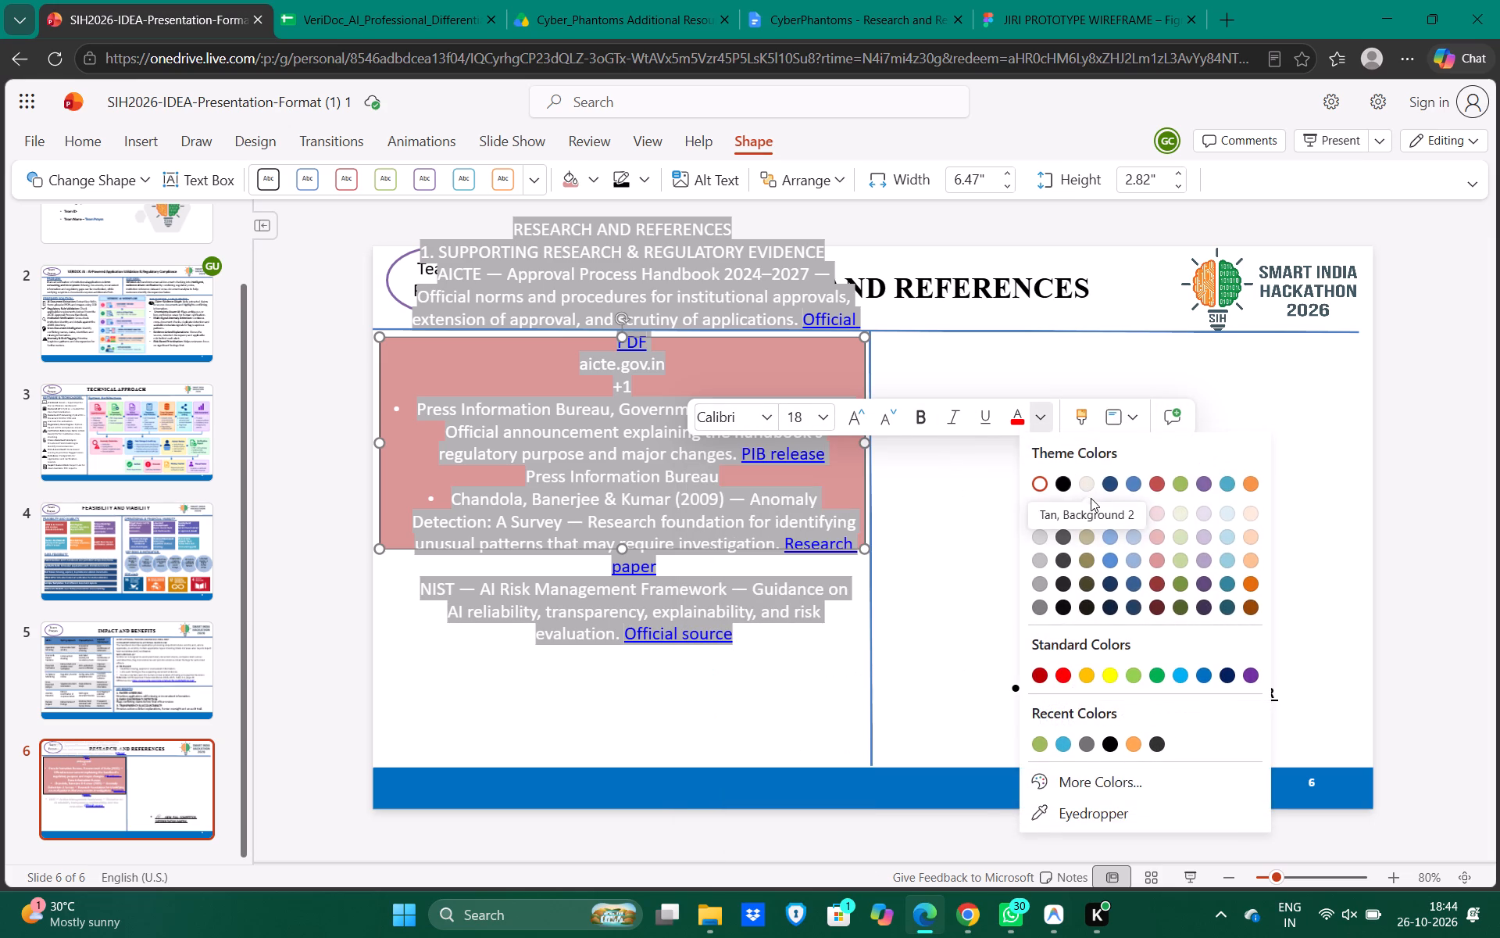
left_click(1062, 484)
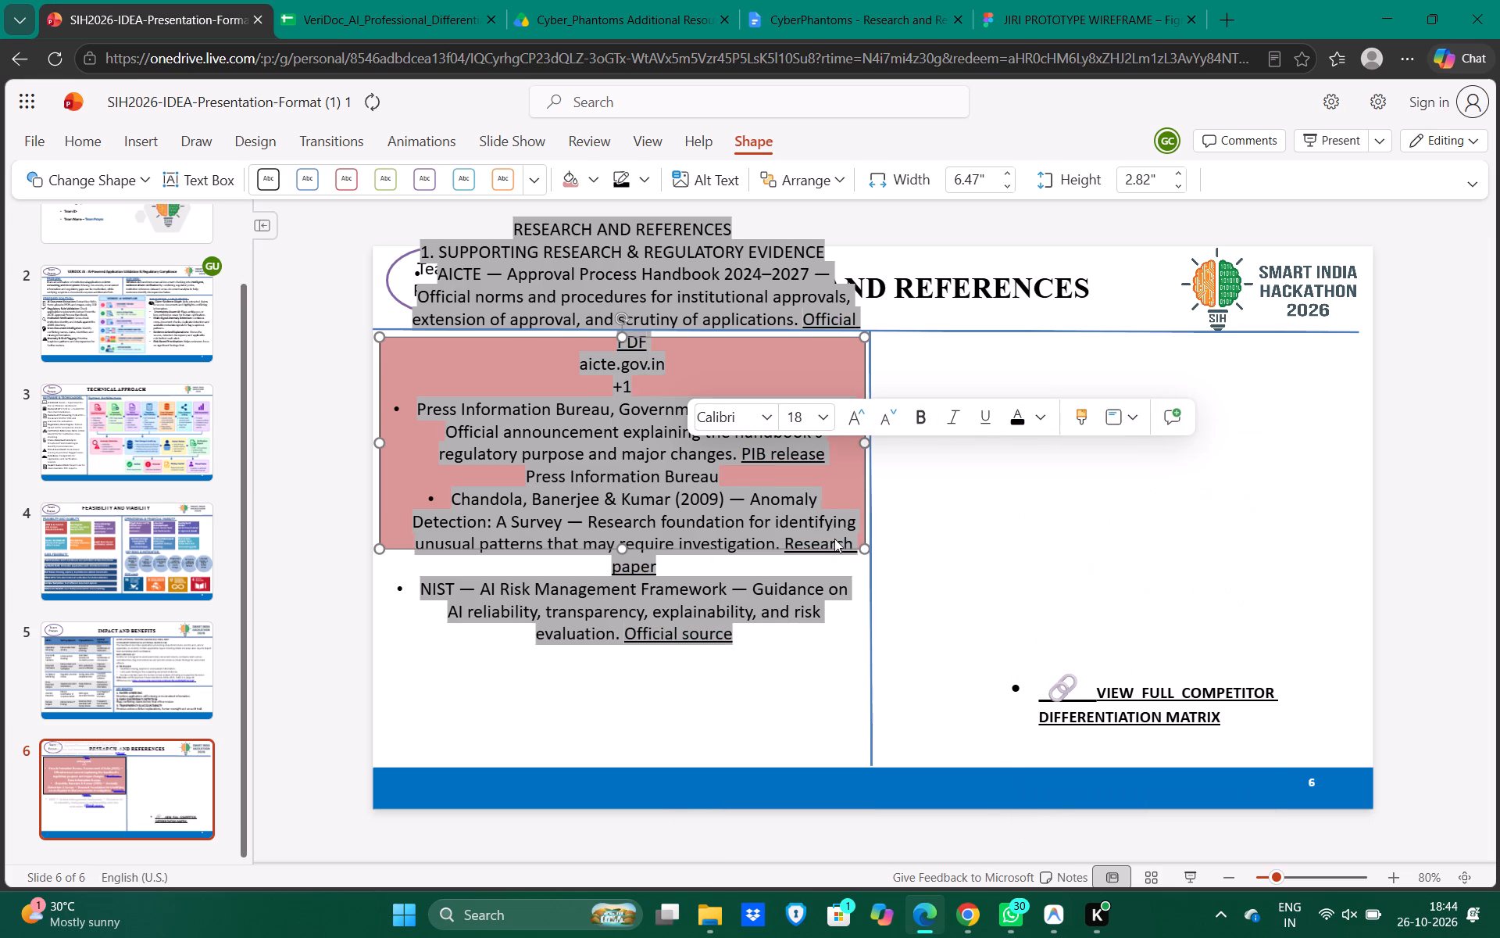
Reduce the font size of all text in the red rectangle to 16.
left_click(823, 416)
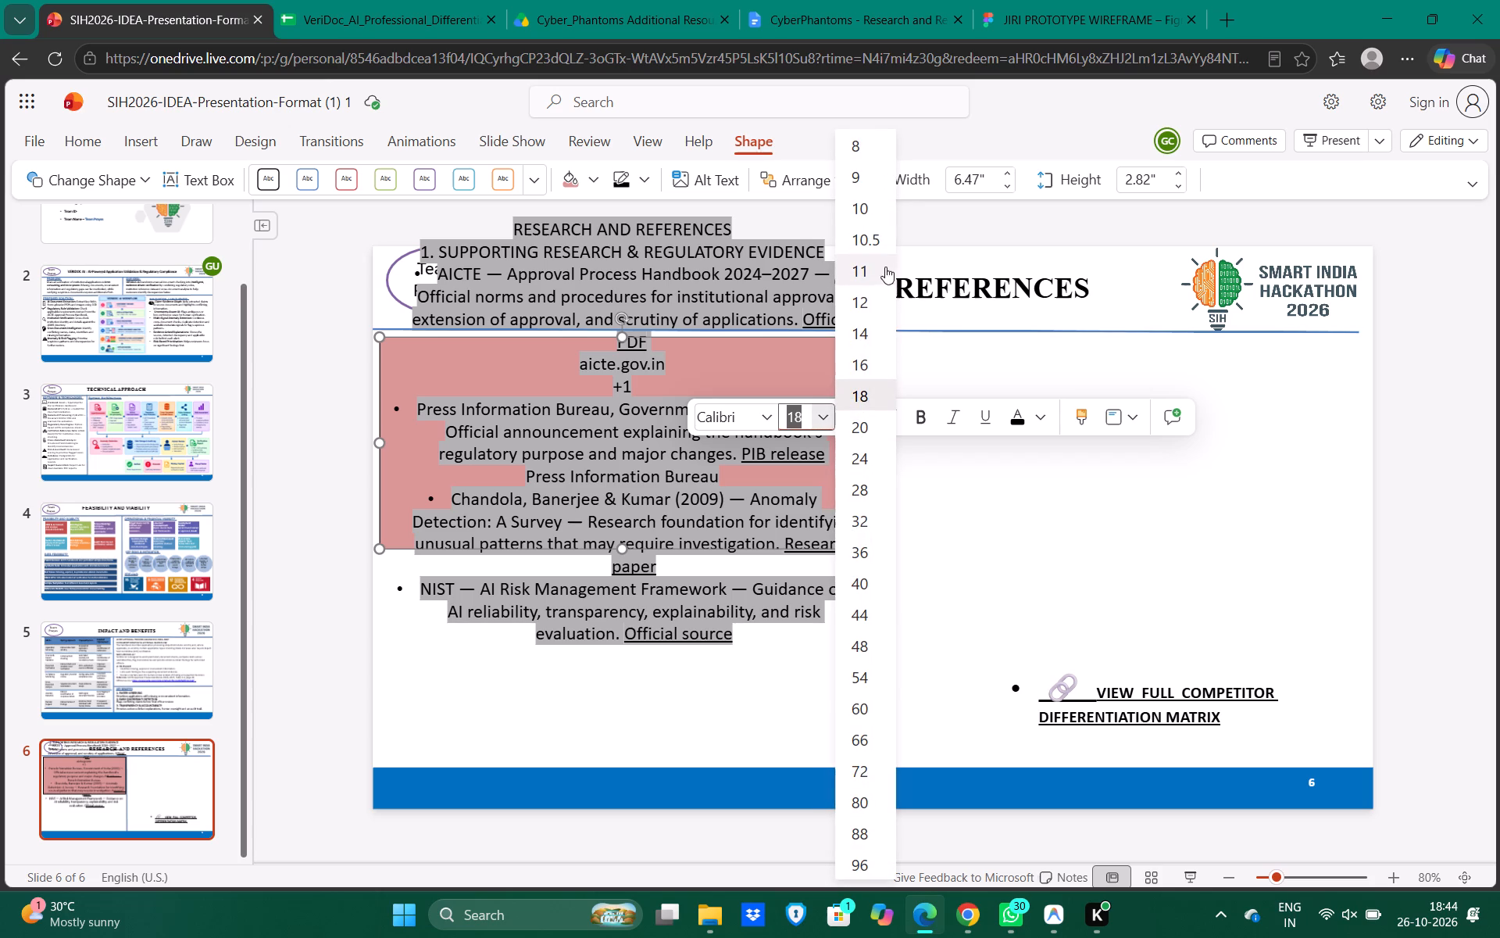
left_click(871, 363)
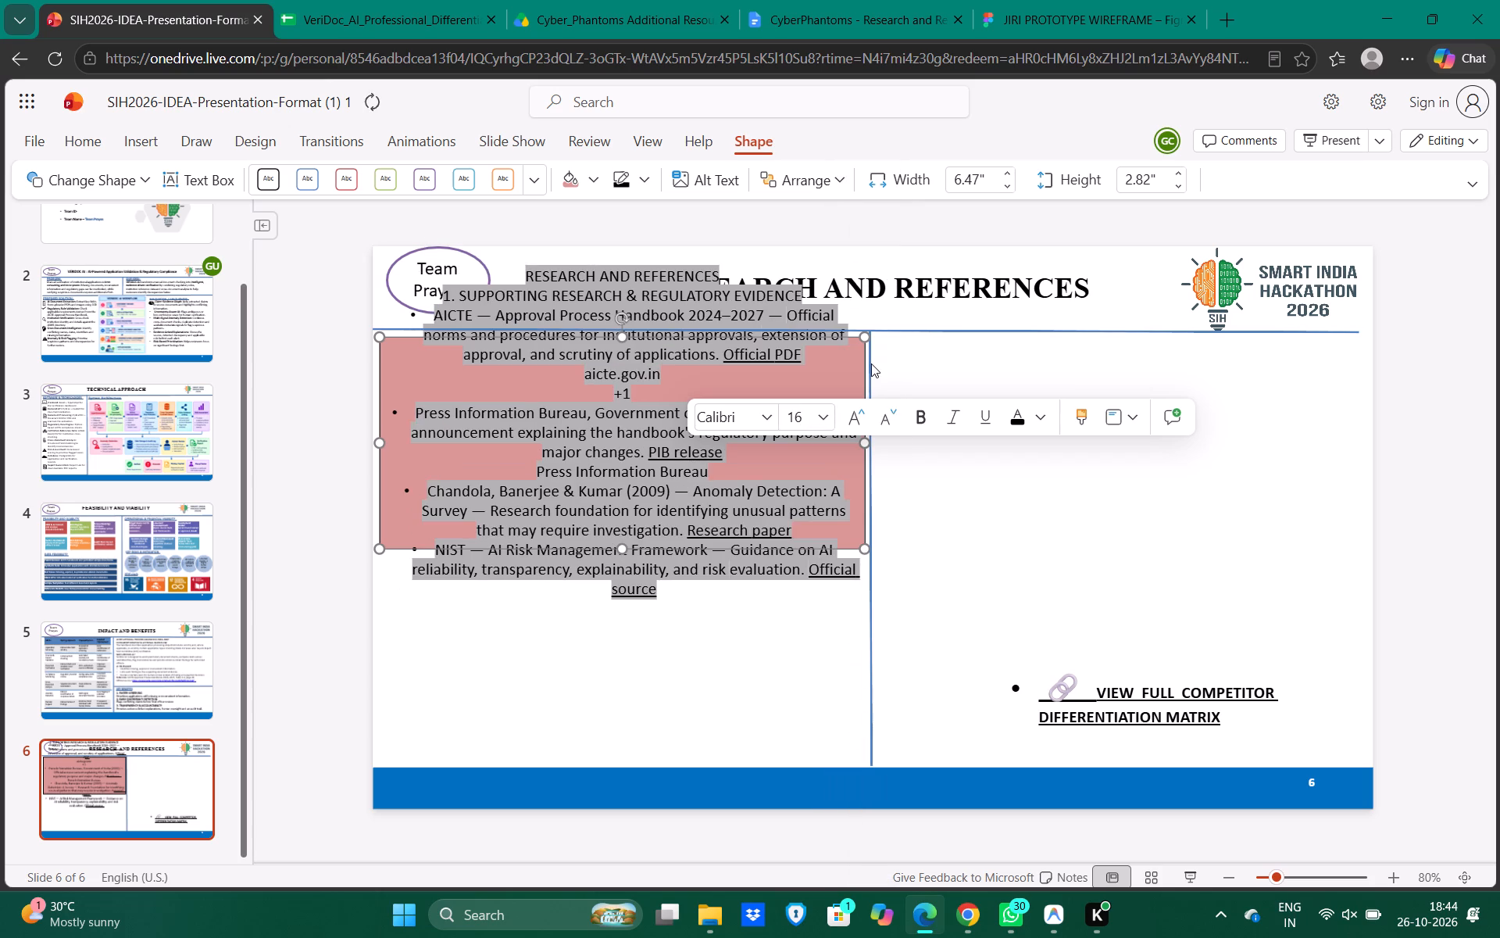
left_click(611, 428)
left_click_drag(611, 428, 611, 453)
left_click(611, 453)
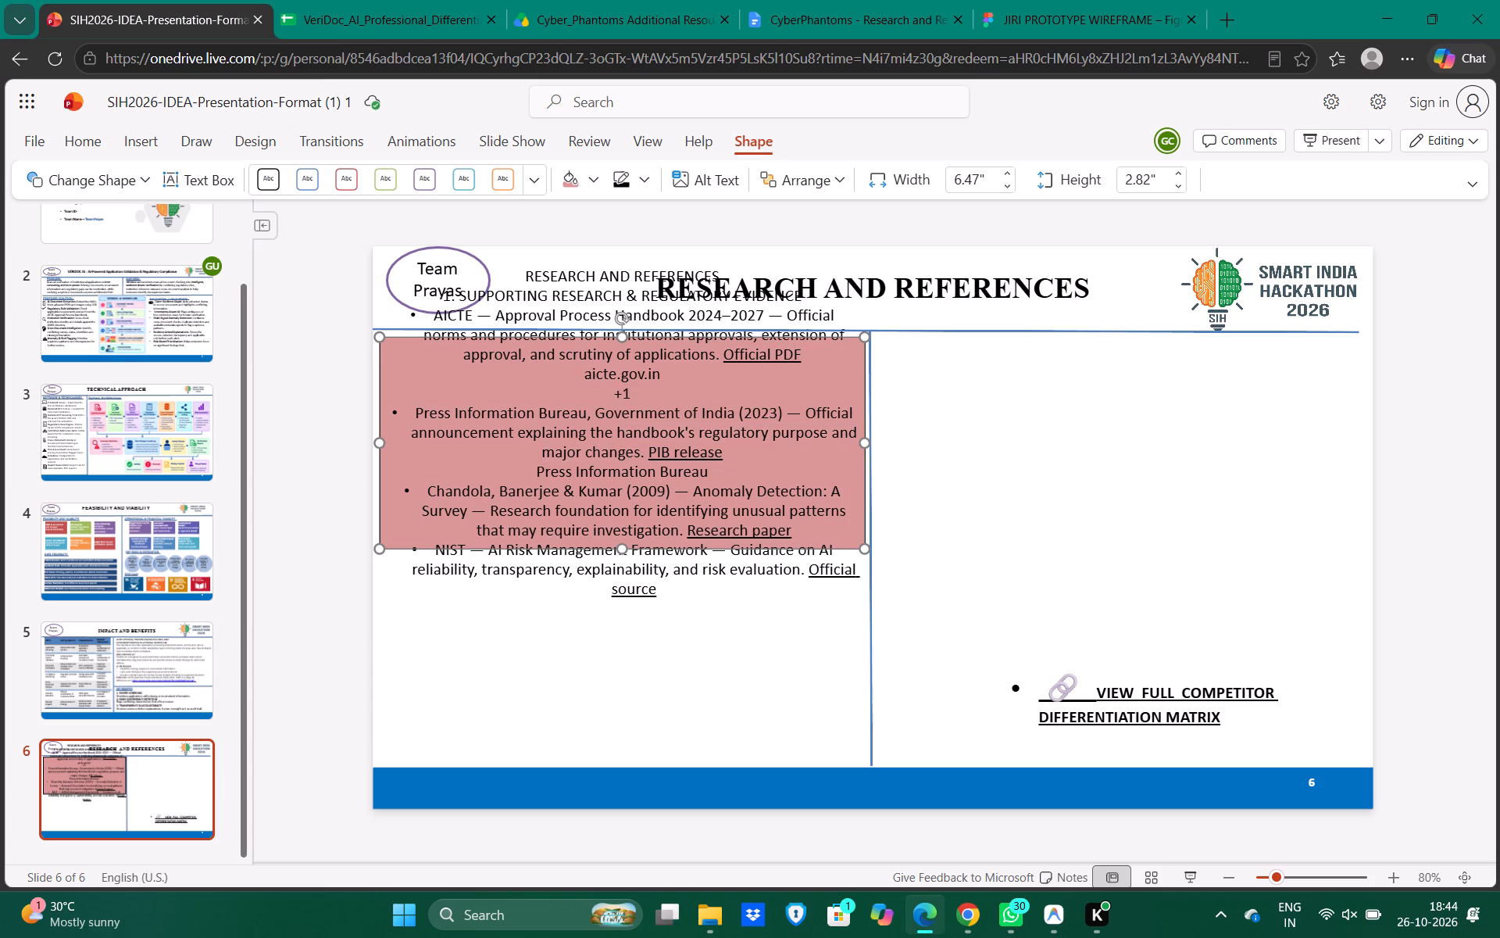
Left-align all the reference text in the red rectangle.
left_click_drag(673, 593, 524, 275)
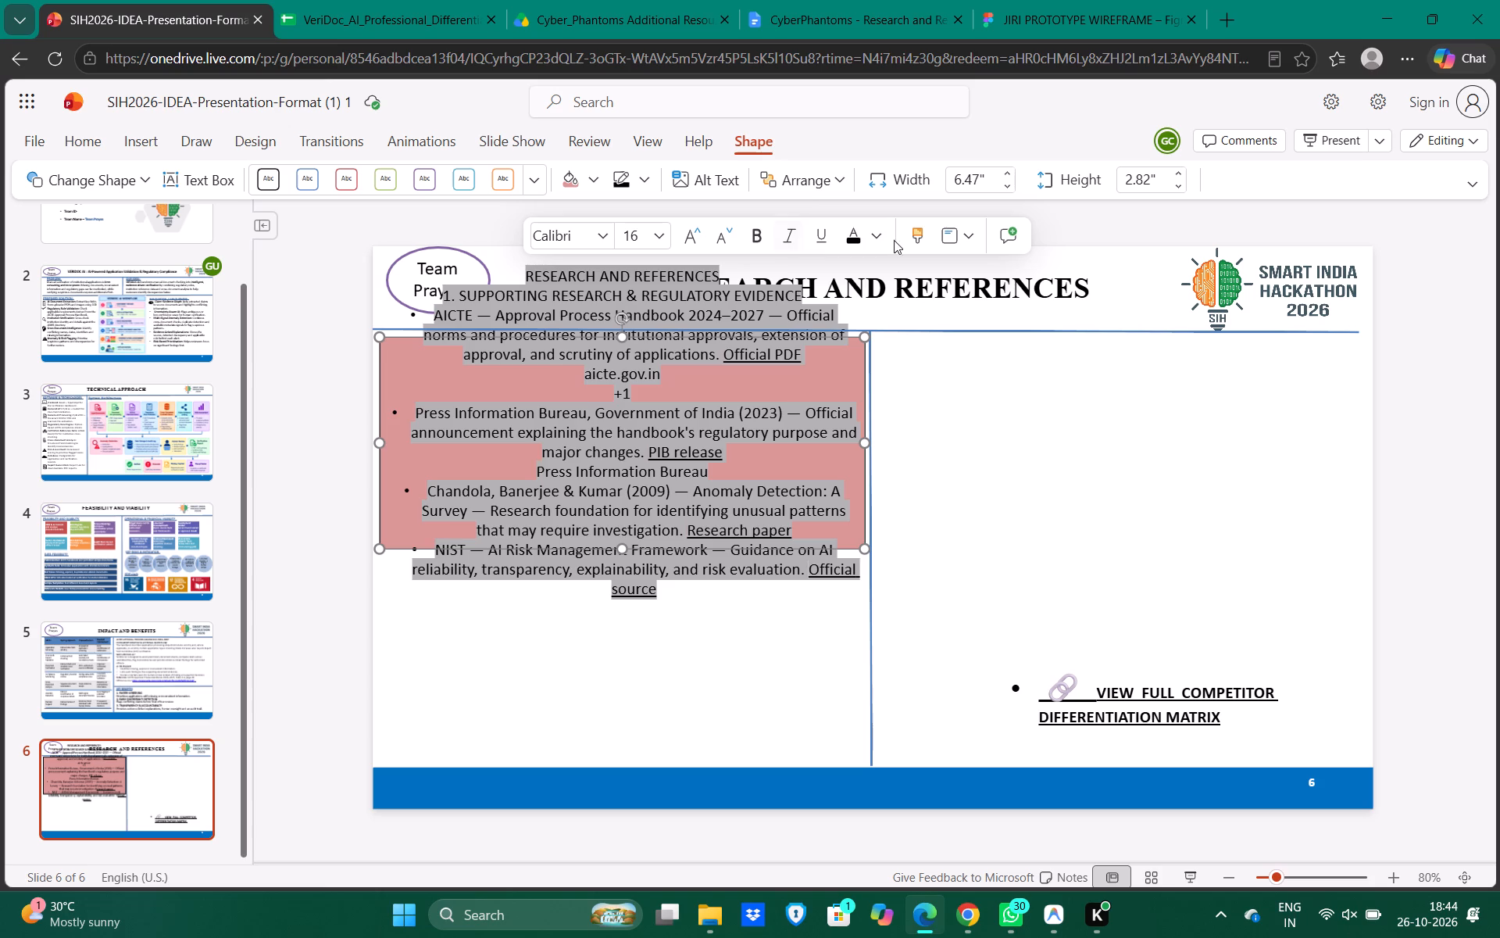
left_click(978, 238)
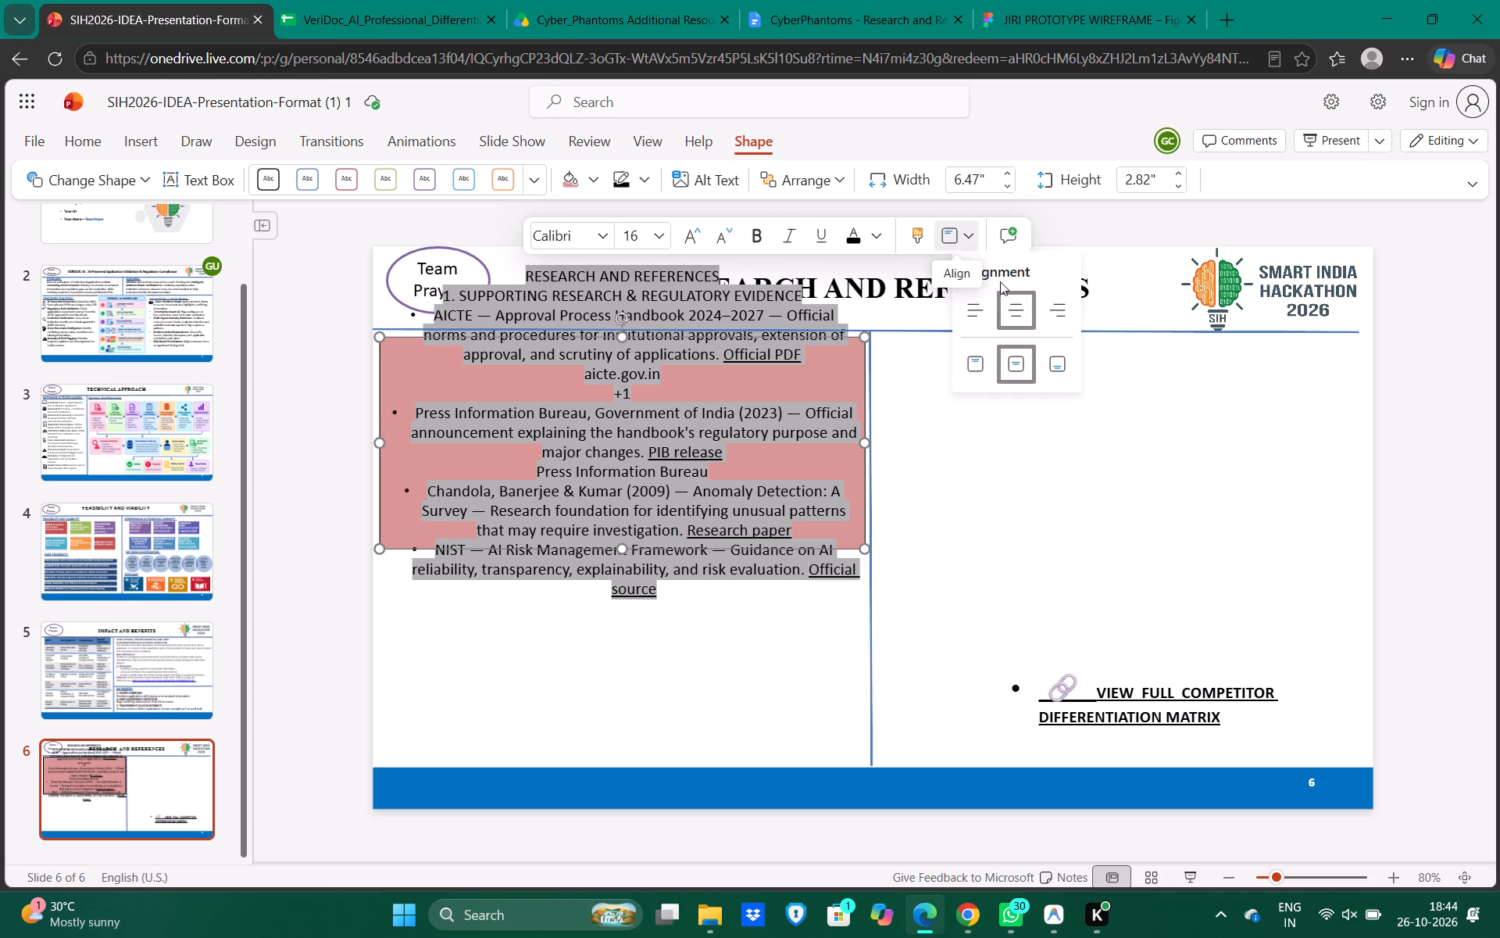
left_click(961, 301)
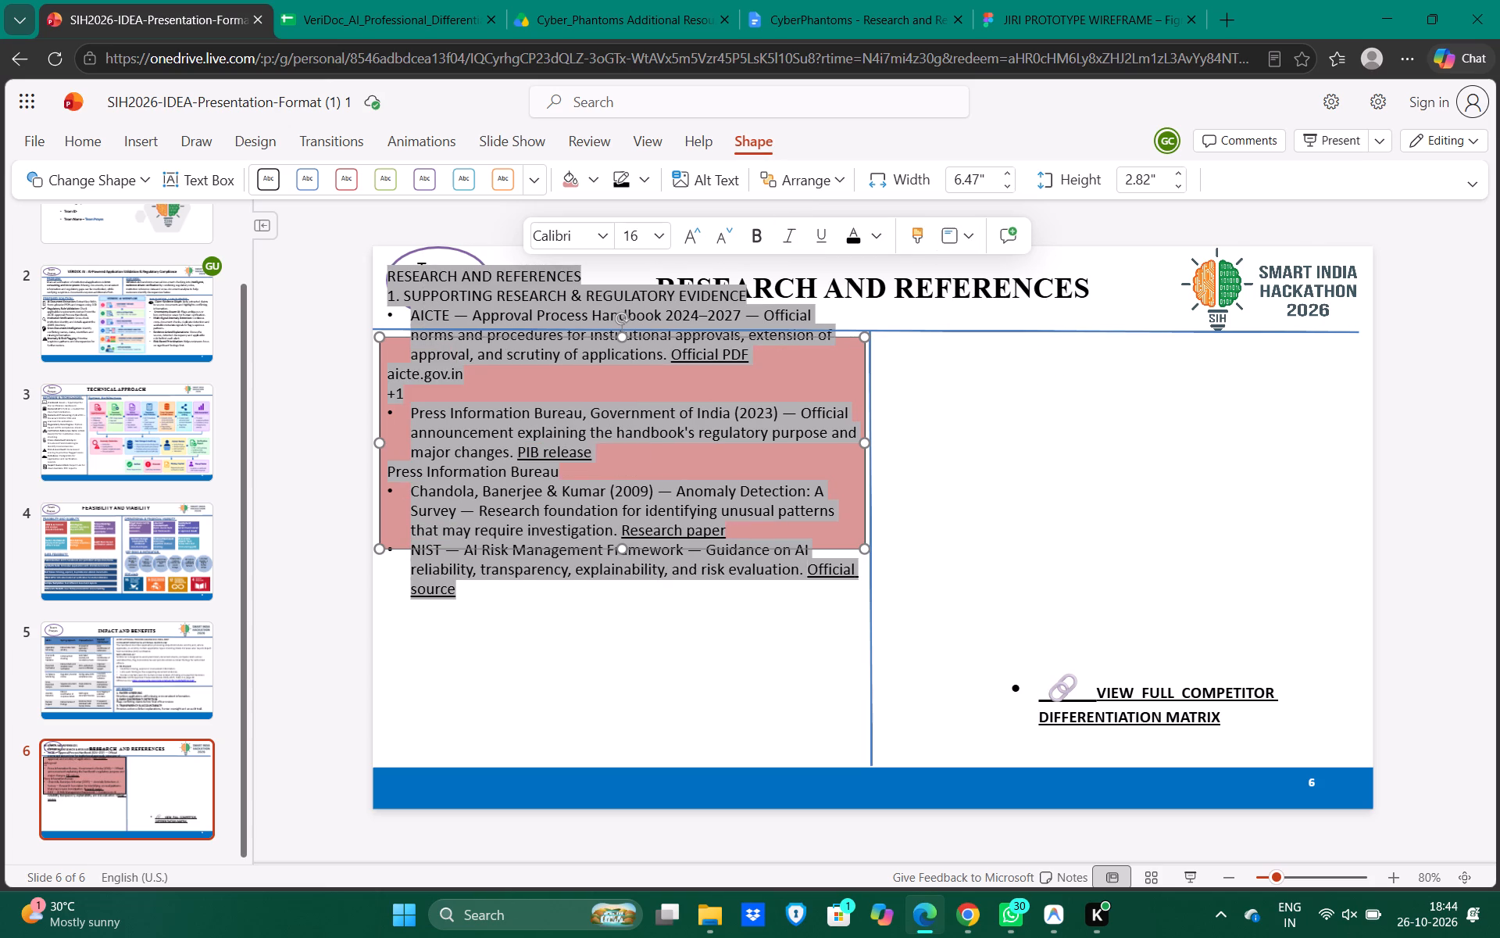
left_click(452, 610)
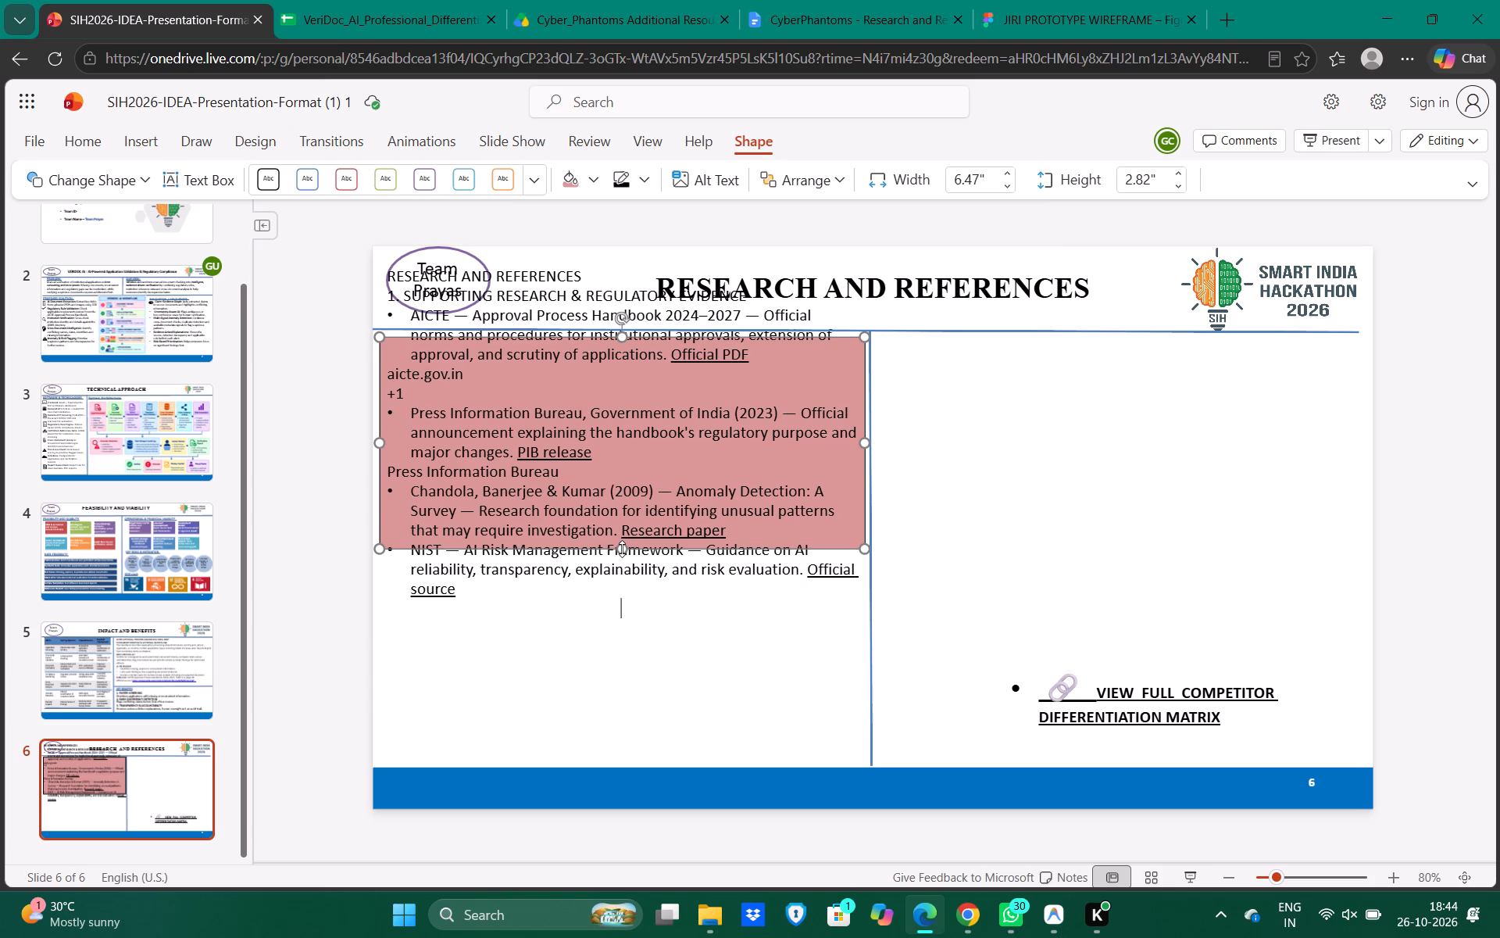
Extend the red rectangle downward to a height of about 4.81" so that it encloses all the reference text.
left_click_drag(623, 549, 619, 678)
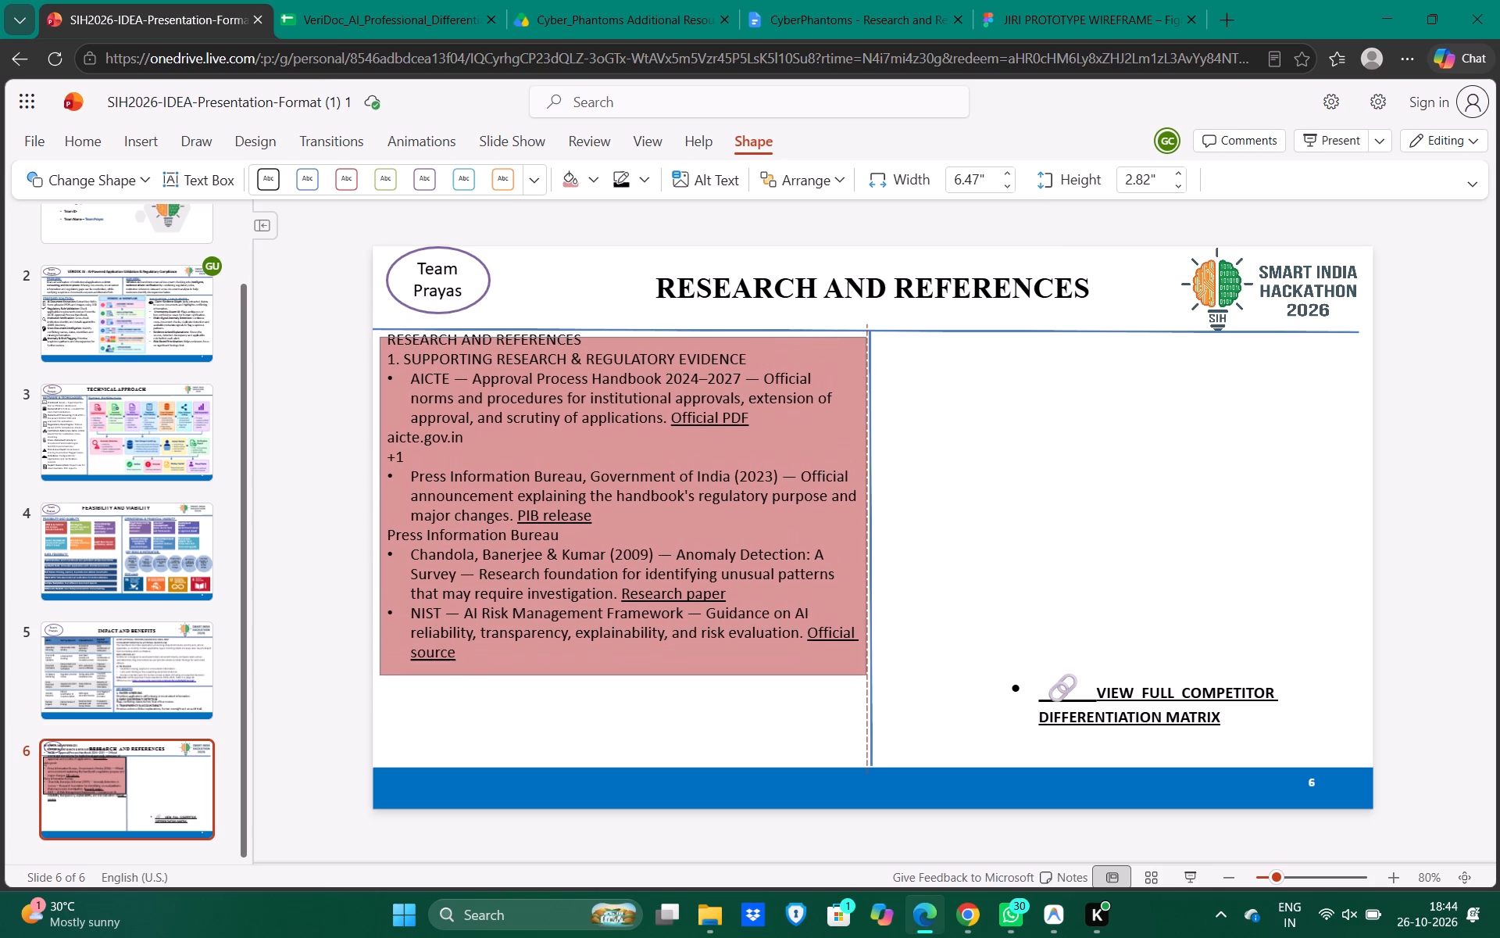
left_click_drag(619, 678, 618, 703)
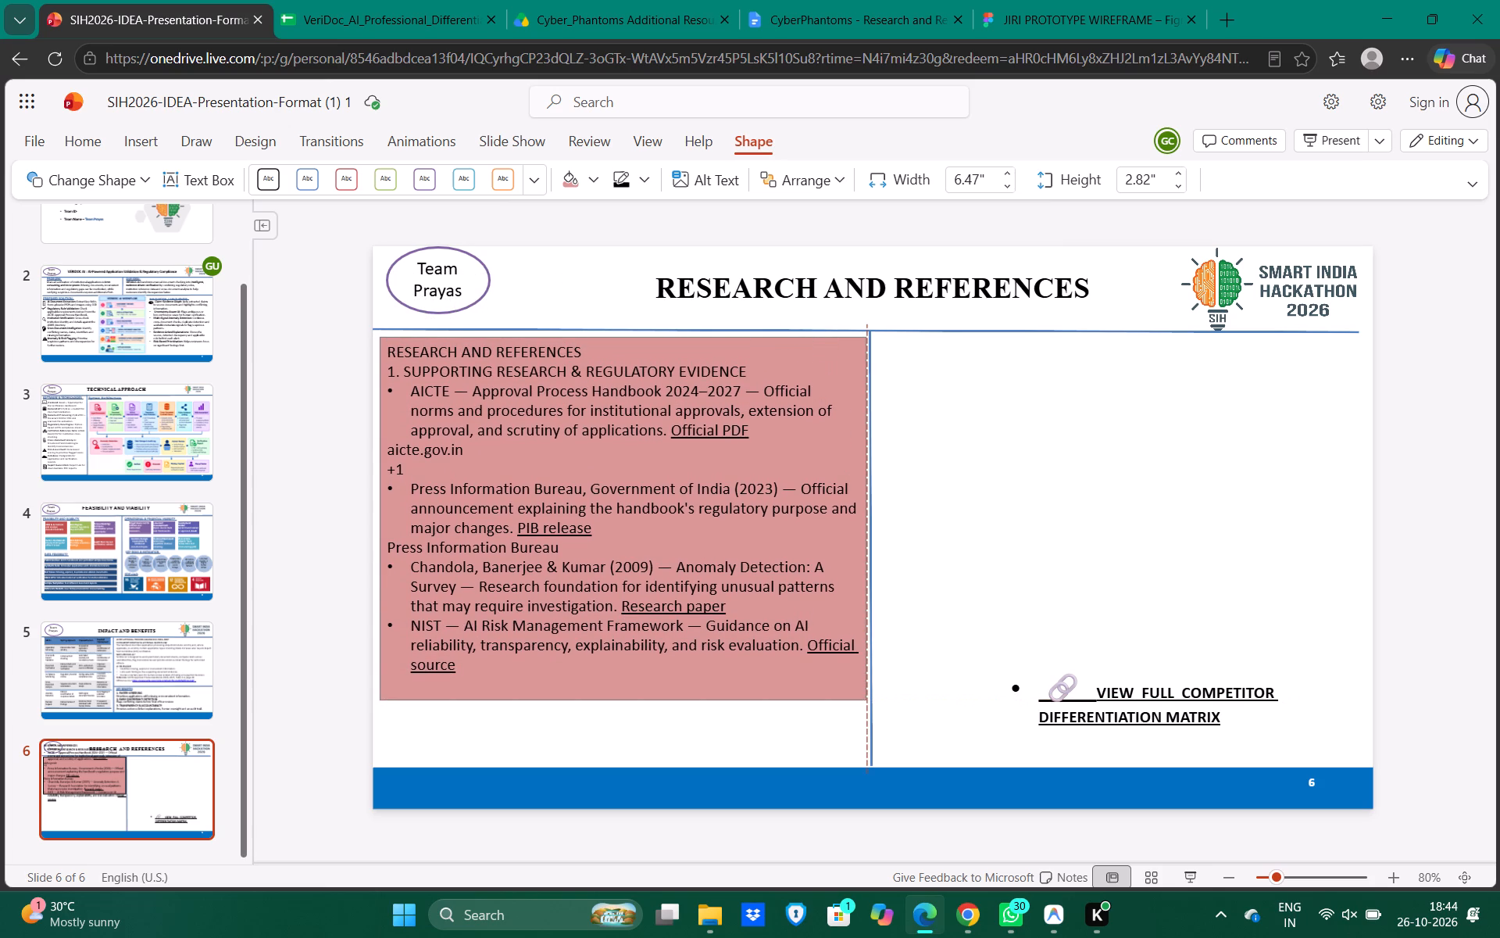
left_click_drag(618, 703, 620, 681)
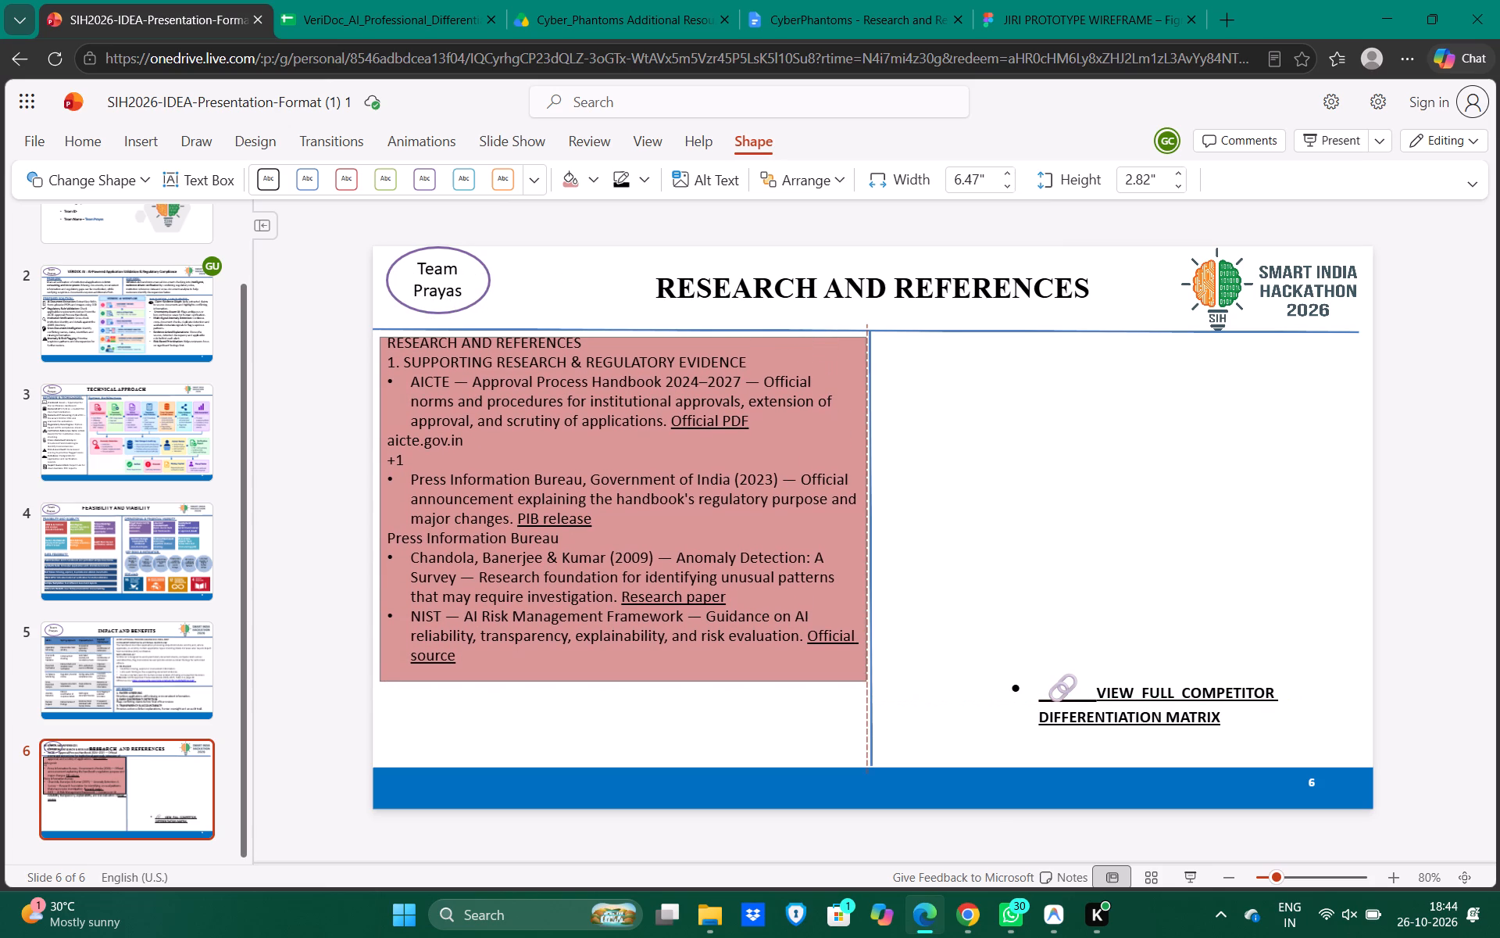
left_click_drag(620, 681, 617, 696)
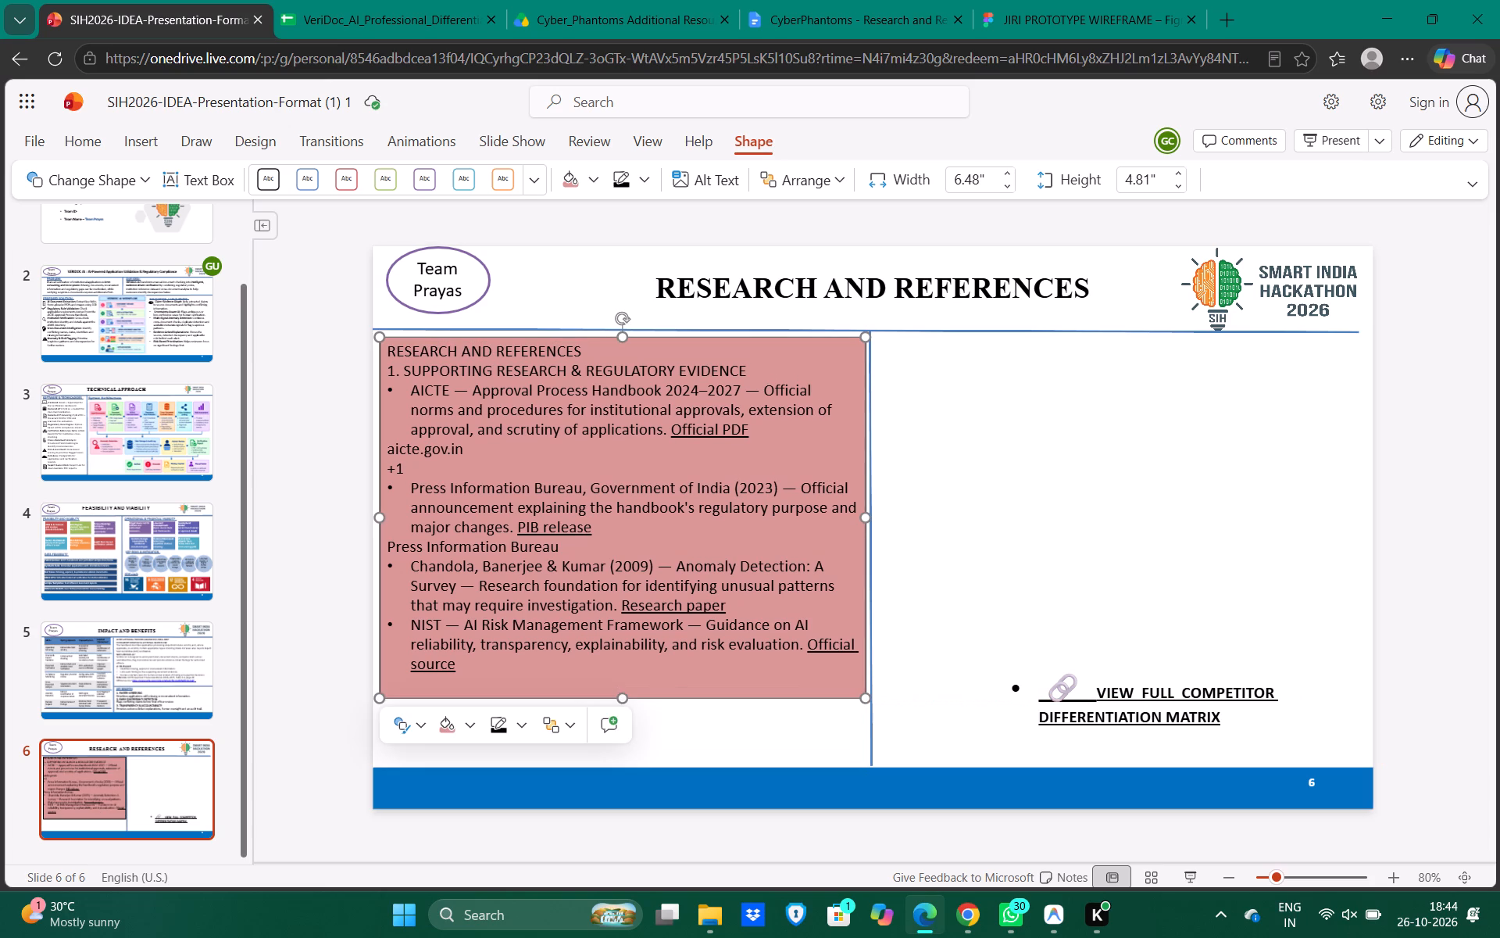
Open the Official PDF link of the AICTE Approval Process Handbook reference to check its target page.
left_click(707, 435)
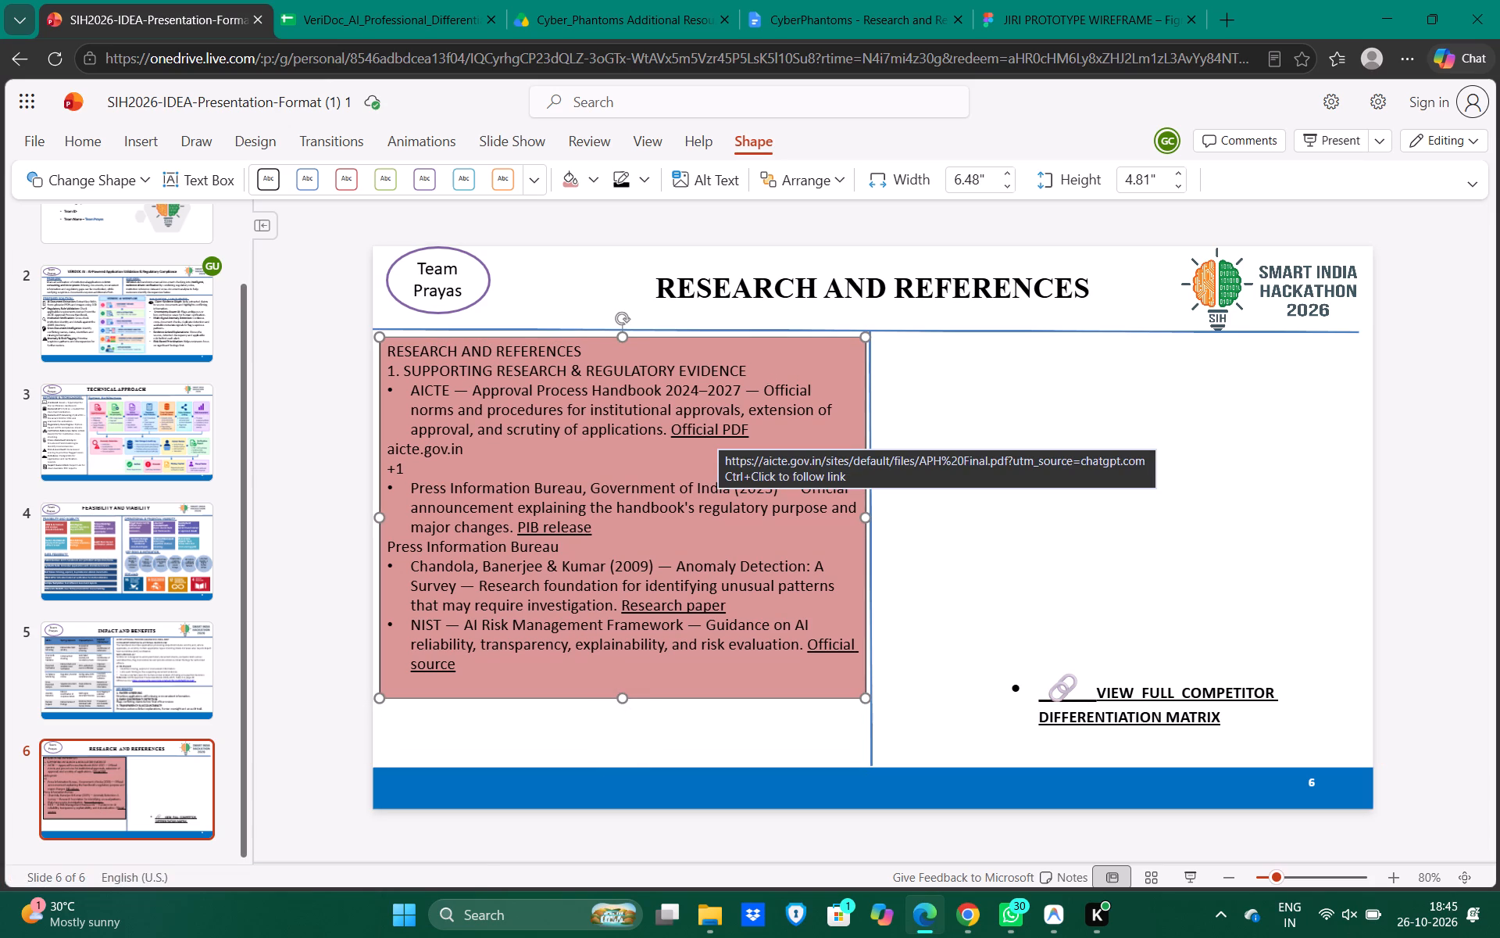
right_click(702, 435, "ctrl")
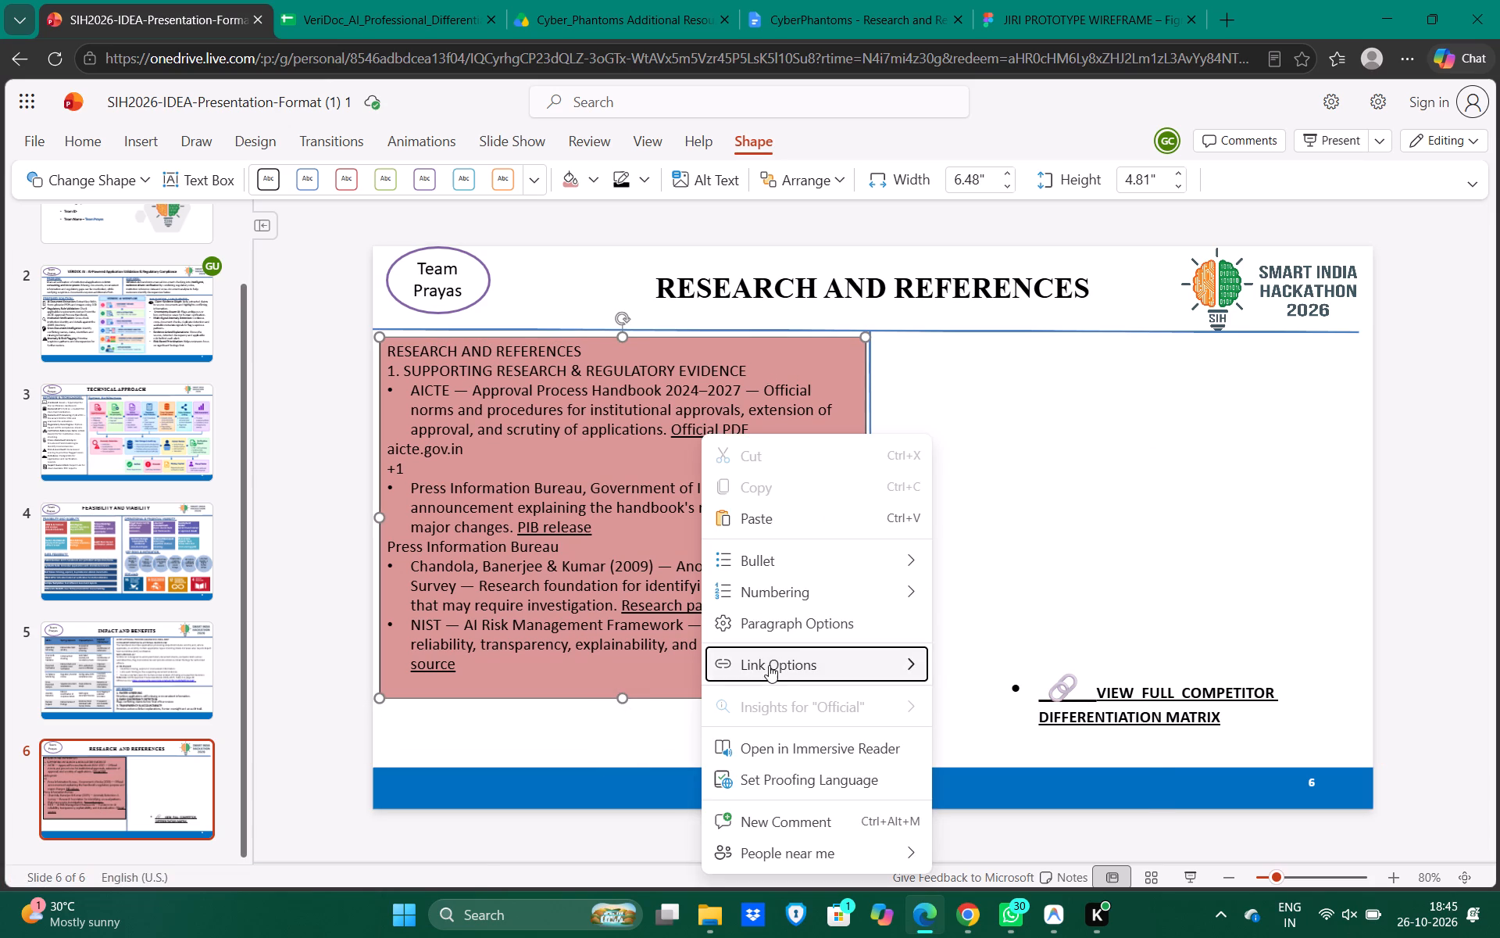
left_click(768, 664)
left_click(855, 661)
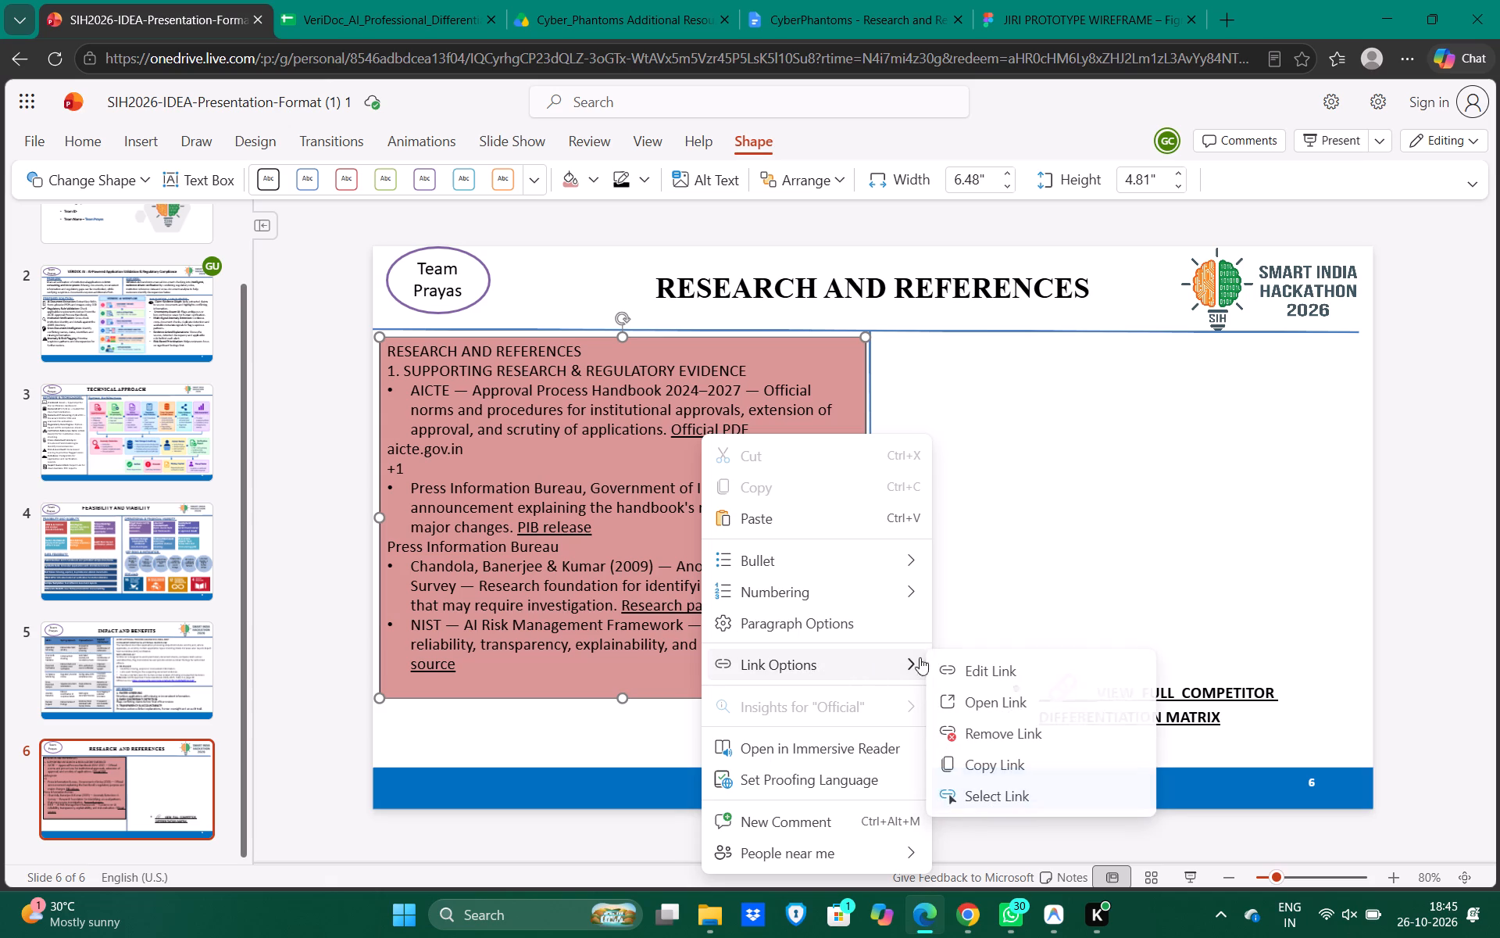
left_click(1030, 705)
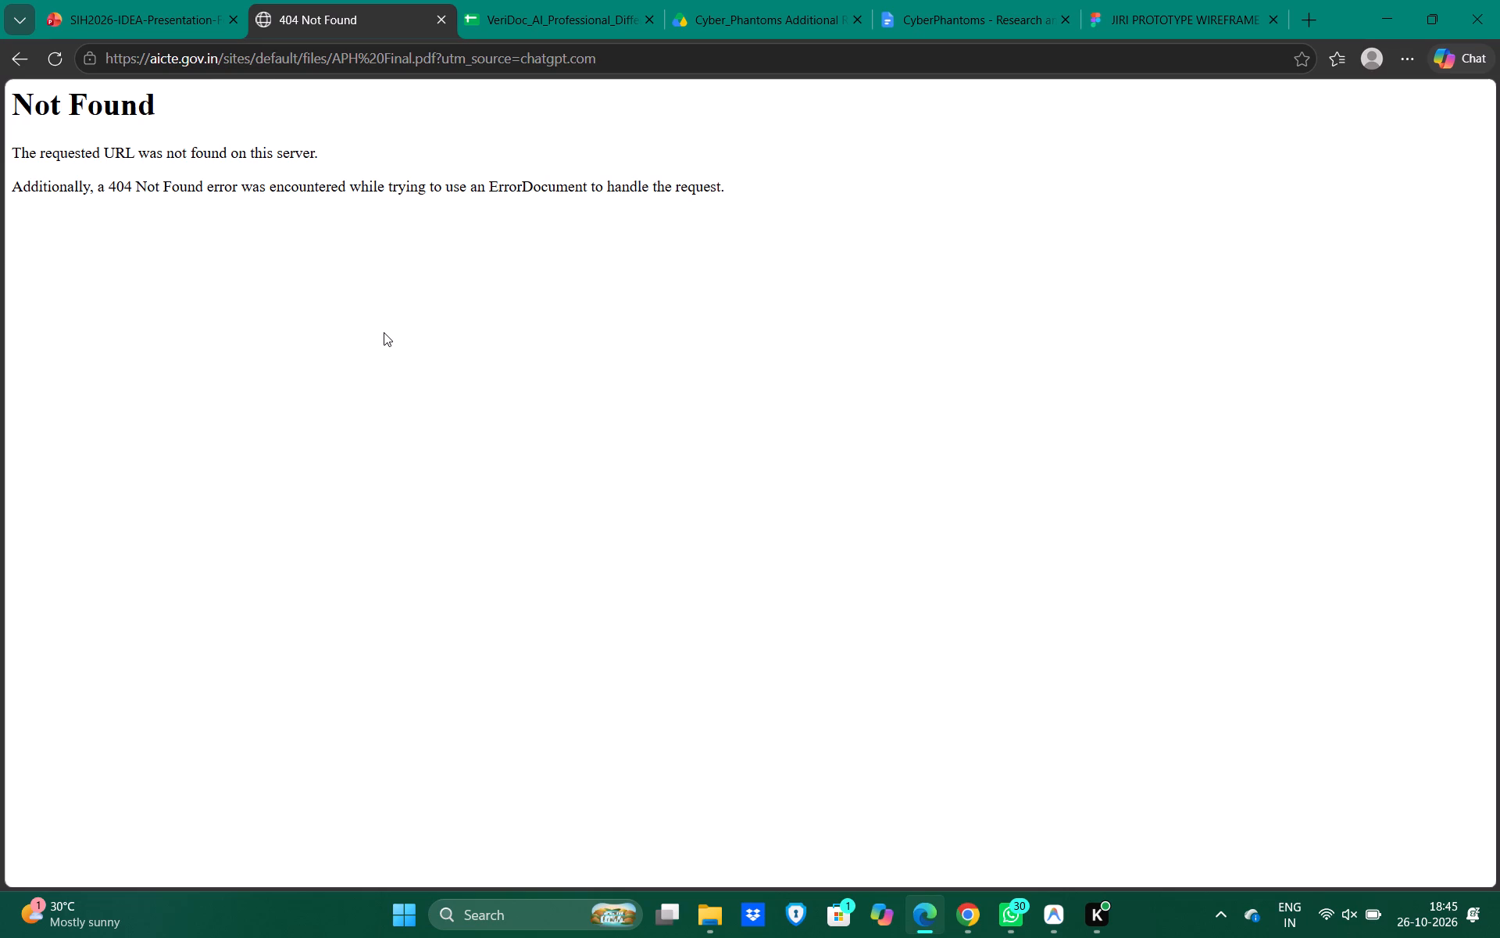
left_click(189, 6)
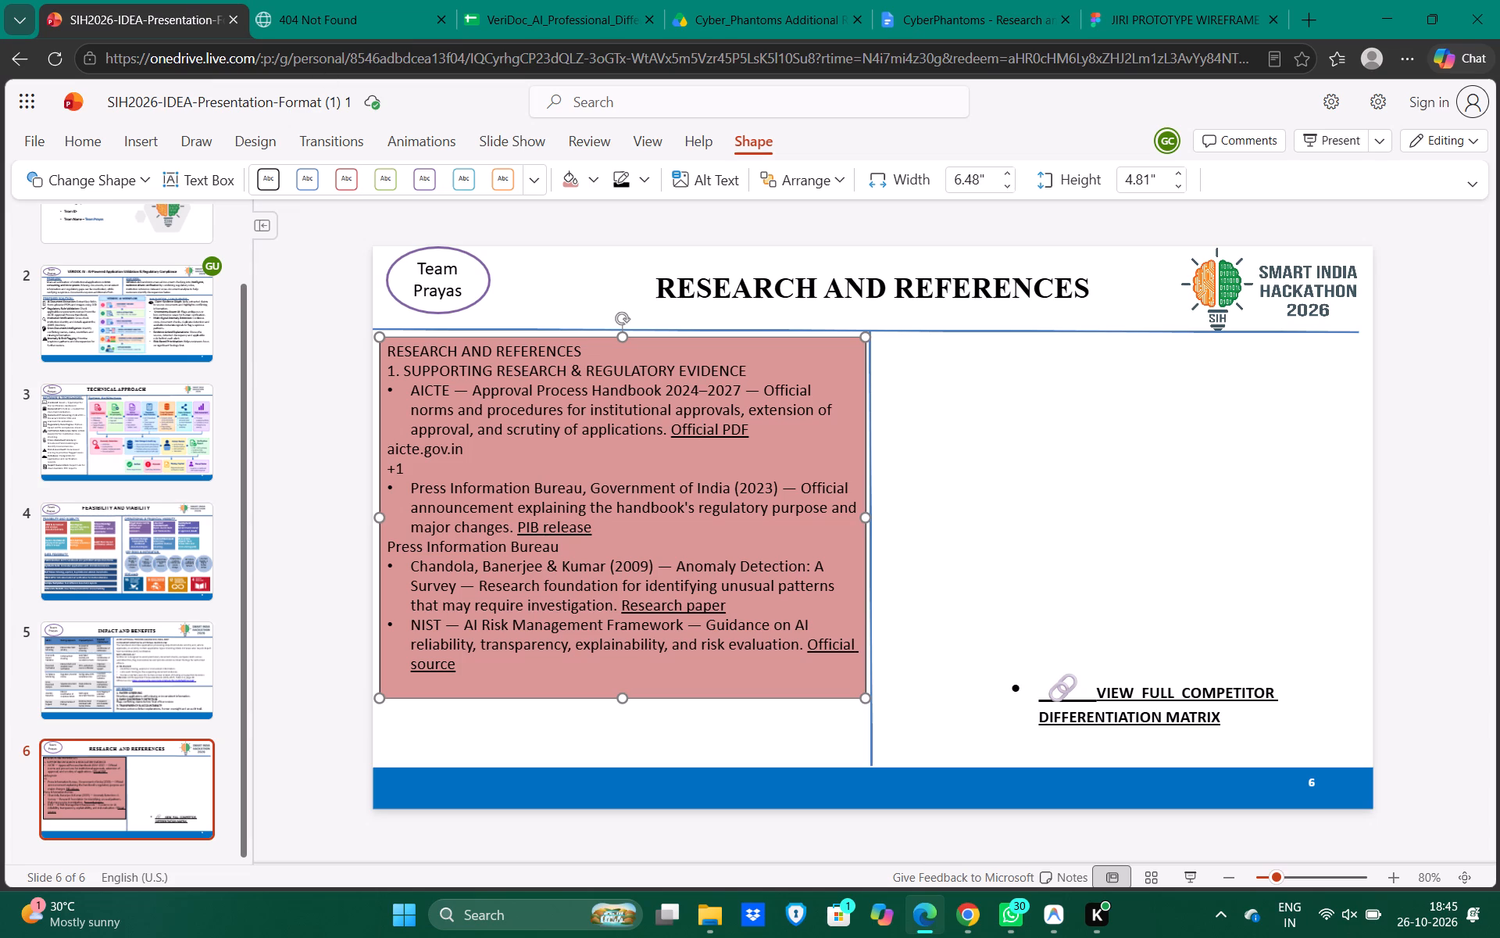
Open the AICTE handbook's Official PDF link again from slide 6 to recheck it.
left_click(571, 525)
scroll(571, 525, "up", 2)
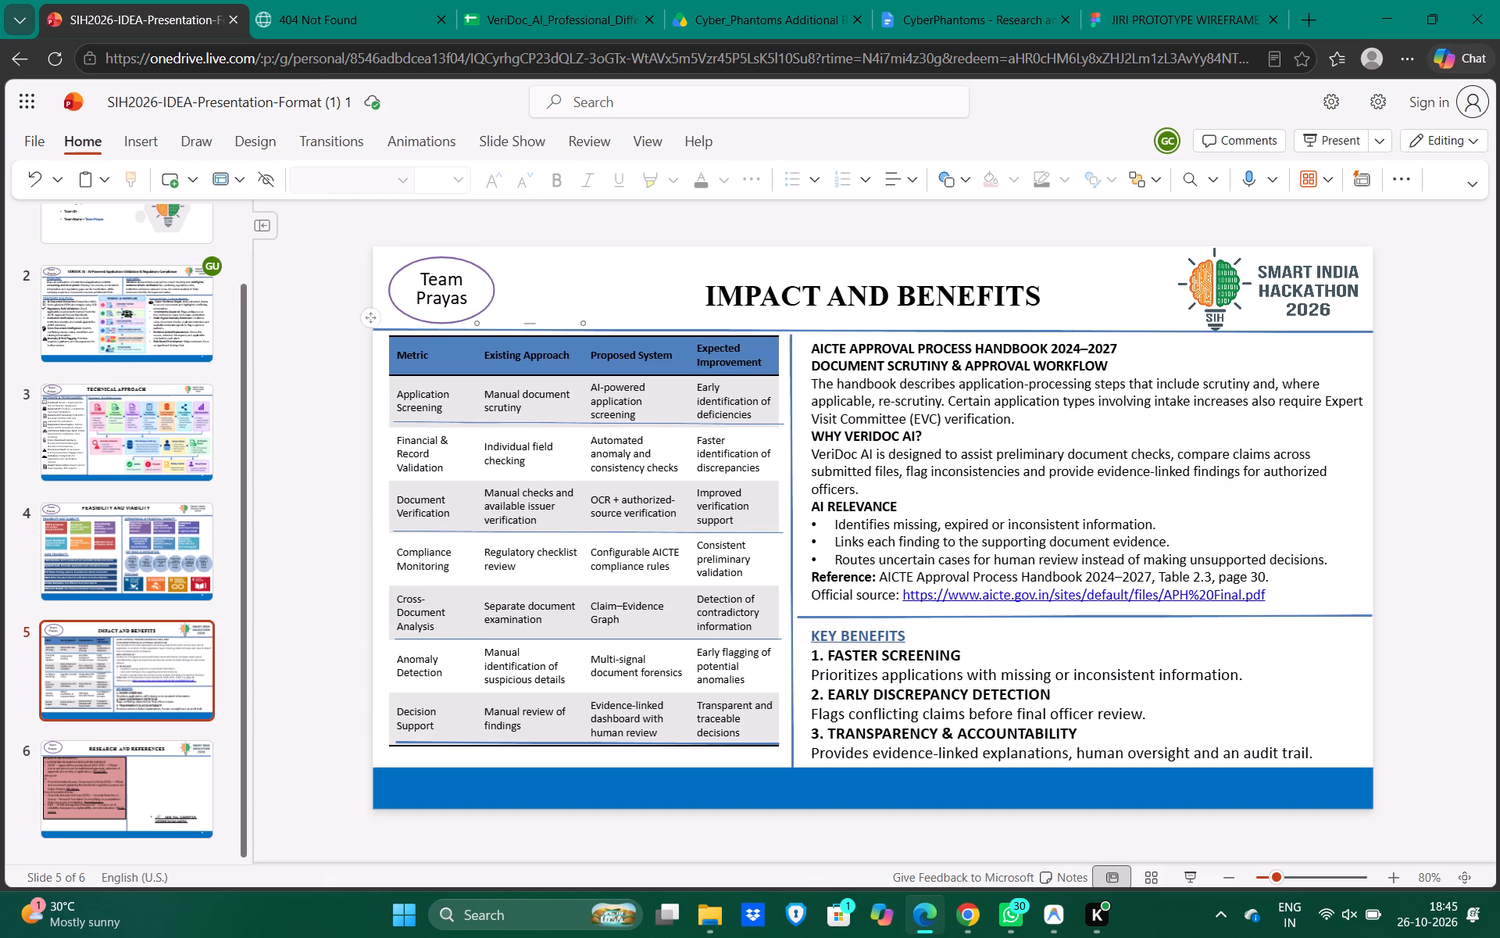
left_click_drag(145, 813, 153, 811)
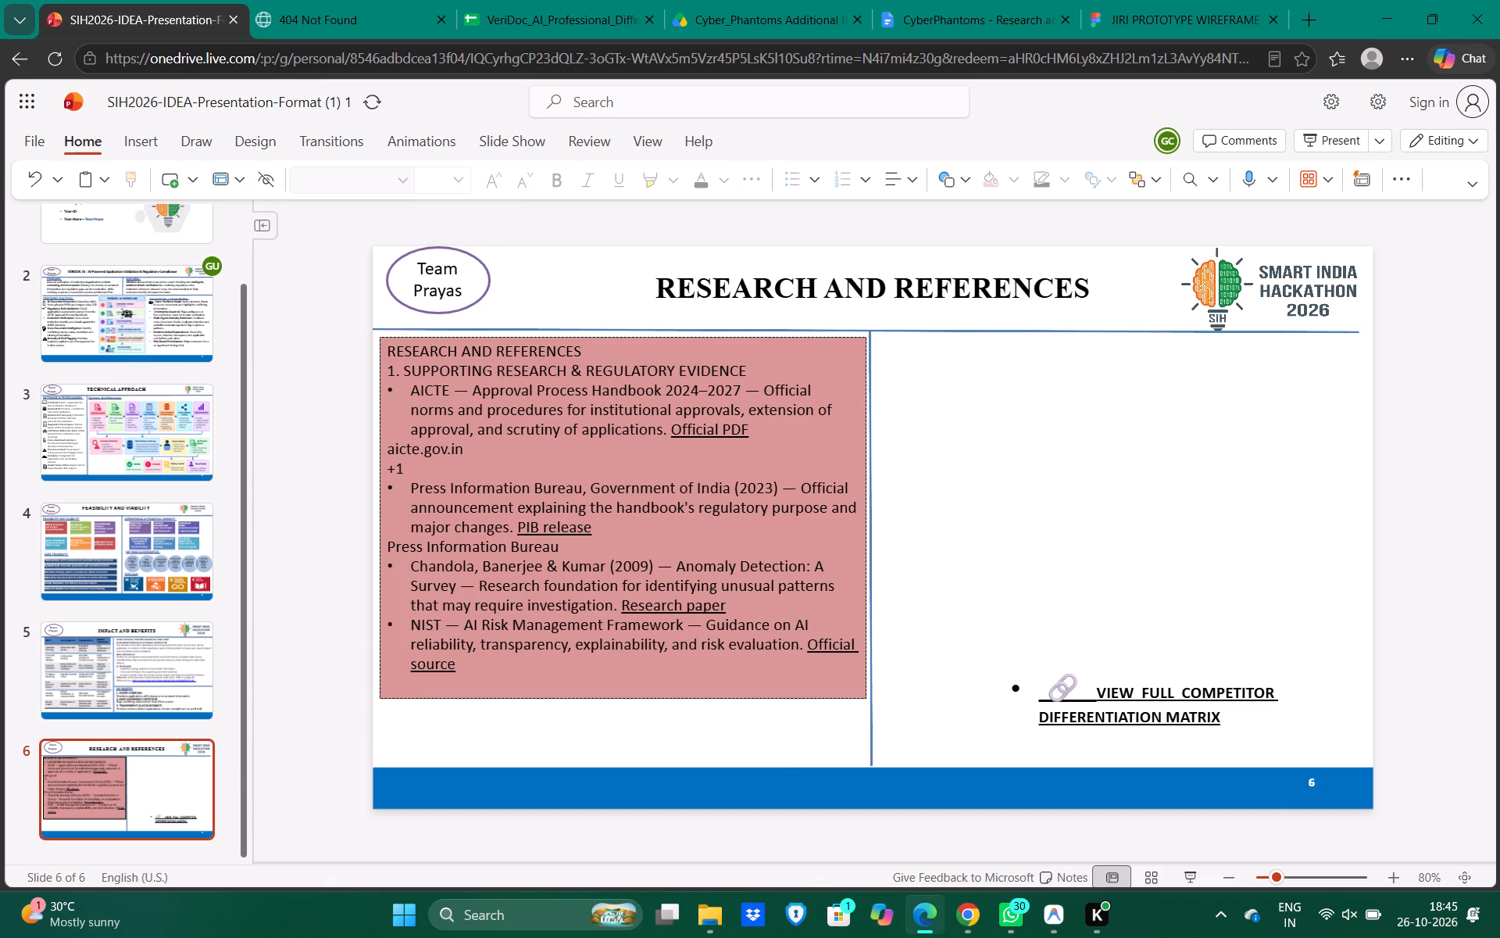
left_click(708, 438)
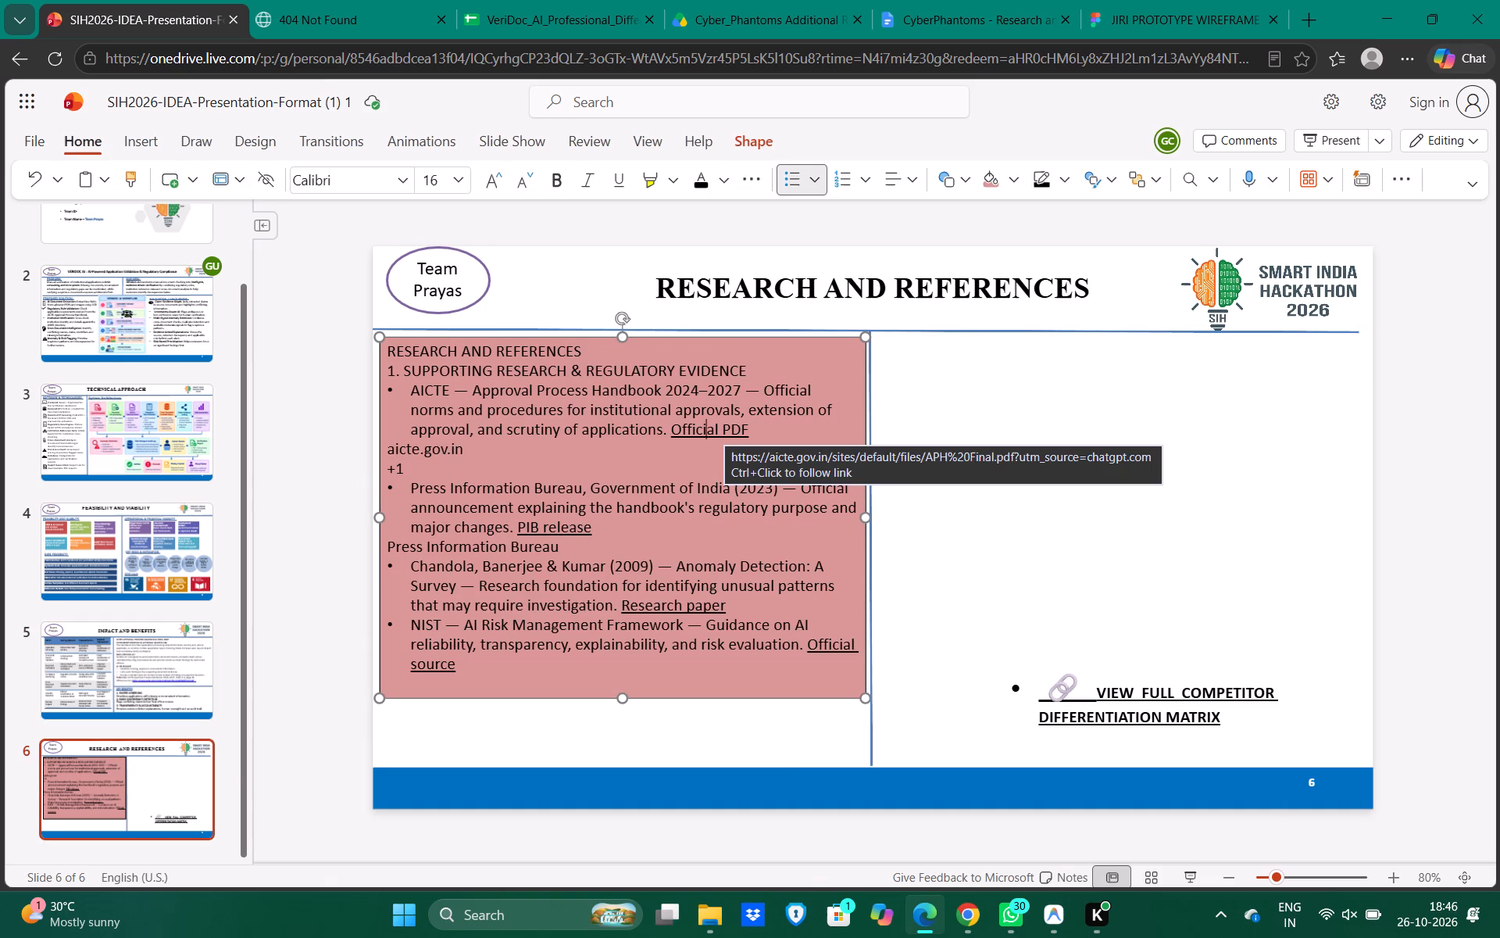
left_click(723, 435, "ctrl")
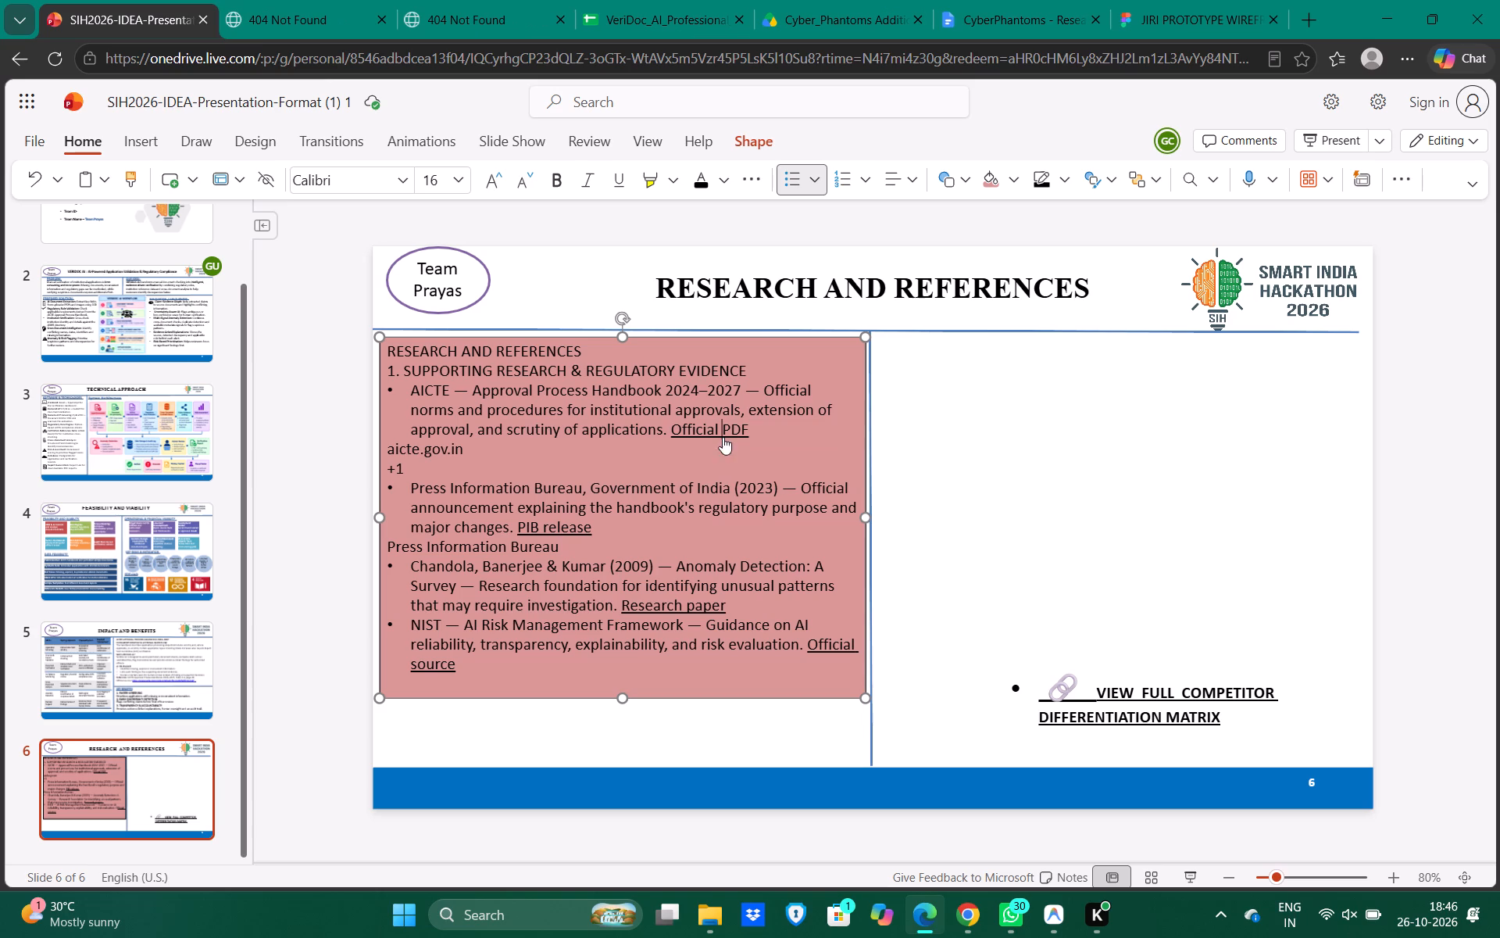
left_click(710, 433, "ctrl")
Open the PIB release link and look through the press release on the AICTE Approval Process Handbook.
left_click(538, 531, "ctrl")
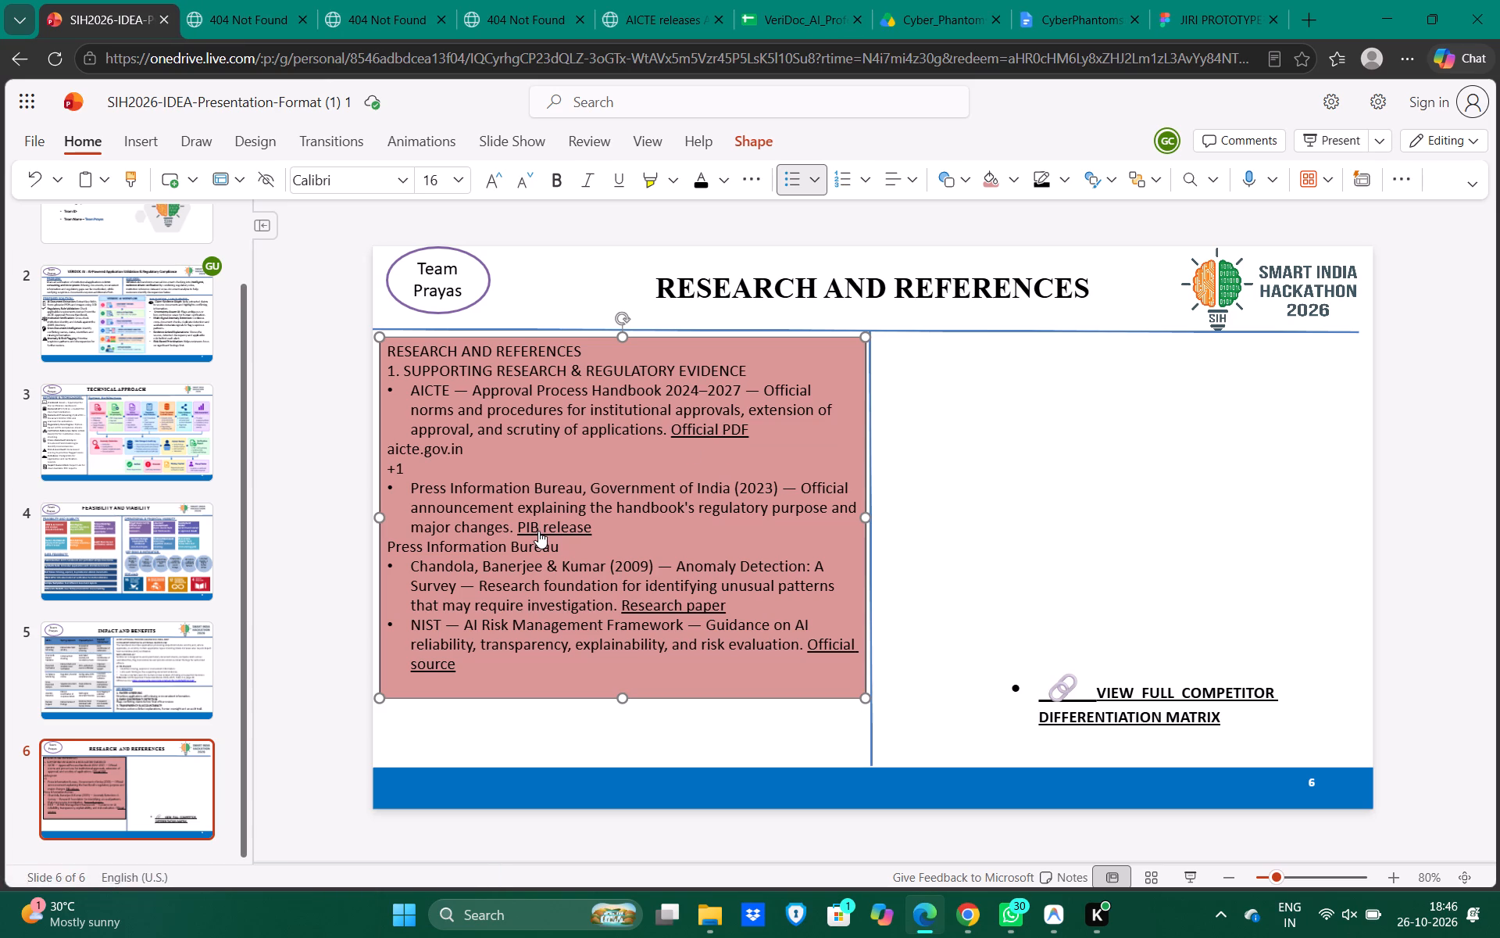
left_click(691, 4)
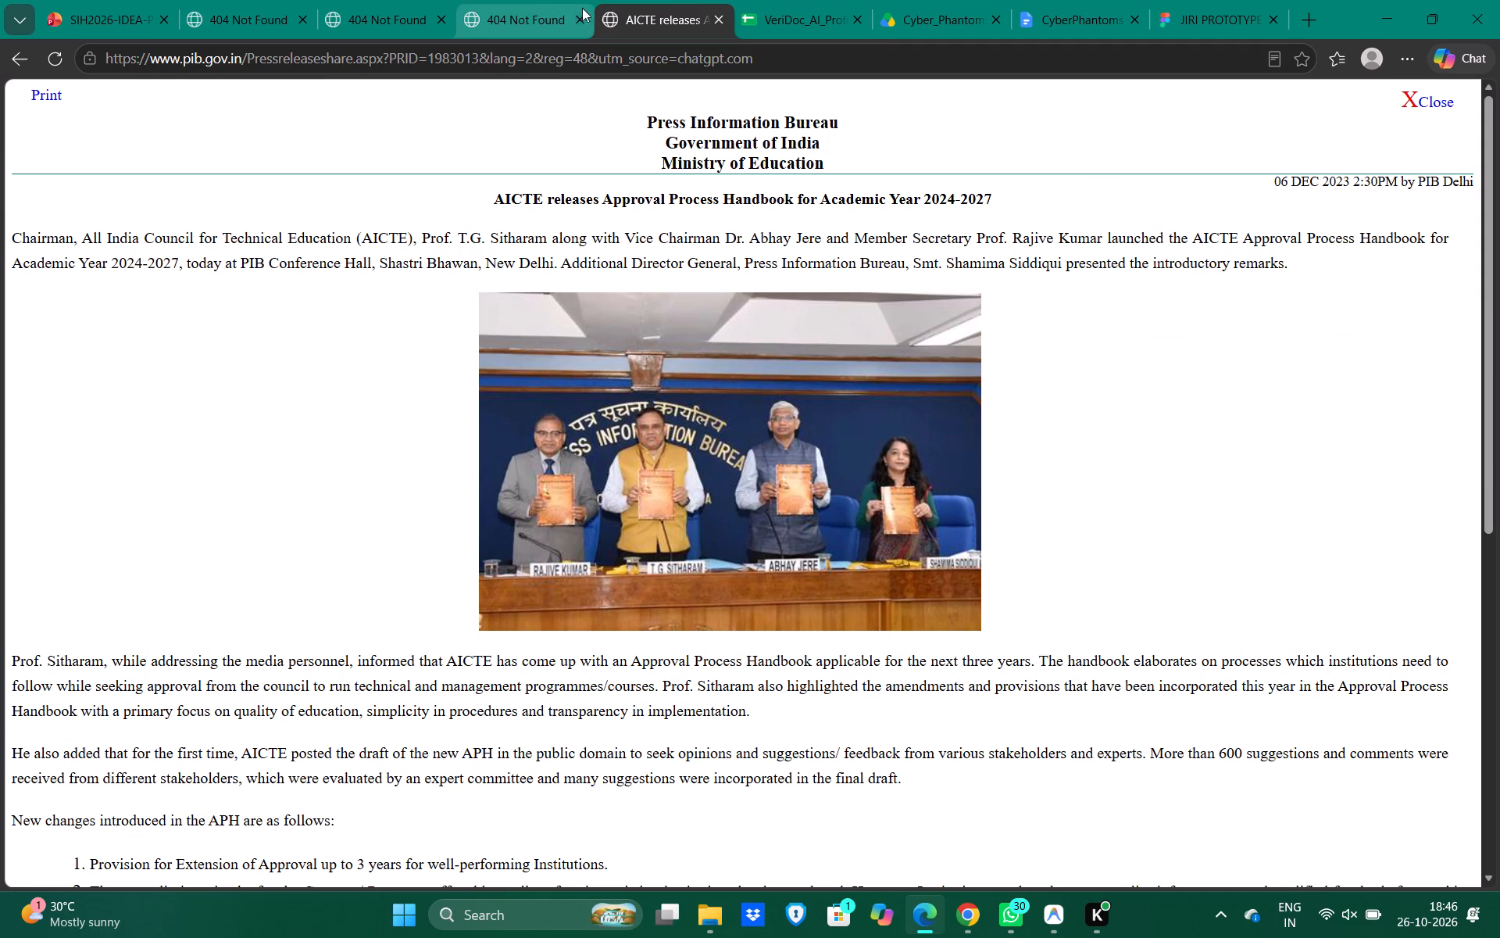
left_click(518, 2)
left_click(664, 7)
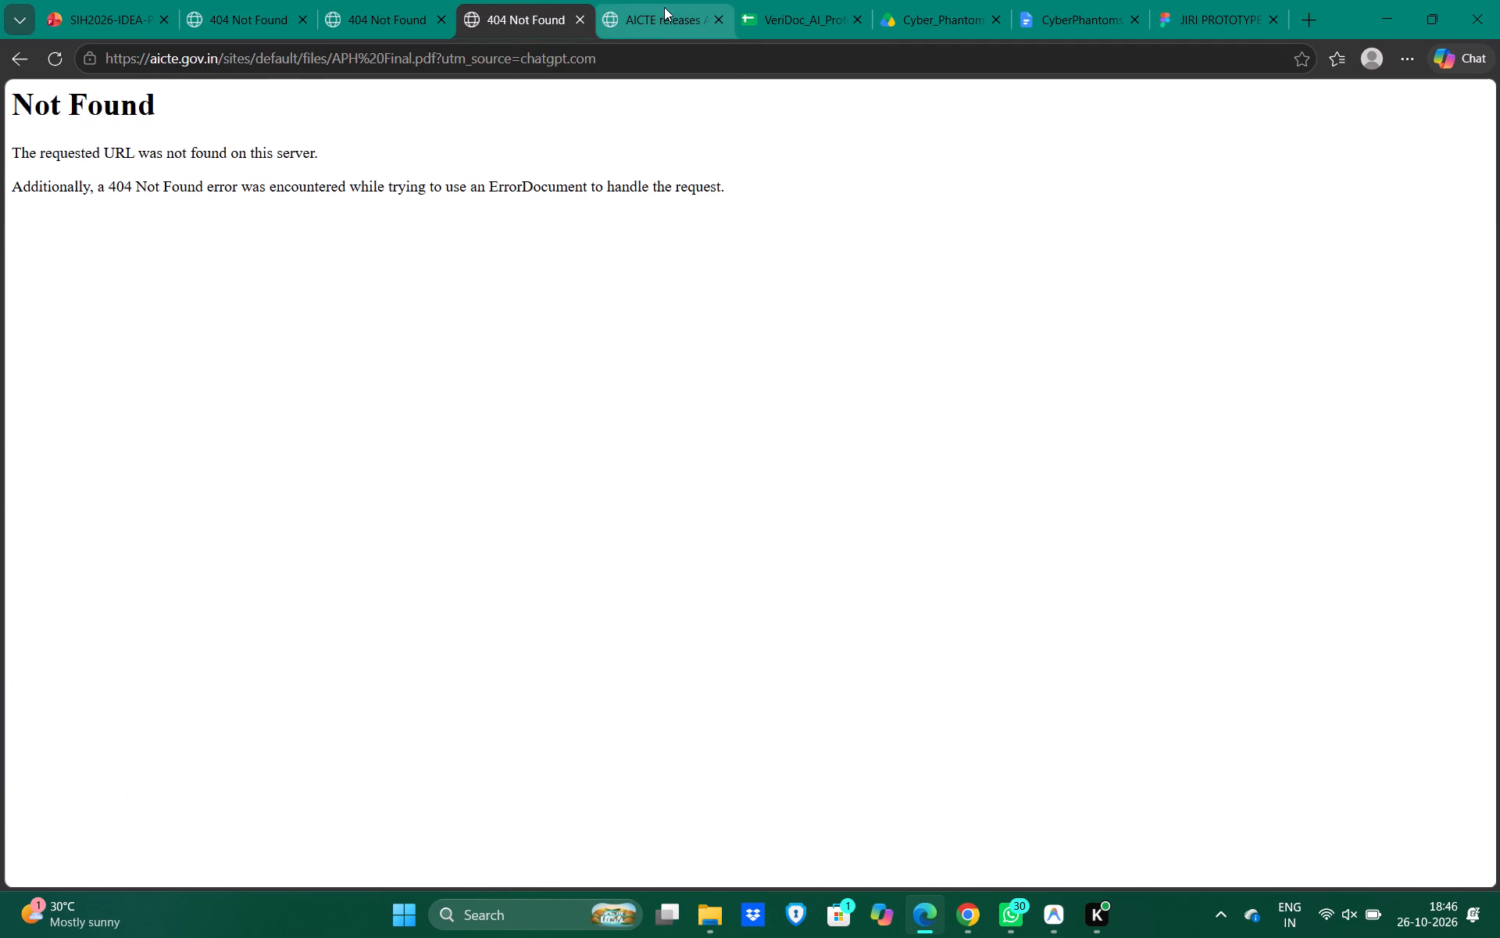
scroll(823, 456, "down", 19)
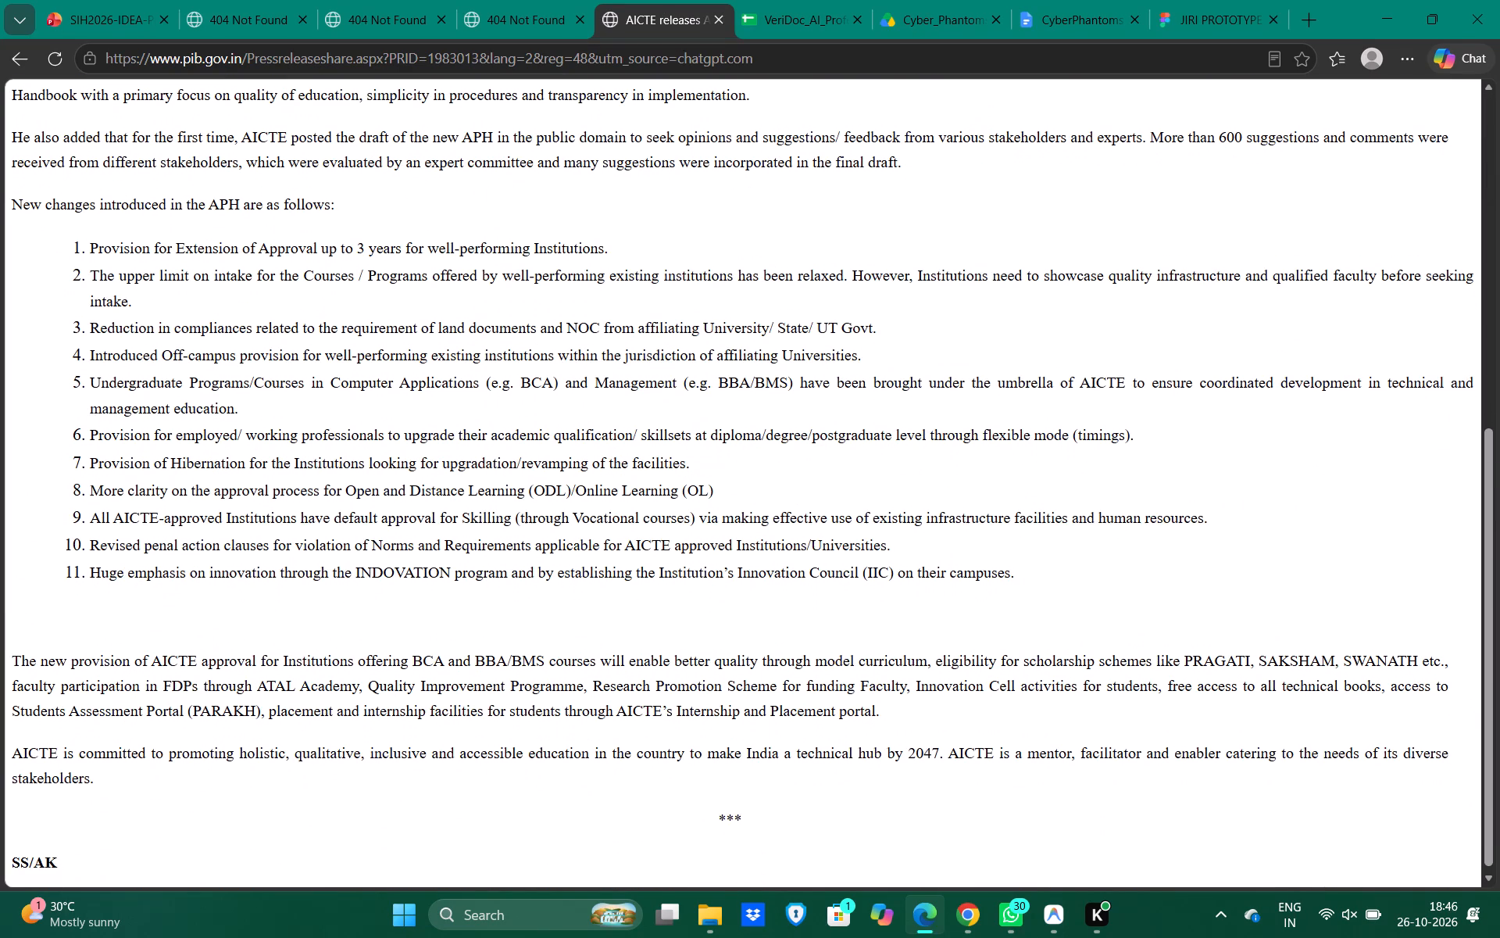
Close the two duplicate tabs of the AICTE handbook link and return to the presentation.
left_click(575, 13)
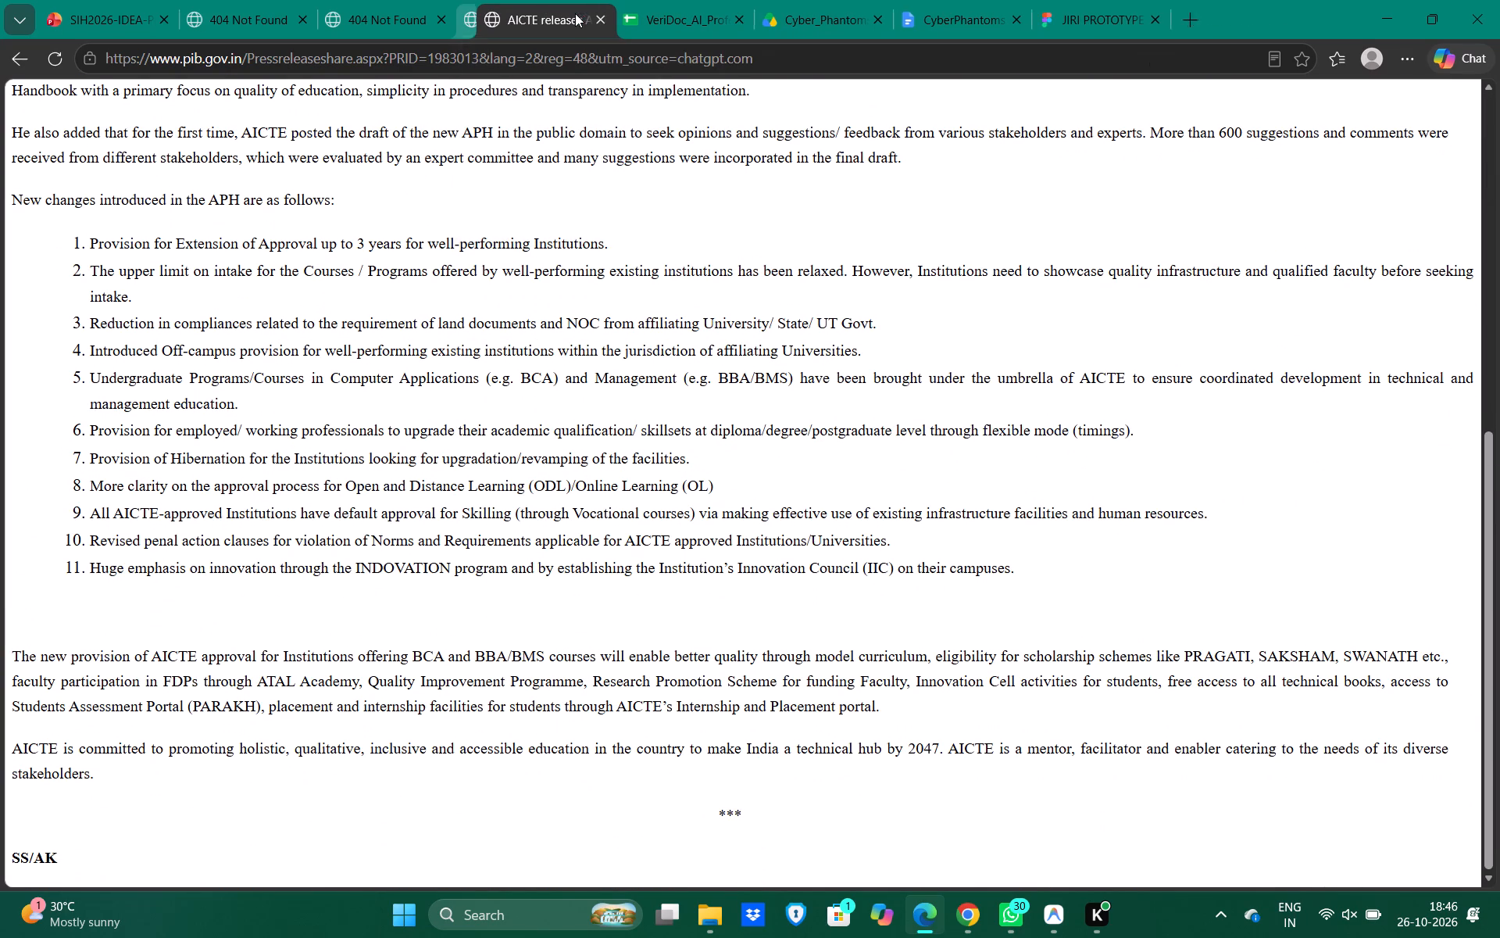
left_click(441, 13)
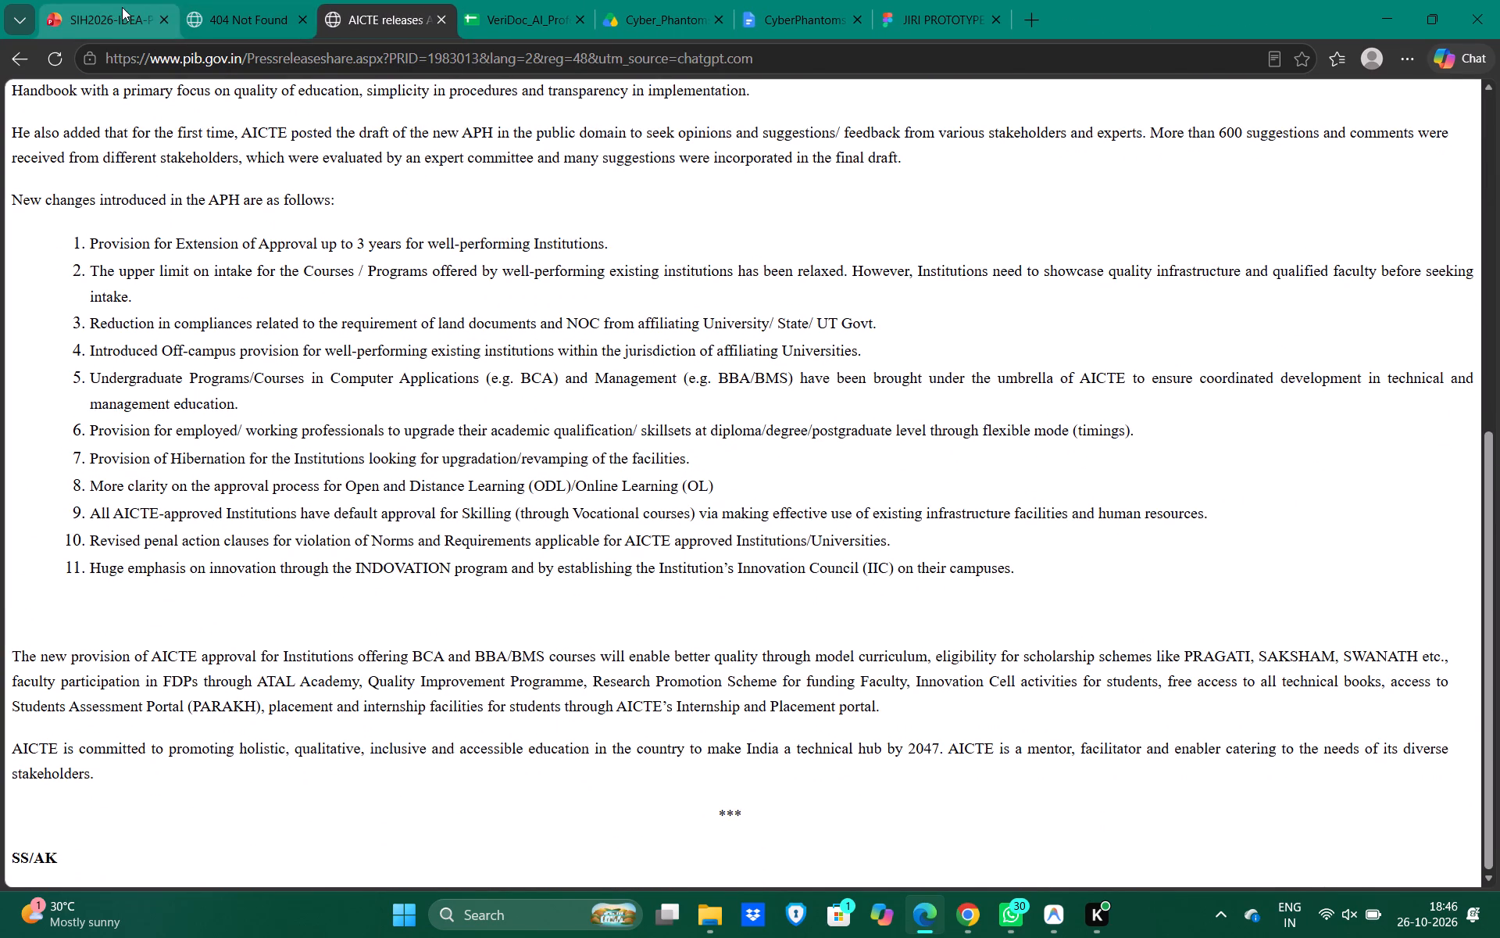
left_click(122, 7)
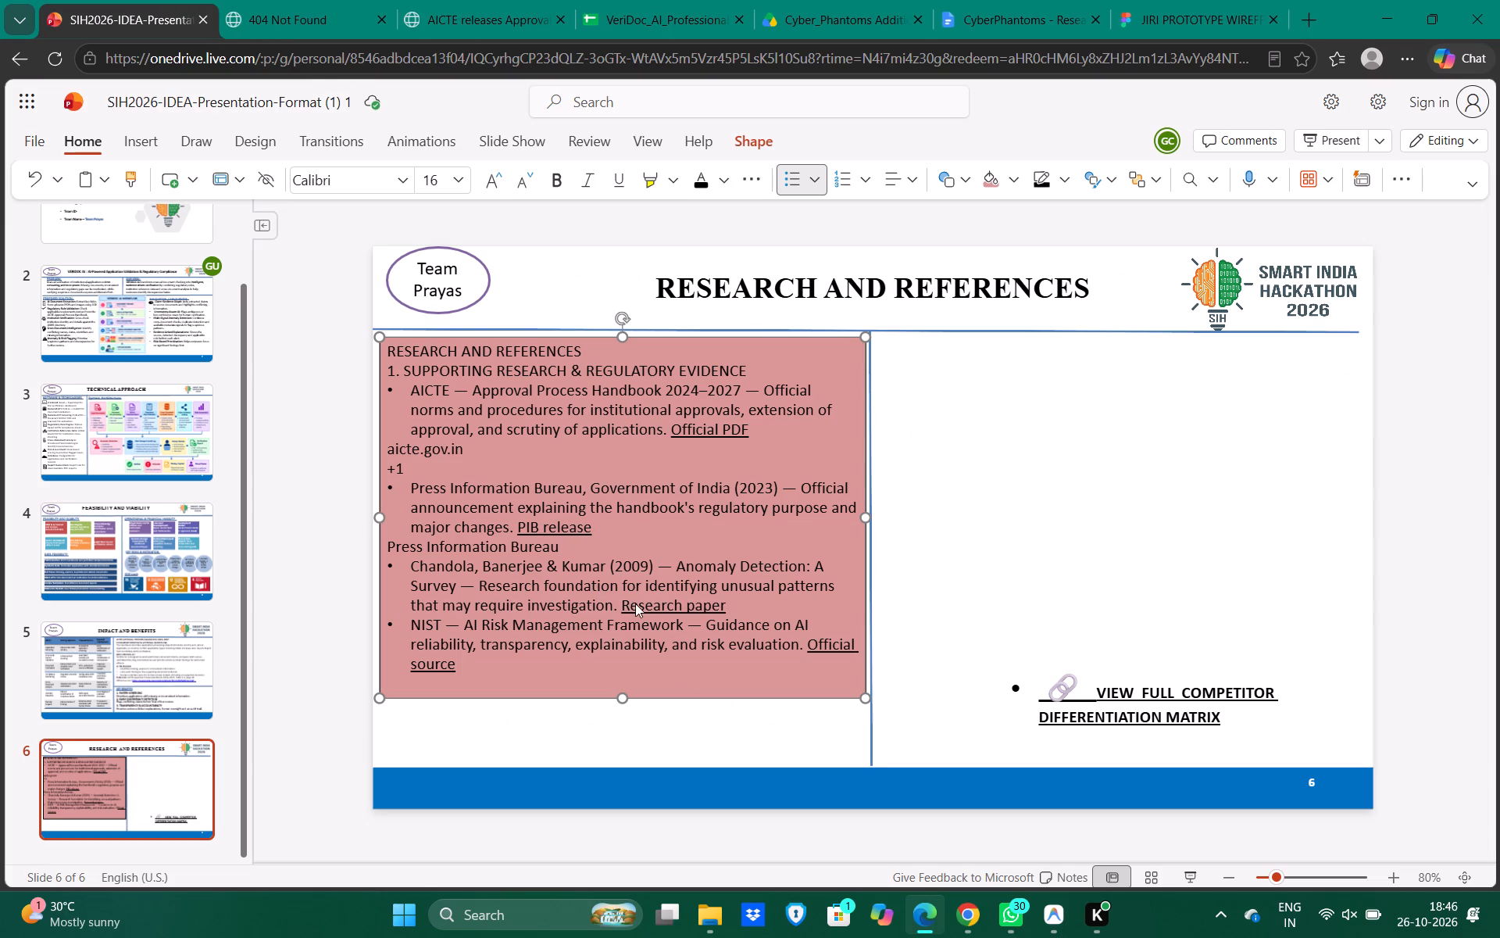
Open the Research paper link of the anomaly detection reference and the Official source link of the NIST reference.
left_click(636, 603)
left_click(636, 603, "ctrl")
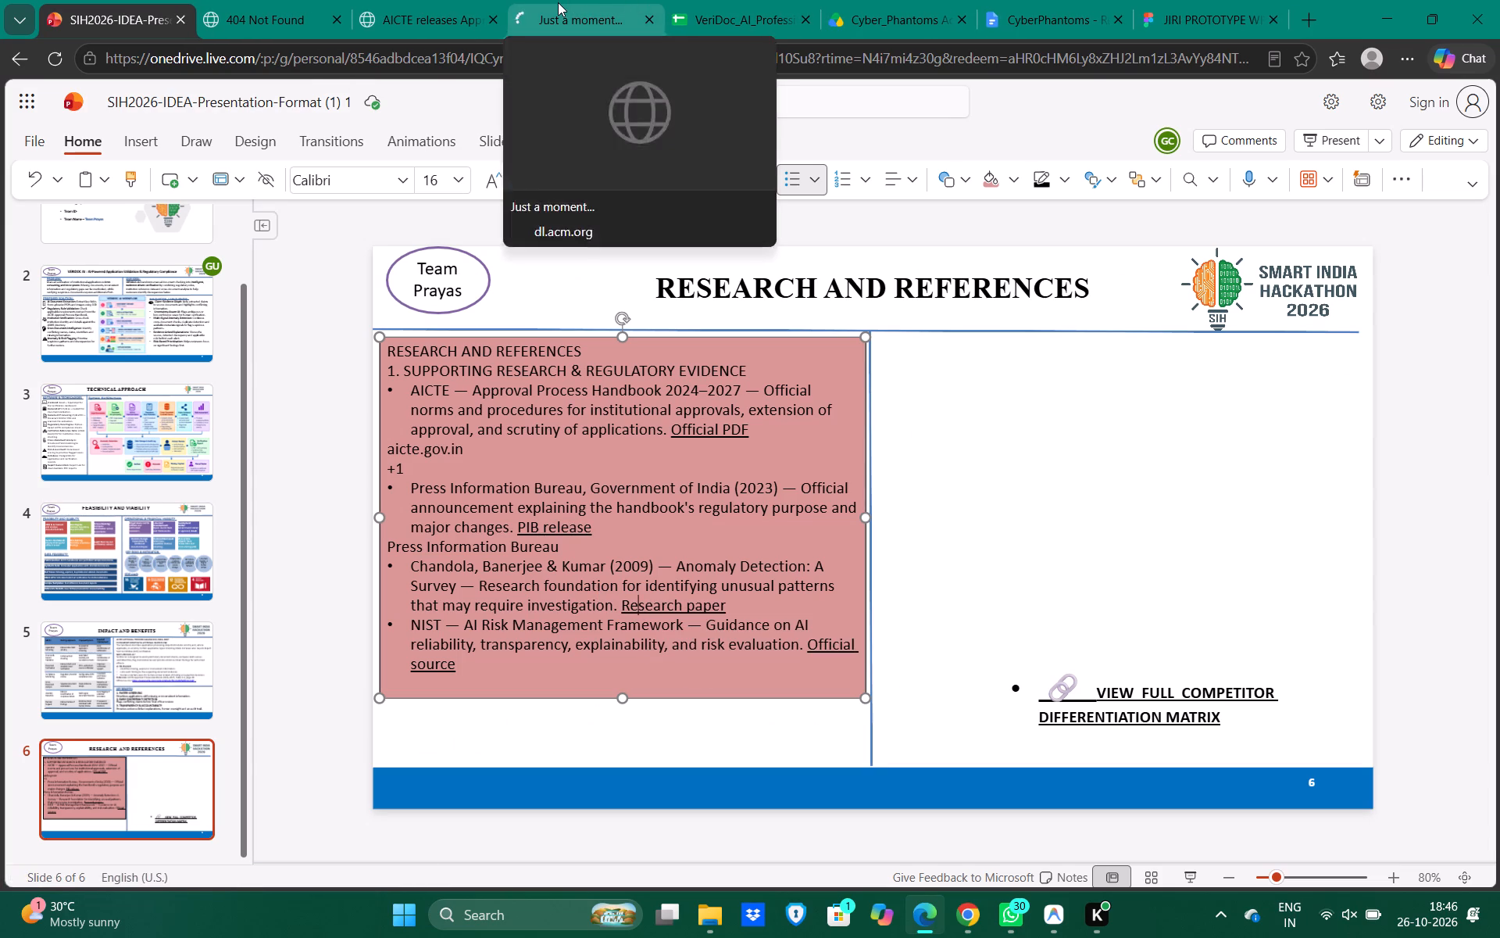
left_click(823, 648, "ctrl")
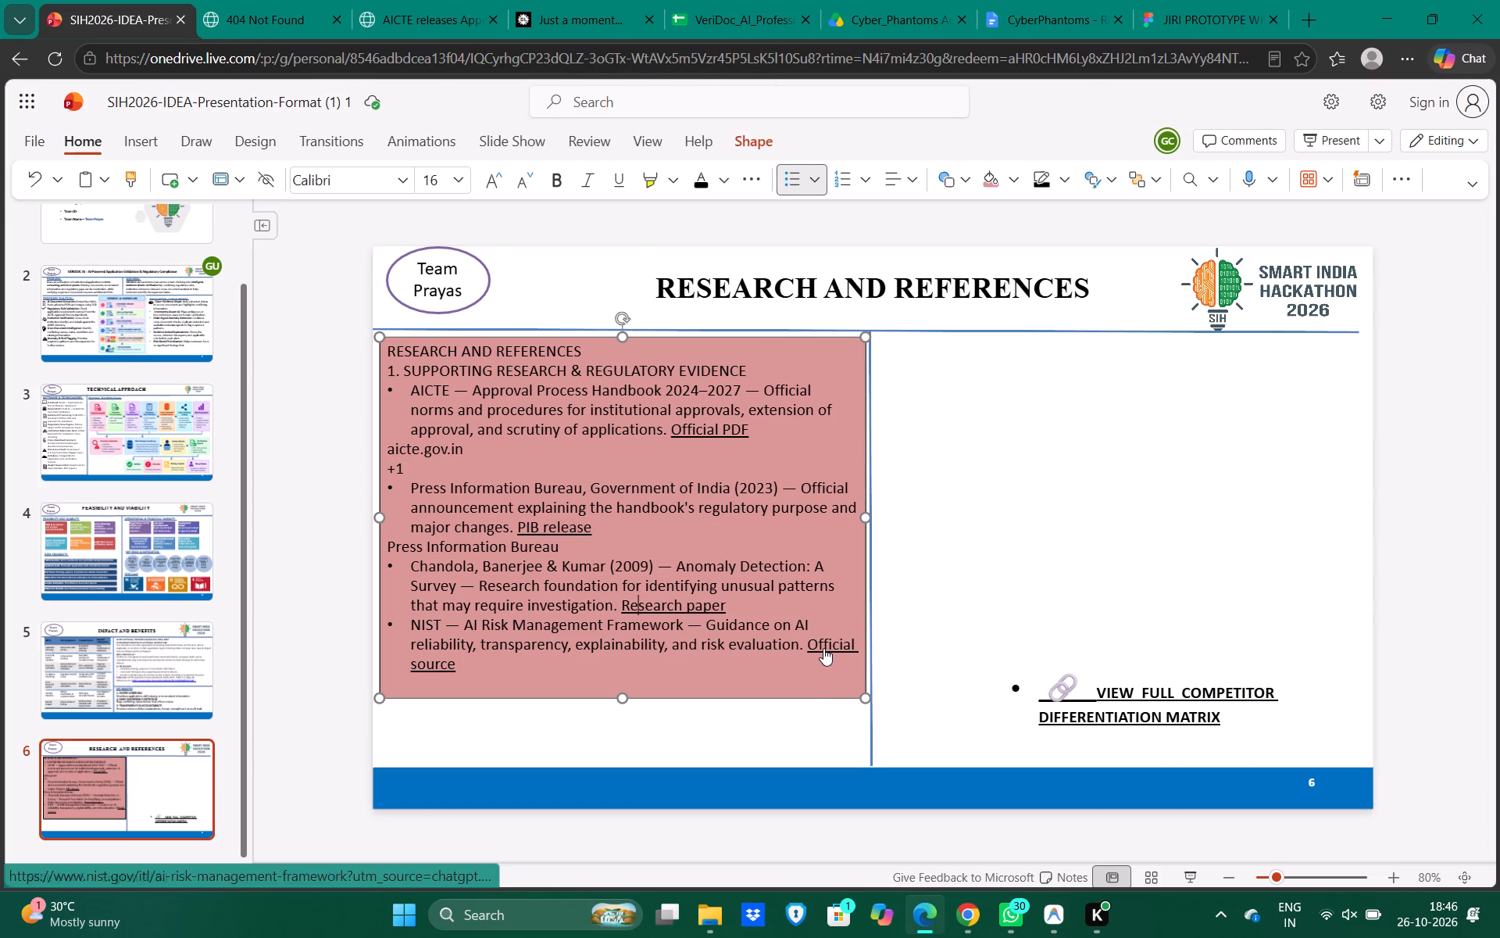
left_click(533, 2)
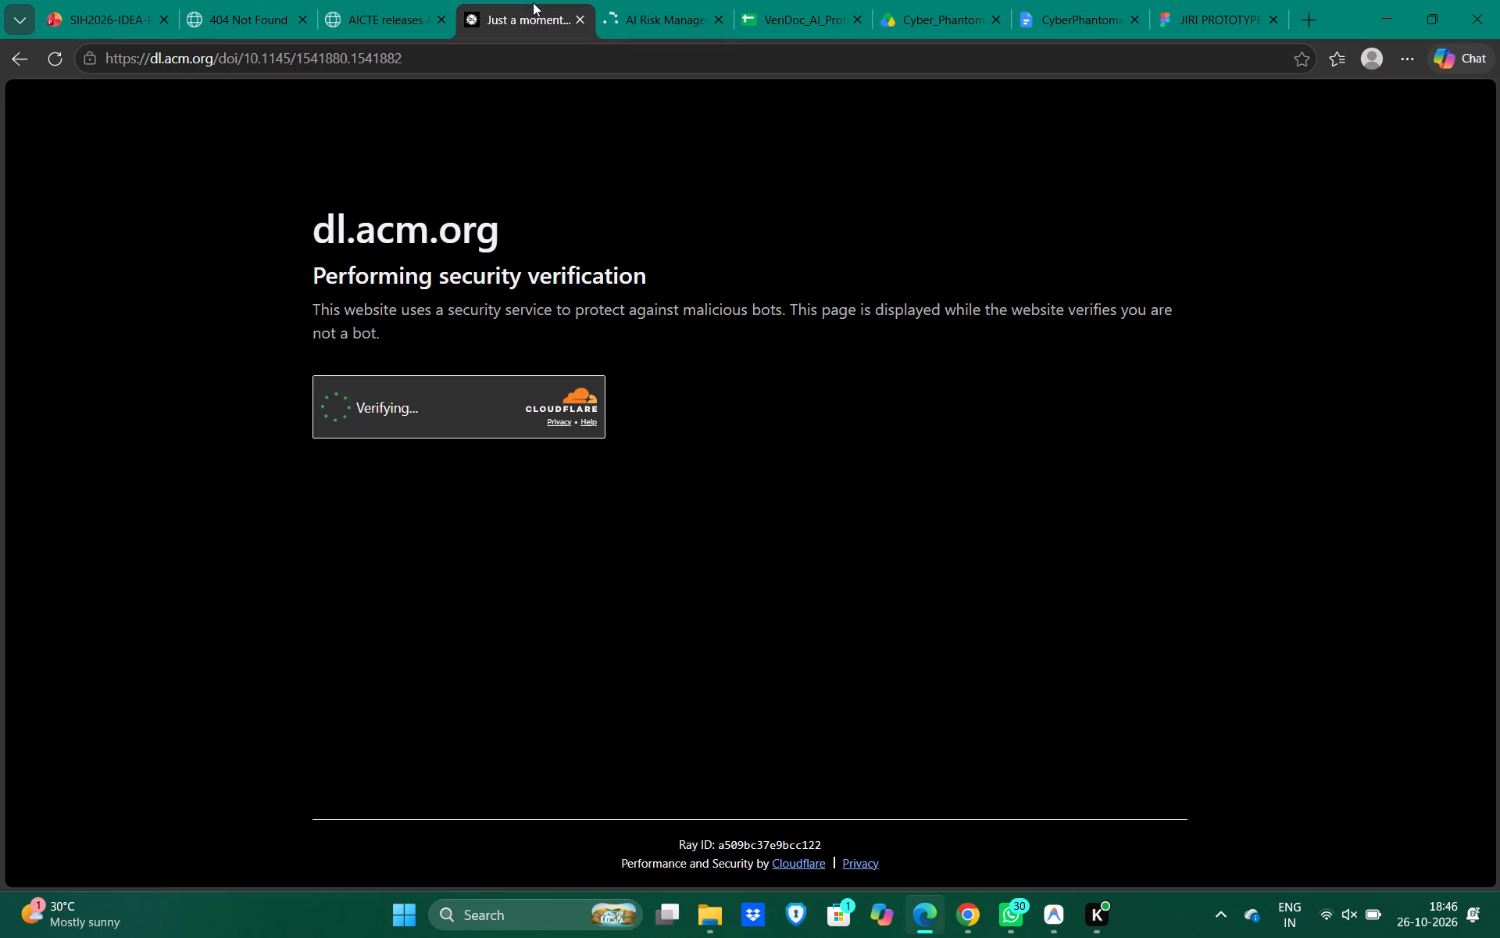
Examine the NIST AI Risk Management Framework page from its overview to the end to check the reference.
left_click(641, 9)
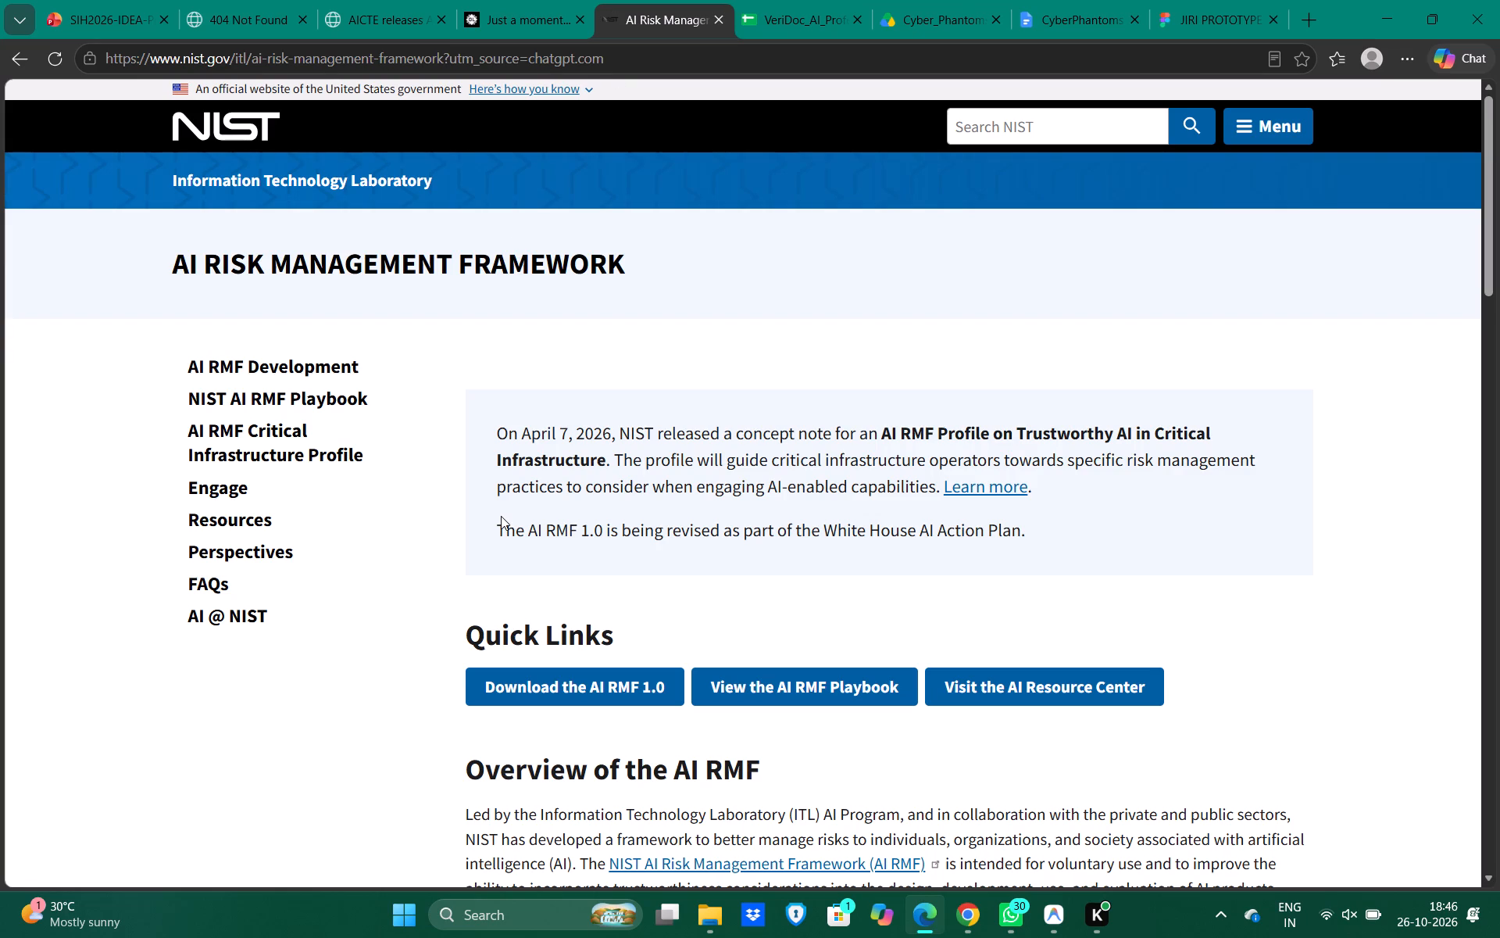
scroll(501, 516, "down", 5)
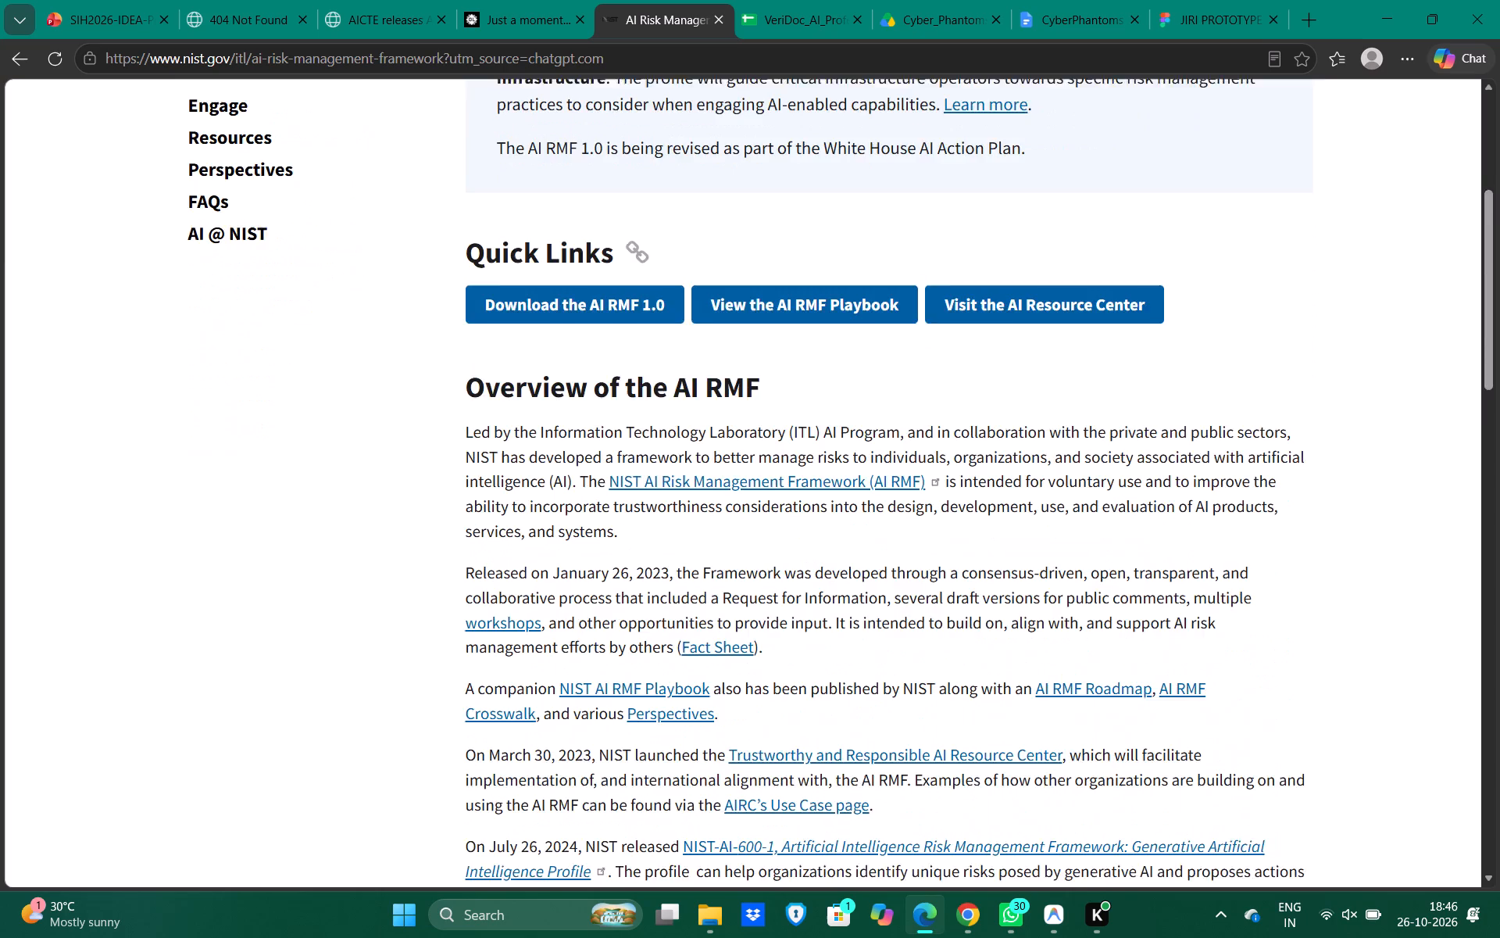
scroll(501, 516, "down", 20)
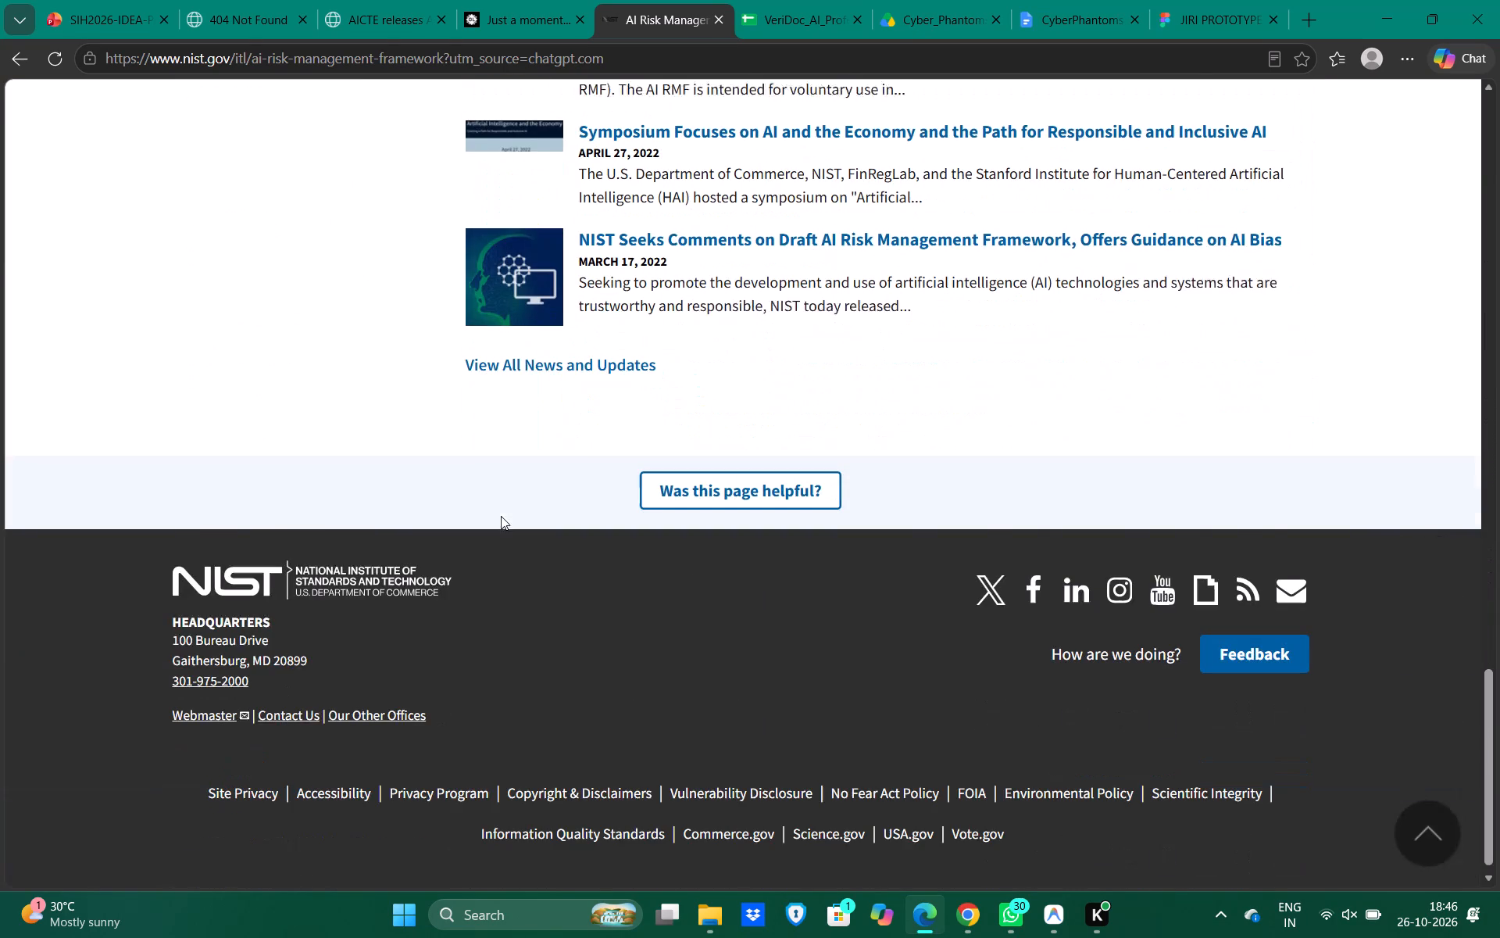
scroll(501, 516, "down", 6)
scroll(501, 516, "up", 19)
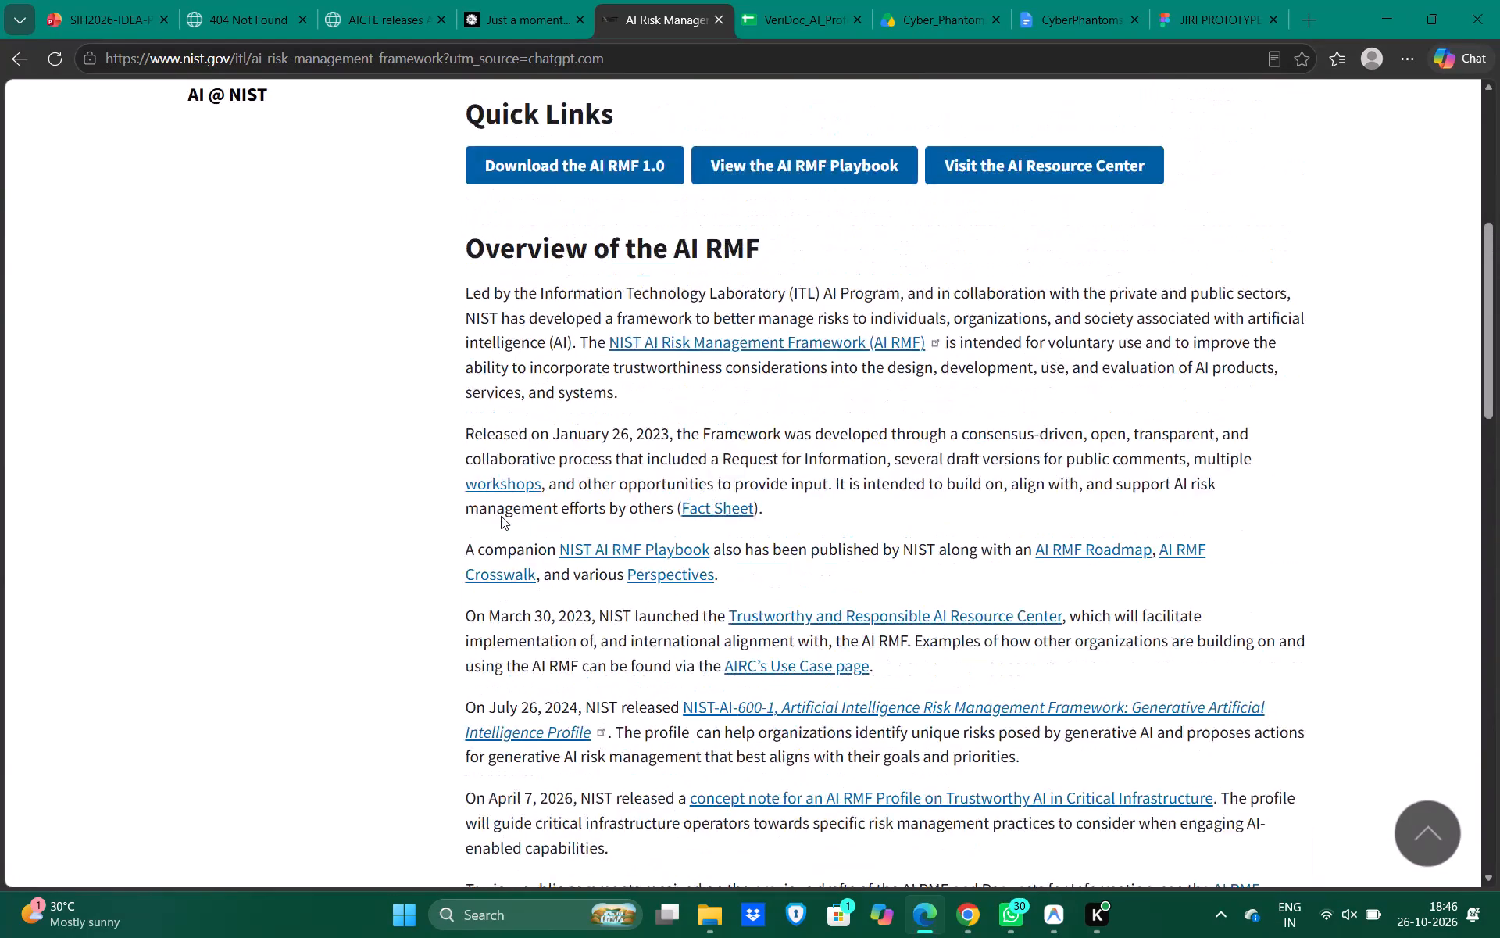
scroll(501, 516, "up", 6)
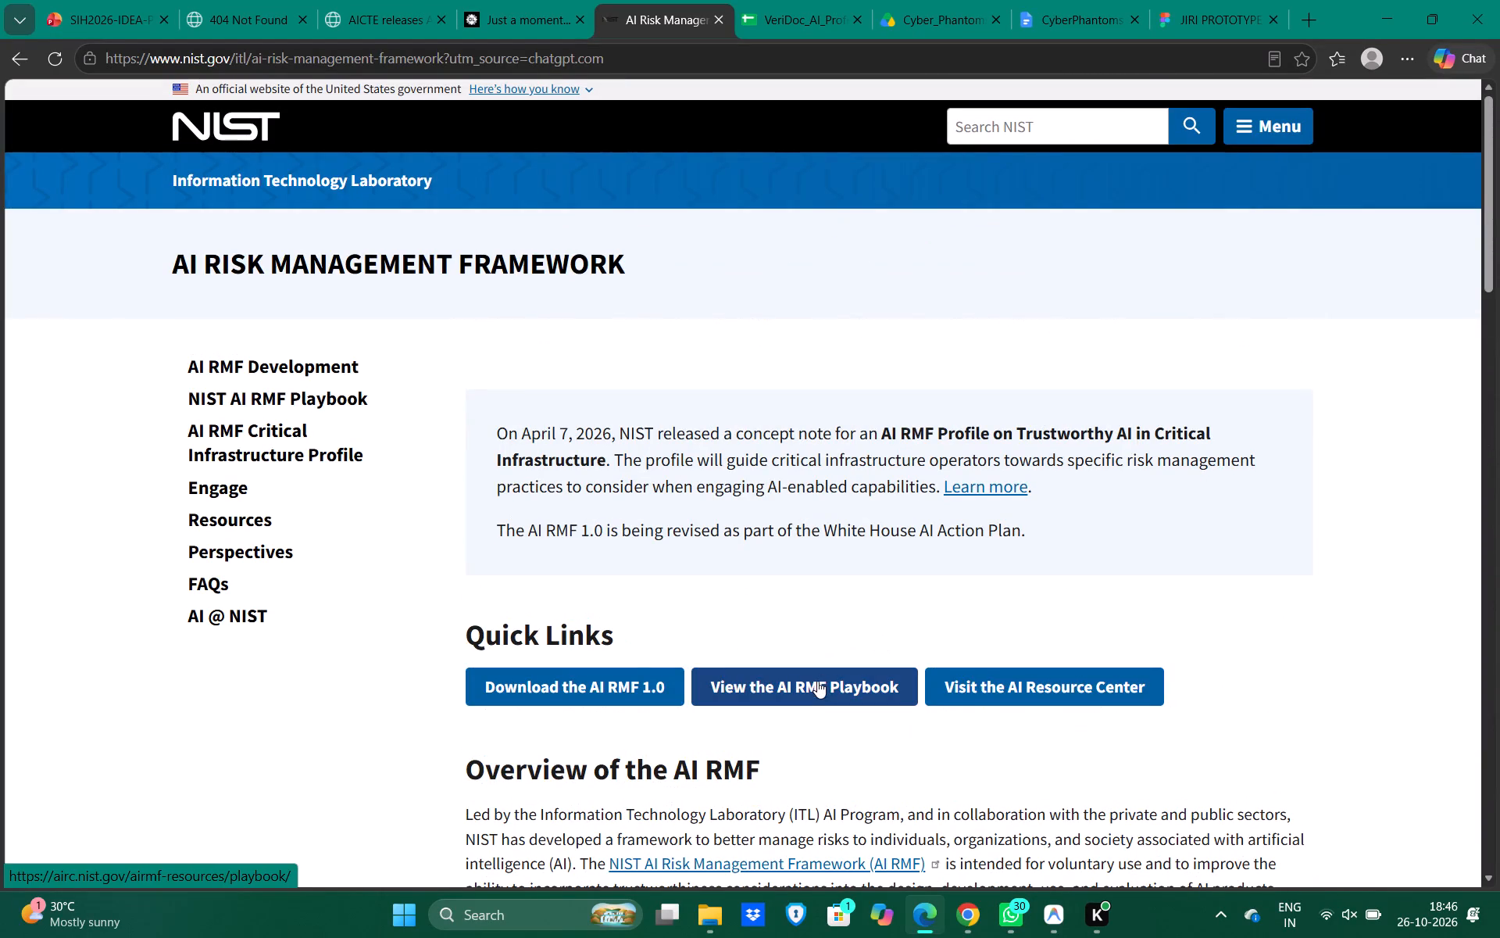
scroll(570, 662, "down", 6)
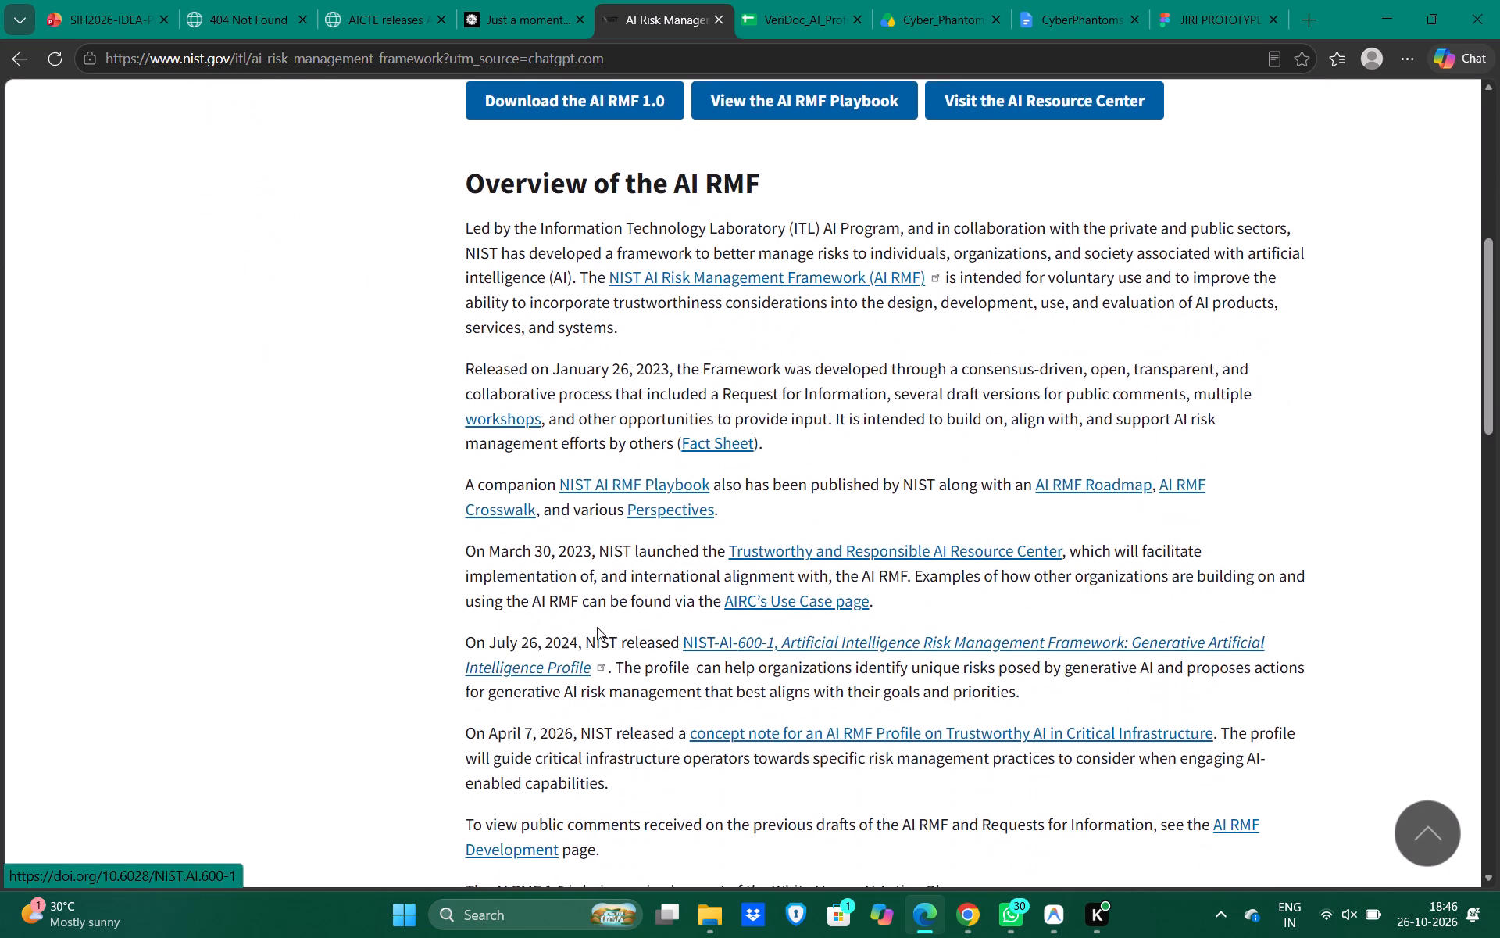
scroll(748, 546, "up", 13)
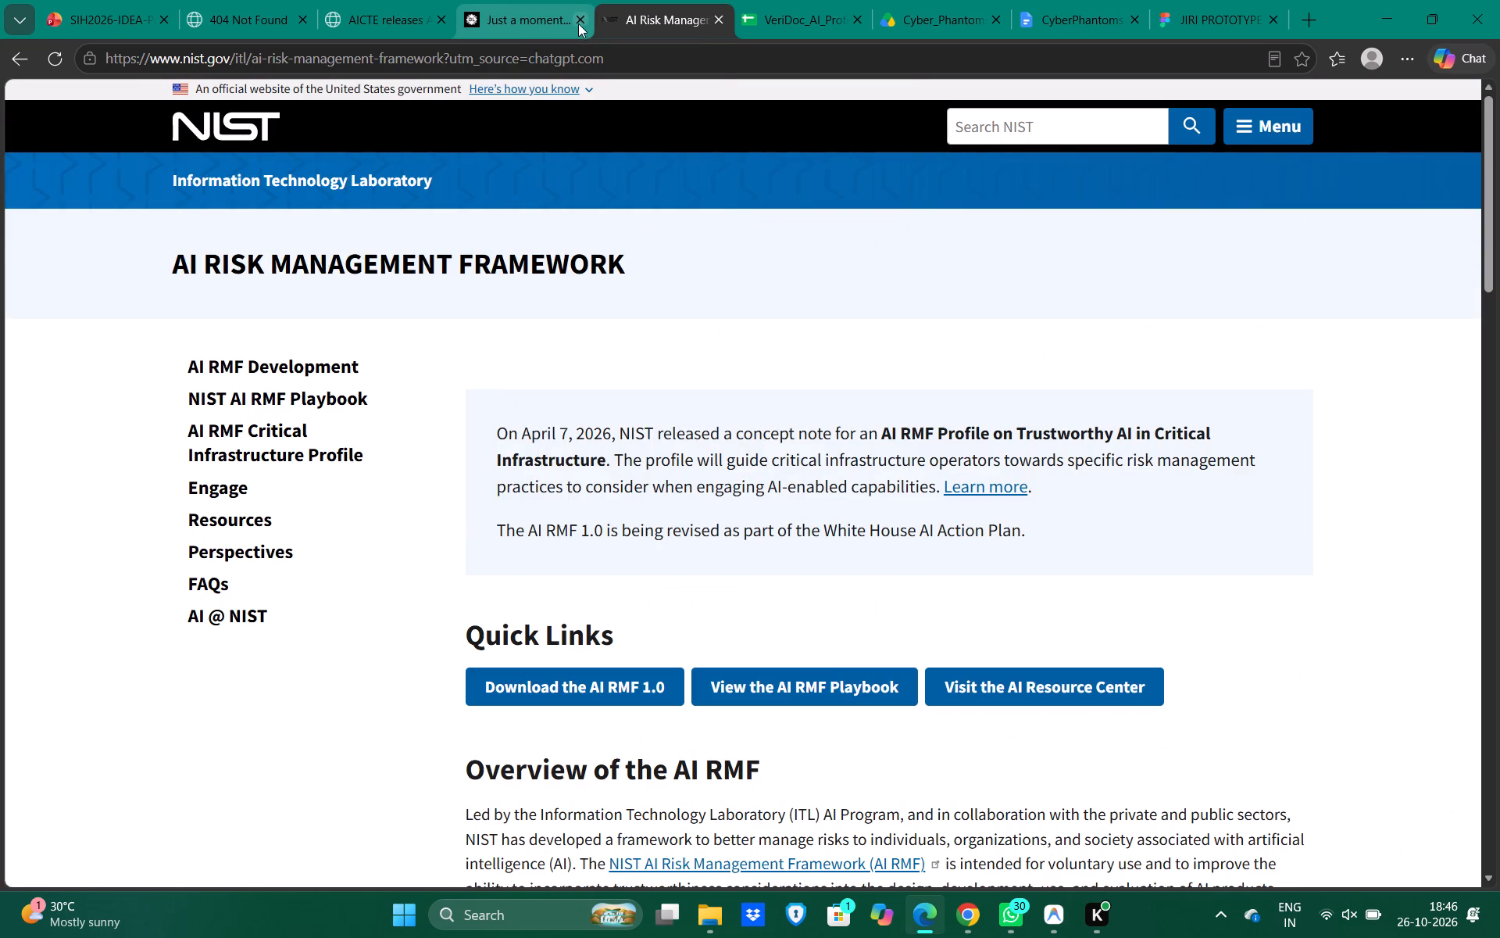
Complete the human verification on dl.acm.org, check the "Anomaly detection: A survey" article page, and revisit the AICTE handbook link's page.
left_click(543, 8)
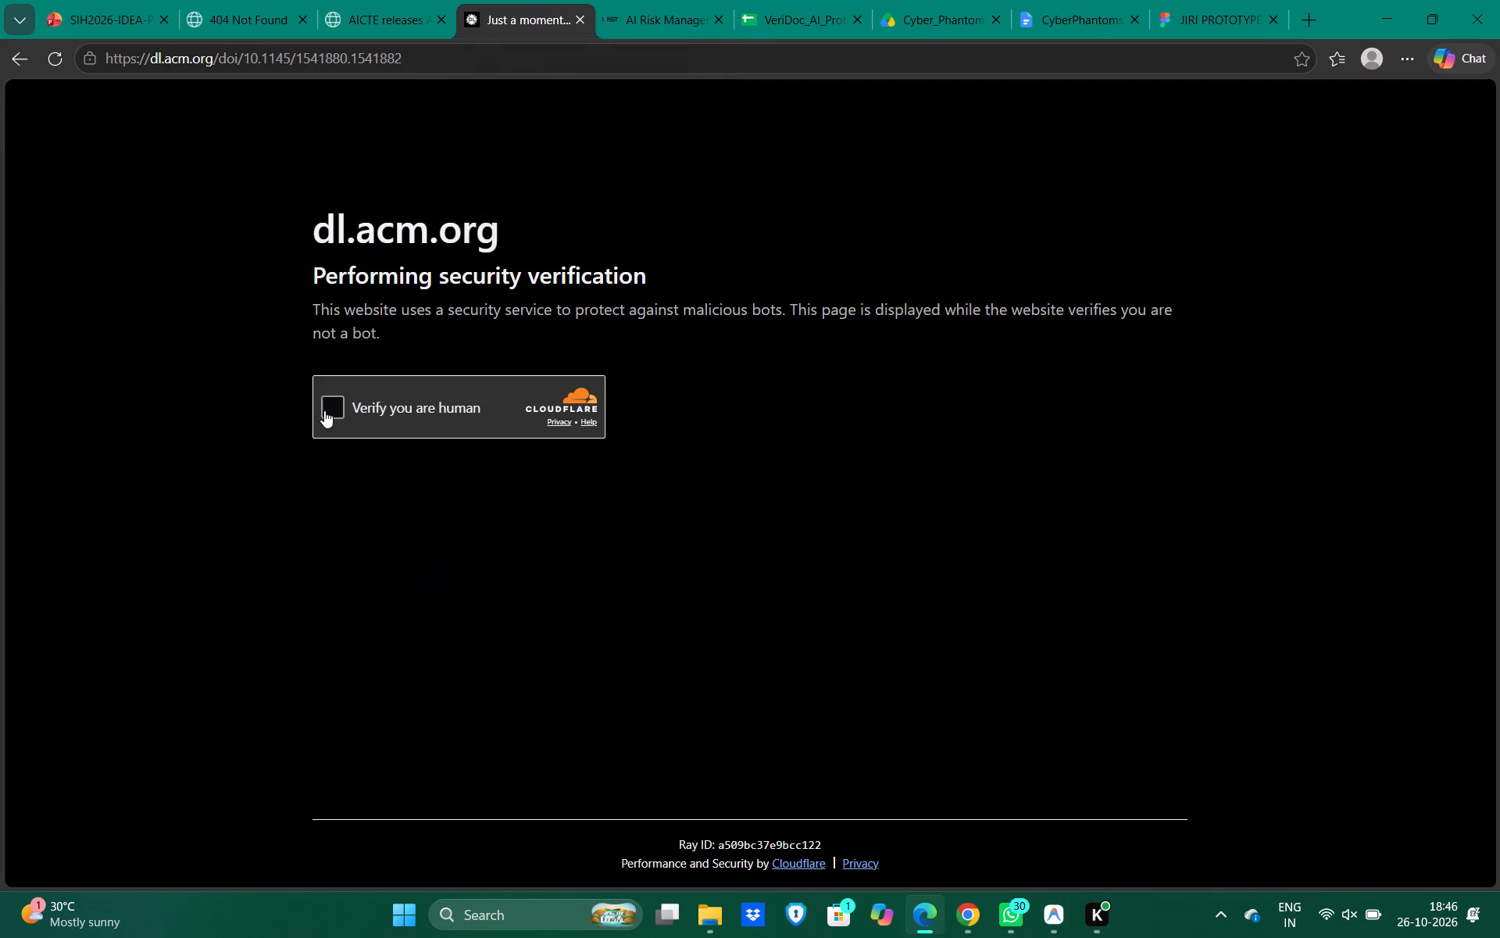
left_click(324, 410)
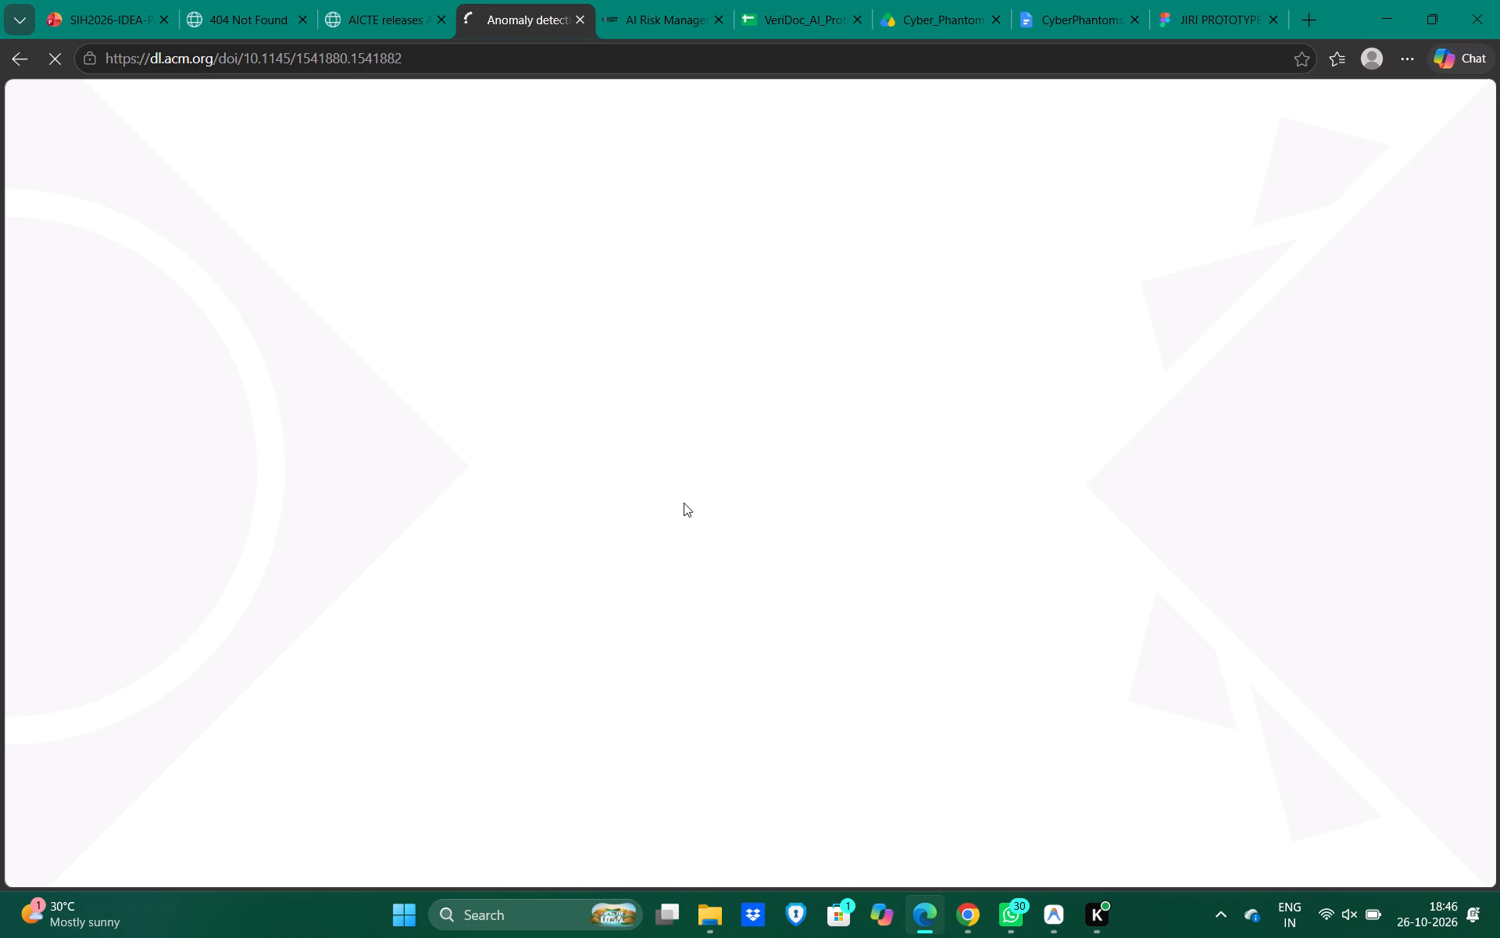
scroll(700, 423, "up", 1)
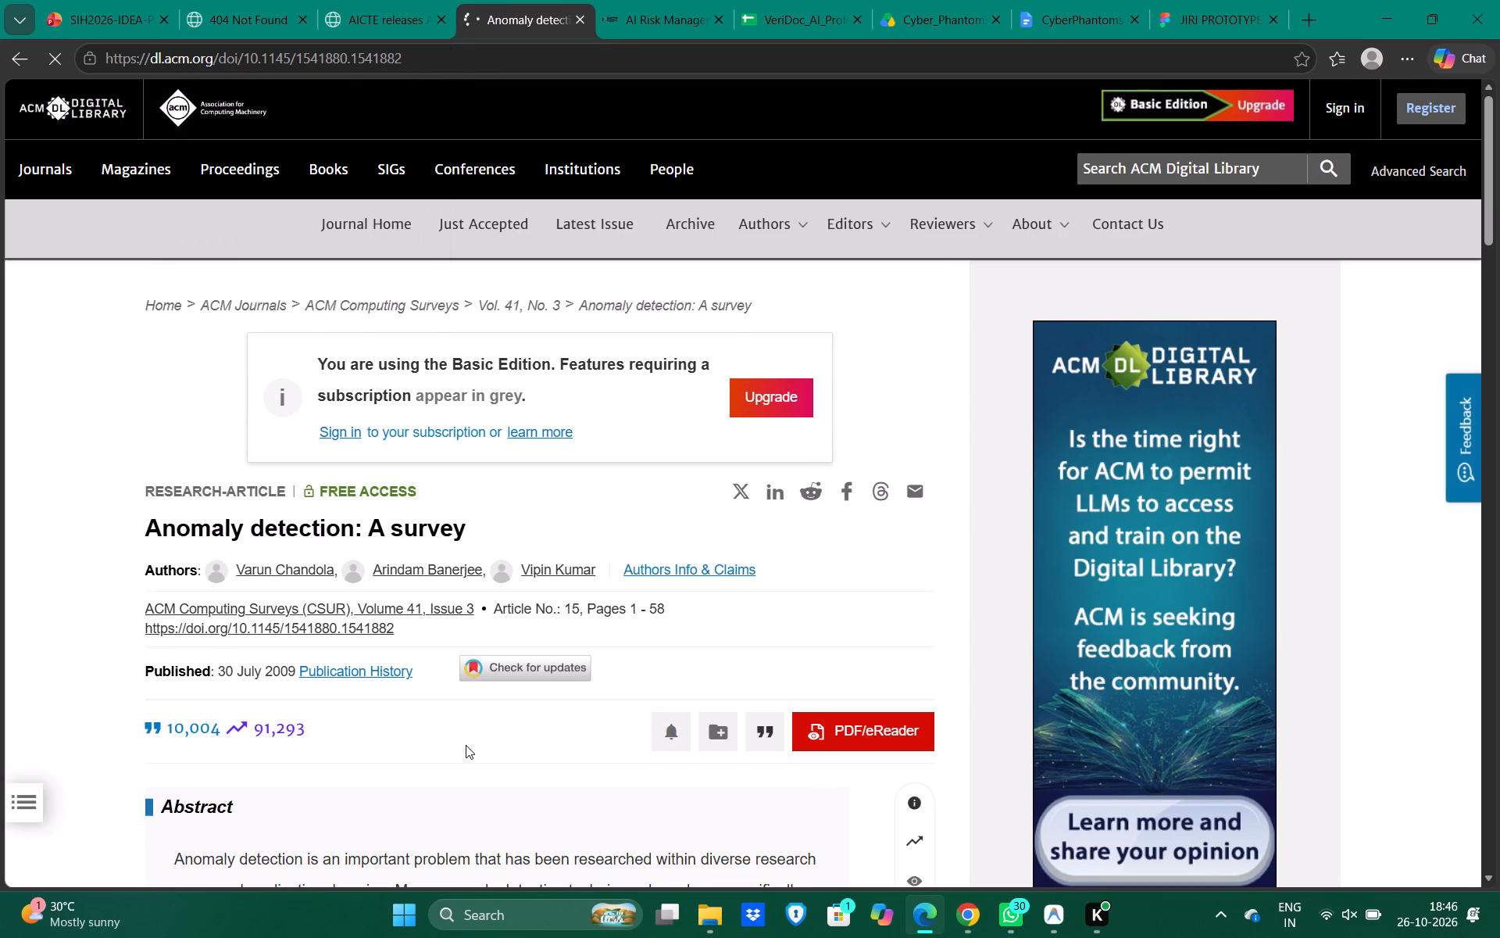
scroll(465, 746, "down", 6)
scroll(465, 746, "up", 6)
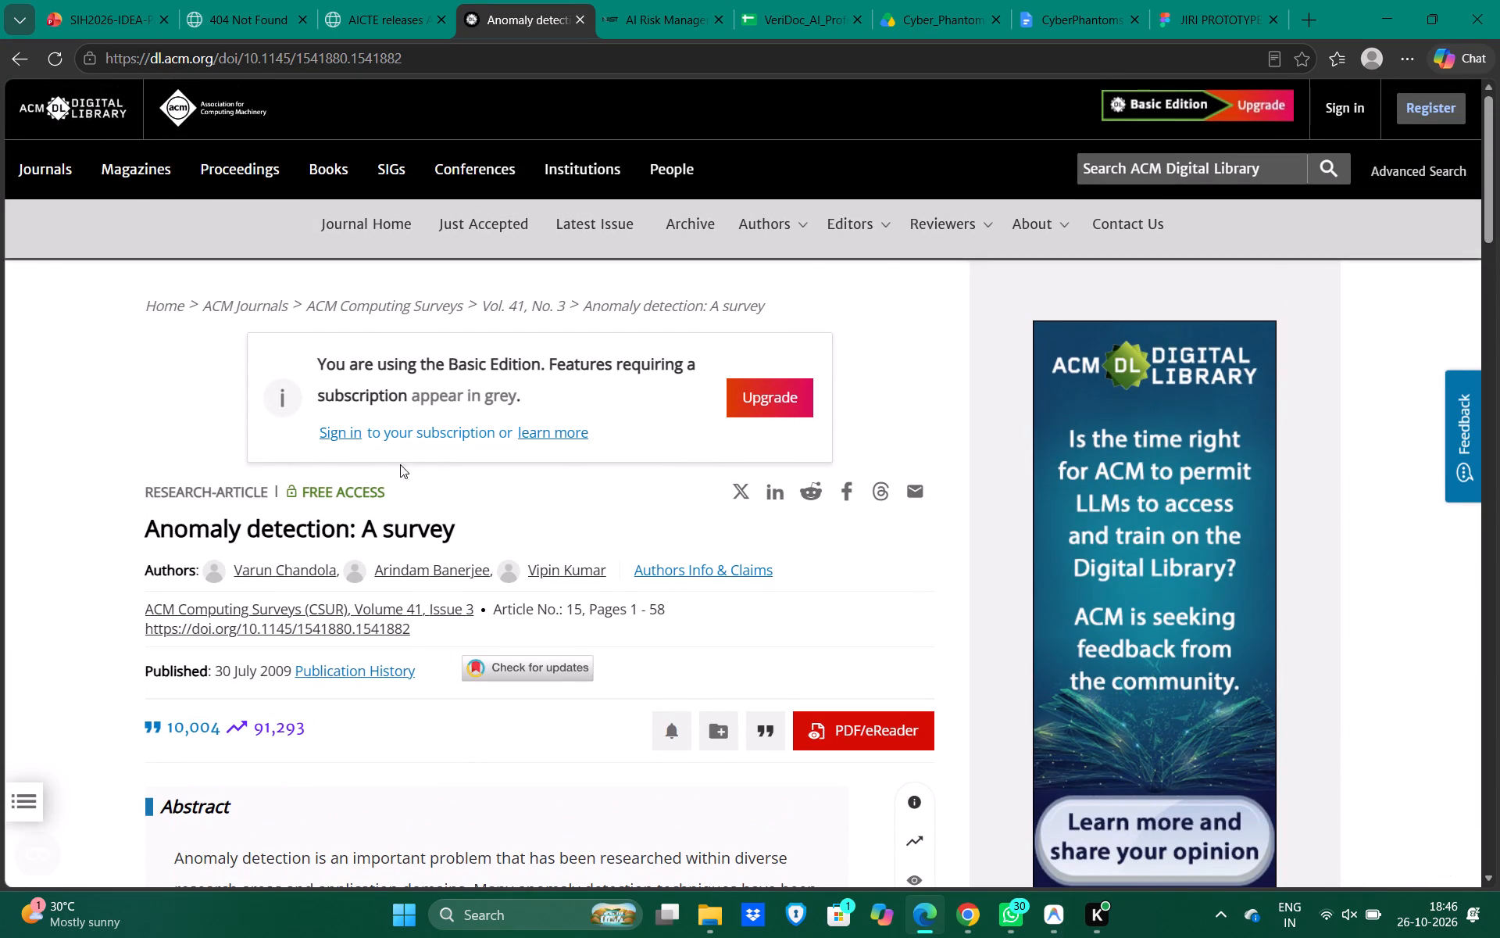
left_click(269, 5)
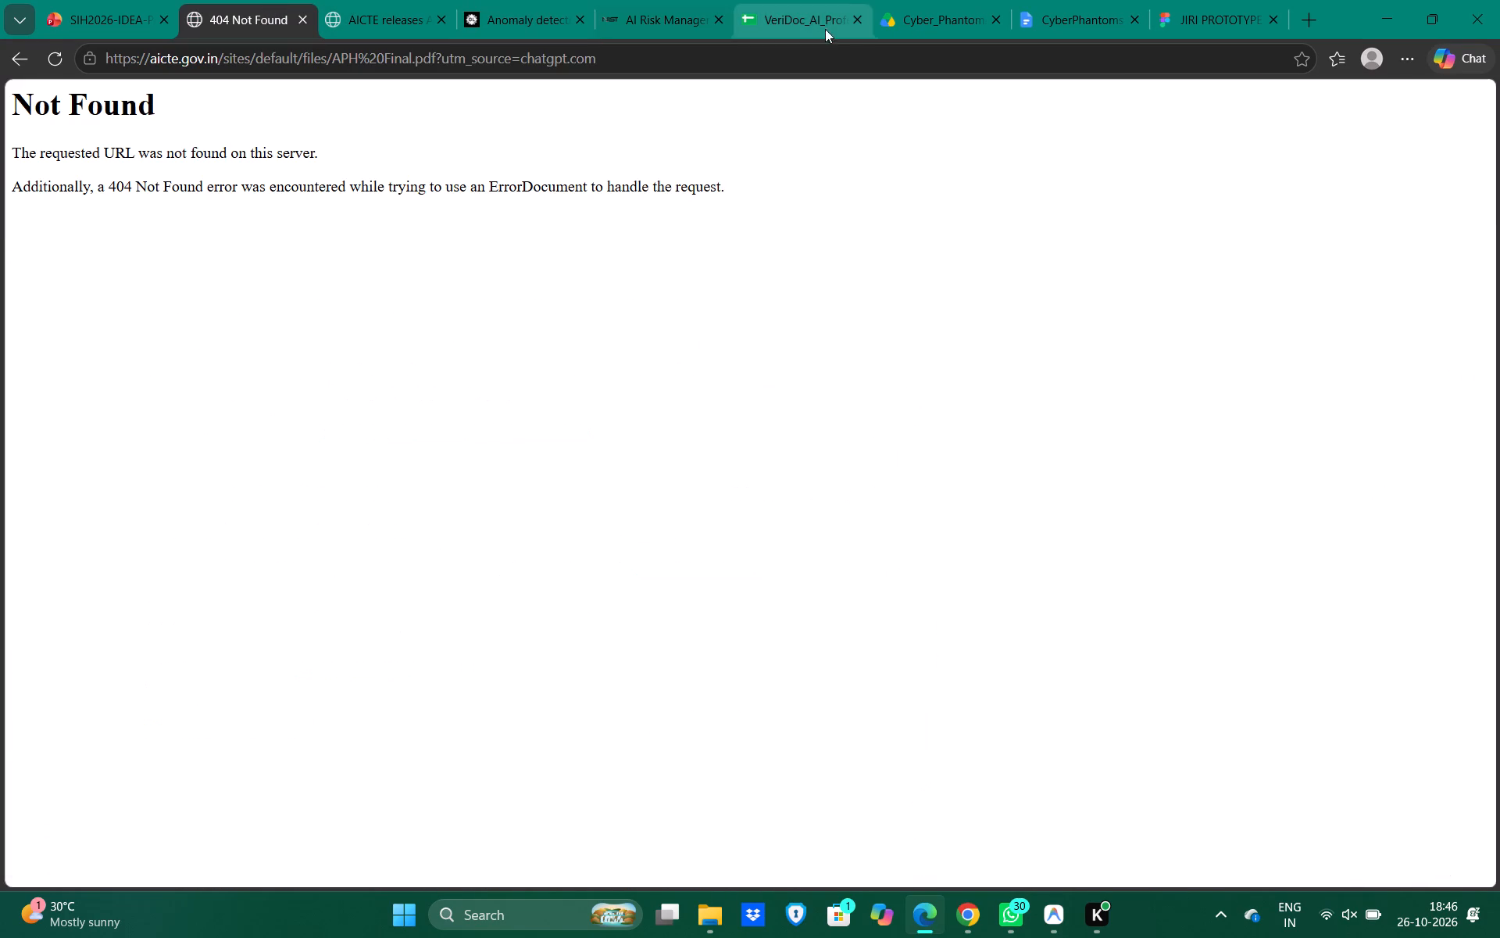
Back in the presentation, shorten the red rectangle by raising its bottom edge to the last line of the NIST reference.
left_click(104, 2)
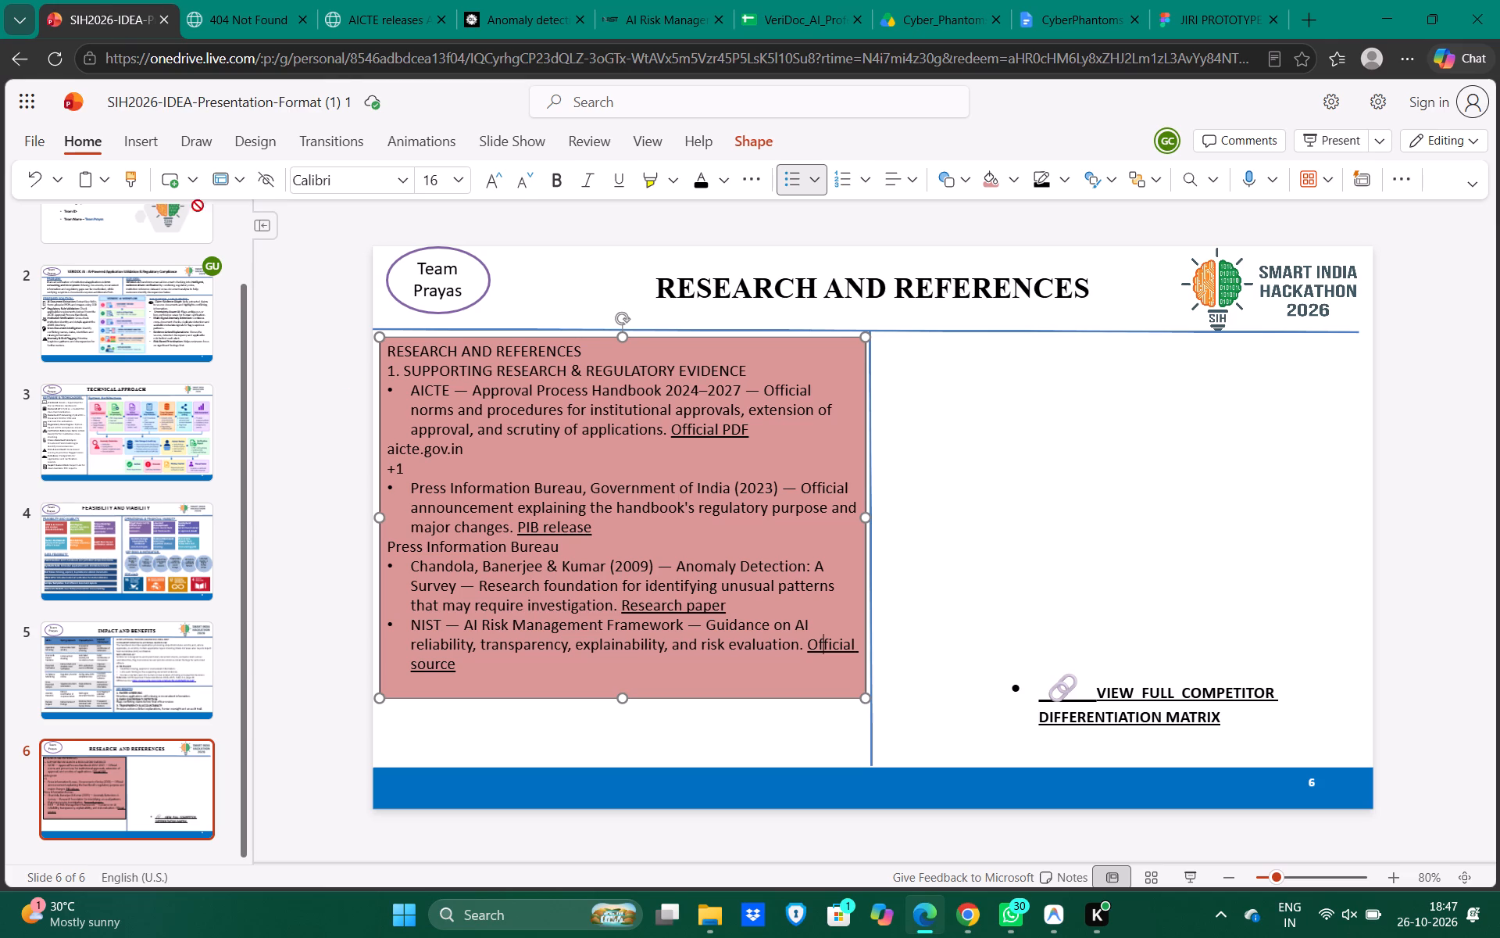
left_click(612, 695)
left_click_drag(622, 696, 633, 631)
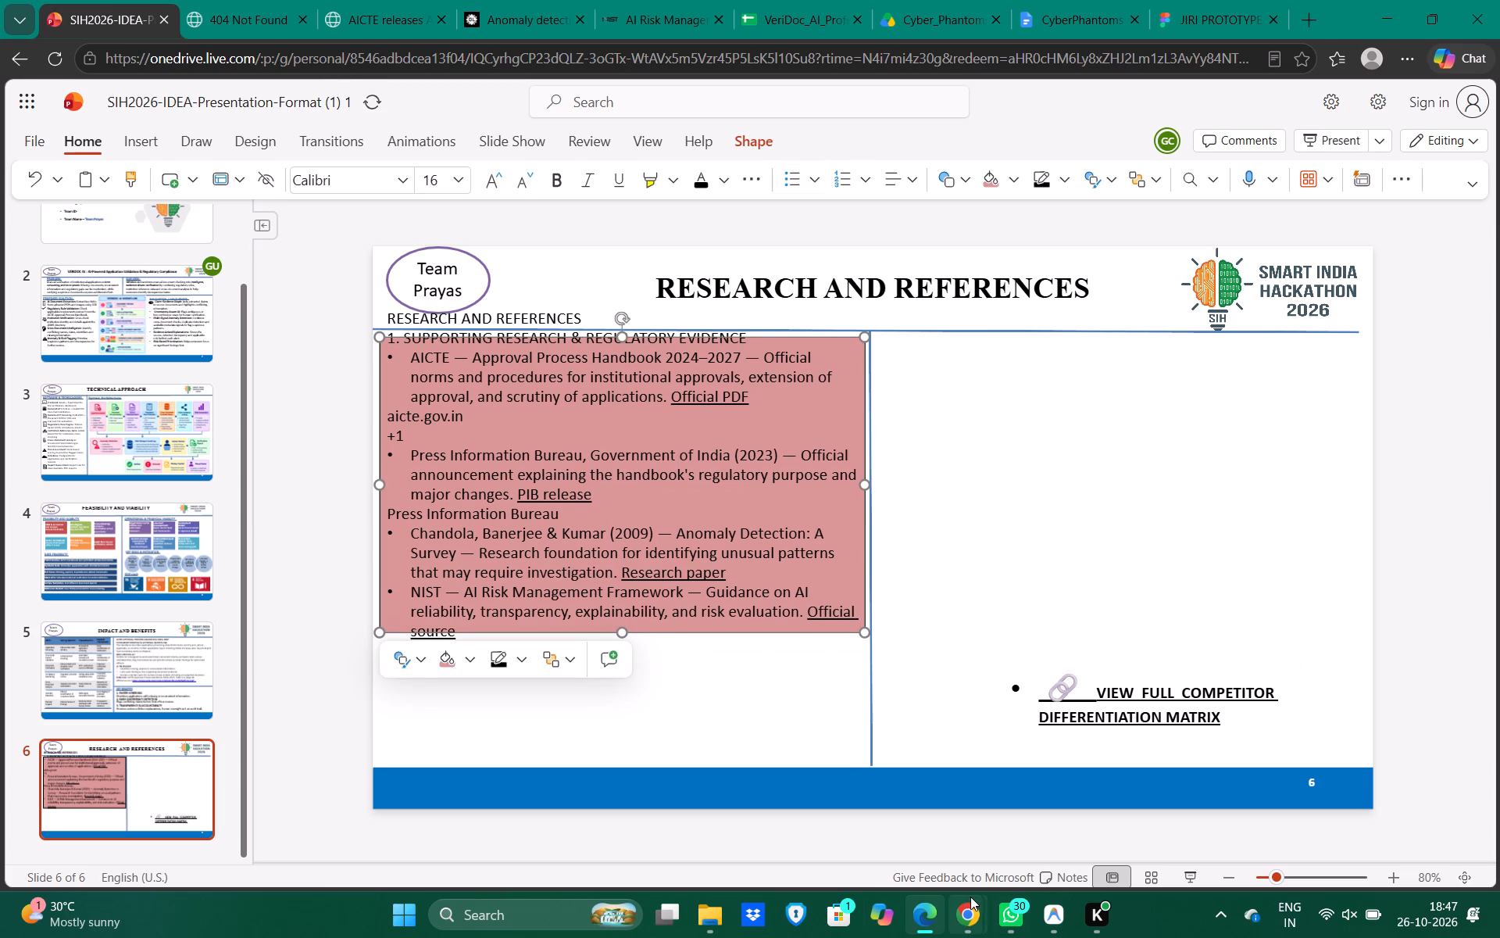
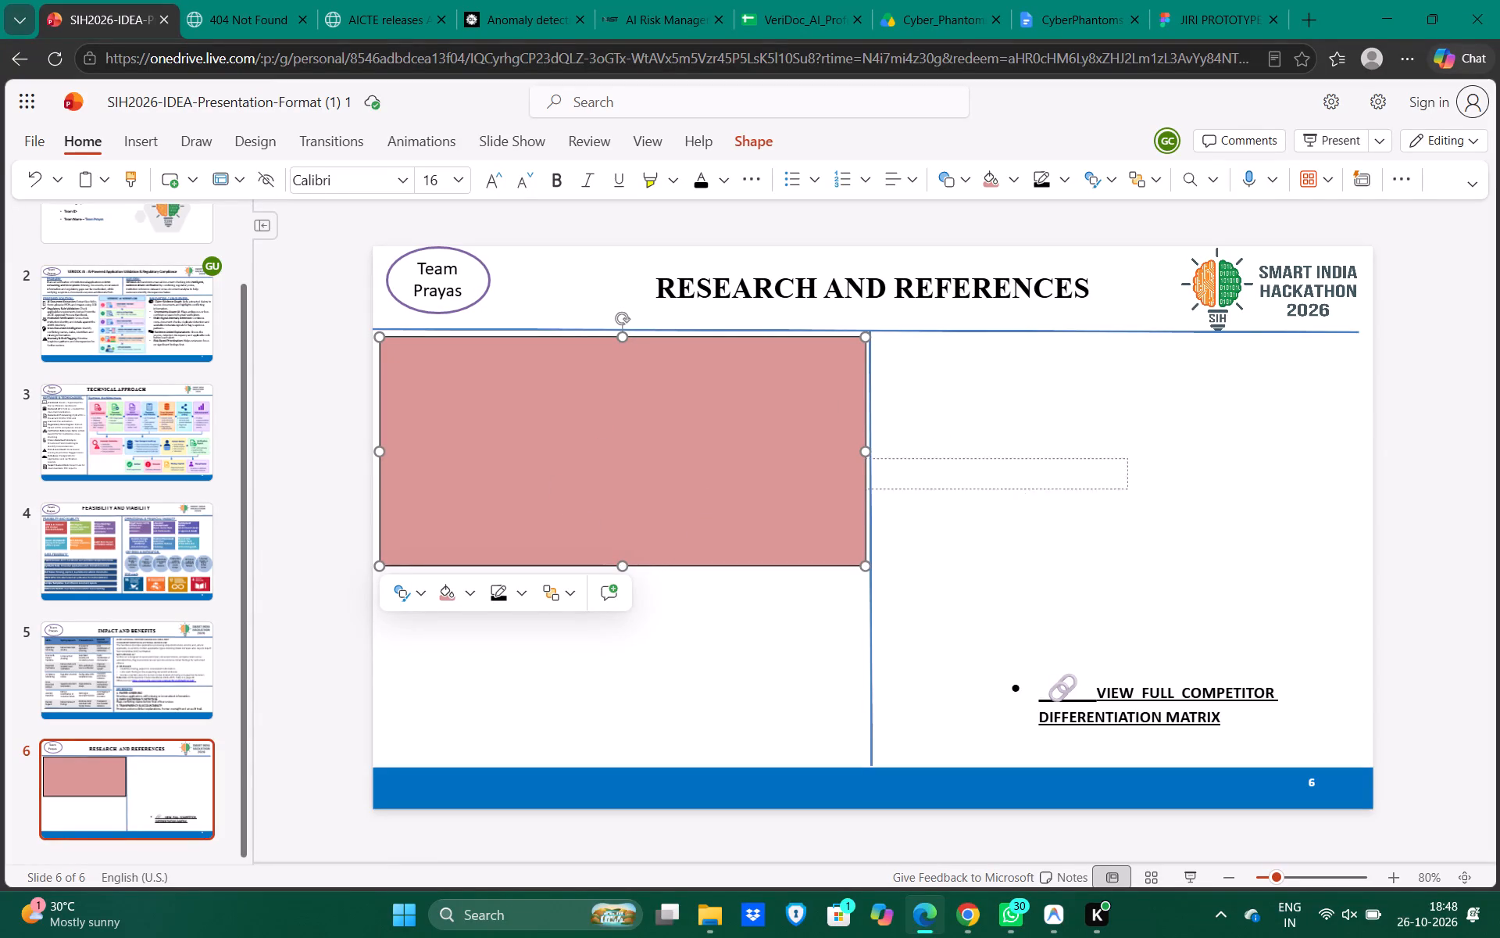
Change the red rectangle's fill to Purple, Accent 4, Lighter 40%.
left_click(647, 485)
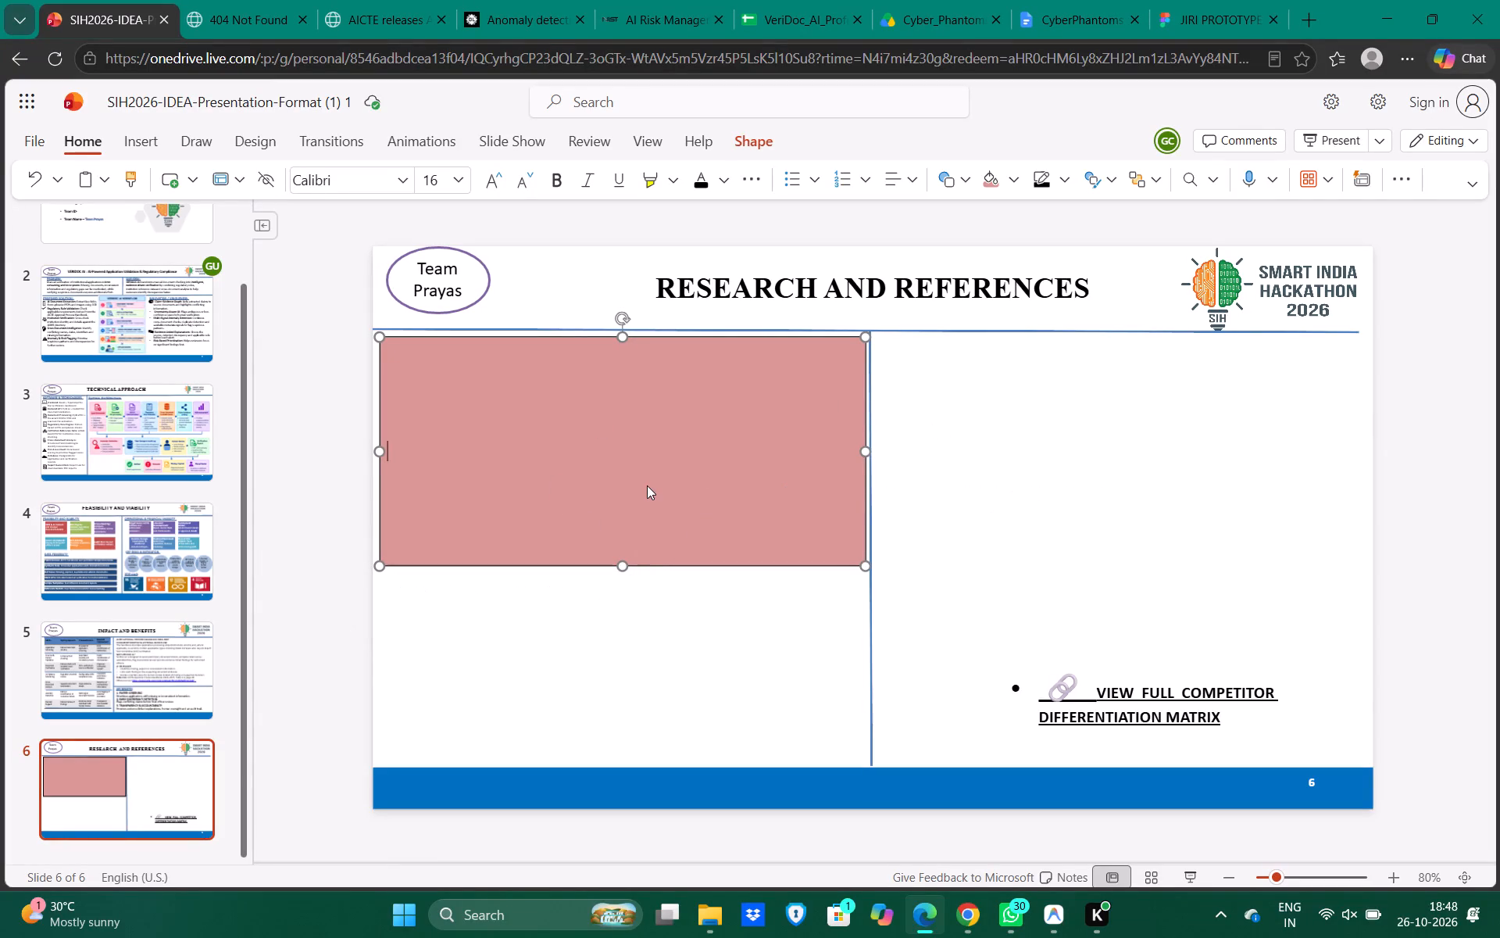
left_click(998, 175)
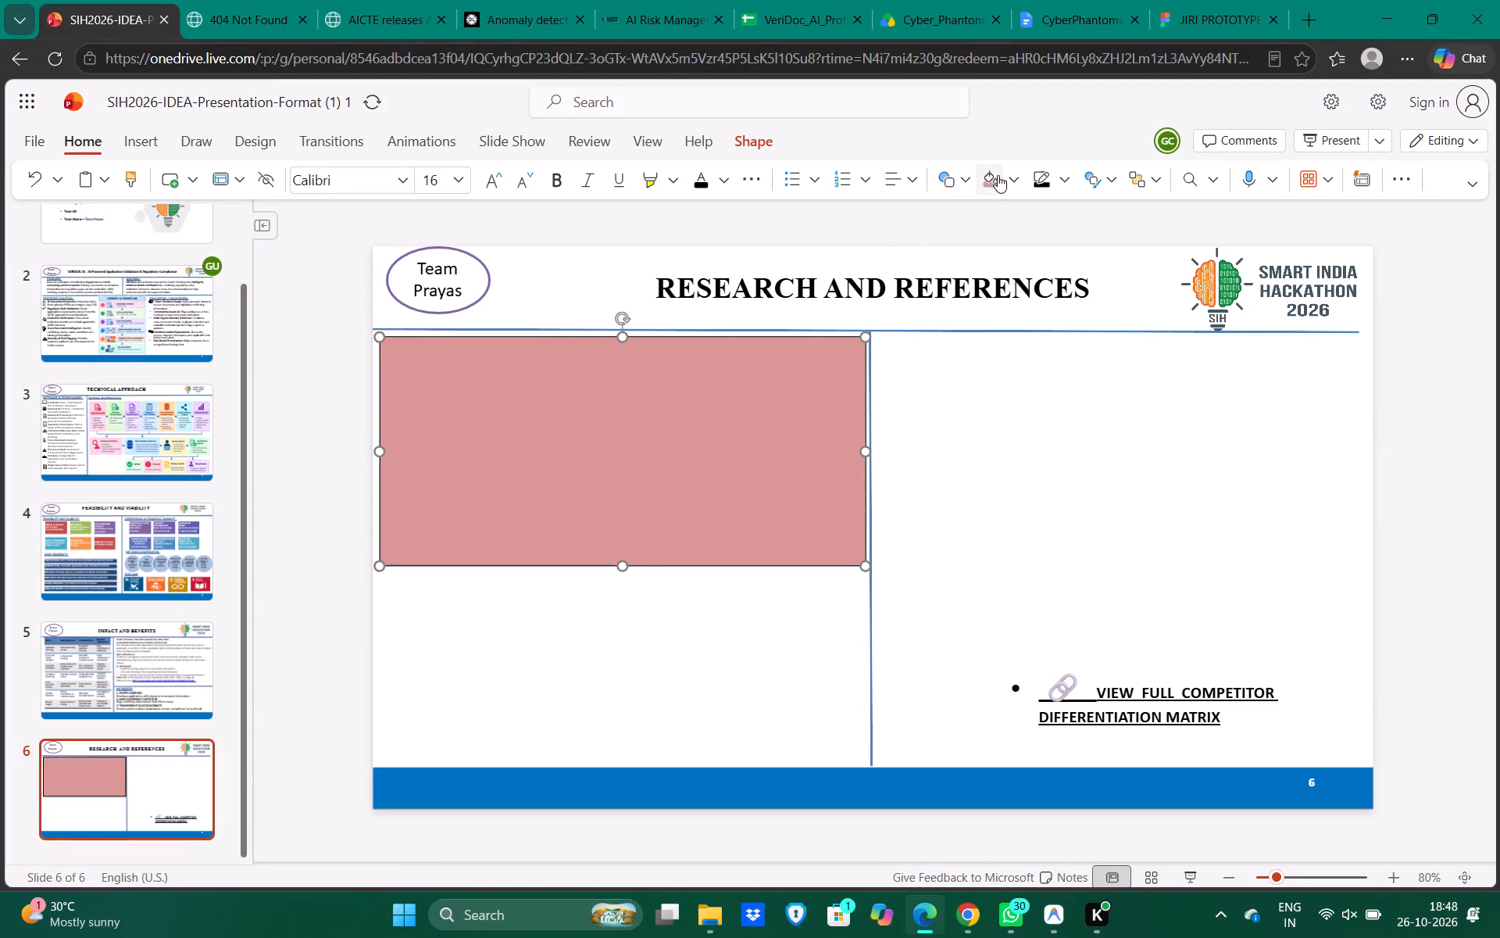
left_click(1001, 176)
left_click(1005, 177)
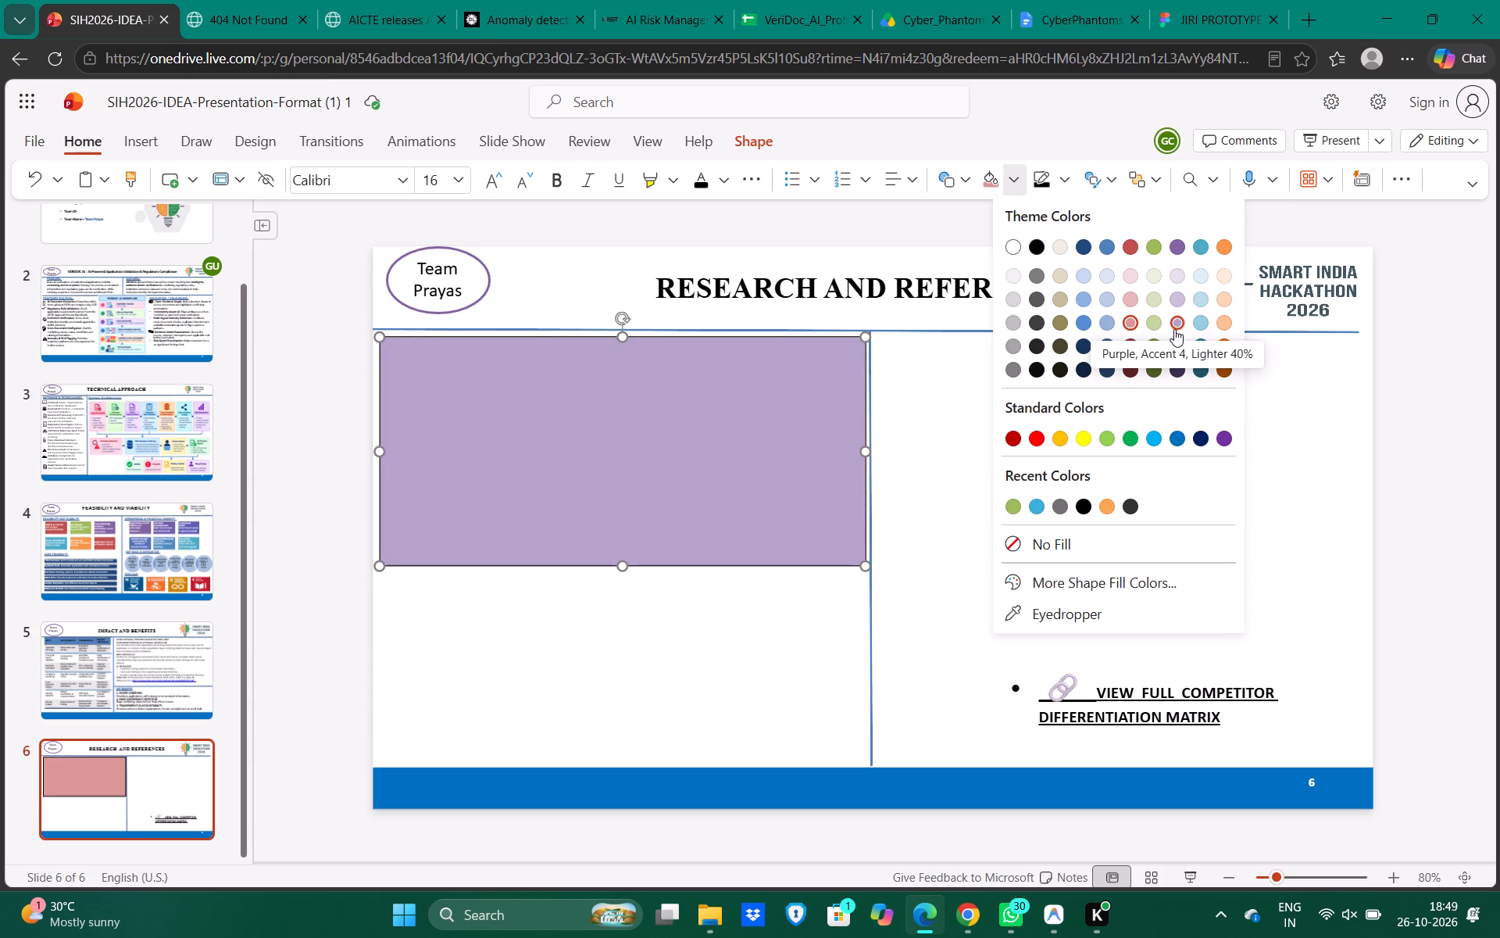
left_click(1174, 329)
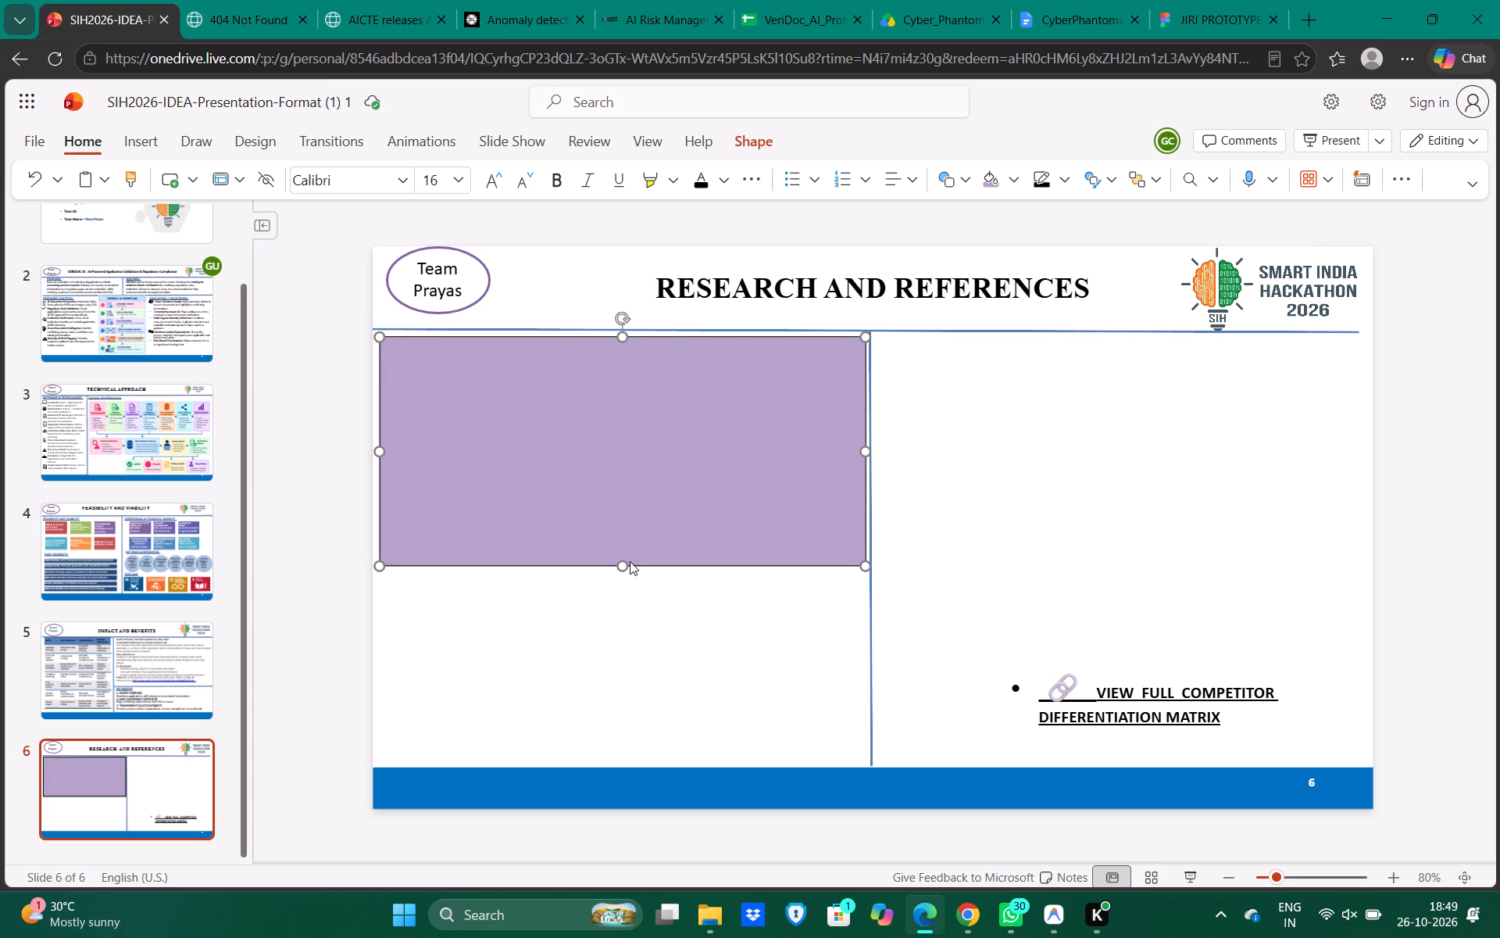
Shorten the purple rectangle from its bottom edge to a height of about 2.70".
left_click_drag(620, 567, 627, 541)
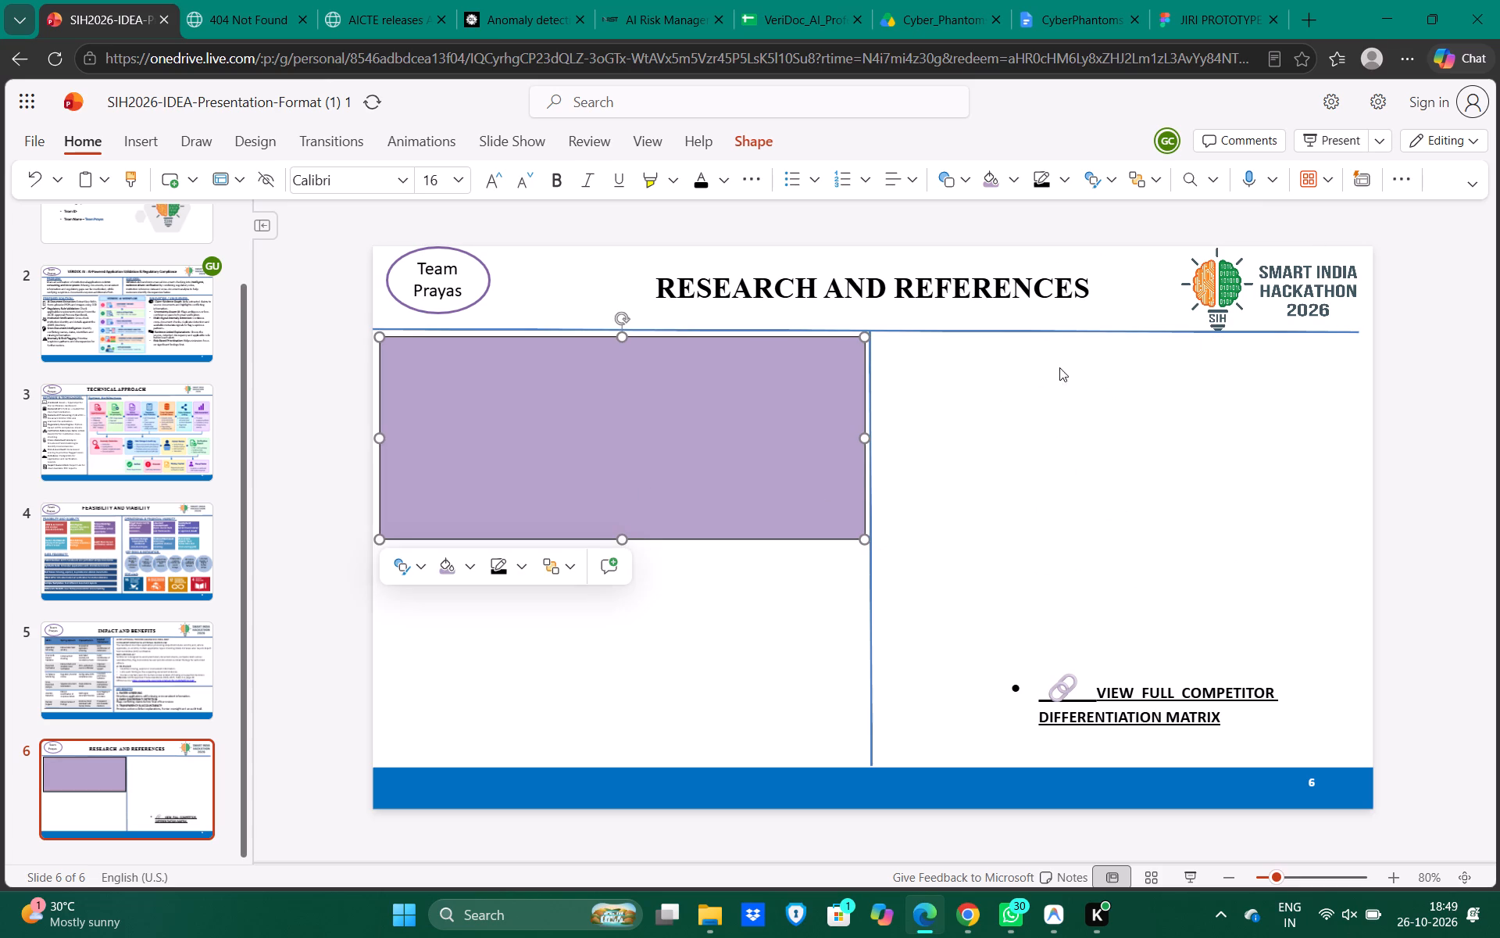
Insert a second rectangle below the purple one and stretch it to the same width, about 6.47".
left_click(952, 188)
left_click(982, 252)
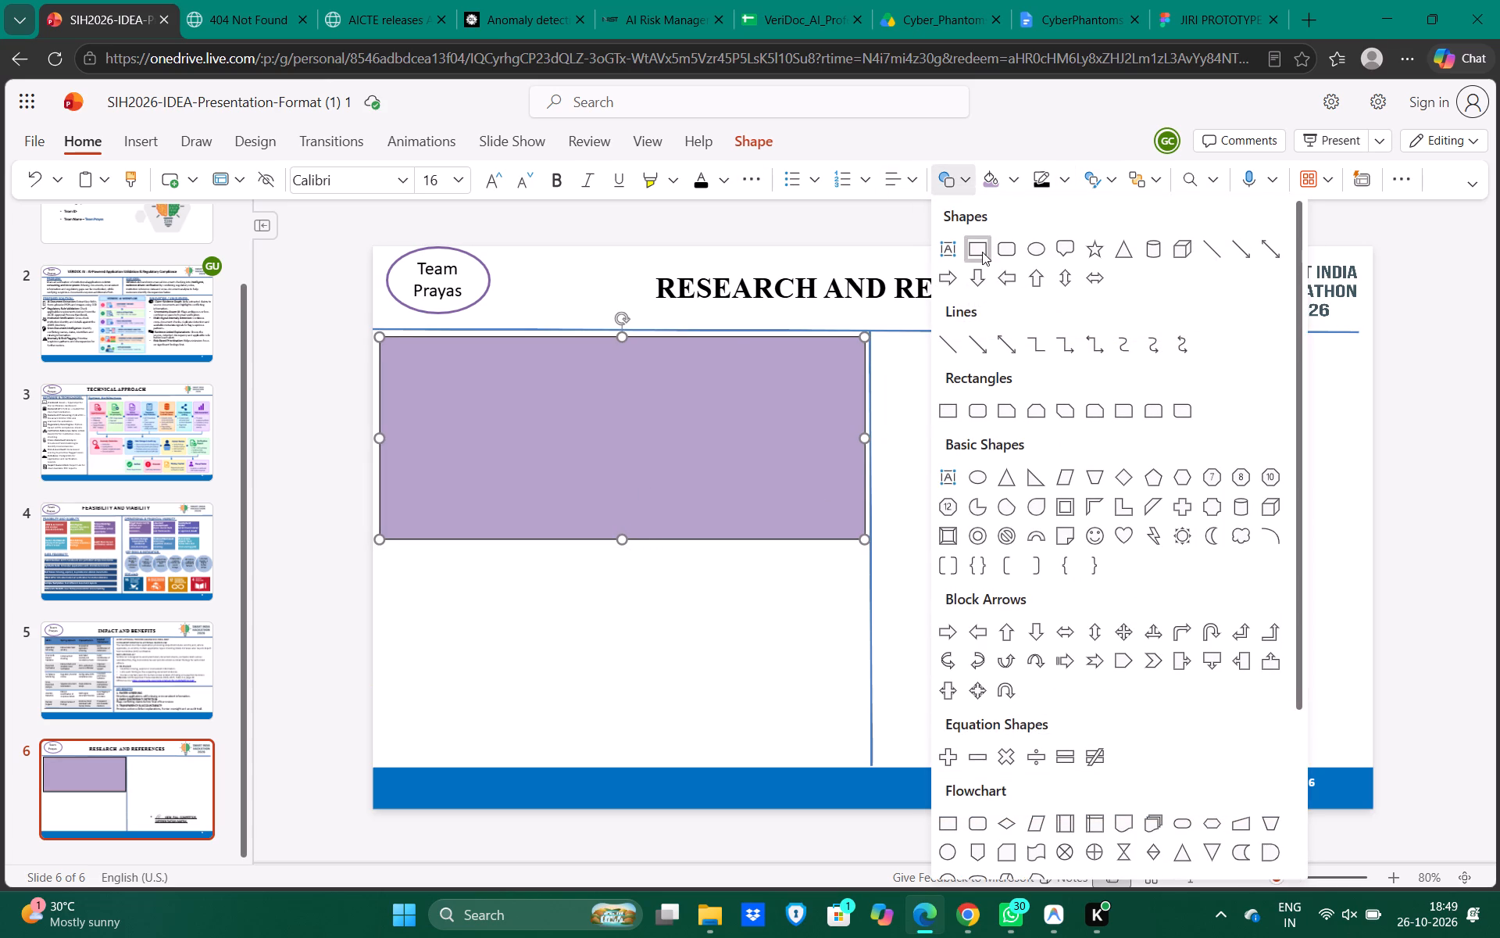
left_click_drag(871, 511, 563, 622)
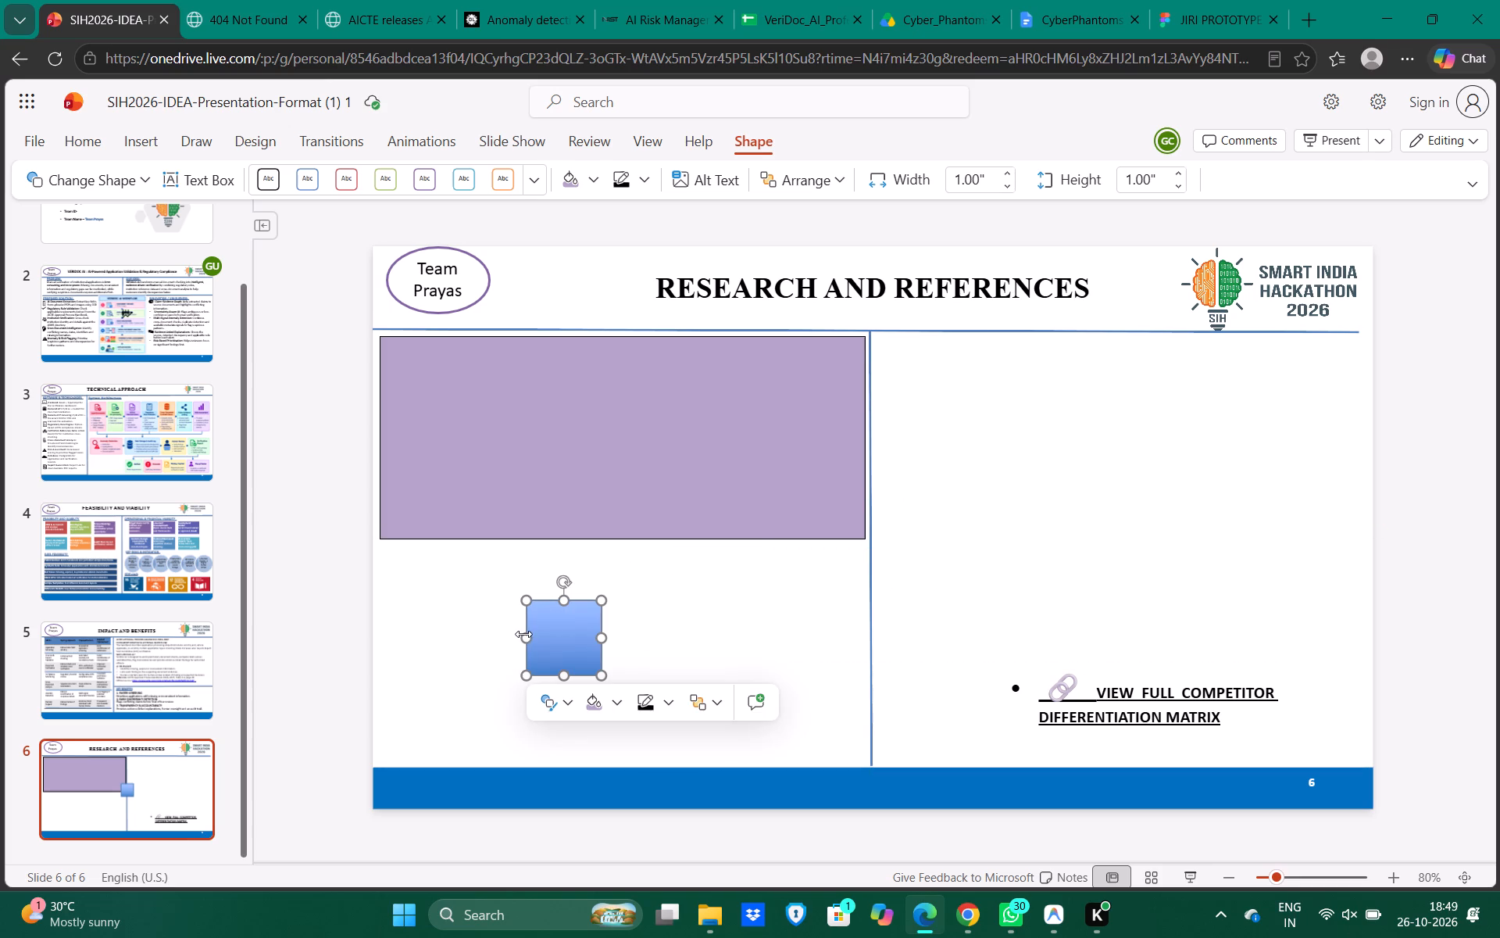
left_click_drag(523, 634, 373, 640)
left_click_drag(602, 638, 667, 657)
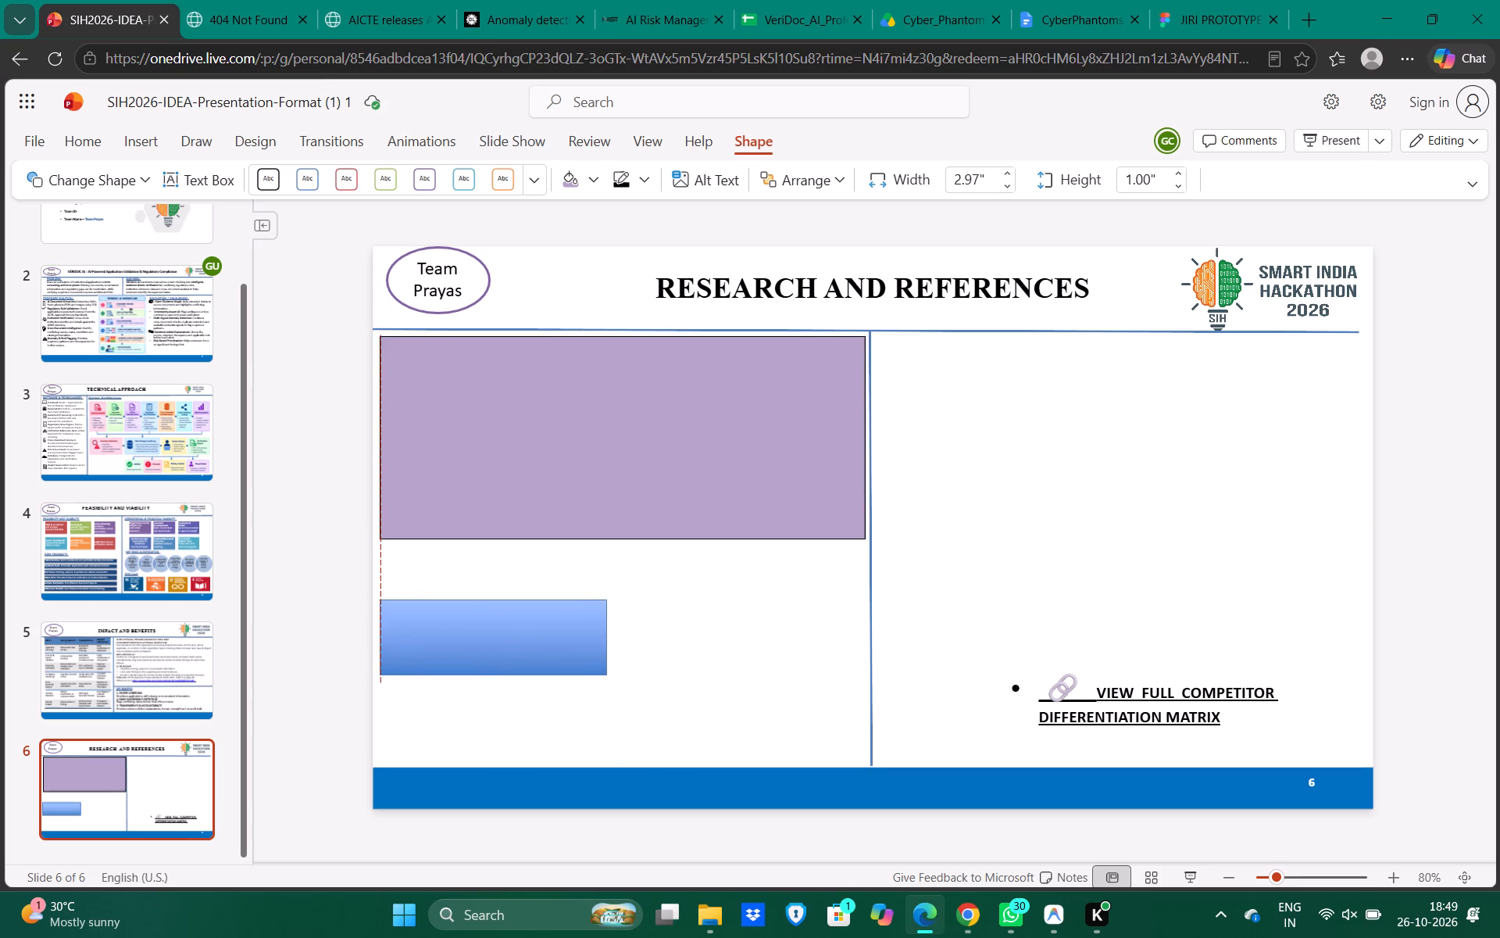
left_click_drag(667, 657, 863, 657)
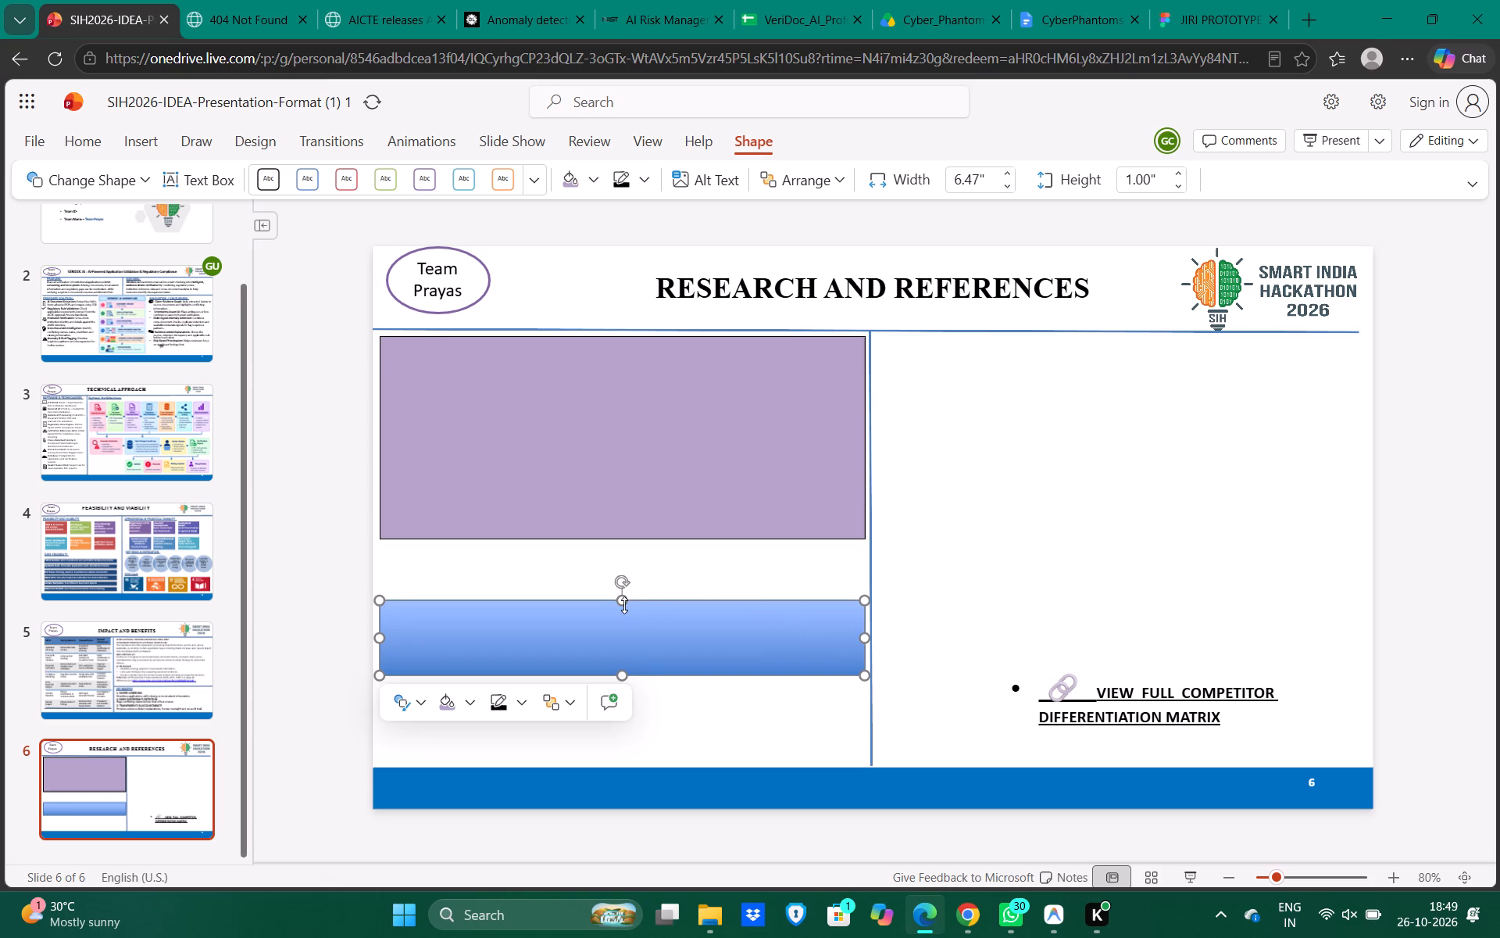
Resize the blue rectangle to about 2.71" high, filling the space between the purple rectangle and the blue footer bar.
left_click_drag(624, 605, 632, 555)
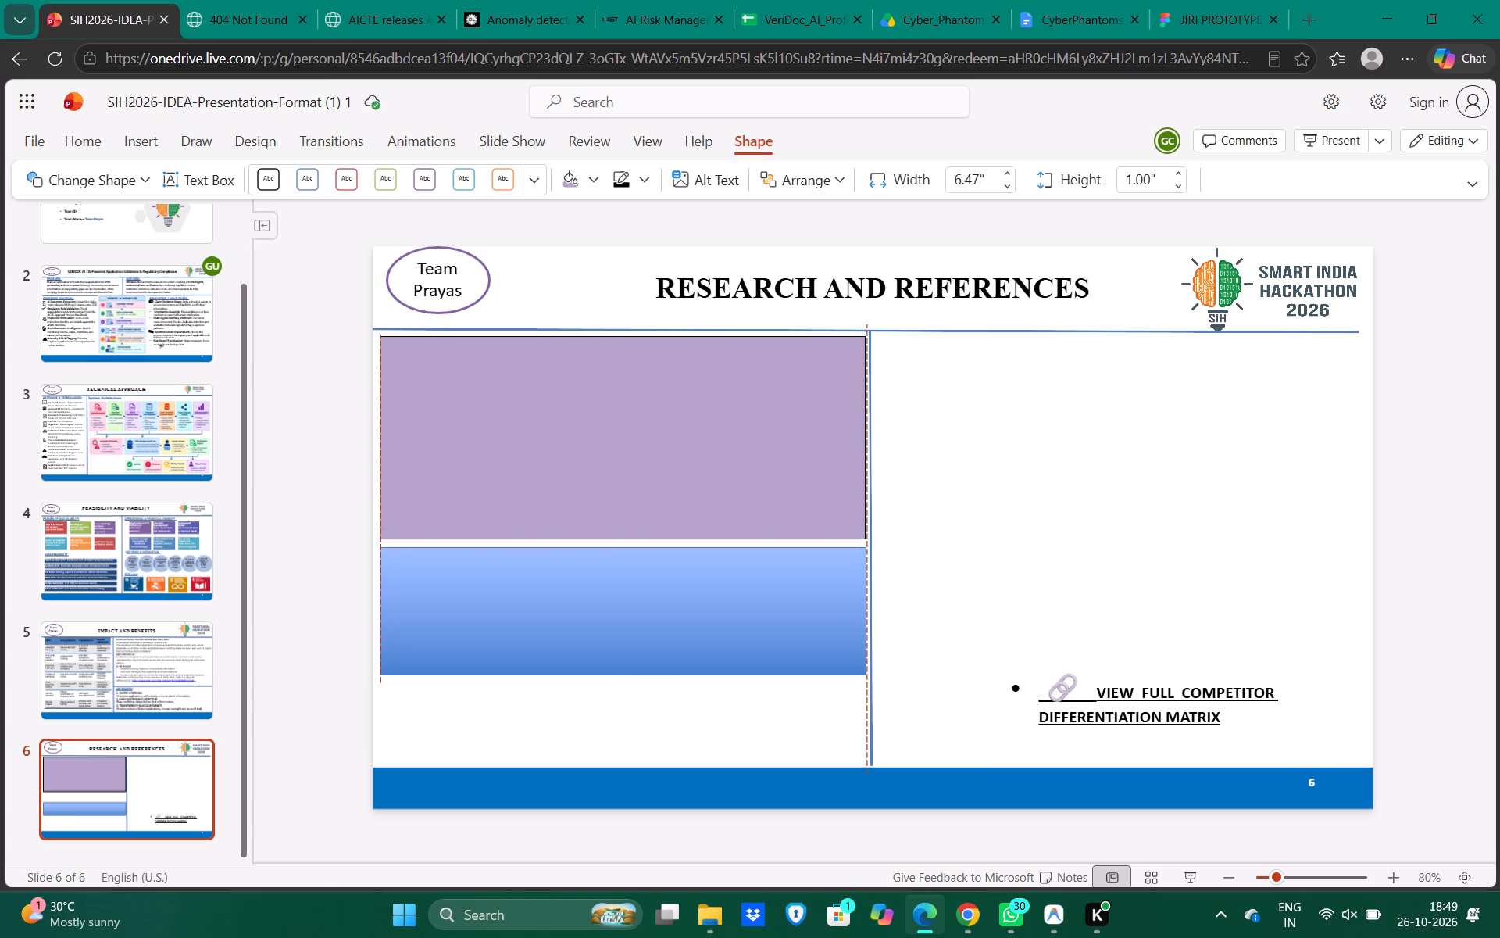
left_click_drag(632, 555, 632, 557)
left_click_drag(625, 679, 618, 715)
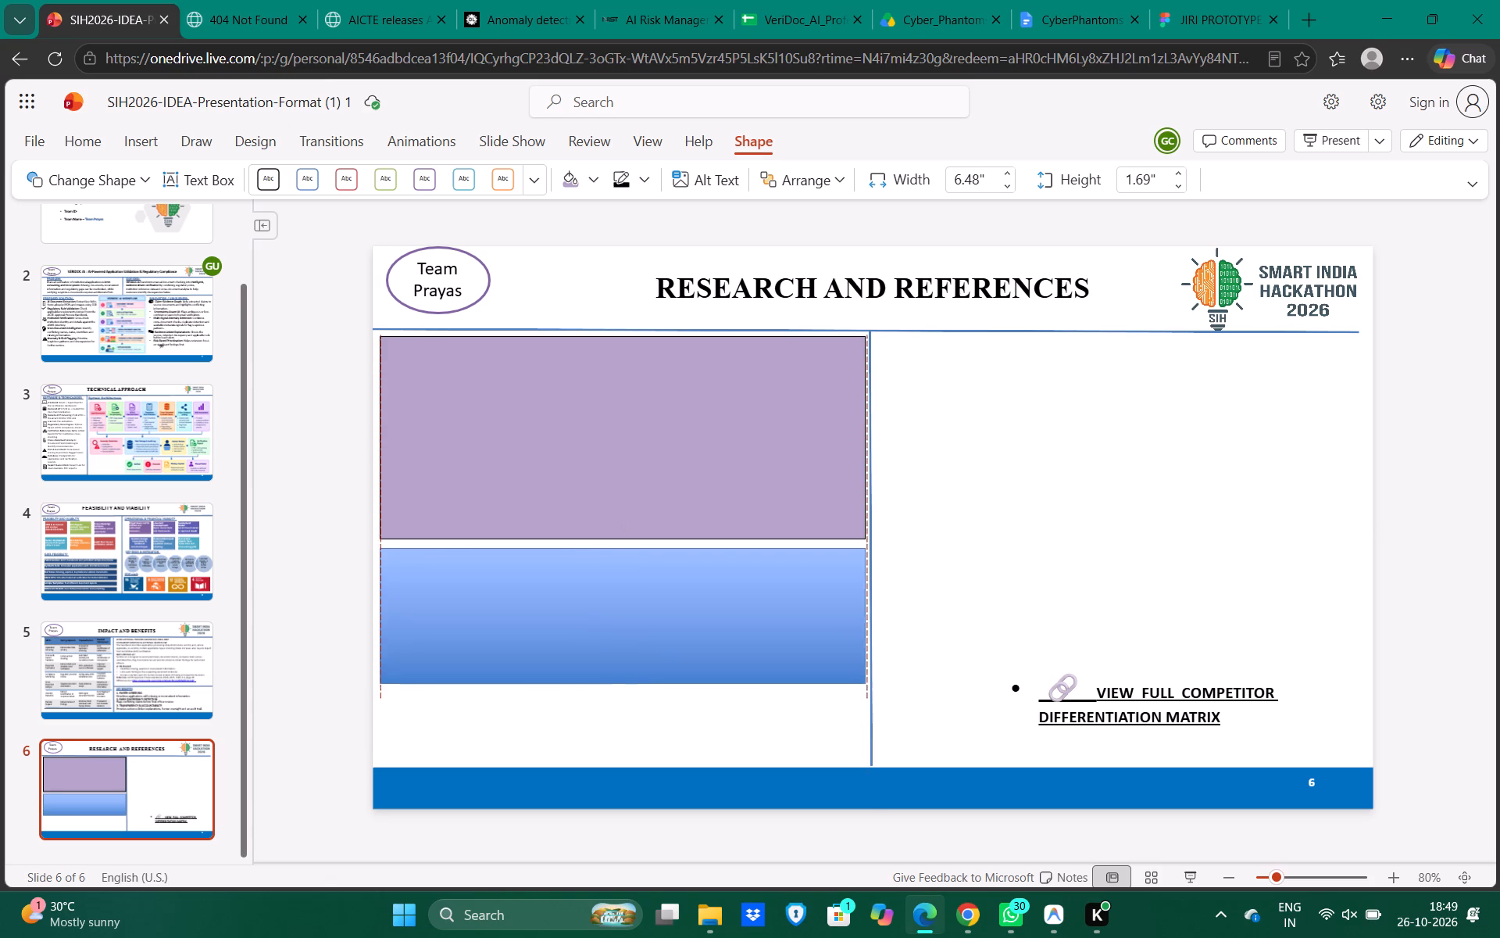
left_click_drag(618, 715, 612, 764)
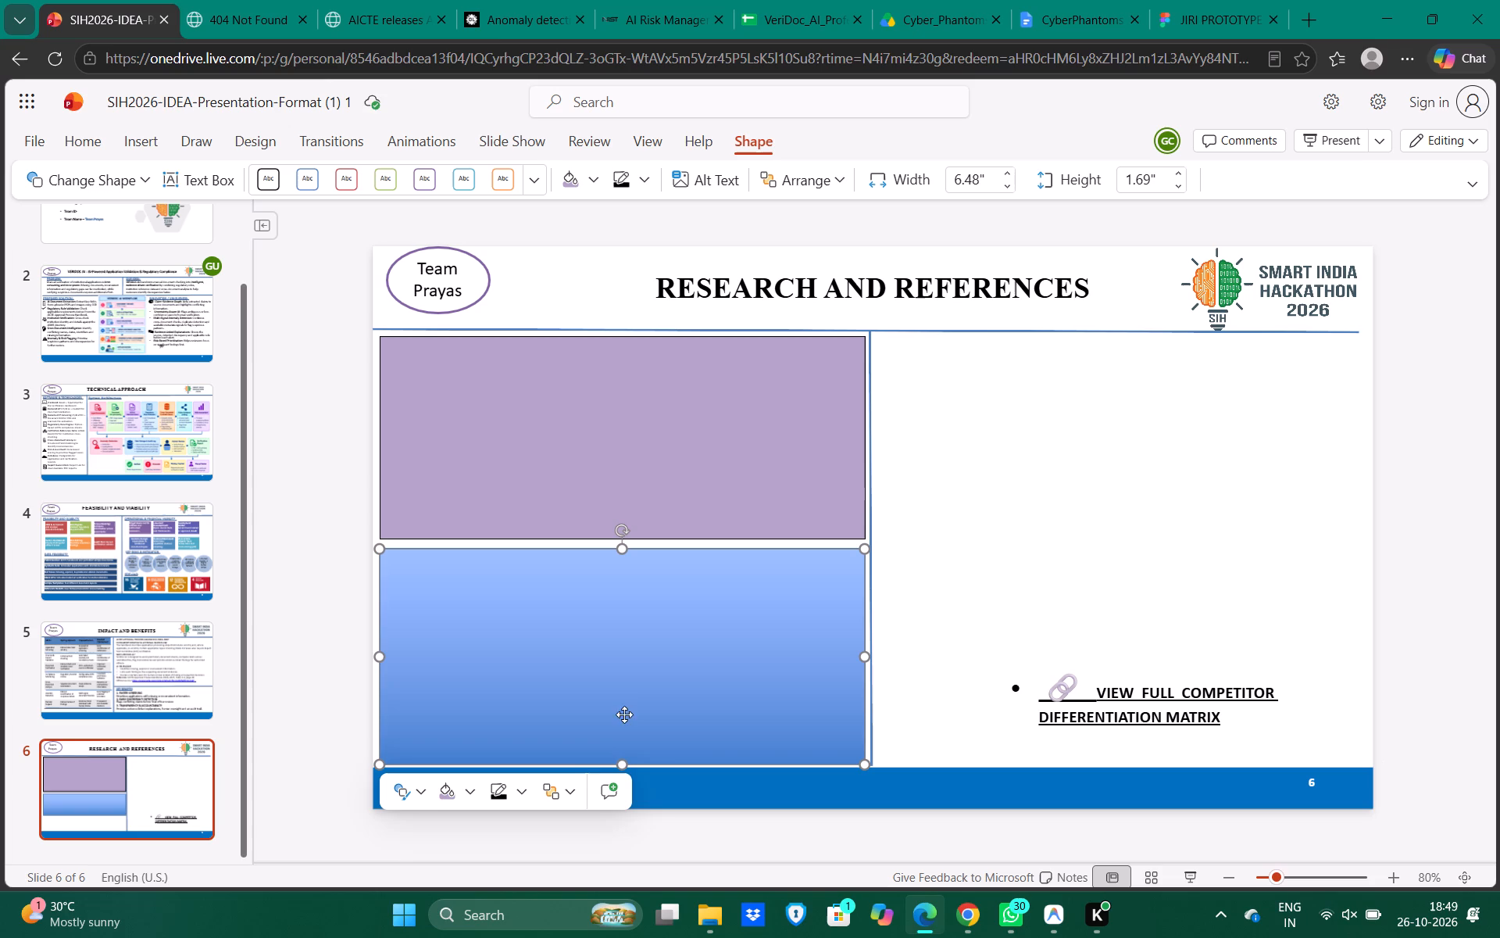
left_click(663, 719)
left_click(684, 392)
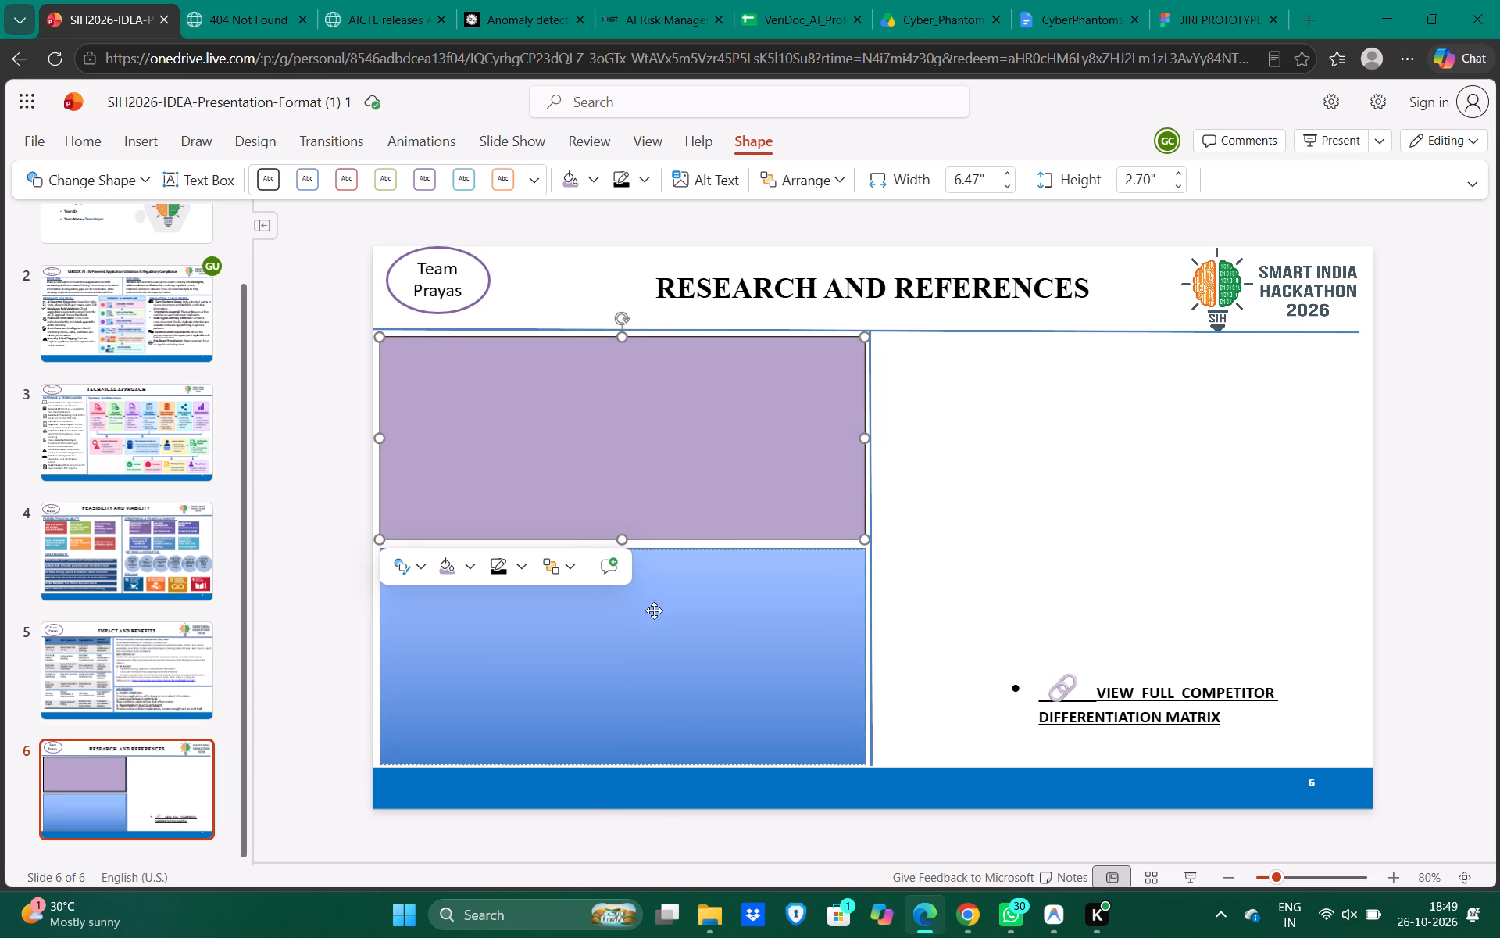
left_click(591, 728)
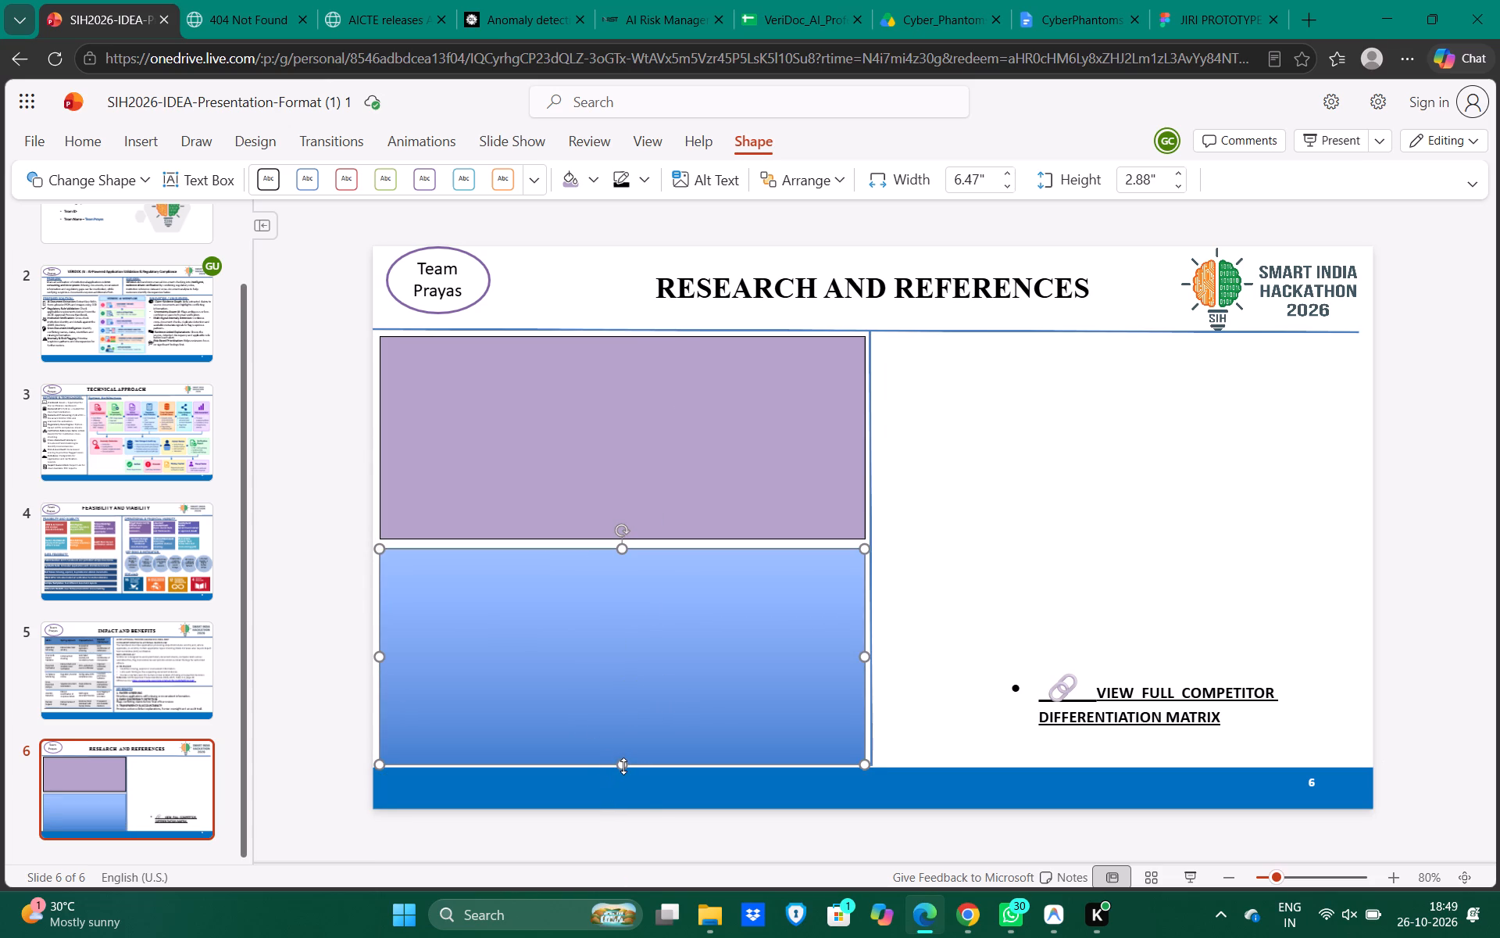
left_click_drag(623, 766, 630, 756)
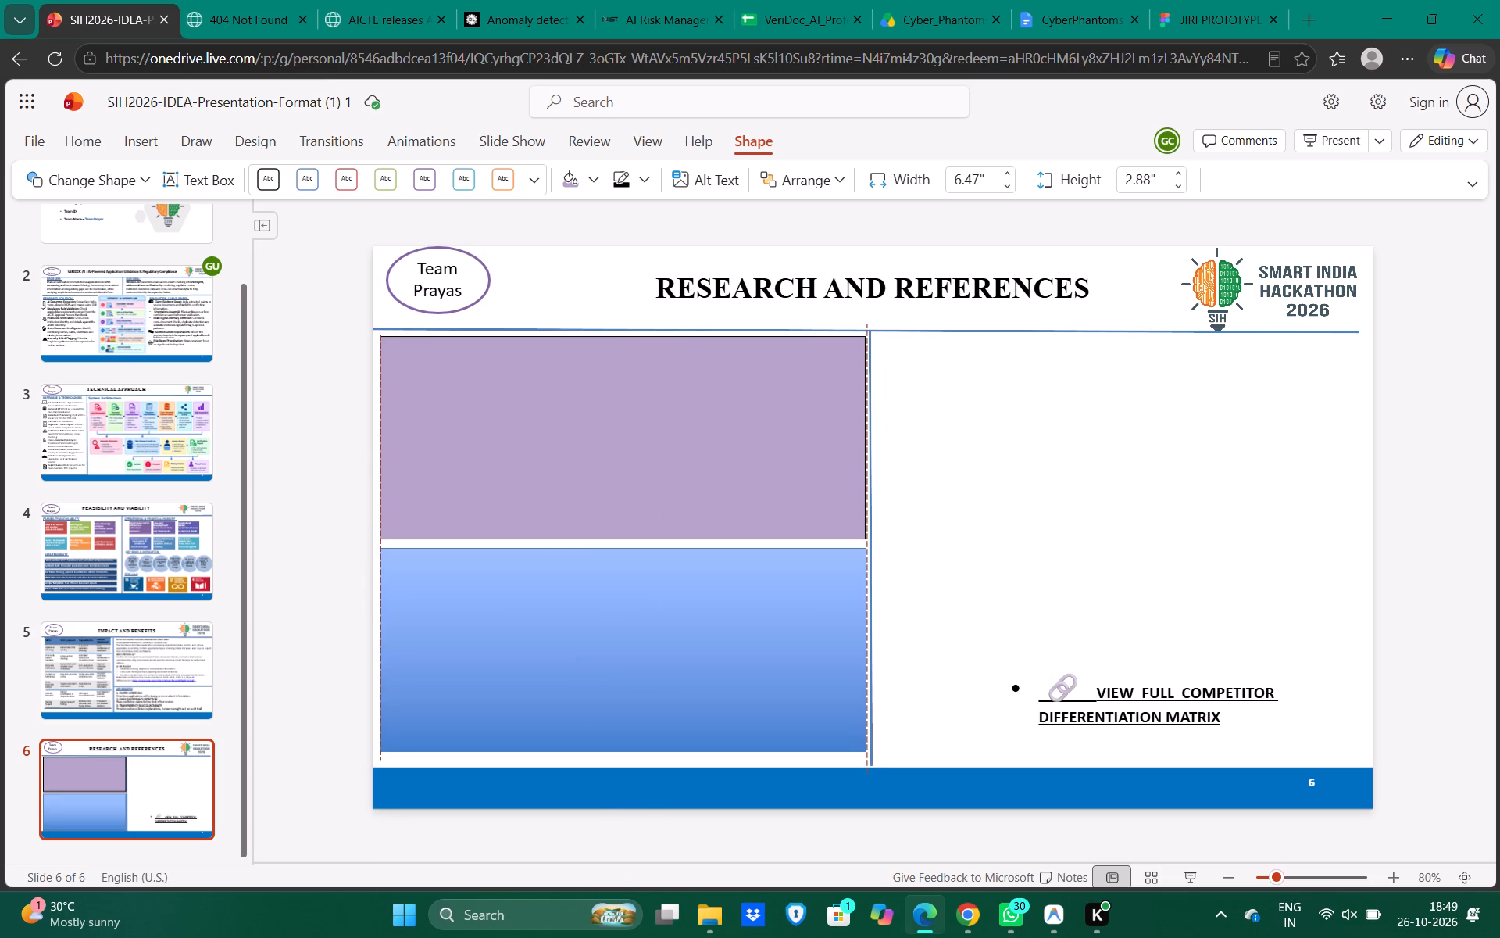
left_click_drag(630, 756, 631, 759)
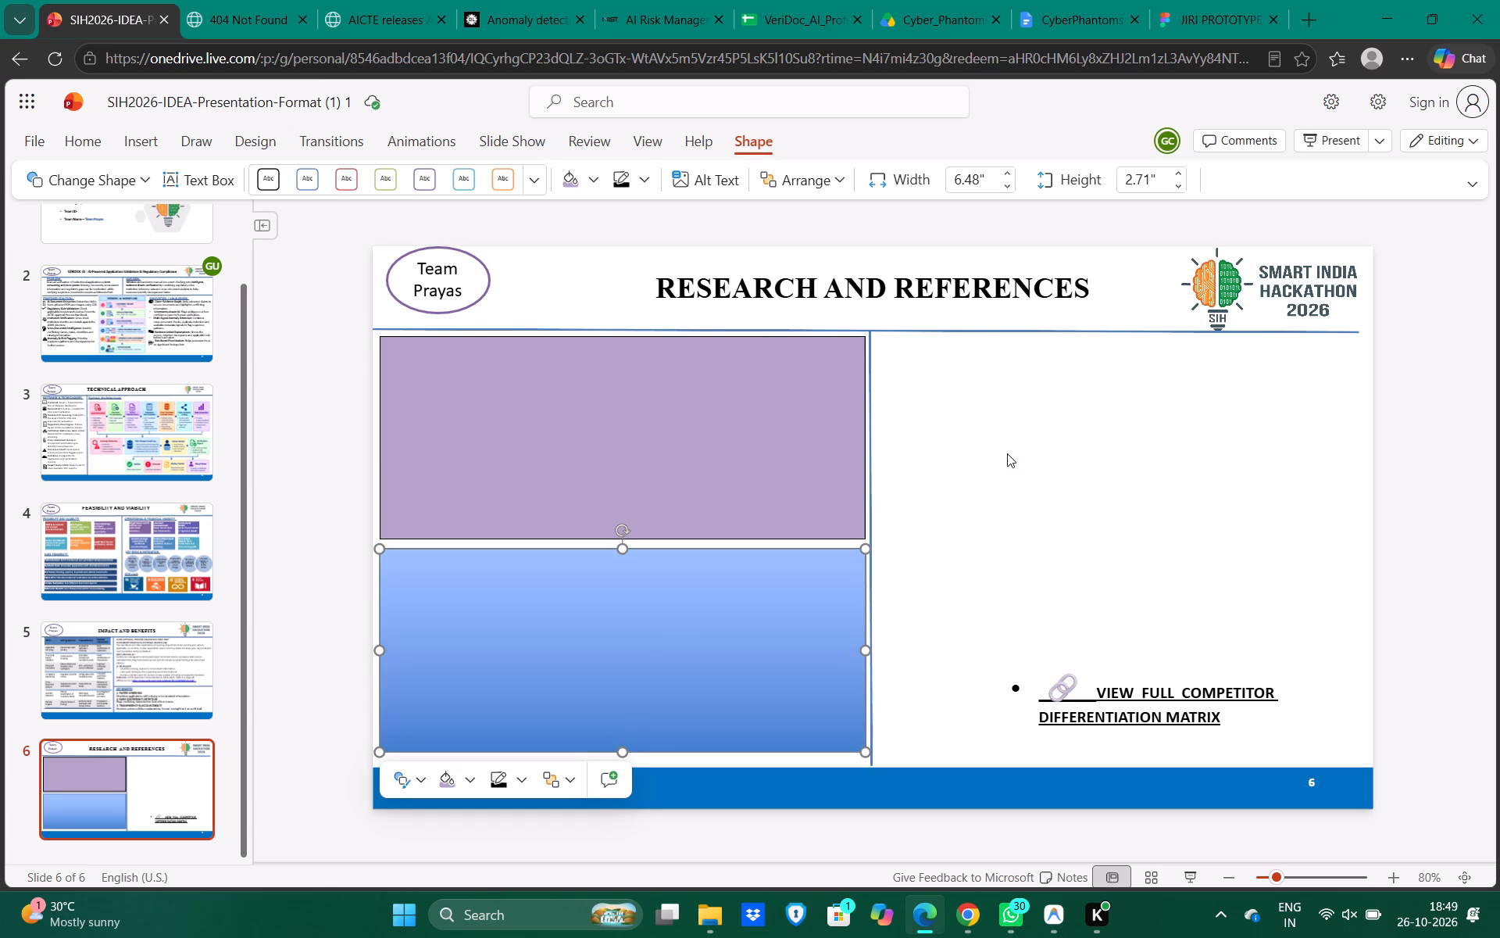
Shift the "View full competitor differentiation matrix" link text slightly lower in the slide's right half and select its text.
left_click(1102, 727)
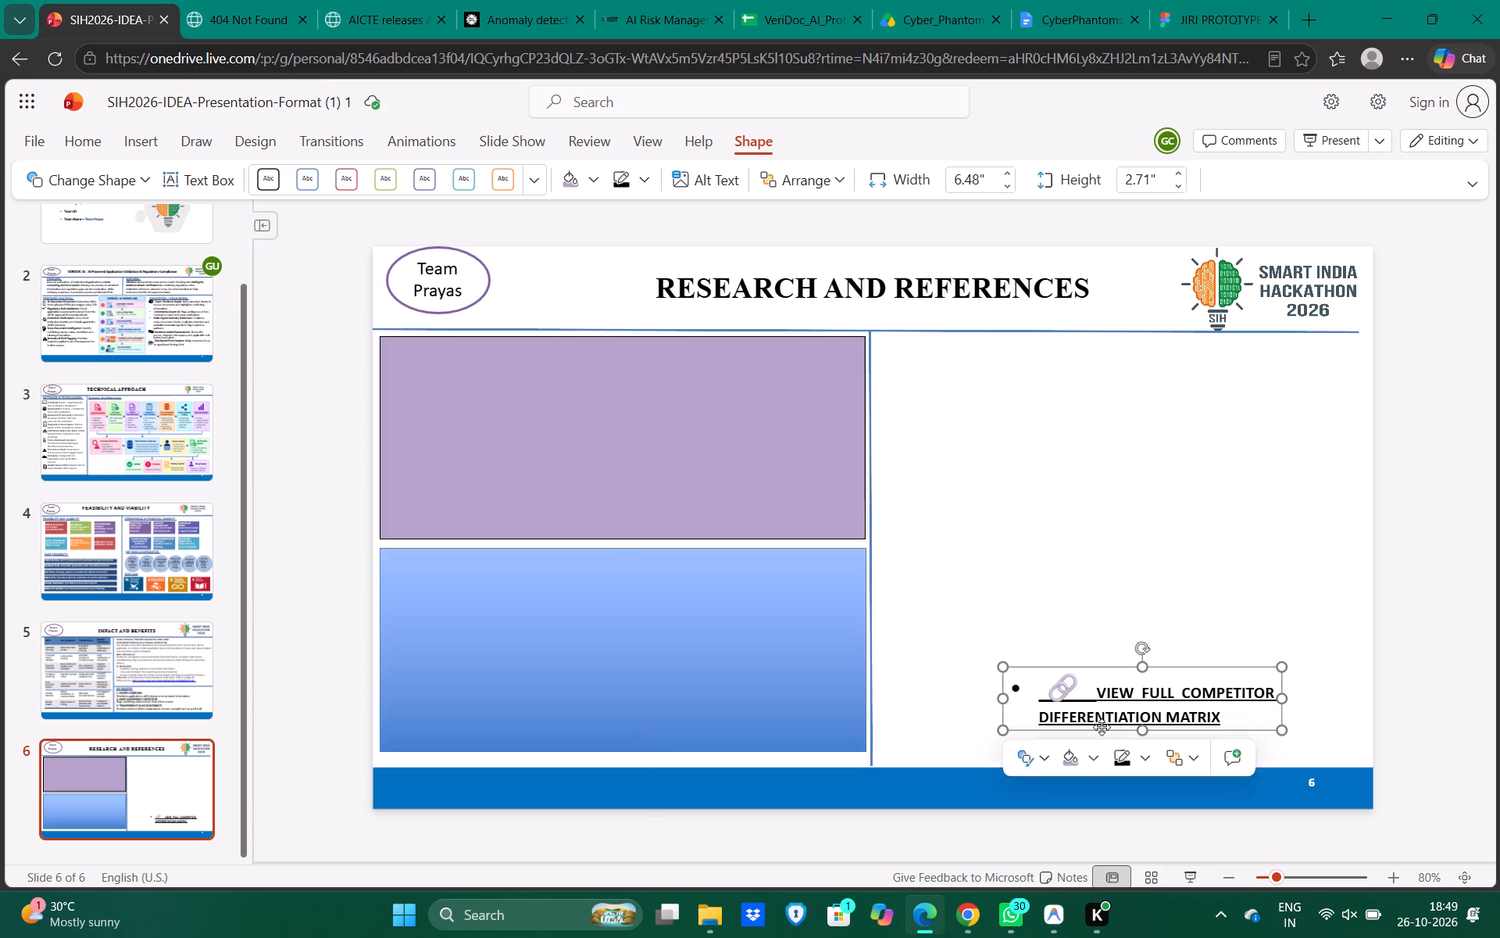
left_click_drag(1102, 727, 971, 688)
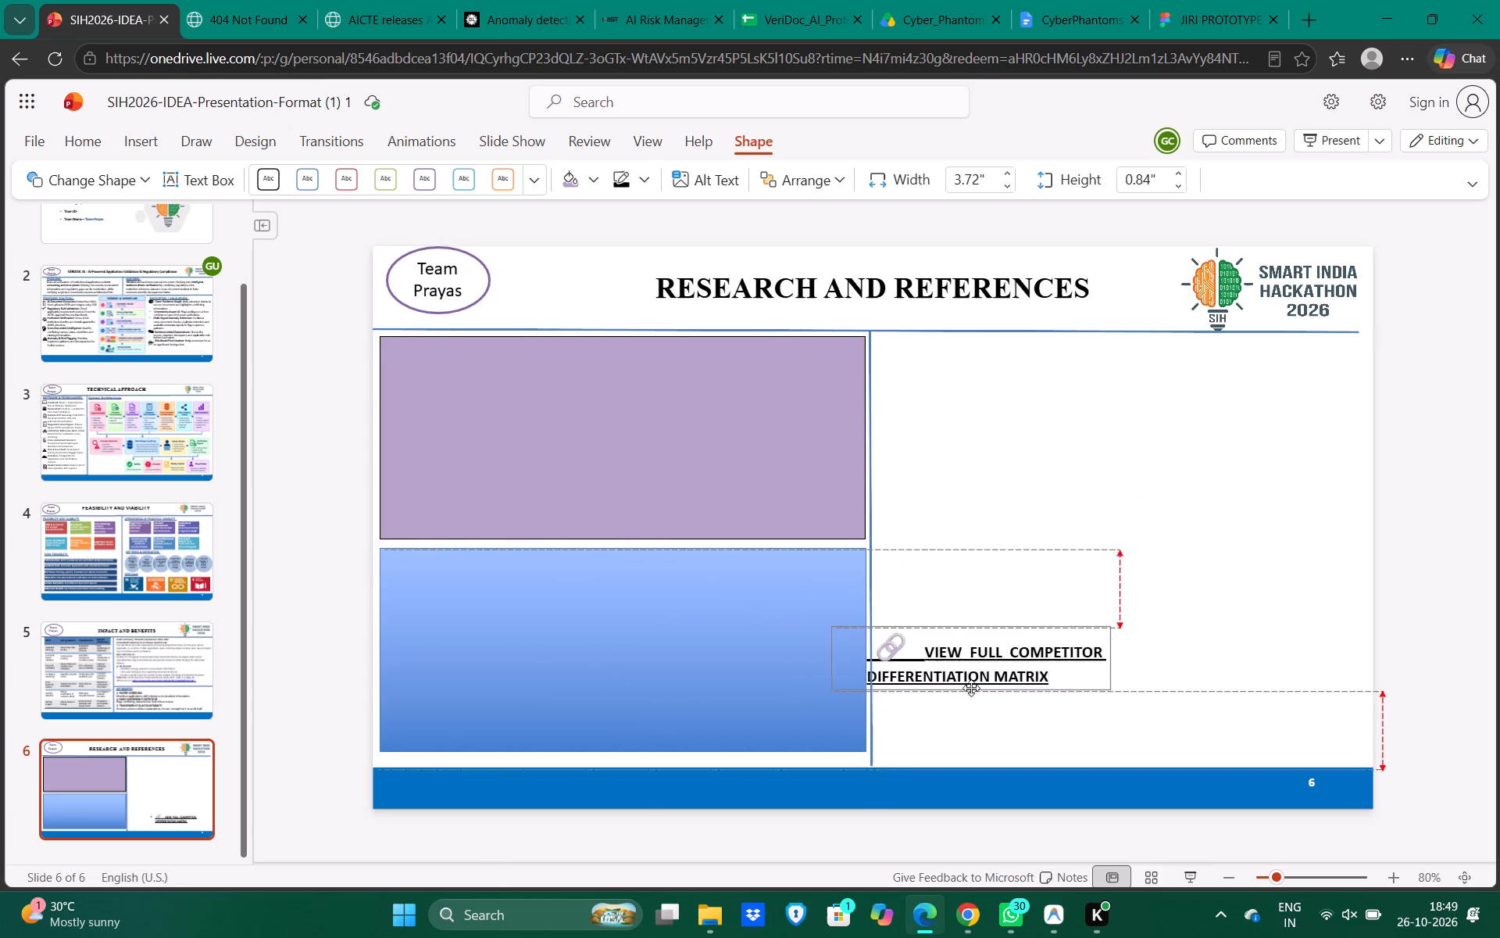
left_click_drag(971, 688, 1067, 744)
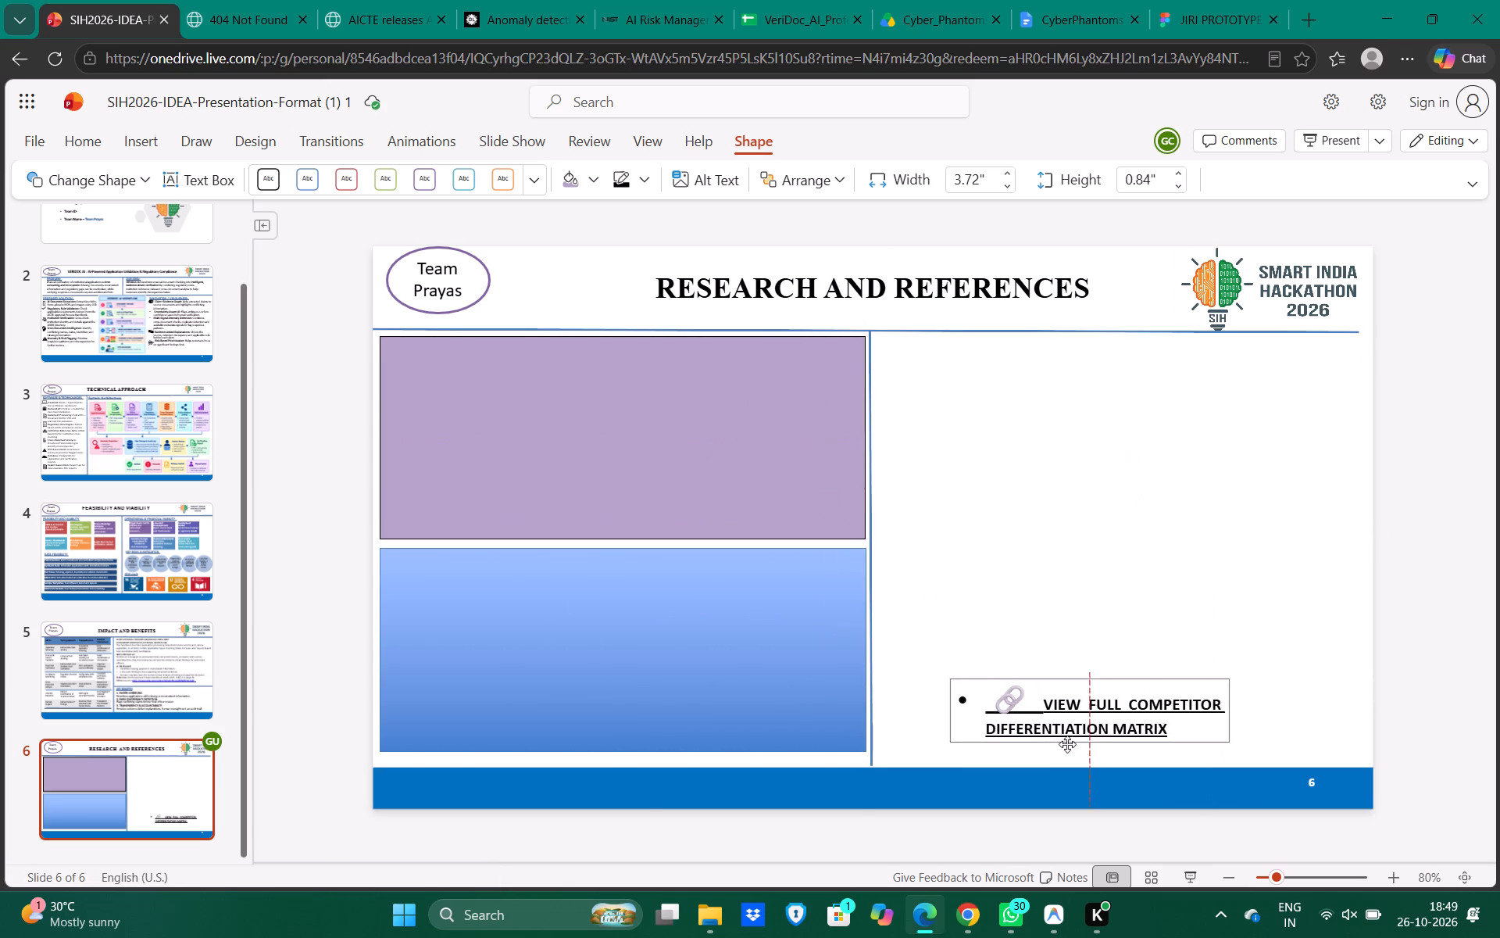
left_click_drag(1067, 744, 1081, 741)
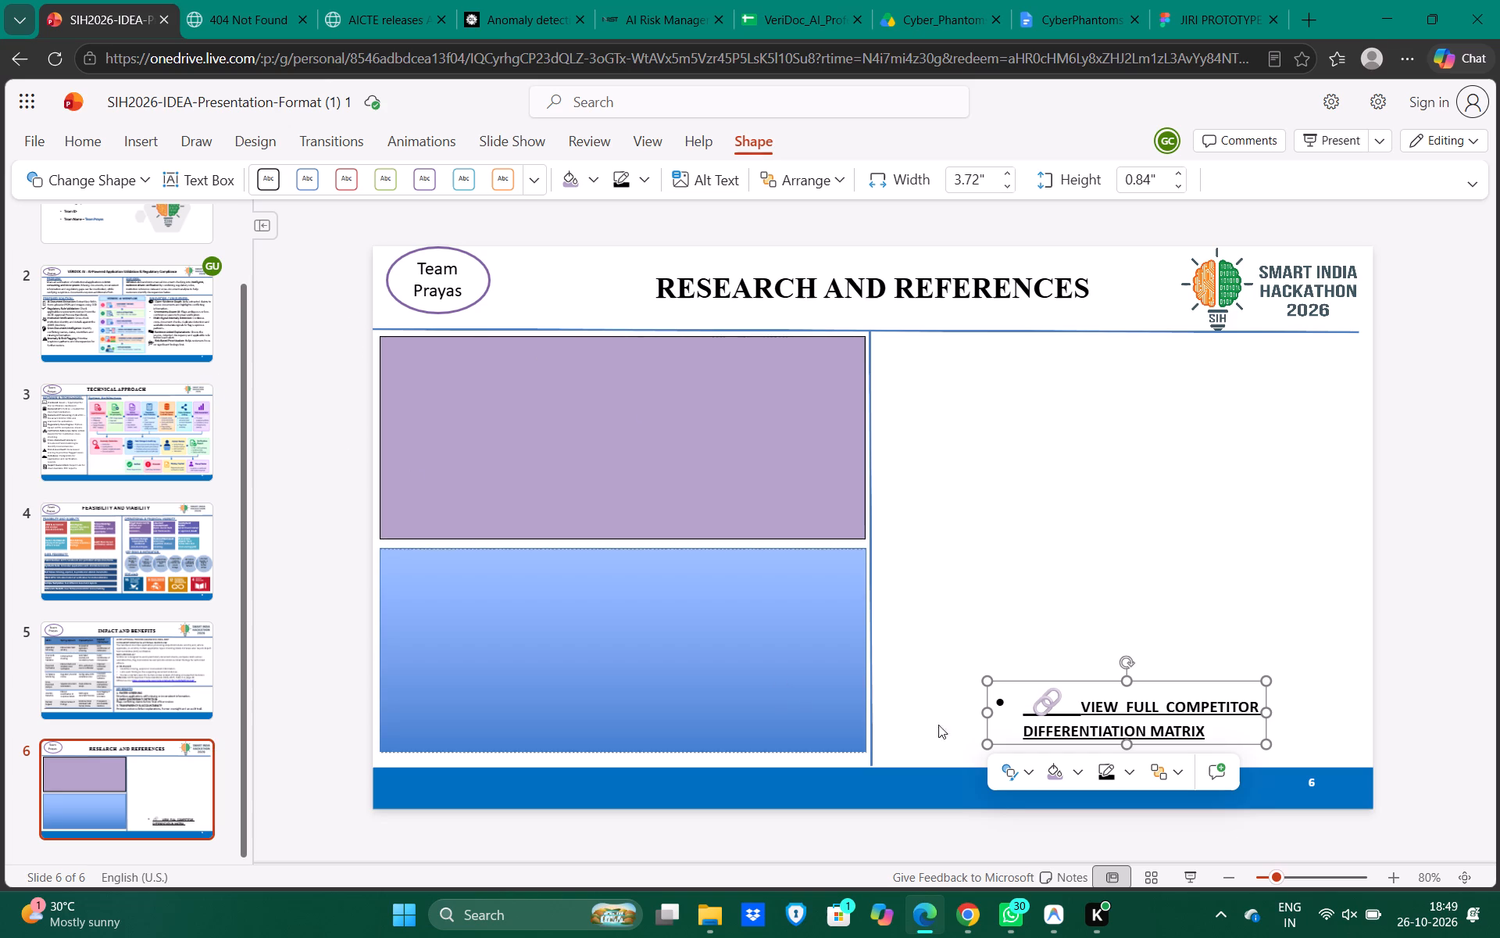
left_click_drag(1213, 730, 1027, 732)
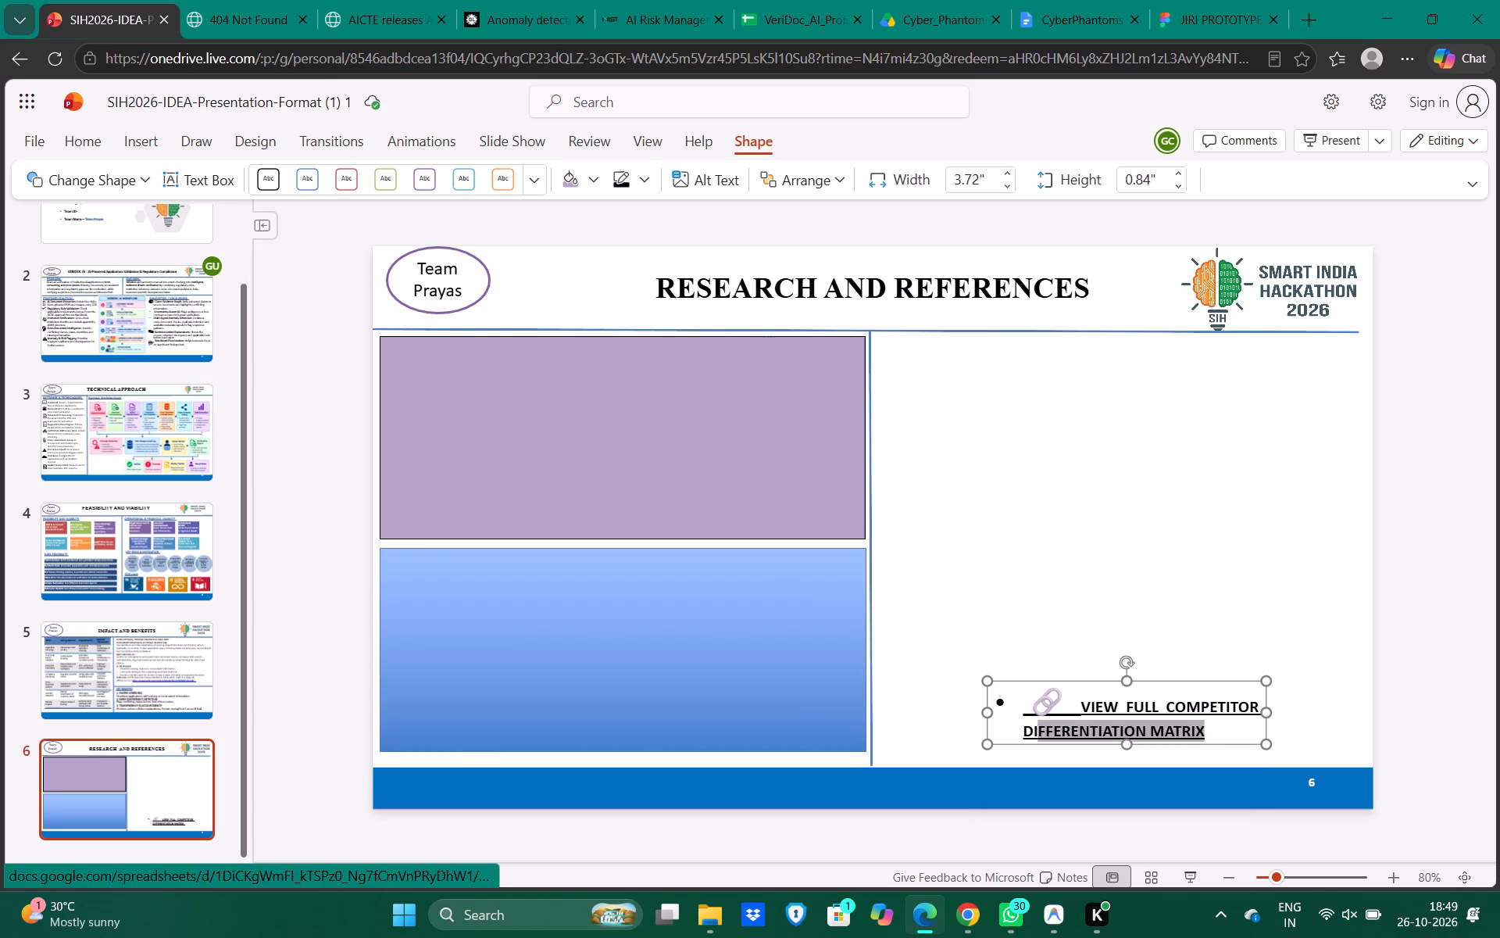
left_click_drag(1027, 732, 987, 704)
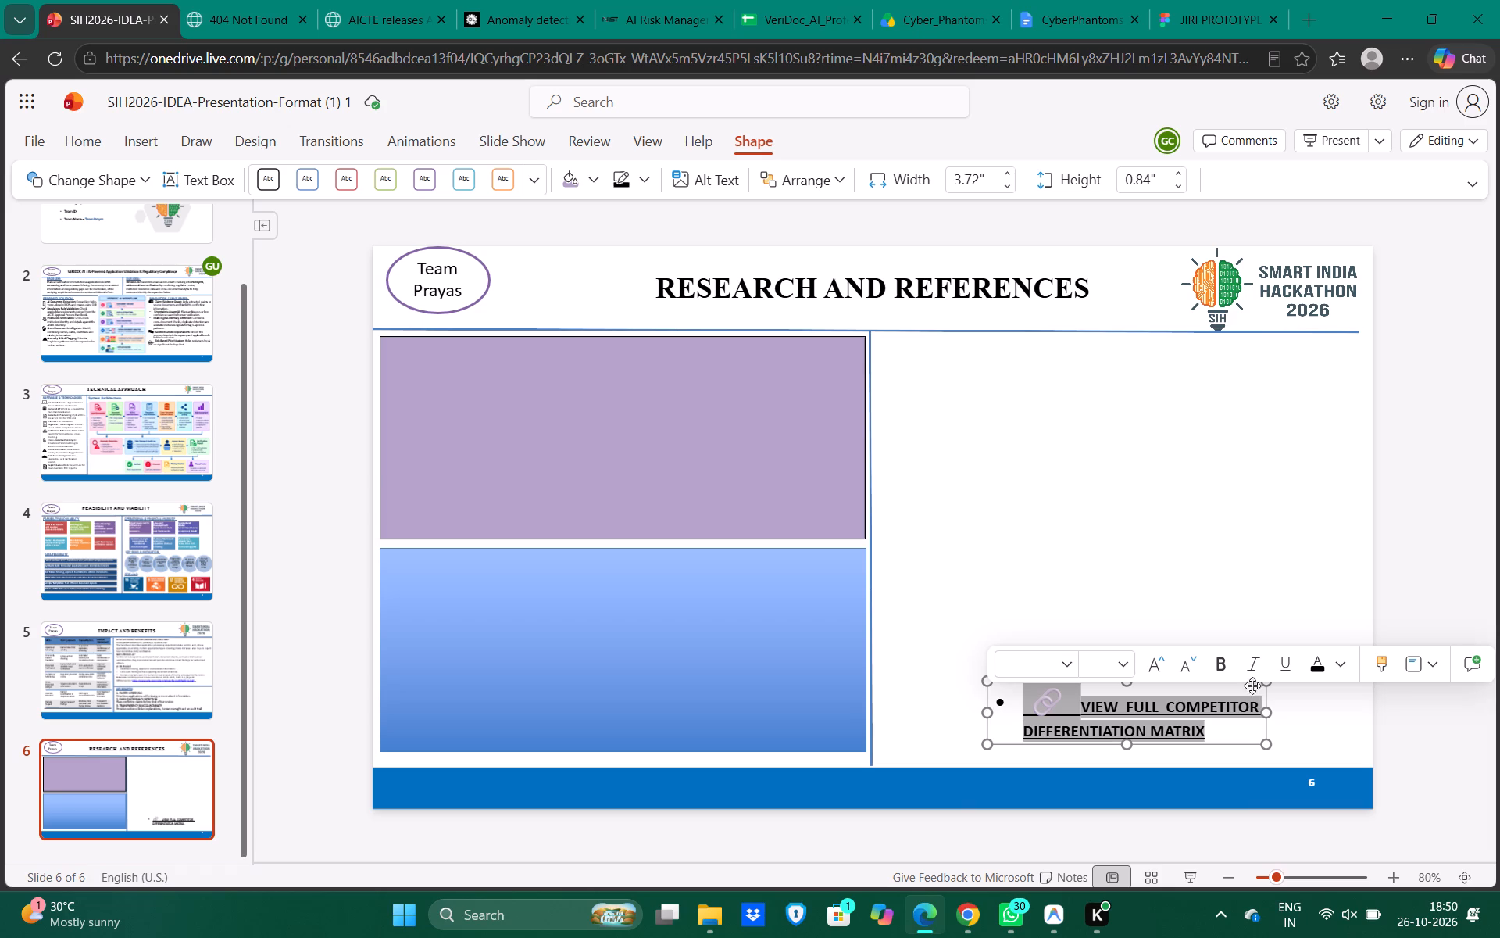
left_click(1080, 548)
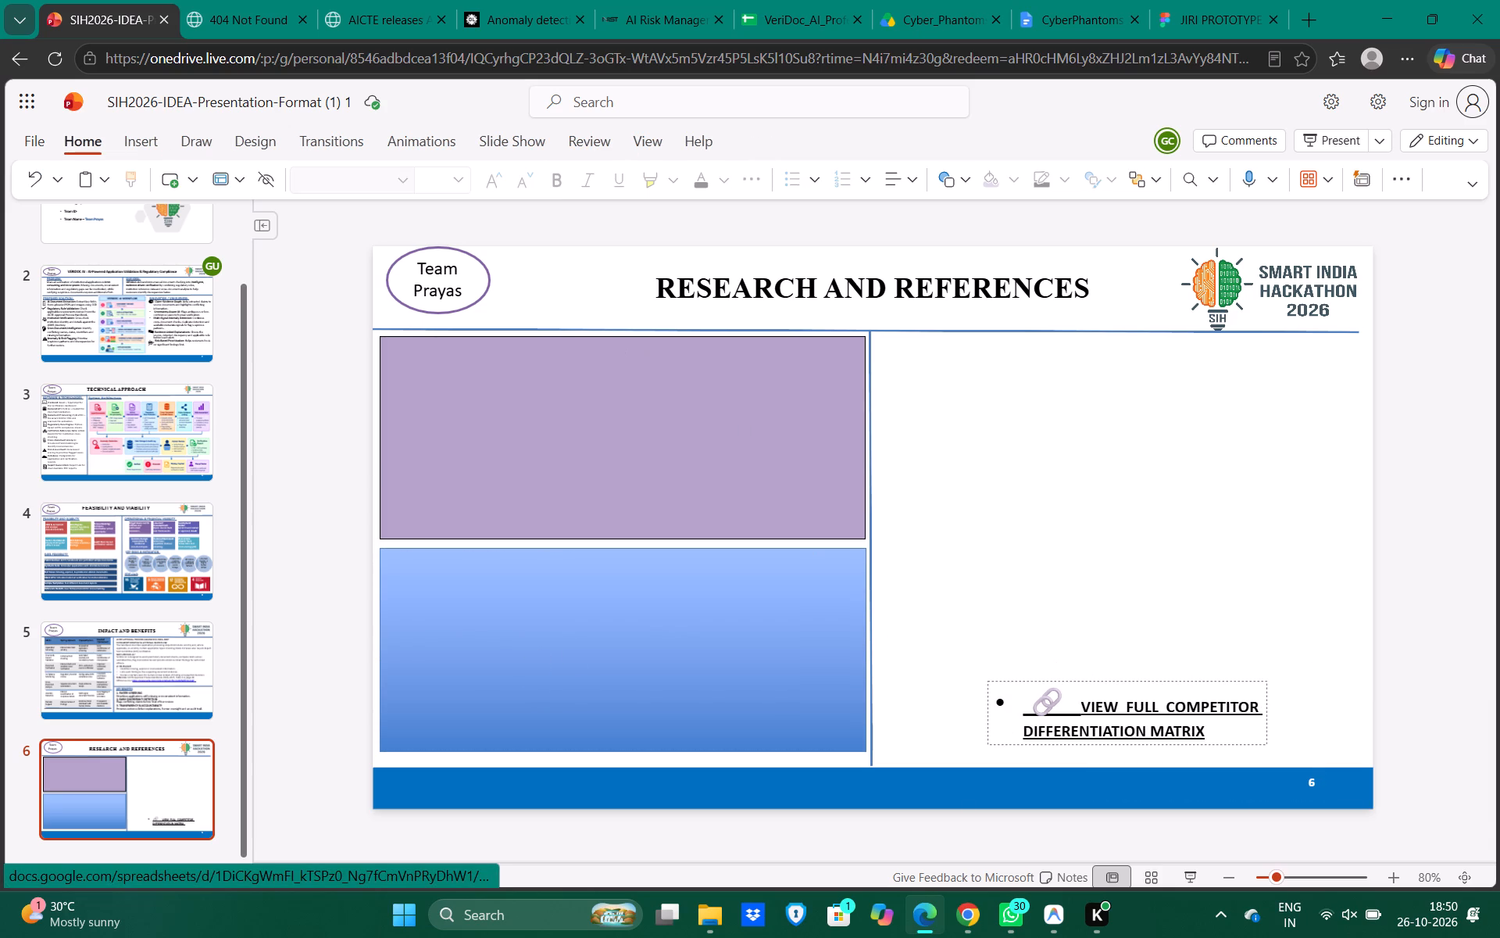
Move the competitor differentiation matrix link text box down onto the footer bar, overlapping the slide's bottom edge near the centre.
left_click(1067, 738)
left_click_drag(1121, 681, 705, 811)
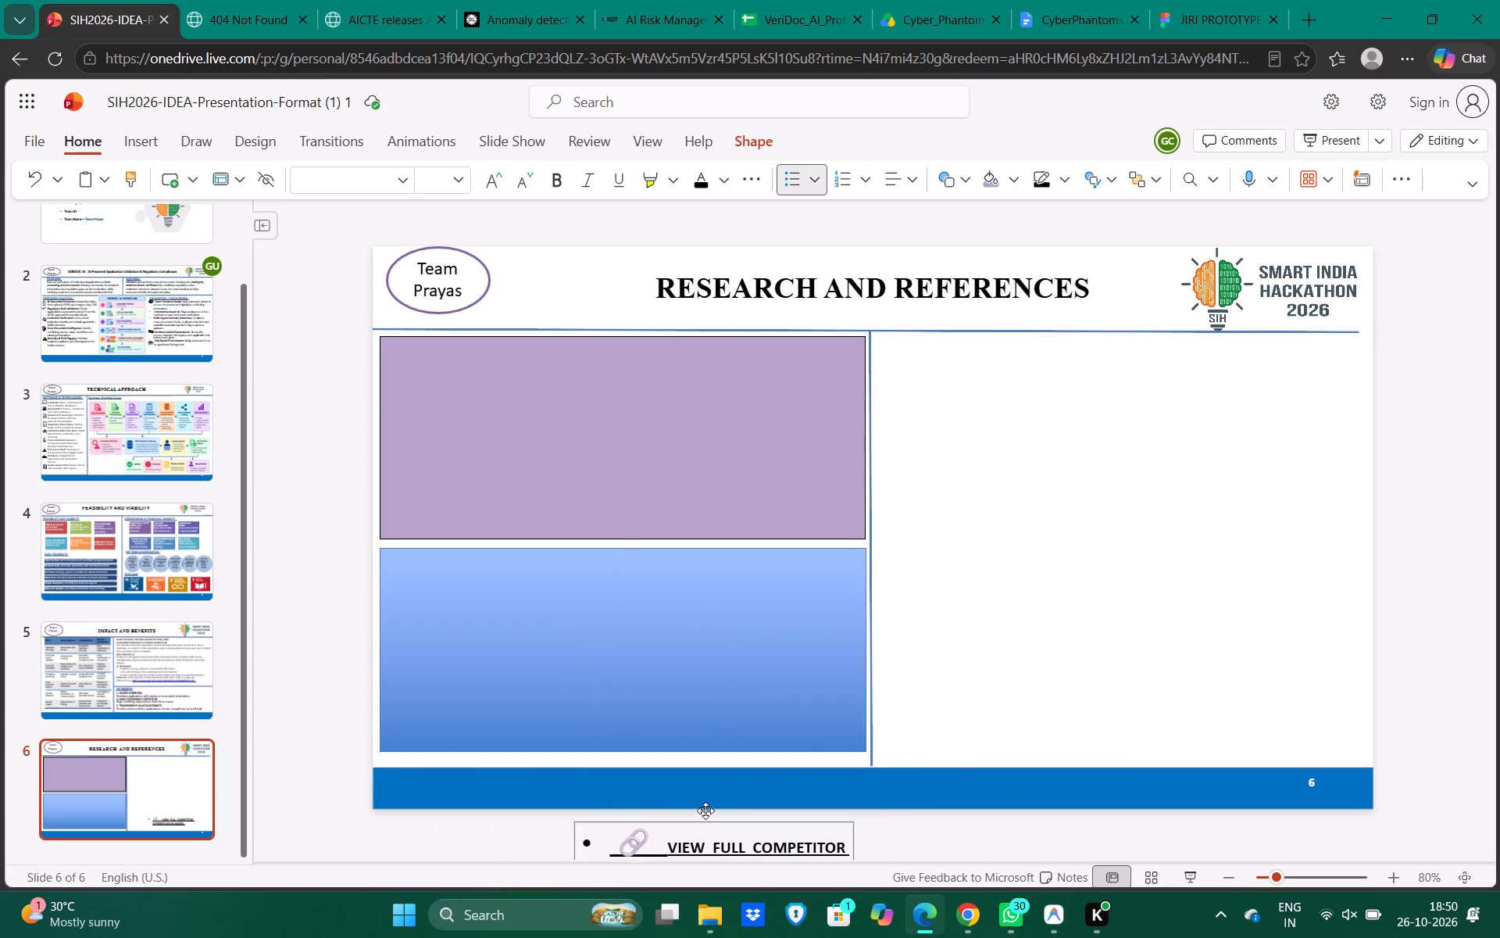
left_click_drag(705, 811, 703, 781)
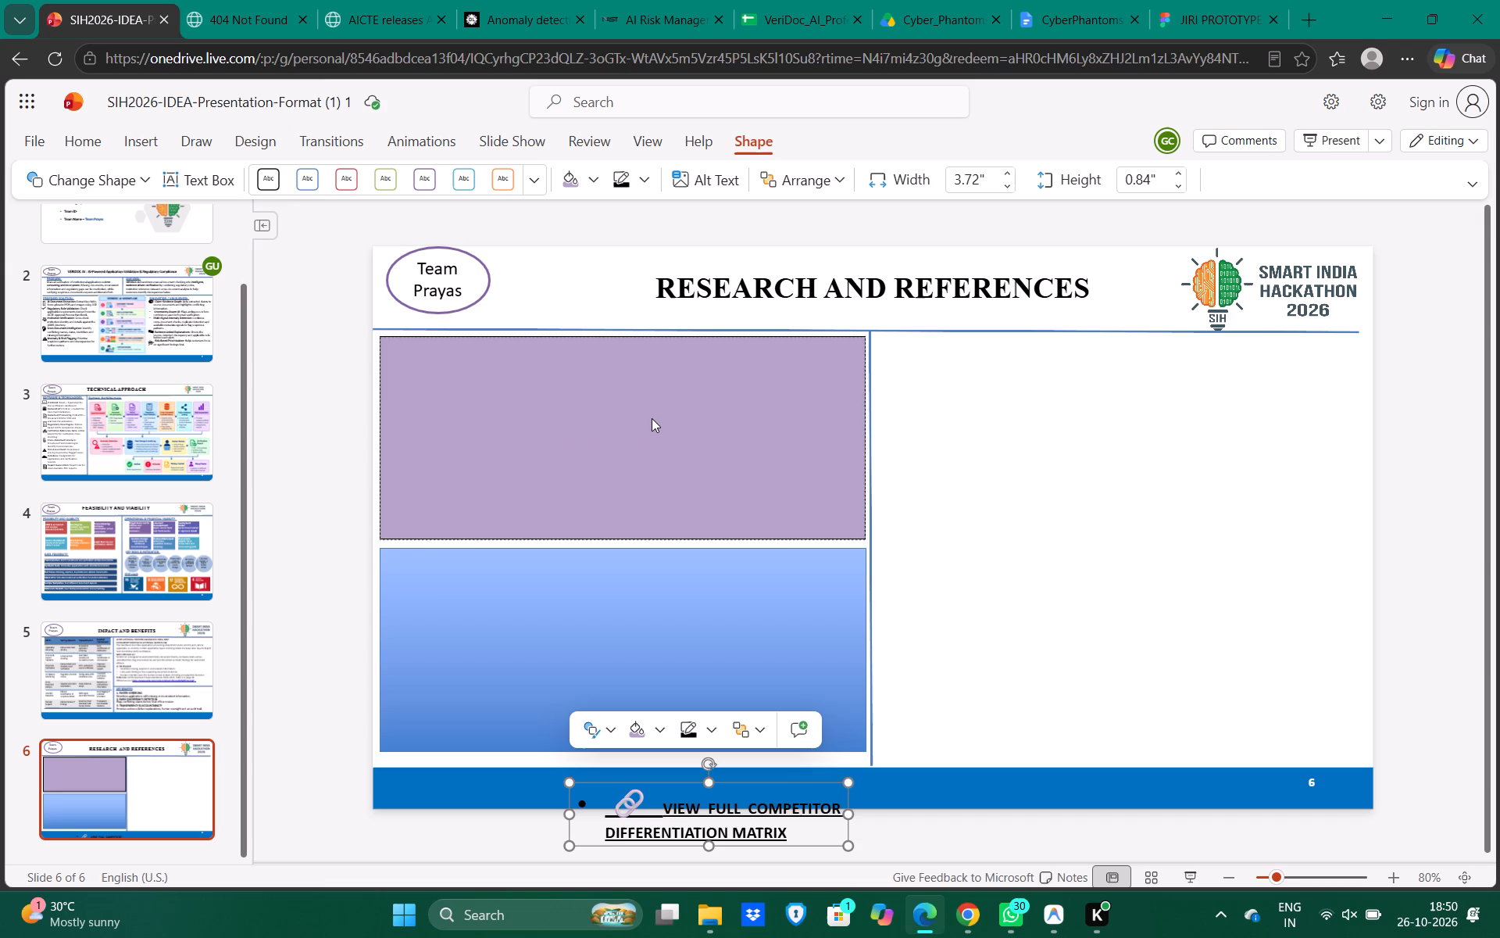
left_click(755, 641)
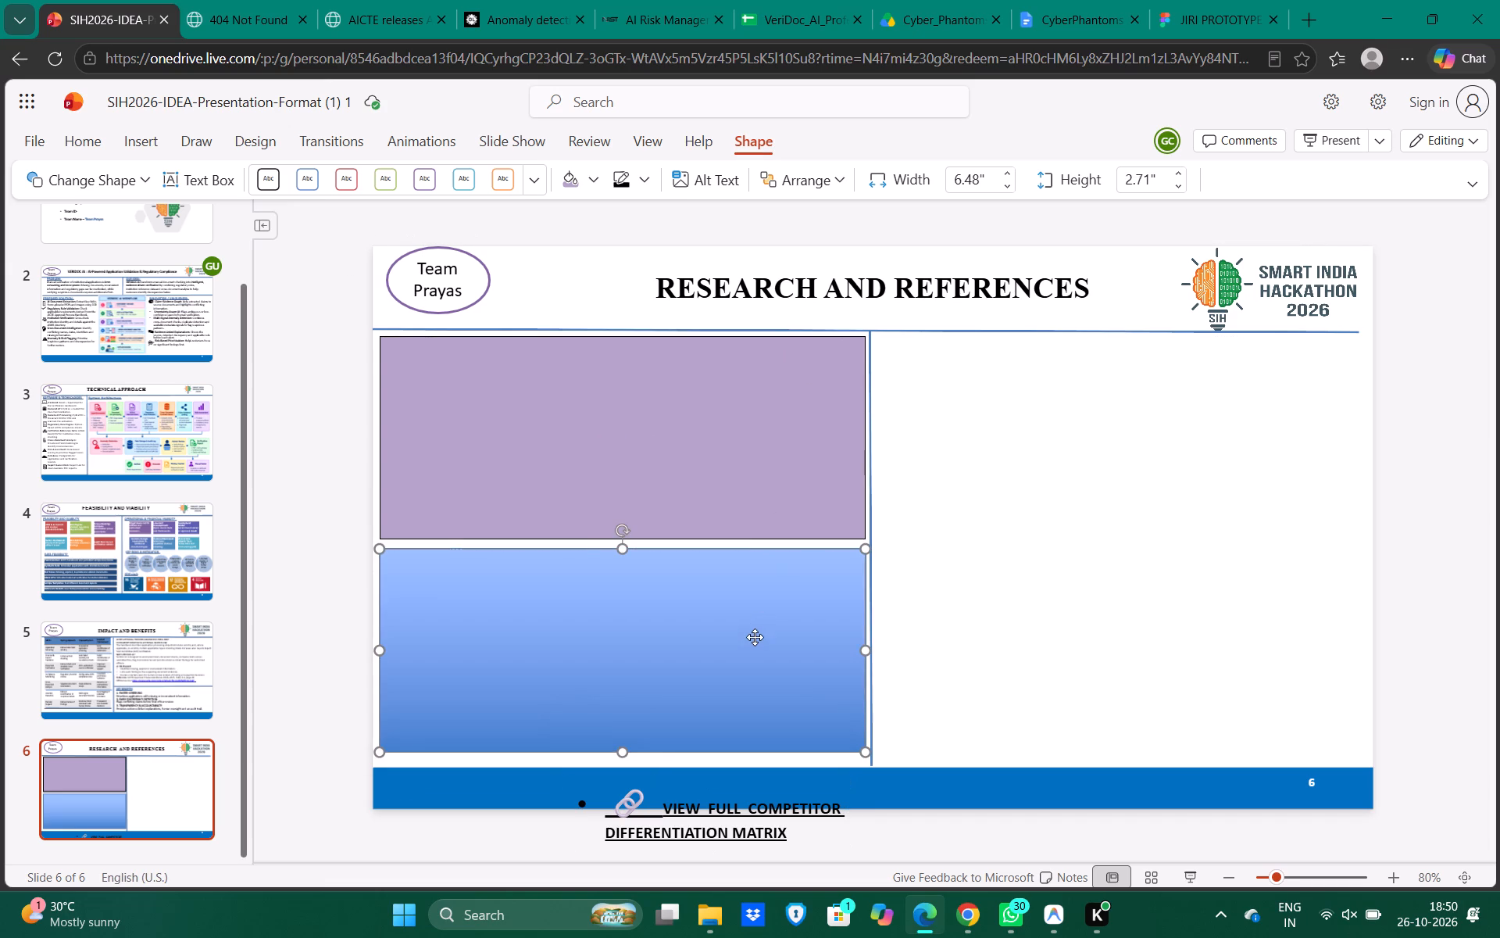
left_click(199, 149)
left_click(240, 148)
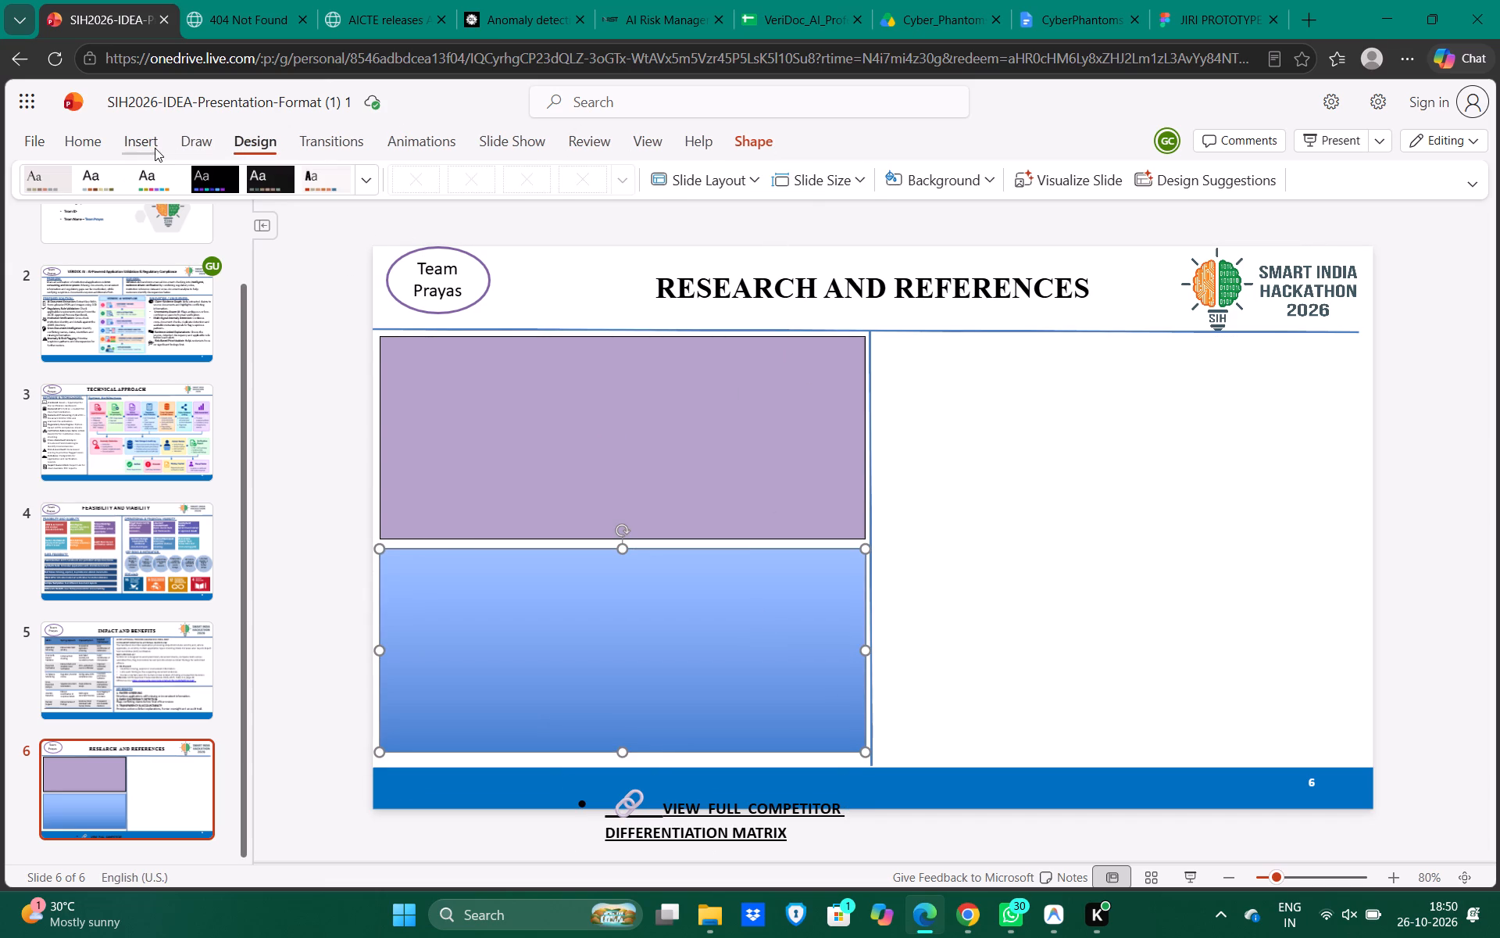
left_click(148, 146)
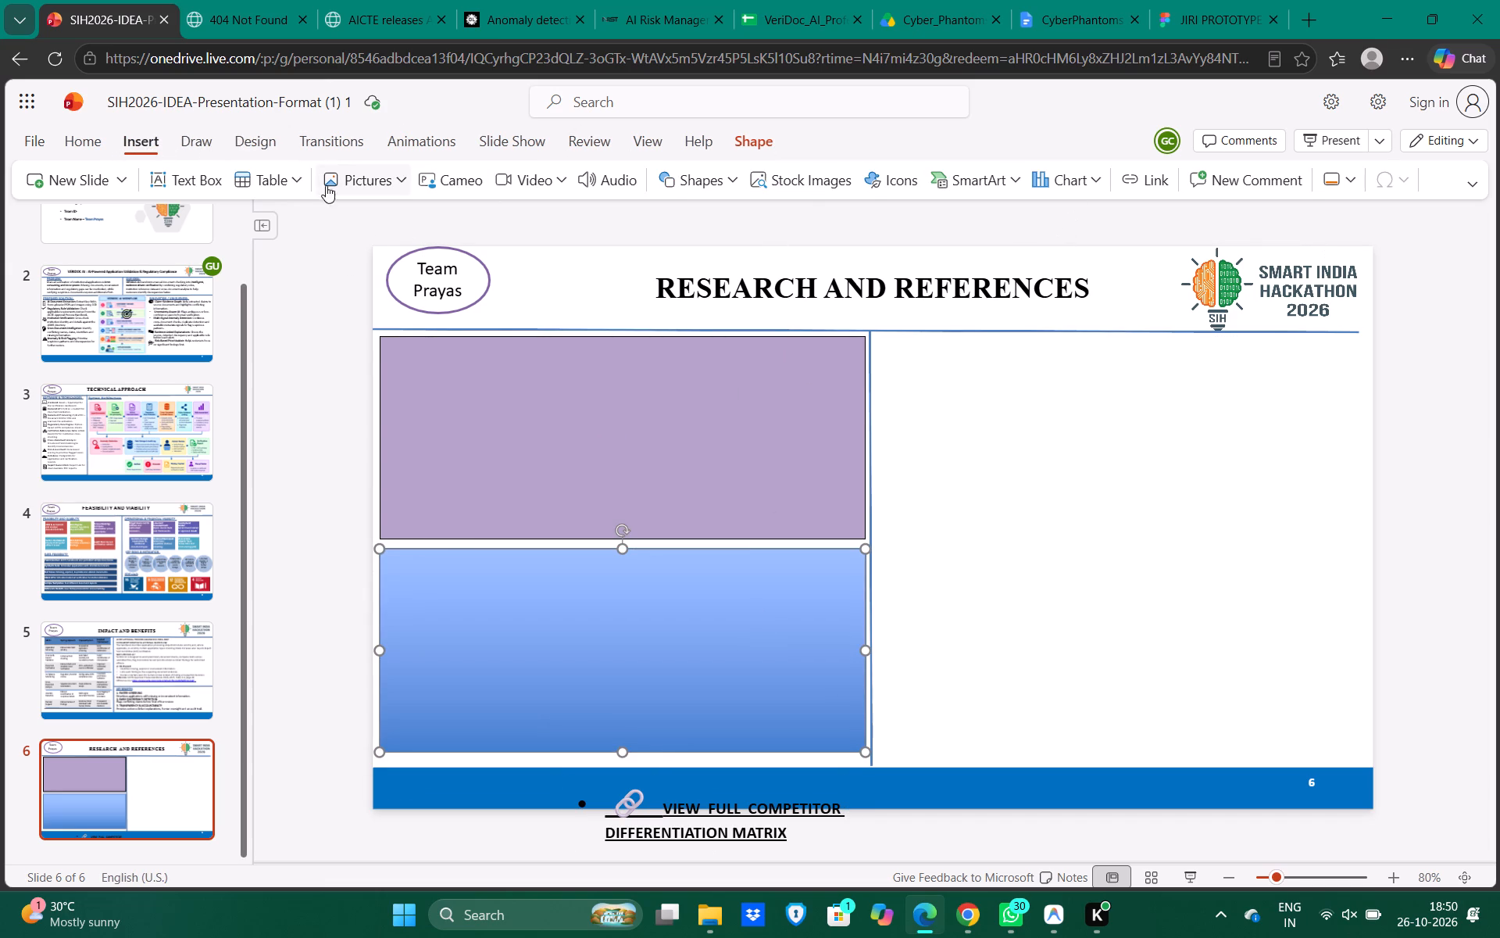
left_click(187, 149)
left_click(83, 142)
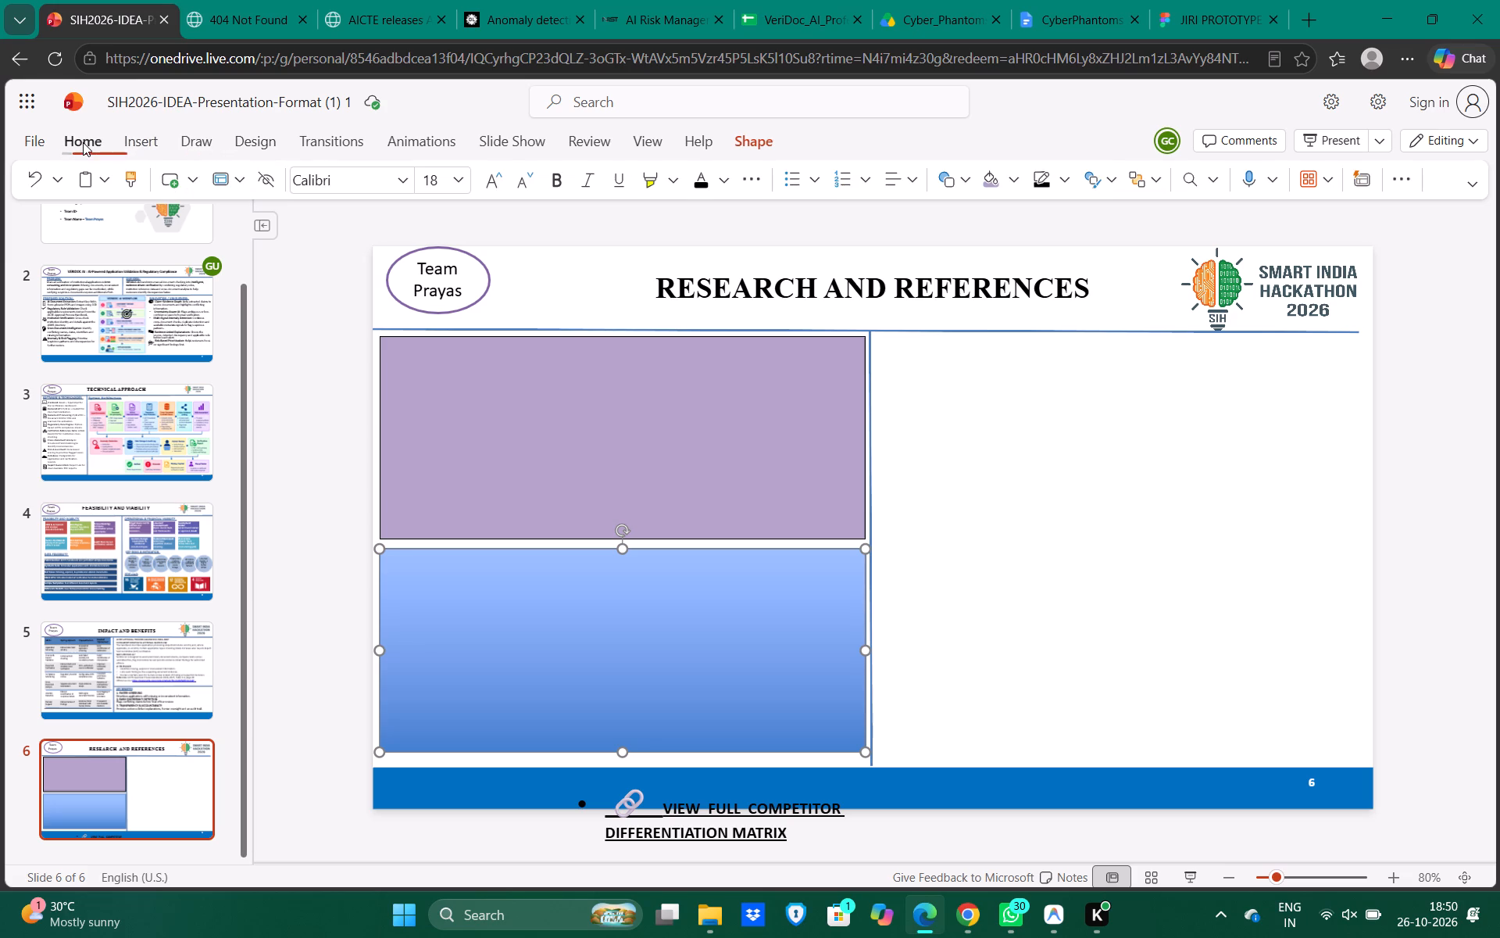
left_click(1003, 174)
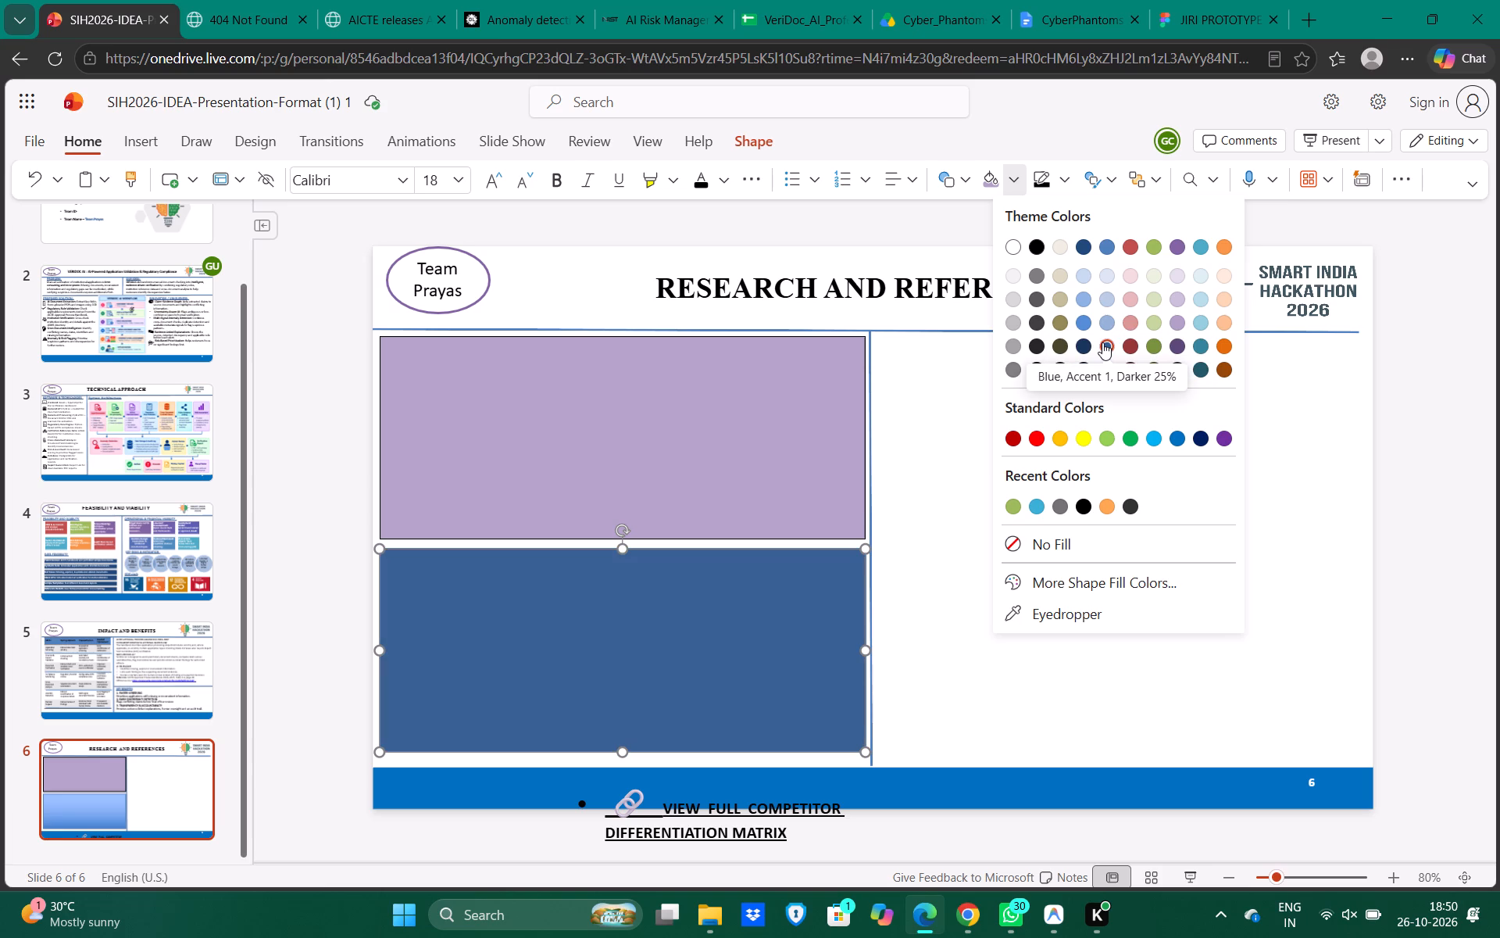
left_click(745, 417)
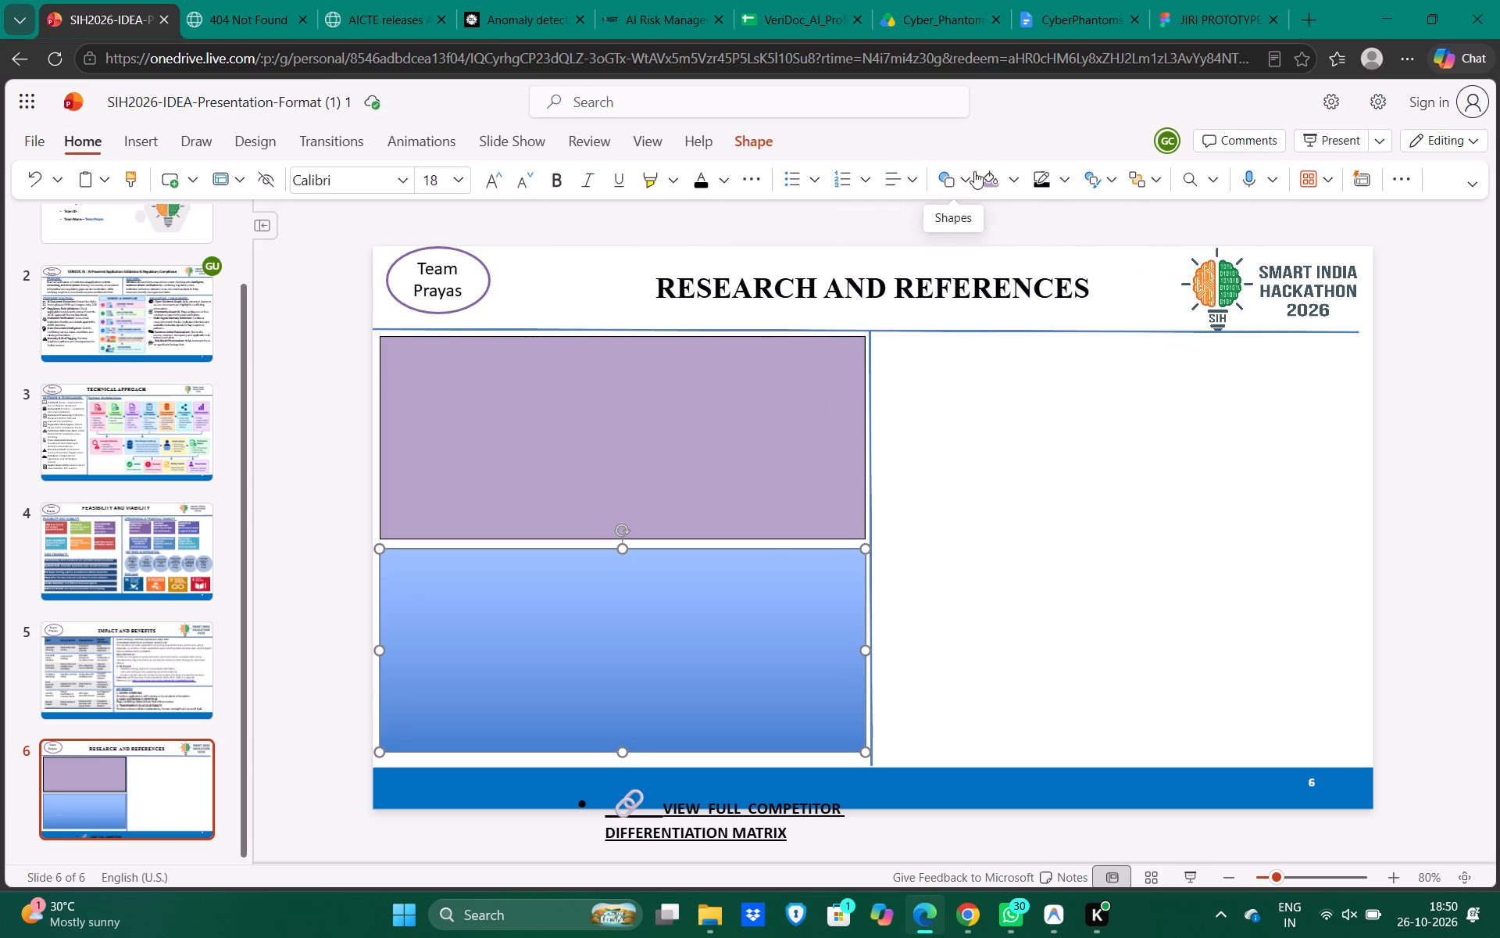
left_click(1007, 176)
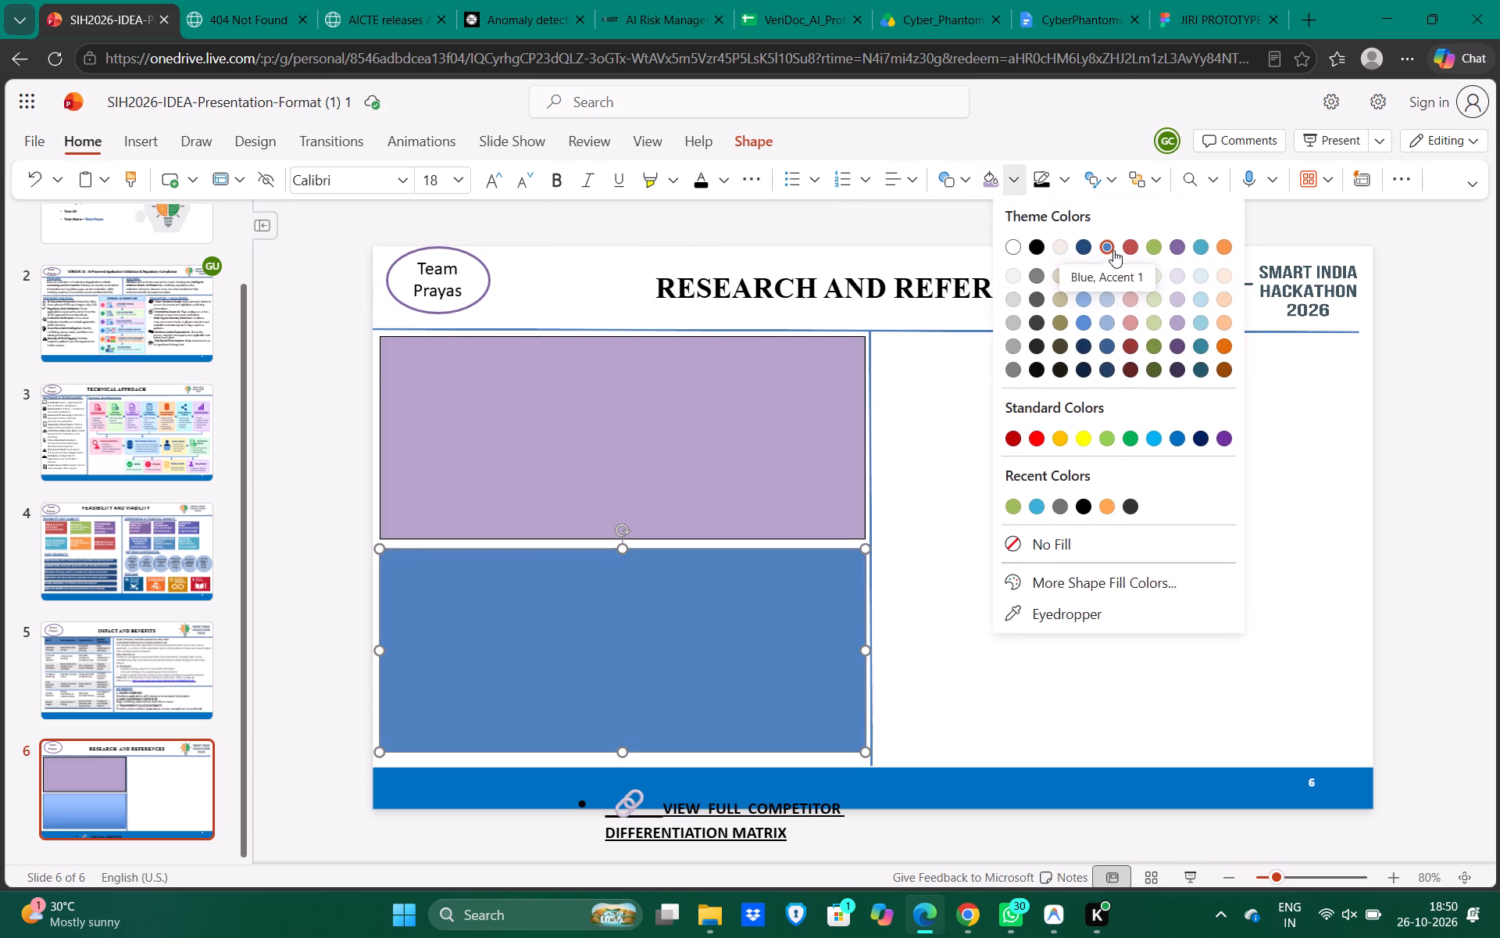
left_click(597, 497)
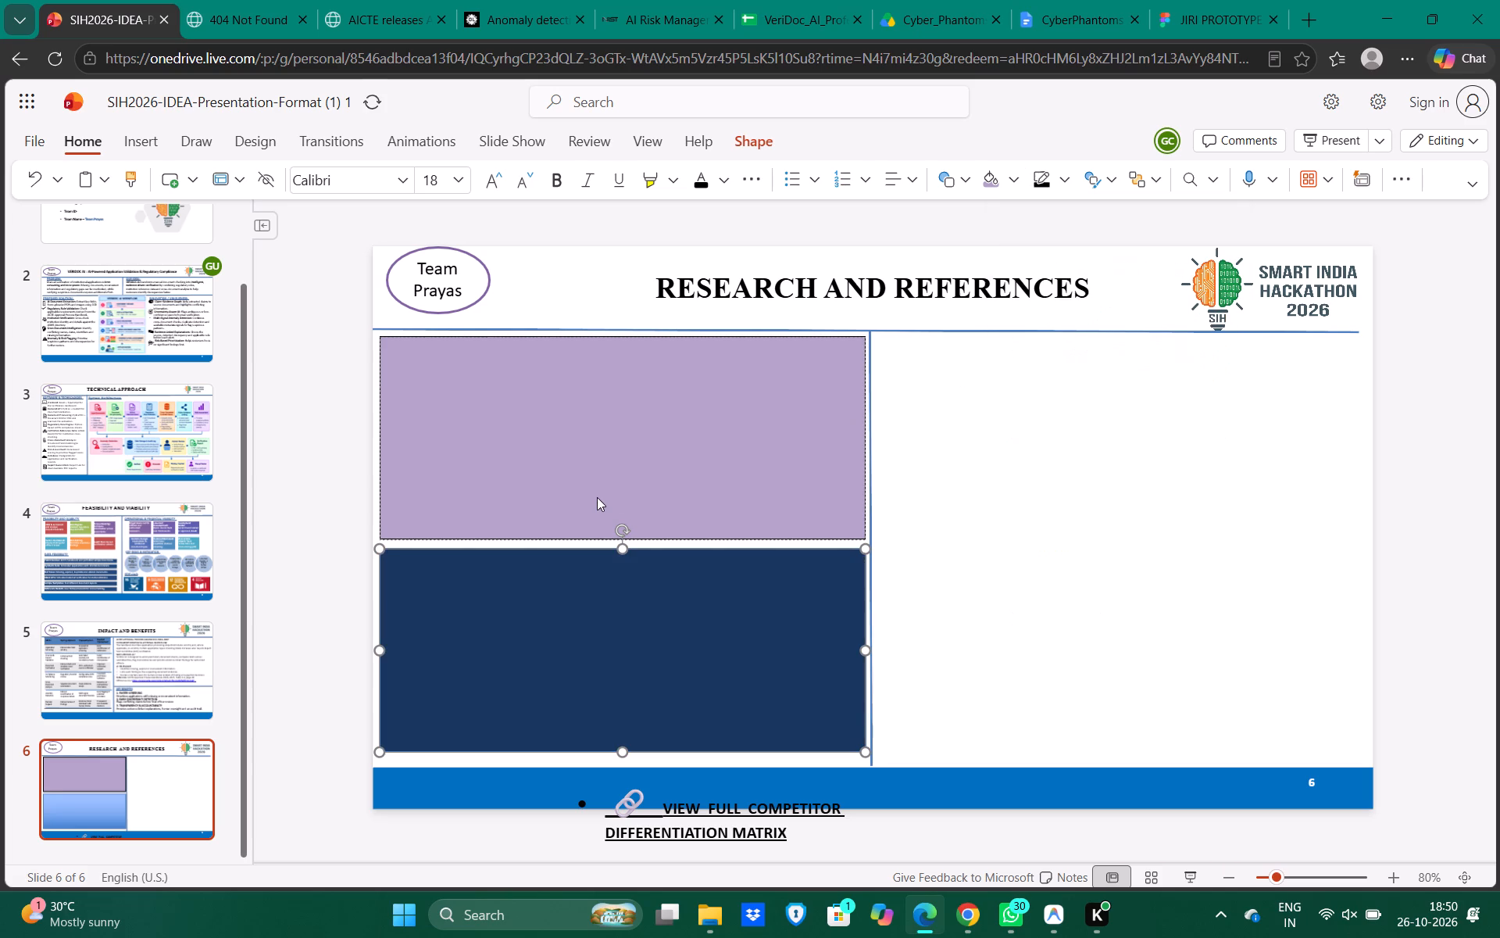
Change the purple rectangle's fill to the dark blue theme colour.
left_click(642, 439)
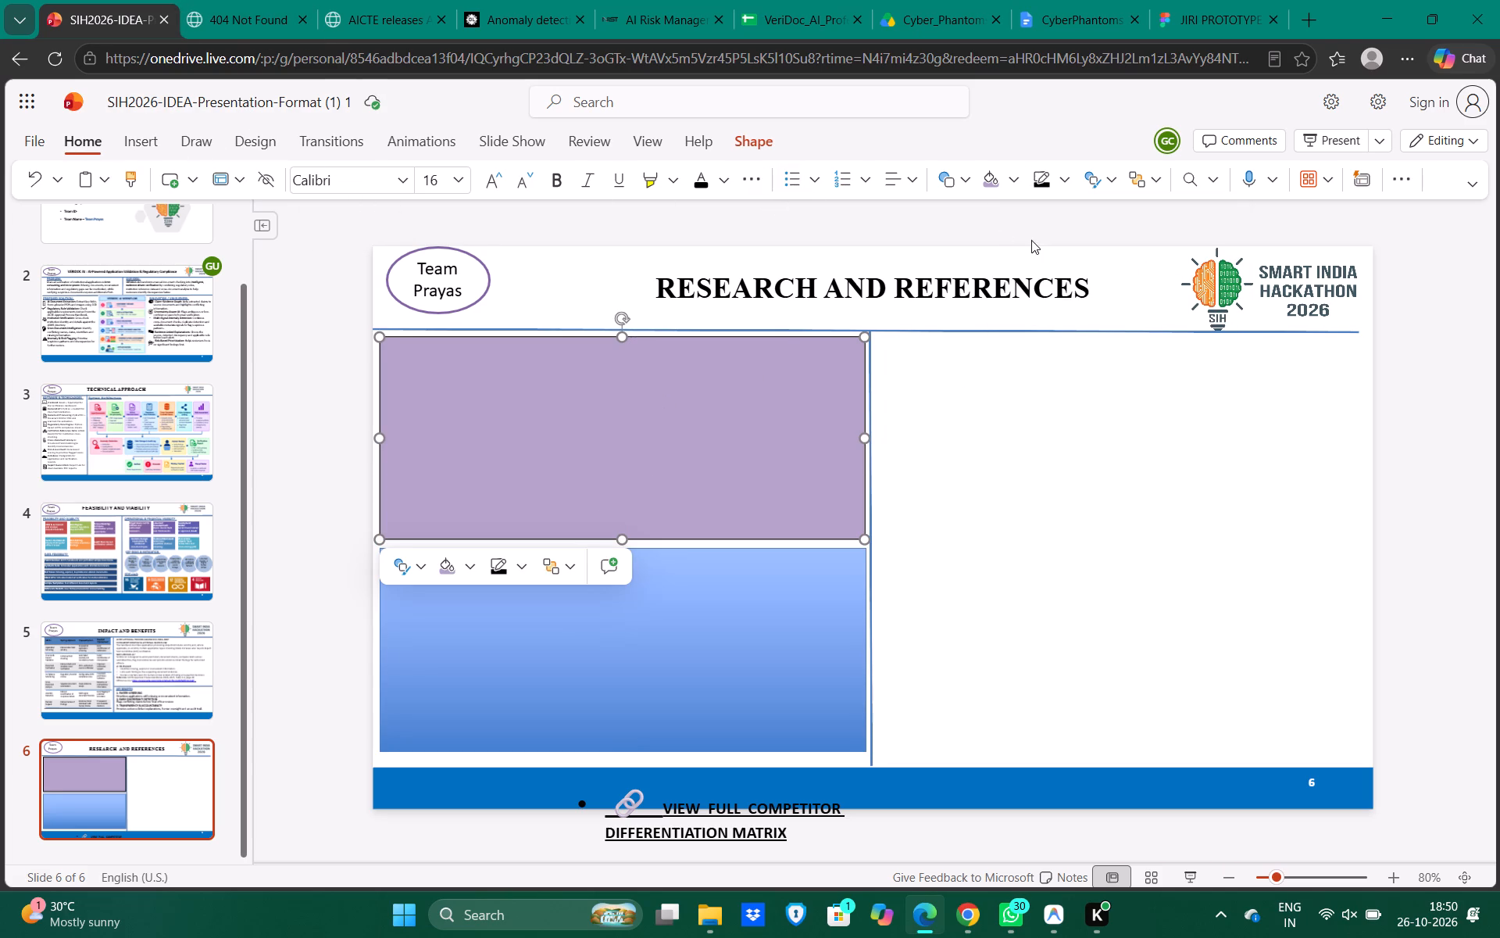
left_click(995, 181)
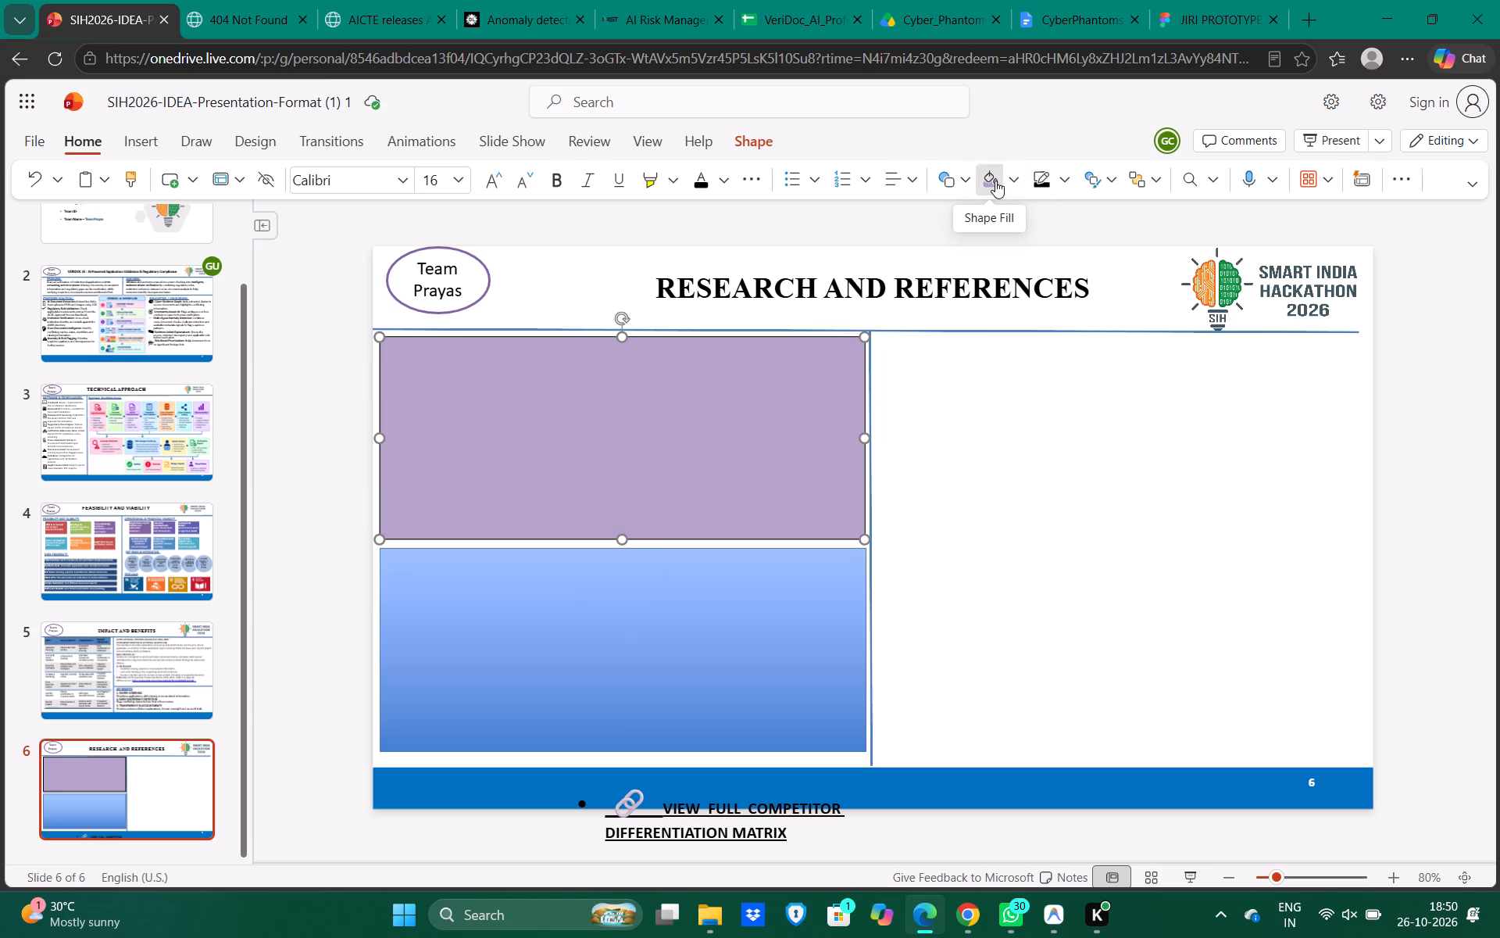
left_click(1013, 179)
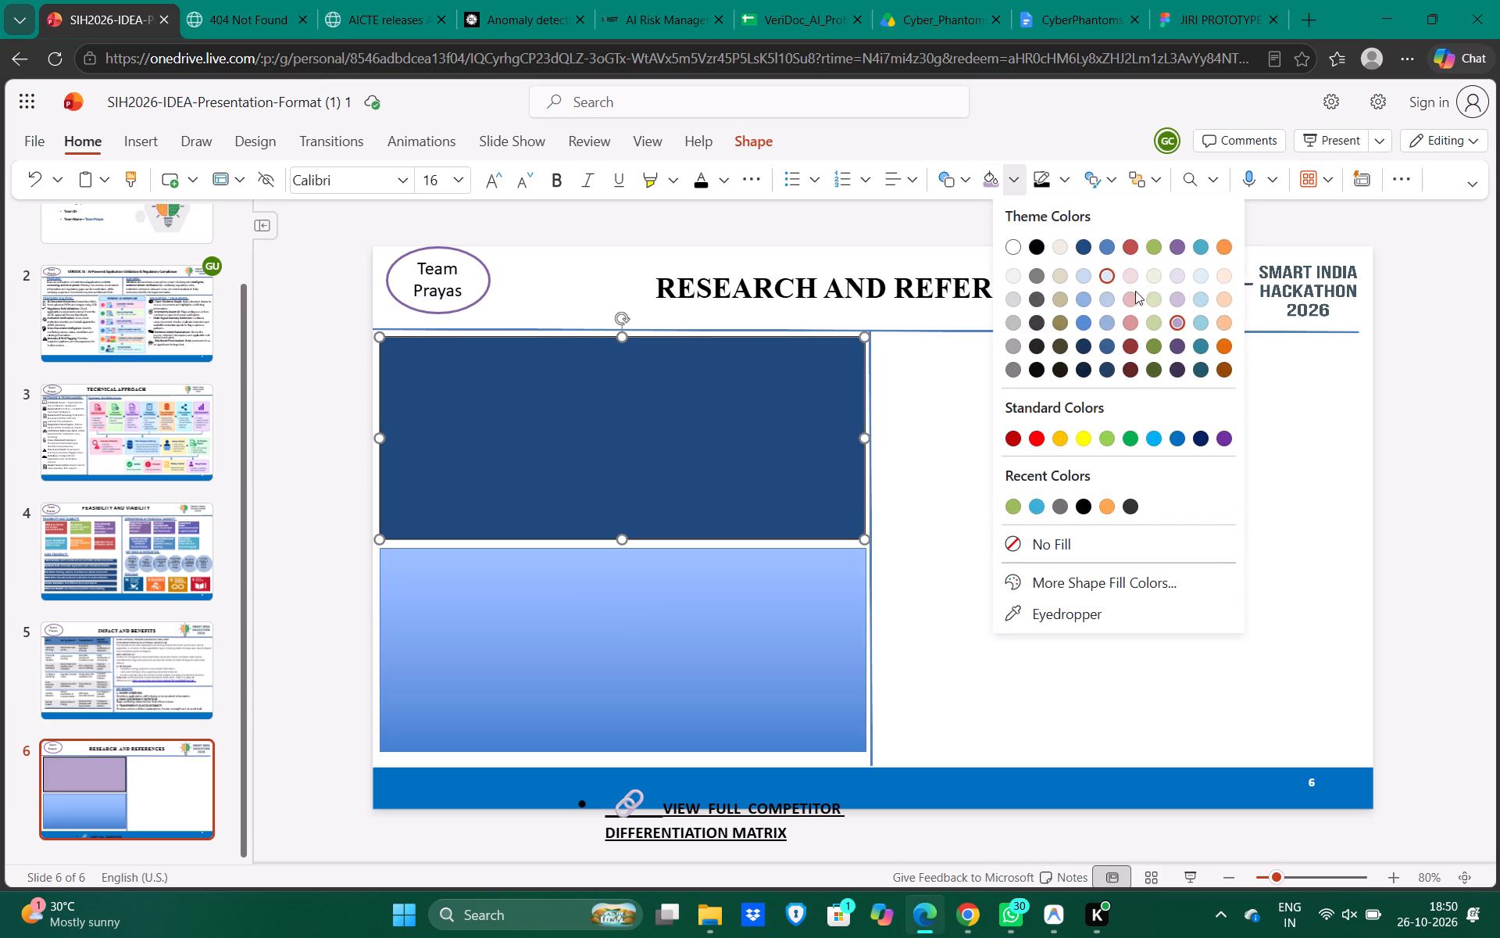
left_click(1080, 244)
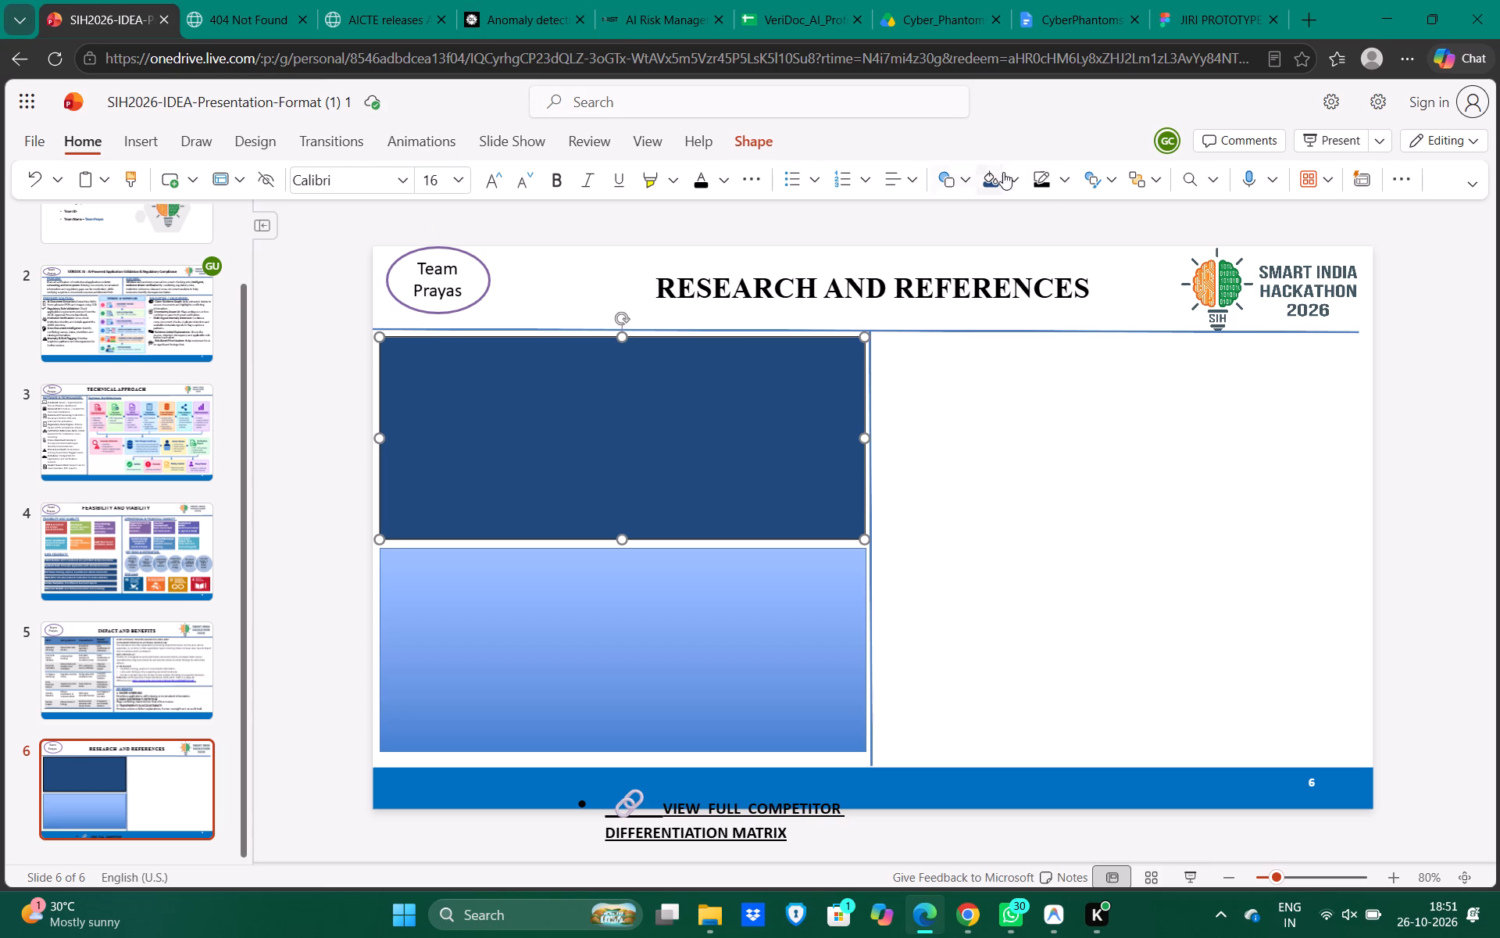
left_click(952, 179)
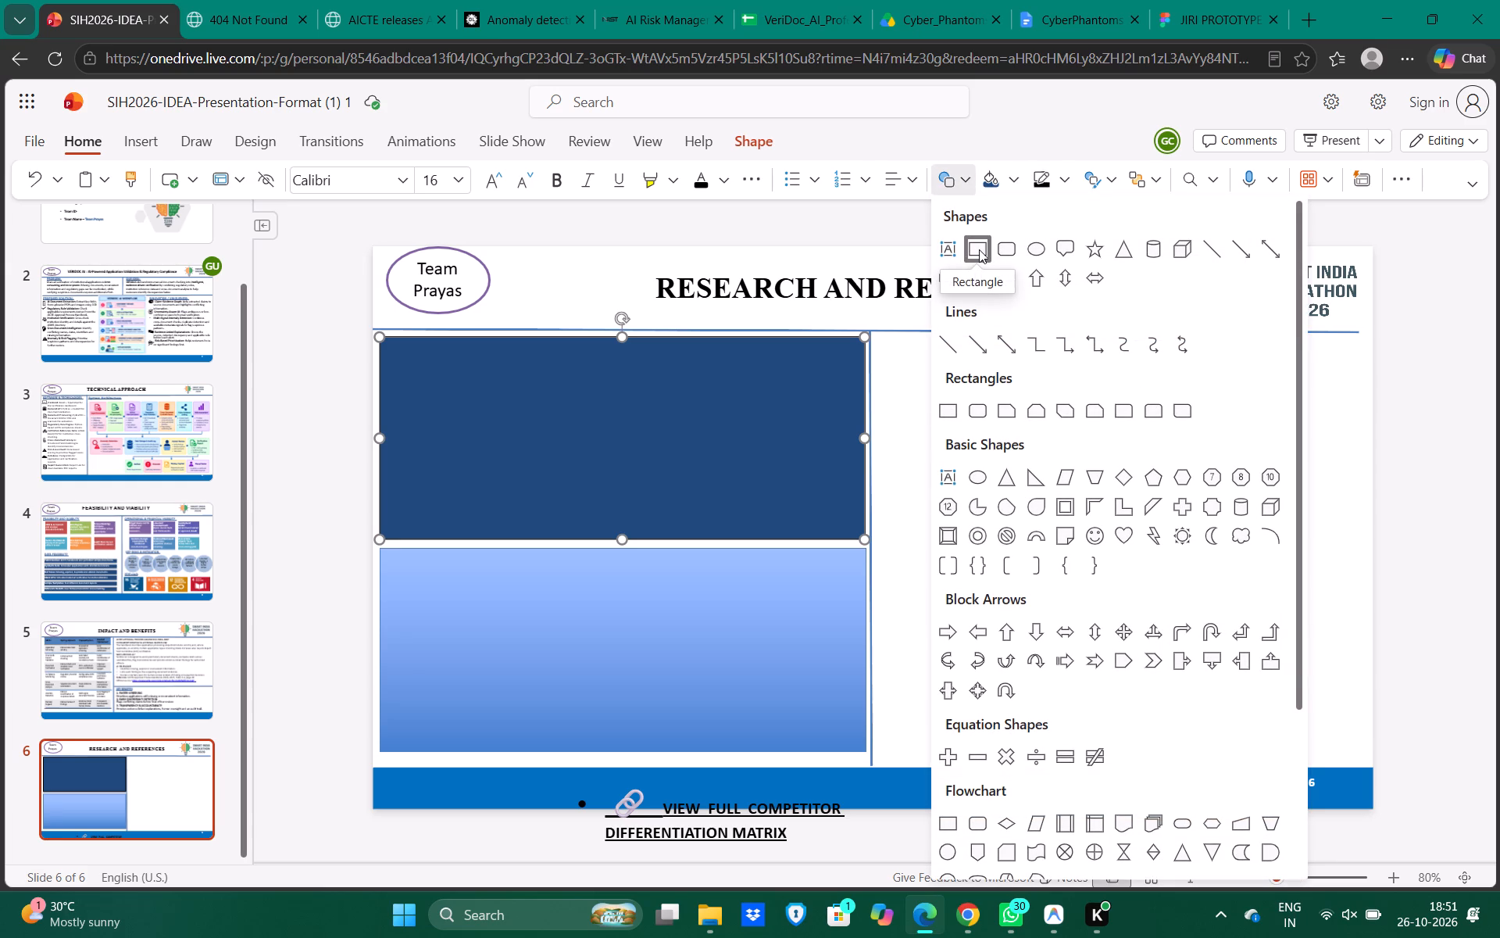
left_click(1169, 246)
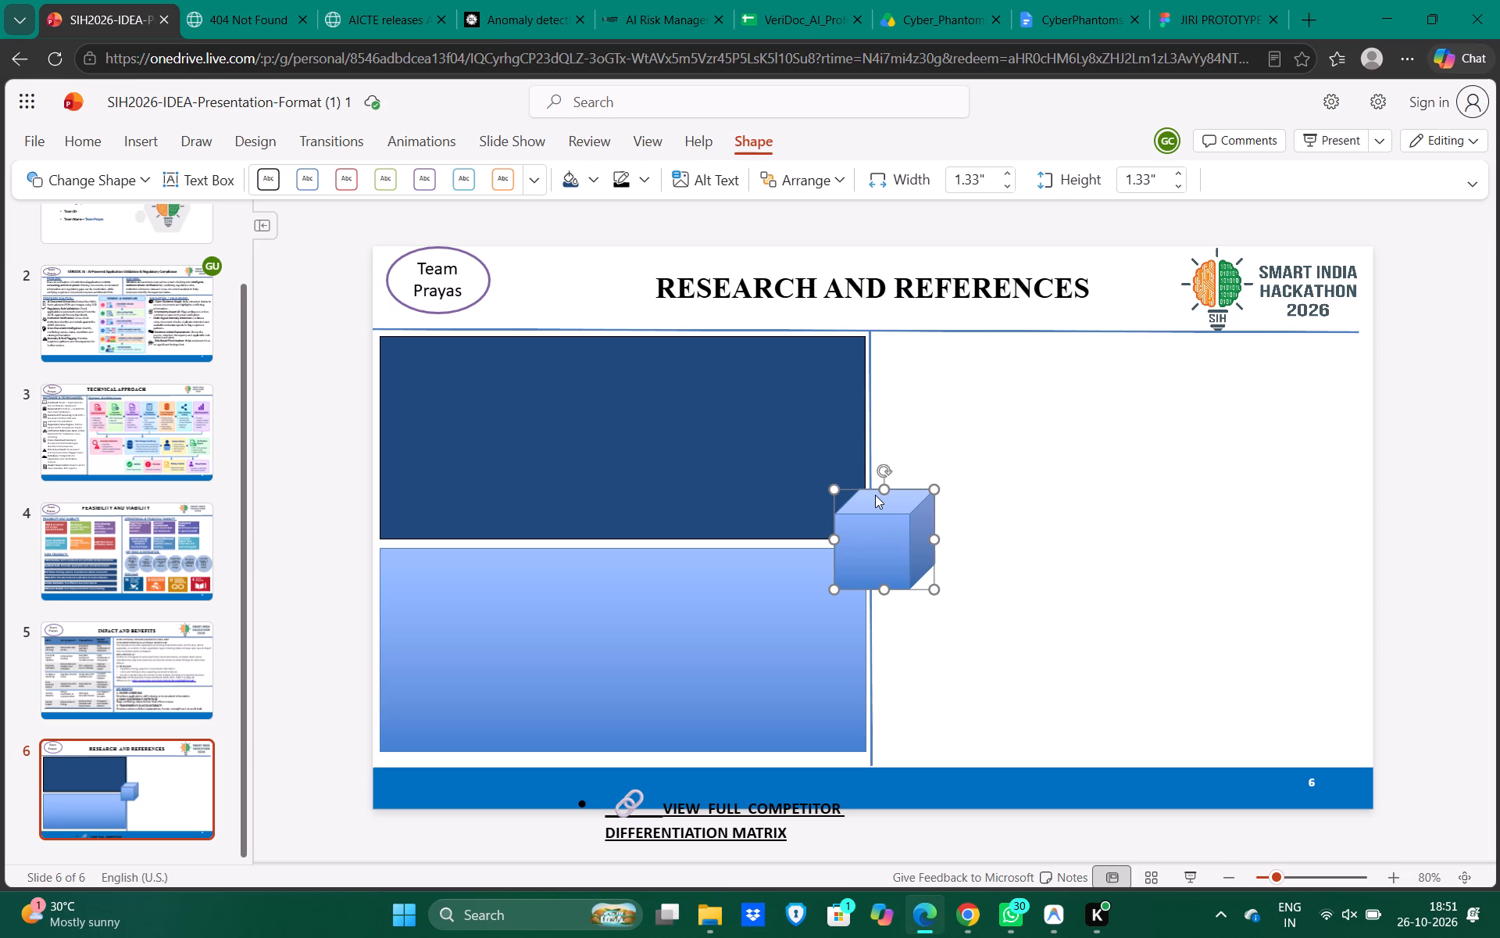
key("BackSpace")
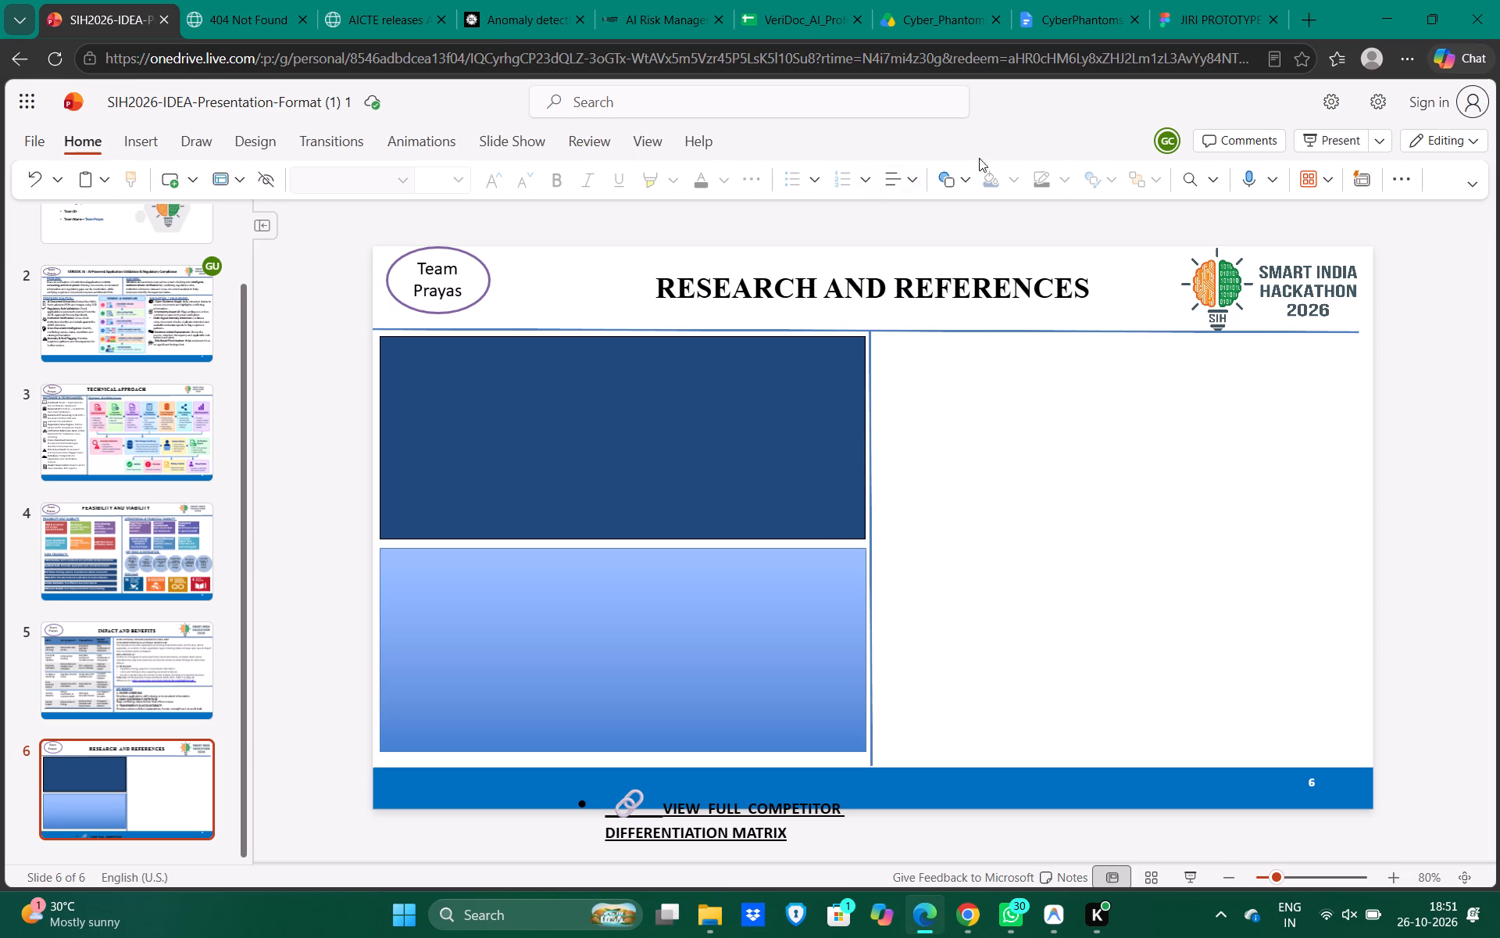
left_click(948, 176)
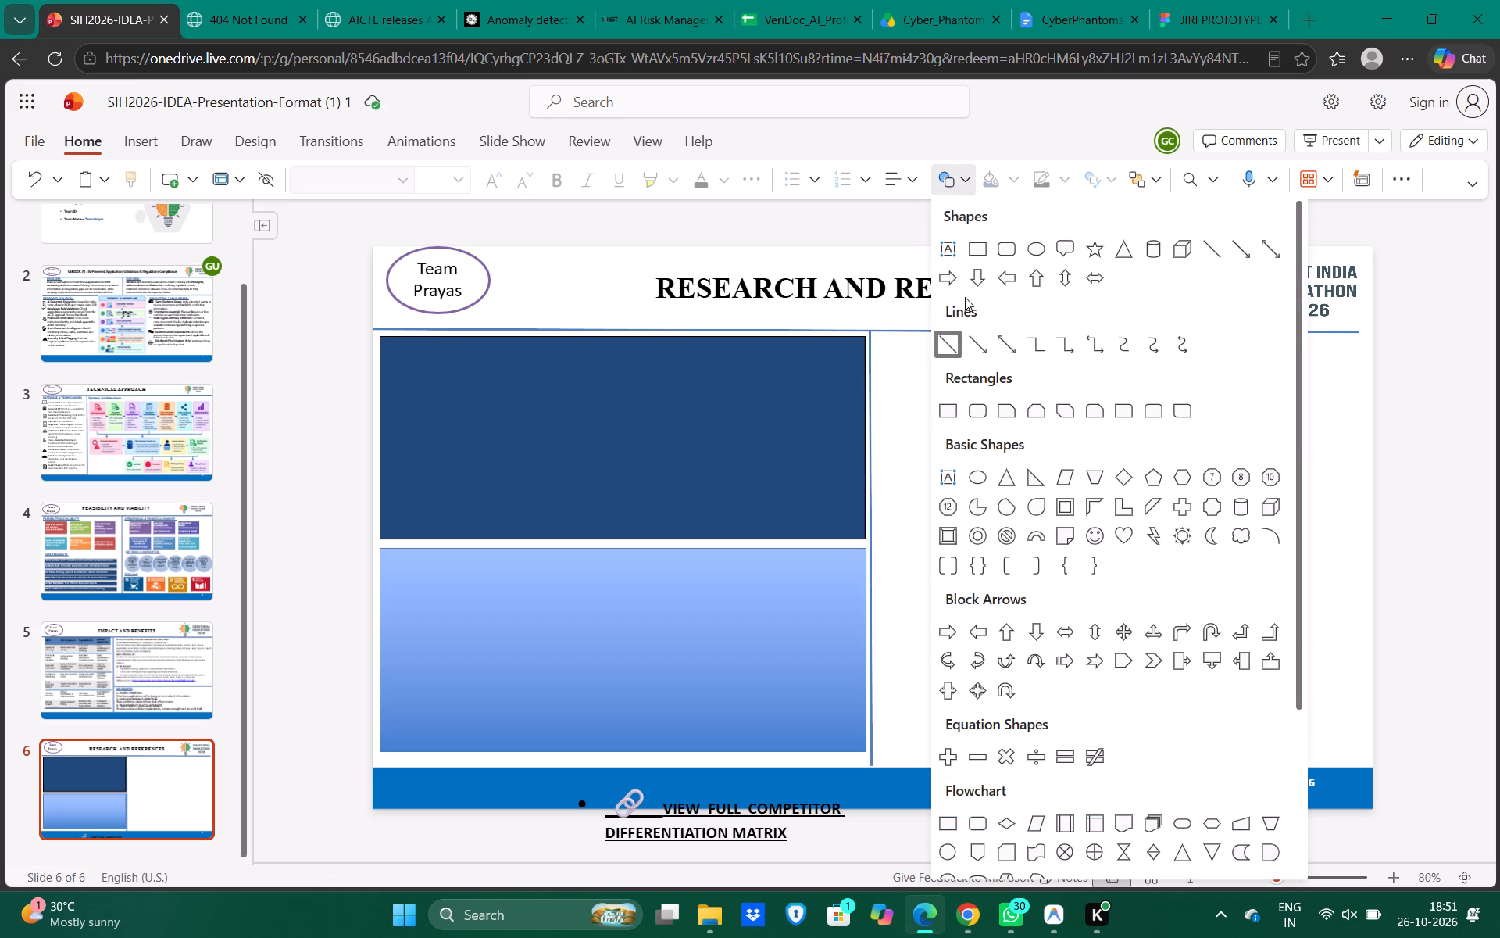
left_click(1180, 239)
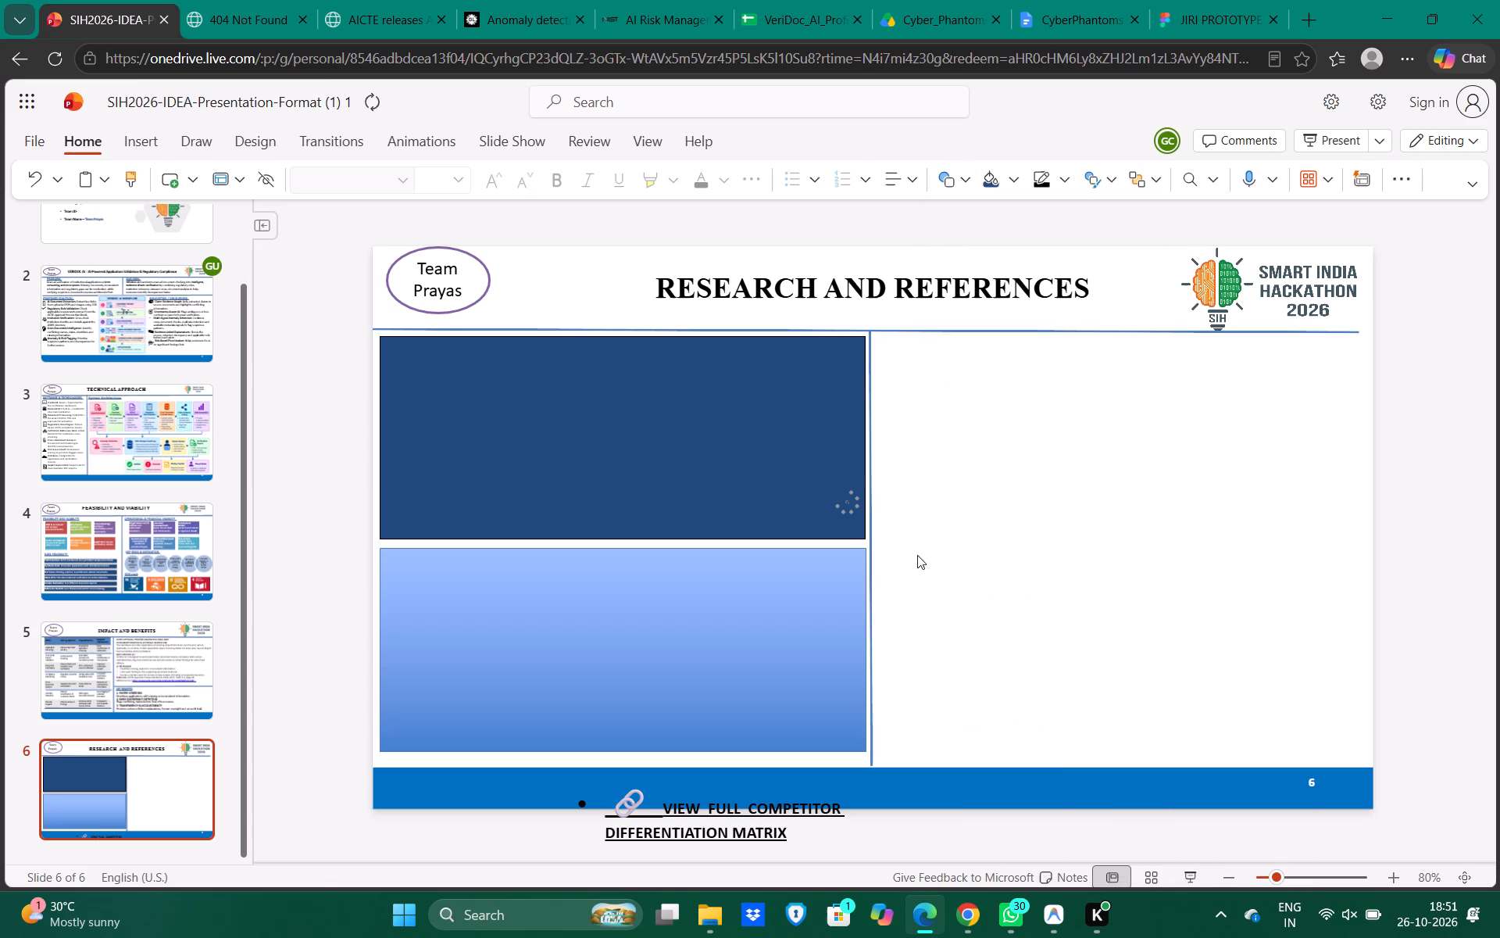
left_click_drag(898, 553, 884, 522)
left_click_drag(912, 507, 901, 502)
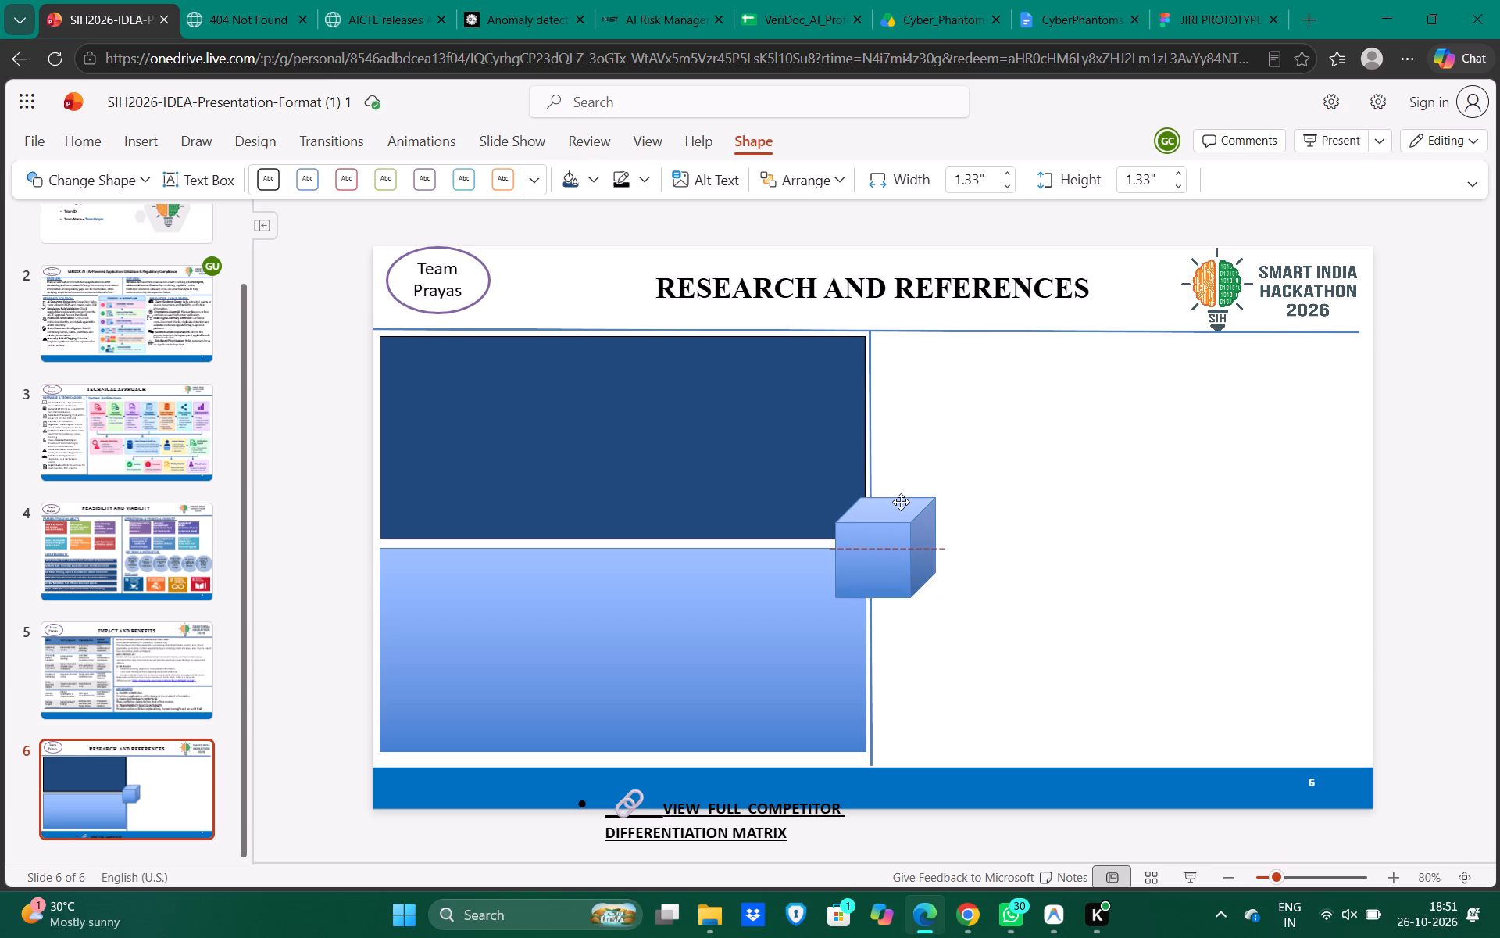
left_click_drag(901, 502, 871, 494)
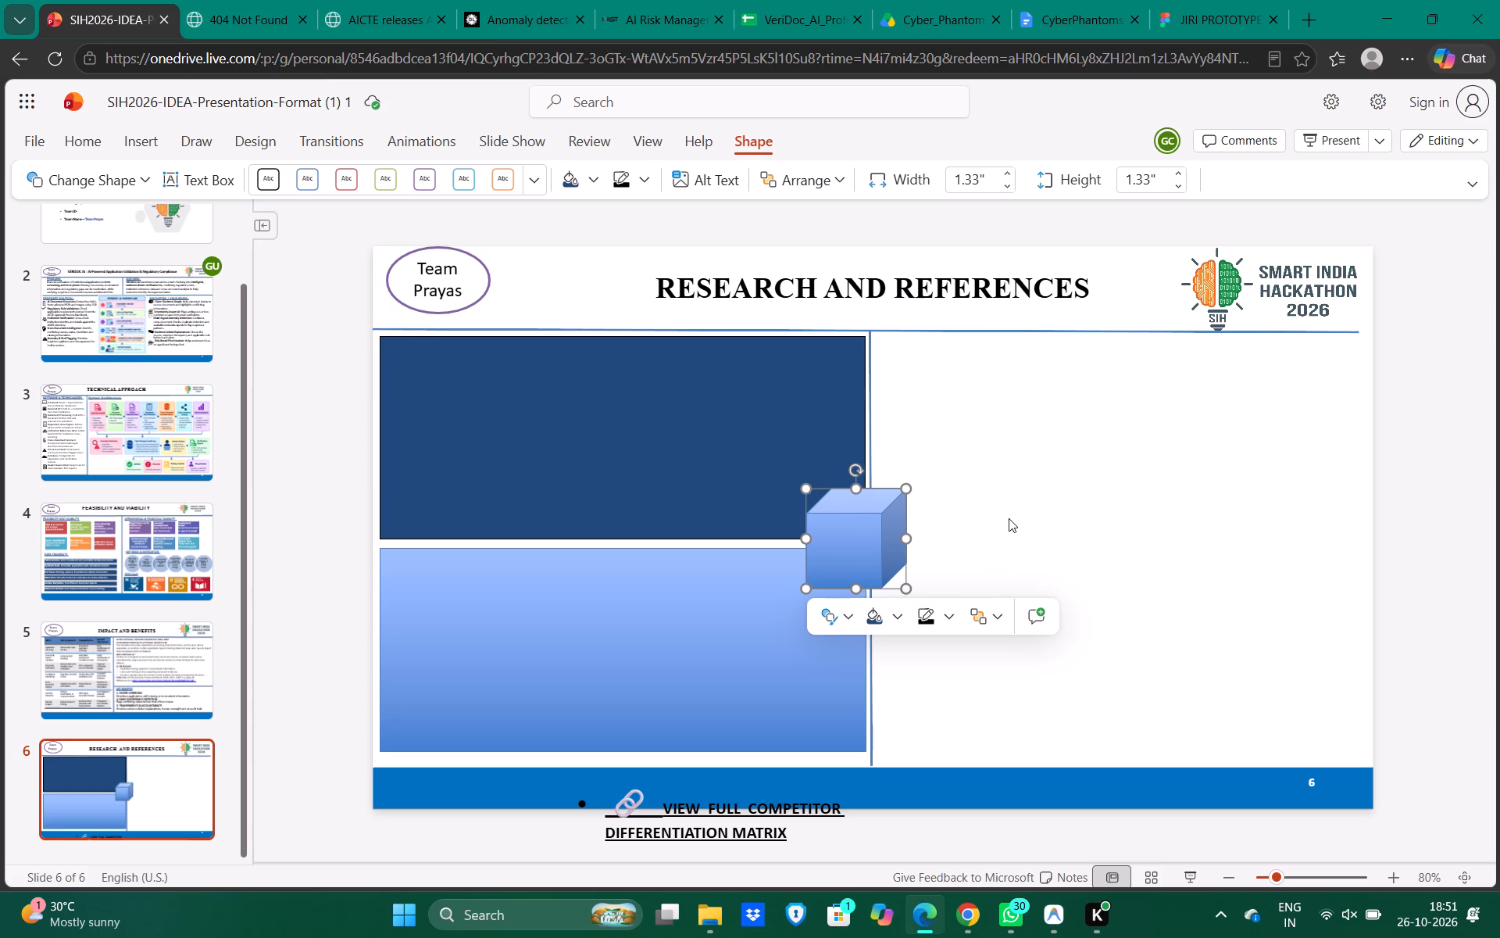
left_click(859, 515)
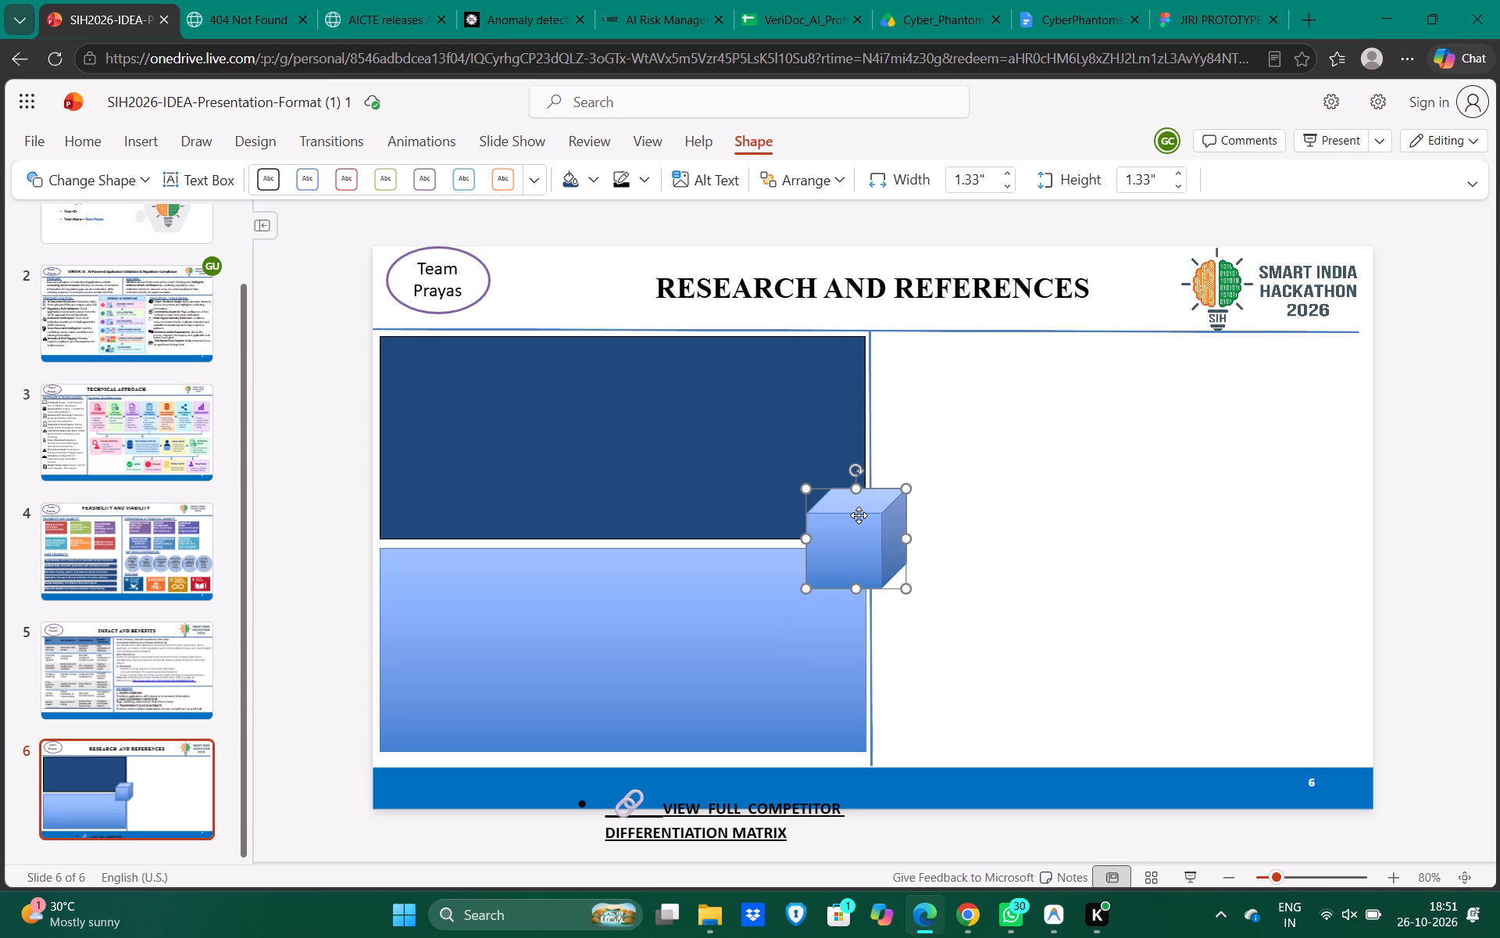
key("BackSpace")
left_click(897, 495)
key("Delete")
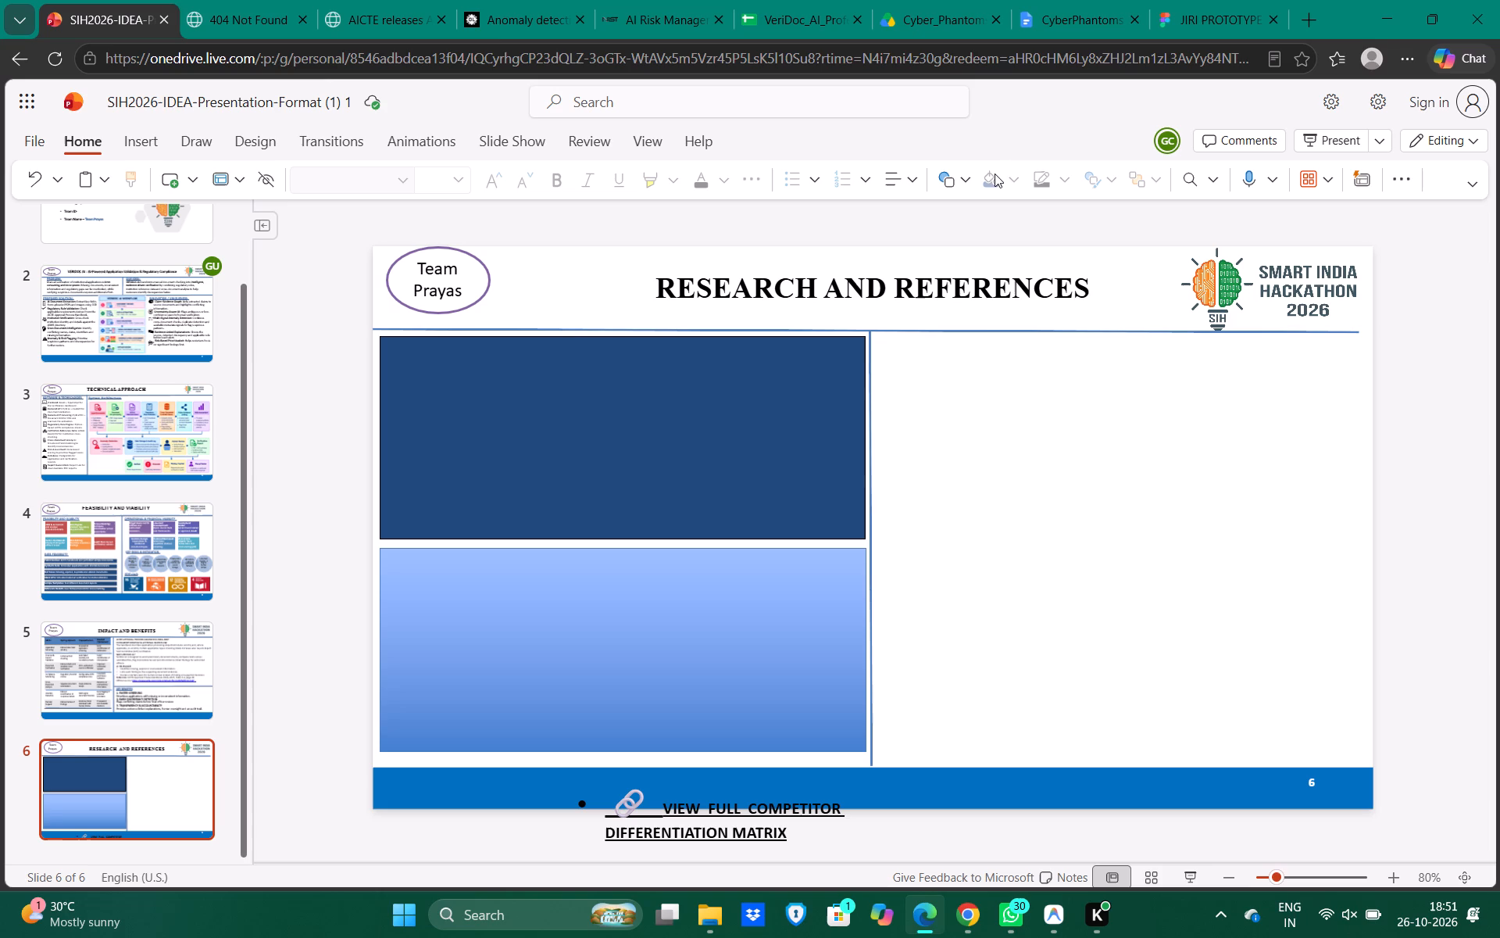
Insert a rectangle across the divider from the lower light-blue one and stretch it to about 6.33" wide and 2.71" high.
left_click(955, 178)
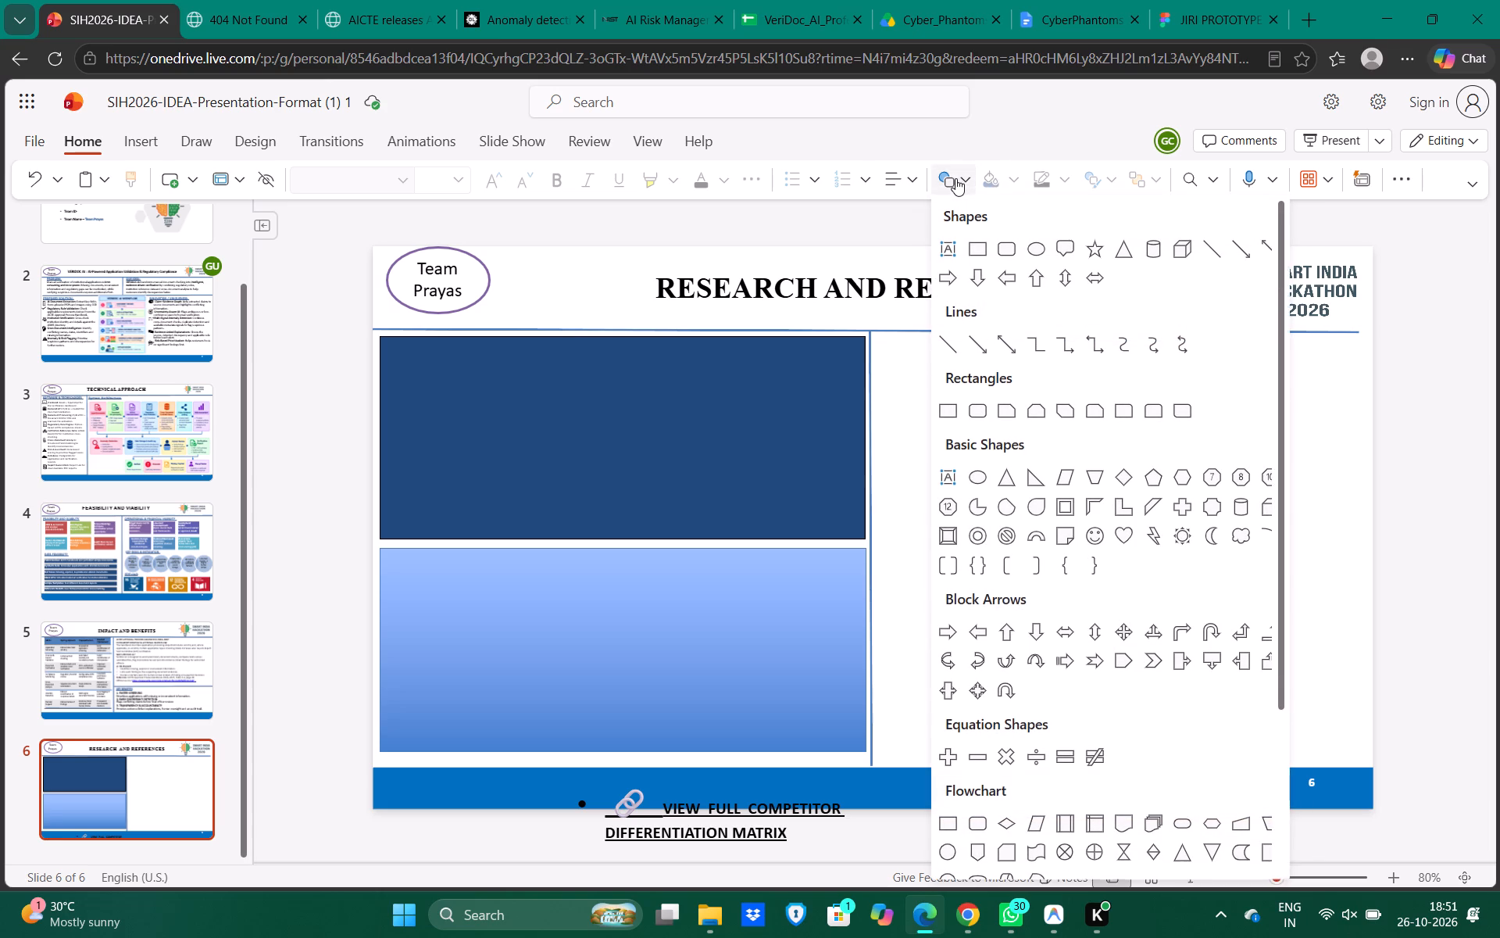
left_click(977, 242)
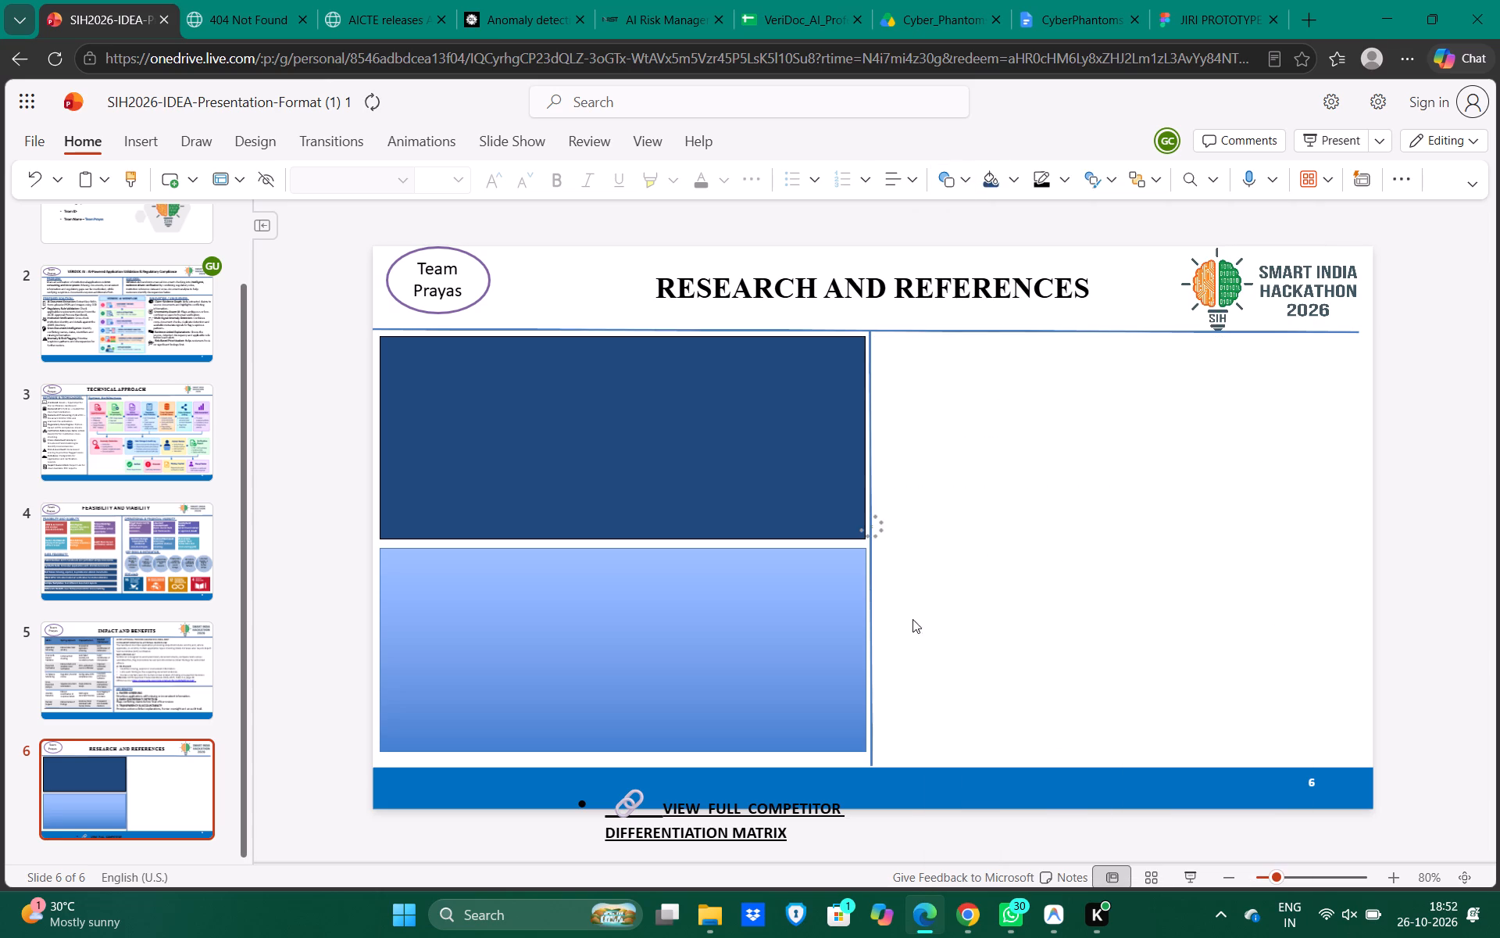
left_click_drag(902, 550, 1127, 646)
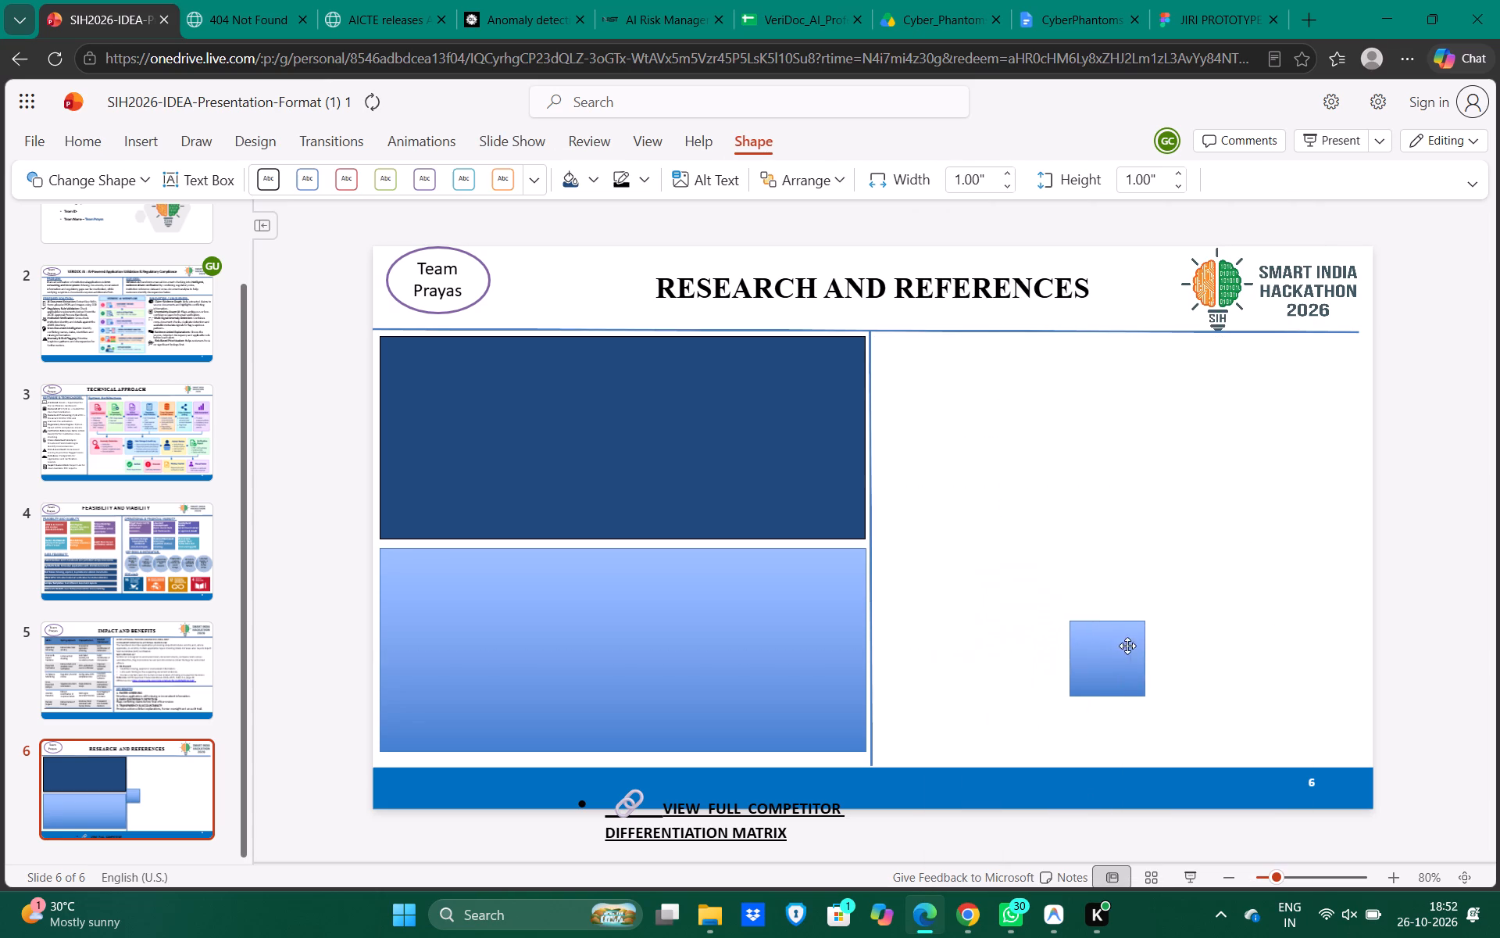
left_click_drag(1127, 646, 1156, 642)
left_click_drag(1127, 651, 945, 642)
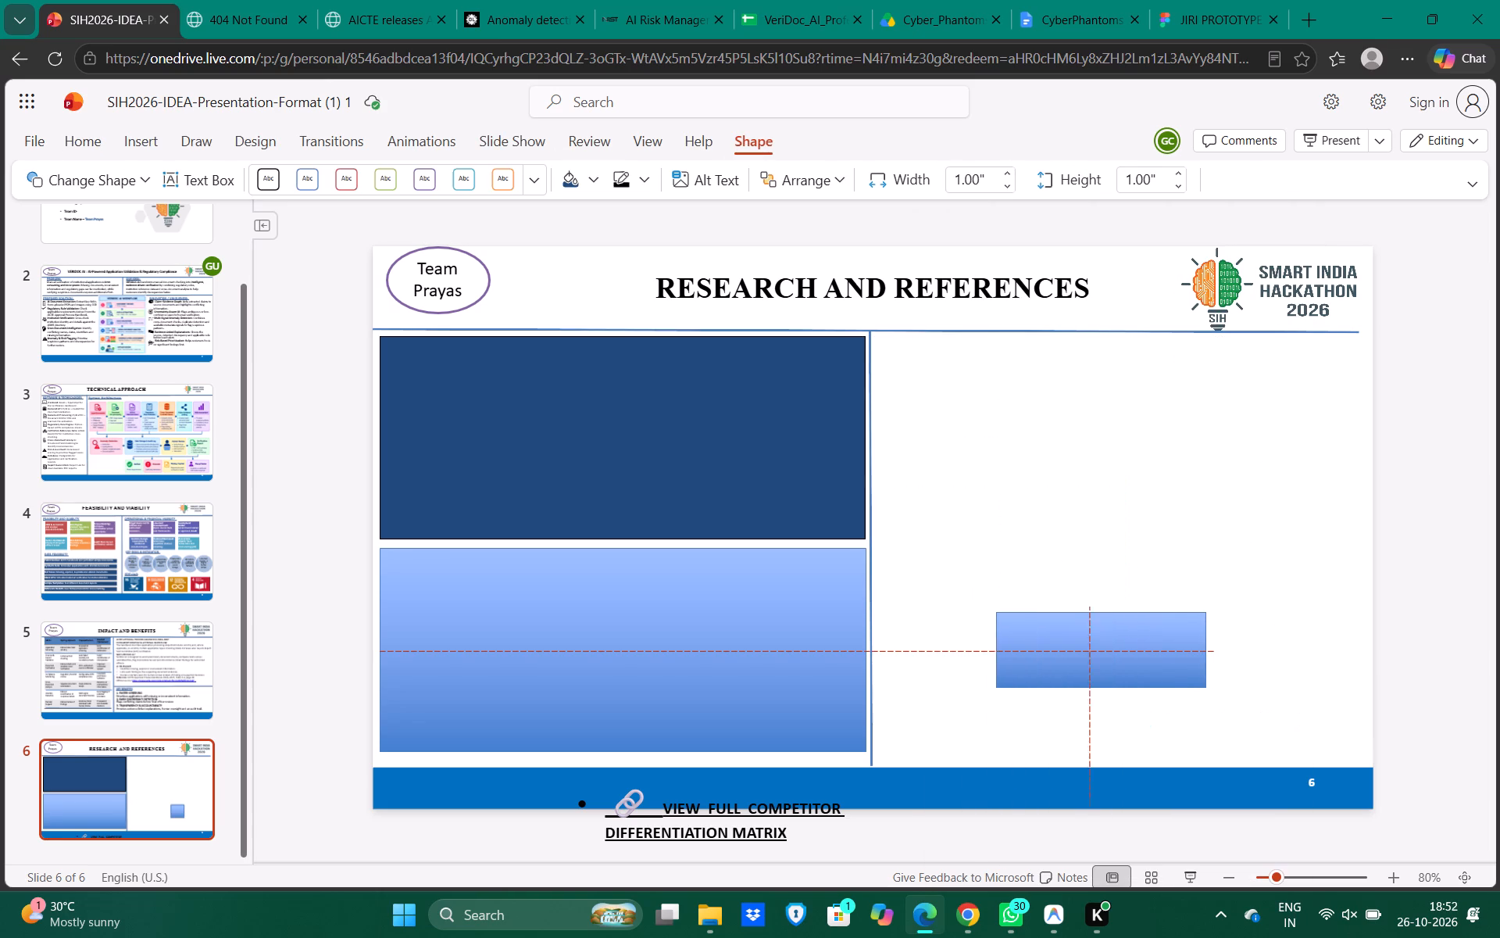
left_click_drag(945, 642, 883, 641)
left_click_drag(1048, 614, 1048, 555)
left_click_drag(1045, 691, 1073, 729)
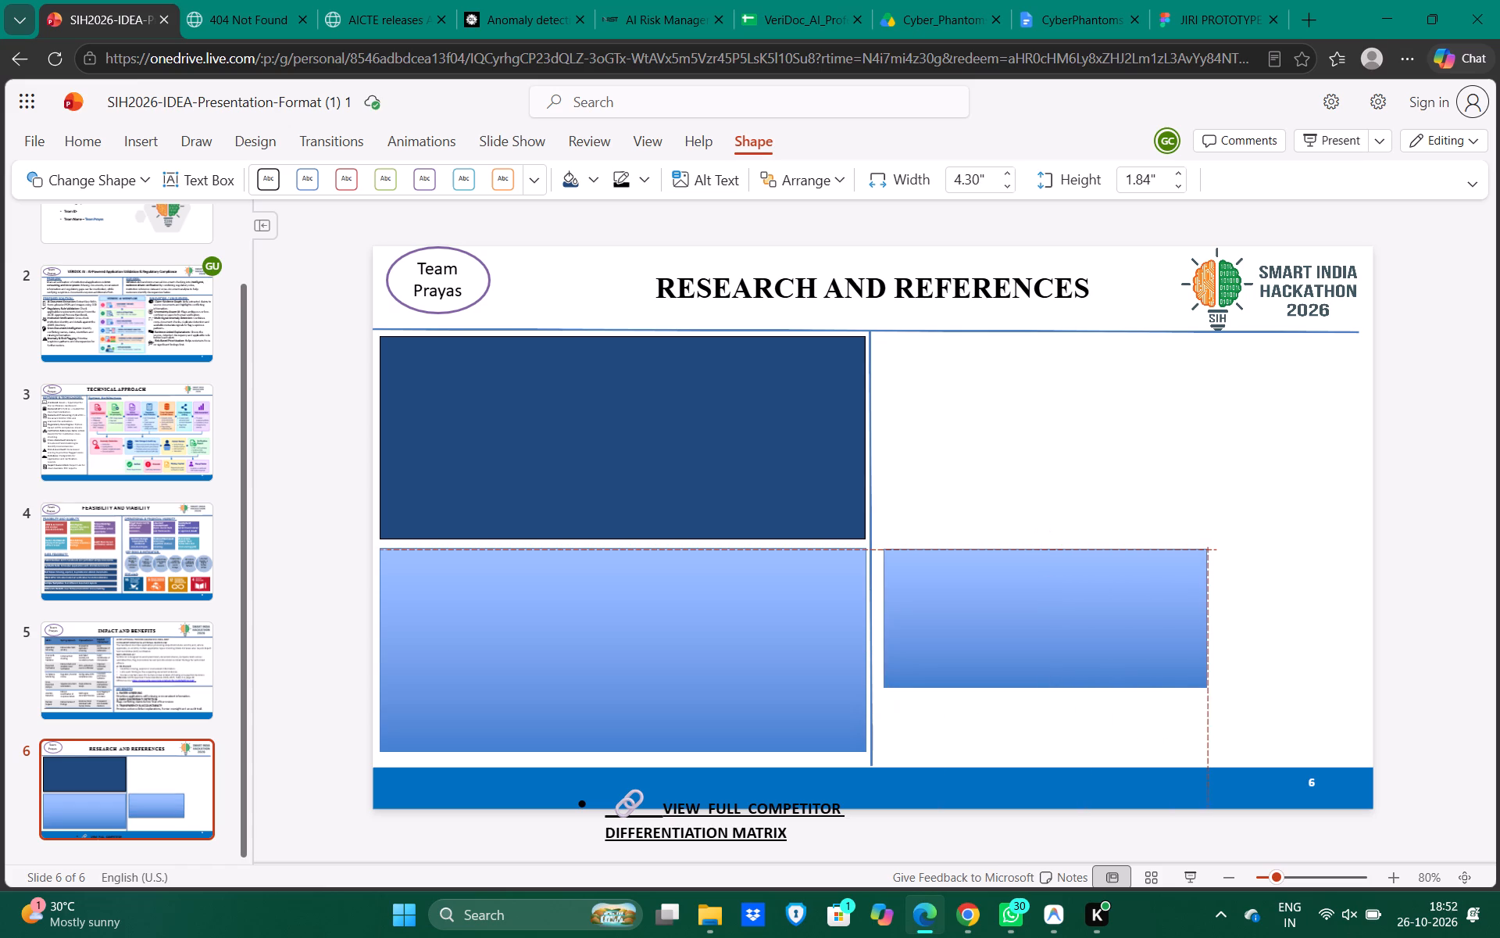
left_click_drag(1073, 729, 1055, 760)
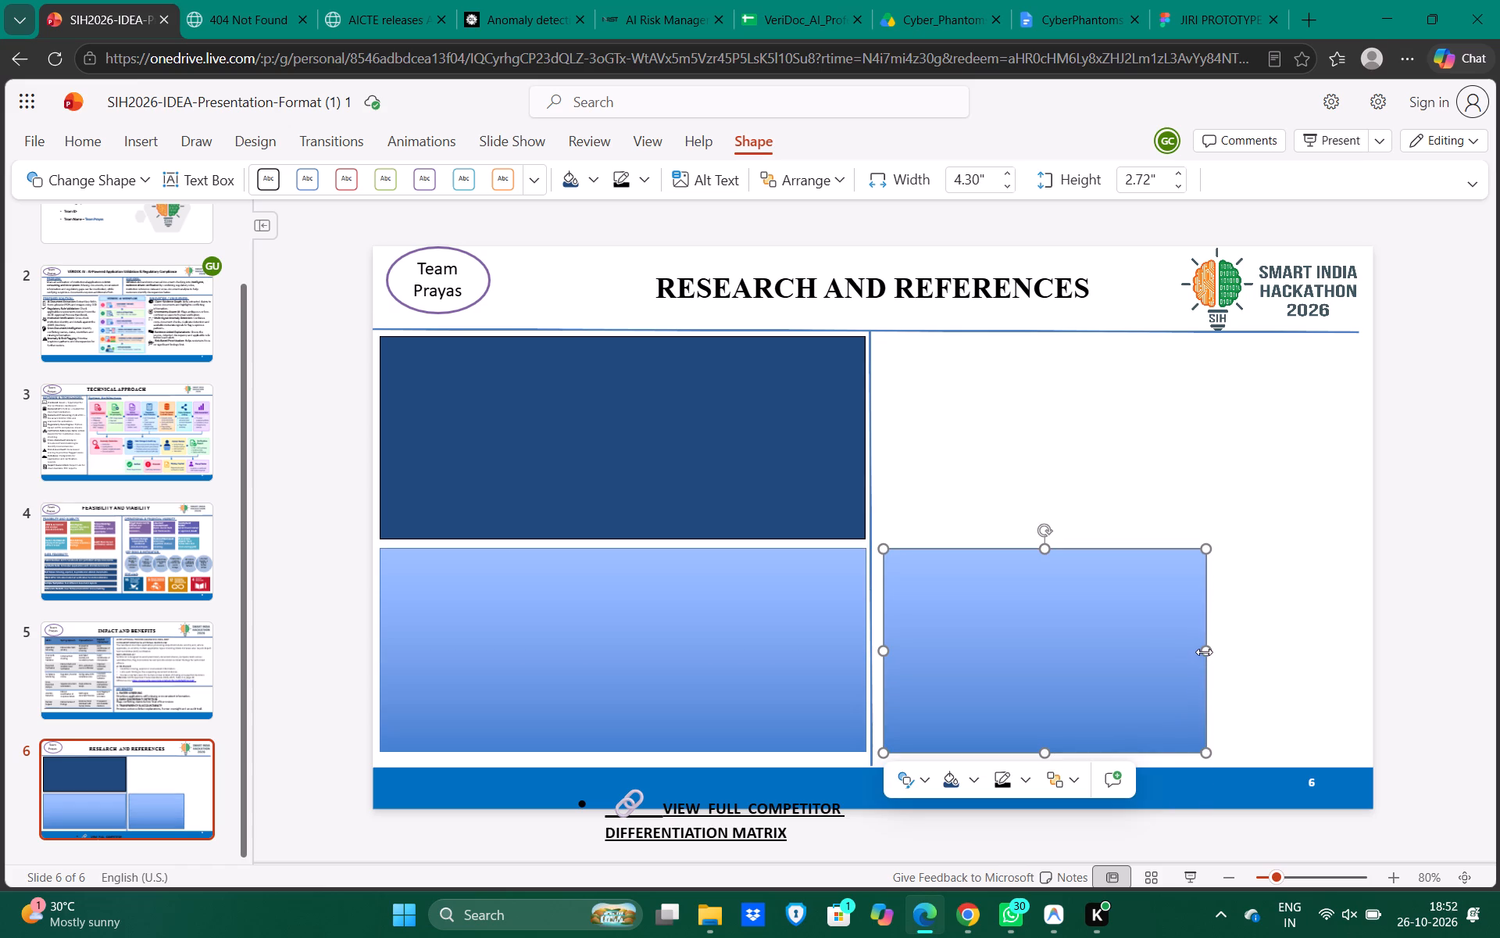
left_click_drag(1205, 650, 1355, 647)
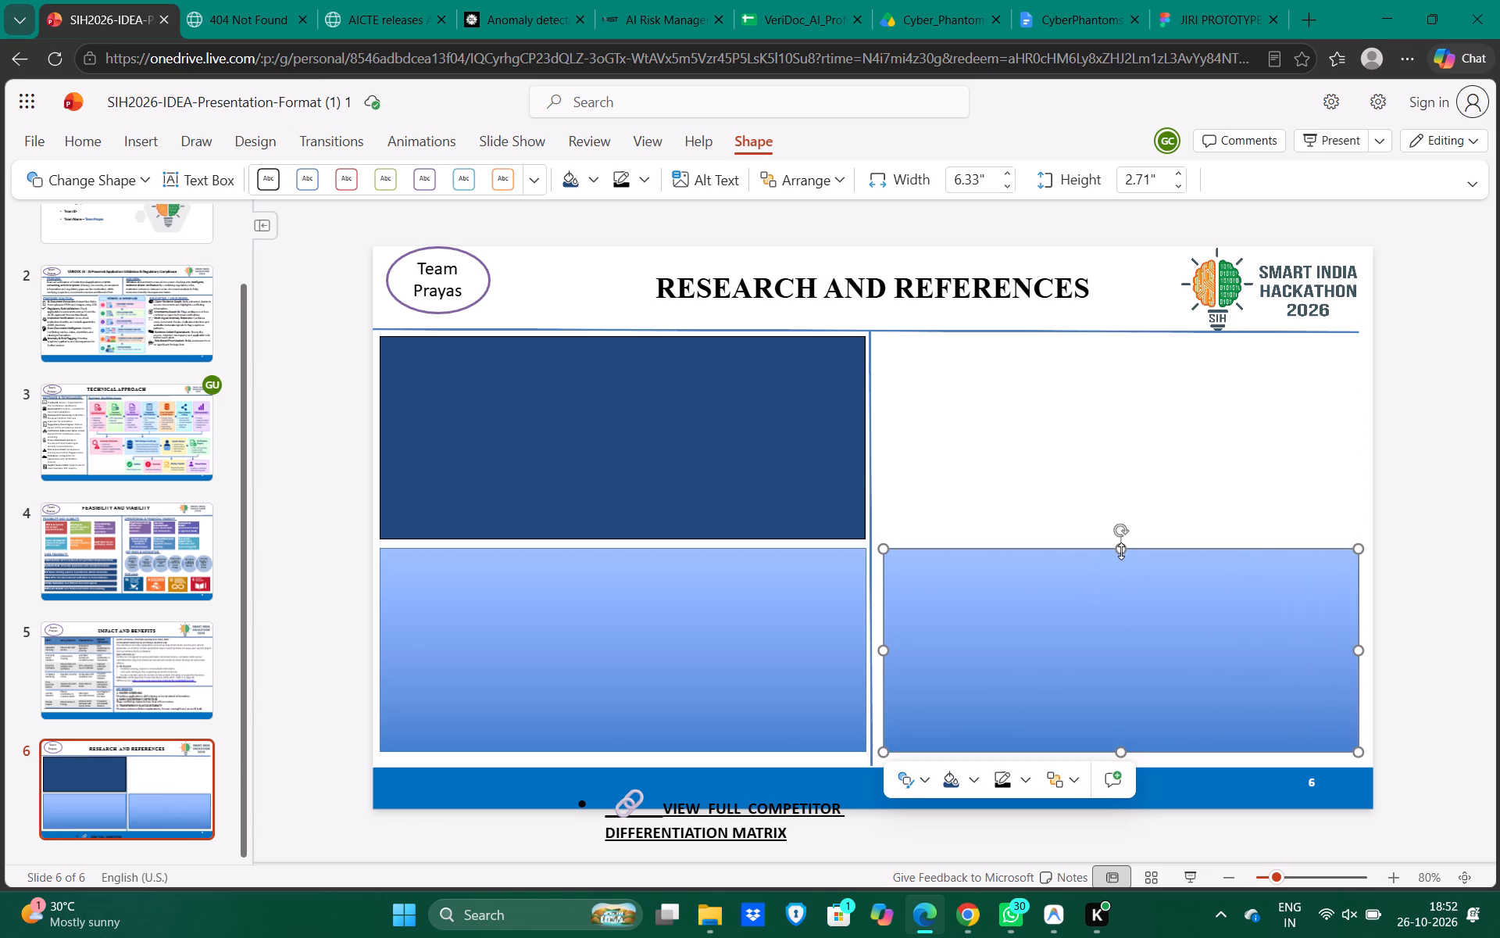
Move the new rectangle up level with the dark blue one and widen it to about 6.47", reaching the central divider.
left_click_drag(1132, 558, 1124, 383)
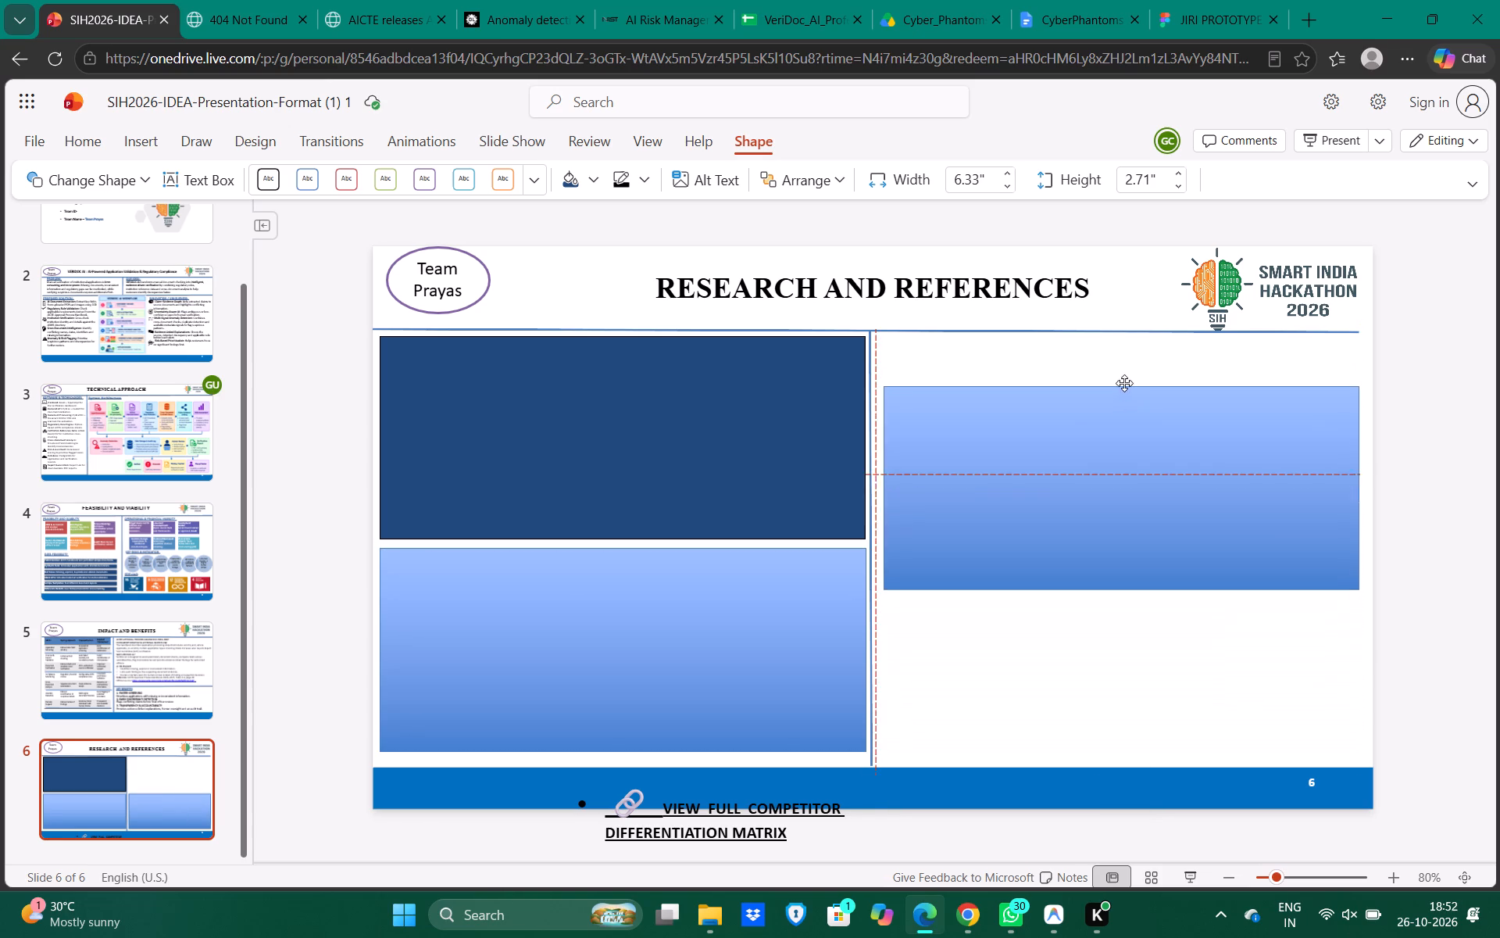
left_click_drag(1124, 383, 1129, 349)
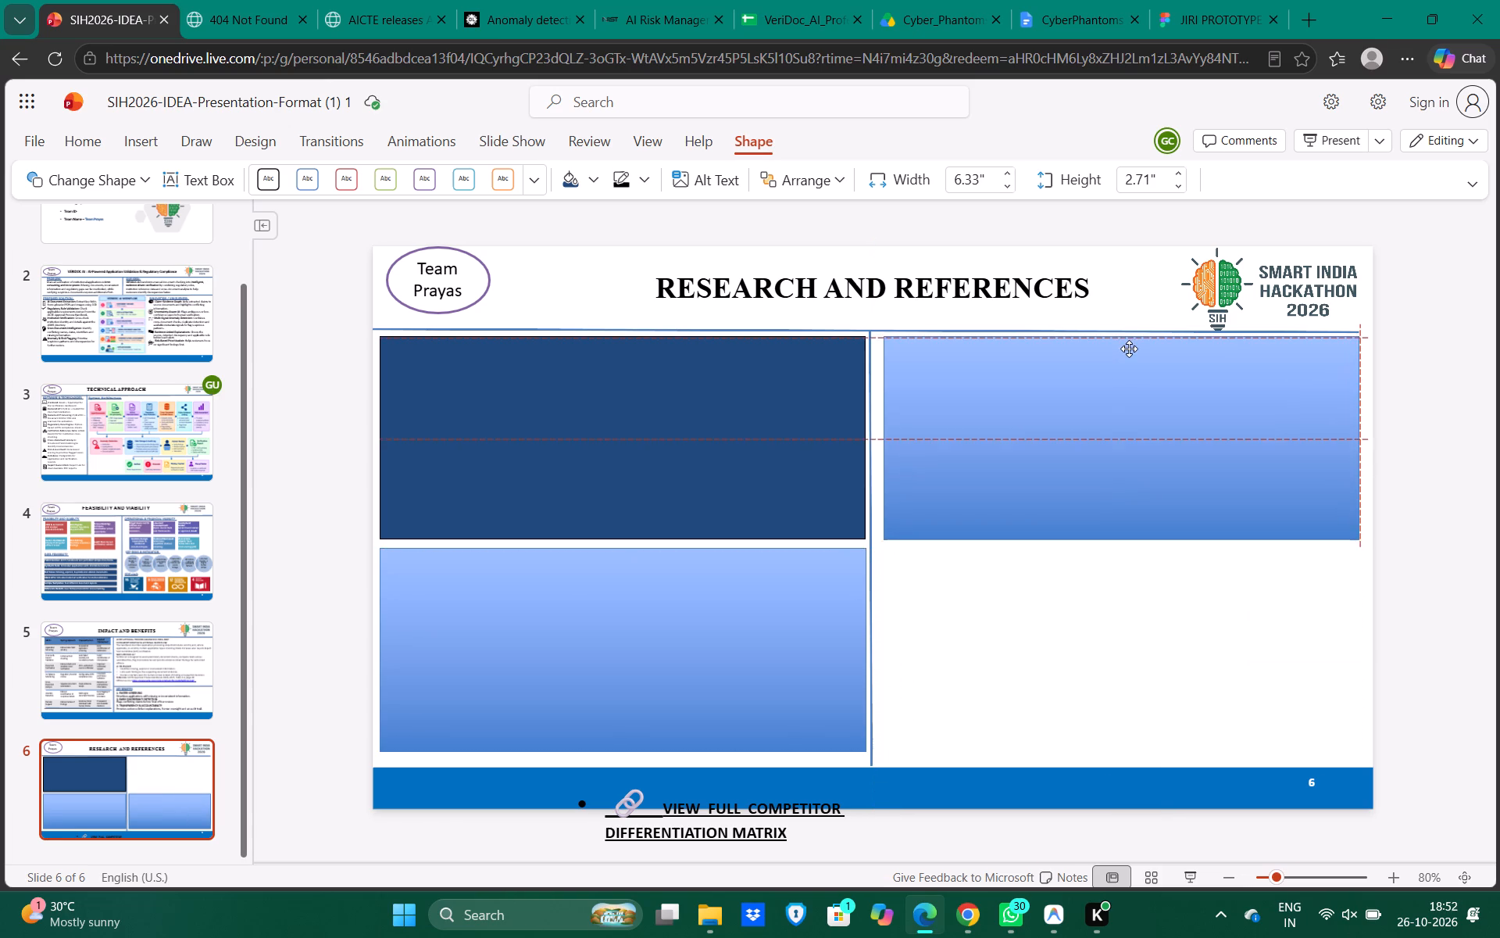
left_click_drag(1129, 349, 1127, 349)
left_click_drag(1348, 439, 1356, 439)
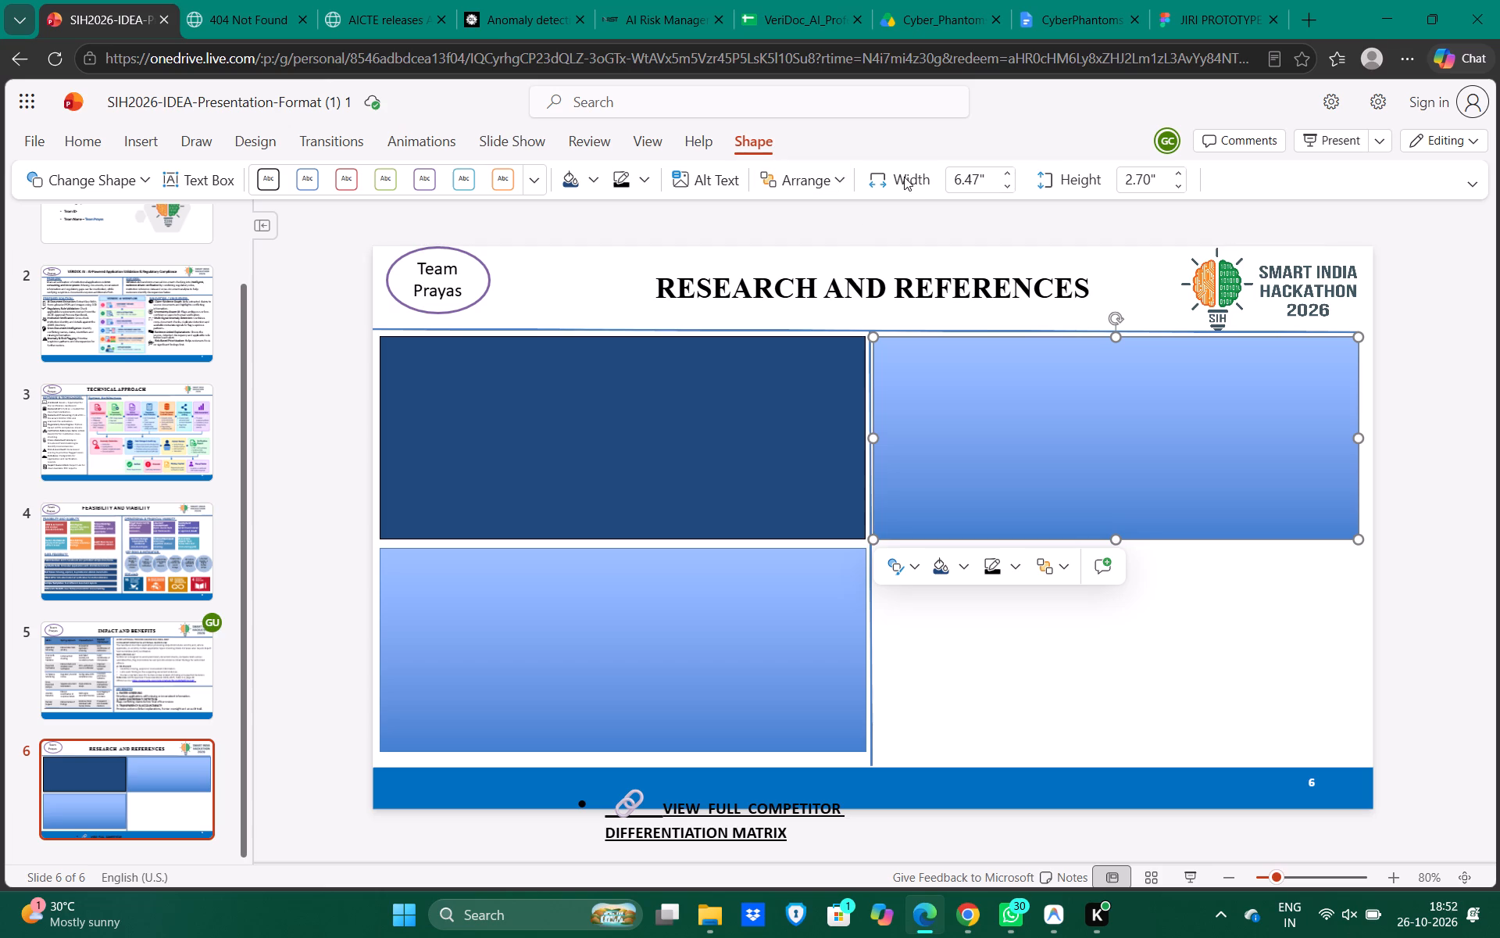
Insert a 1" square rectangle into the slide's empty lower quadrant, below the upper light-blue rectangle.
left_click(191, 141)
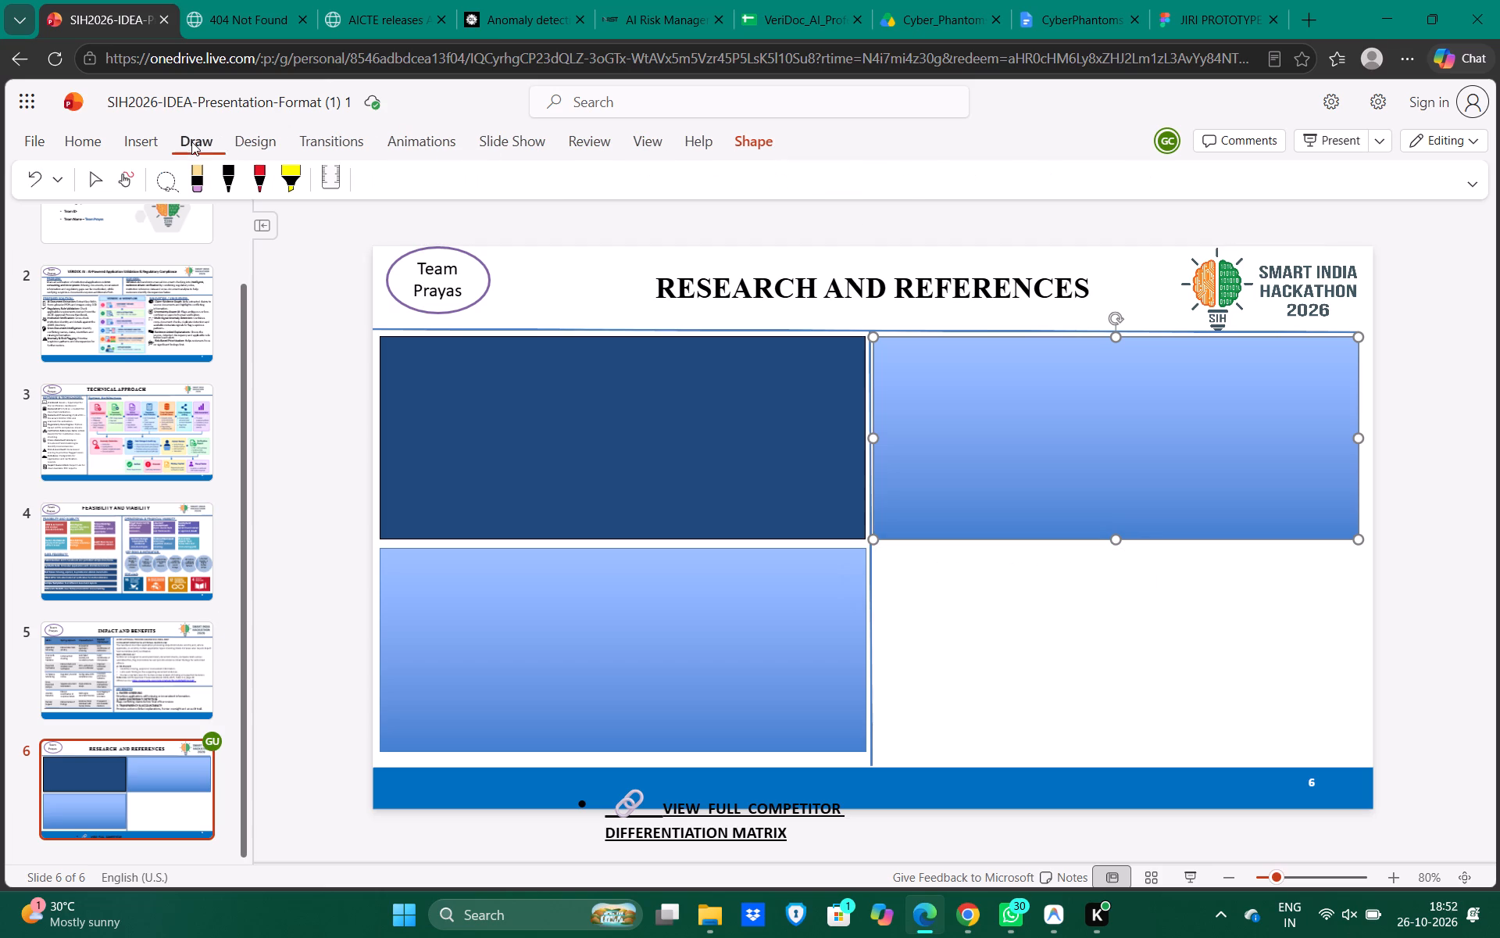
left_click(266, 142)
left_click(145, 133)
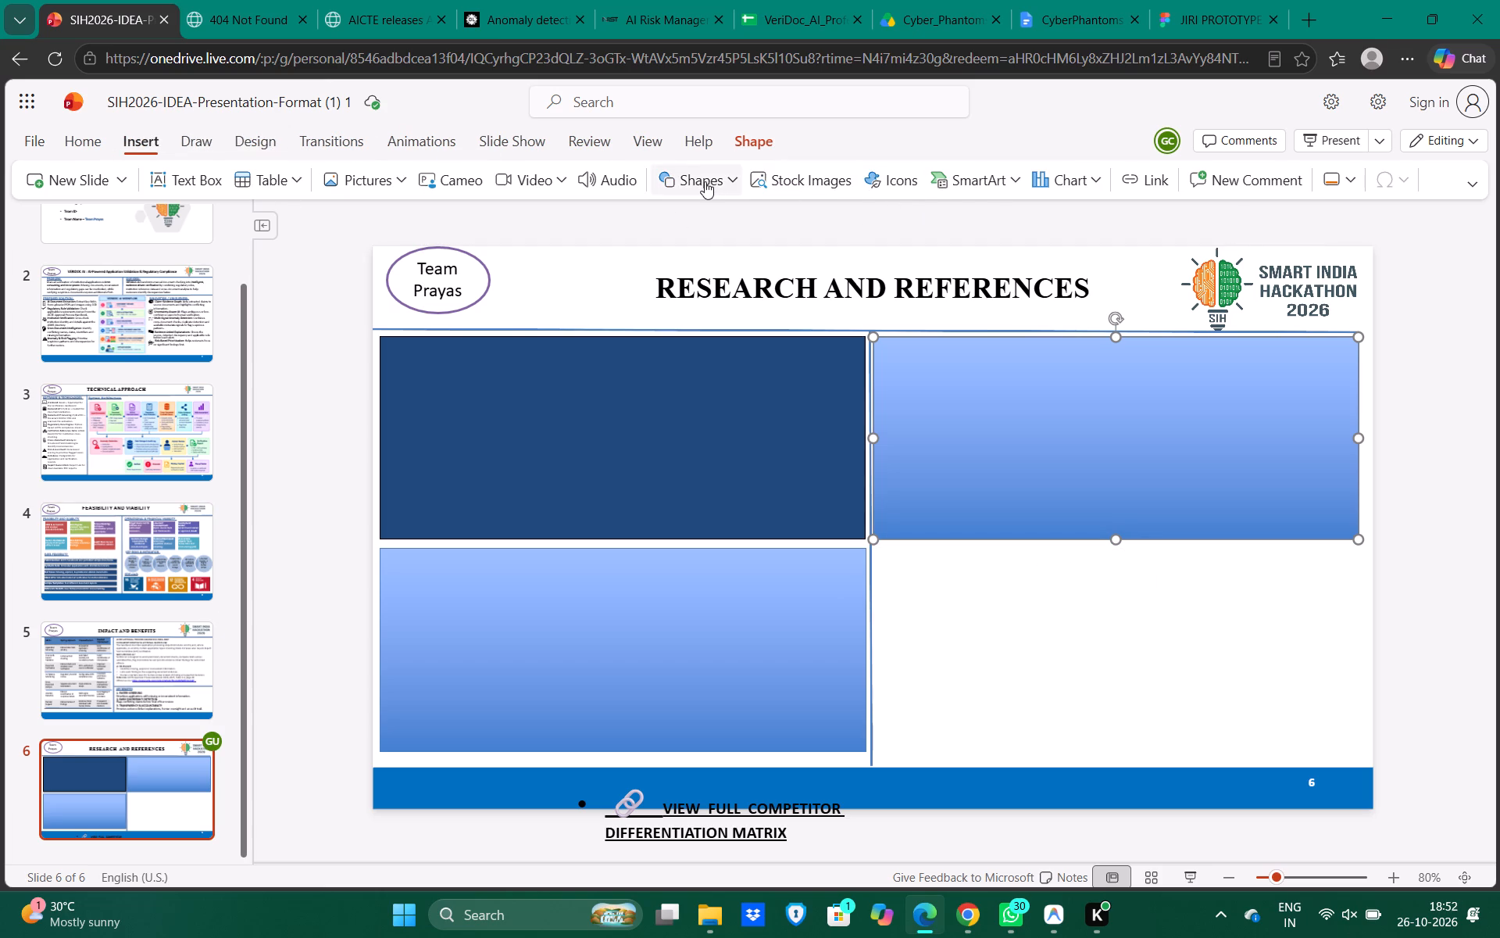
left_click(705, 181)
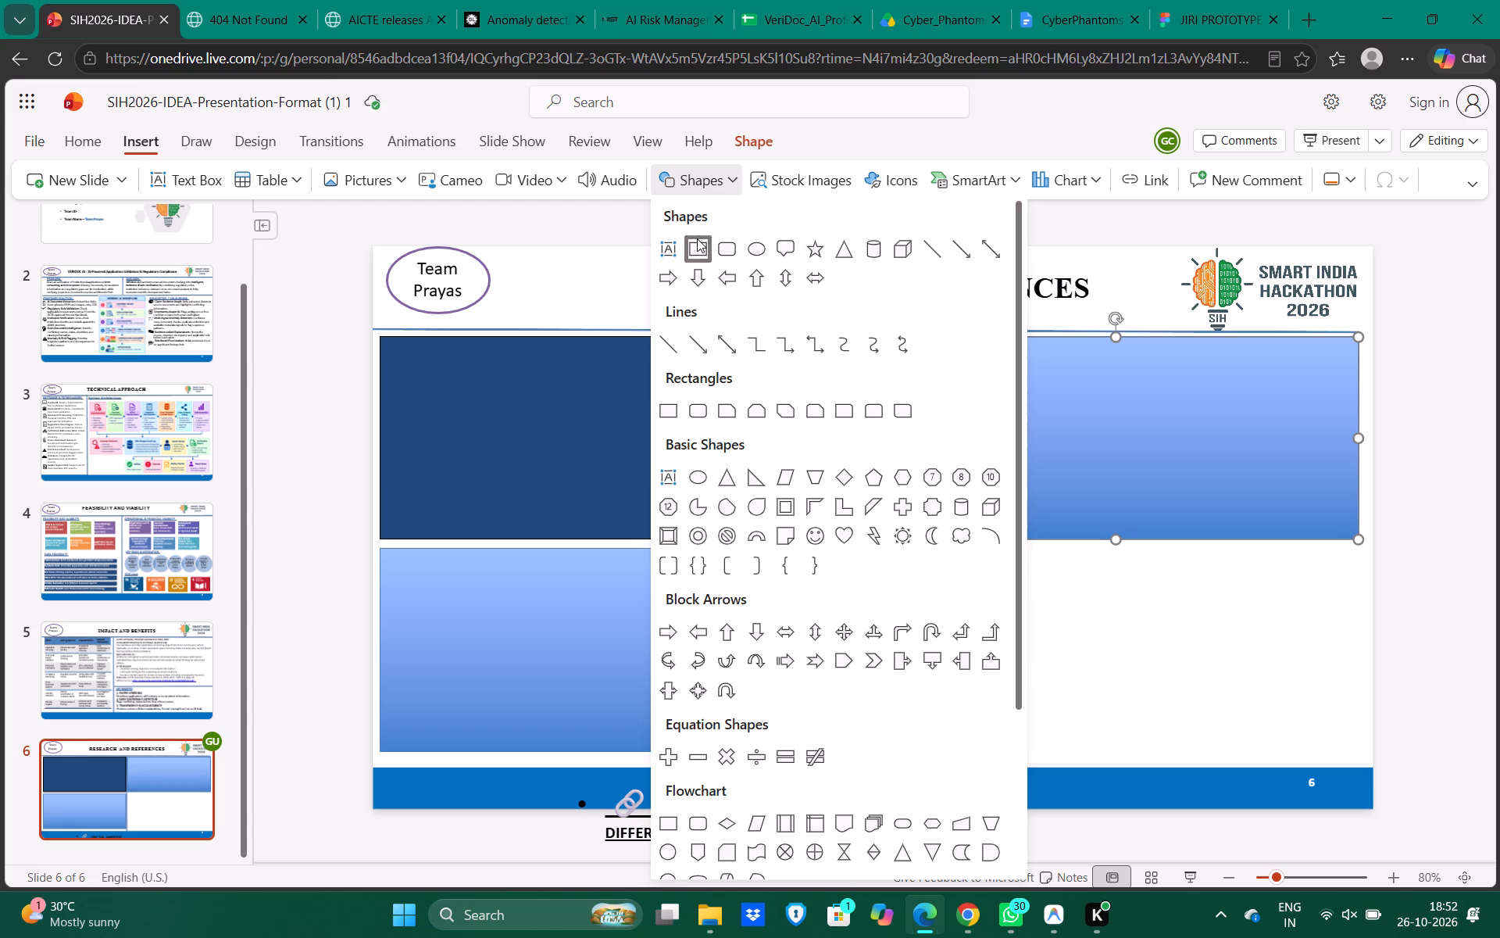
left_click(697, 238)
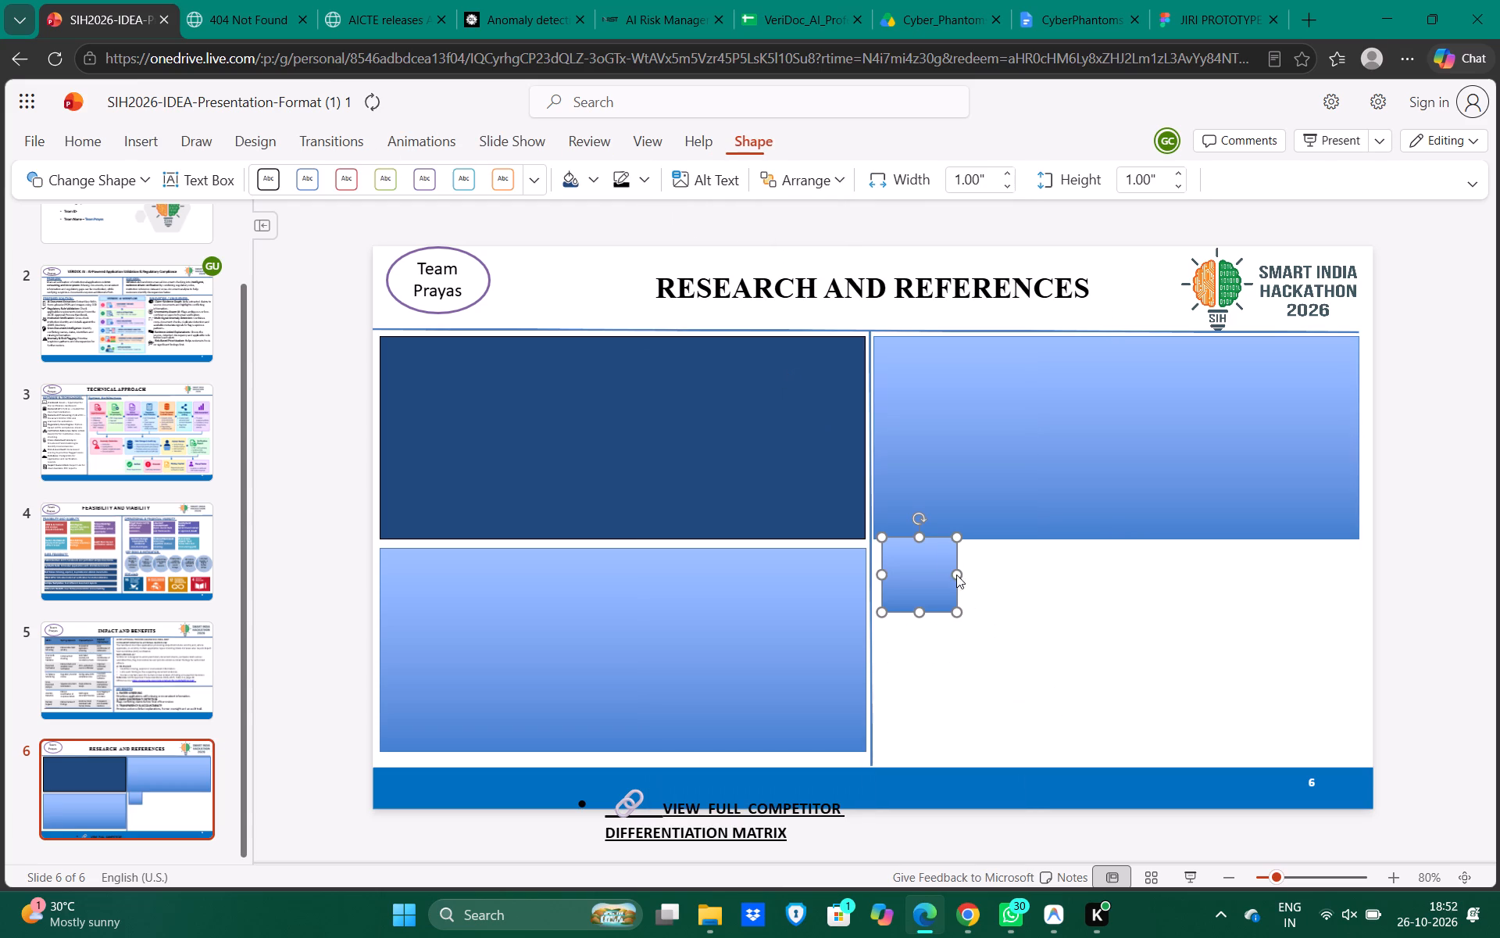
left_click_drag(914, 567, 1150, 650)
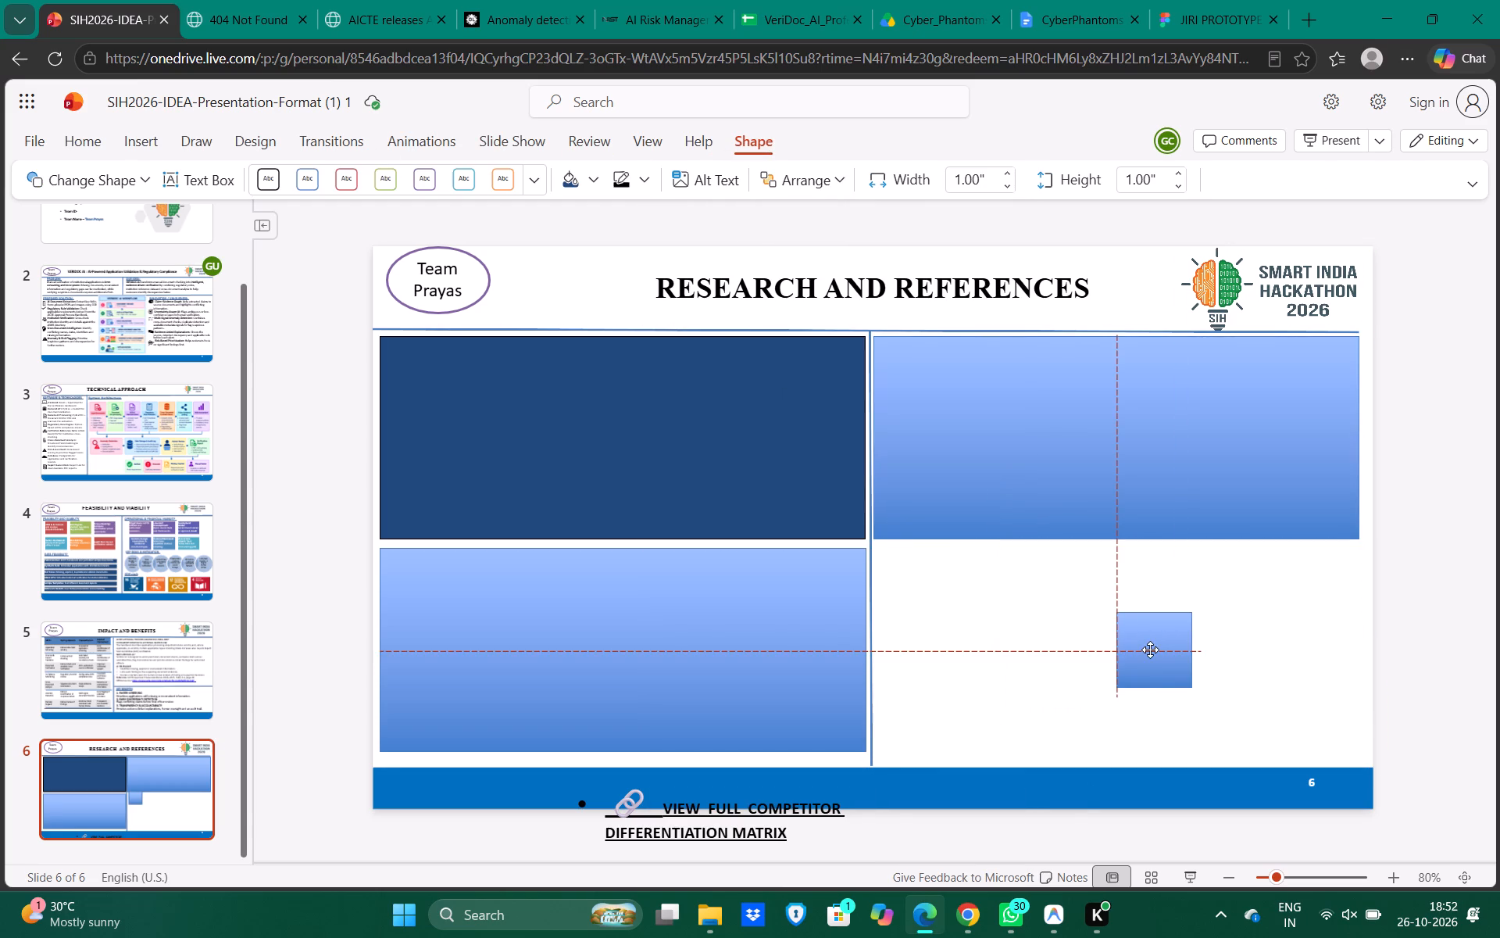
left_click_drag(1150, 650, 1123, 644)
Stretch the new rectangle to about 6.48" wide and 2.70" high, filling the quadrant from the central divider outward.
left_click_drag(1089, 650, 888, 639)
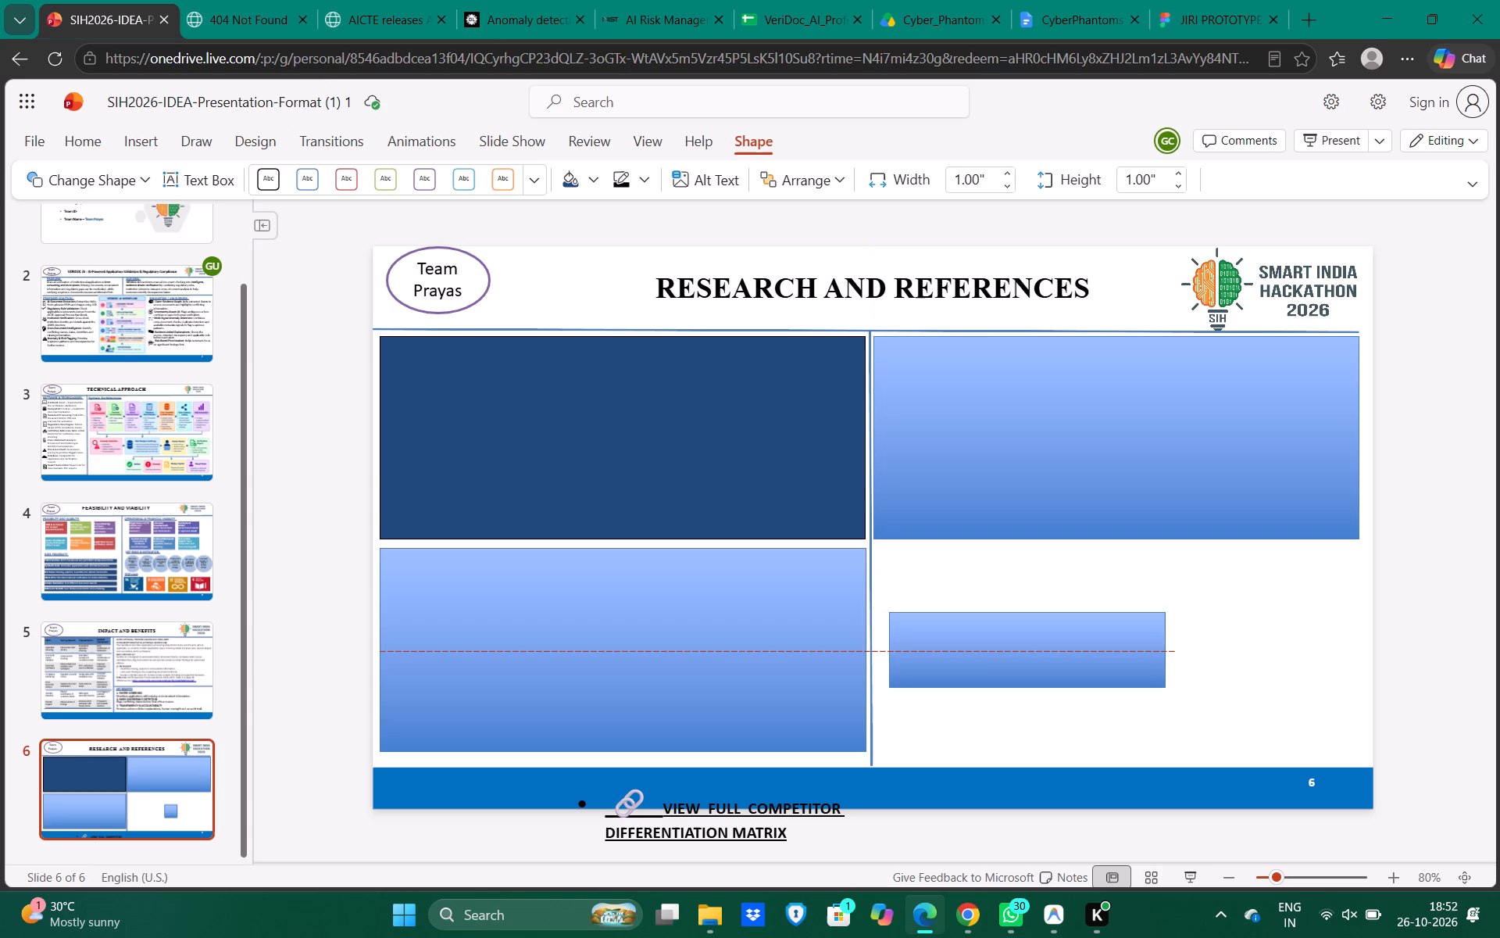
left_click_drag(888, 639, 871, 650)
left_click_drag(871, 650, 879, 650)
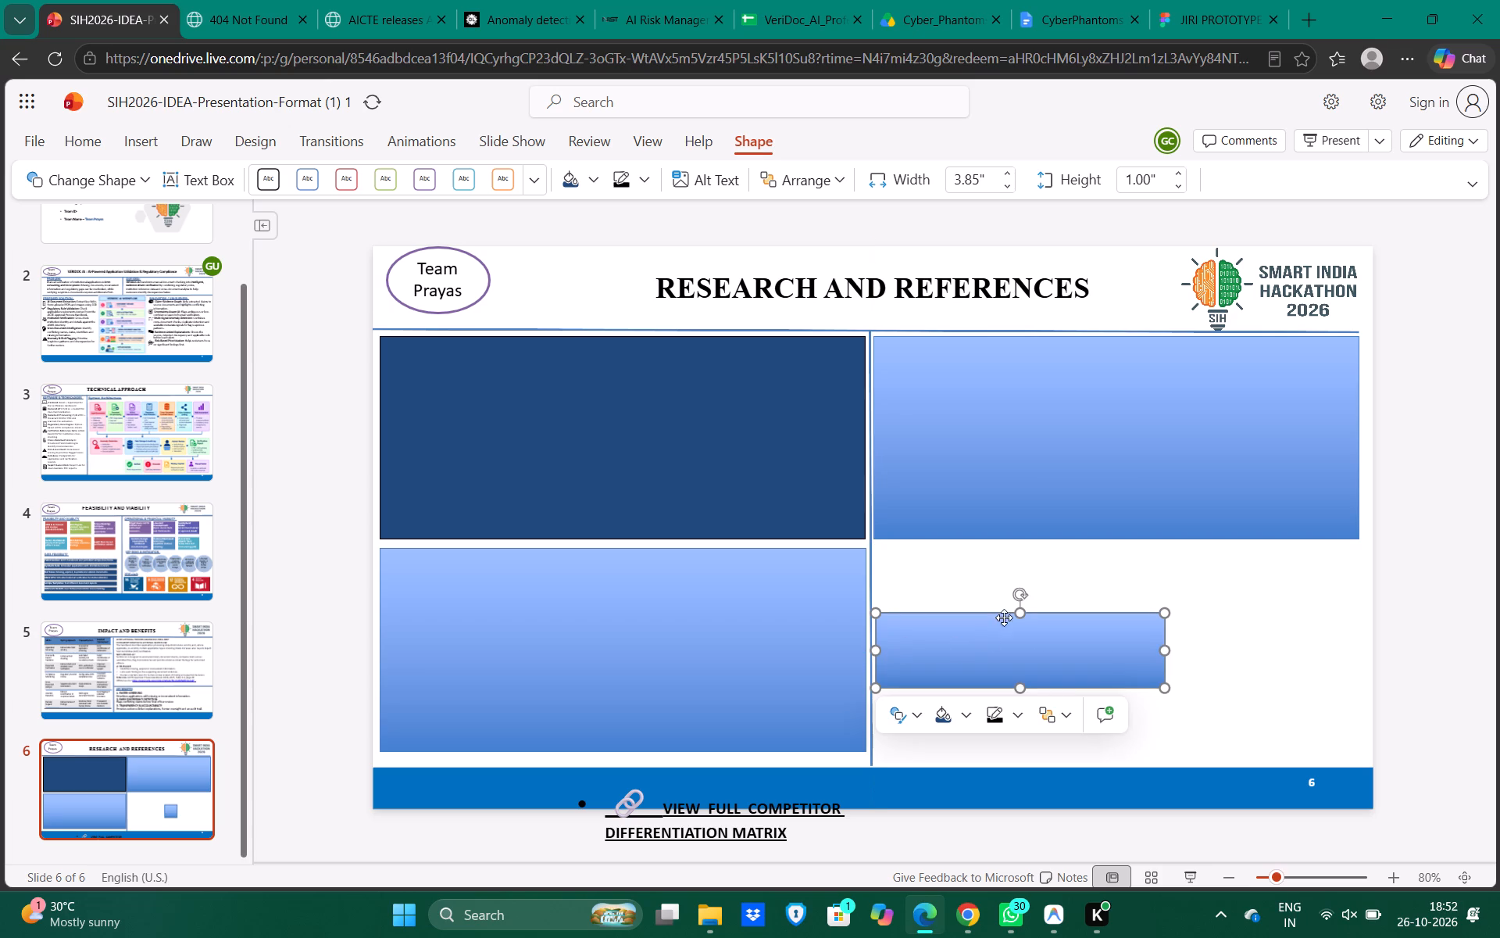
left_click_drag(1022, 613, 1026, 548)
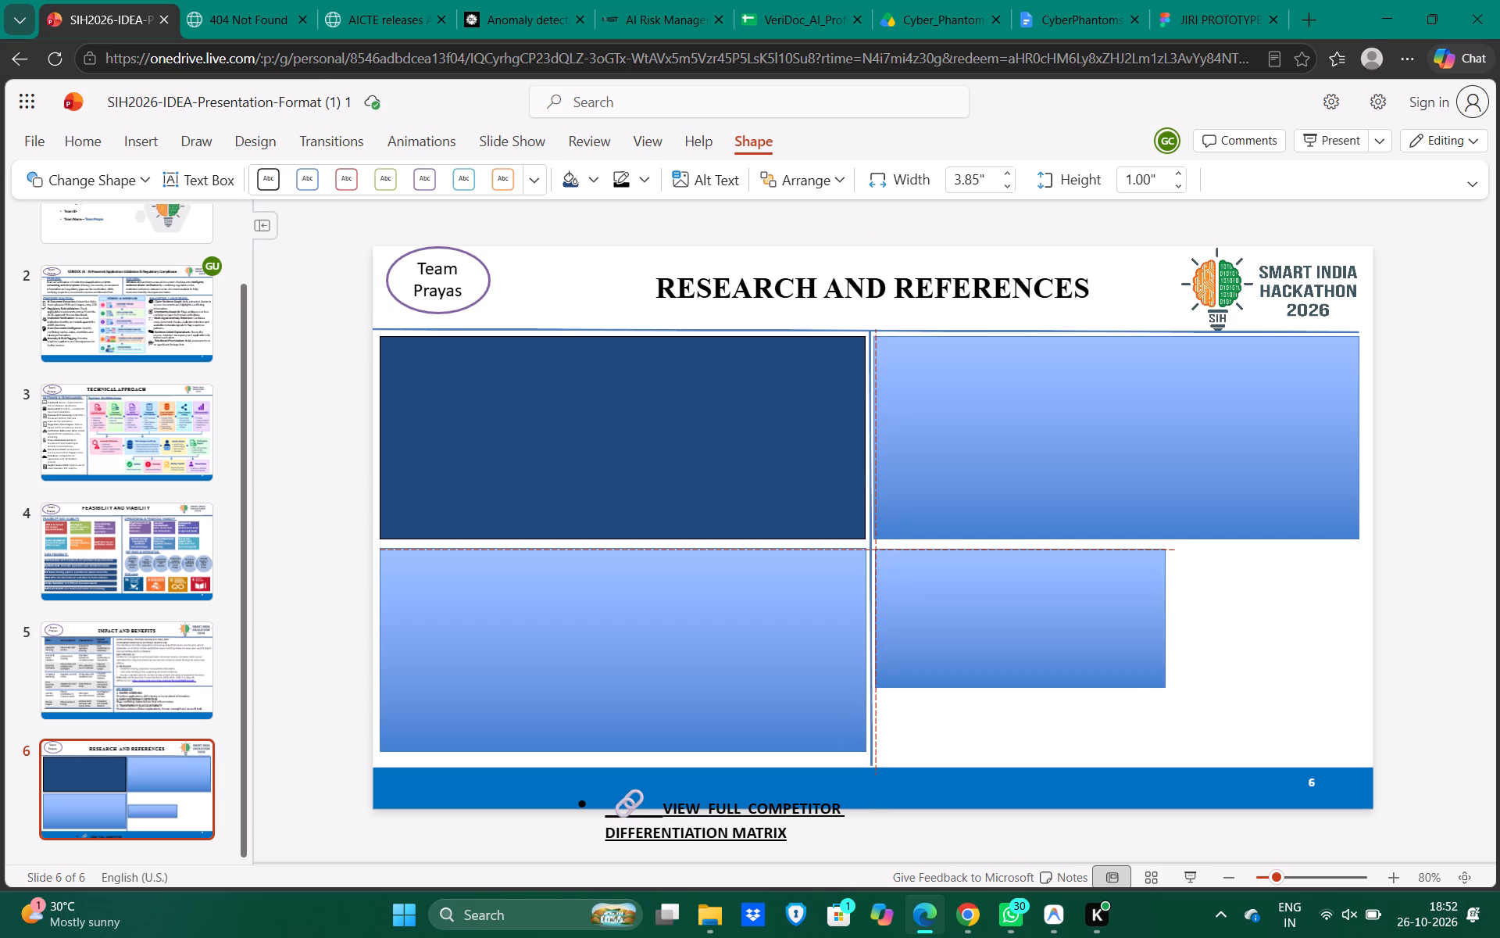
left_click_drag(1026, 548, 1028, 549)
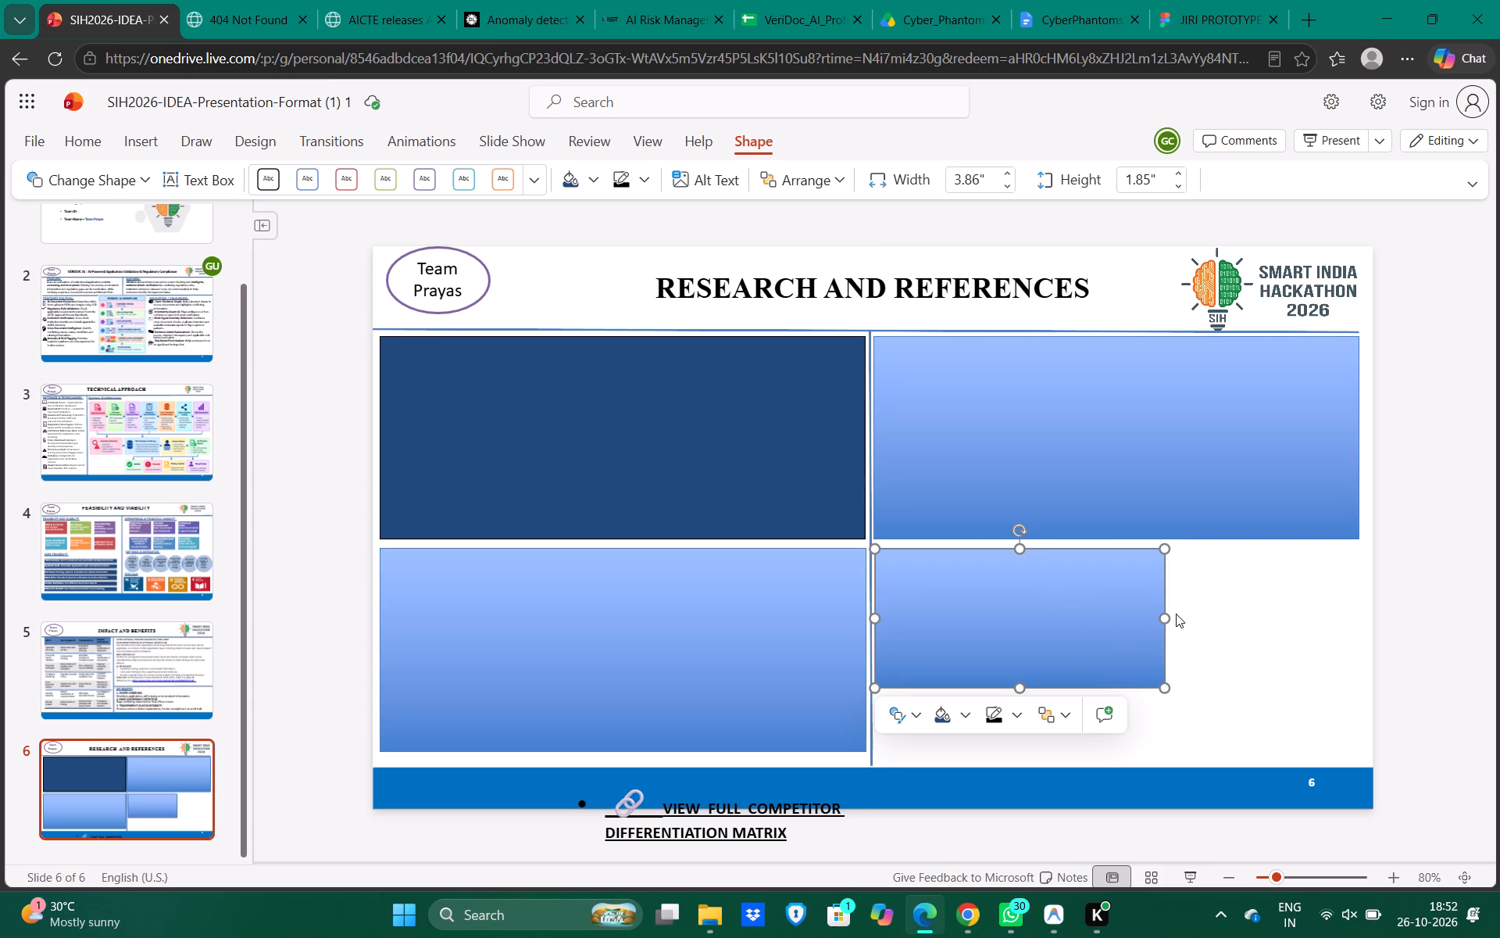
left_click_drag(1165, 618, 1361, 639)
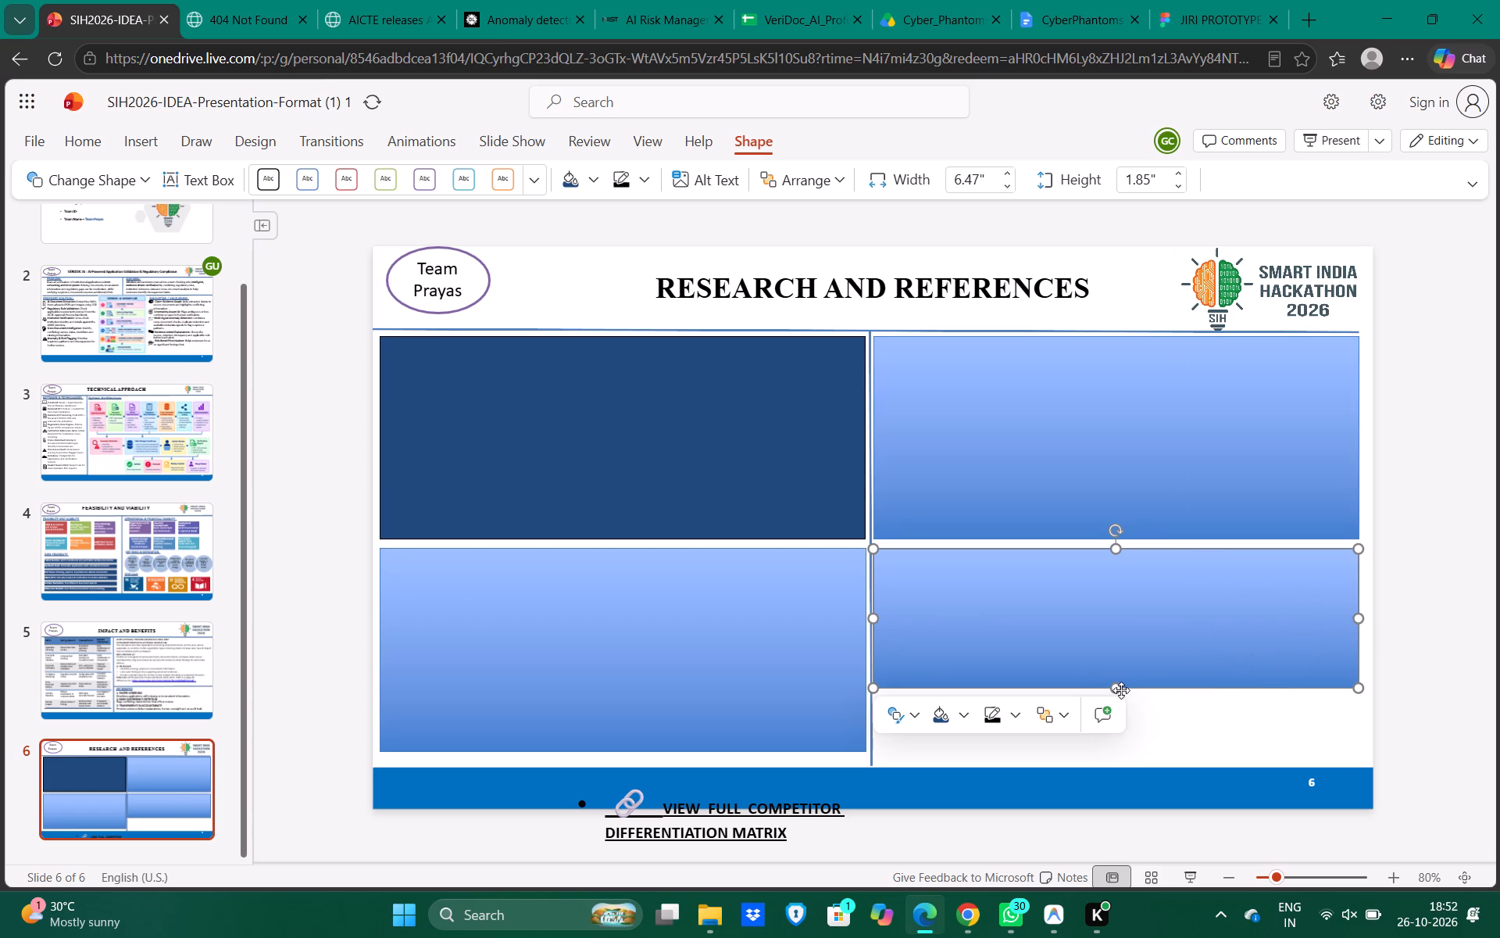
left_click_drag(1121, 690, 1122, 757)
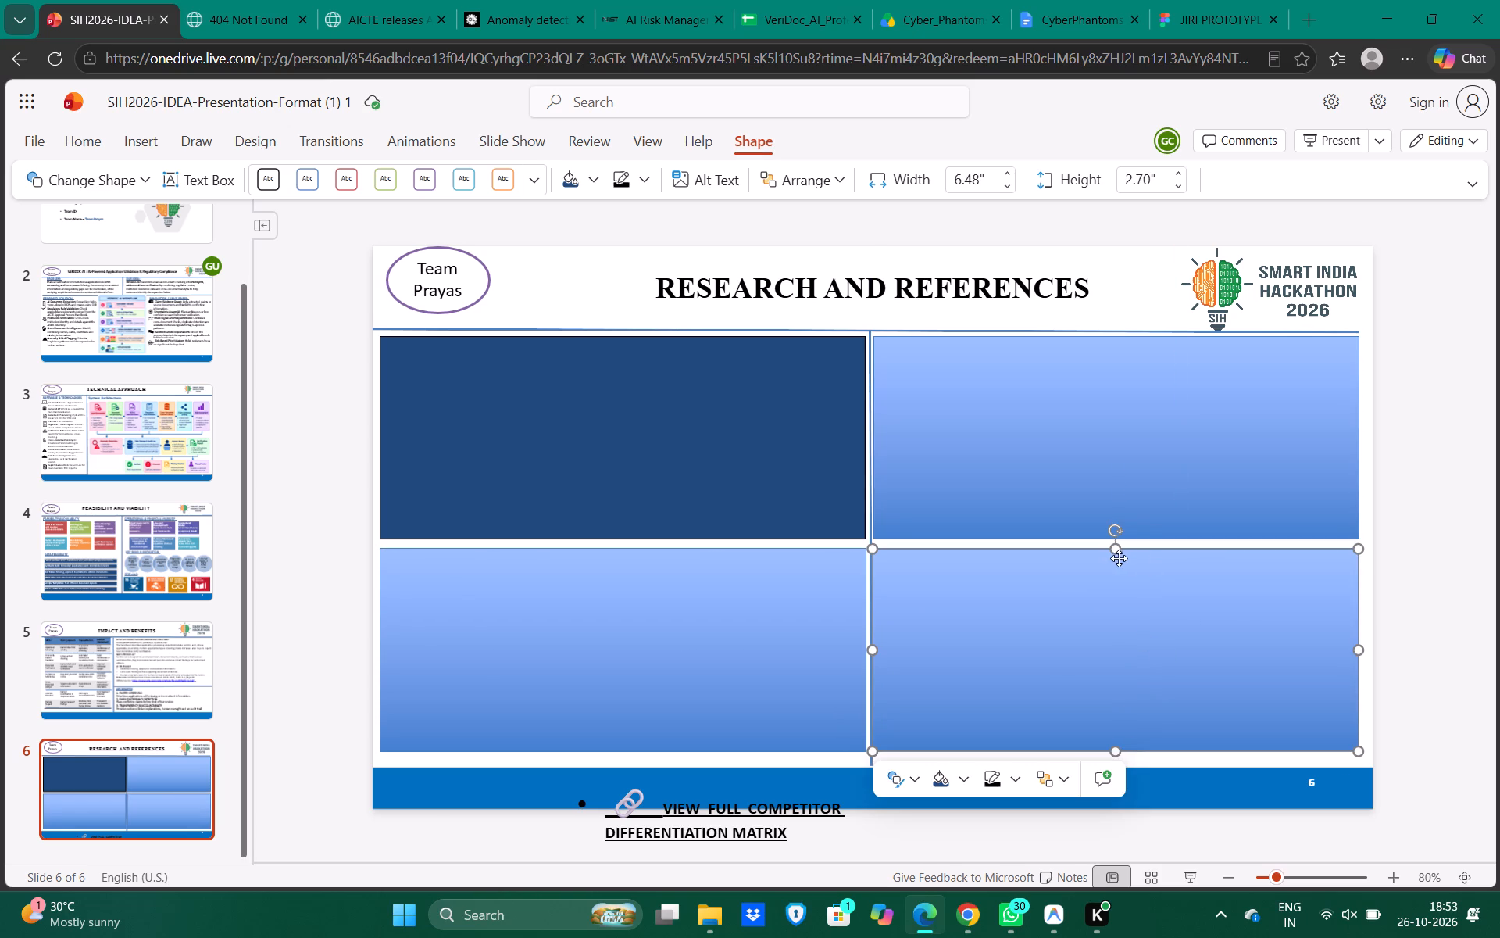
left_click(1123, 553)
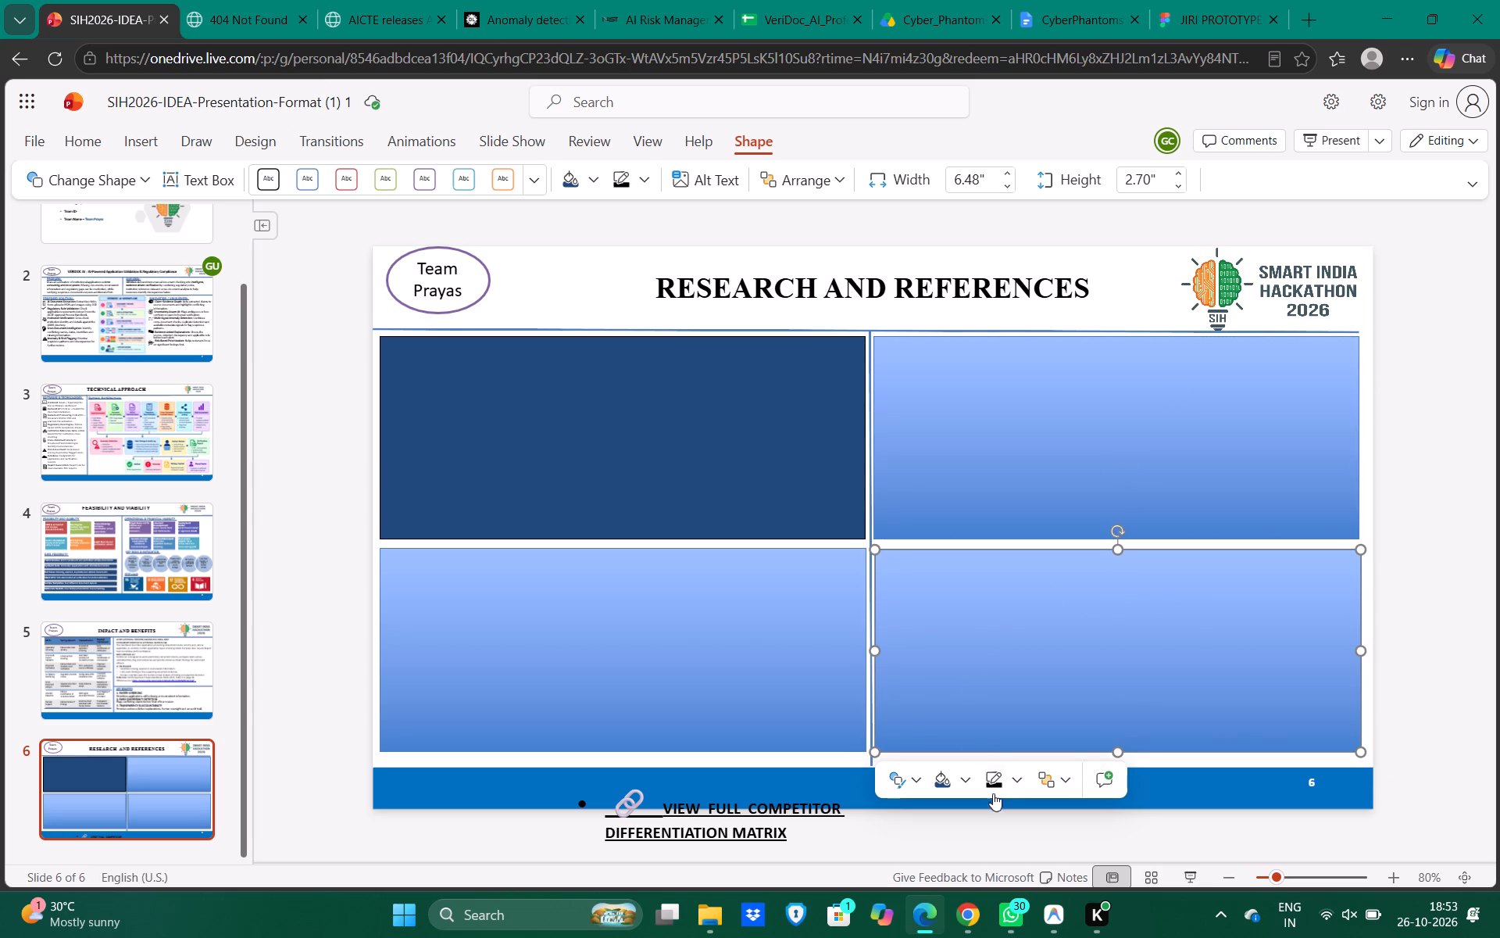
Fill the new lower rectangle with the same dark blue as the diagonally opposite one.
left_click(948, 775)
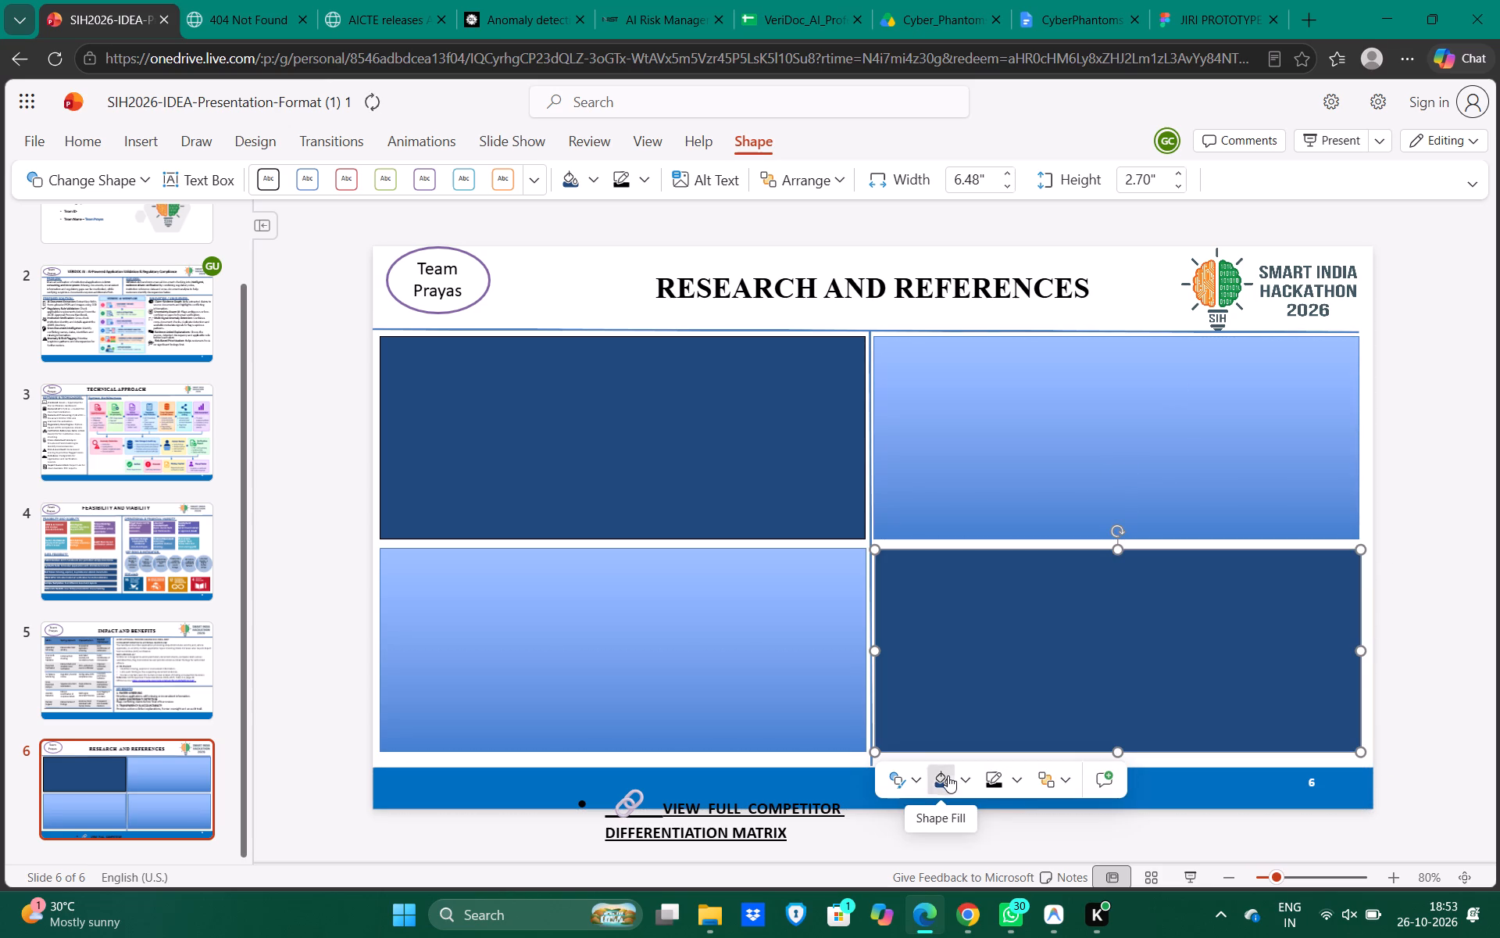
left_click(1403, 601)
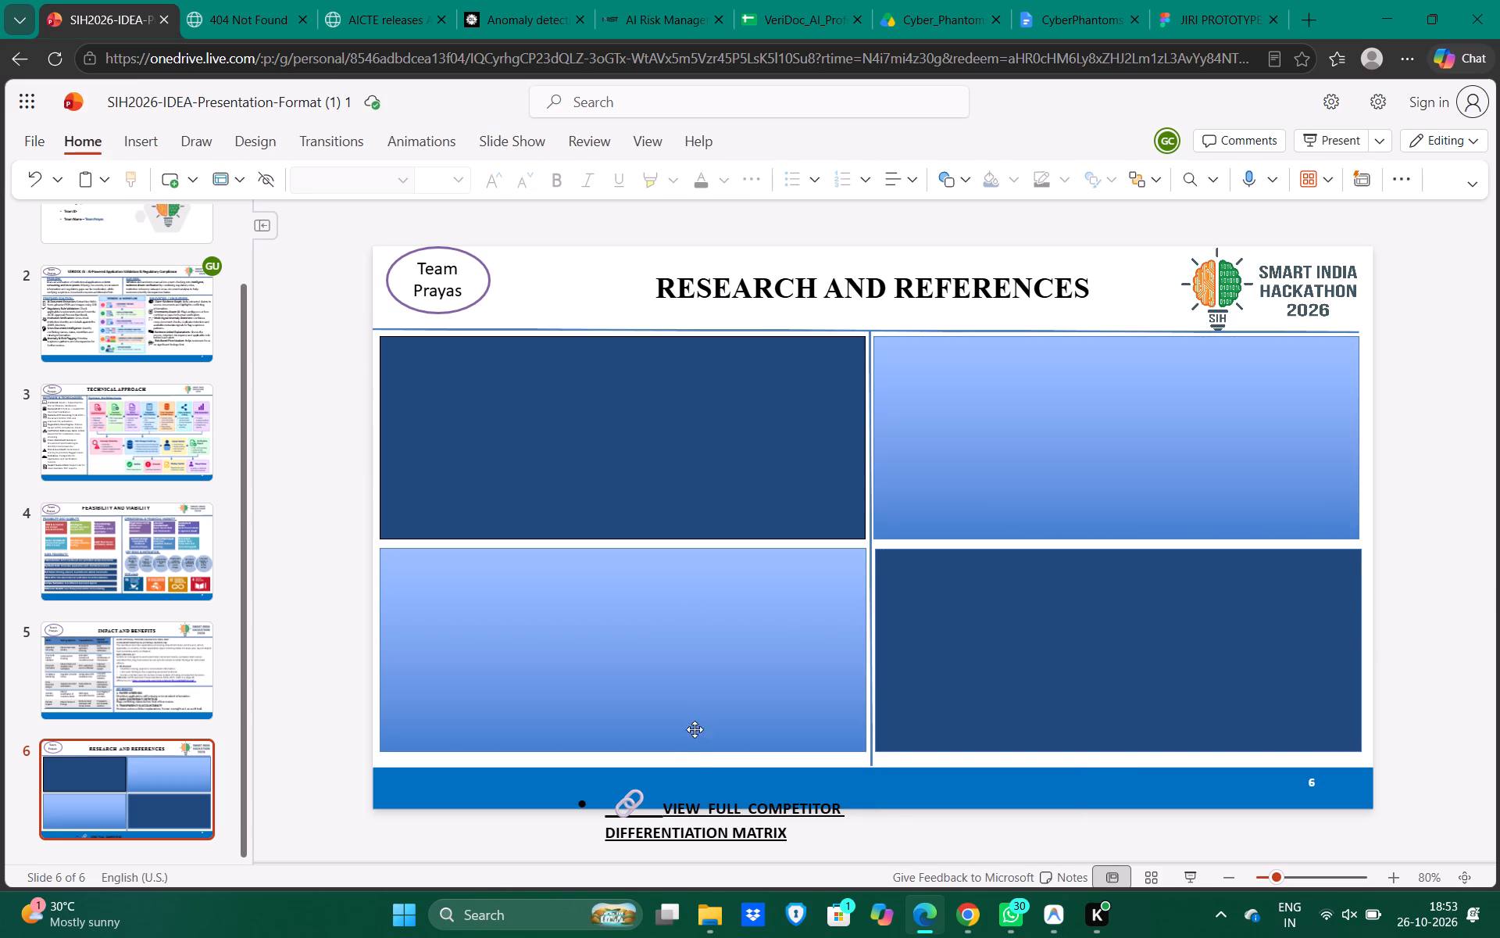
Move the competitor differentiation matrix link text box along the footer bar to just under the central divider.
left_click_drag(699, 818, 747, 797)
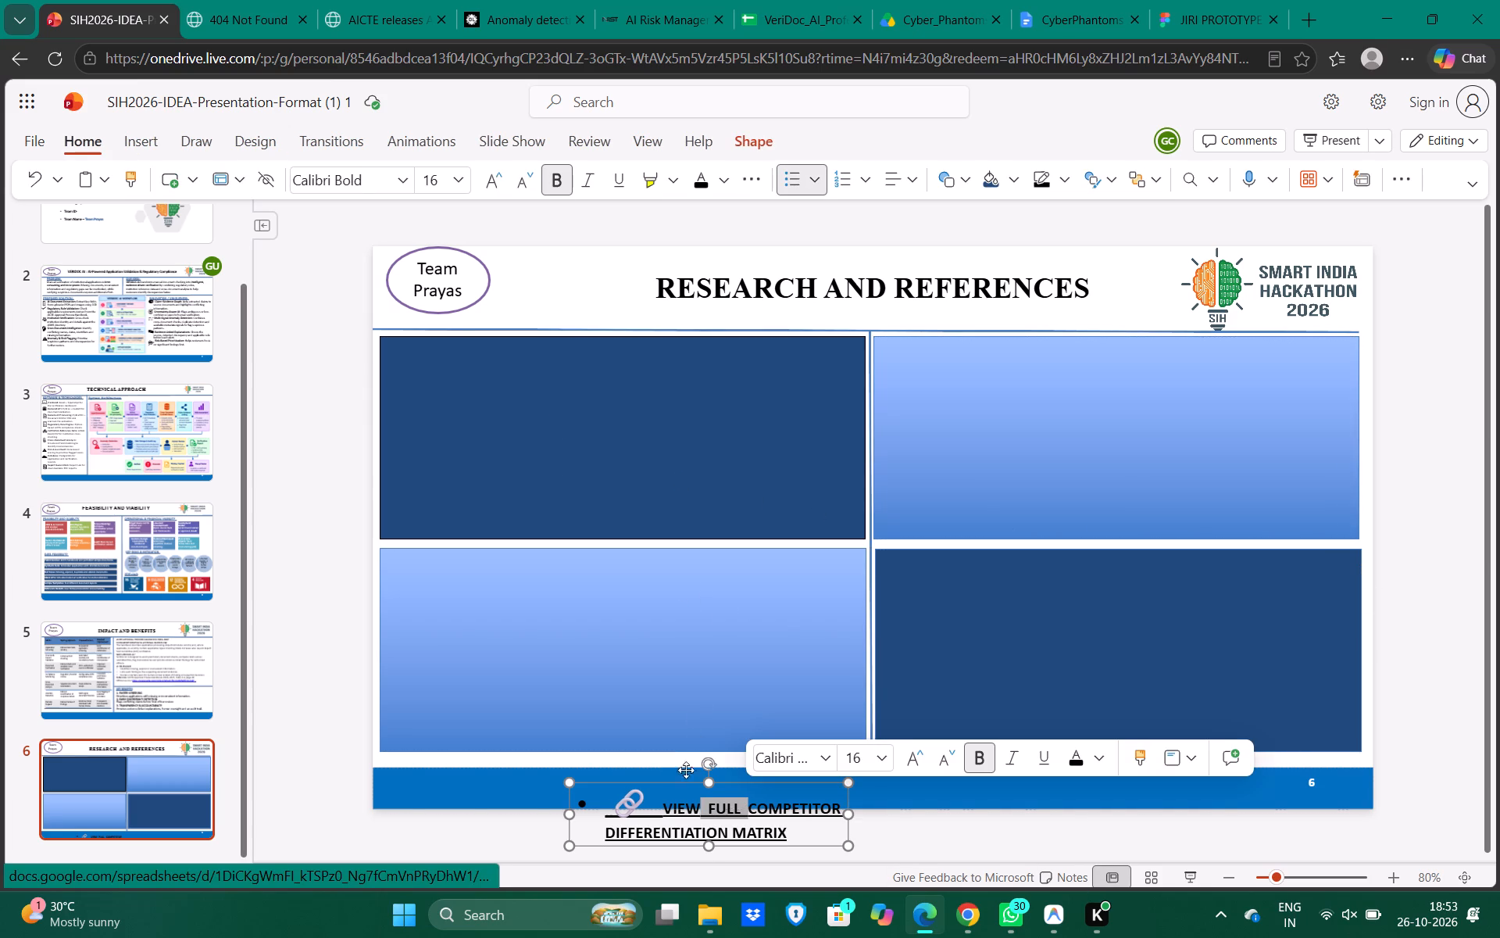
left_click_drag(689, 778, 687, 609)
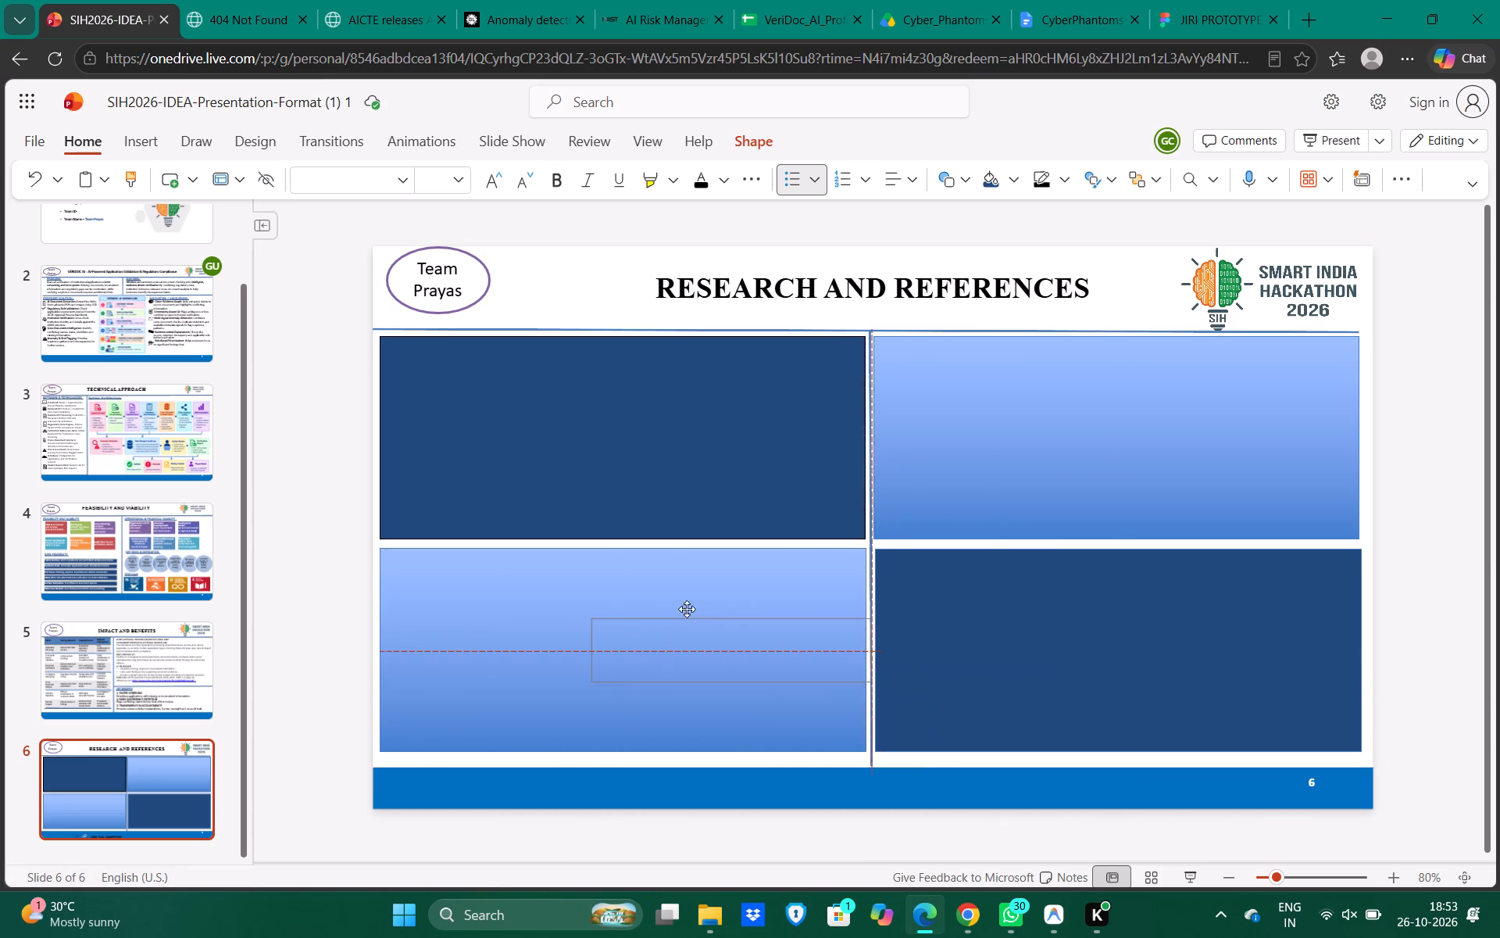
left_click_drag(687, 609, 1391, 691)
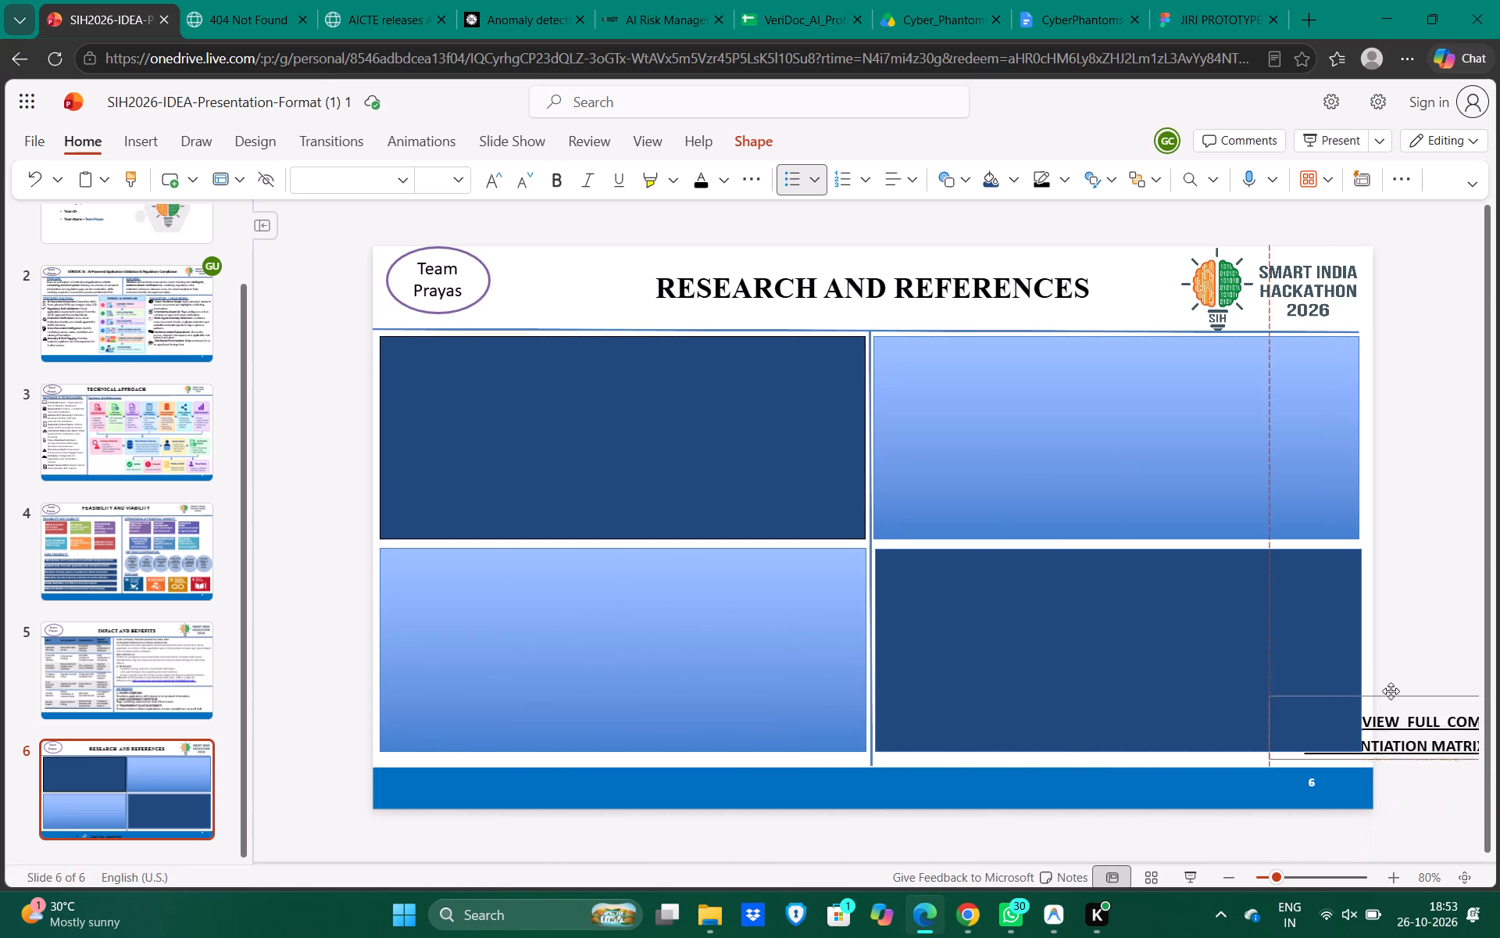
left_click_drag(1391, 691, 1142, 746)
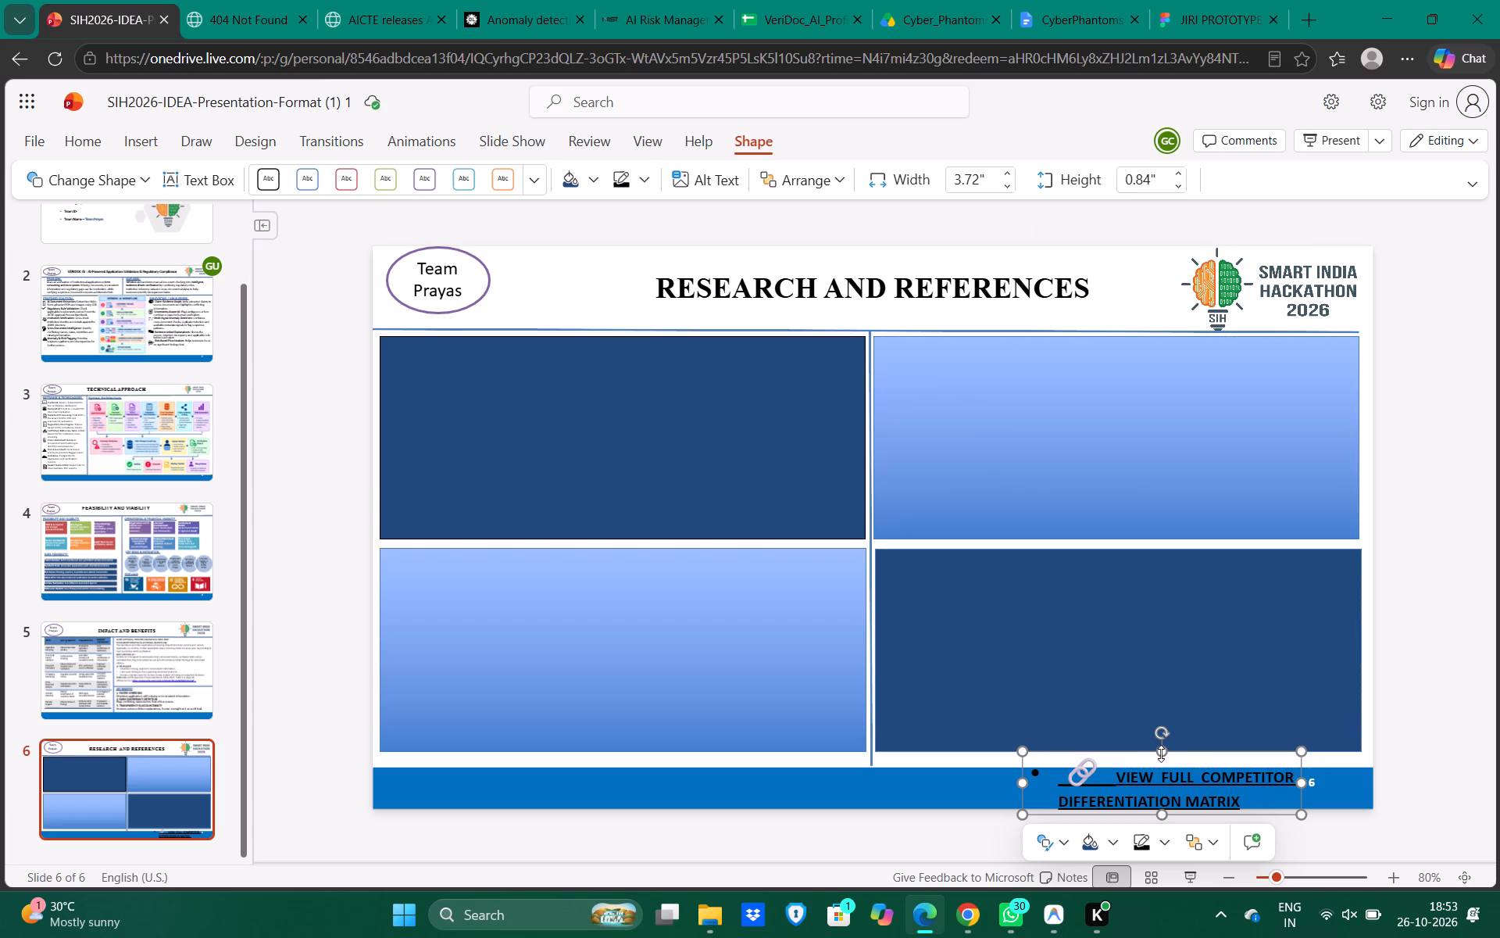
left_click_drag(1176, 754, 1064, 739)
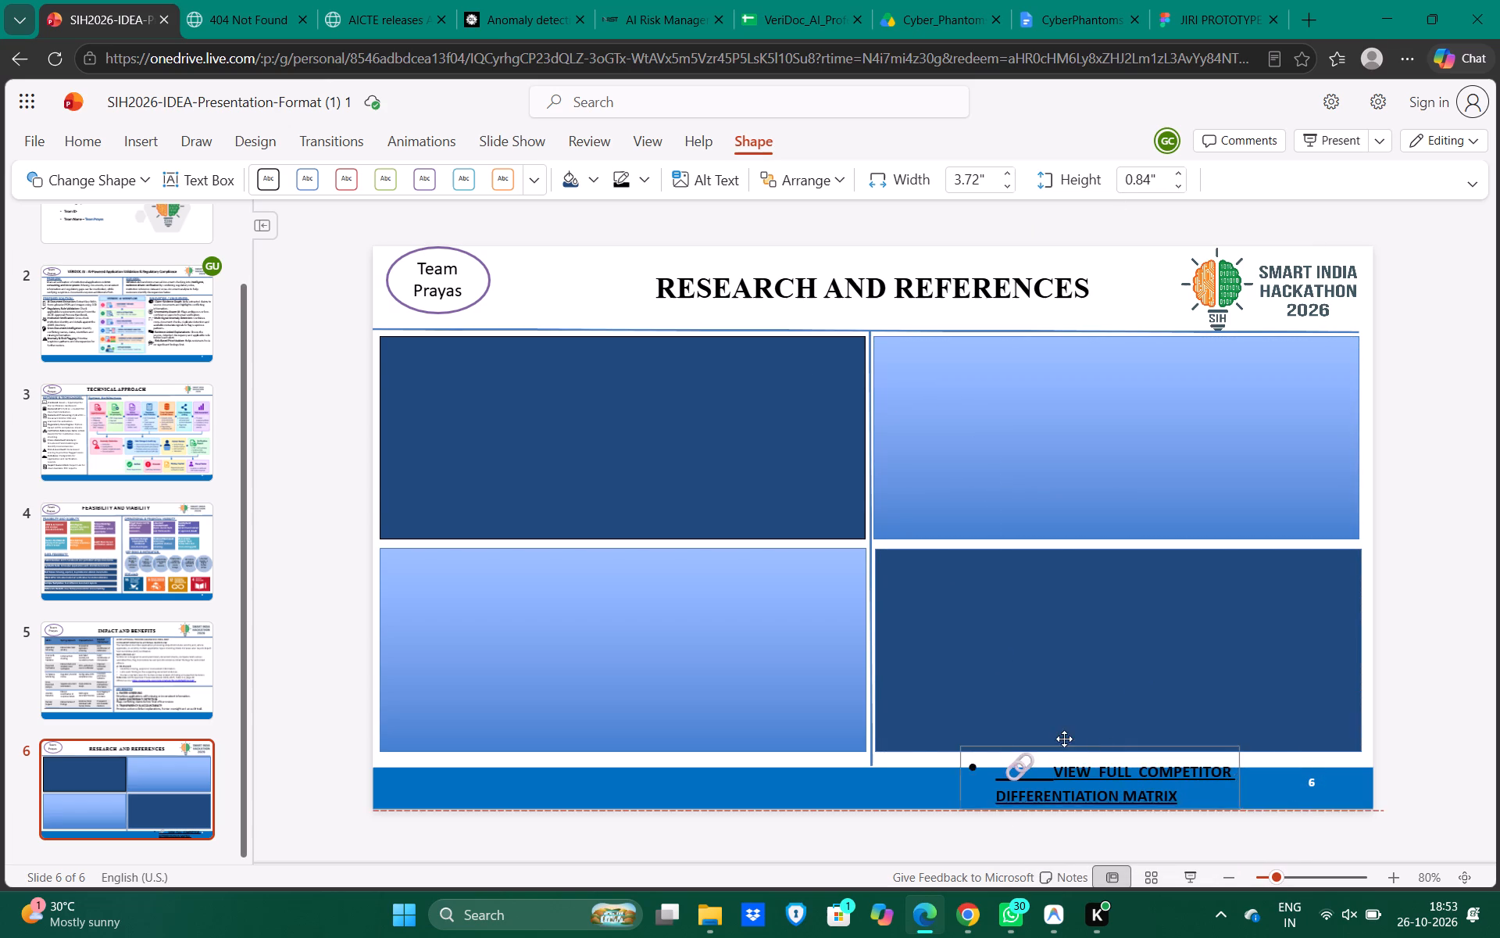
left_click_drag(1064, 739, 870, 768)
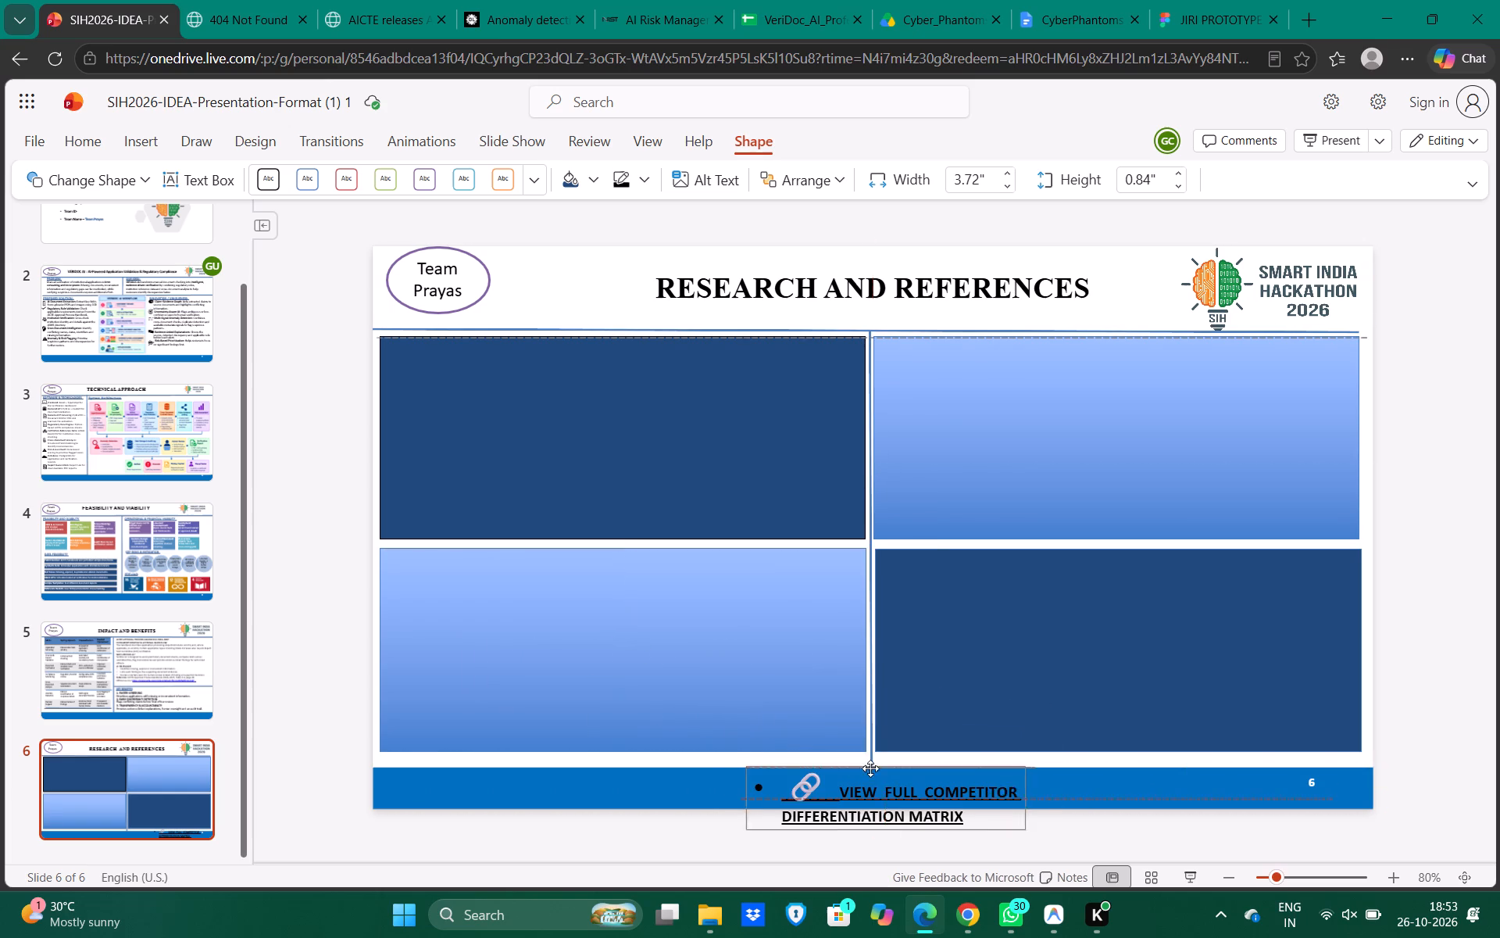
left_click_drag(870, 768, 833, 764)
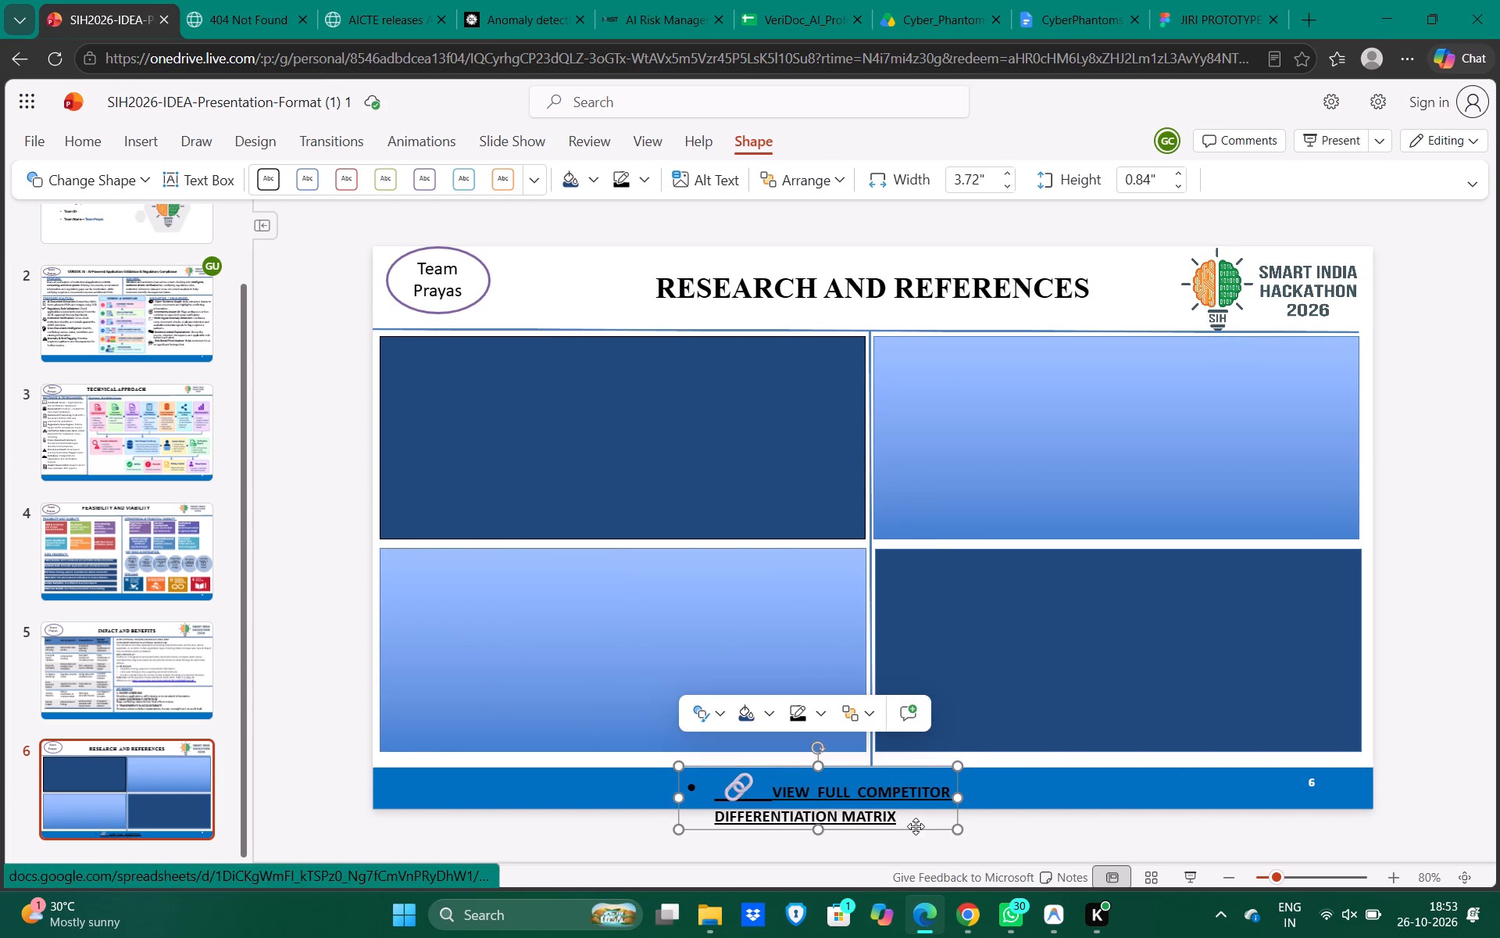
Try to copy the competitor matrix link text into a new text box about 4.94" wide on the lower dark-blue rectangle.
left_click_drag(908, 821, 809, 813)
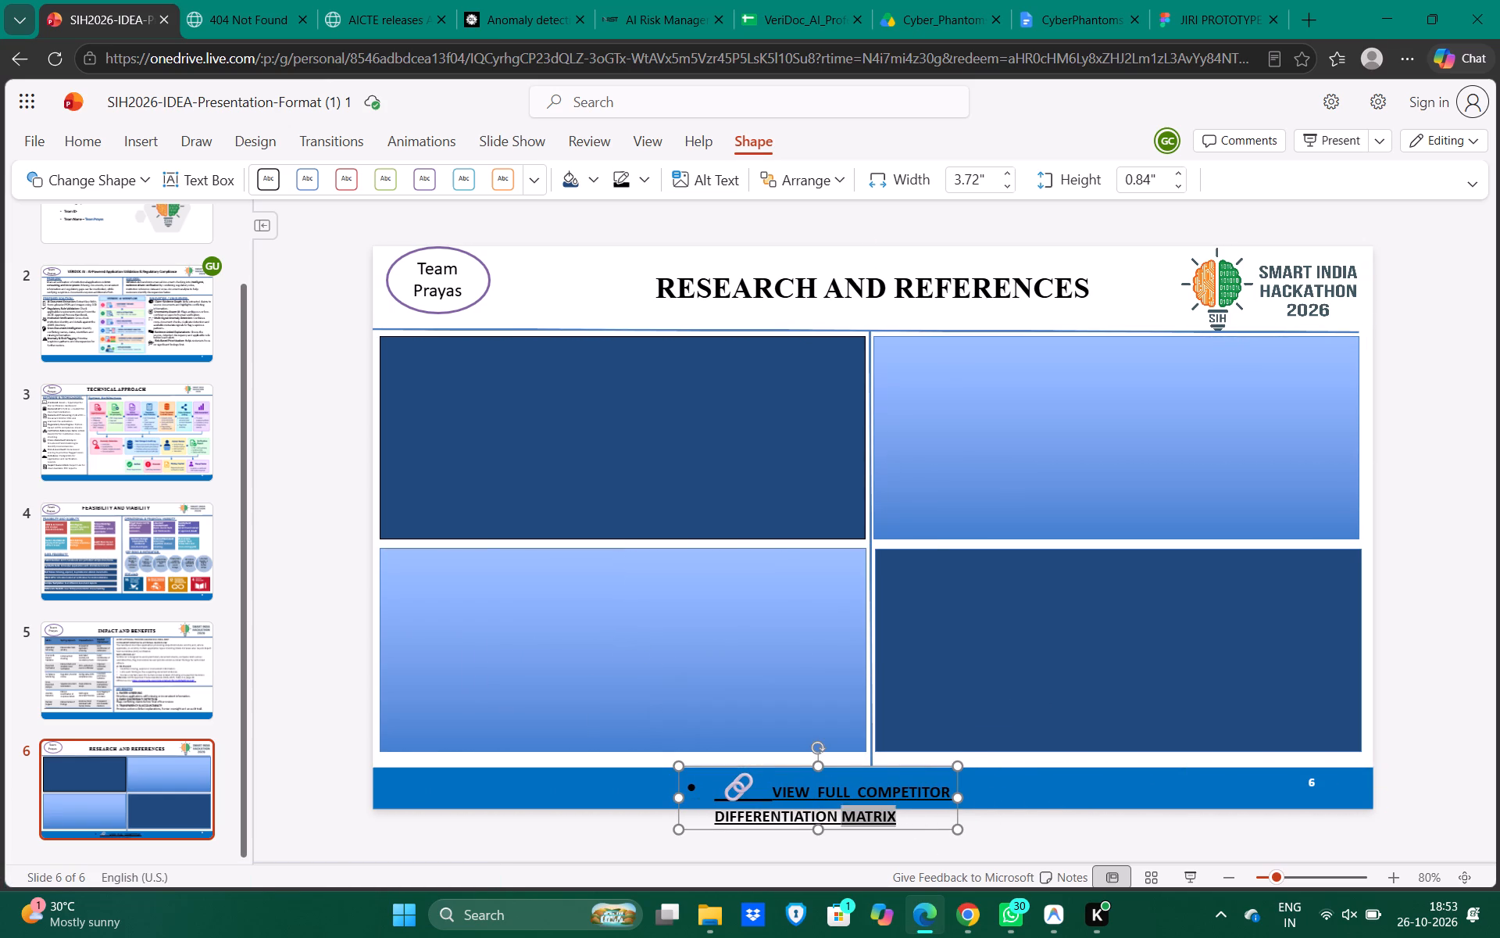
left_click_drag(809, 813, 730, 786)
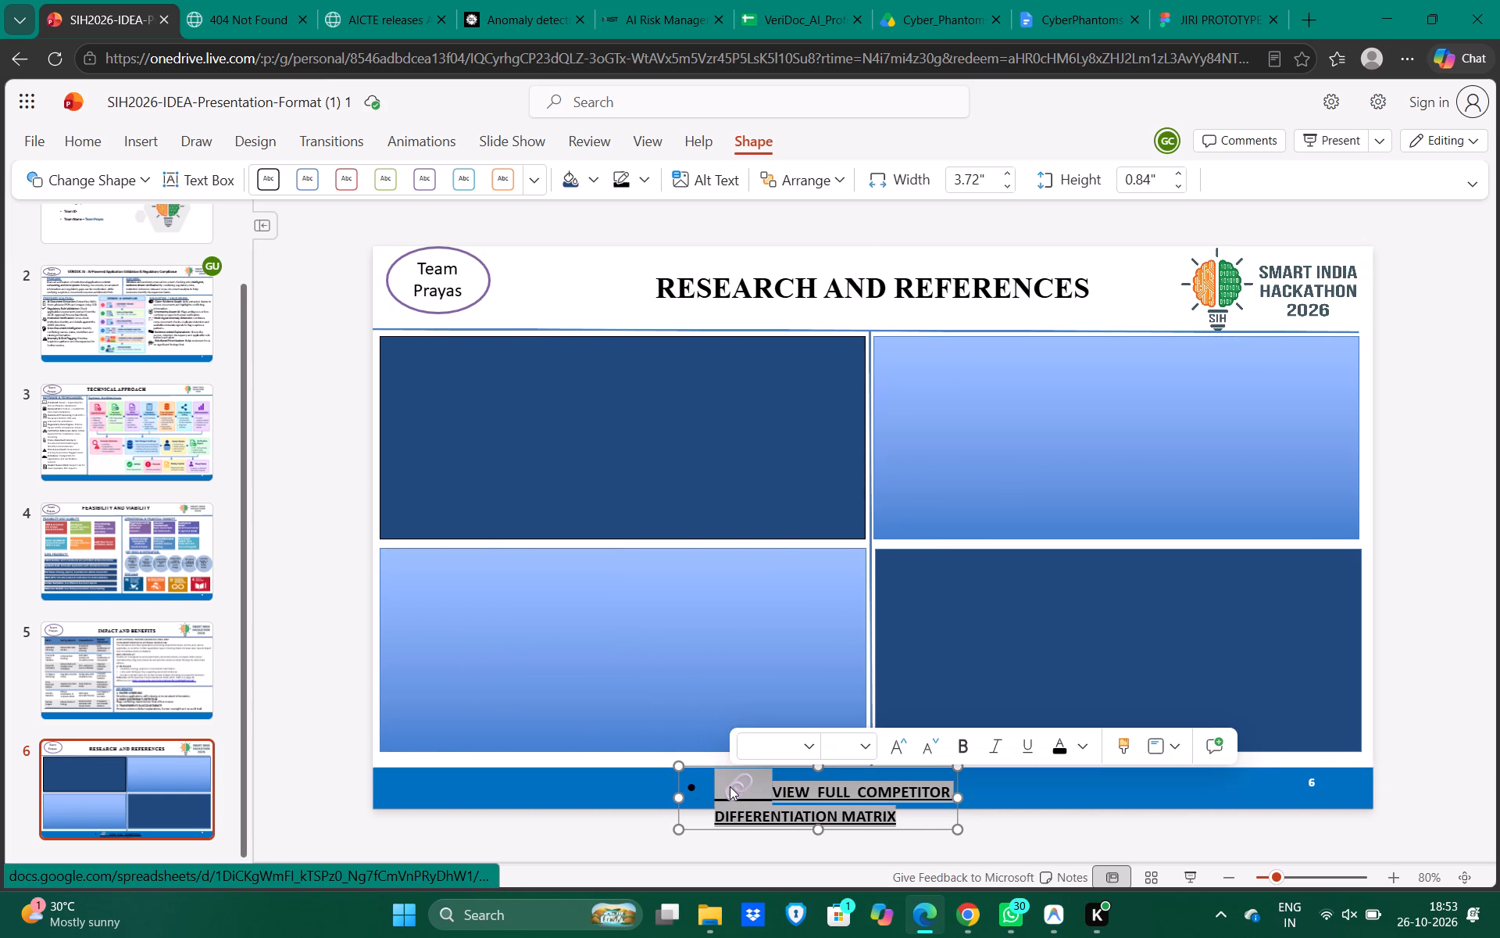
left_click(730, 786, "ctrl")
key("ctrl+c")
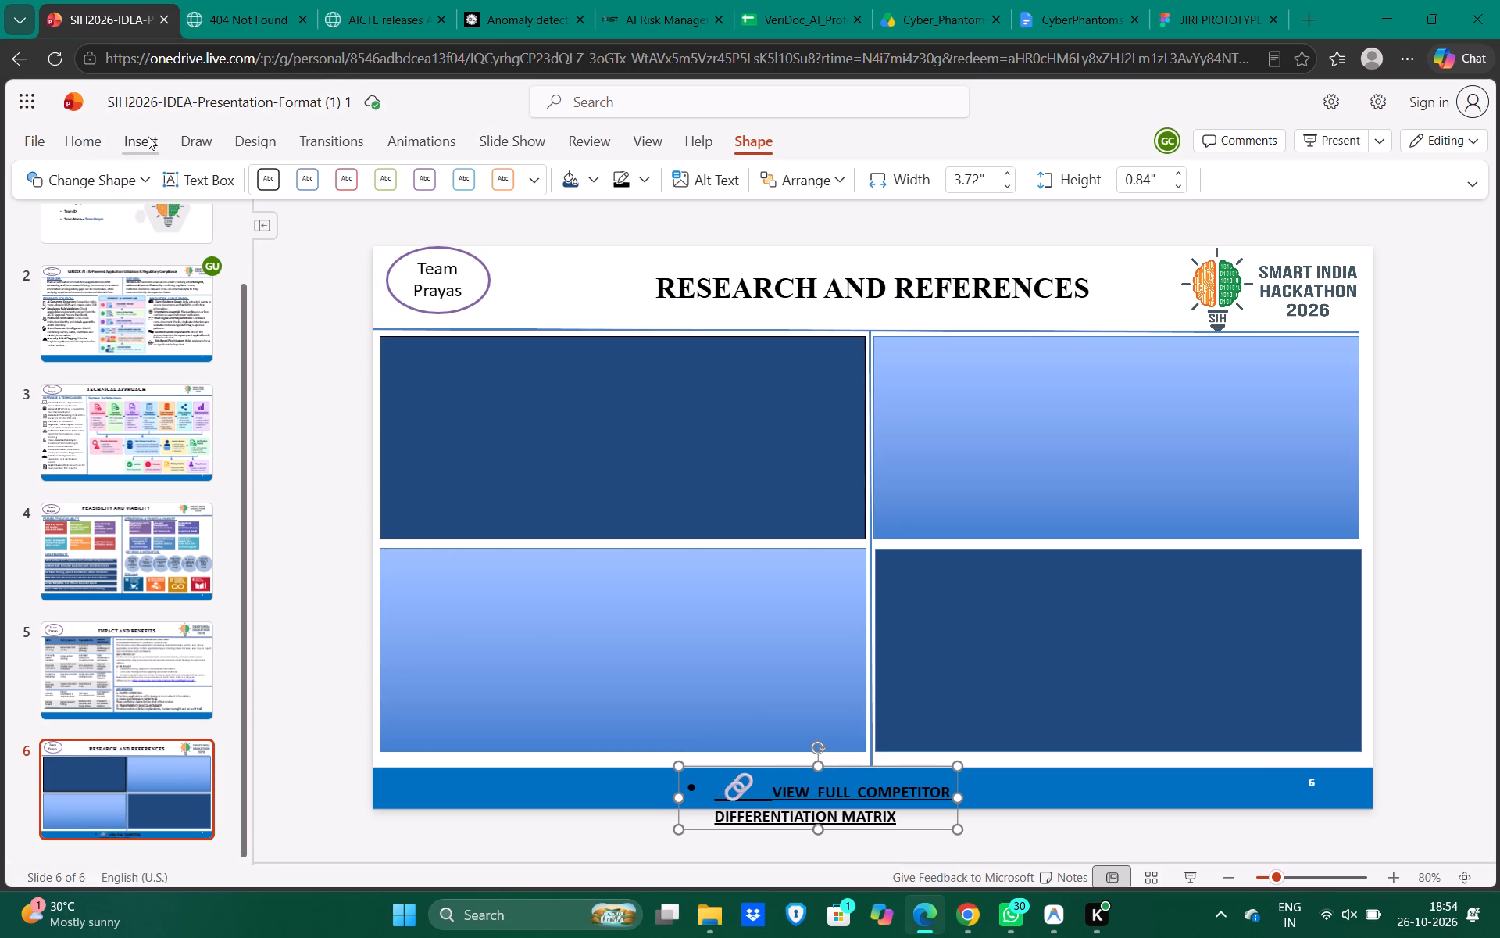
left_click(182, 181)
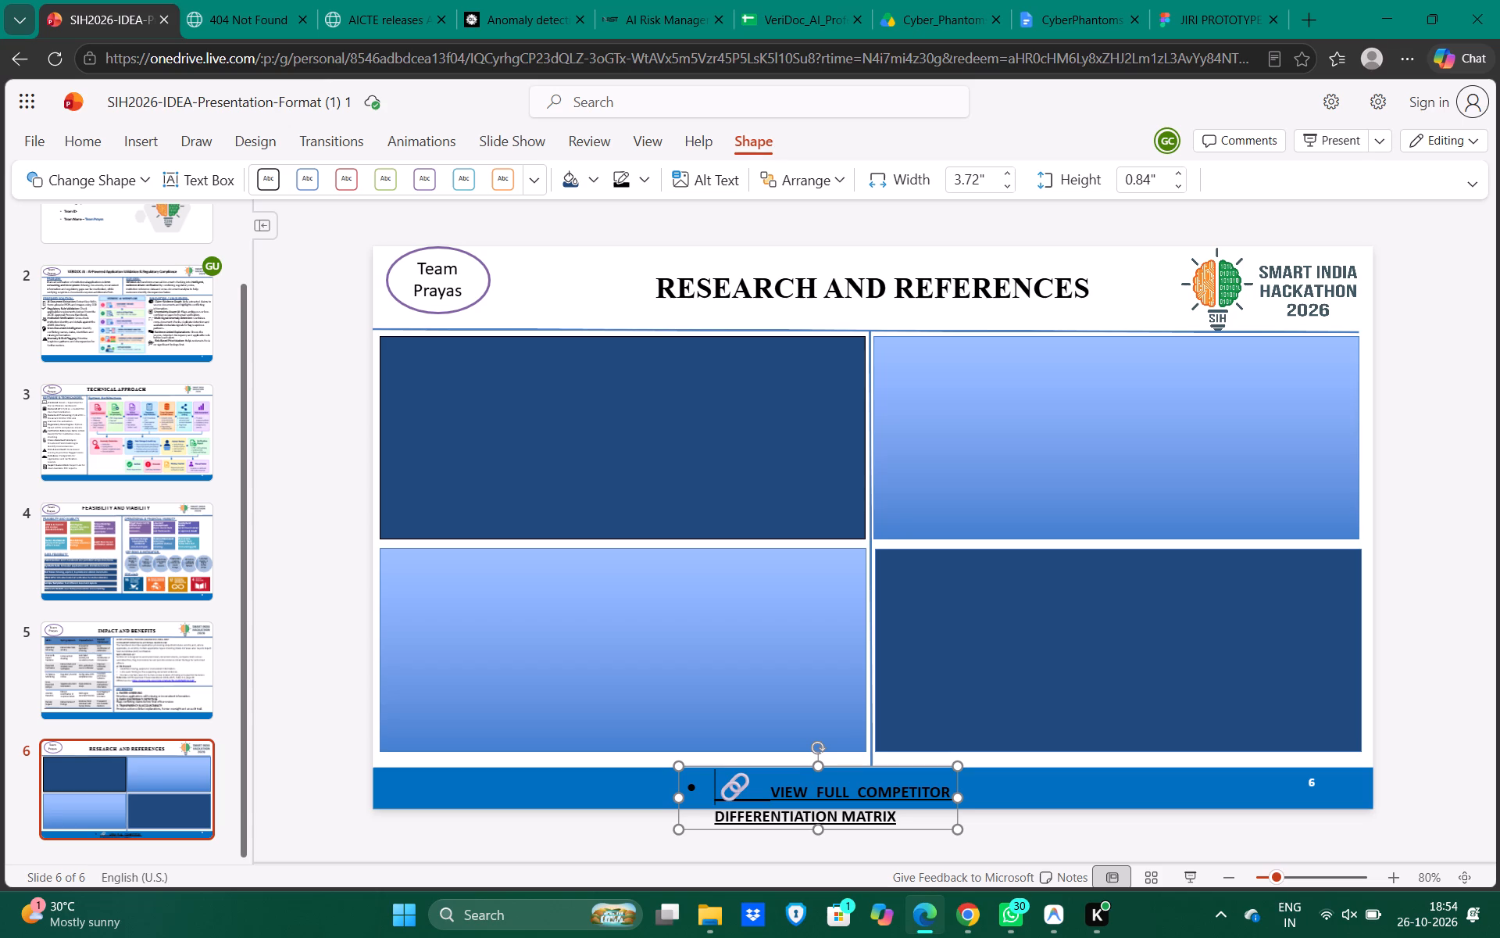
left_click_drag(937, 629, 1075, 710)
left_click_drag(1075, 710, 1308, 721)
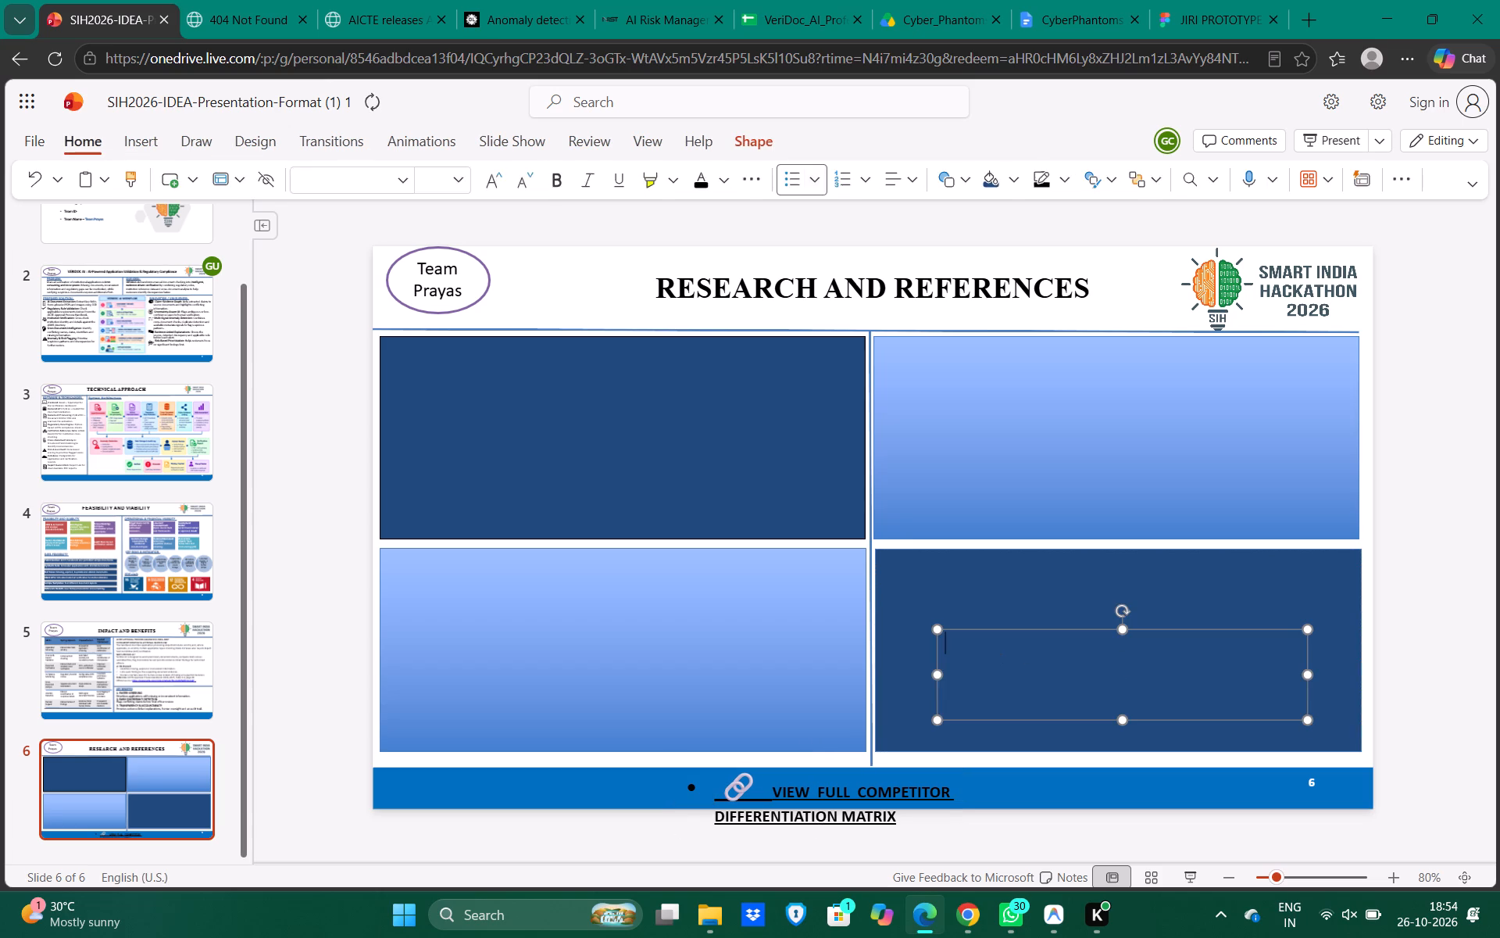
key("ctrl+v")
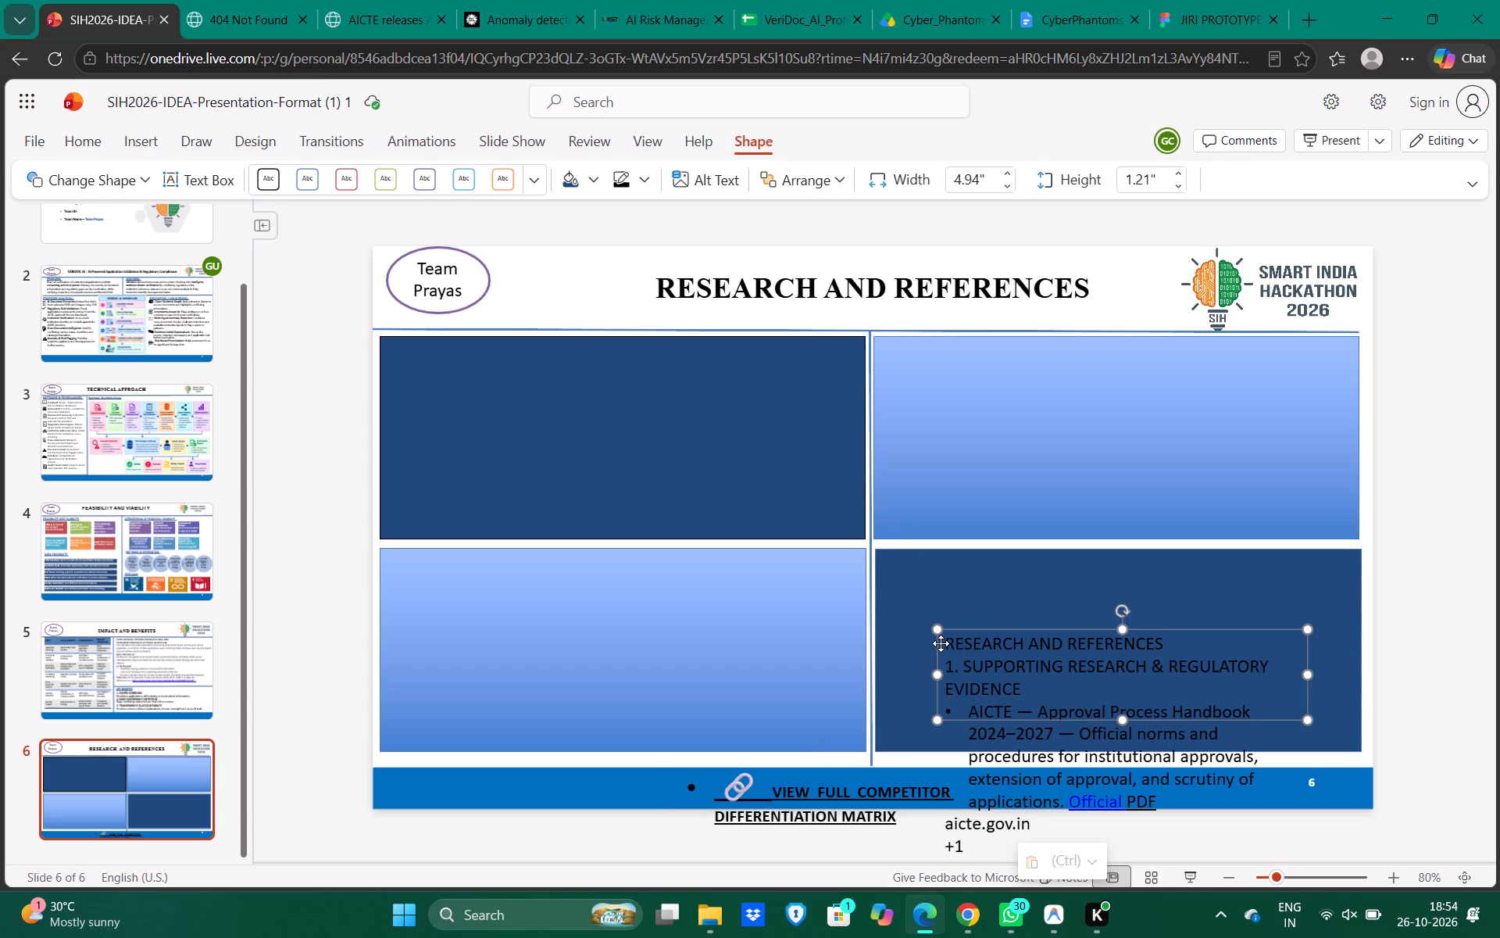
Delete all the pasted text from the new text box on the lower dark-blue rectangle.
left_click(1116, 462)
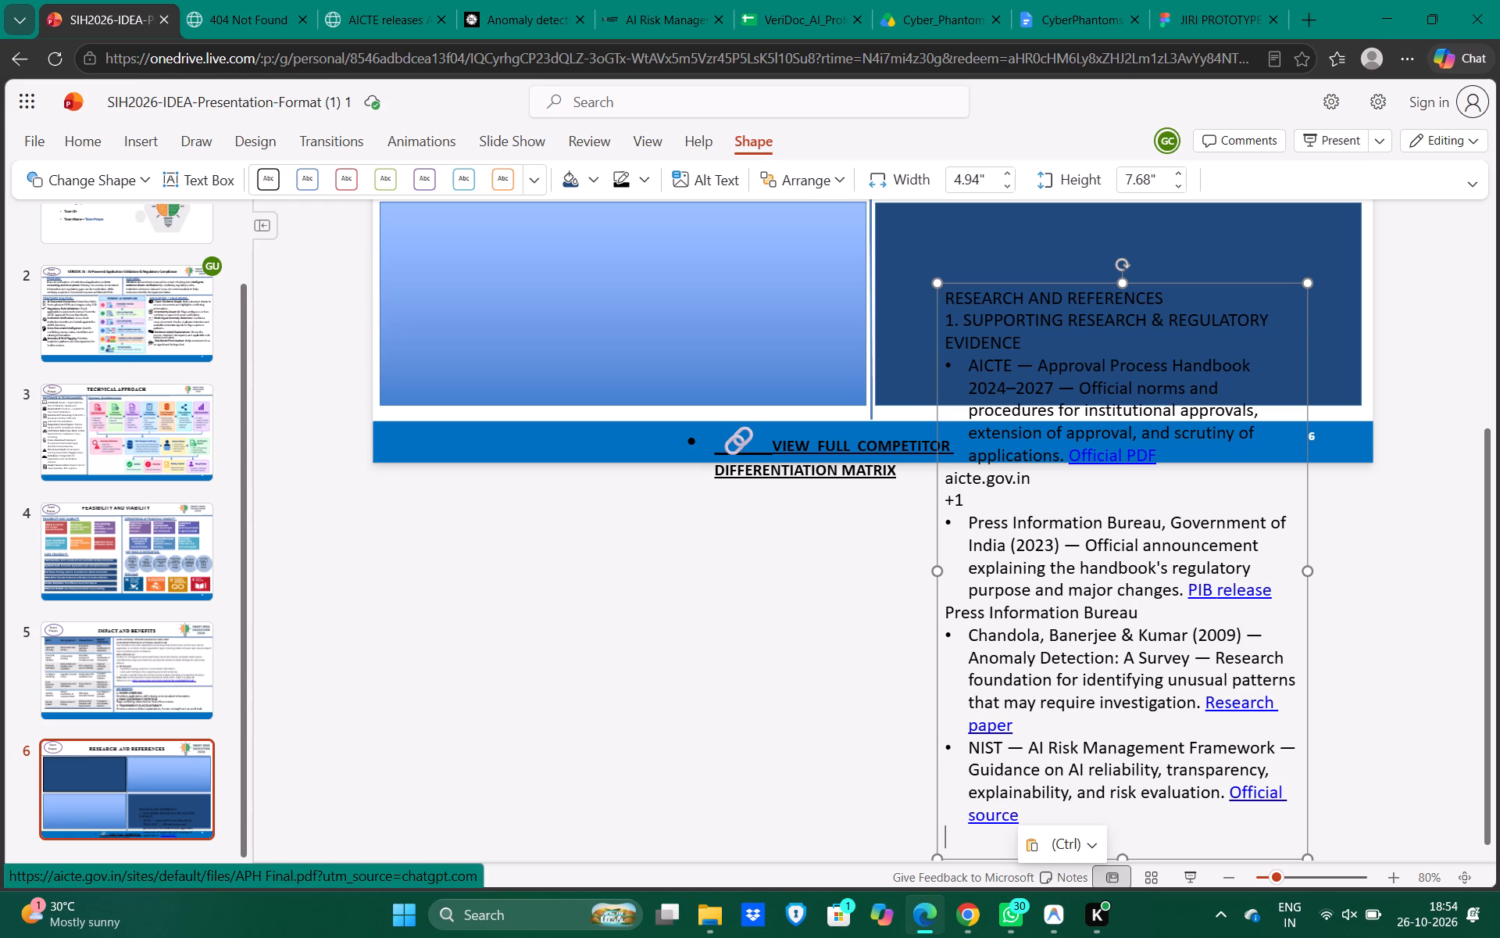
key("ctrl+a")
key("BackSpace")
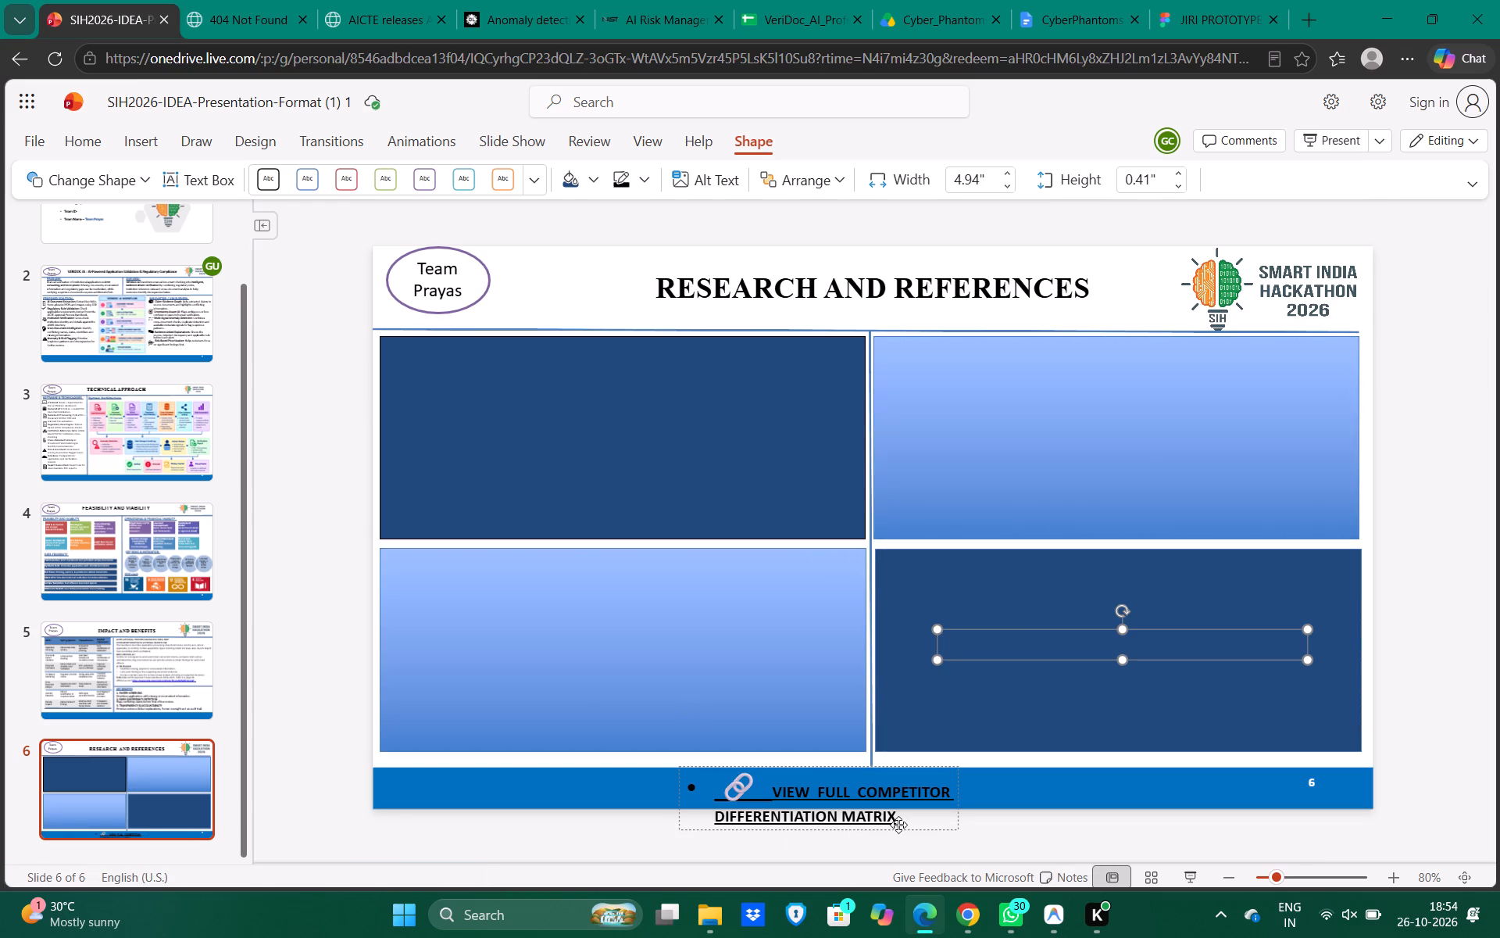
Copy the "VIEW FULL COMPETITOR DIFFERENTIATION MATRIX" link text from the footer bar into the lower dark-blue rectangle itself.
left_click_drag(909, 816, 727, 781)
left_click_drag(727, 781, 765, 786)
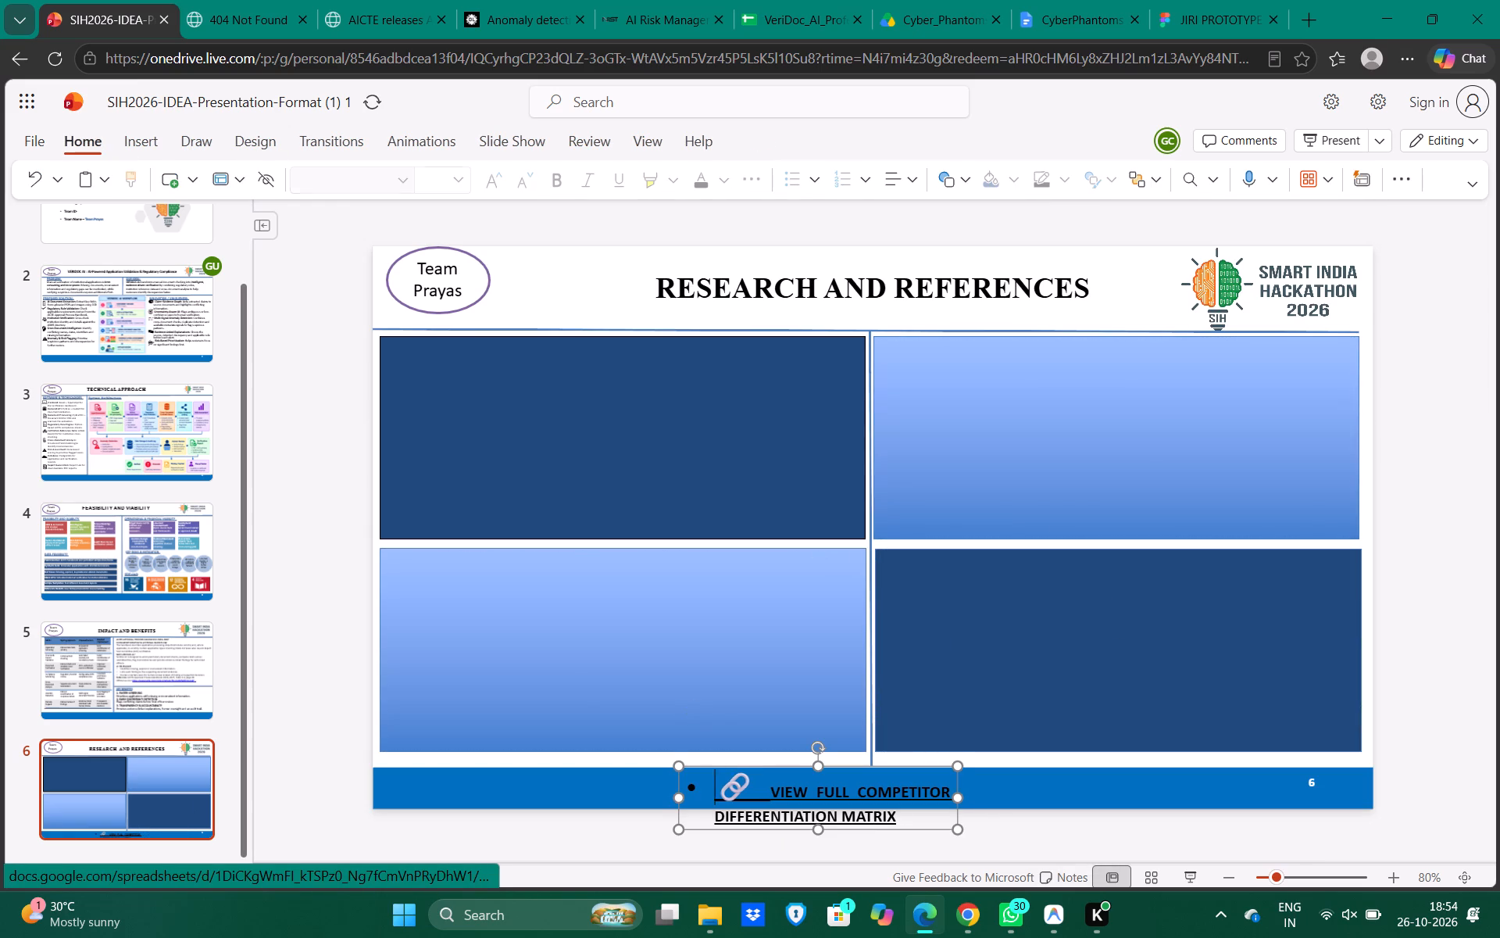
left_click_drag(765, 786, 909, 819)
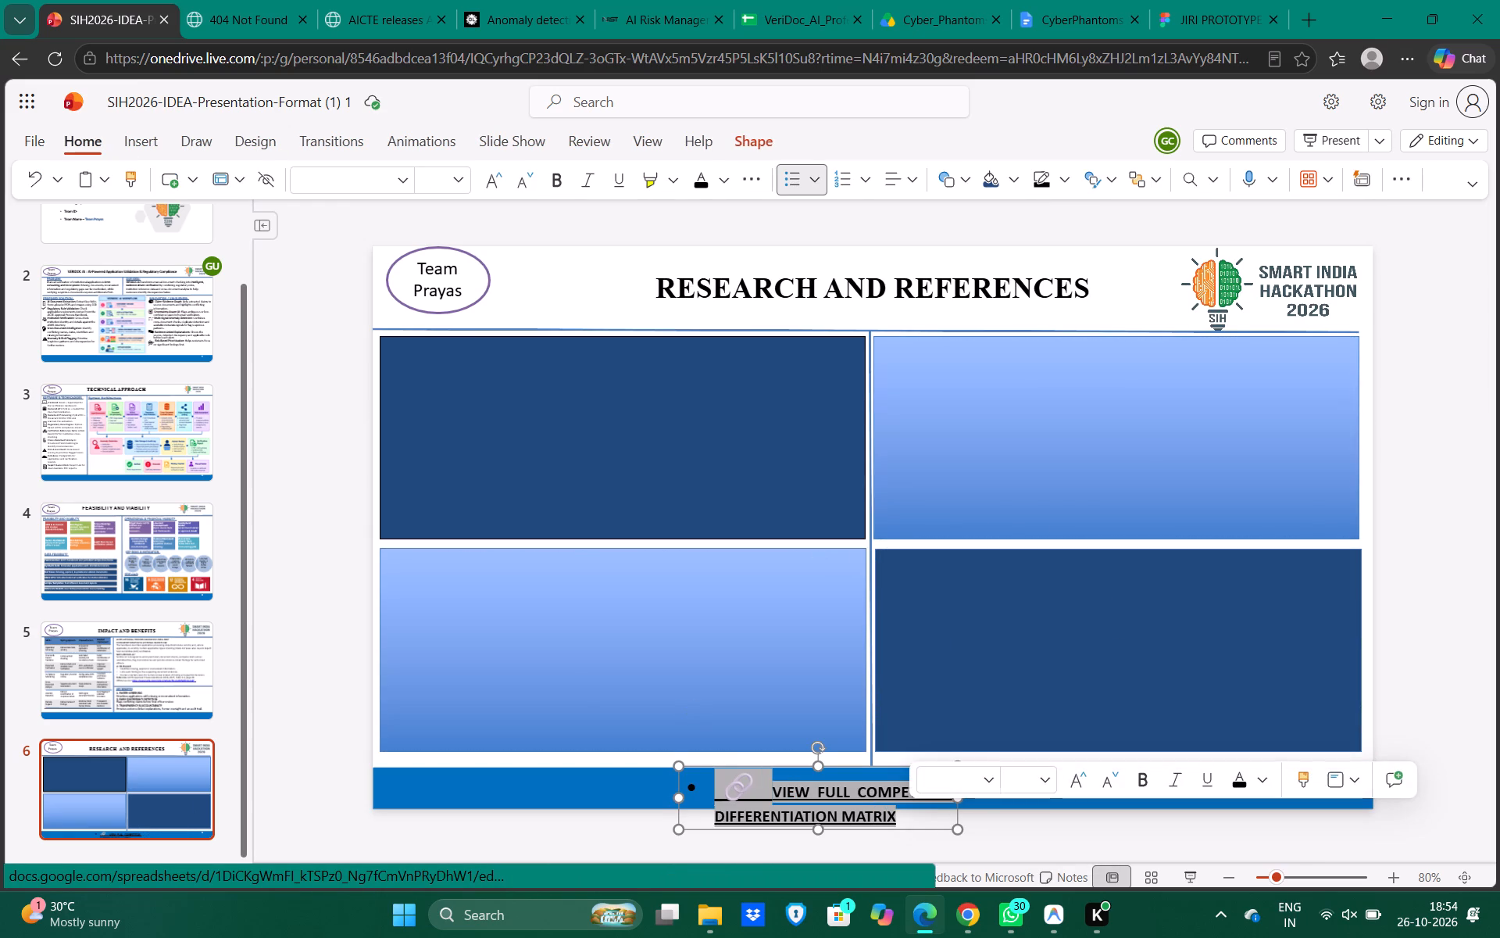
key("ctrl+c")
left_click(959, 625)
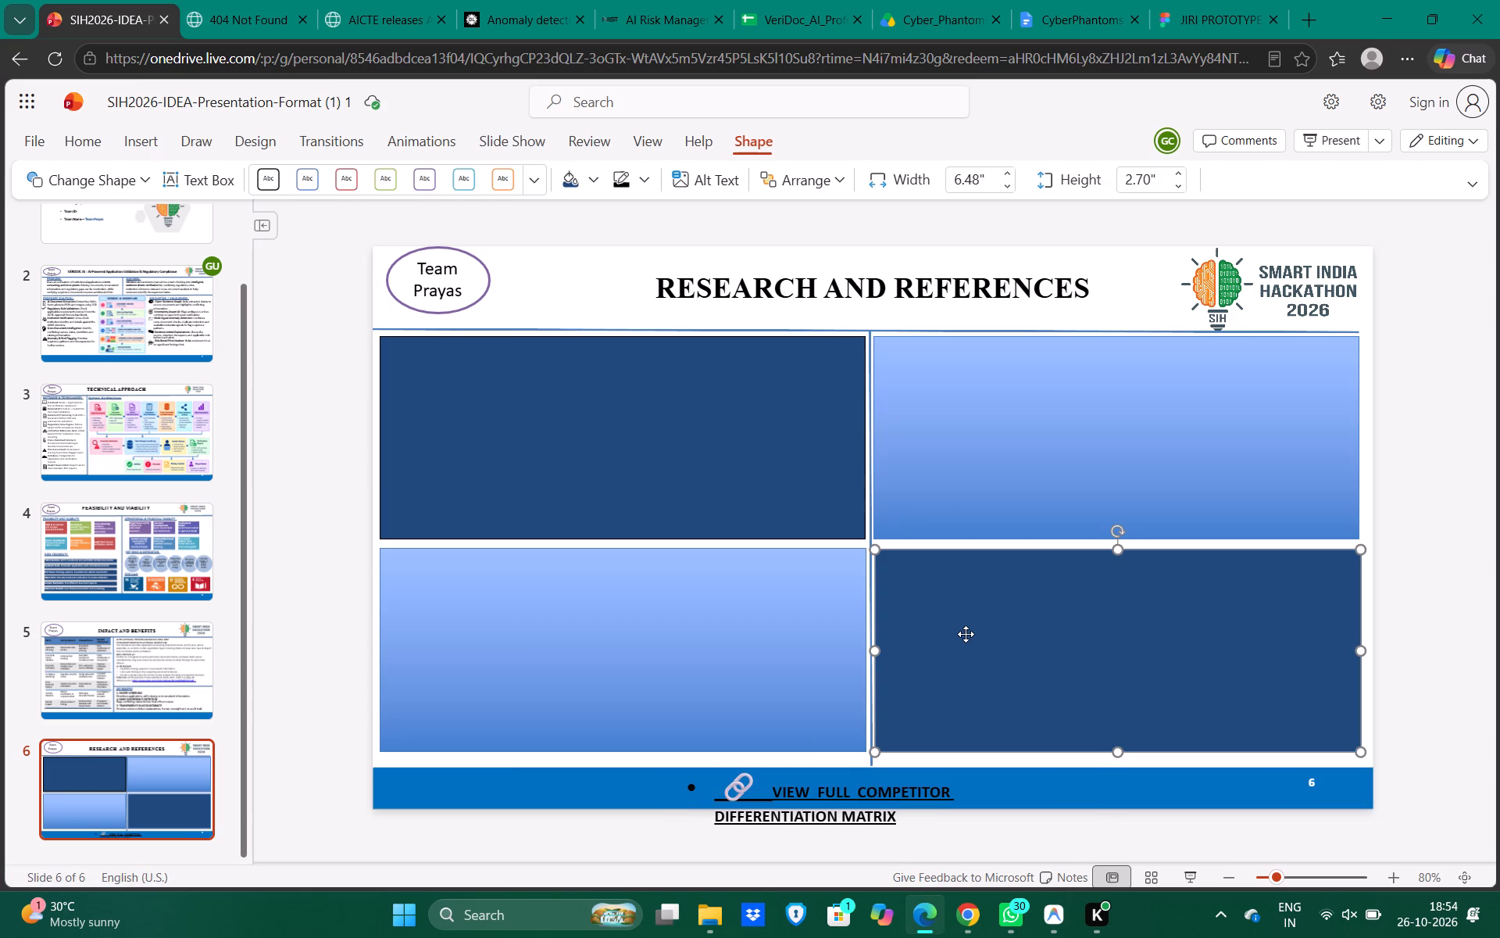
left_click(946, 611)
key("ctrl+v")
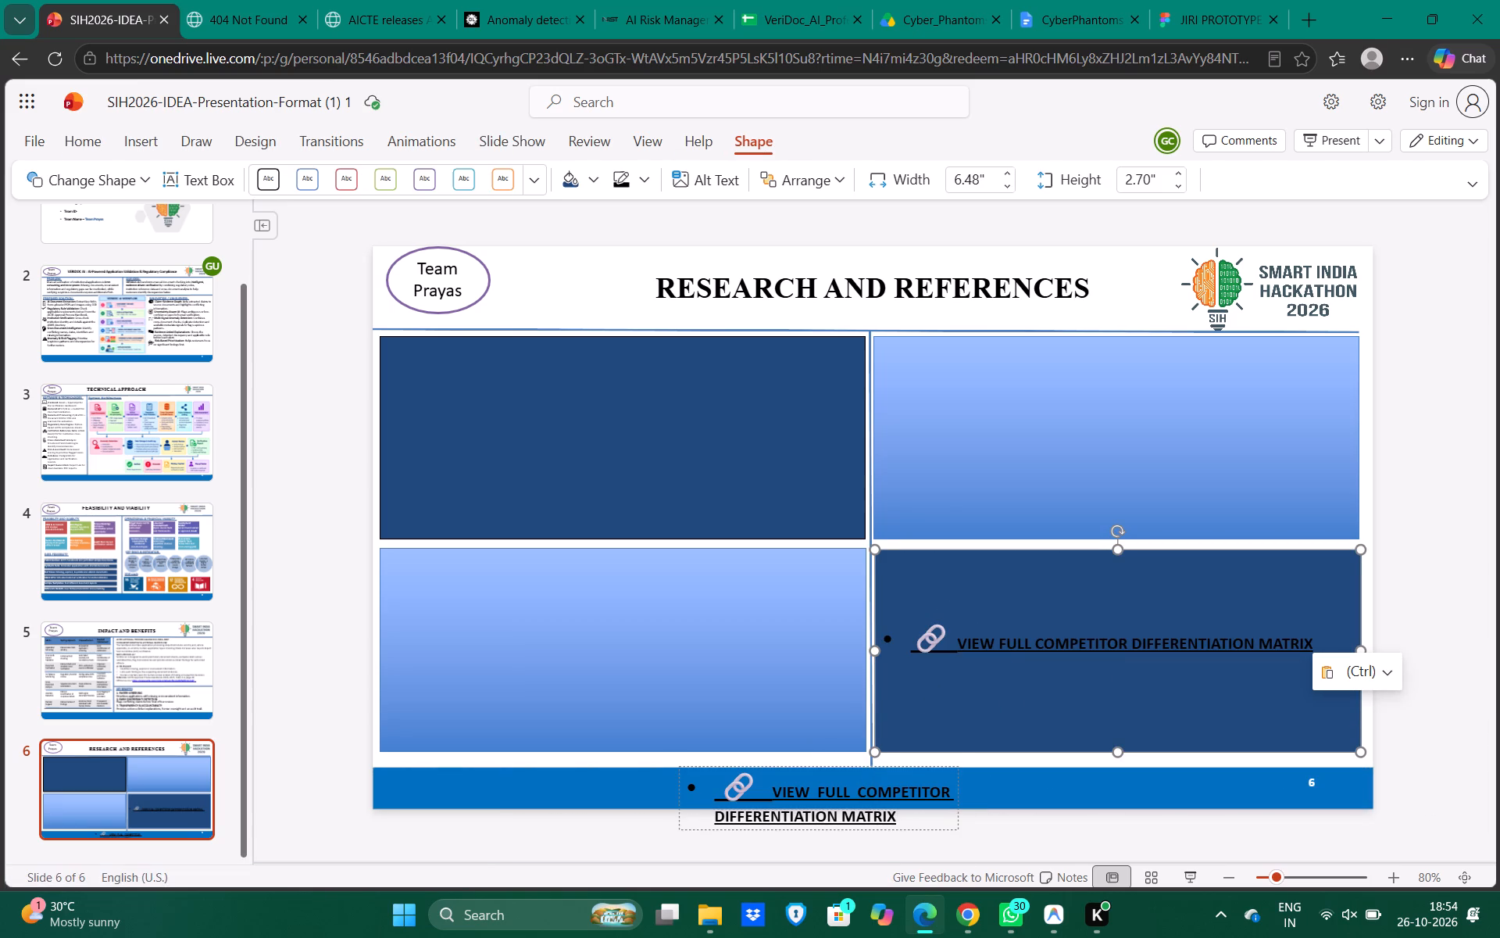
Delete the original competitor differentiation matrix link text and its bullet from the text box on the footer bar.
left_click_drag(911, 814, 719, 785)
key("BackSpace")
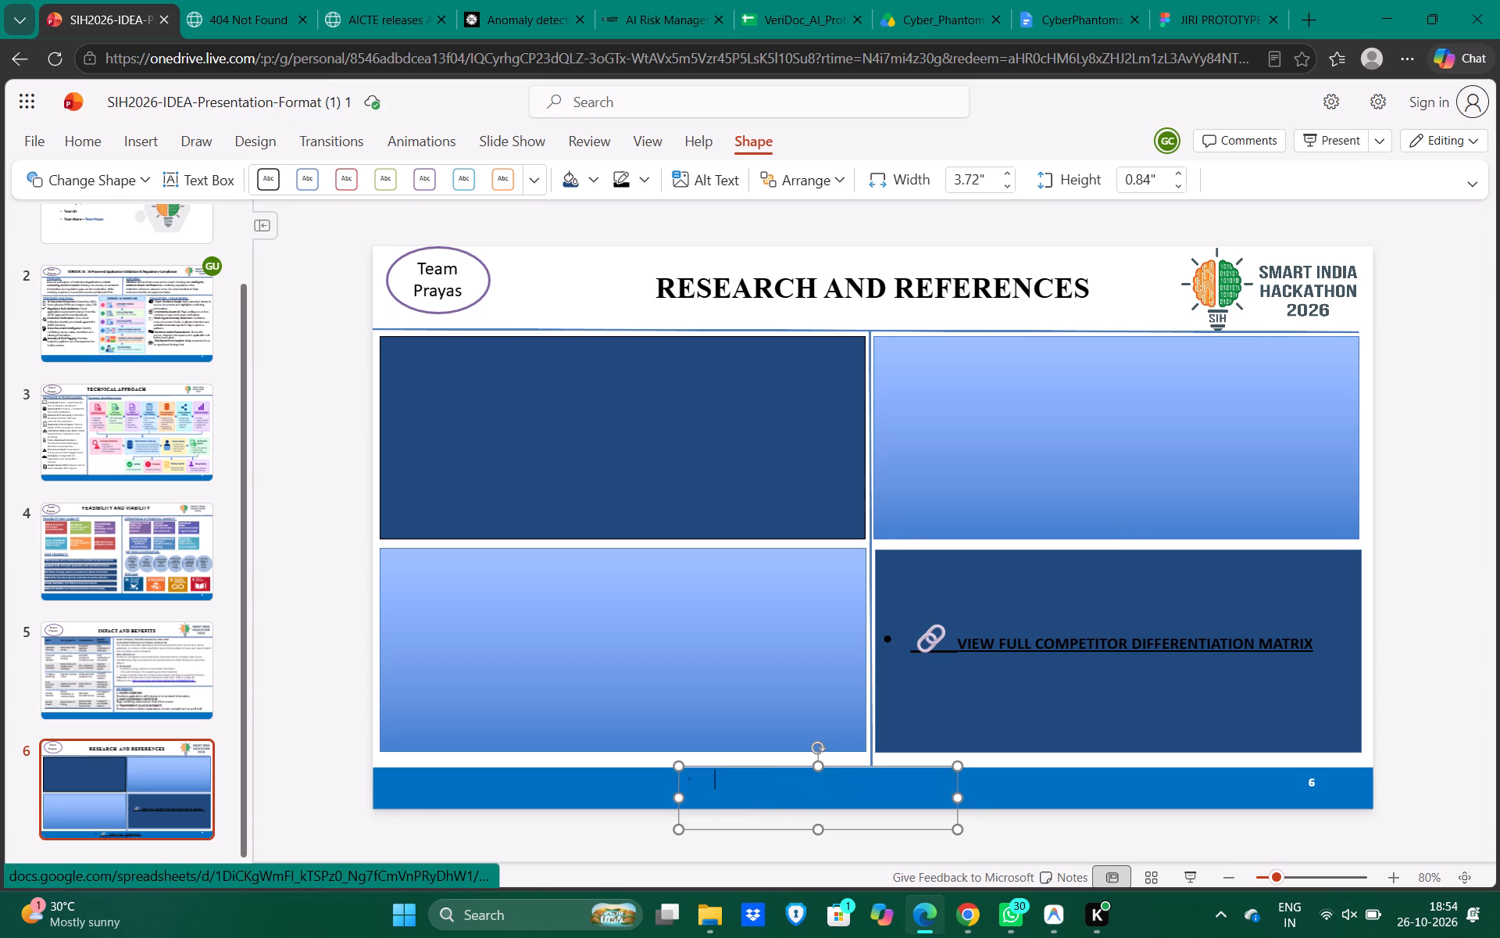
key("BackSpace")
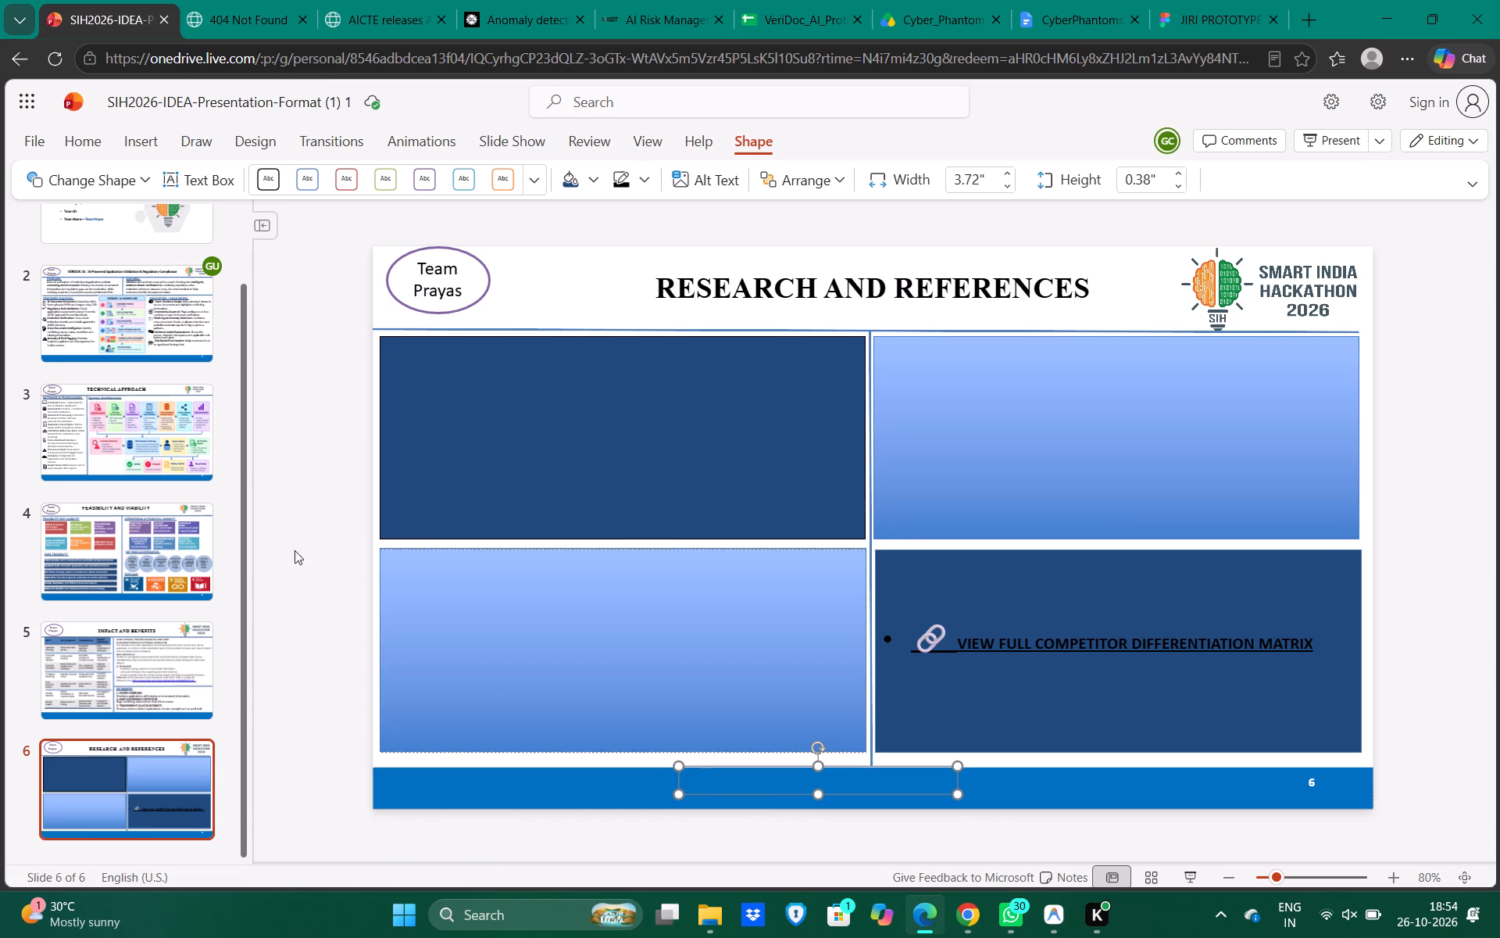
Look through the title, VERIDOC AI, Technical Approach, Feasibility and Impact slides, and return to the Research and References slide.
left_click(137, 295)
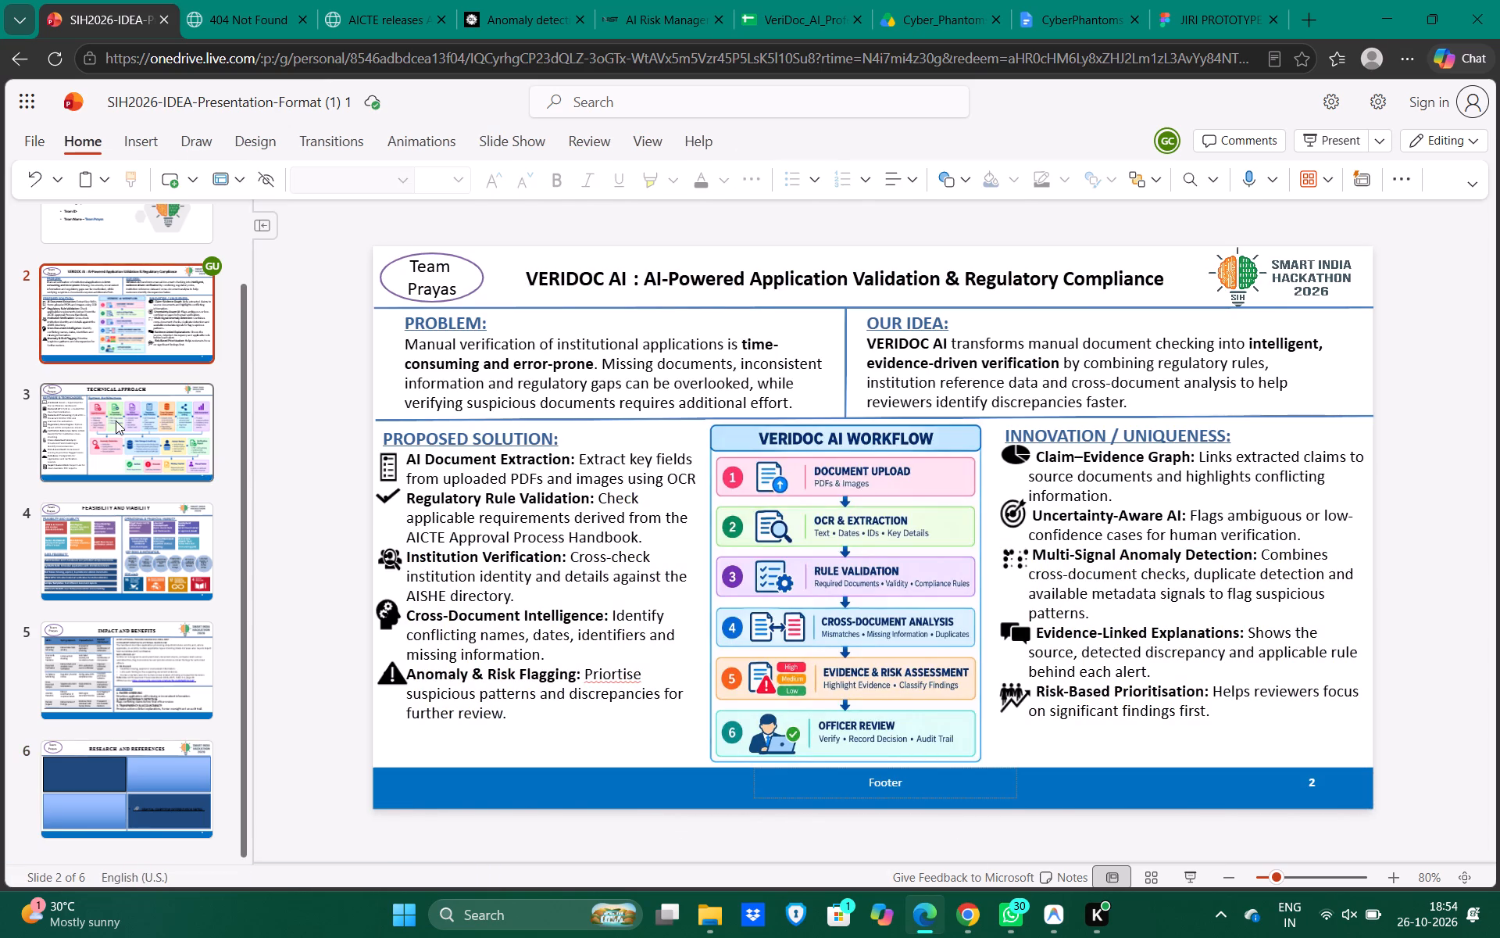
left_click(116, 421)
left_click(95, 580)
left_click(89, 668)
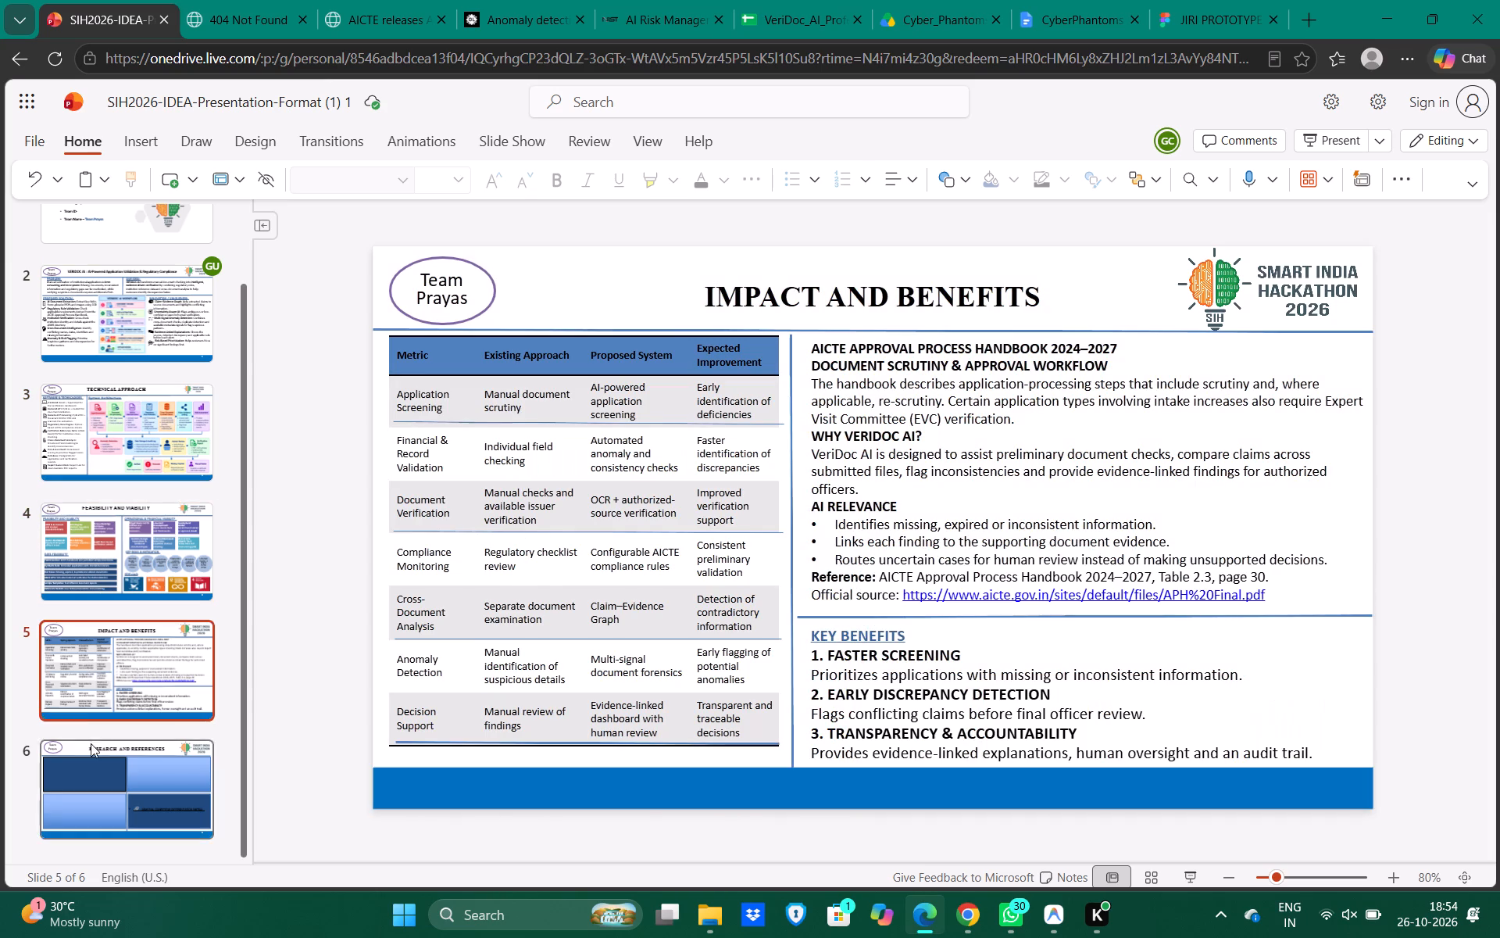
left_click(155, 226)
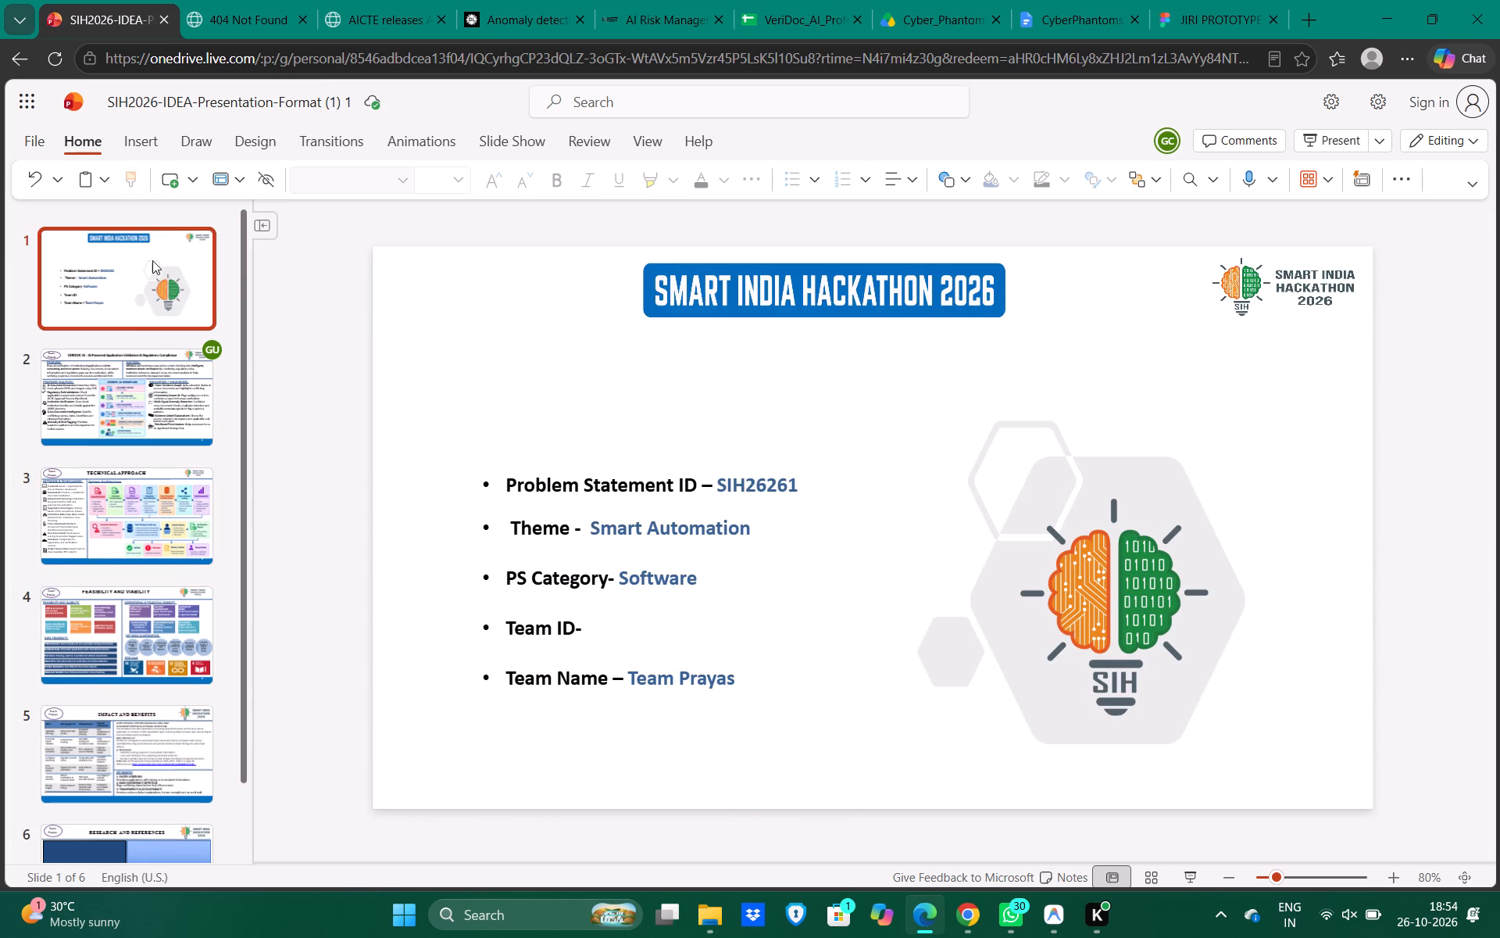
left_click(132, 388)
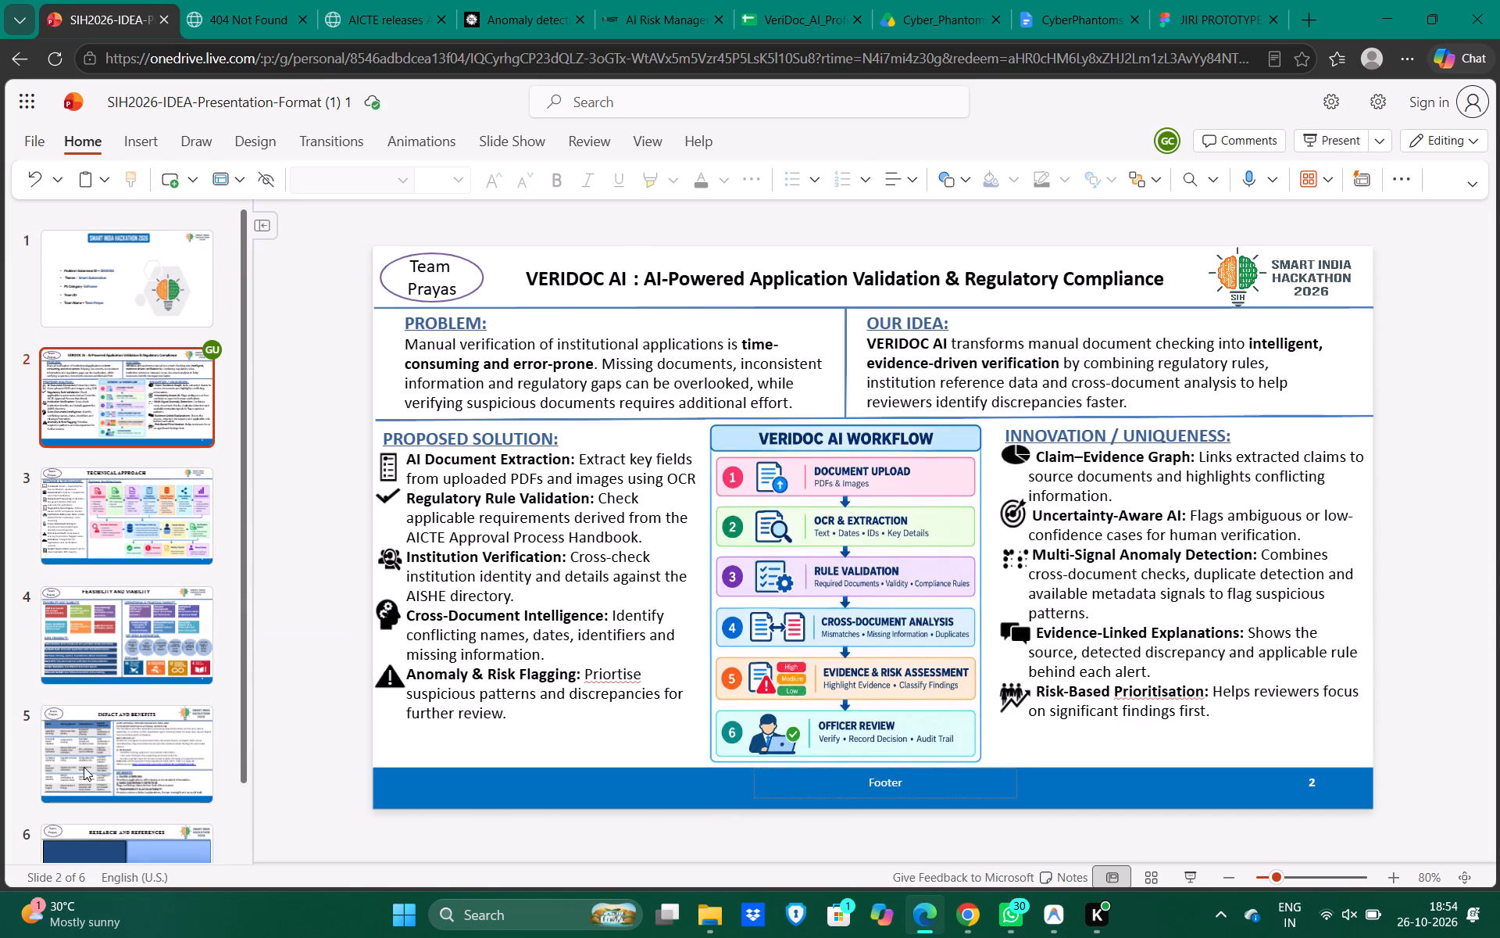
left_click(105, 861)
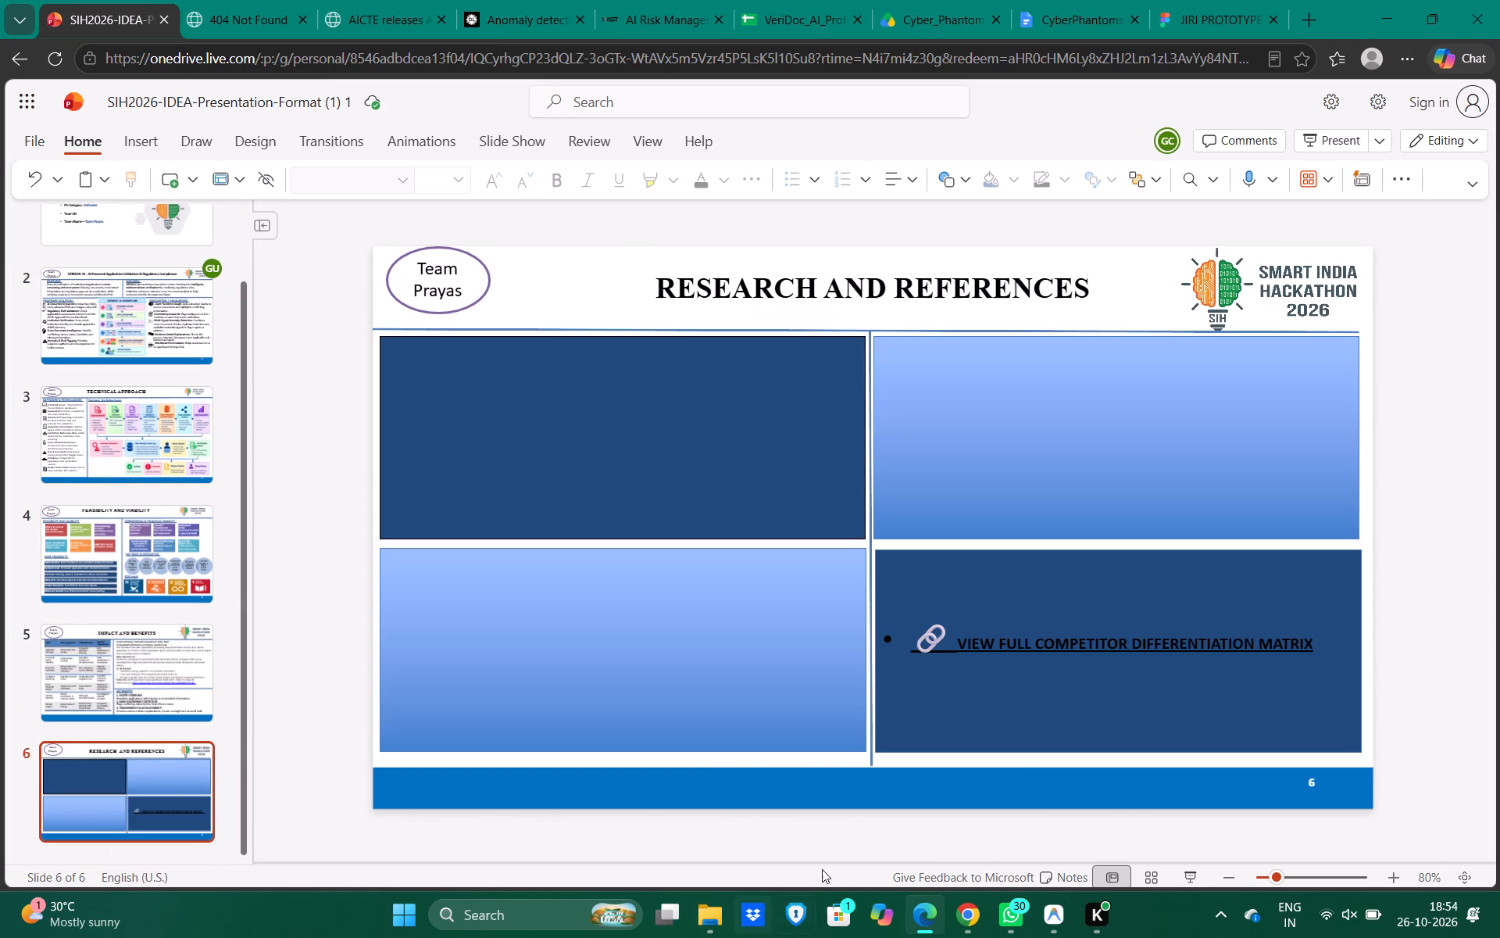
left_click(831, 797)
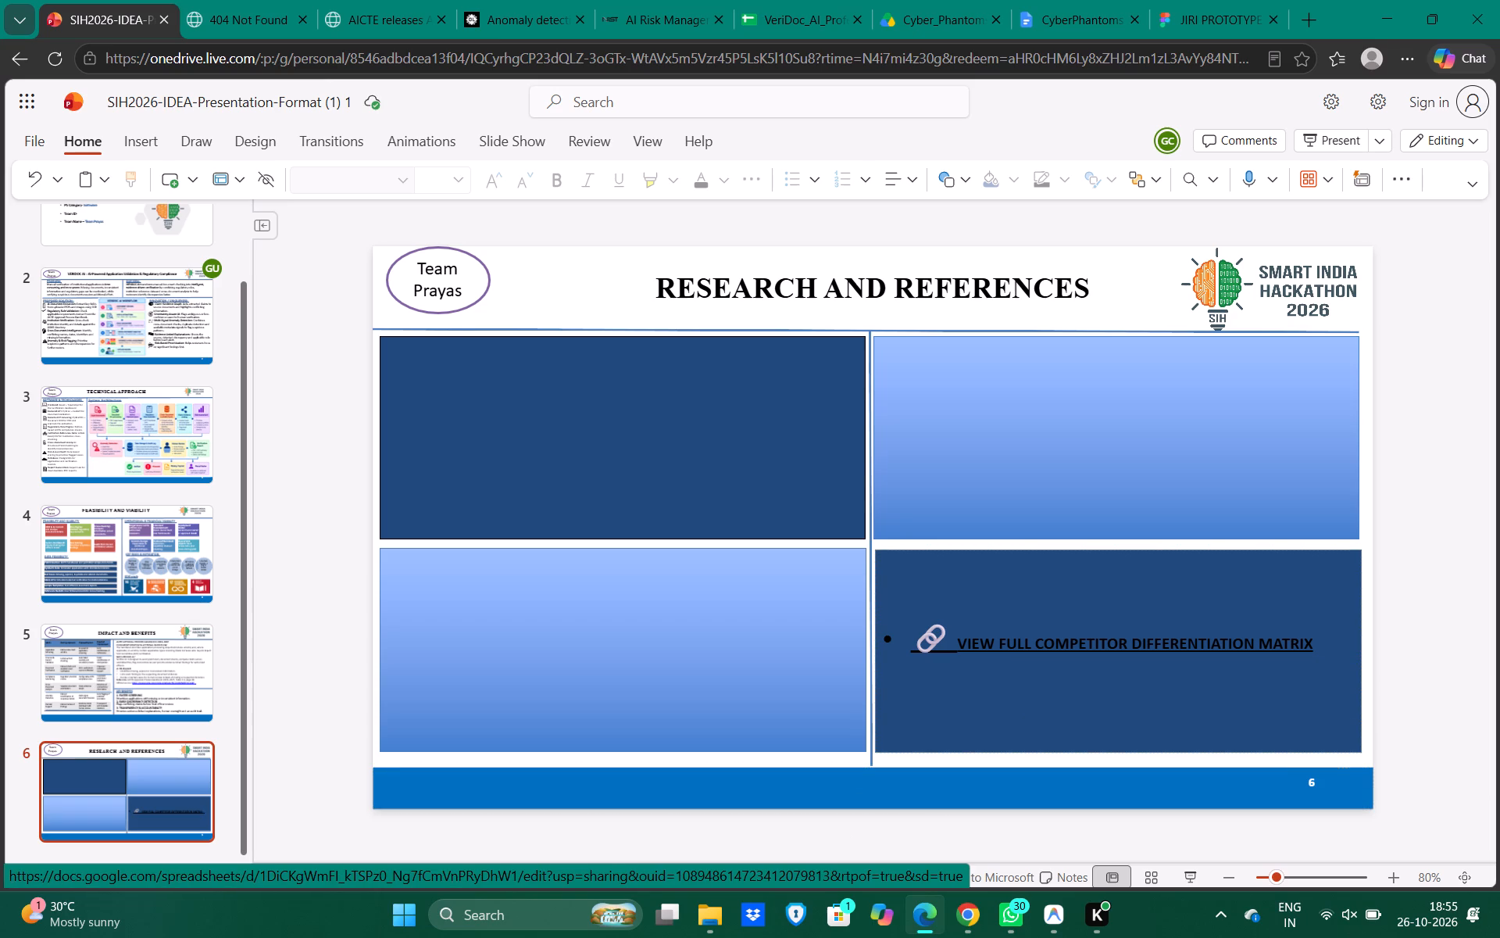
Change the competitor differentiation matrix link text in the lower dark-blue rectangle to white.
left_click(1085, 643)
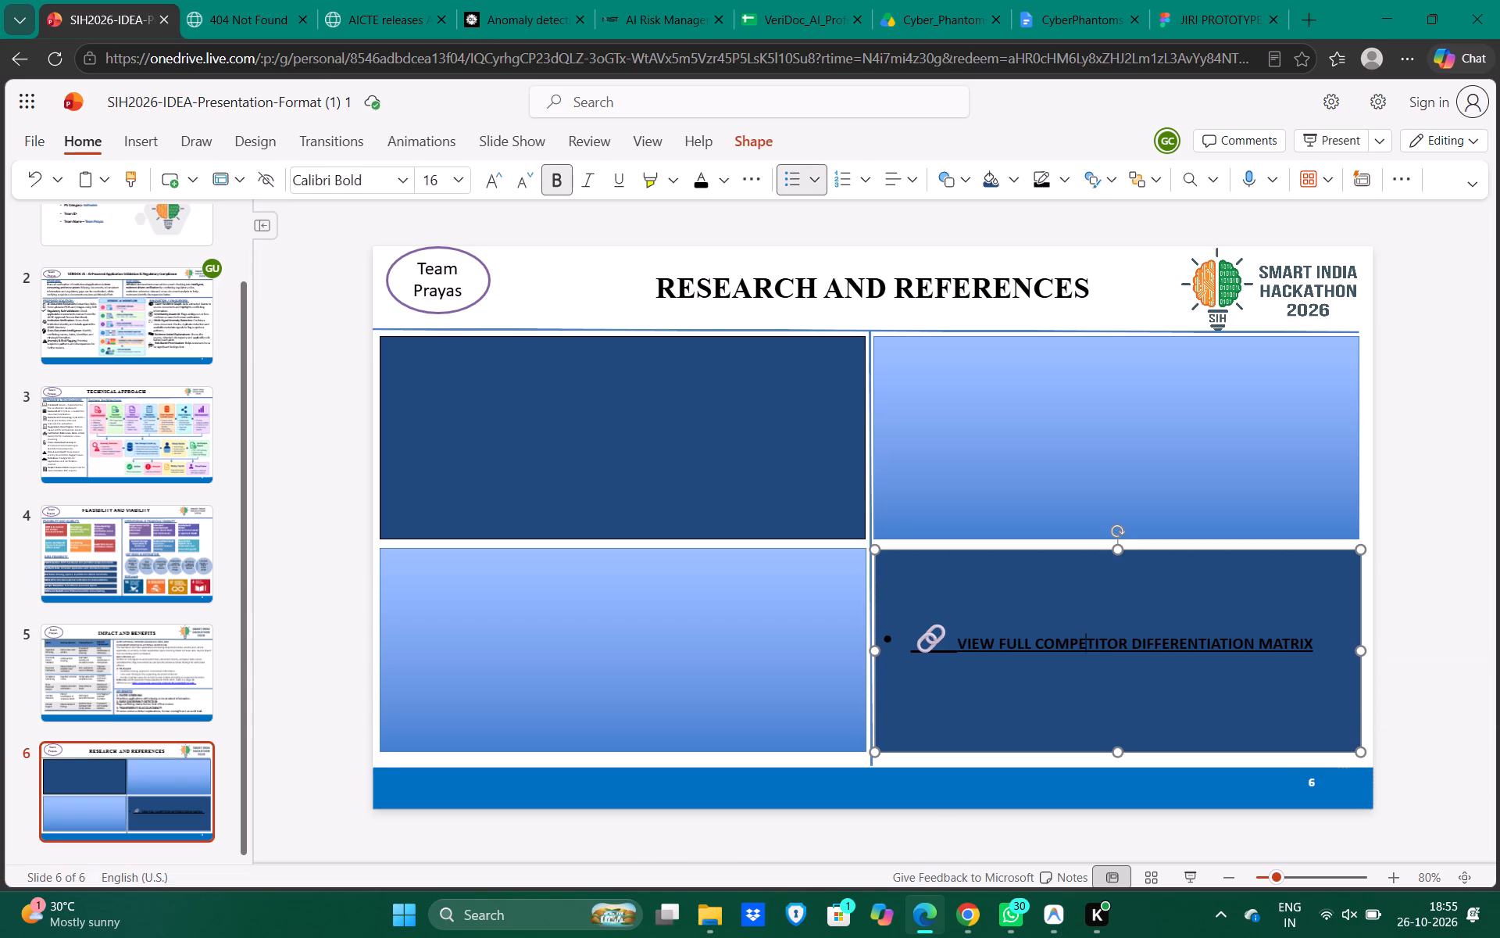
left_click_drag(1321, 644, 909, 634)
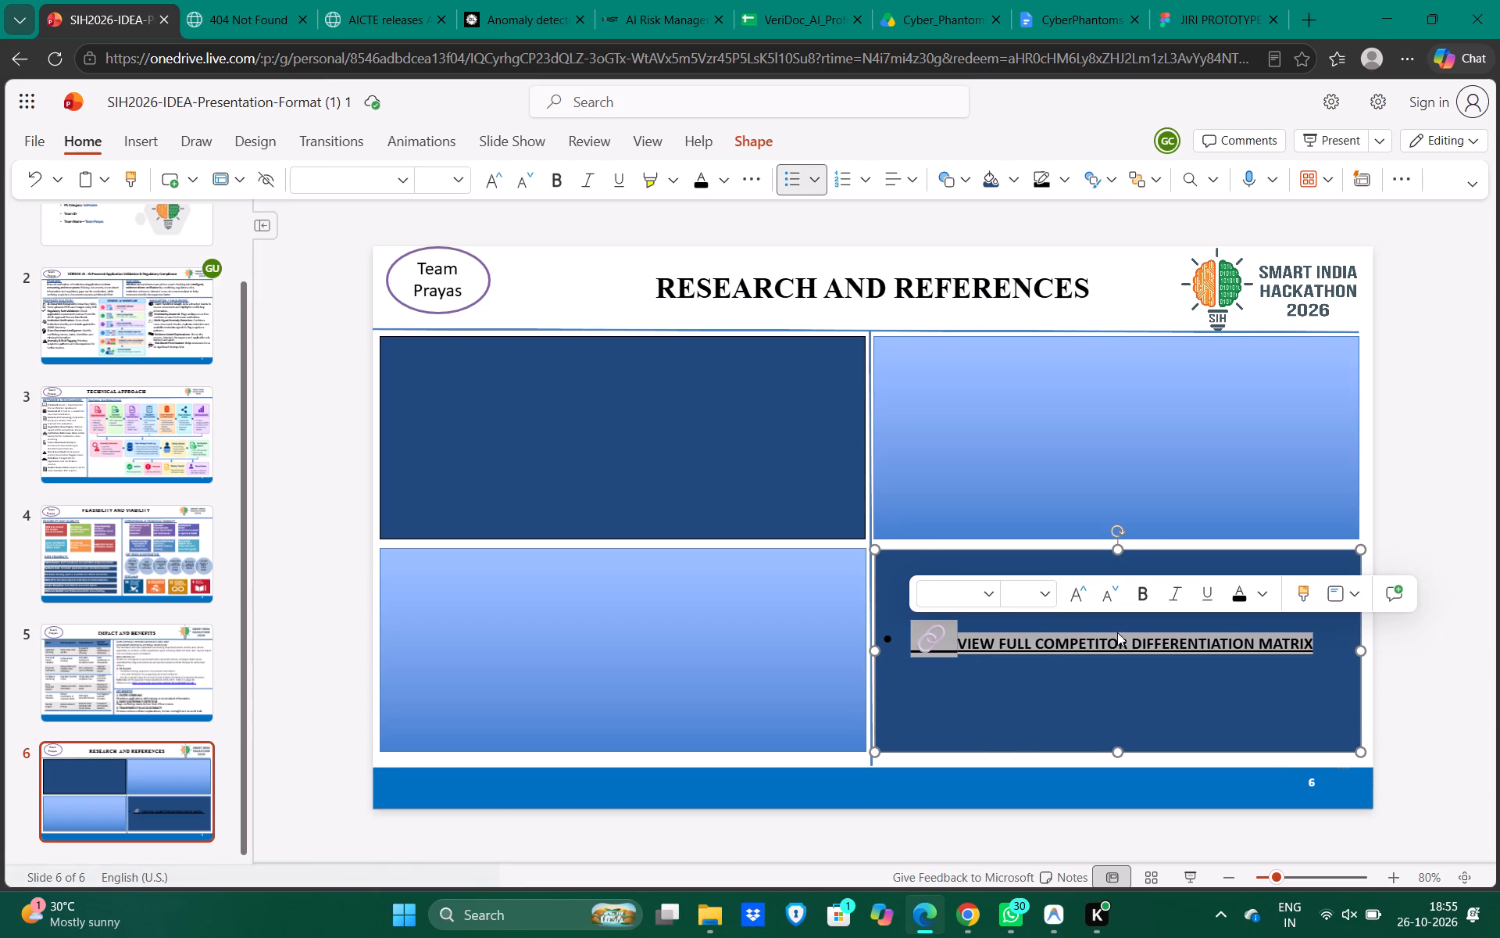
left_click(1262, 600)
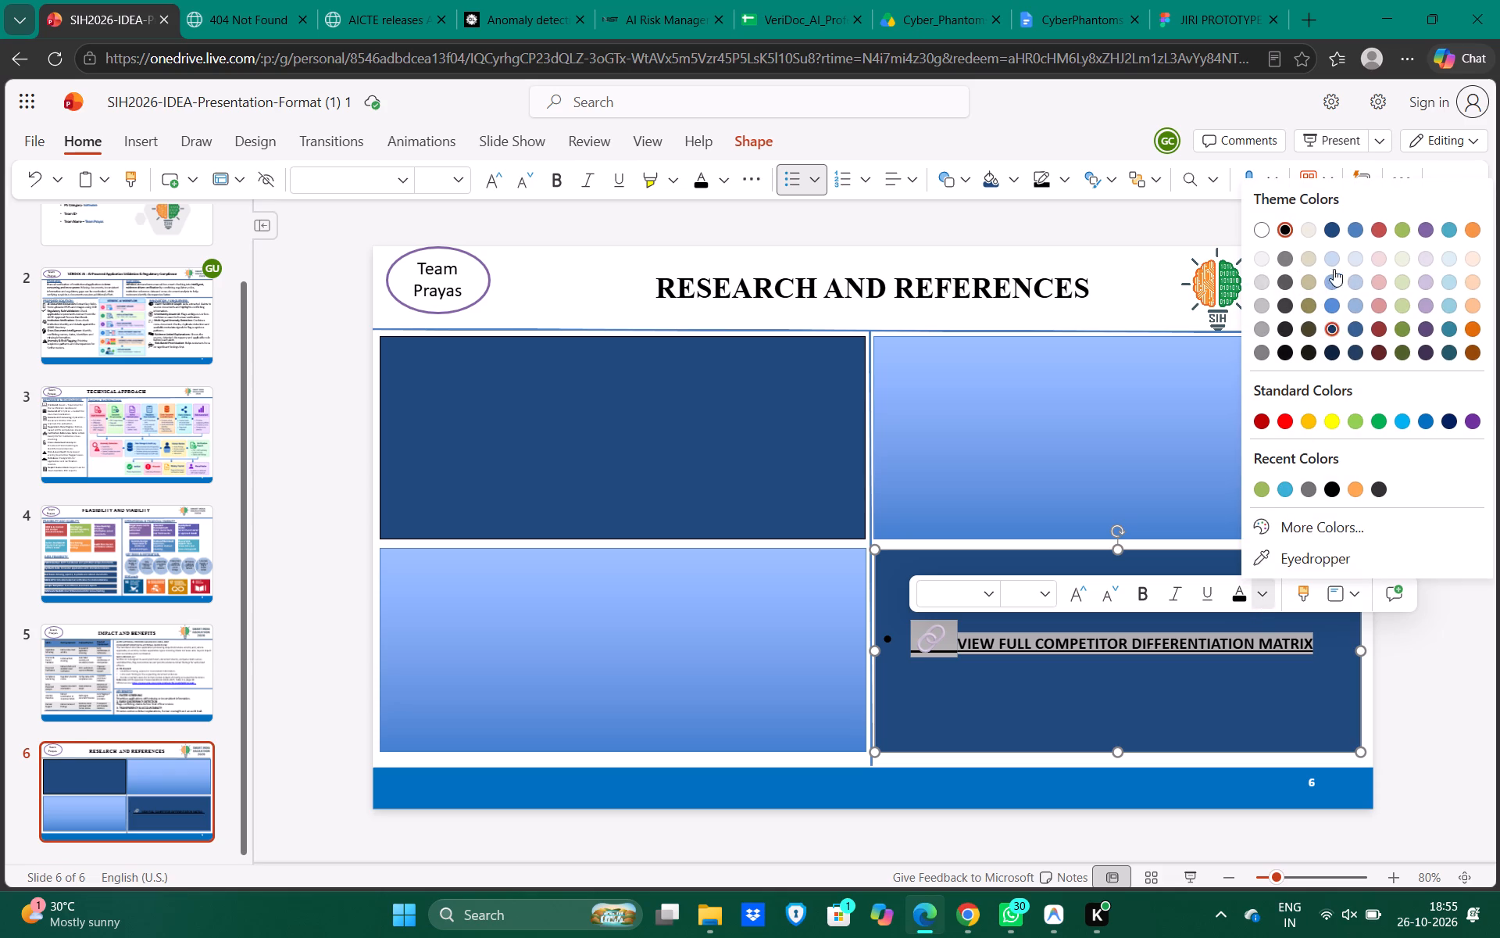
left_click(1260, 230)
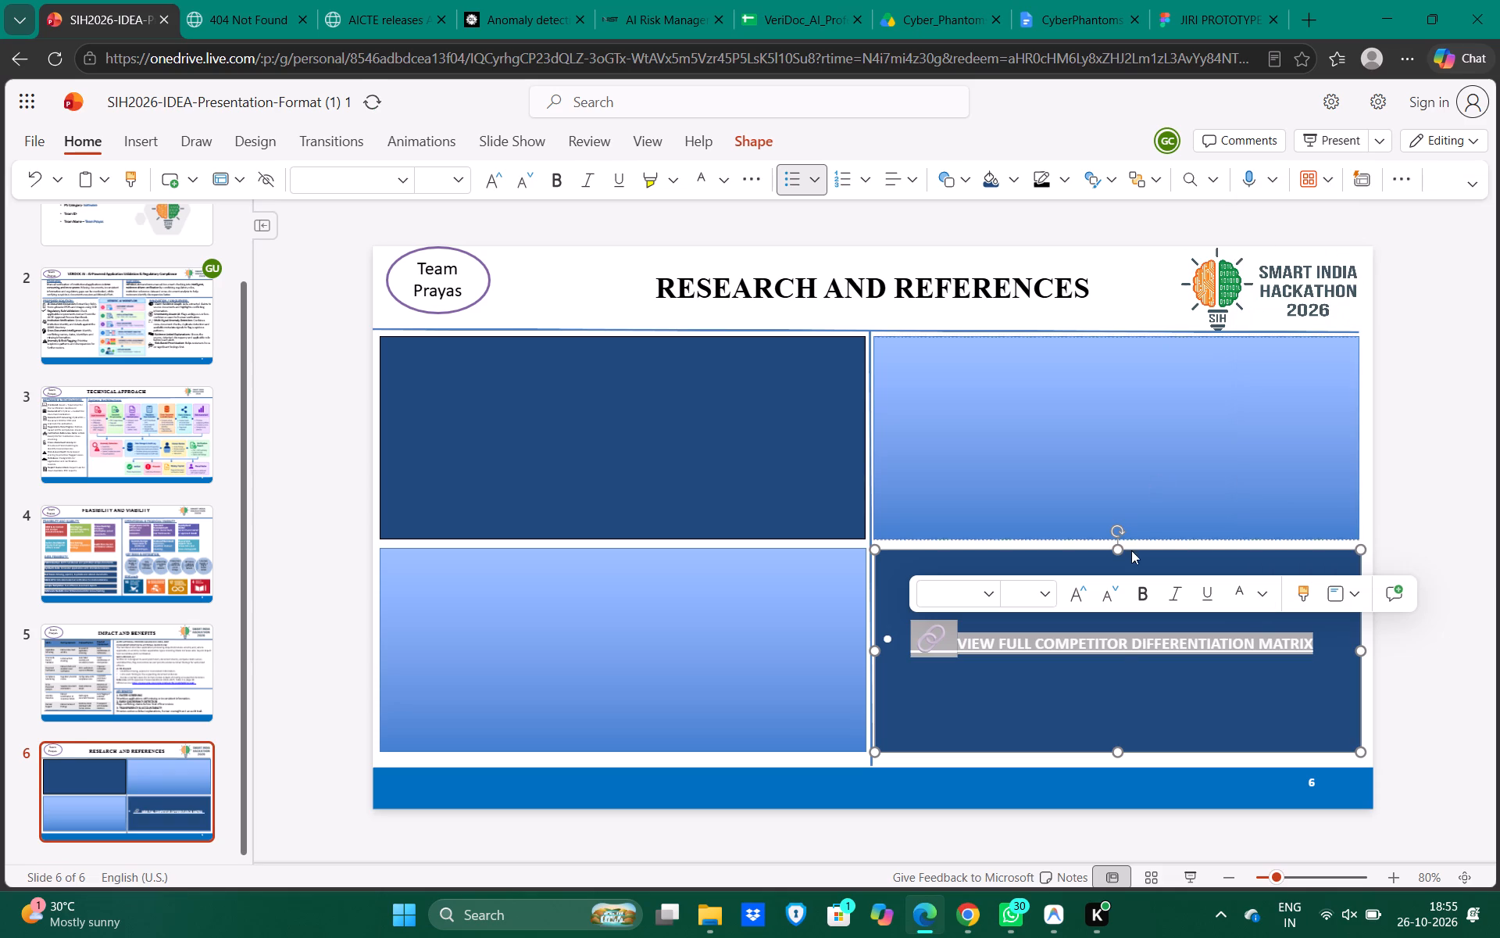
left_click(1117, 669)
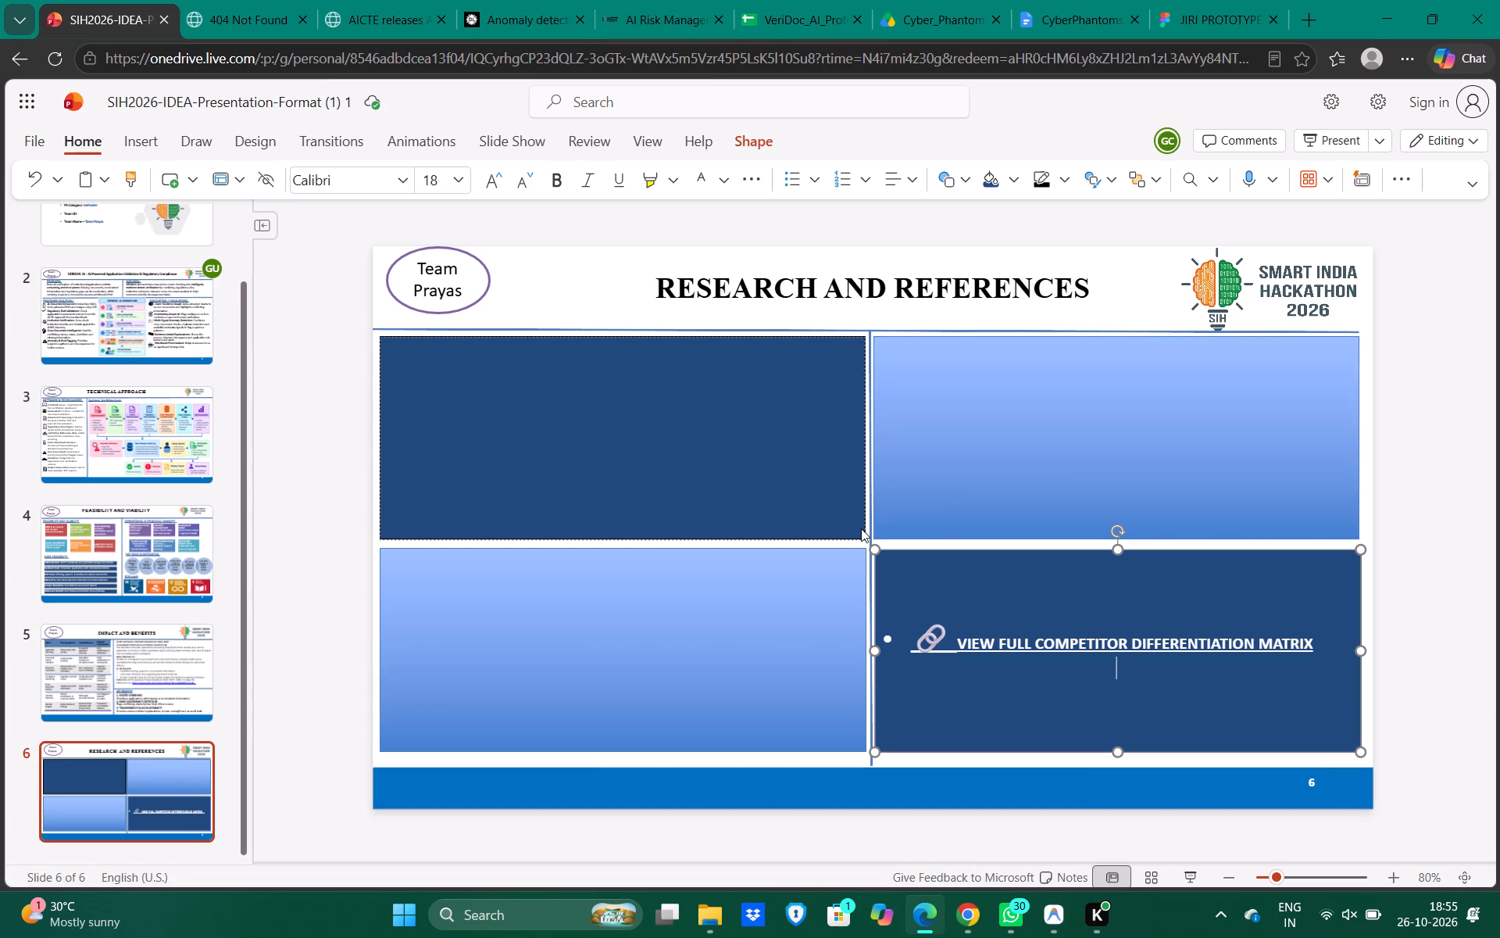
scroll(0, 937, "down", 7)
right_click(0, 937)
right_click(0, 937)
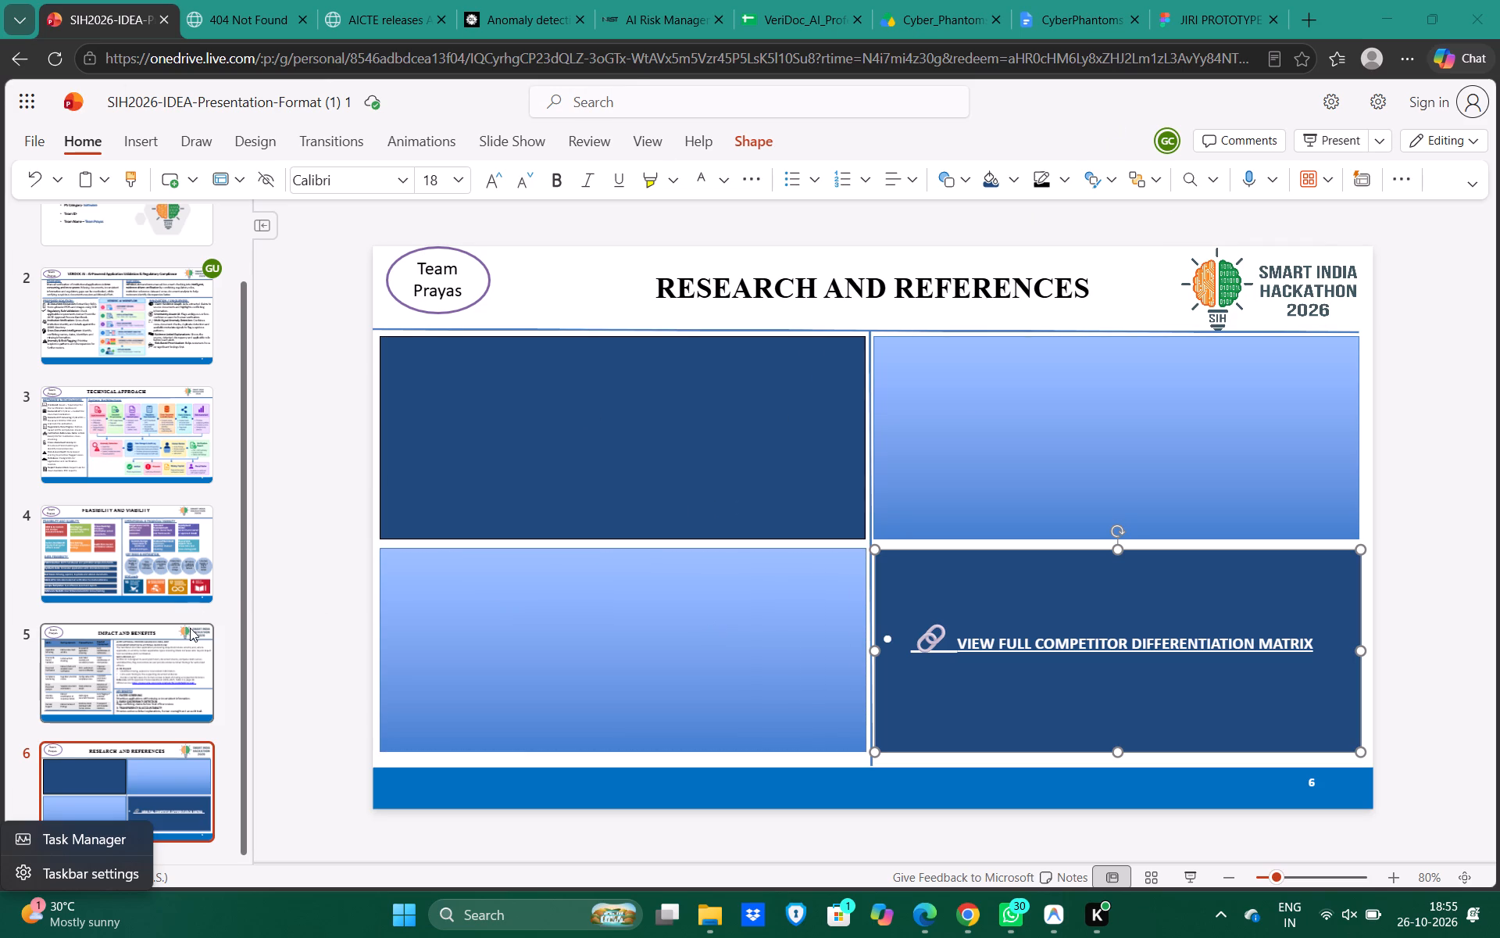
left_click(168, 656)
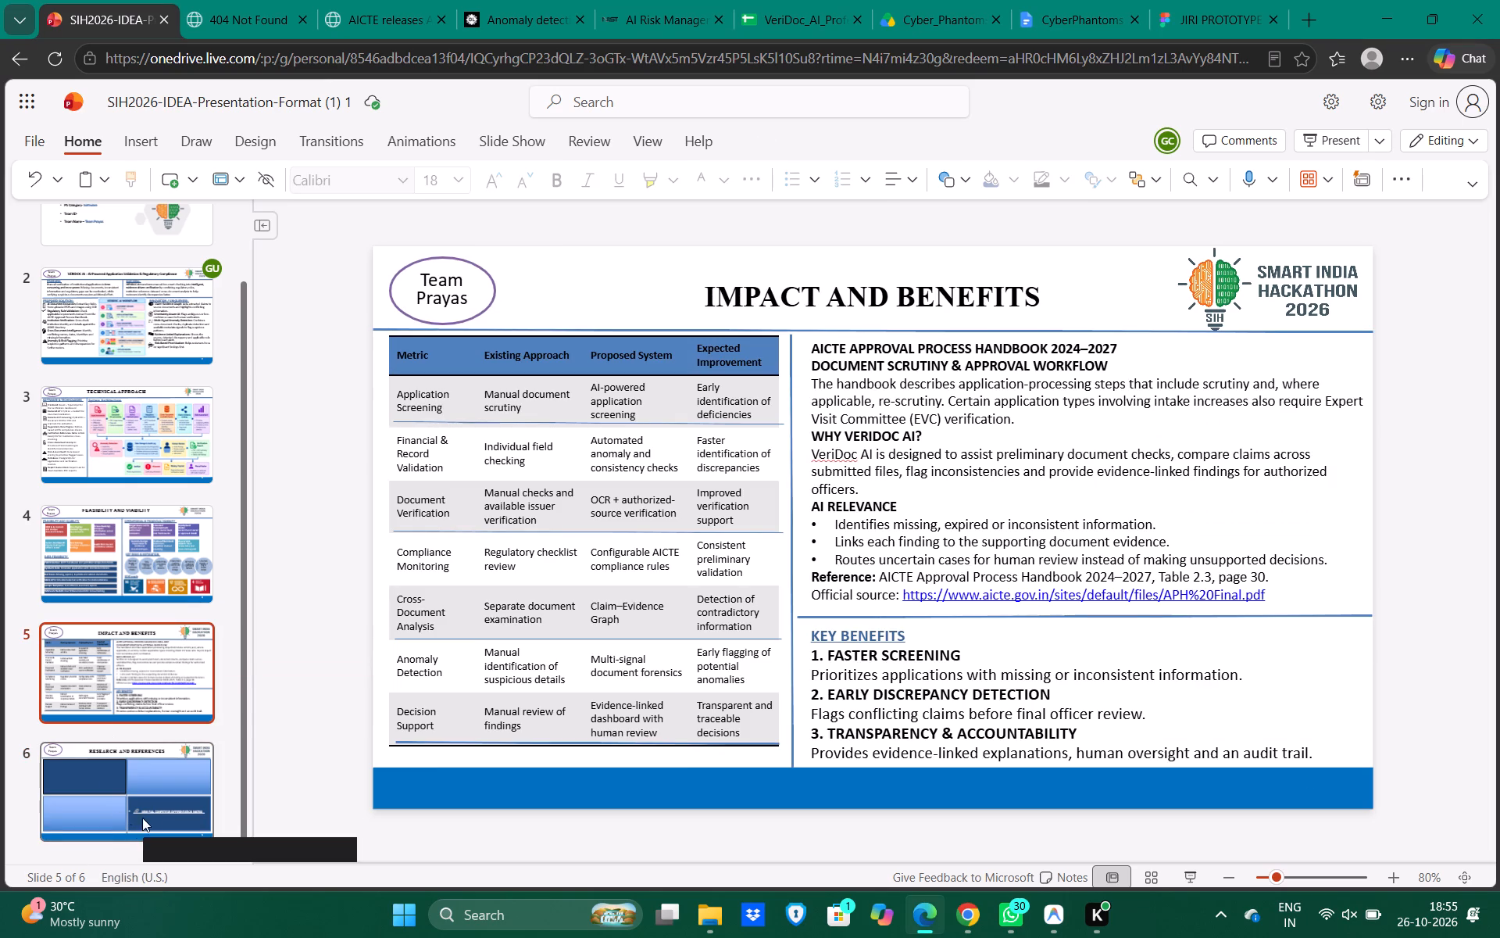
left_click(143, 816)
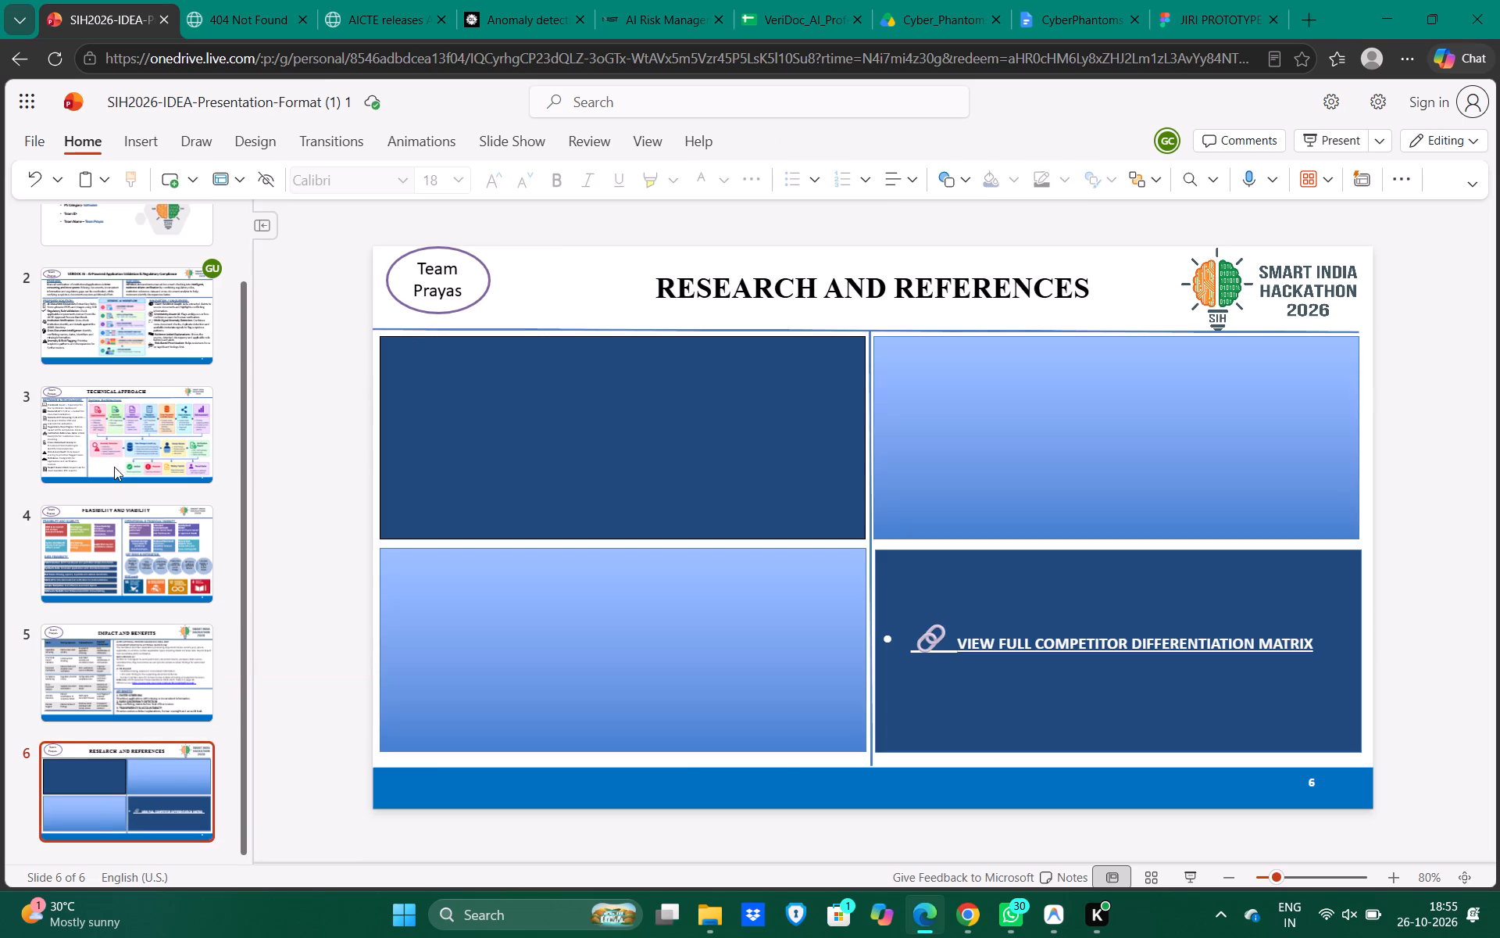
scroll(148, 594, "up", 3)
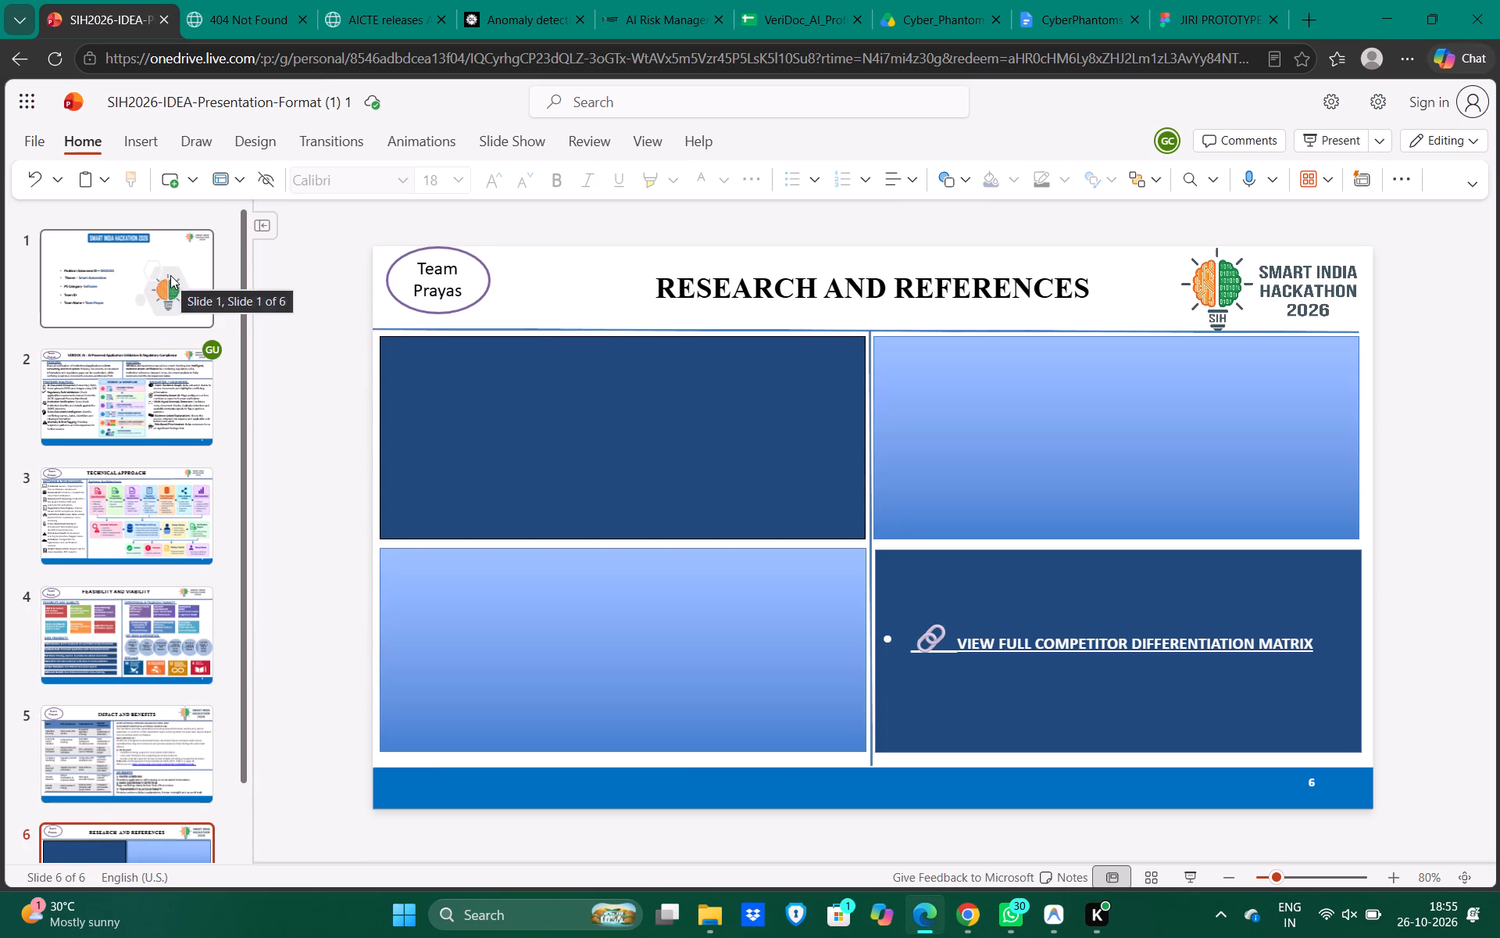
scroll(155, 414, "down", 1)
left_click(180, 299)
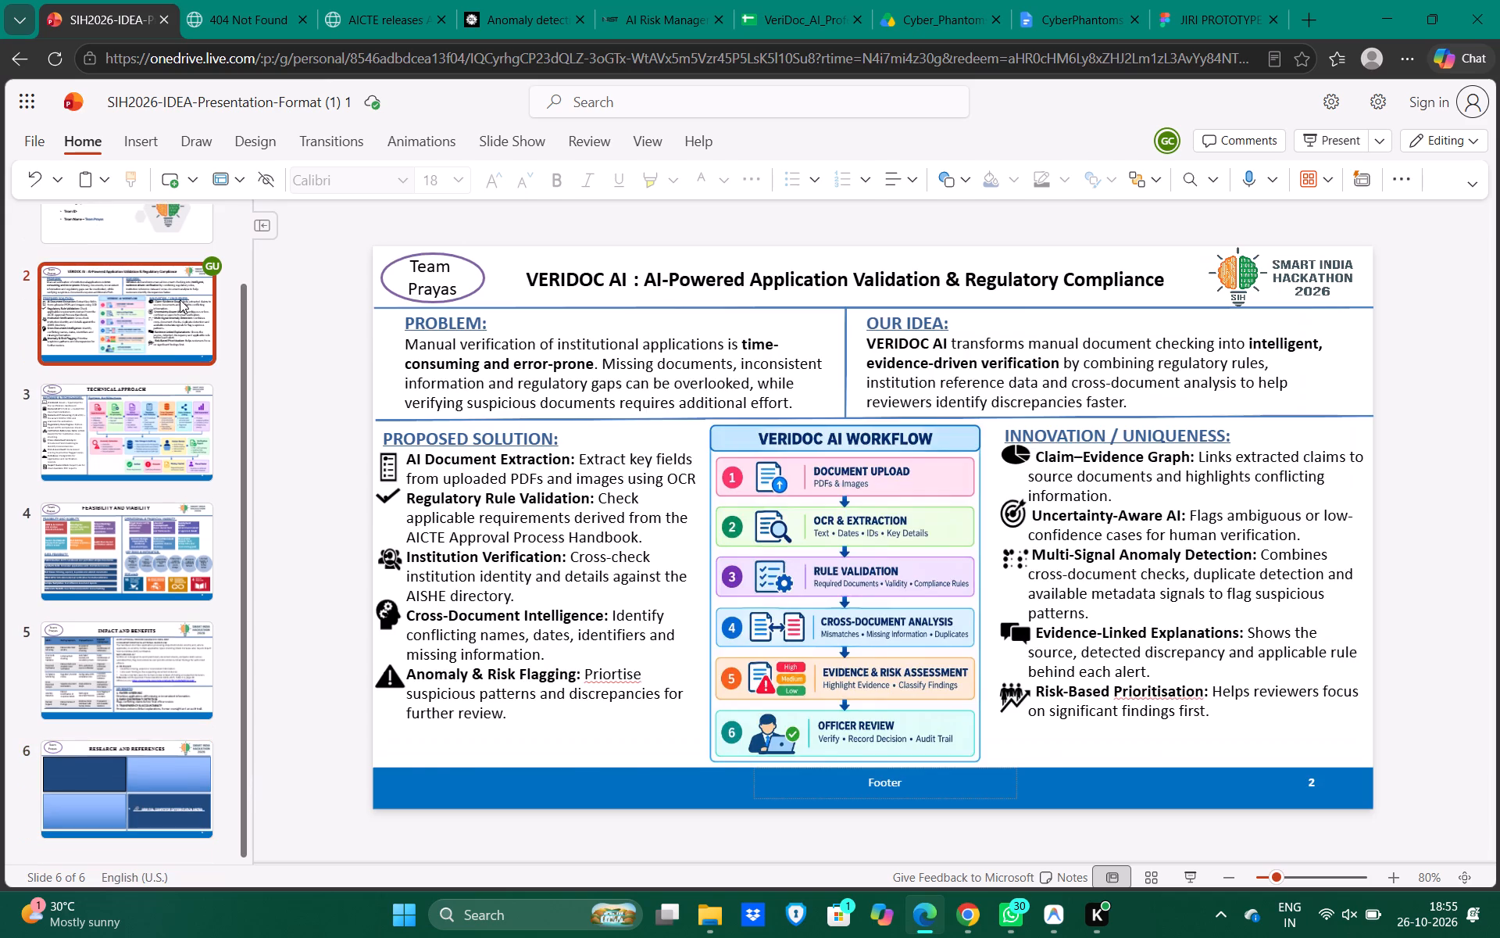
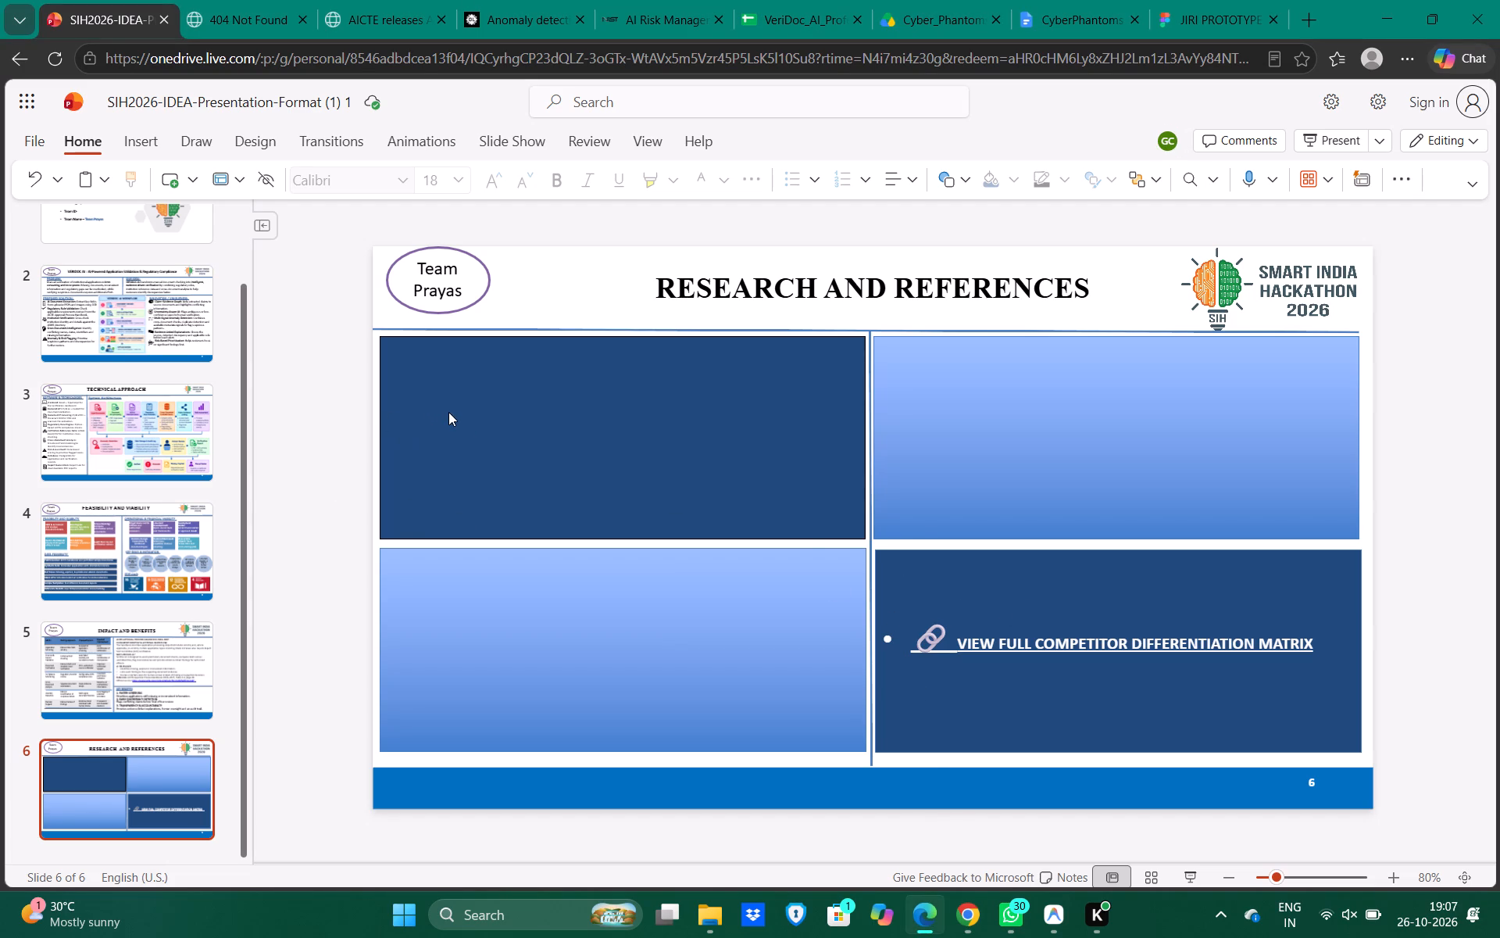
left_click(93, 314)
left_click(126, 353)
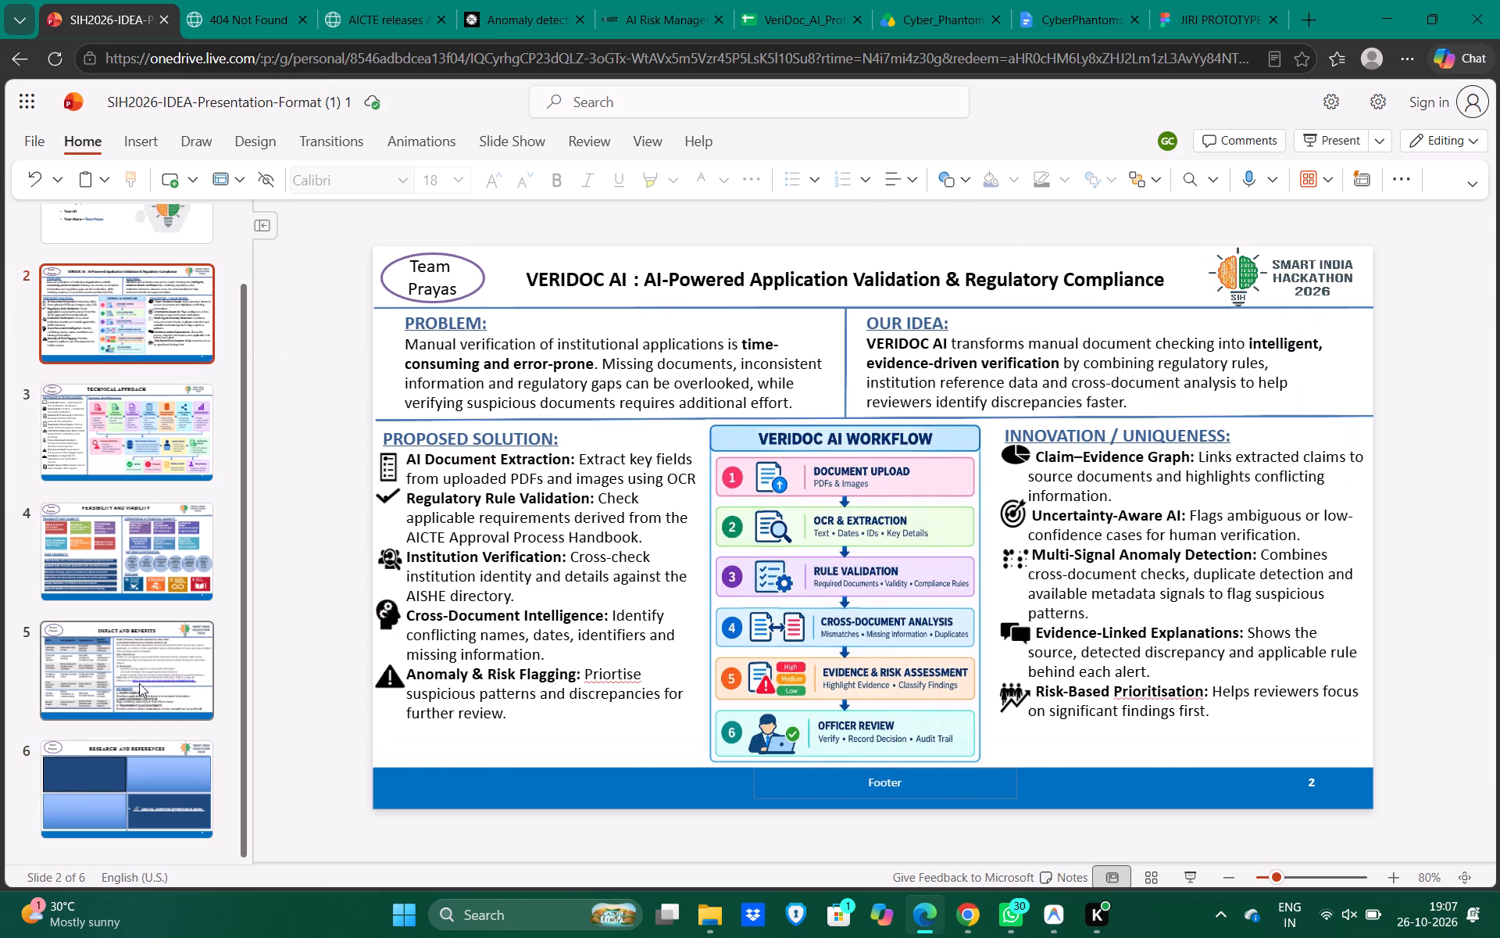
left_click(100, 802)
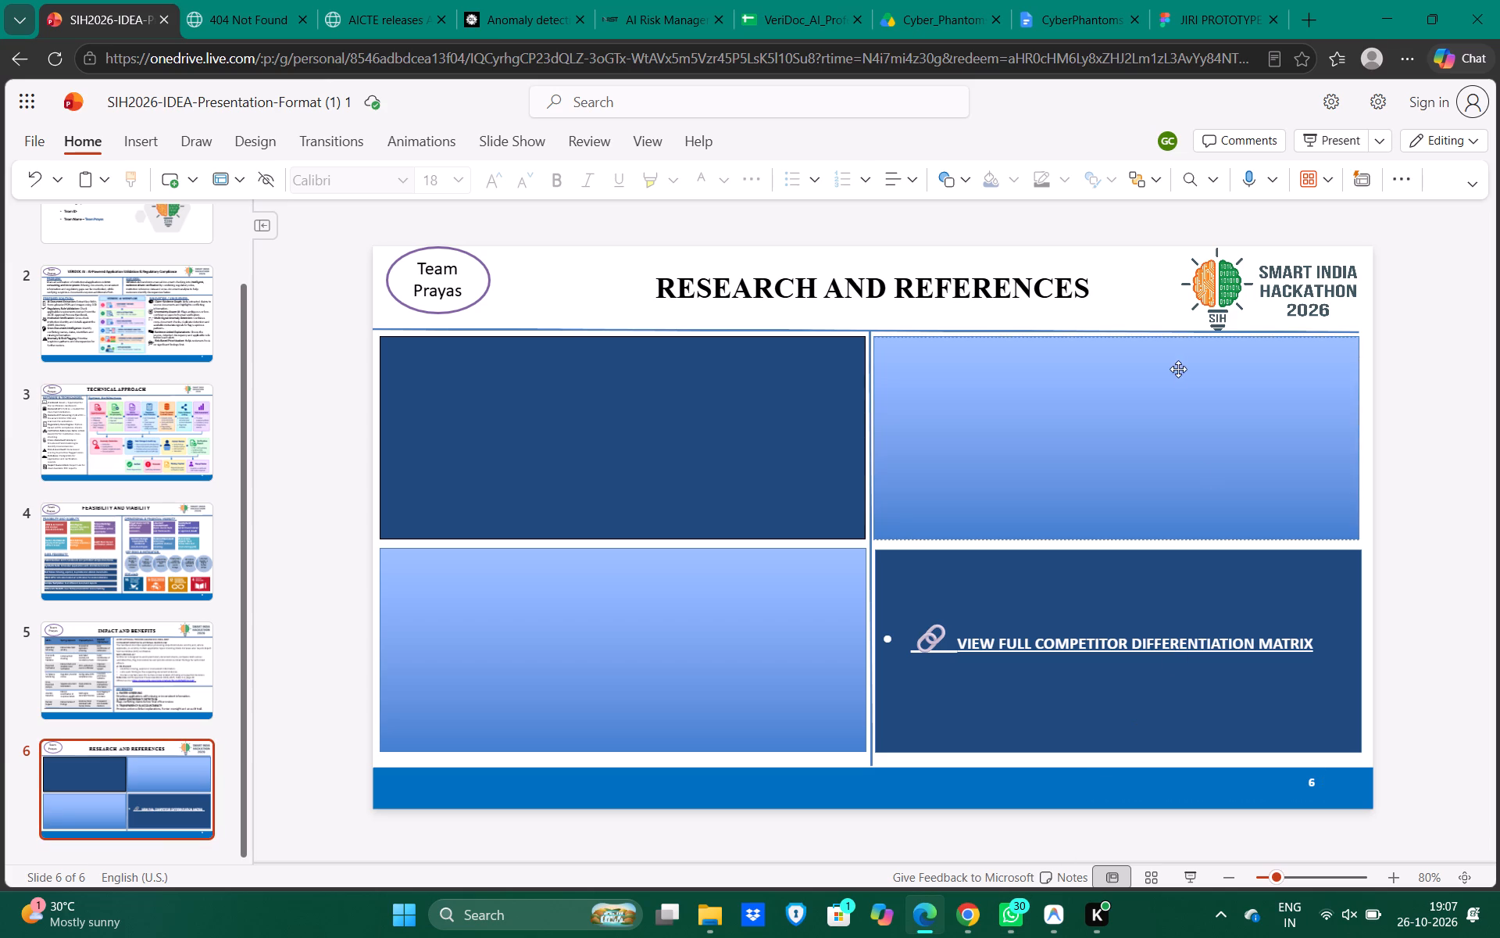
left_click(969, 181)
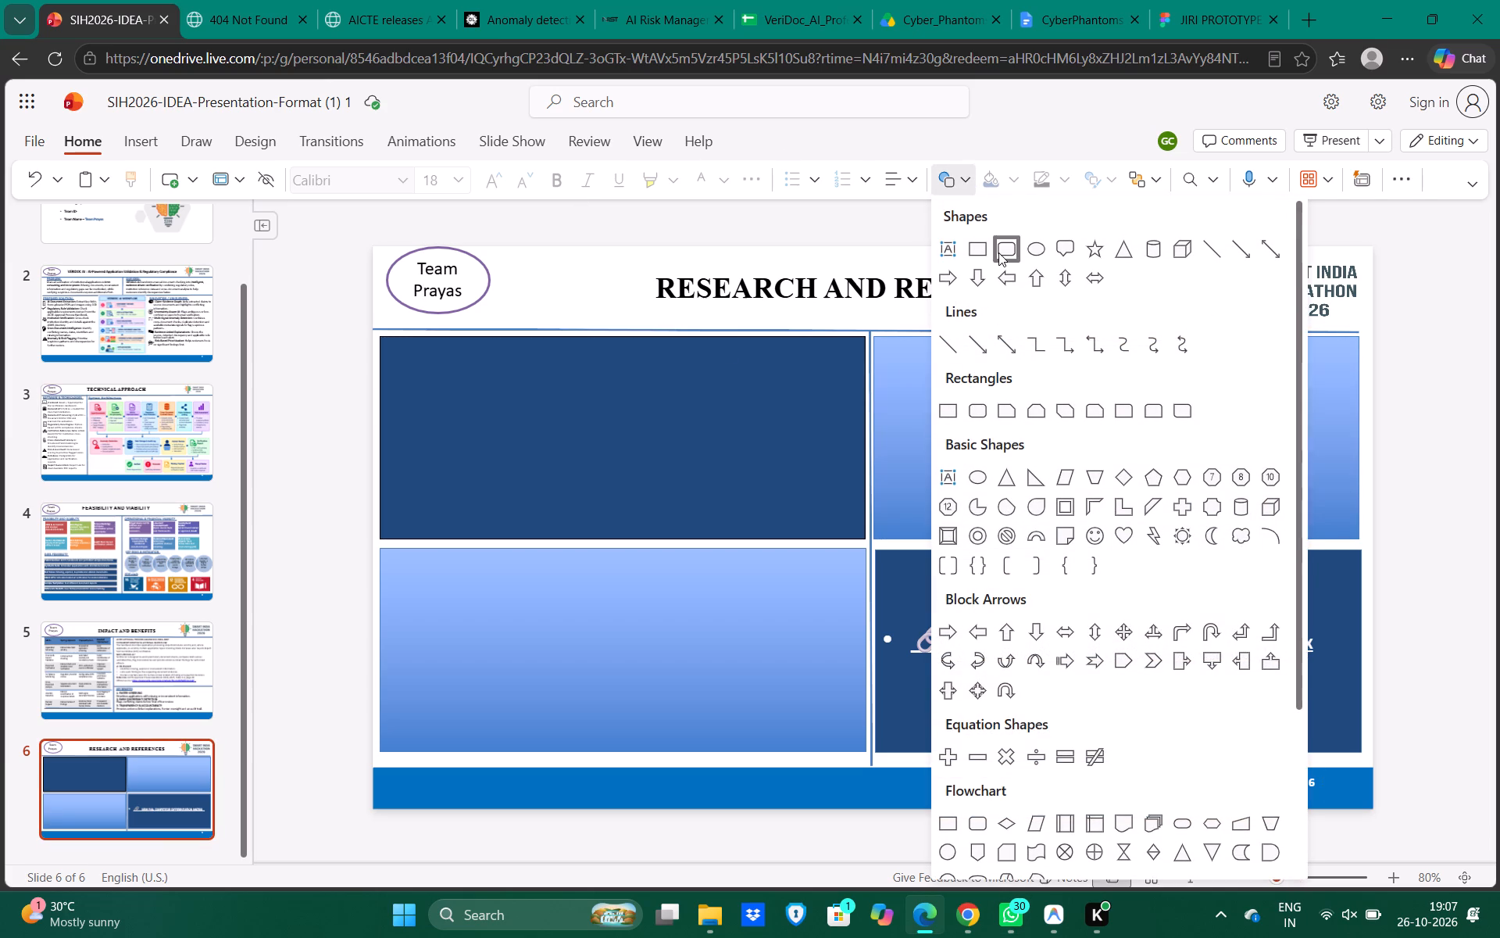
left_click(998, 252)
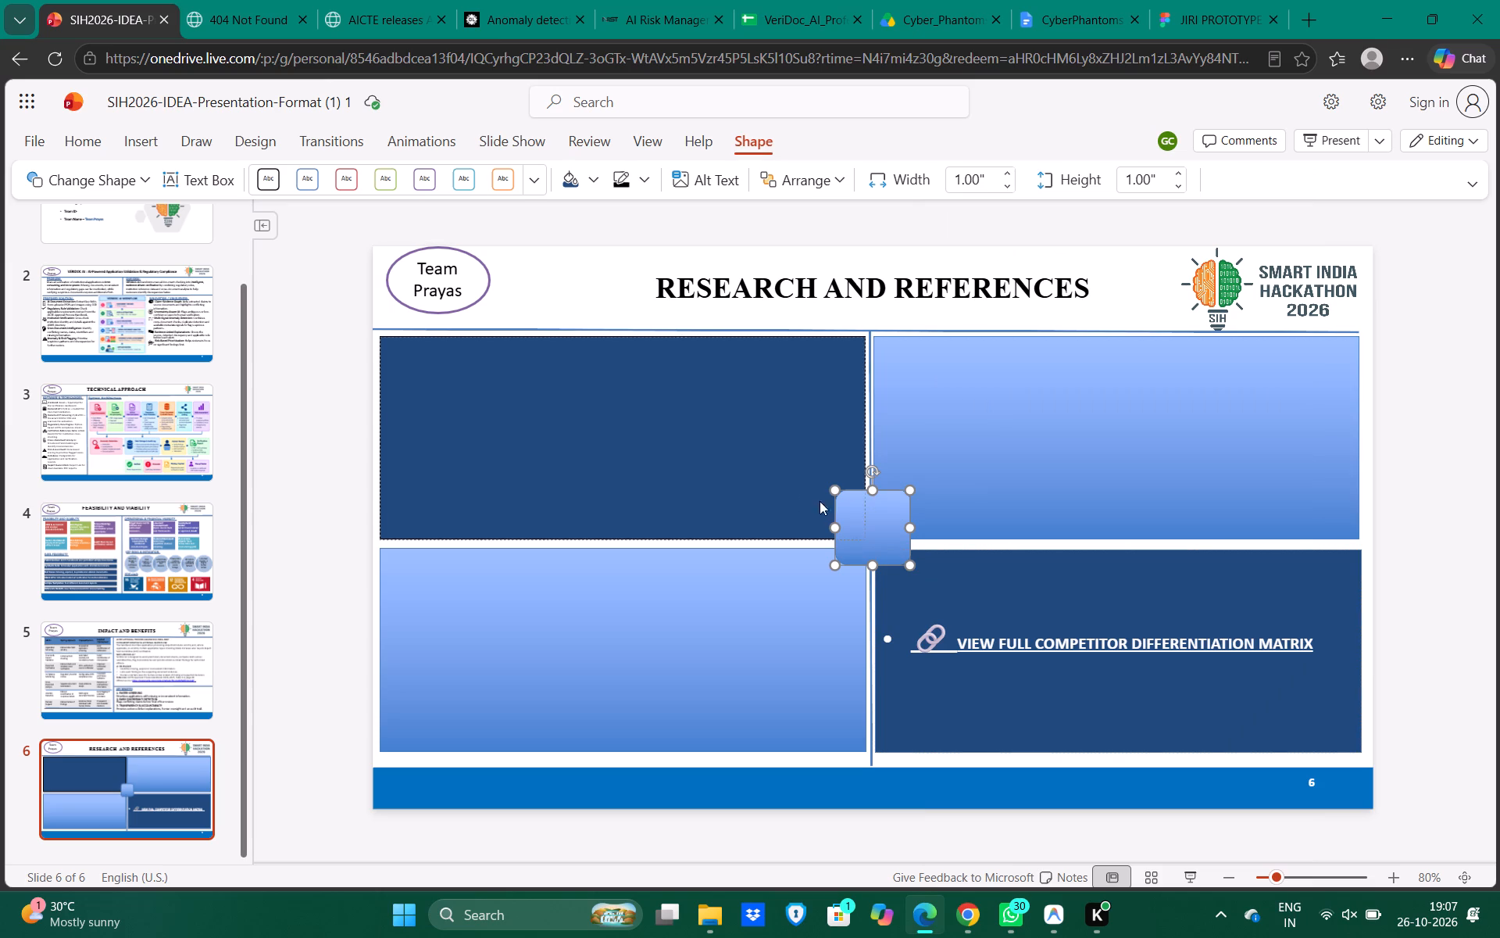
left_click_drag(871, 545, 920, 603)
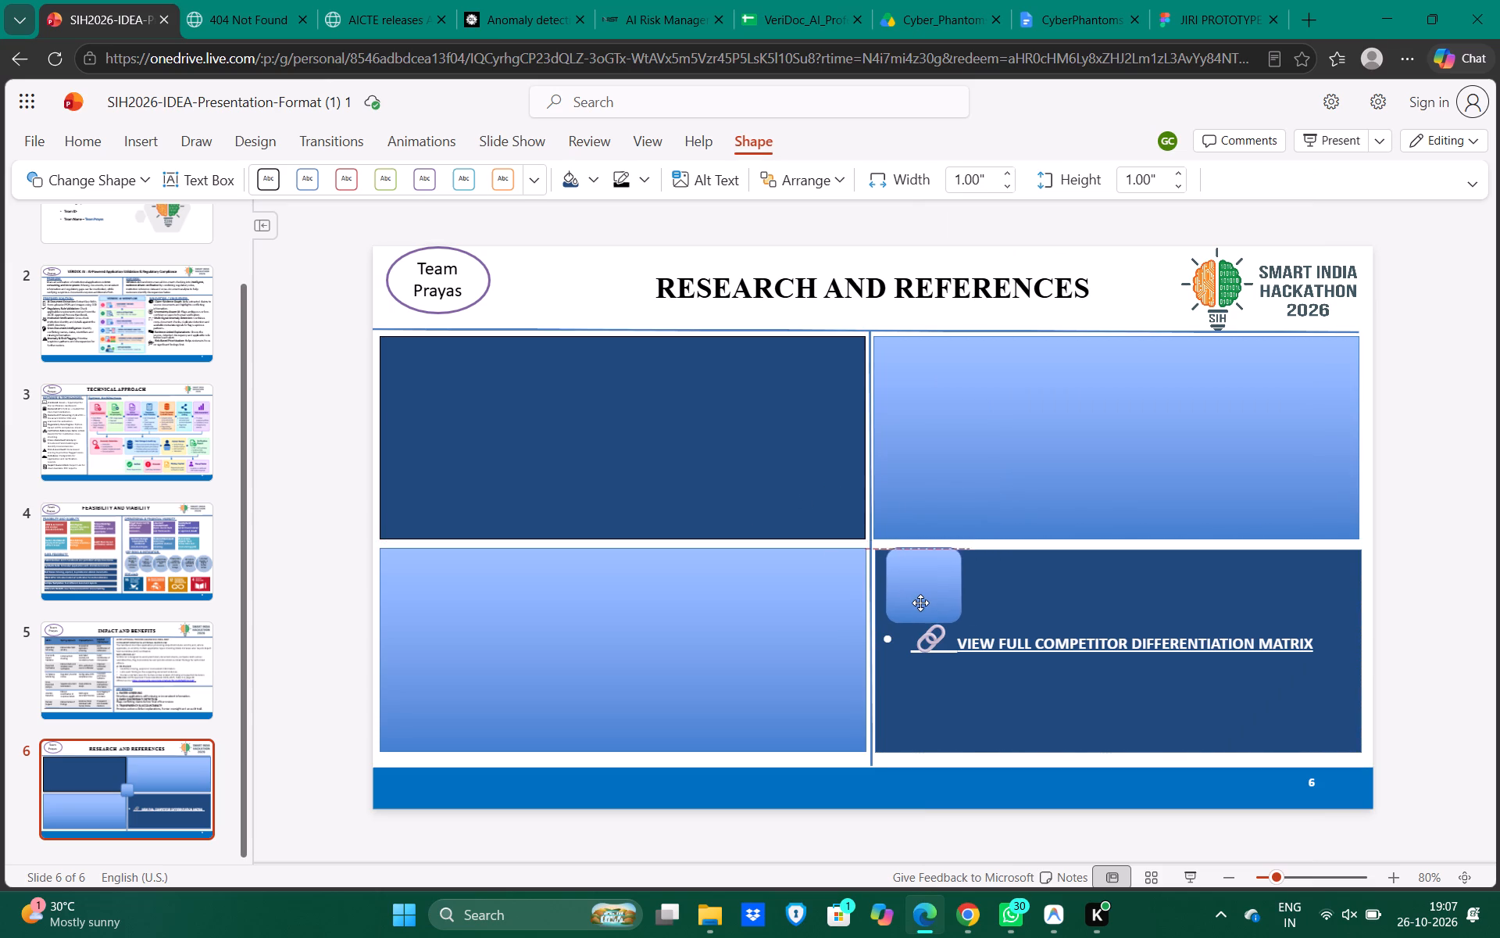
left_click_drag(920, 603, 920, 608)
Resize the rounded rectangle into a heading bar about 6.18" wide and 0.48" high, just inside the dark blue rectangle's upper edge.
left_click_drag(923, 625, 925, 604)
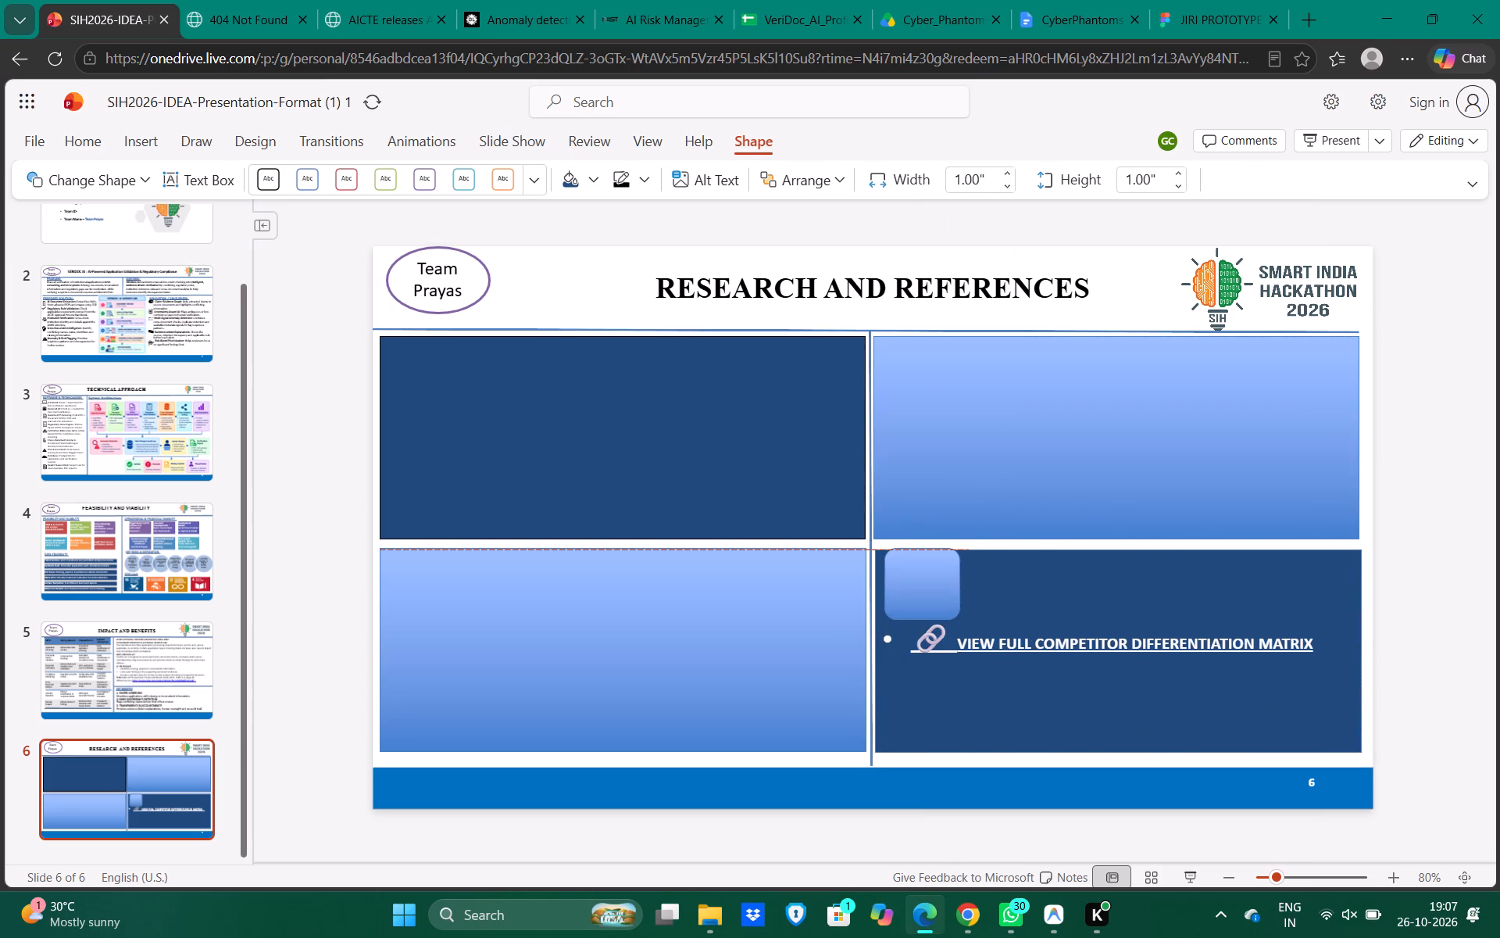
left_click_drag(925, 604, 927, 601)
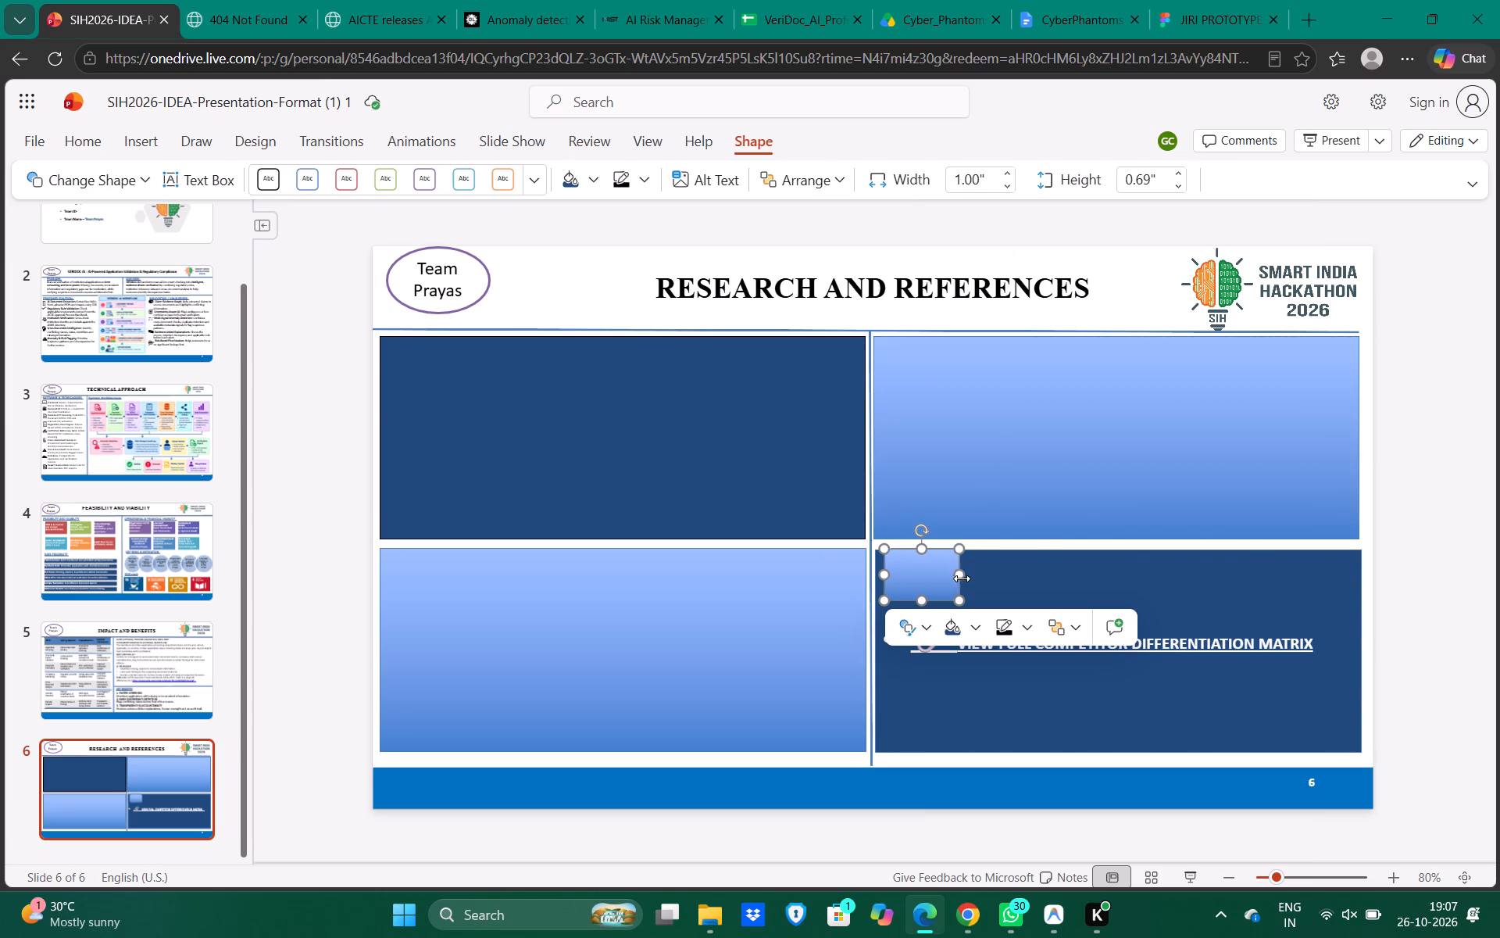
left_click_drag(962, 578, 1116, 590)
left_click_drag(995, 575, 996, 588)
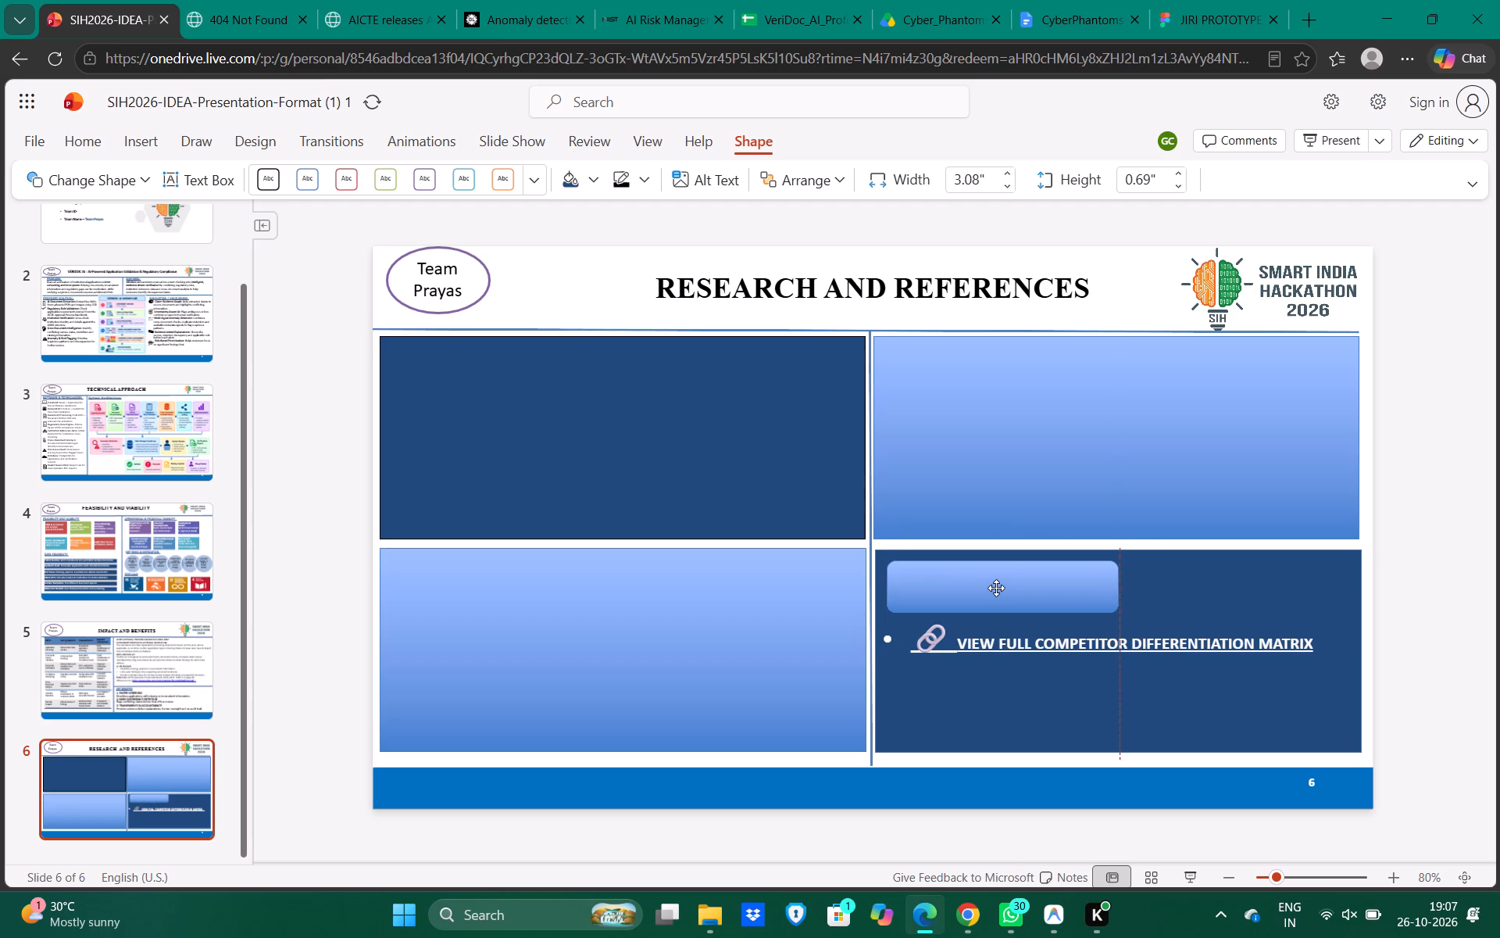
left_click_drag(1002, 611, 1005, 602)
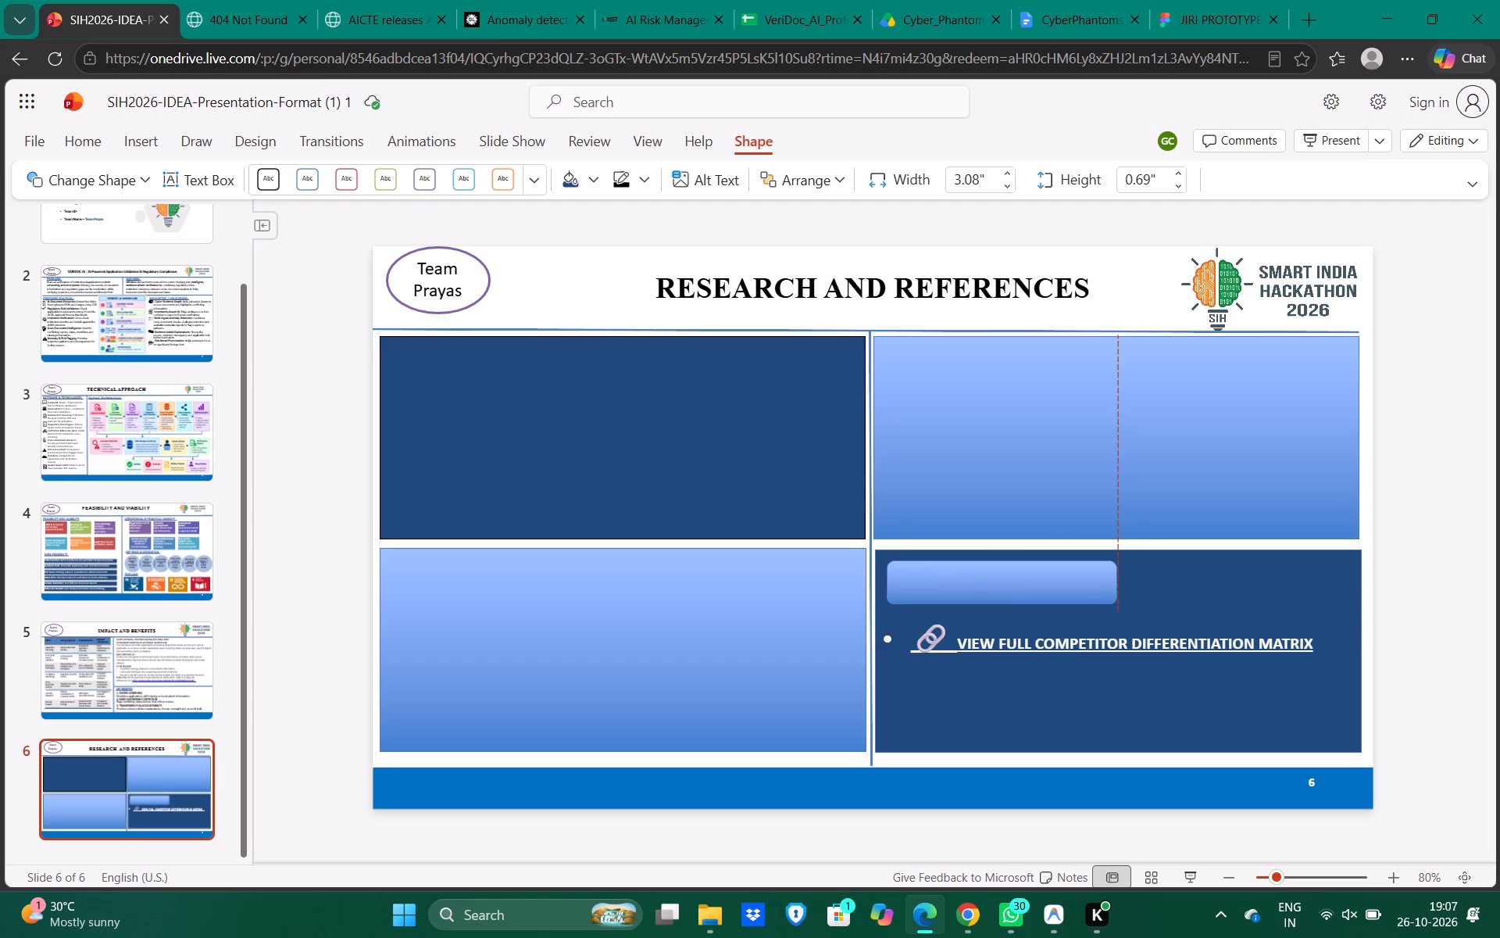
left_click_drag(1005, 602, 1008, 596)
left_click_drag(1117, 578, 1140, 578)
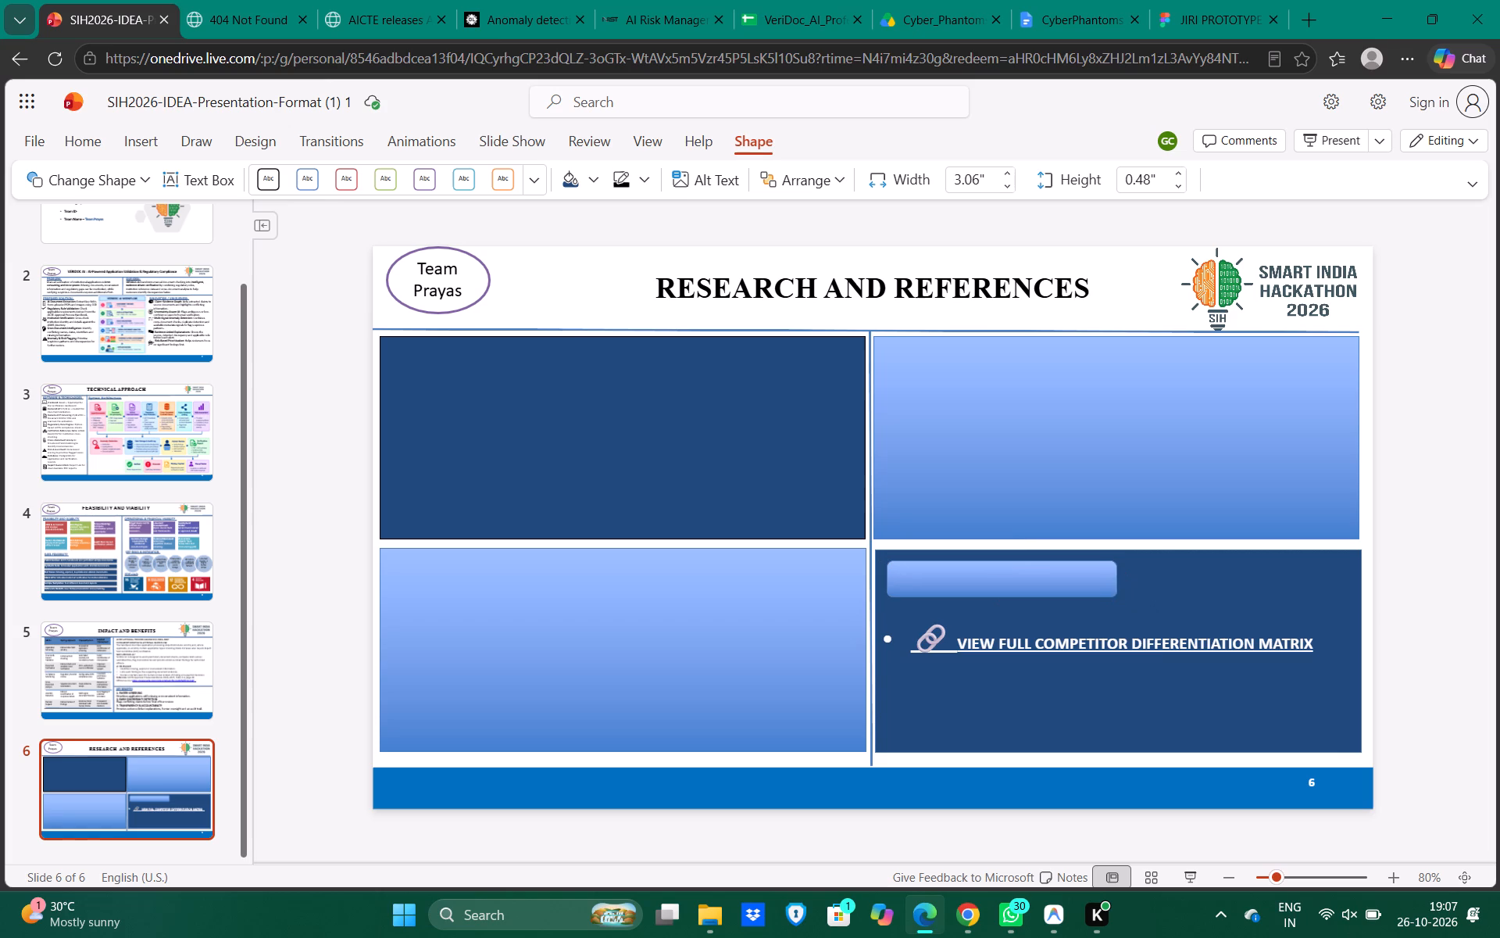
left_click_drag(1140, 578, 1313, 577)
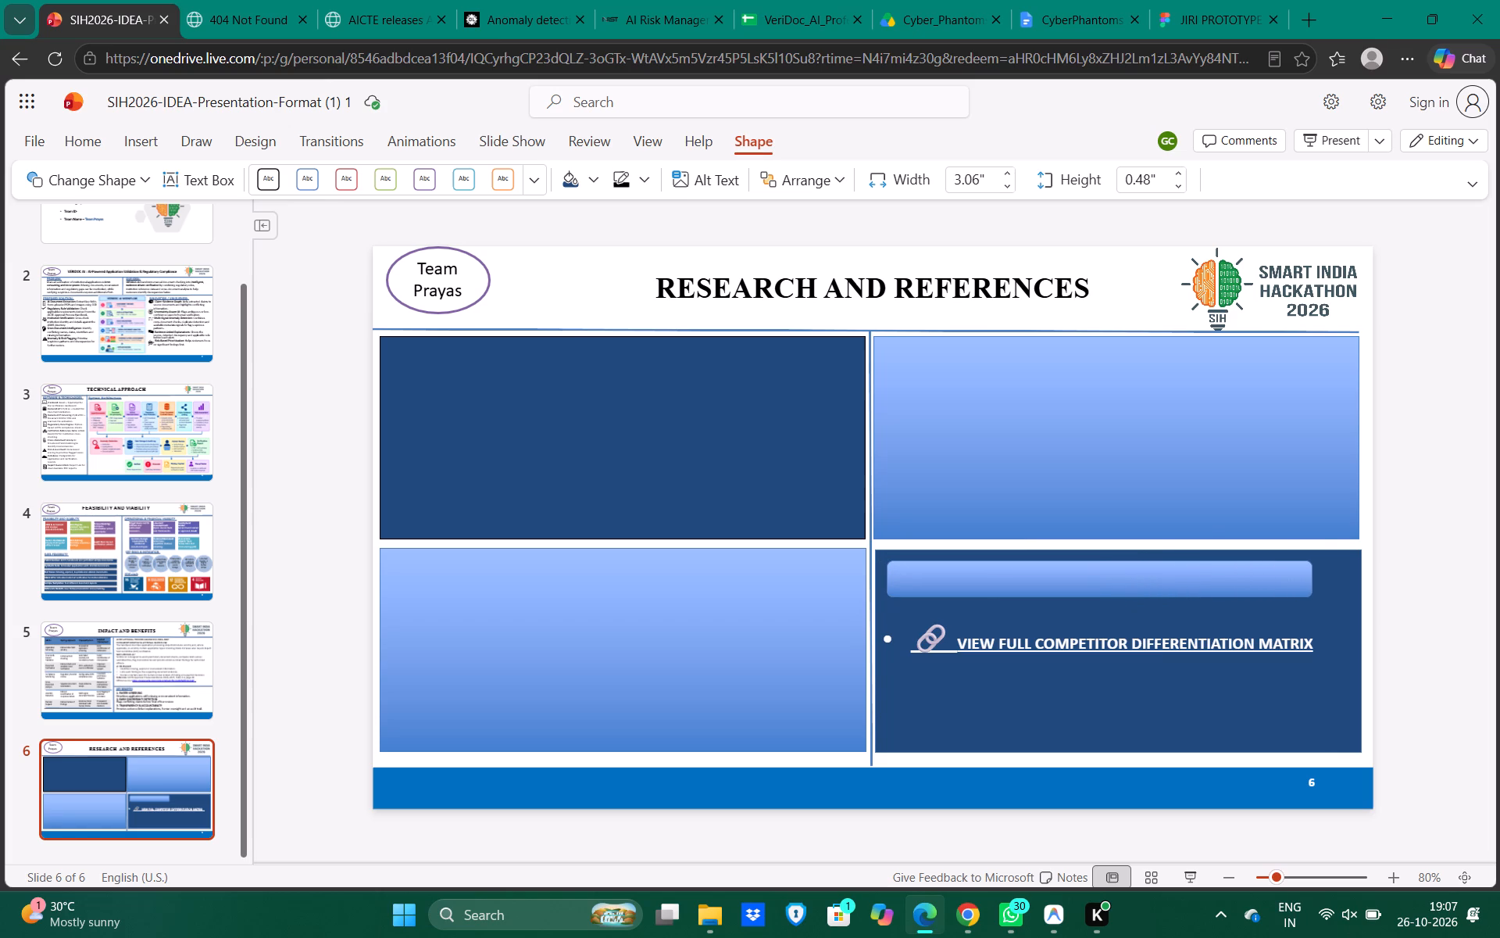
left_click_drag(1313, 577, 1250, 578)
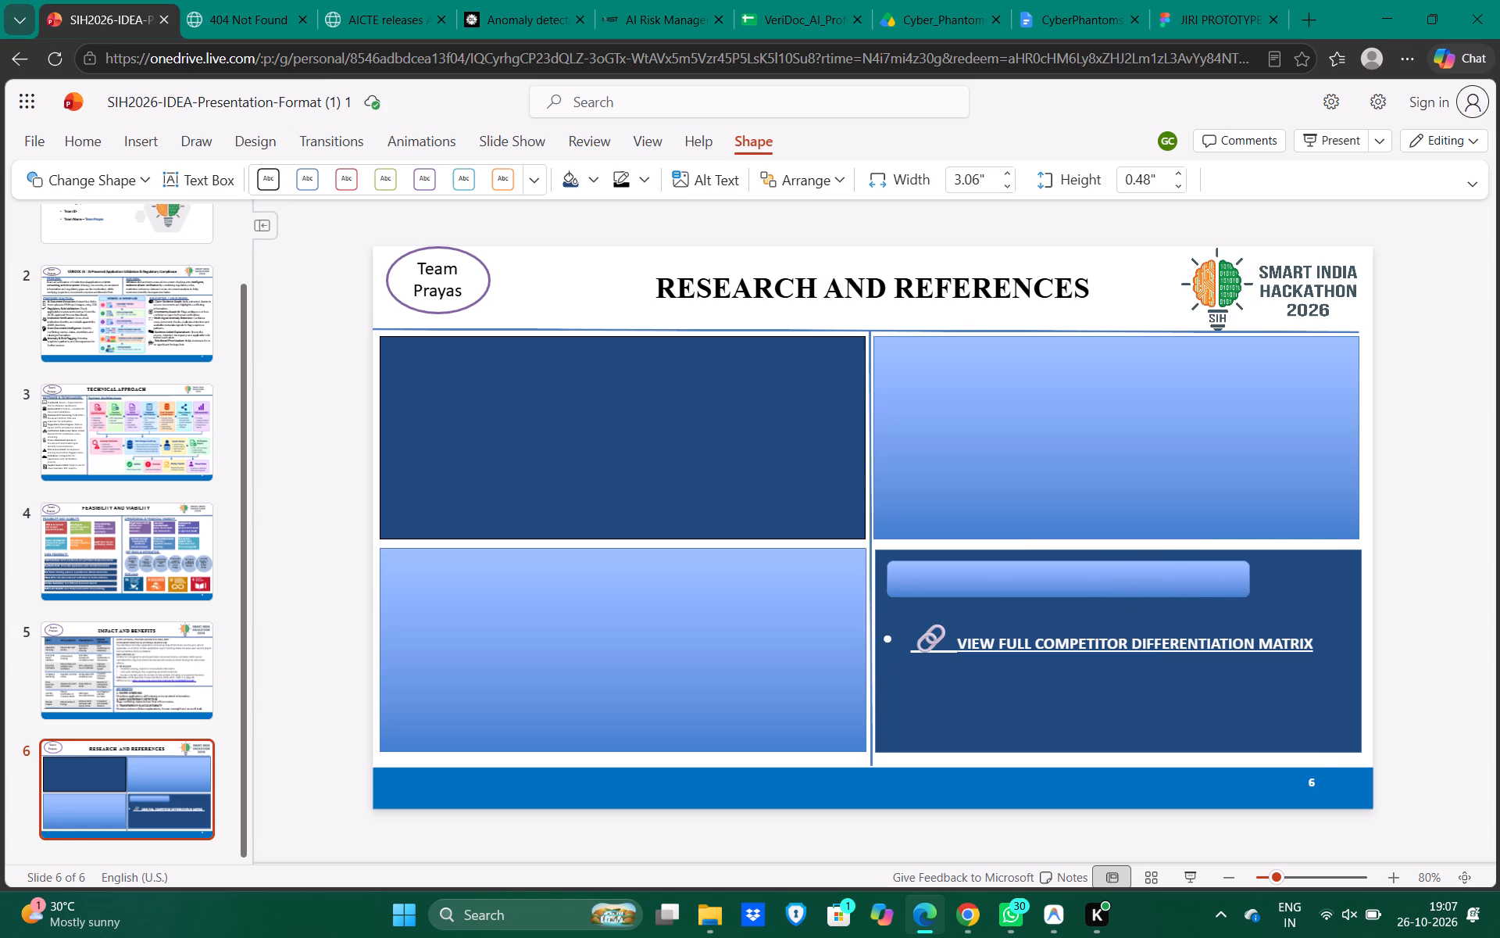
left_click_drag(1250, 578, 1351, 582)
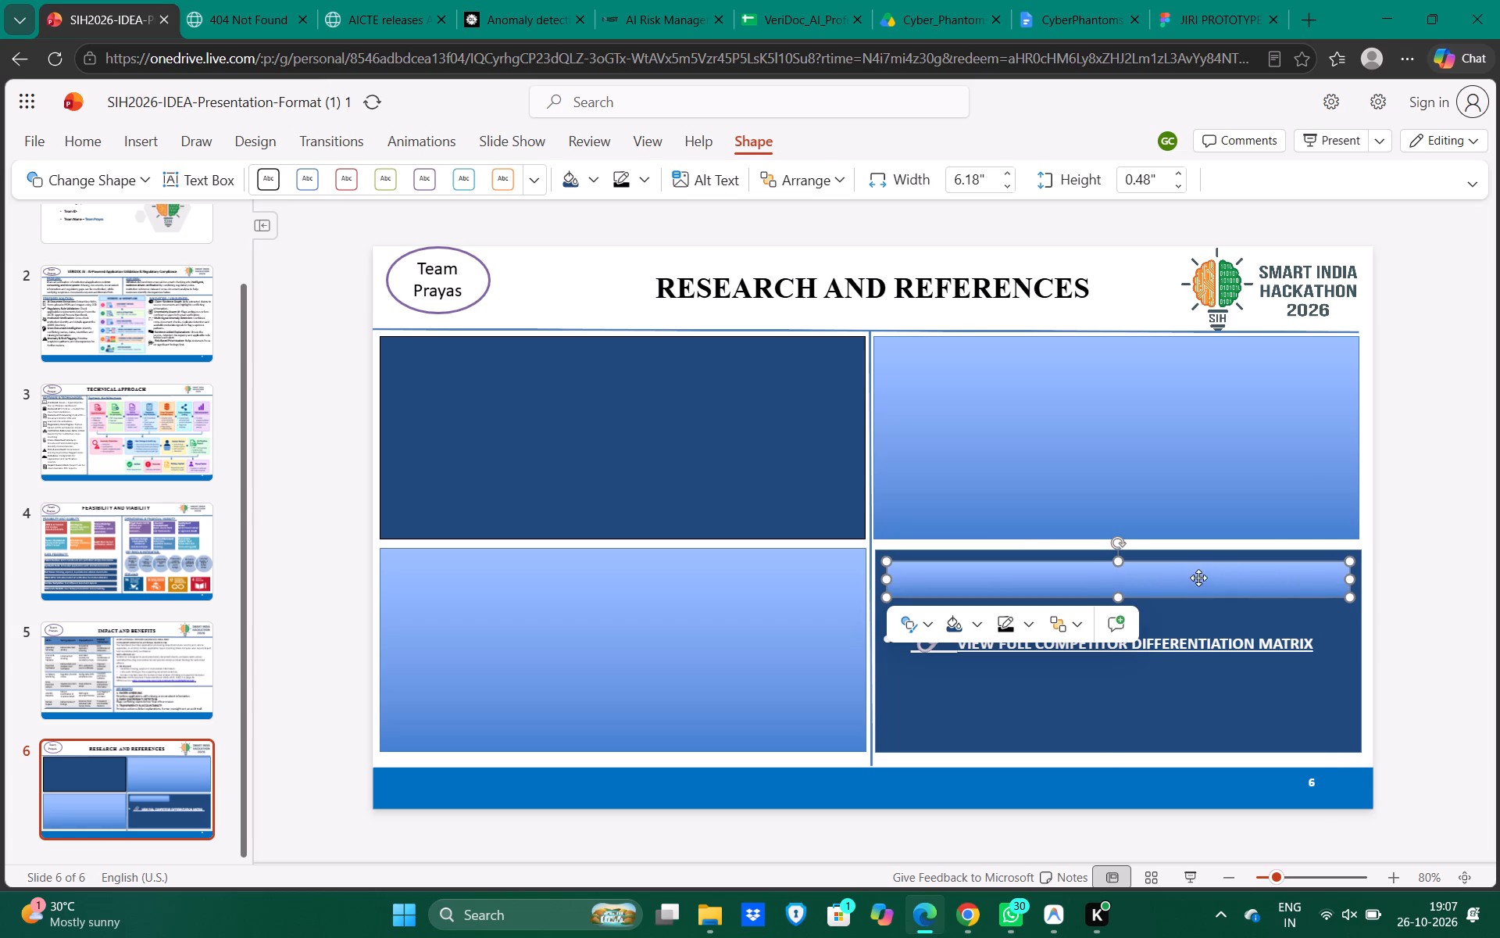
Fill the heading bar with Red, Accent 2, Lighter 60%.
left_click(974, 625)
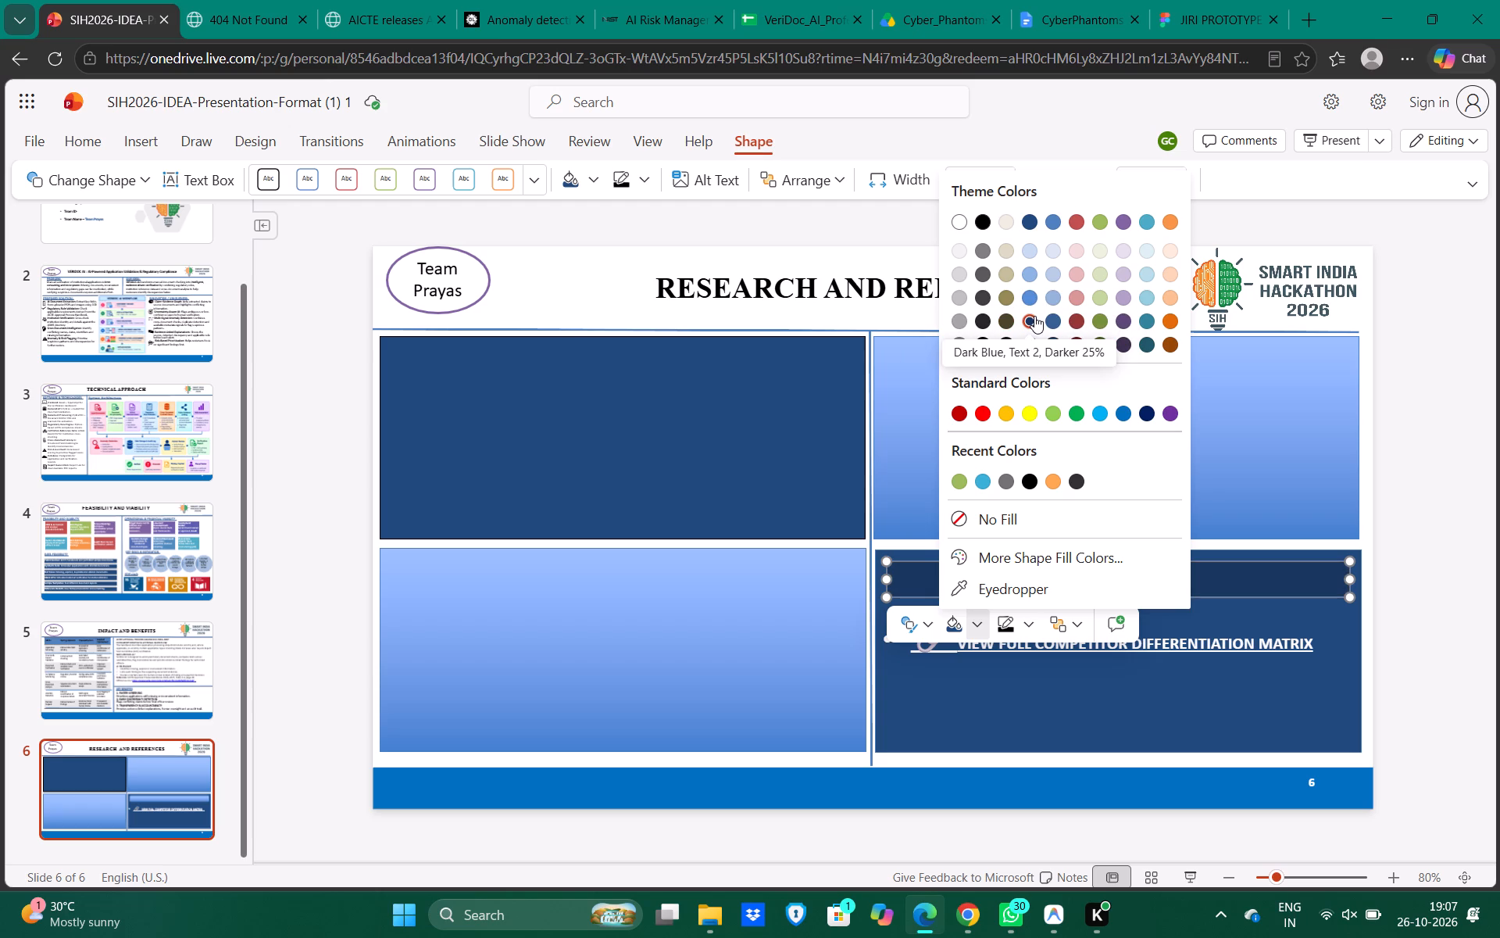
left_click(1078, 281)
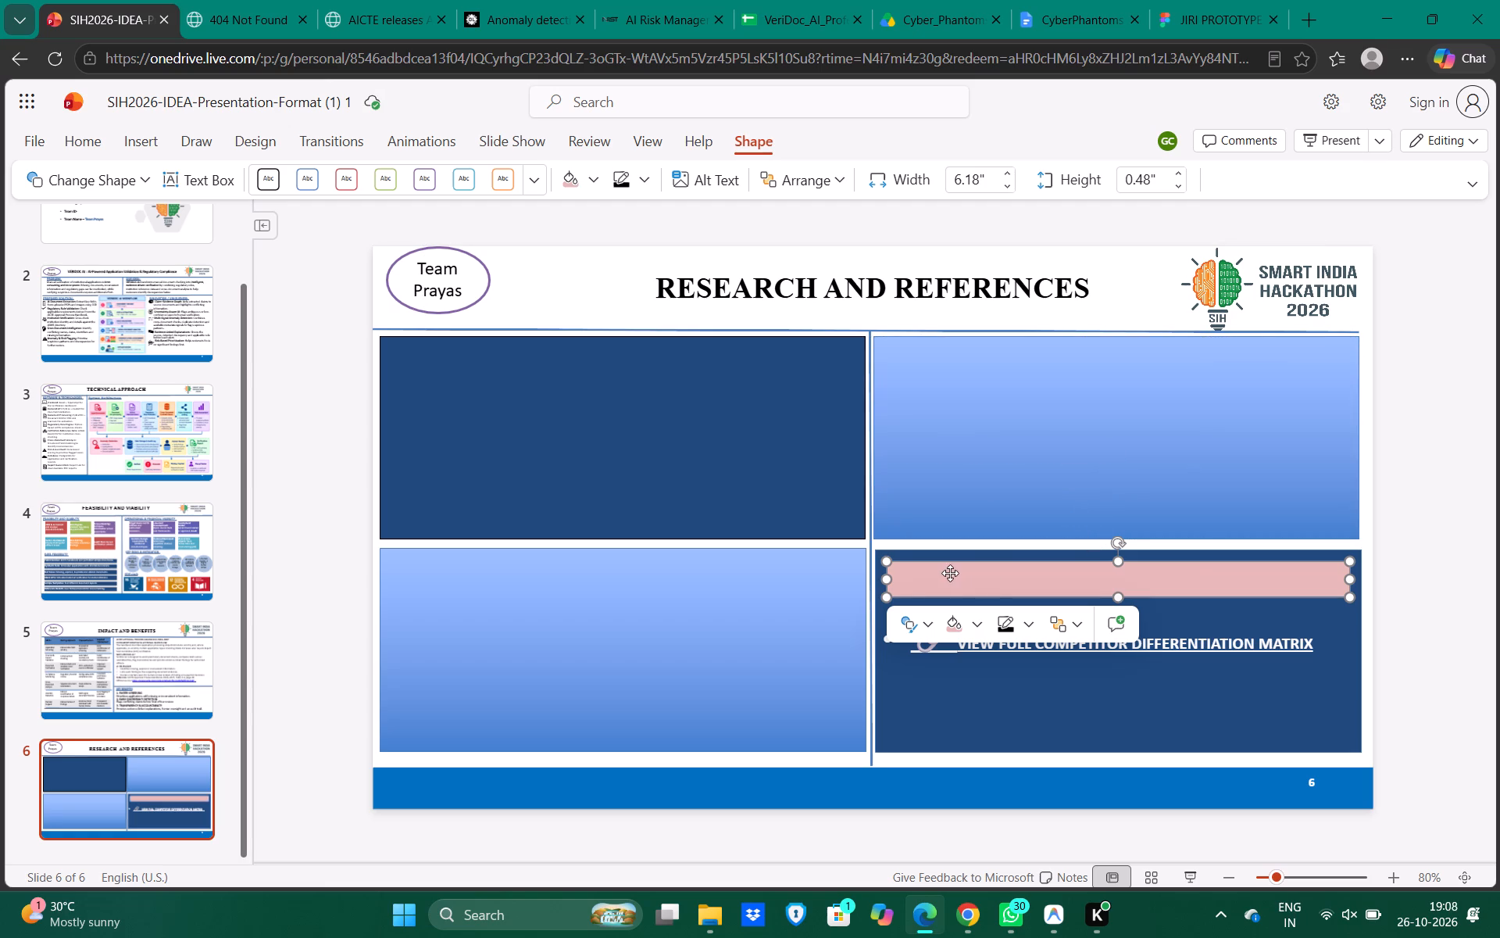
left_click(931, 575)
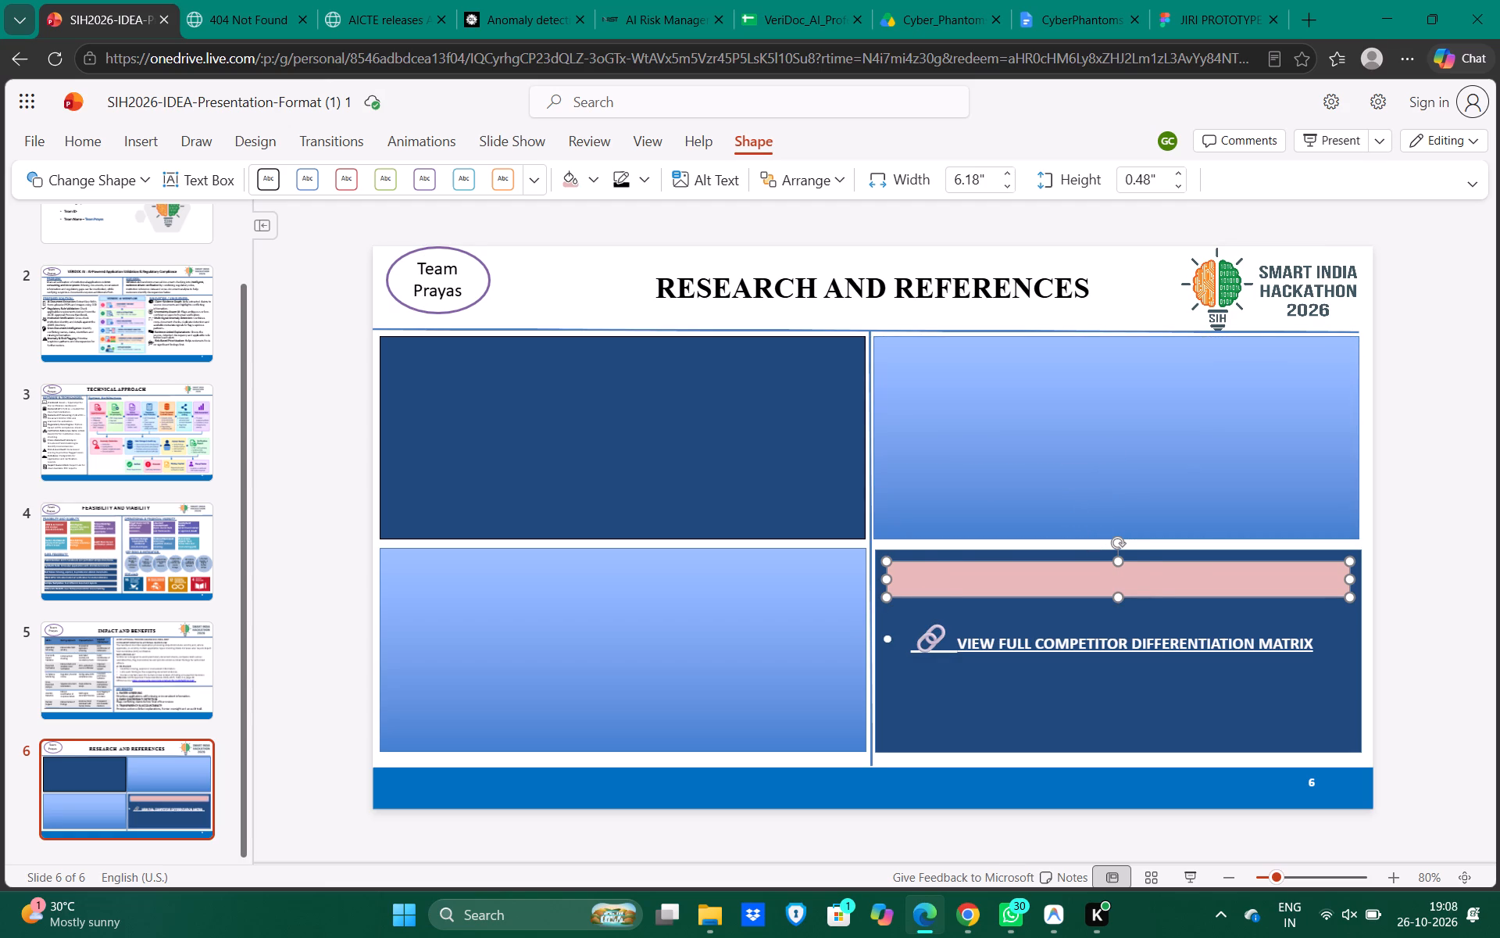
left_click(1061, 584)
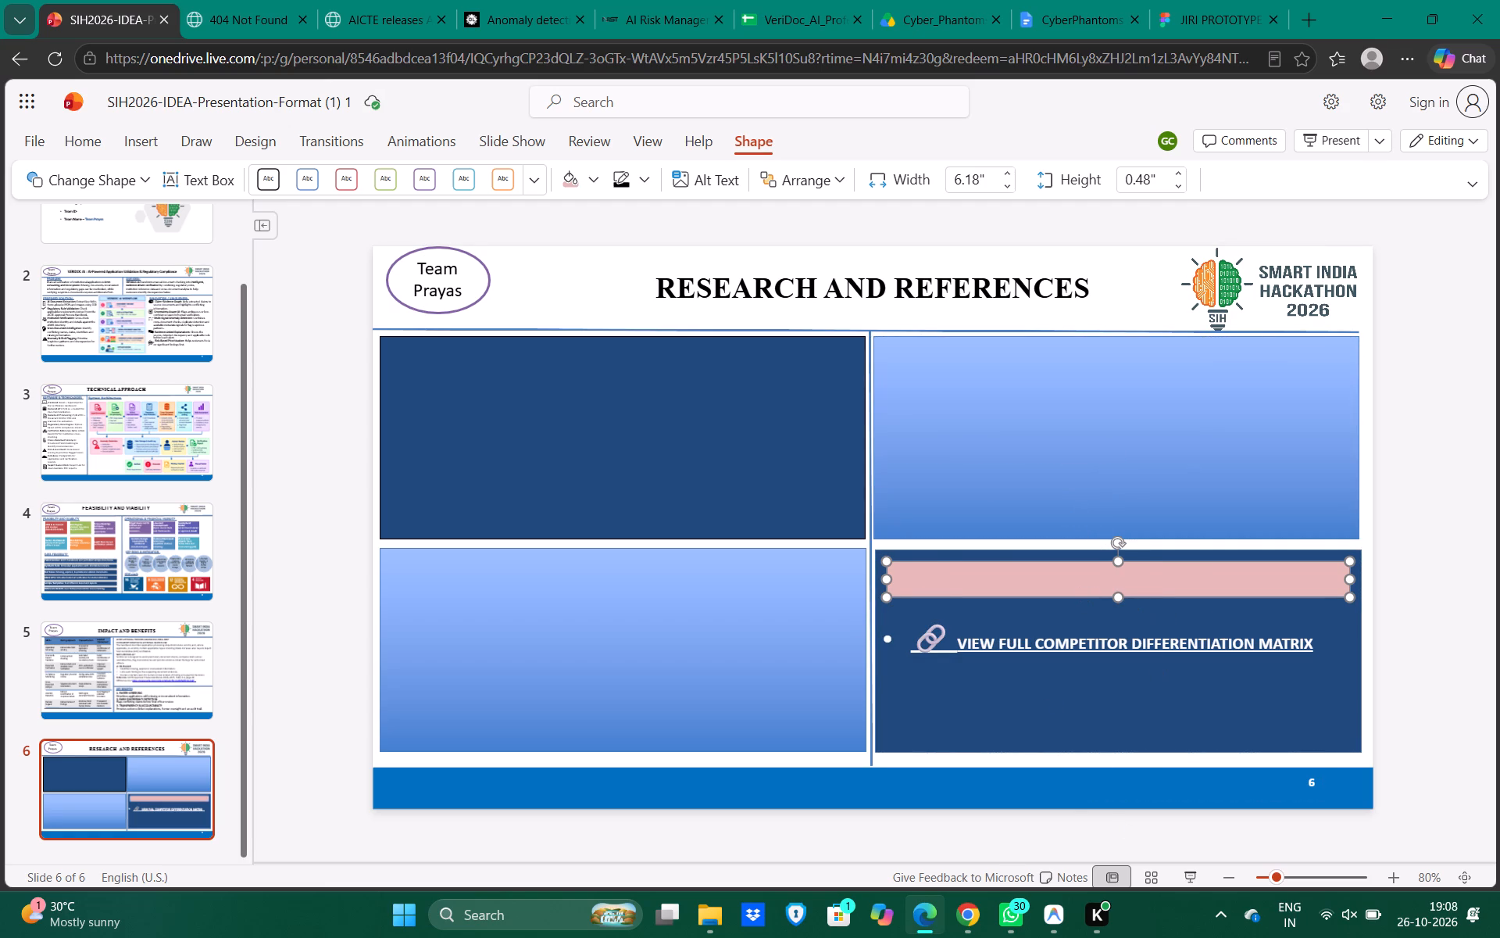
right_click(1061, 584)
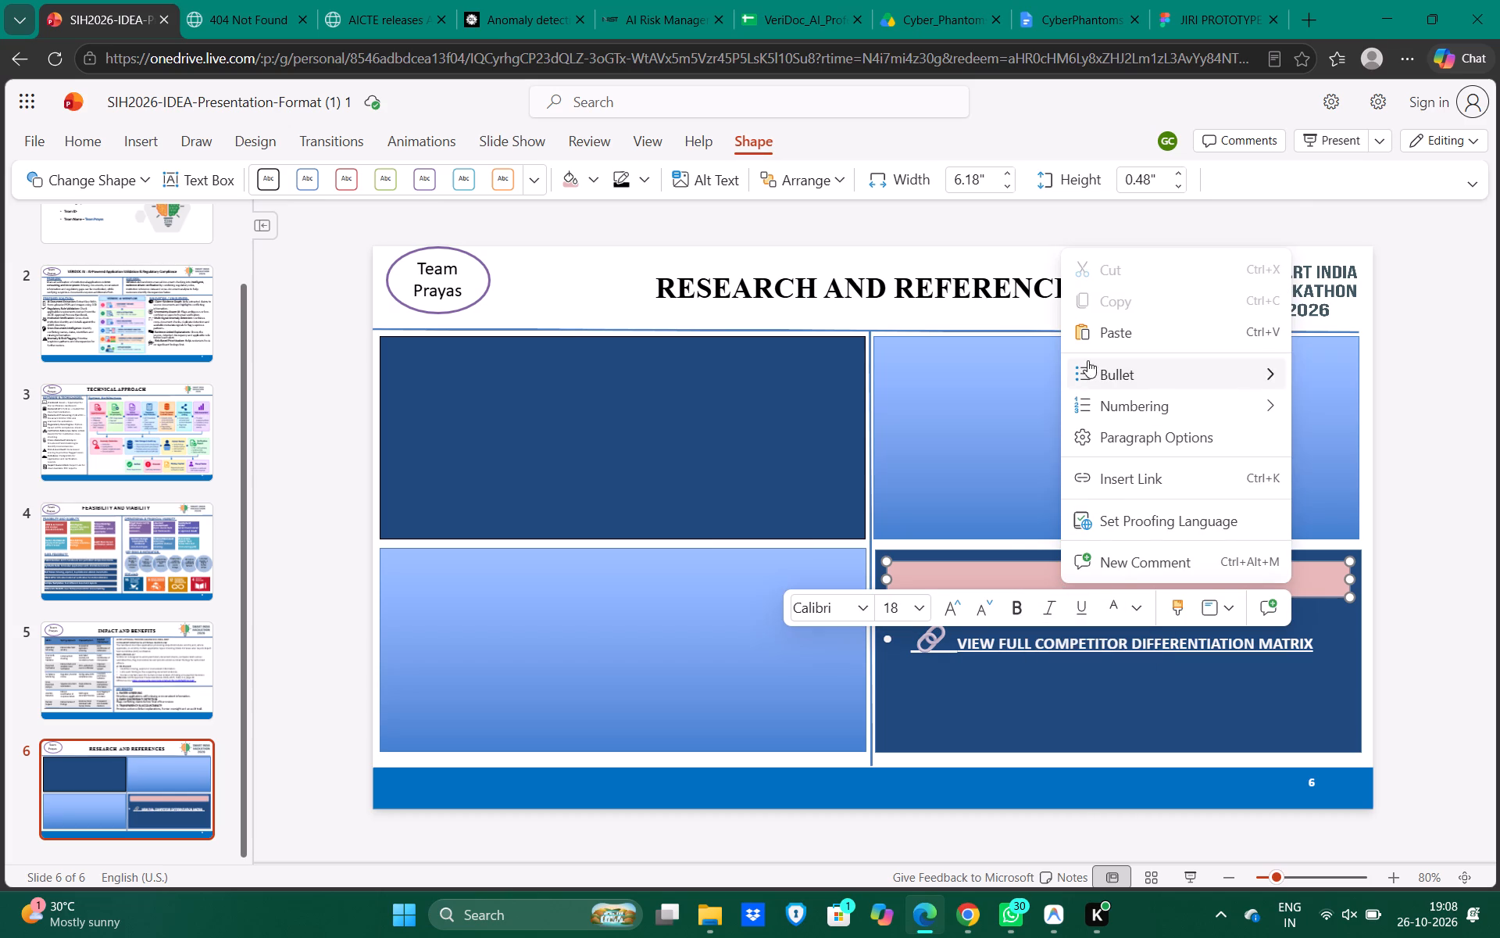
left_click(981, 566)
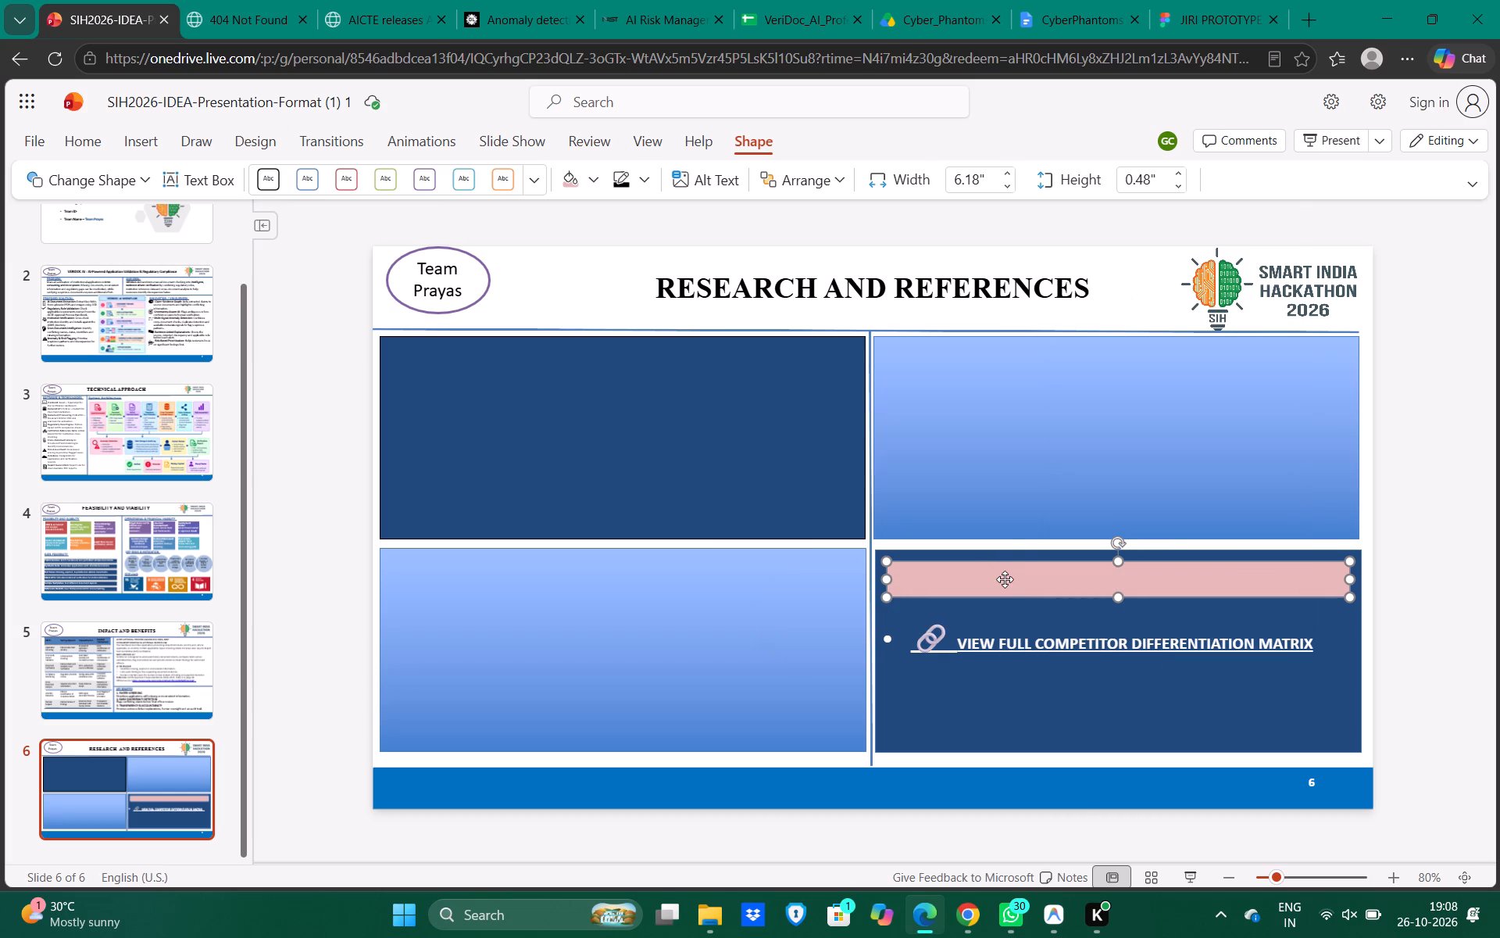
Open the shape fill options for the pink heading bar.
right_click(1005, 579)
left_click(1082, 608)
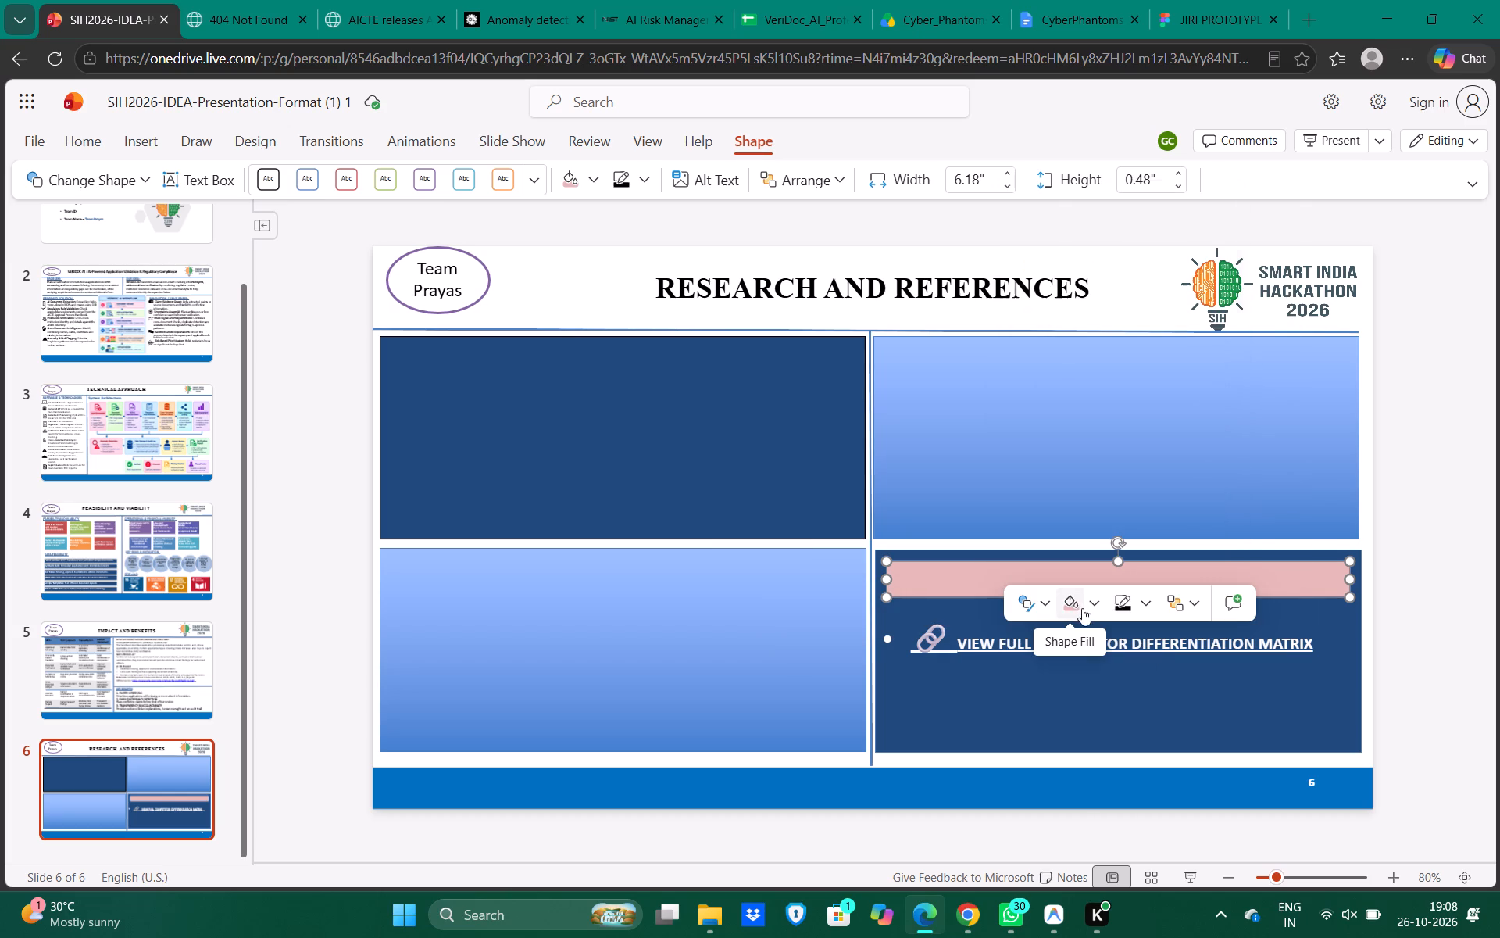
Change the heading bar's fill to Dark Blue, Text 2, Lighter 40%.
left_click(1098, 608)
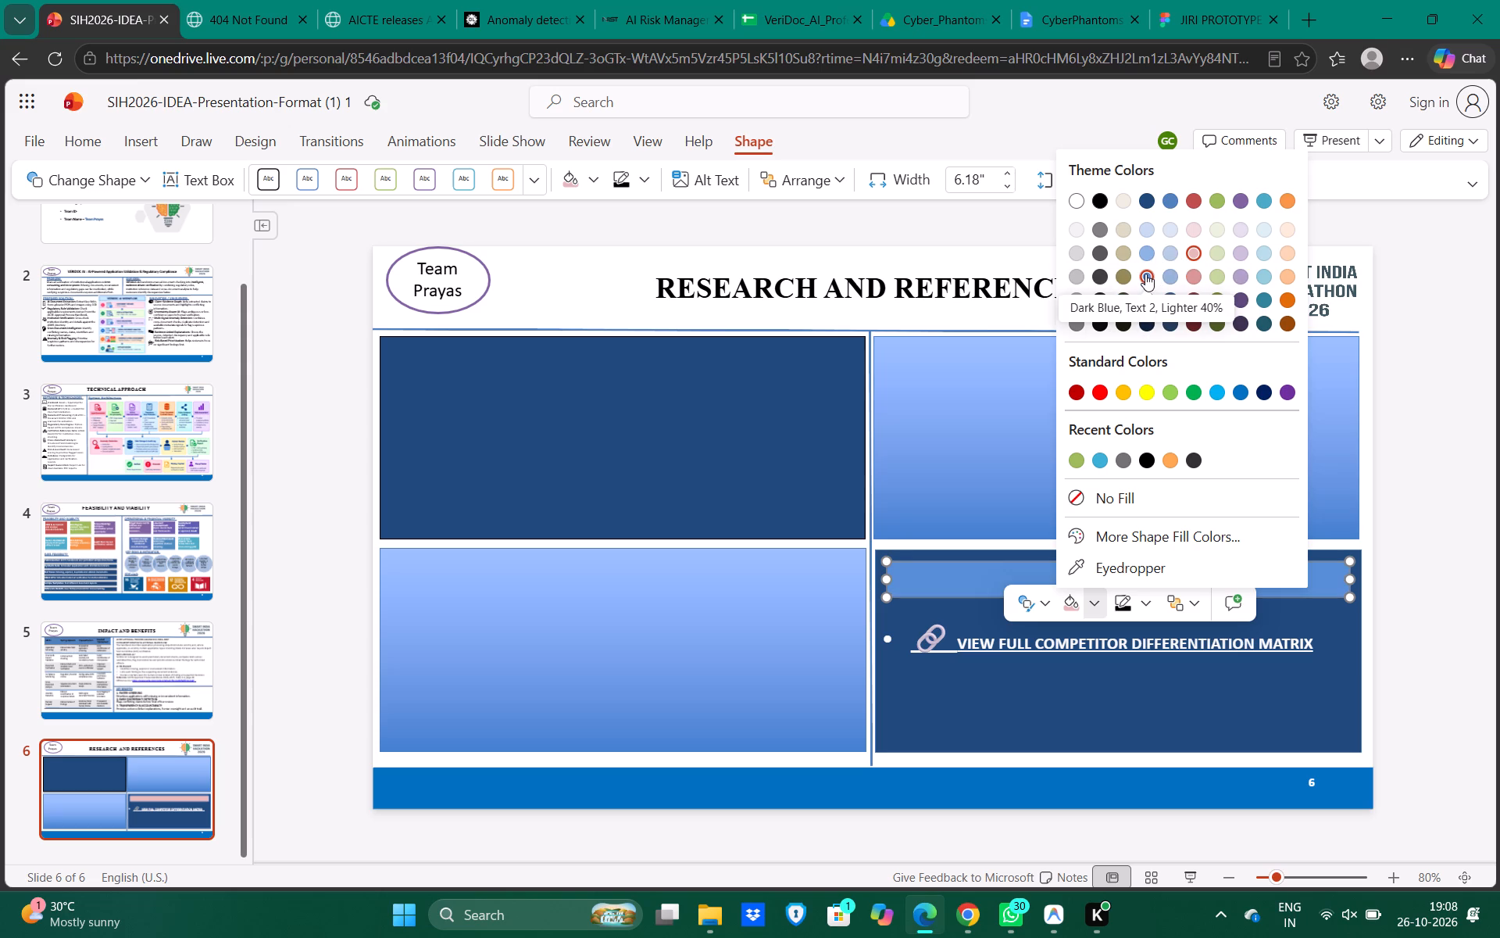
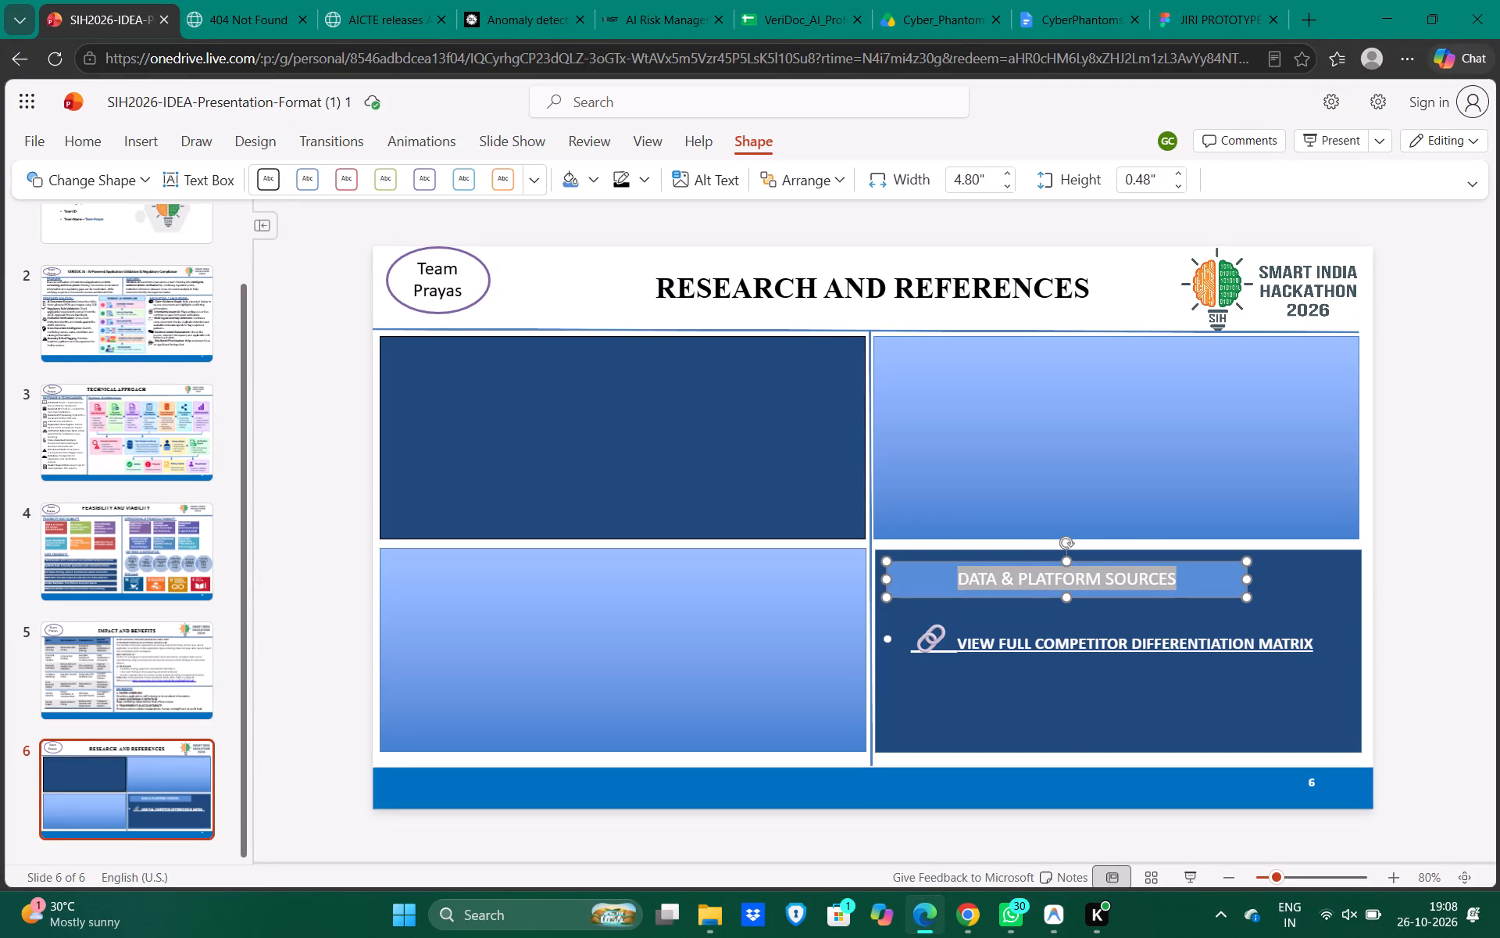
Set the font size of the "DATA & PLATFORM SOURCES" heading text to 20.
right_click(991, 579)
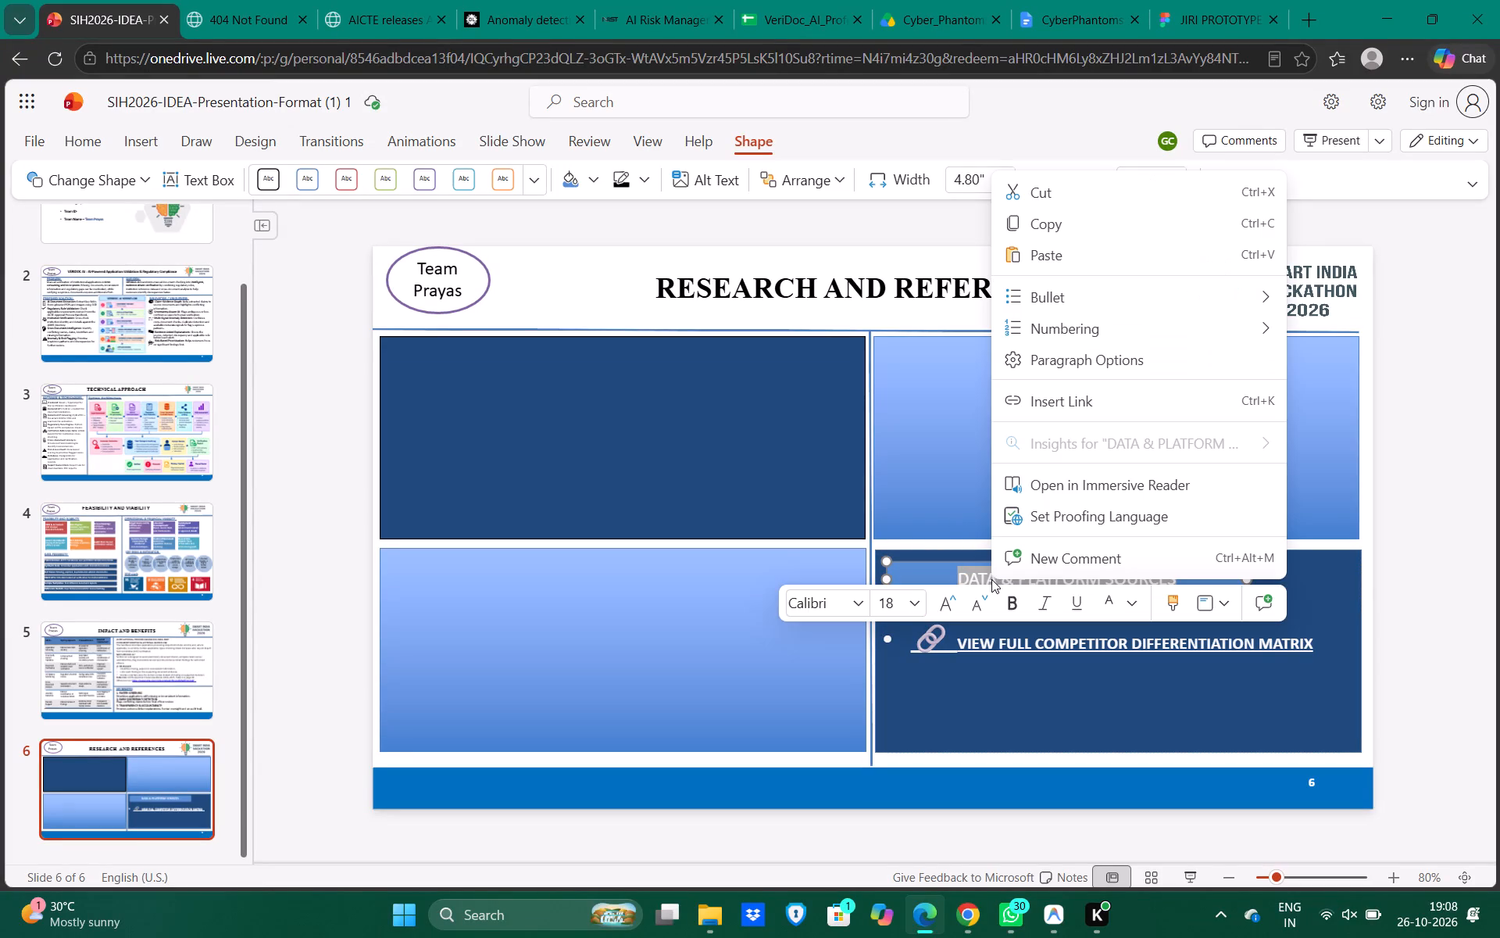
left_click(923, 602)
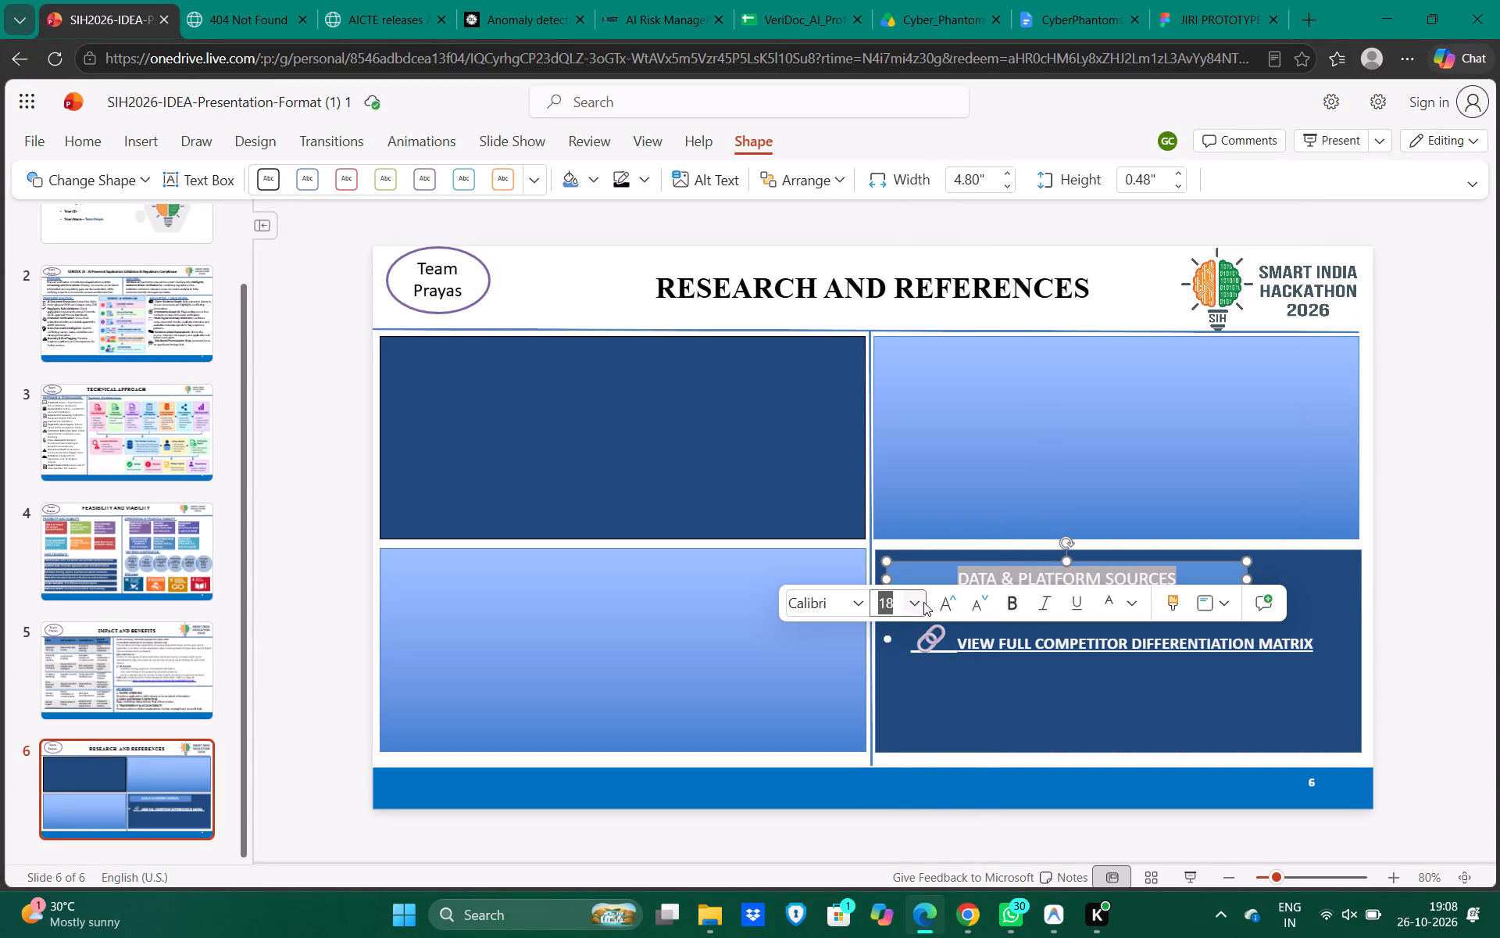
left_click(975, 427)
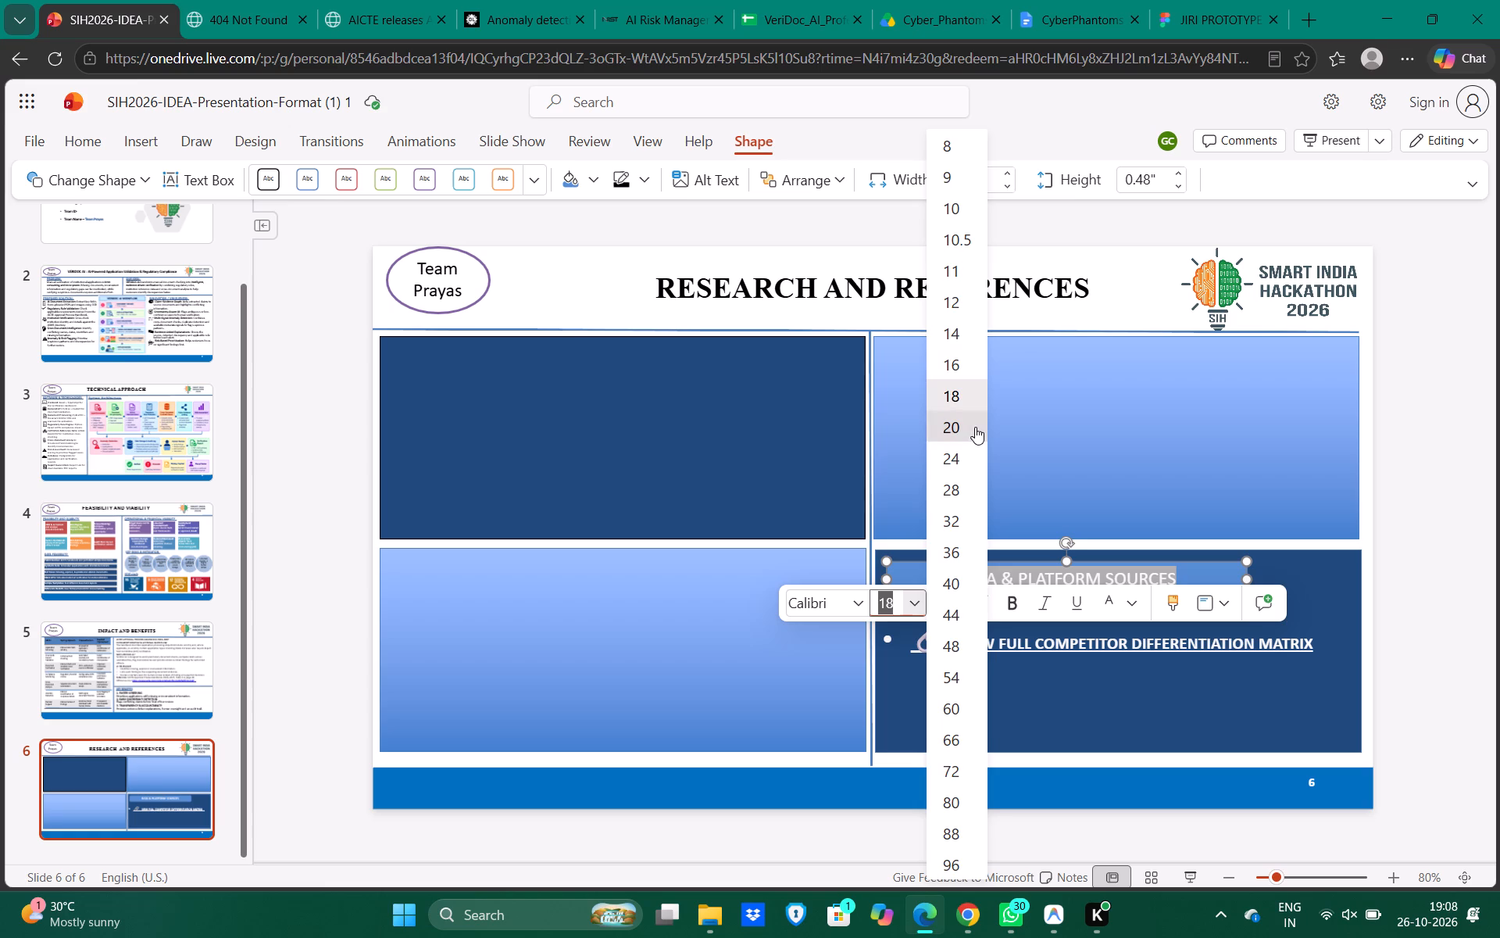
left_click(1409, 607)
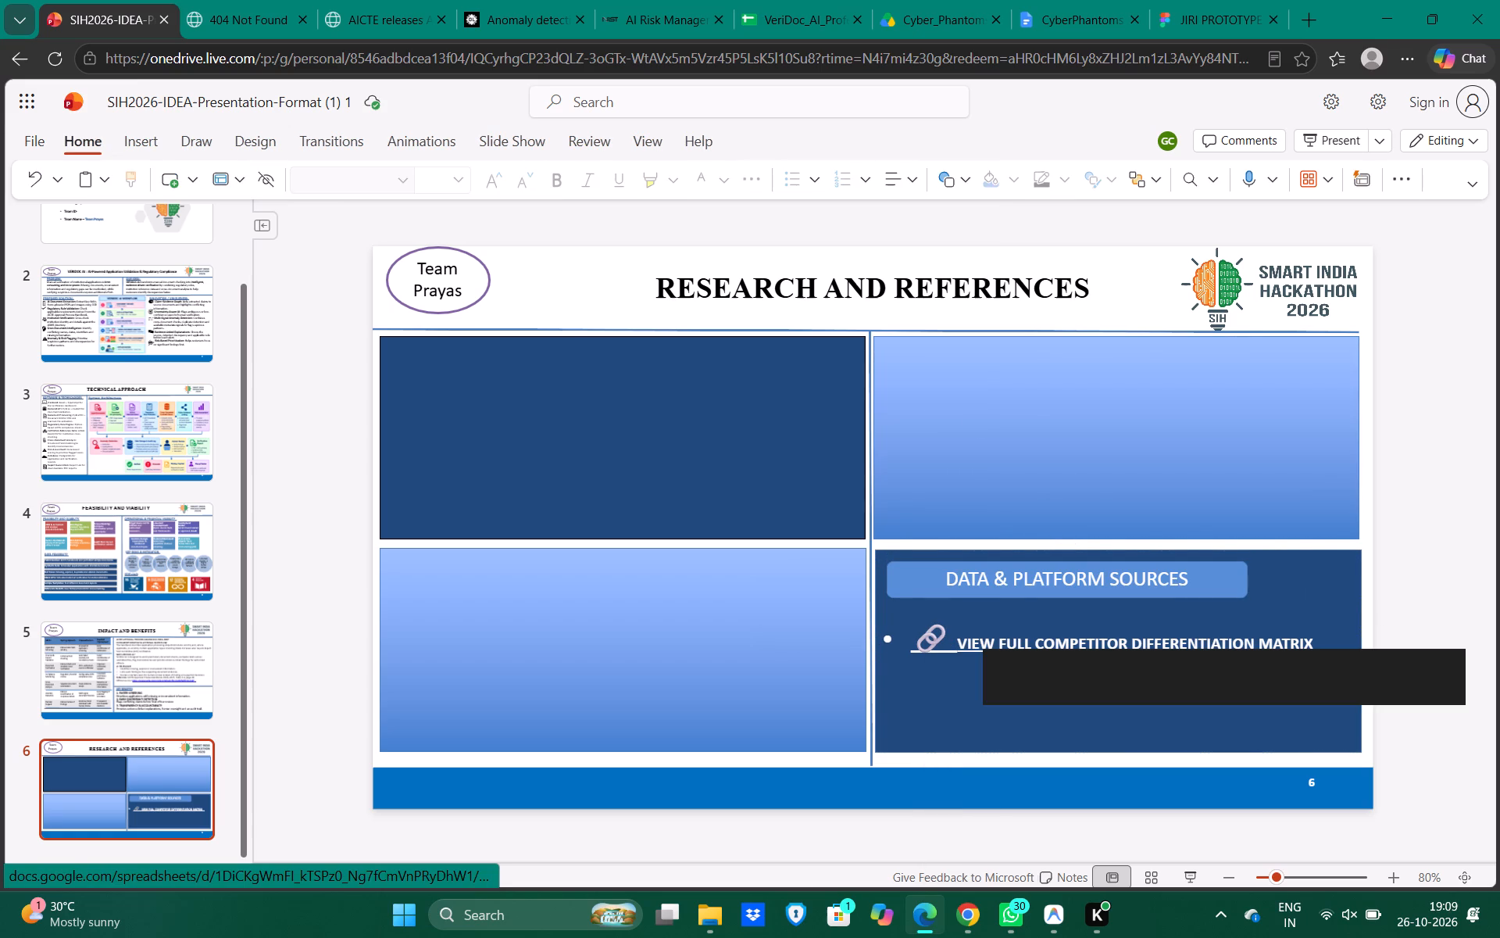
Insert five blank lines above the competitor differentiation matrix link in the Data & Platform Sources rectangle.
left_click(955, 642)
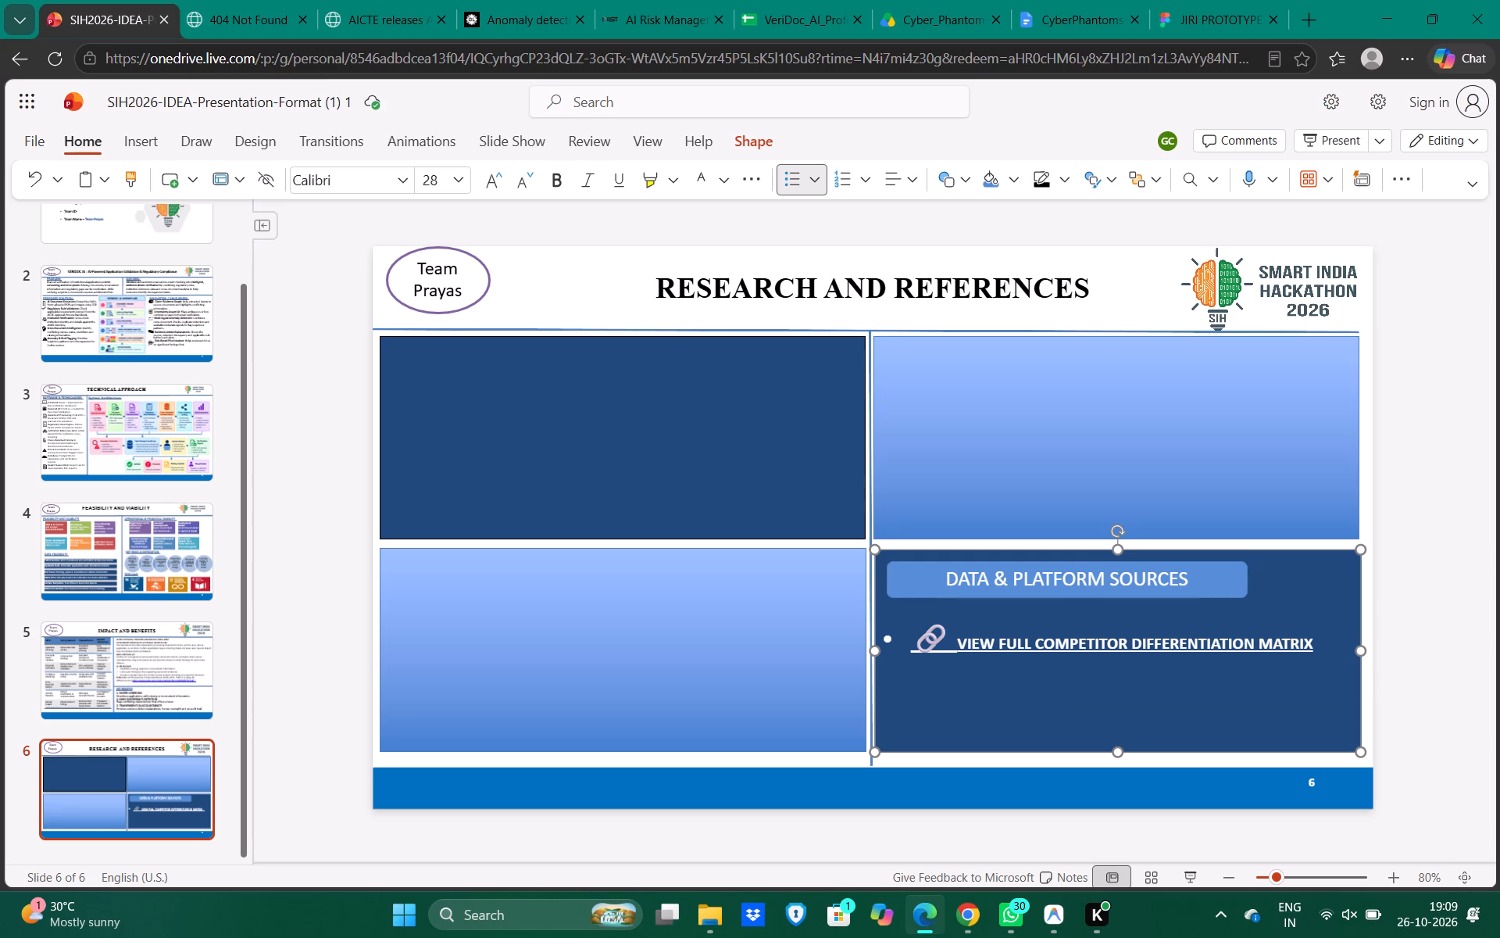
left_click_drag(1330, 643, 878, 615)
left_click(1027, 649)
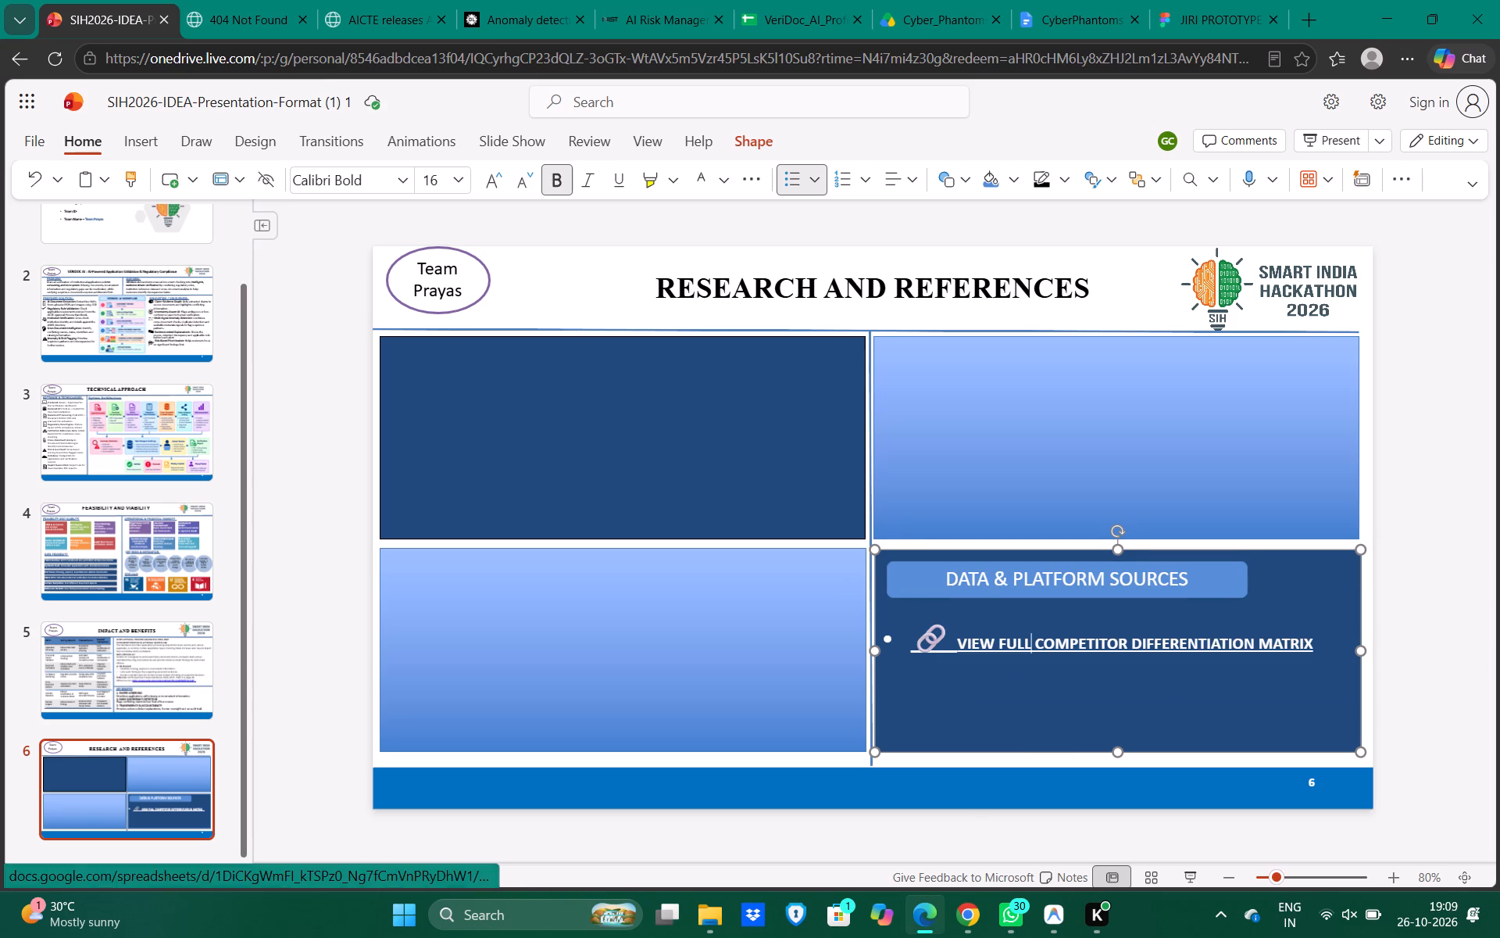
left_click(886, 636)
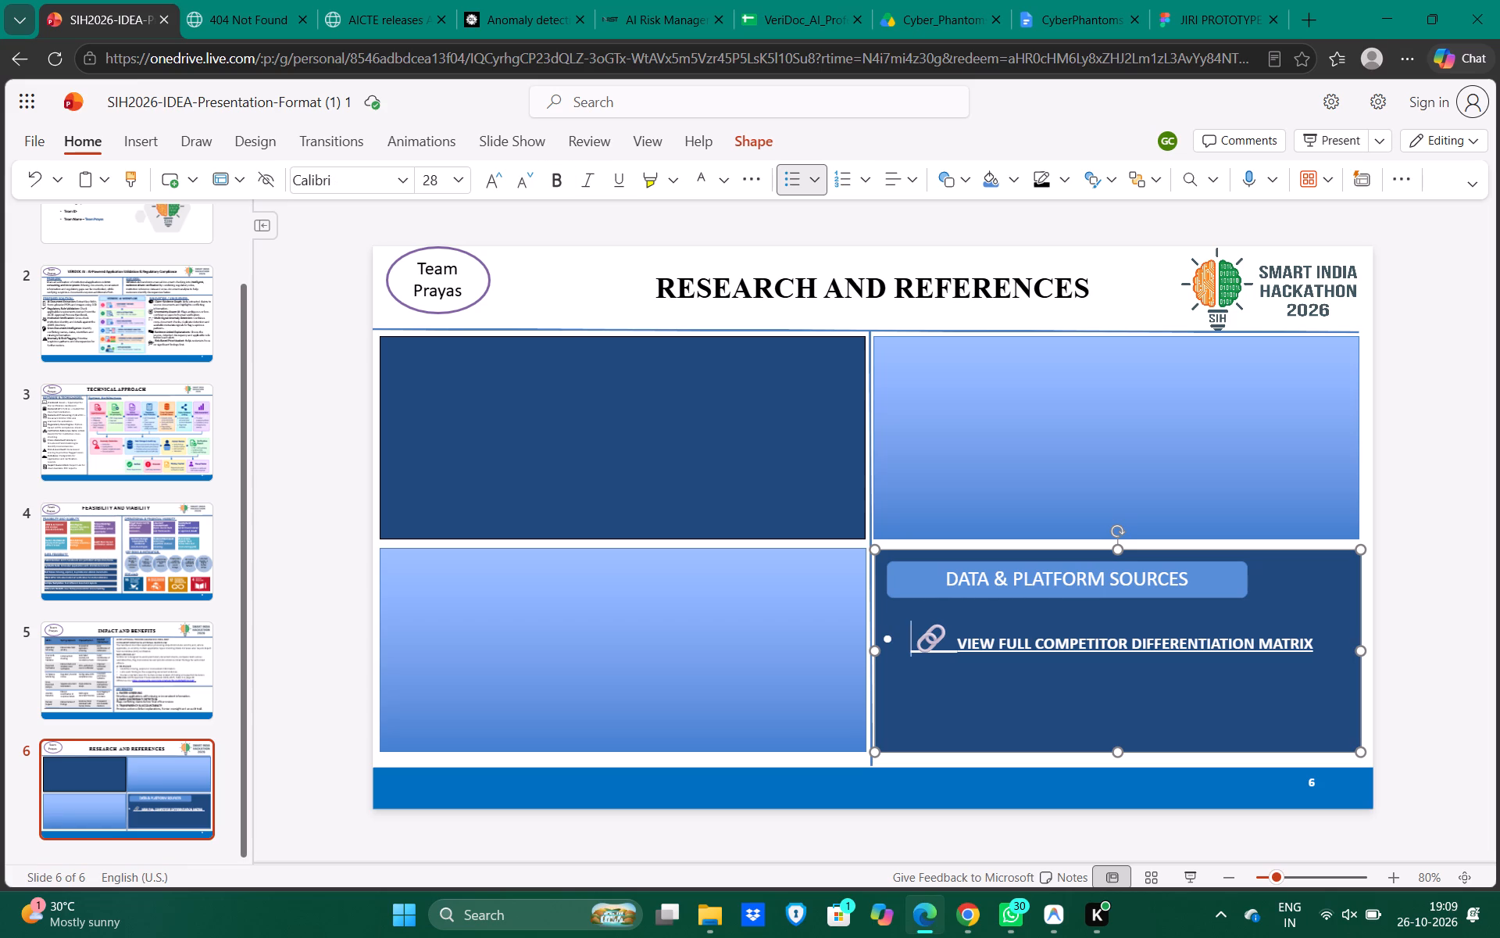
key("Return")
key("Return")
key("Return")
key("Return")
key("Return")
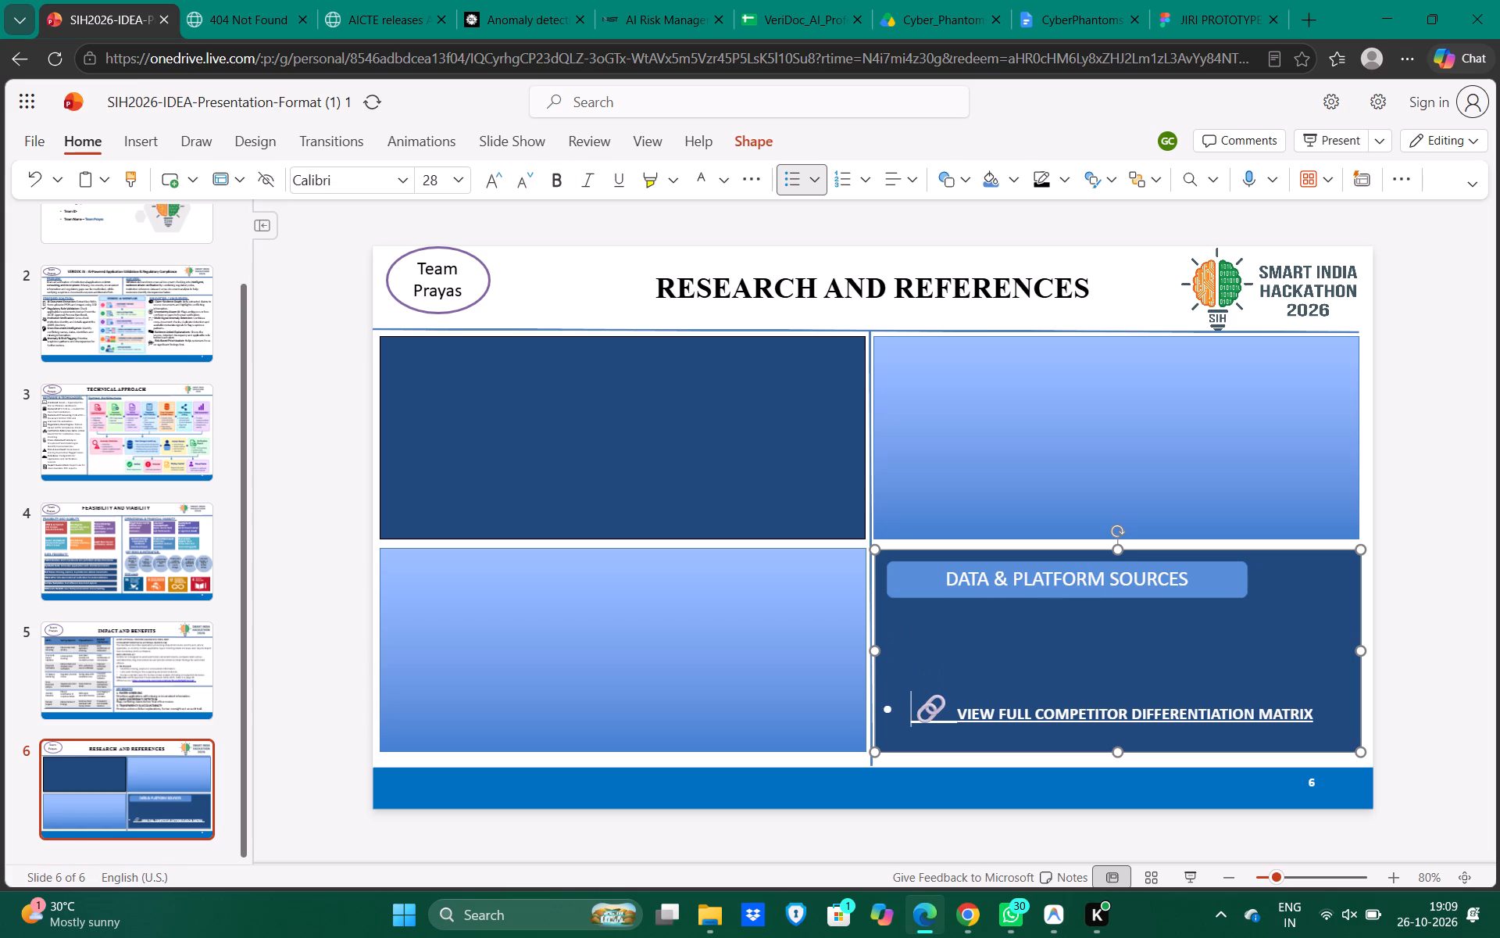
Add the text "For more information:click here" on the bullet line directly above the competitor matrix link.
left_click(900, 693)
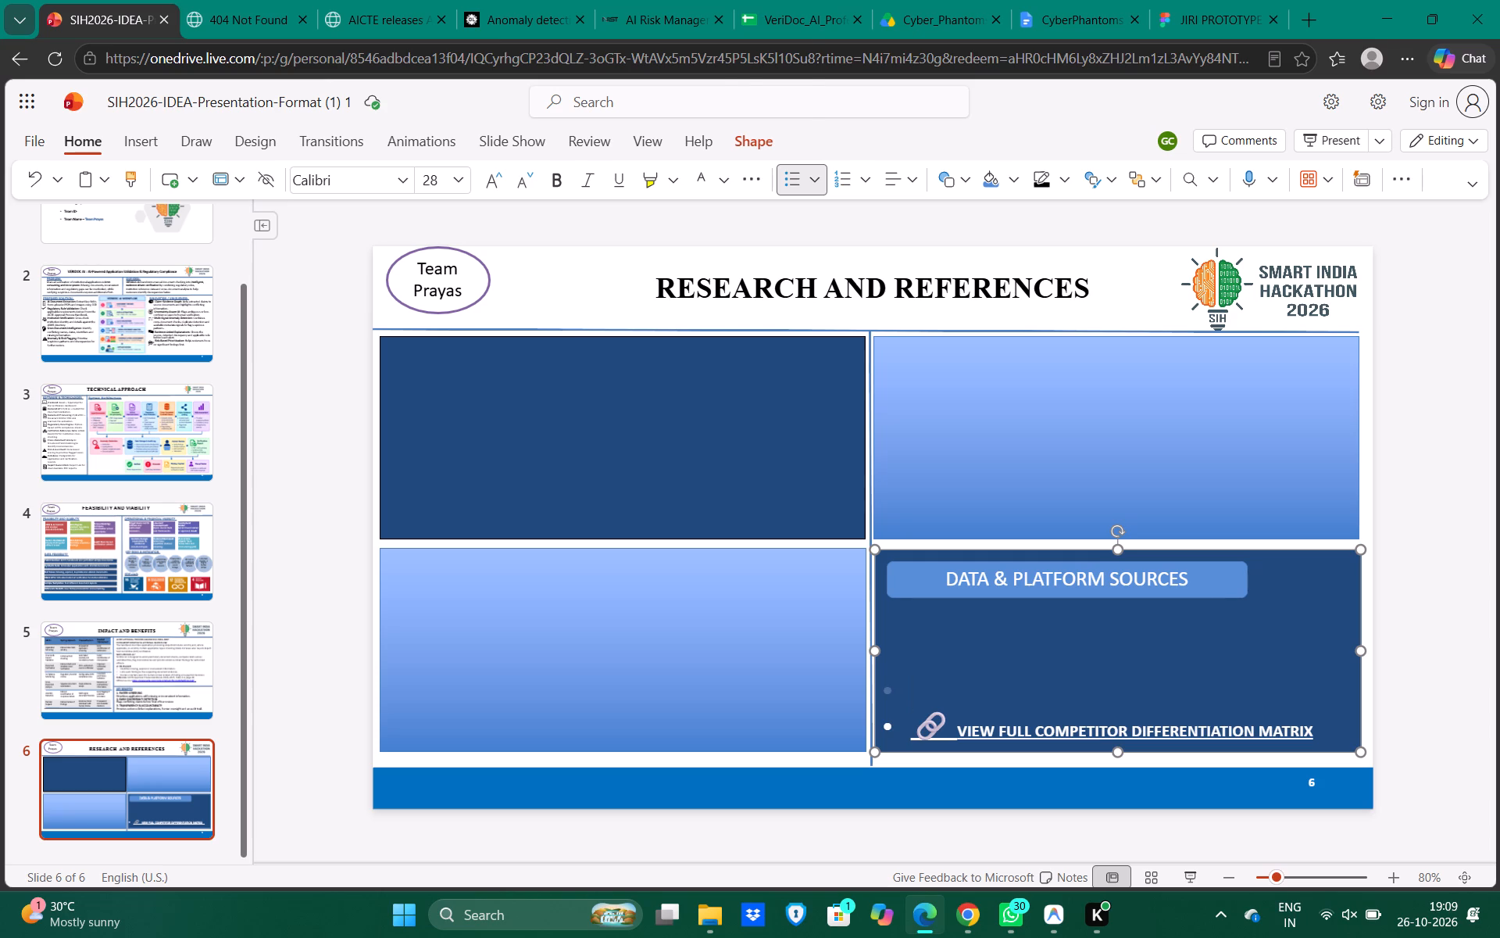
key("f")
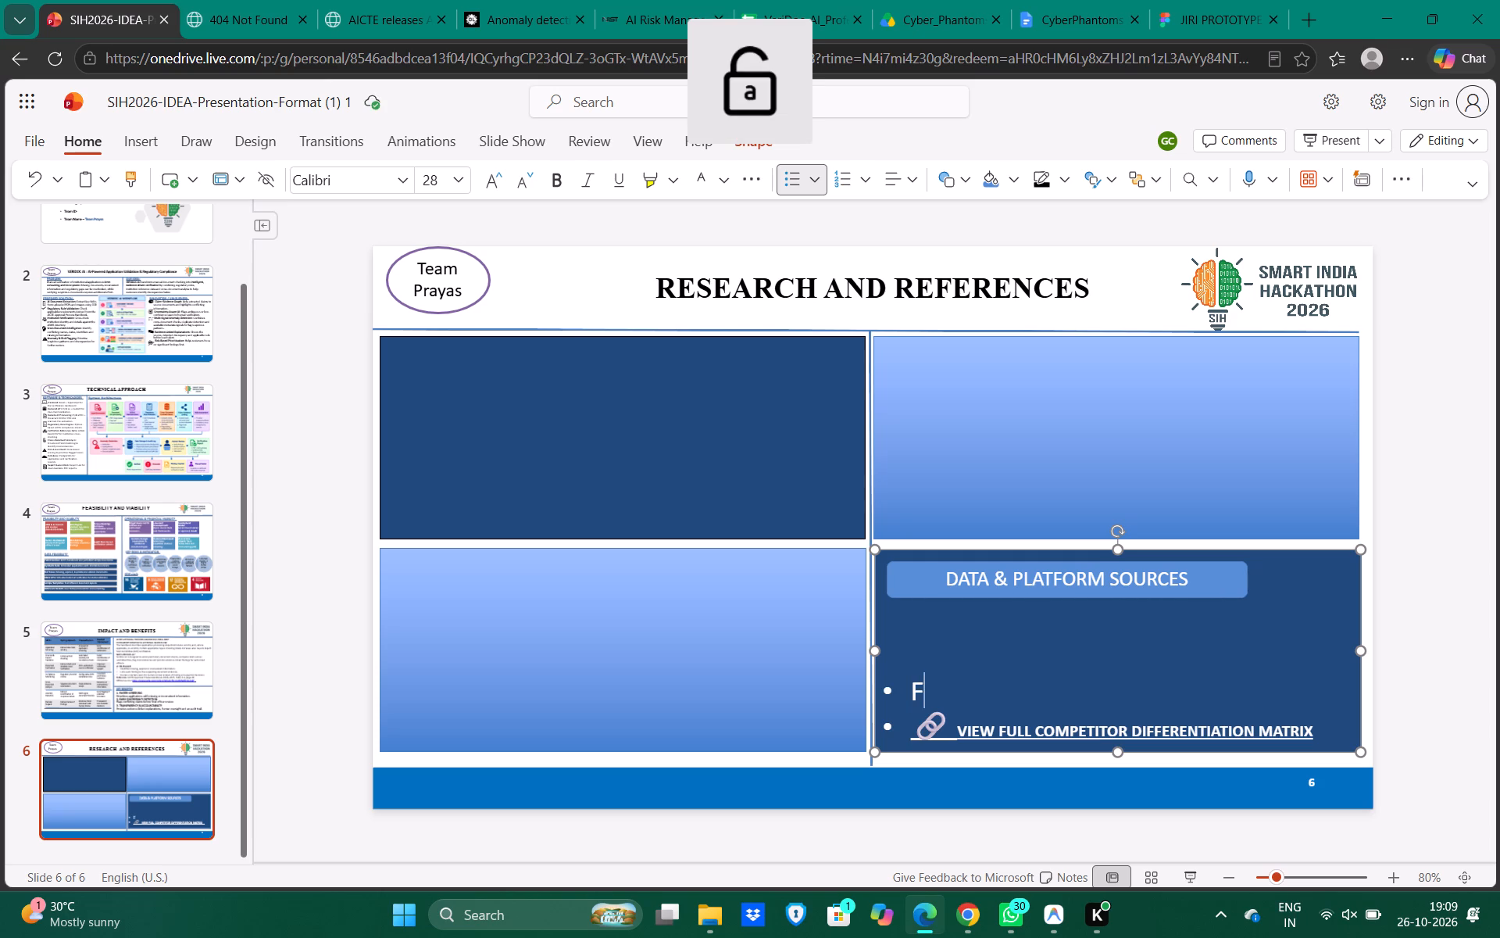
type("or more")
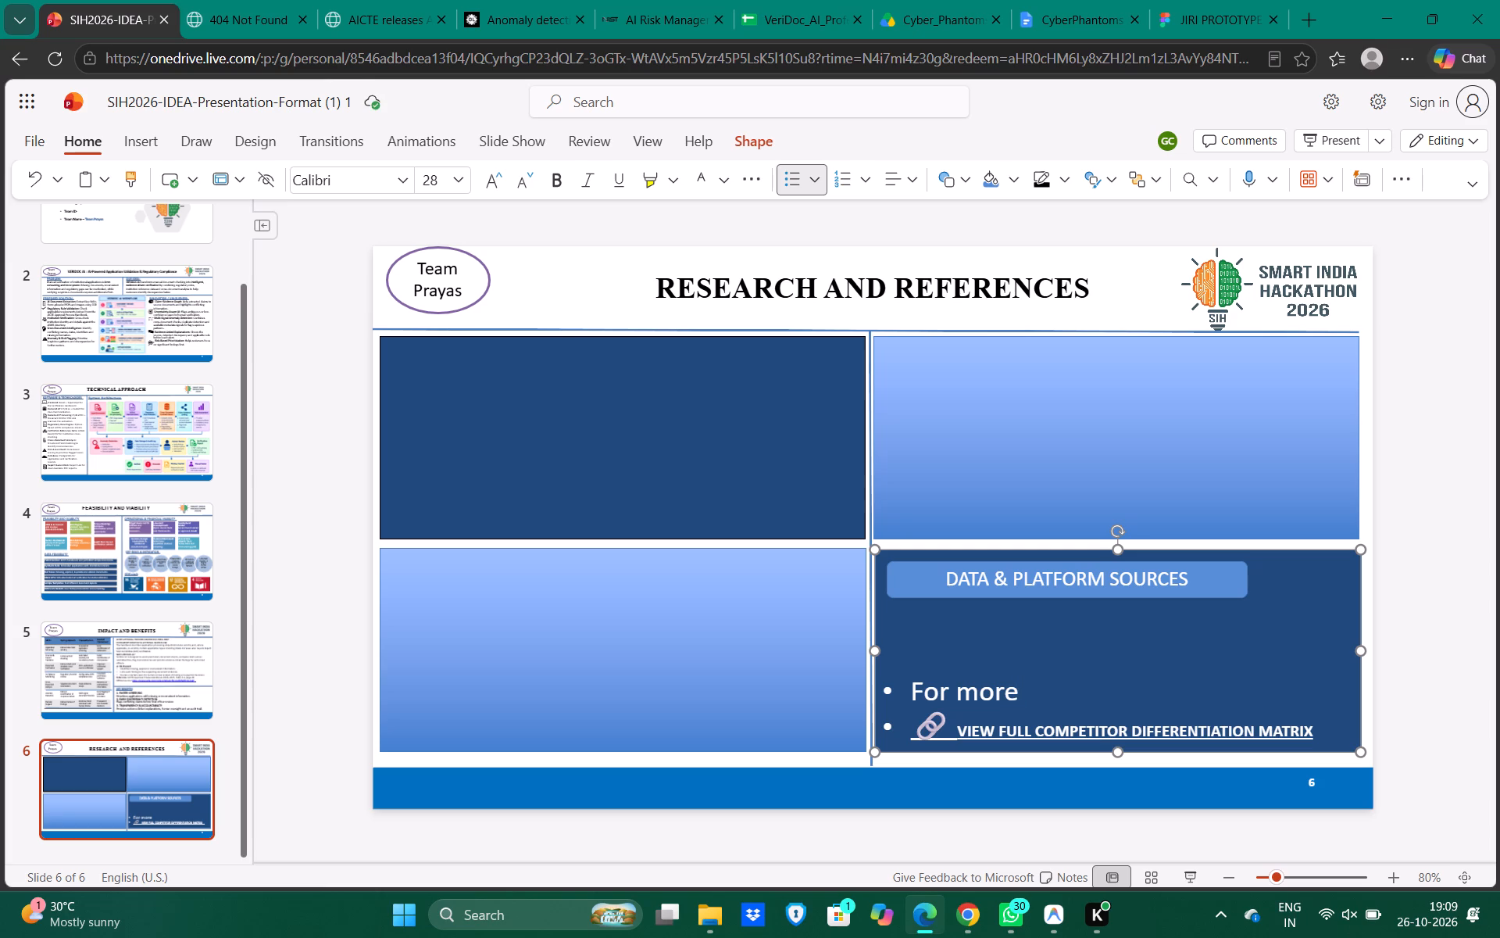
key("space")
type("information")
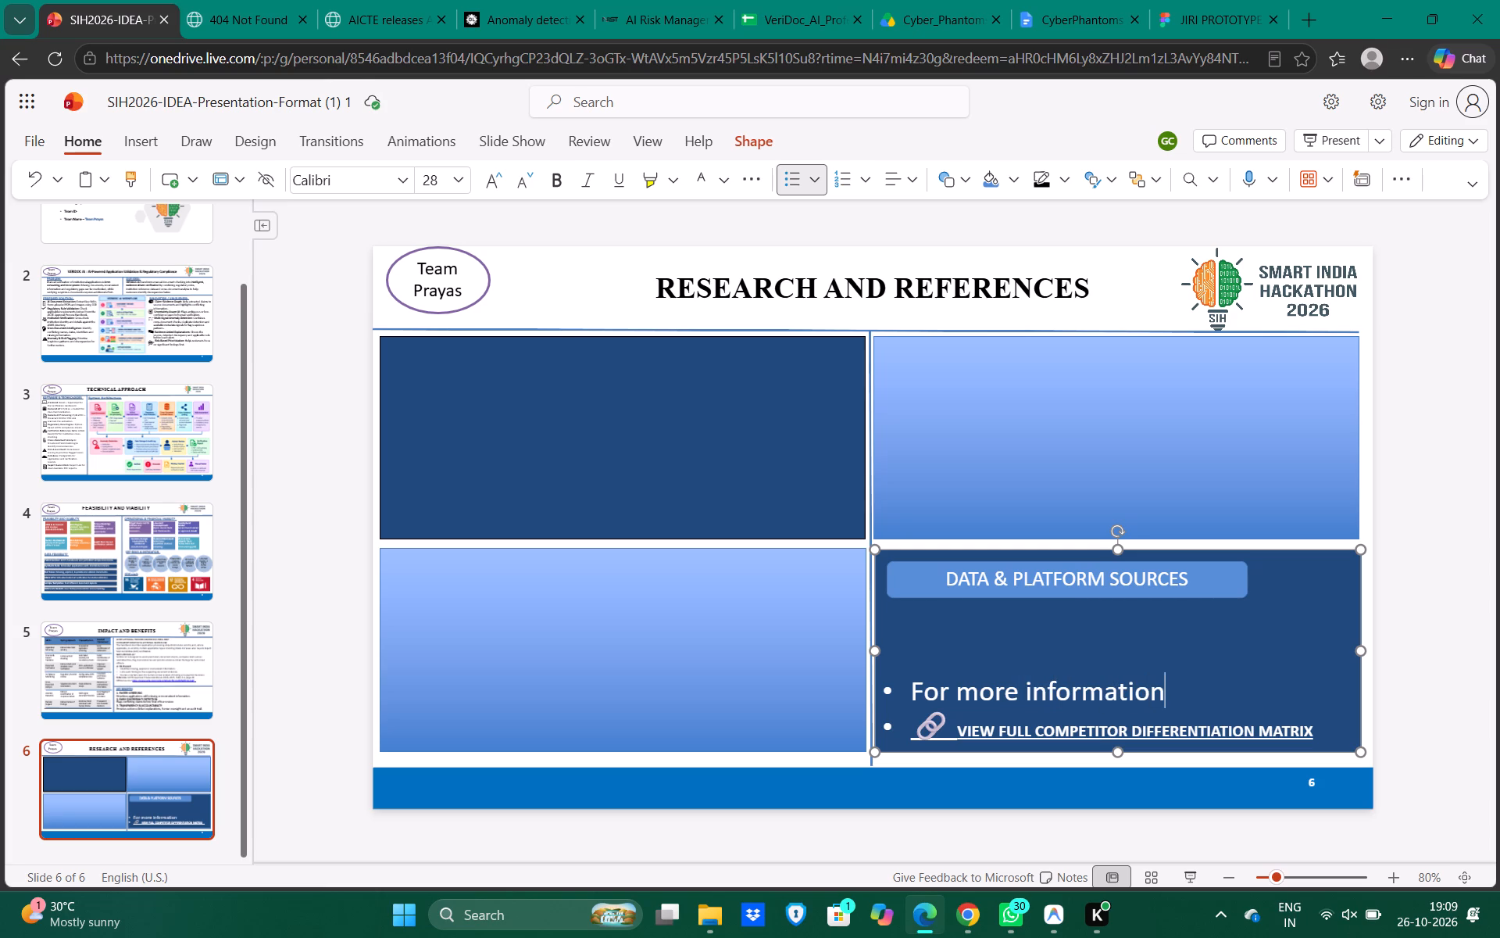
key("shift+quotedbl")
key("BackSpace")
key("shift+colon")
type("click here")
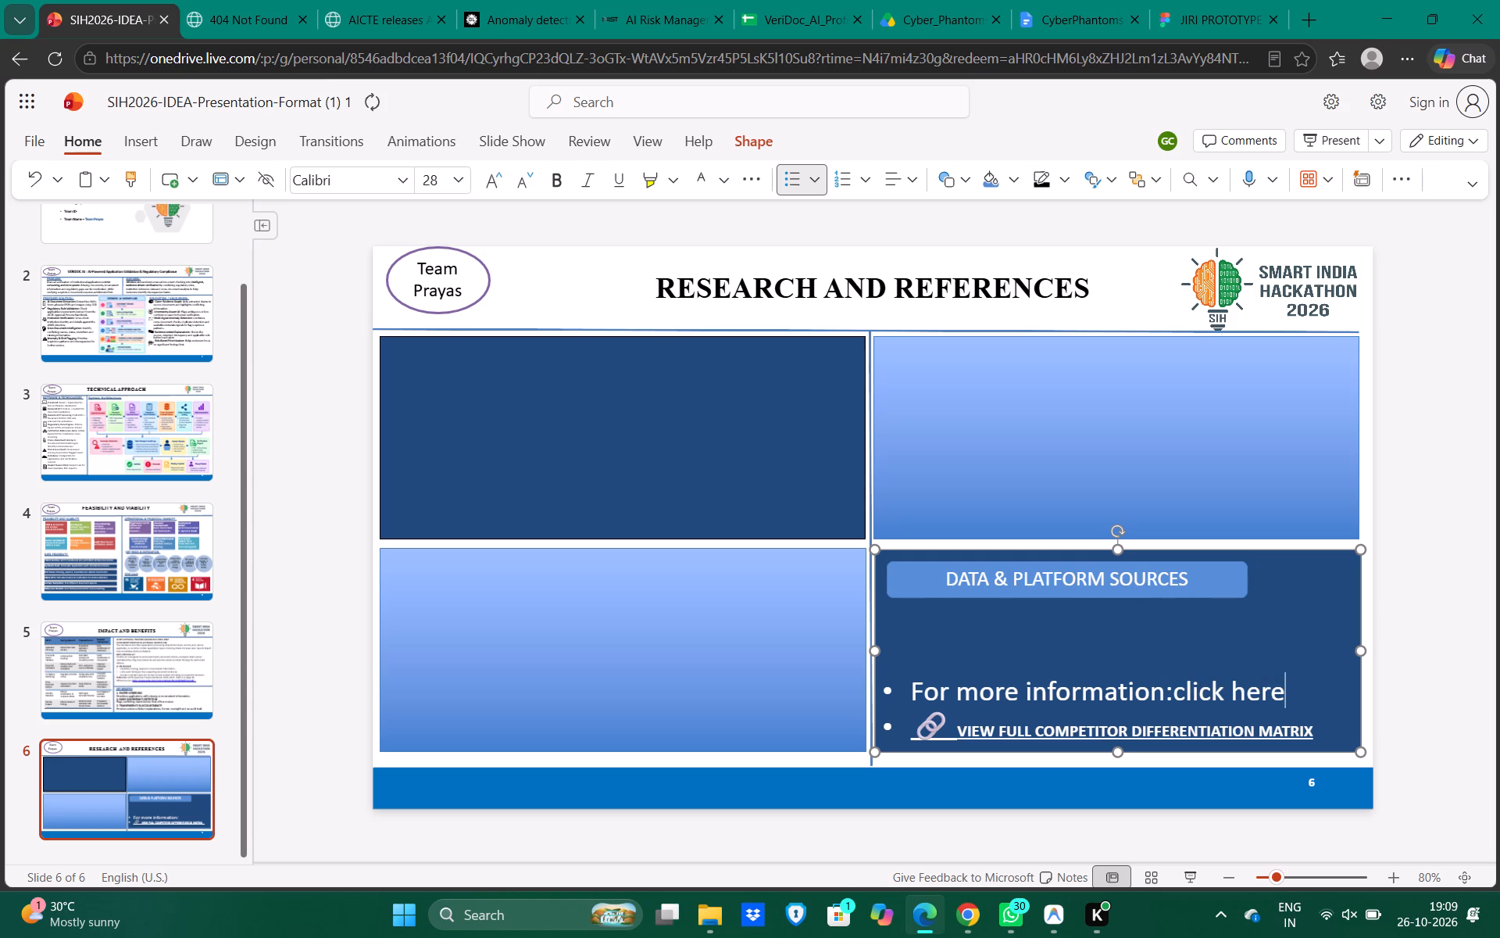
Set the whole "For more information:click here" line to font size 18.
left_click_drag(1295, 694, 1153, 693)
left_click_drag(1153, 693, 911, 697)
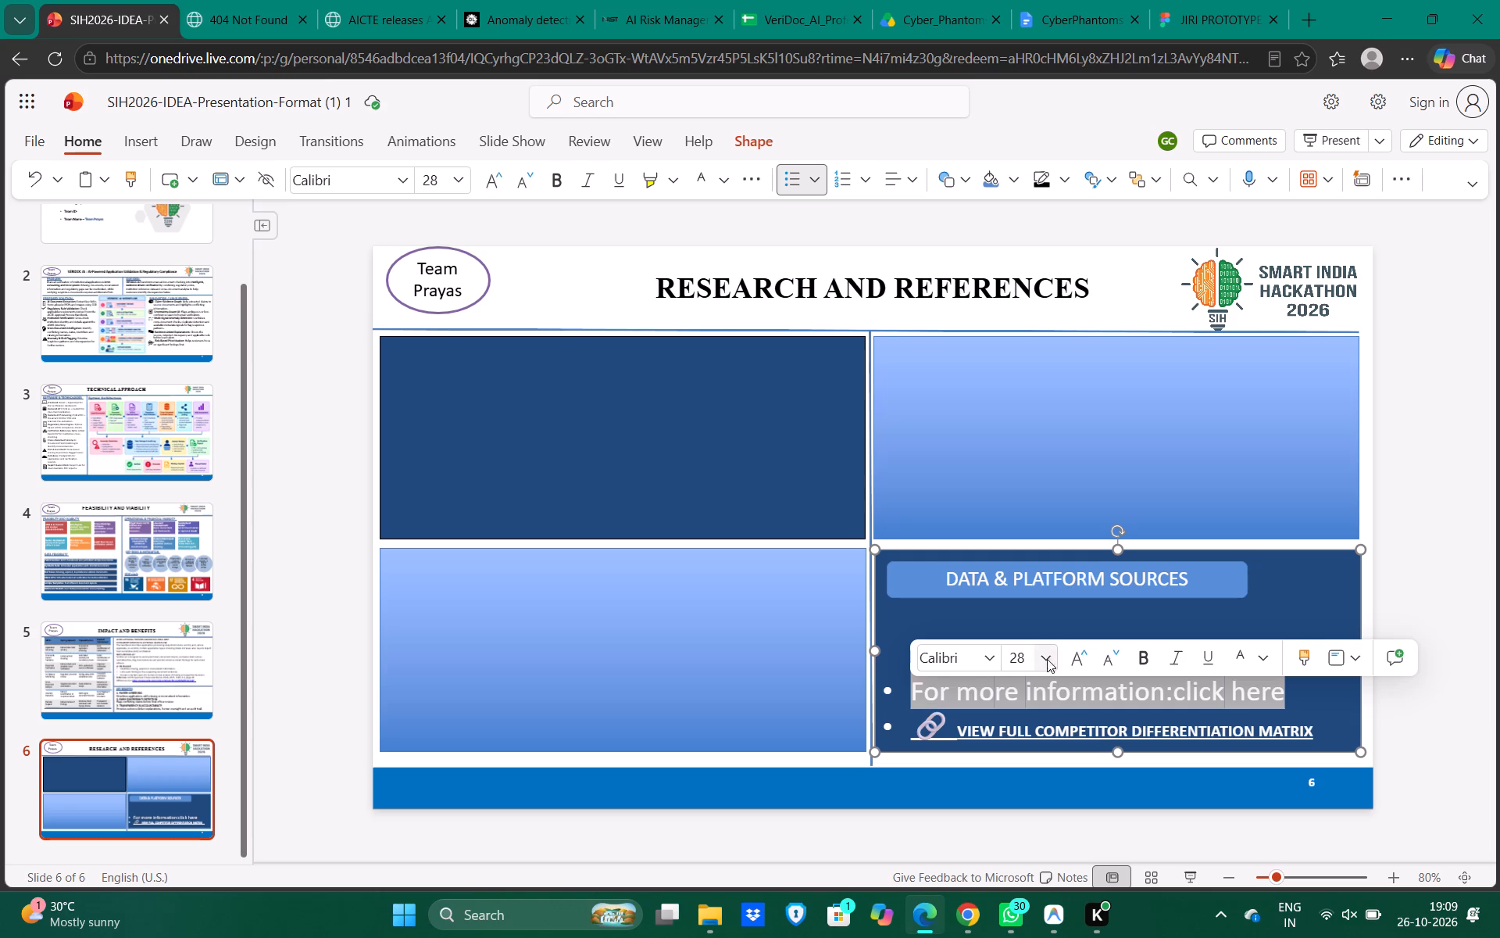
left_click(1052, 657)
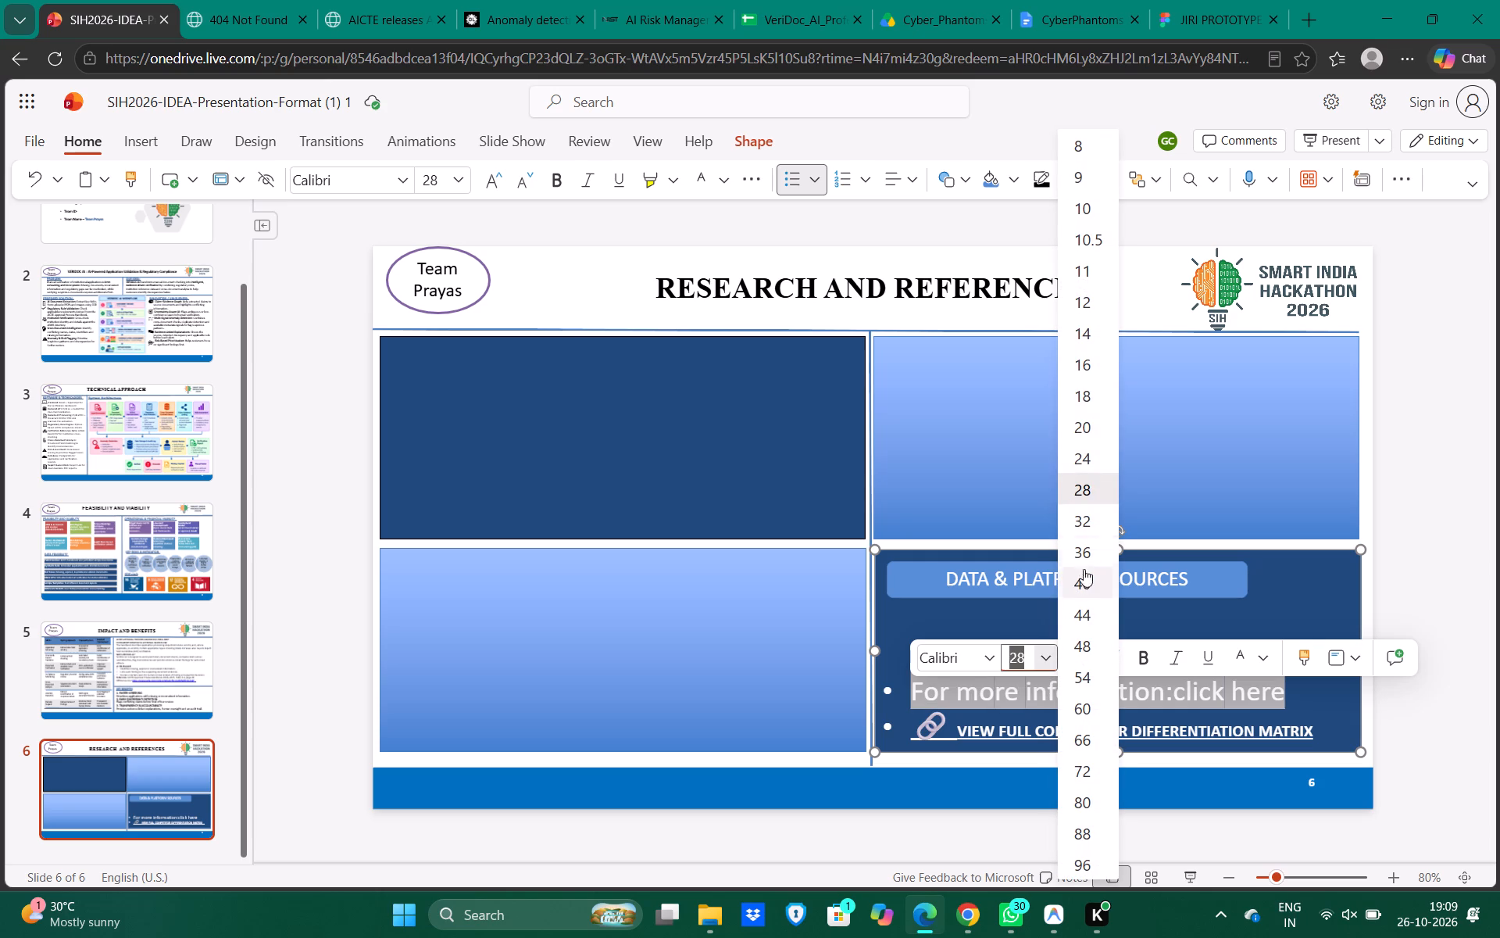
left_click(1090, 364)
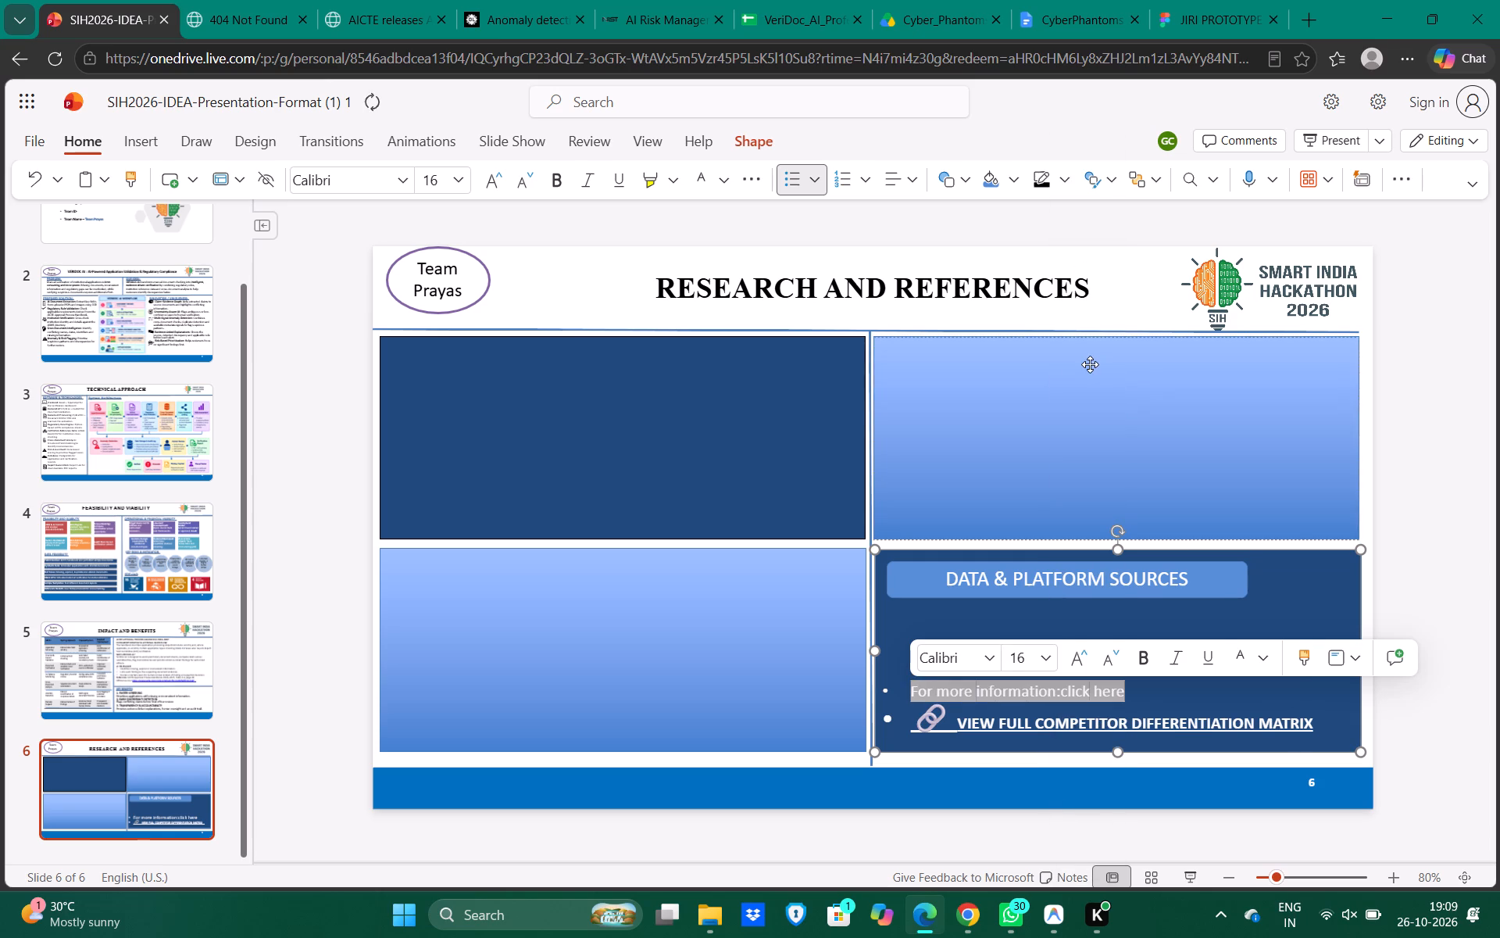
left_click(1048, 661)
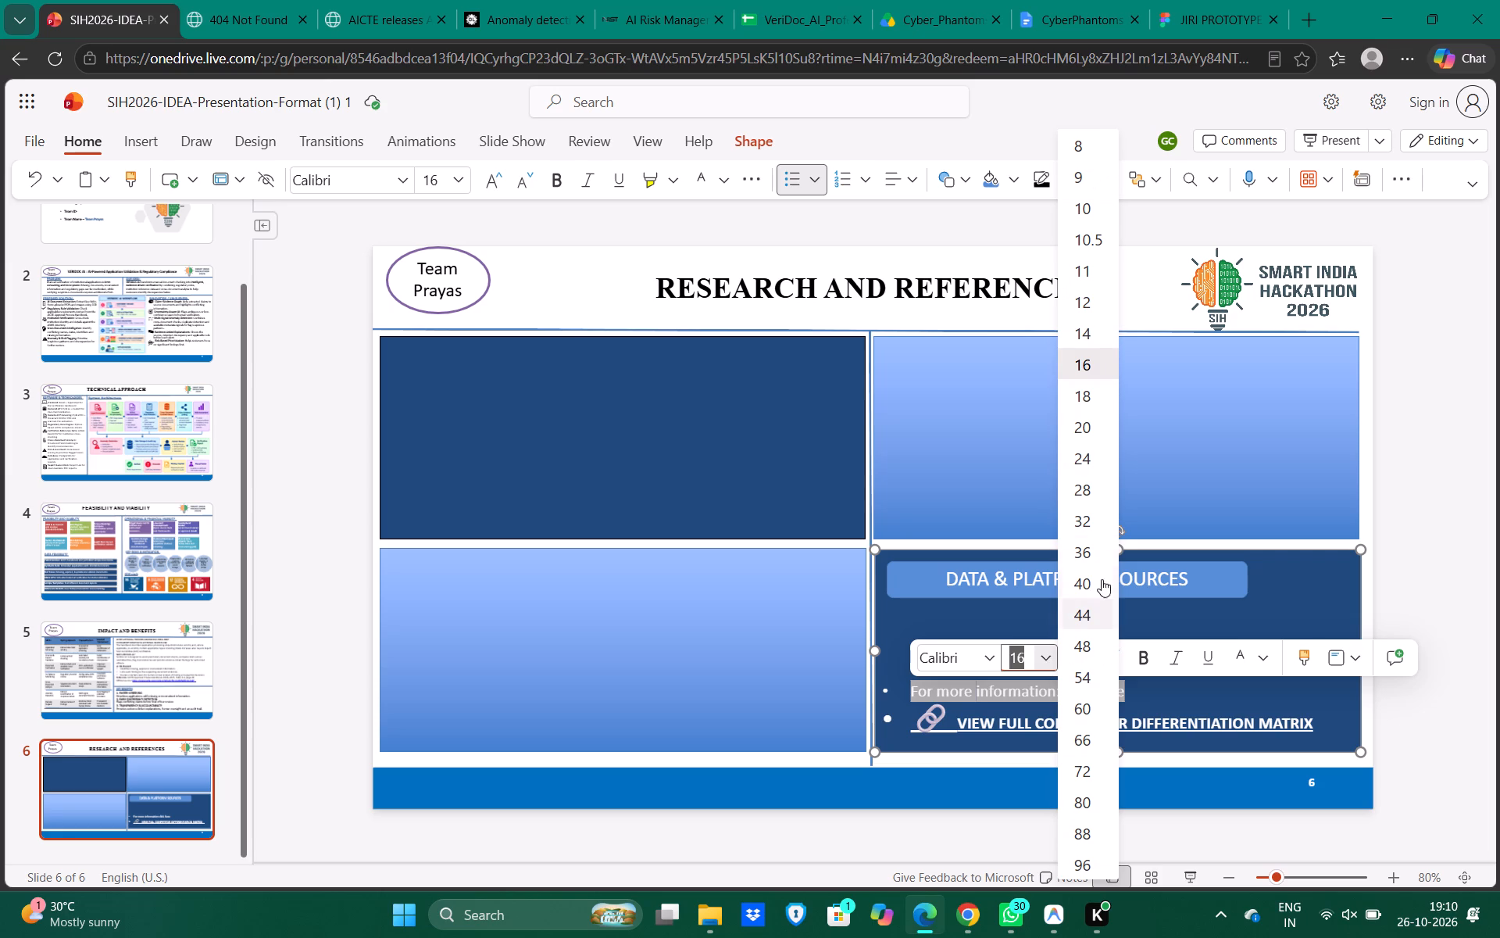
left_click(1091, 397)
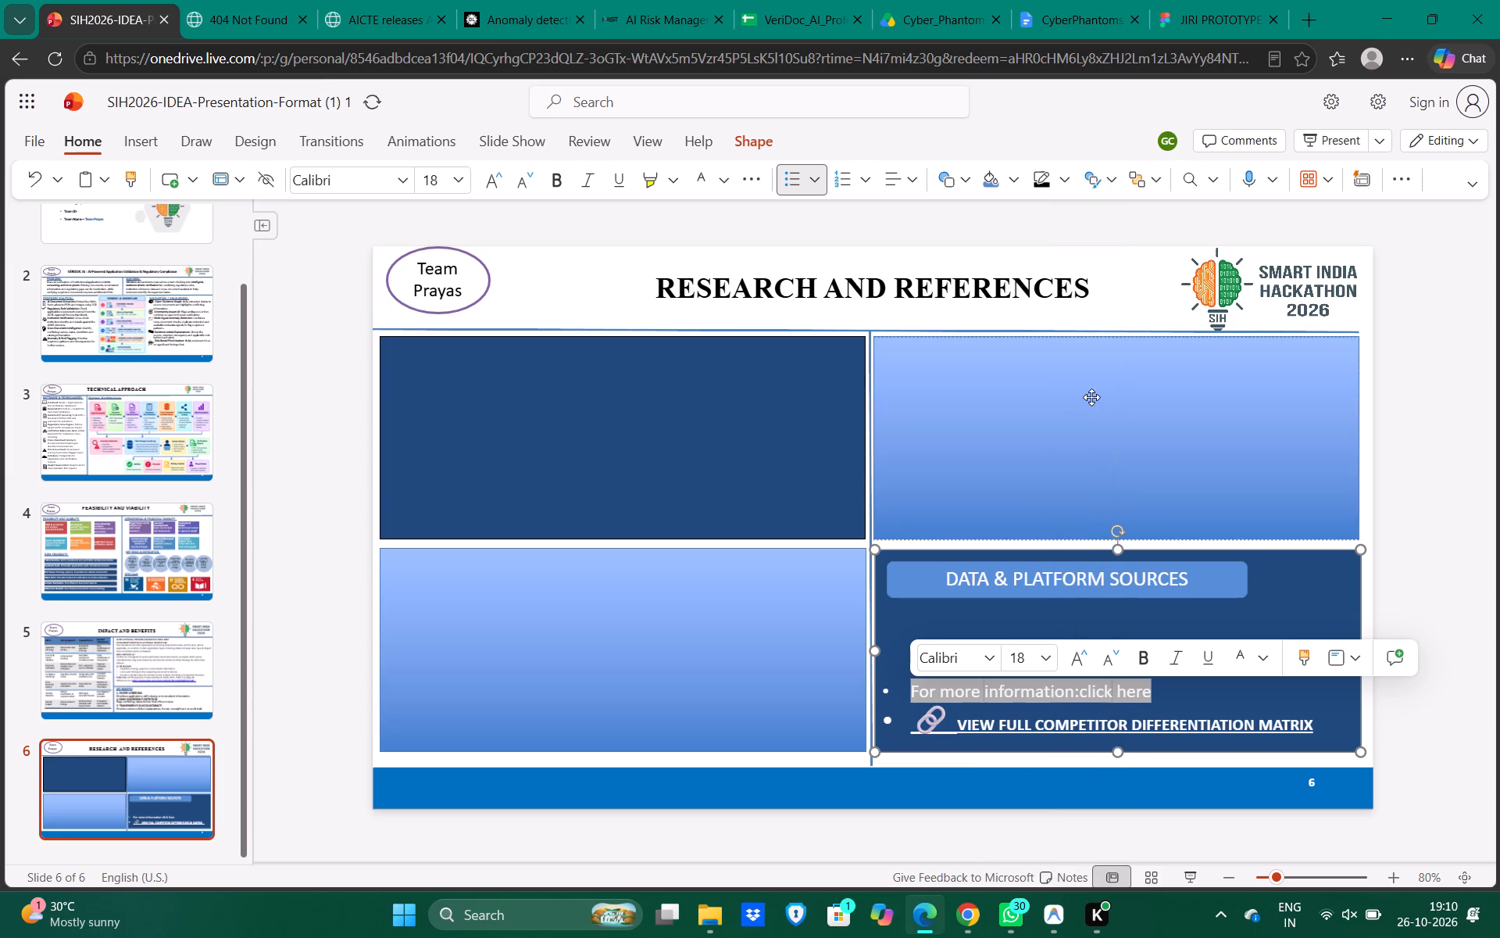
left_click(1052, 661)
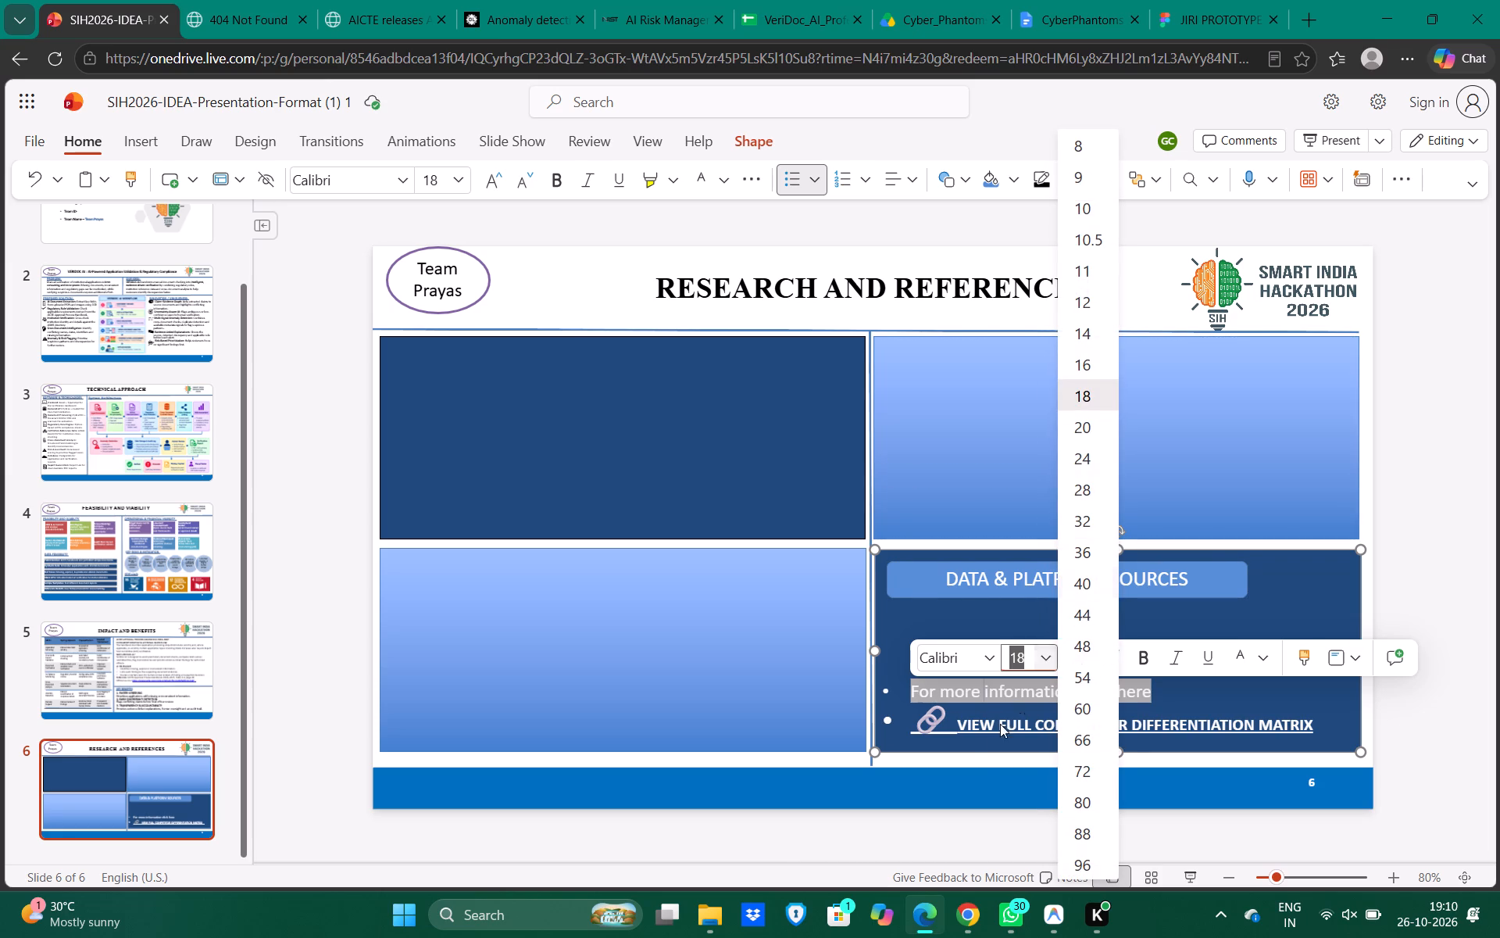
left_click(984, 730)
left_click(997, 724)
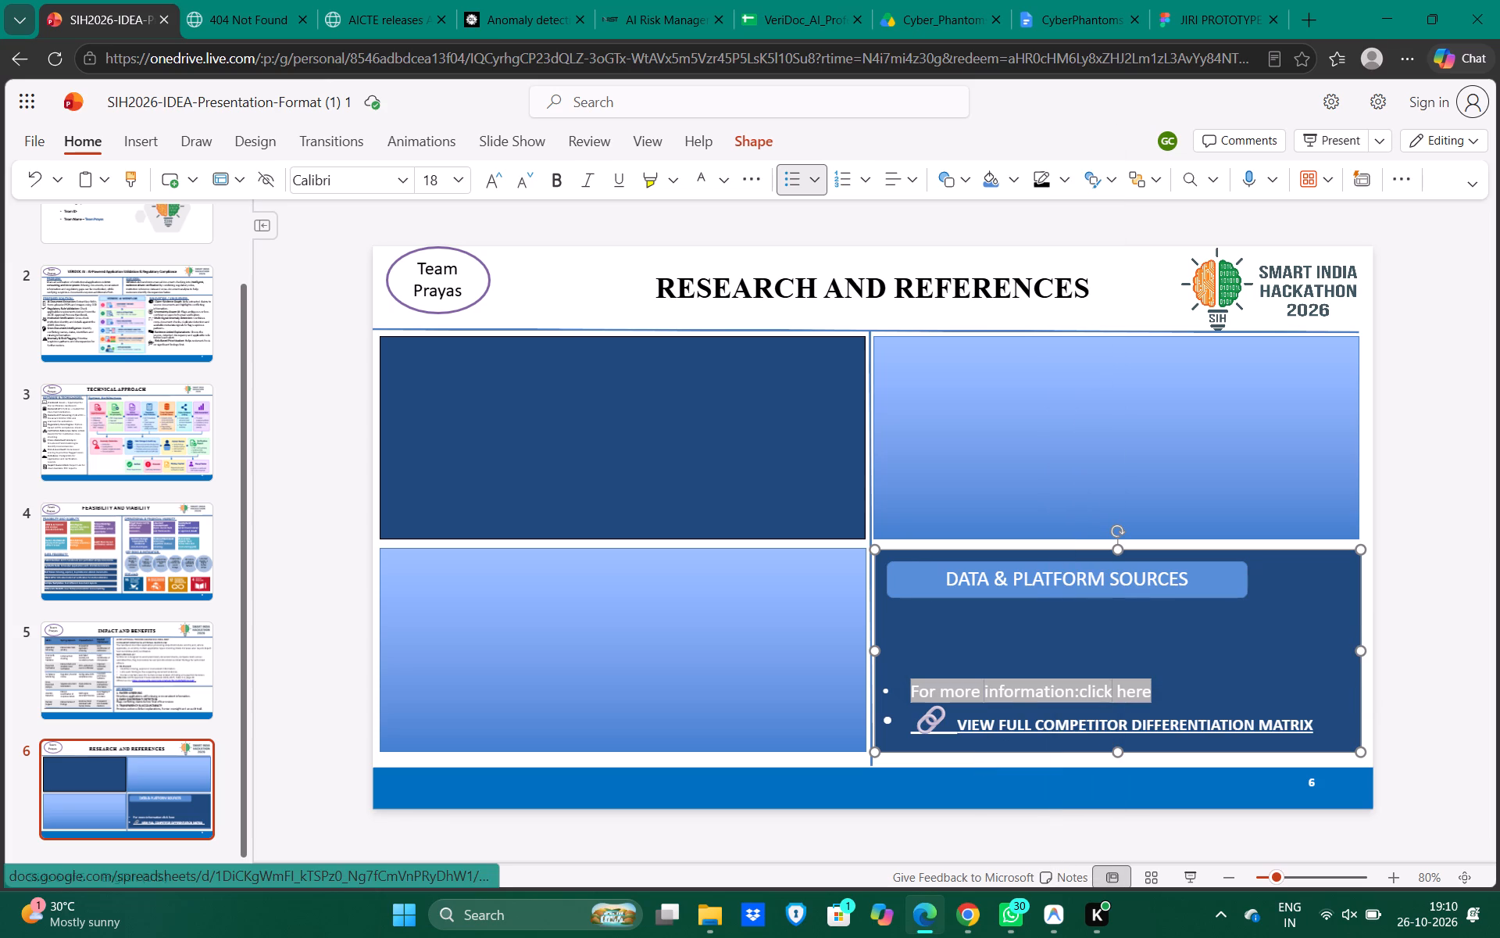
Make the word "information" in the line above the matrix link bold at font size 16.
right_click(1032, 731)
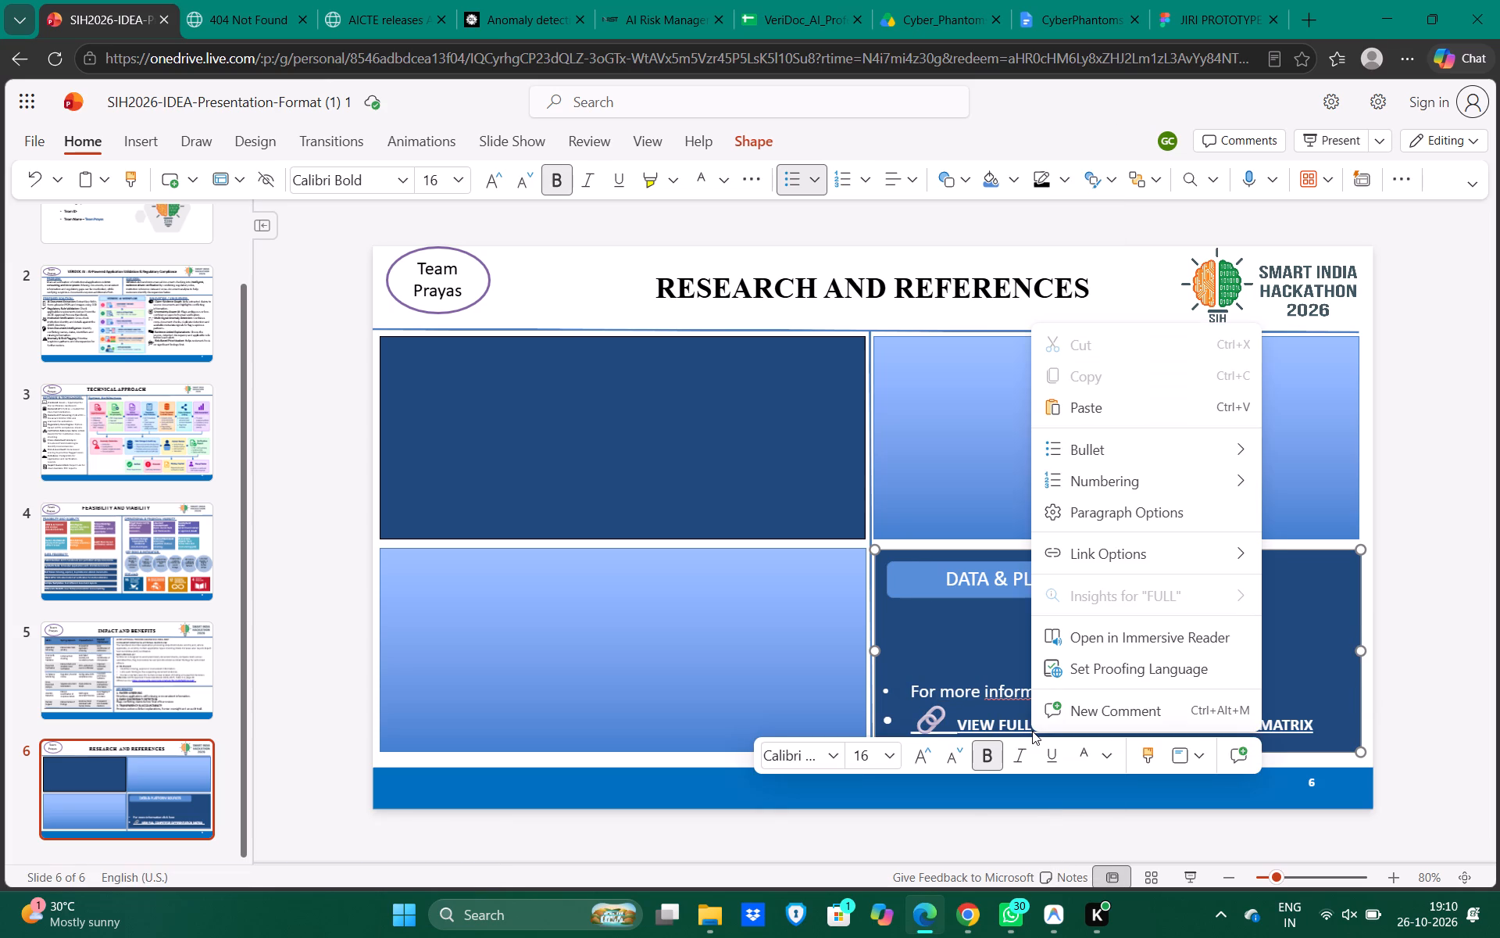
left_click(987, 693)
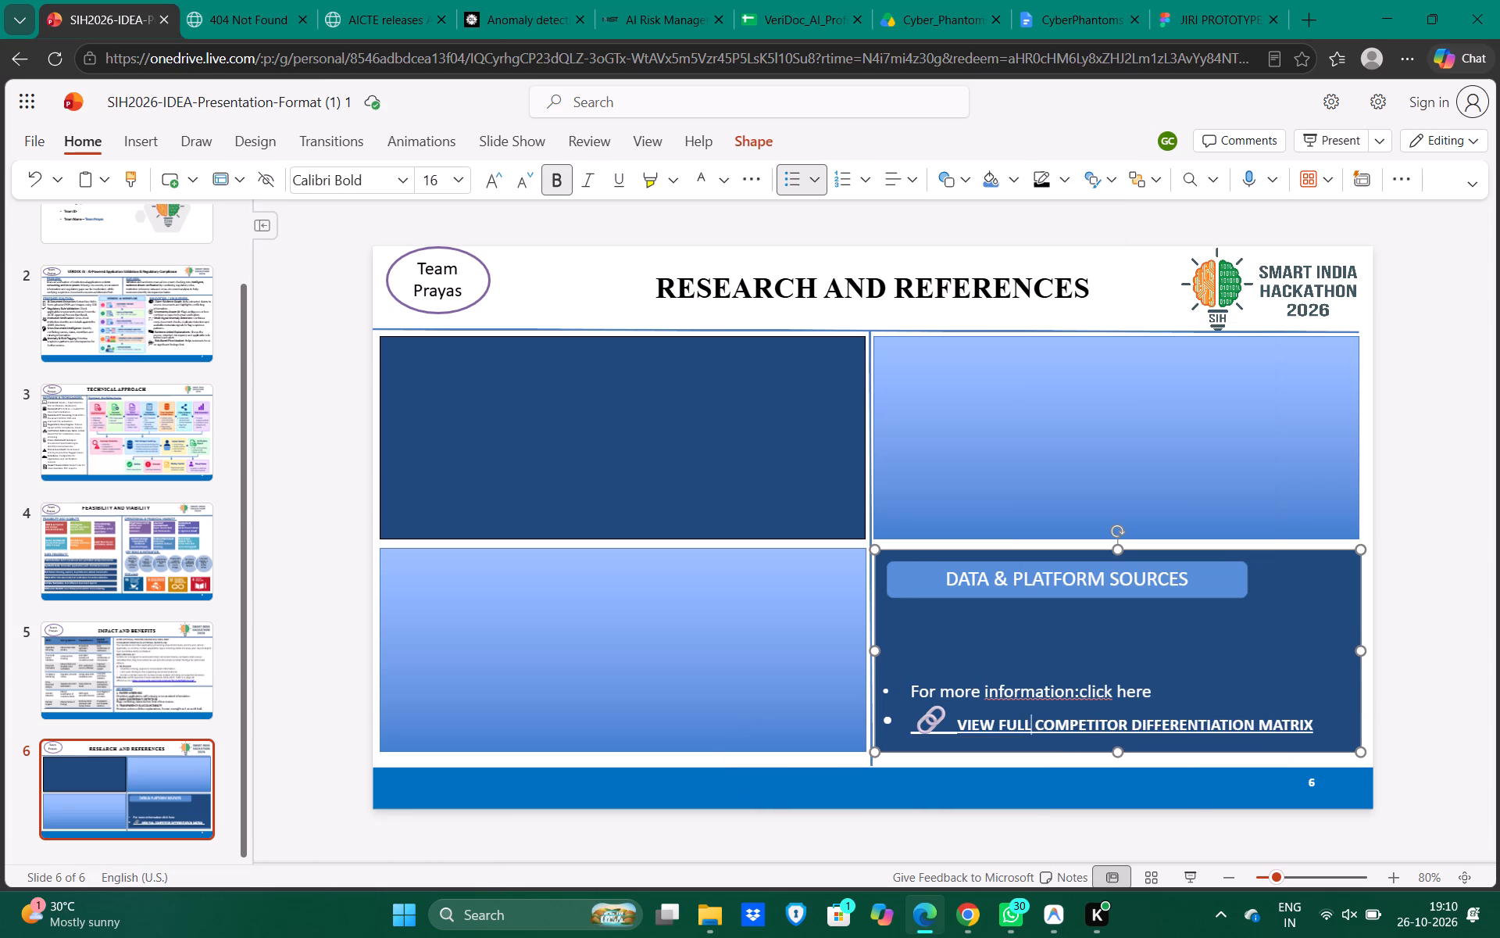
right_click(987, 693)
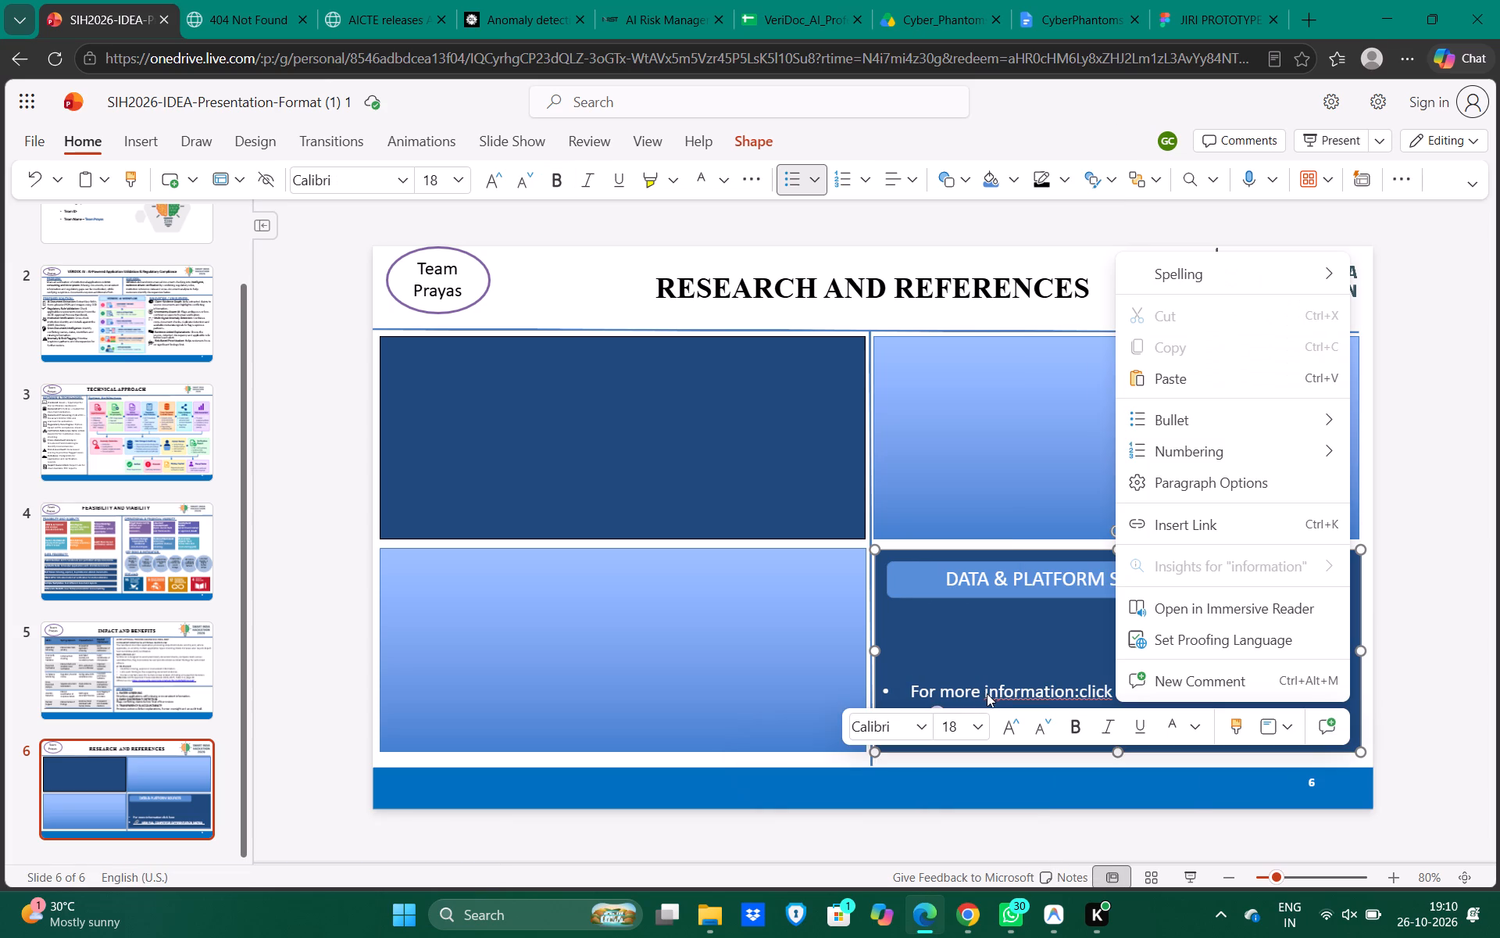
left_click(983, 721)
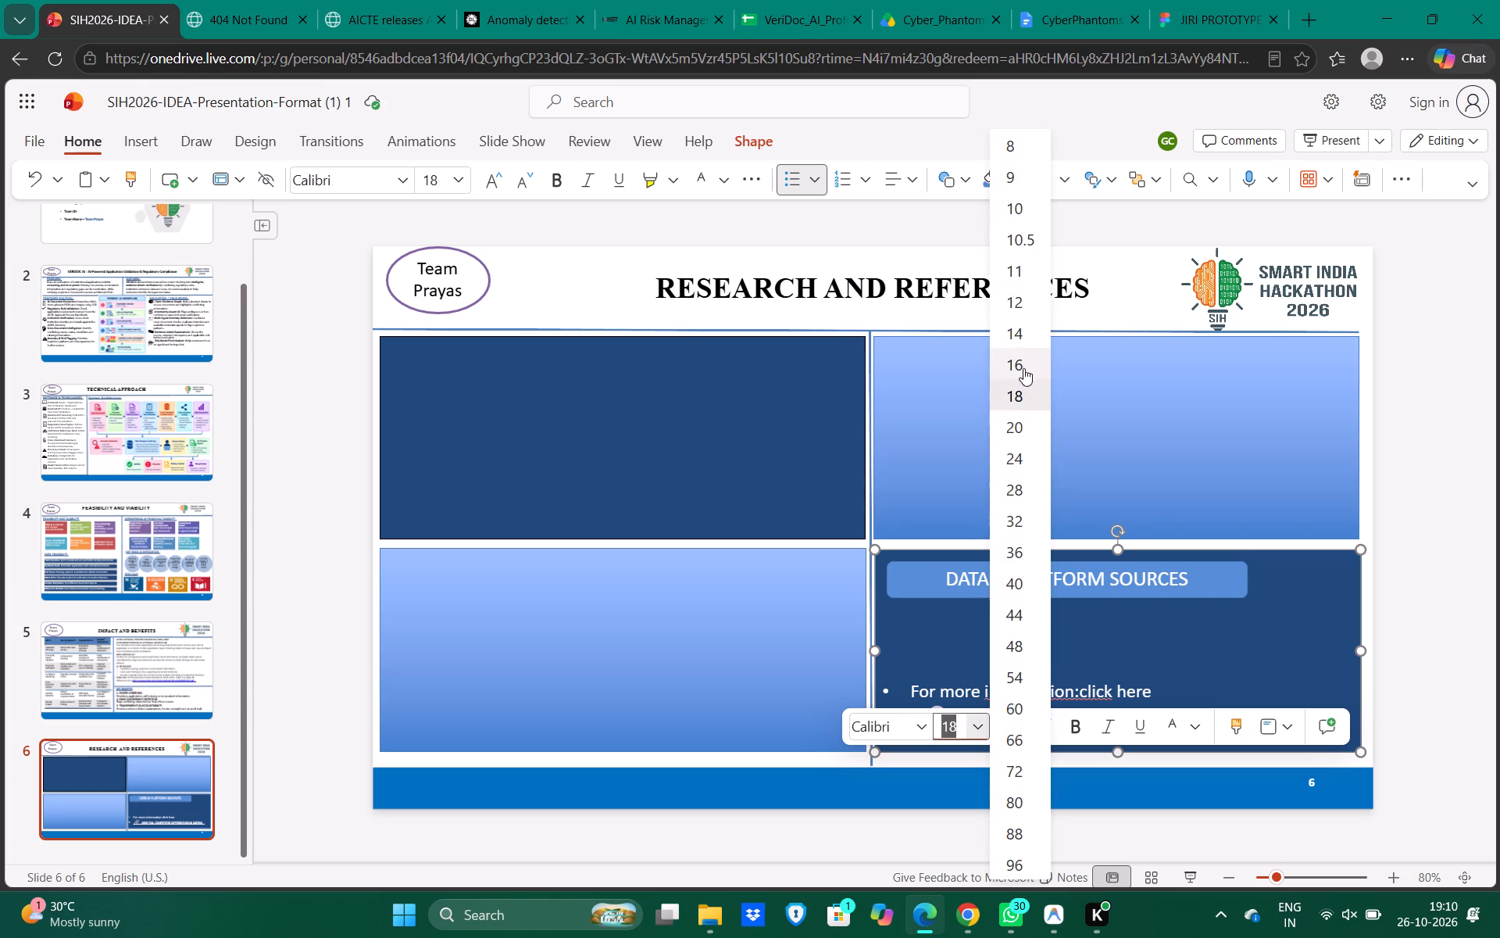
left_click(1023, 368)
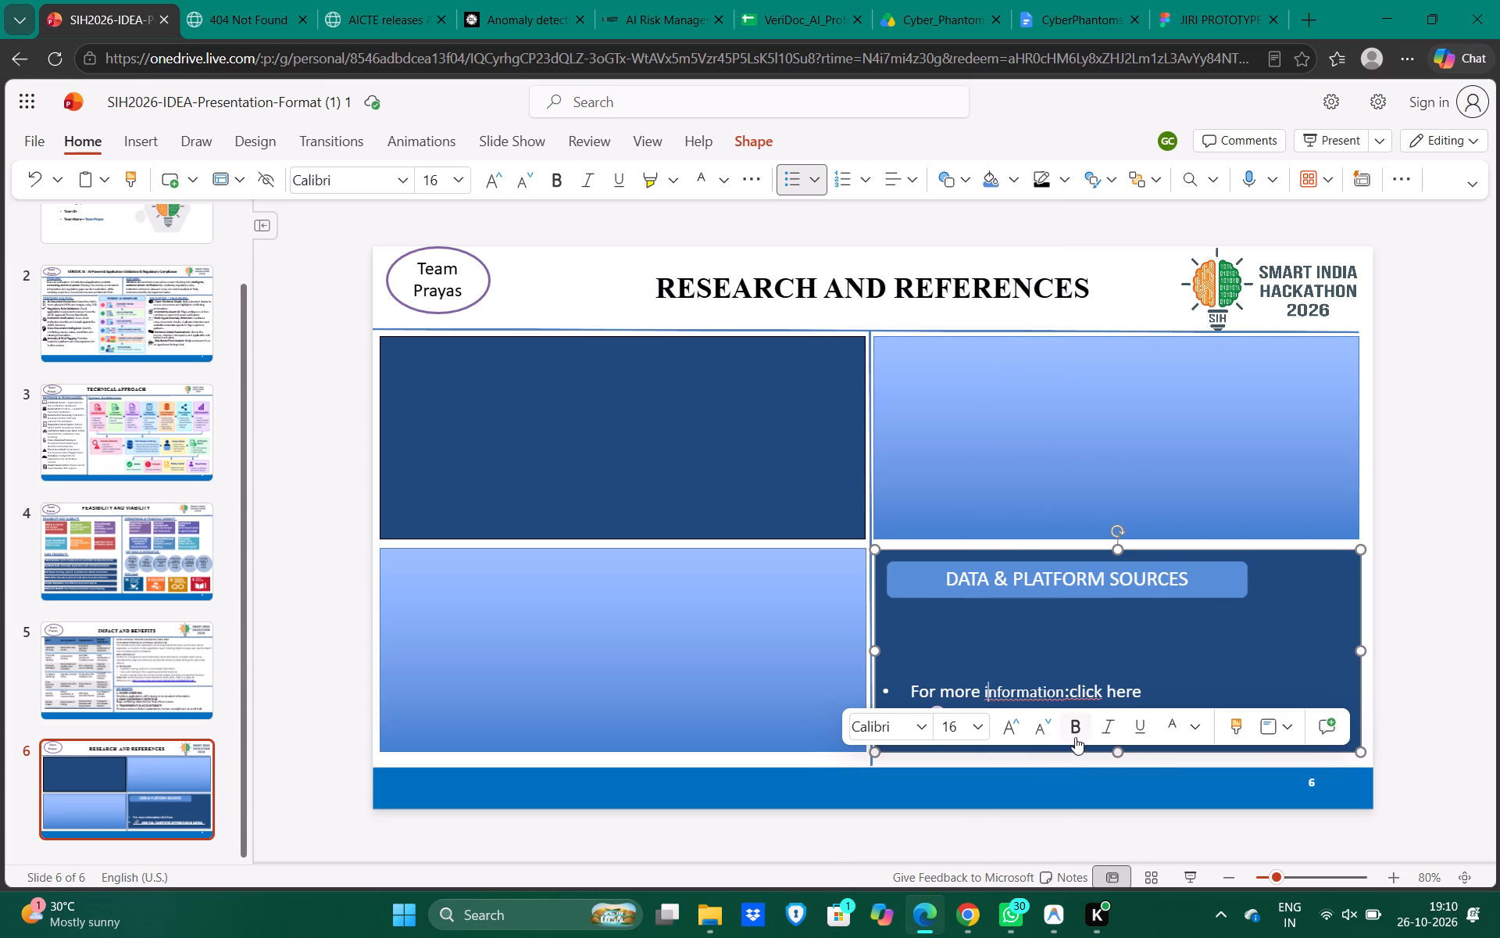
left_click(1077, 732)
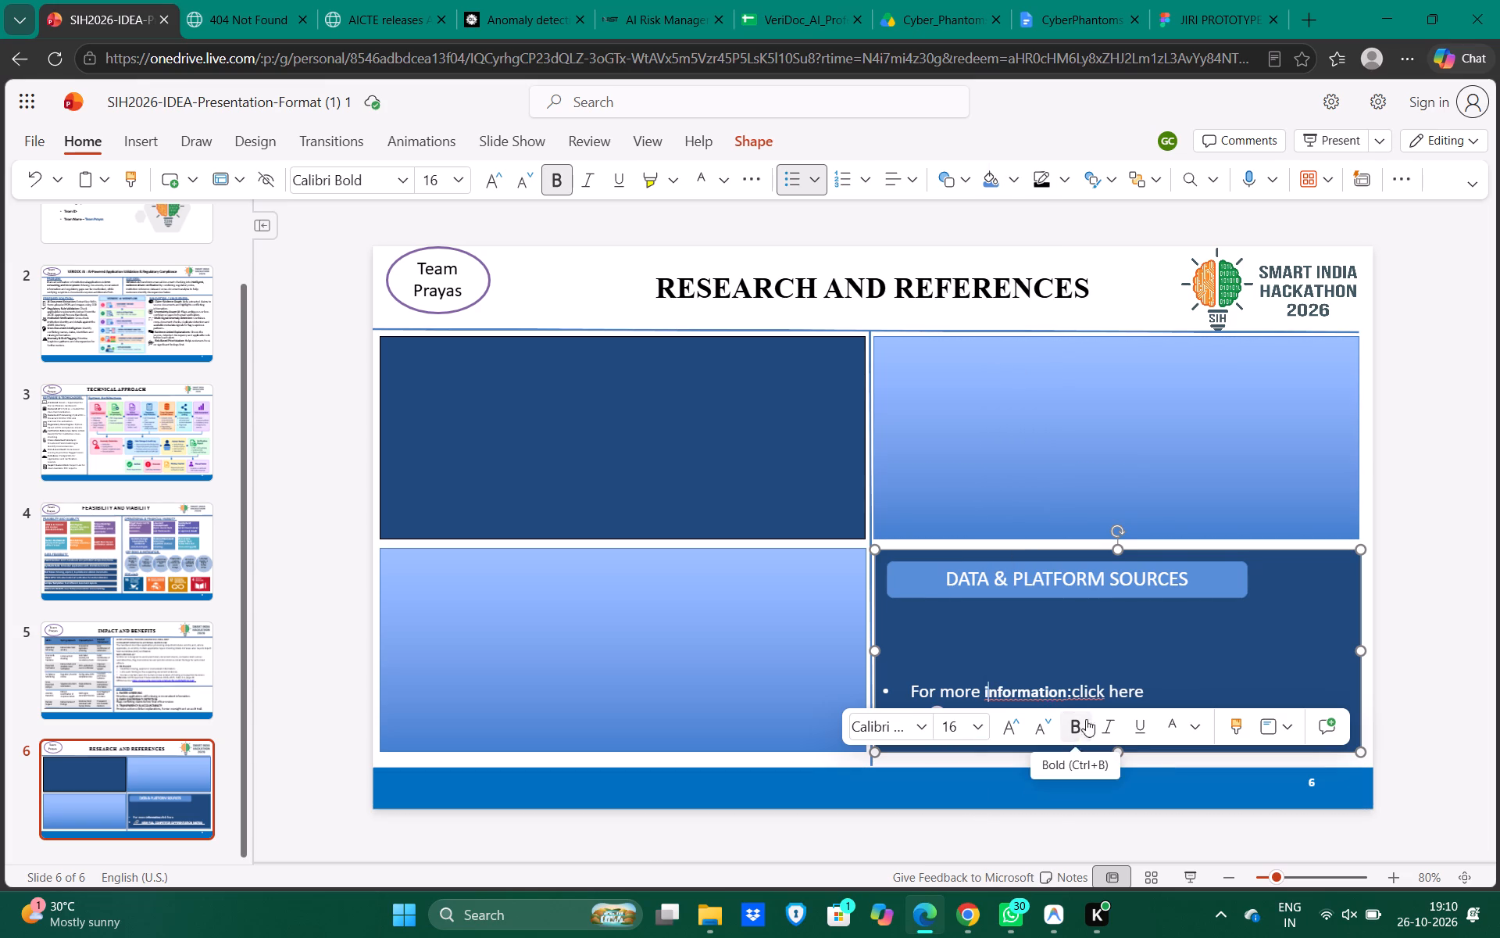
Make the entire "For more information:click here" line bold, including the word "information".
left_click_drag(1148, 691, 922, 678)
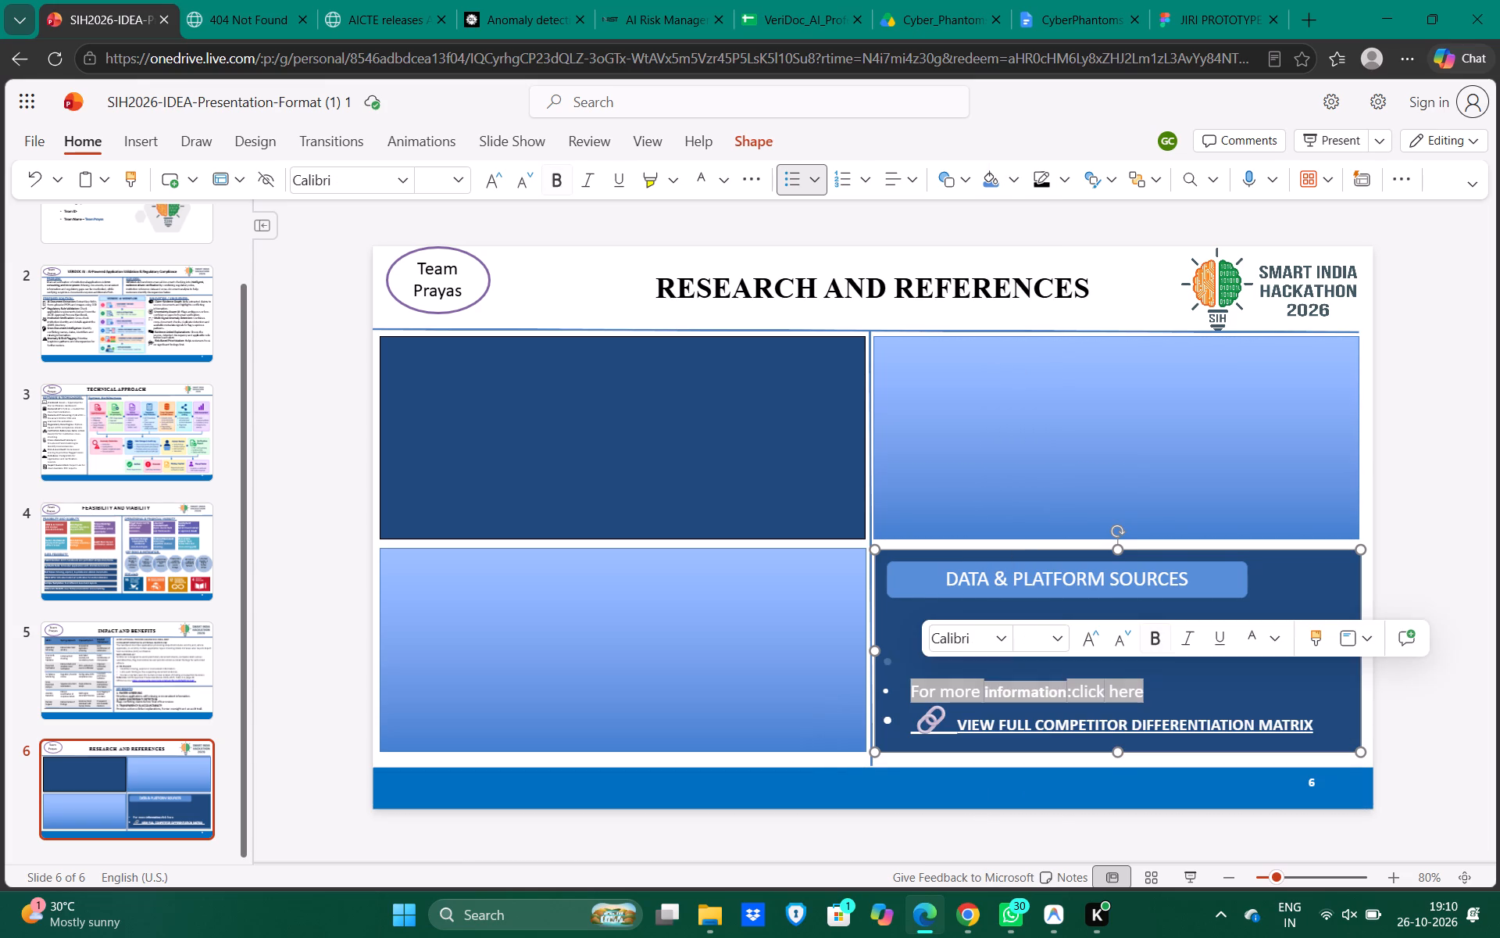
left_click(1162, 643)
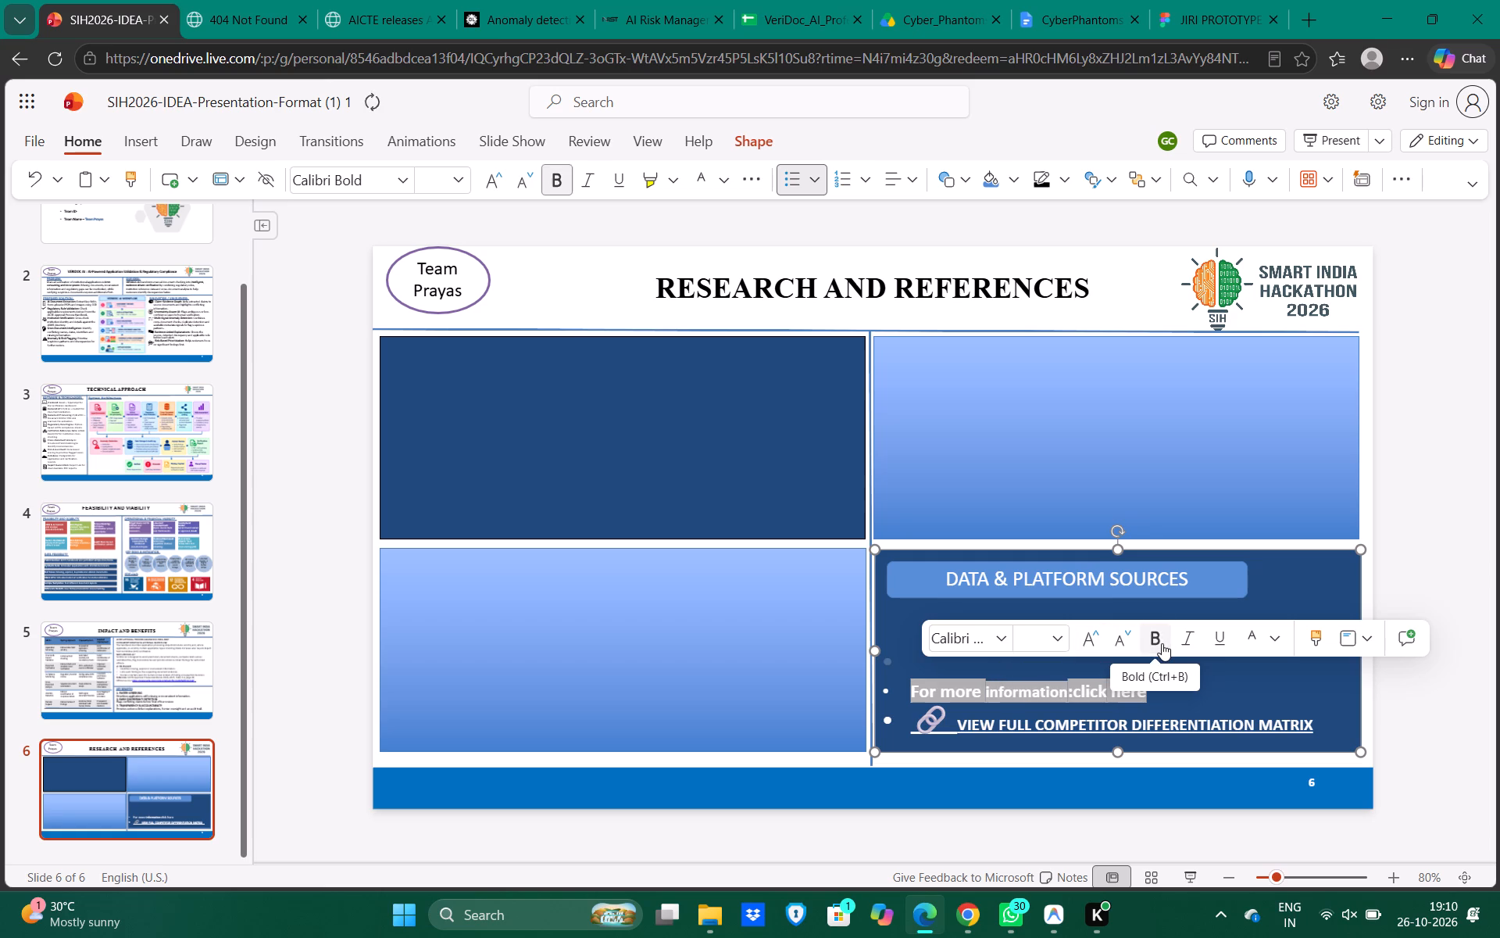
left_click(1162, 643)
left_click(1162, 643)
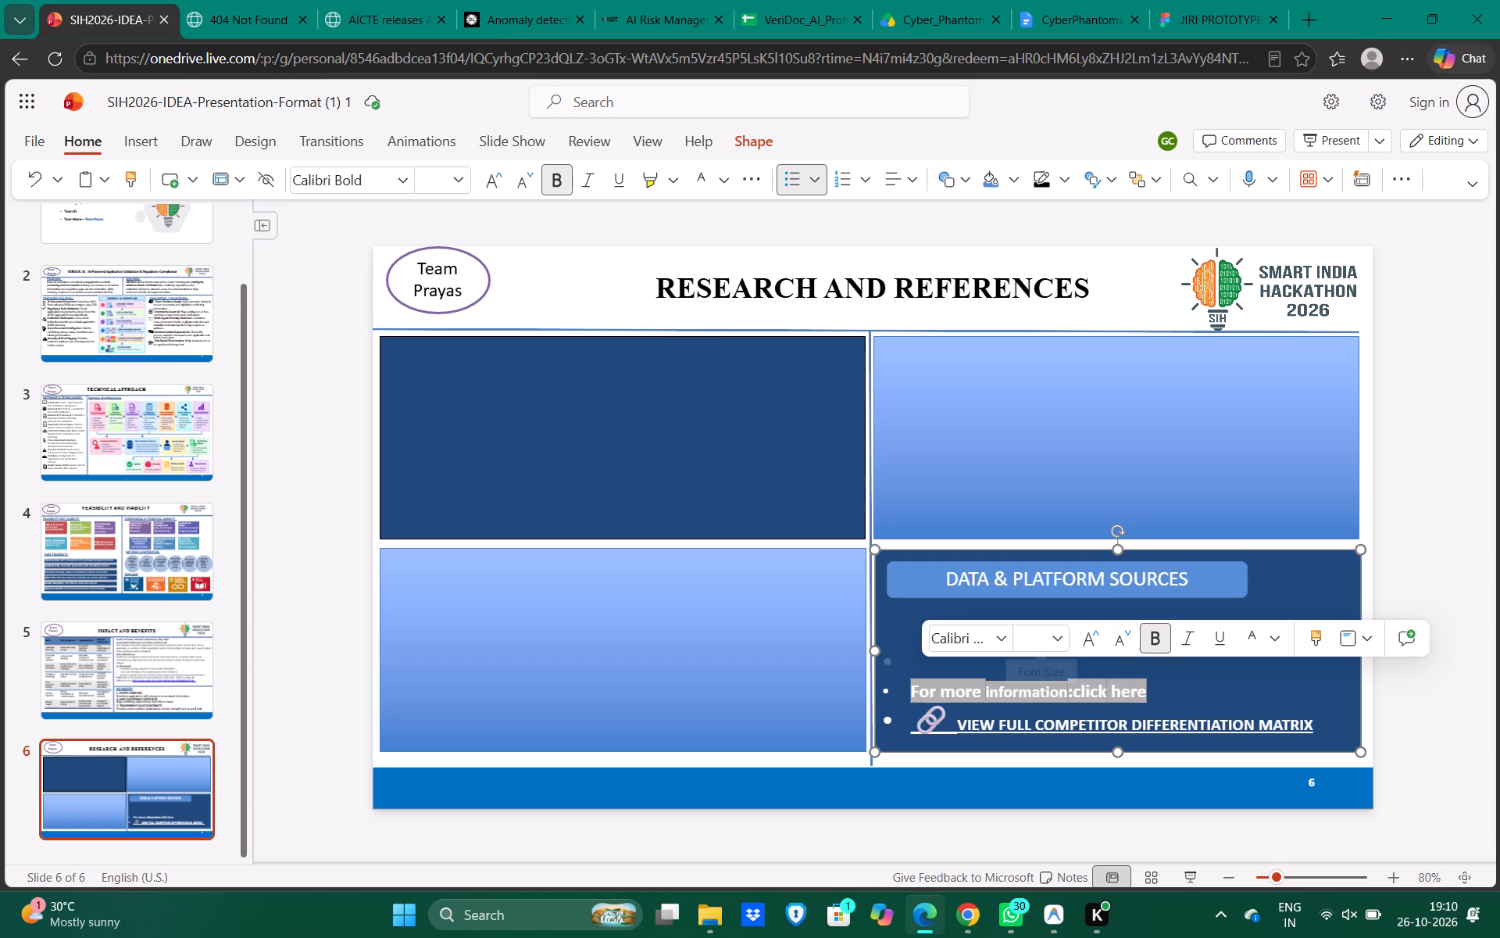
left_click(1186, 690)
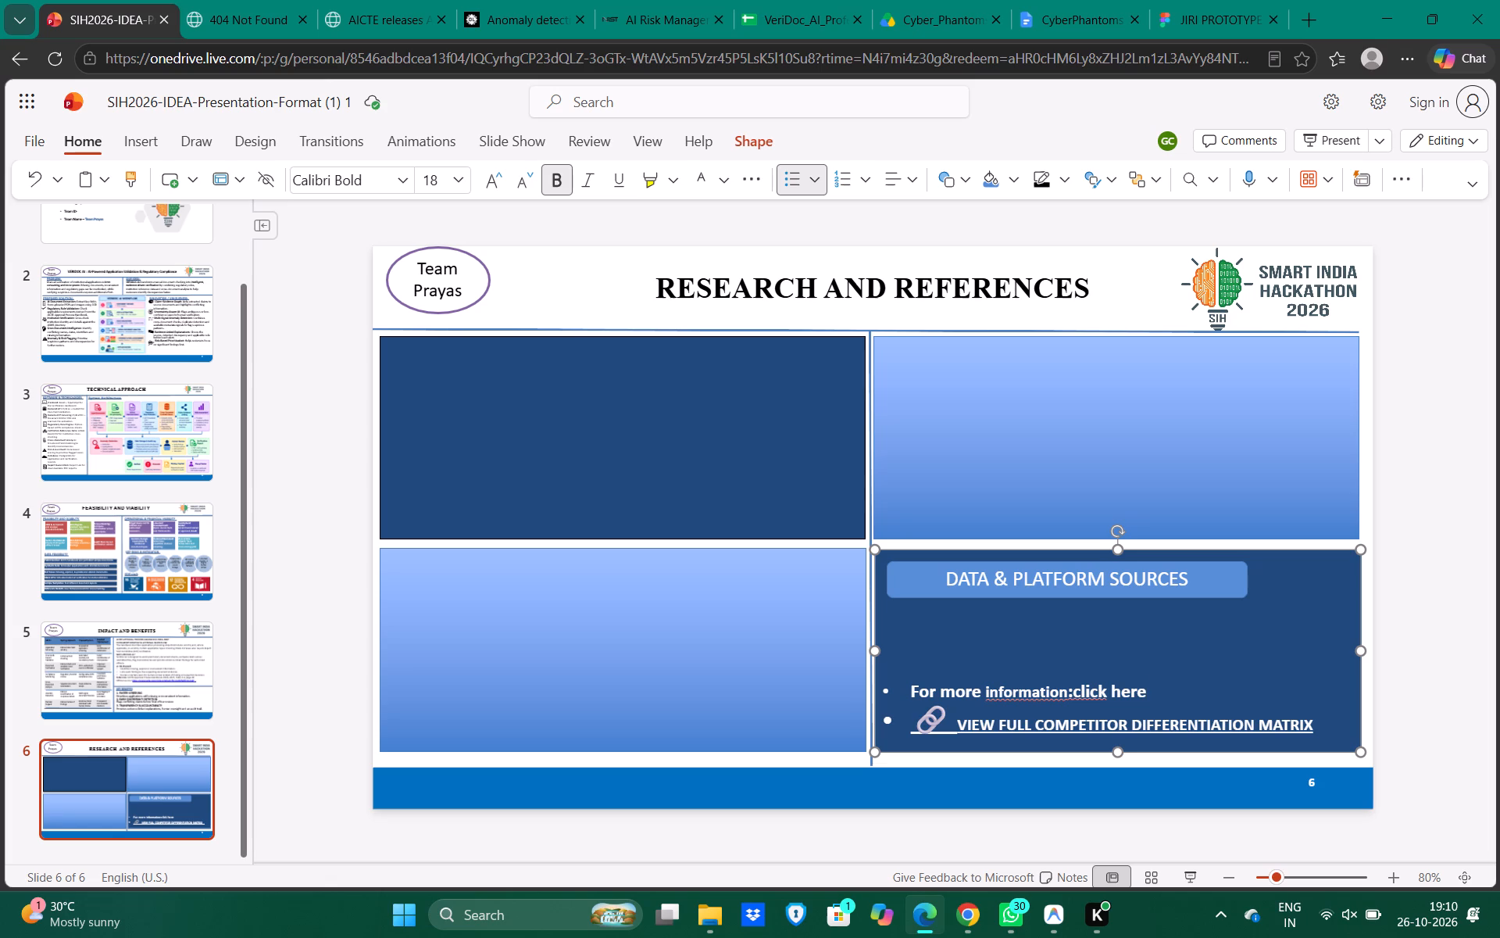
left_click_drag(1070, 693, 985, 692)
left_click(1223, 664)
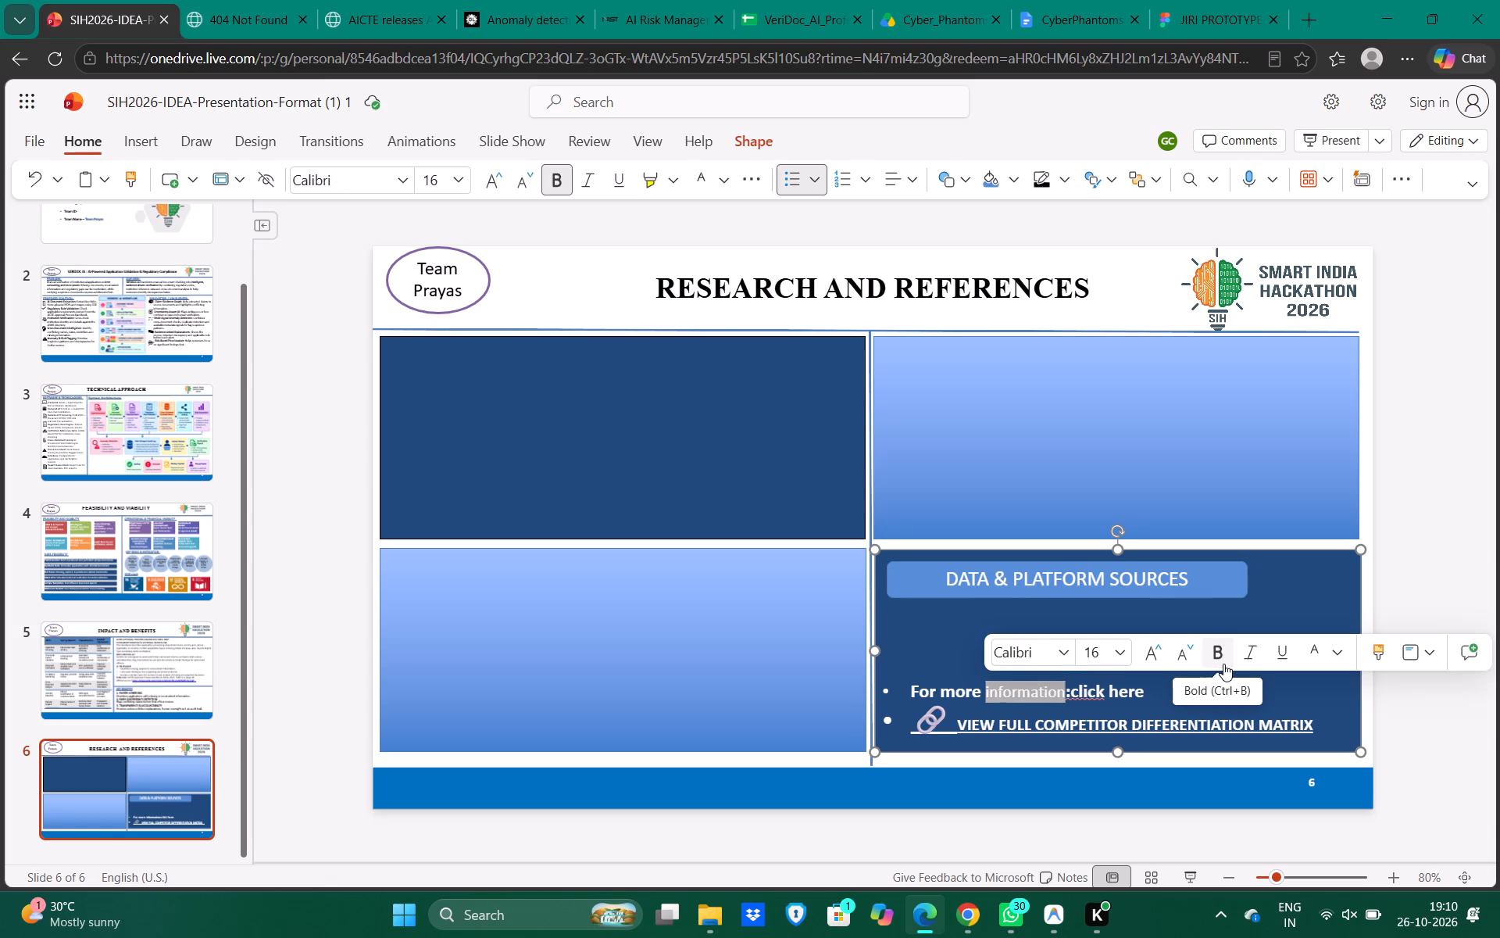
left_click(1223, 664)
left_click(1225, 706)
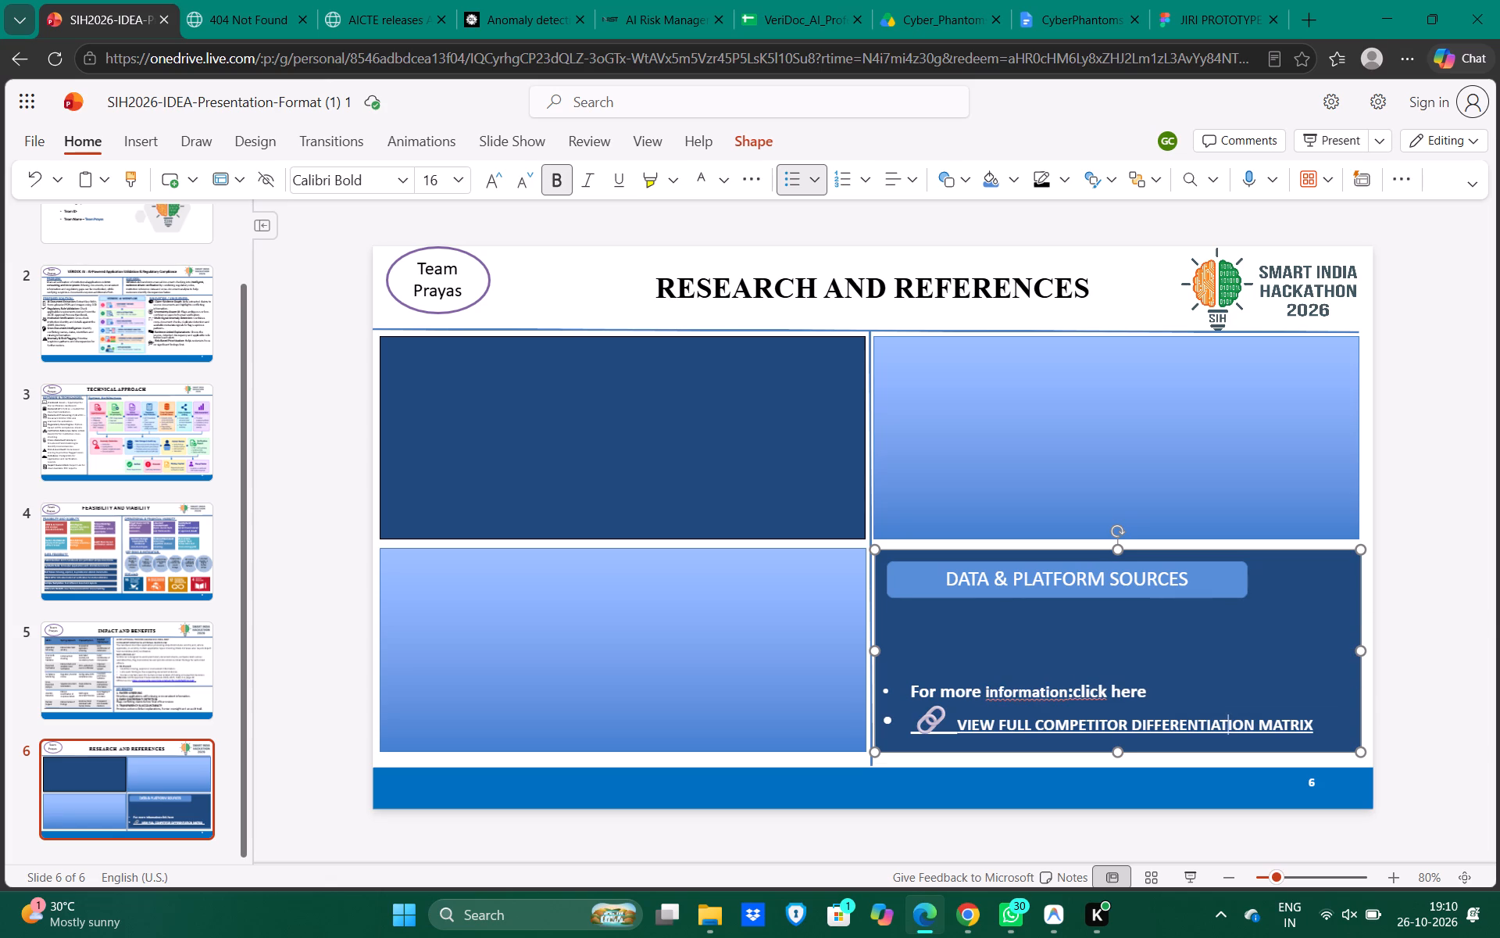
Add a space before and after the colon so the line reads "For more information : click here".
left_click(1070, 691)
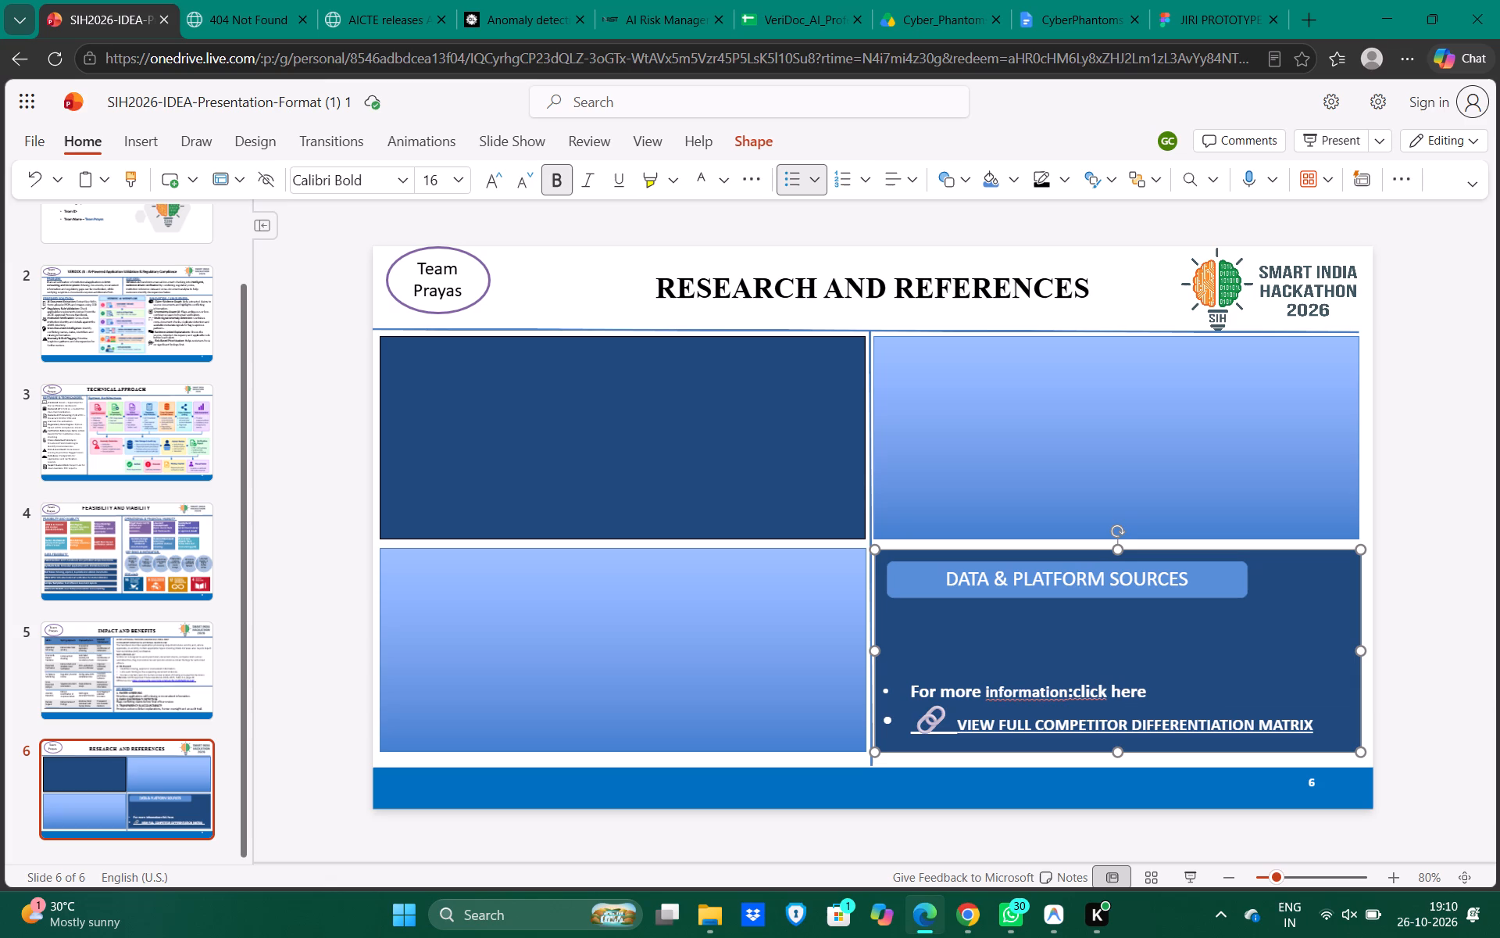
key("space")
left_click(1082, 693)
key("Left")
key("space")
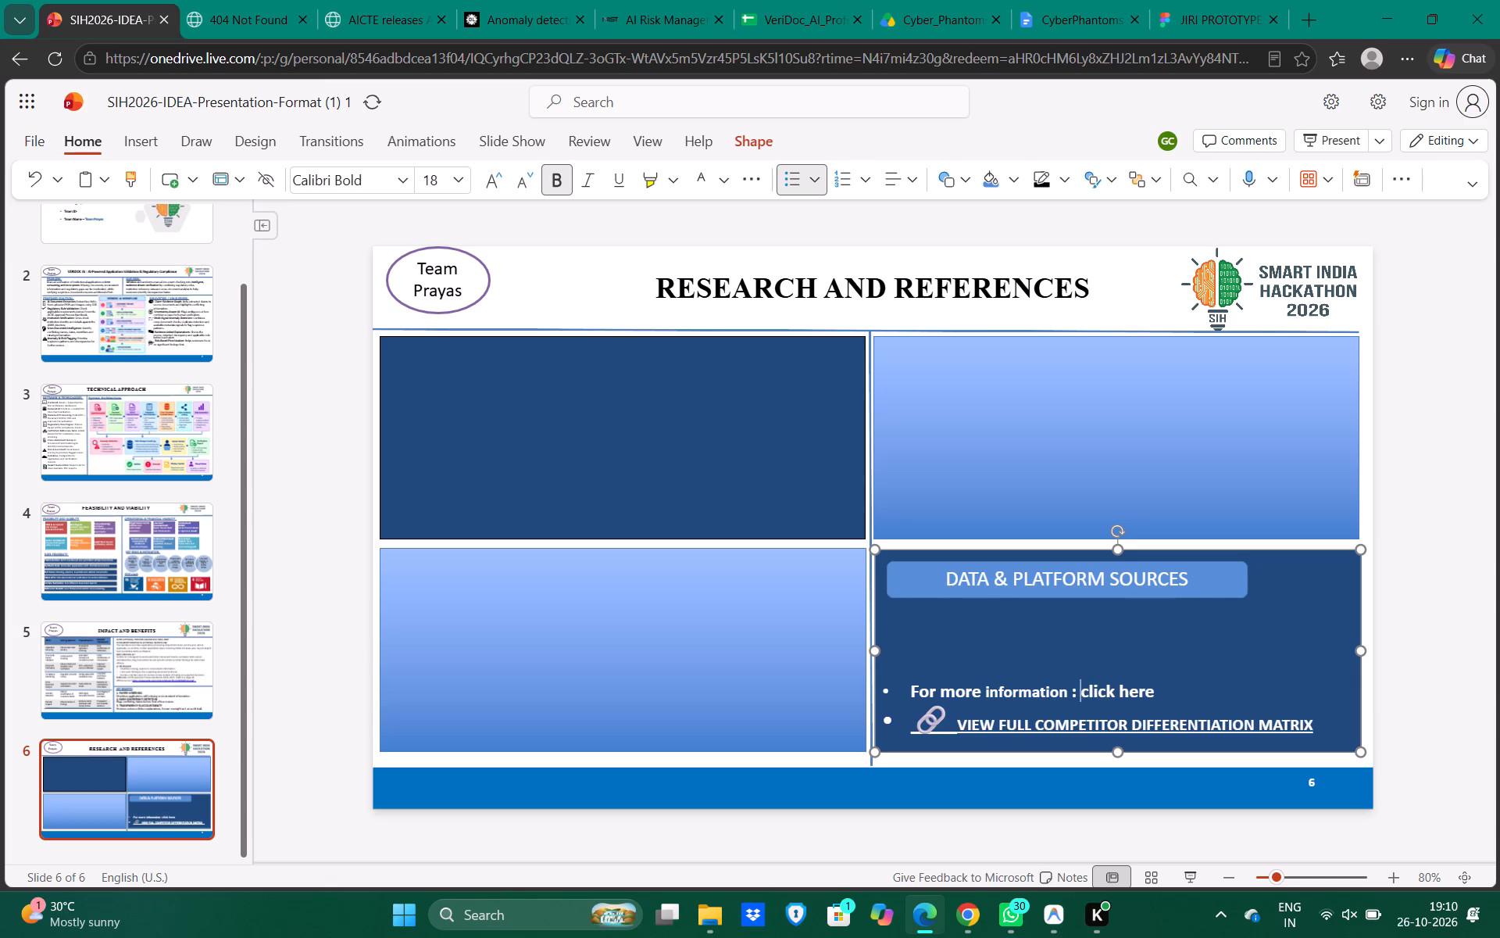
left_click_drag(1172, 696, 954, 696)
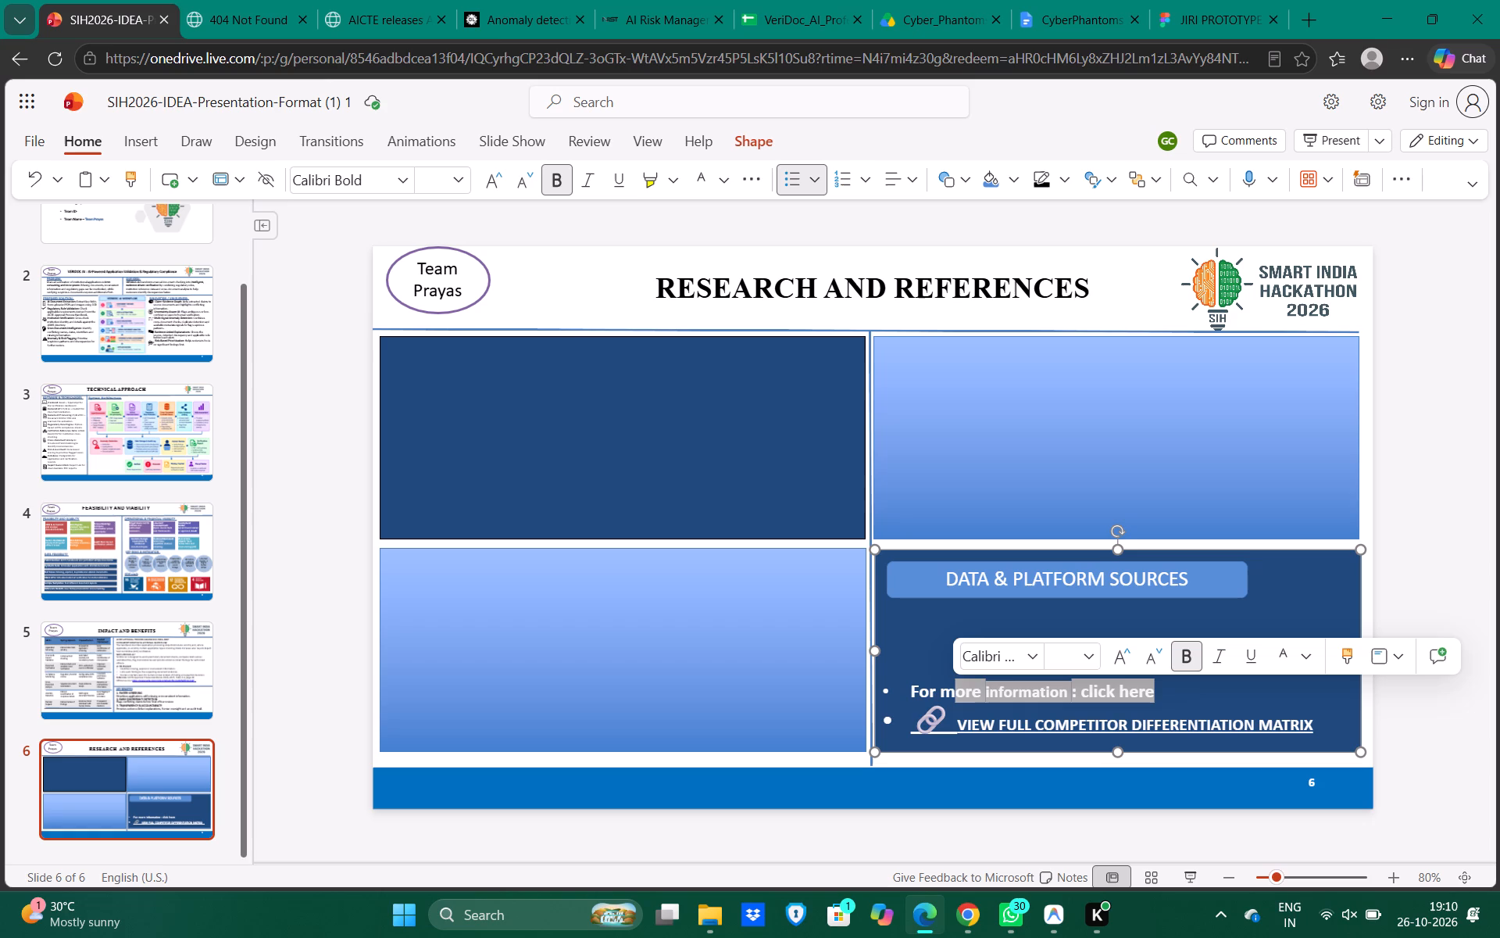
left_click(1169, 694)
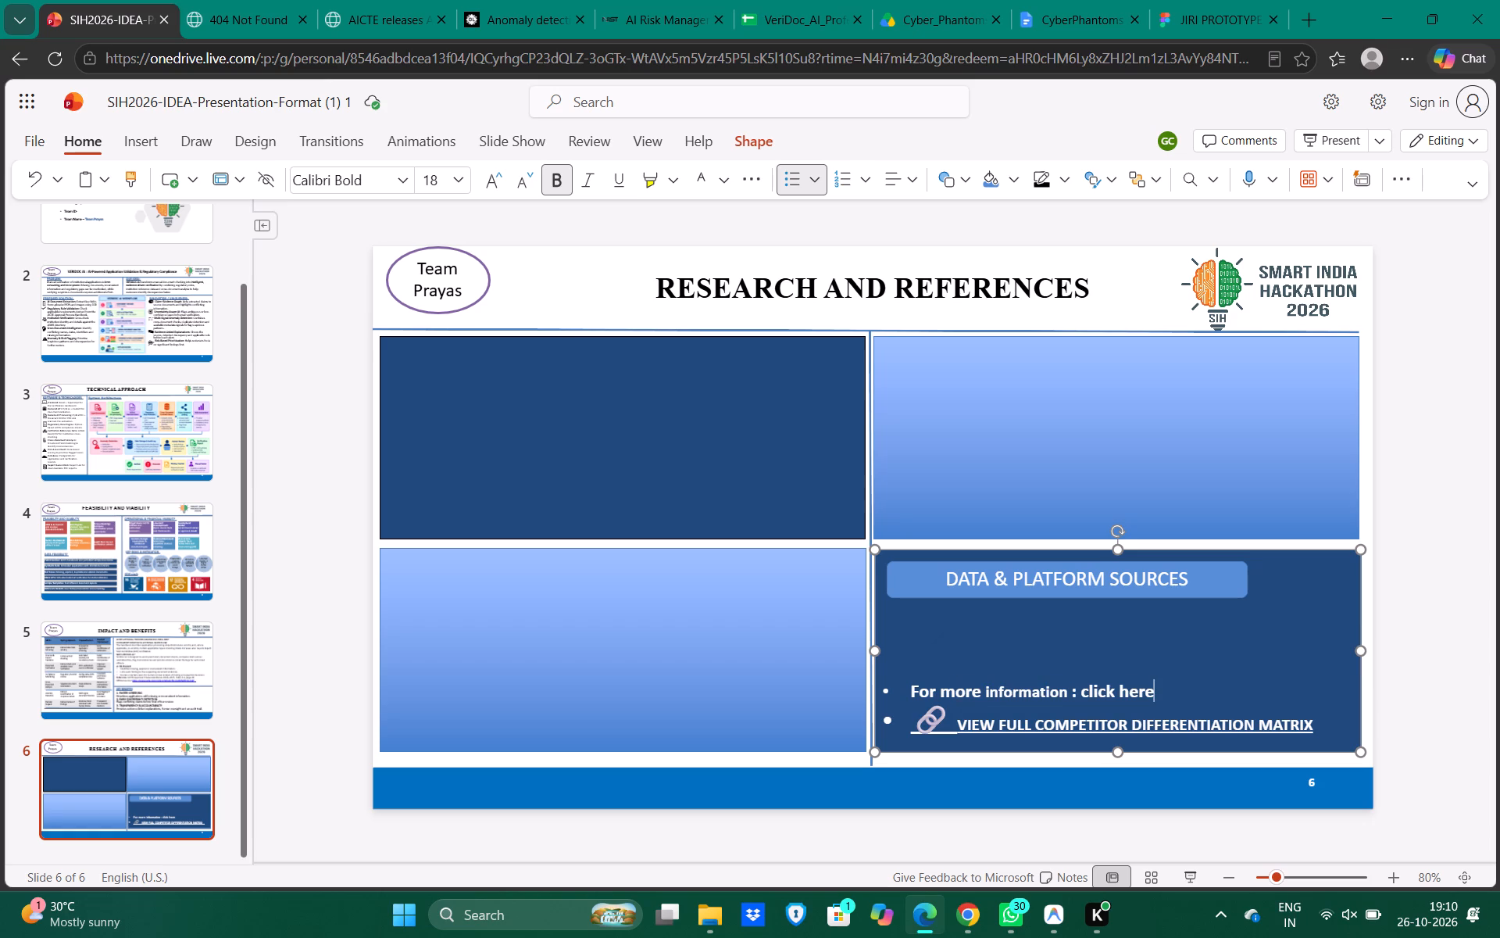
Replace the line above the matrix link with the uppercase text "FOR MORE INFORMATION : CLICK HERE".
key("BackSpace")
key("BackSpace")
key("BackSpace")
key("BackSpace")
key("BackSpace")
key("BackSpace")
key("BackSpace")
key("BackSpace")
key("BackSpace")
key("BackSpace")
key("BackSpace")
key("BackSpace")
key("BackSpace")
key("BackSpace")
key("BackSpace")
key("BackSpace")
key("BackSpace")
key("BackSpace")
key("BackSpace")
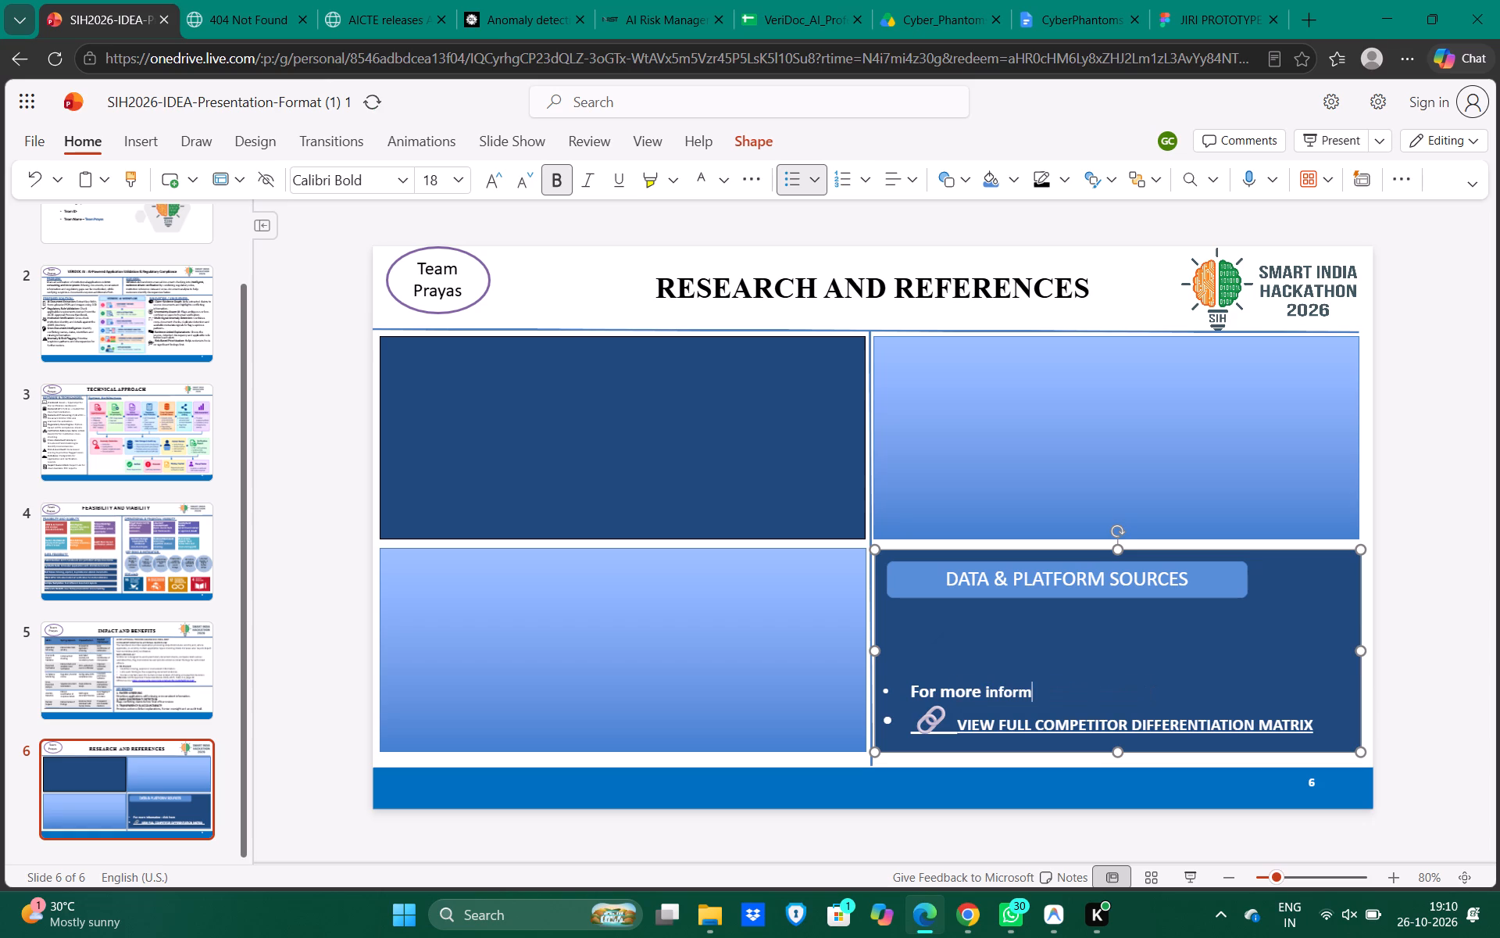
key("BackSpace")
key("BackSpace")
key("BackSpace")
key("BackSpace")
key("BackSpace")
key("BackSpace")
key("BackSpace")
key("BackSpace")
key("BackSpace")
key("BackSpace")
key("BackSpace")
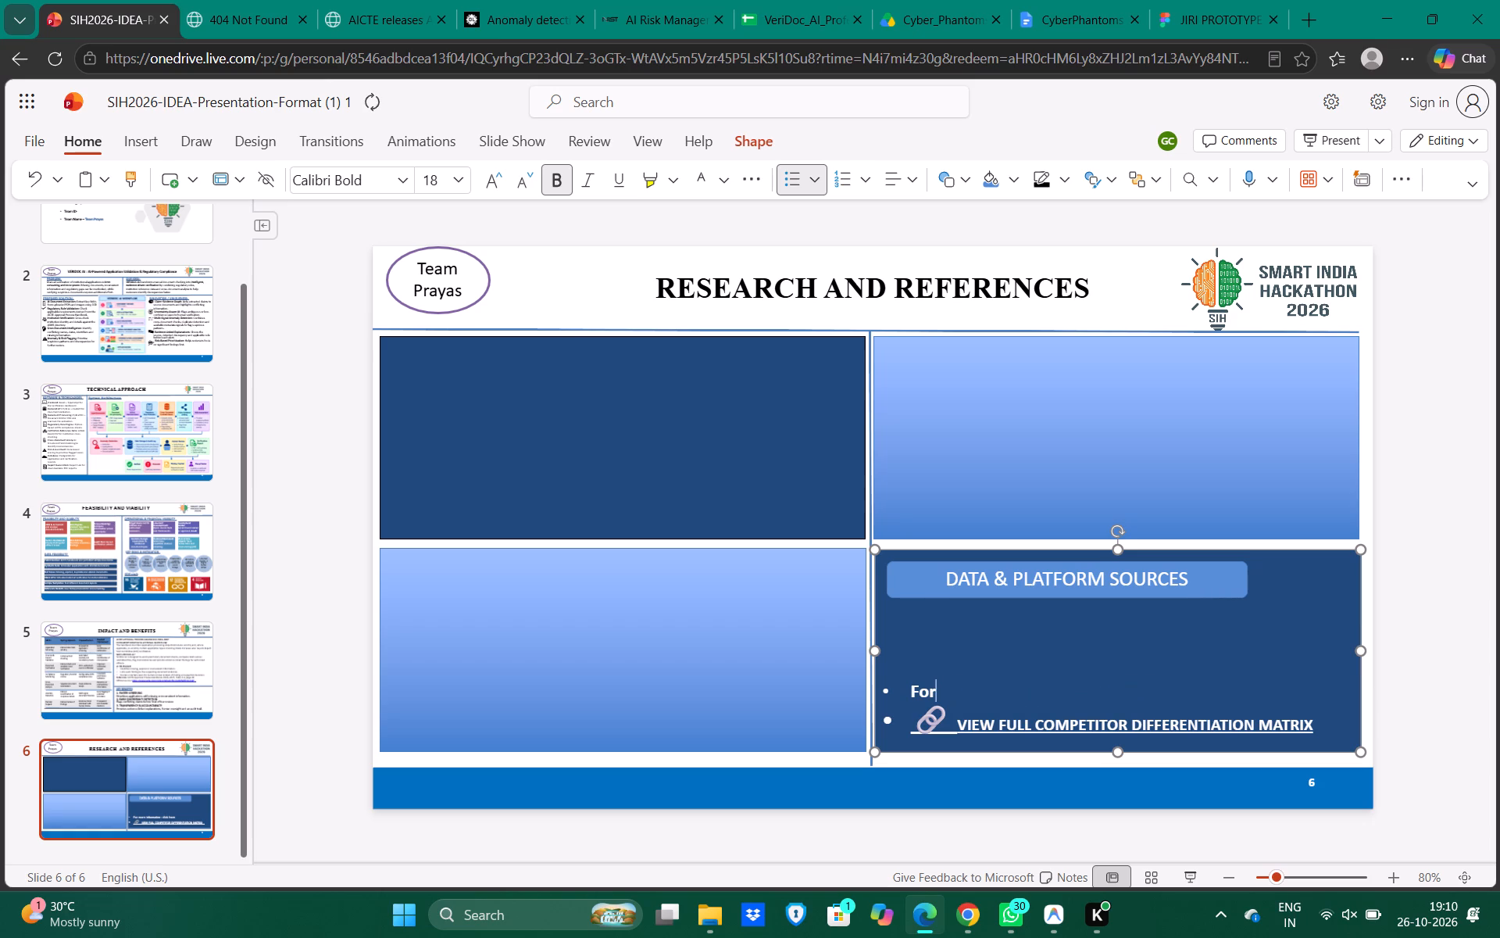
key("BackSpace")
key("BackSpace")
key("BackSpace")
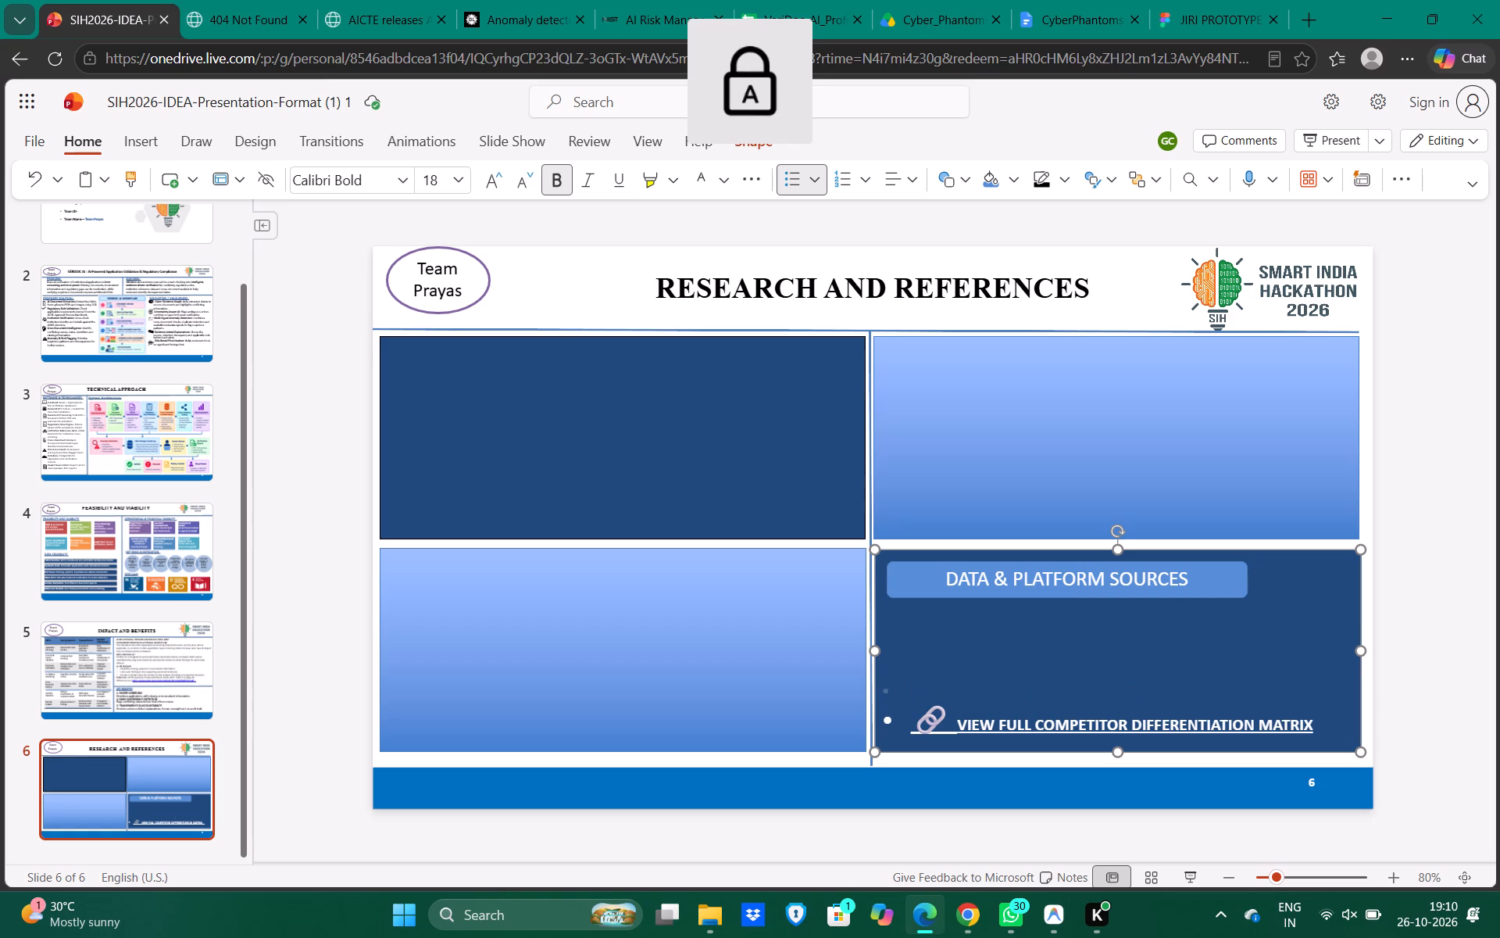
type("FOR MORE")
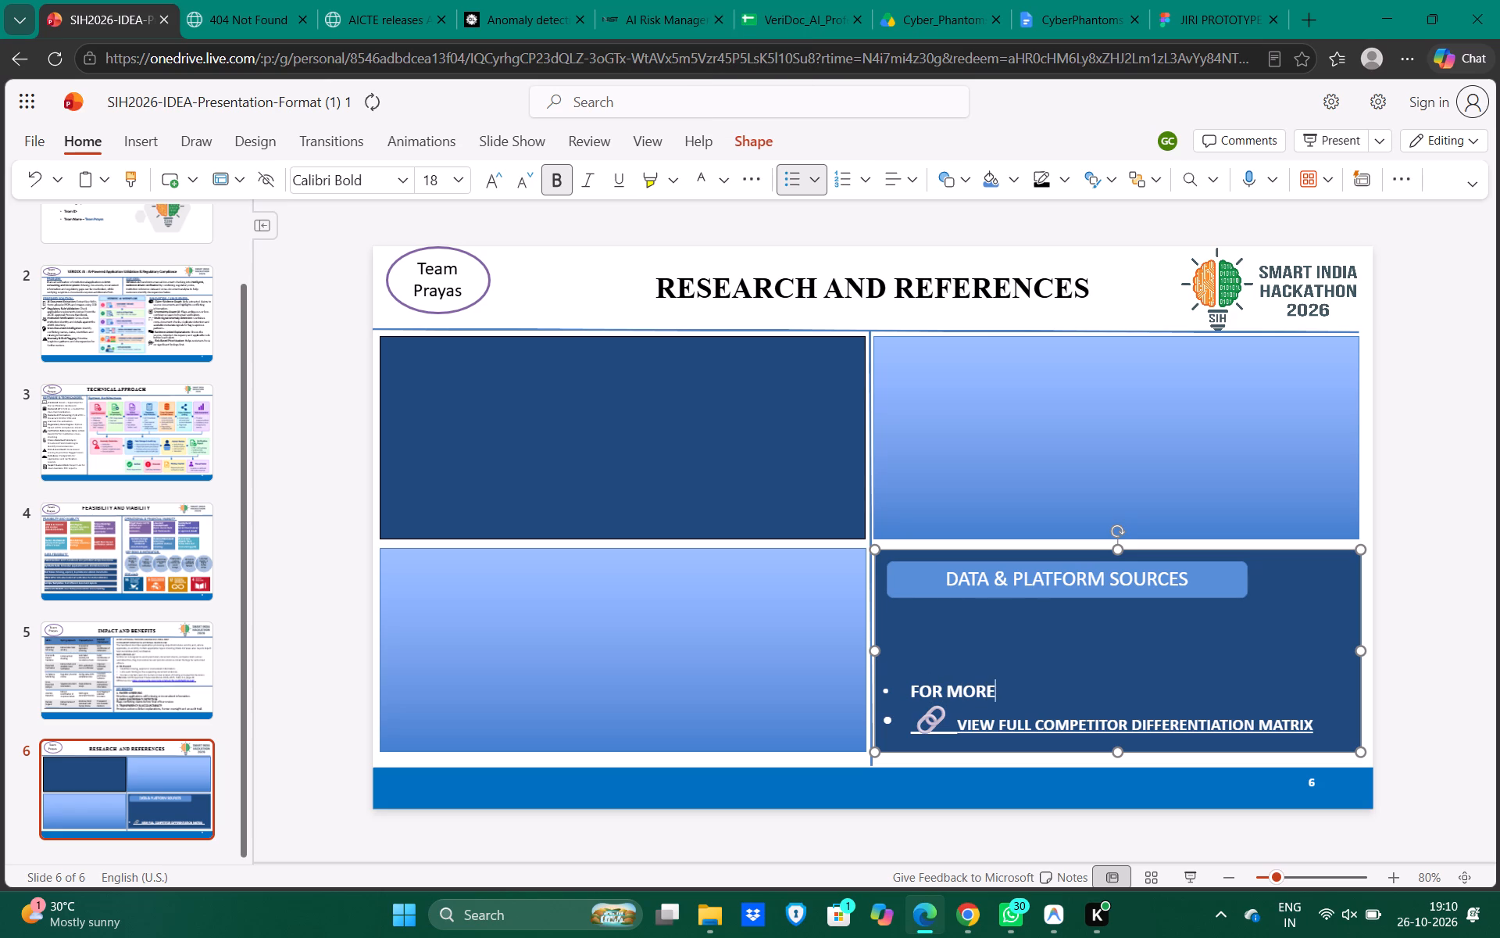
key("space")
type("INFORMATION : CLICK HERE")
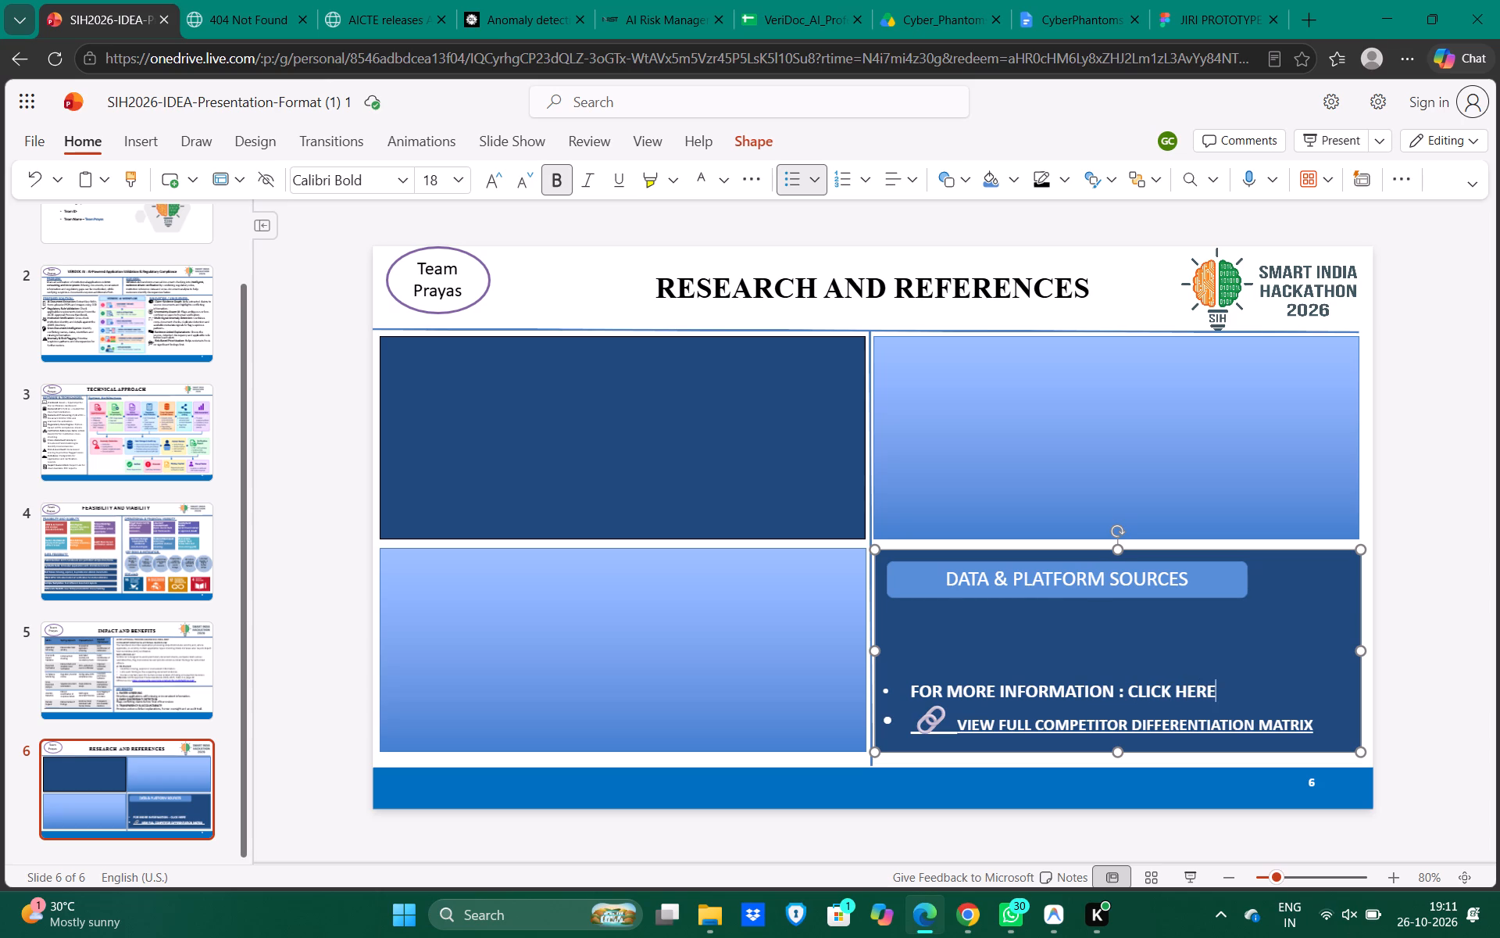
Set the whole "FOR MORE INFORMATION : CLICK HERE" line to font size 16.
left_click_drag(1238, 687, 869, 686)
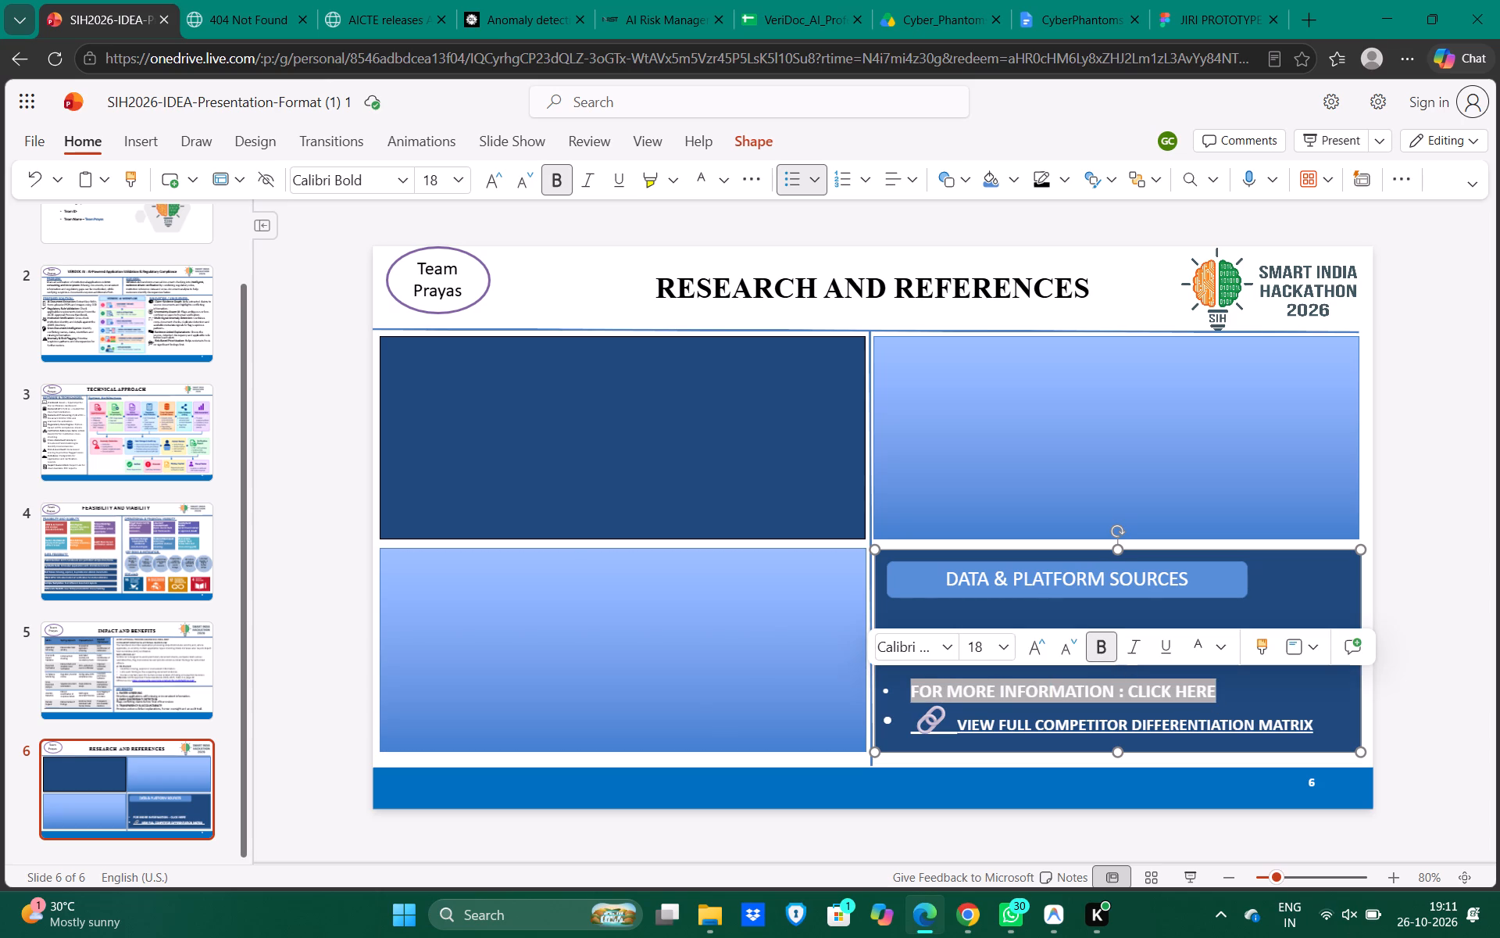
left_click(995, 646)
left_click(1059, 363)
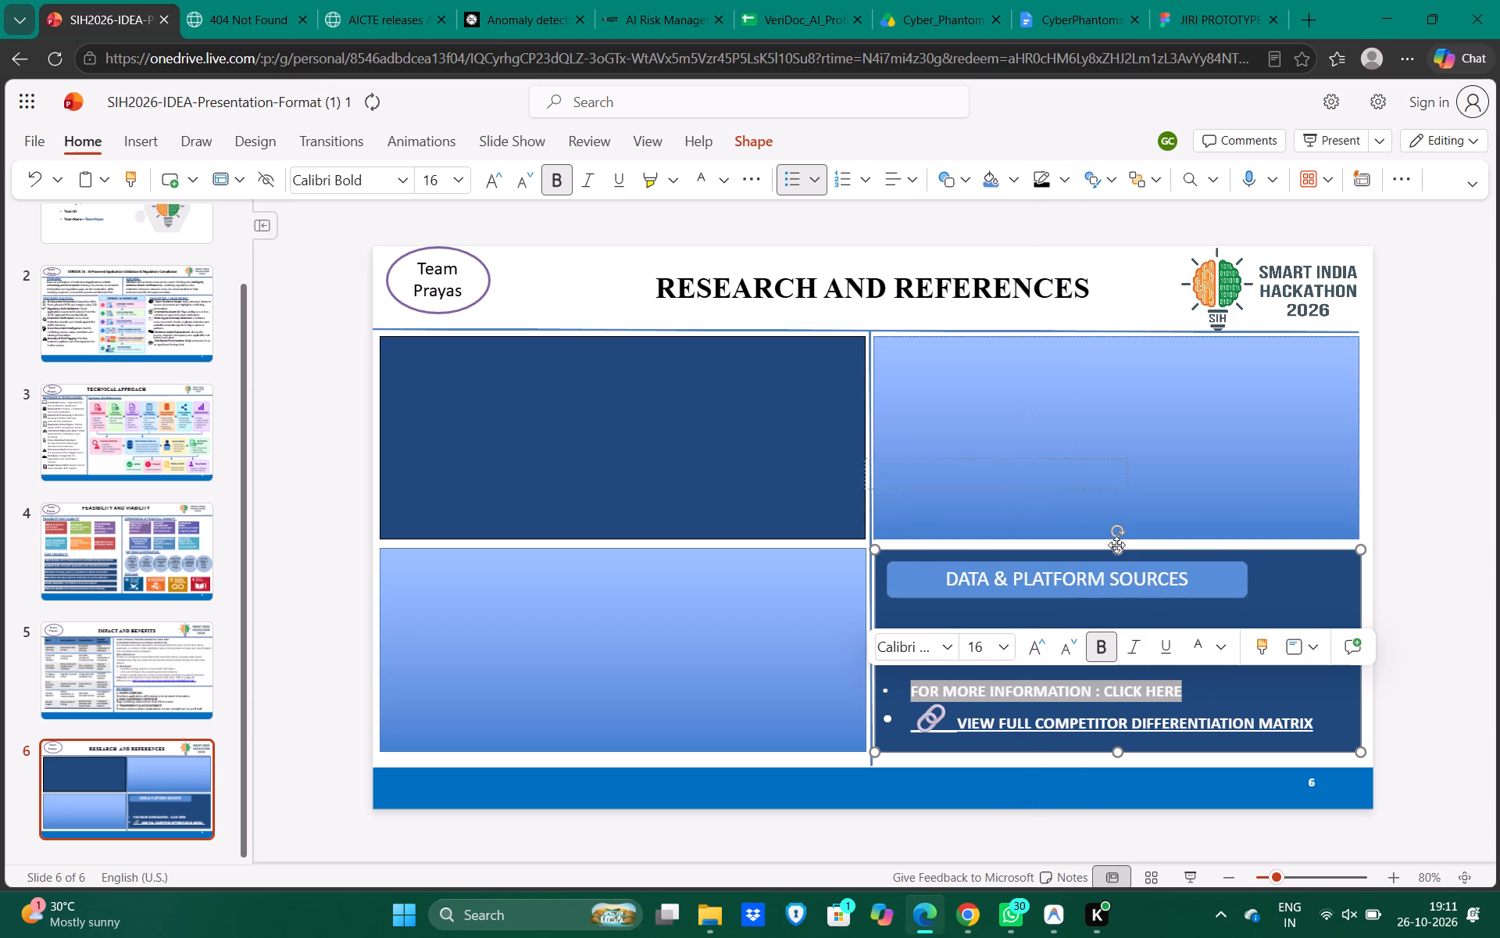
left_click(1213, 697)
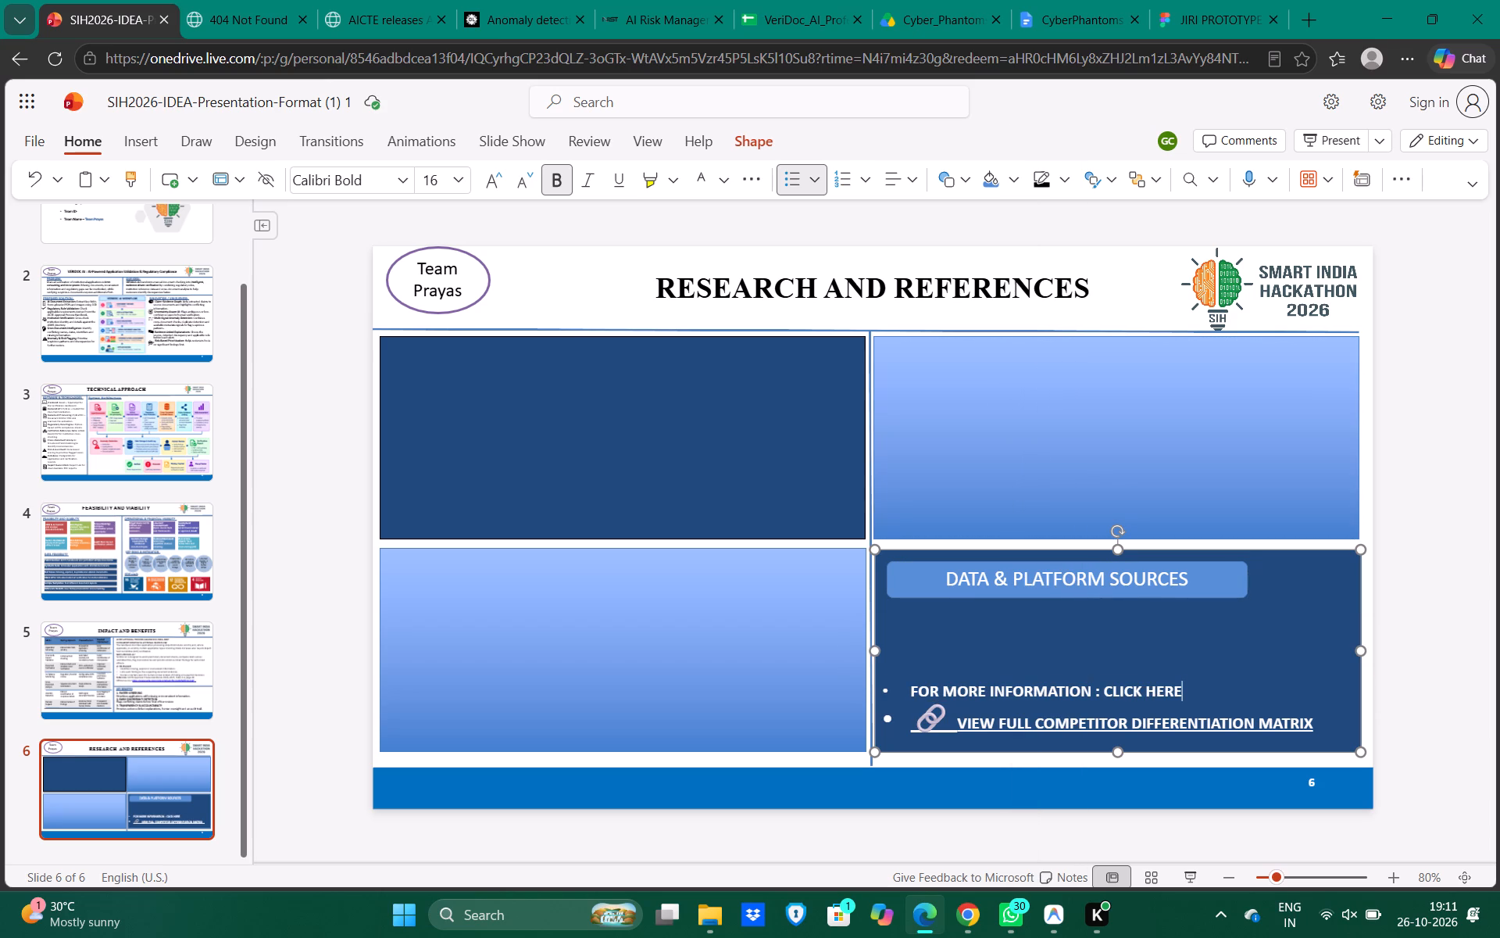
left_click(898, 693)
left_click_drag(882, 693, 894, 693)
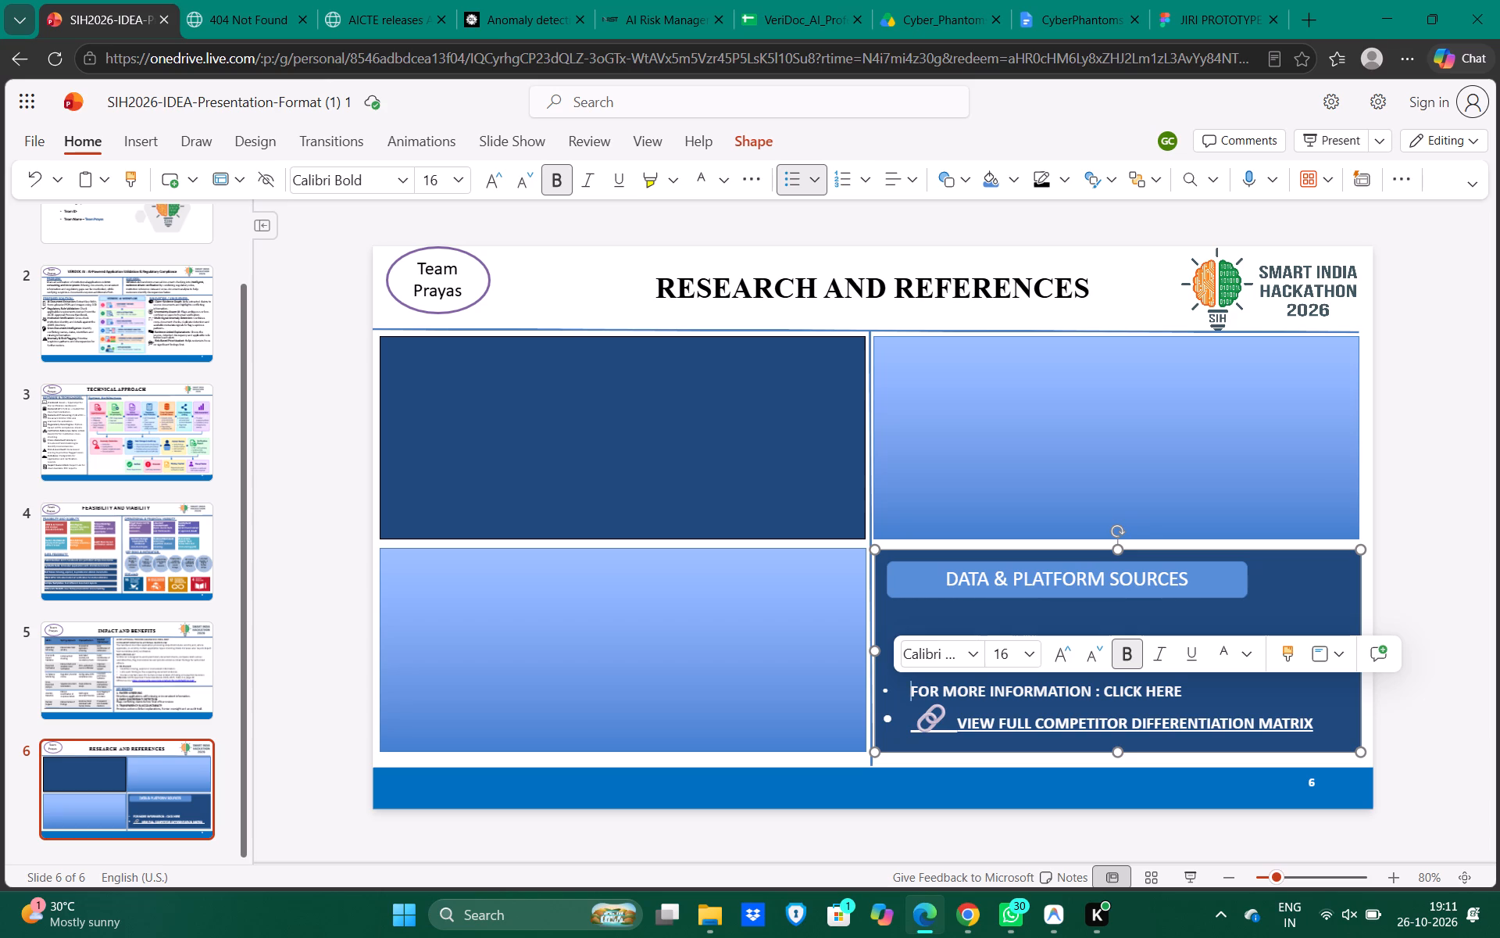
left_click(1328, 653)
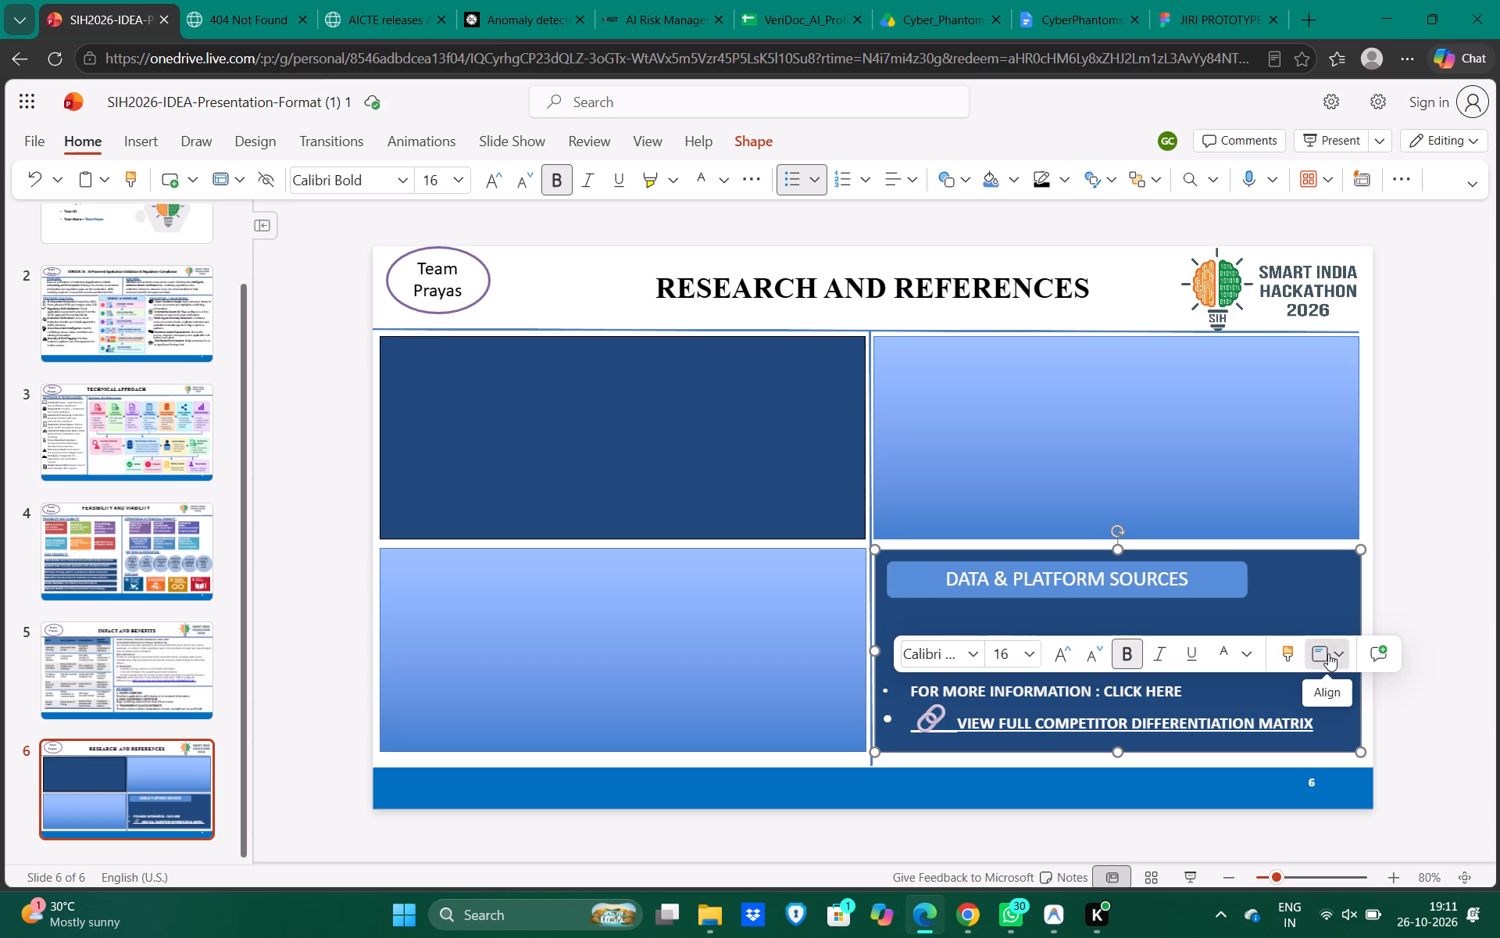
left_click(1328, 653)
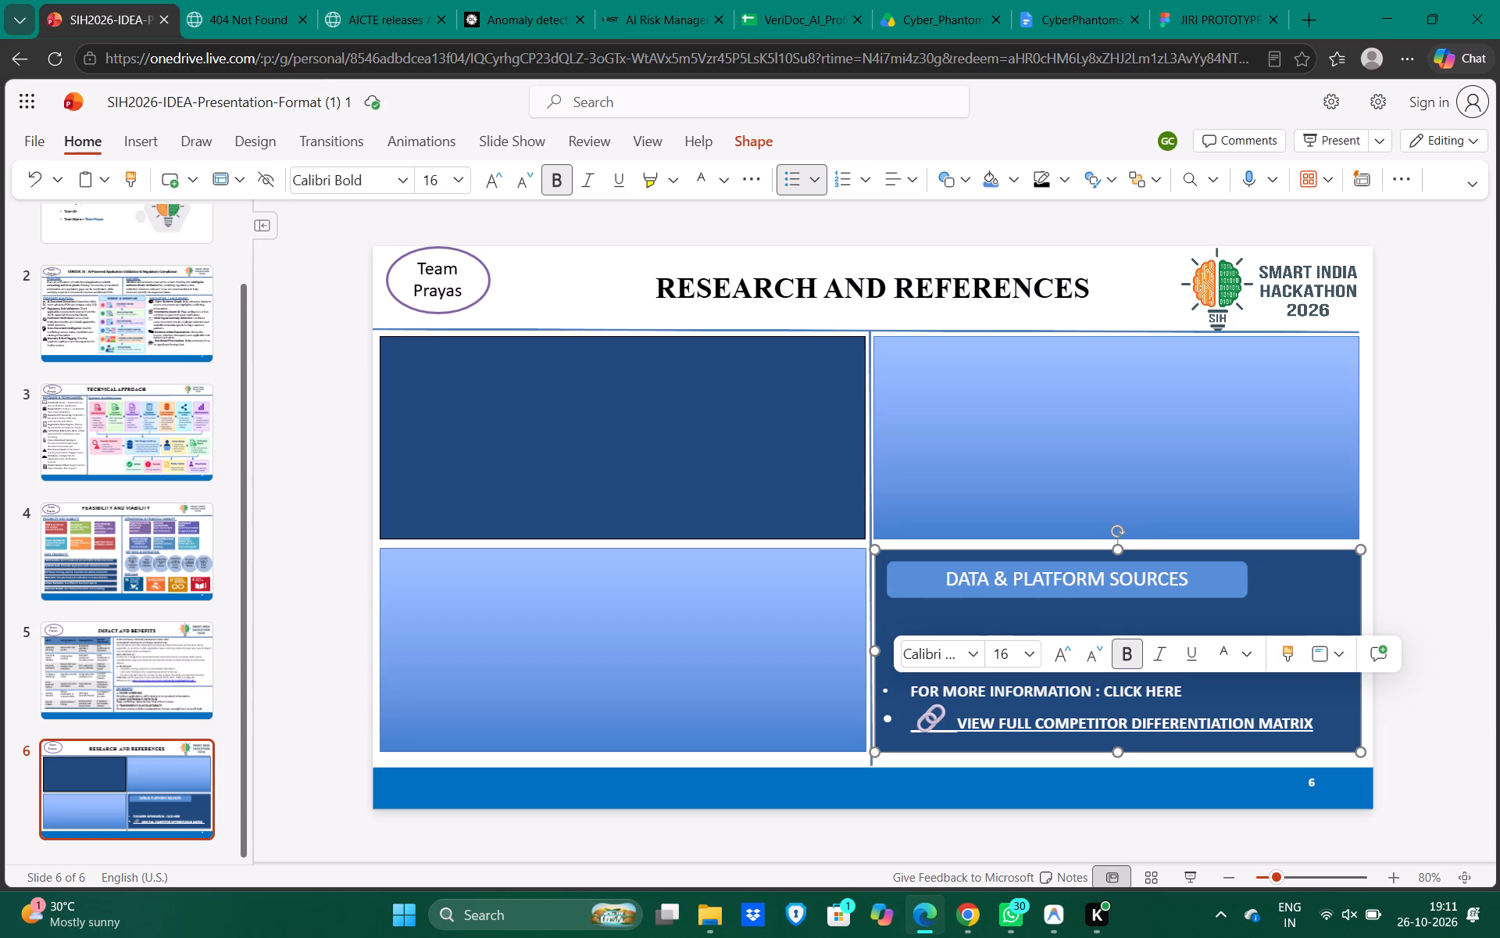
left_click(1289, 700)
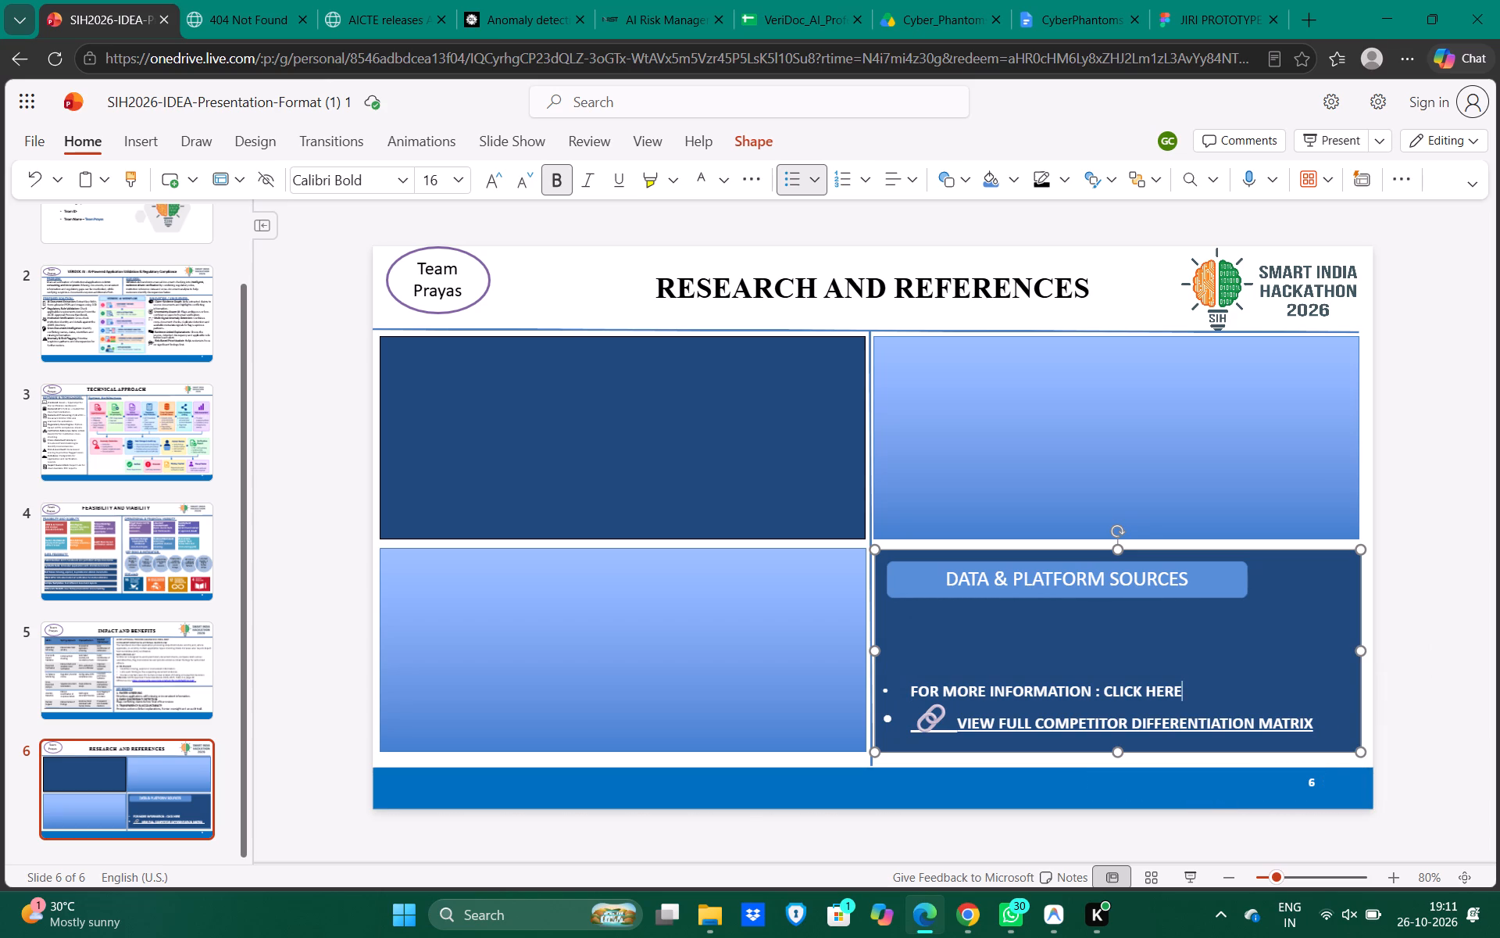
Underline the entire "FOR MORE INFORMATION : CLICK HERE" line.
left_click_drag(1187, 693, 972, 686)
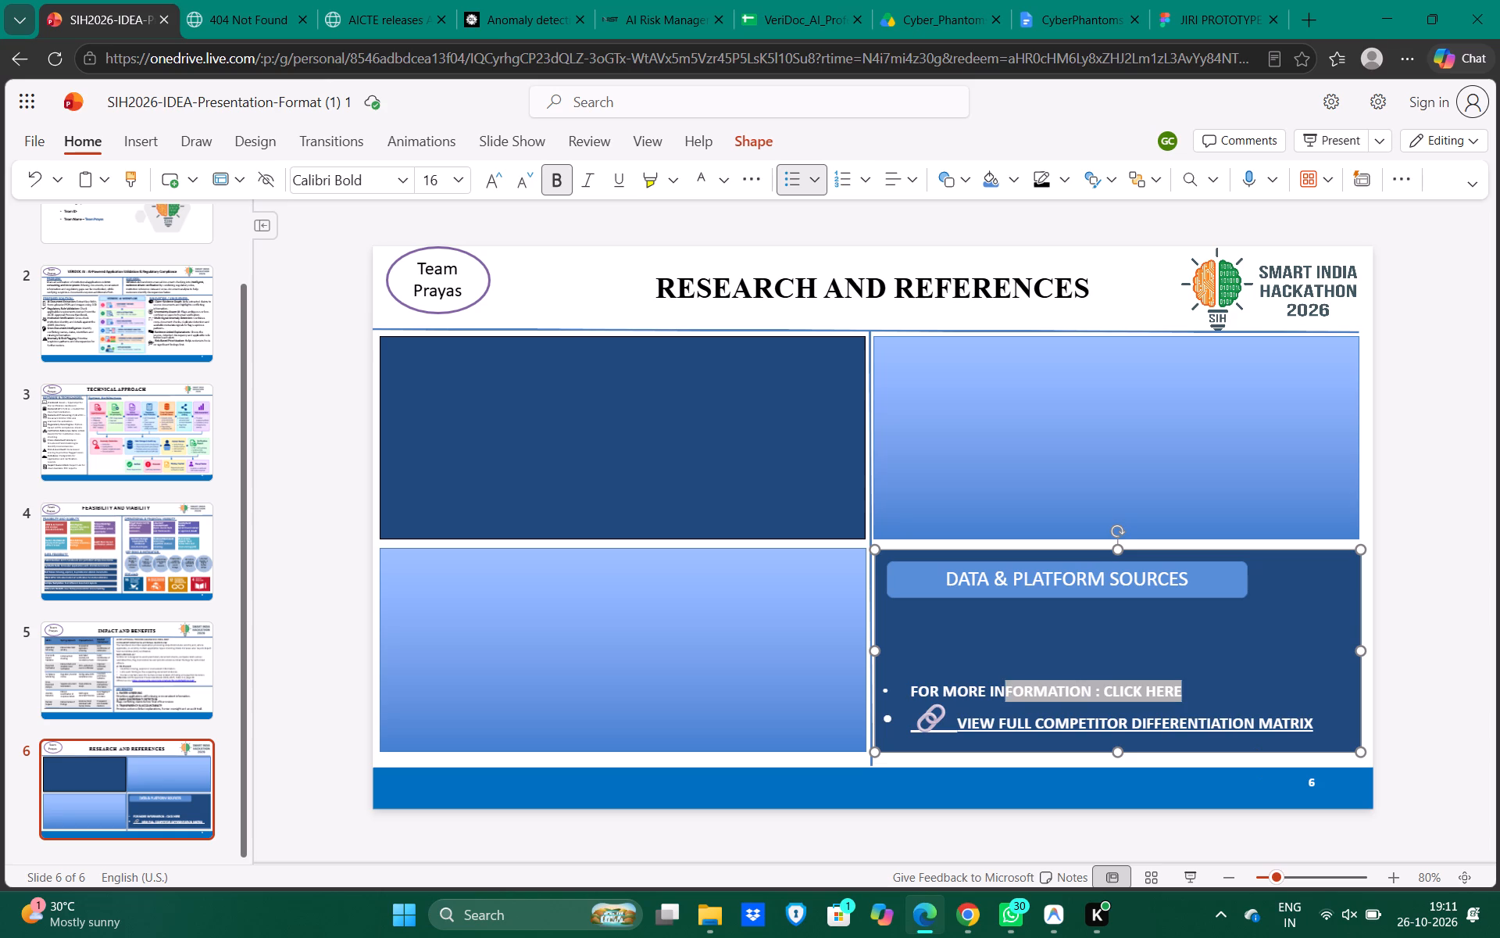
left_click_drag(972, 686, 893, 678)
left_click(1195, 645)
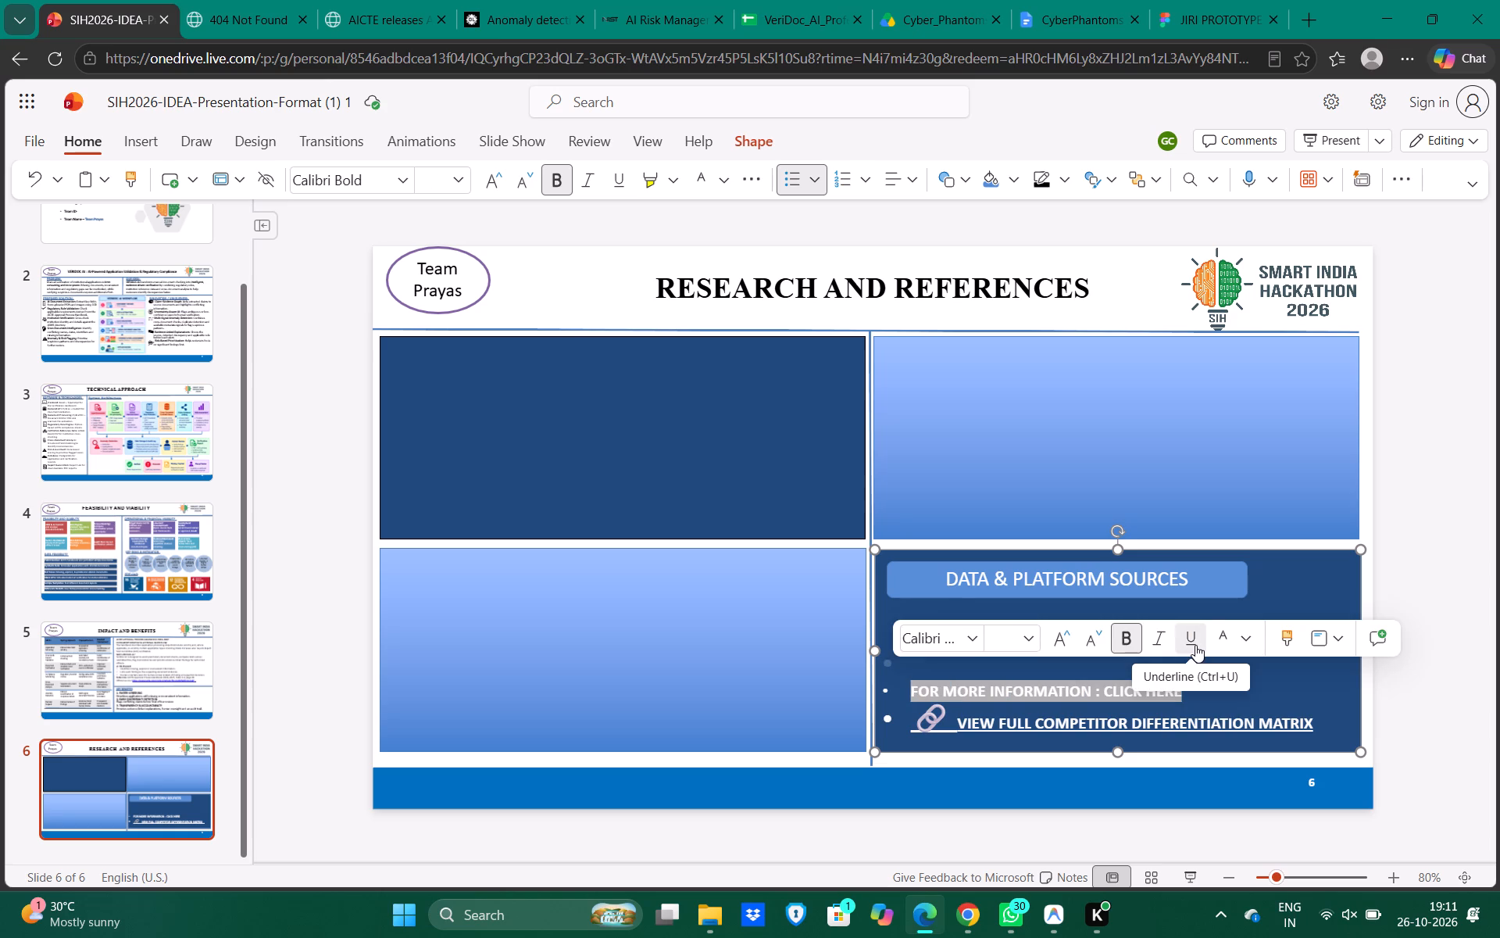
left_click(1248, 697)
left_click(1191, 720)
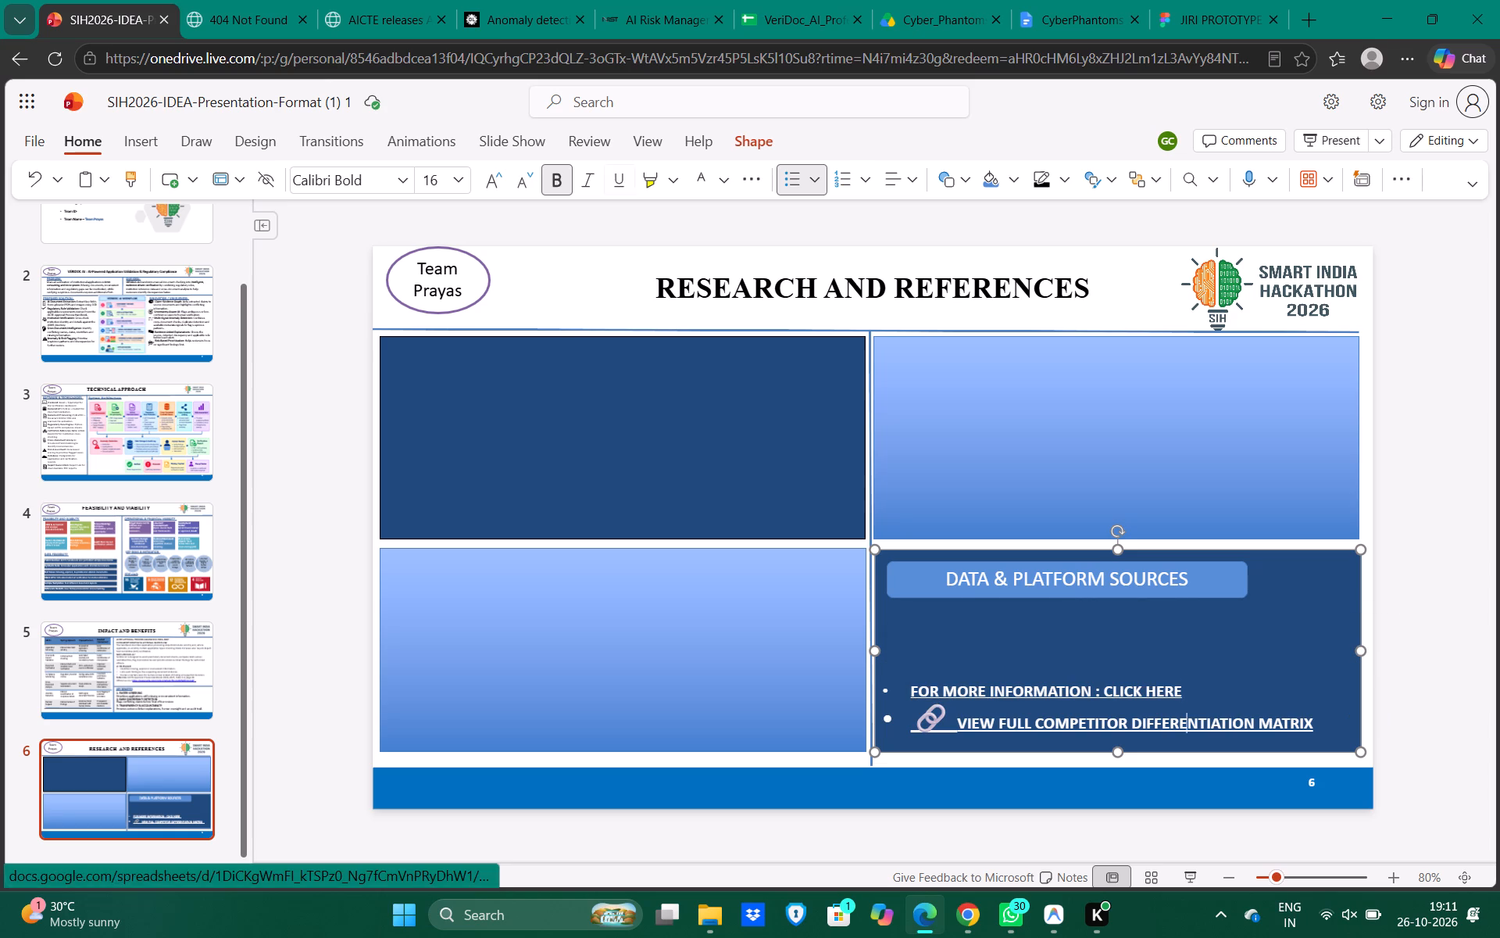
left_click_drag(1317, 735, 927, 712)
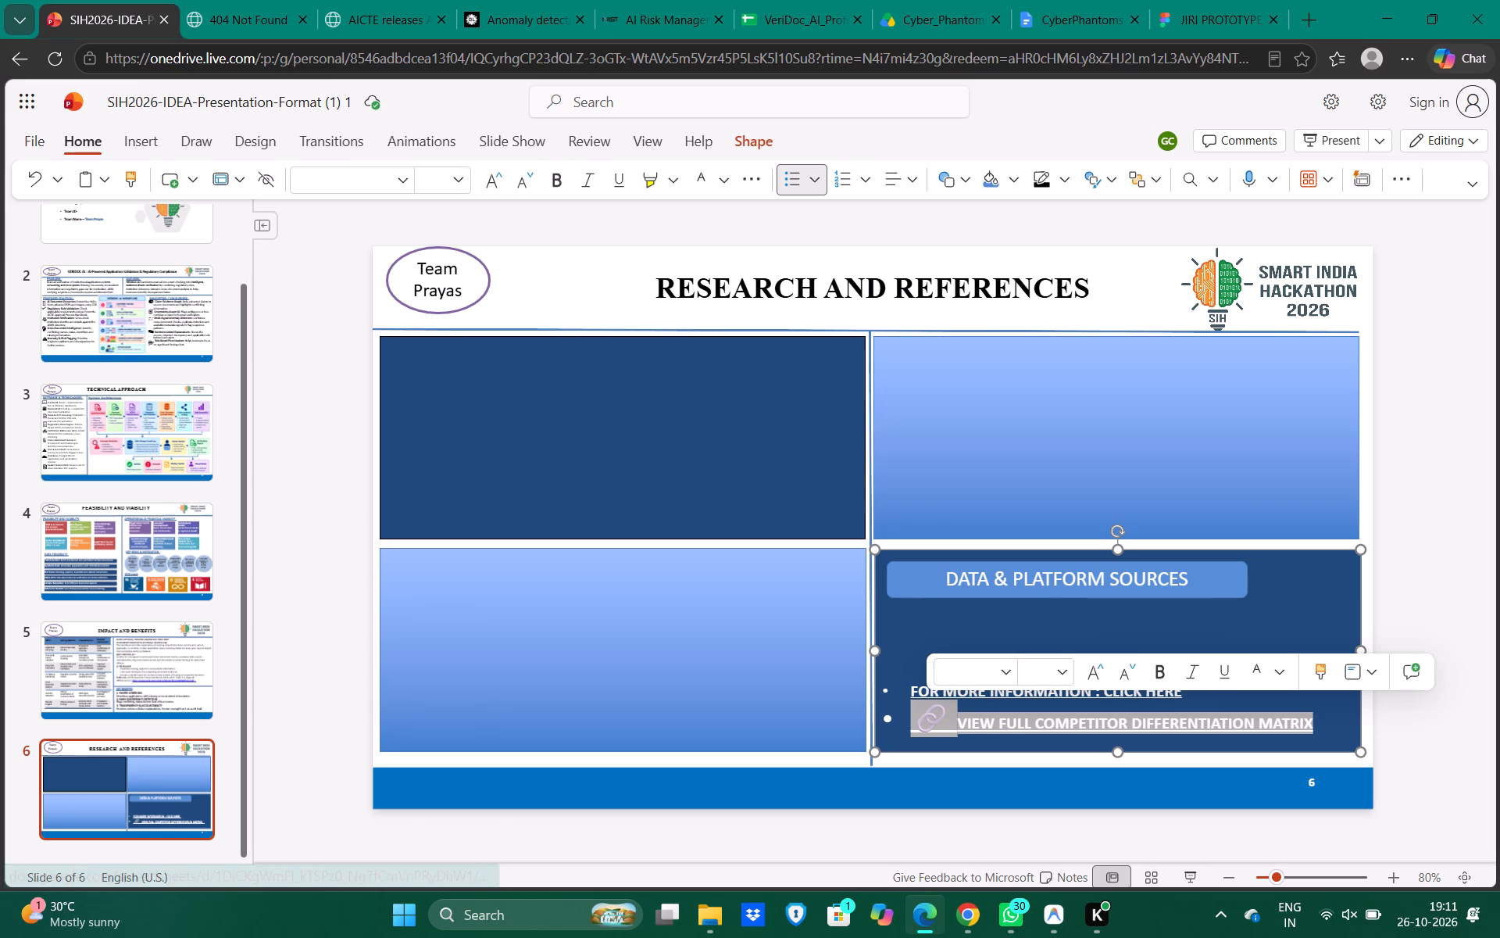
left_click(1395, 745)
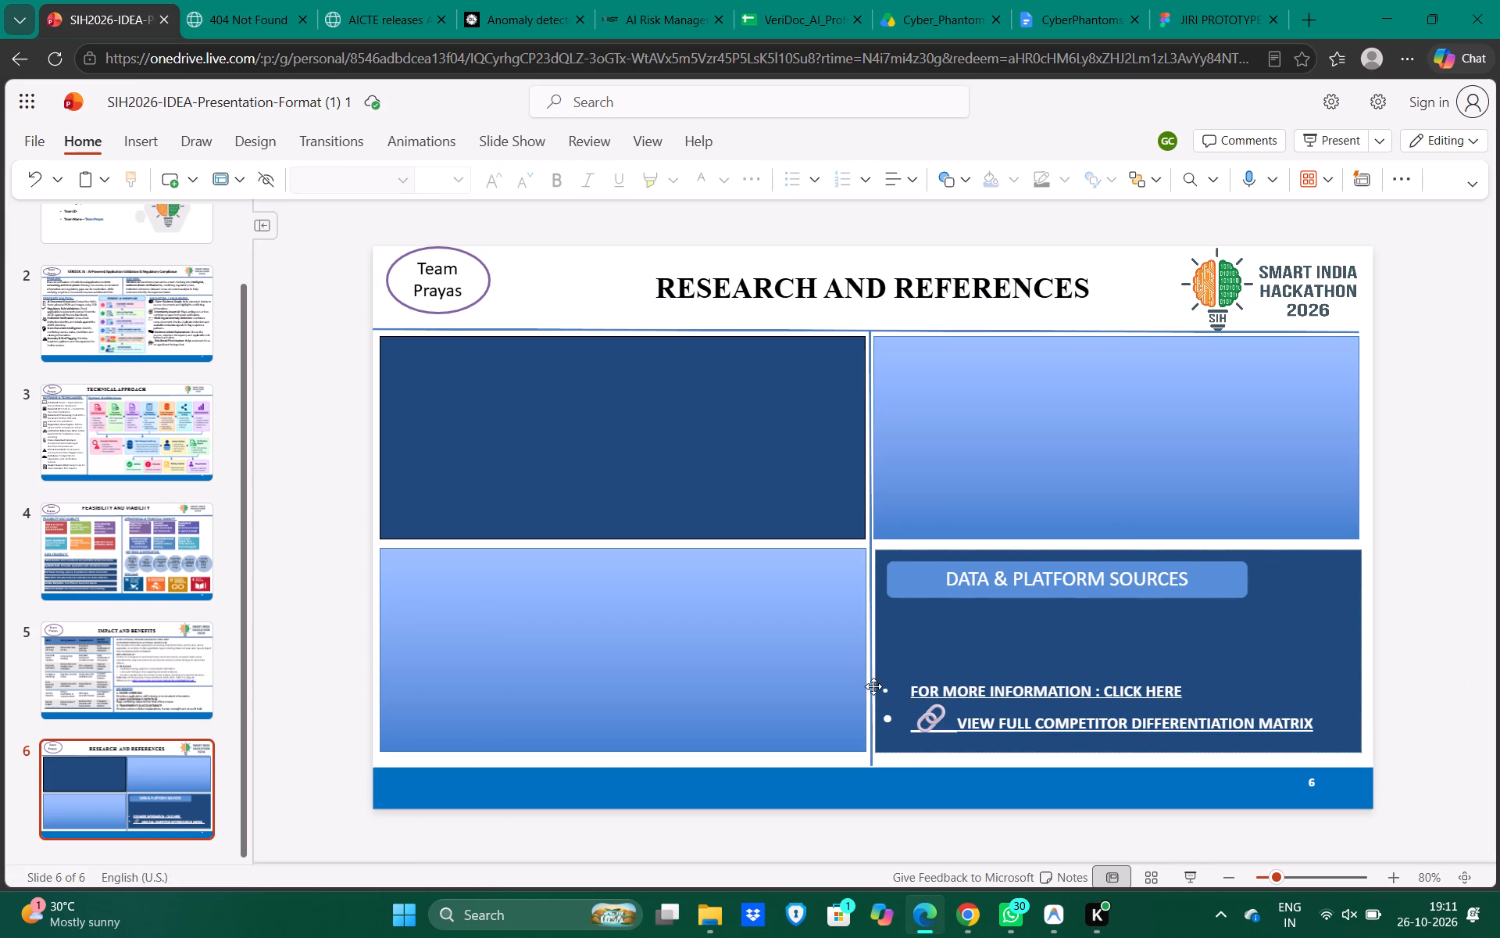
Remove the bullet from the "FOR MORE INFORMATION" line and put a period at its start instead.
left_click_drag(884, 687, 1066, 713)
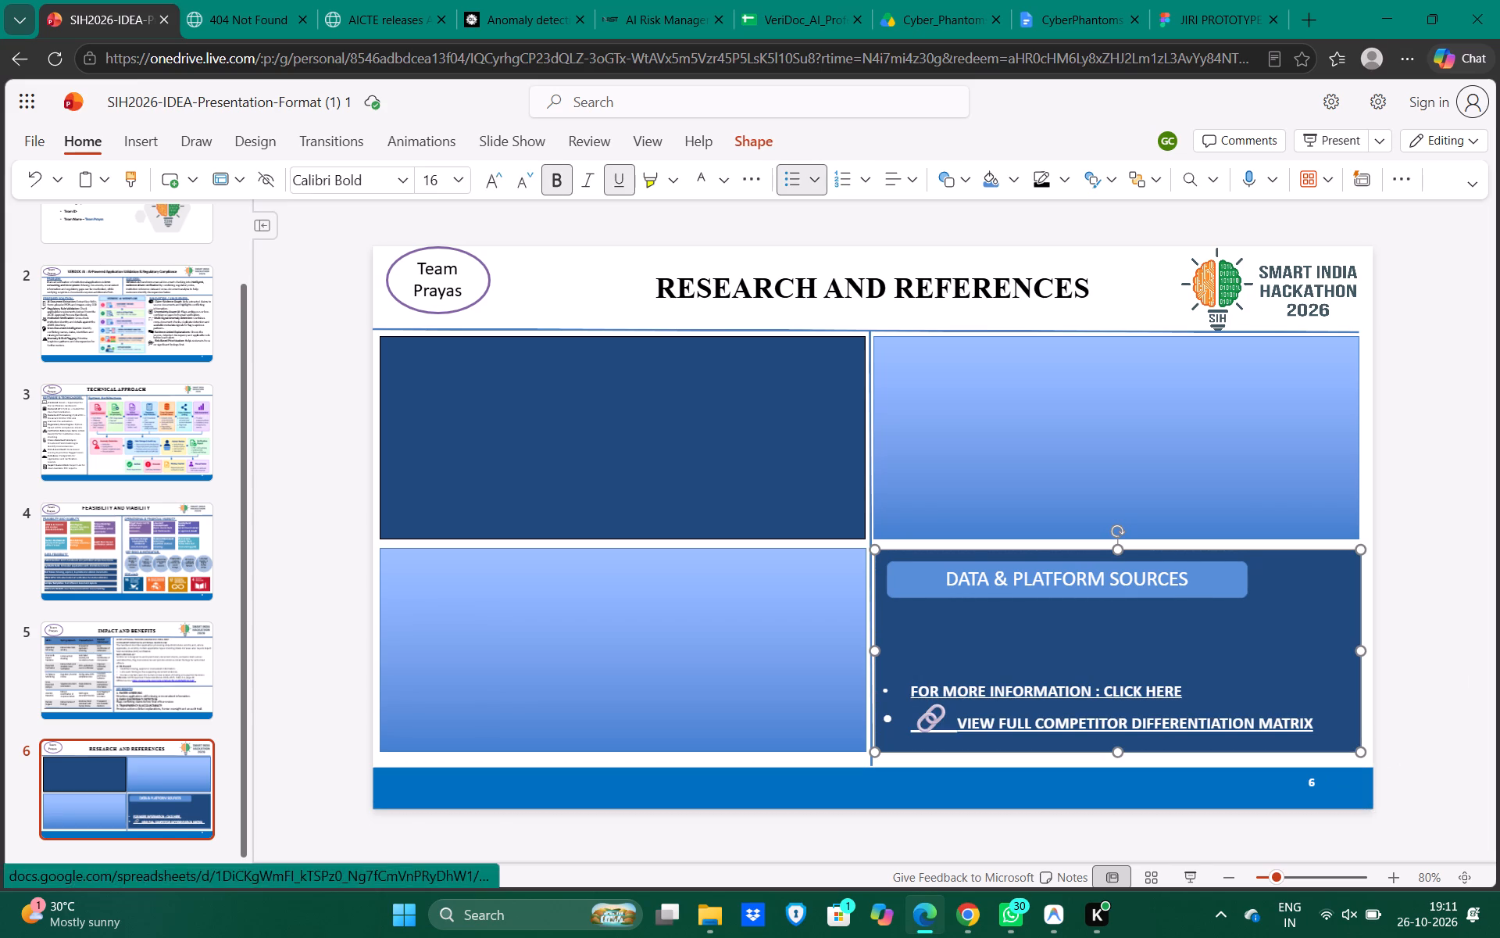
key("BackSpace")
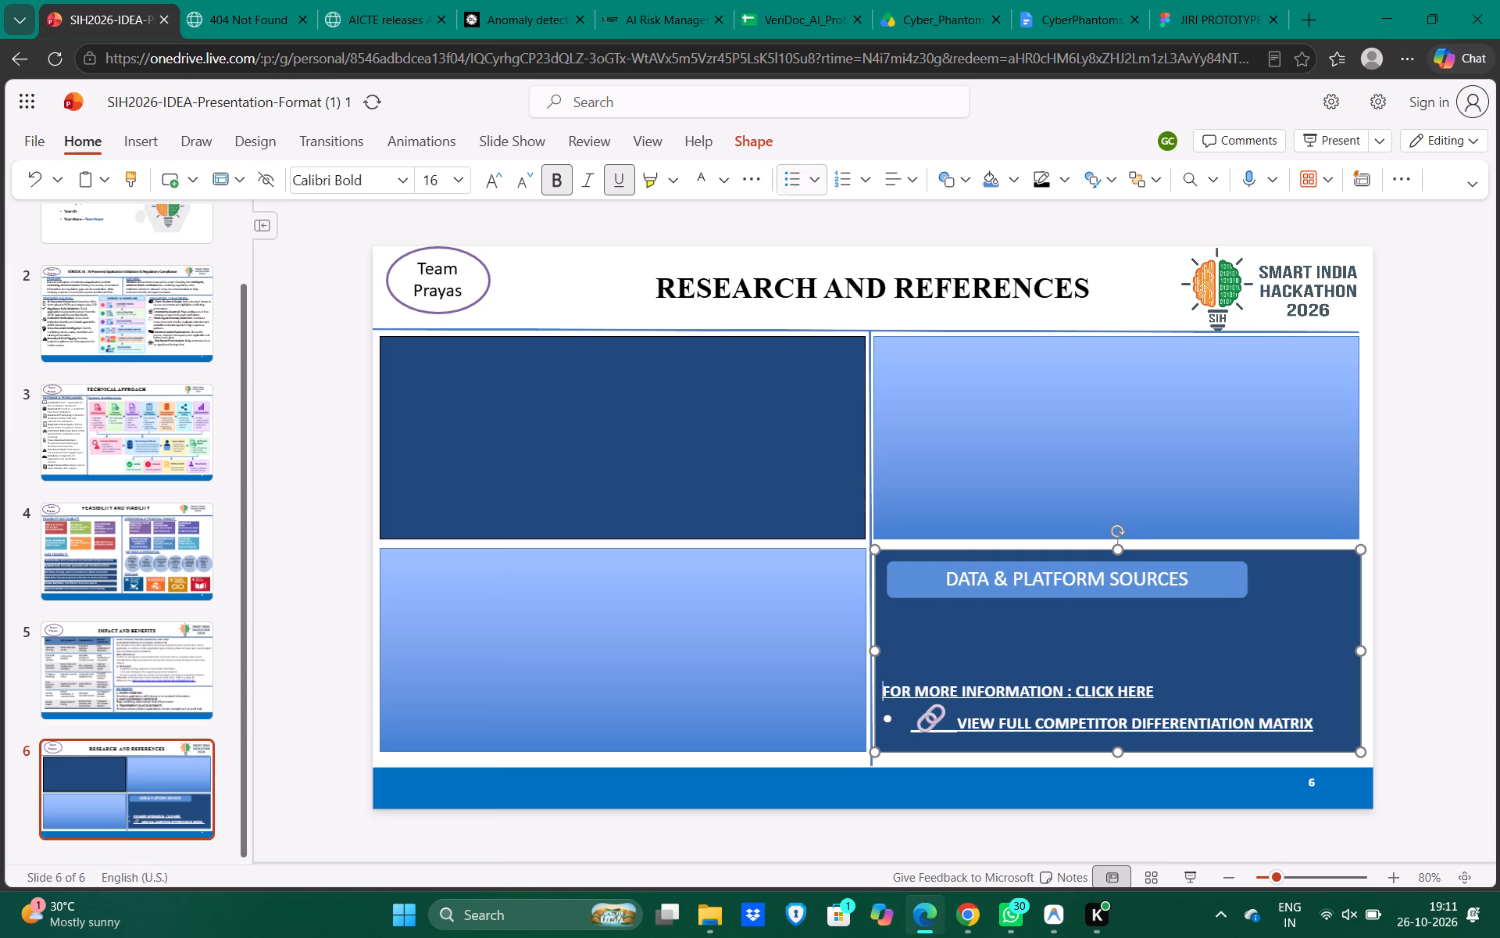
key("space")
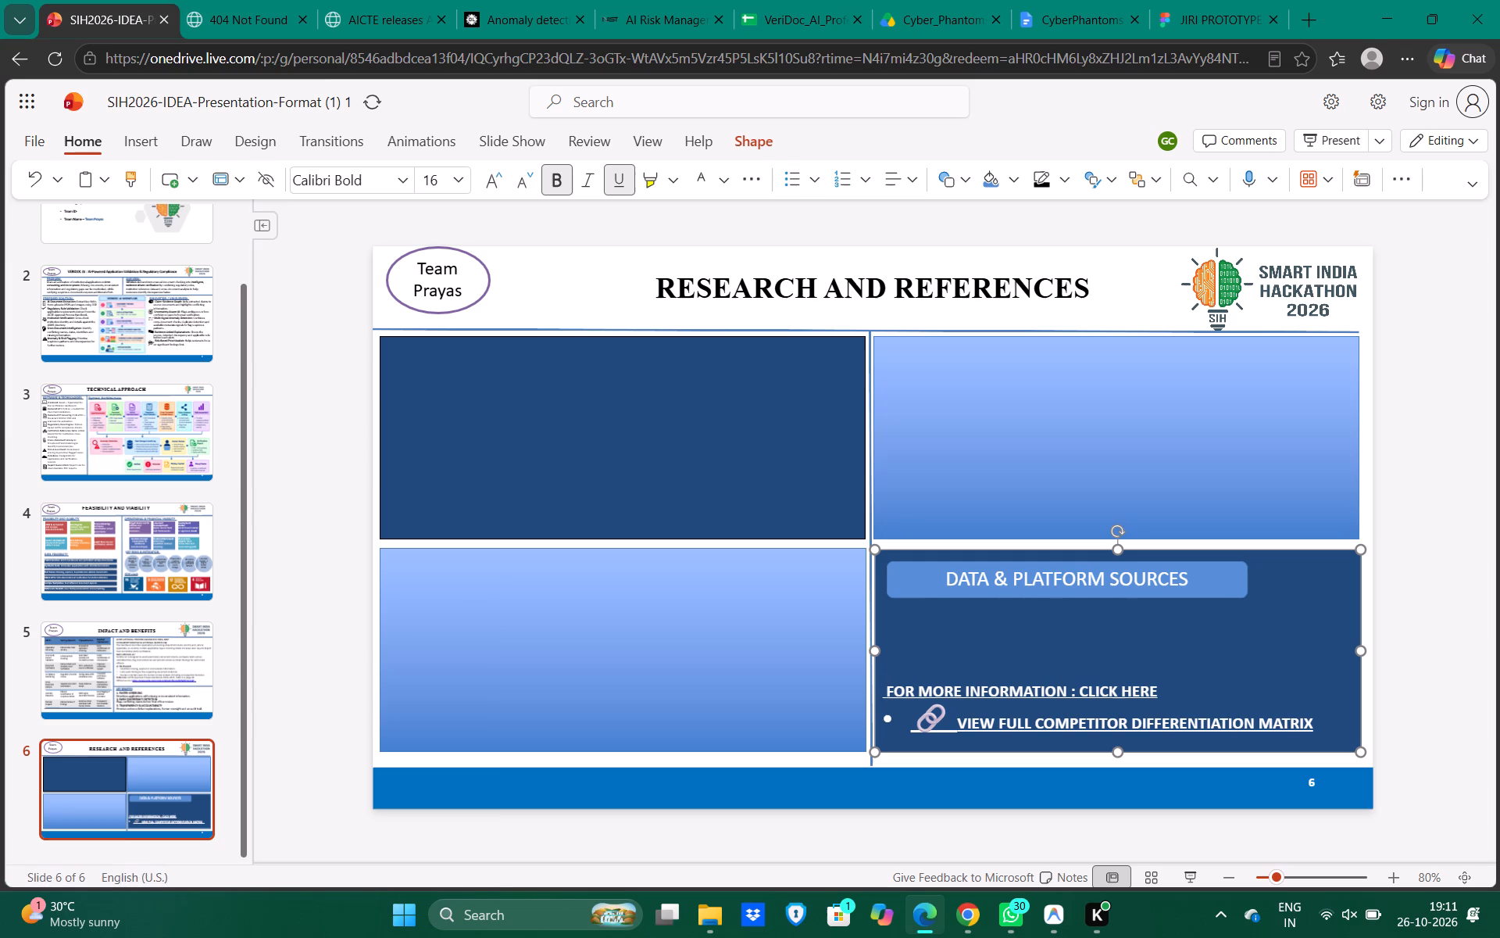
key("BackSpace")
key("period")
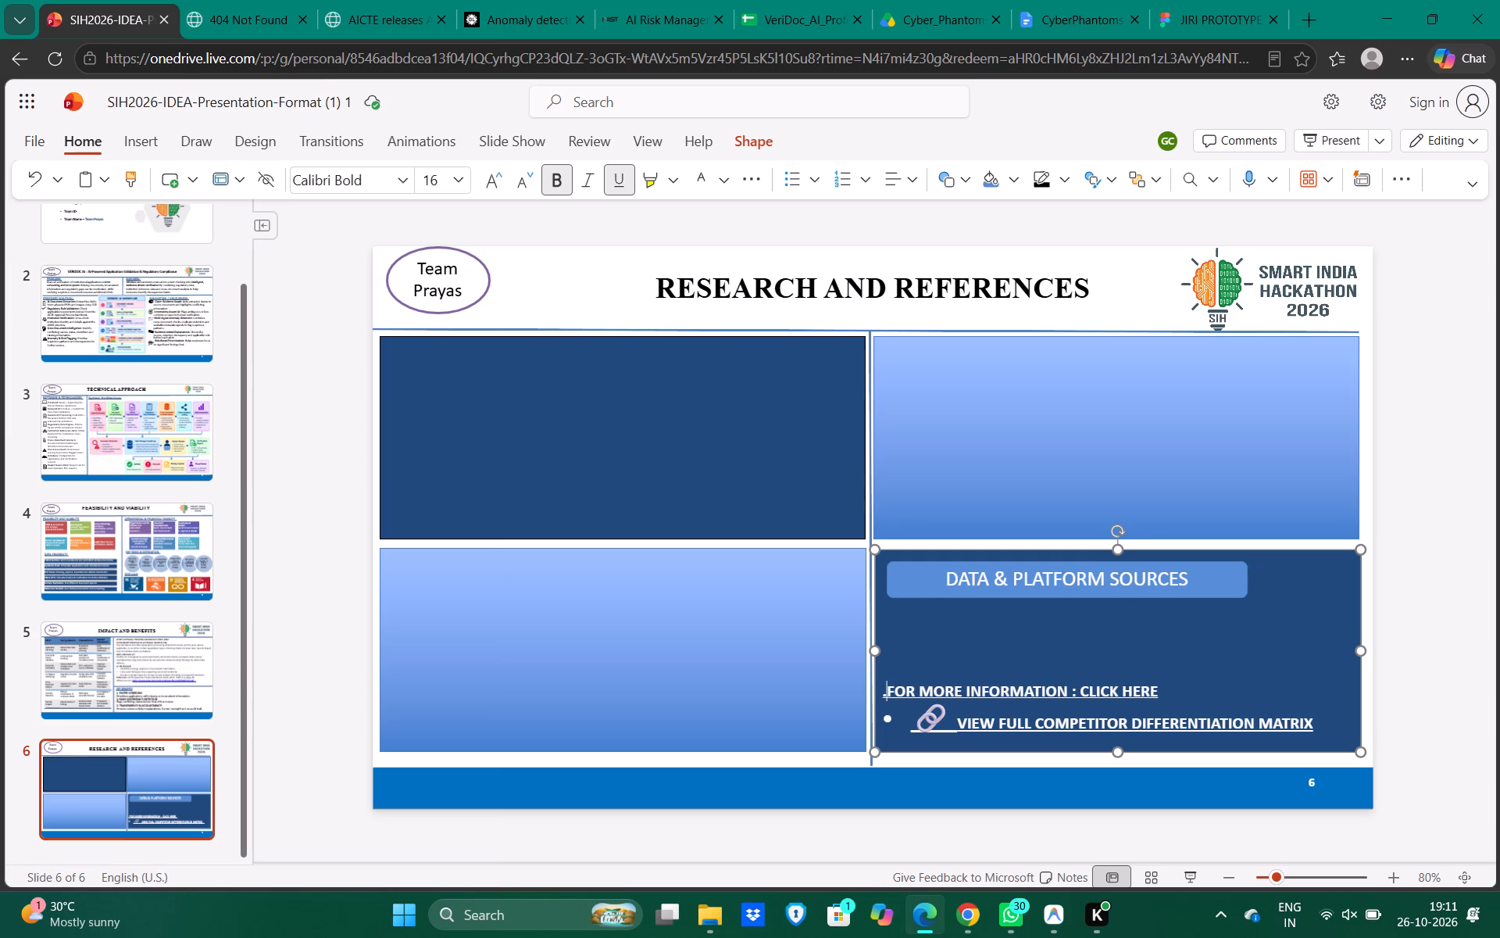
Enlarge the period at the start of the "FOR MORE INFORMATION" line to font size 48.
left_click_drag(886, 697, 870, 700)
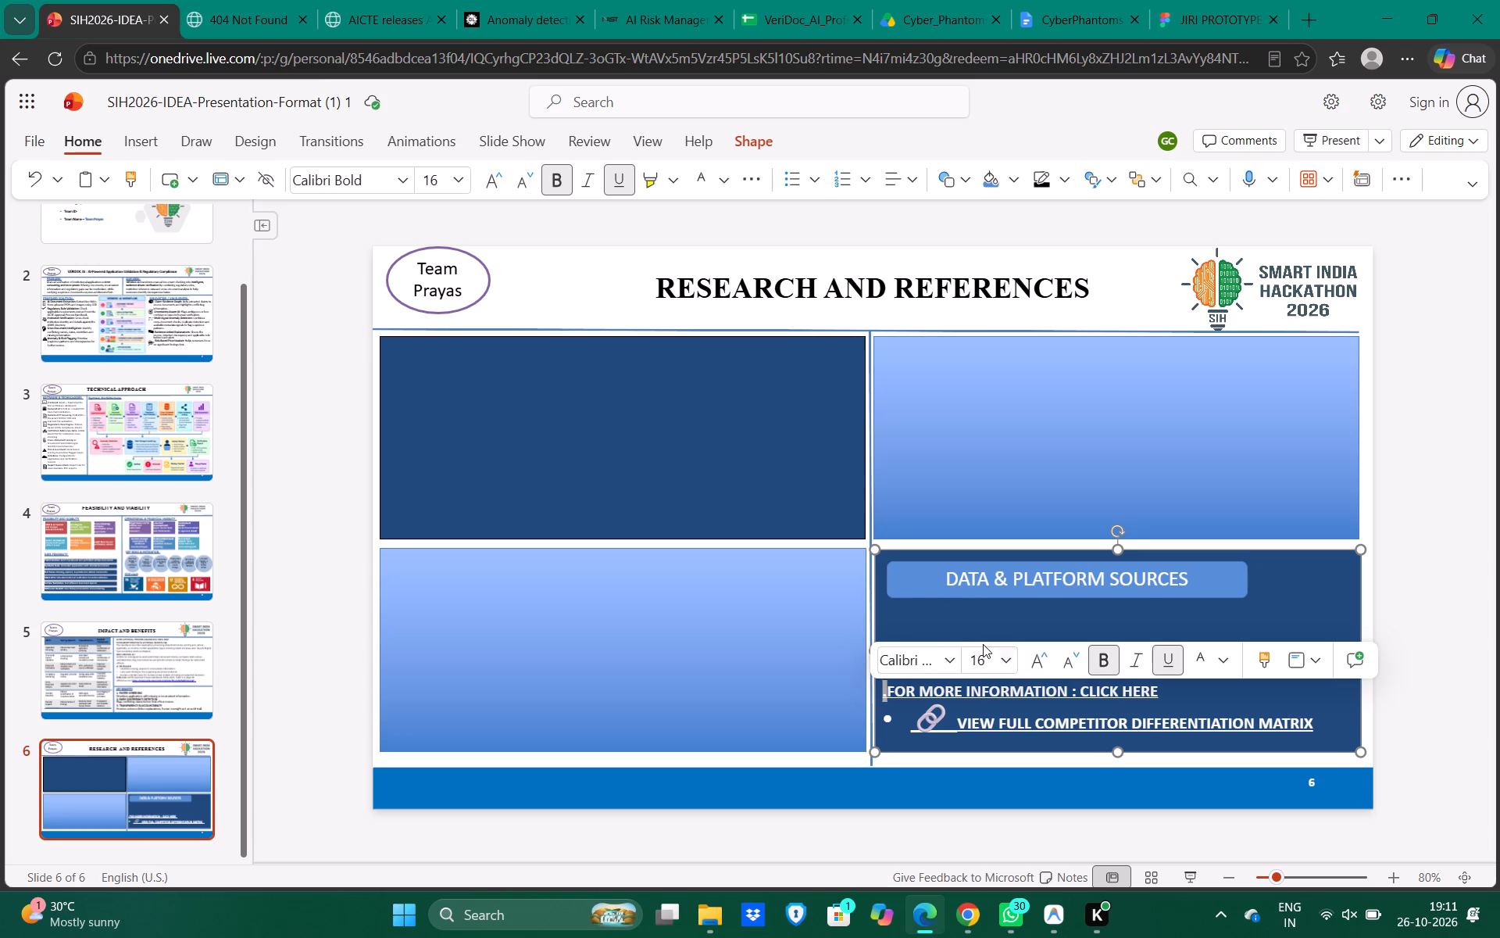
left_click(1002, 660)
left_click(1059, 641)
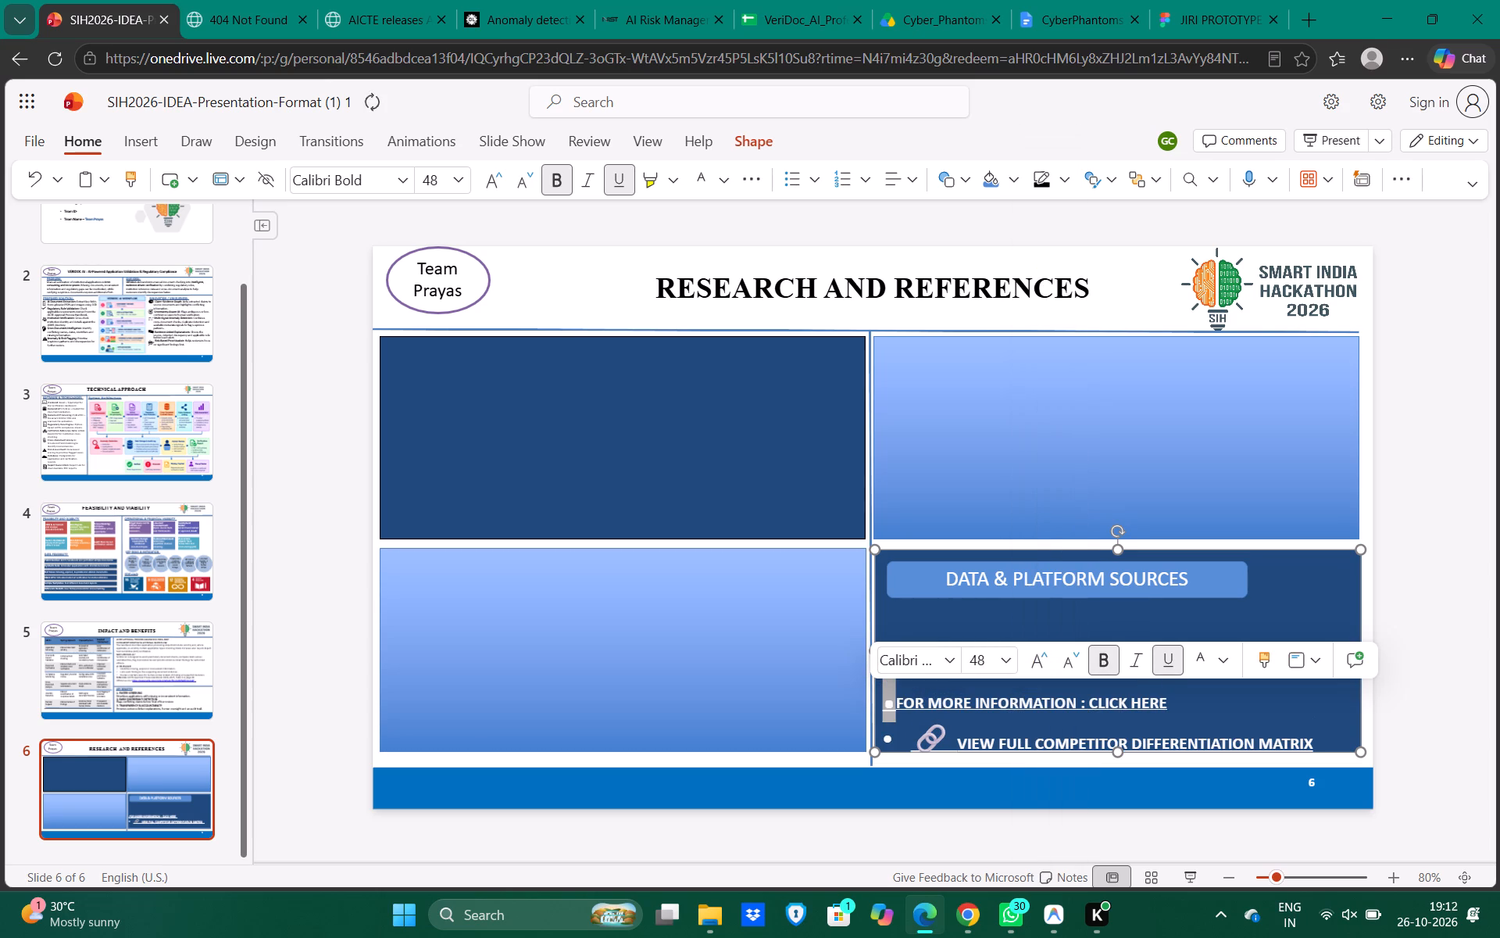
Insert three spaces between the large period and "FOR MORE INFORMATION".
left_click(895, 706)
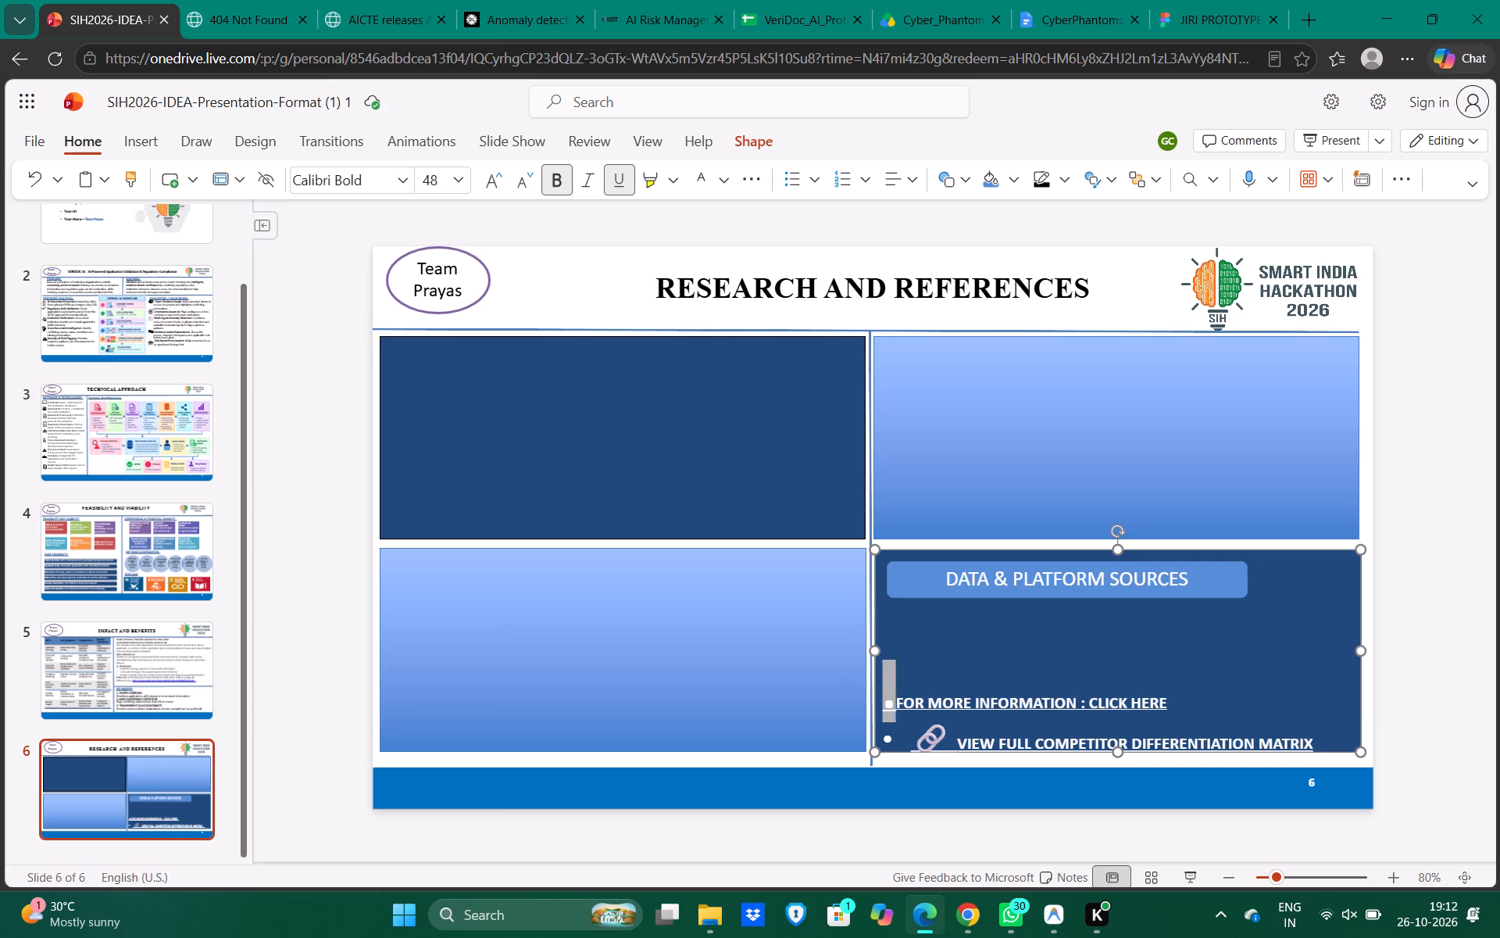
key("space")
key("space")
key("space")
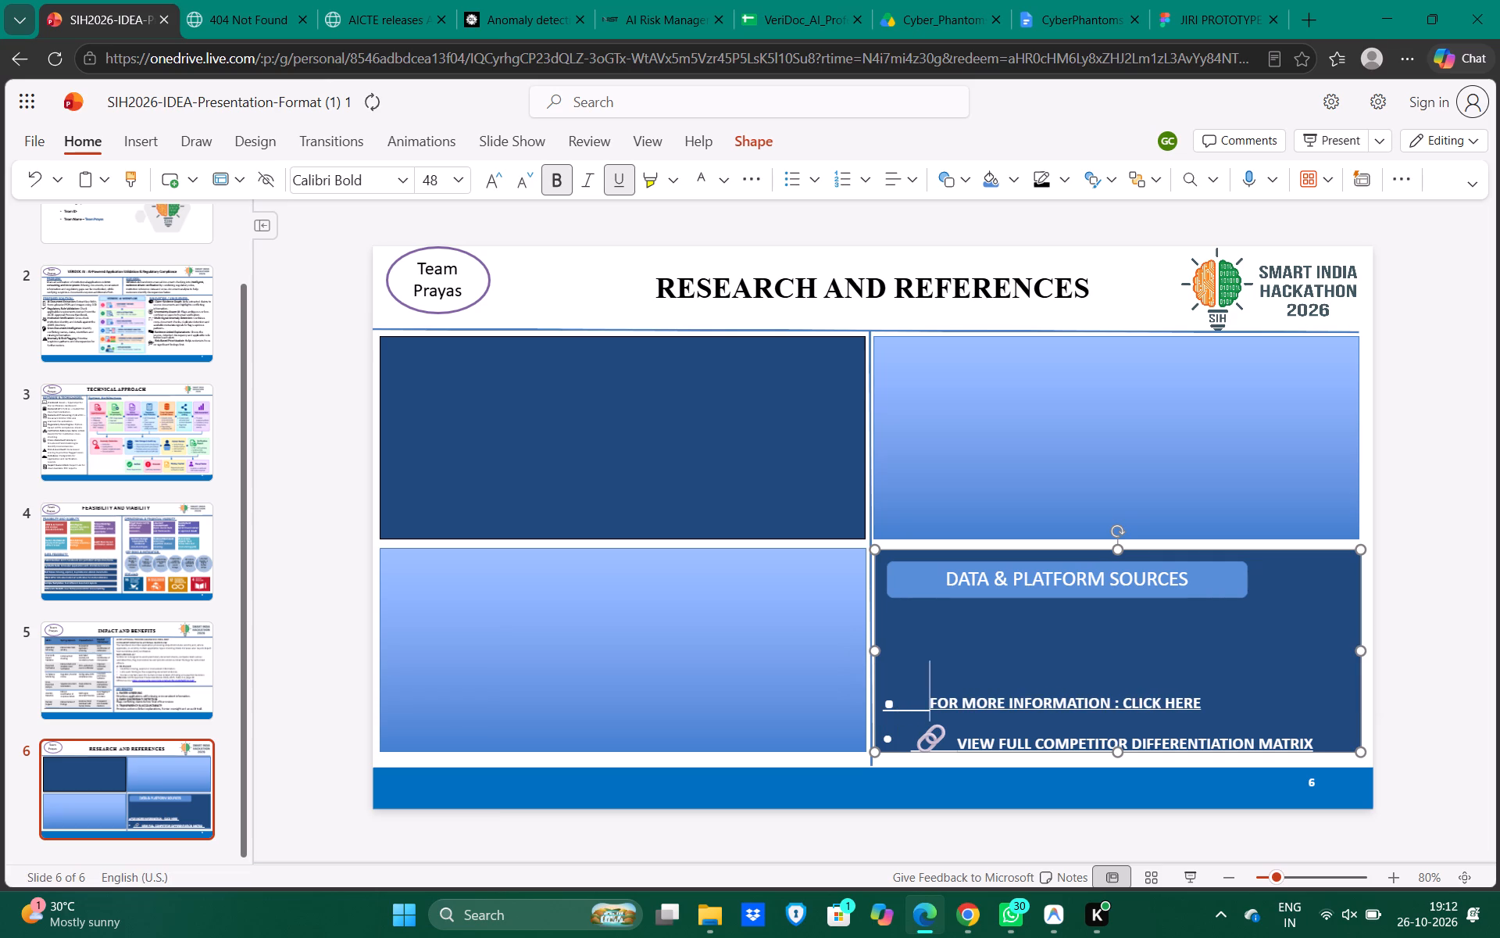
Remove the underline from the large period and the spaces before "FOR MORE INFORMATION".
left_click(1209, 707)
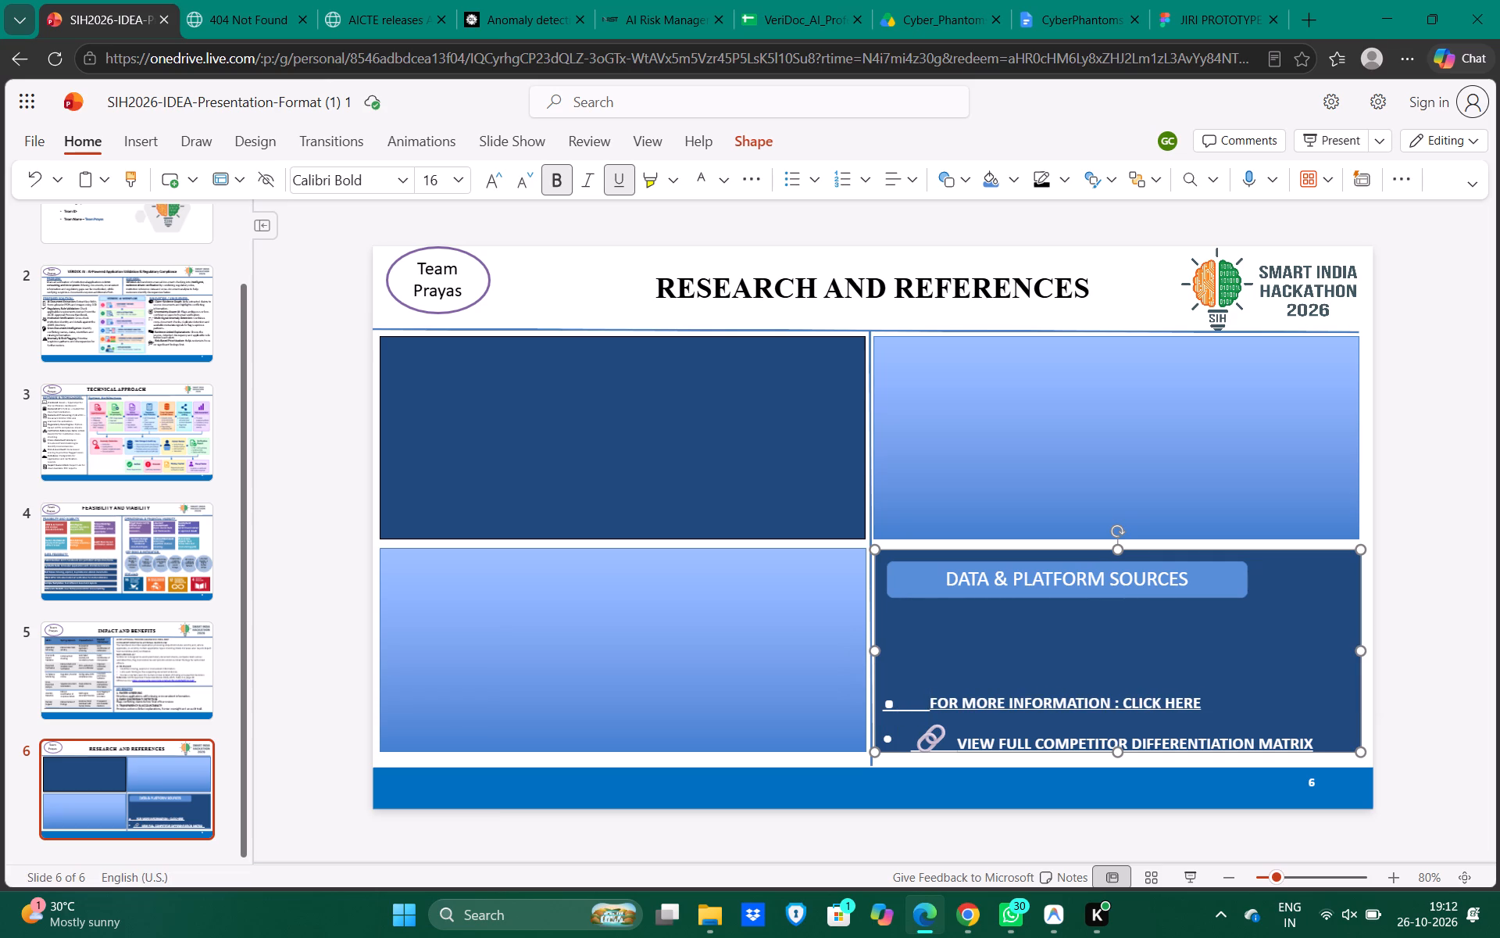
left_click(929, 708)
left_click_drag(933, 710, 917, 711)
left_click_drag(917, 711, 887, 711)
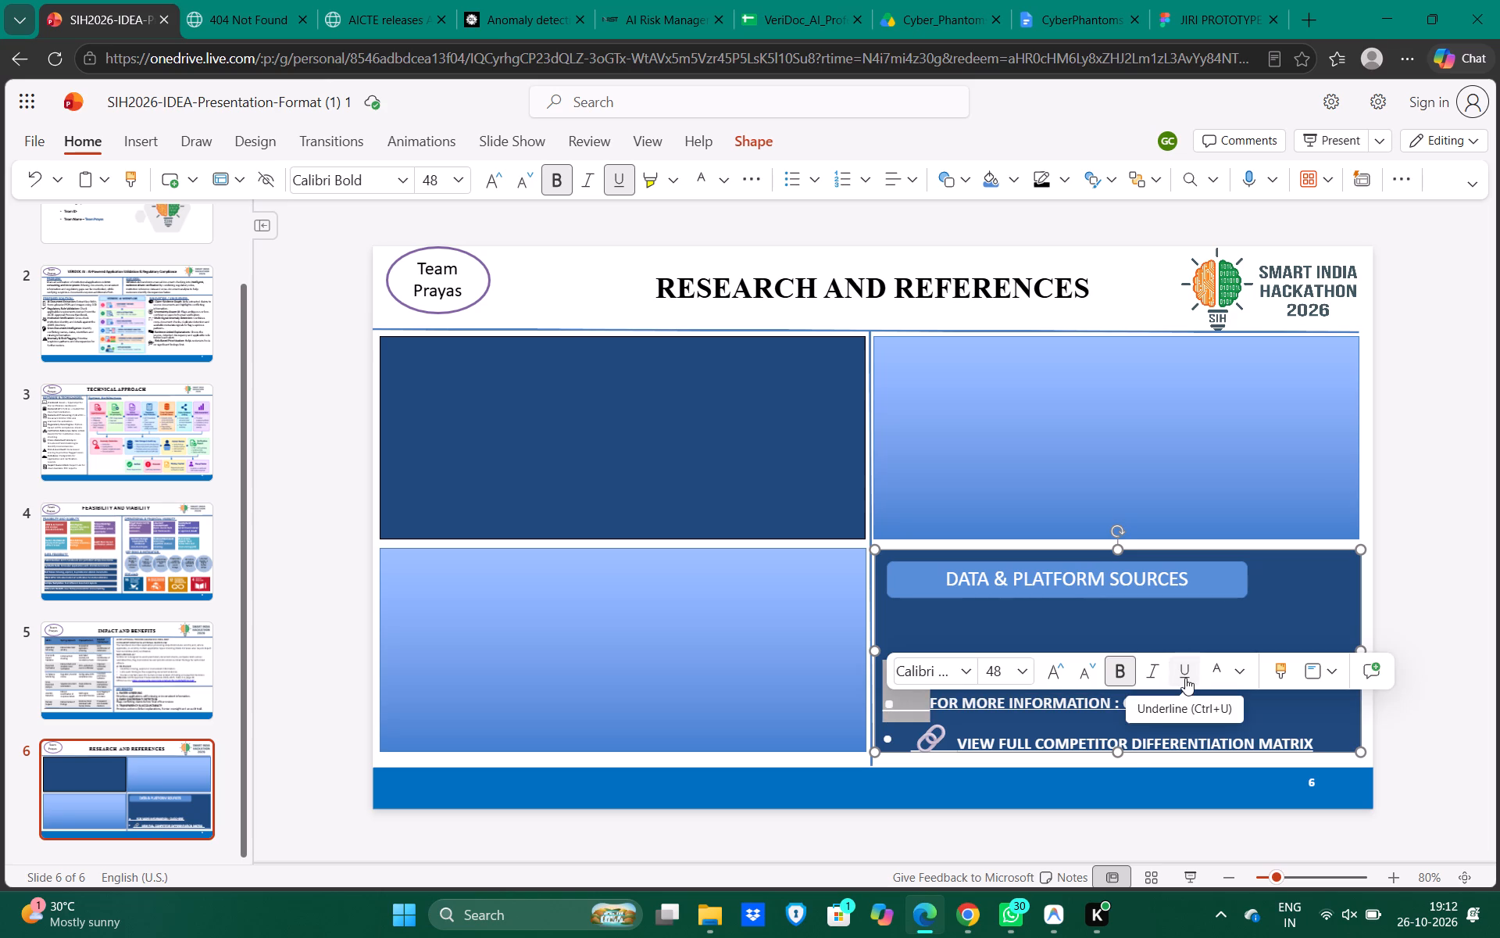
left_click(1185, 678)
left_click(1281, 718)
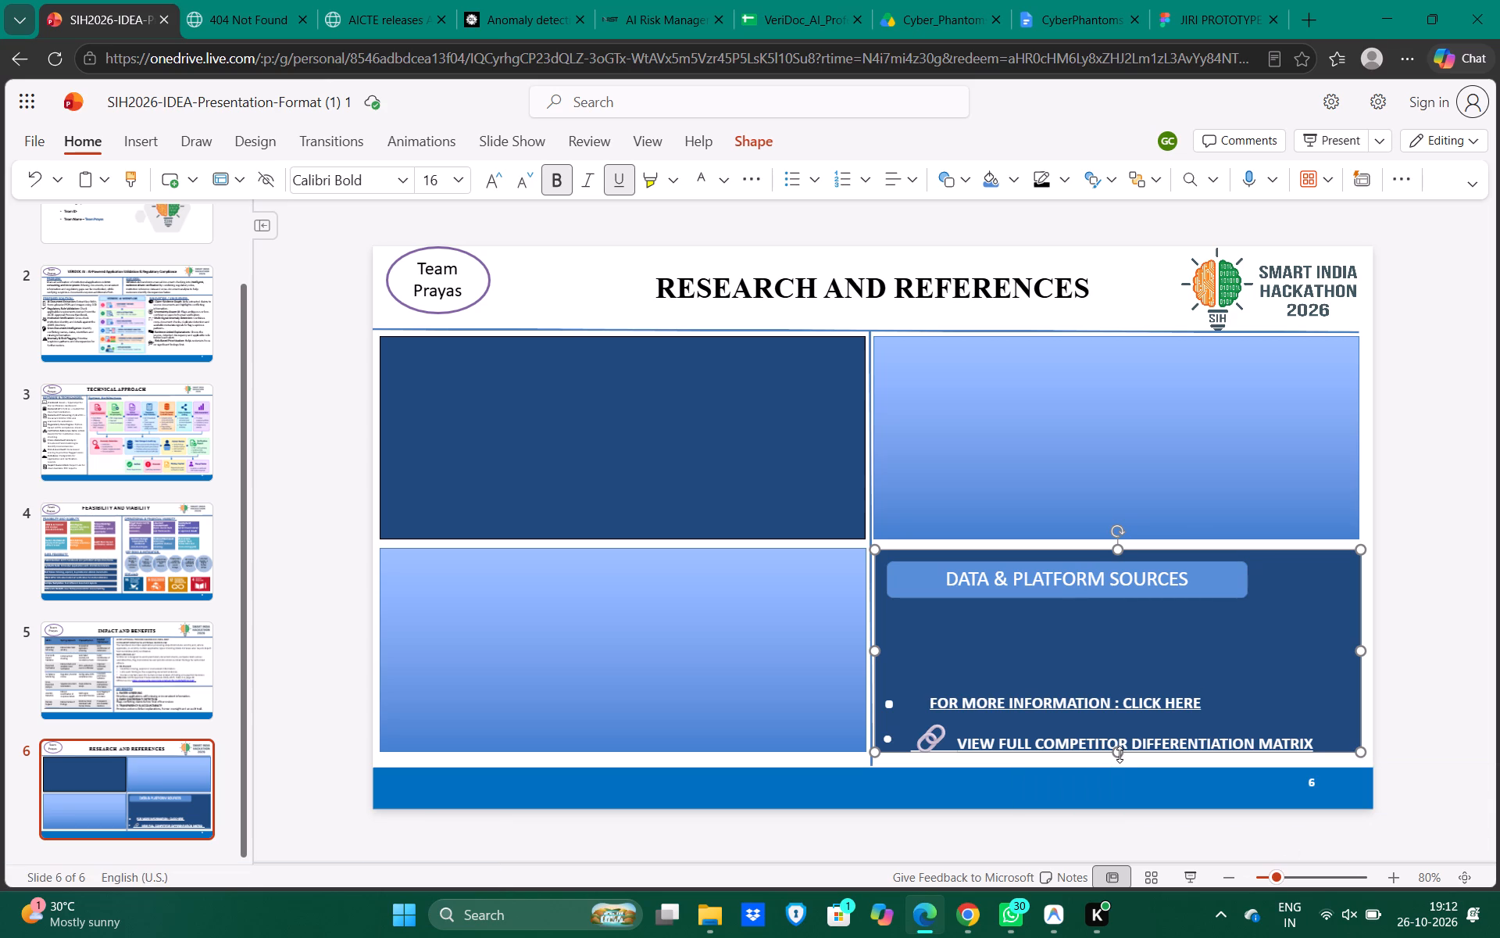
Extend the bottom edge of the dark blue "DATA & PLATFORM SOURCES" rectangle slightly downward.
left_click_drag(1120, 753, 1120, 760)
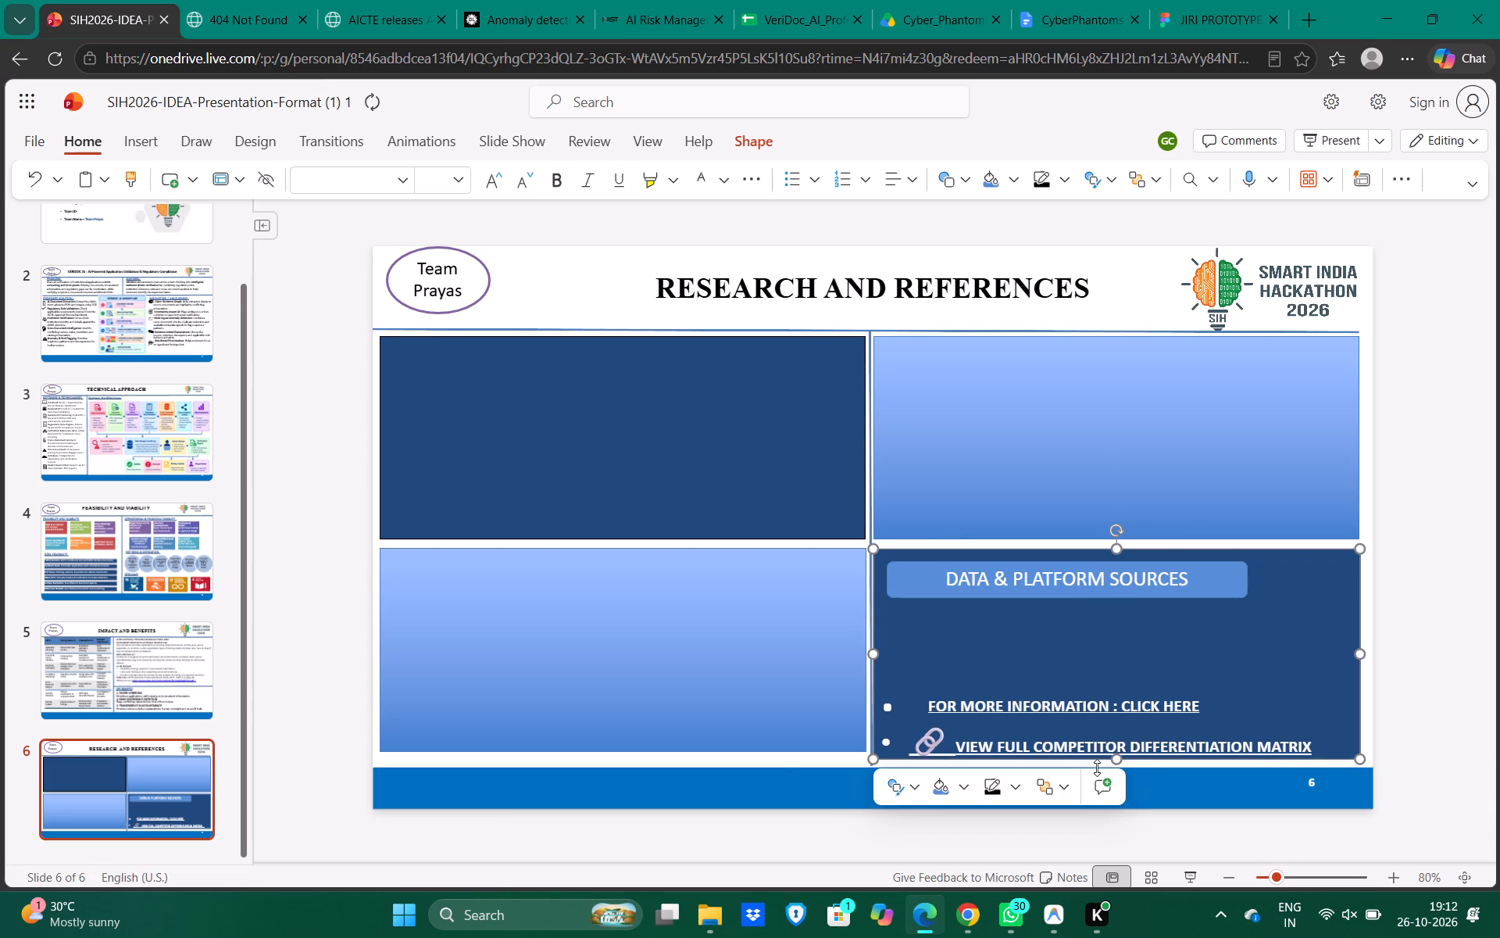
Extend the bottom edge of the slide's lower-left light blue rectangle downward to a height of about 2.80".
left_click(636, 746)
left_click_drag(625, 753, 627, 756)
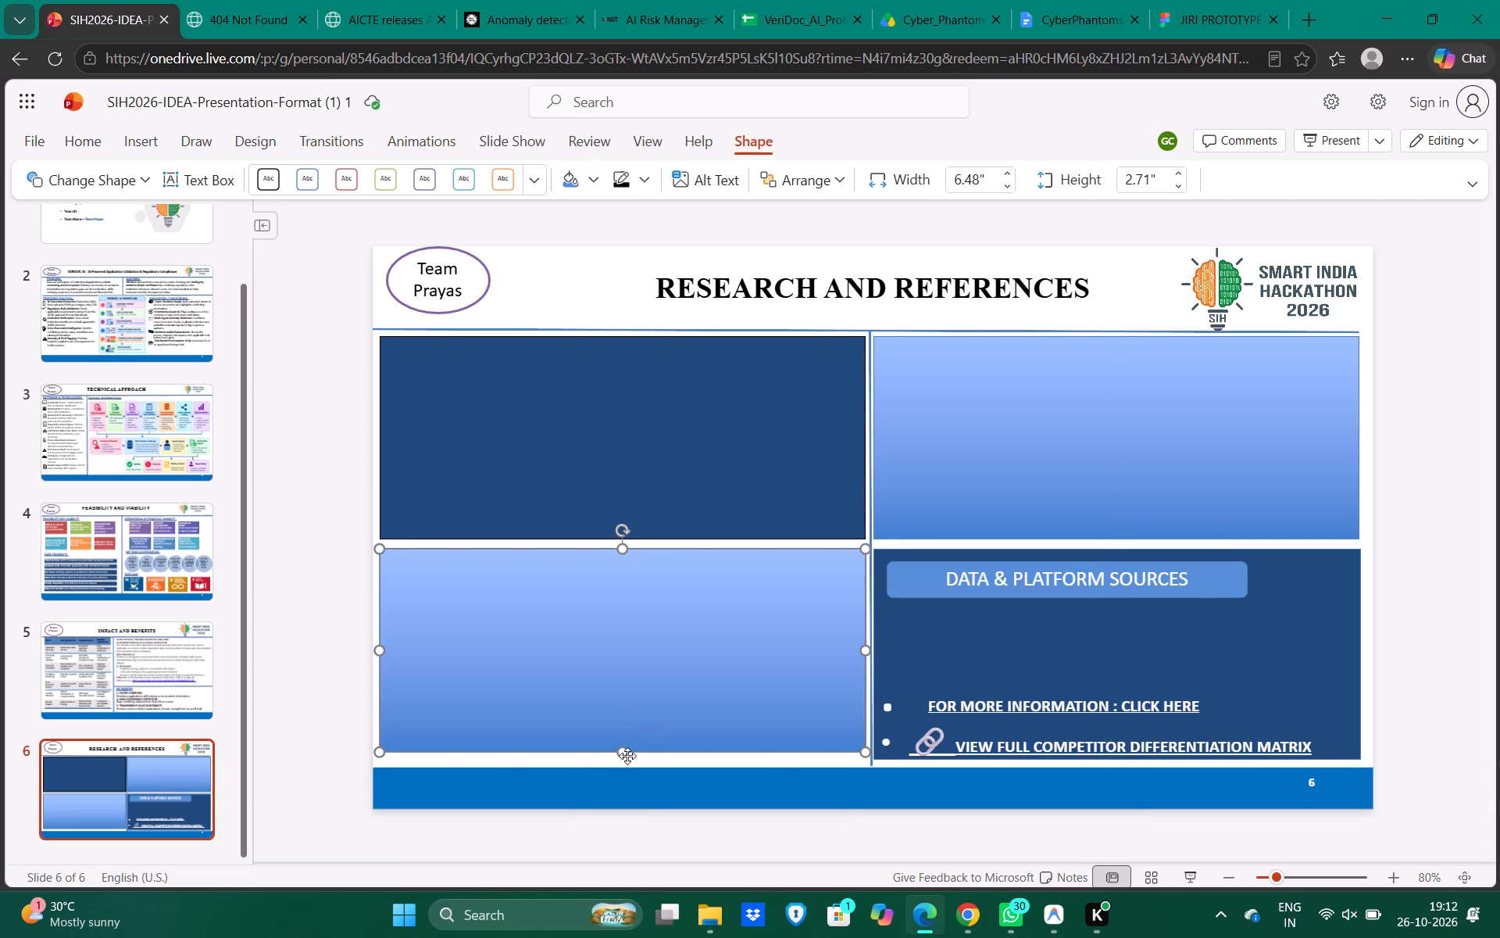
left_click_drag(627, 756, 627, 761)
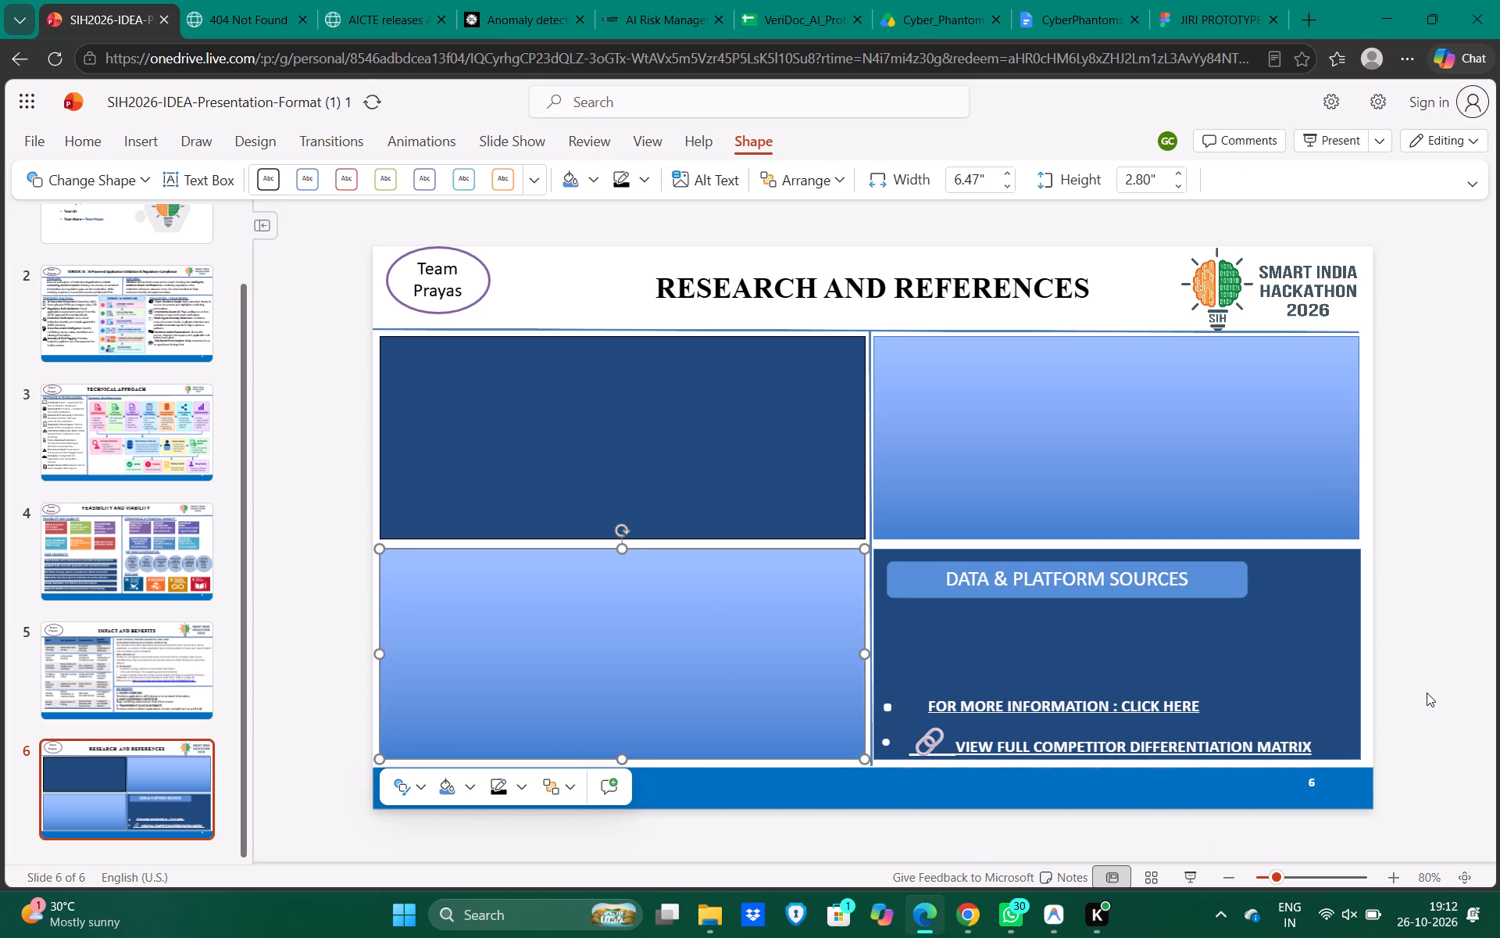
left_click(1427, 693)
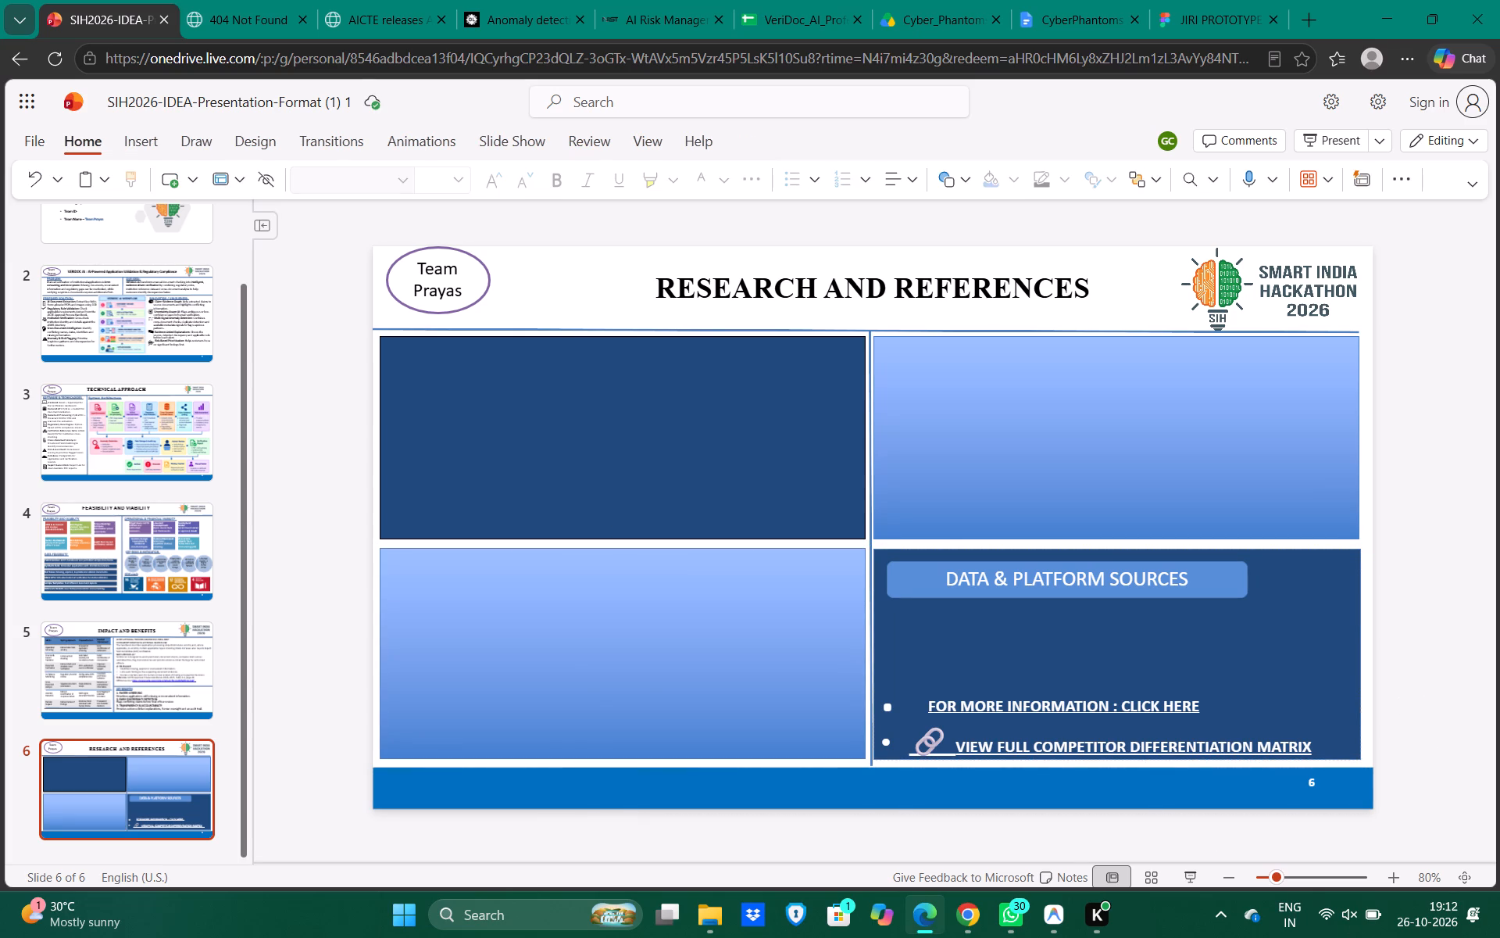
Set the "FOR MORE INFORMATION : CLICK HERE" text in the dark blue rectangle to font size 18.
left_click_drag(1230, 709, 921, 700)
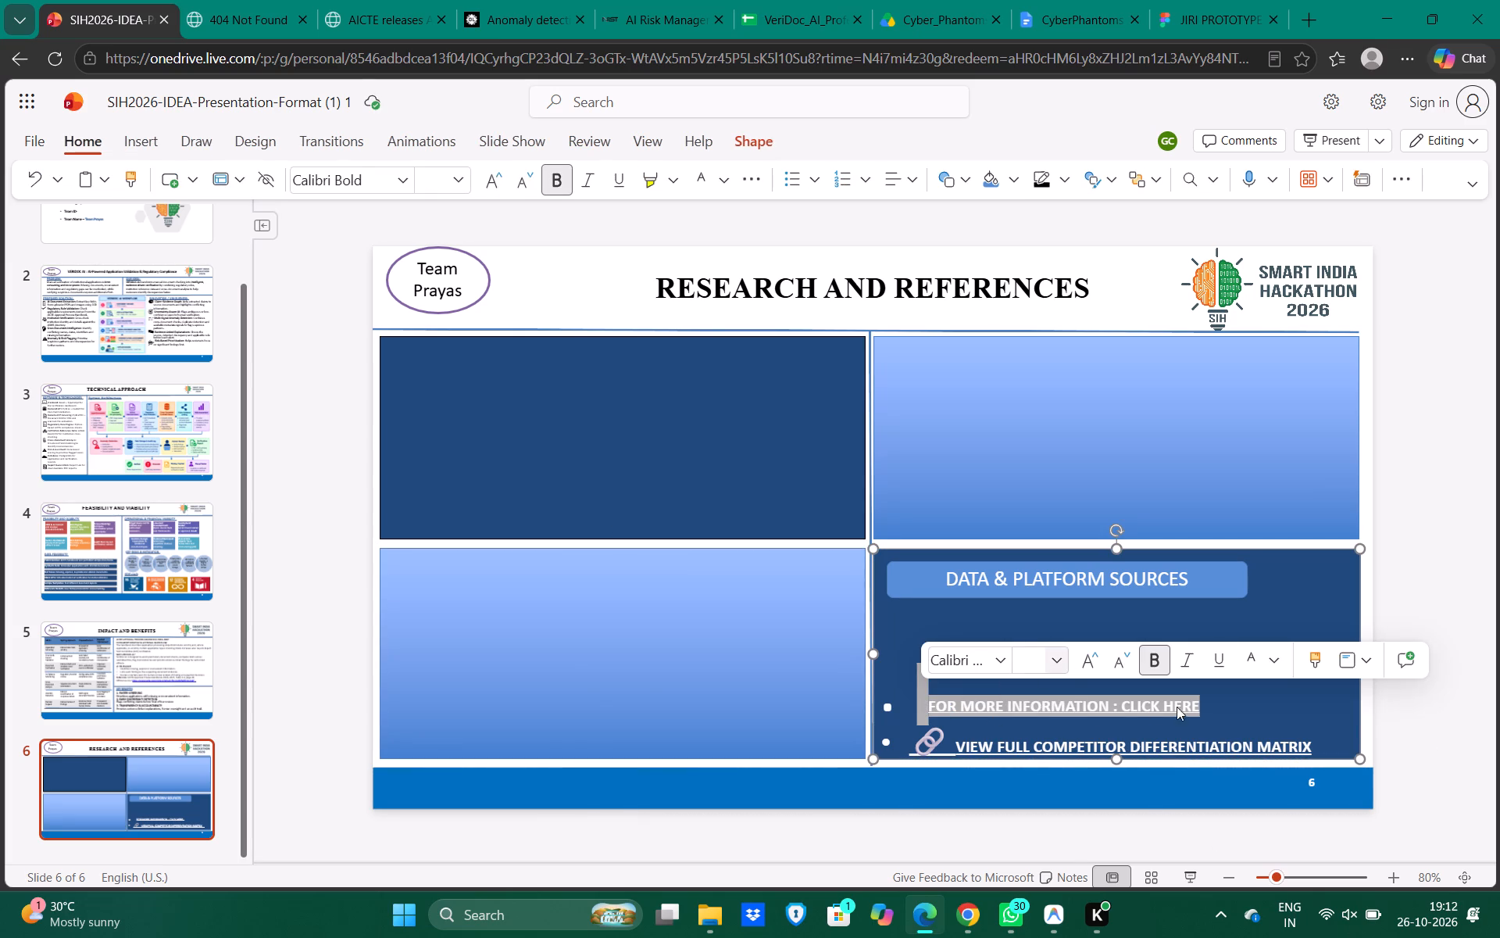
left_click(1211, 694)
left_click_drag(1211, 700, 932, 713)
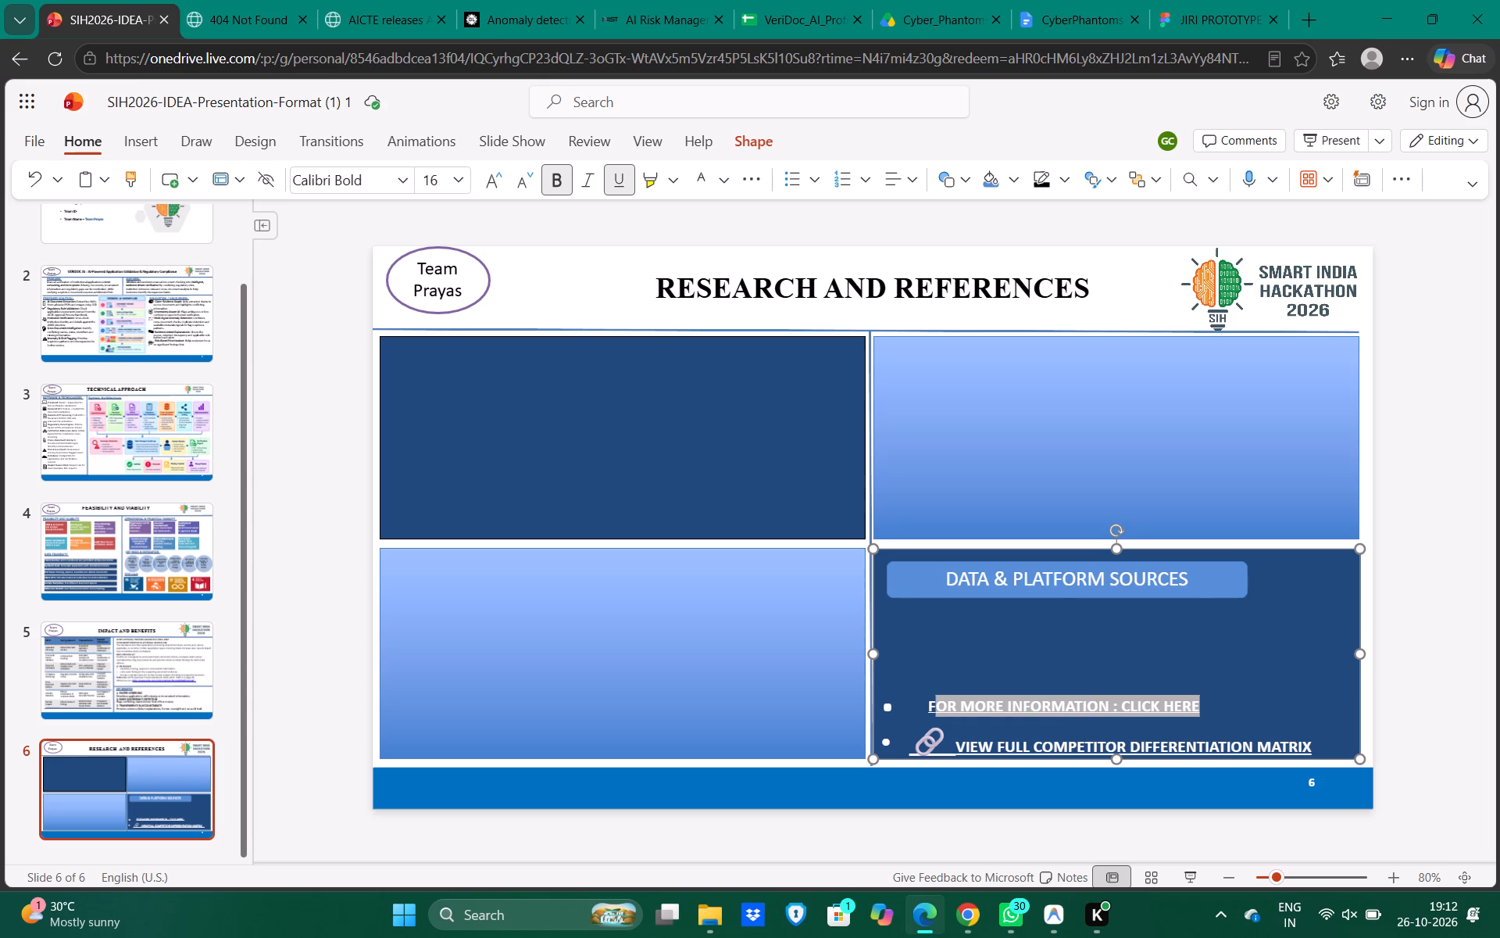
left_click_drag(932, 713, 927, 713)
left_click(1053, 671)
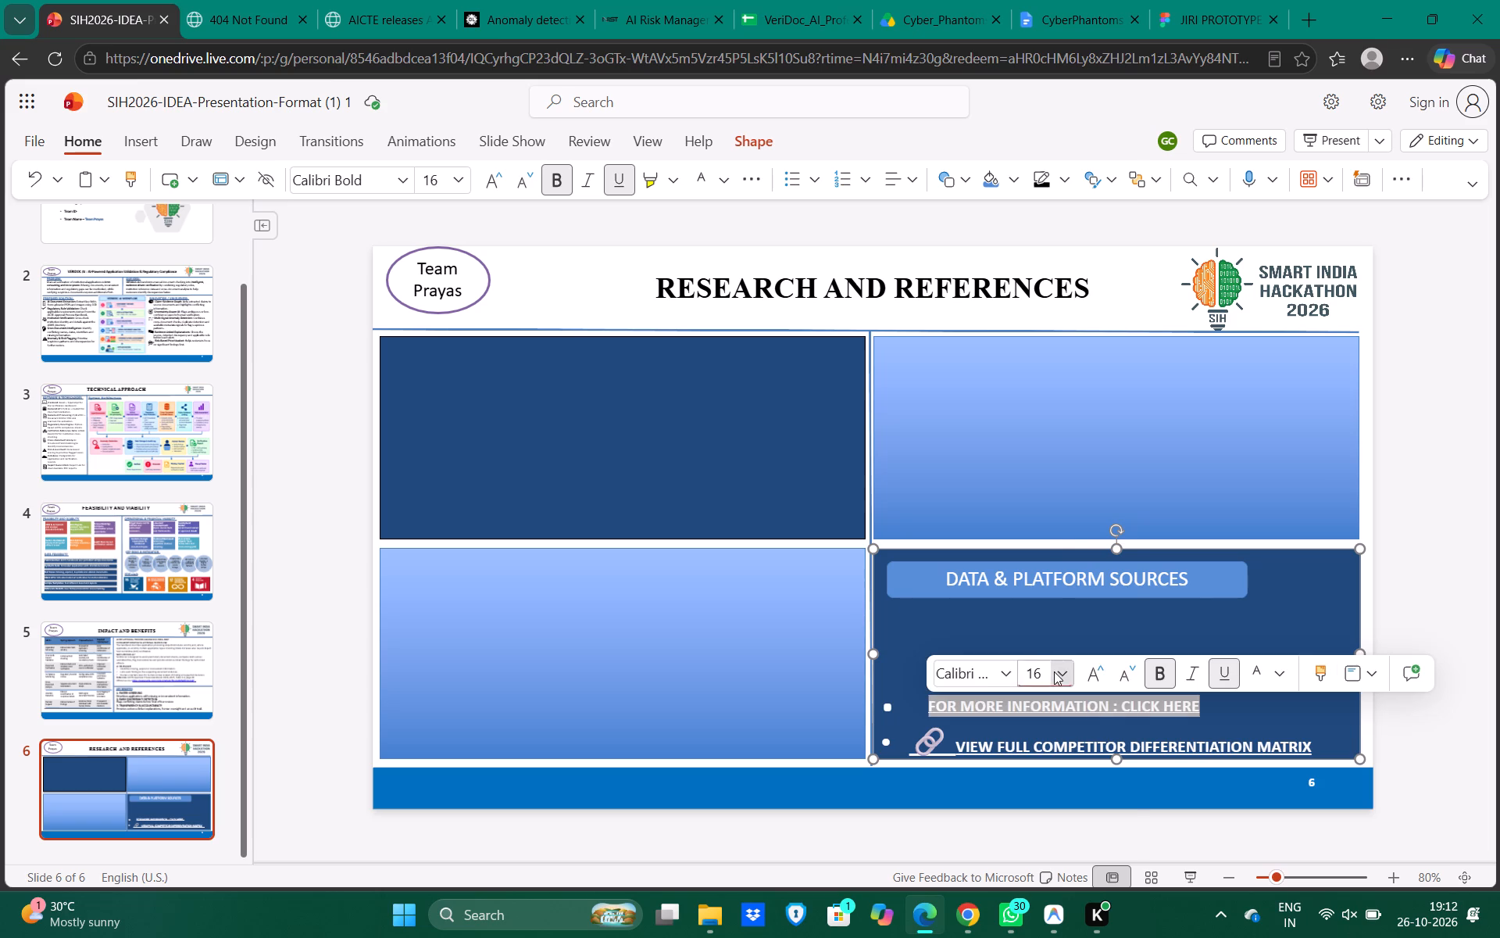
left_click(1115, 397)
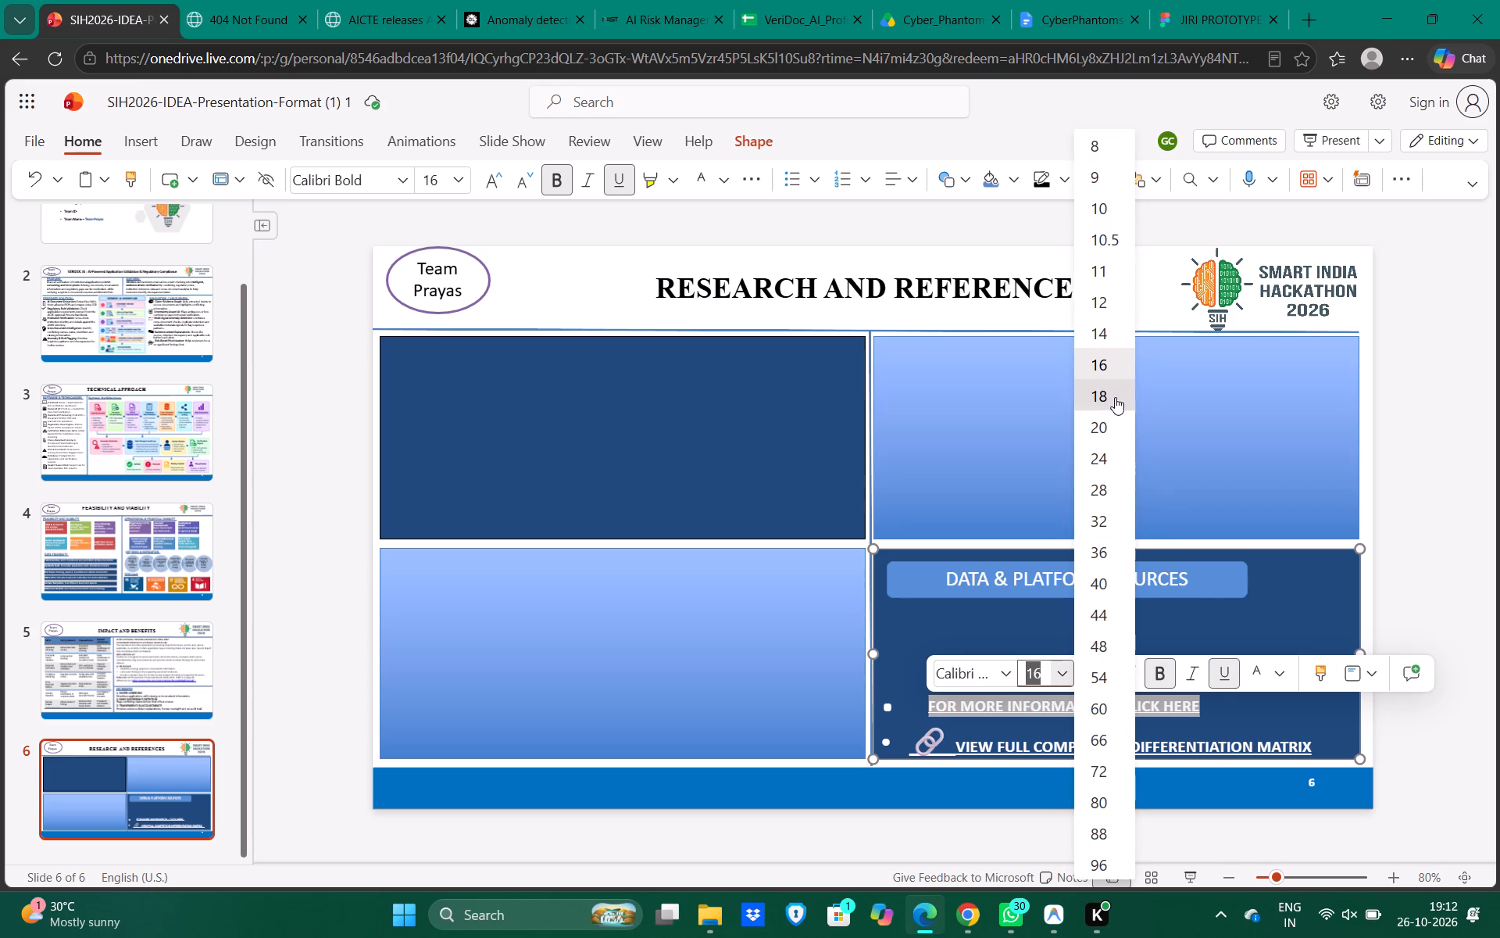
left_click(1425, 643)
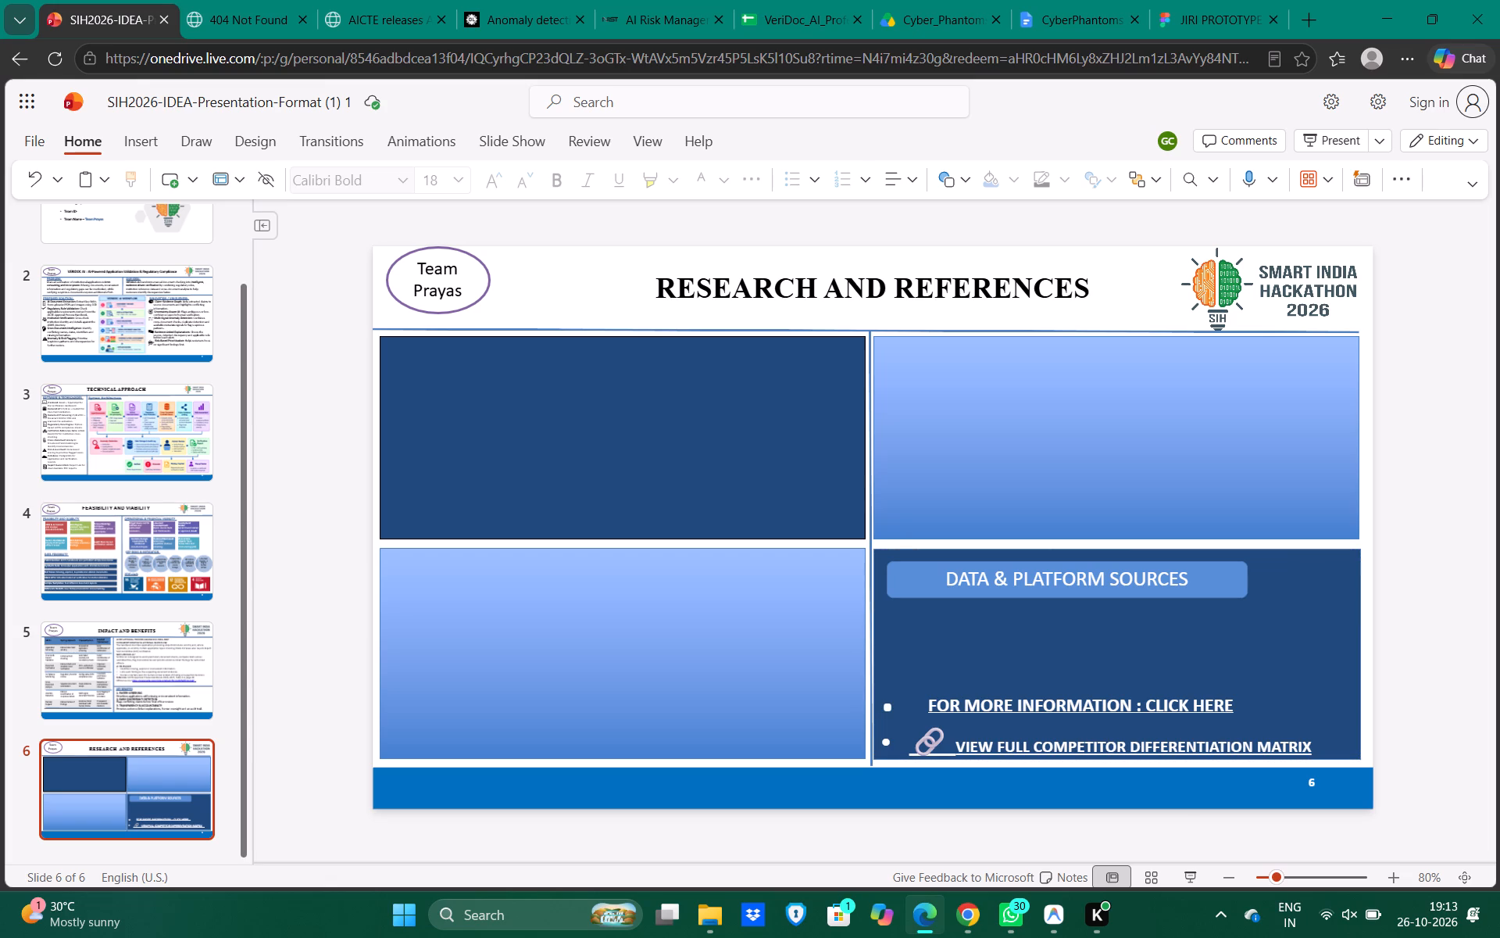
Copy the "FOR MORE INFORMATION" and "VIEW FULL COMPETITOR DIFFERENTIATION MATRIX" lines into the slide's lower-left light blue rectangle.
left_click_drag(886, 705, 1341, 758)
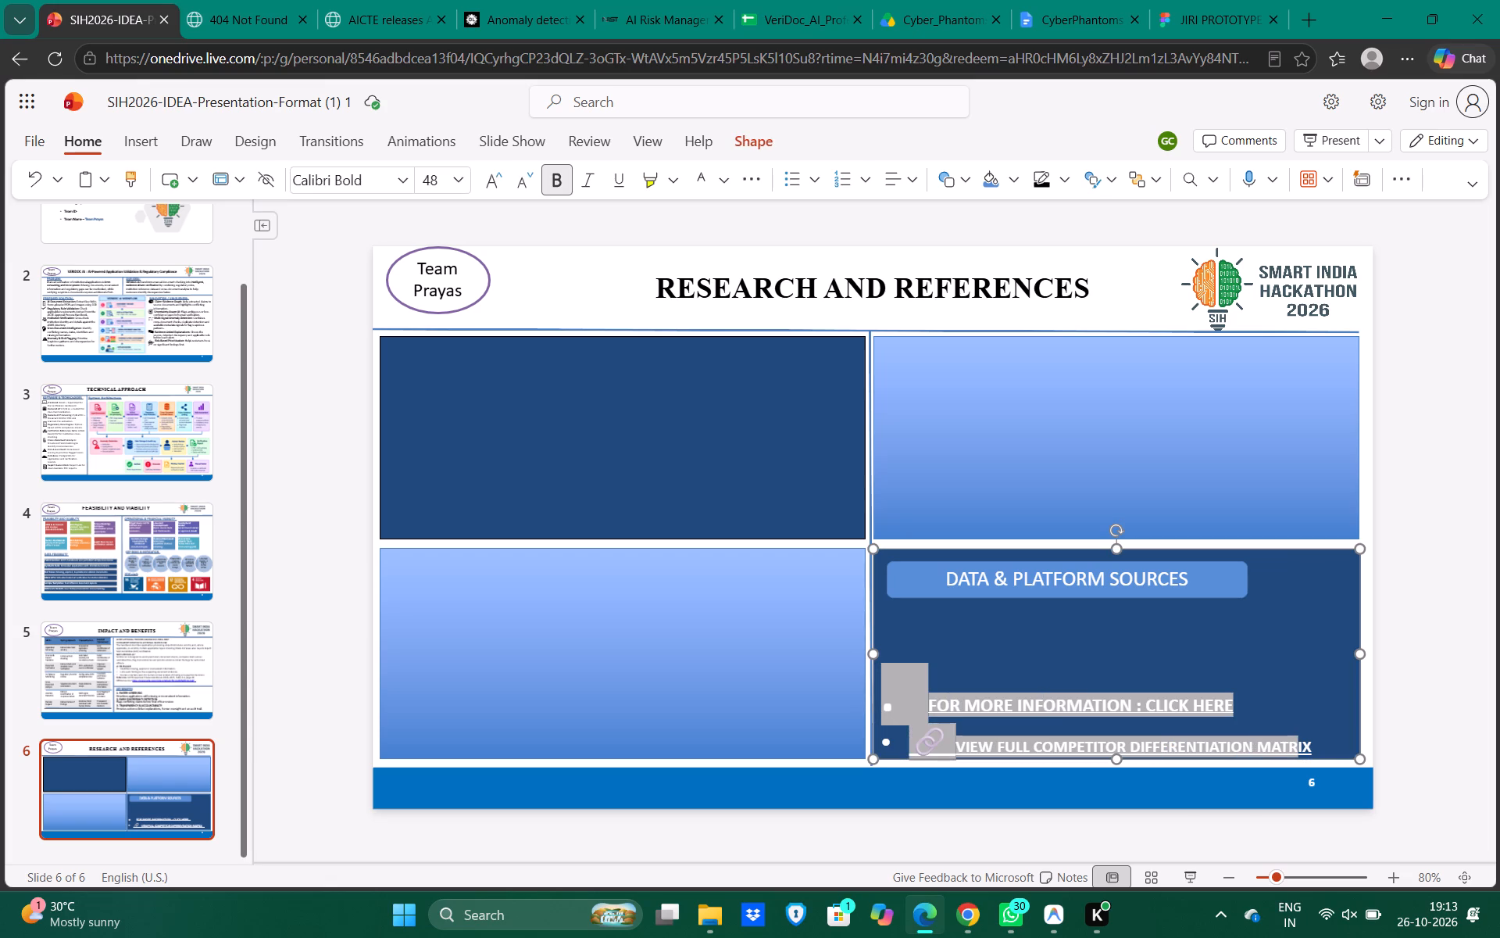
left_click_drag(1341, 758, 1271, 754)
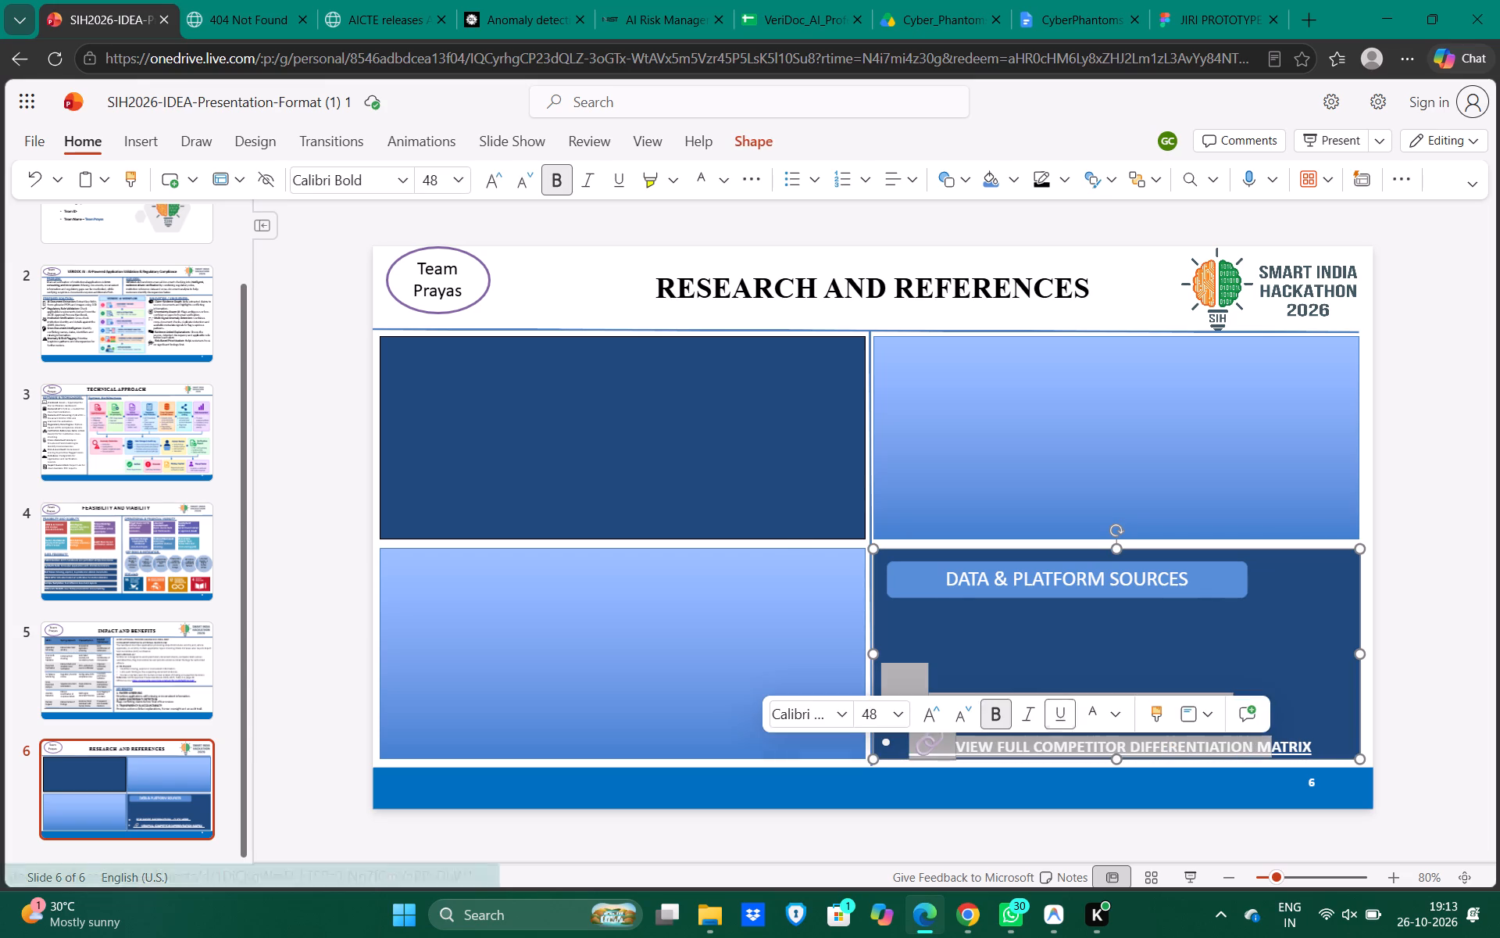
left_click(1298, 666)
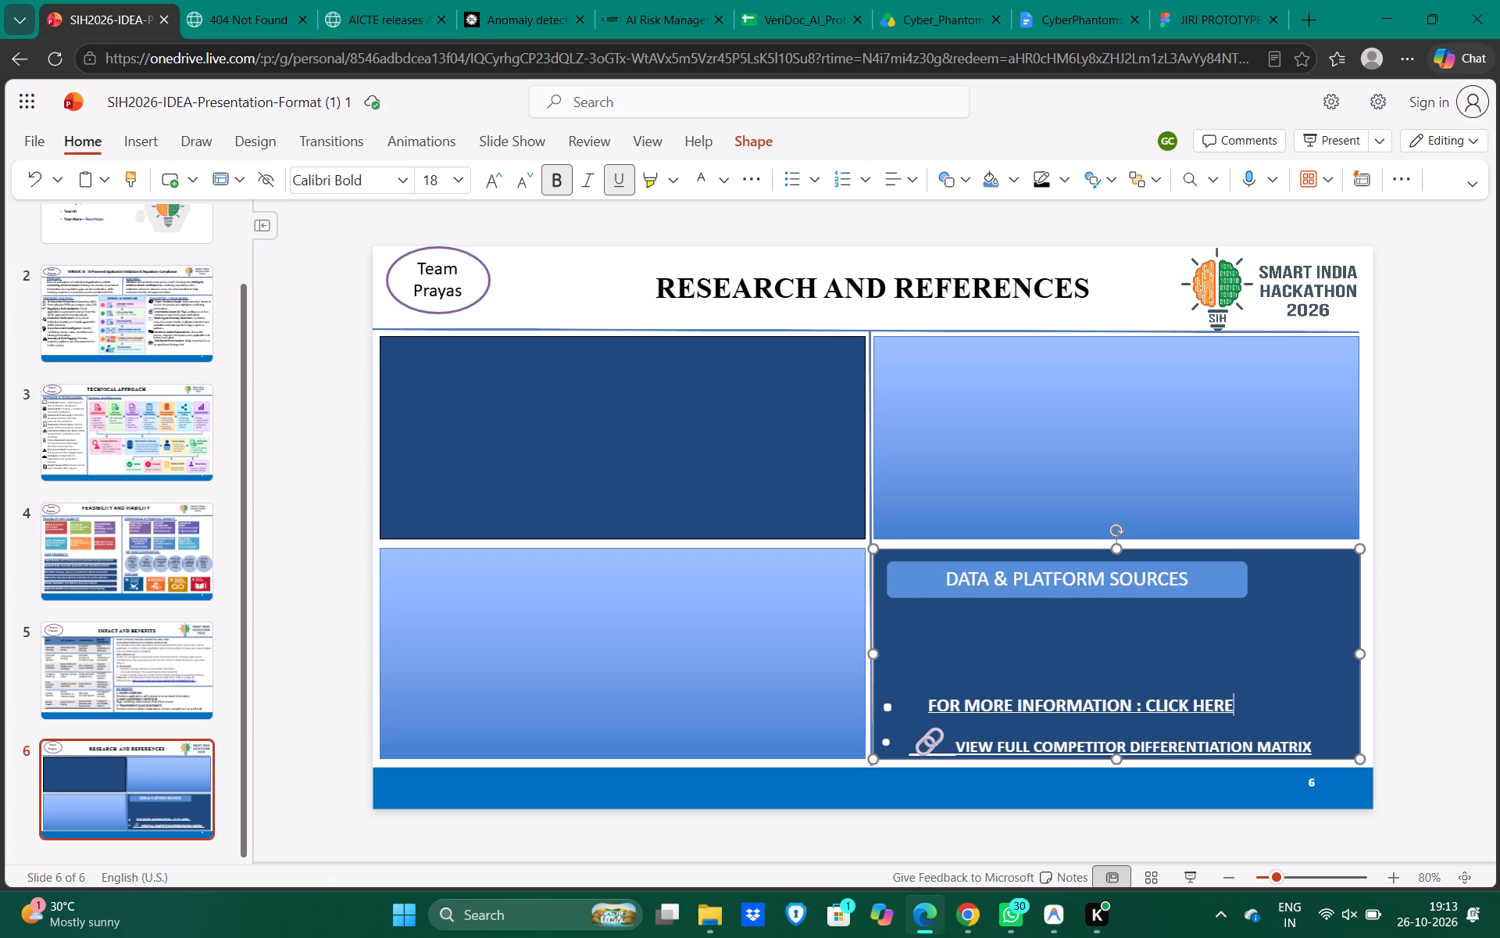
left_click_drag(887, 704, 1327, 738)
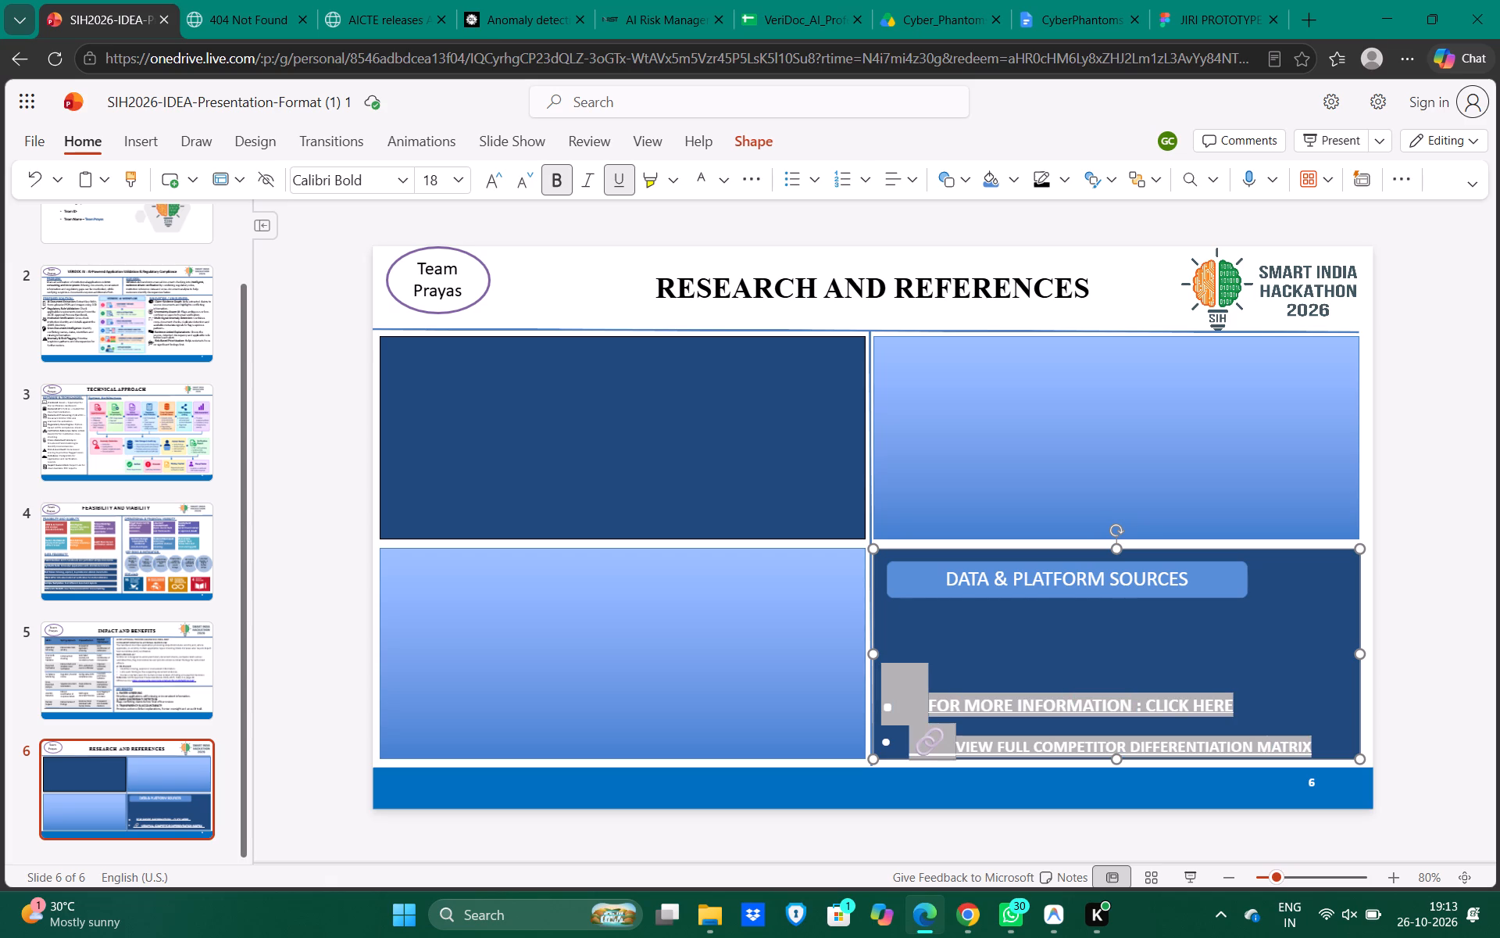
left_click_drag(1327, 738, 1330, 738)
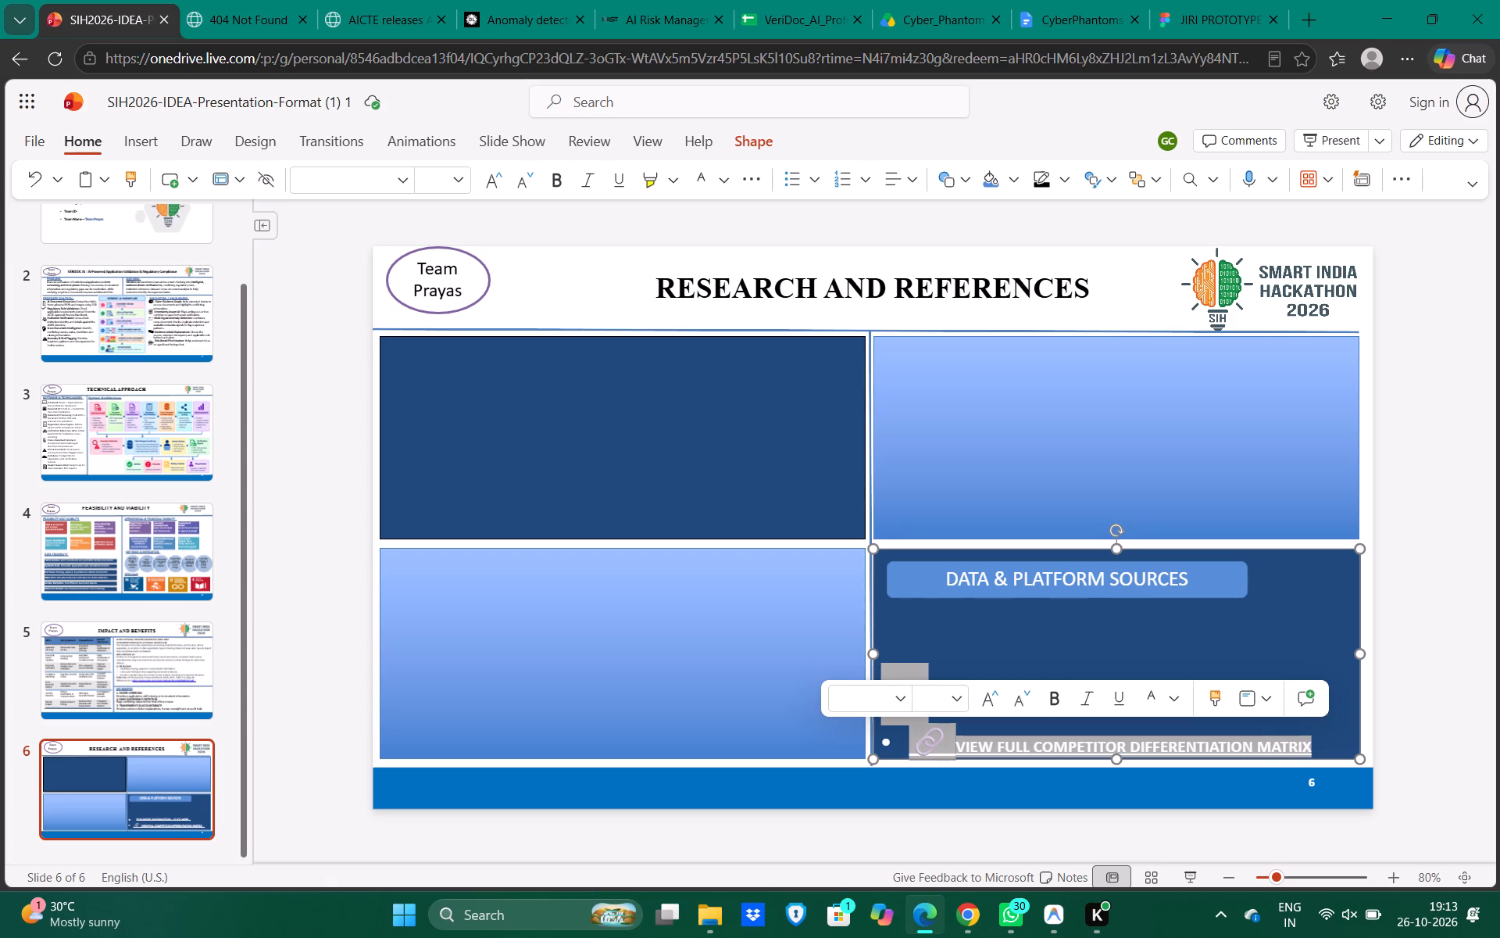
key("ctrl+c")
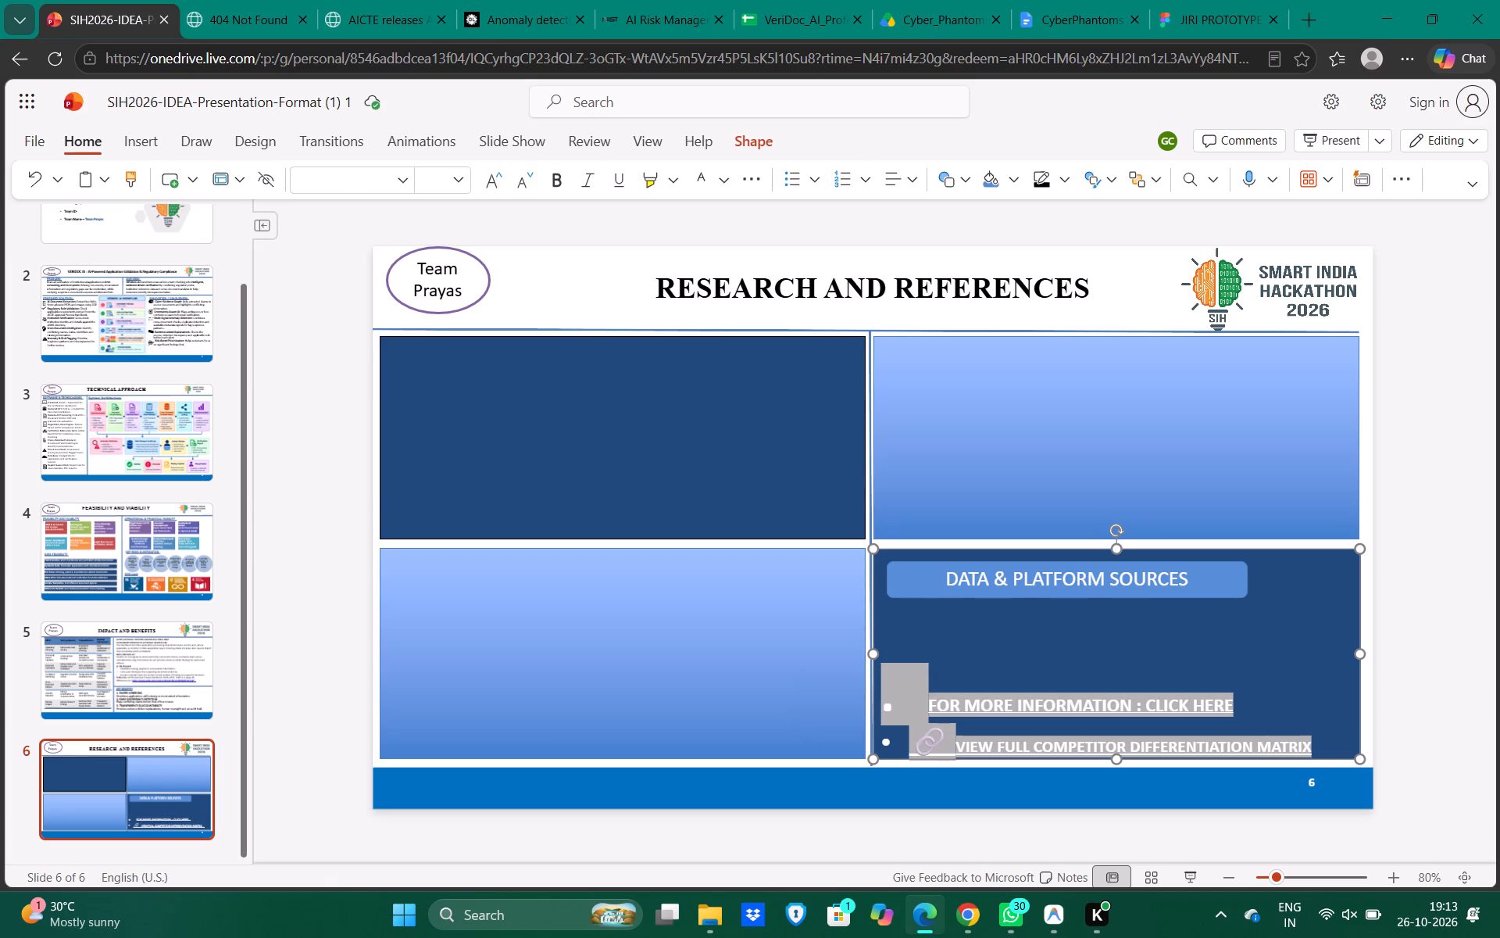
left_click(484, 597)
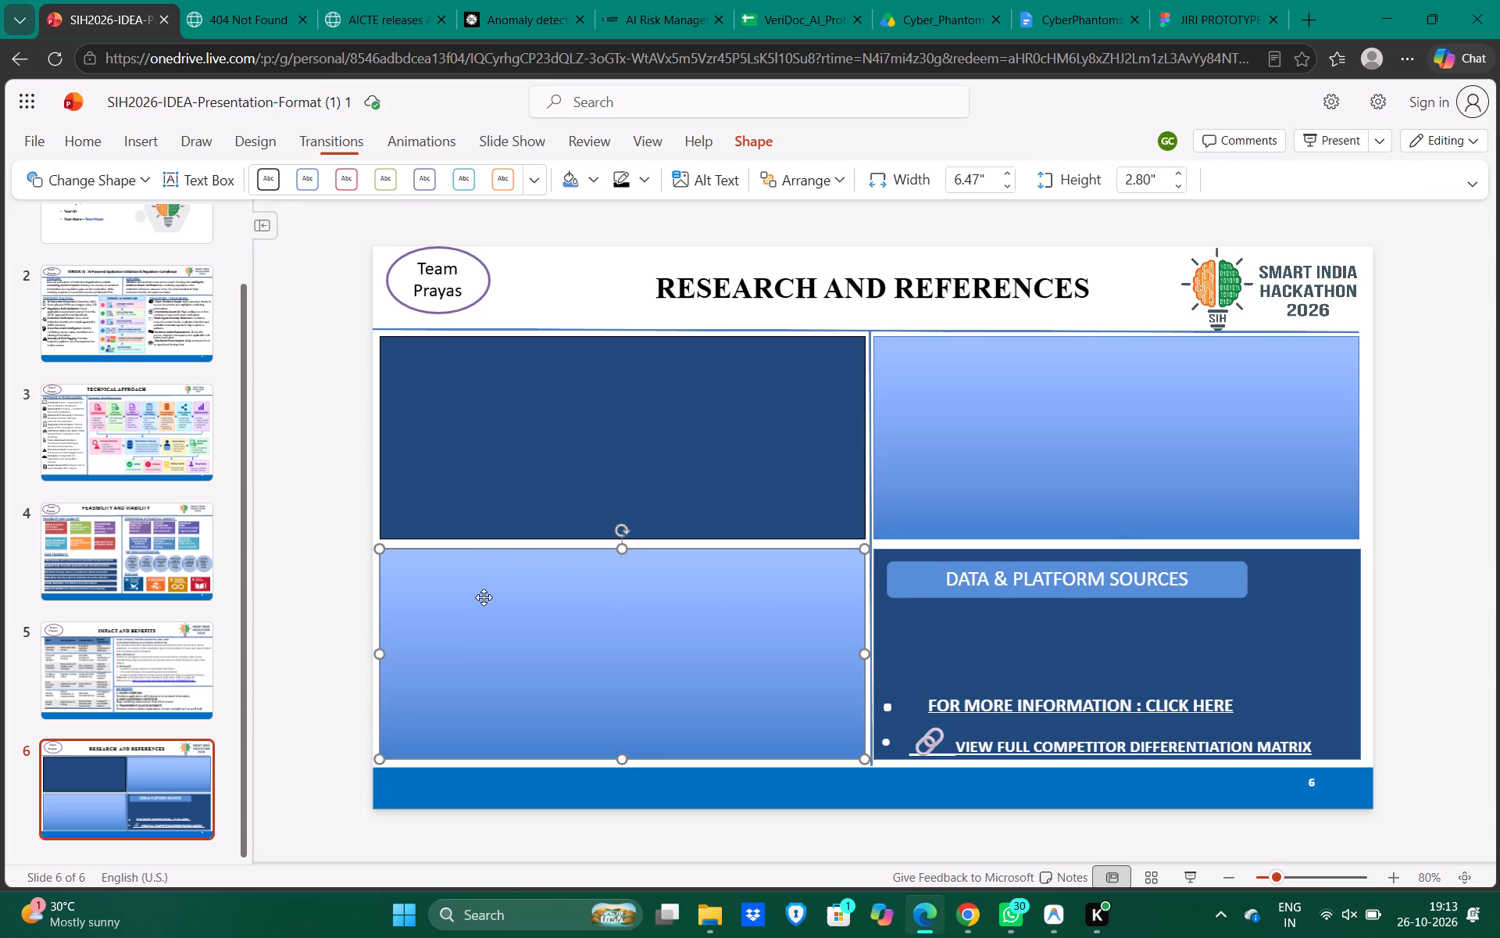
left_click(484, 651)
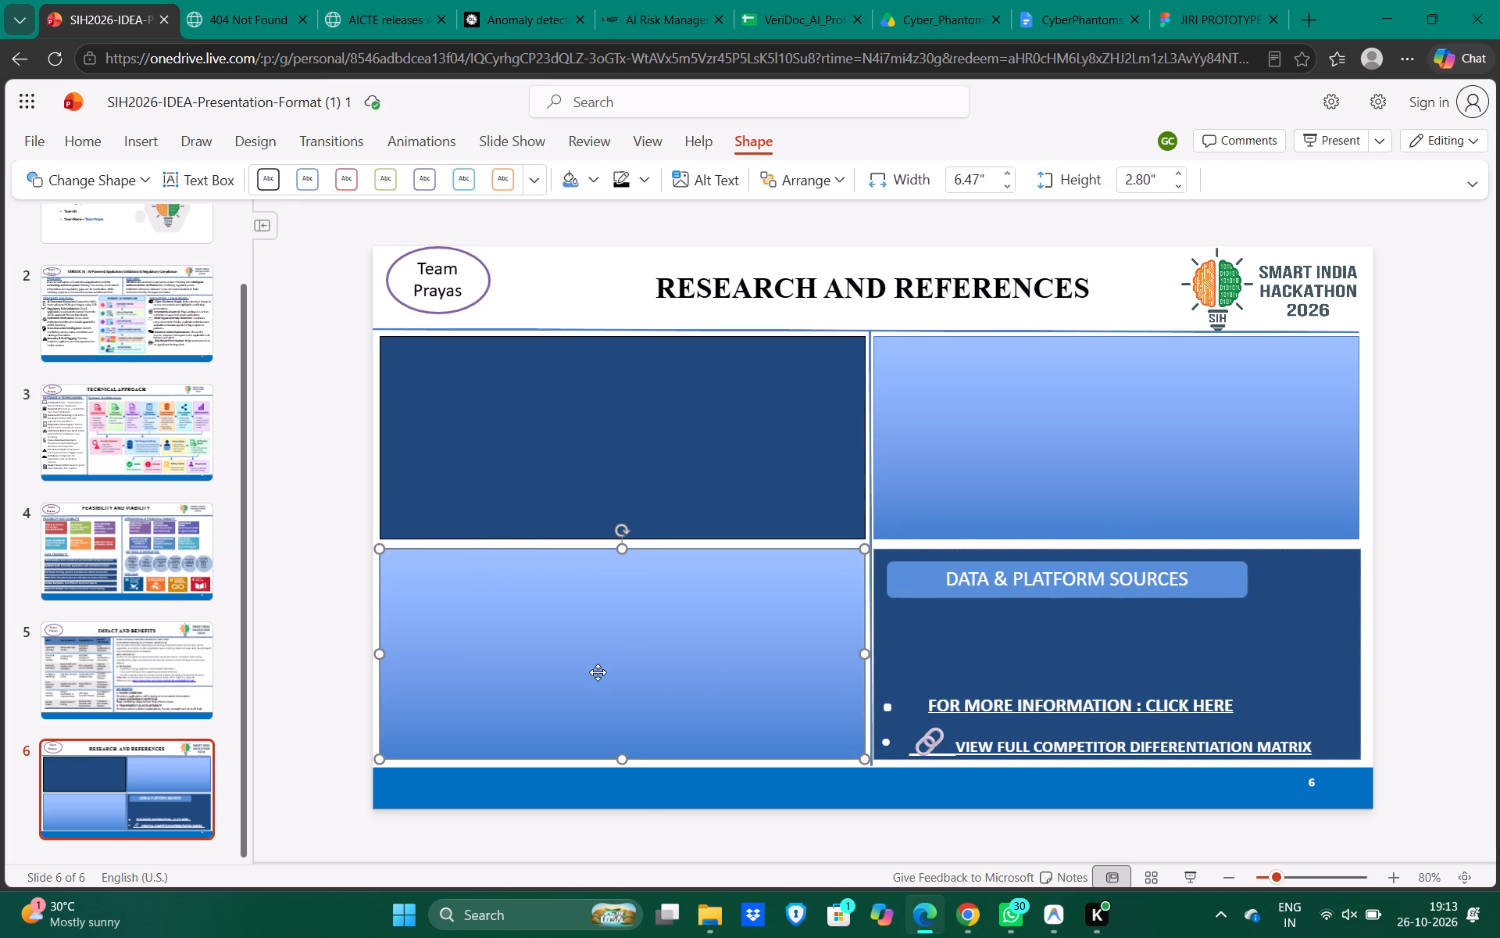
key("ctrl+v")
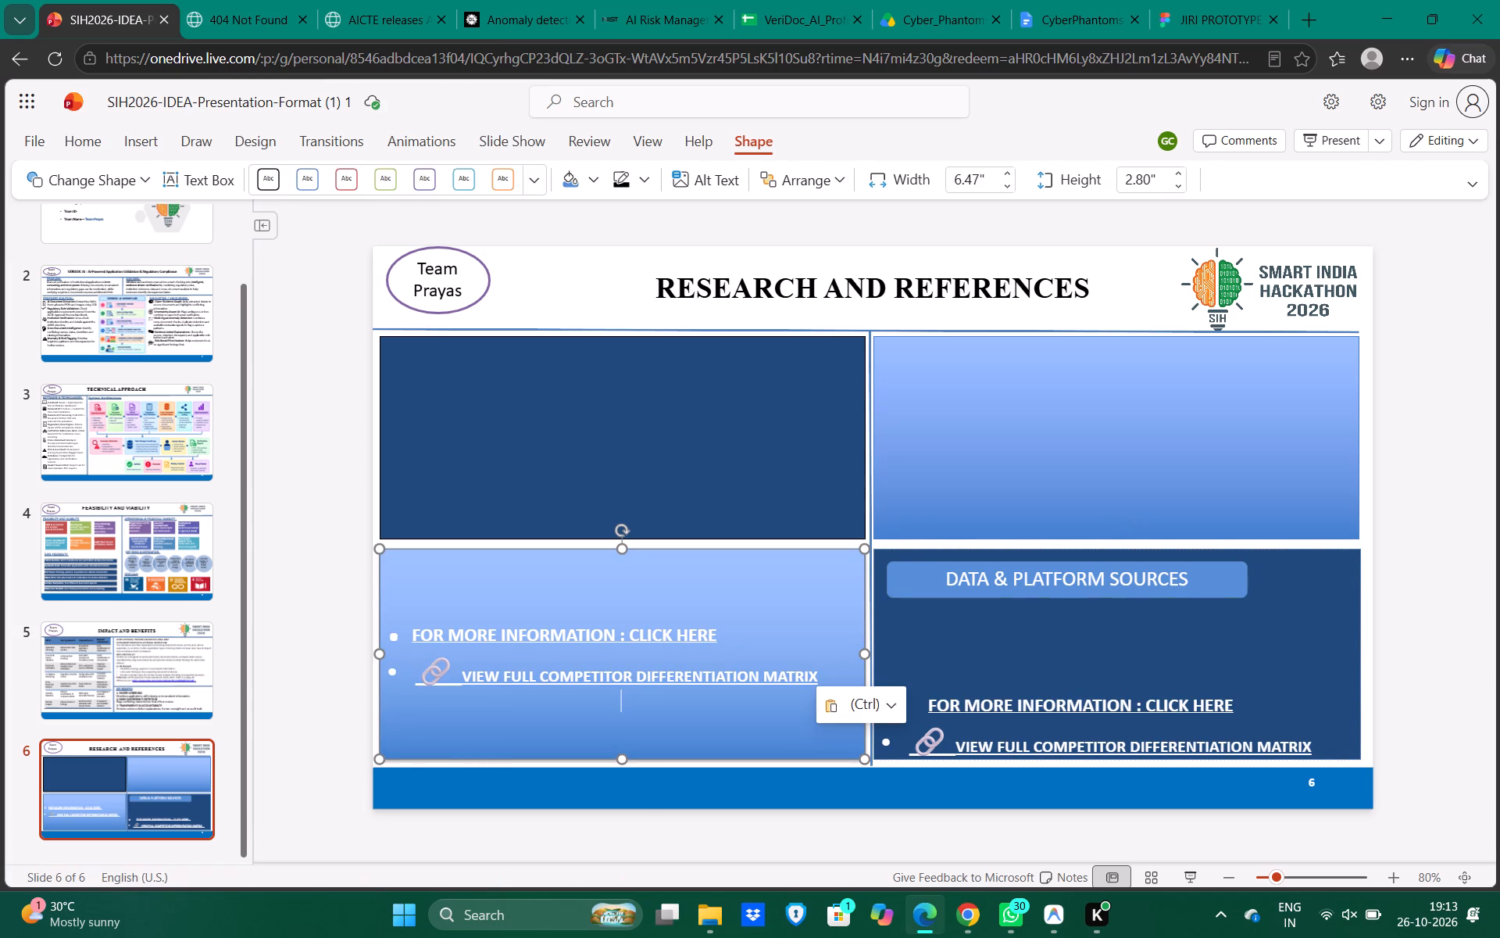
Delete both link lines from the dark blue "DATA & PLATFORM SOURCES" rectangle.
left_click_drag(1325, 740, 788, 668)
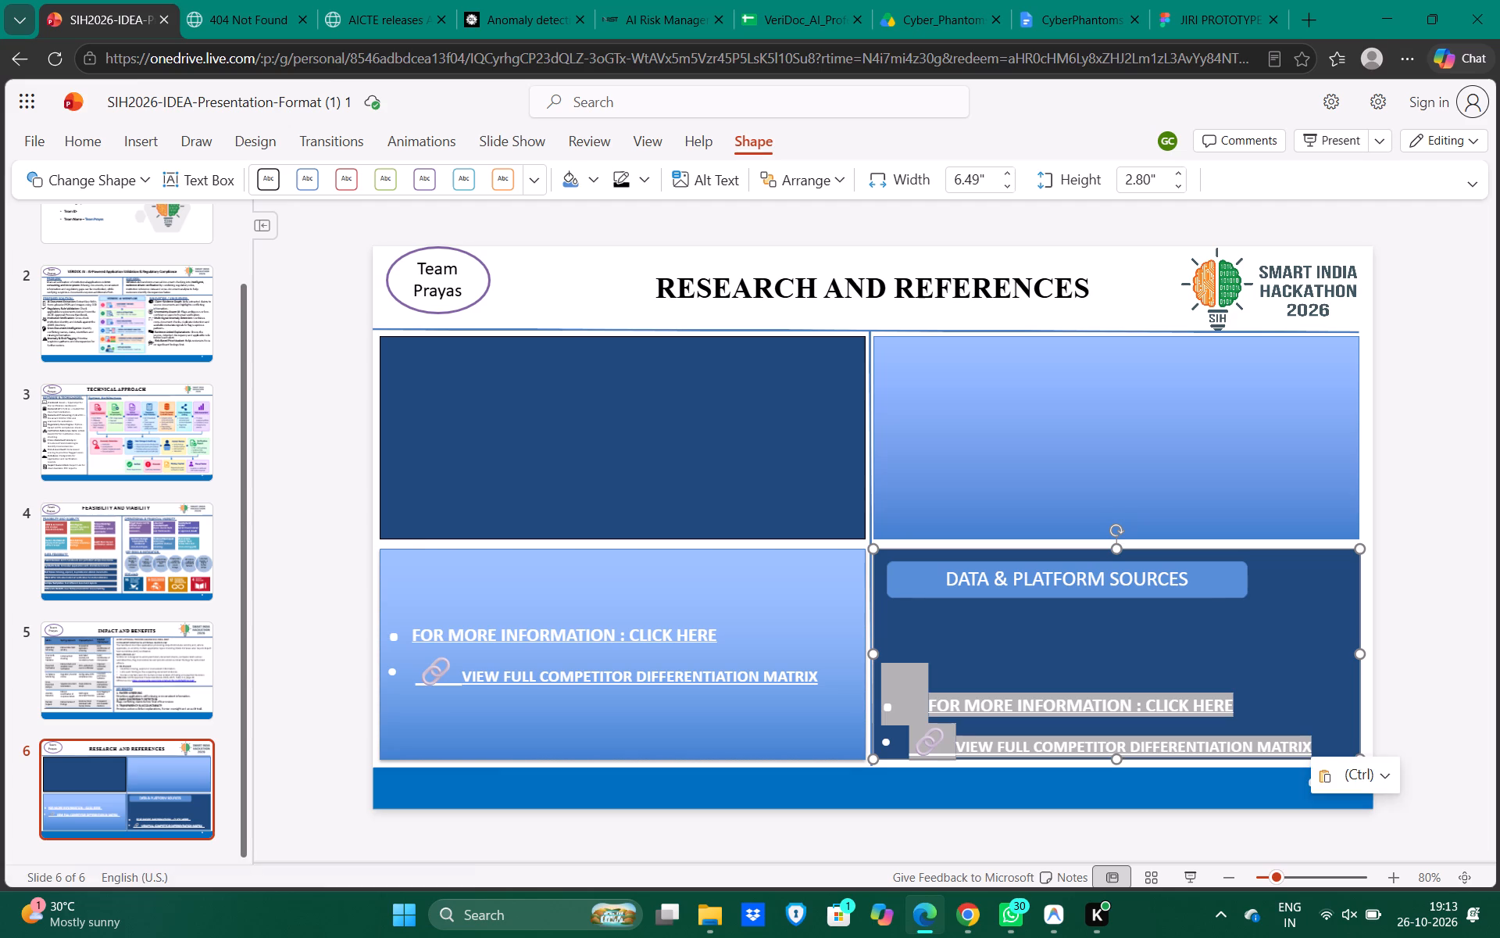
key("BackSpace")
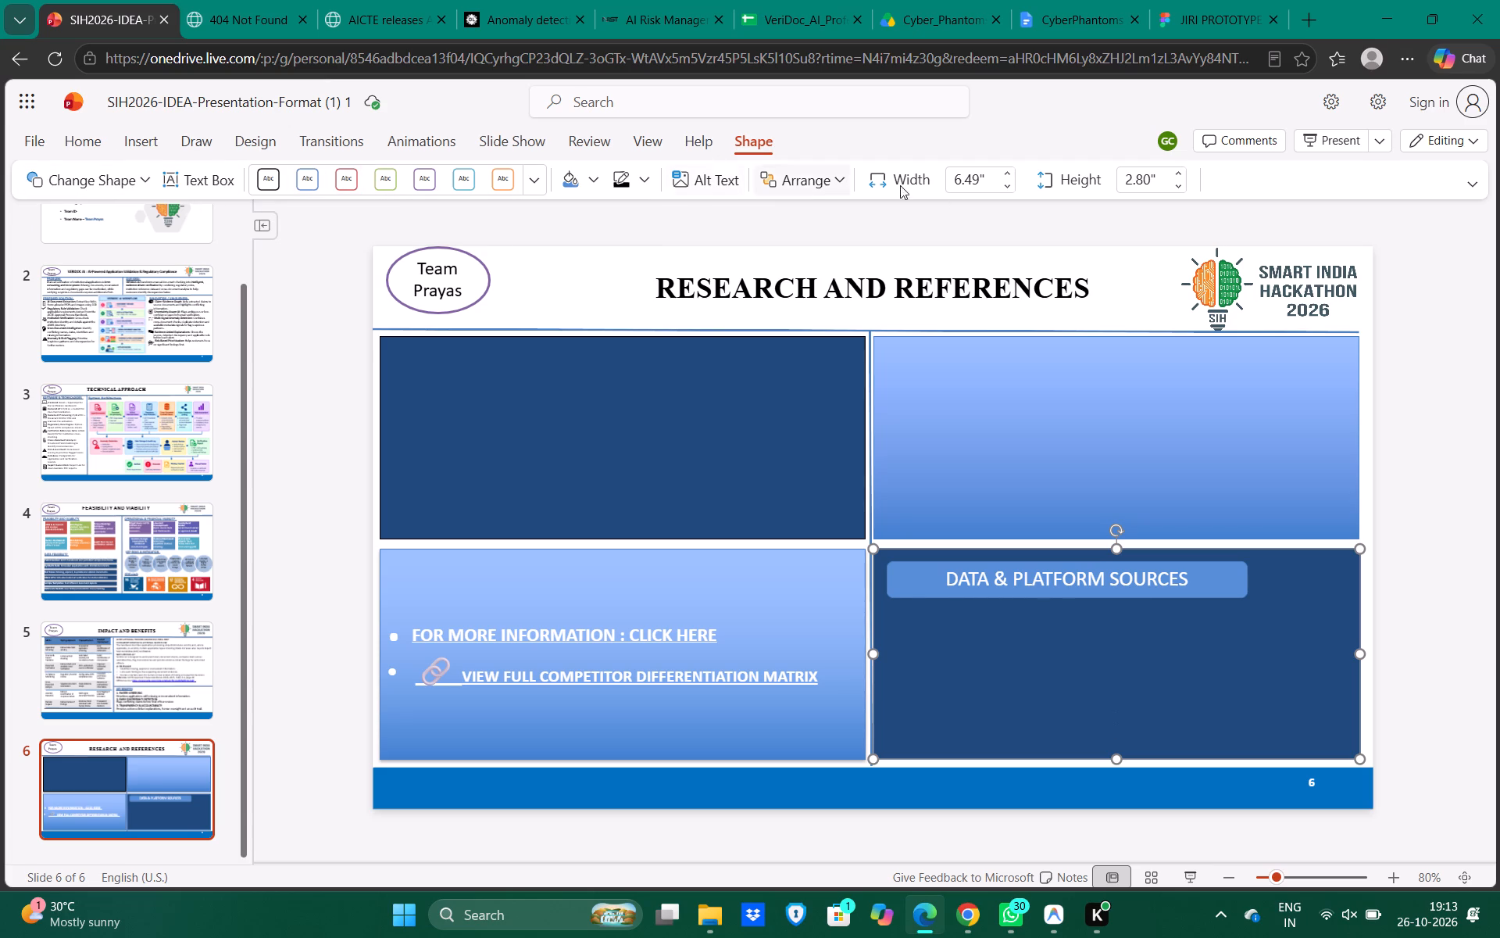
Insert a rounded rectangle about 6.01" wide and 1.00" high across the bottom of the dark blue "DATA & PLATFORM SOURCES" rectangle.
left_click(151, 134)
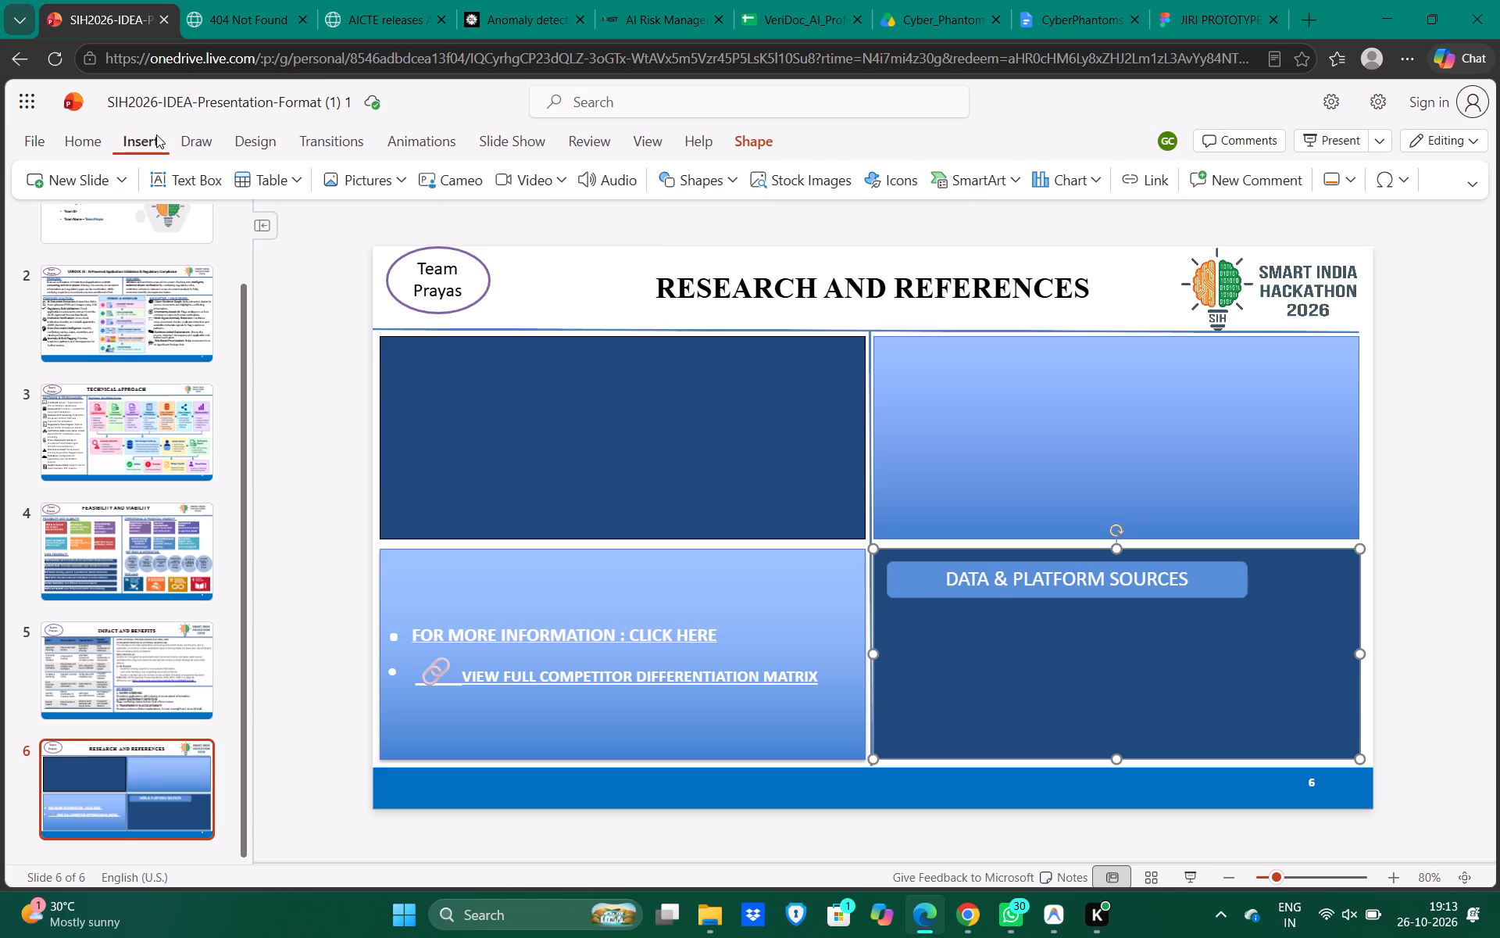
left_click(696, 174)
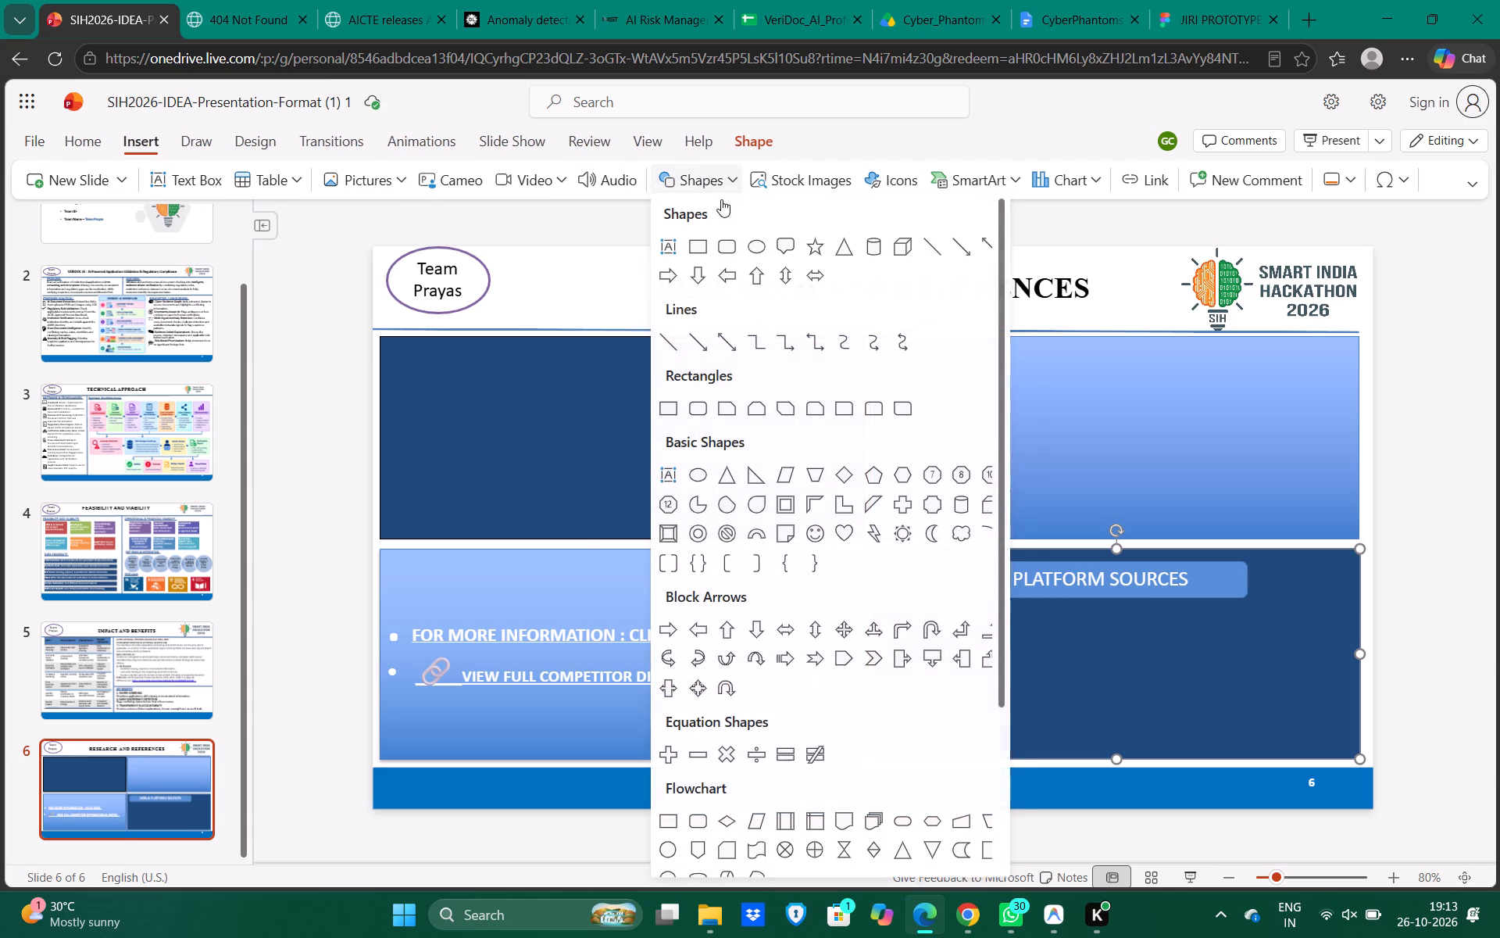
left_click(723, 245)
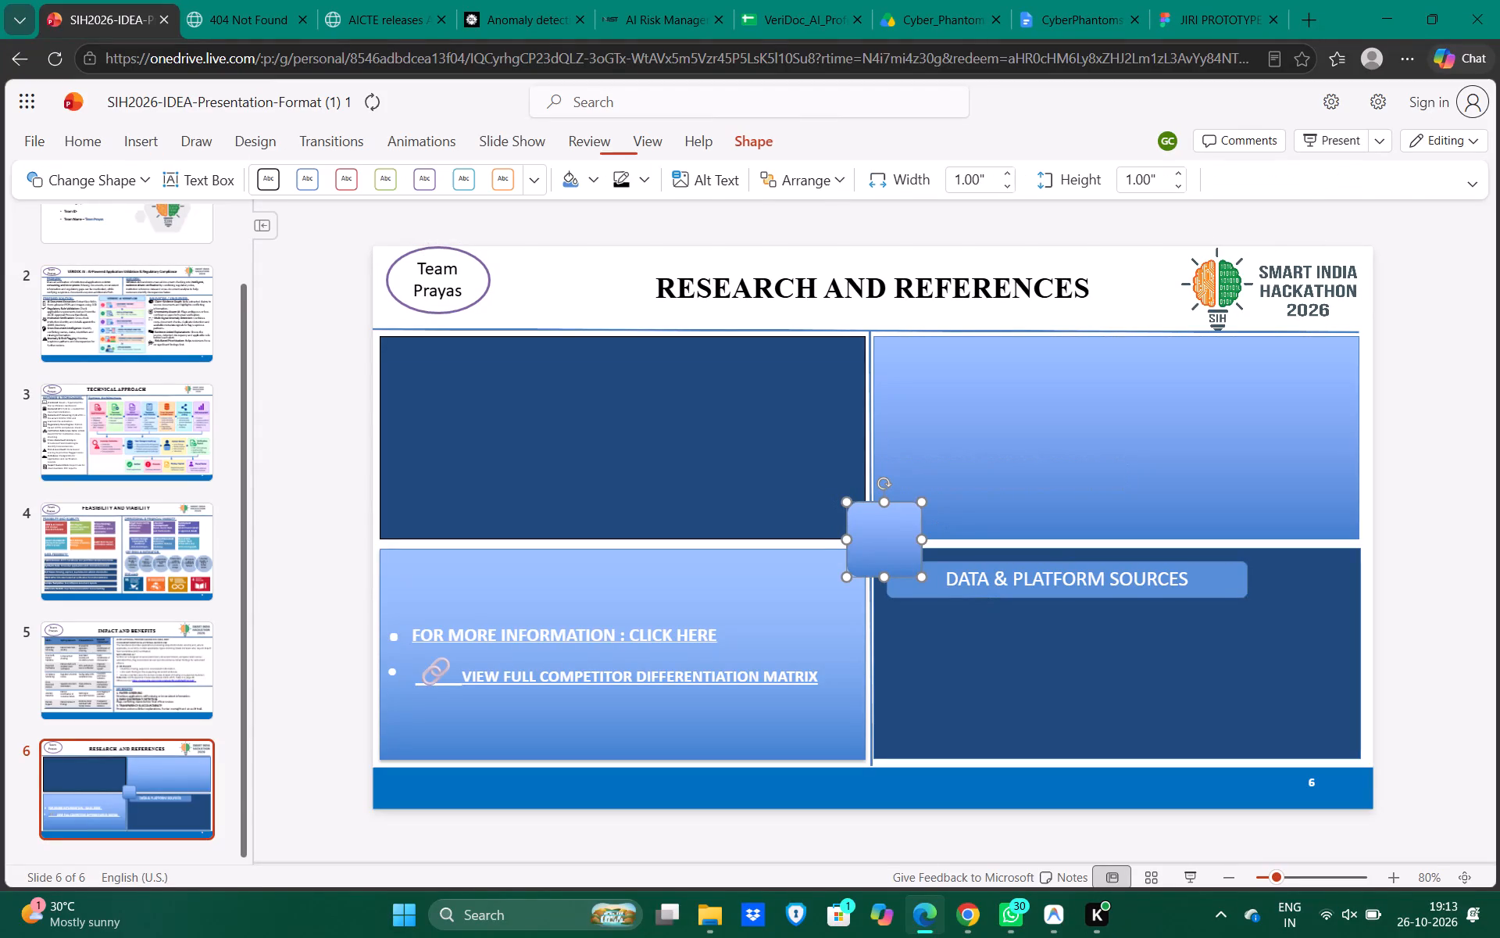
left_click_drag(881, 529, 965, 701)
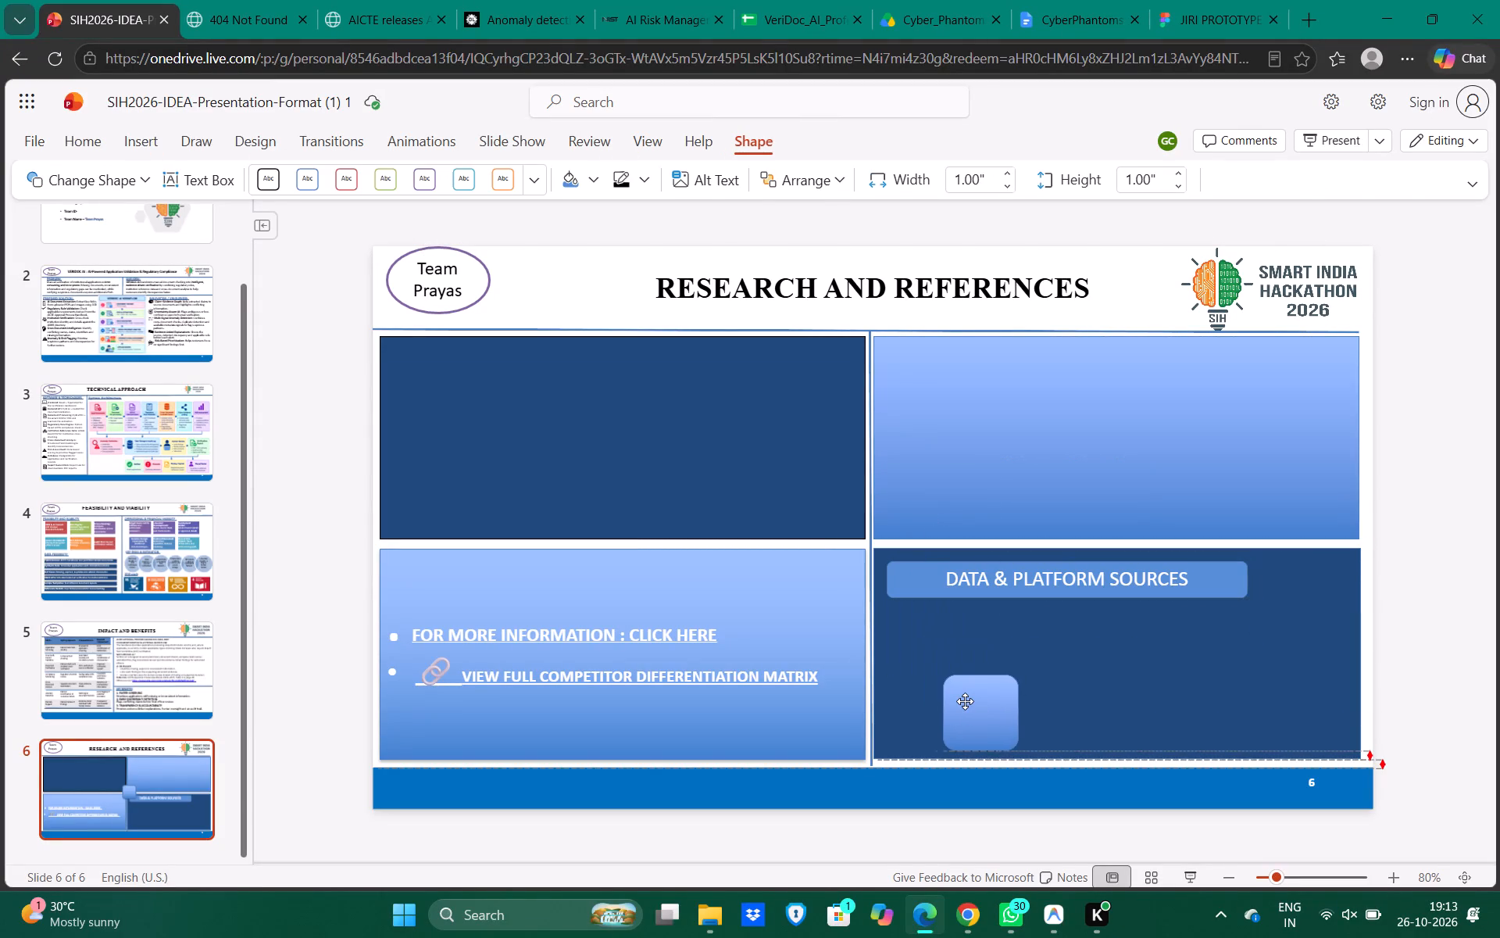
left_click_drag(965, 701, 966, 699)
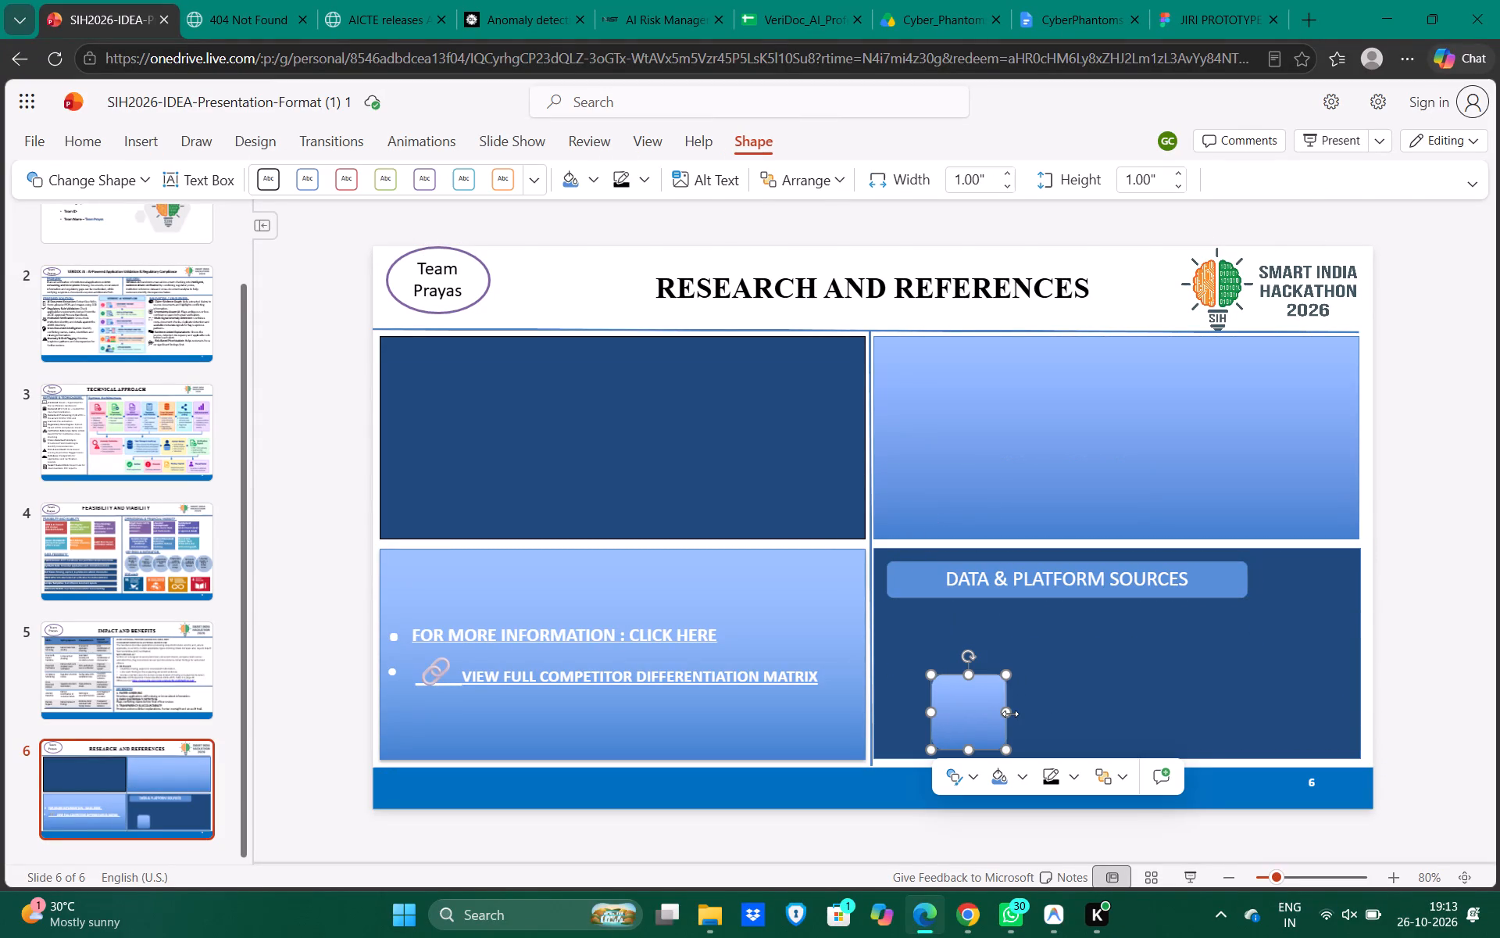
left_click_drag(1010, 714, 1341, 729)
left_click_drag(934, 715, 886, 717)
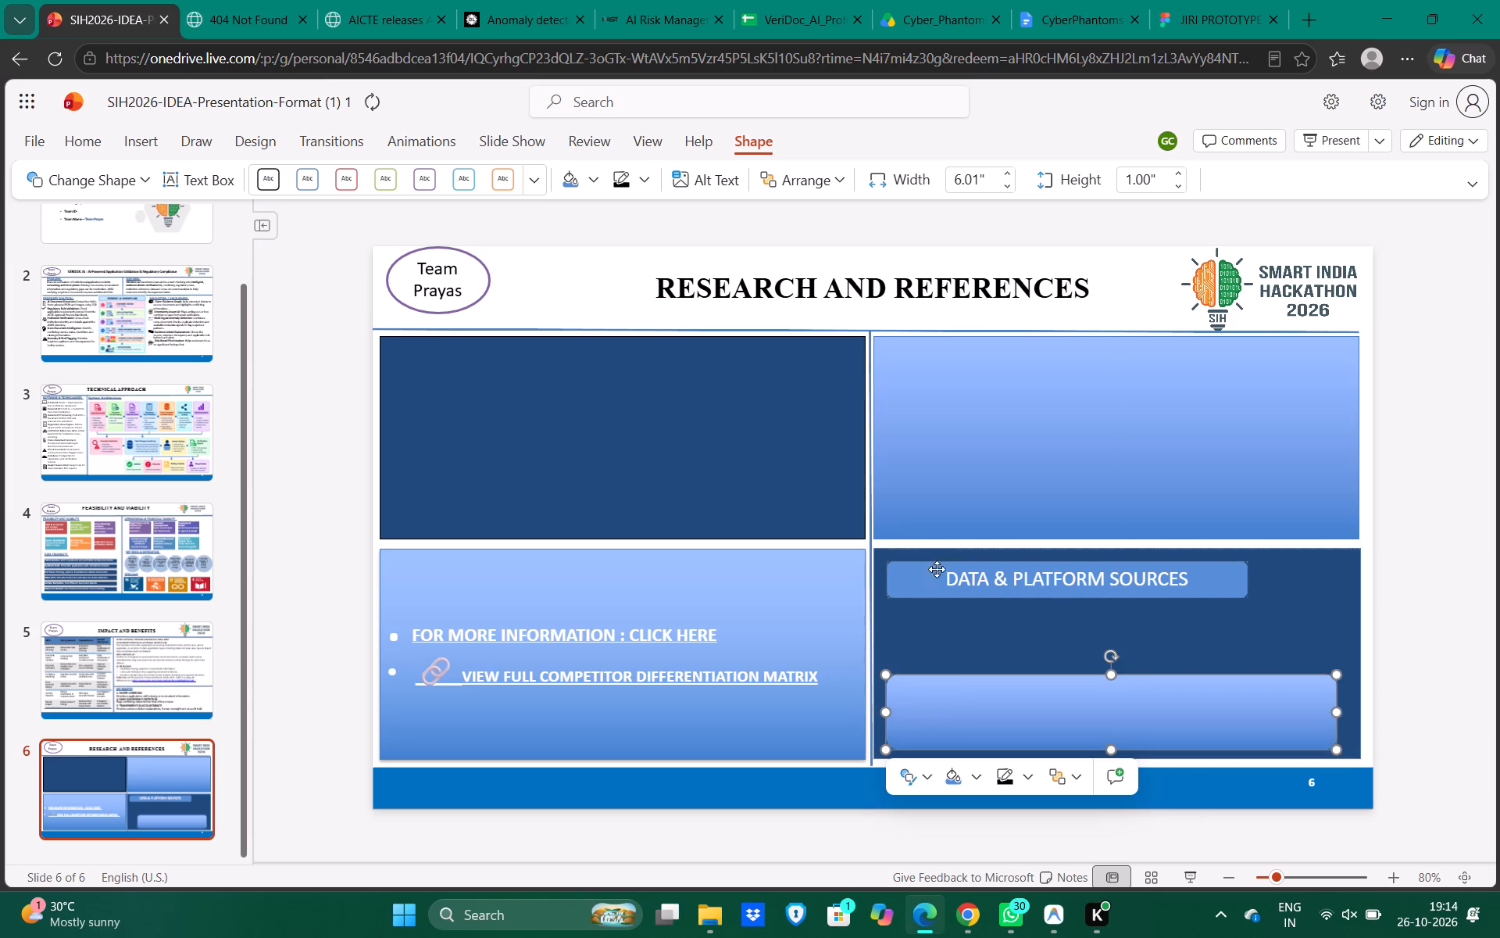
Move the "DATA & PLATFORM SOURCES" heading bar up so it straddles the top edge of its dark blue rectangle.
left_click(1006, 589)
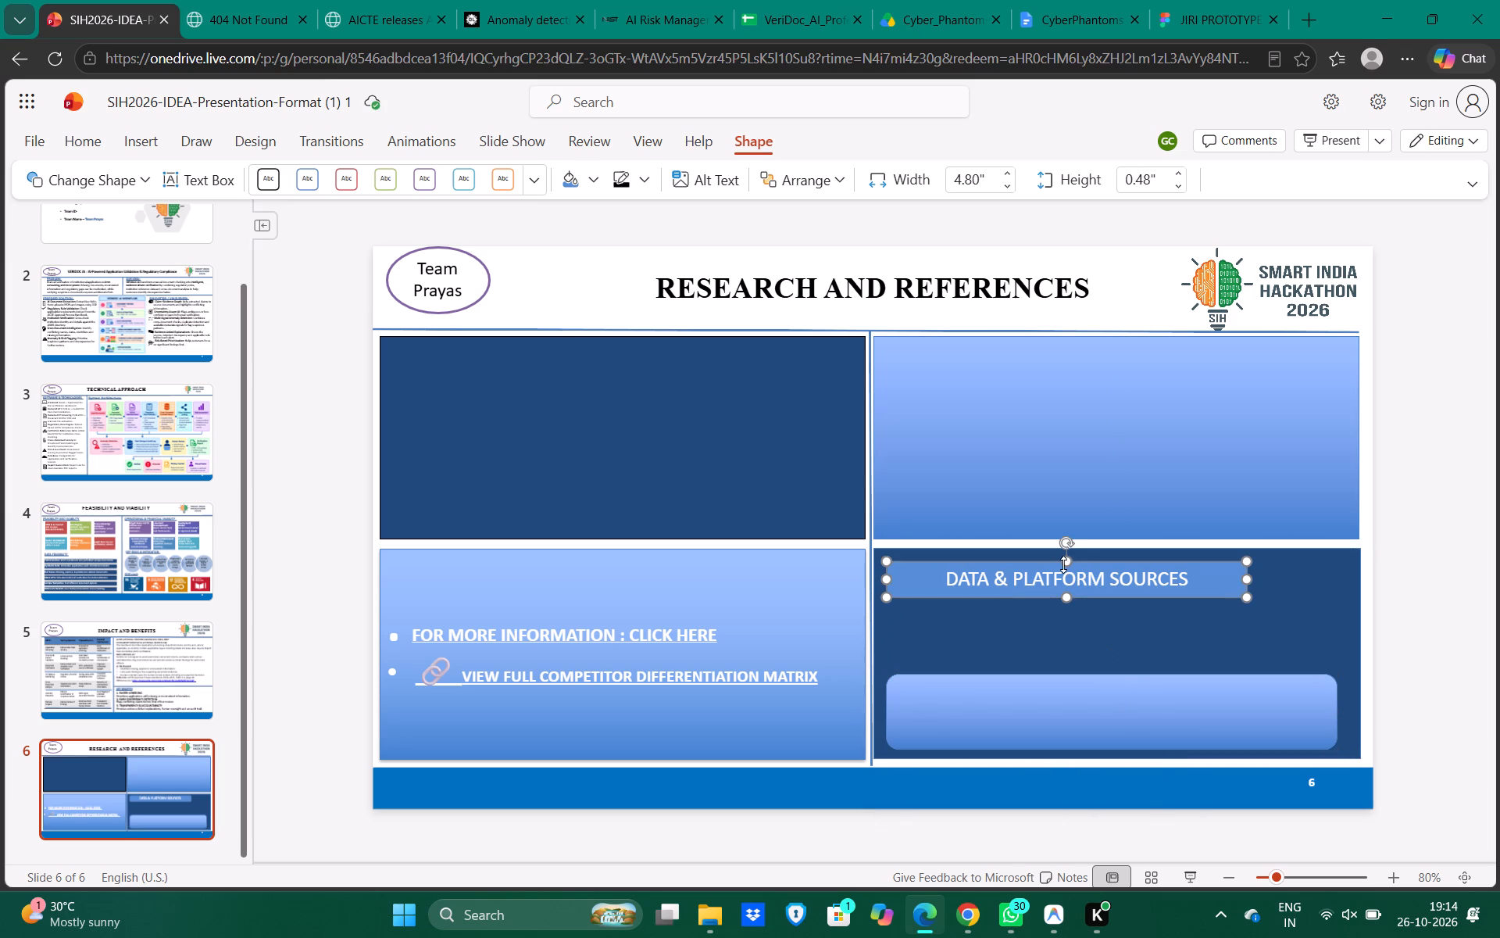
left_click_drag(1076, 563, 1072, 557)
left_click_drag(1072, 557, 1034, 548)
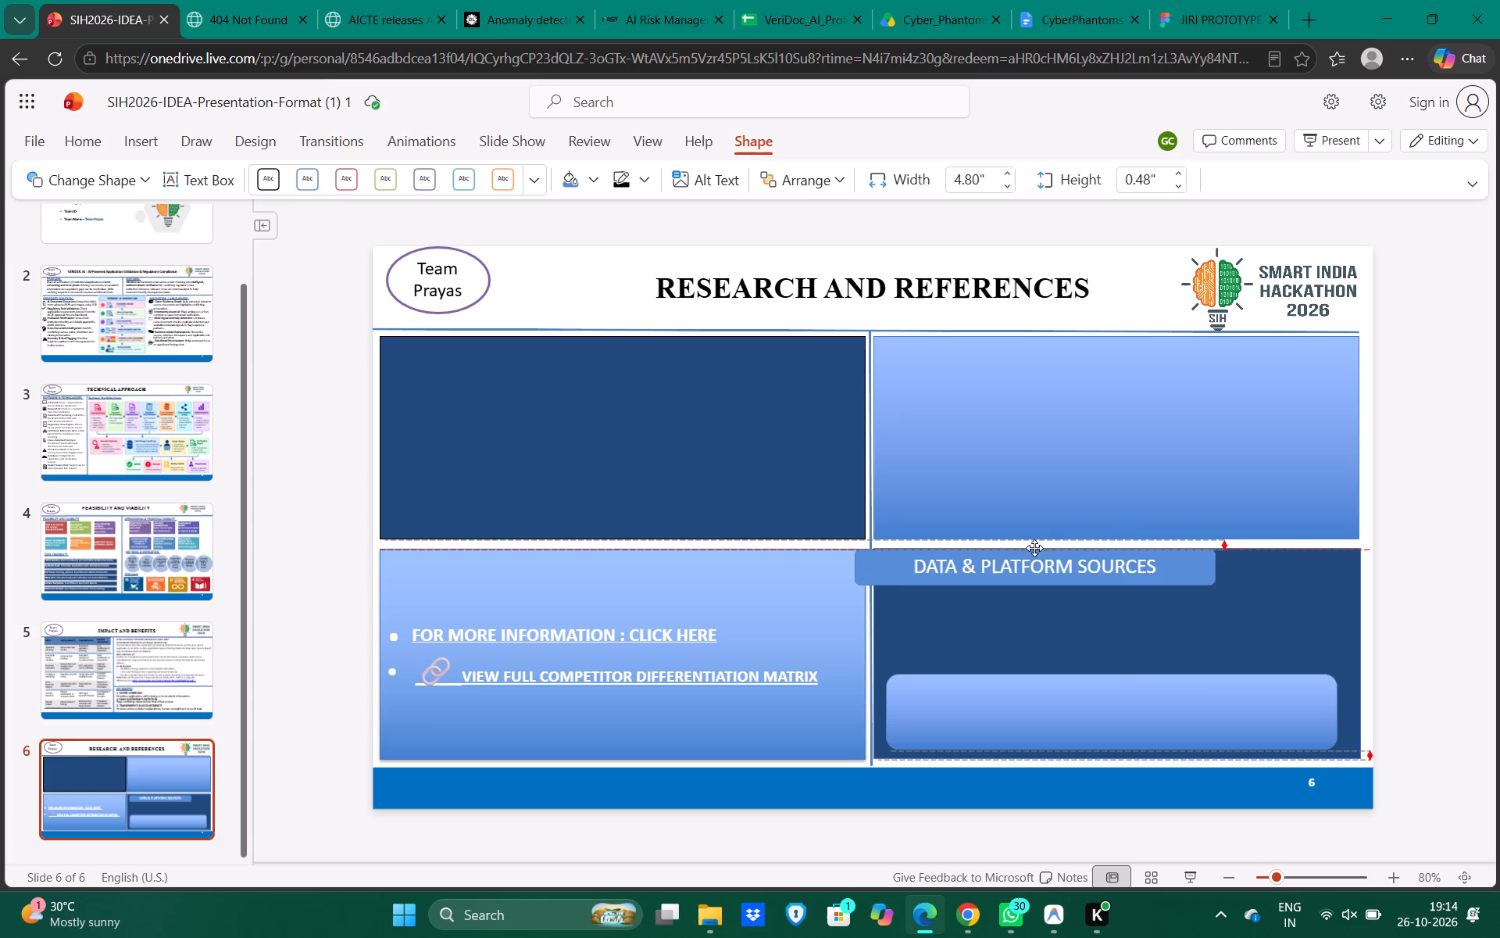
left_click_drag(1034, 548, 1051, 535)
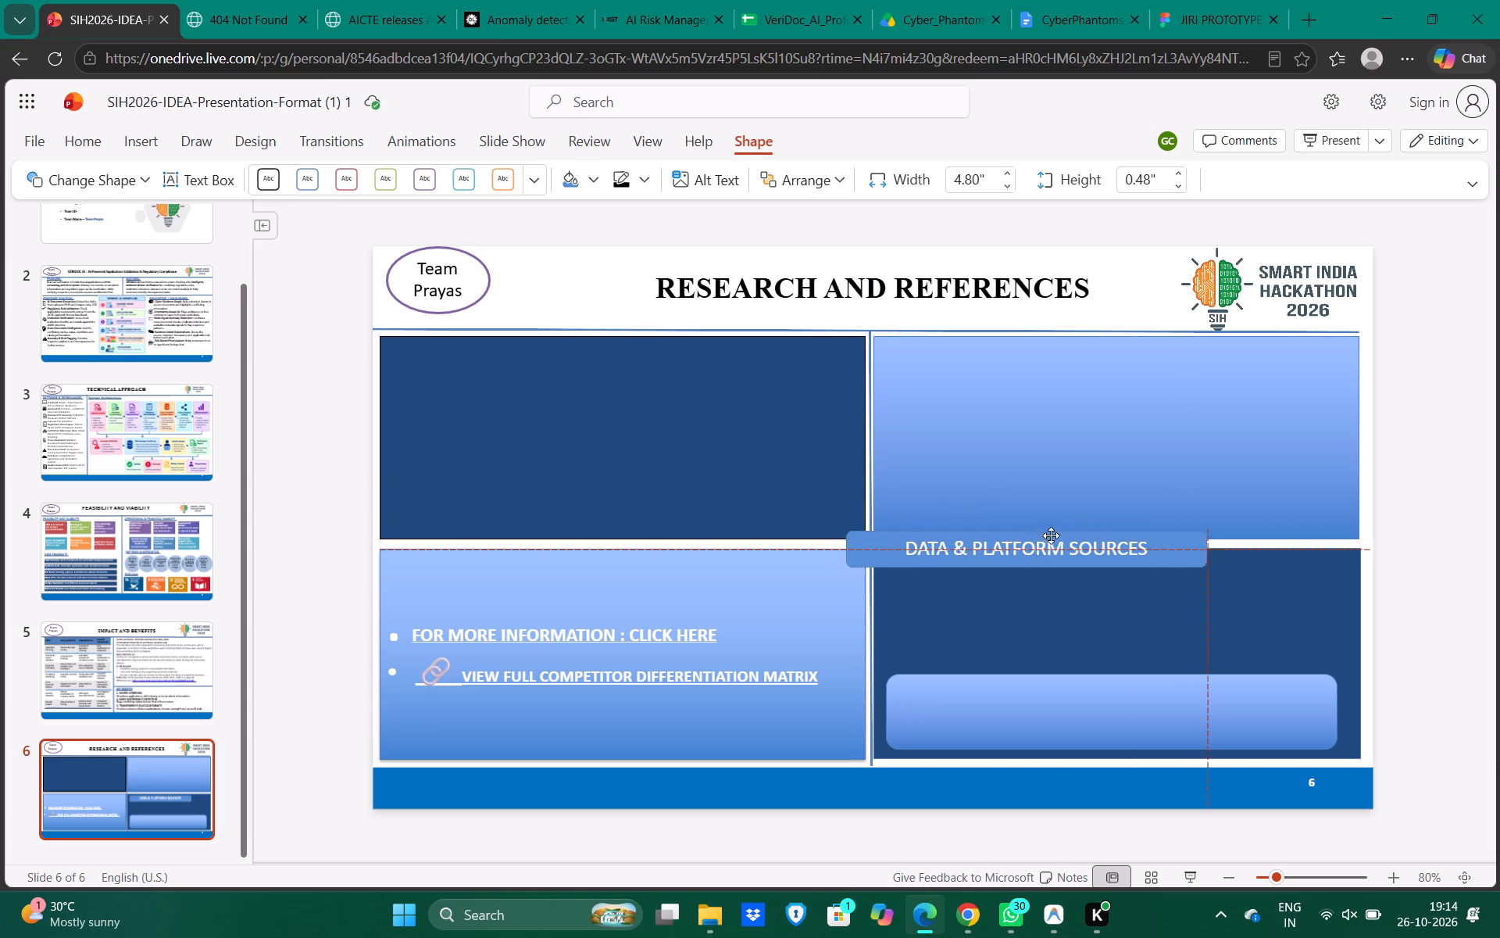
left_click_drag(1051, 535, 1059, 530)
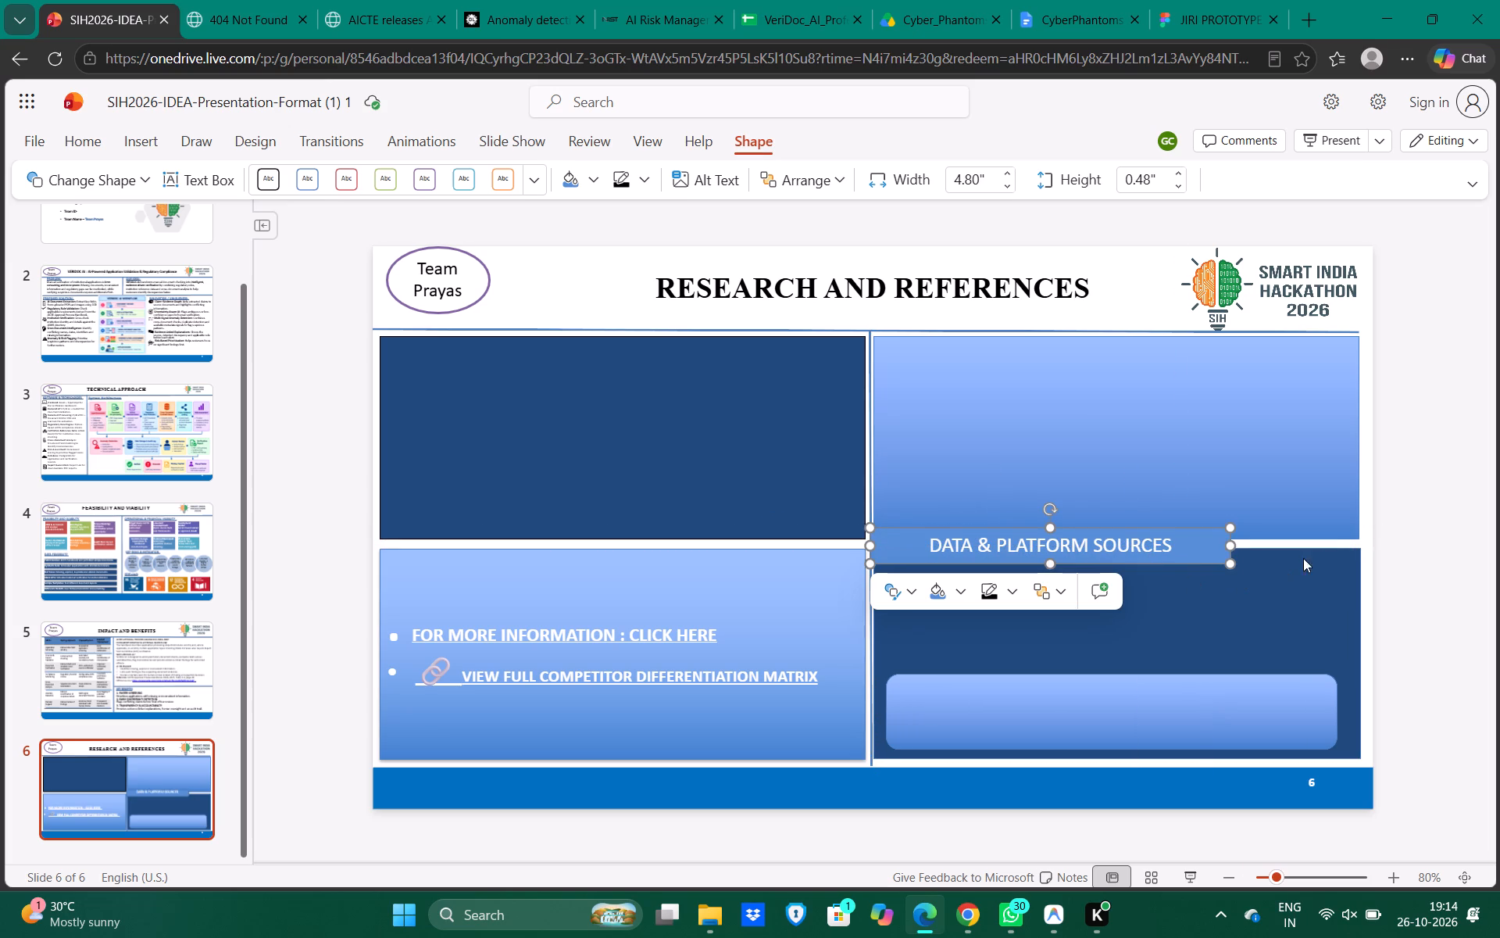
Copy the "FOR MORE INFORMATION" and "VIEW FULL COMPETITOR DIFFERENTIATION MATRIX" lines from the light blue rectangle into the rounded box below "DATA & PLATFORM SOURCES".
left_click(934, 703)
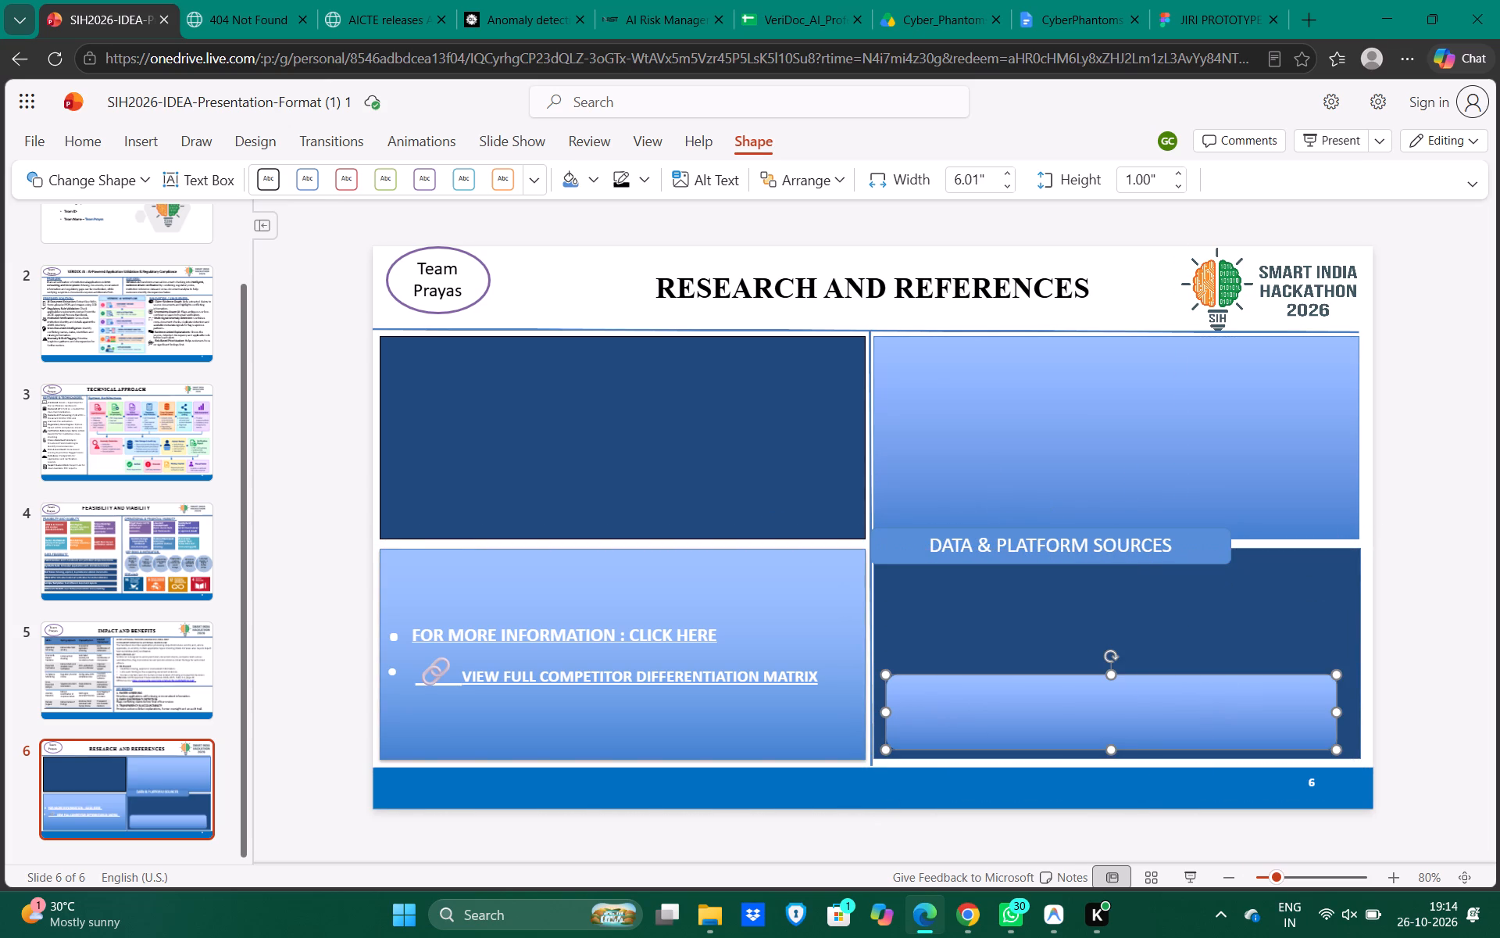
left_click_drag(392, 633, 651, 711)
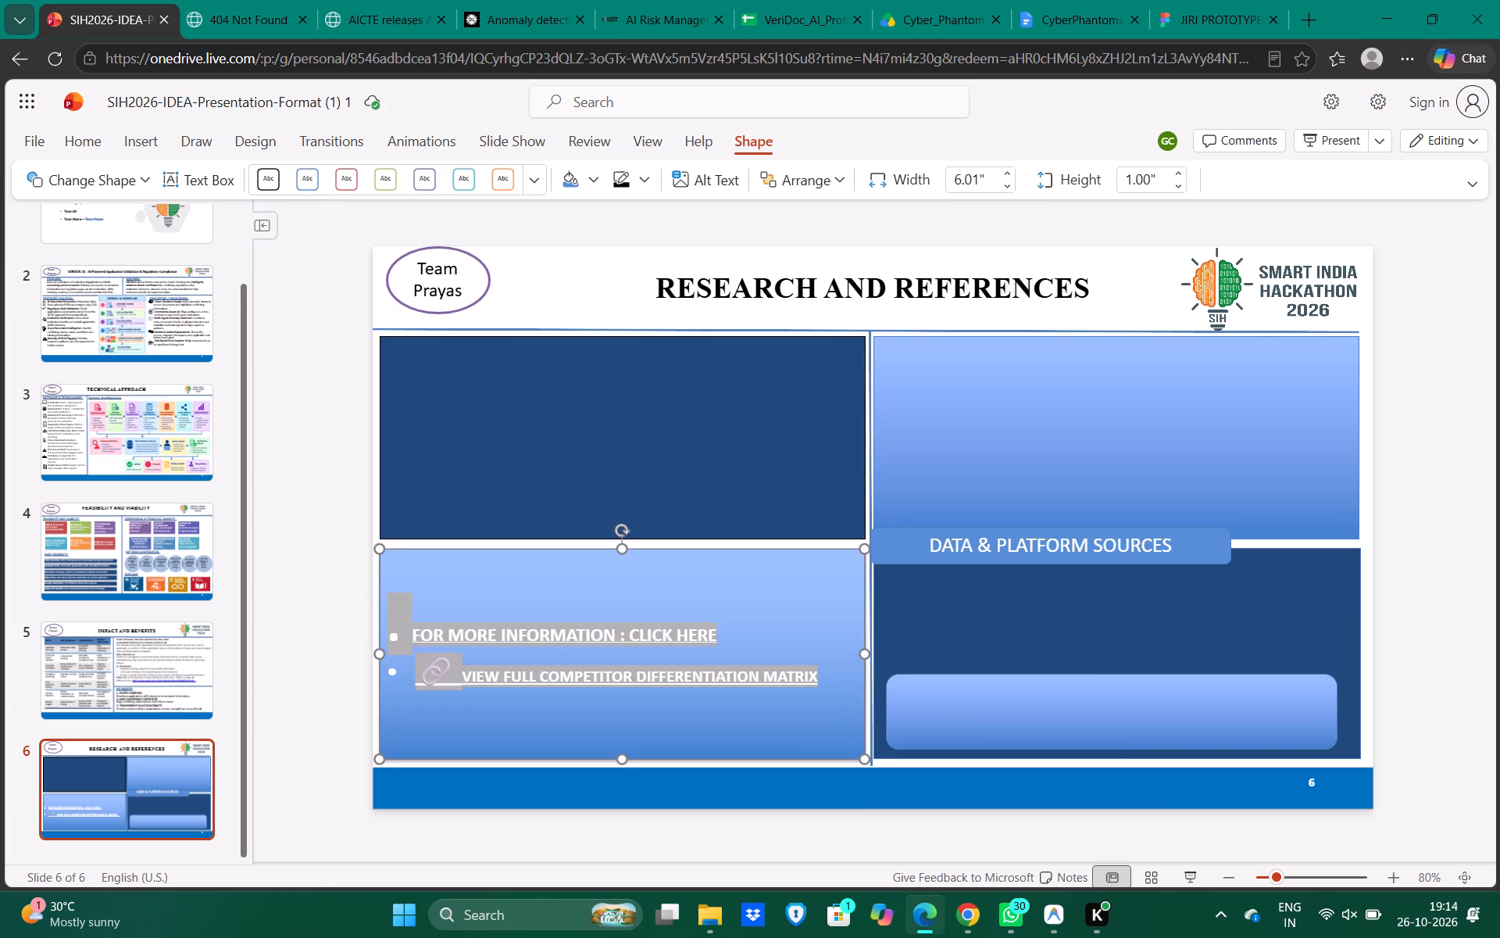
left_click_drag(651, 711, 798, 727)
key("ctrl+c")
left_click(909, 687)
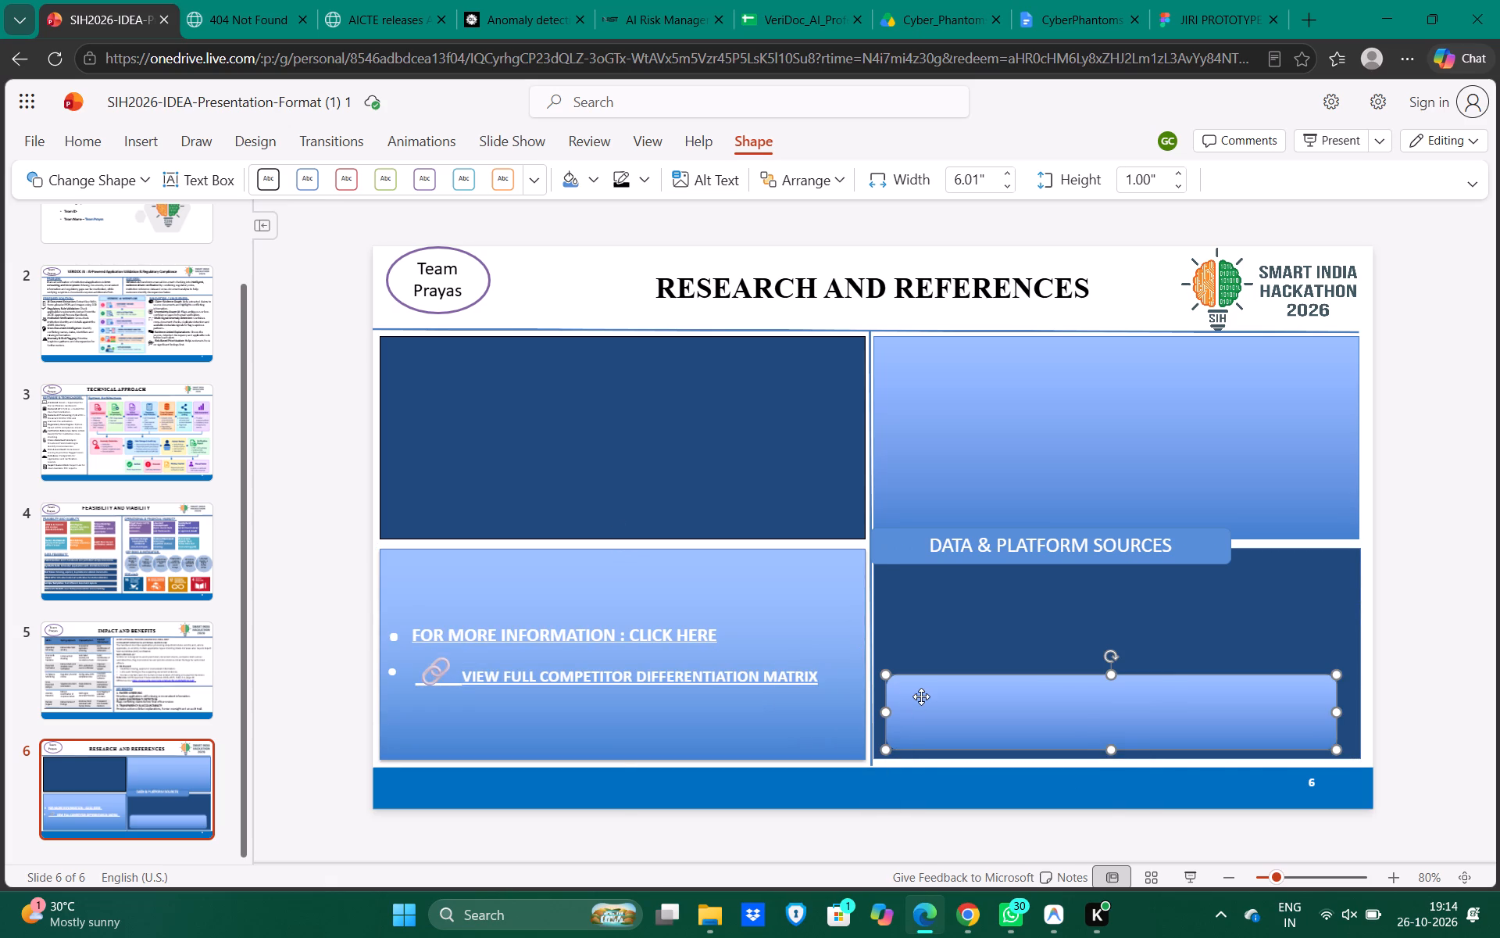
left_click(921, 696)
key("ctrl+v")
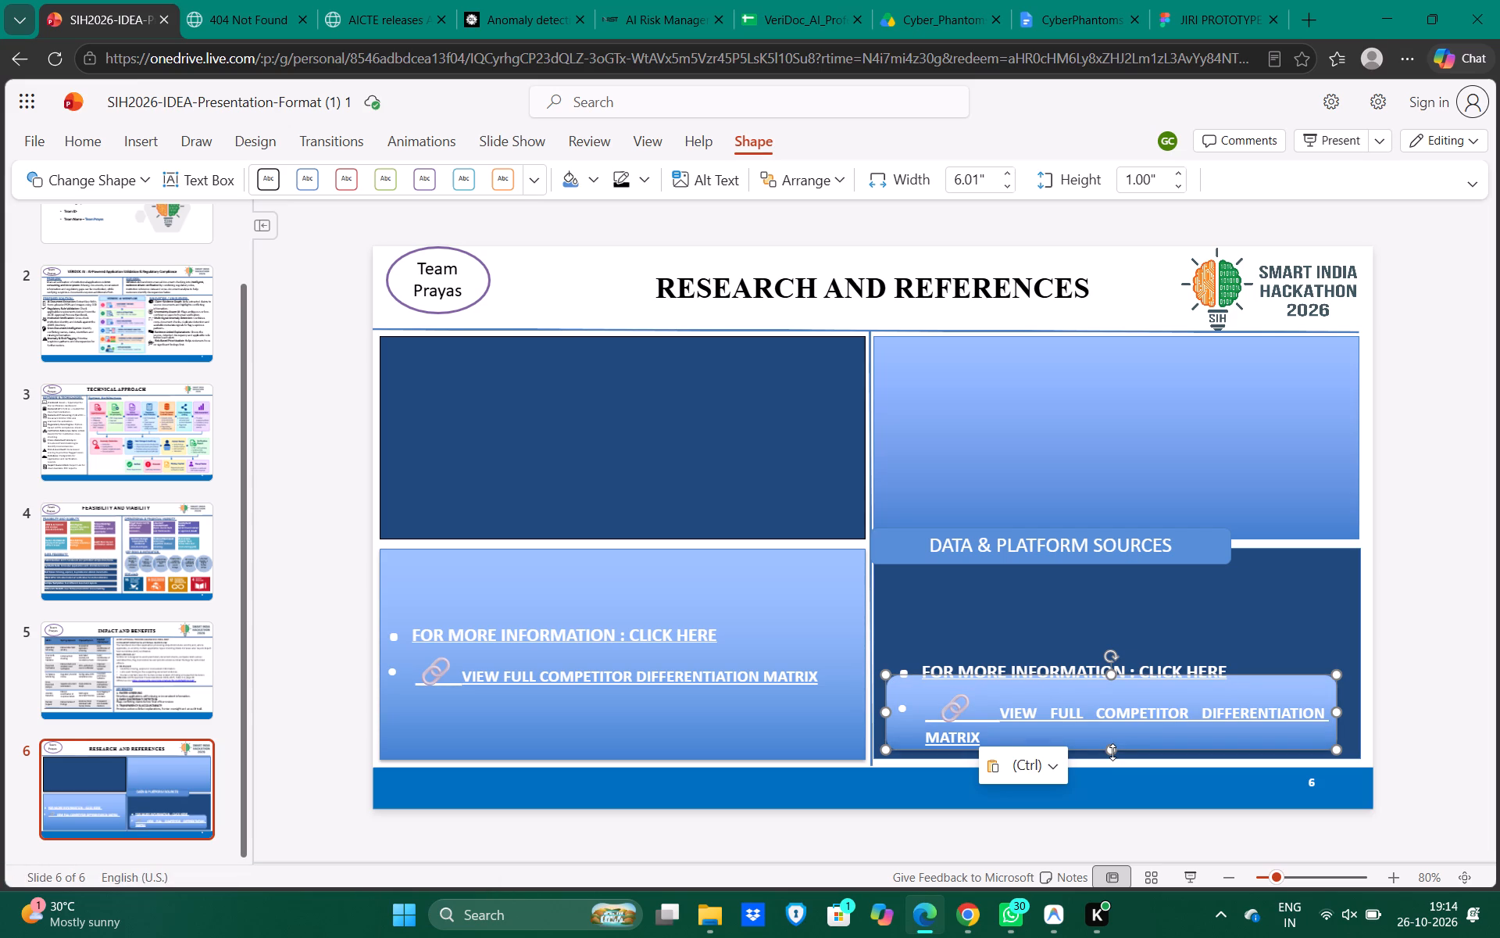
Extend the rounded link box downward to a height of about 1.34".
left_click_drag(1112, 752, 1113, 769)
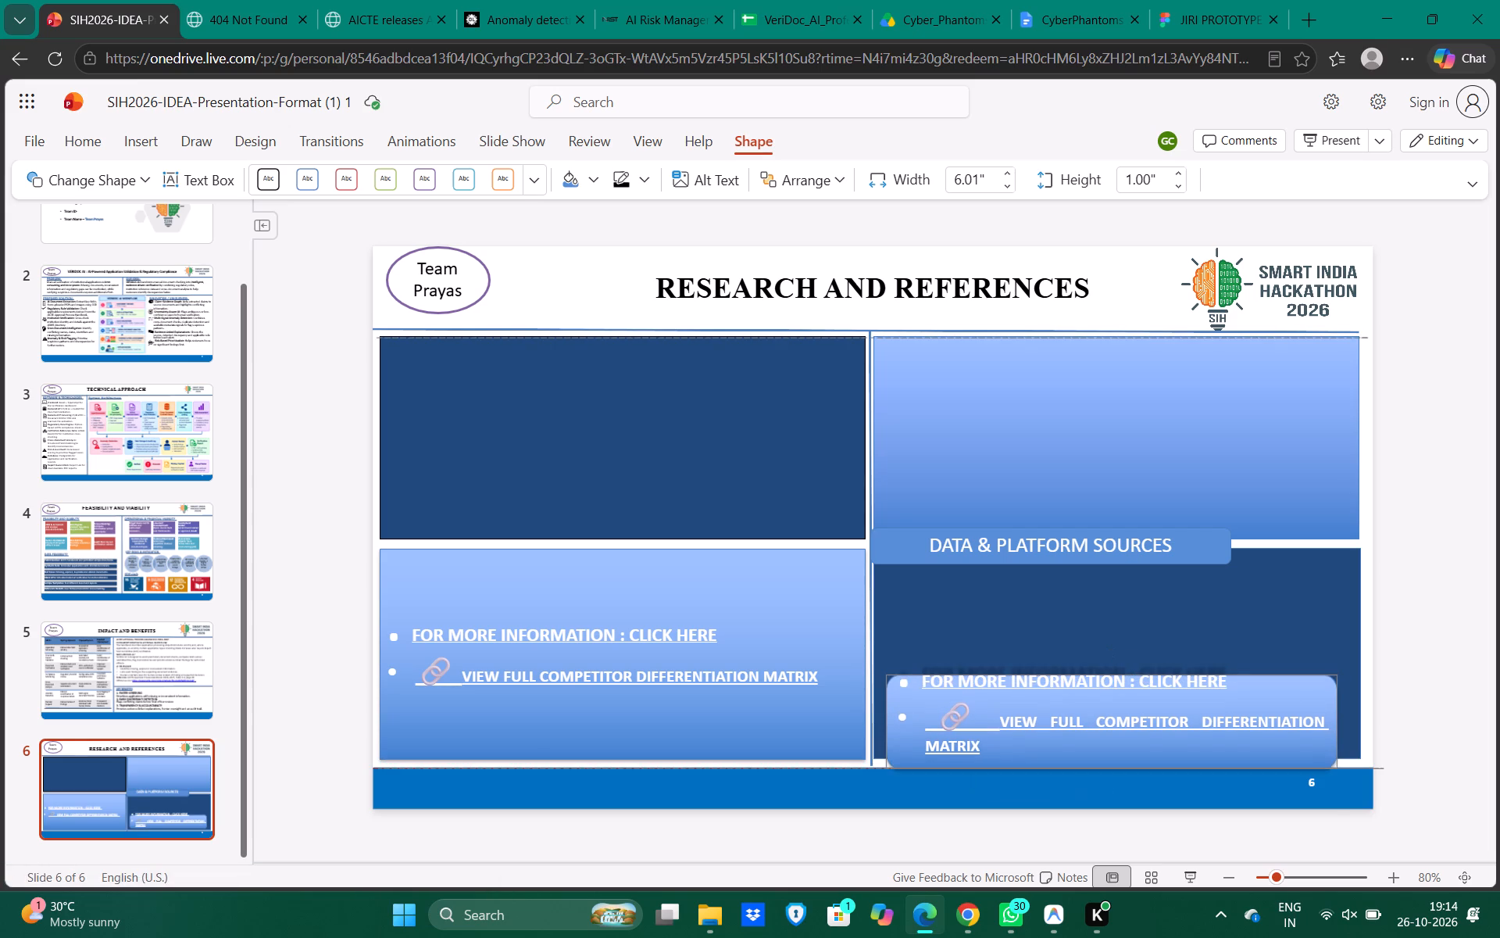
left_click_drag(1113, 769, 1112, 777)
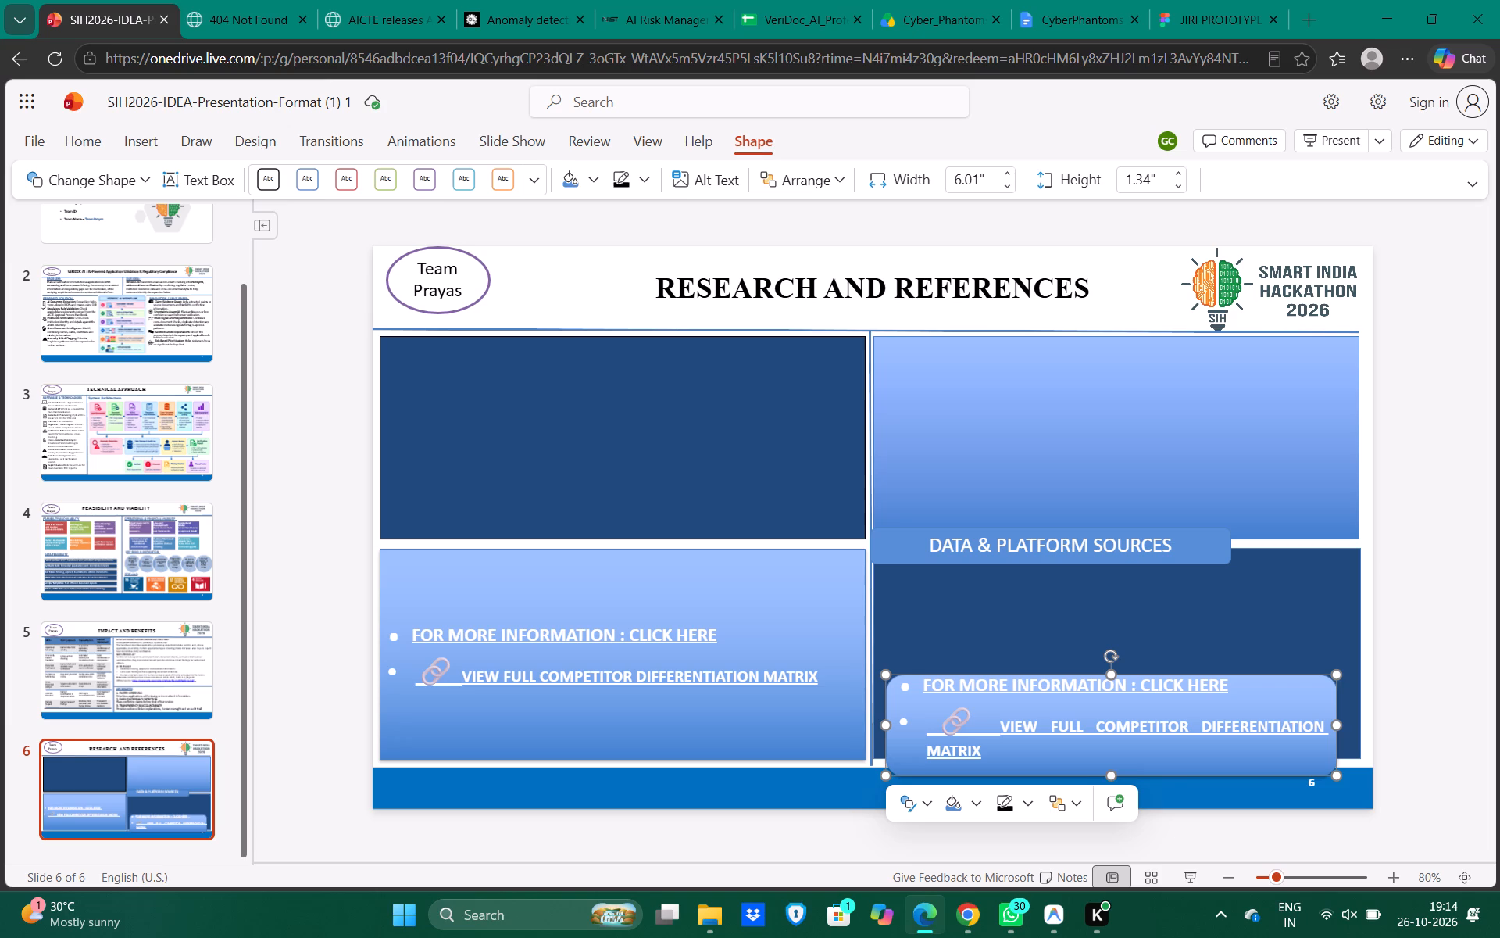
Align both link lines vertically to the top of the rounded box.
left_click(914, 687)
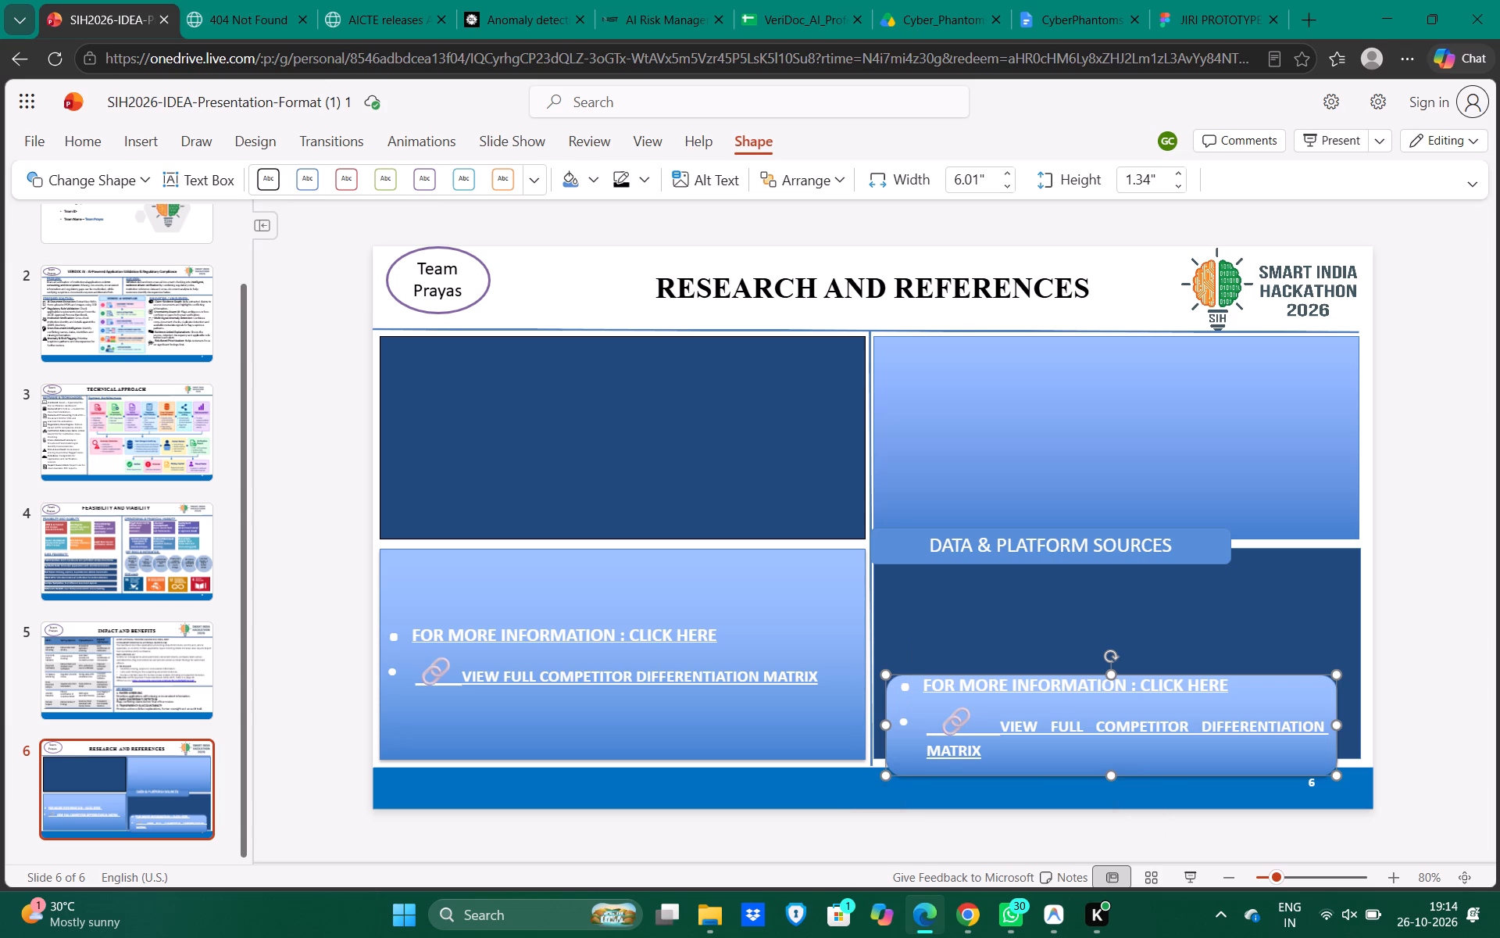
left_click_drag(1000, 764, 925, 707)
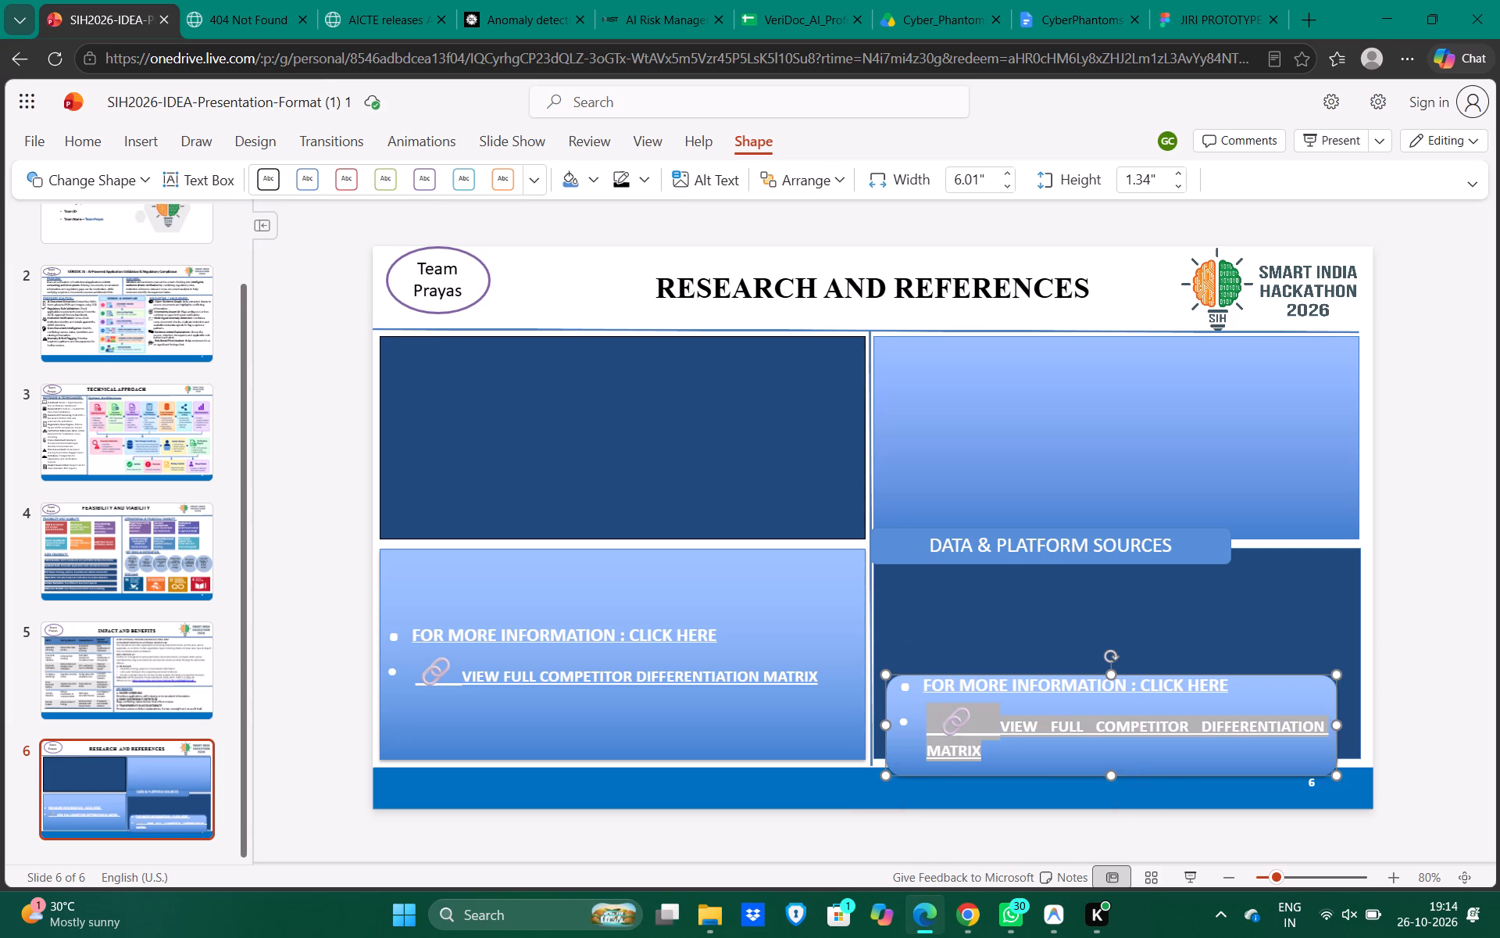
left_click_drag(925, 707, 901, 694)
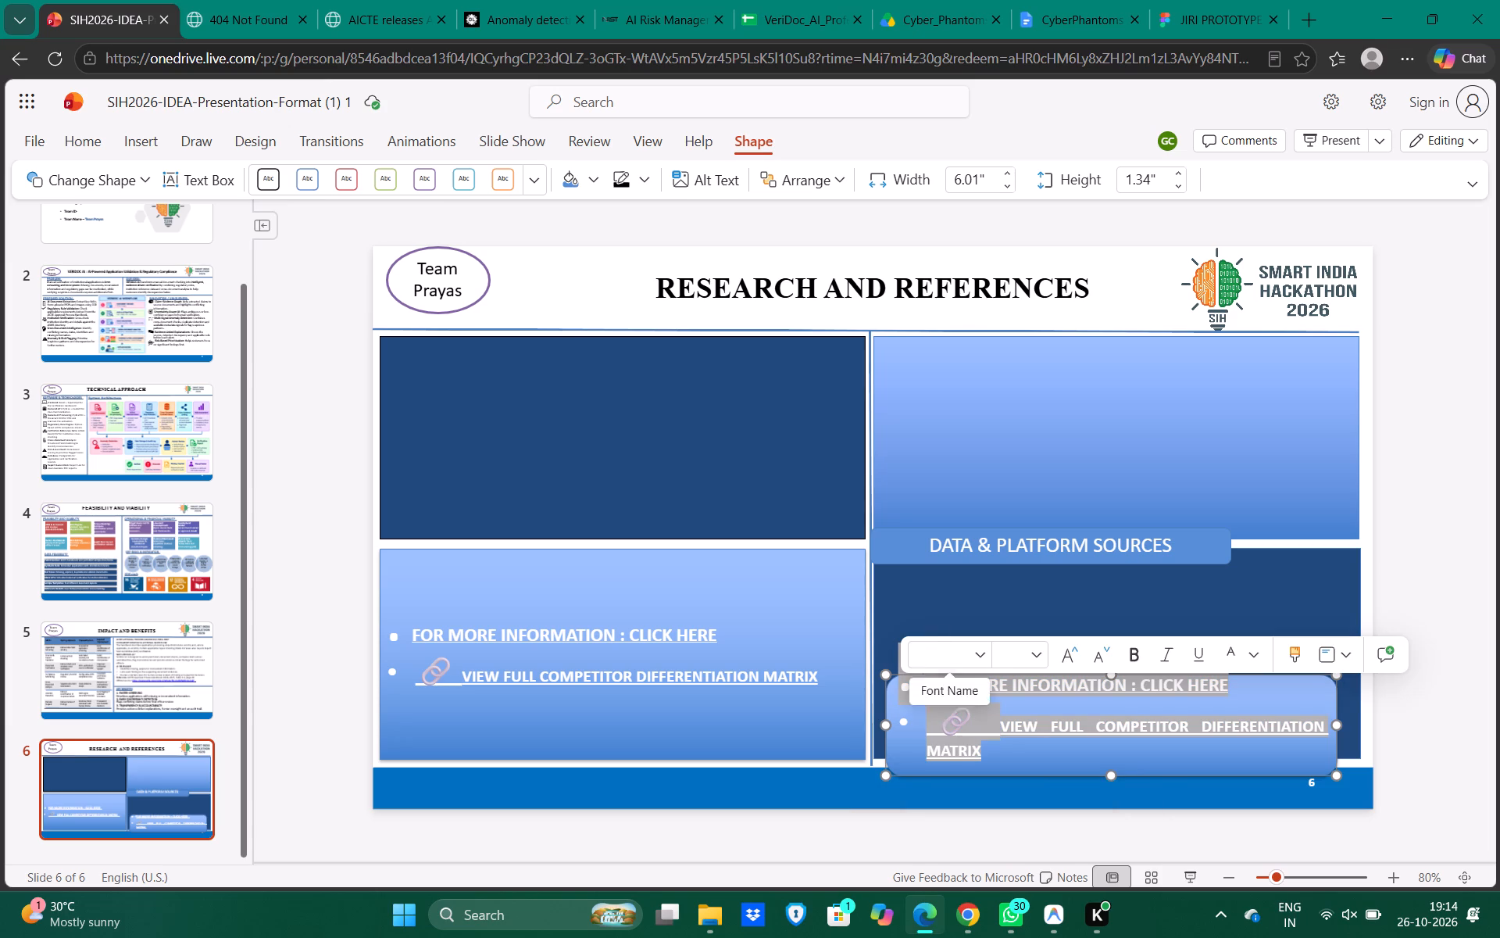
left_click(1334, 656)
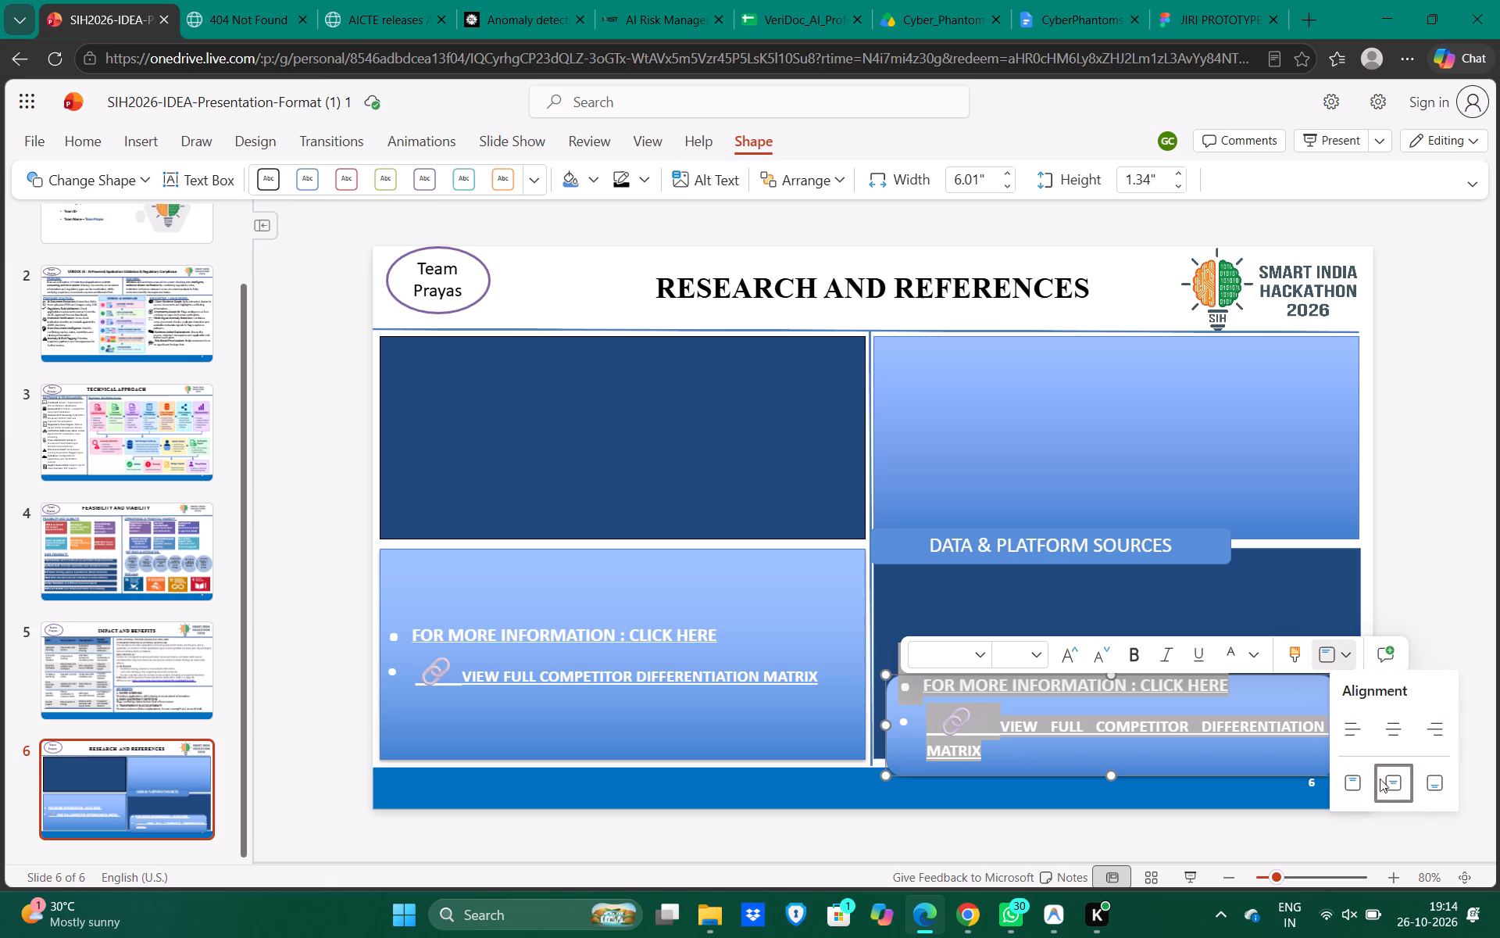
left_click(1359, 786)
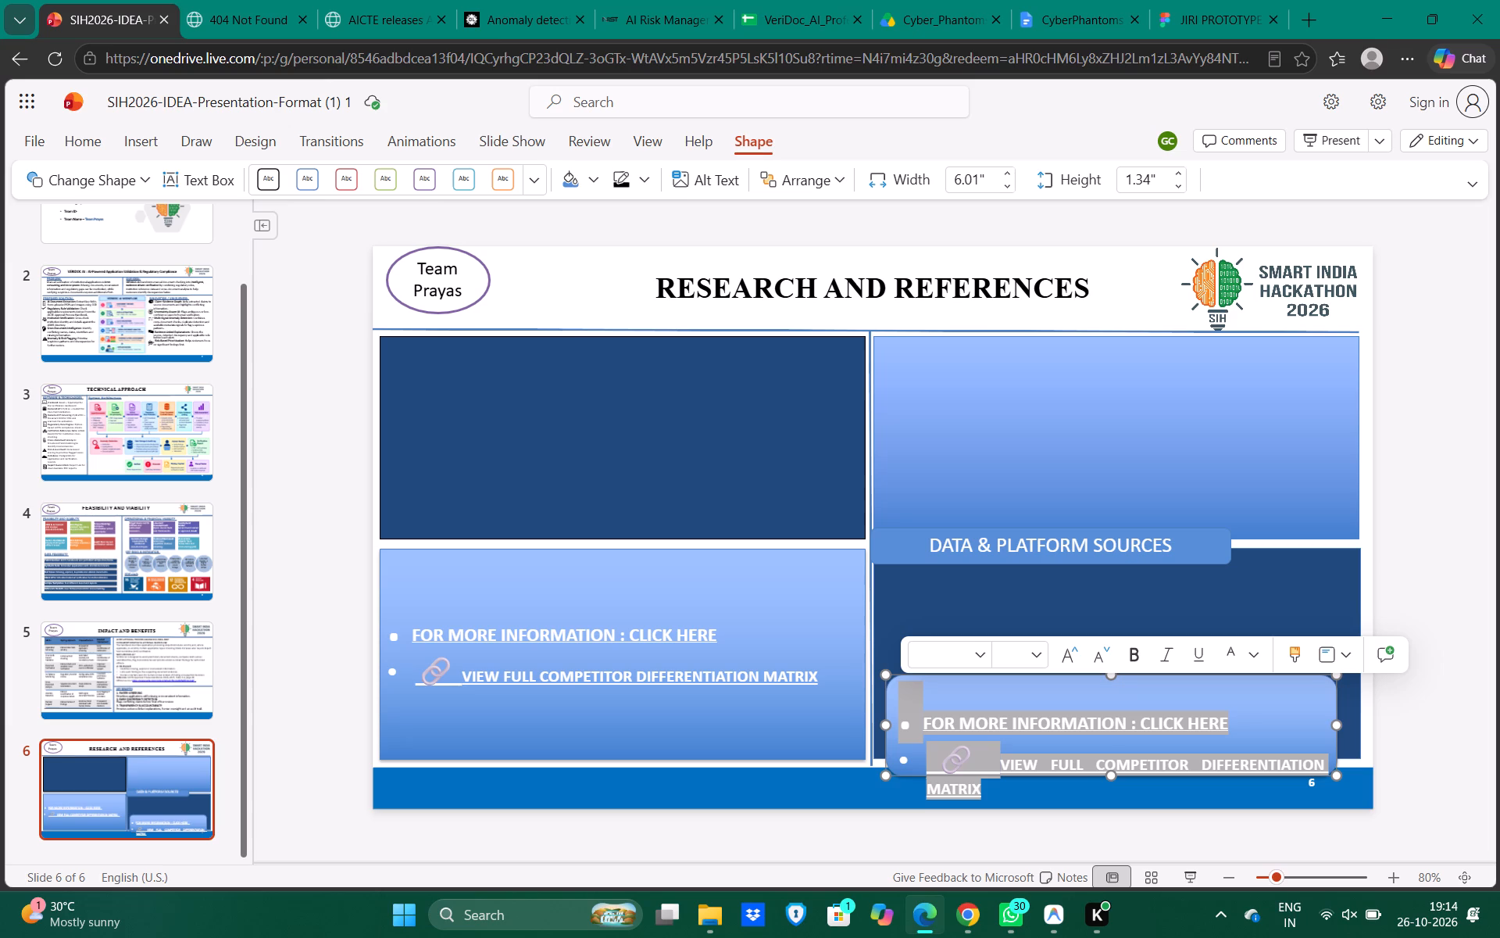
Move the rounded link box slightly up, centering it horizontally in the dark blue "DATA & PLATFORM SOURCES" rectangle.
left_click(1131, 686)
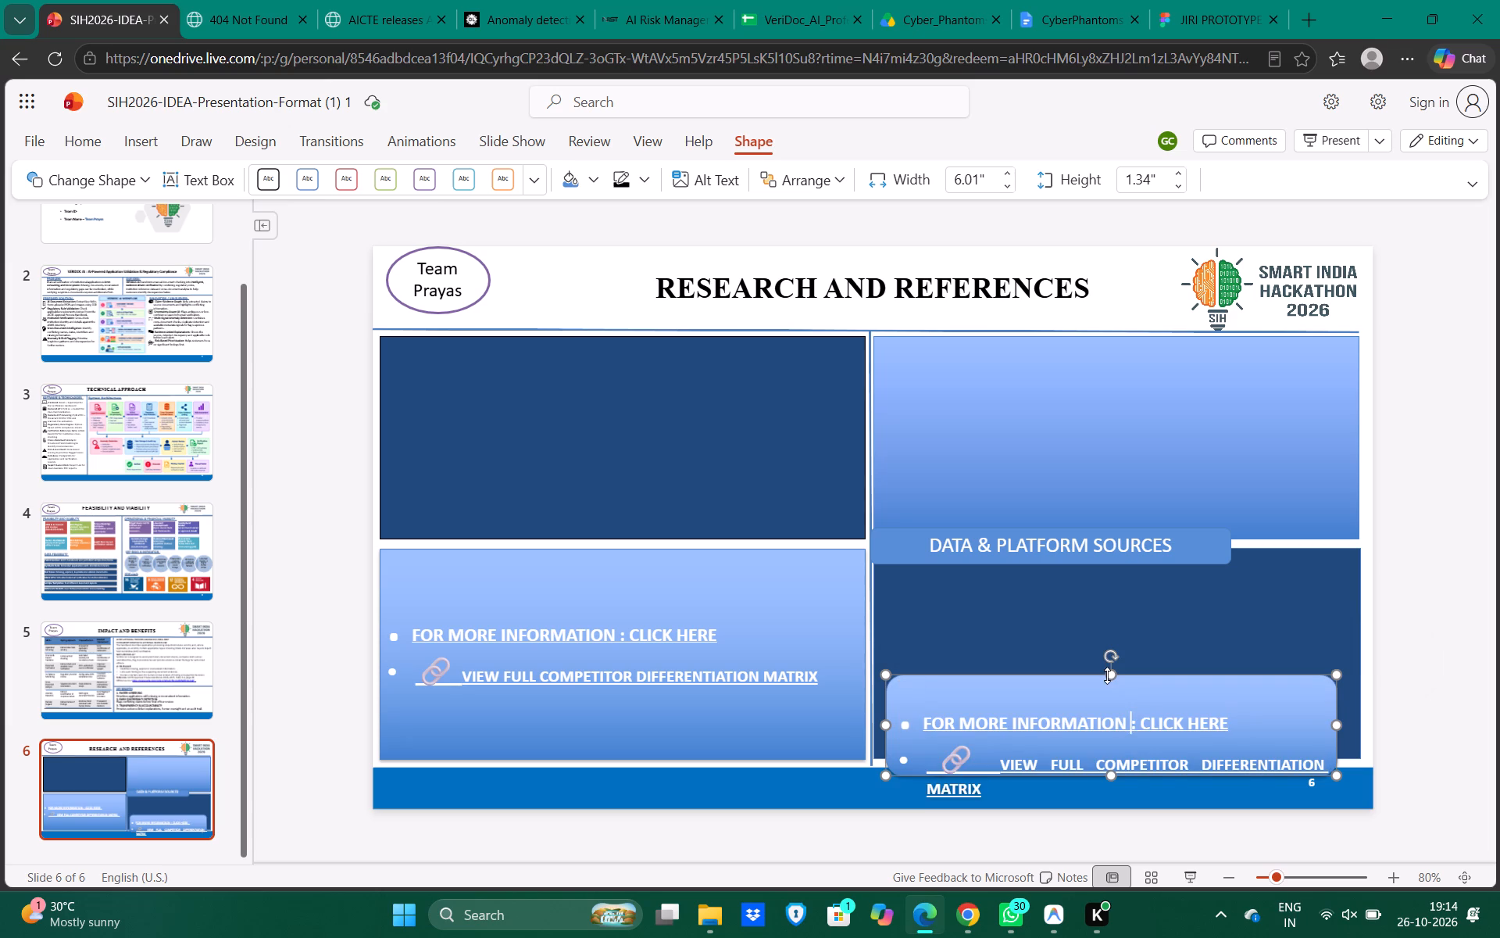
left_click_drag(1121, 675, 1129, 666)
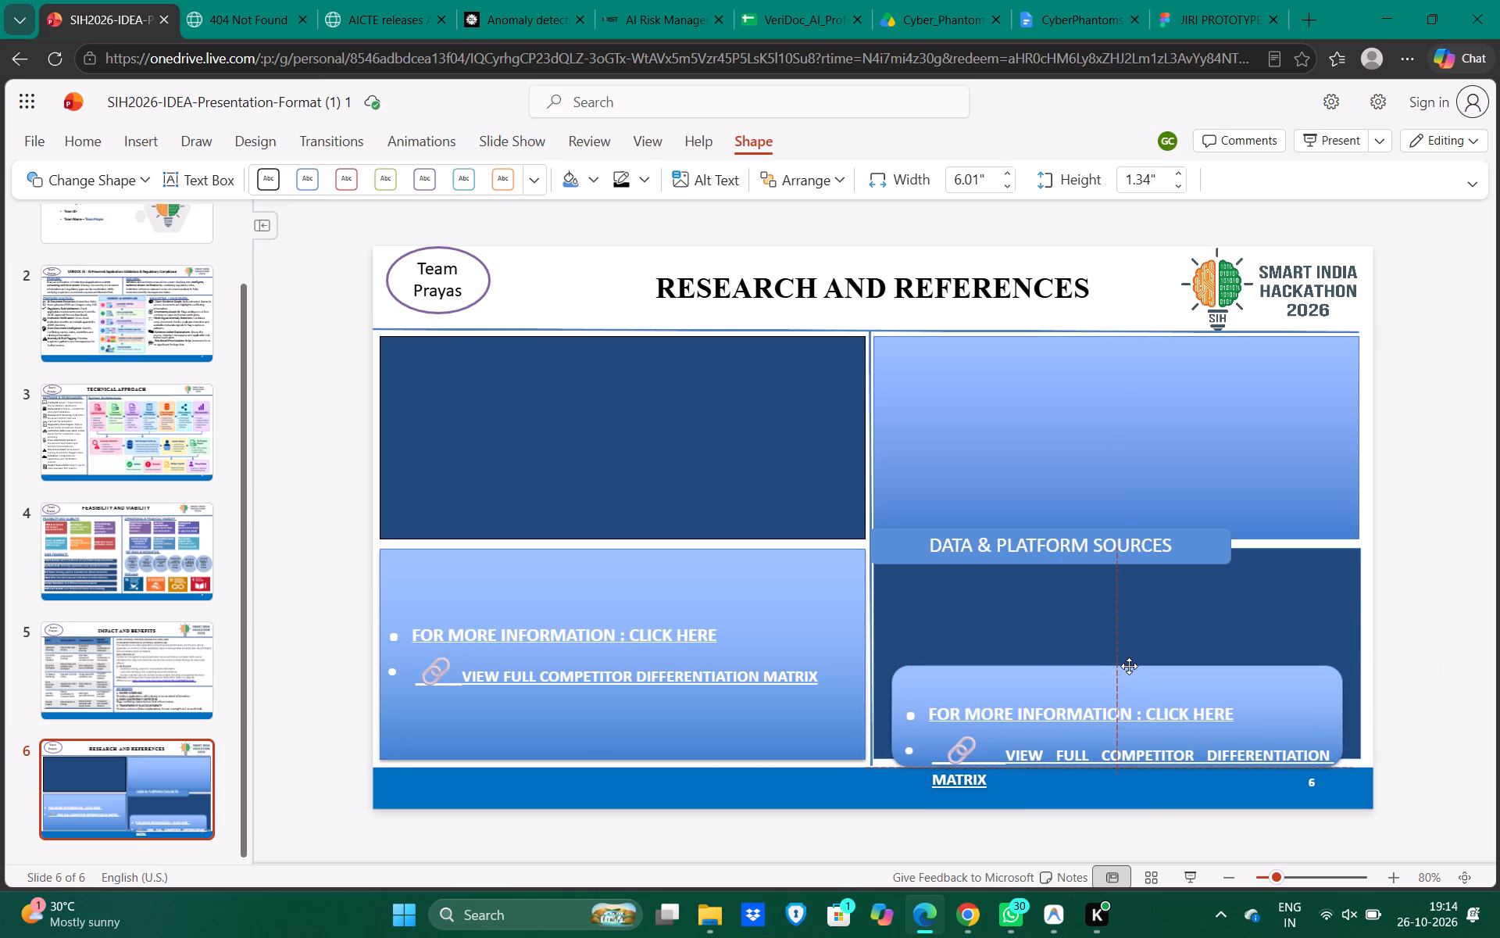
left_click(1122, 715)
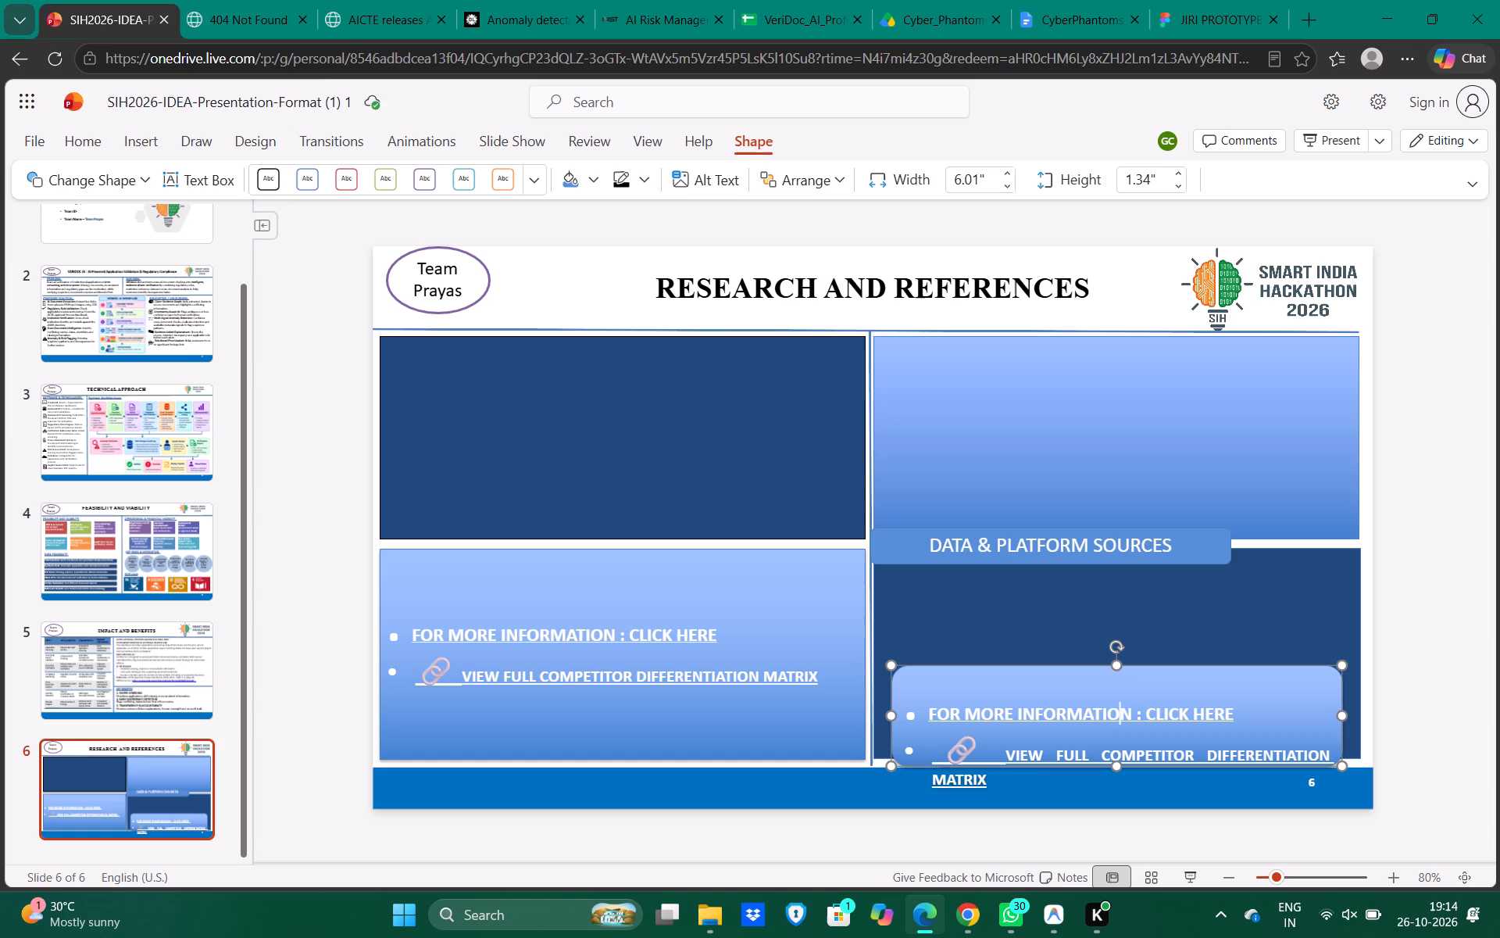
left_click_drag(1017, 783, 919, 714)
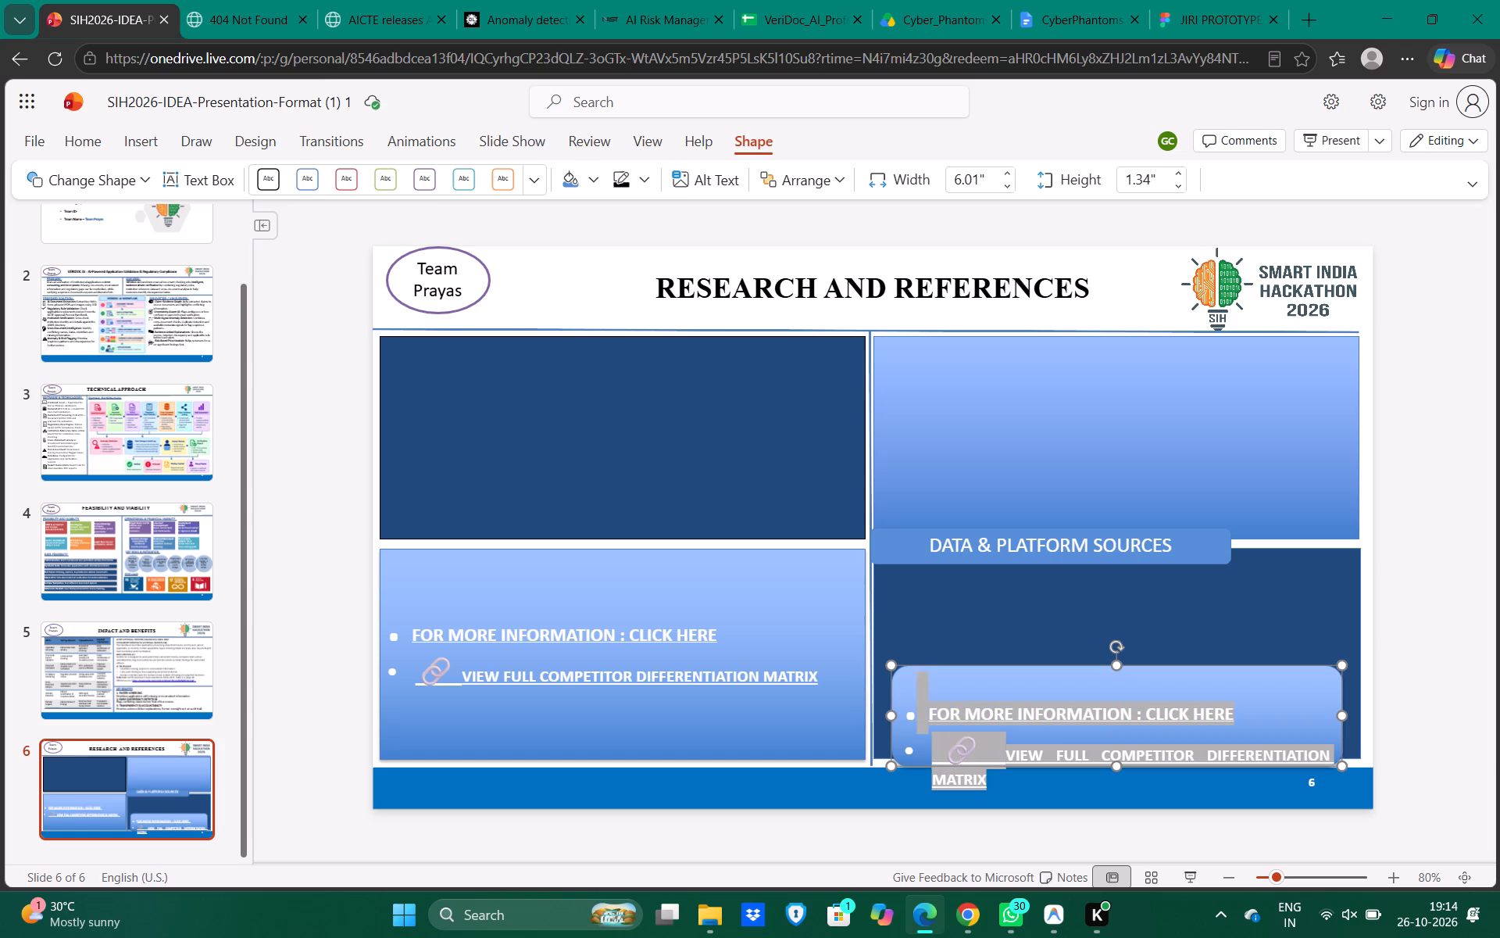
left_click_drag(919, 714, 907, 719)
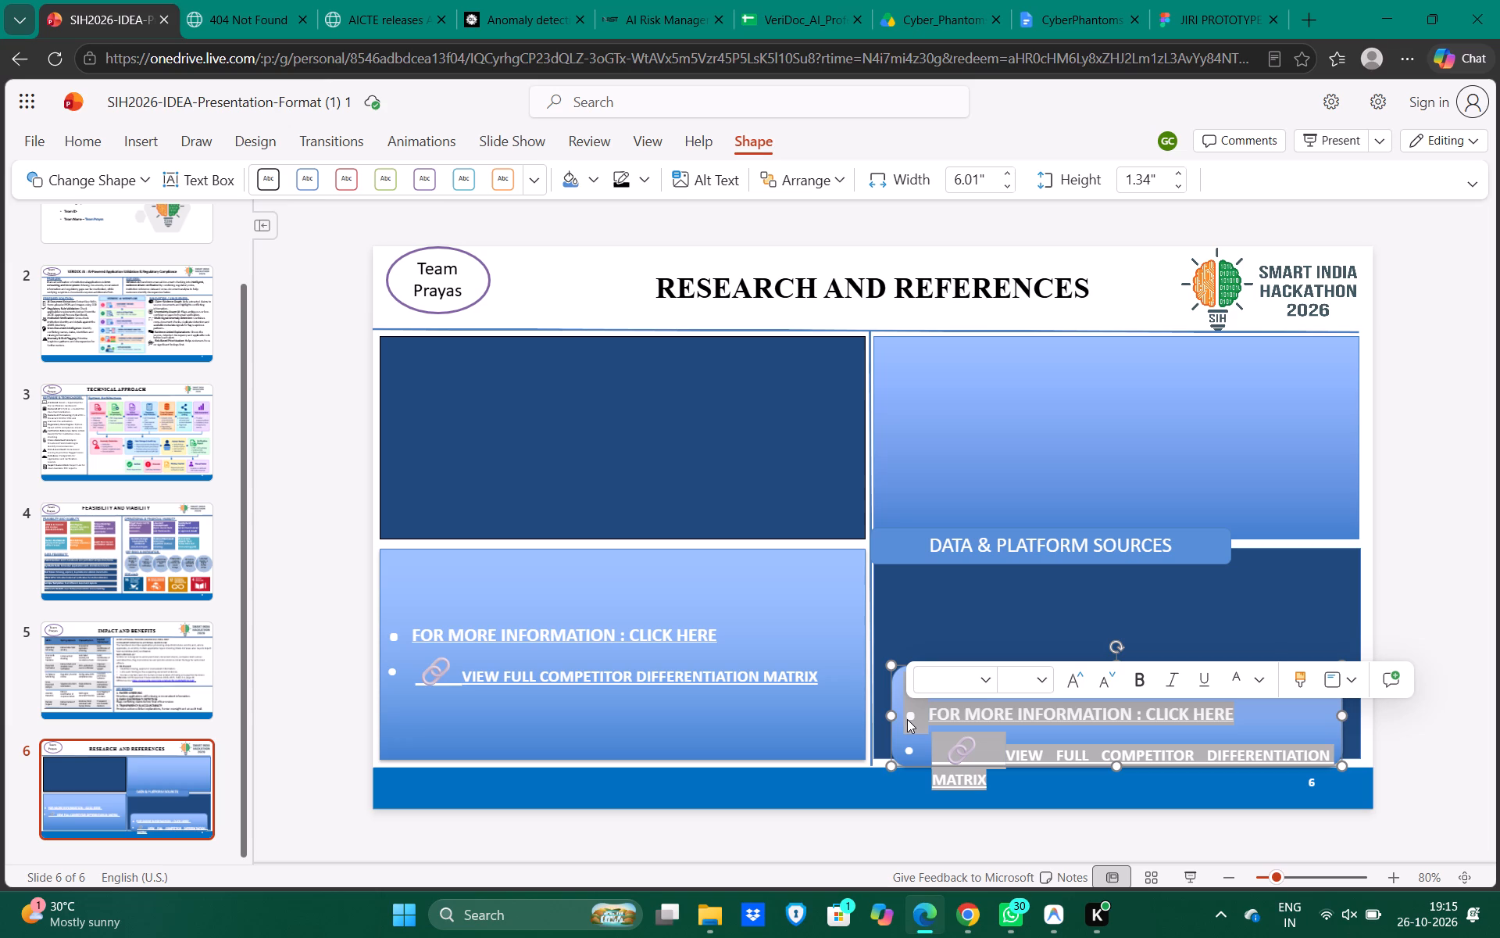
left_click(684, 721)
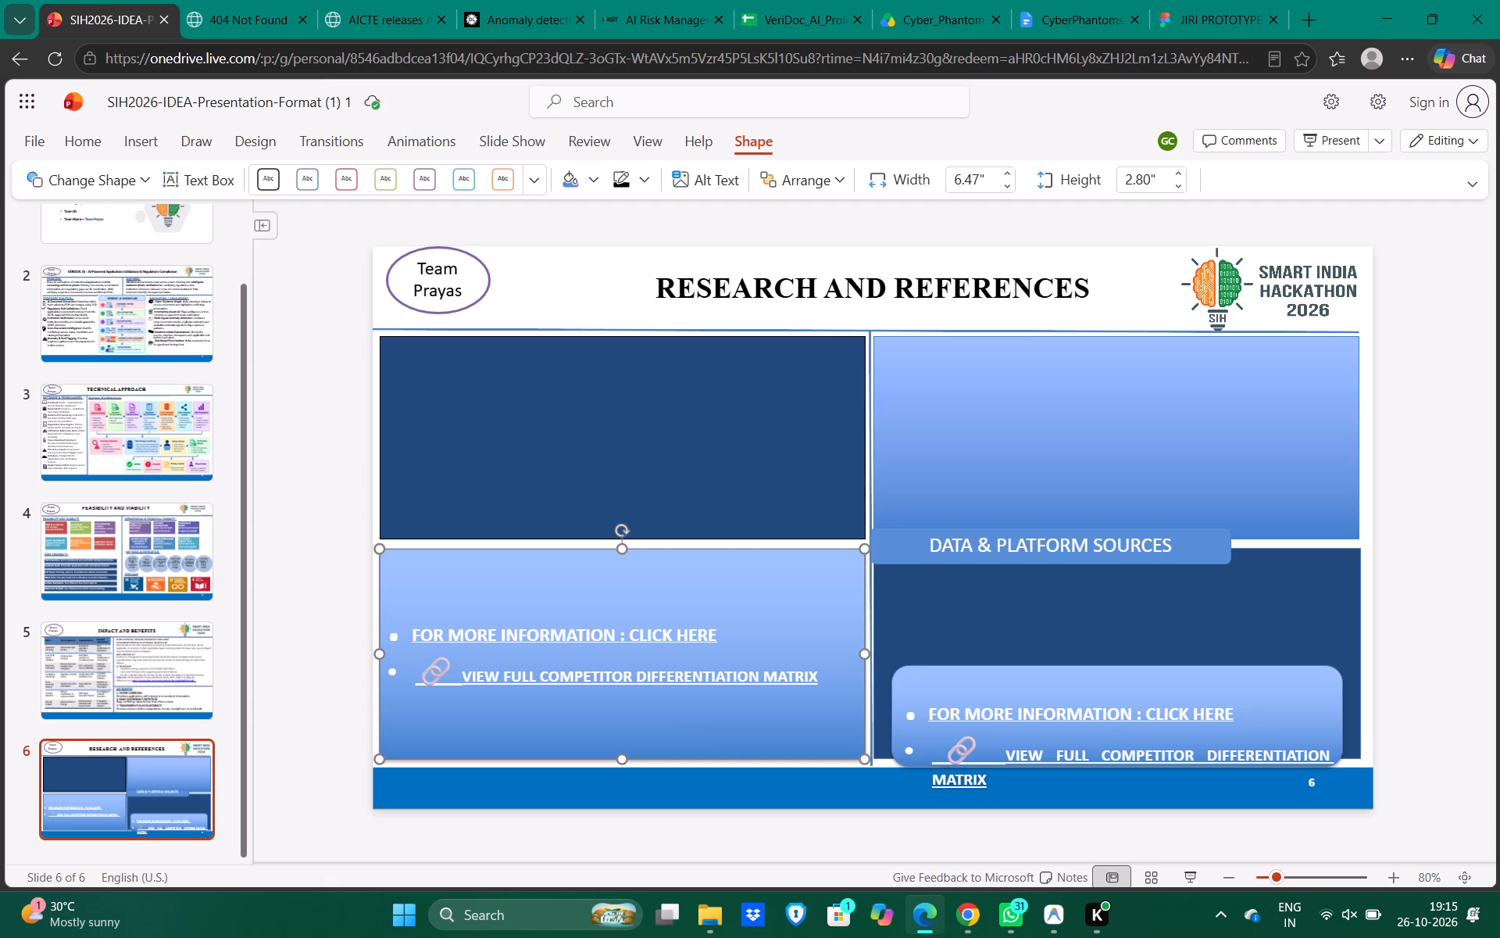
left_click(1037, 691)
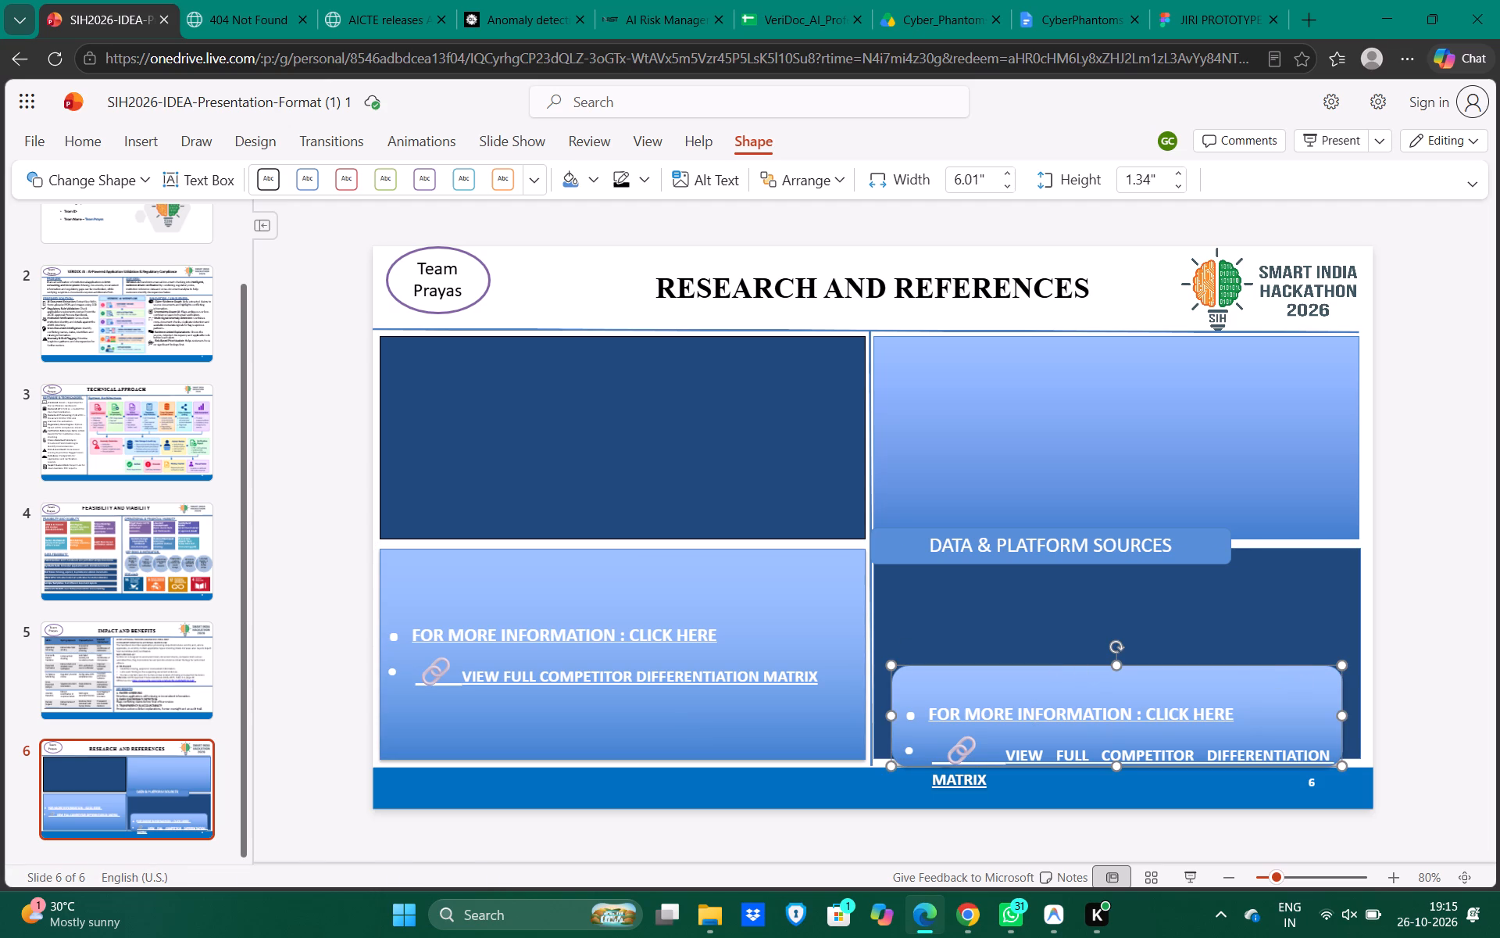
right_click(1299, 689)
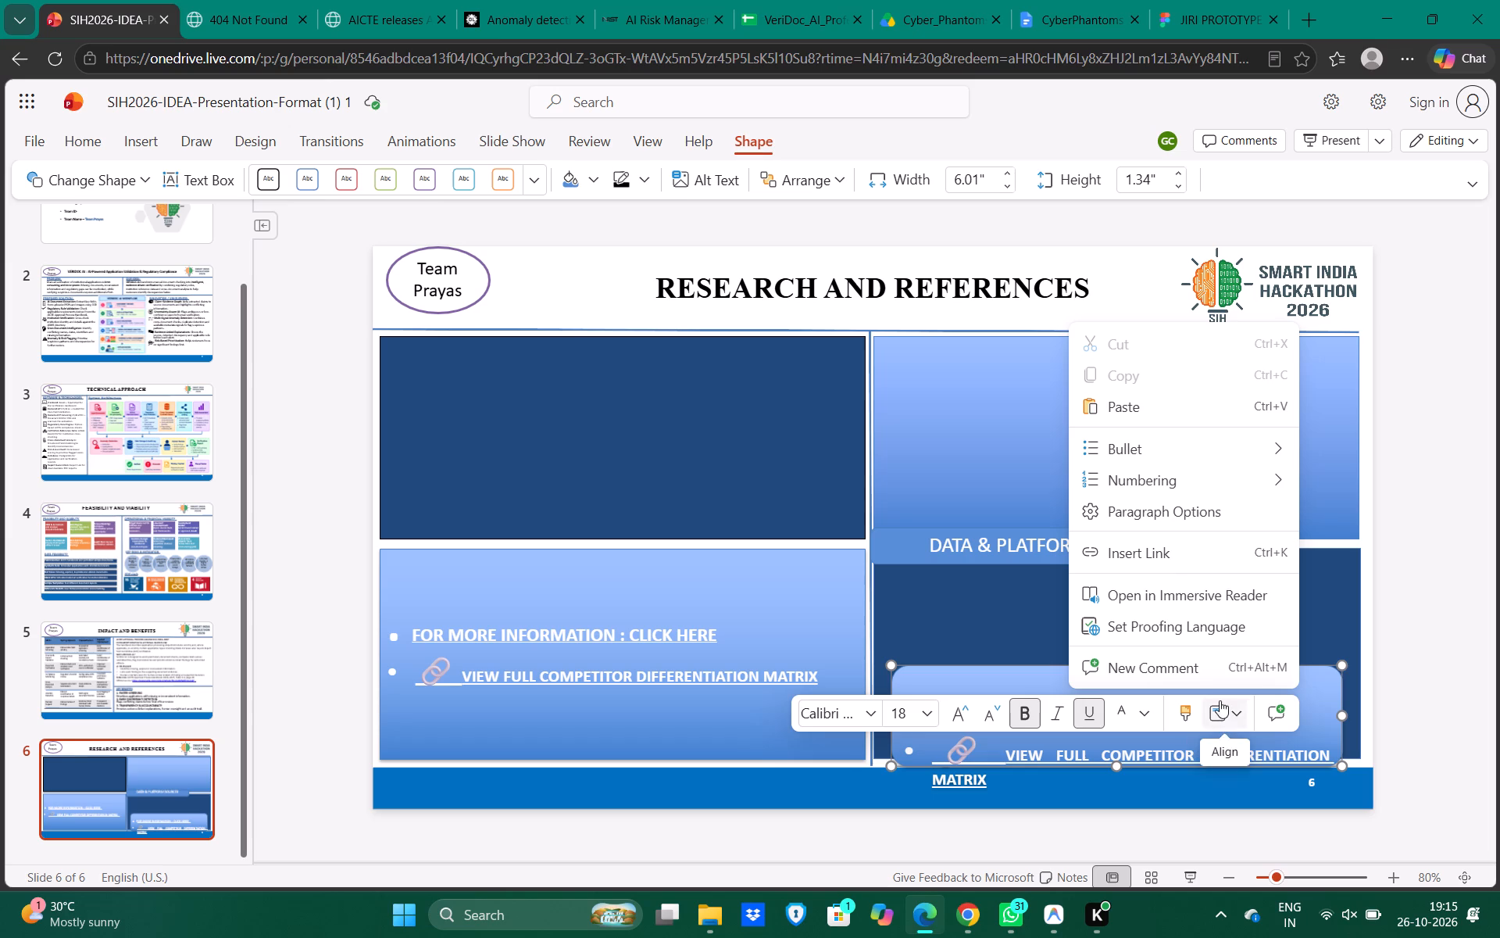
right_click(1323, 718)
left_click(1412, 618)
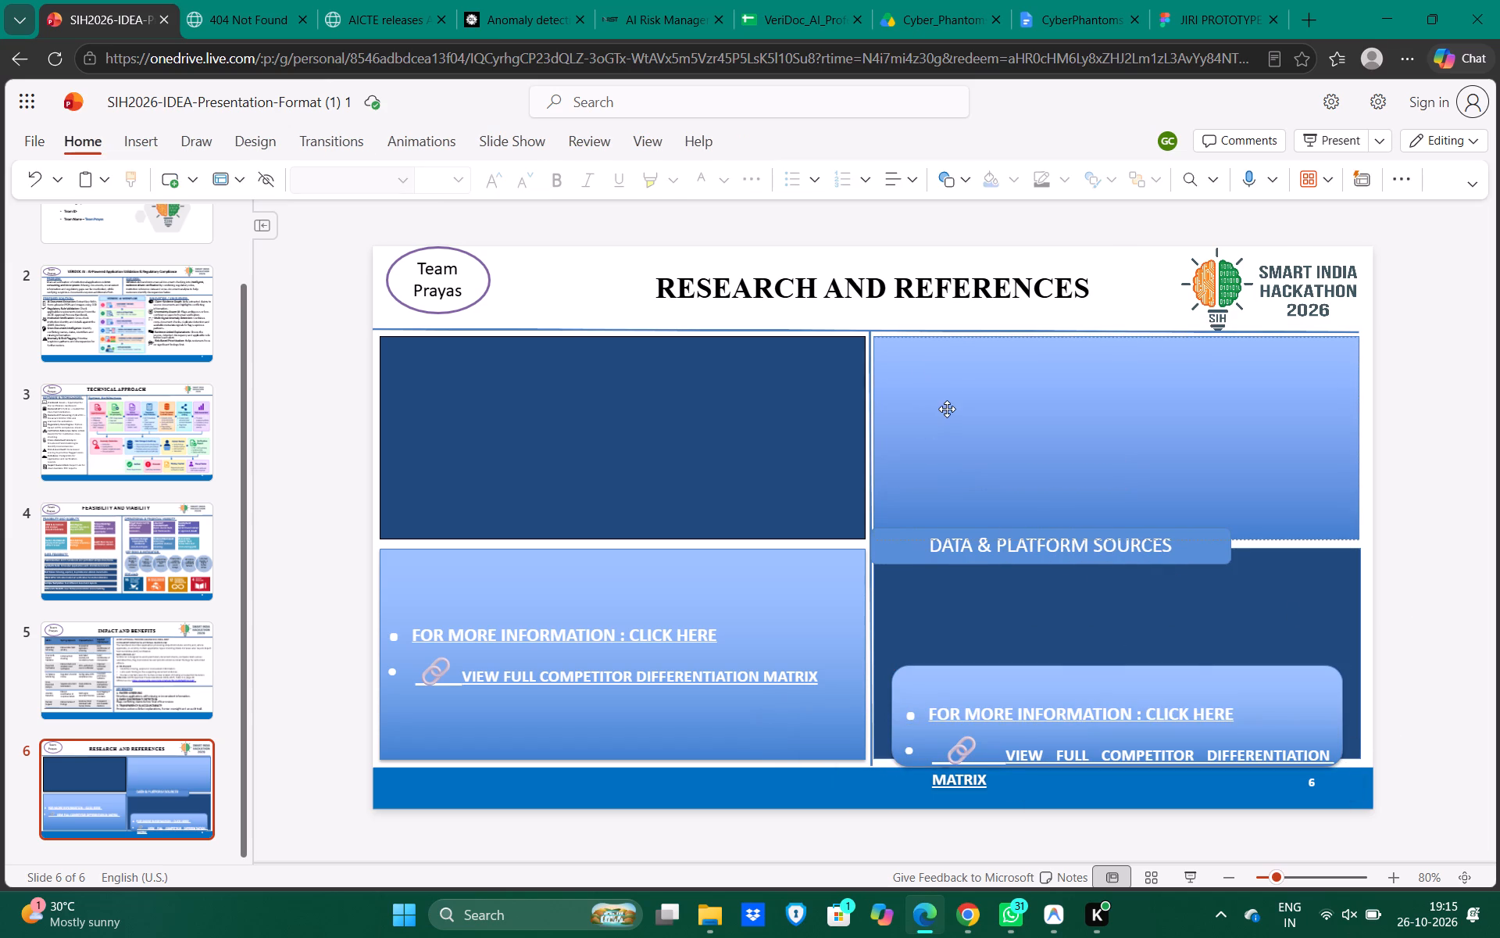
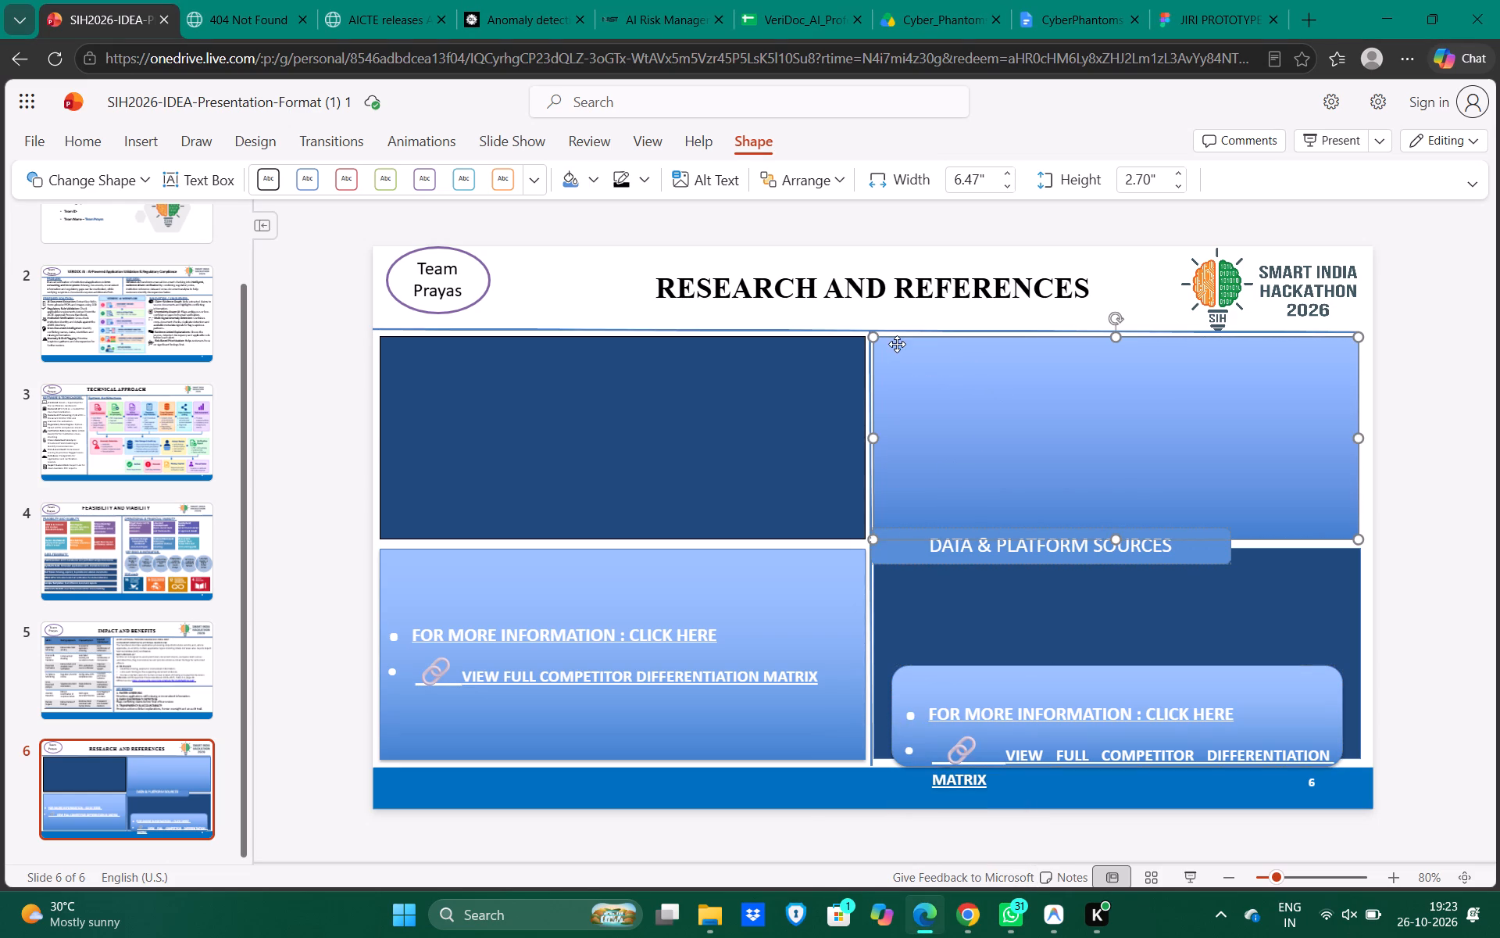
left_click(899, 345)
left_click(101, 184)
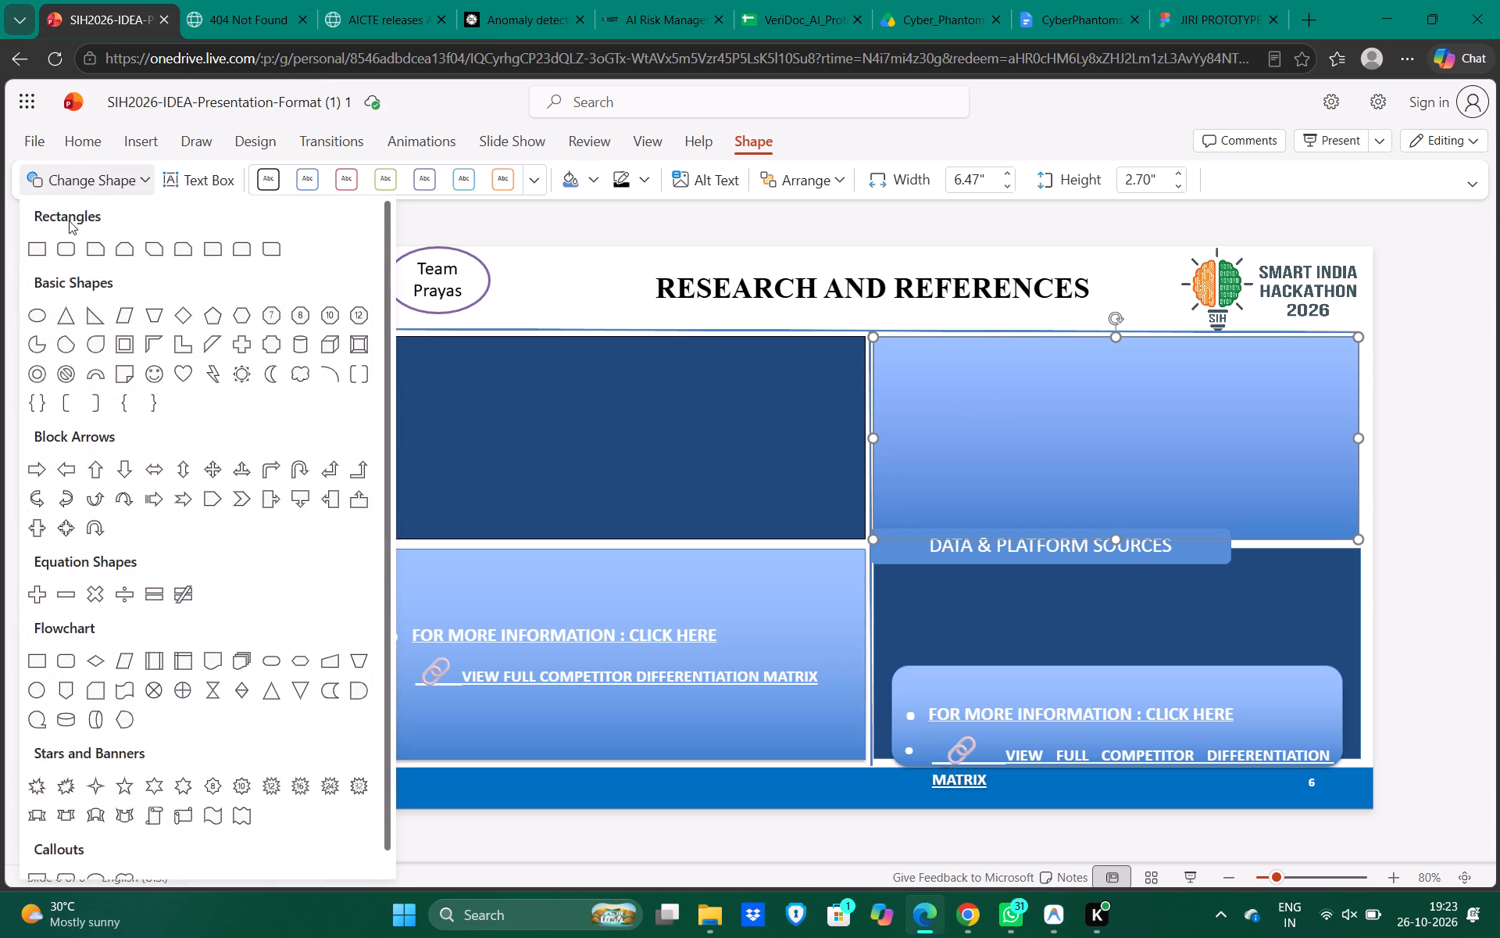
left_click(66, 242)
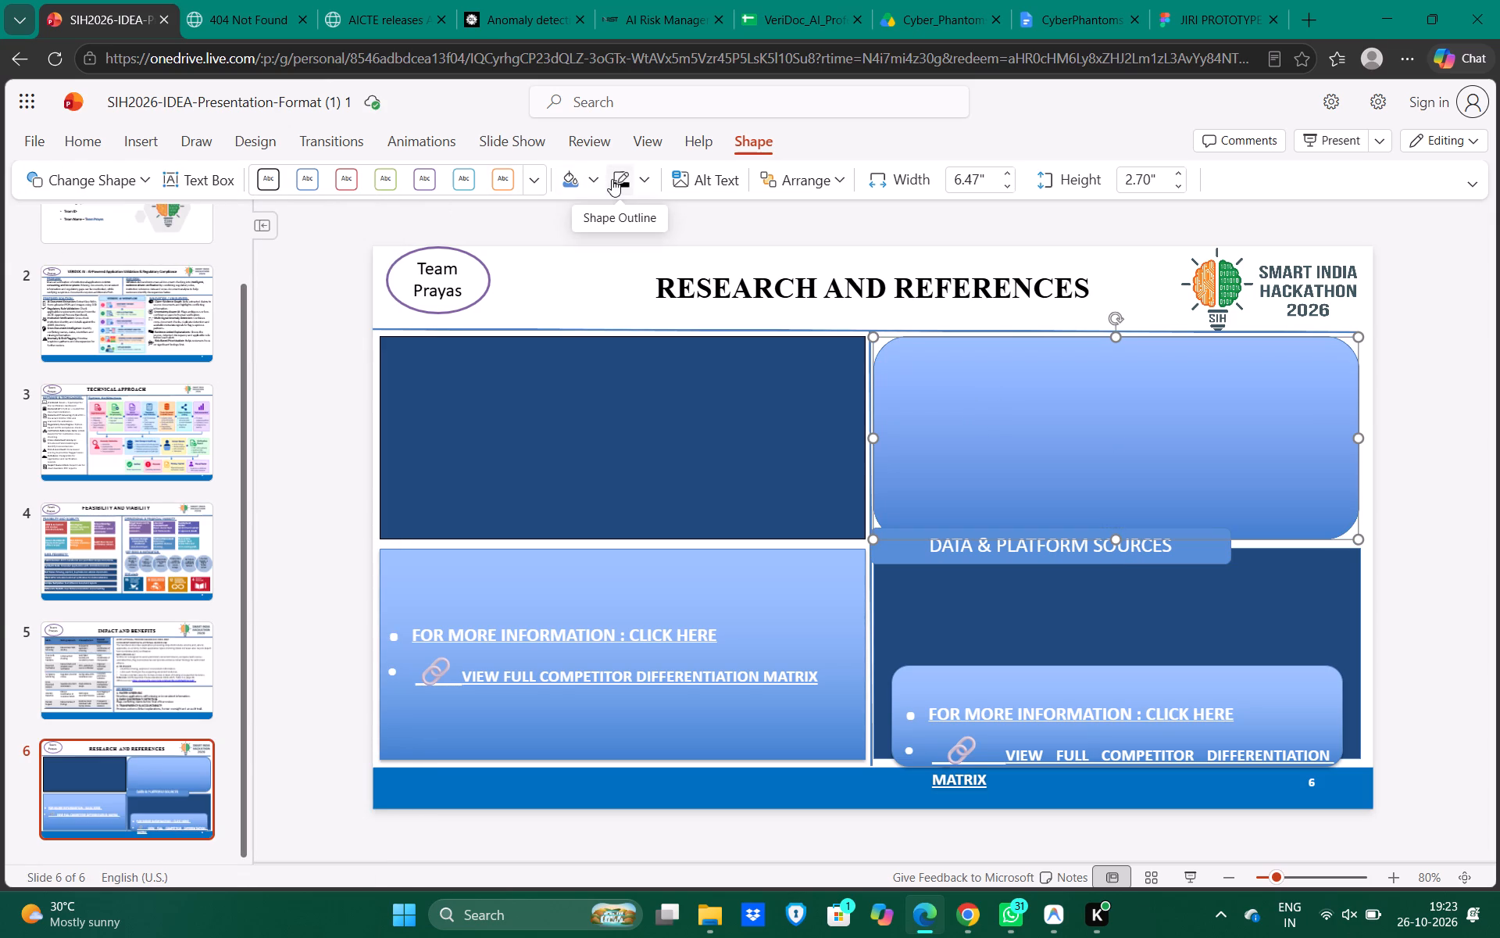
Paste the copied references into the light blue box in the upper-right quarter of the Research and References slide.
left_click(1103, 410)
key("ctrl+v")
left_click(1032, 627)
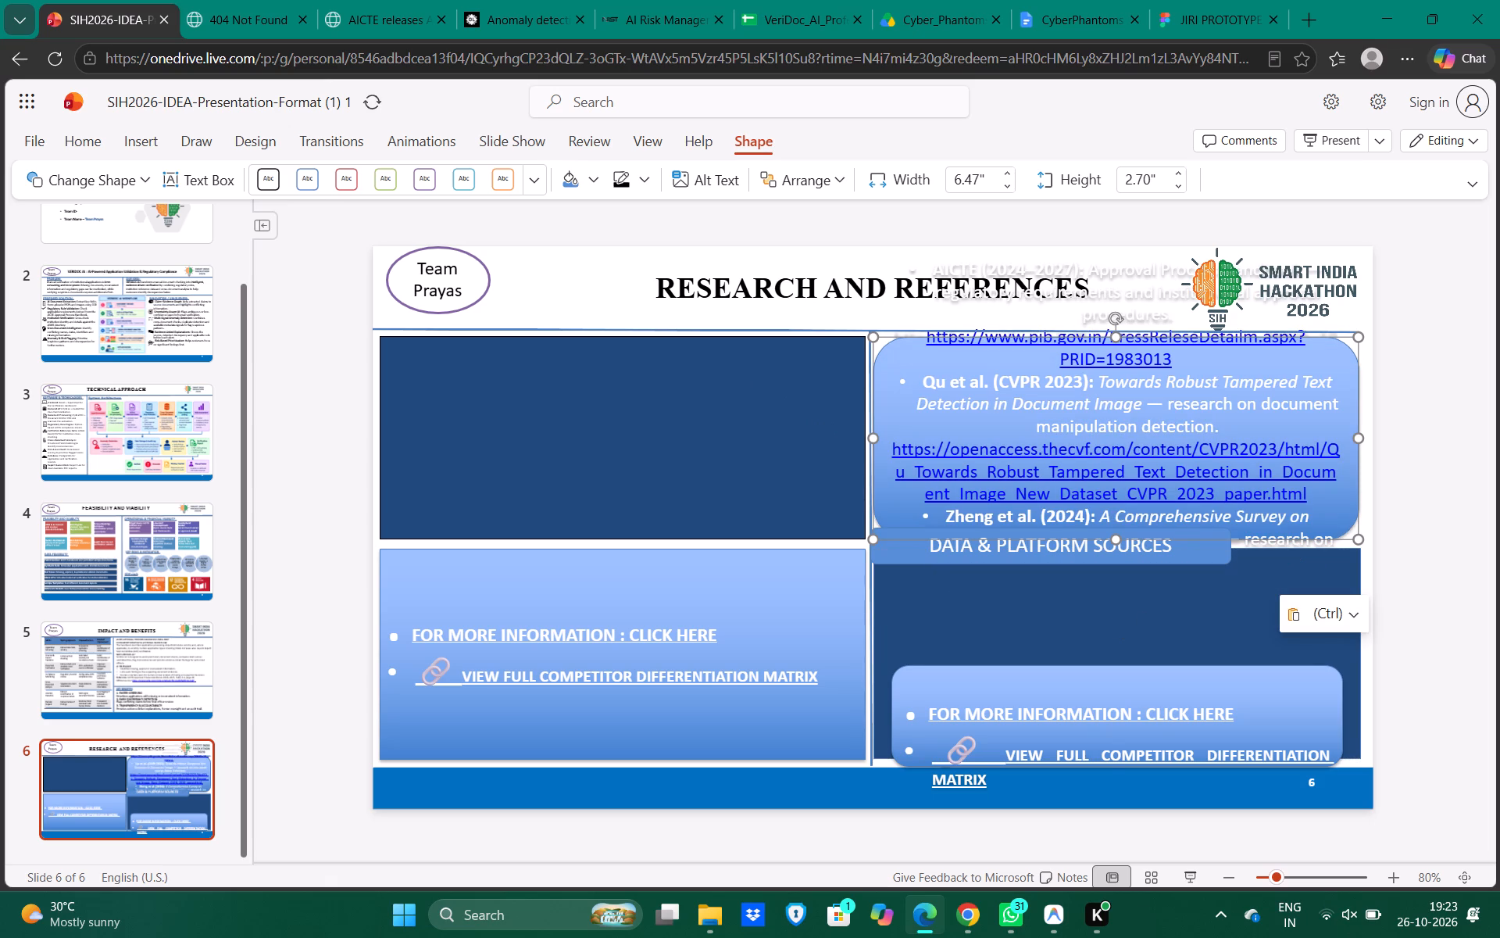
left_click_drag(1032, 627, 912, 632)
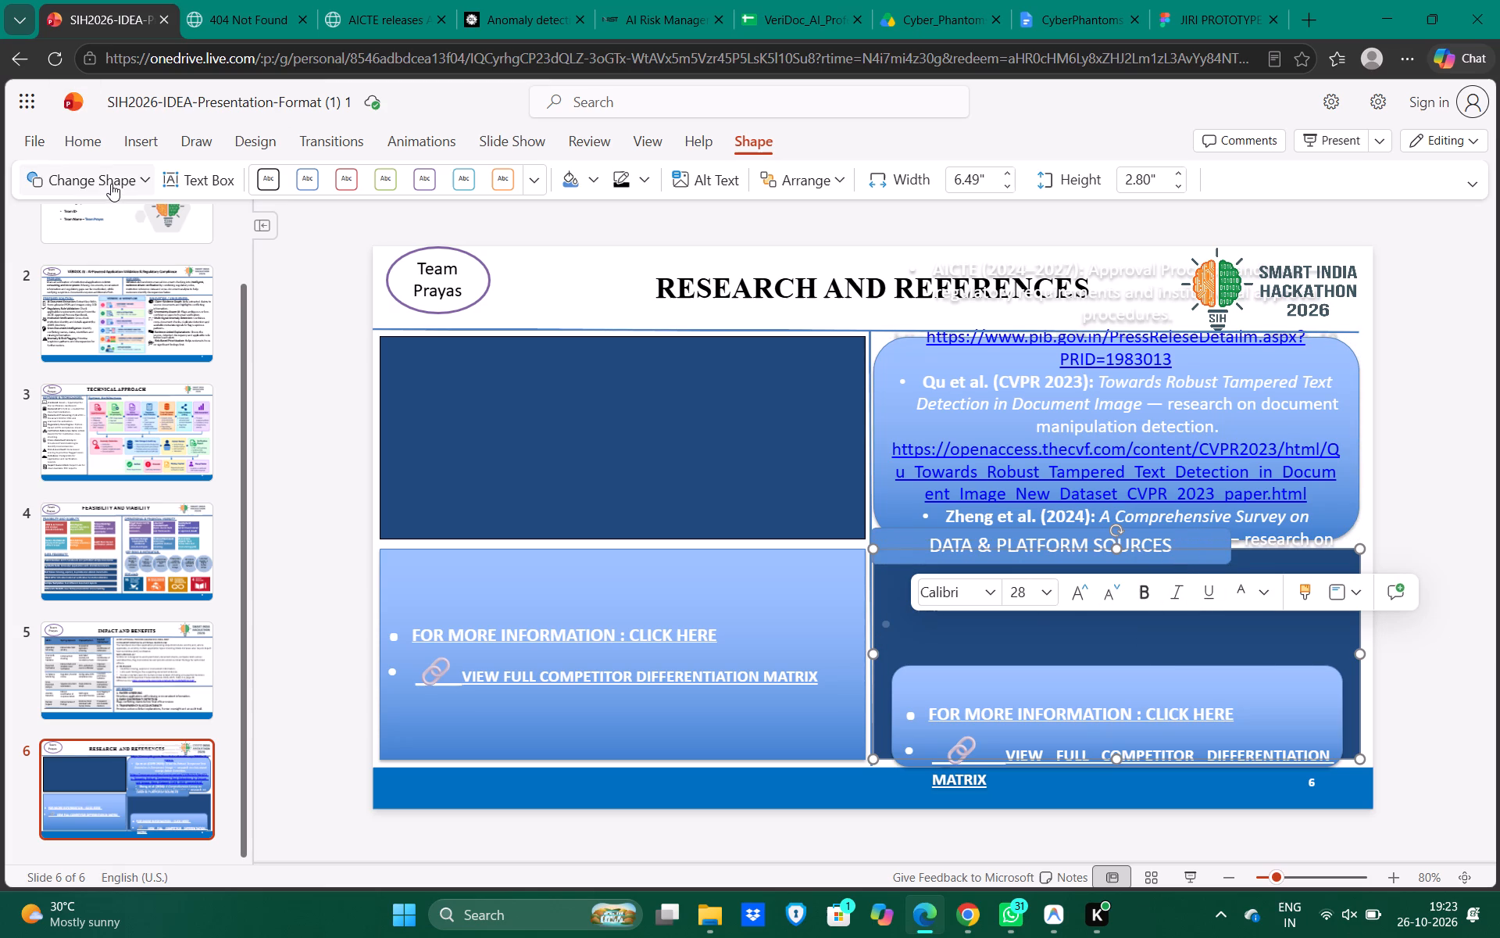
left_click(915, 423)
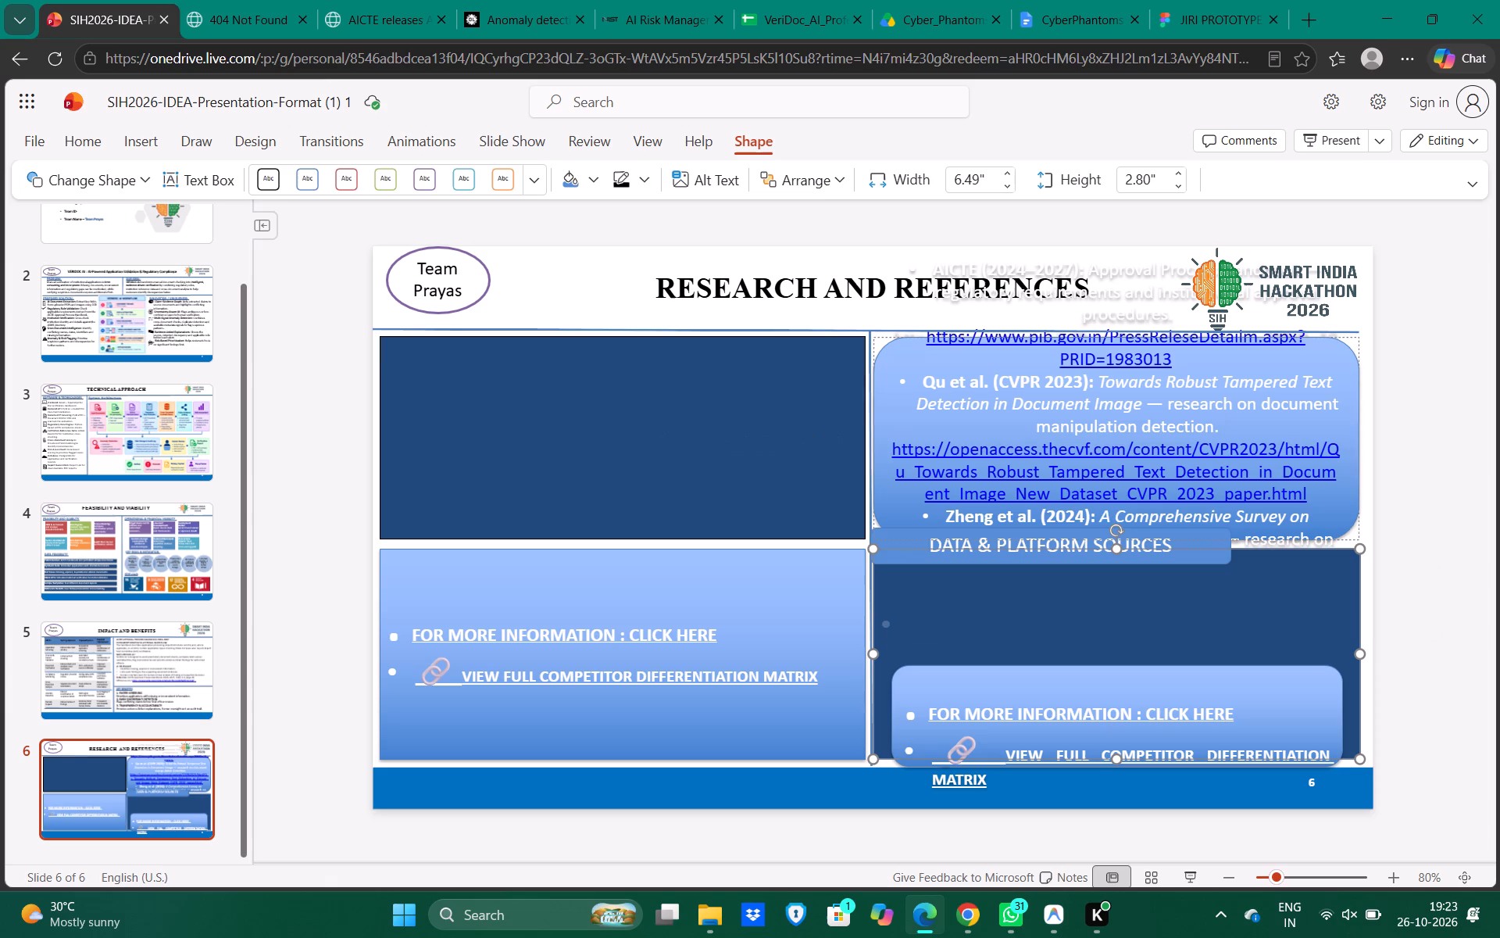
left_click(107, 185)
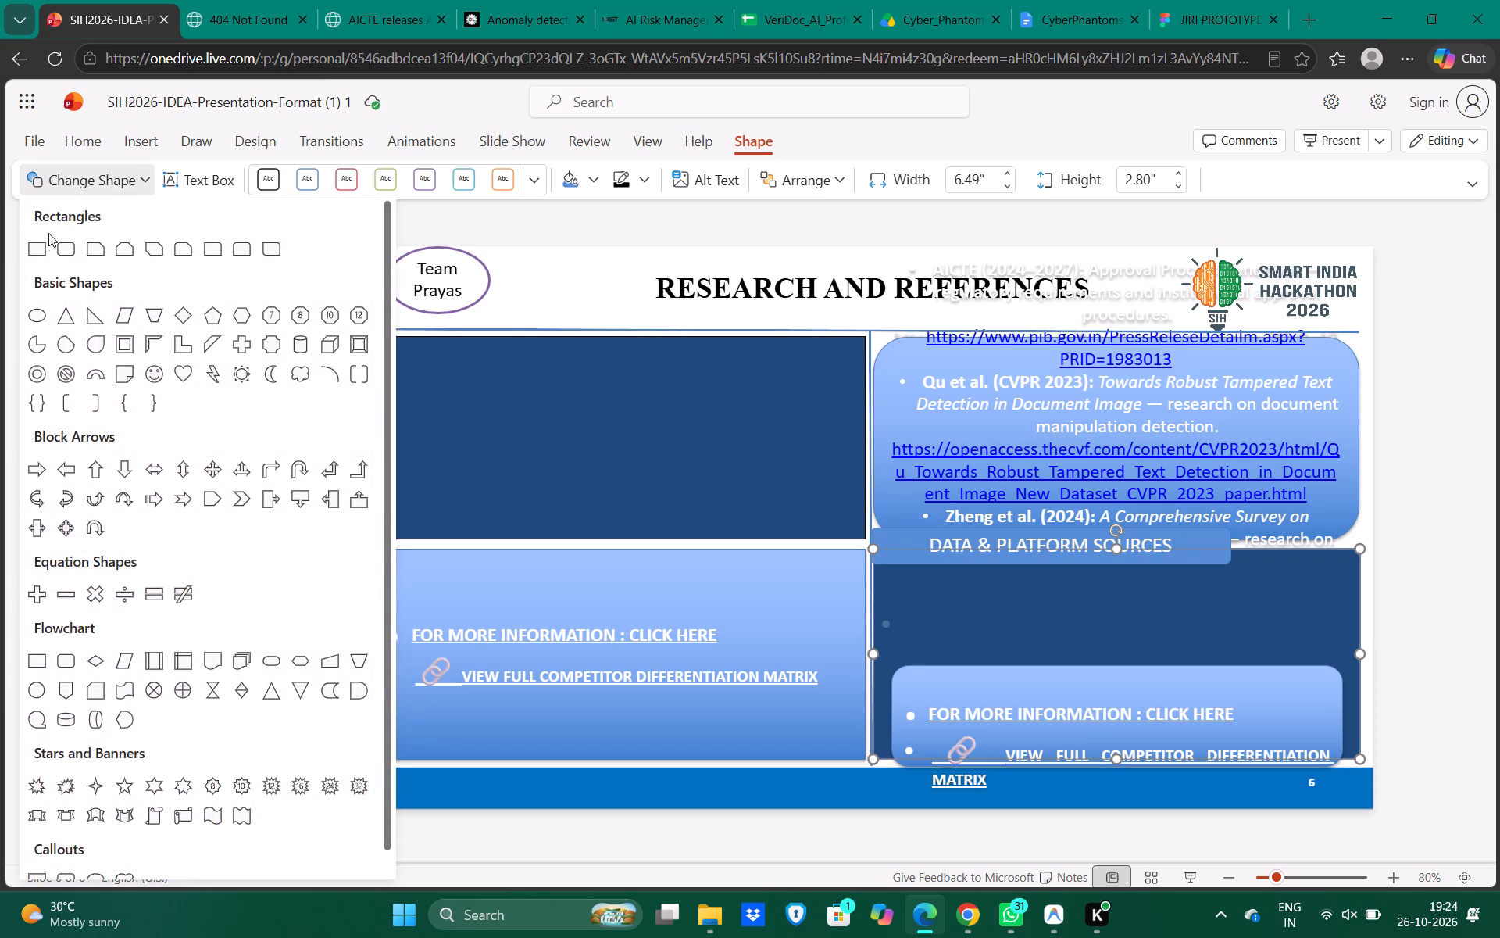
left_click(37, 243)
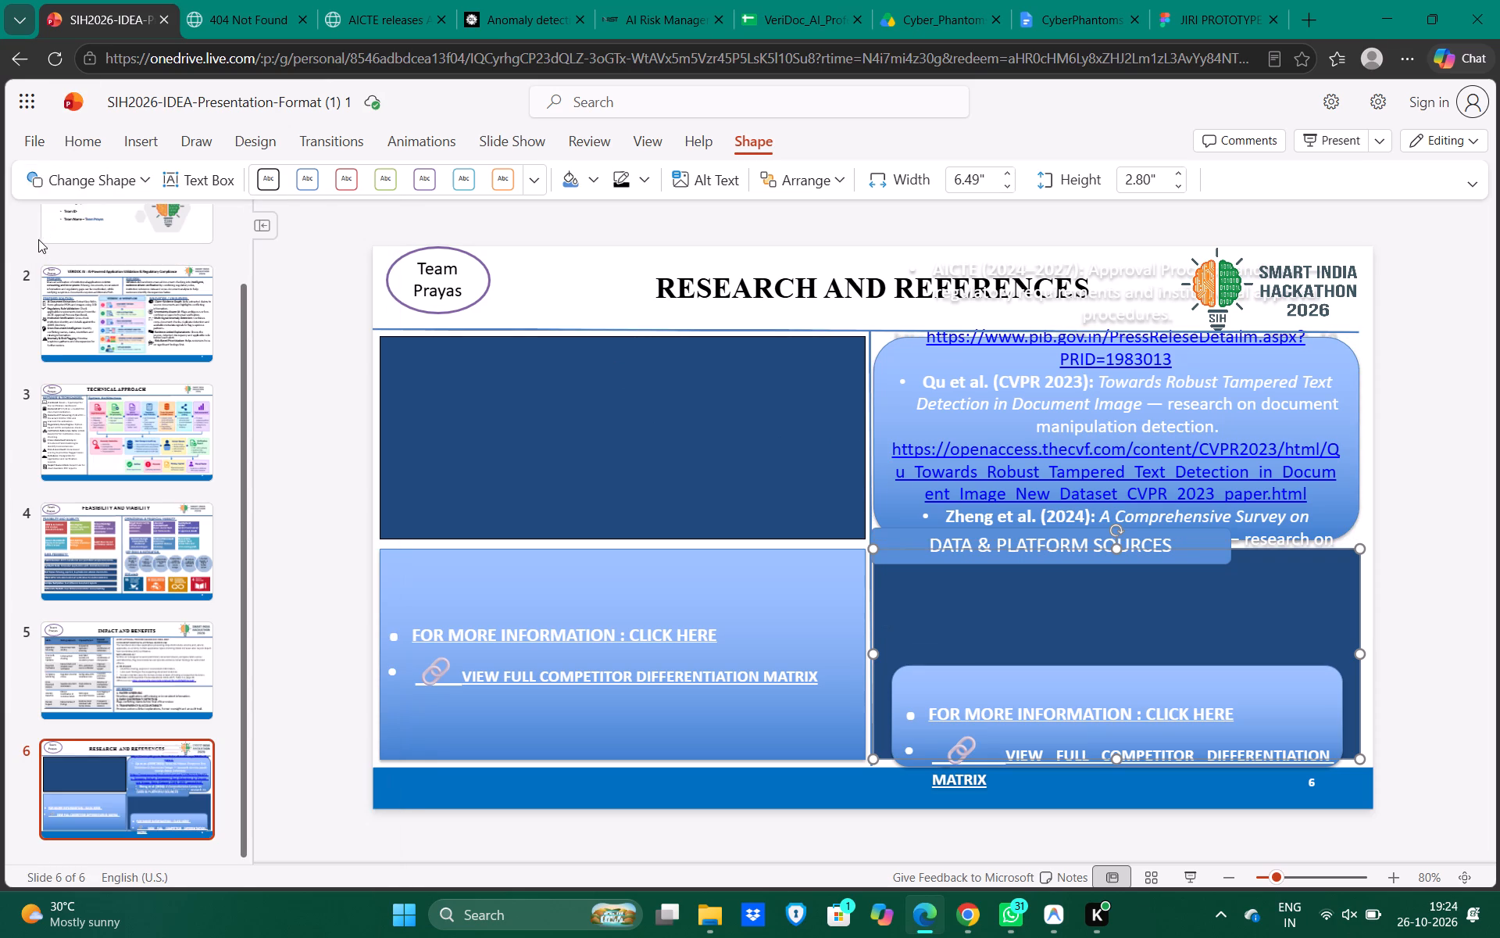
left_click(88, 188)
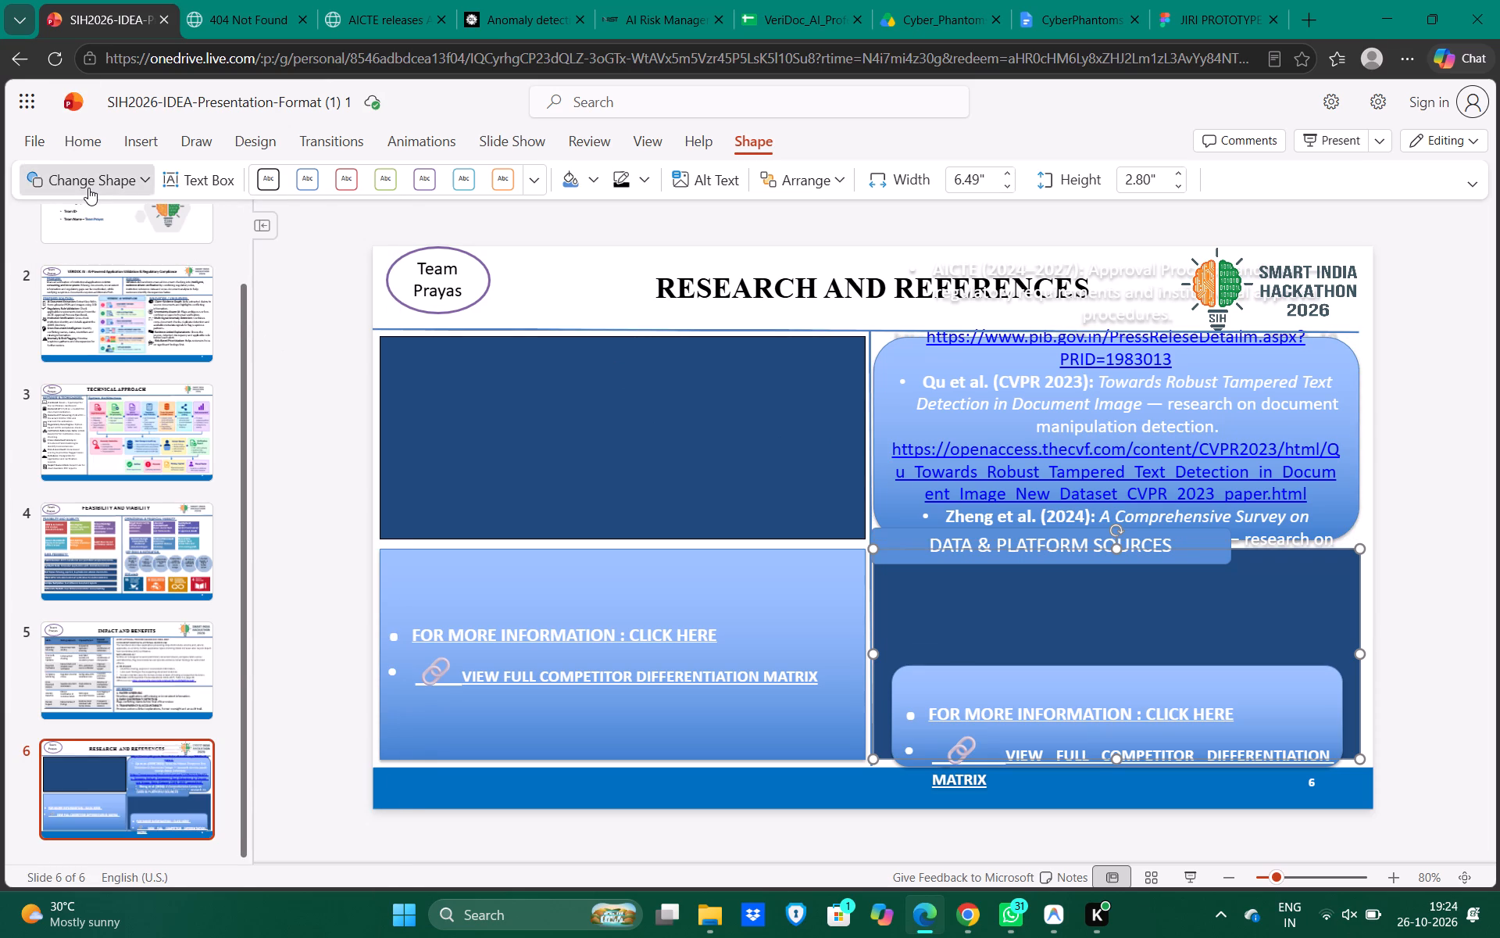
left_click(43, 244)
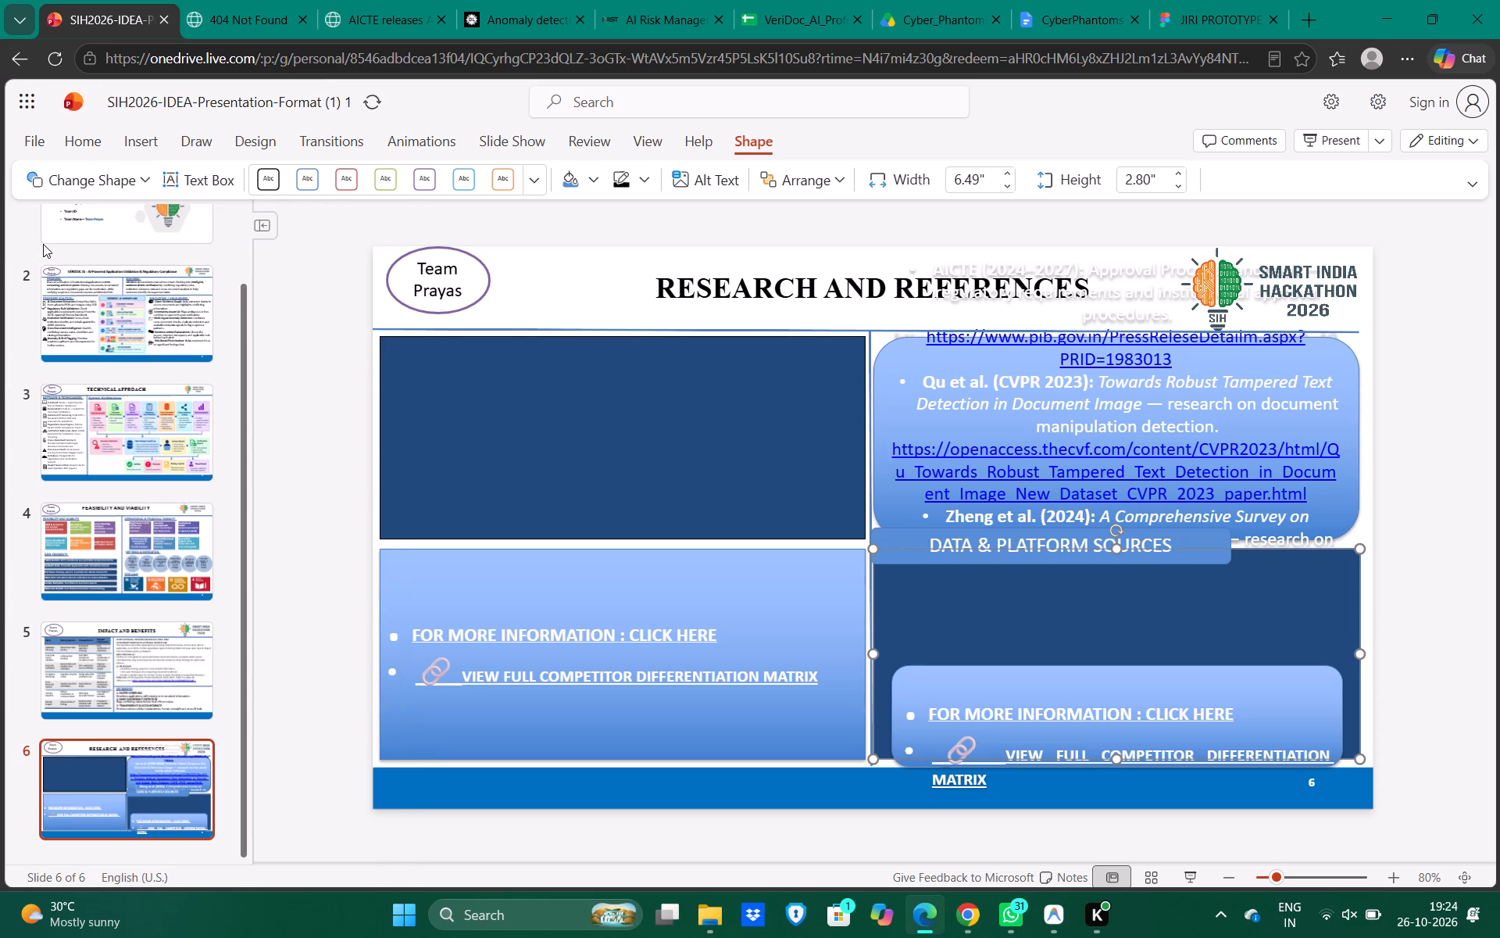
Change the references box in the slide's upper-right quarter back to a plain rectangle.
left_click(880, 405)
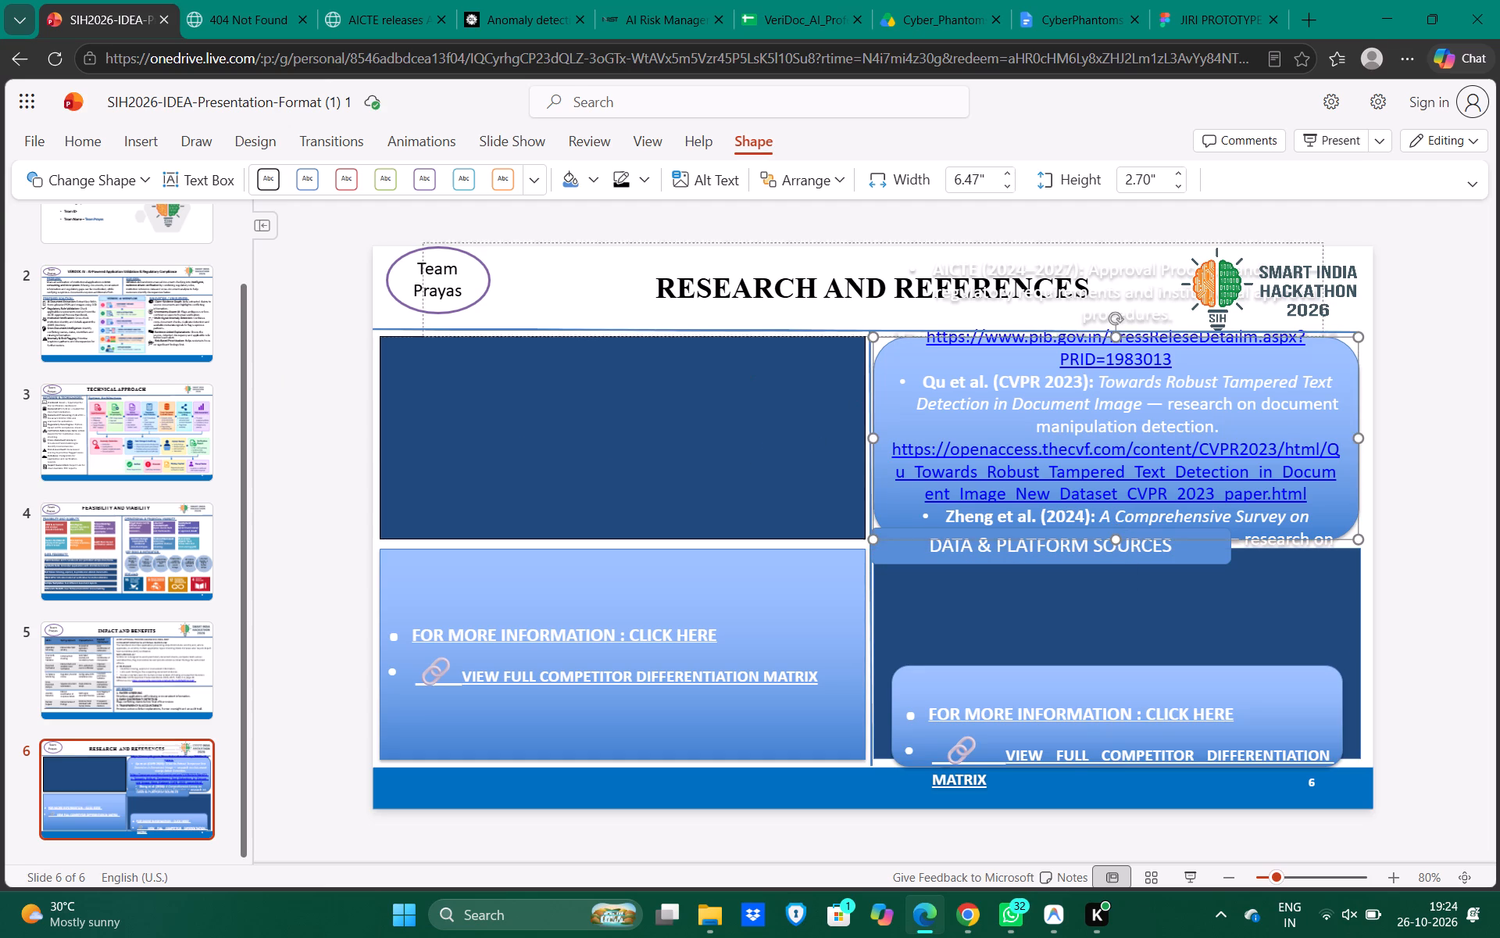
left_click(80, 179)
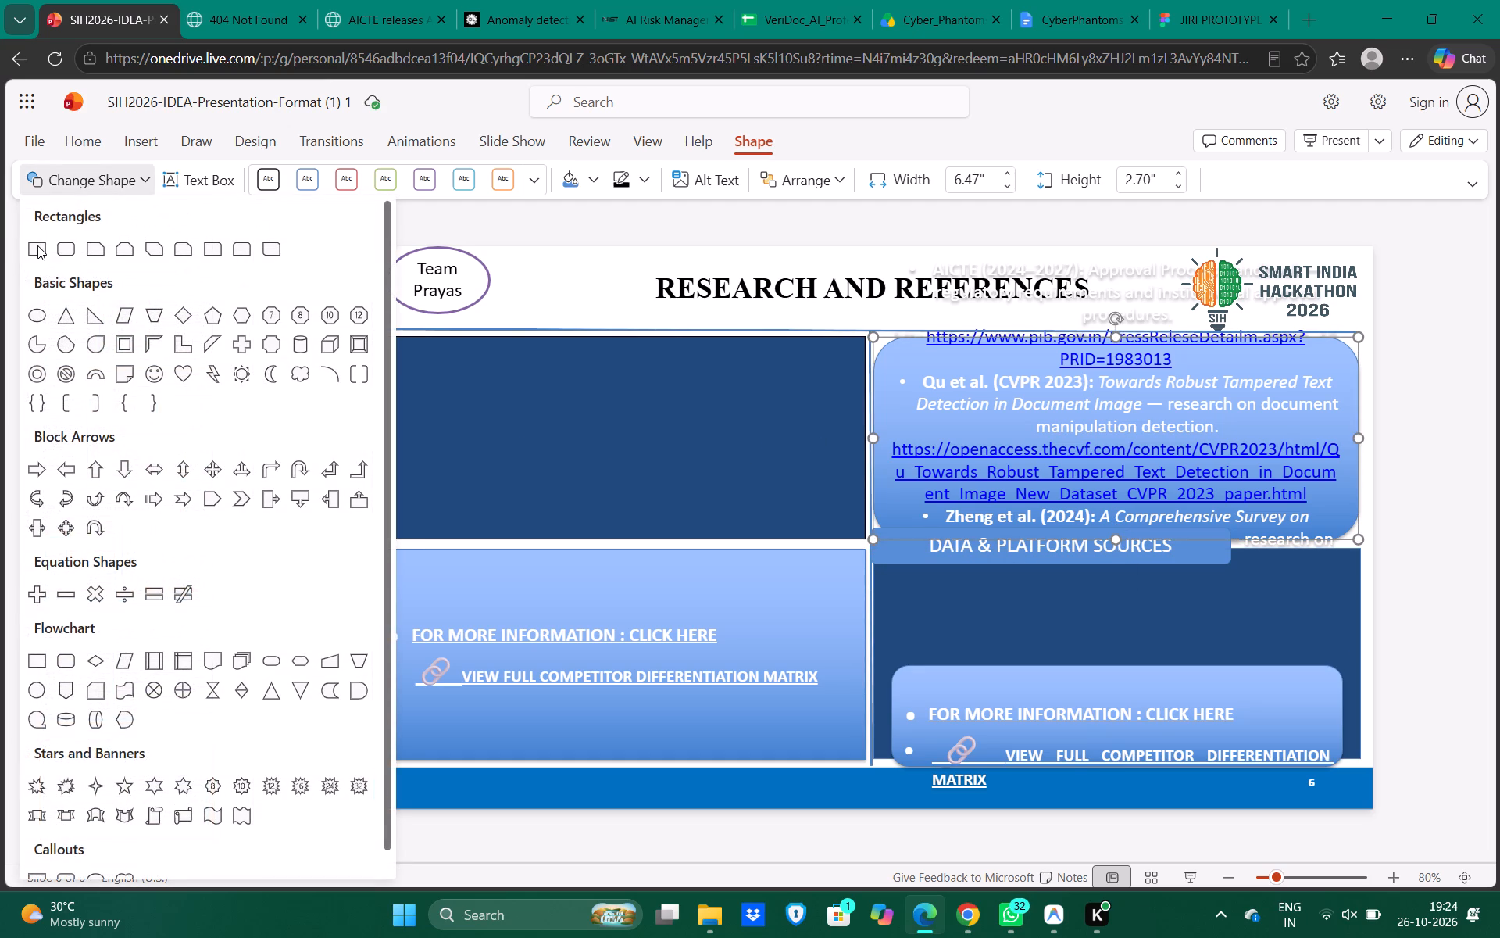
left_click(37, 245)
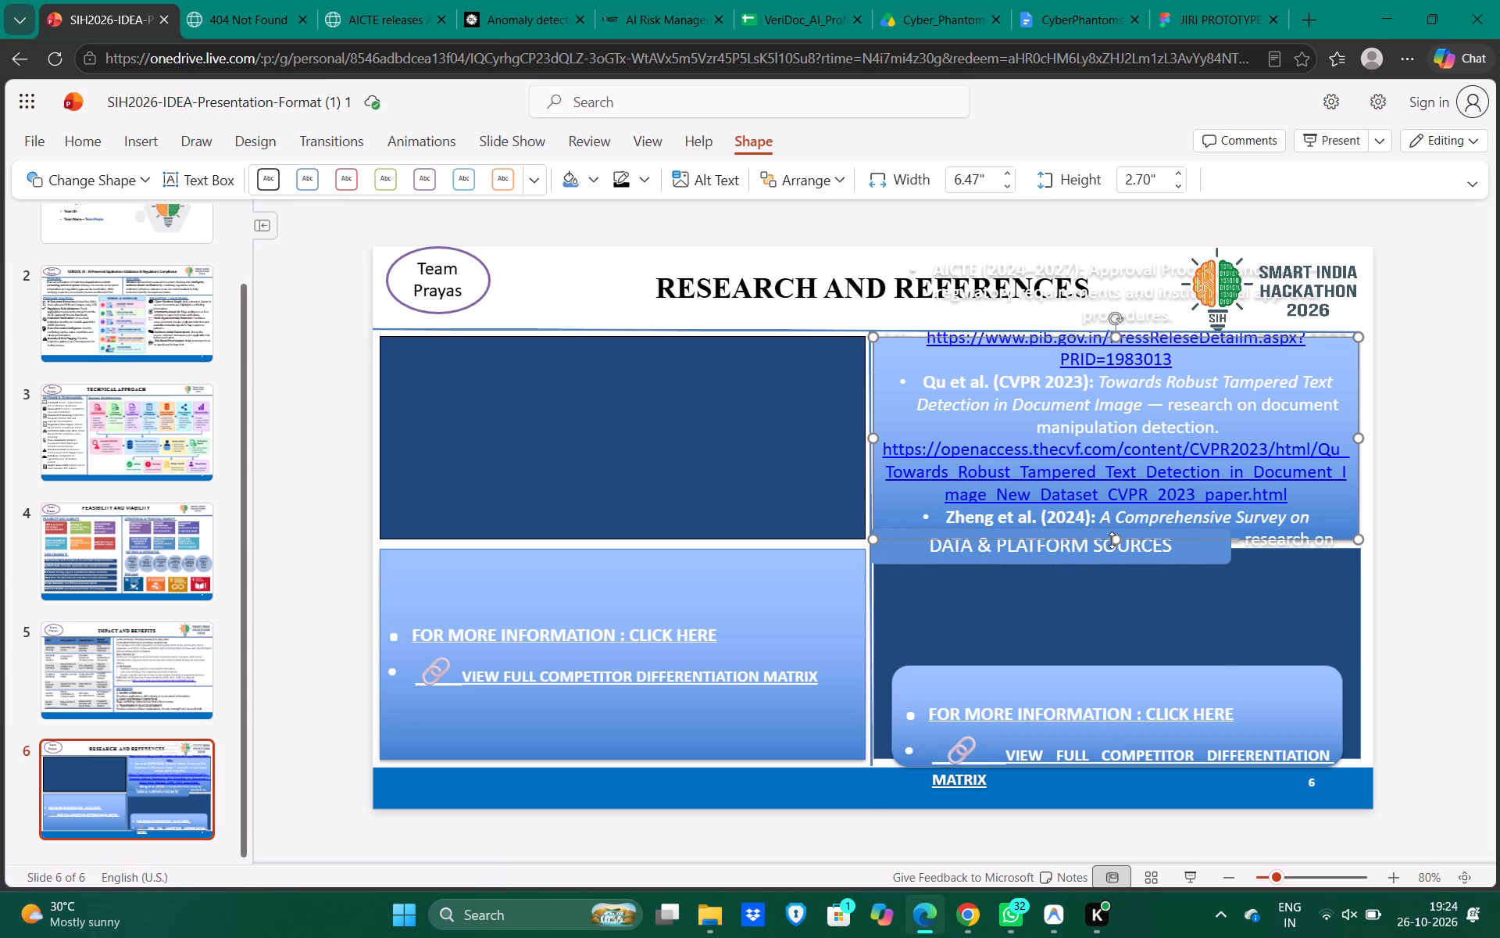
Extend the references box downwards to a height of about 3.75" on the Research and References slide.
left_click_drag(1112, 540, 1131, 455)
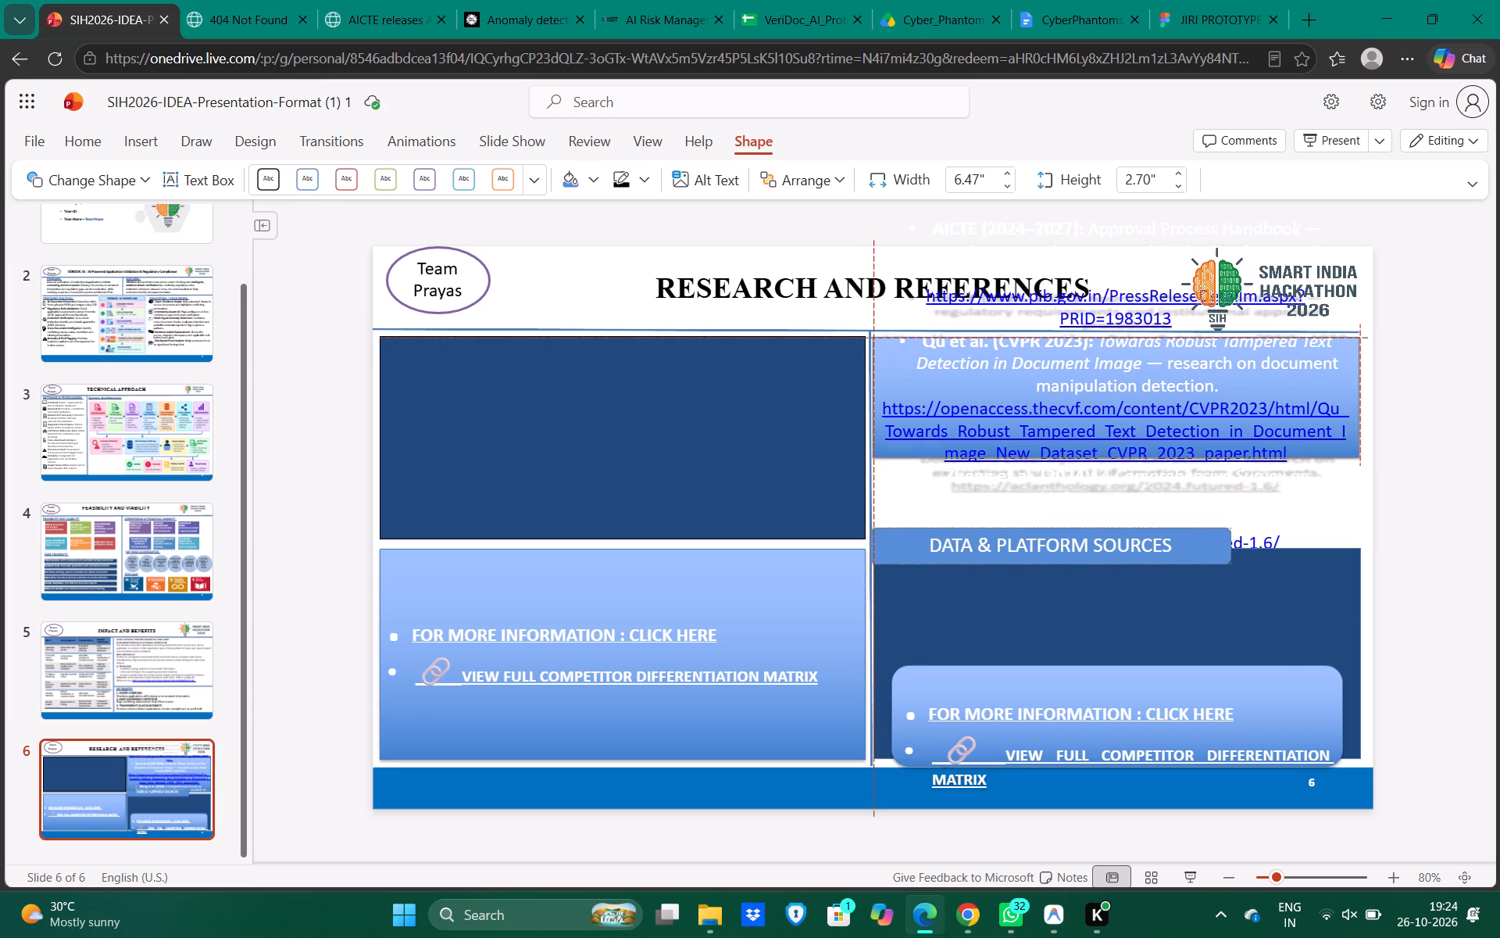
left_click_drag(1131, 455, 1127, 543)
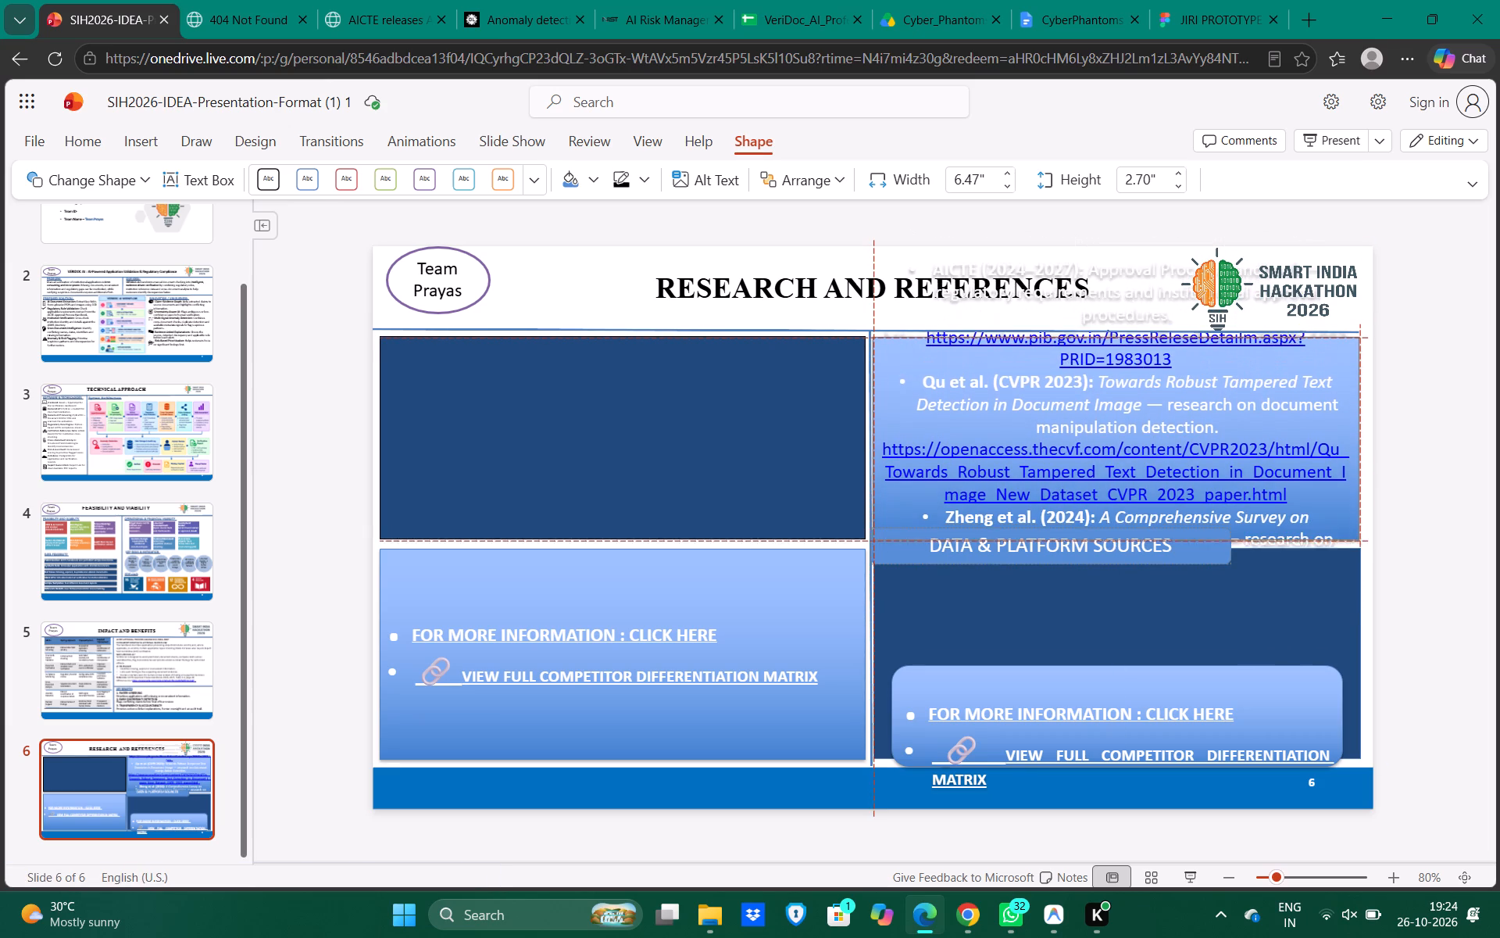
left_click_drag(1127, 543, 1127, 545)
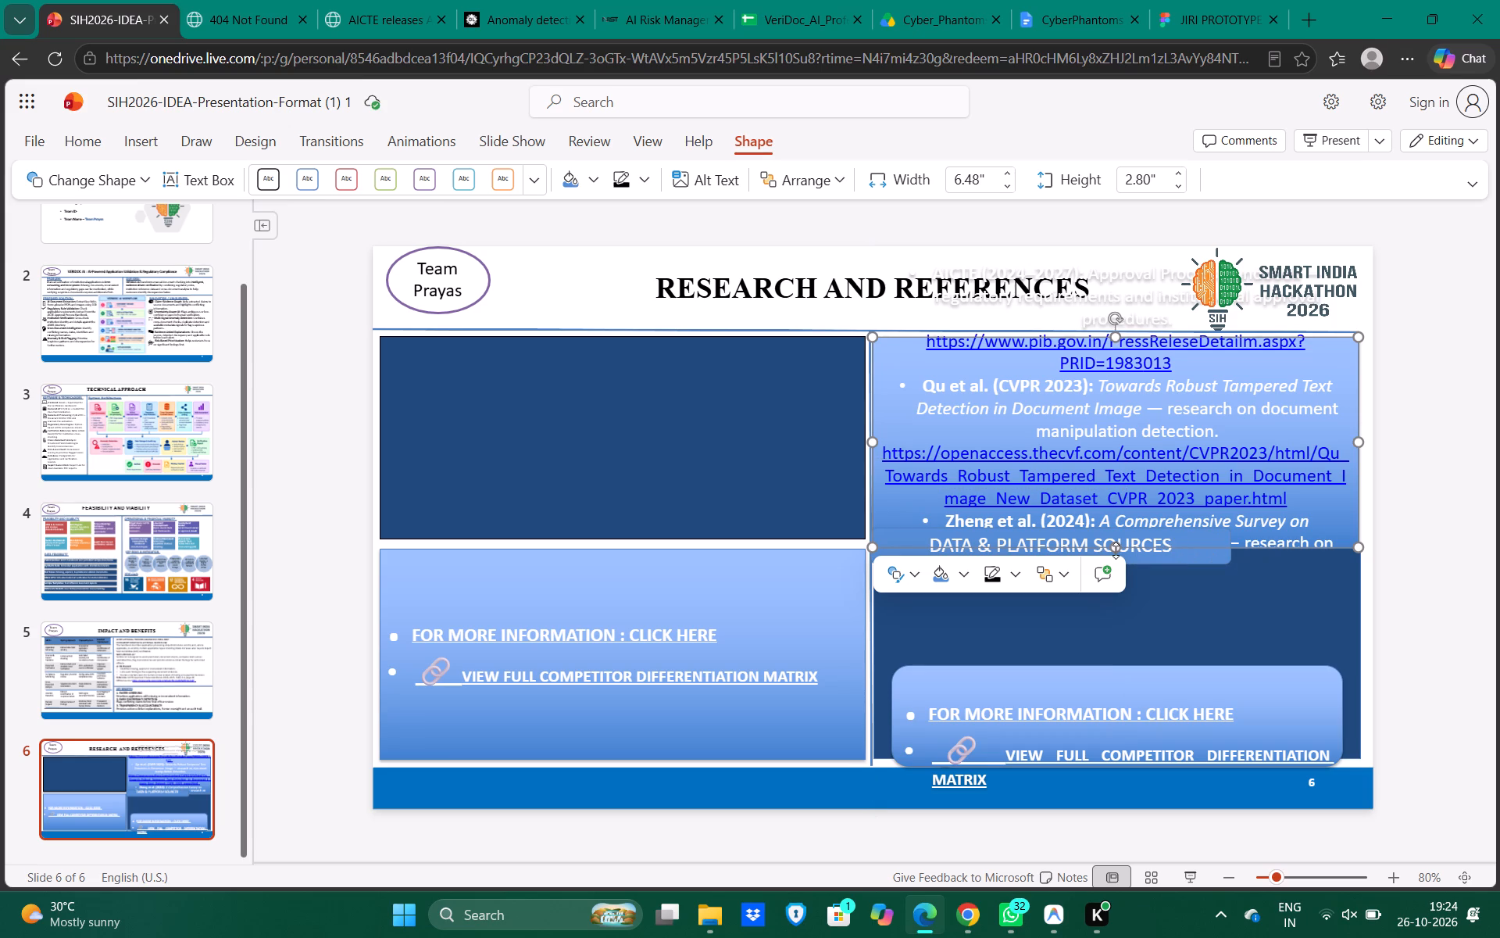
left_click_drag(1116, 550, 1110, 664)
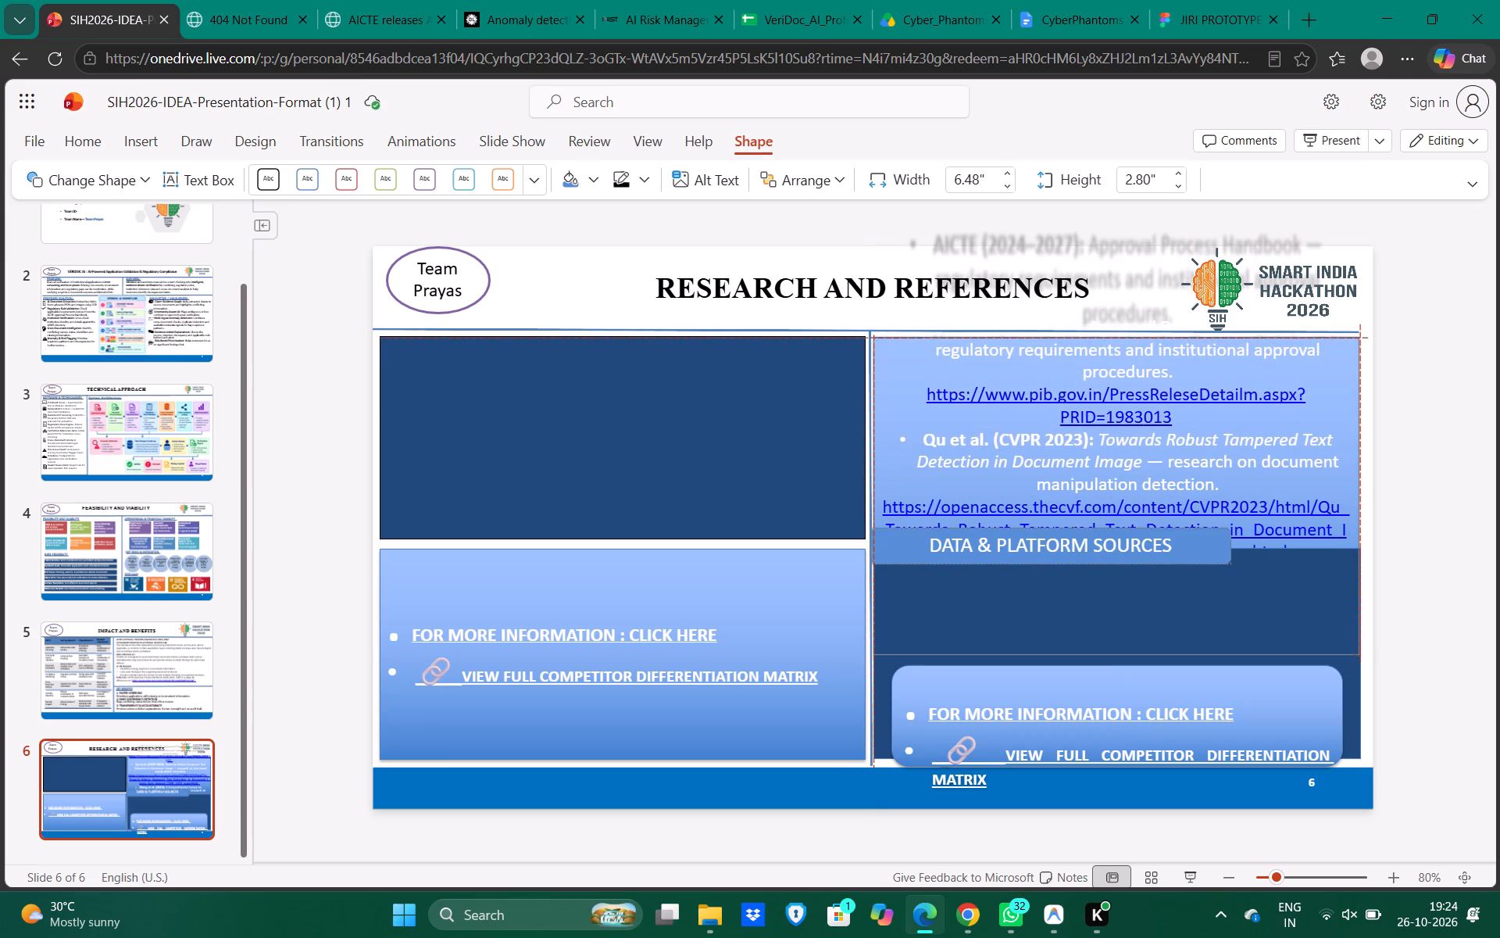
left_click_drag(1110, 664, 1122, 629)
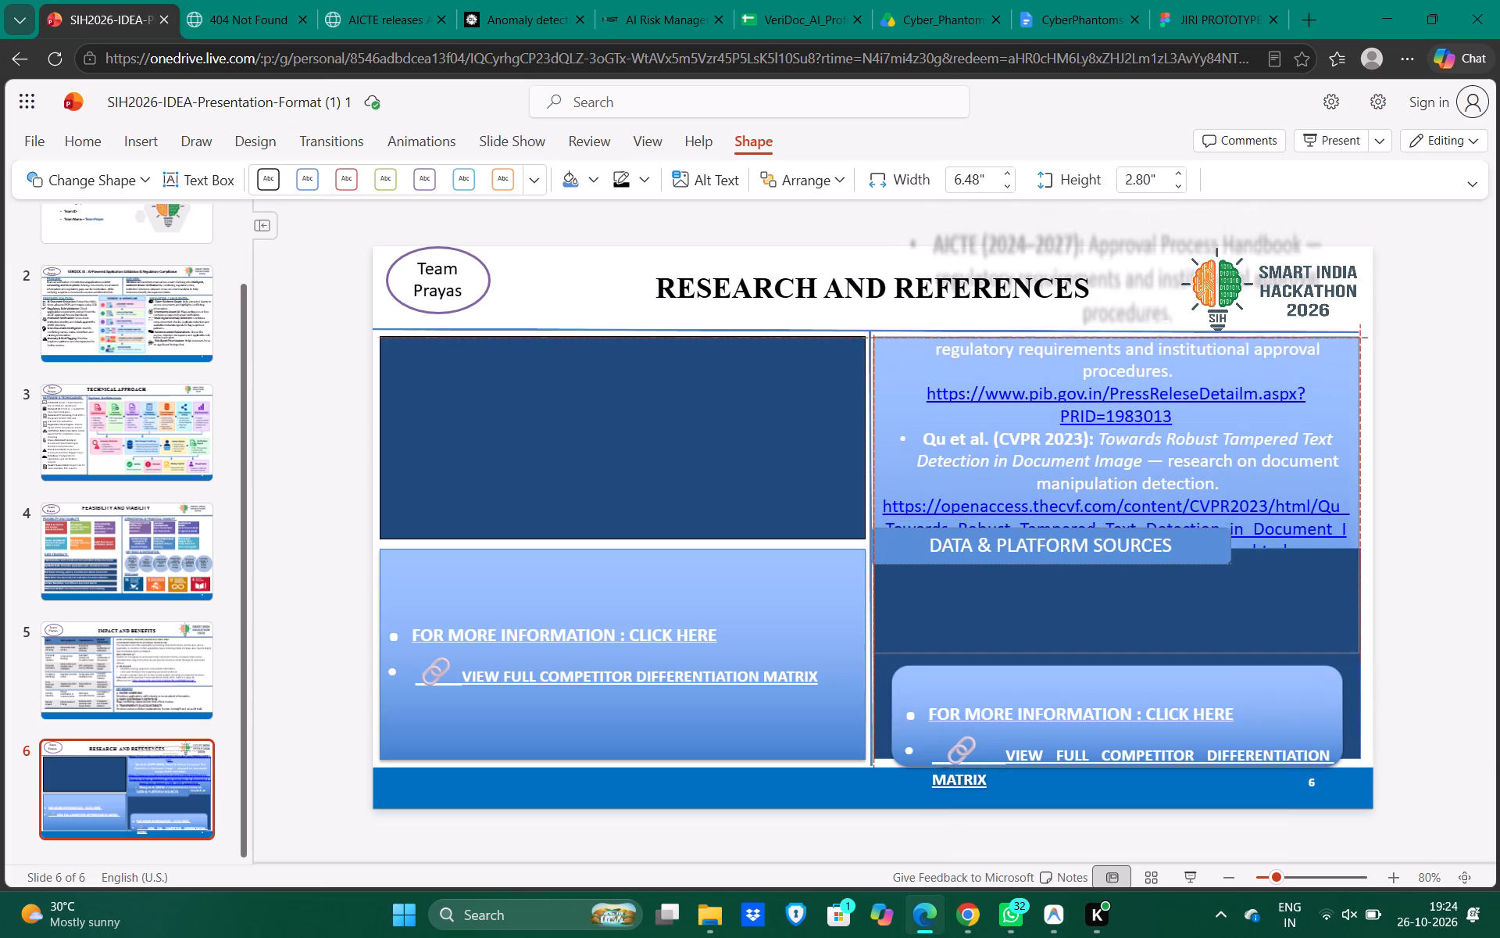
left_click_drag(1122, 629, 1155, 604)
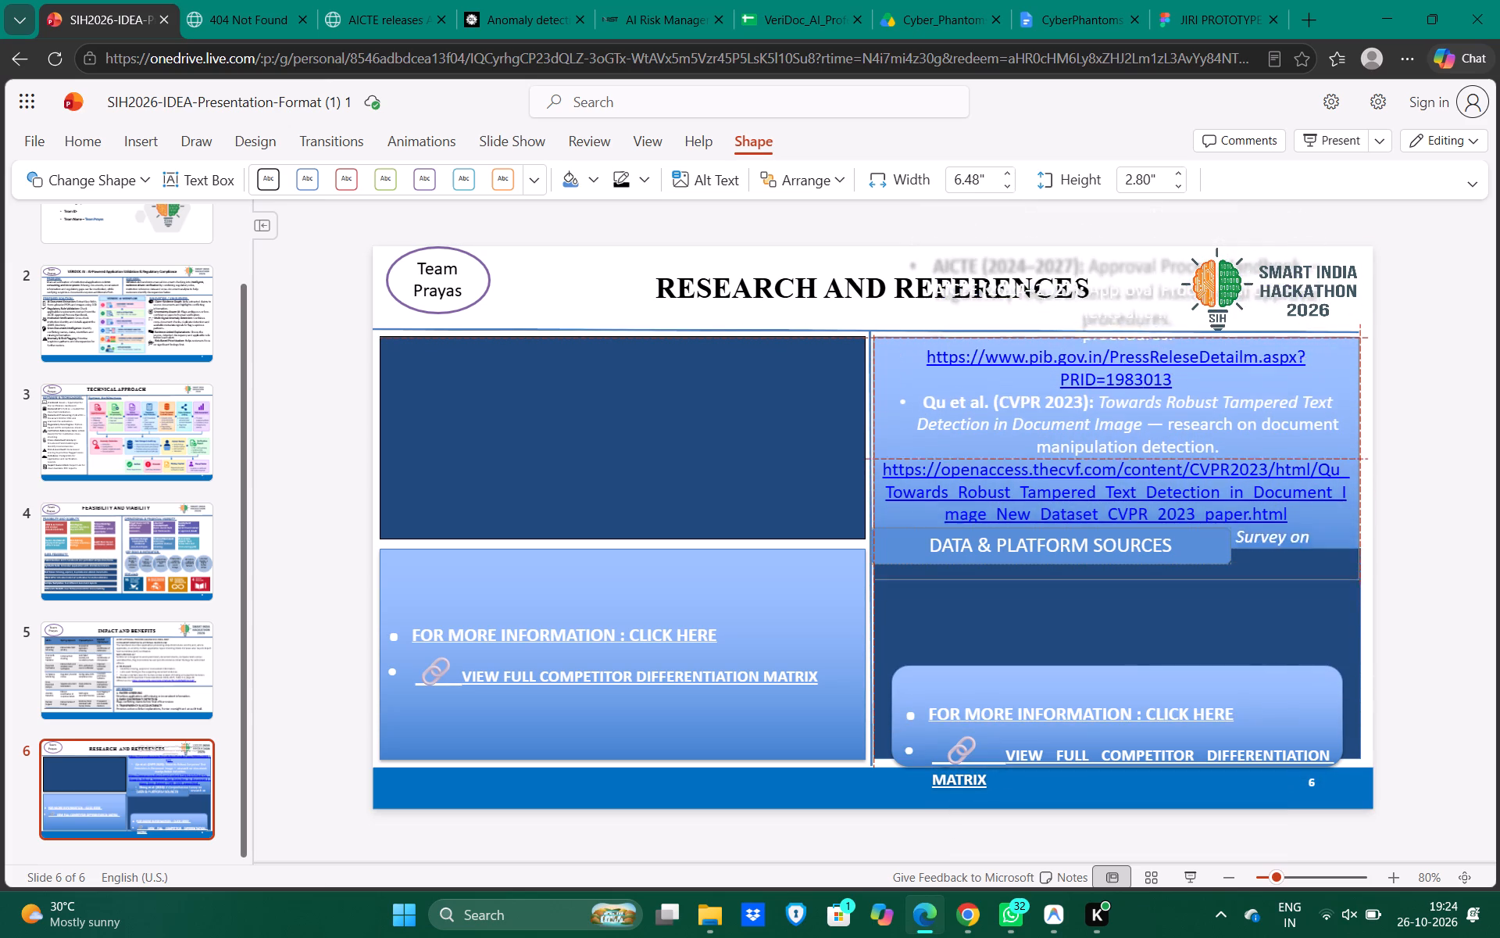
left_click_drag(1155, 604, 1159, 622)
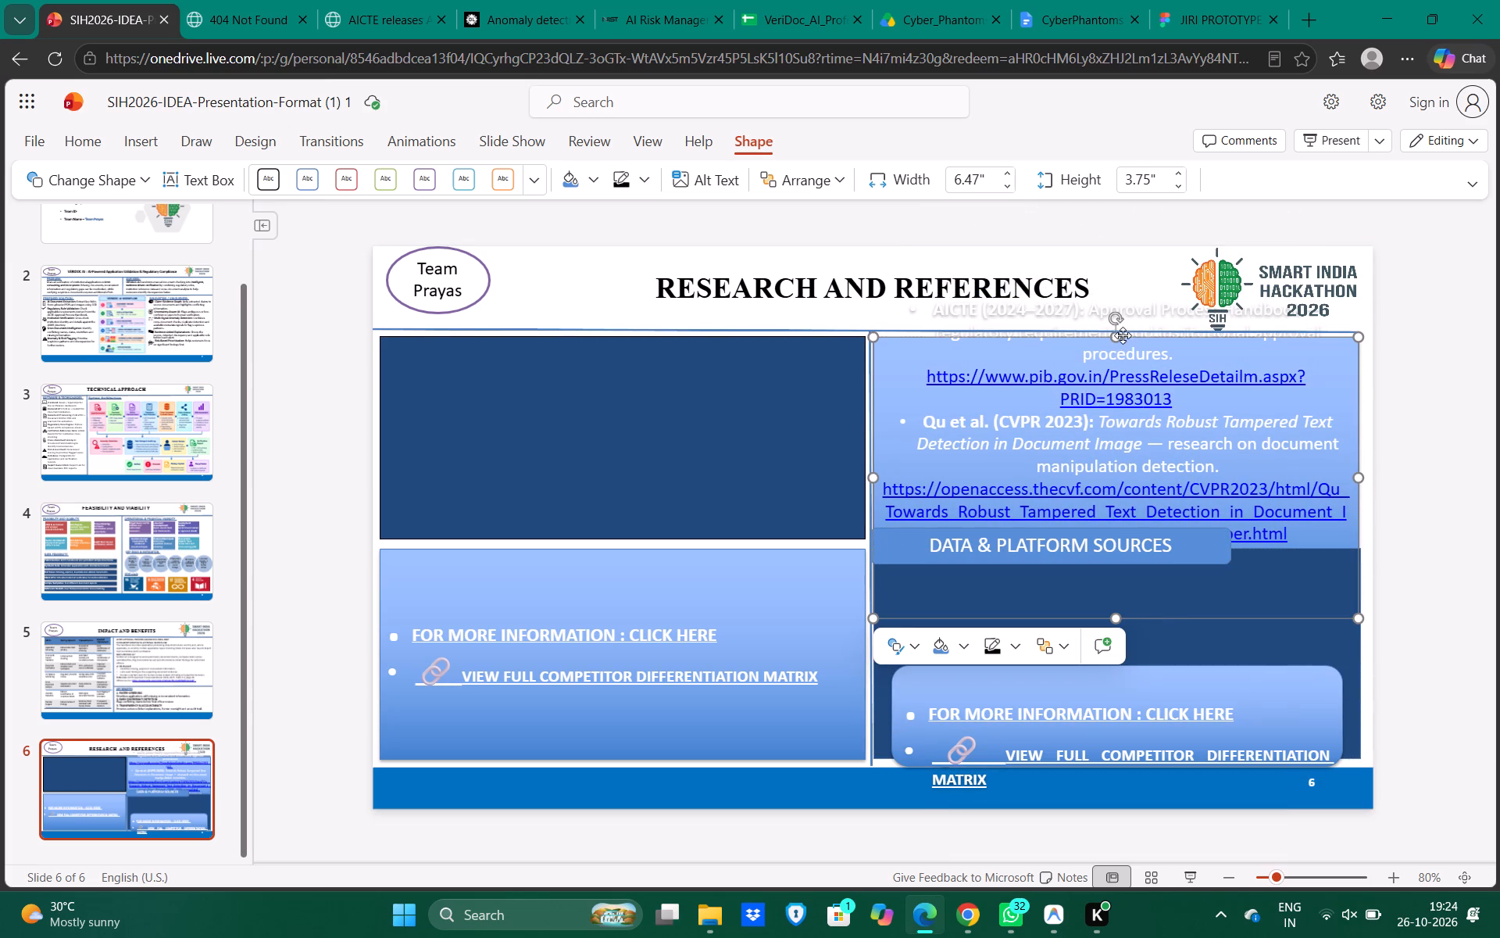
Select and copy all the references text inside the upper-right box.
left_click_drag(1122, 342, 1112, 320)
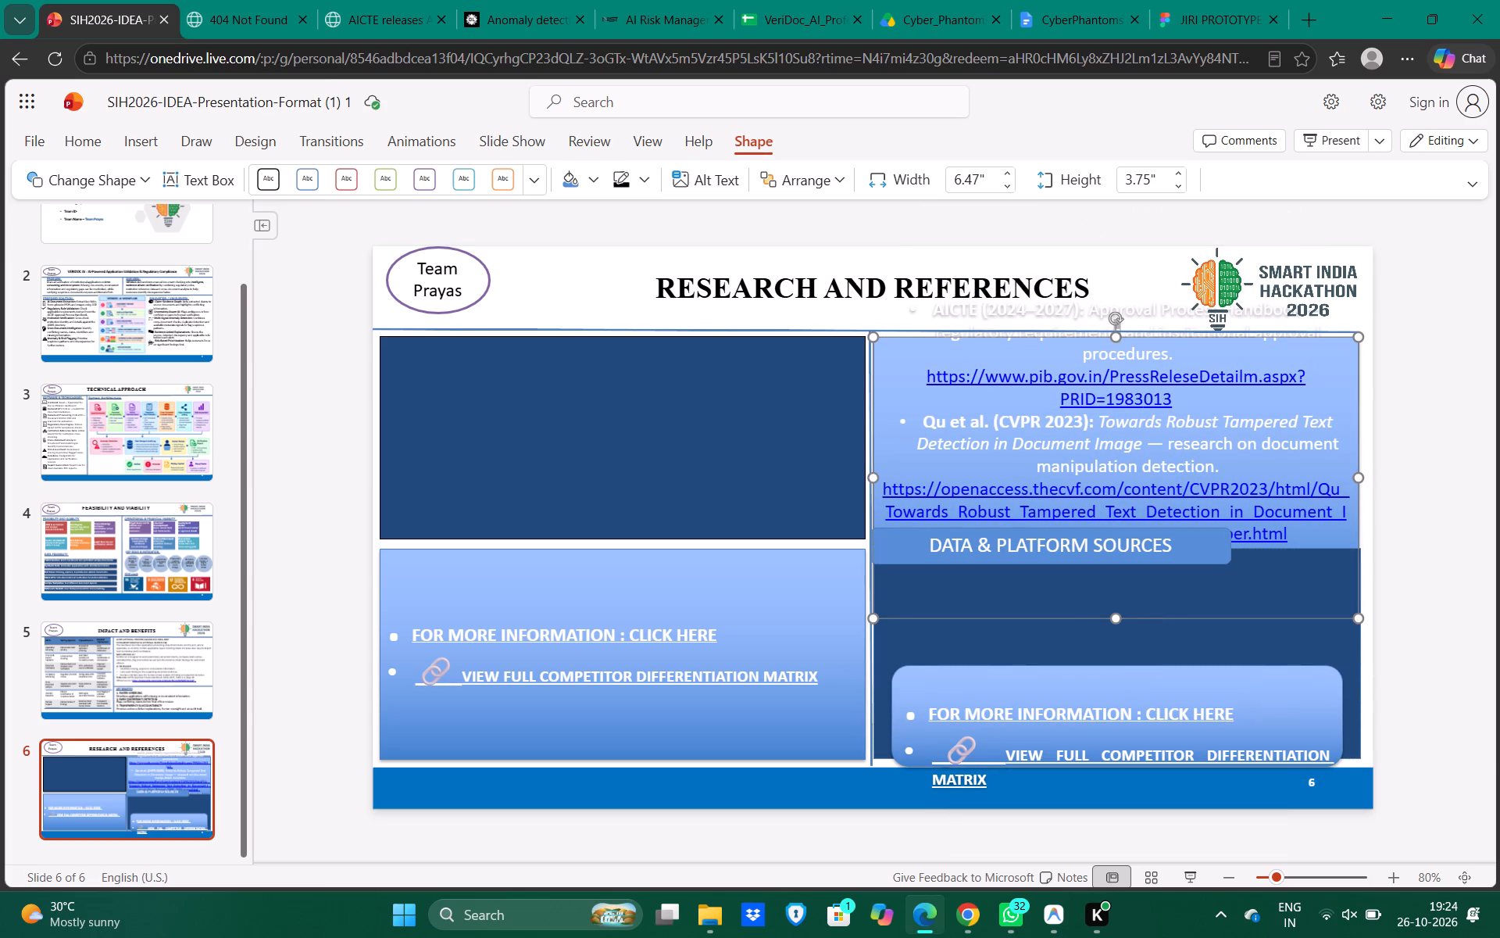
left_click_drag(1112, 320, 997, 526)
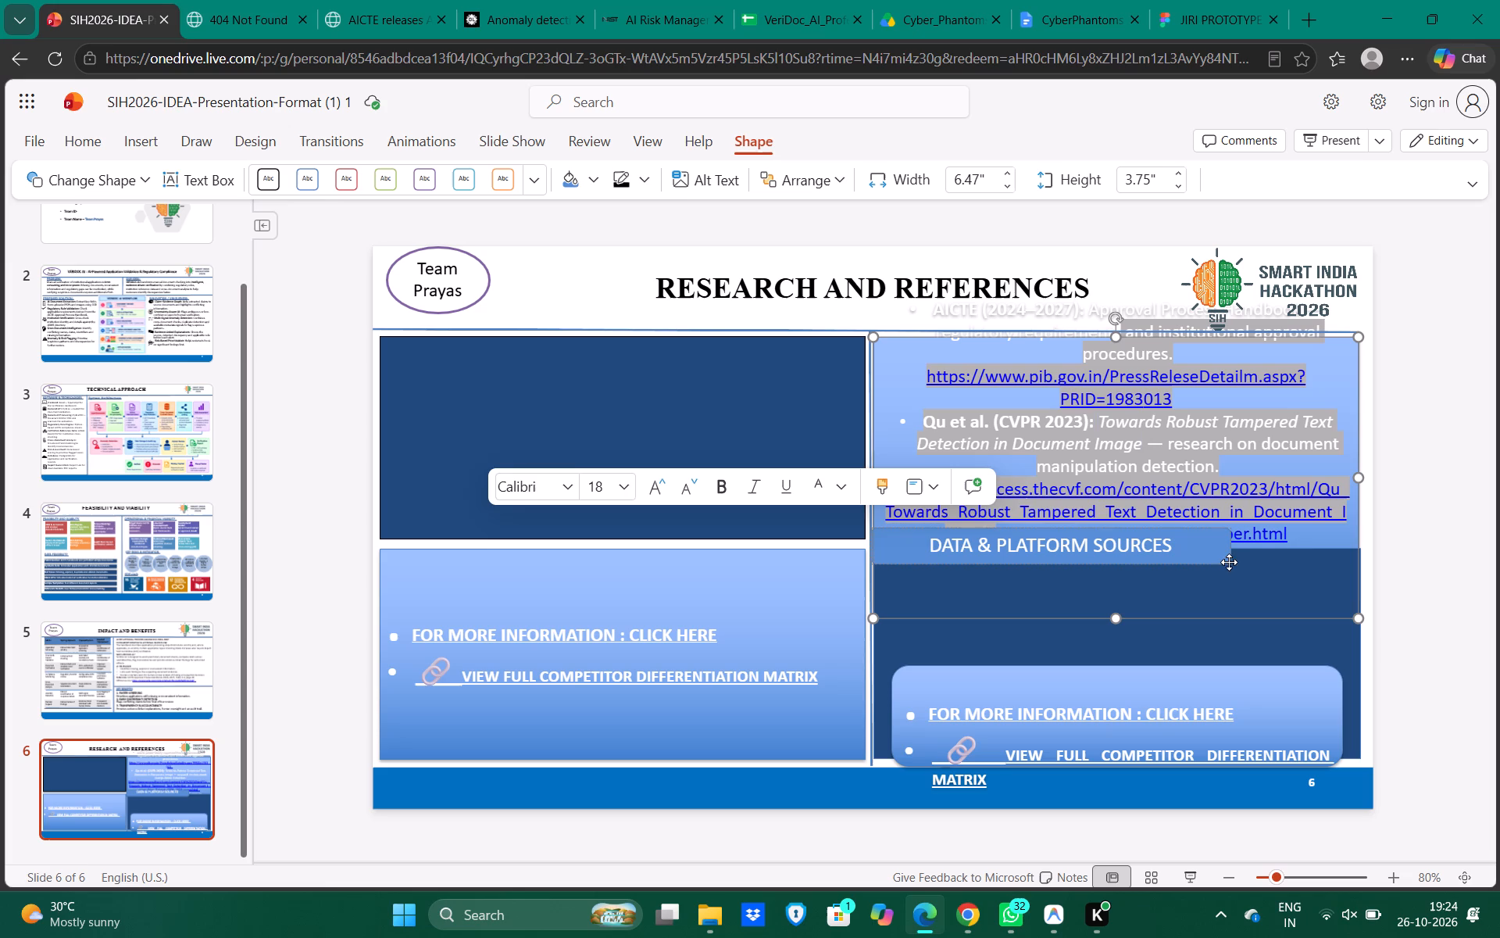
left_click(1314, 532)
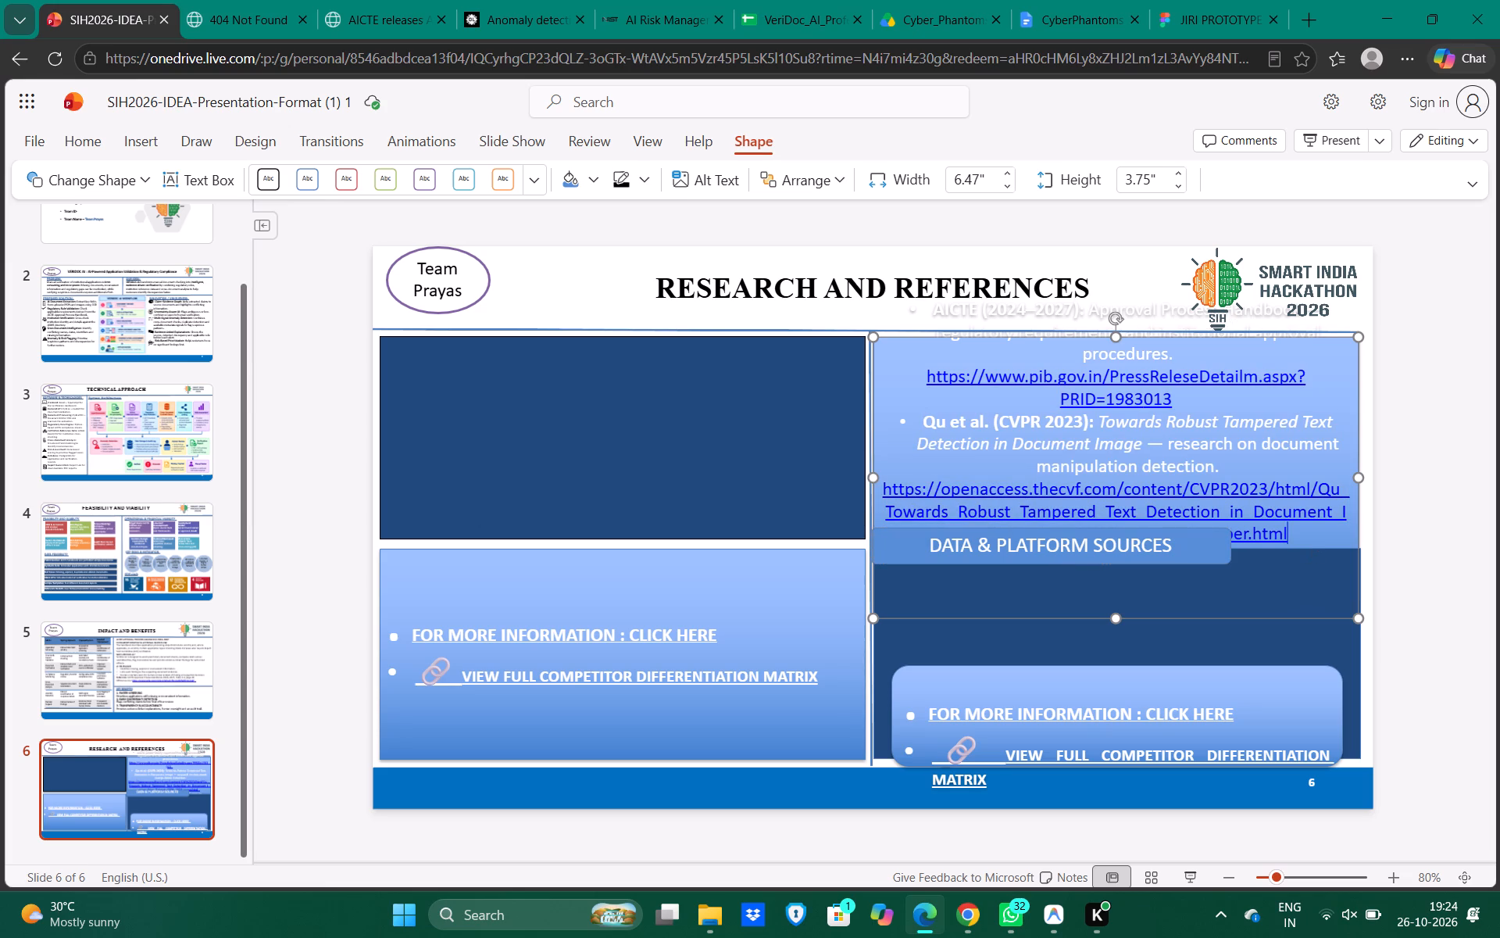
key("ctrl+a")
key("ctrl+c")
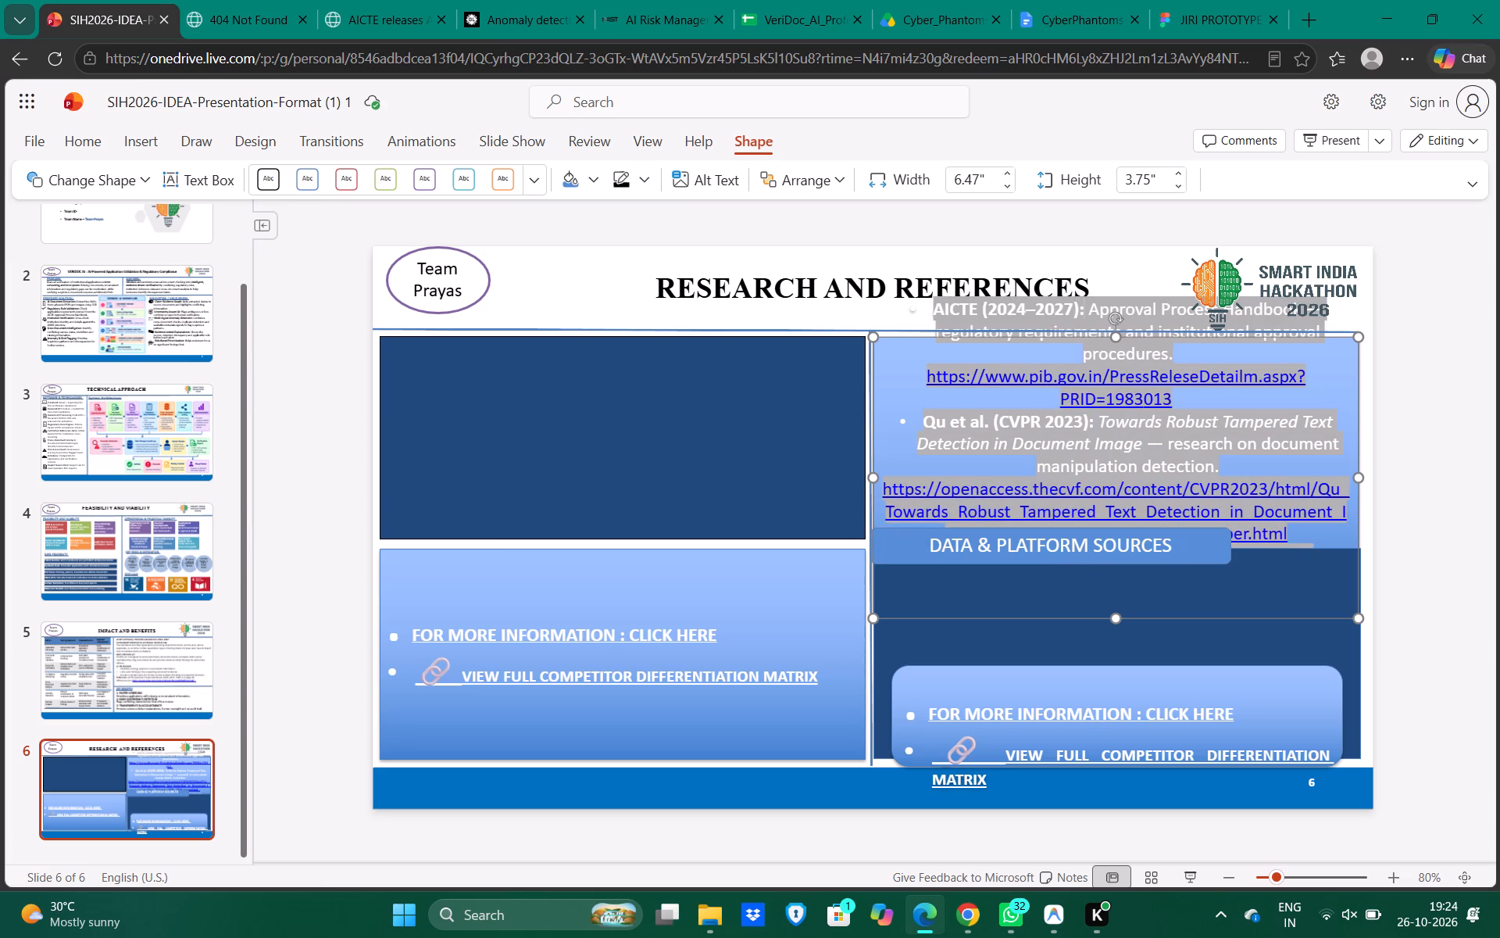
Move the DATA & PLATFORM SOURCES label off the references text onto the slide's lower-left box.
left_click(1183, 548)
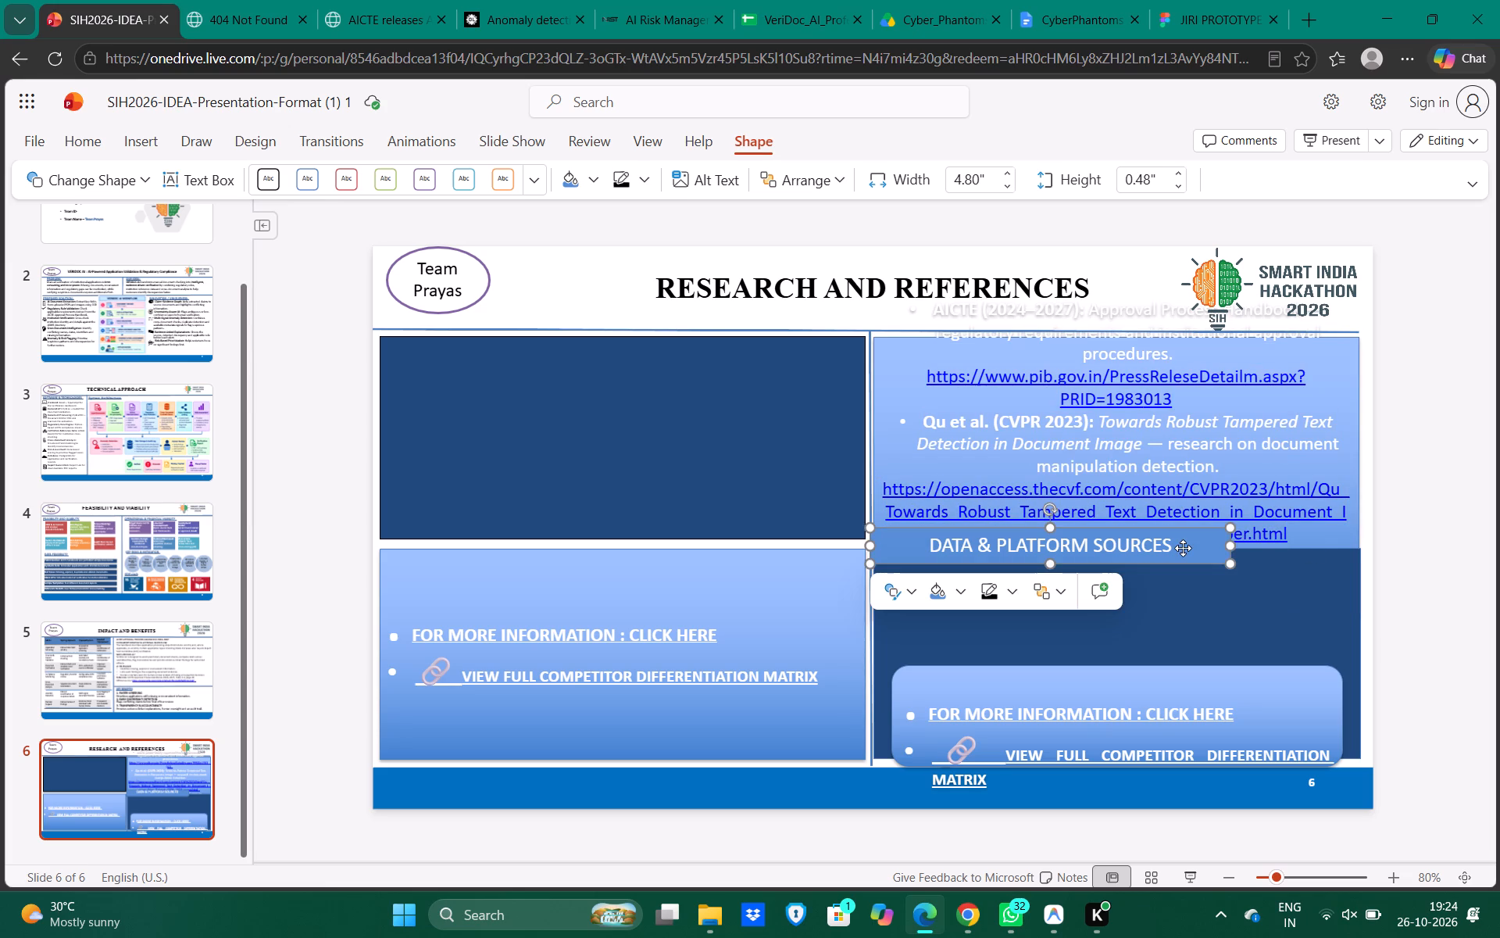
left_click_drag(1183, 548, 783, 617)
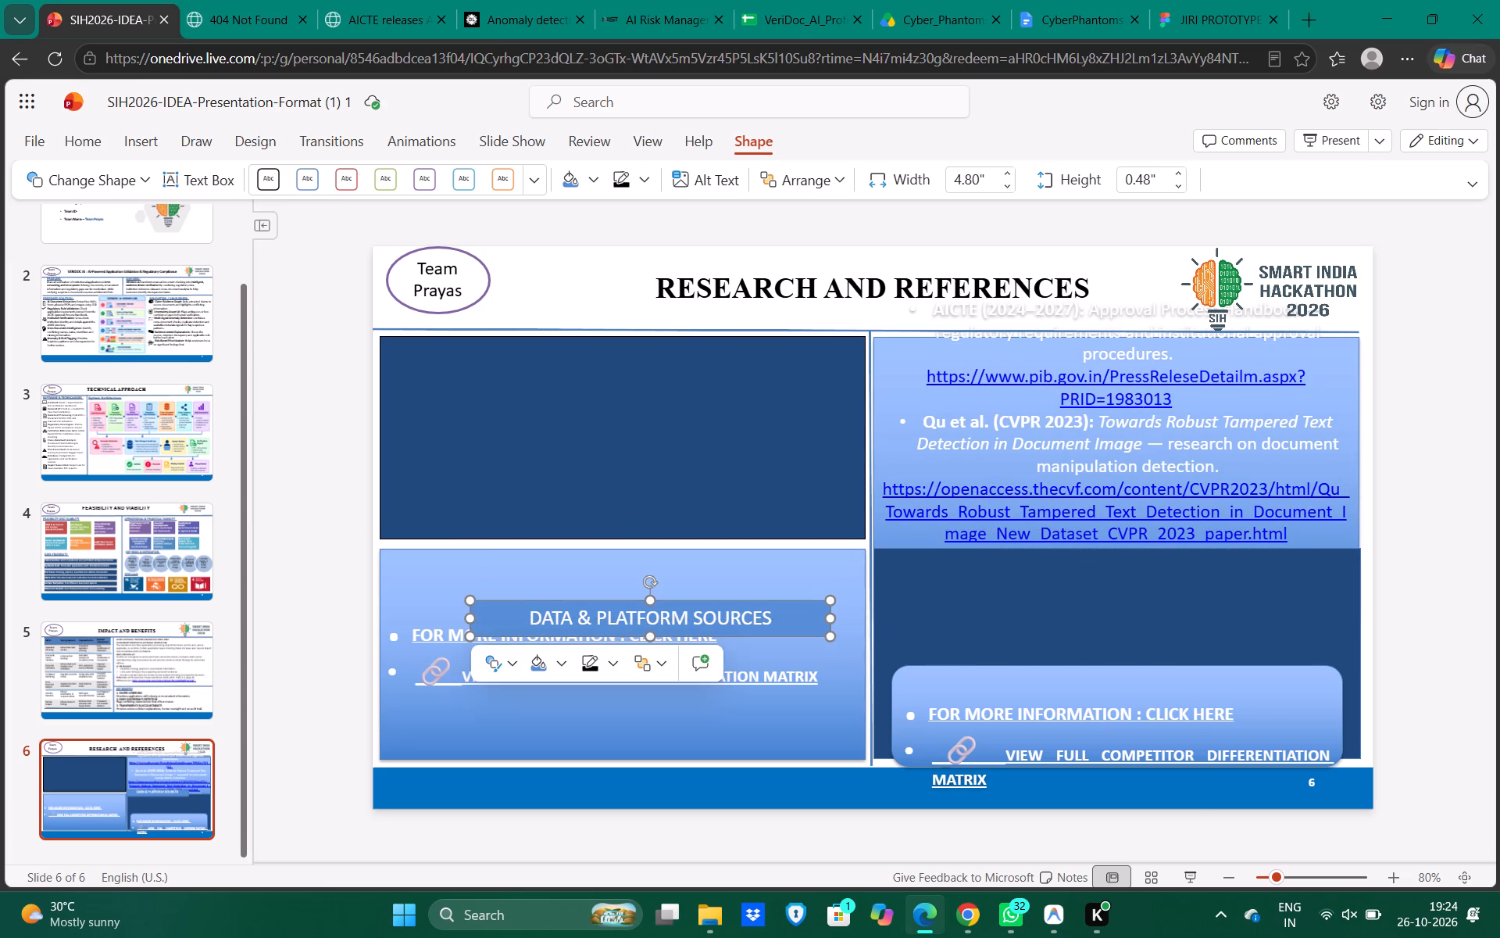
Move the dark blue rectangle from the slide's lower-right quarter to the lower left, overhanging the slide's bottom edge.
left_click(1023, 593)
left_click_drag(1066, 597, 1036, 598)
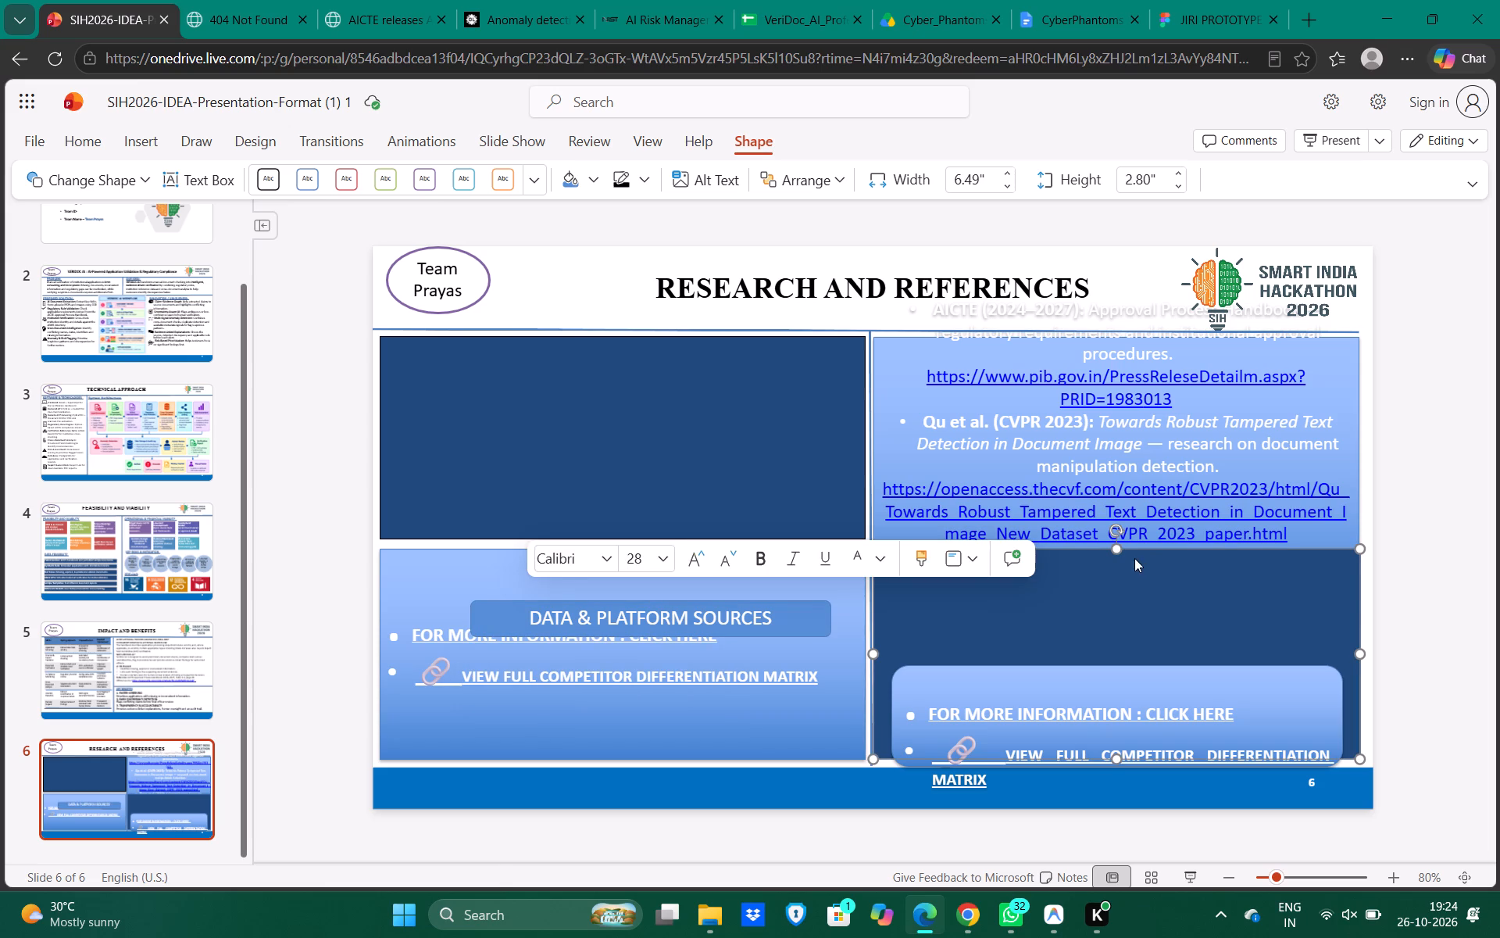
left_click_drag(1124, 551, 676, 643)
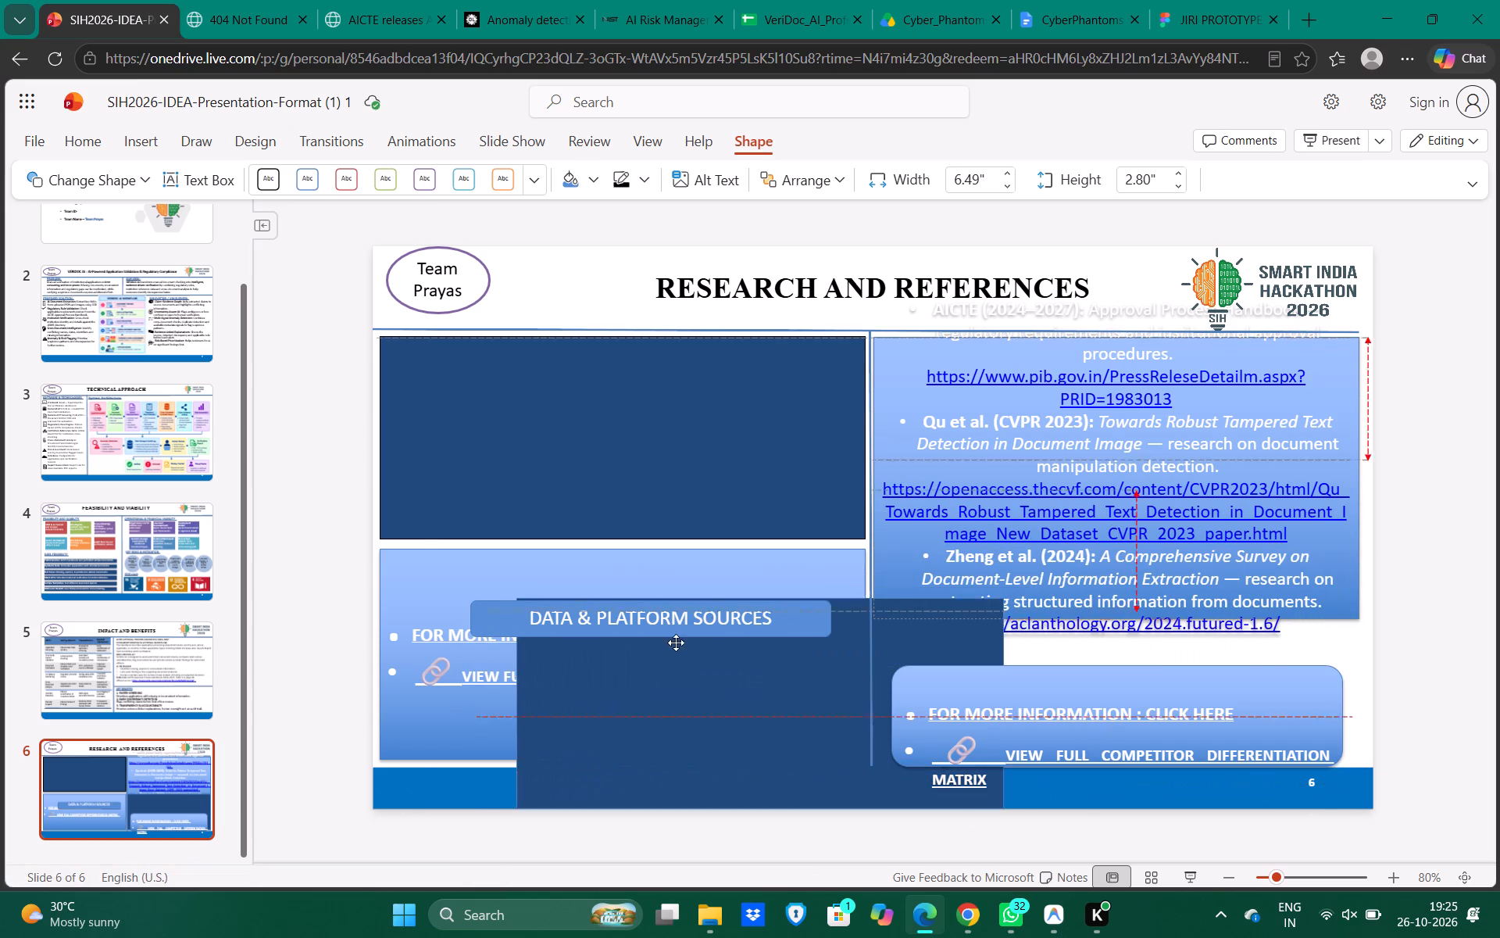
left_click_drag(676, 643, 648, 661)
Extend the references box downwards to the blue footer band, to a height of about 5.61".
left_click(1209, 467)
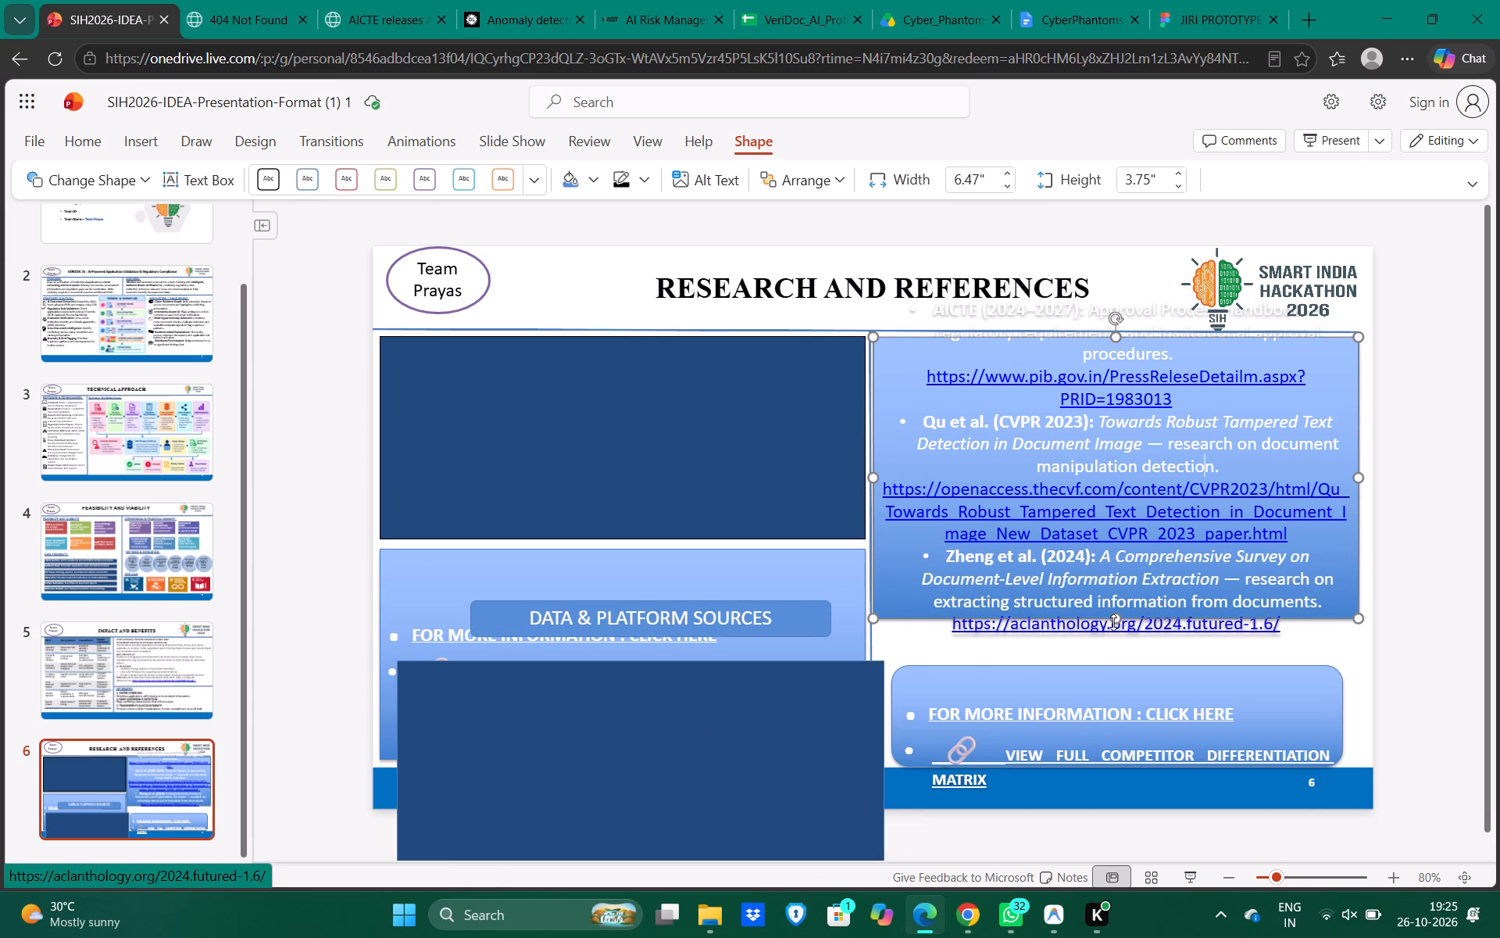
left_click_drag(1113, 622, 1101, 711)
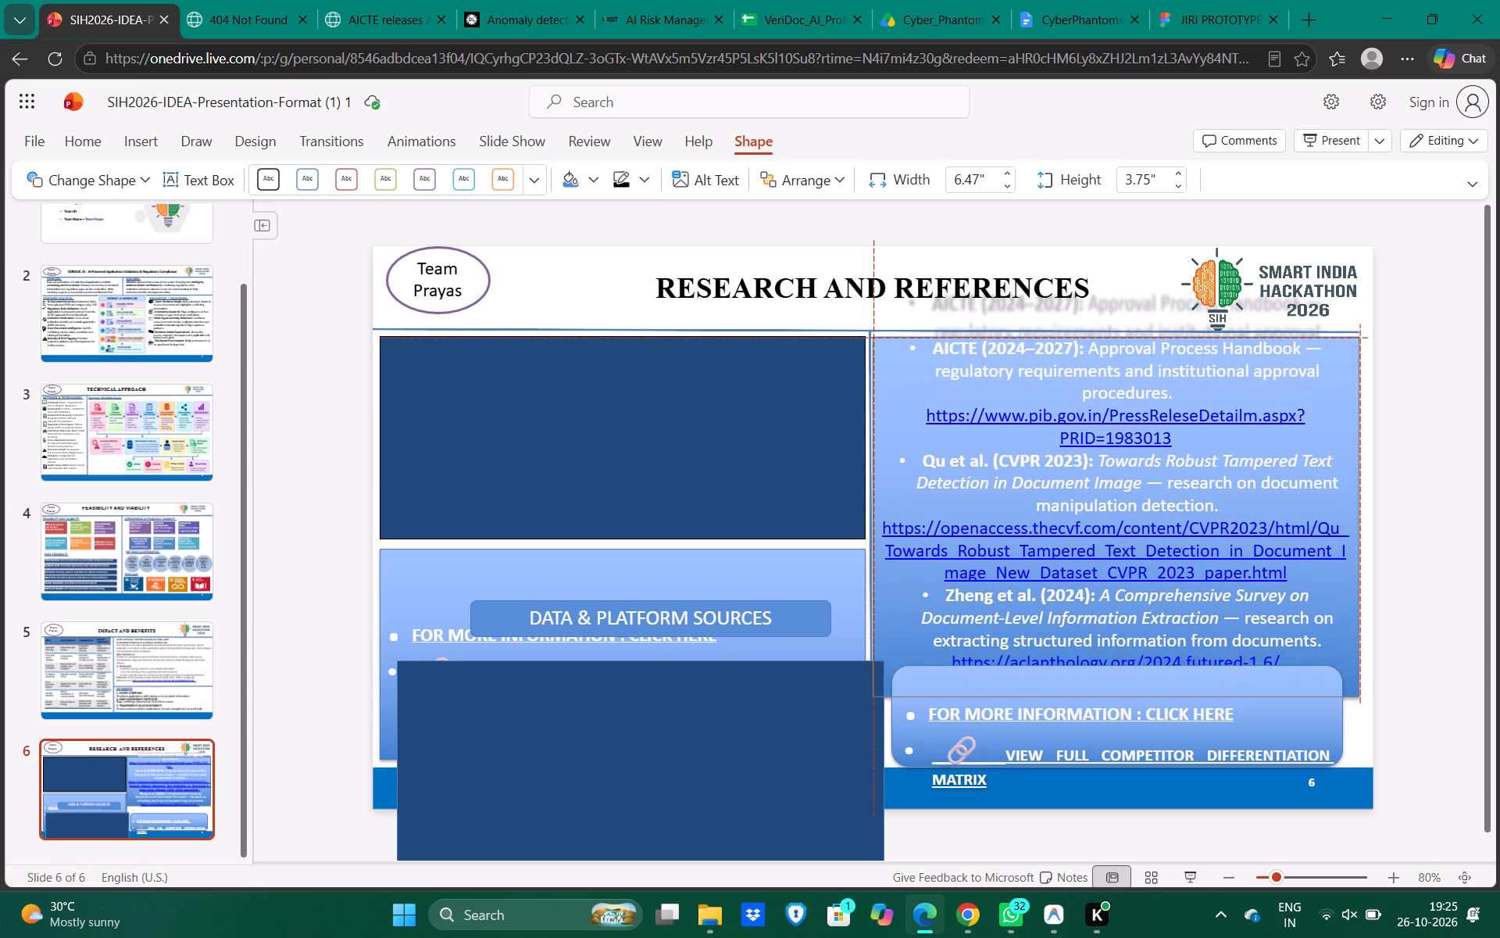
left_click_drag(1101, 711, 1083, 758)
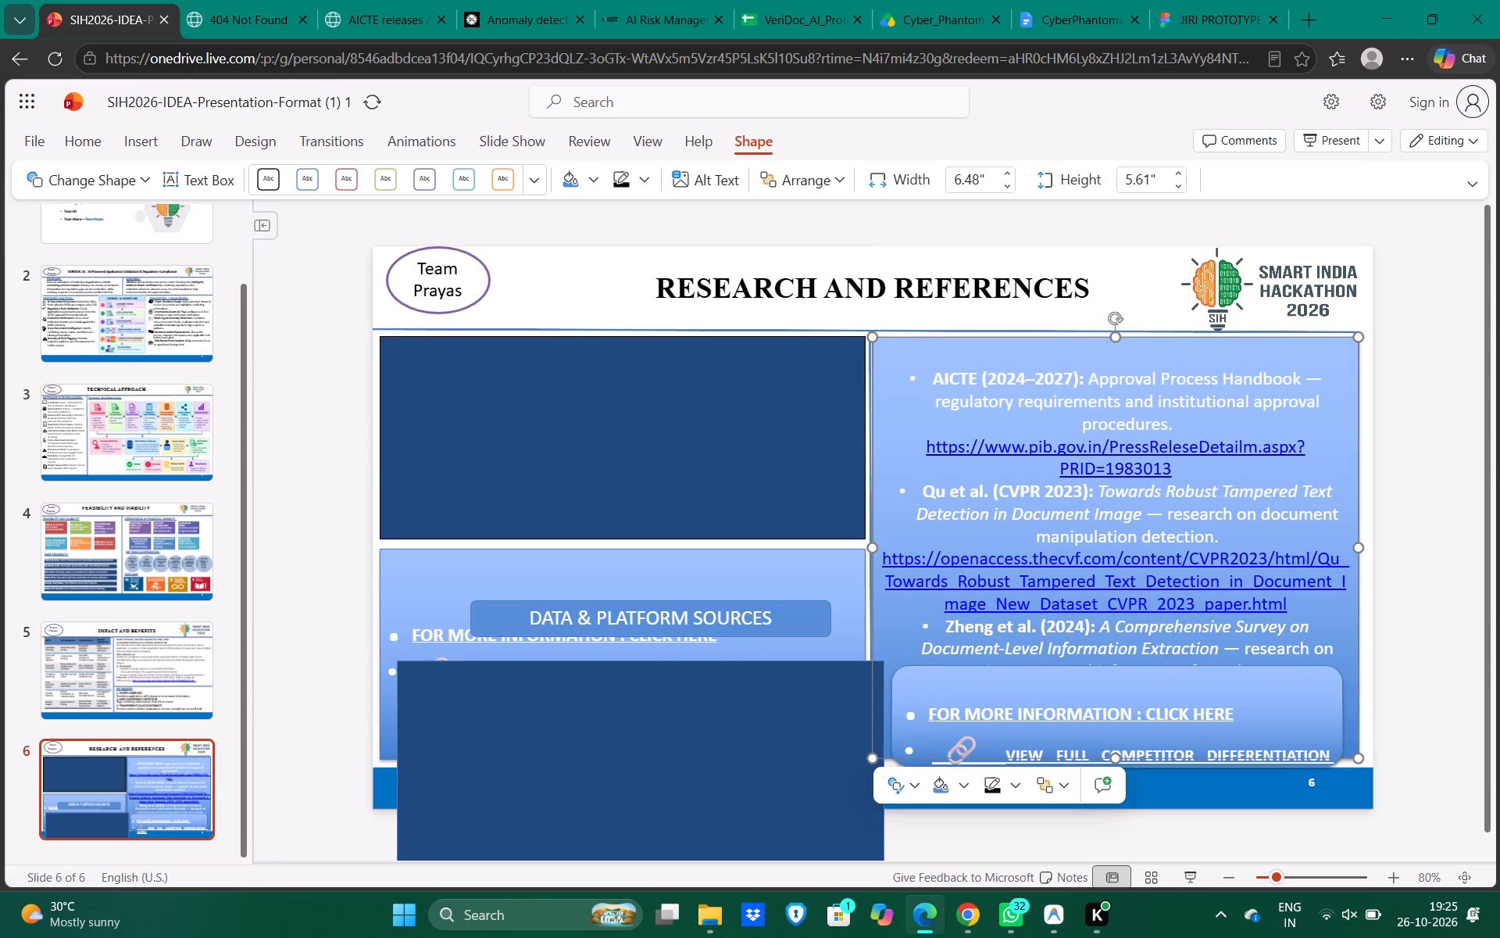
Move the rounded FOR MORE INFORMATION box off the references box onto the dark blue rectangle at the slide's lower left.
left_click(1190, 687)
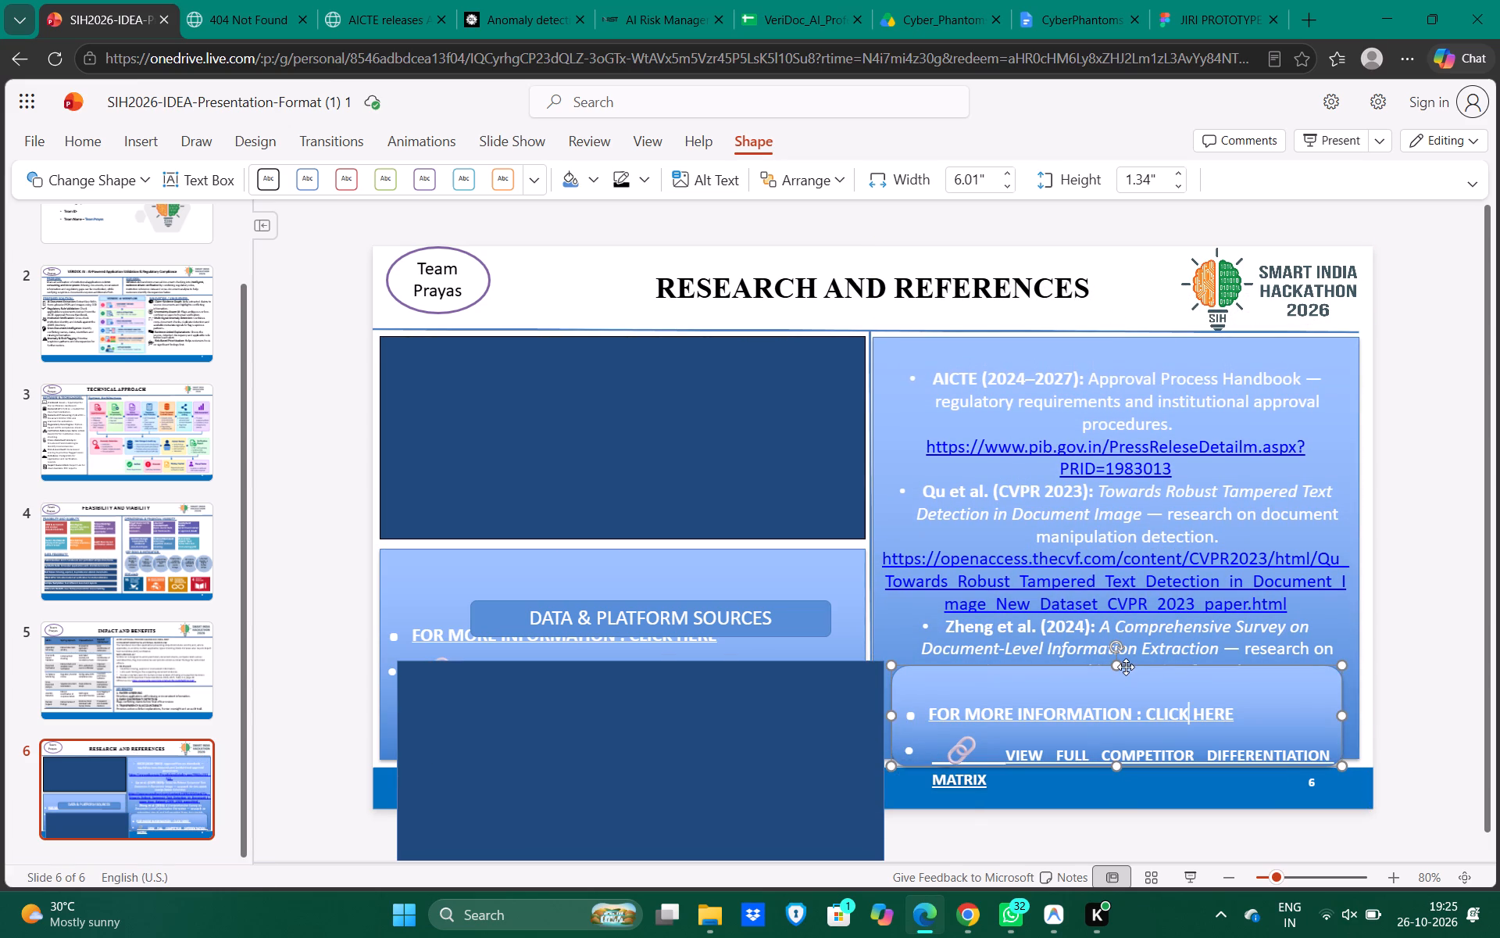
left_click_drag(1126, 667, 690, 684)
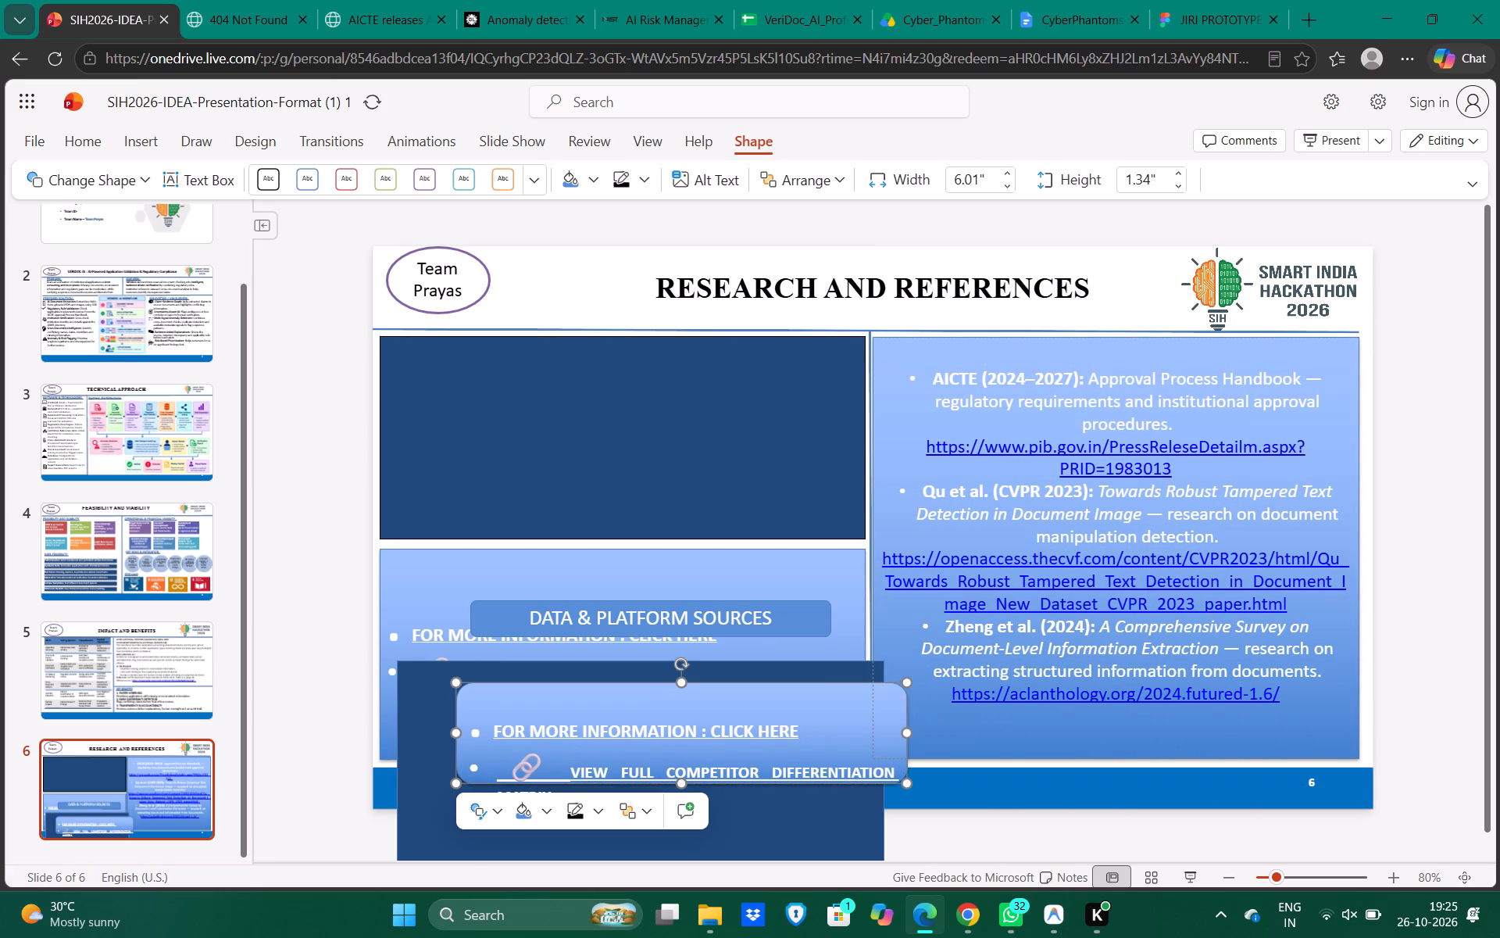
Left-align all the references text in the tall box on the slide's right half.
left_click(1142, 353)
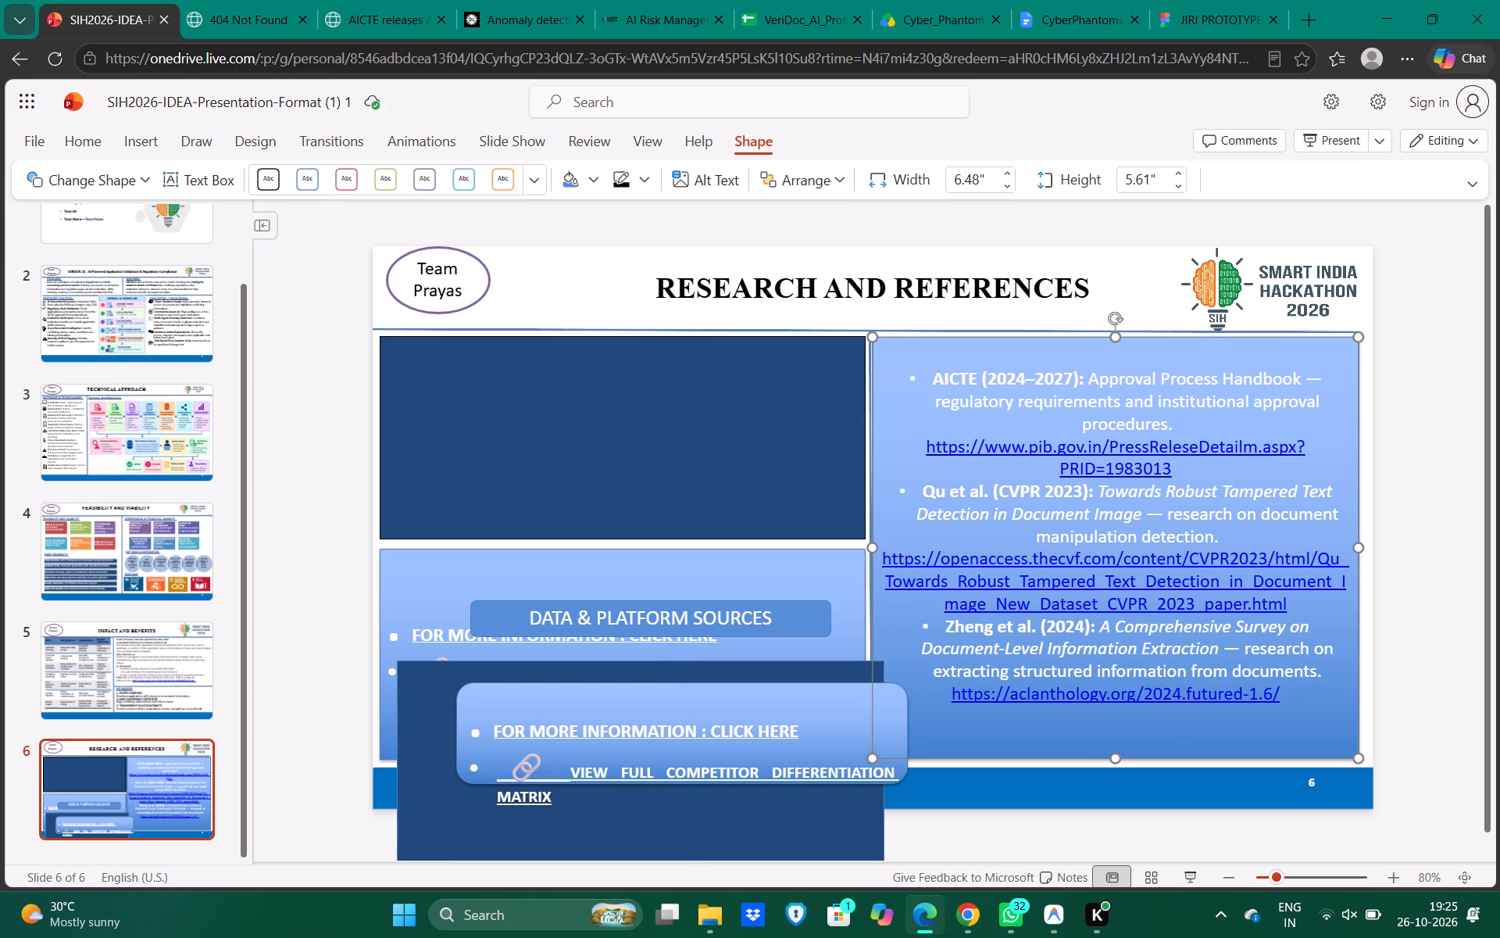
left_click_drag(907, 372, 1257, 710)
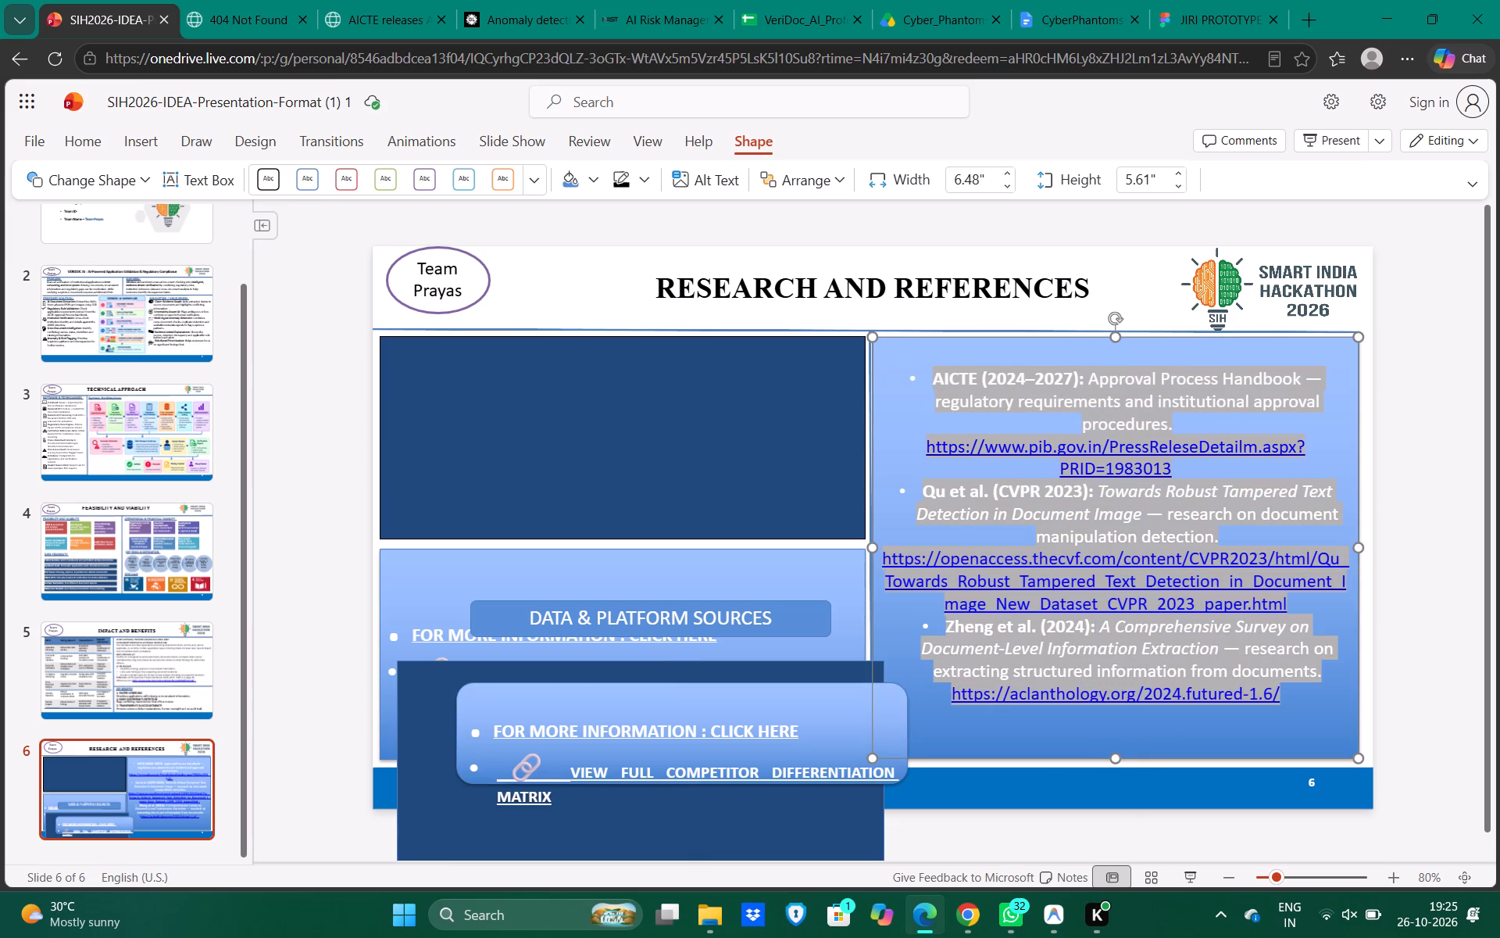
left_click_drag(1257, 710, 1264, 715)
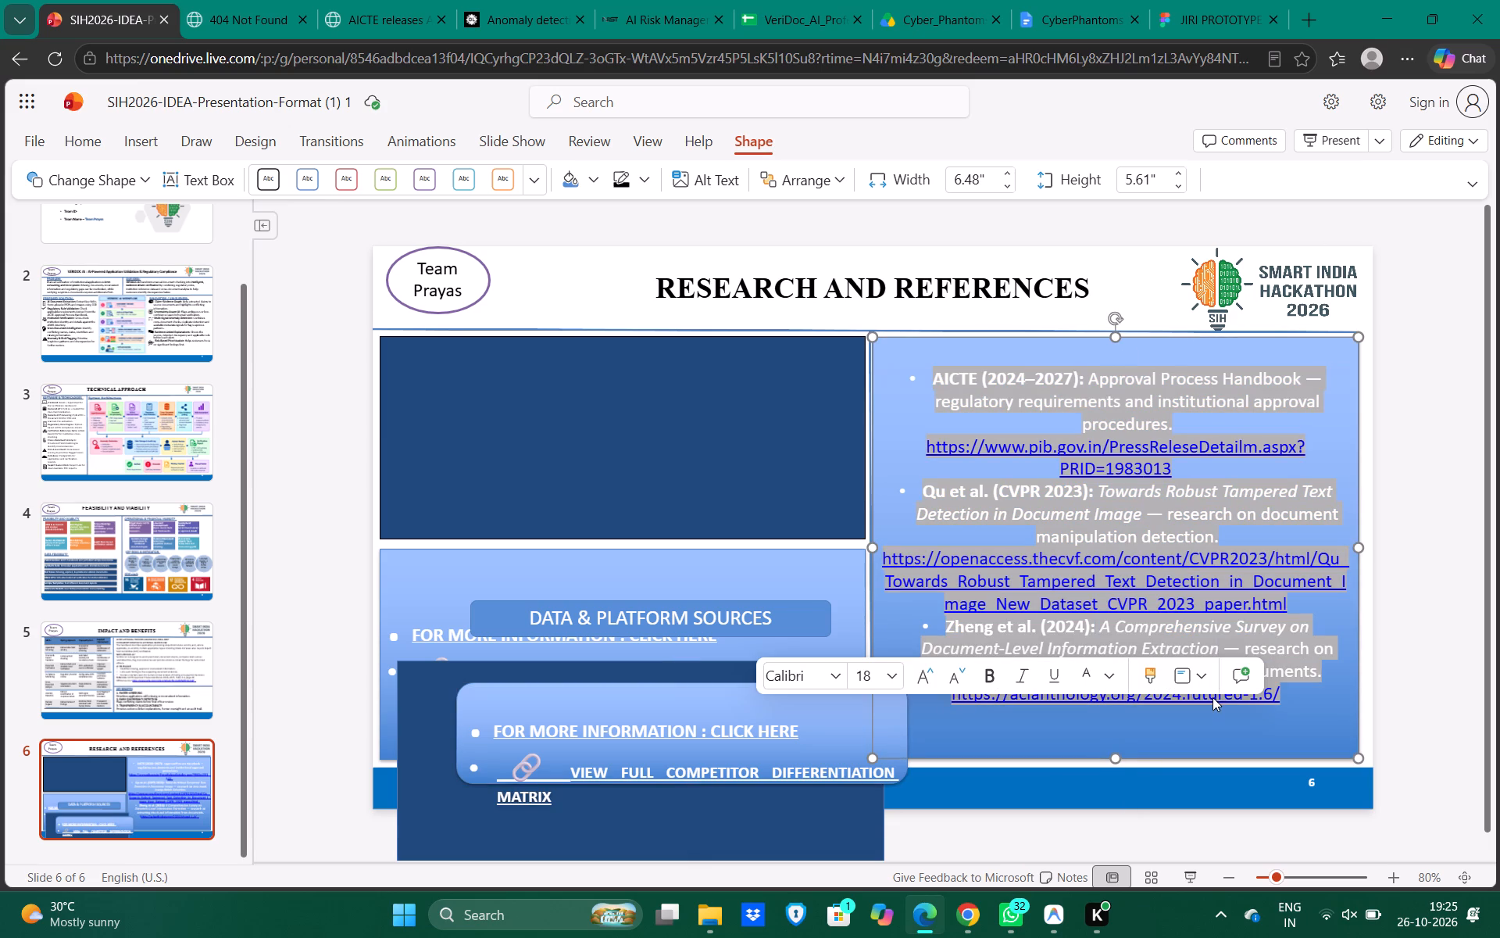
left_click(1197, 675)
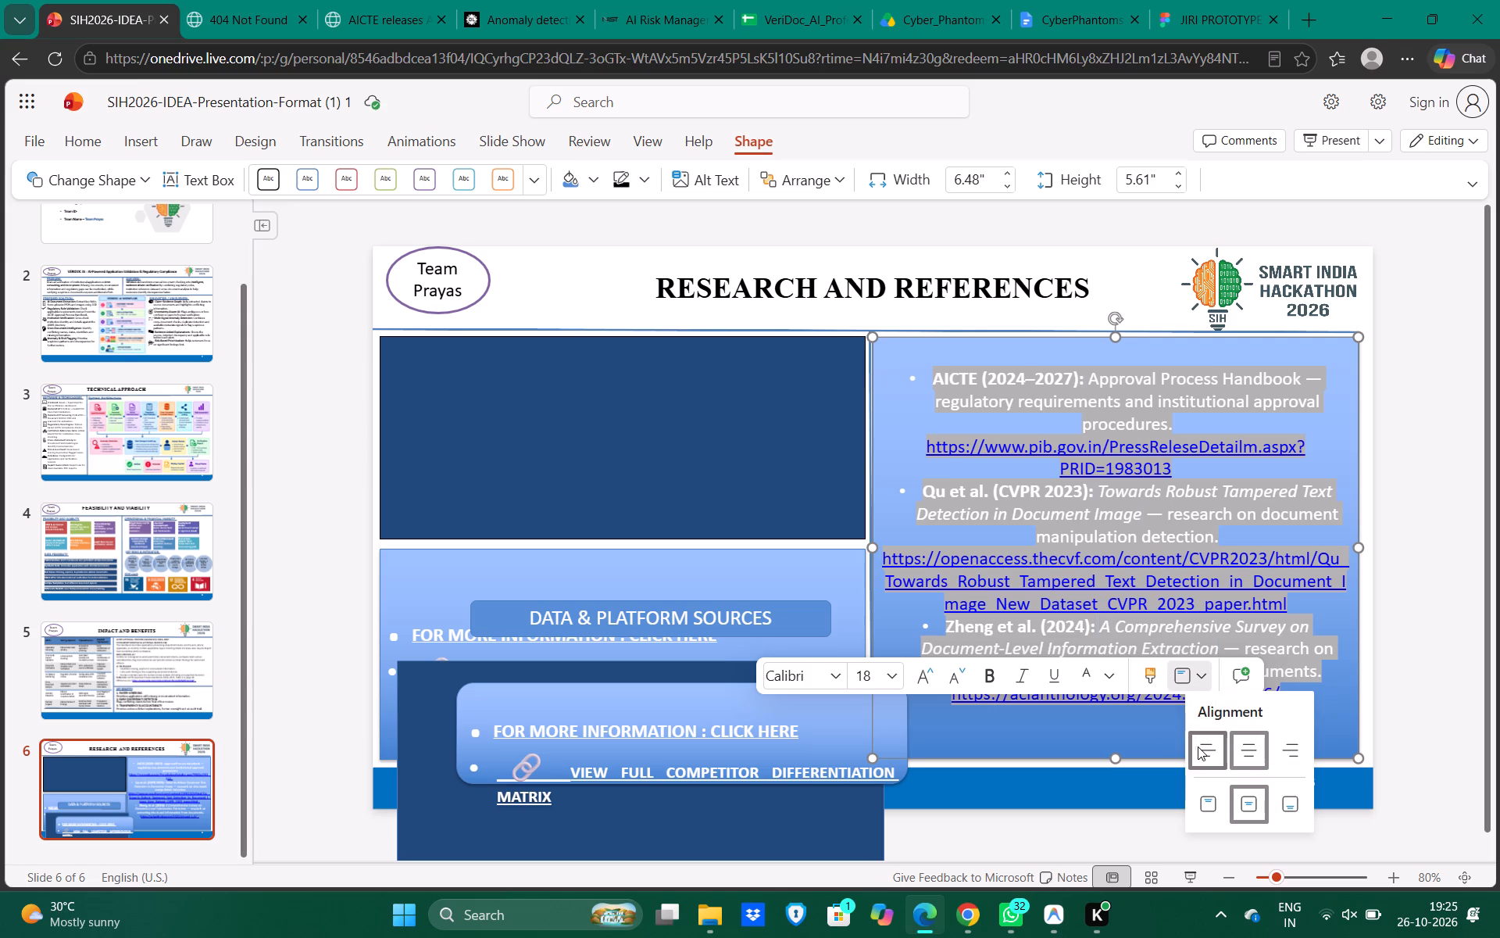
left_click(1198, 746)
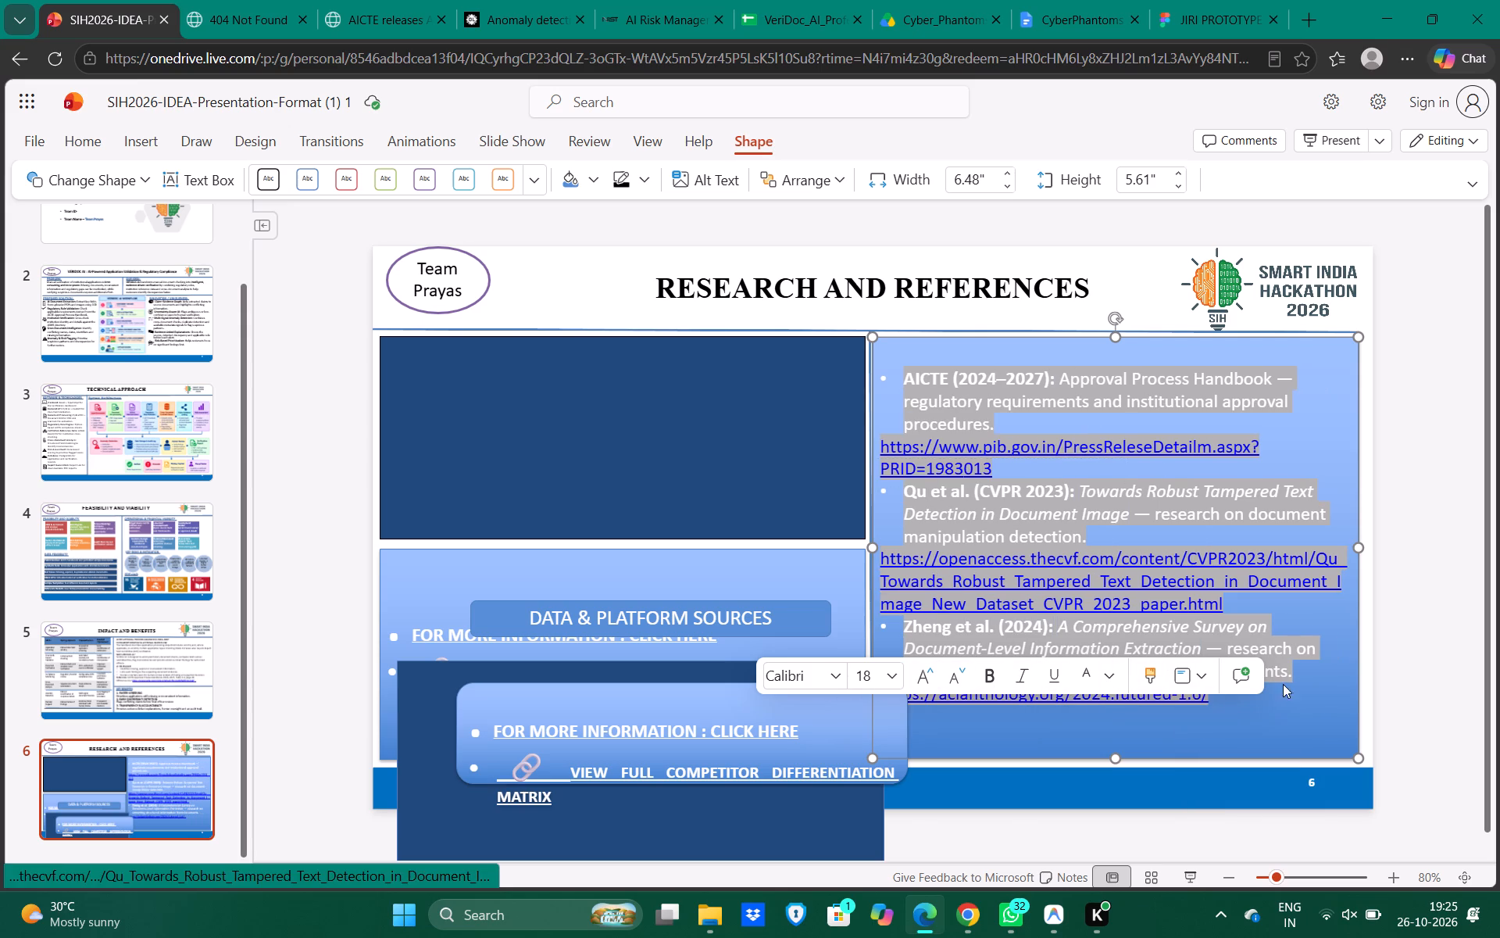
Use Format Painter on the references text to give all entries and links one bold, bulleted style.
left_click(1155, 686)
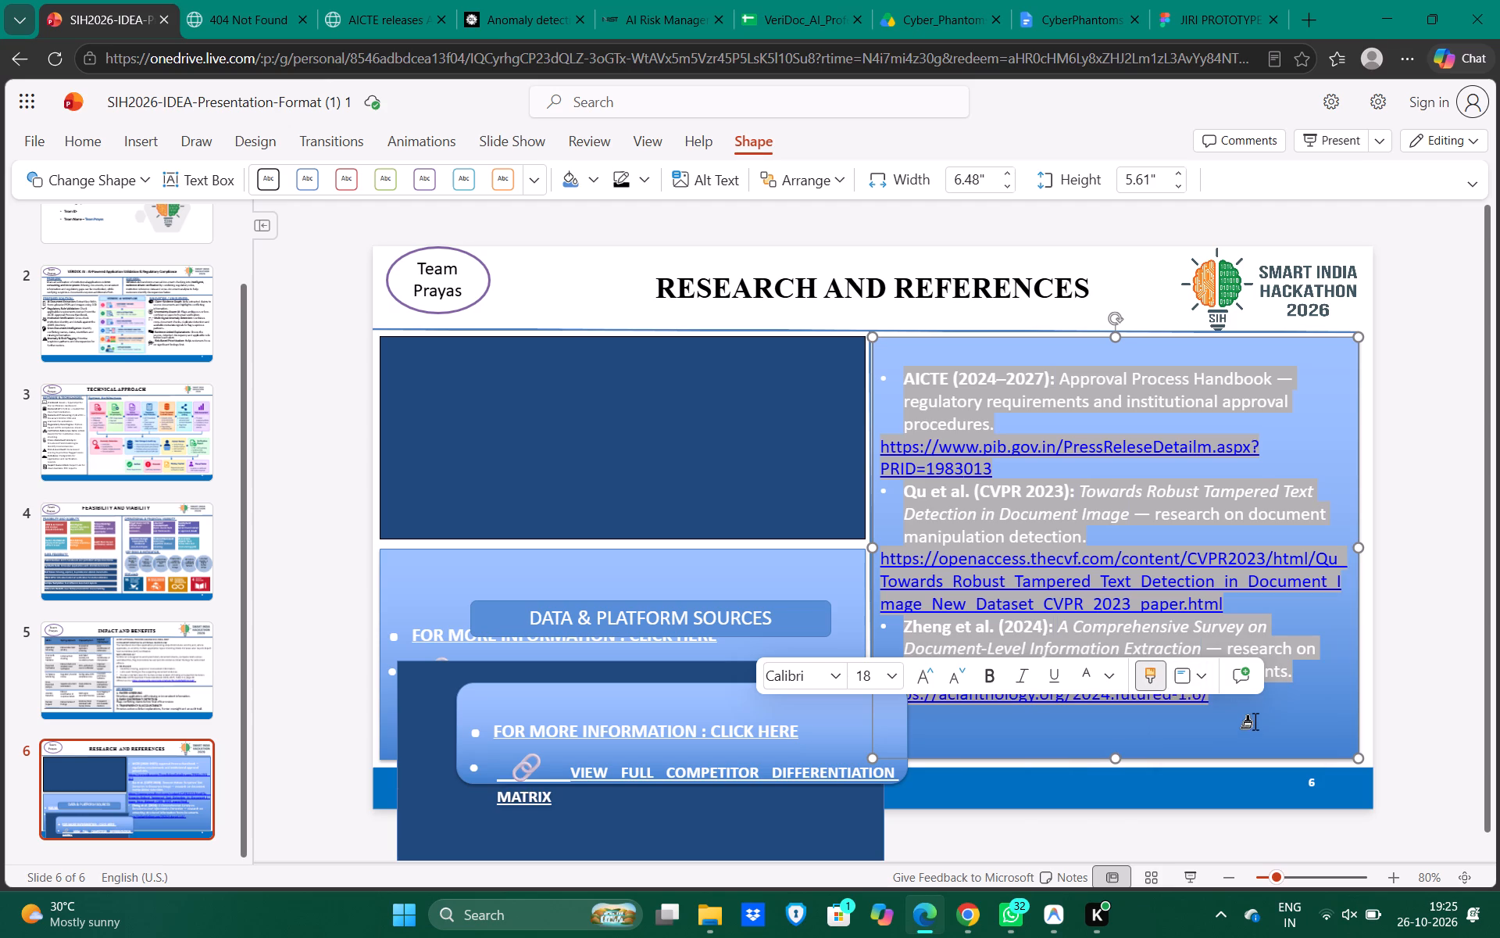
left_click(1255, 722)
left_click(1251, 710)
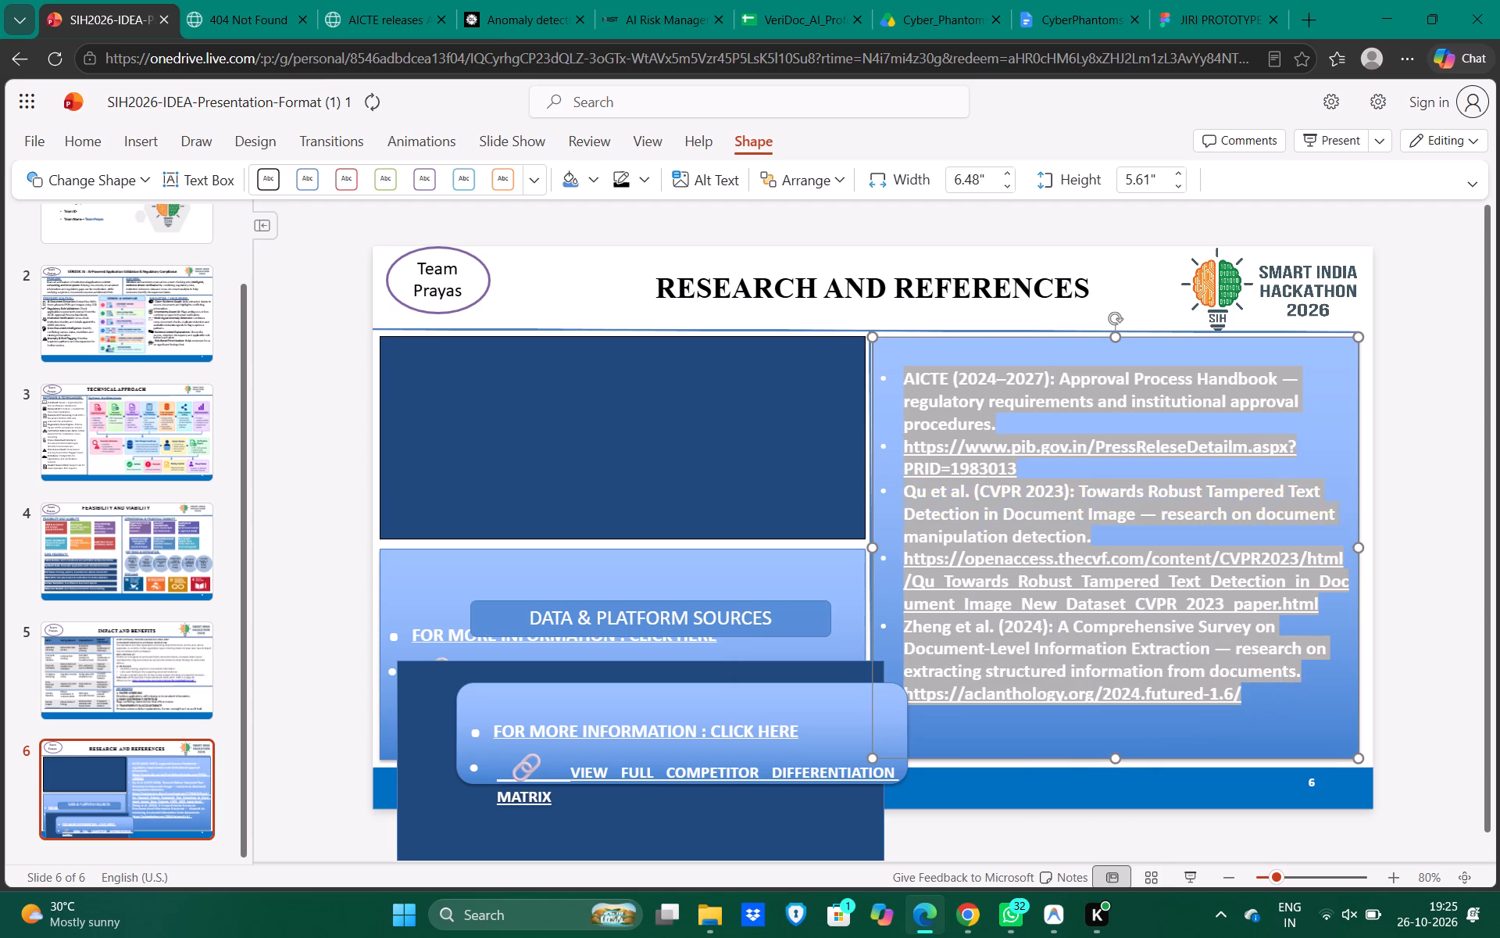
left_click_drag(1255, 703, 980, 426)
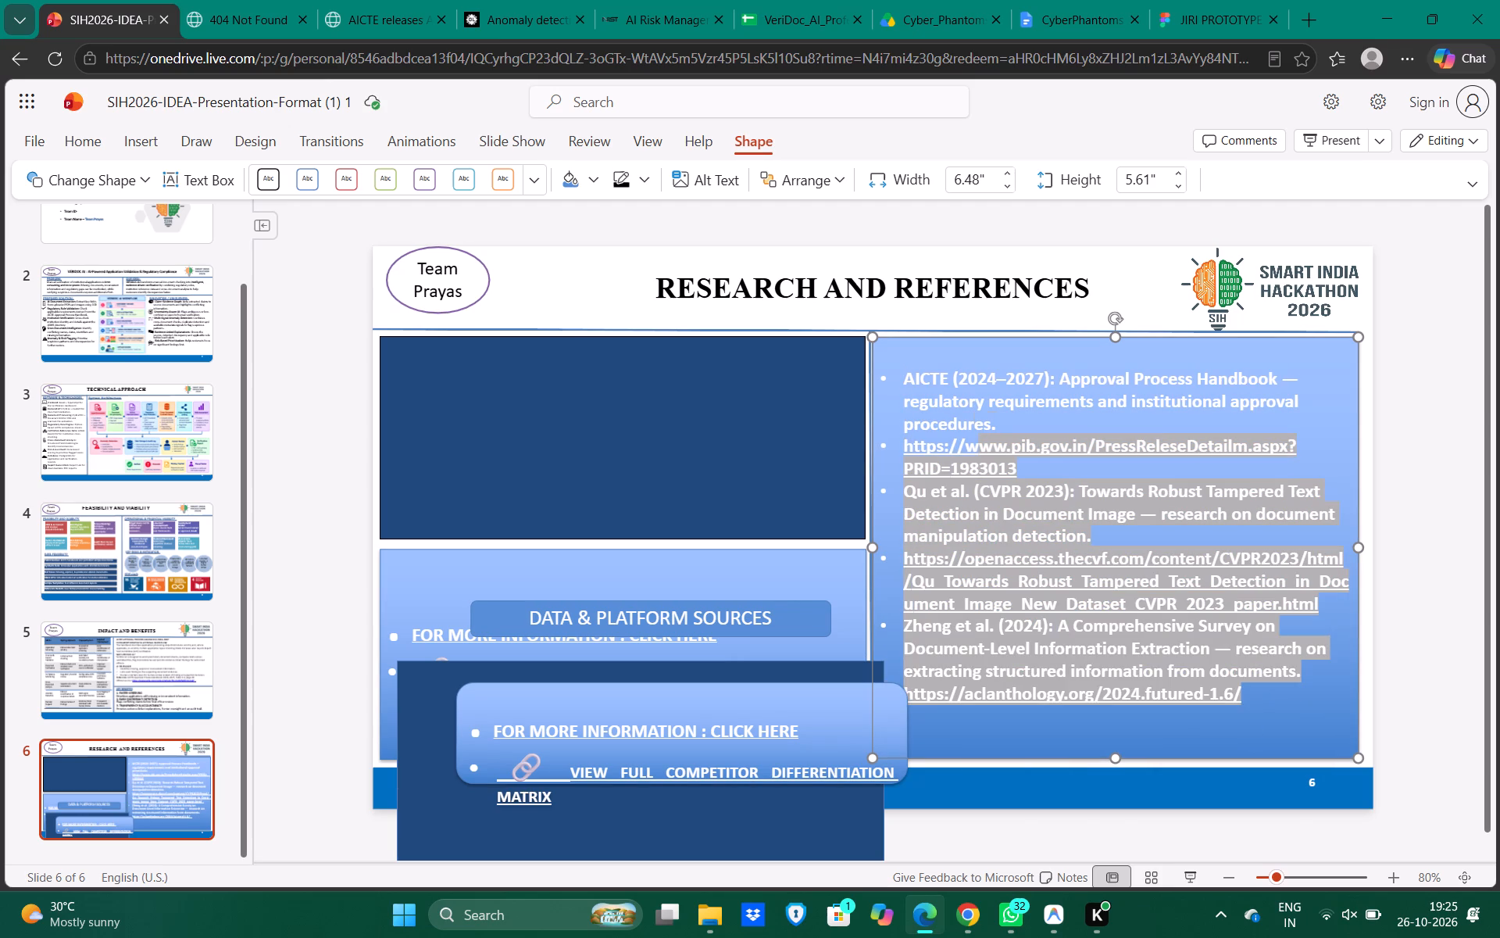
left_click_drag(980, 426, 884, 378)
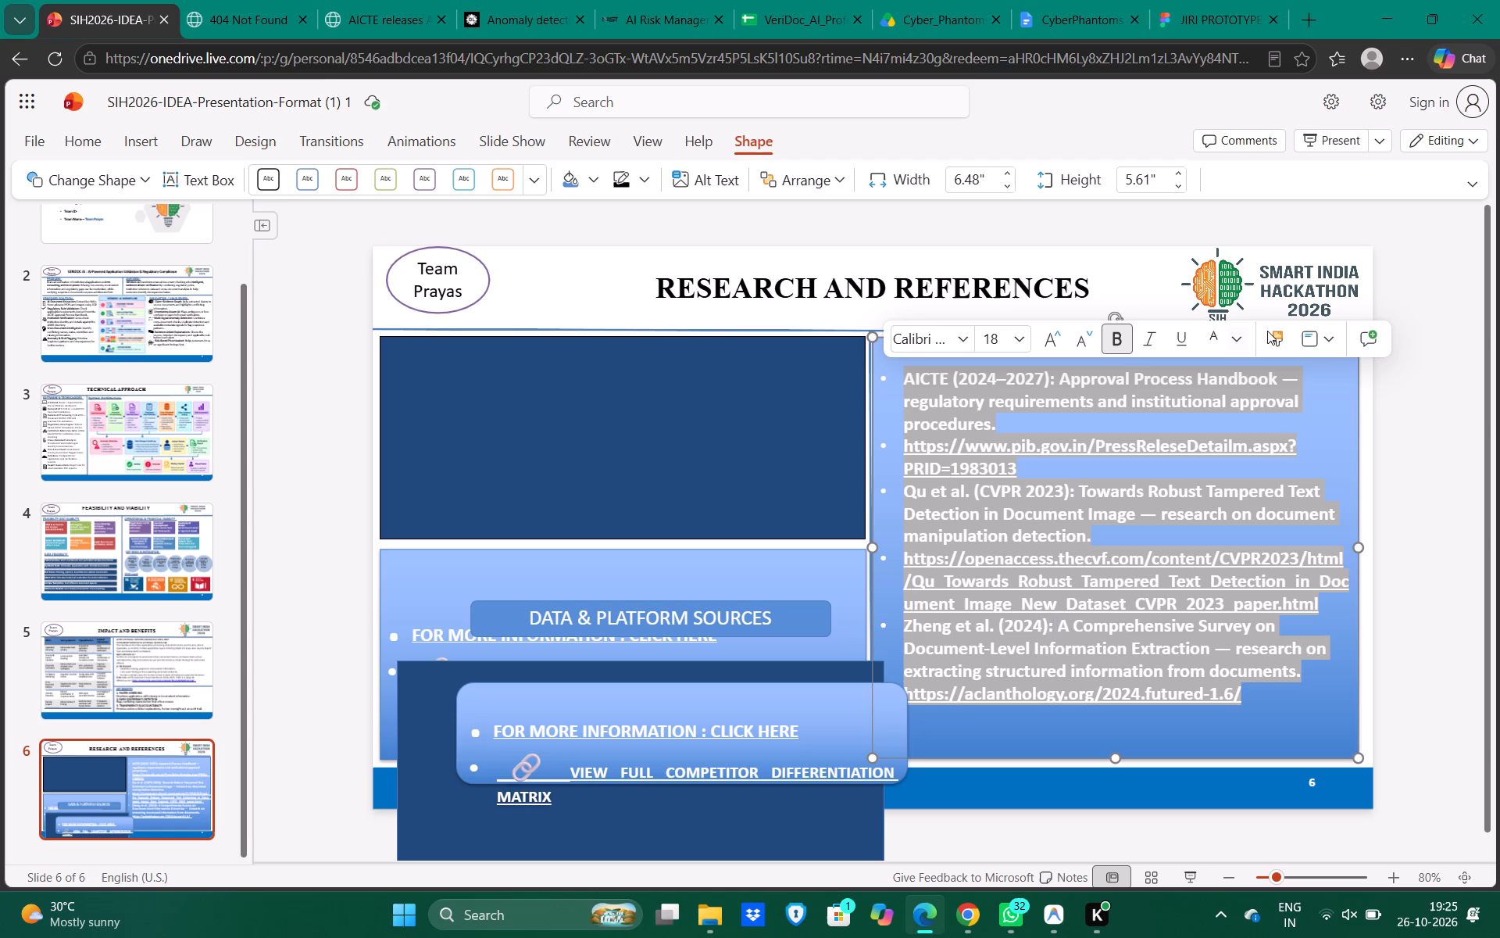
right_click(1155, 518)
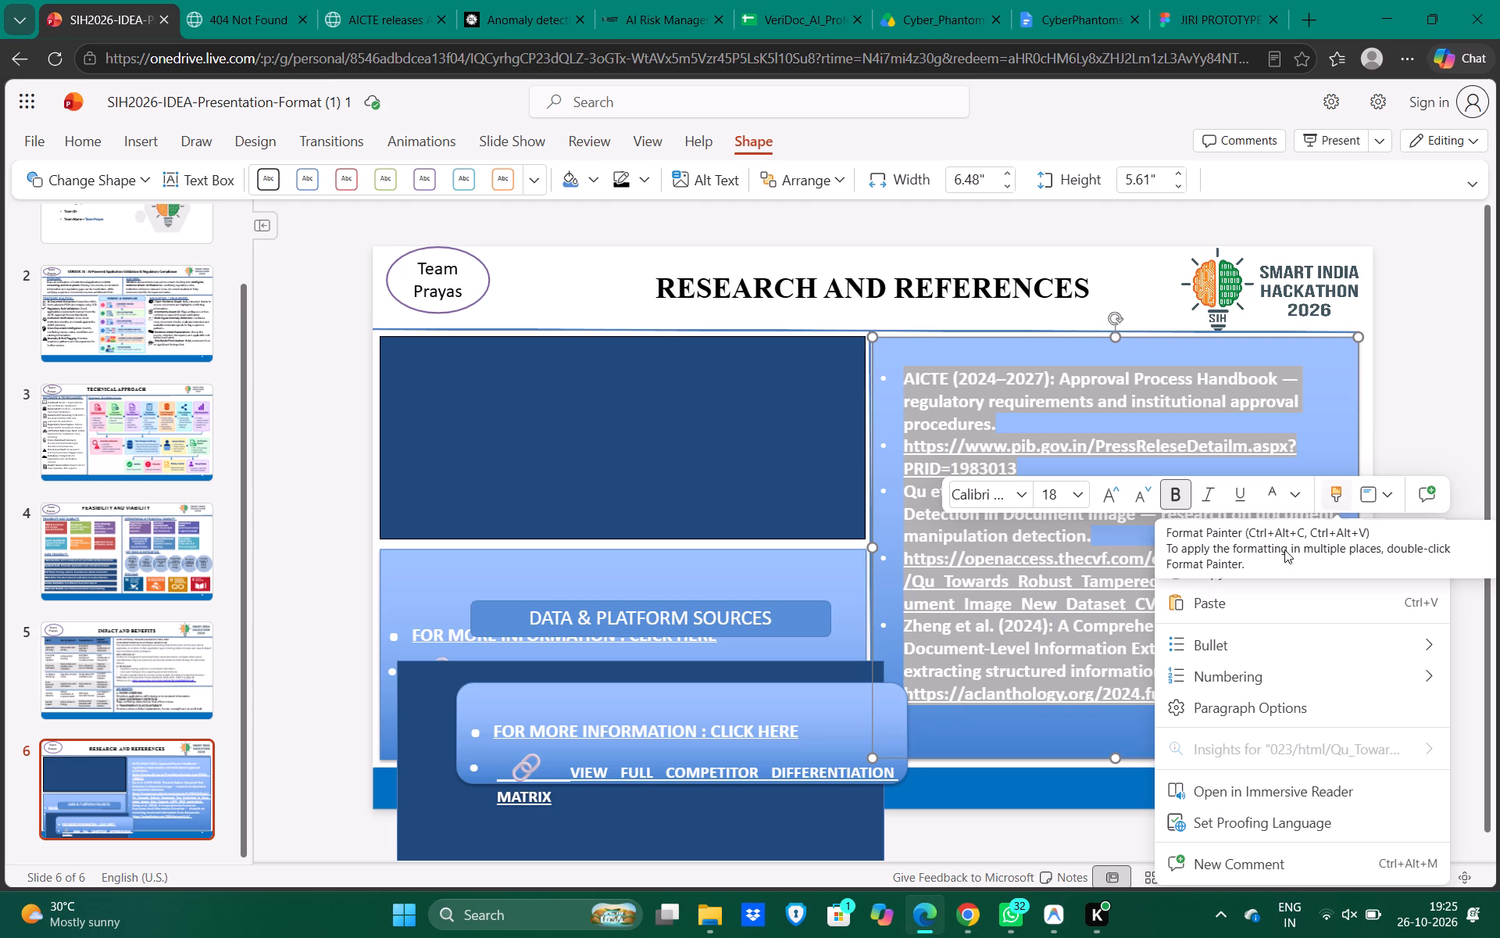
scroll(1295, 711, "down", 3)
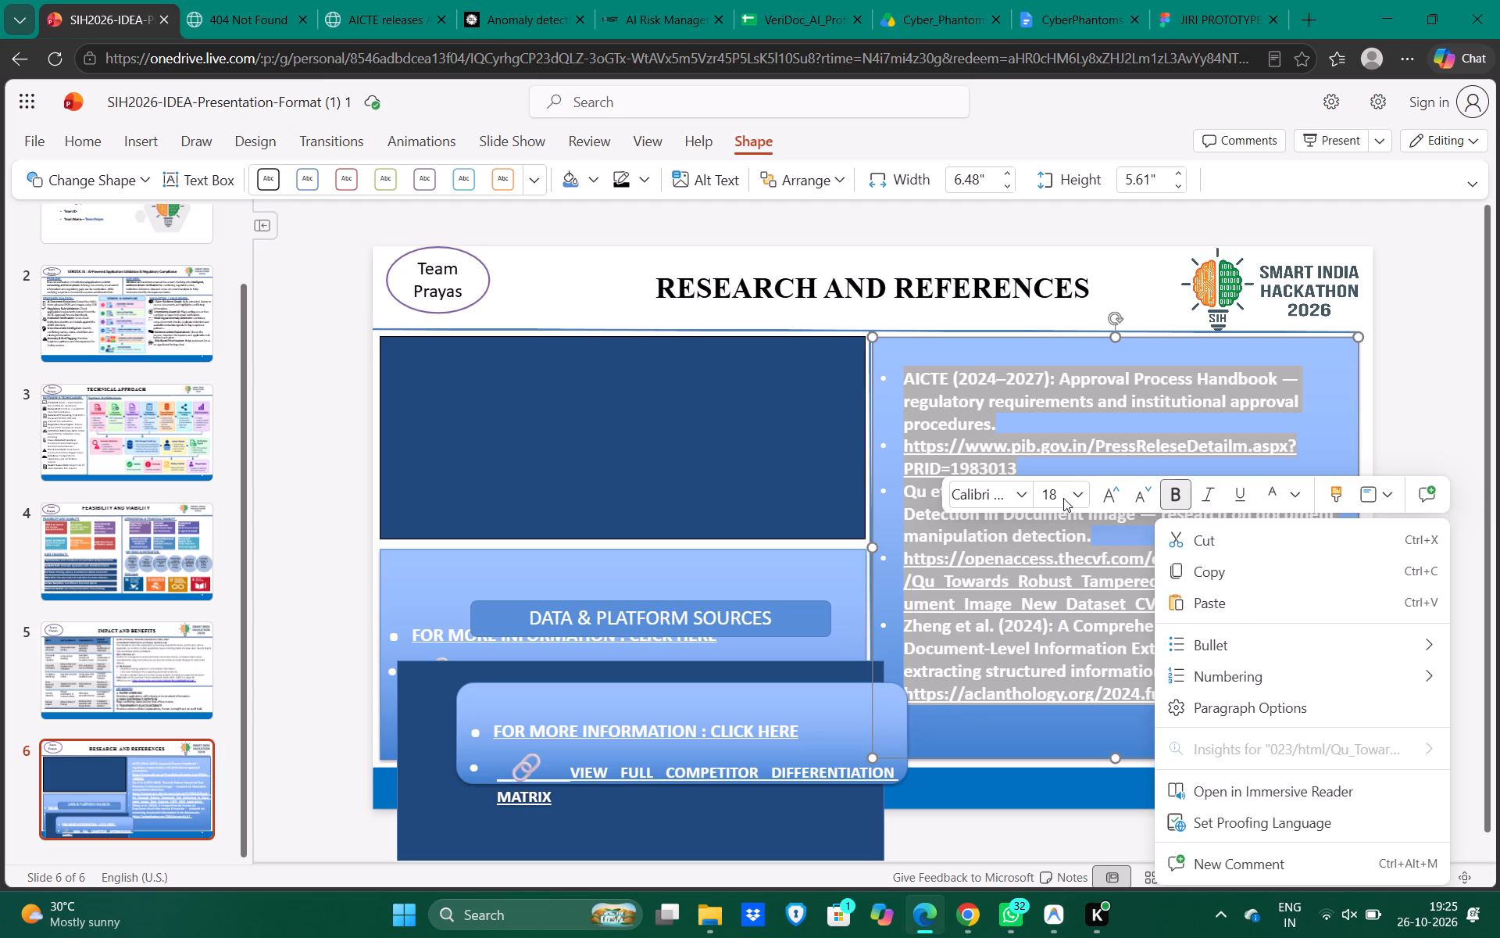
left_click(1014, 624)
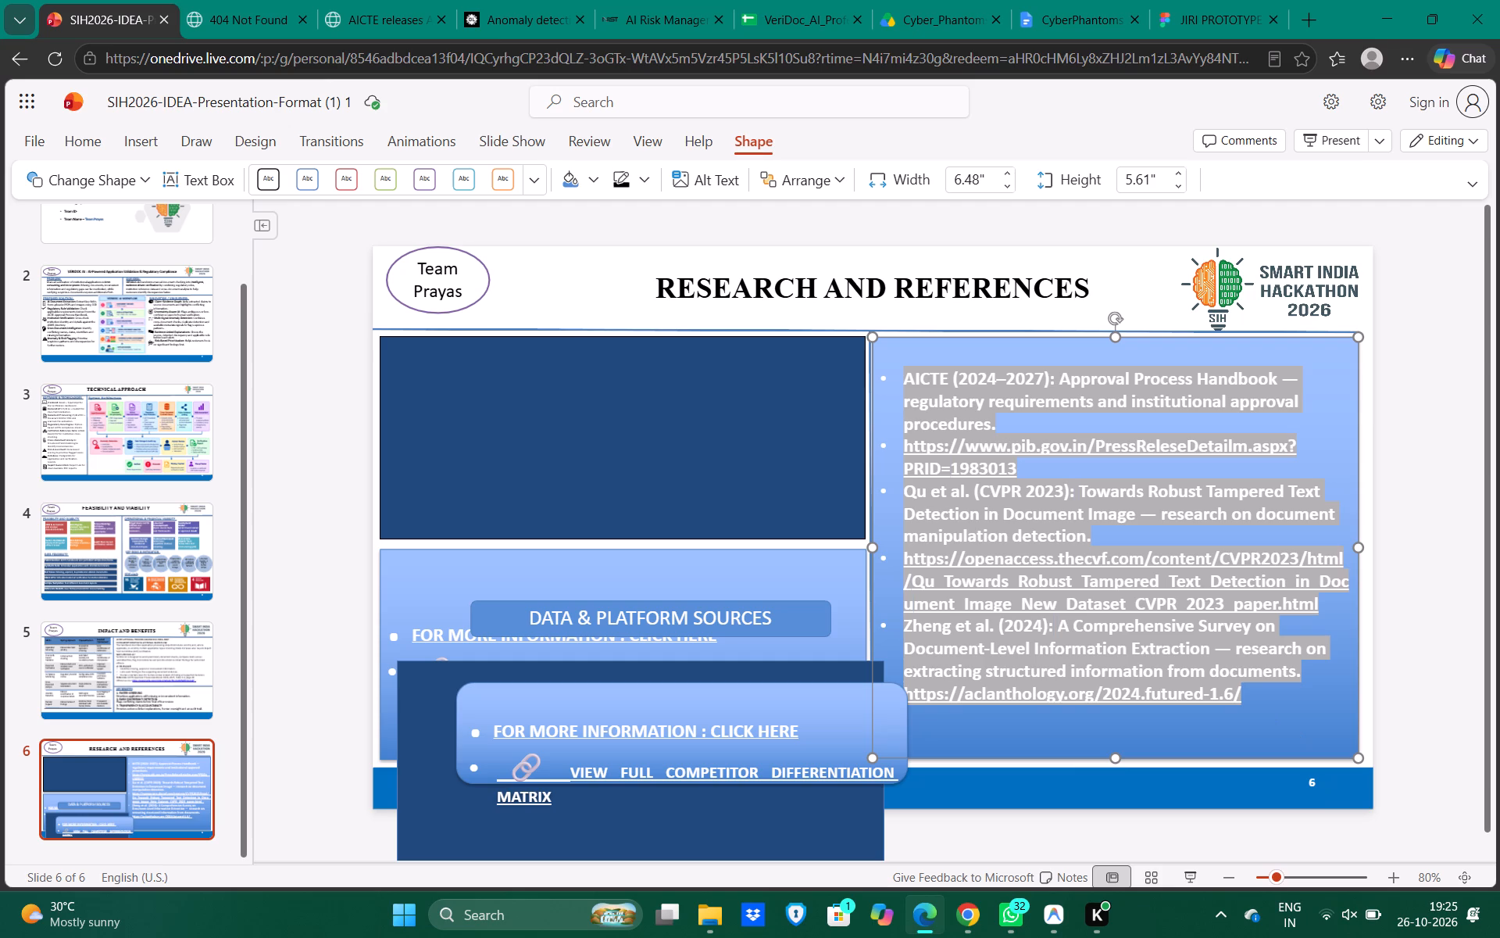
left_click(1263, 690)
Set the font colour of all the references text, including the links, to black.
left_click_drag(1264, 696, 874, 356)
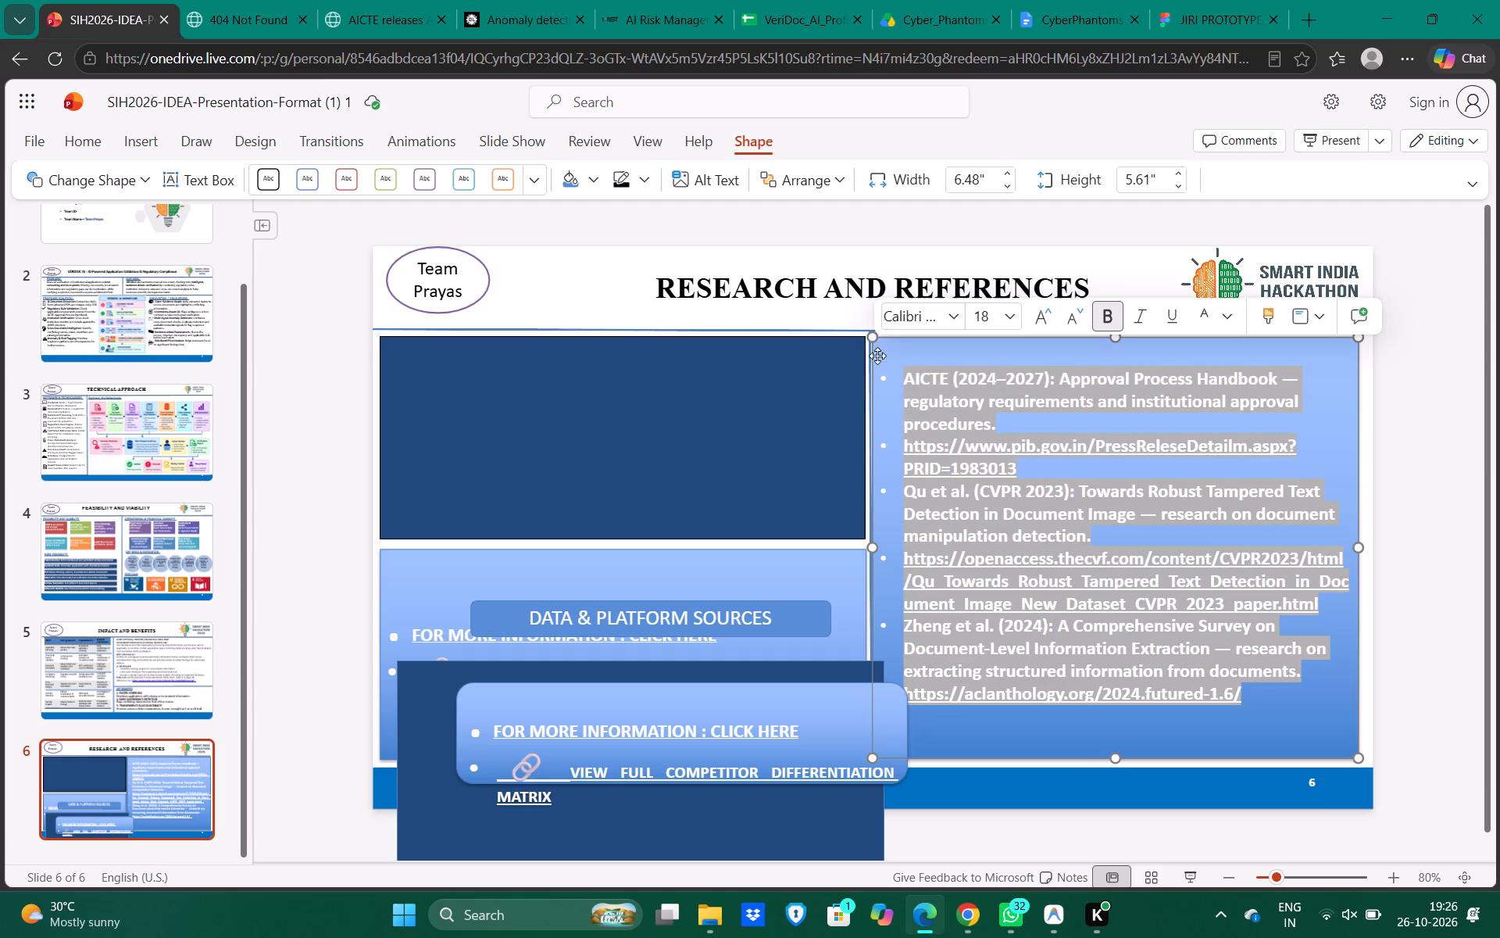
right_click(1139, 396)
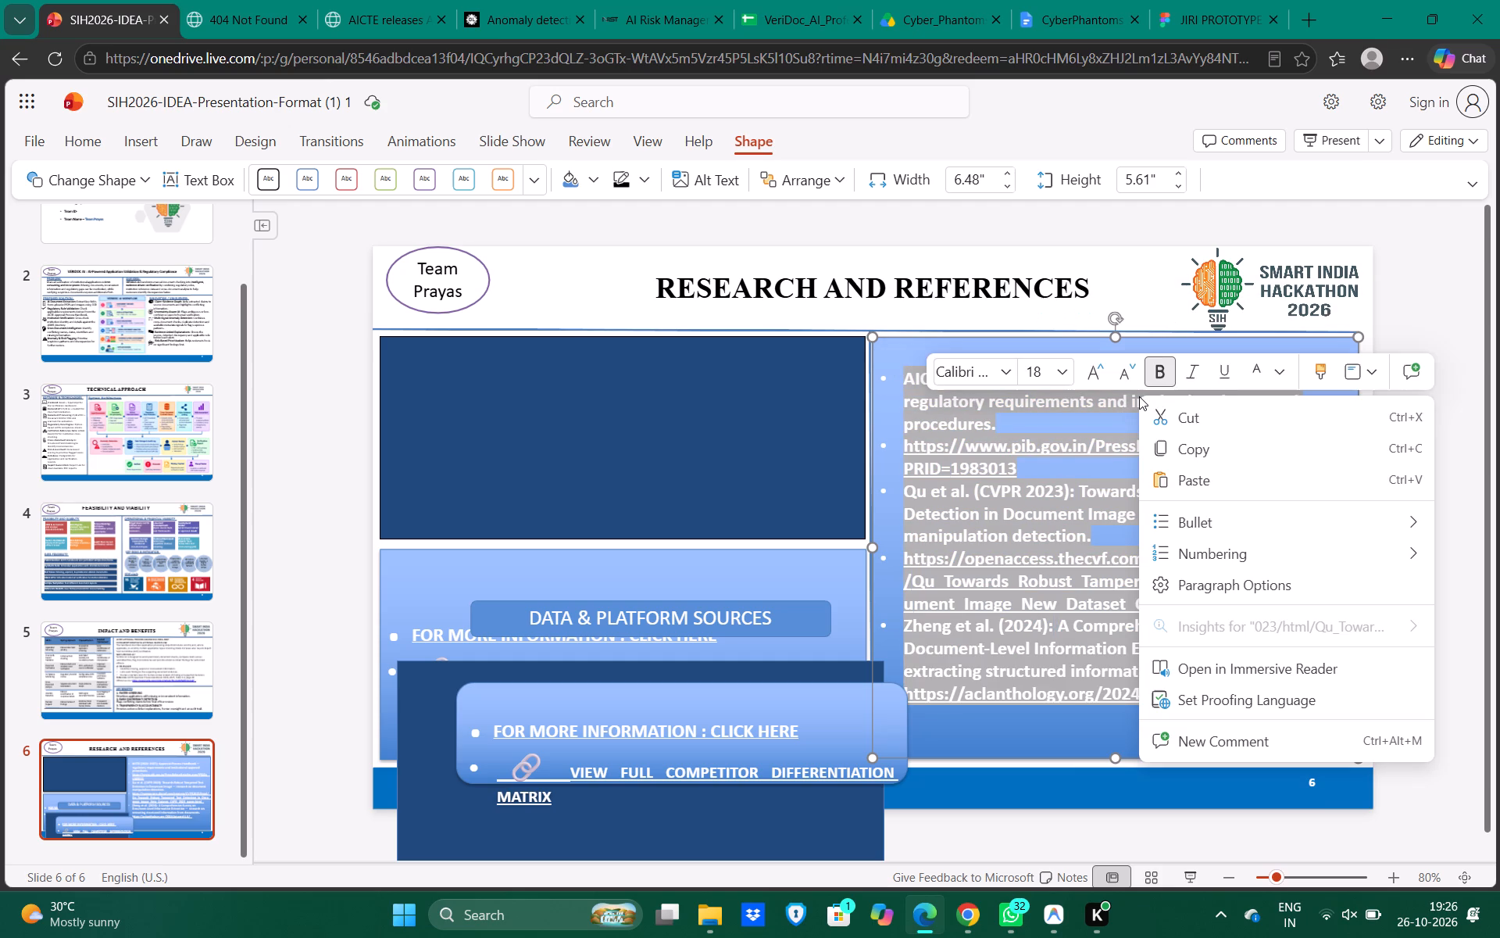
left_click(1273, 370)
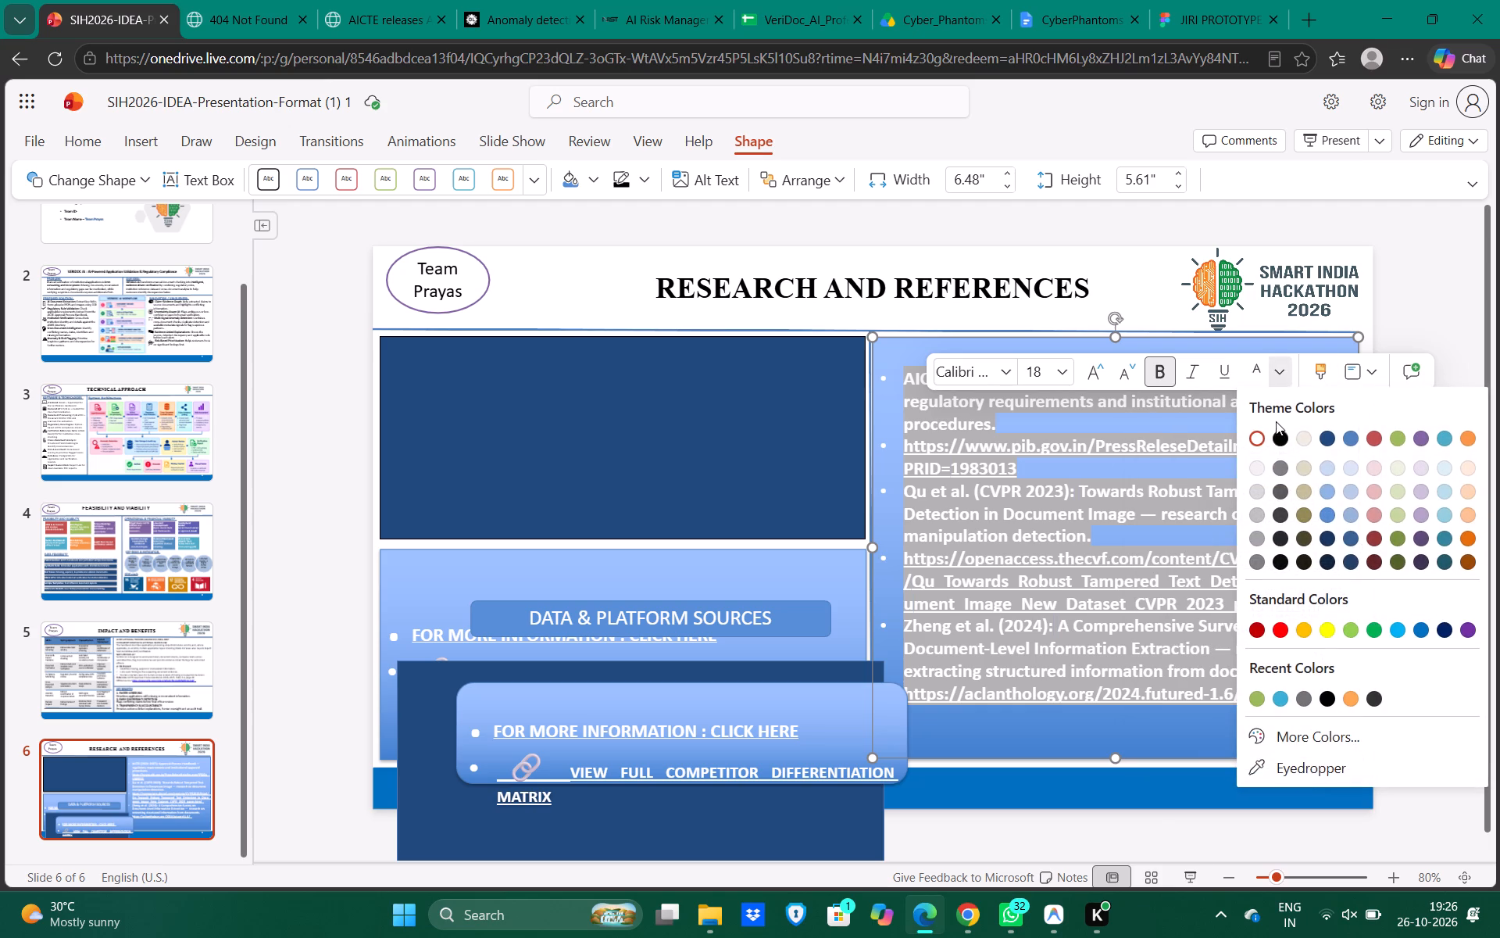
left_click(1277, 435)
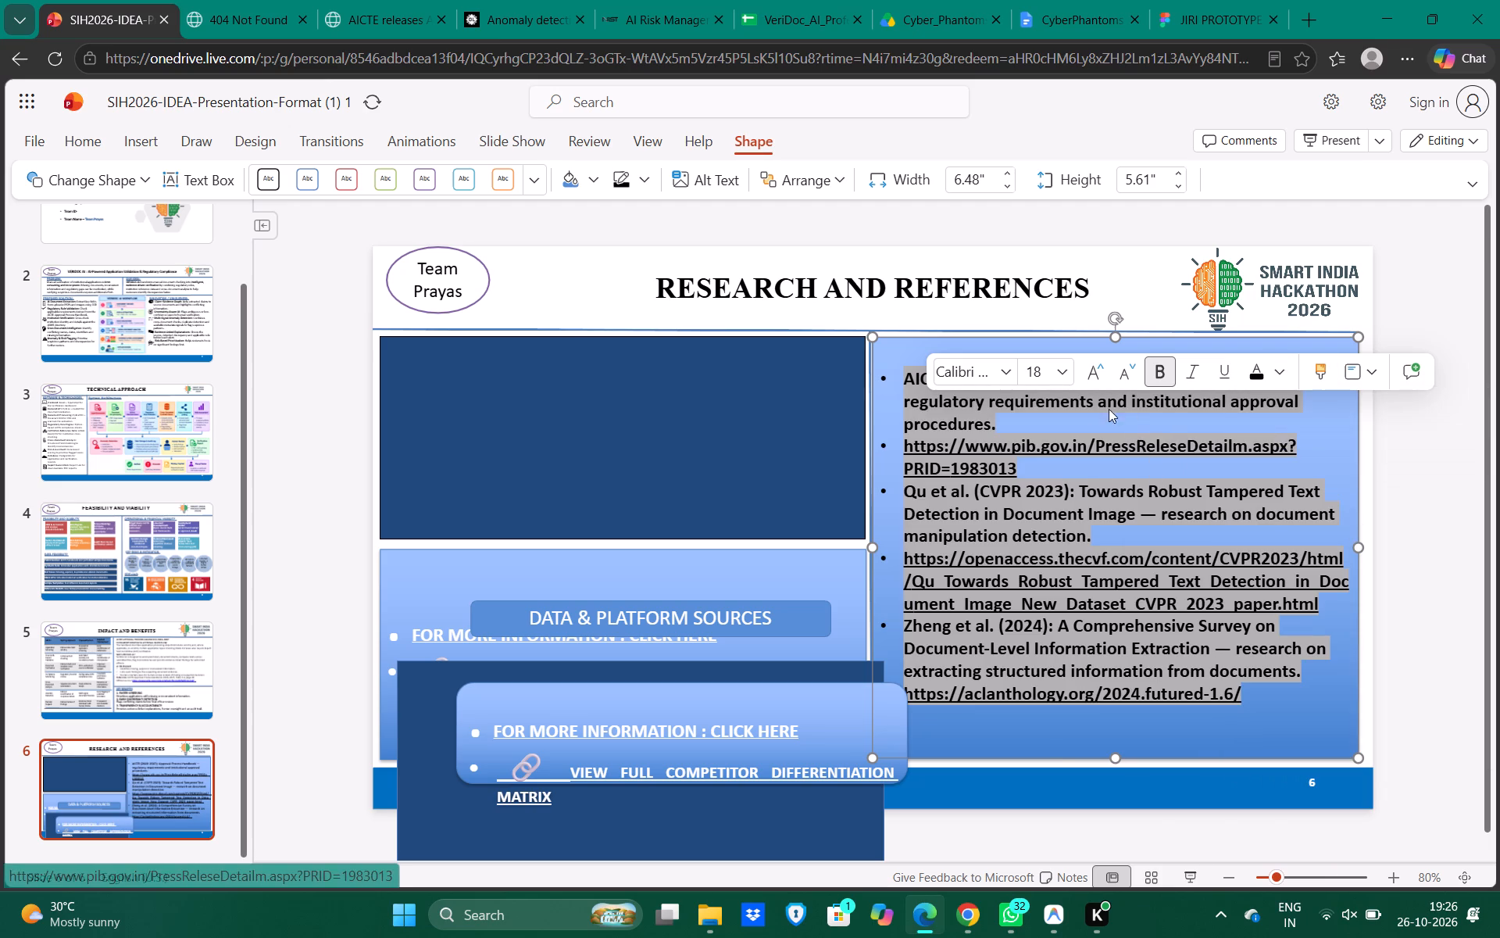
Set the font size of all the references text to 16.
left_click(1061, 373)
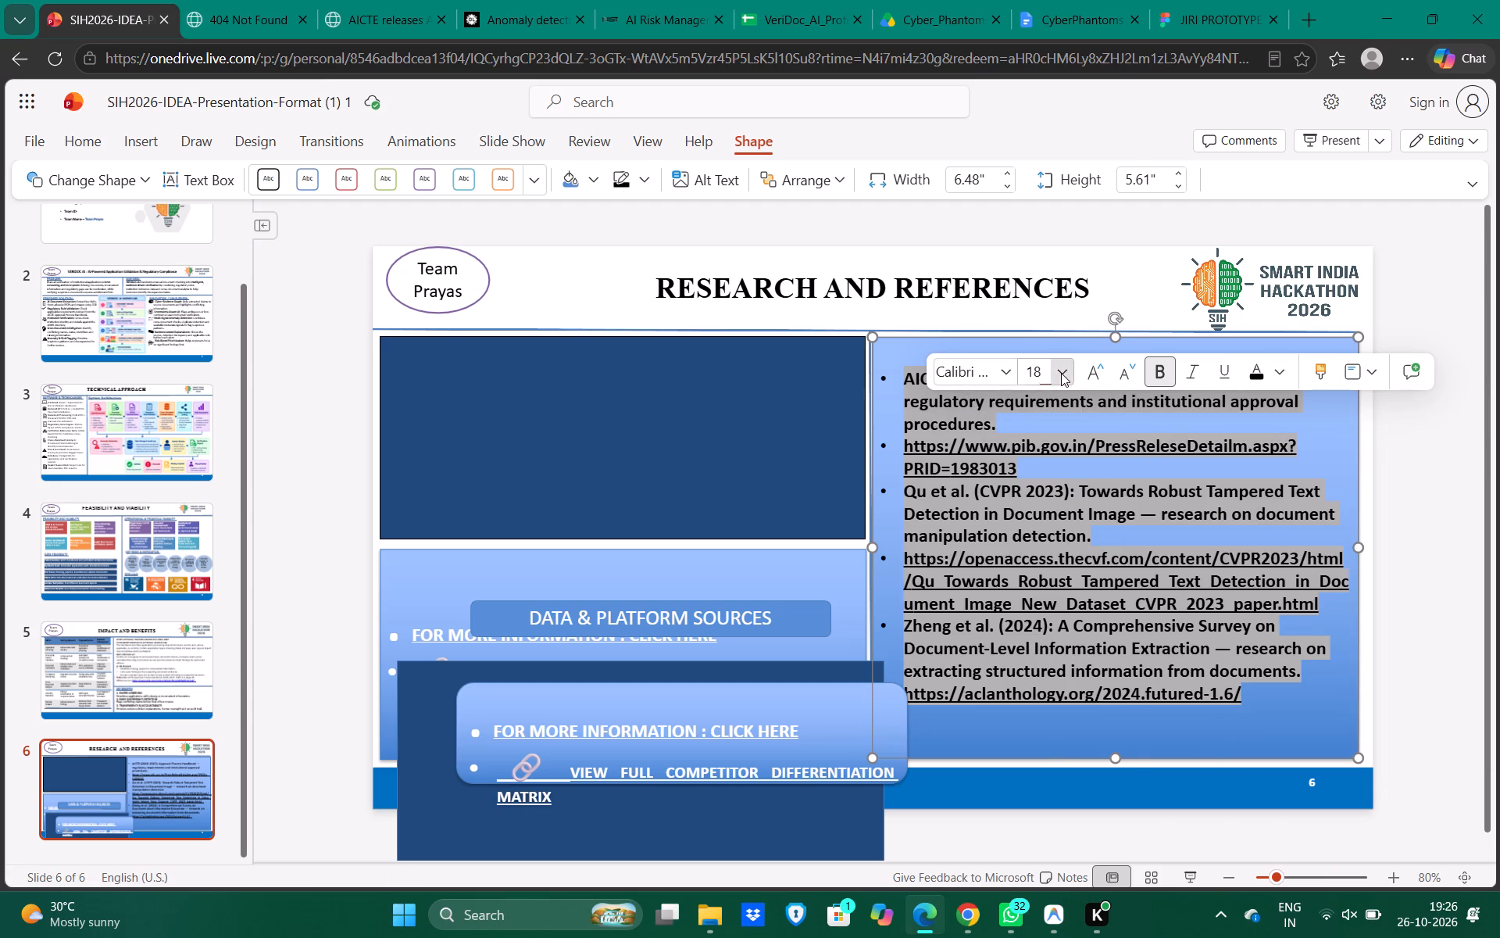
left_click(1090, 367)
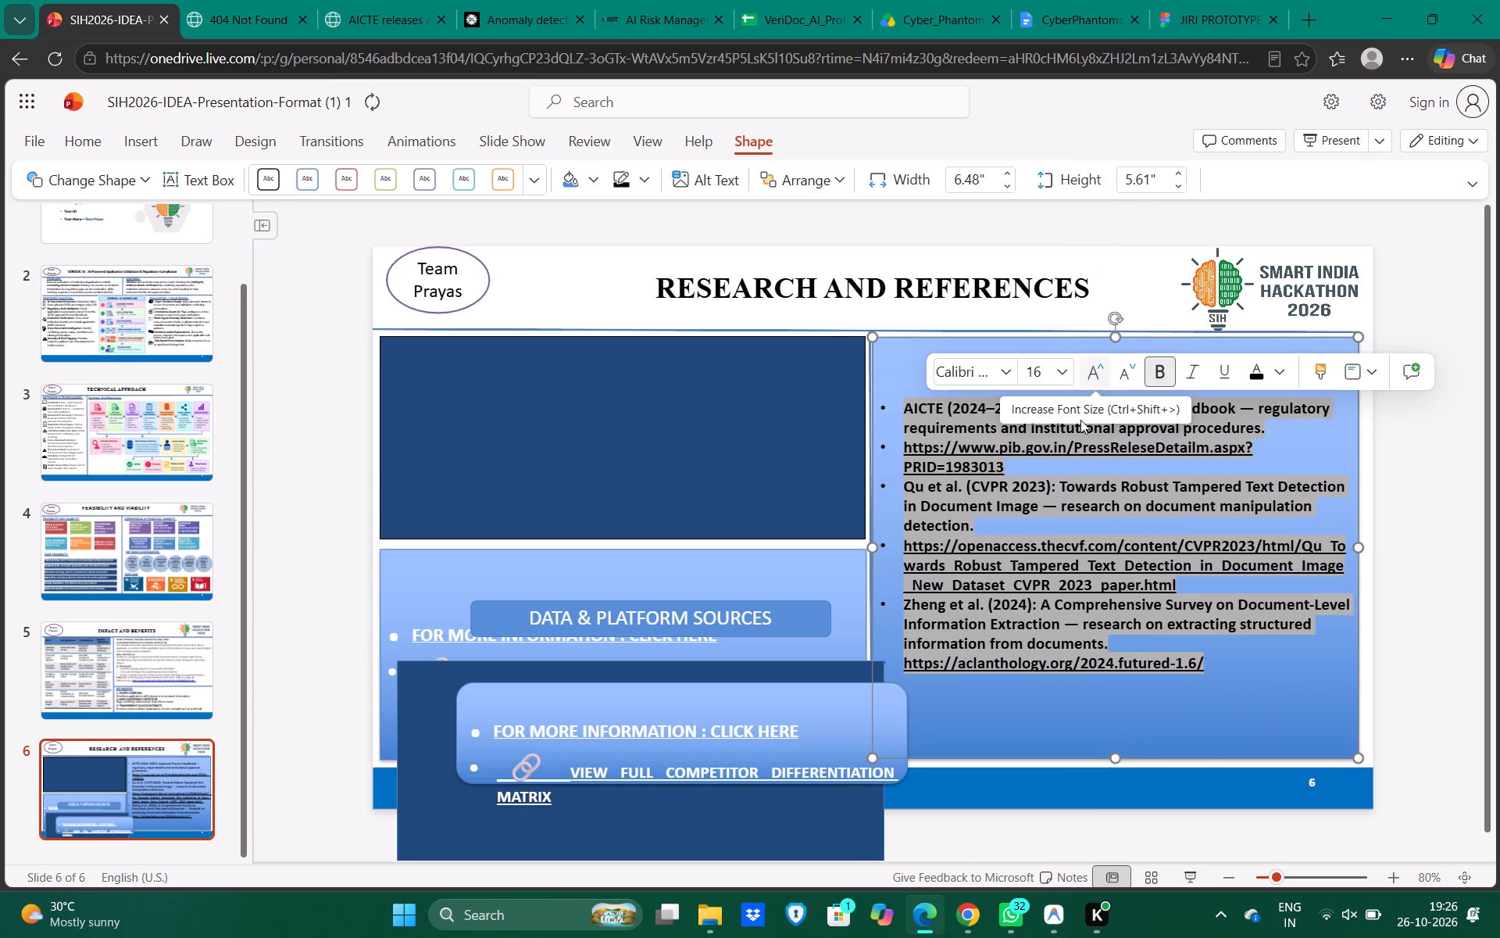
left_click(1022, 563)
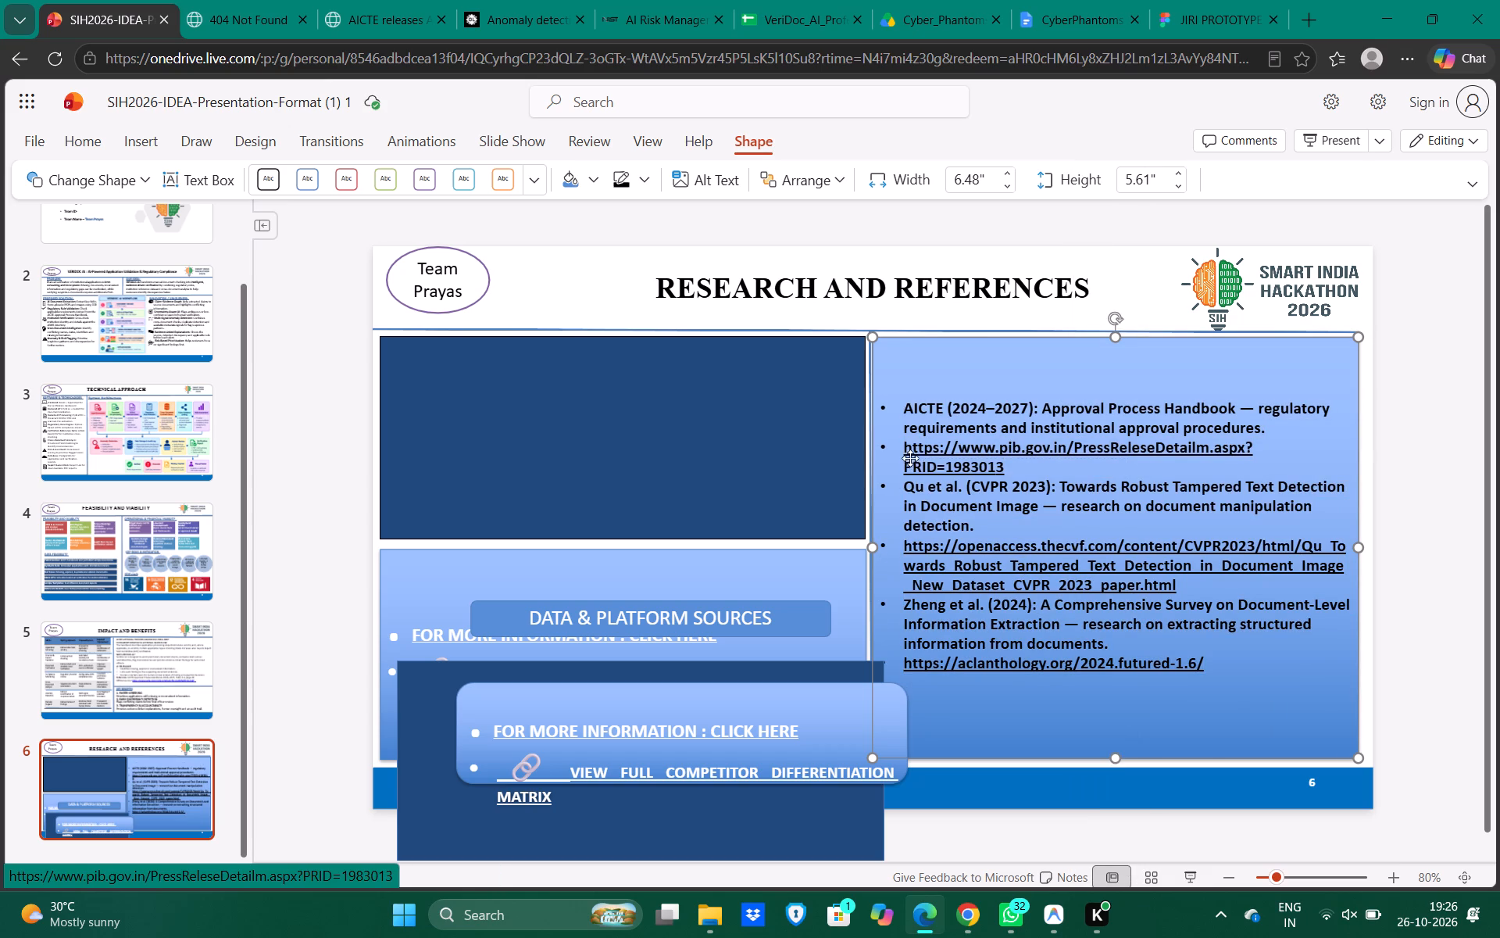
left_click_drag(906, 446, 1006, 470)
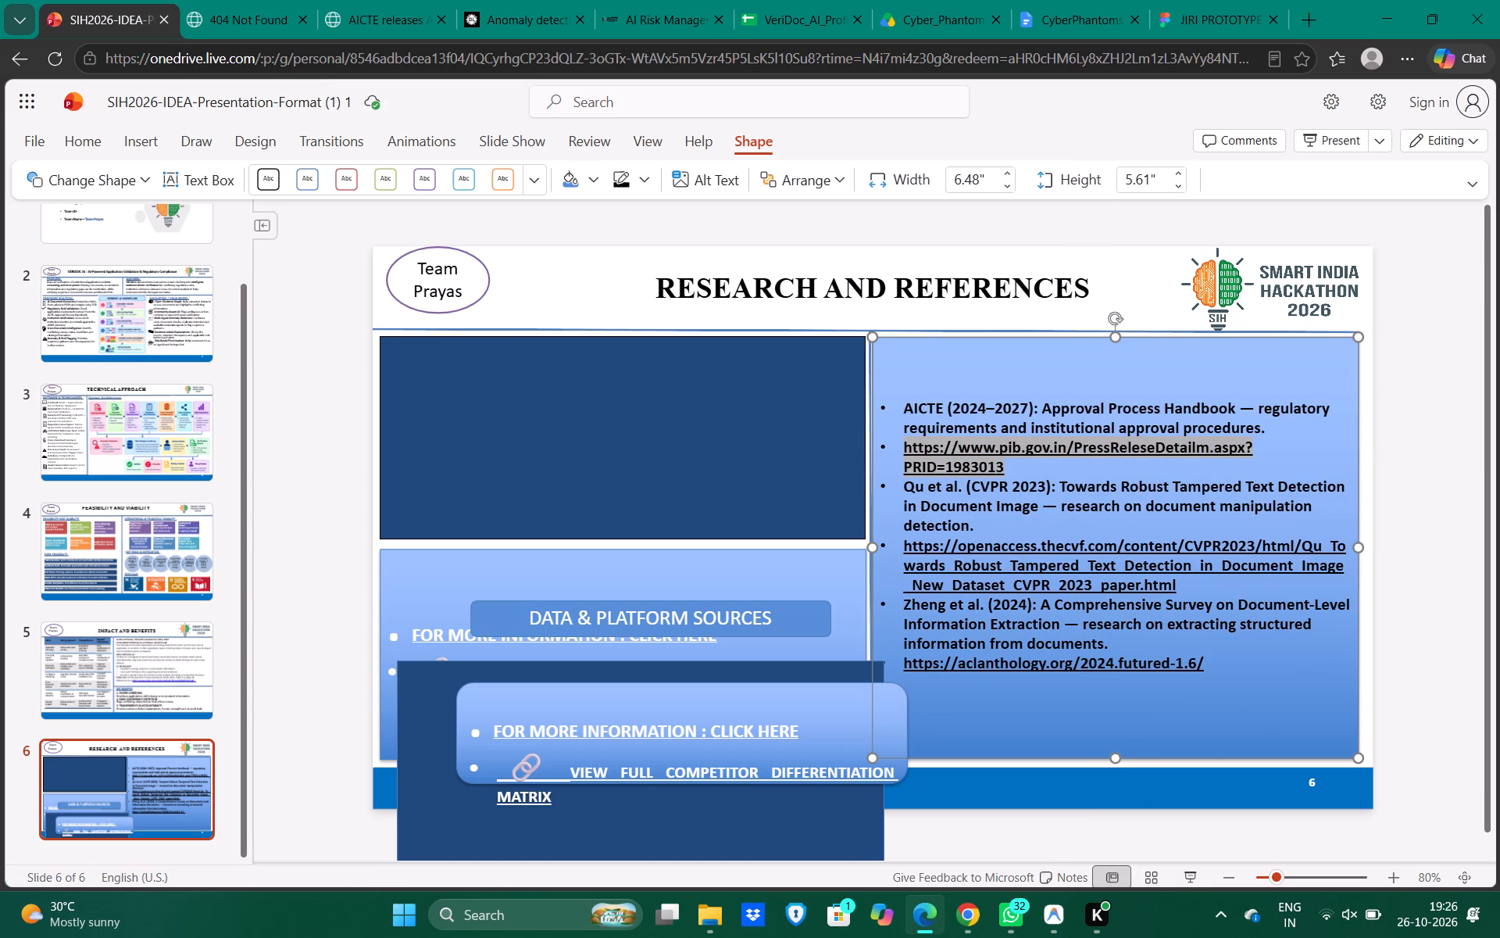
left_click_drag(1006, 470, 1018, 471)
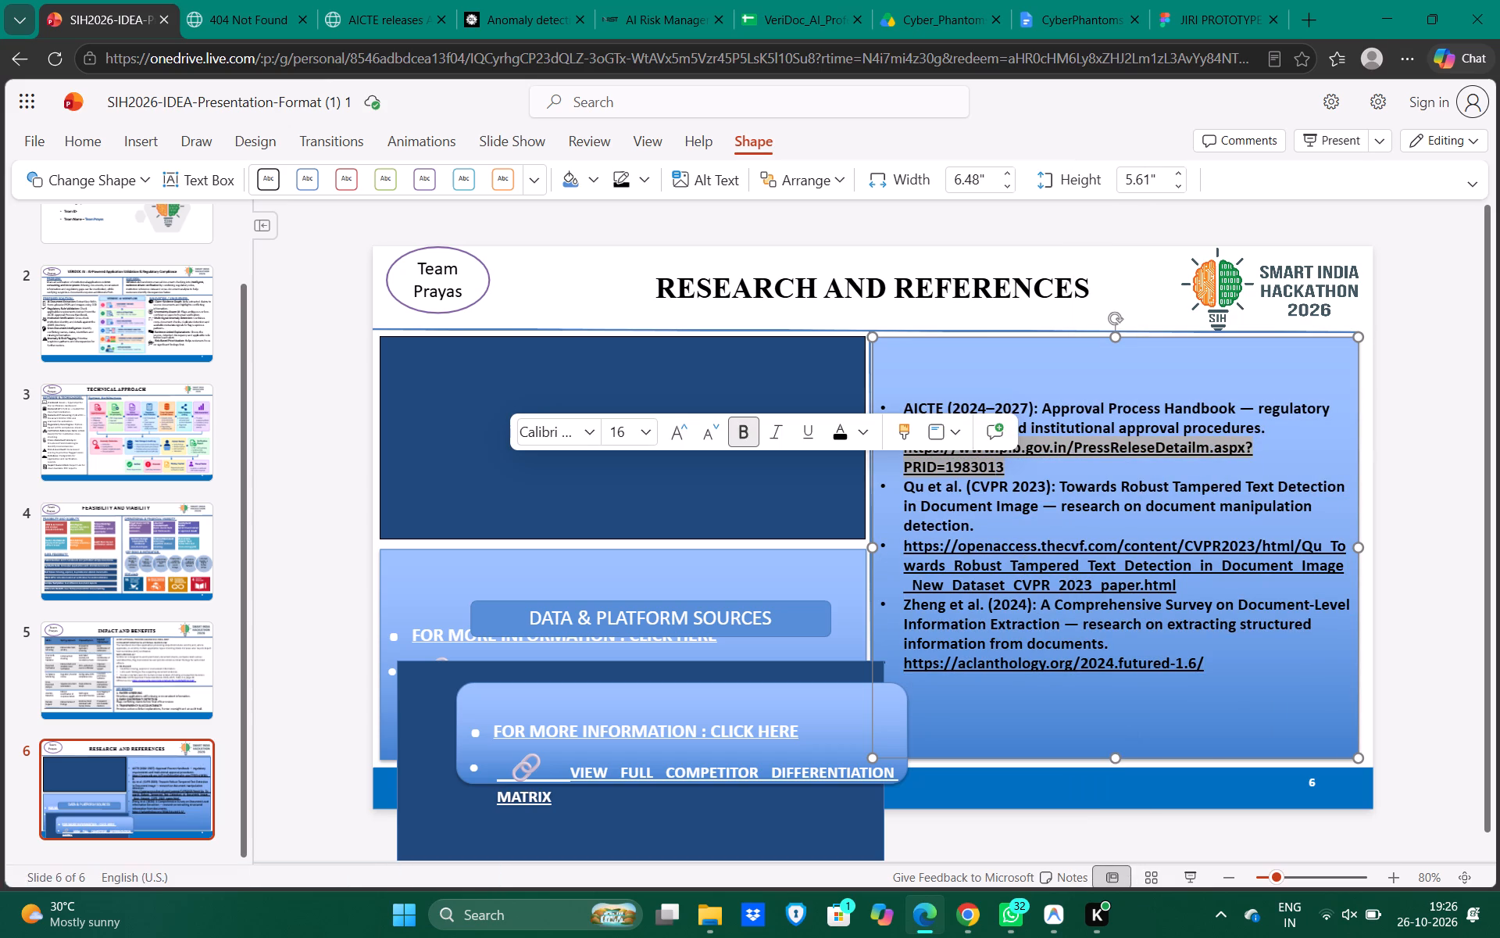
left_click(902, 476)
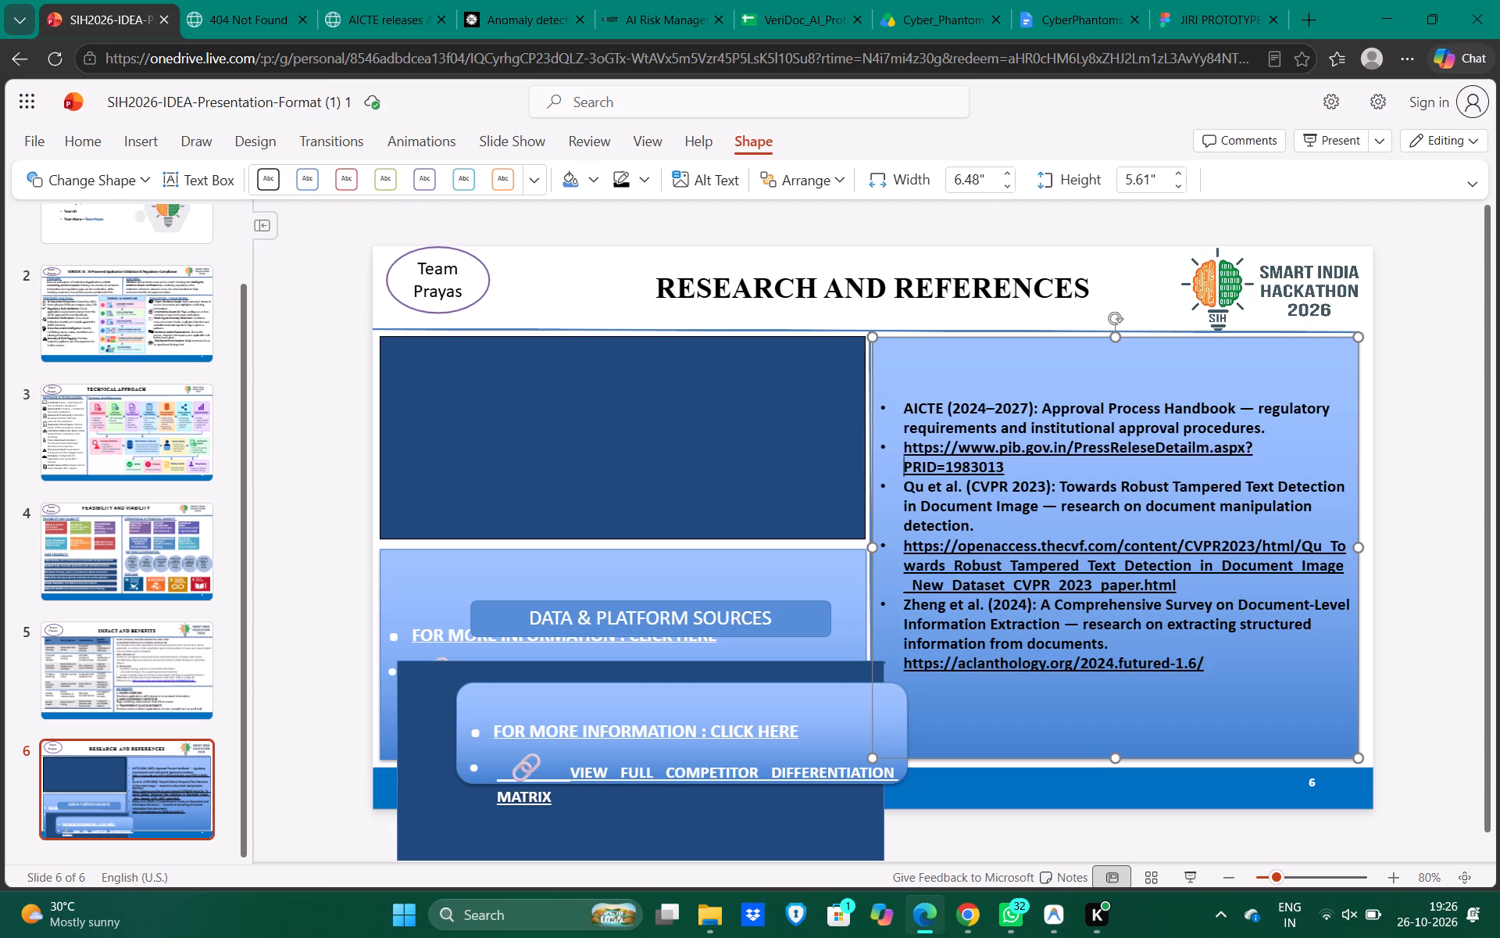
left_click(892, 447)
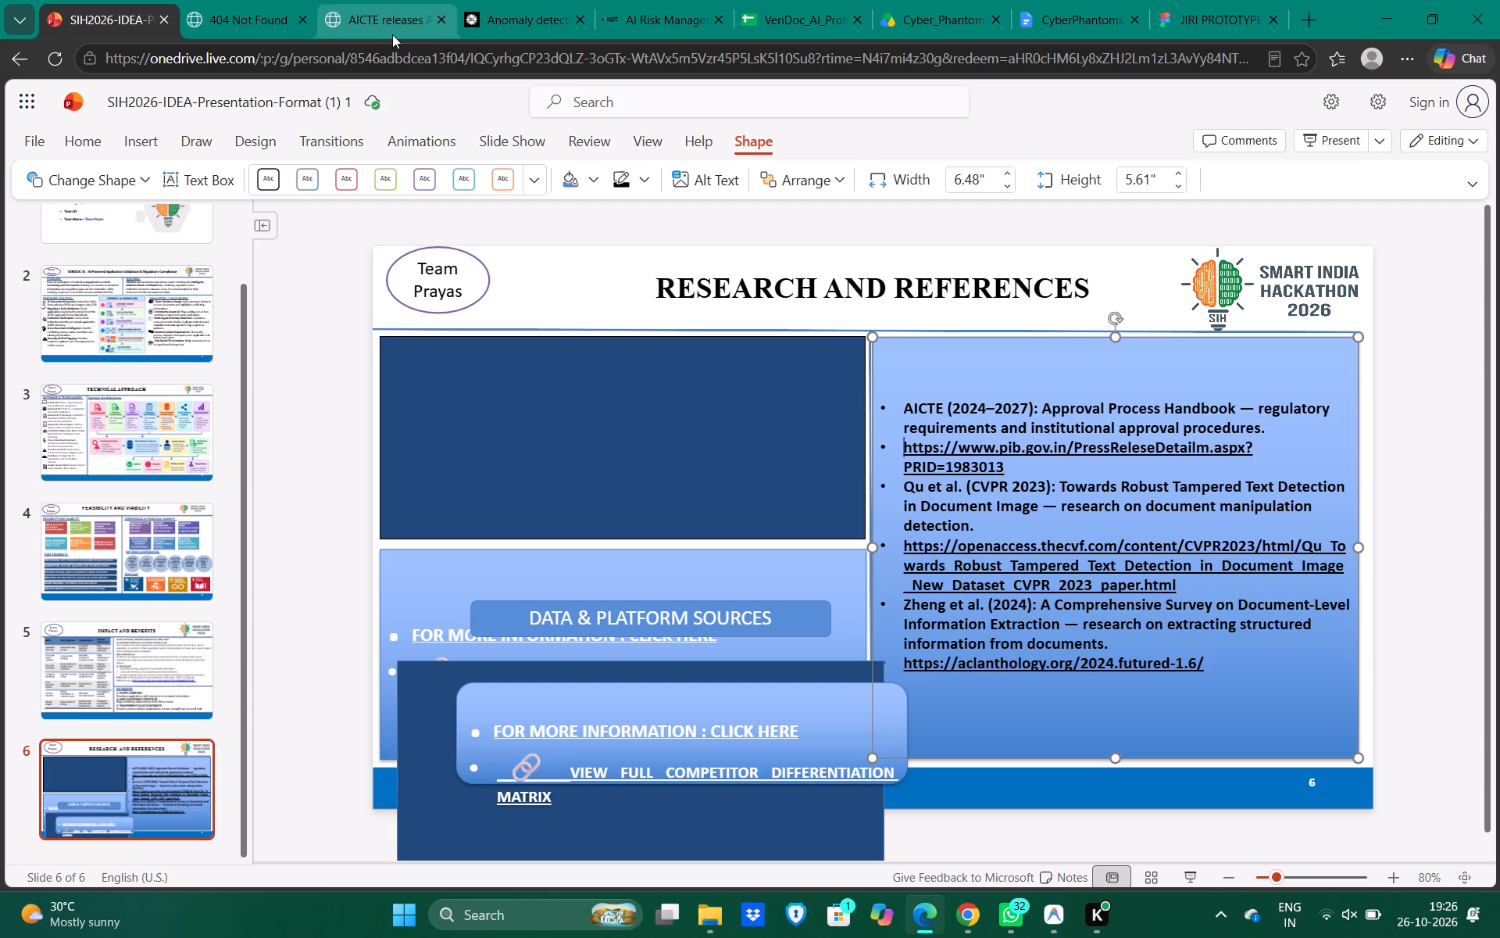
left_click(963, 908)
left_click(913, 844)
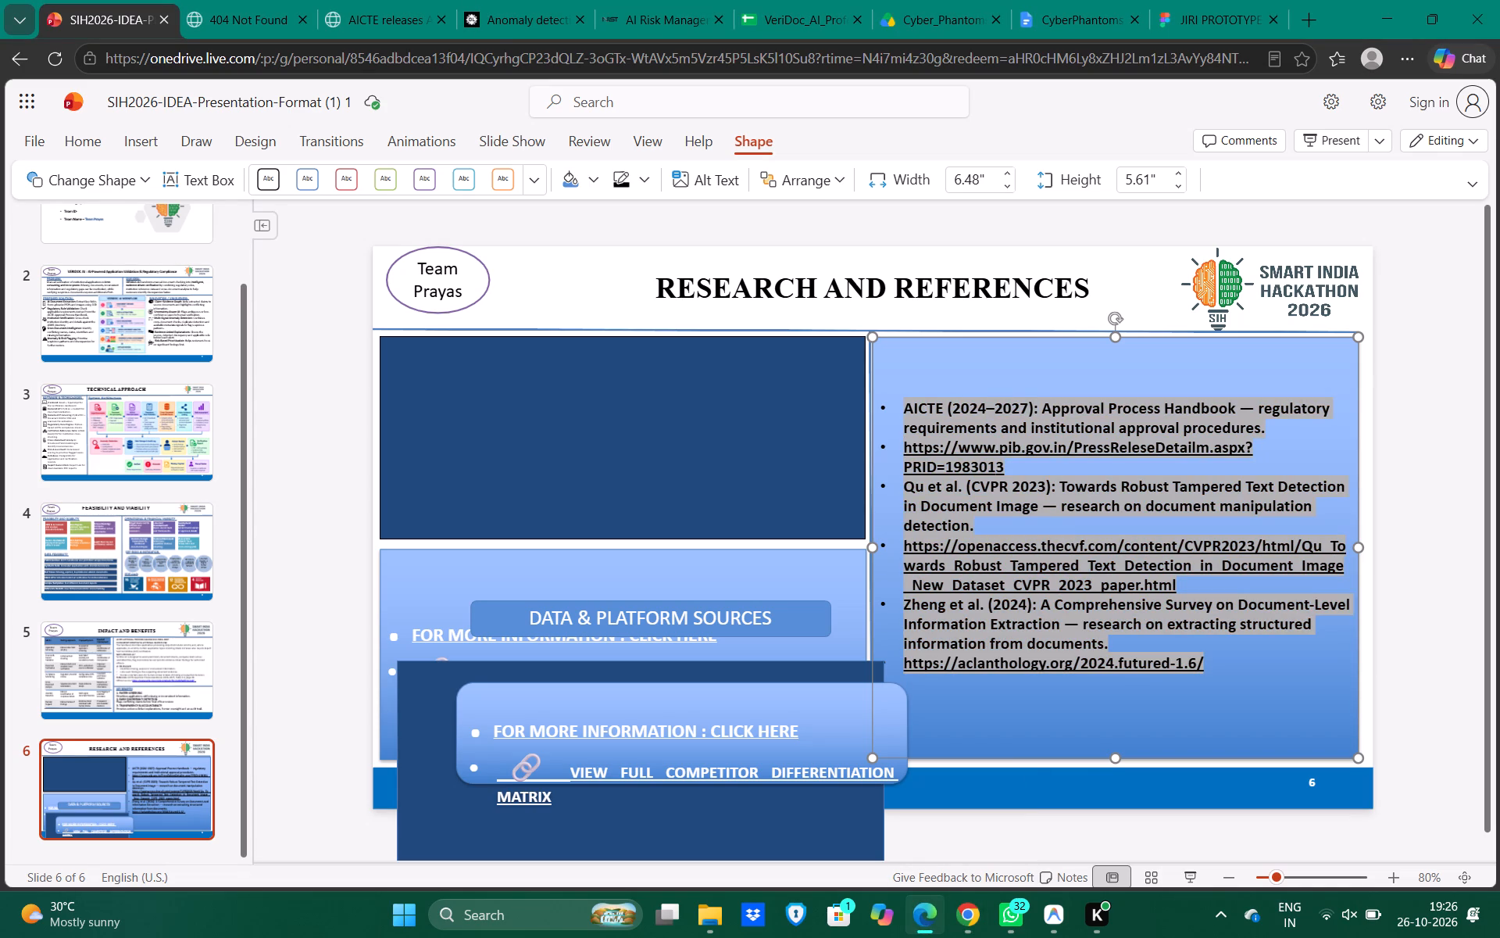
left_click_drag(907, 394, 903, 394)
key("ctrl+v")
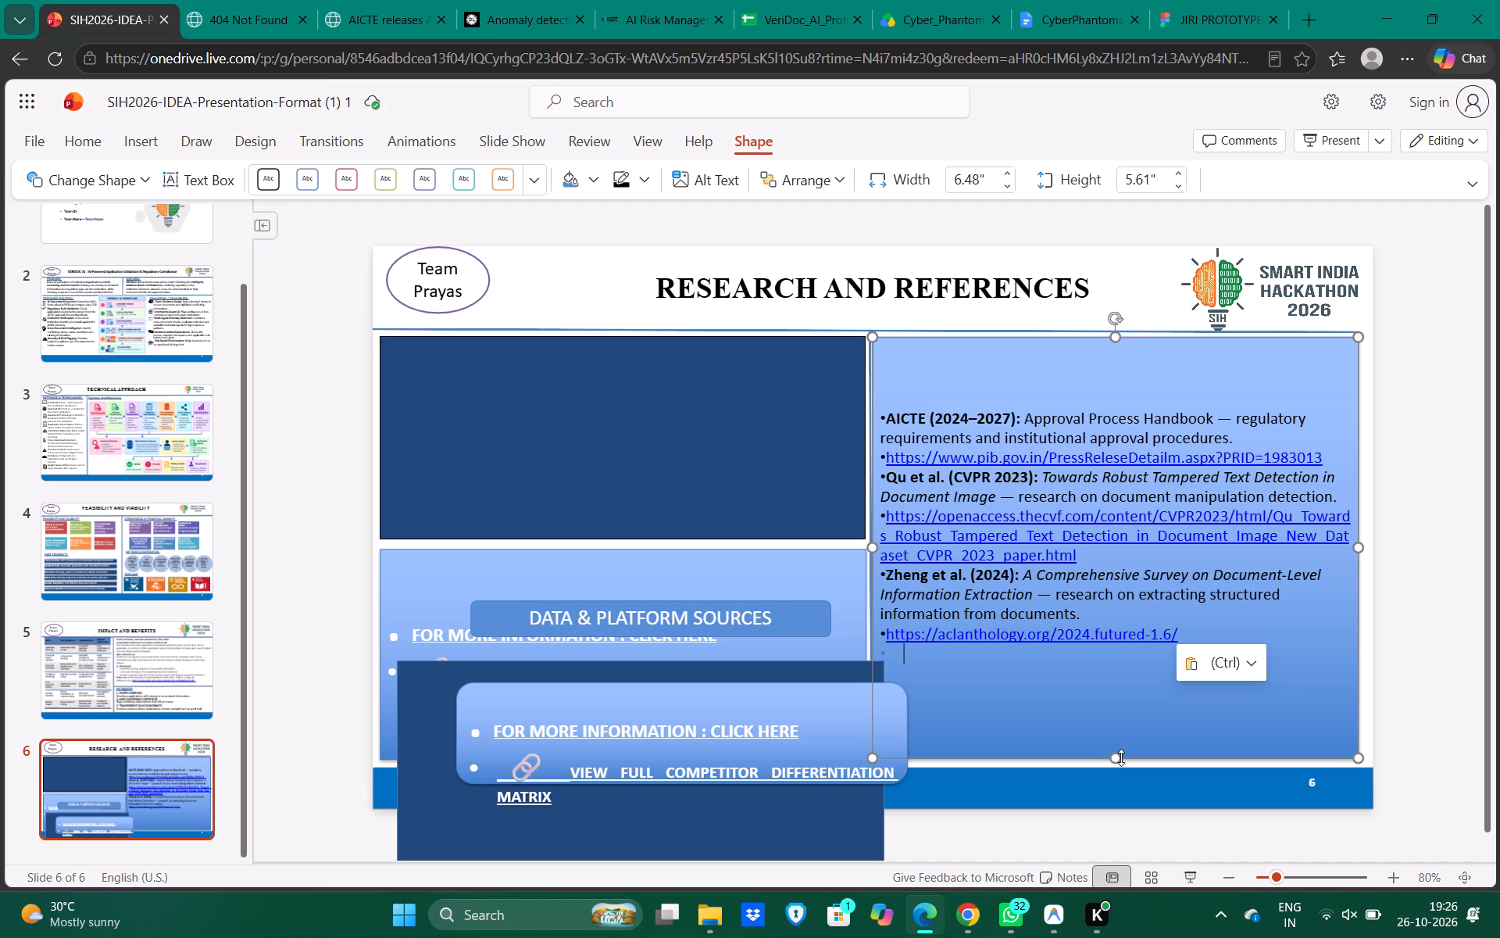
Resize the references box to about 6.51" wide and 3.96" high around the pasted text.
left_click_drag(1117, 757, 1136, 689)
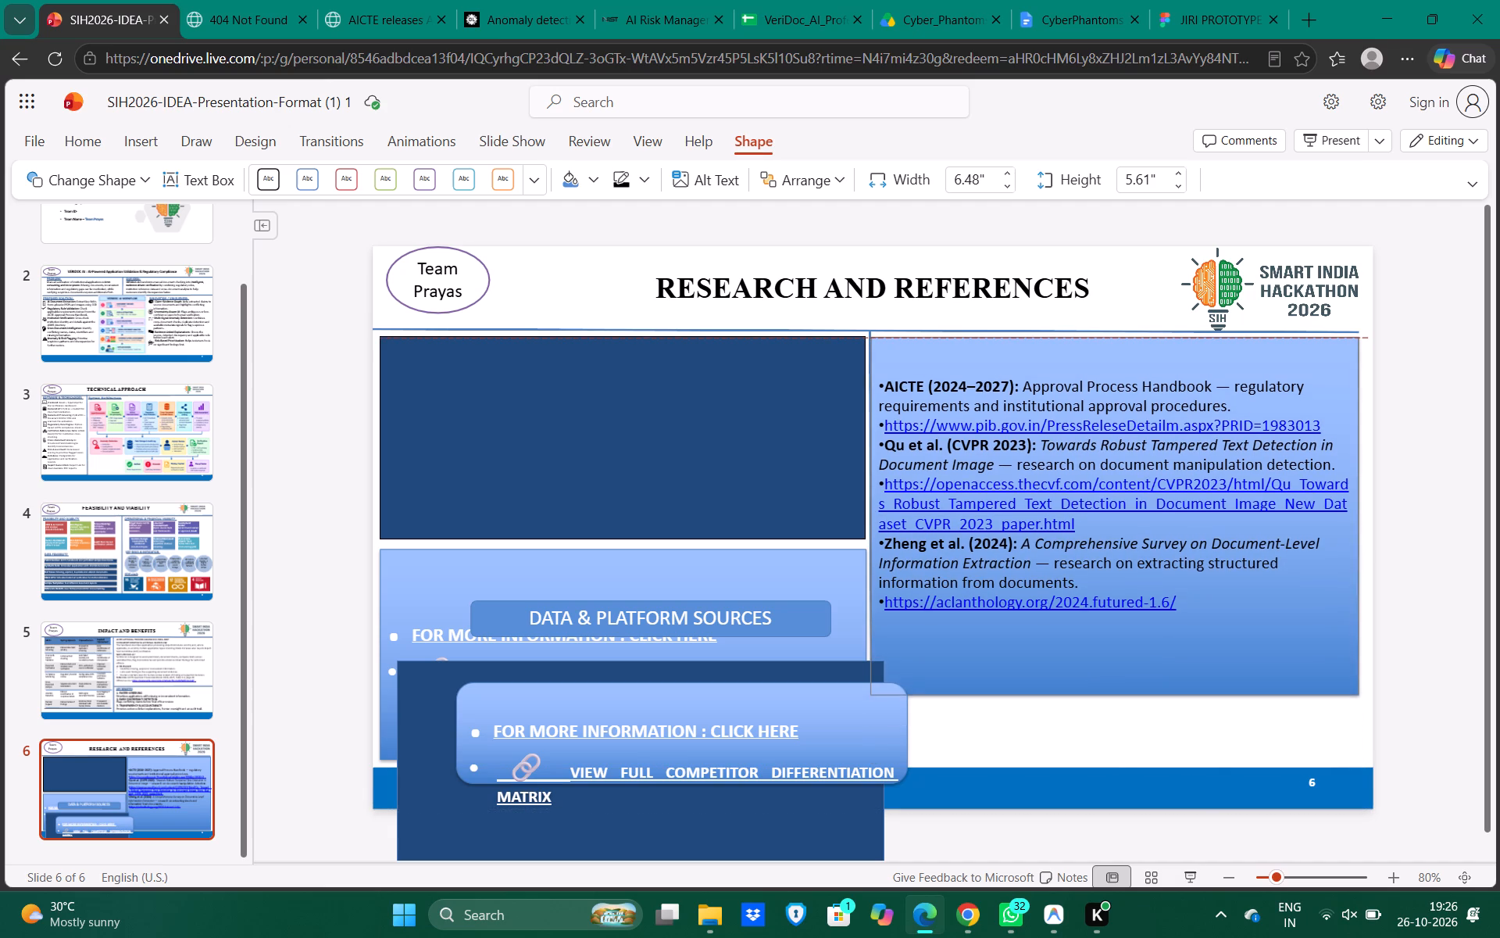
left_click_drag(1136, 689, 1164, 643)
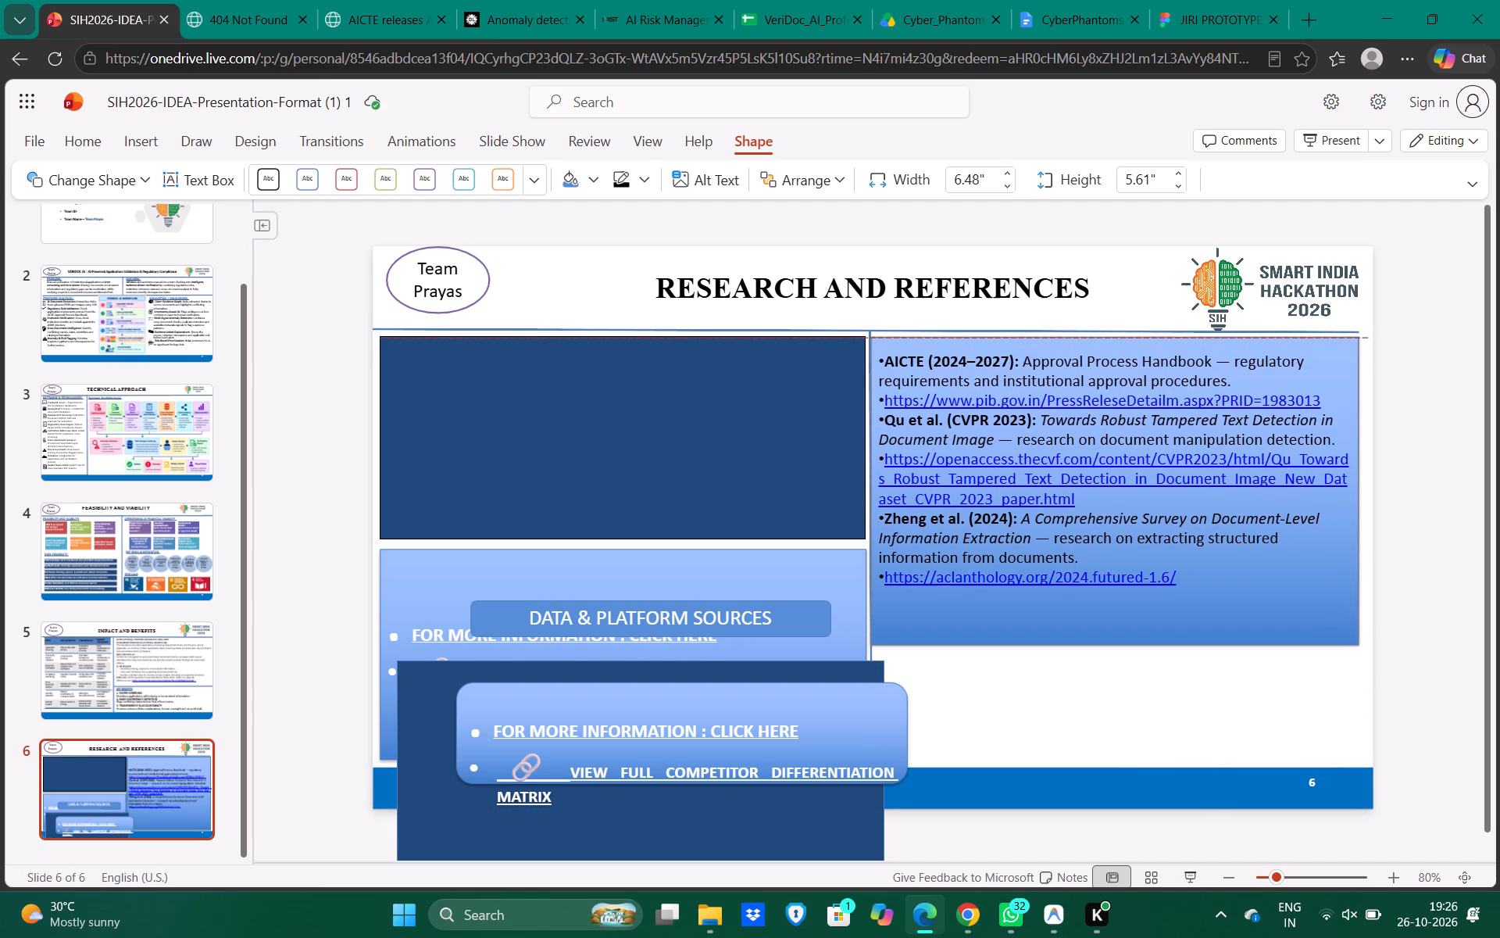
left_click_drag(1164, 643, 1164, 645)
left_click_drag(1112, 339, 1116, 353)
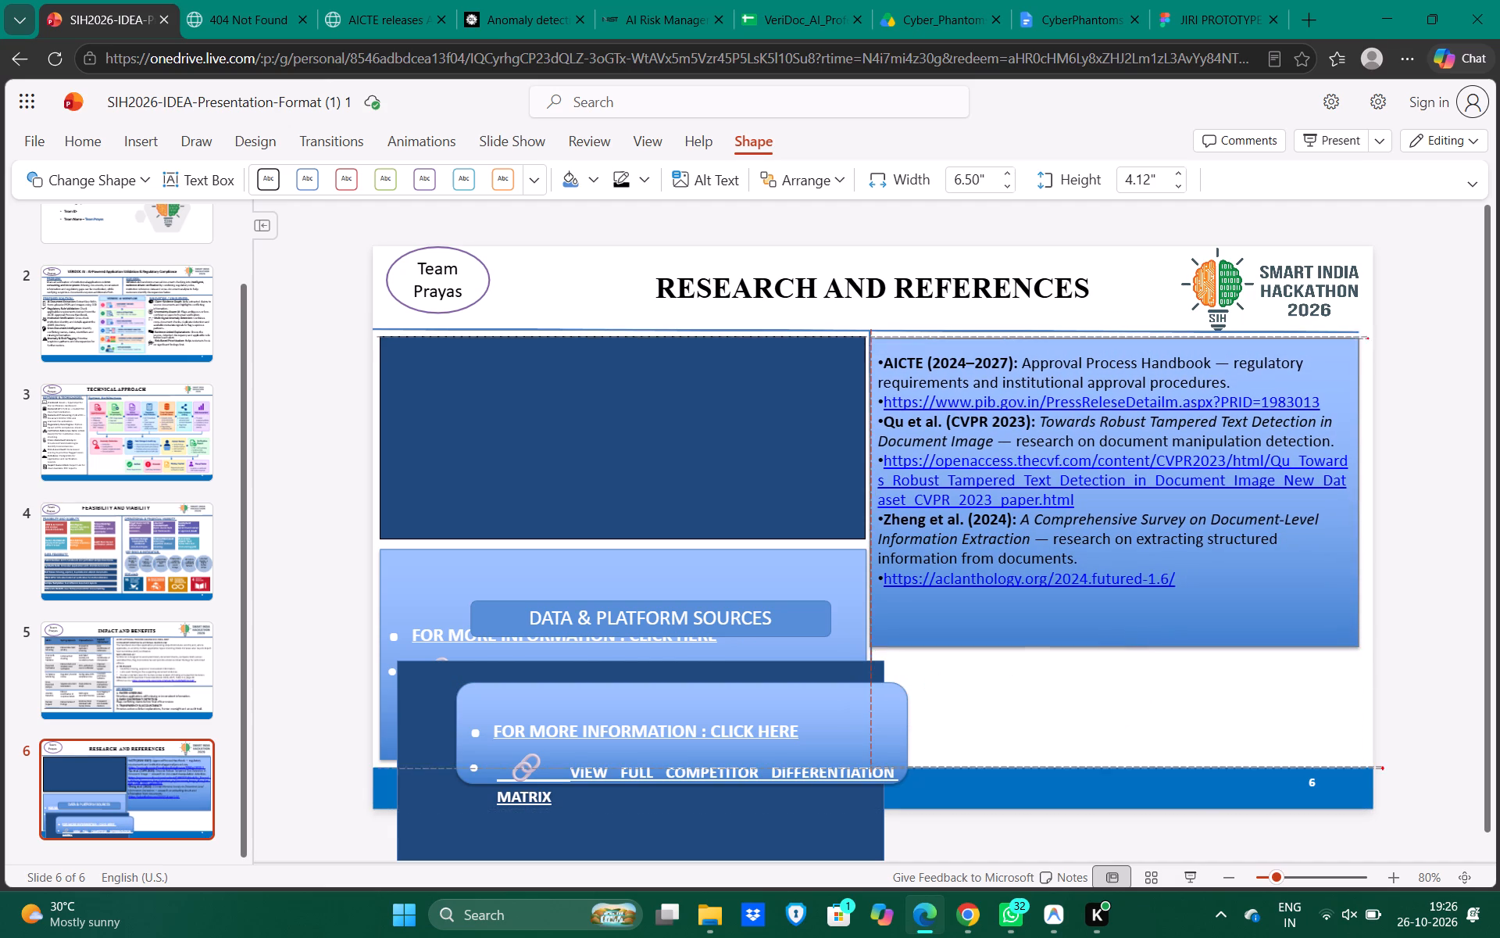
left_click_drag(1116, 353, 1116, 374)
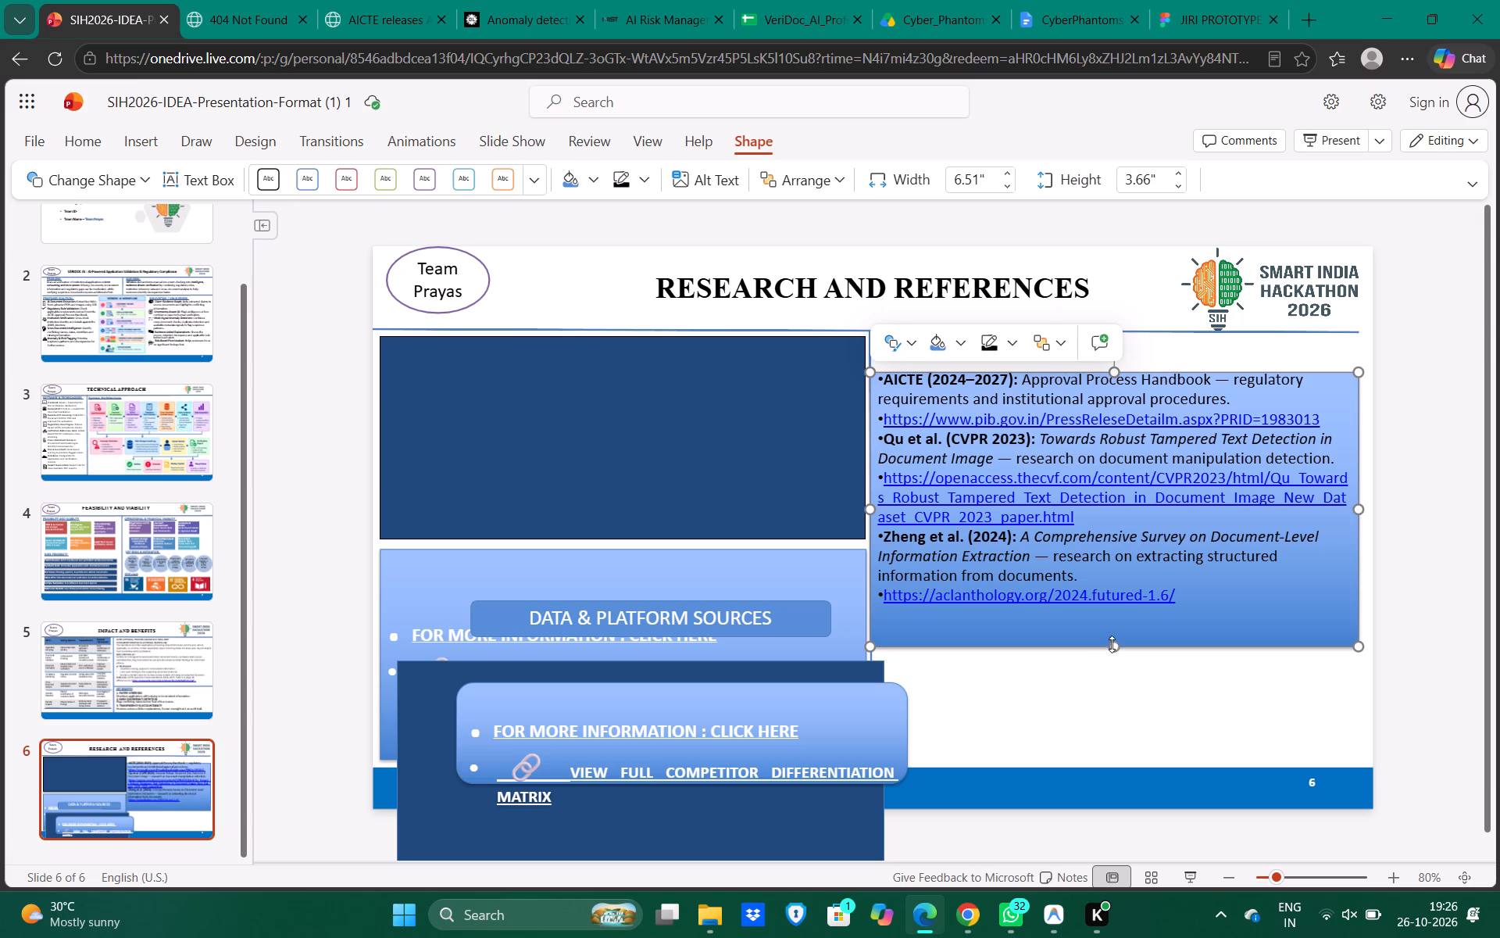
left_click_drag(1113, 646, 1152, 584)
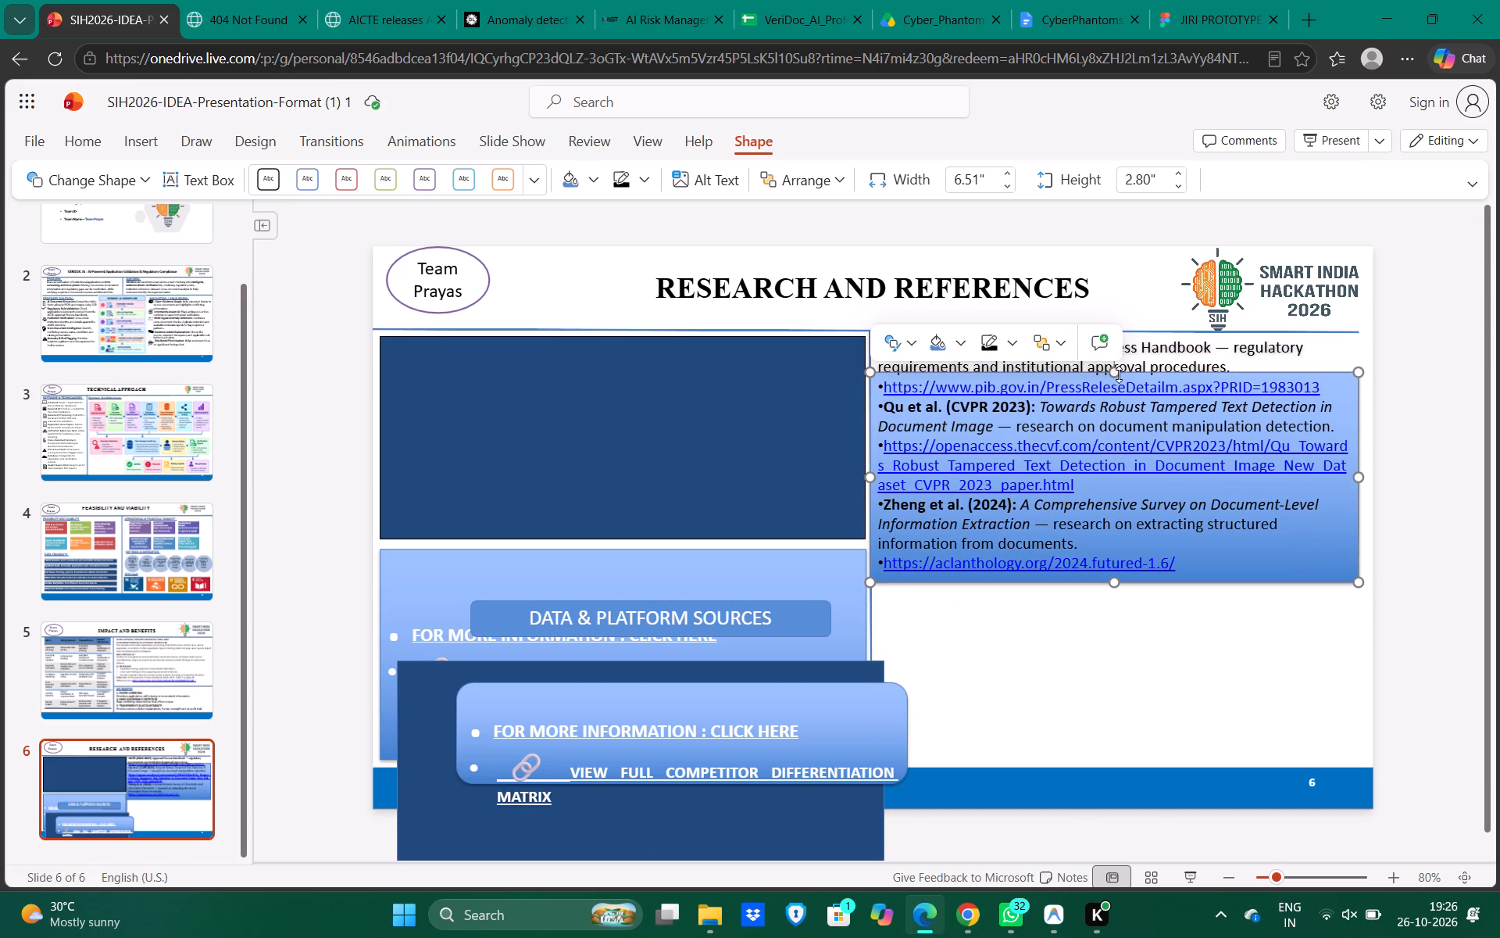
left_click_drag(1119, 374, 1148, 331)
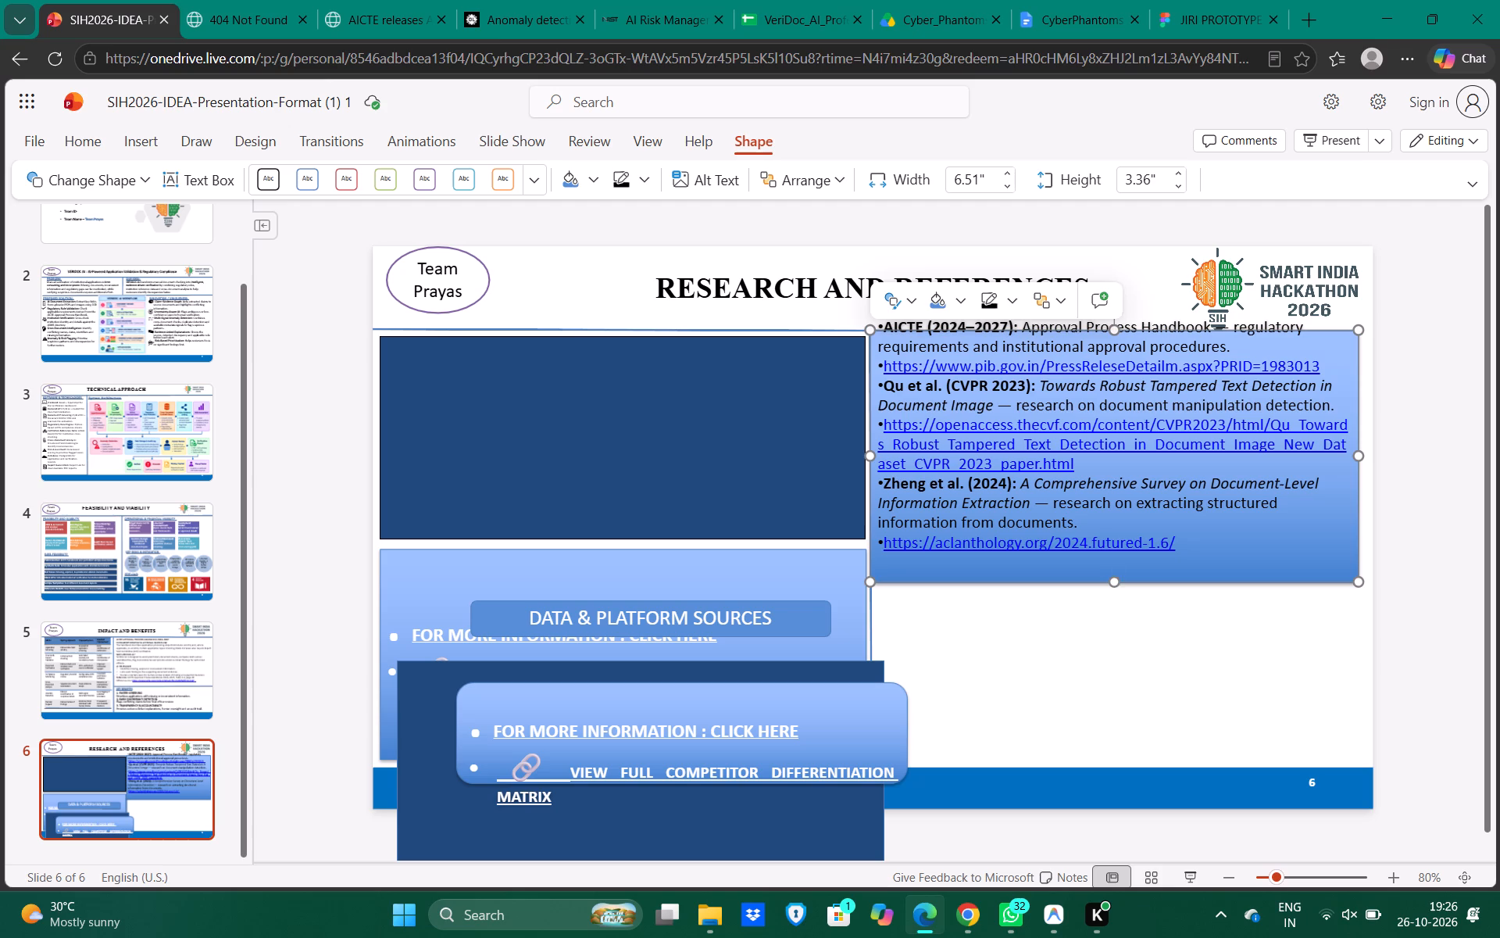
left_click_drag(1116, 583, 1116, 628)
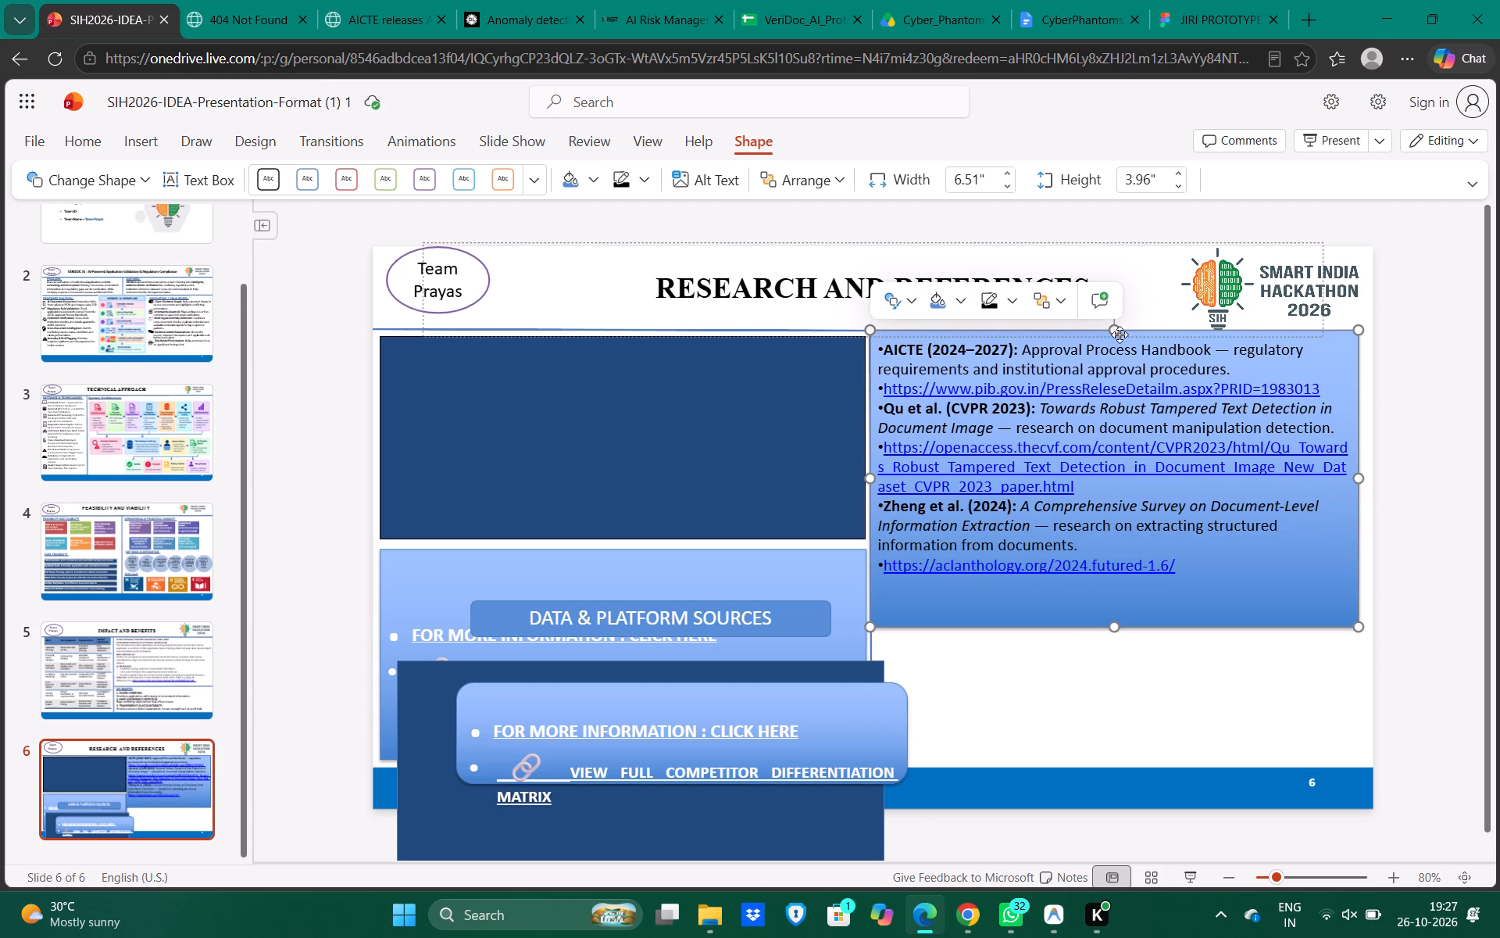
Insert four empty lines above the AICTE (2024–2027) entry in the references box.
left_click(880, 346)
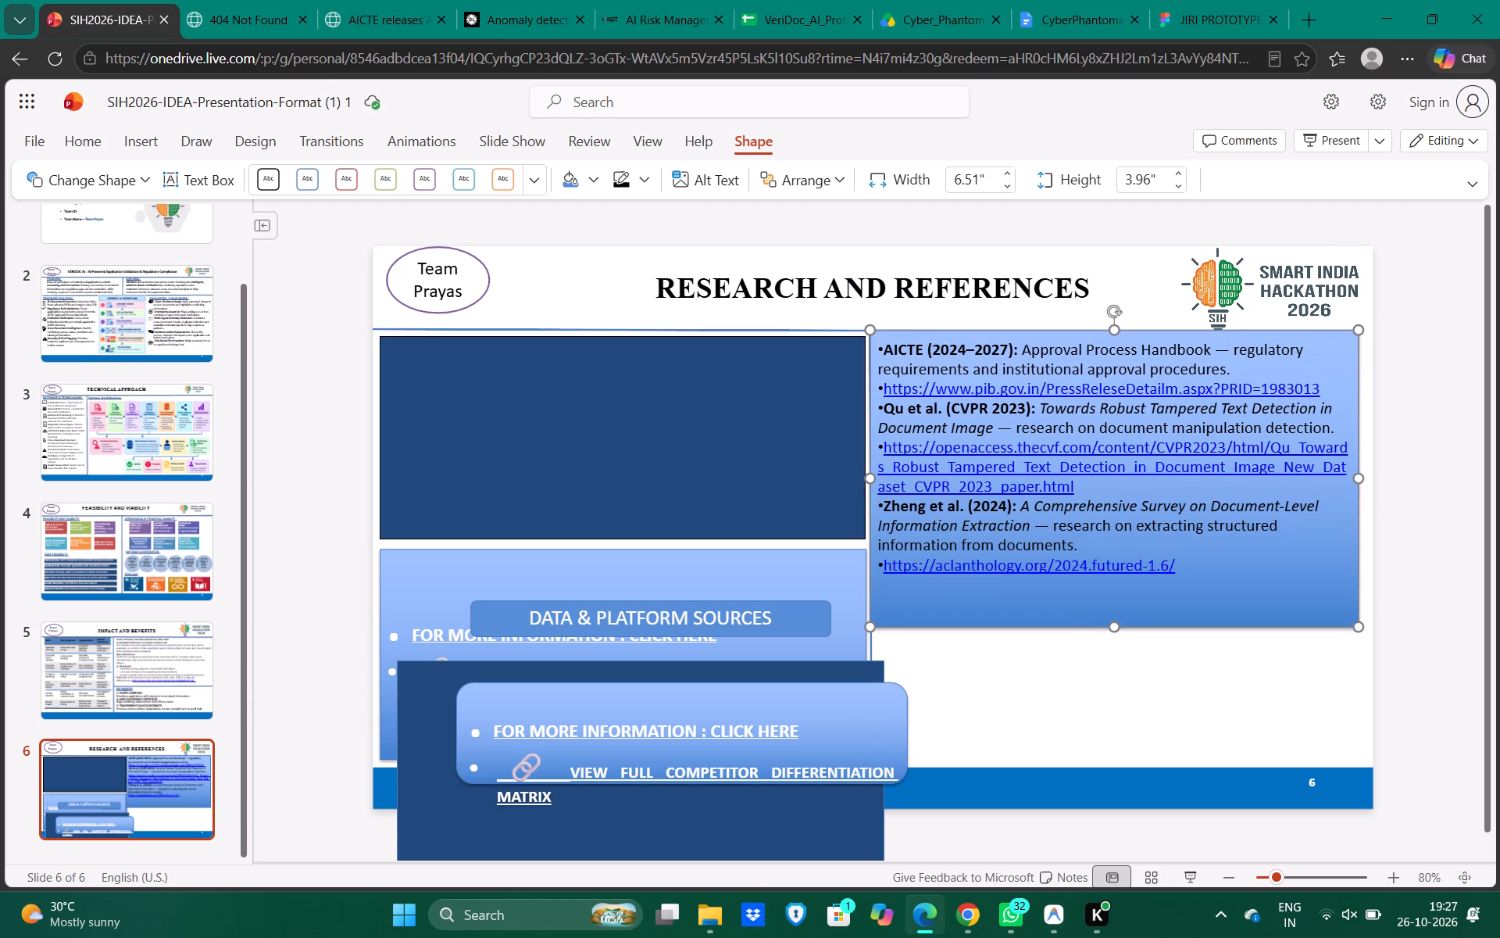
key("Left")
key("Return")
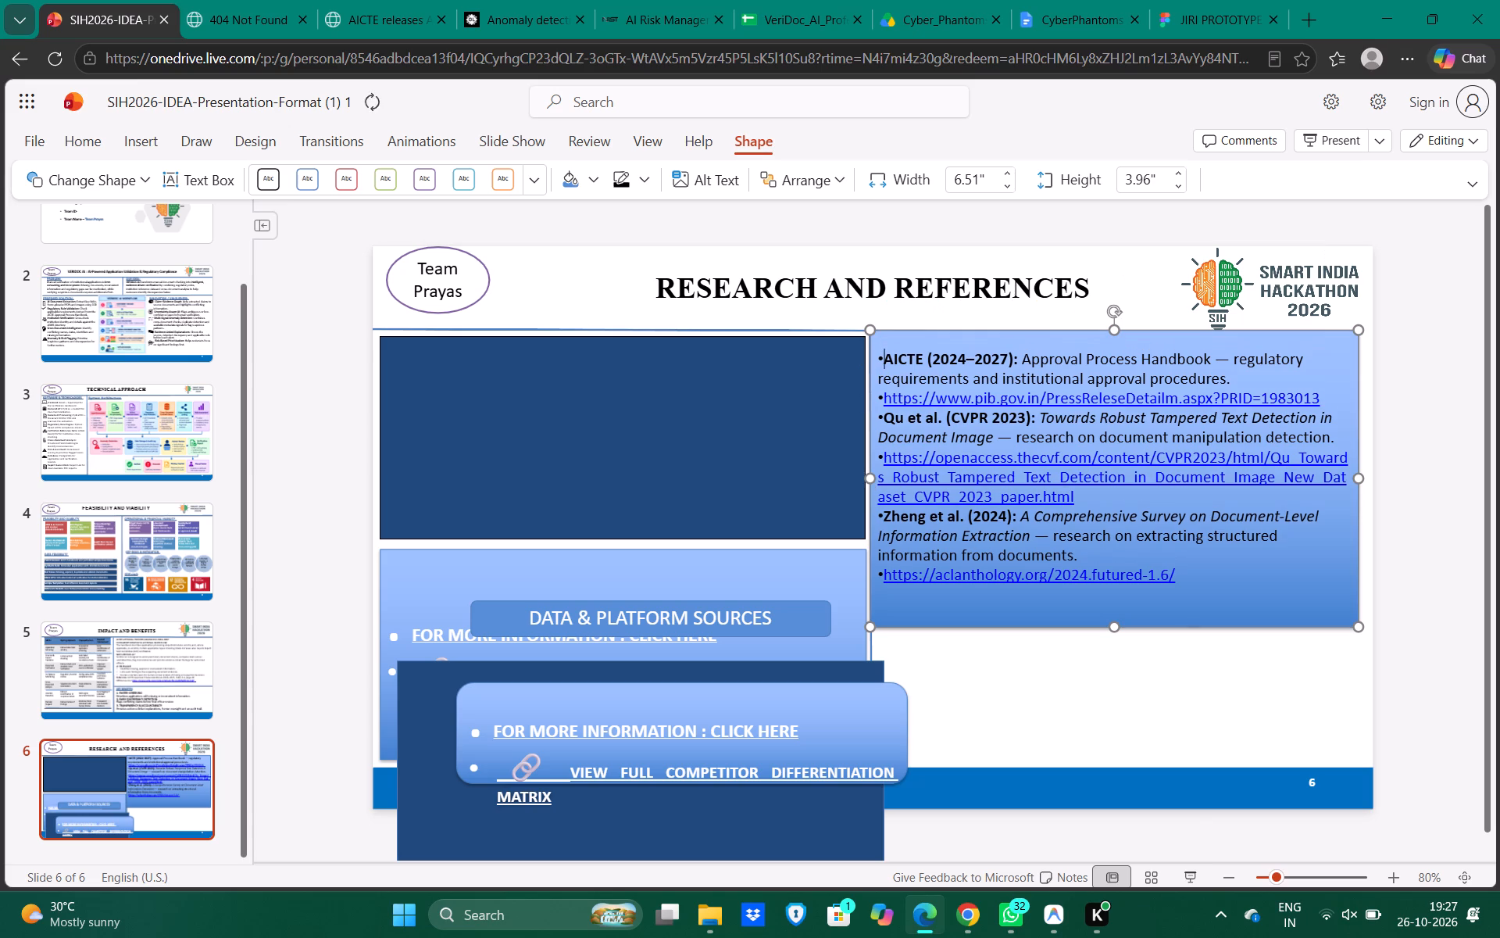
key("Return")
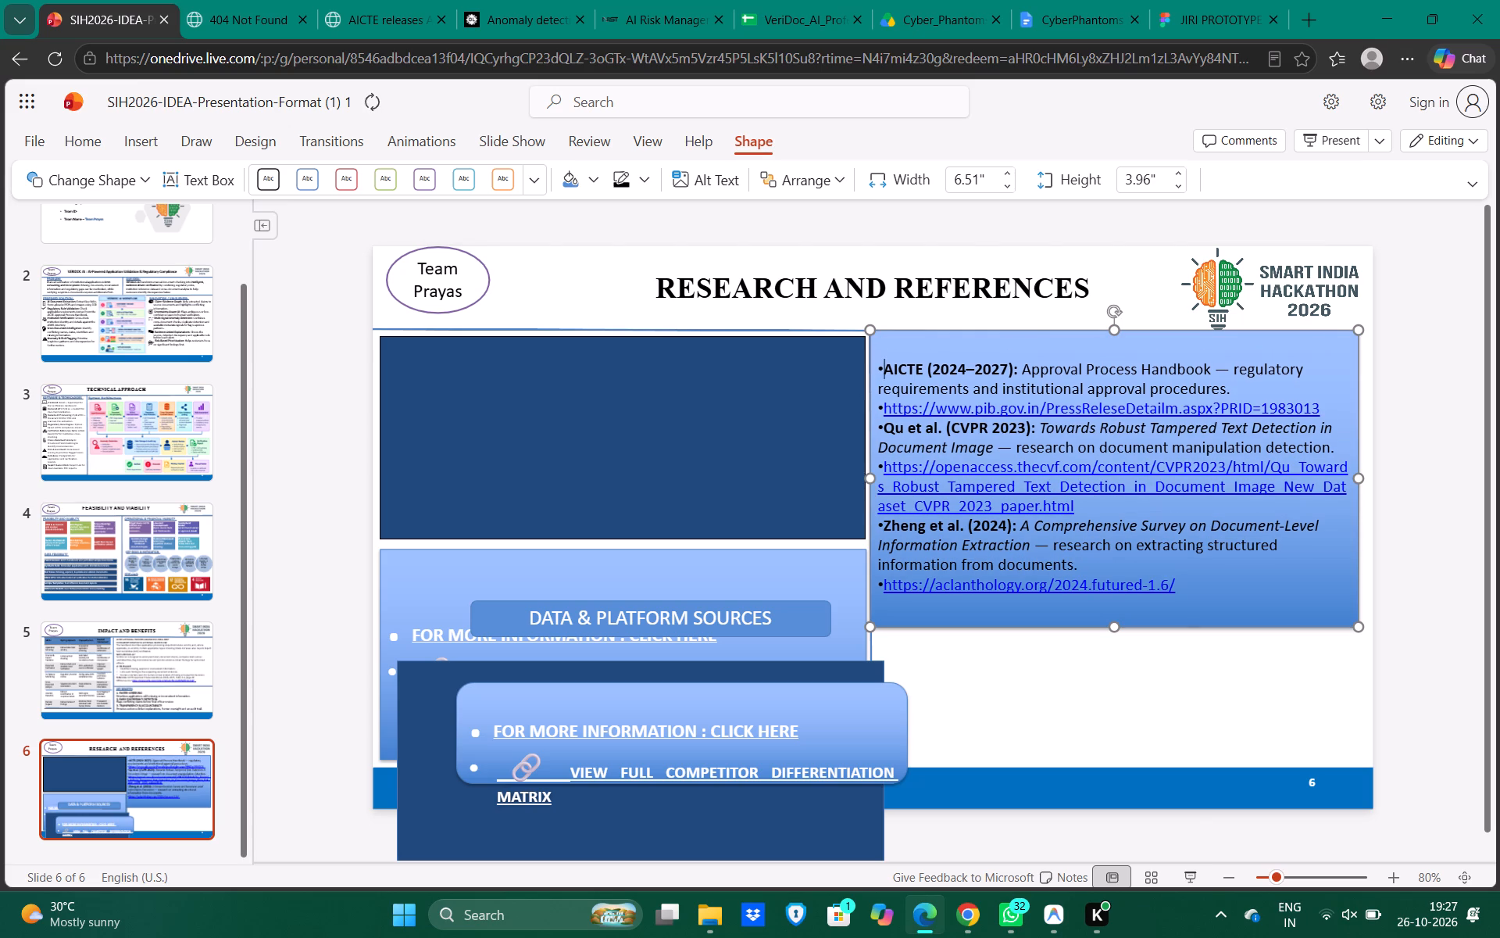
key("Return")
key("Return")
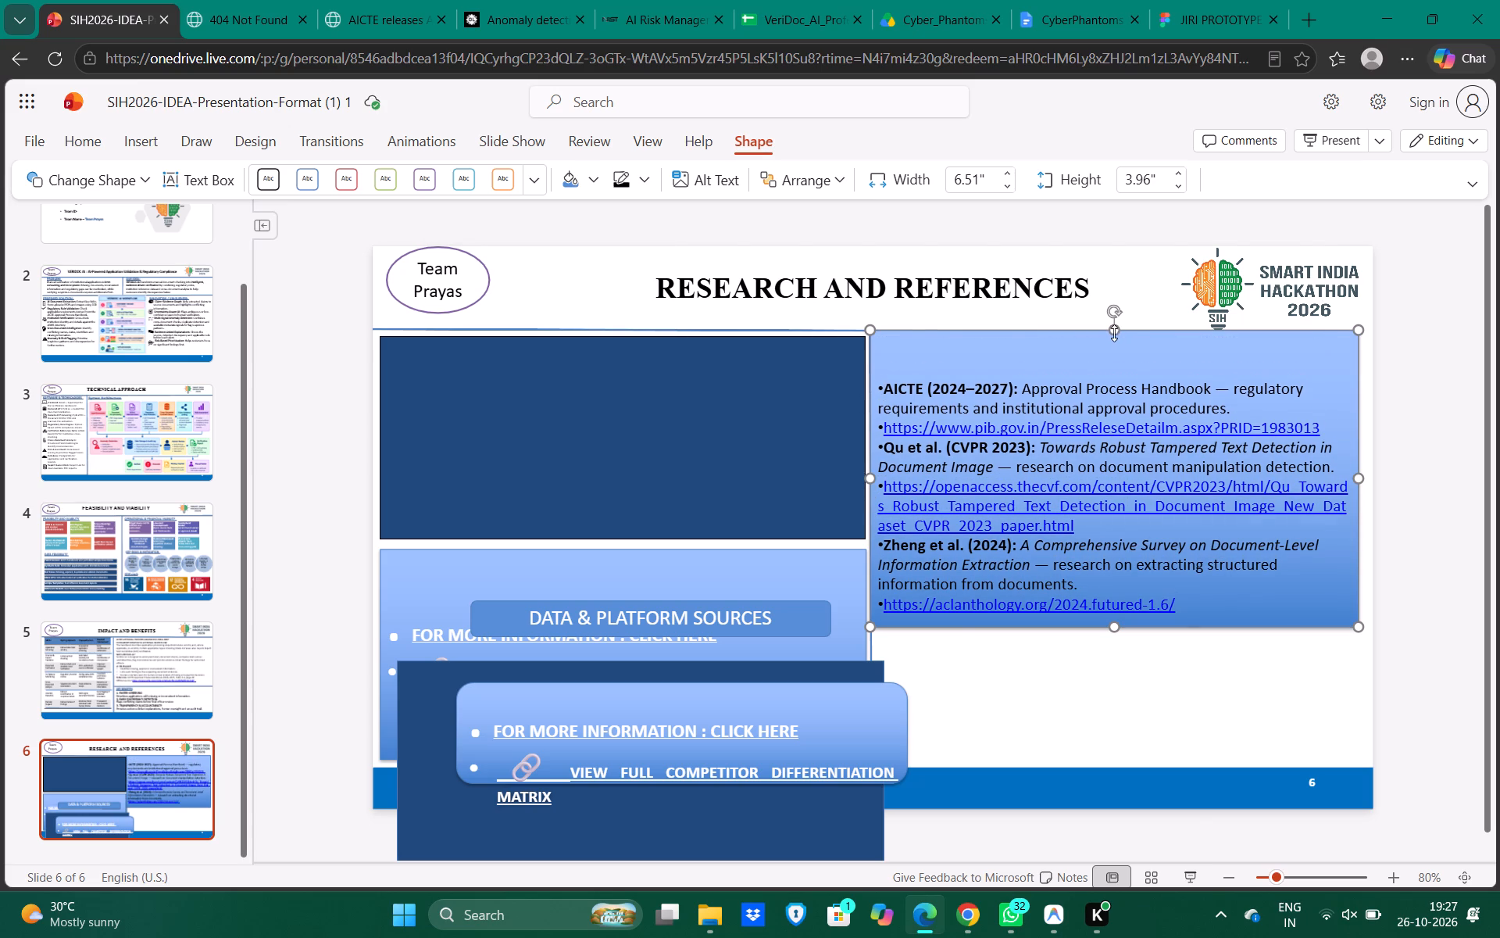
Move the references box slightly down so it sits just below the line under the slide title.
left_click_drag(1122, 334, 1124, 343)
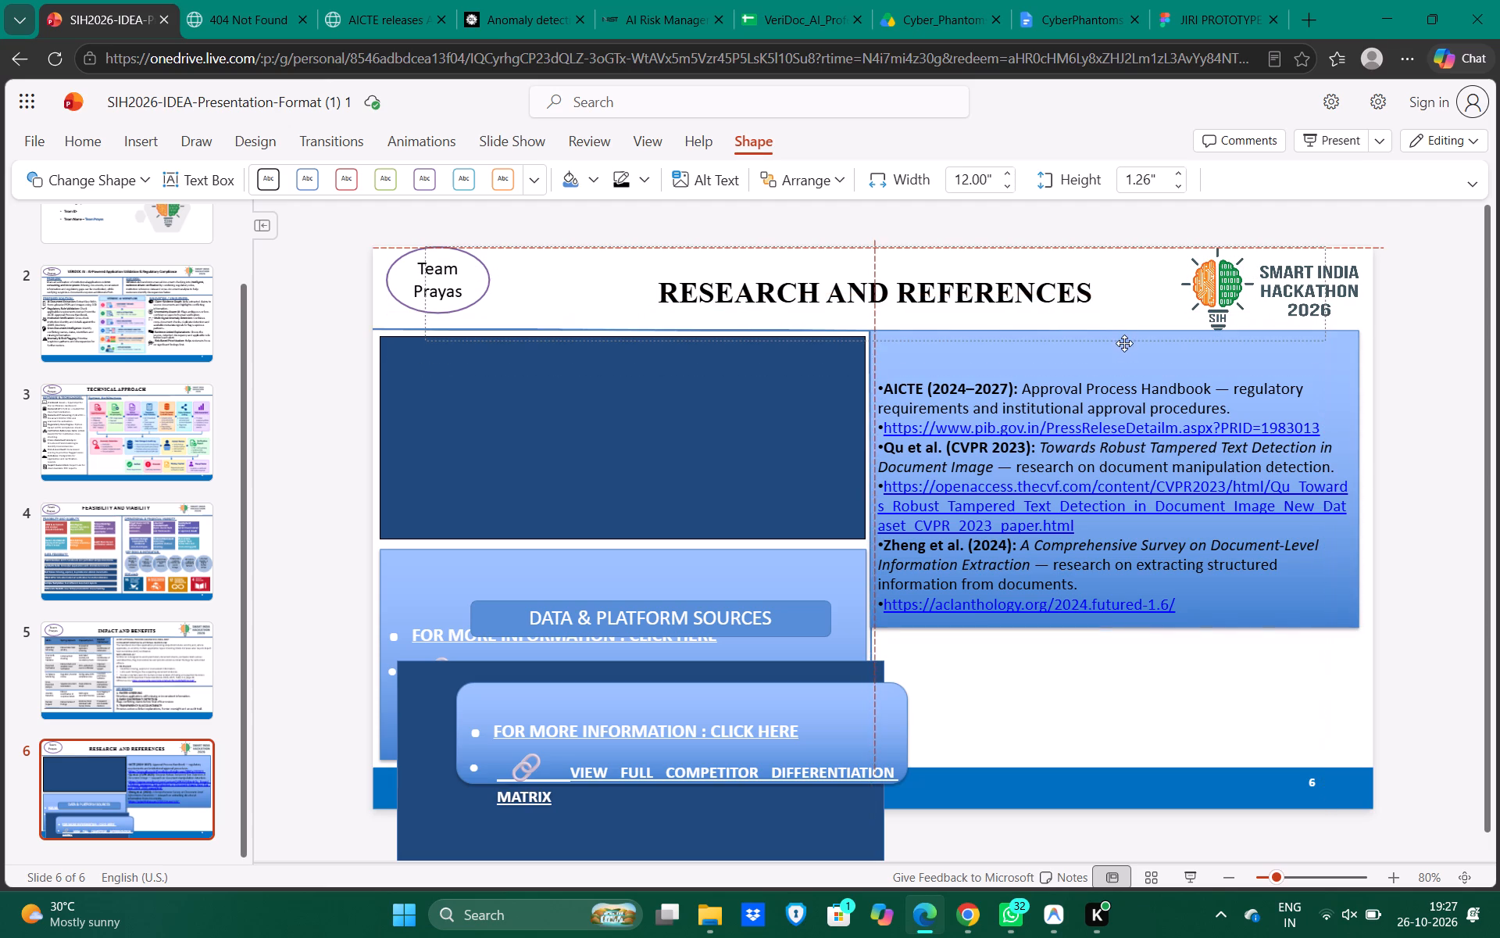
left_click_drag(1124, 343, 1124, 341)
left_click(1086, 372)
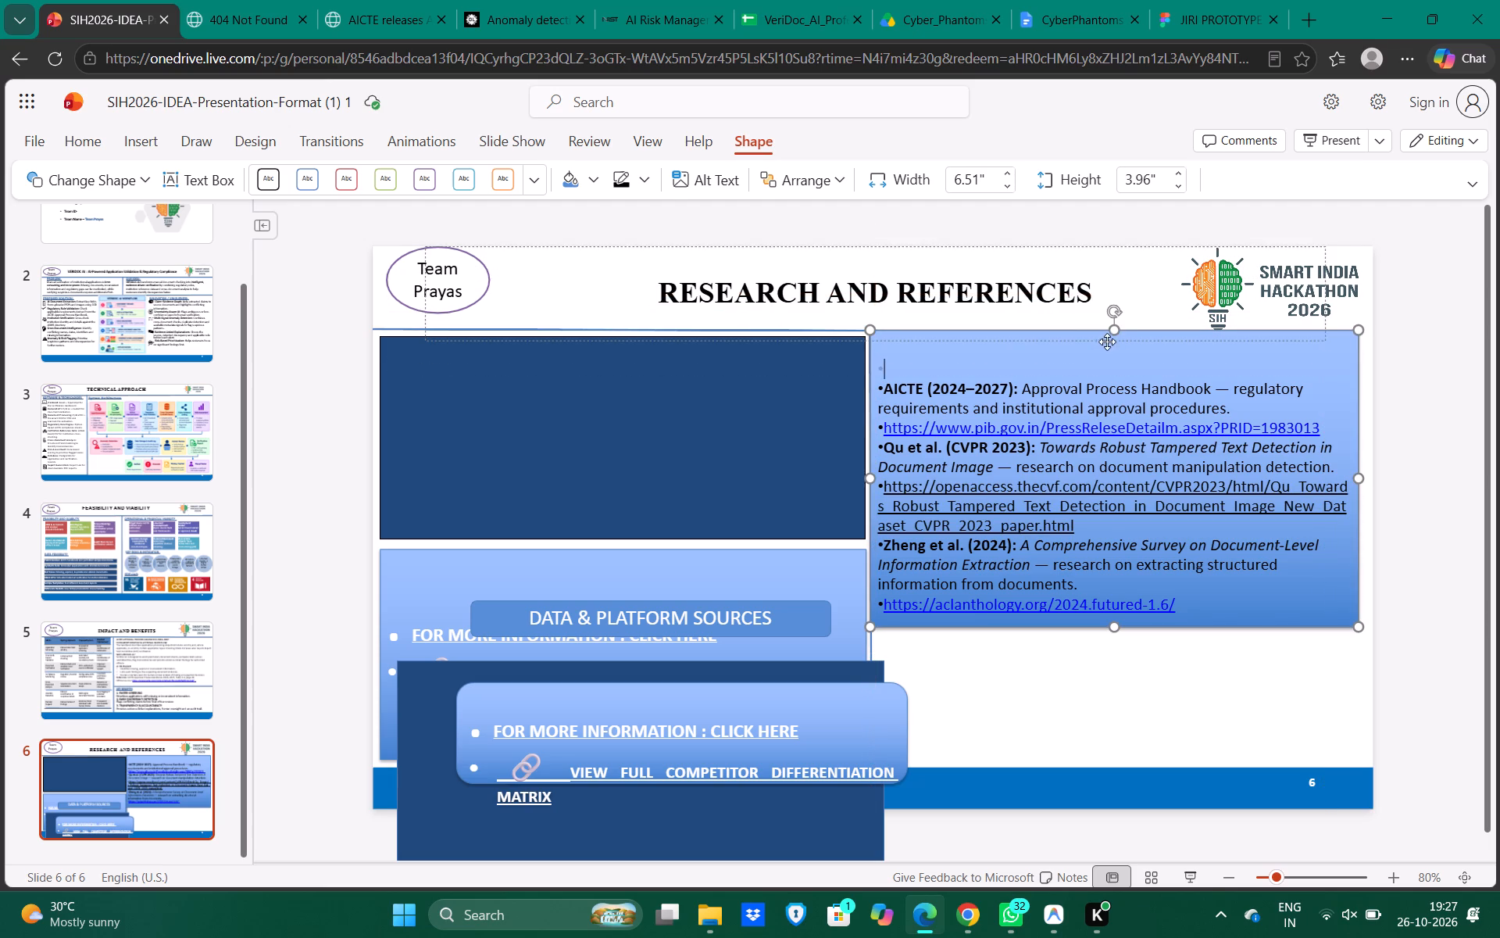
left_click_drag(1126, 332, 1129, 351)
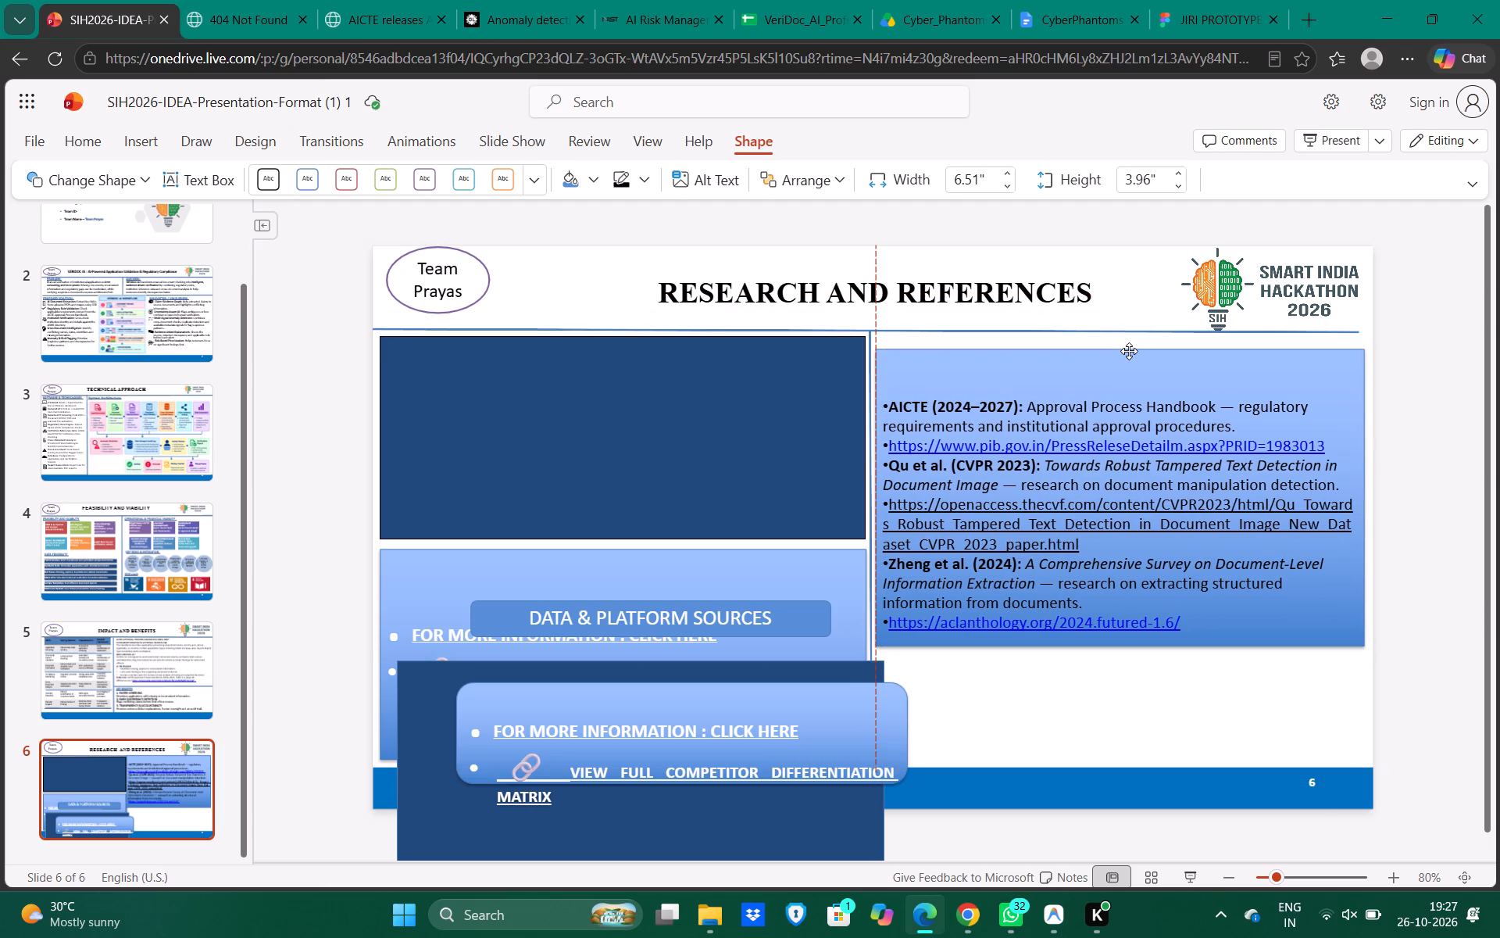
left_click_drag(1129, 351, 1129, 349)
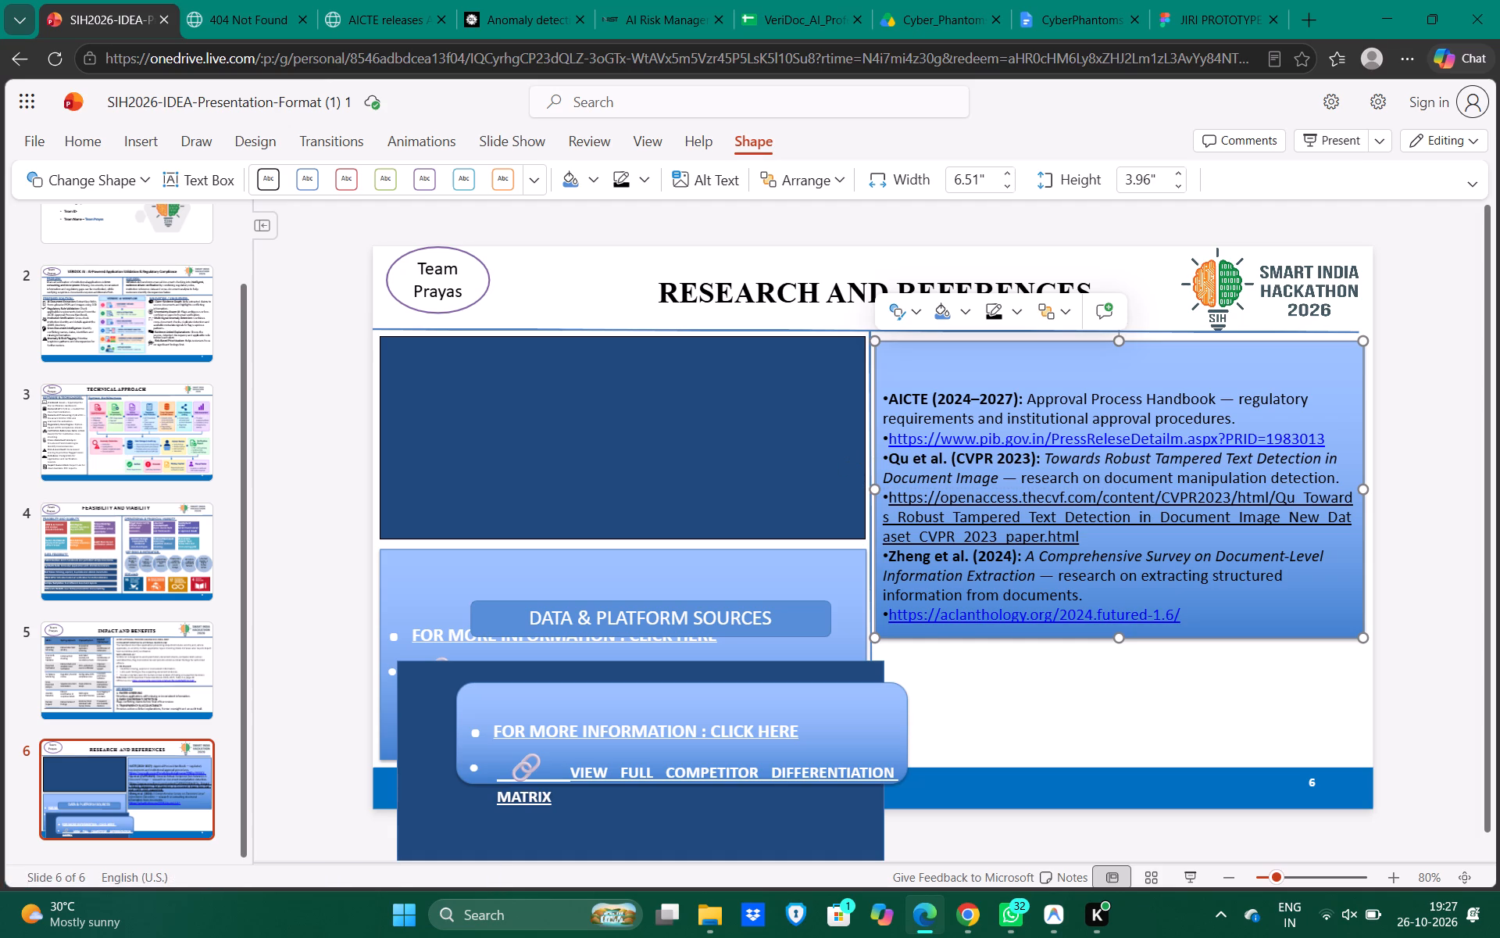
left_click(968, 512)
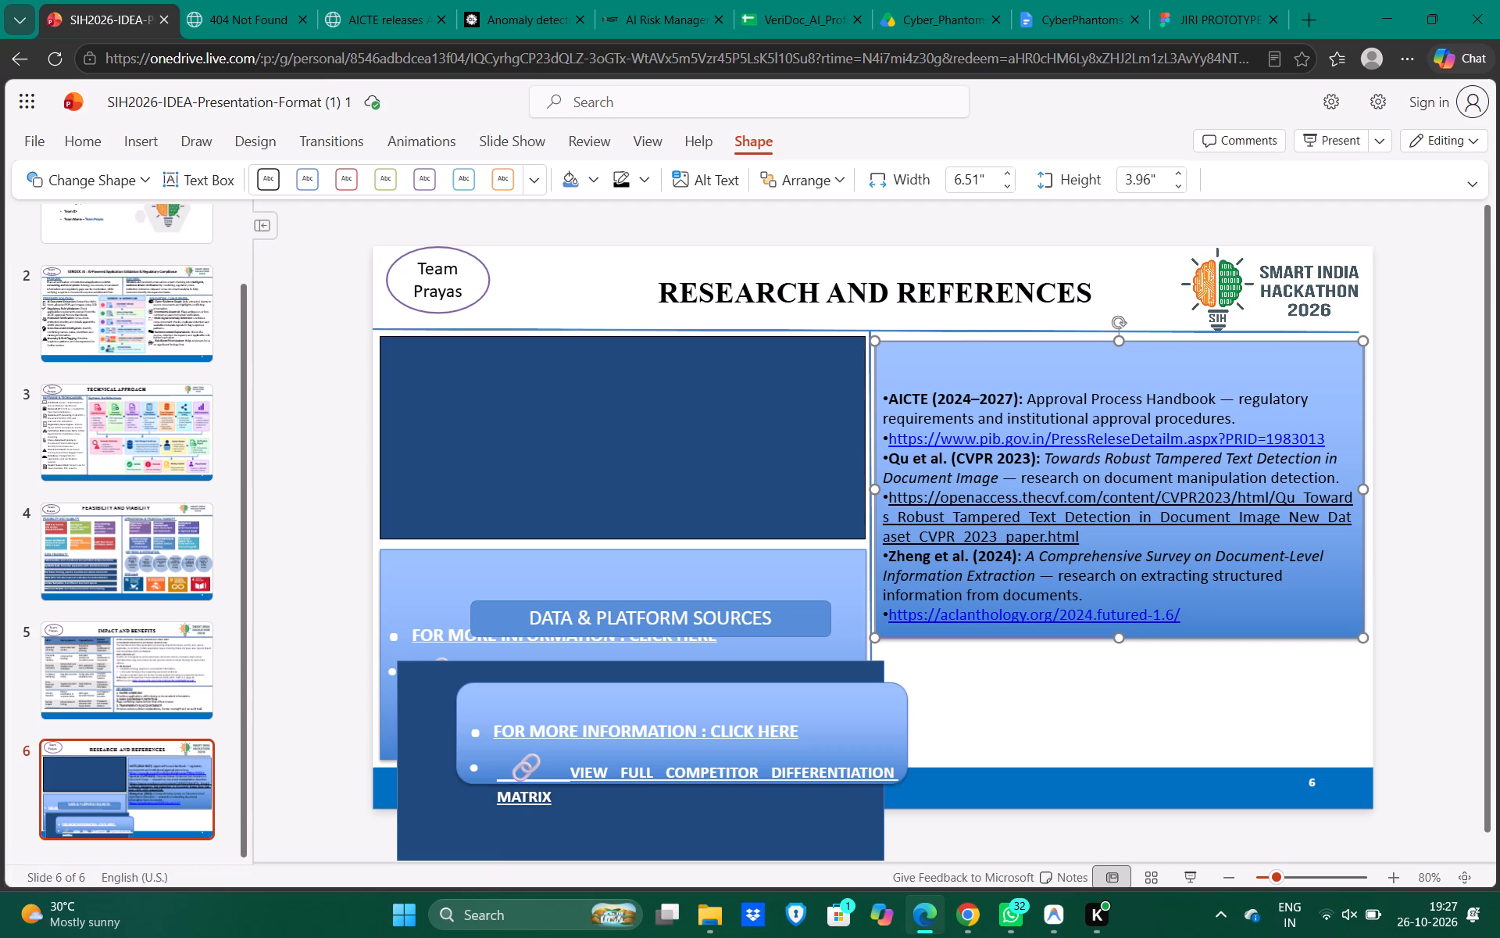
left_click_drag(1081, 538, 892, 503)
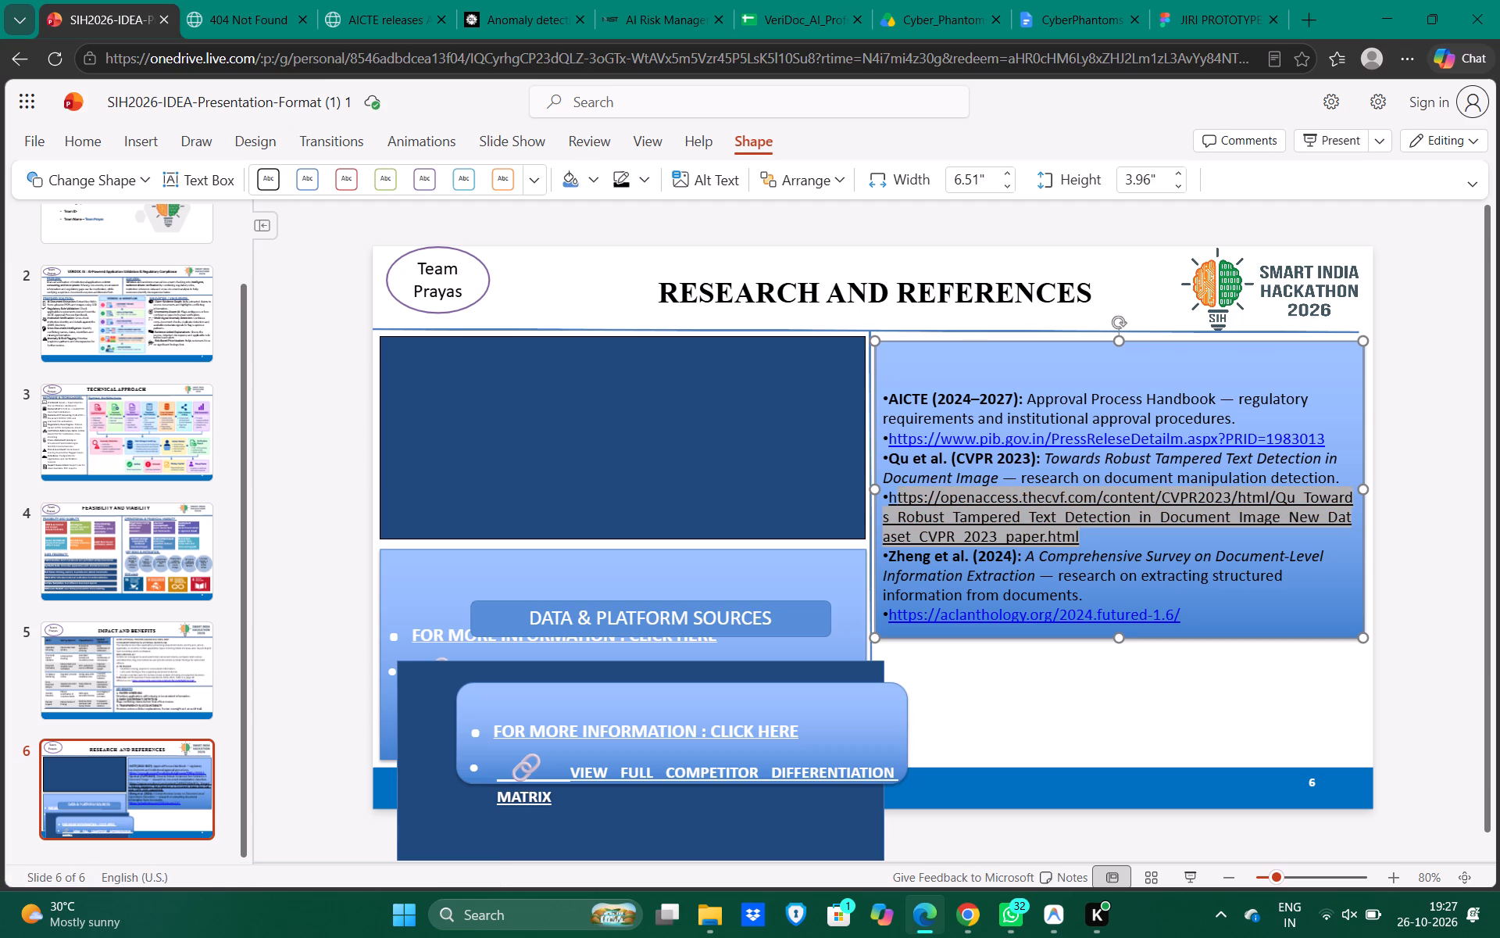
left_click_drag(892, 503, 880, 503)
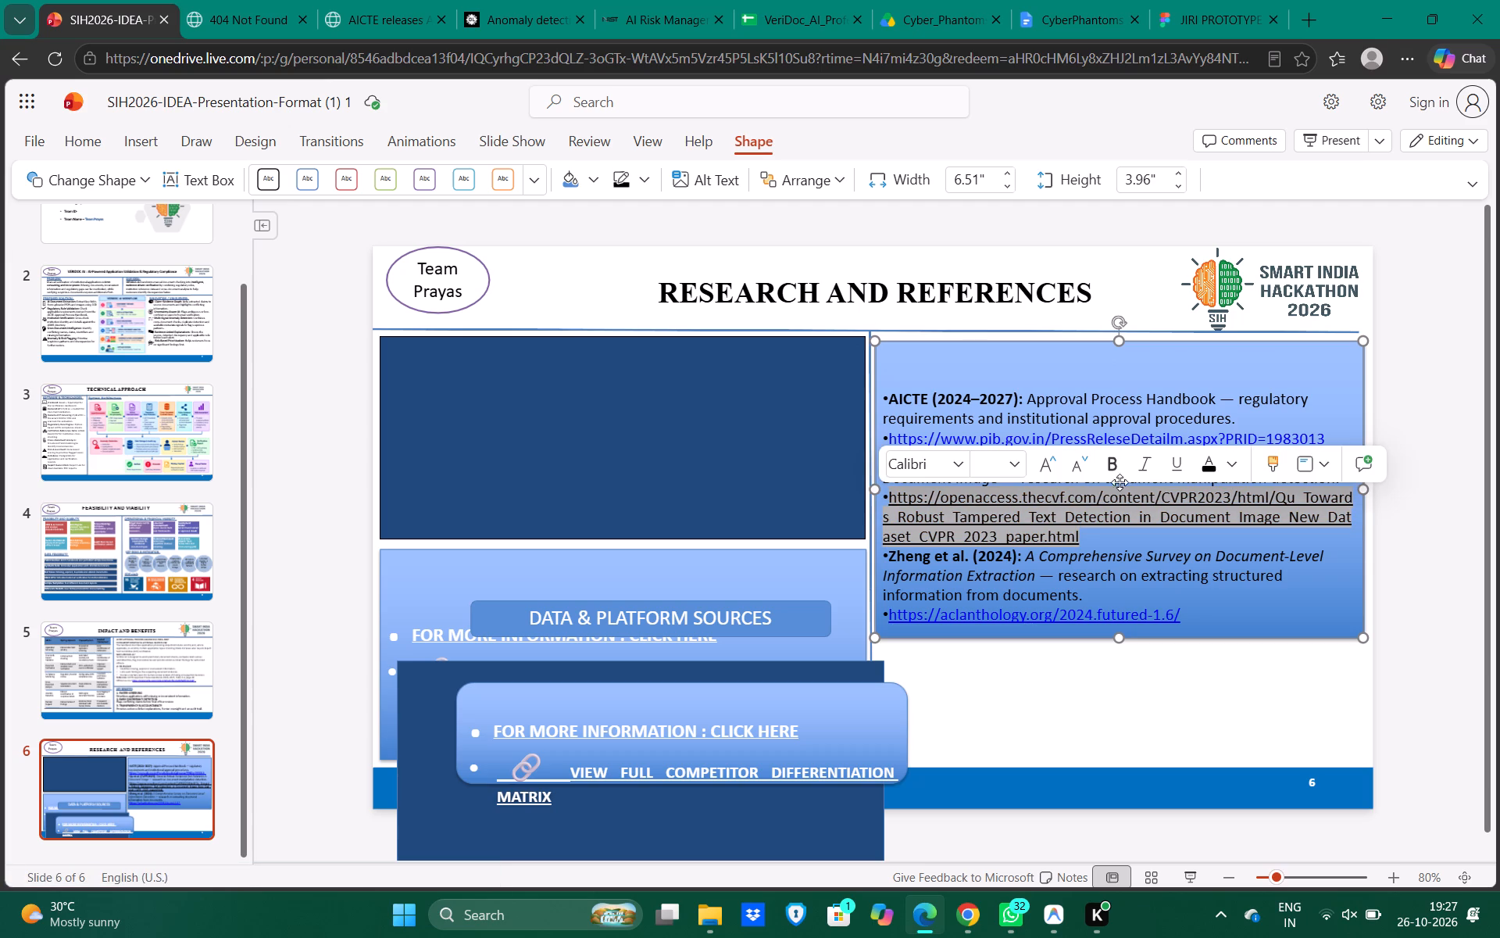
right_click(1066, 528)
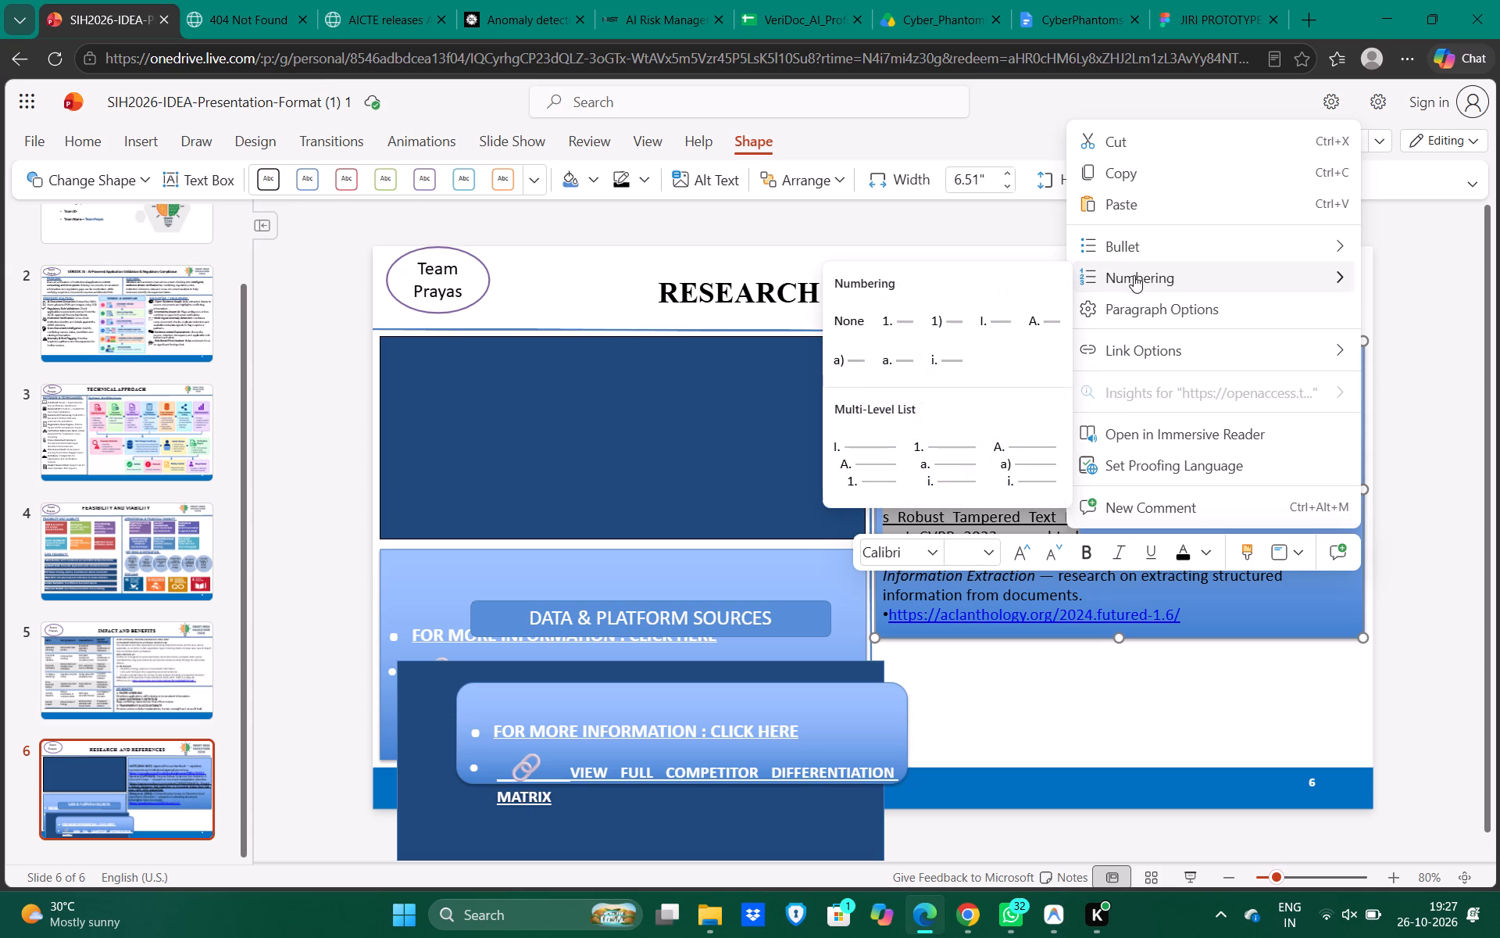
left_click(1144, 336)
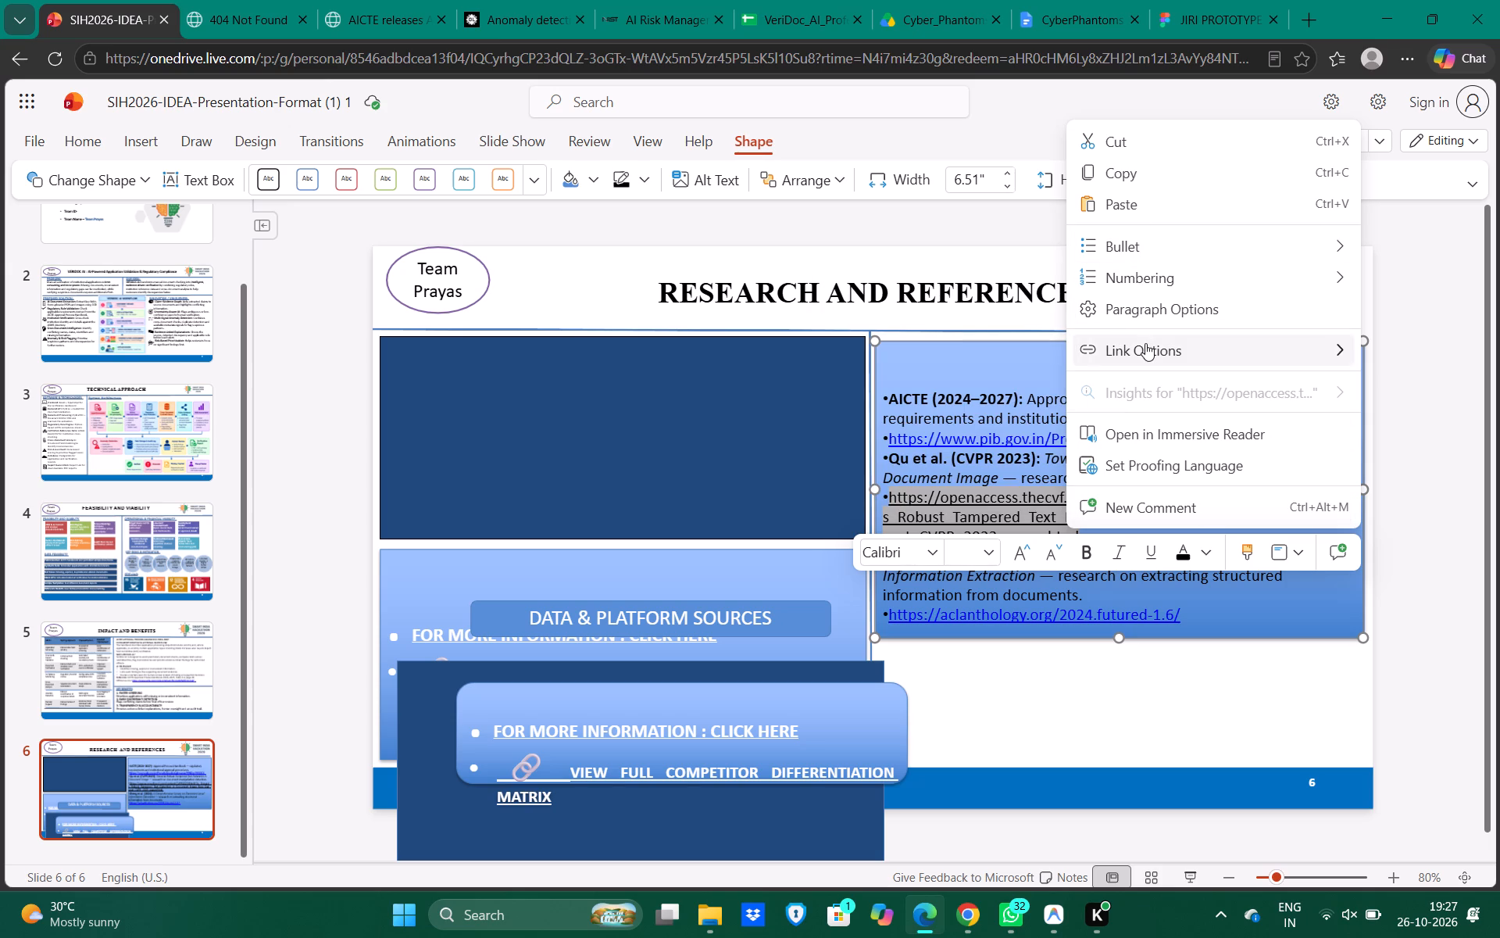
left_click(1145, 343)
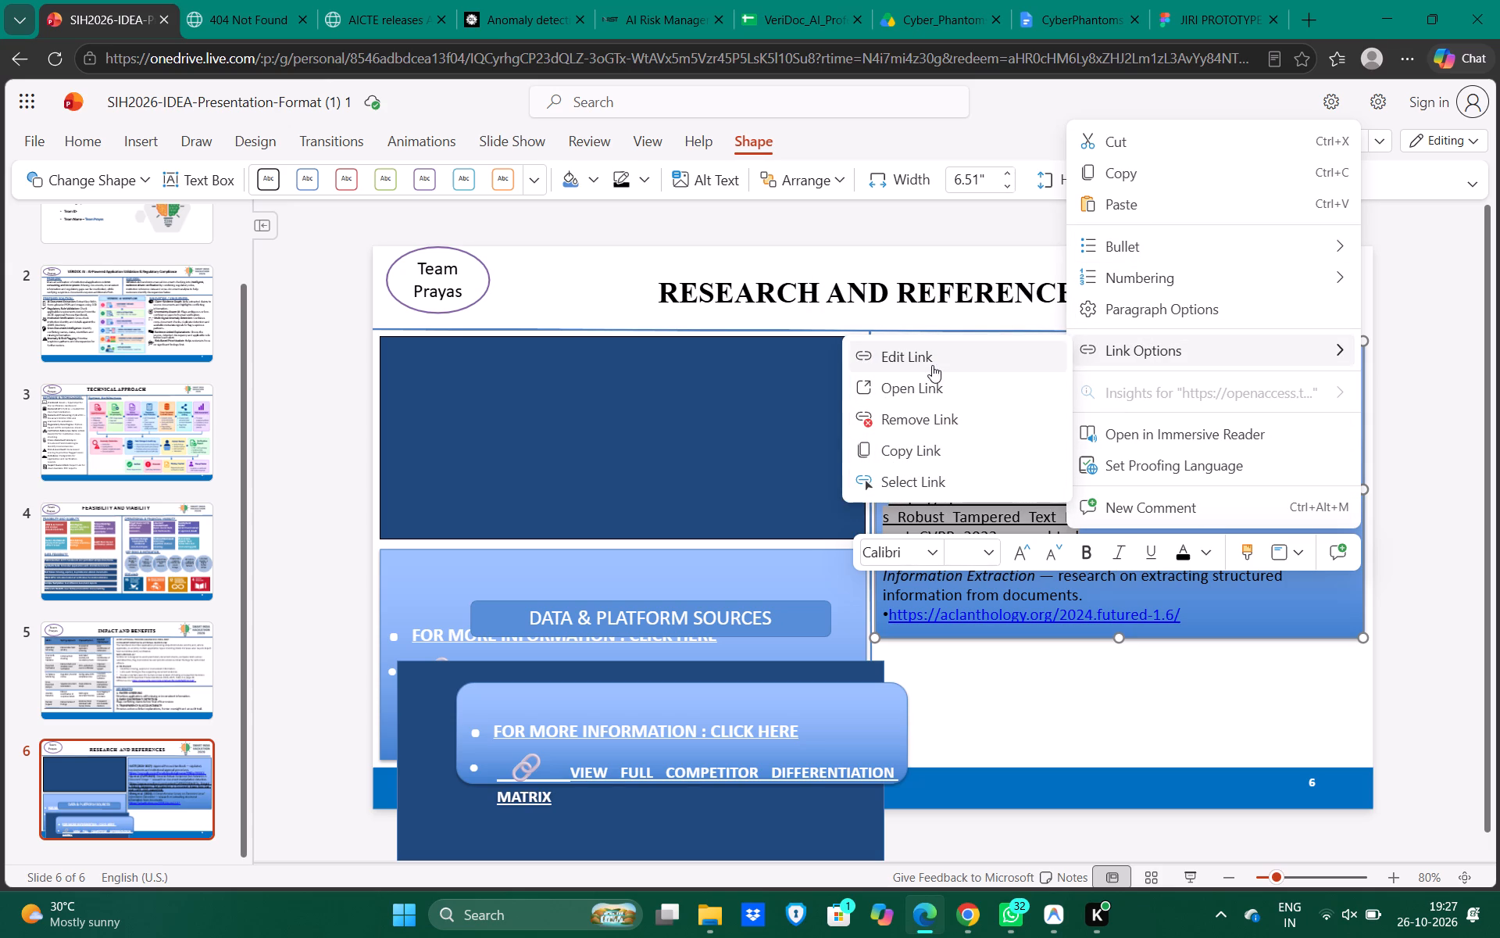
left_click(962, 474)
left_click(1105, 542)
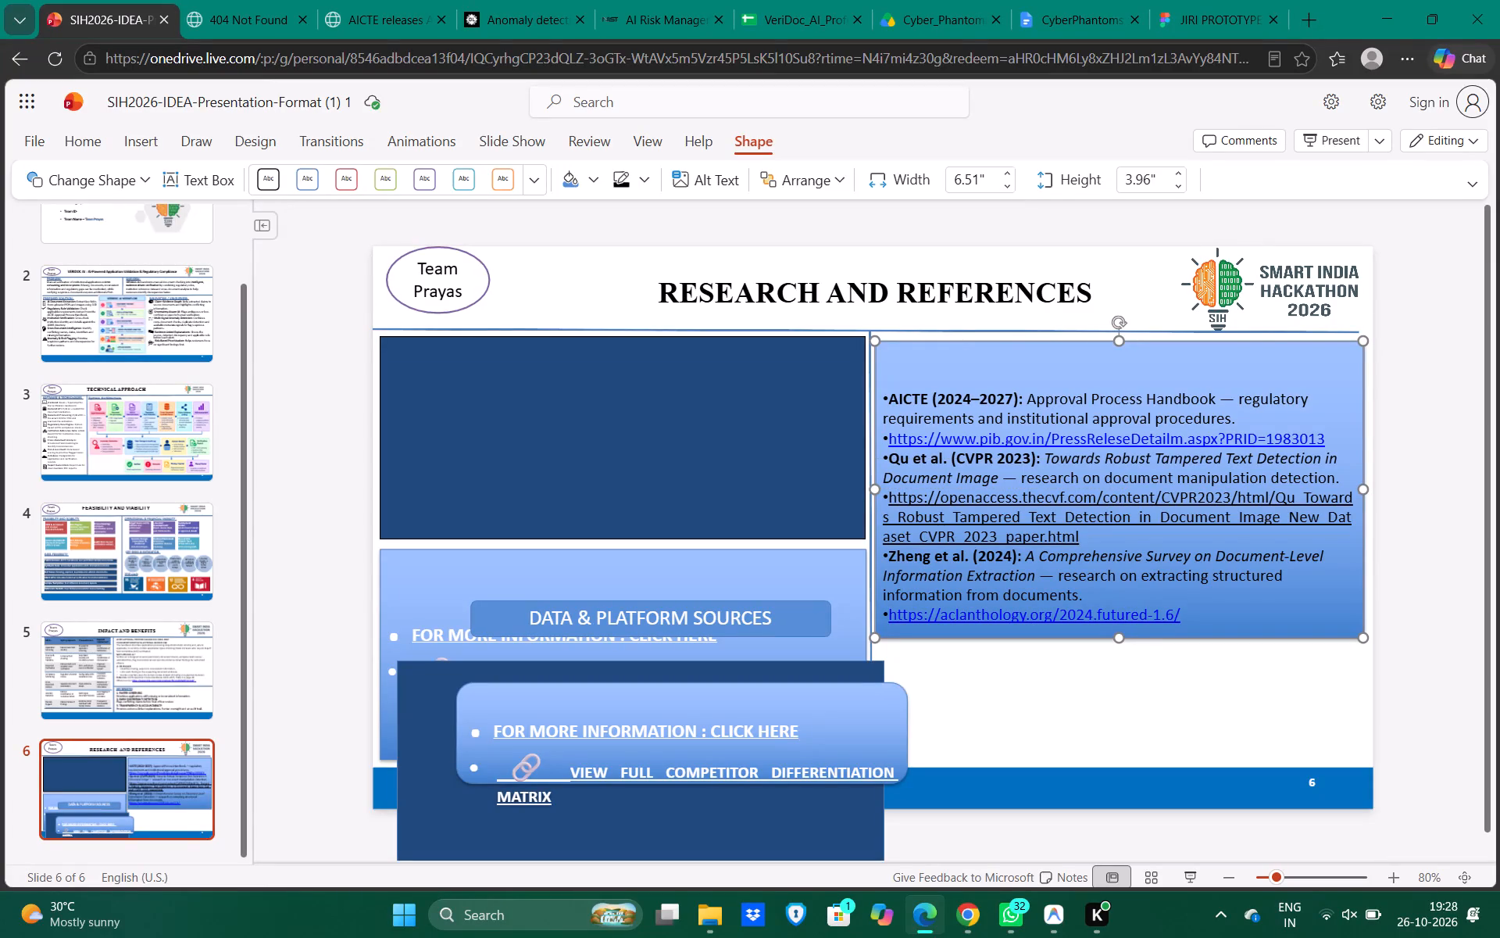
Set the font colour of the openaccess.thecvf.com link to the standard colour Blue.
left_click_drag(1084, 539, 884, 494)
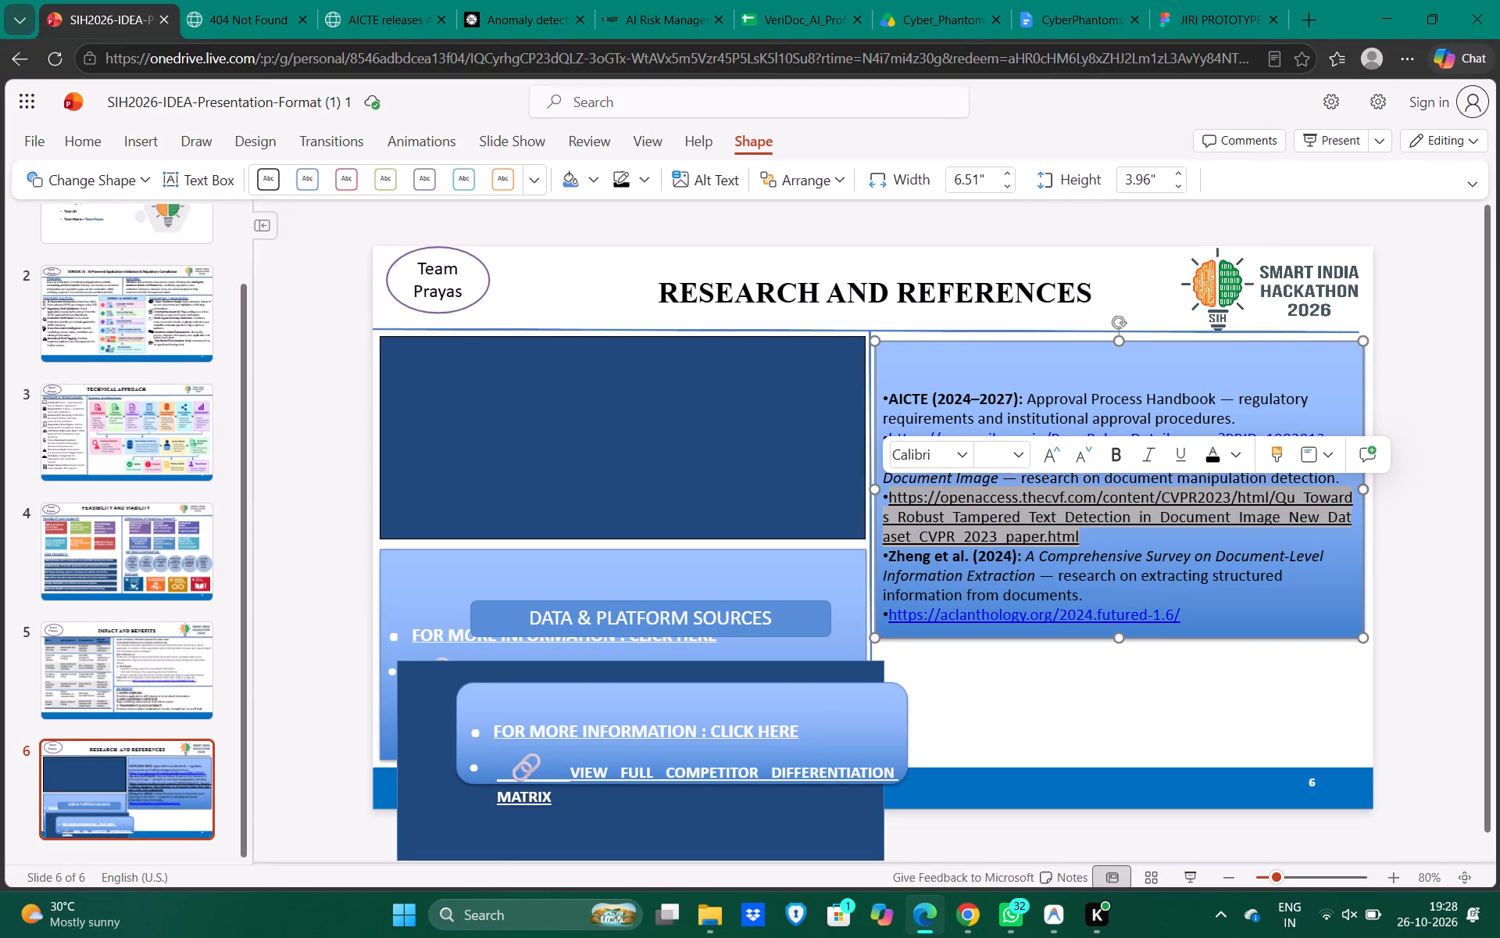
left_click(1227, 460)
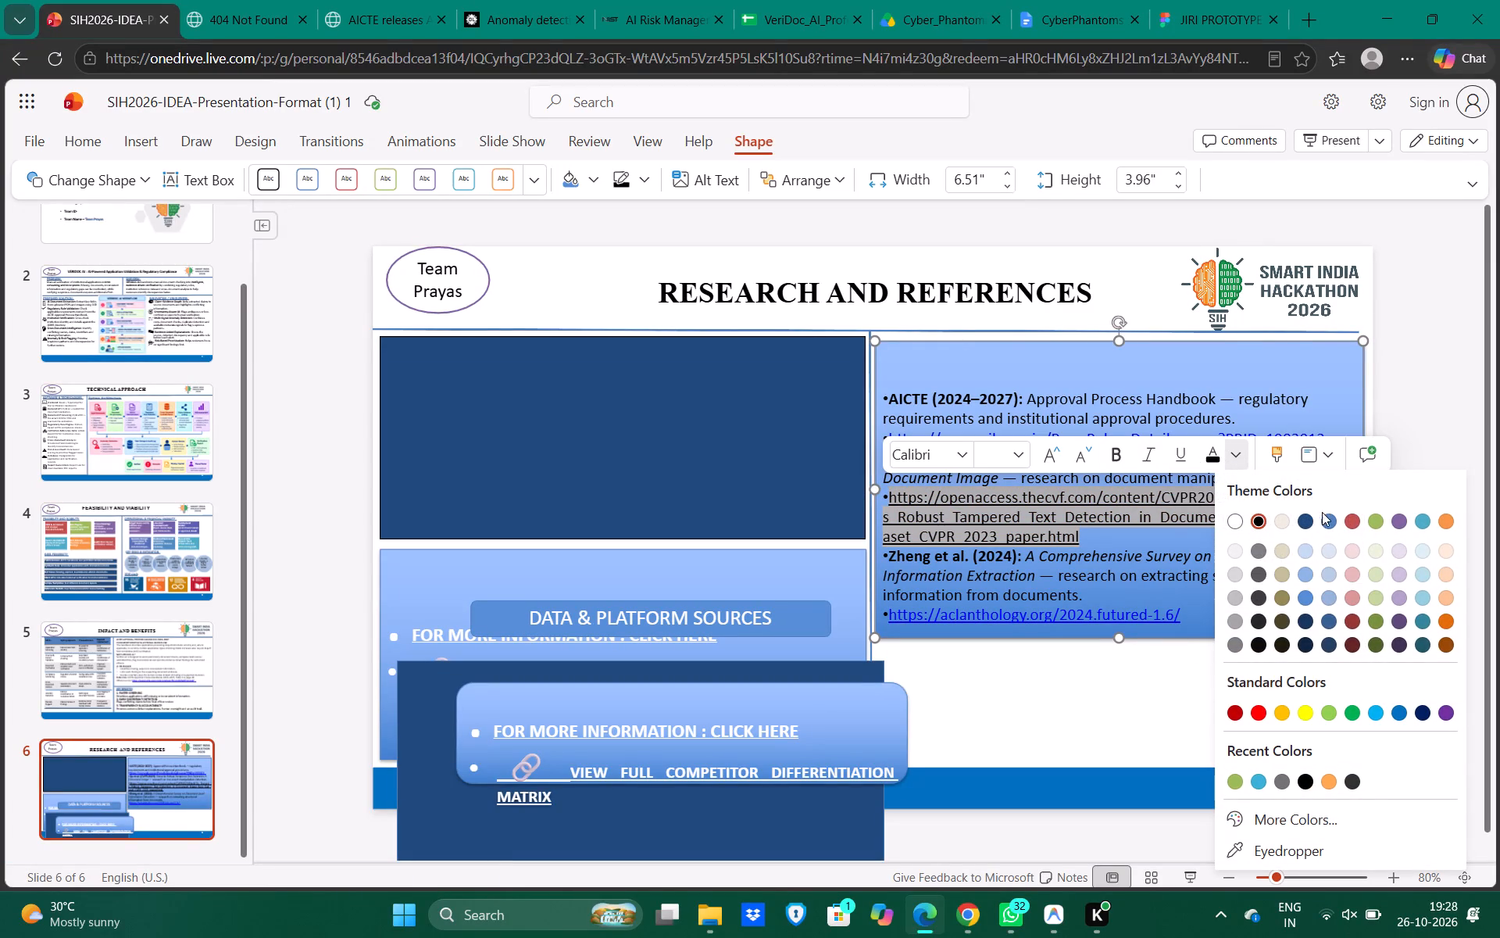
left_click(1395, 718)
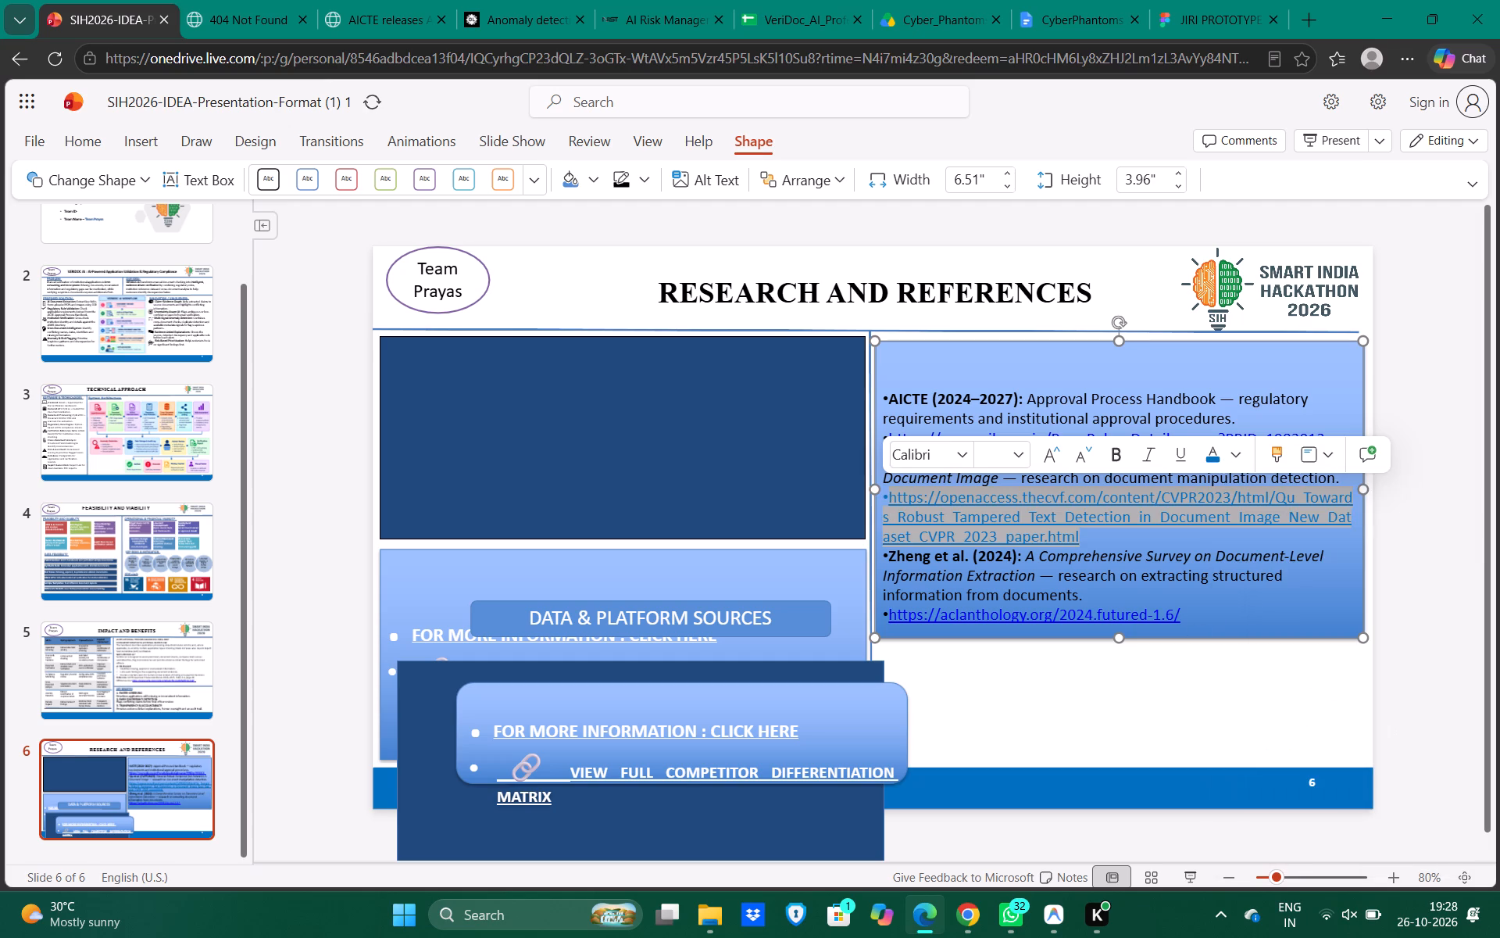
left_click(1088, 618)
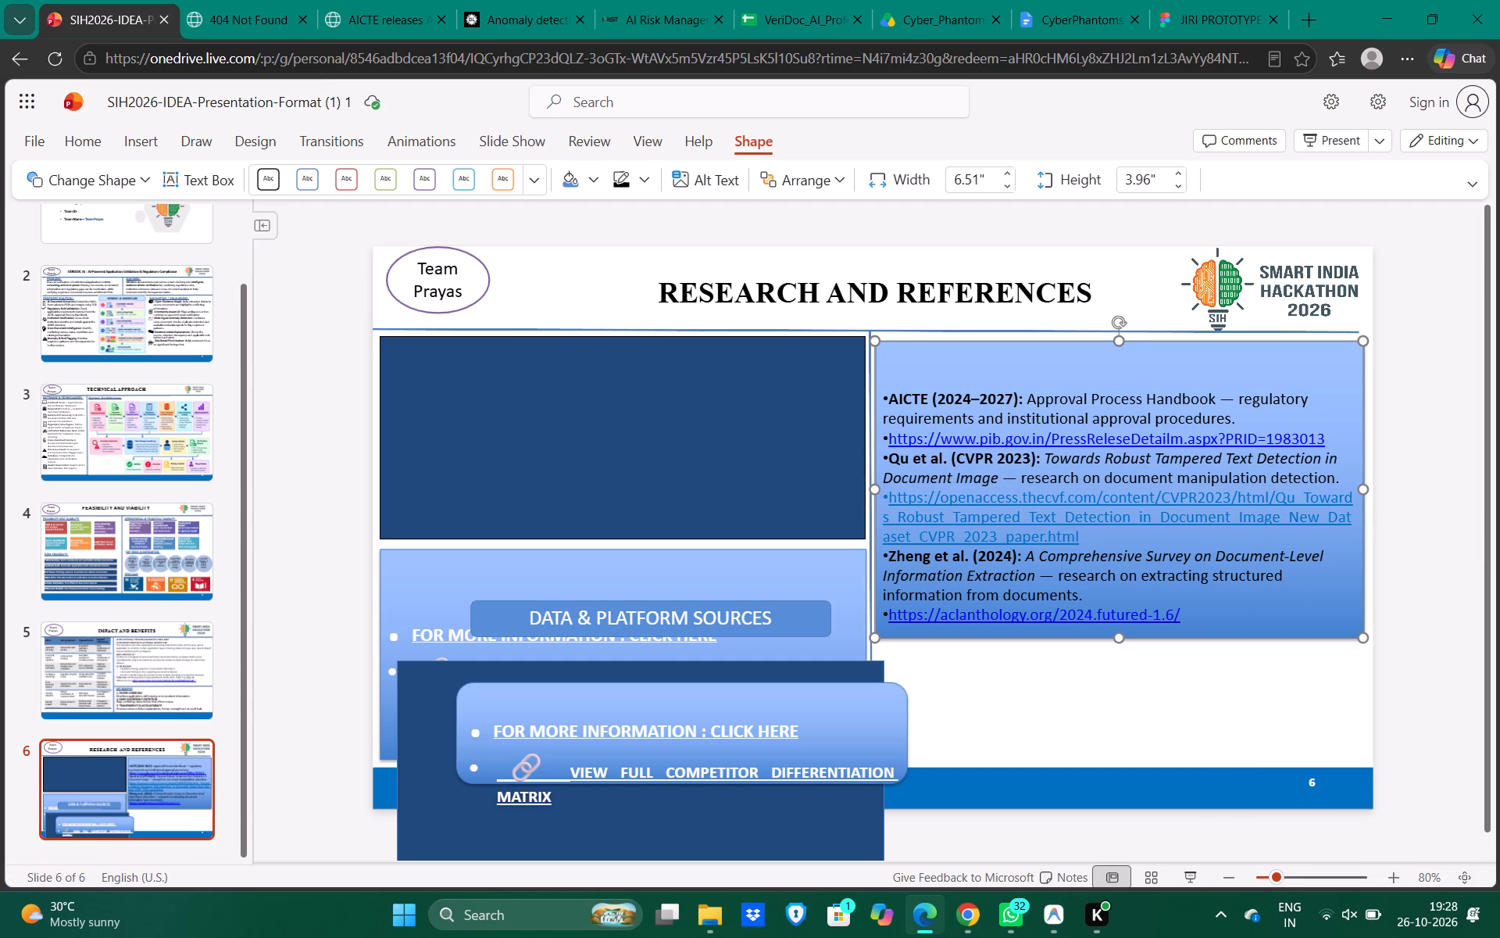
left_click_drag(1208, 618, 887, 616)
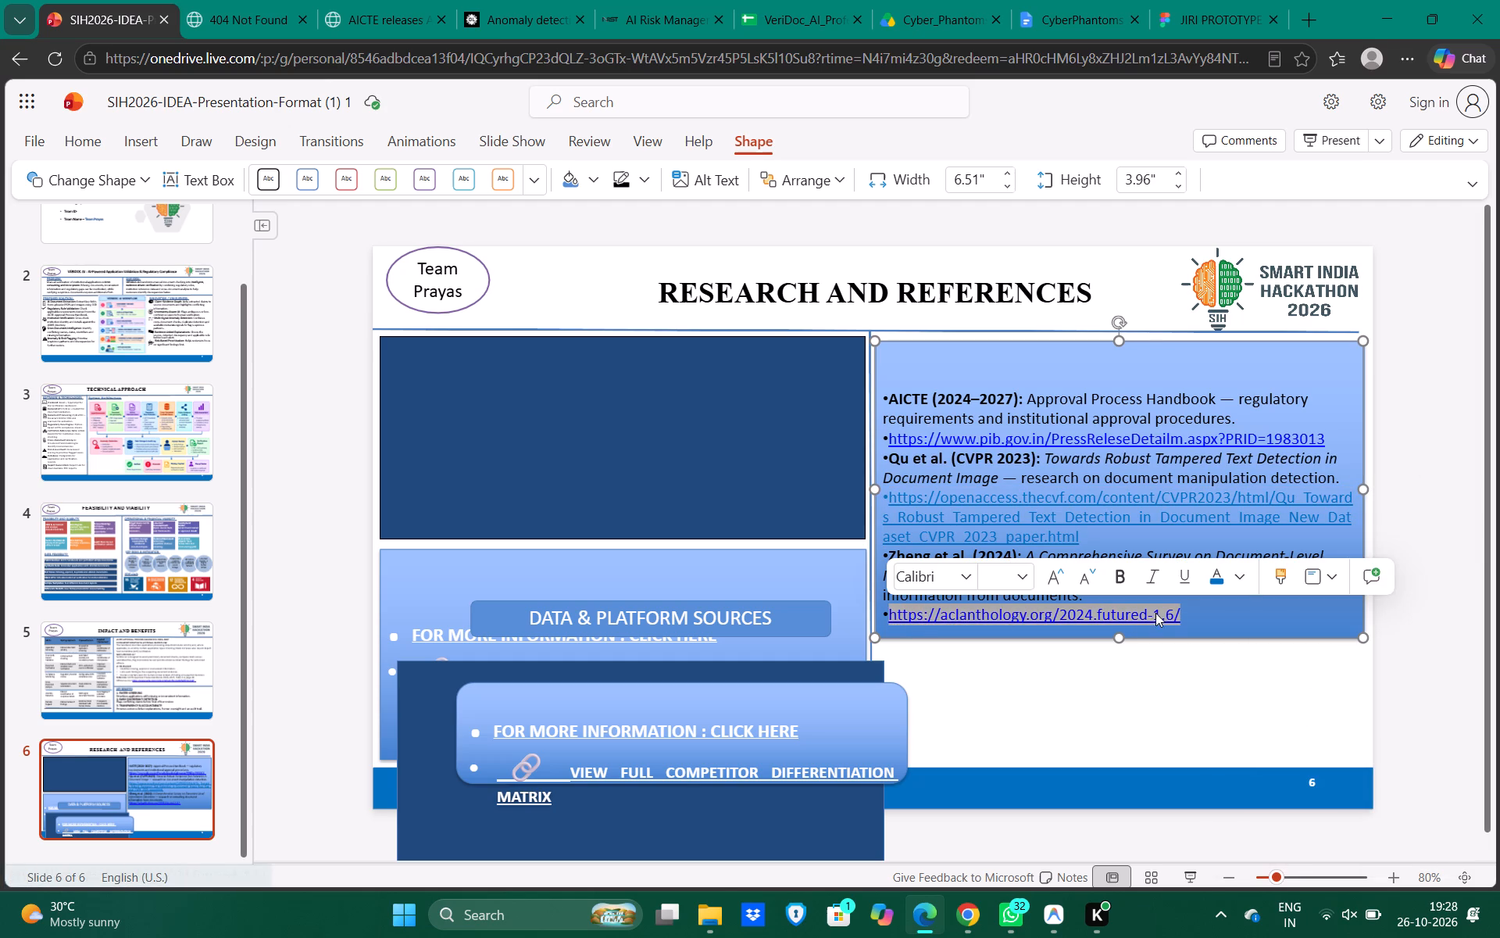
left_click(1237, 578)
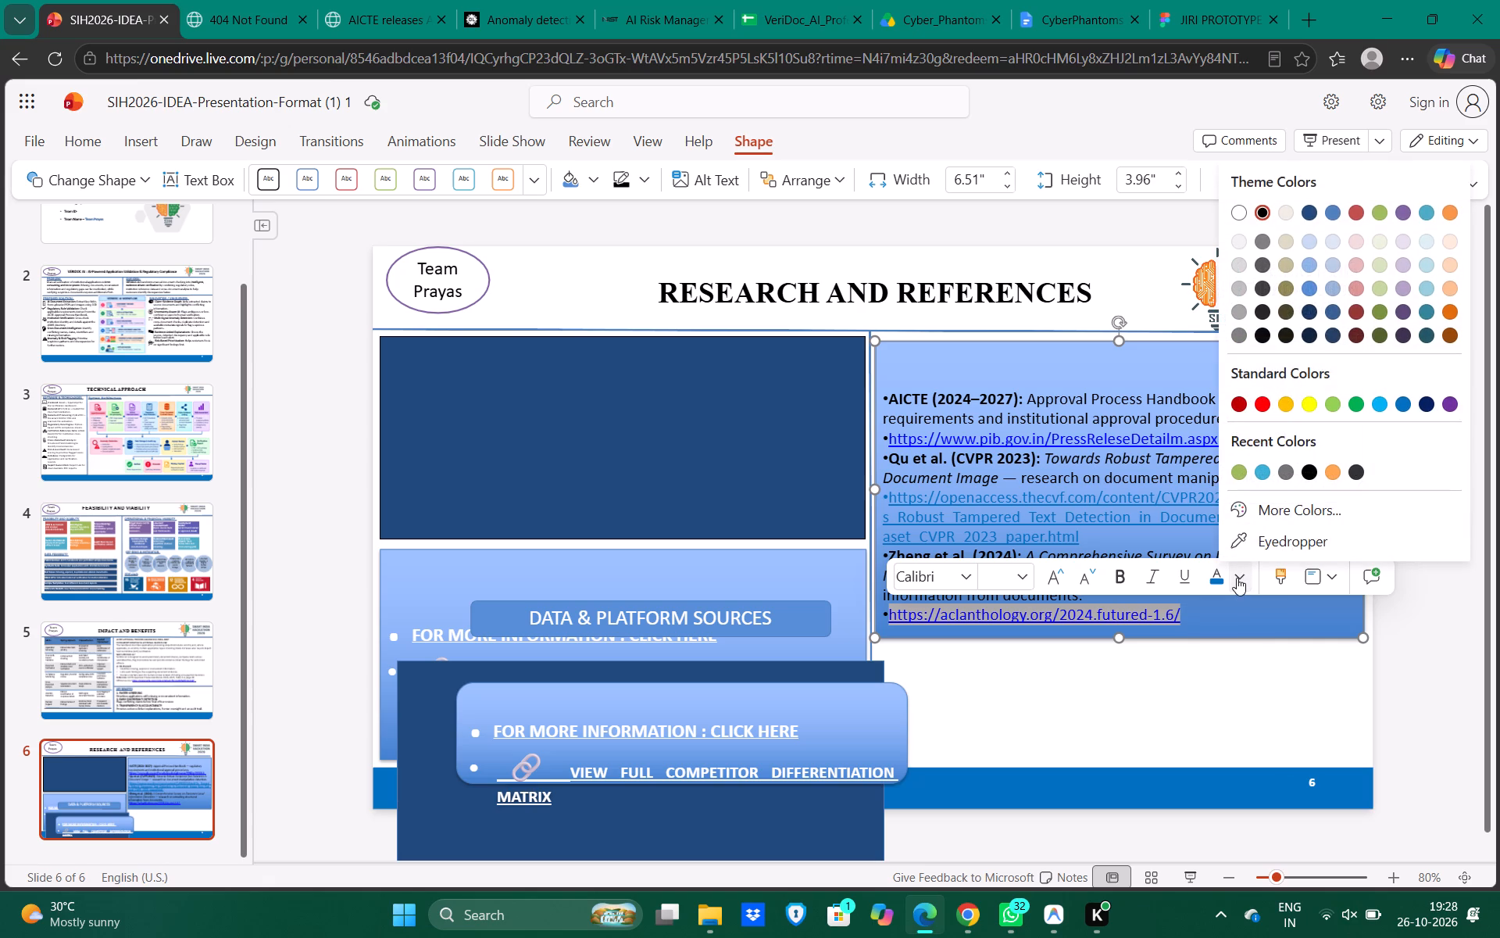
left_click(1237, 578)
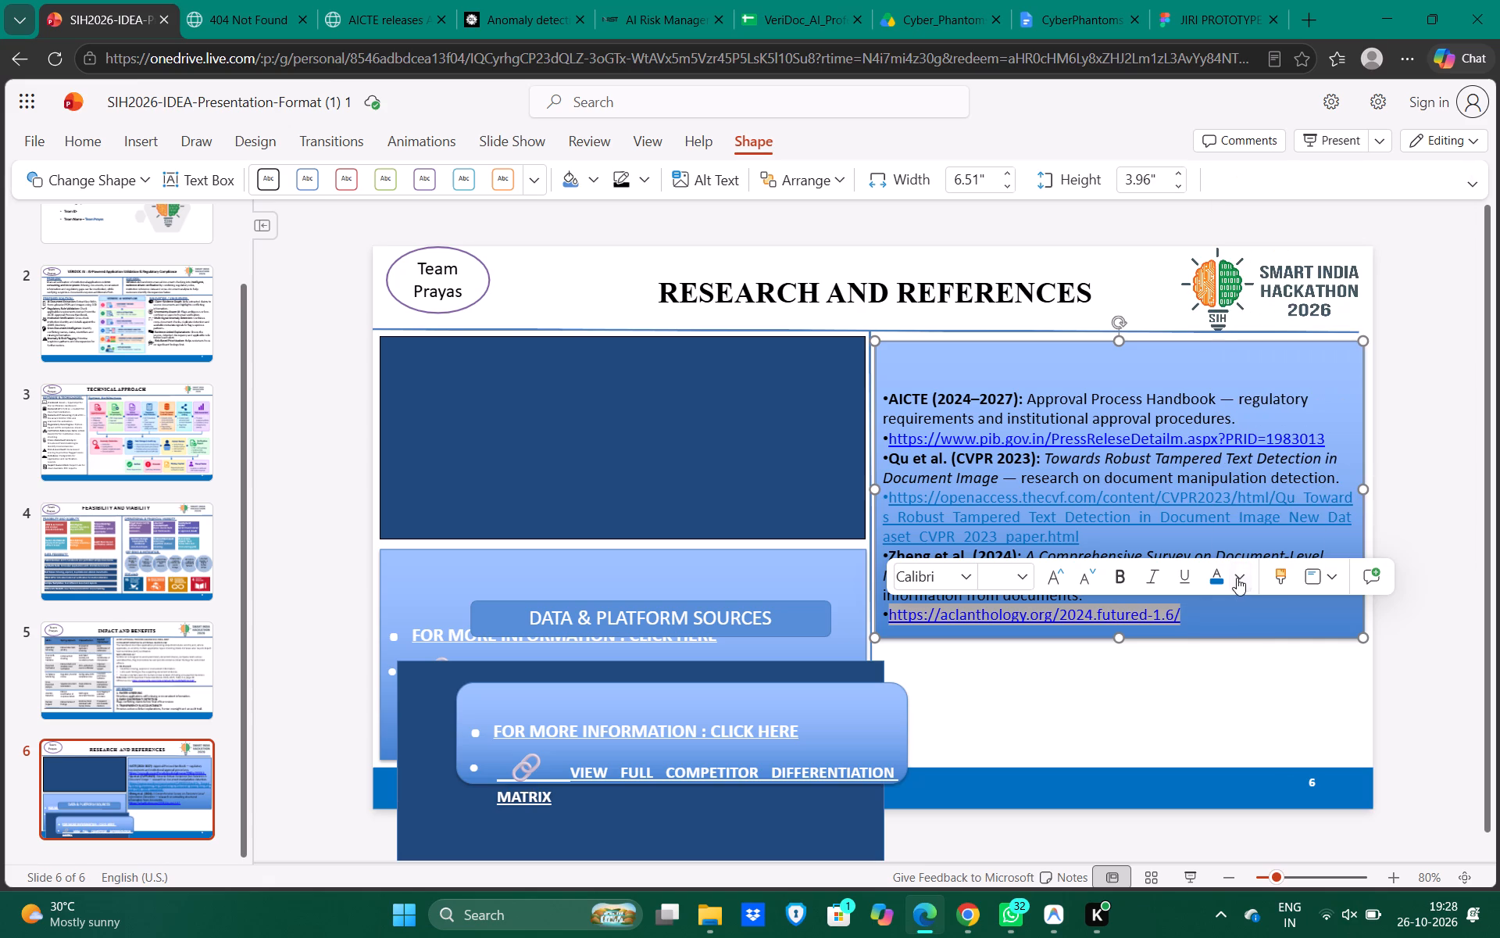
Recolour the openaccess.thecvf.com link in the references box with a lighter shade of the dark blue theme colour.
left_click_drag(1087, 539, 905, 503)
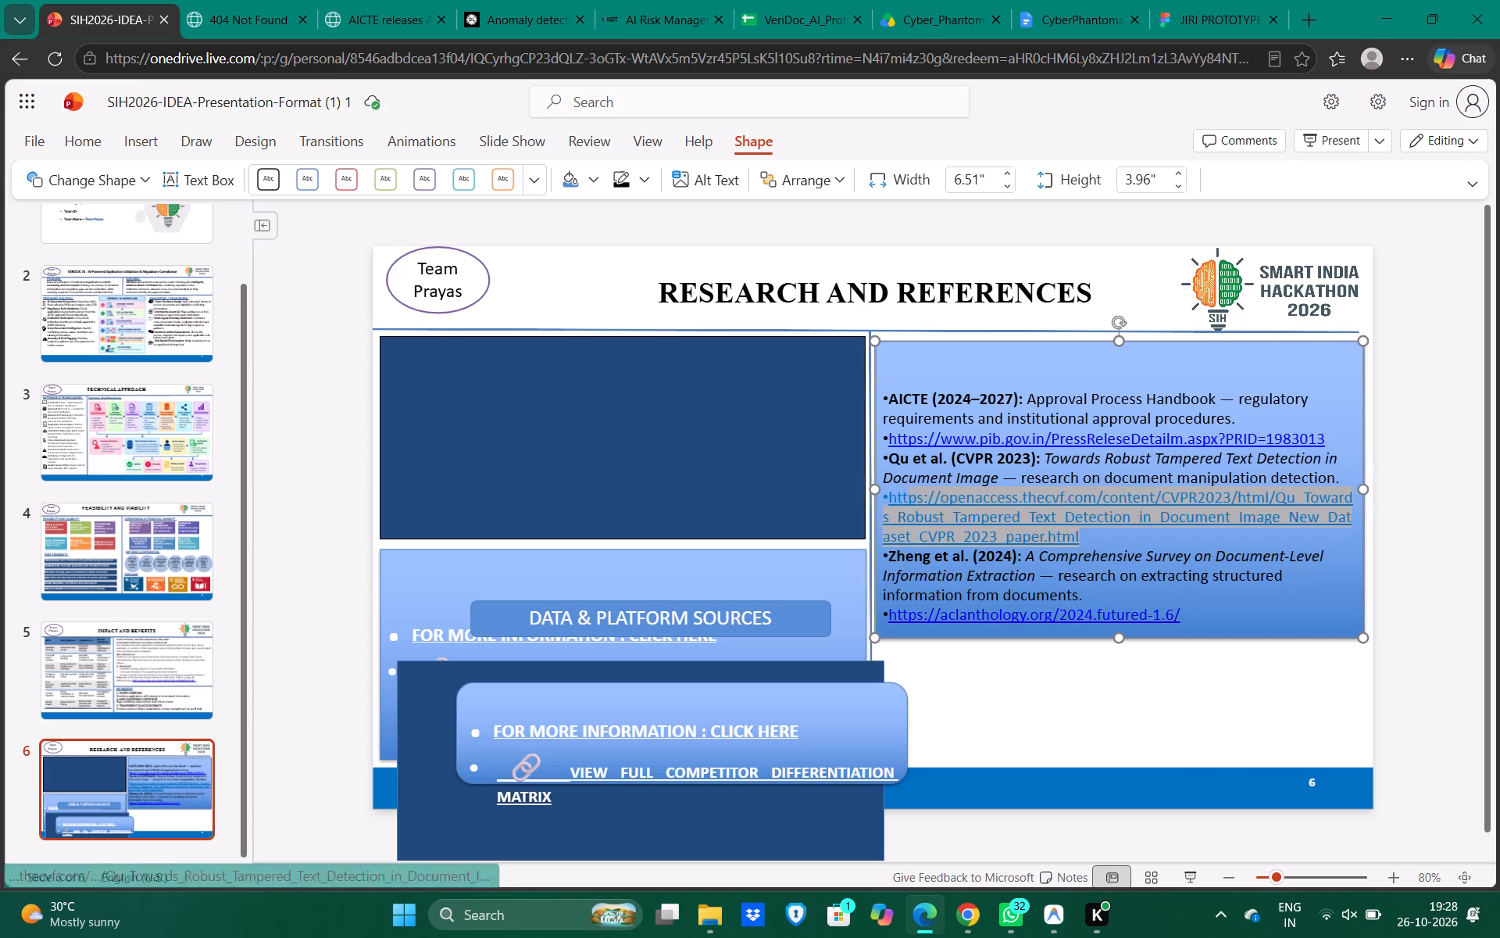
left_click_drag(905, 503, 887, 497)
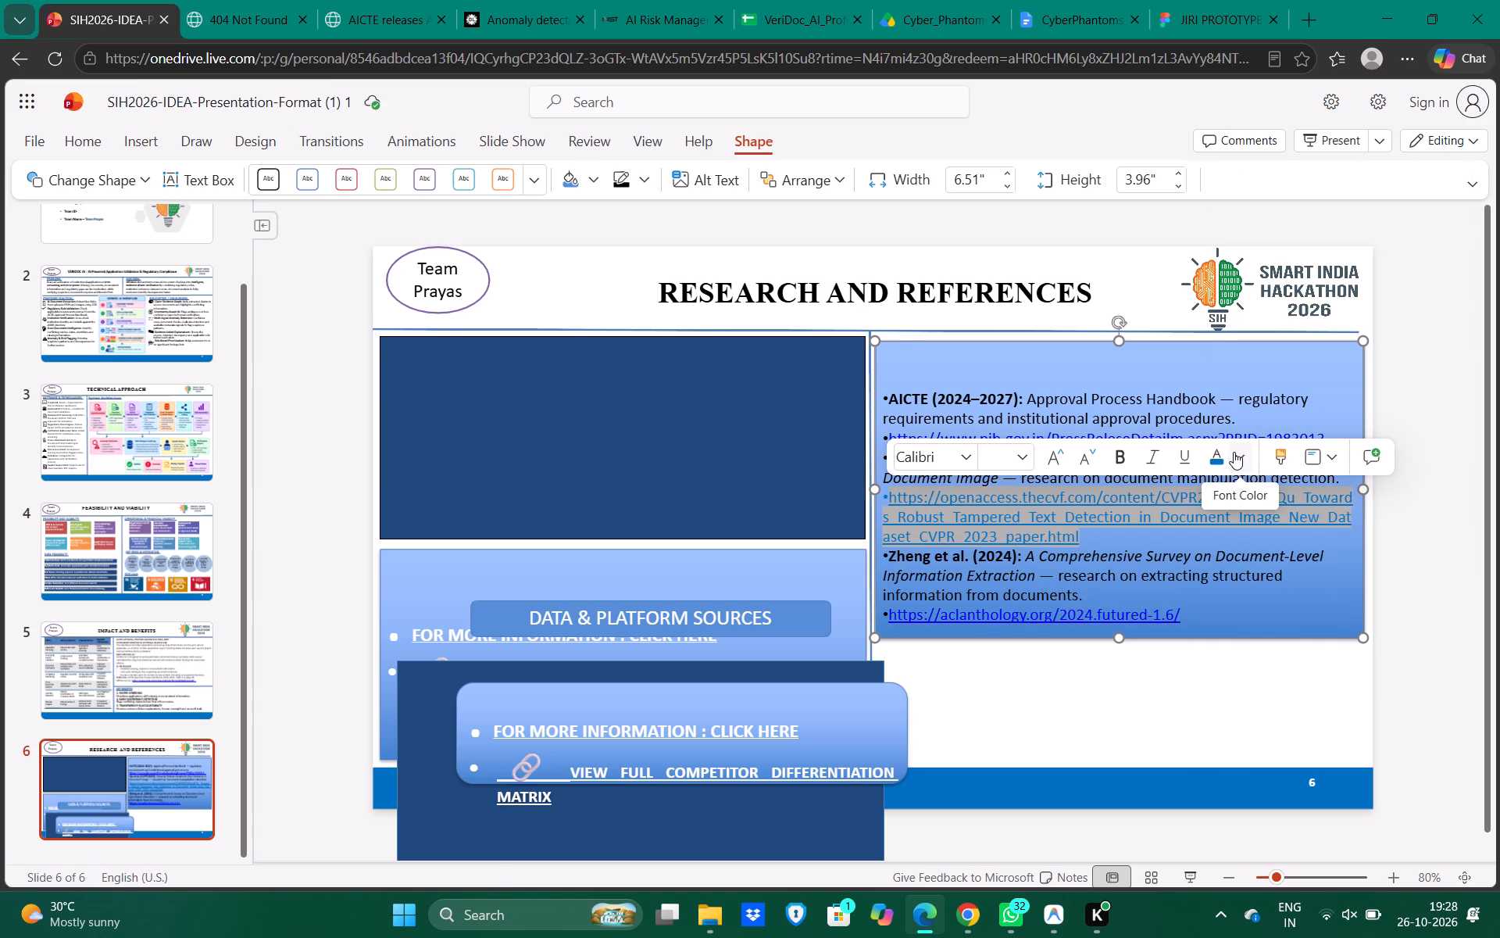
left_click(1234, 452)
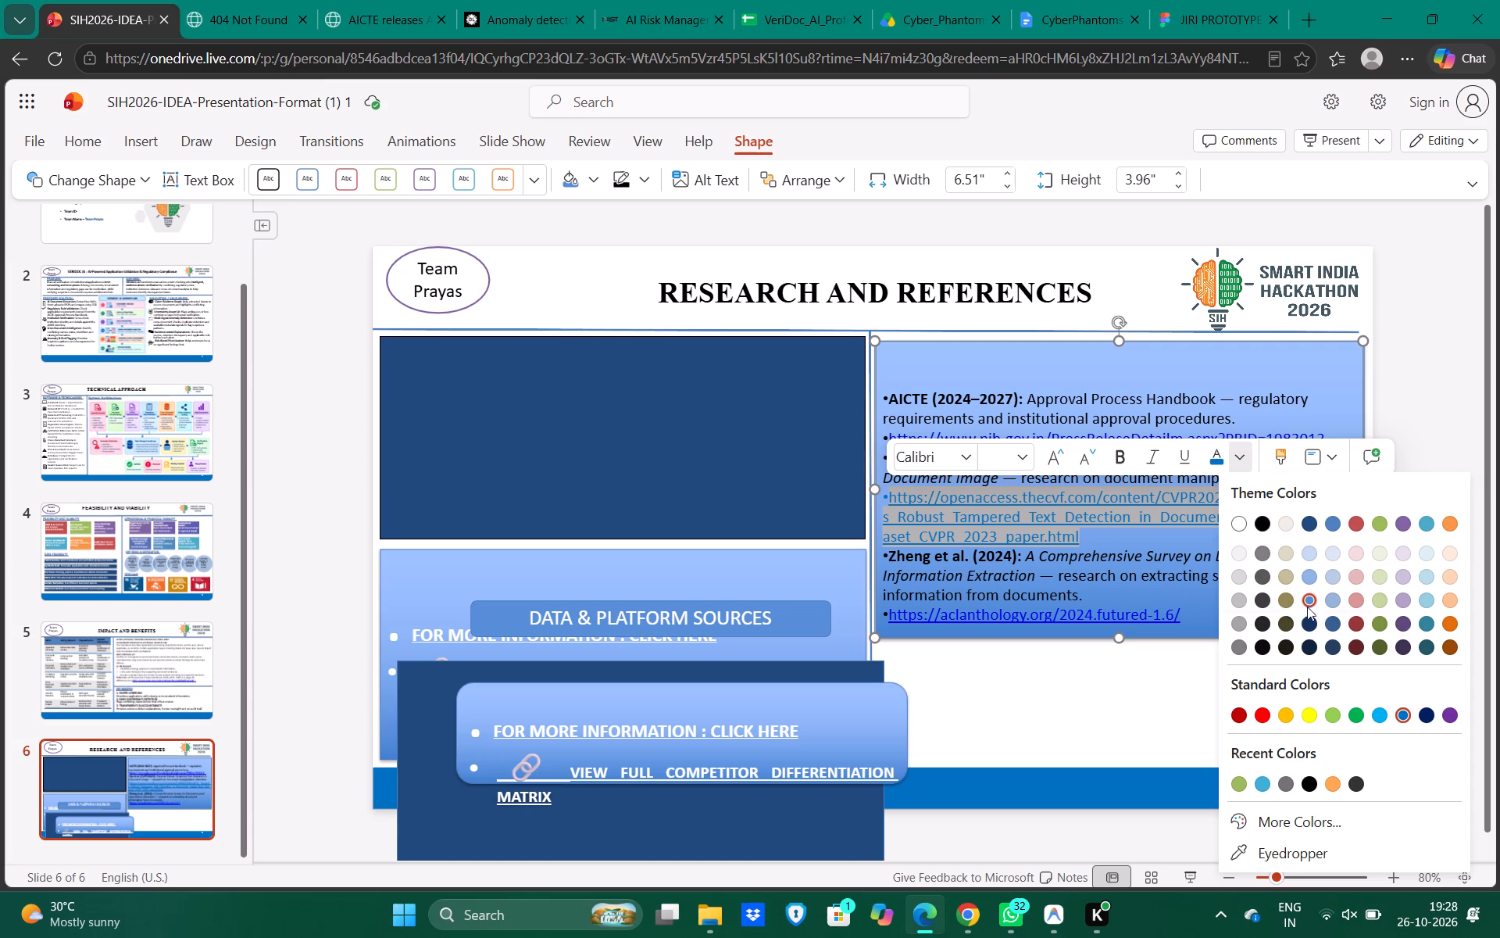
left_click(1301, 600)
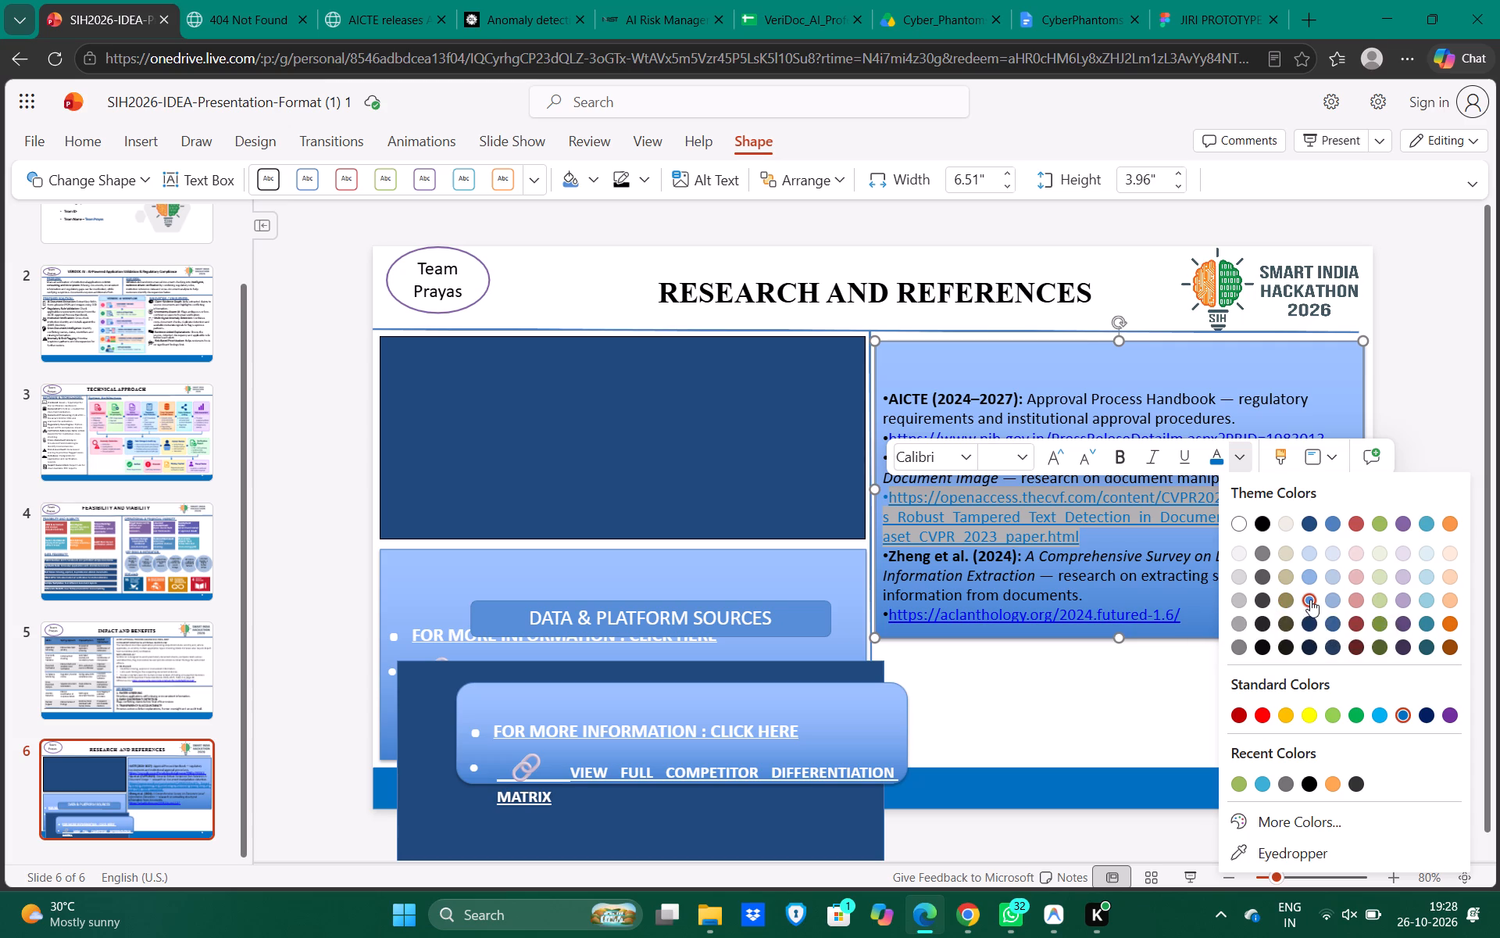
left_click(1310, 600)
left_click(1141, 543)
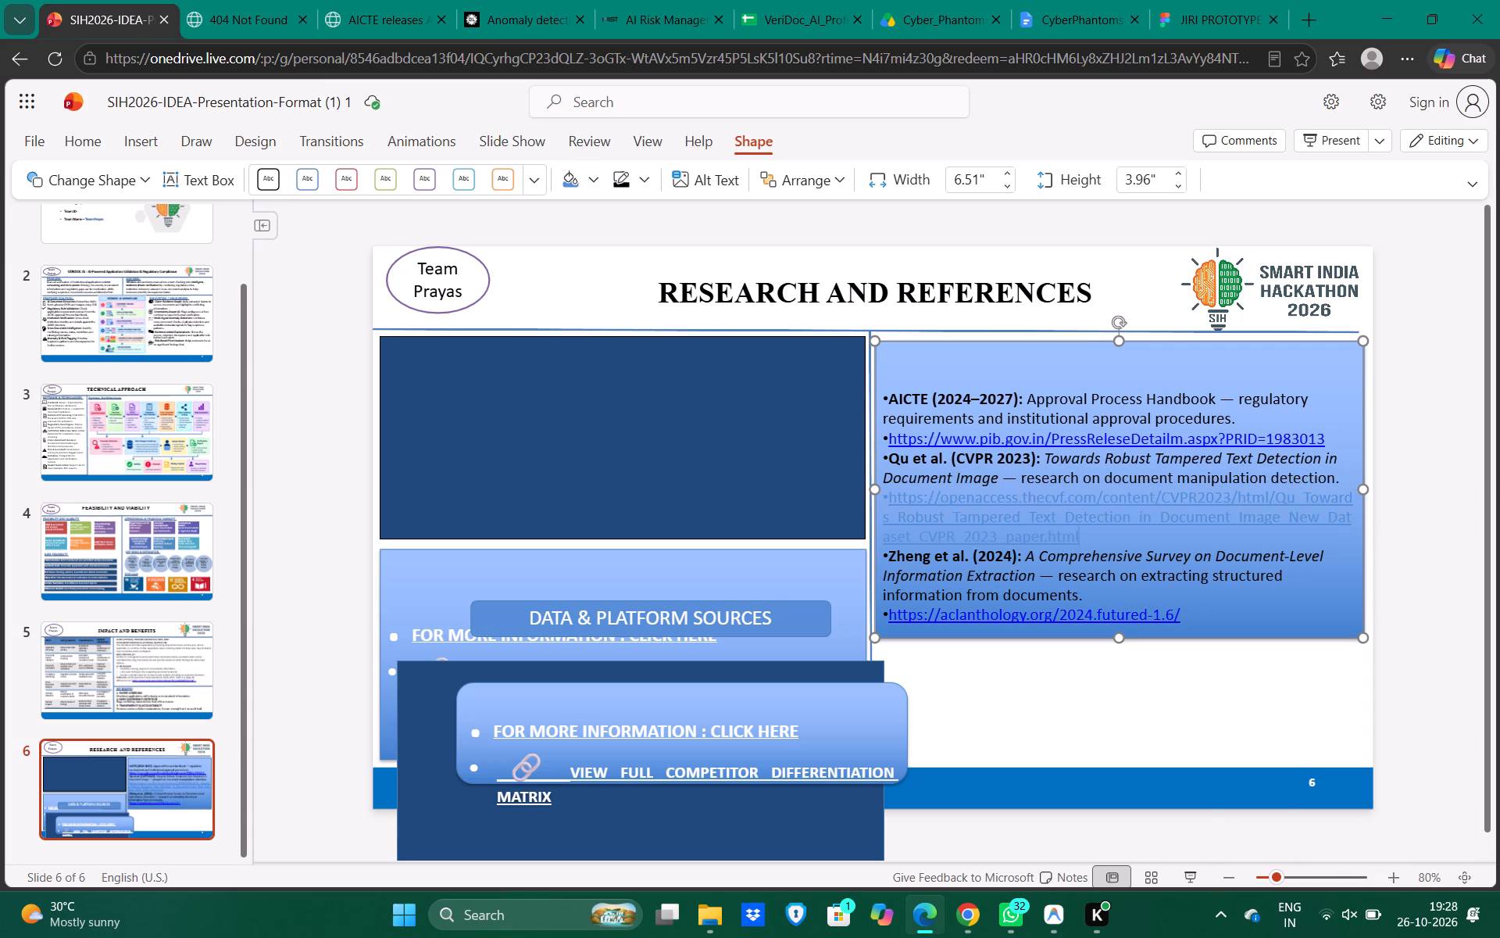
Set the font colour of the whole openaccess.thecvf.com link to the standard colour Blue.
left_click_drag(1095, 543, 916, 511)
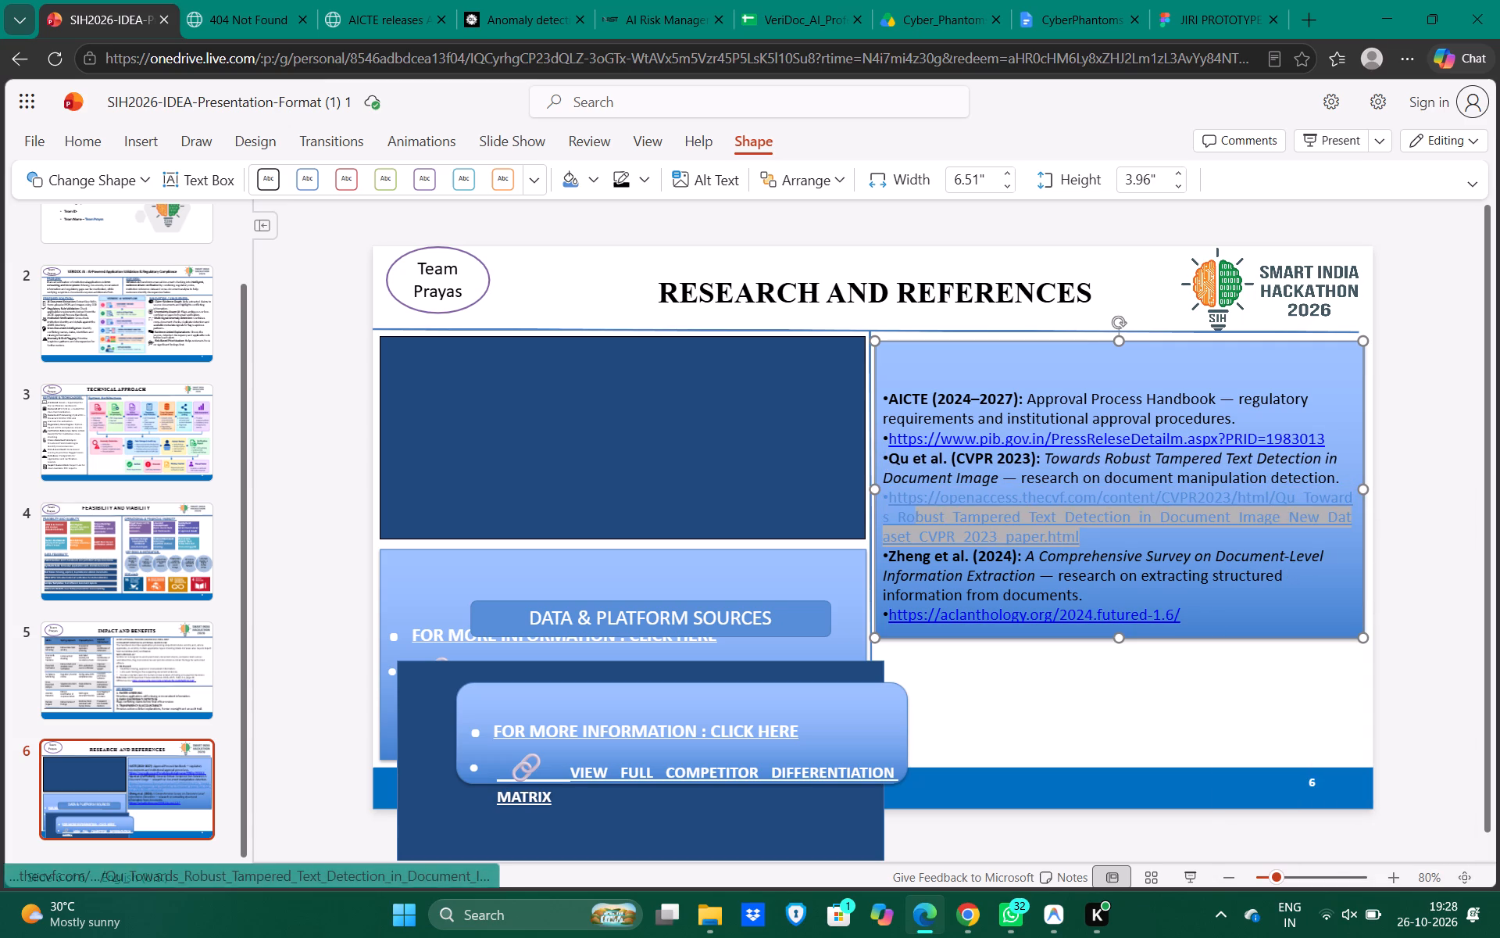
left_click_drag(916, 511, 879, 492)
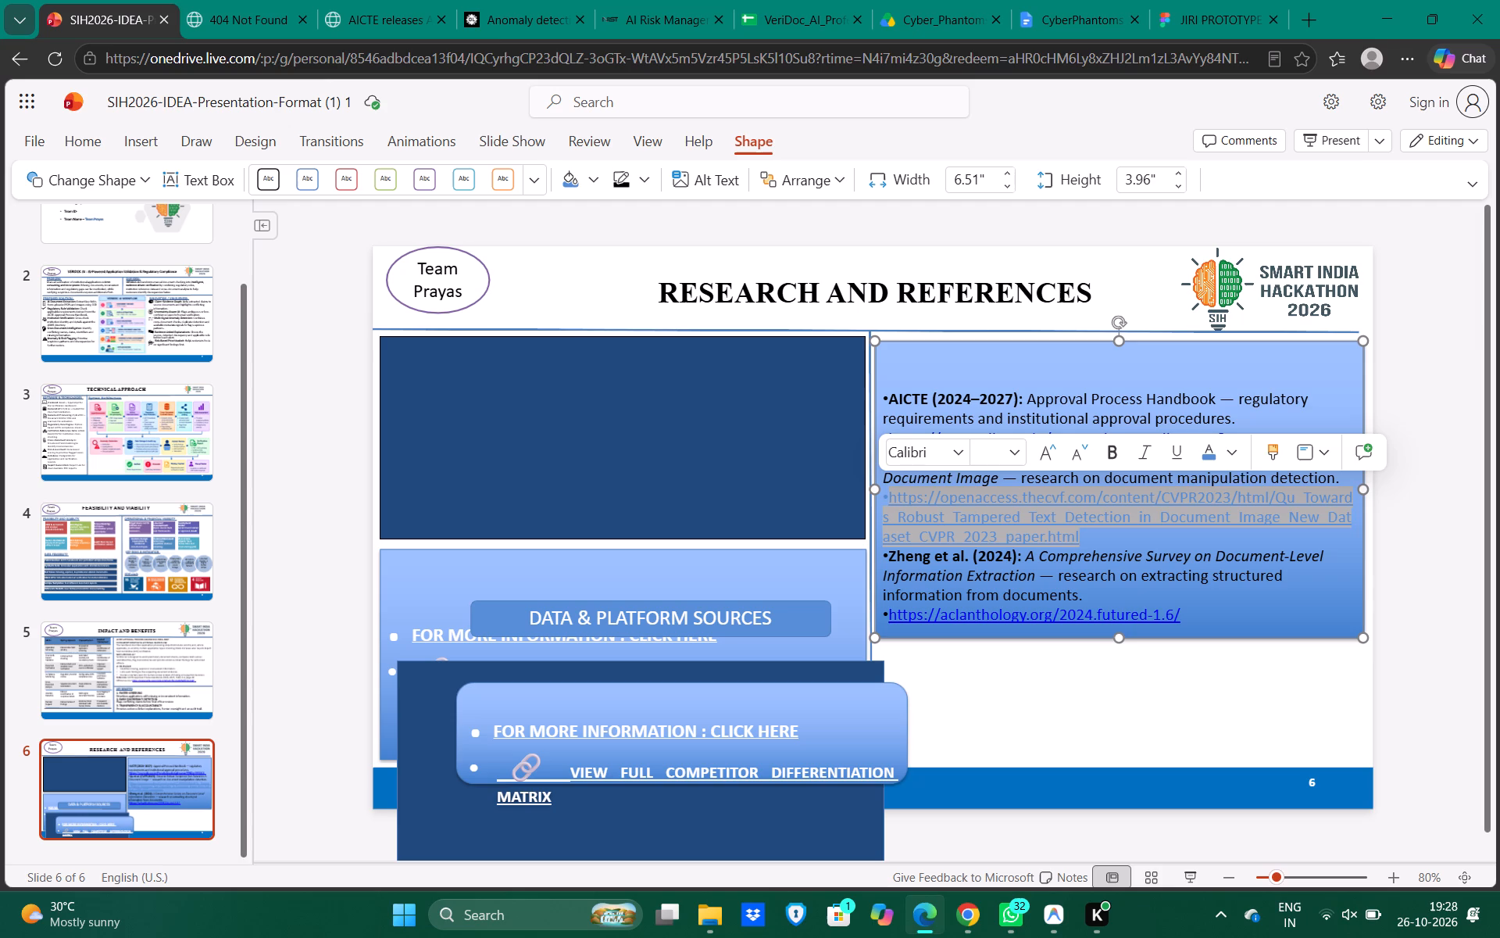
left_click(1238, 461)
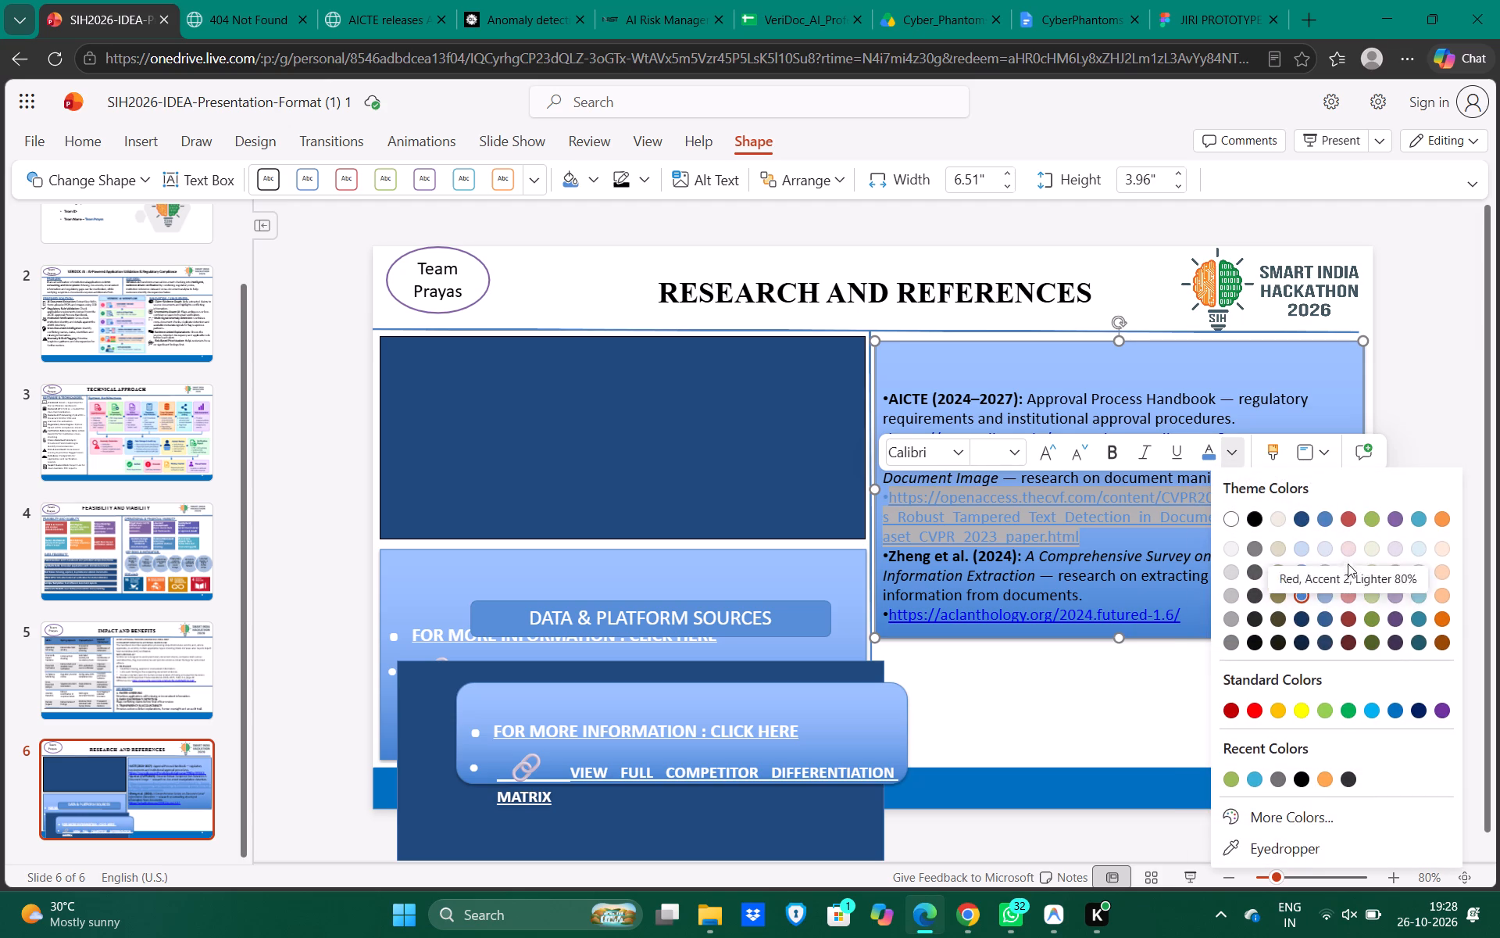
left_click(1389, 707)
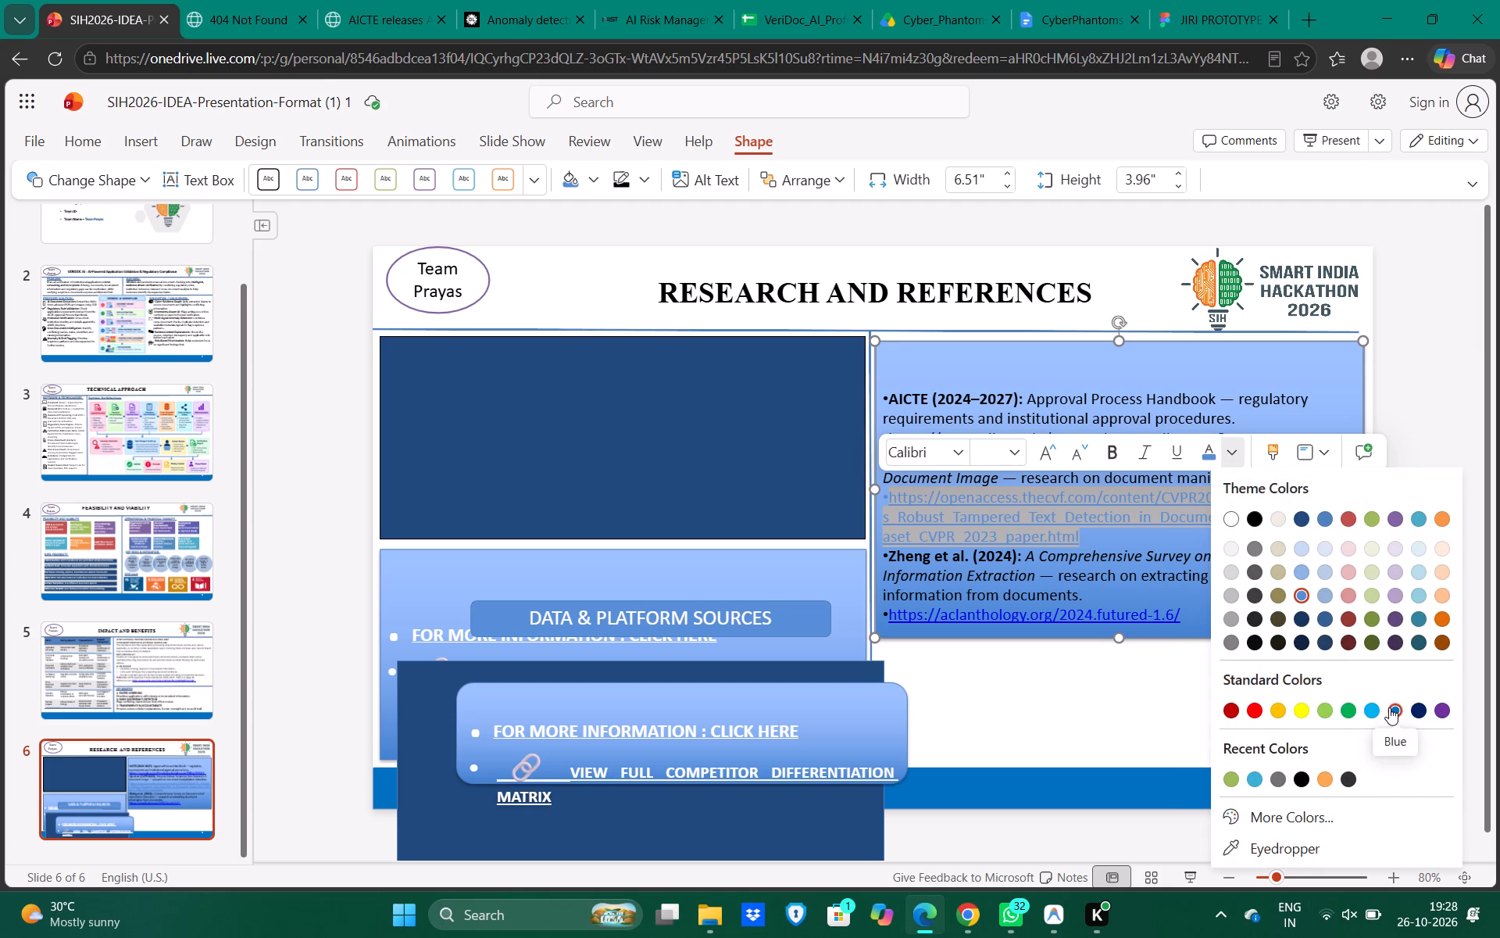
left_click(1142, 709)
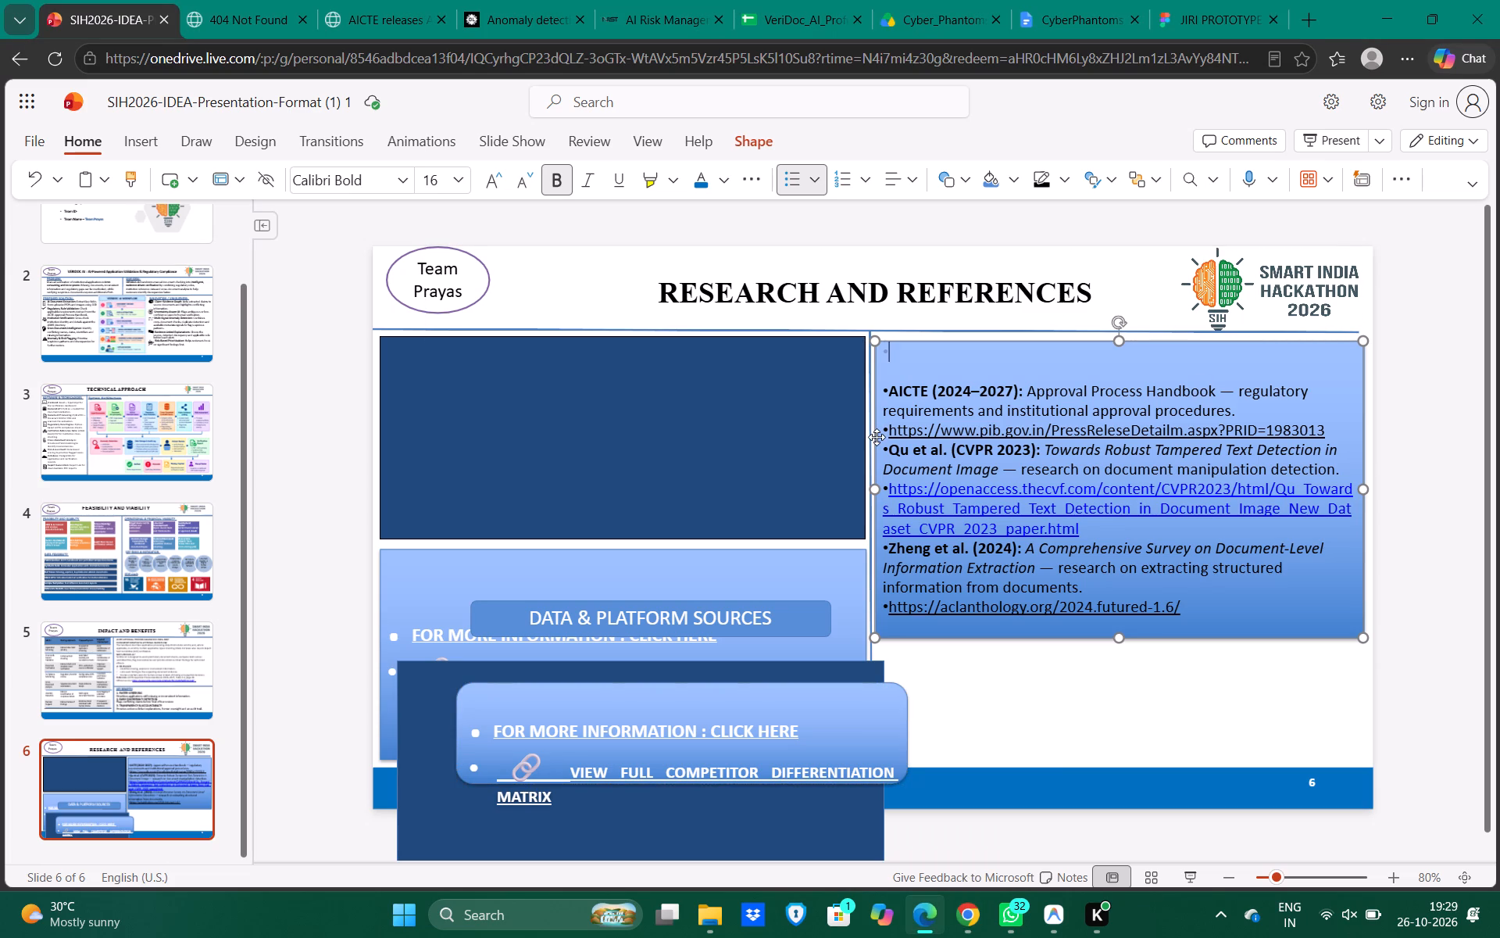
key("ctrl+v")
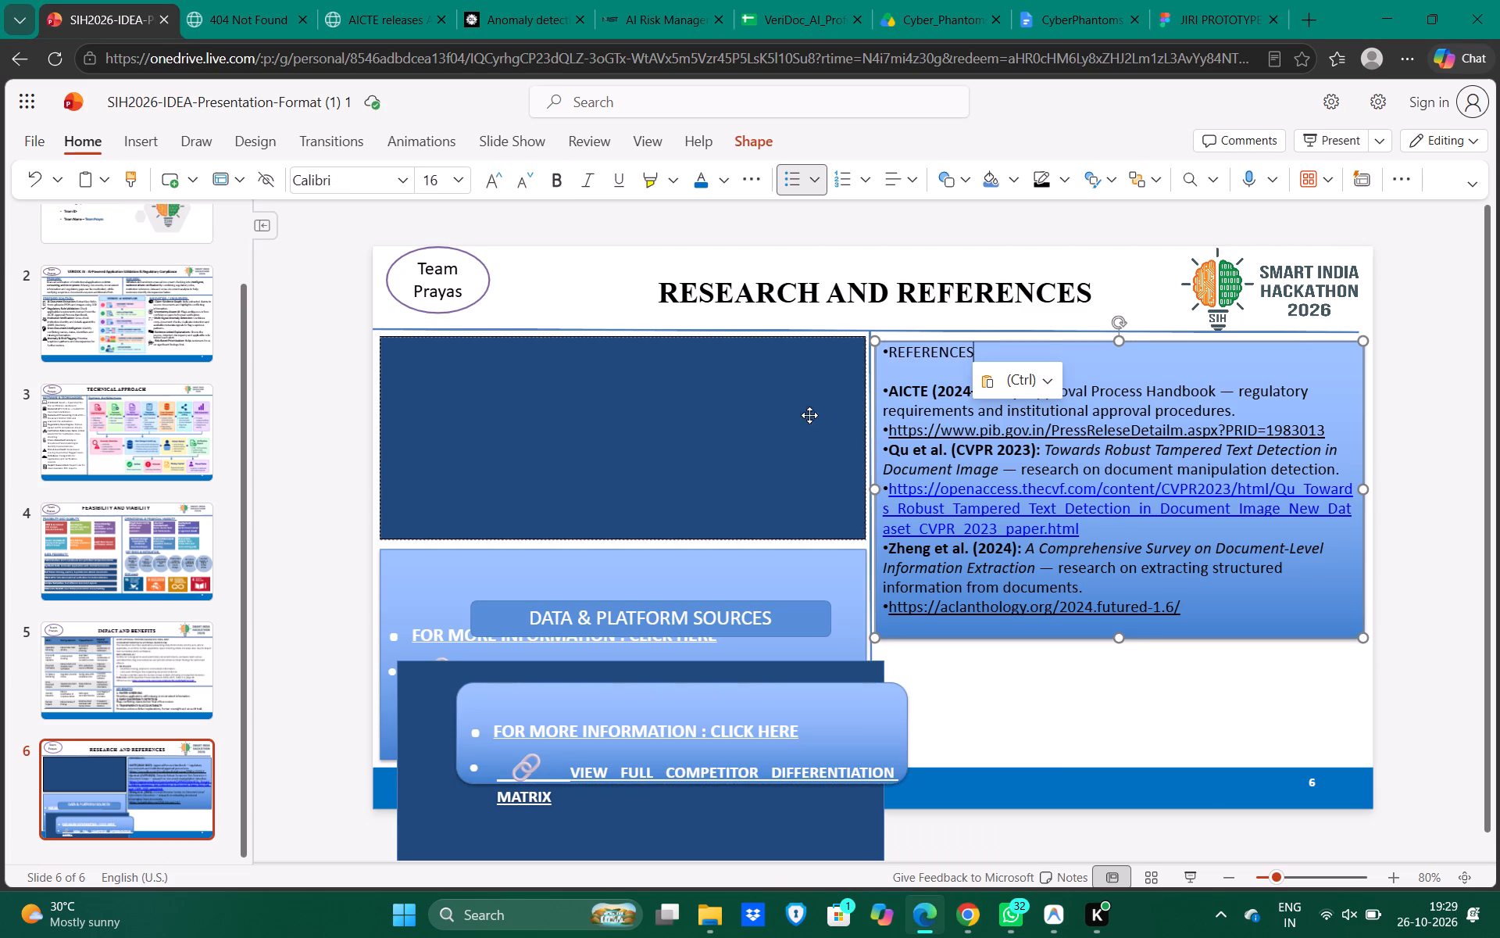
Set the font size of the REFERENCES heading in the references box to 20.
left_click_drag(987, 348, 901, 359)
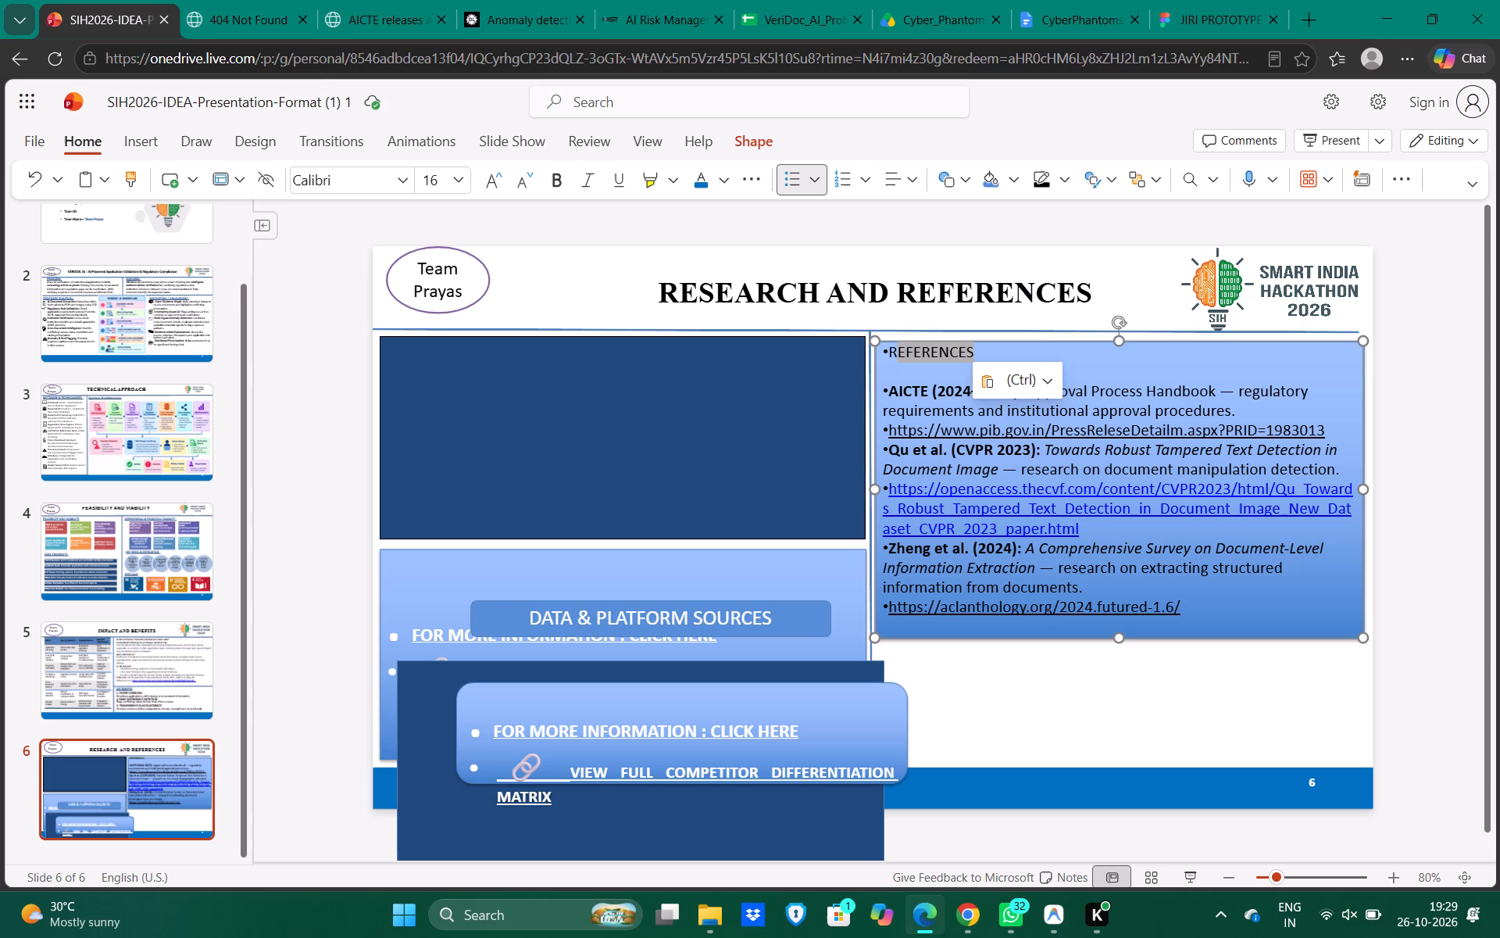
left_click_drag(901, 359, 887, 360)
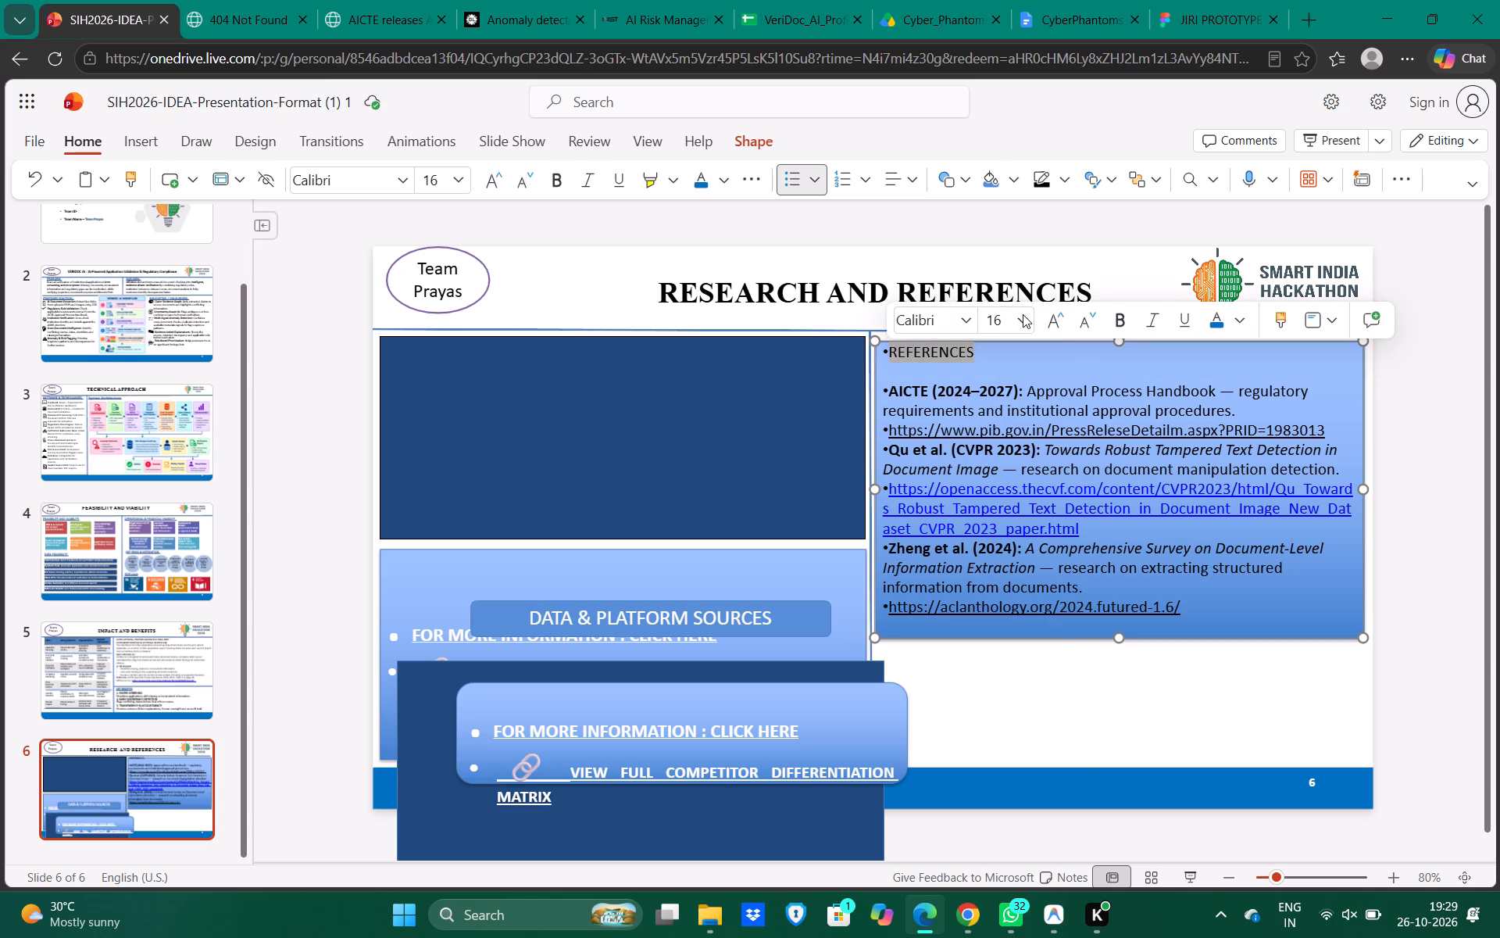
left_click(1023, 314)
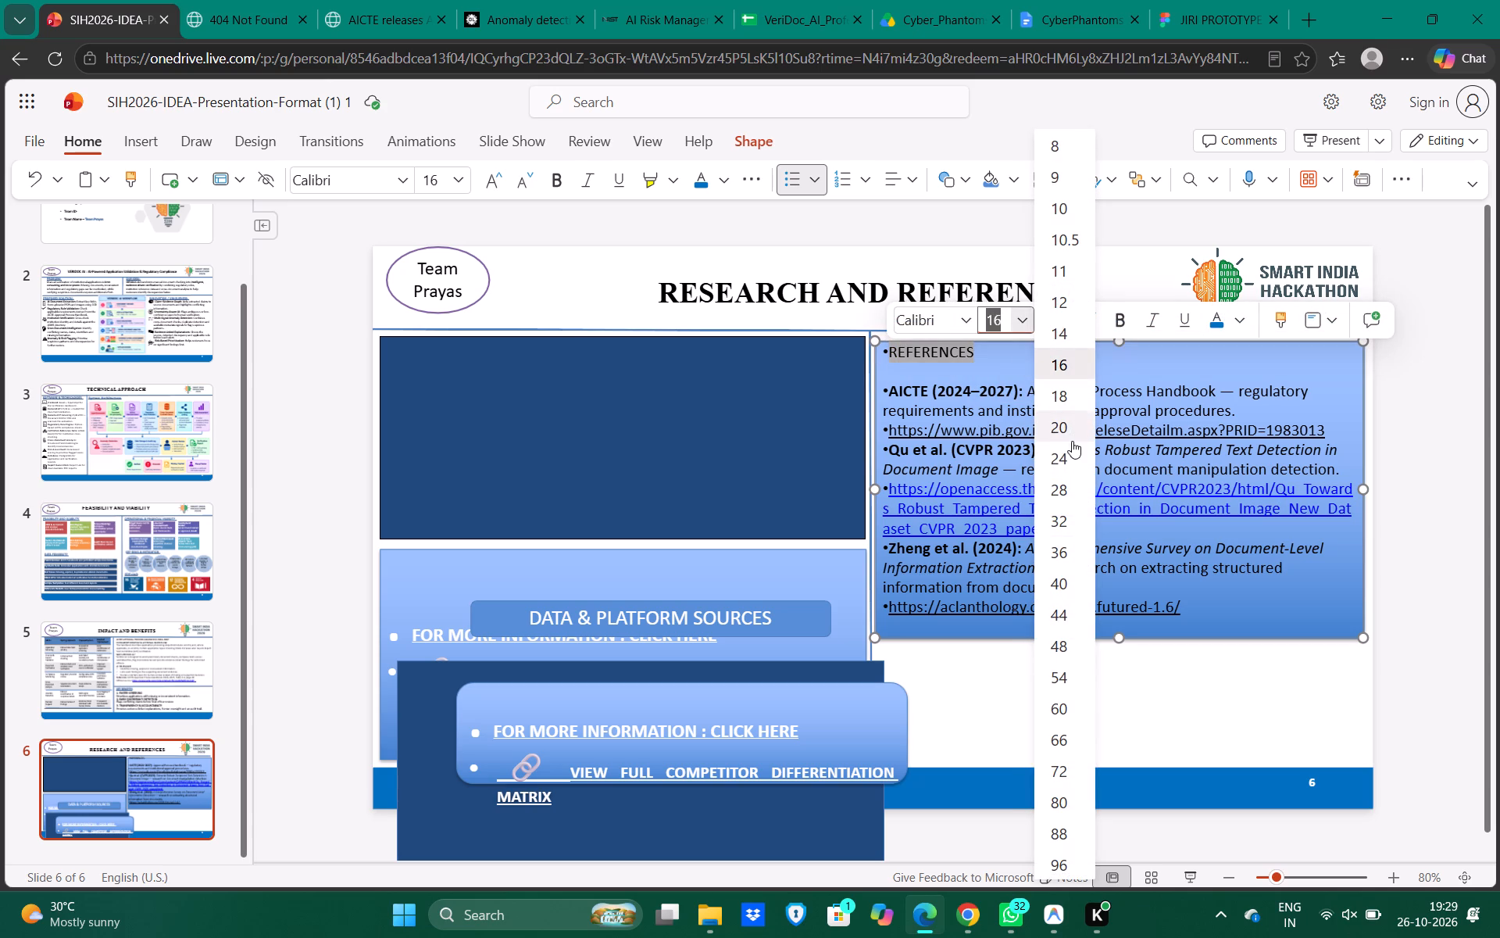
left_click(1069, 416)
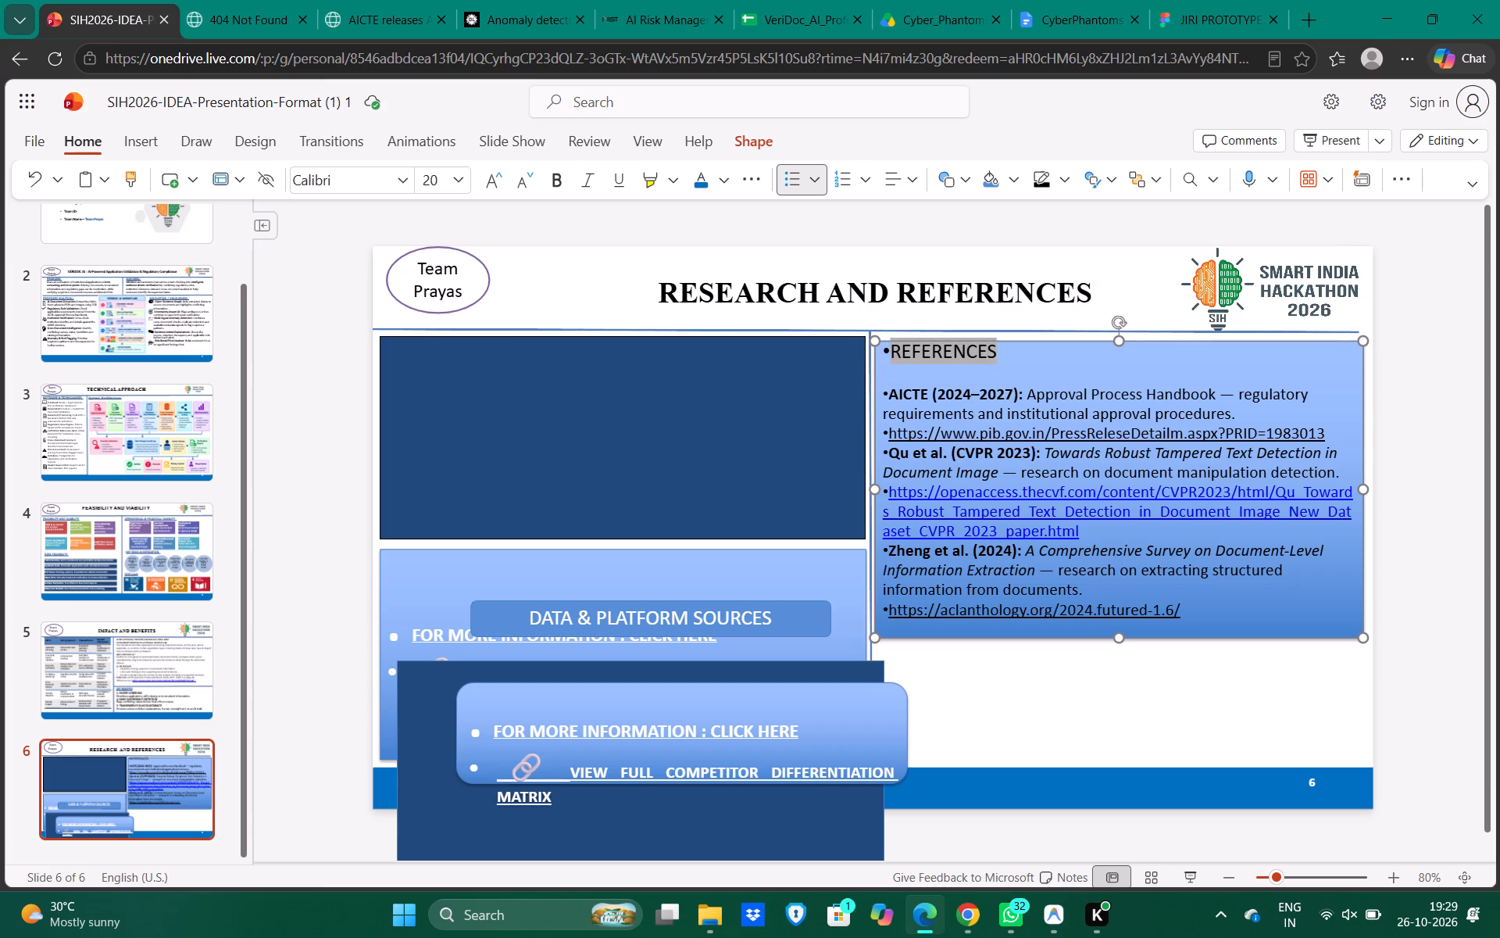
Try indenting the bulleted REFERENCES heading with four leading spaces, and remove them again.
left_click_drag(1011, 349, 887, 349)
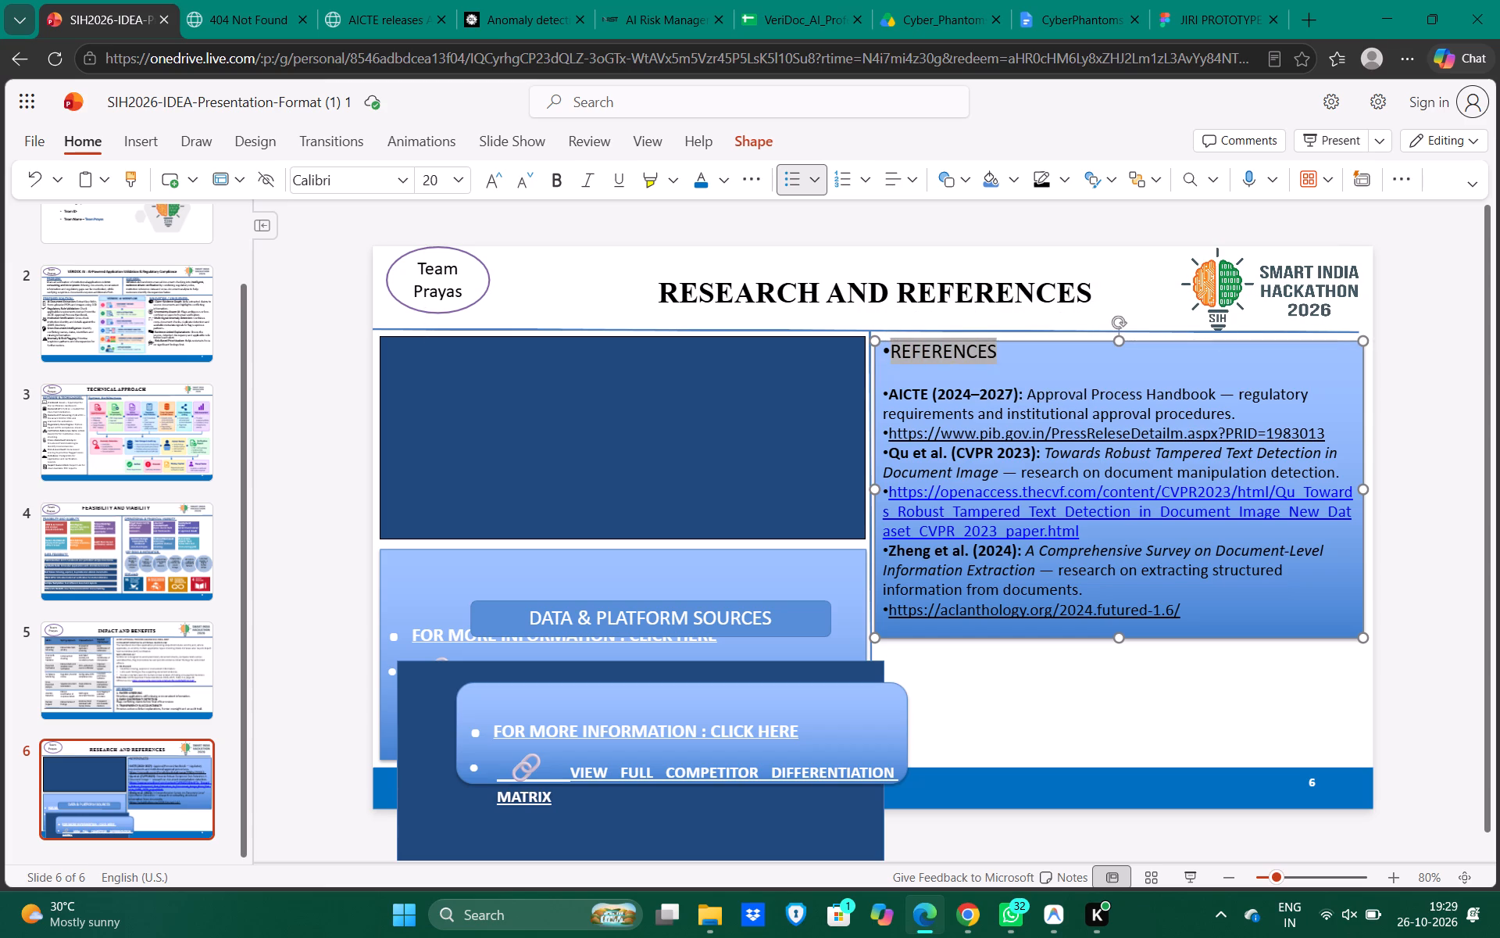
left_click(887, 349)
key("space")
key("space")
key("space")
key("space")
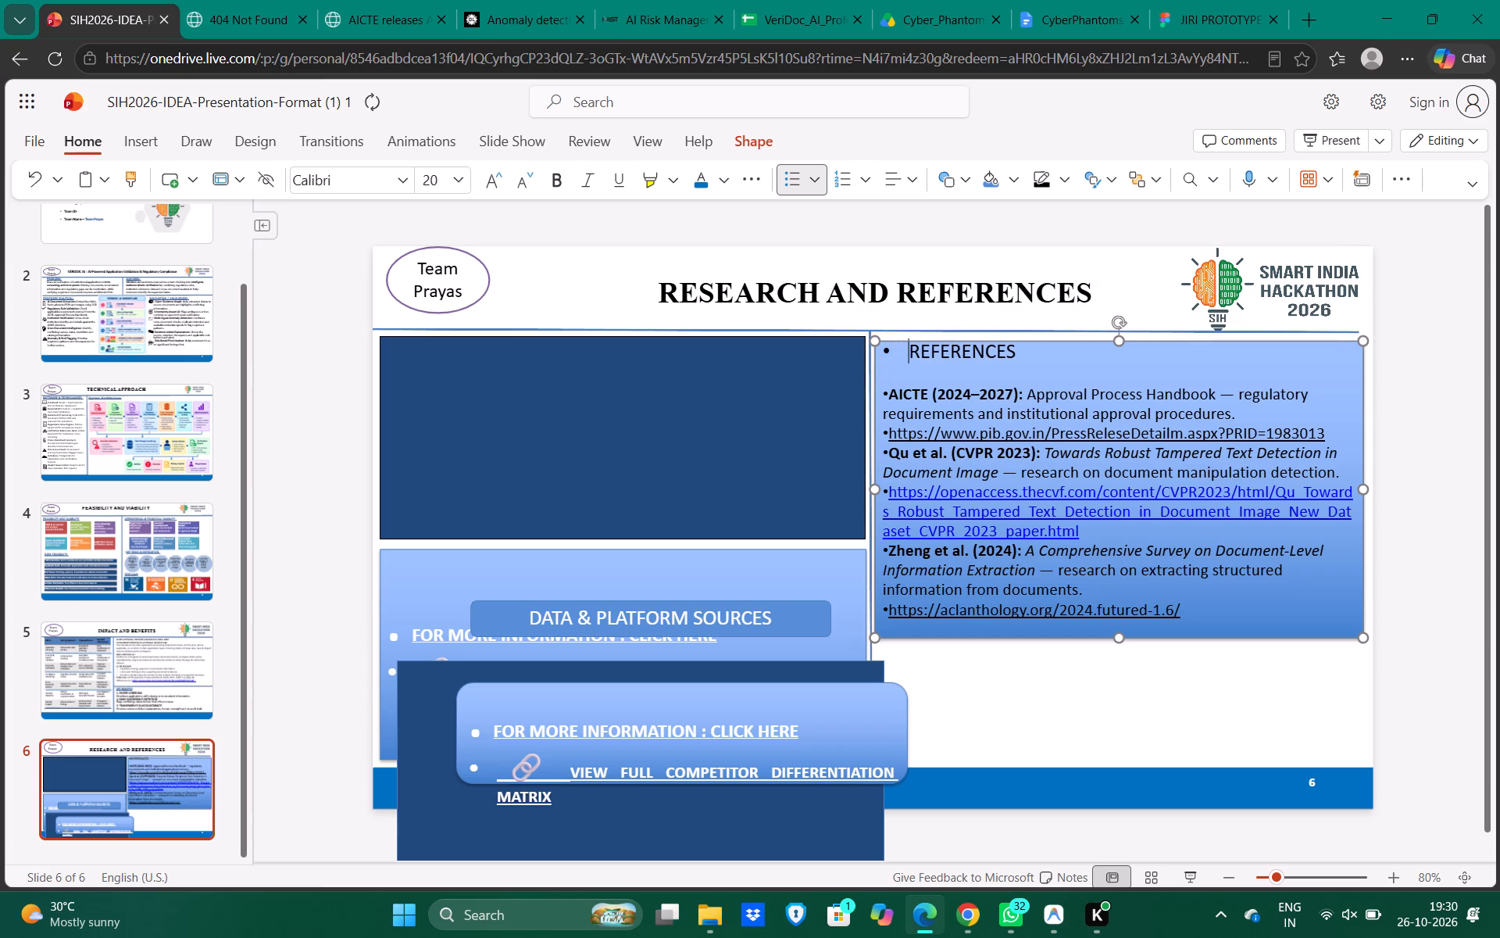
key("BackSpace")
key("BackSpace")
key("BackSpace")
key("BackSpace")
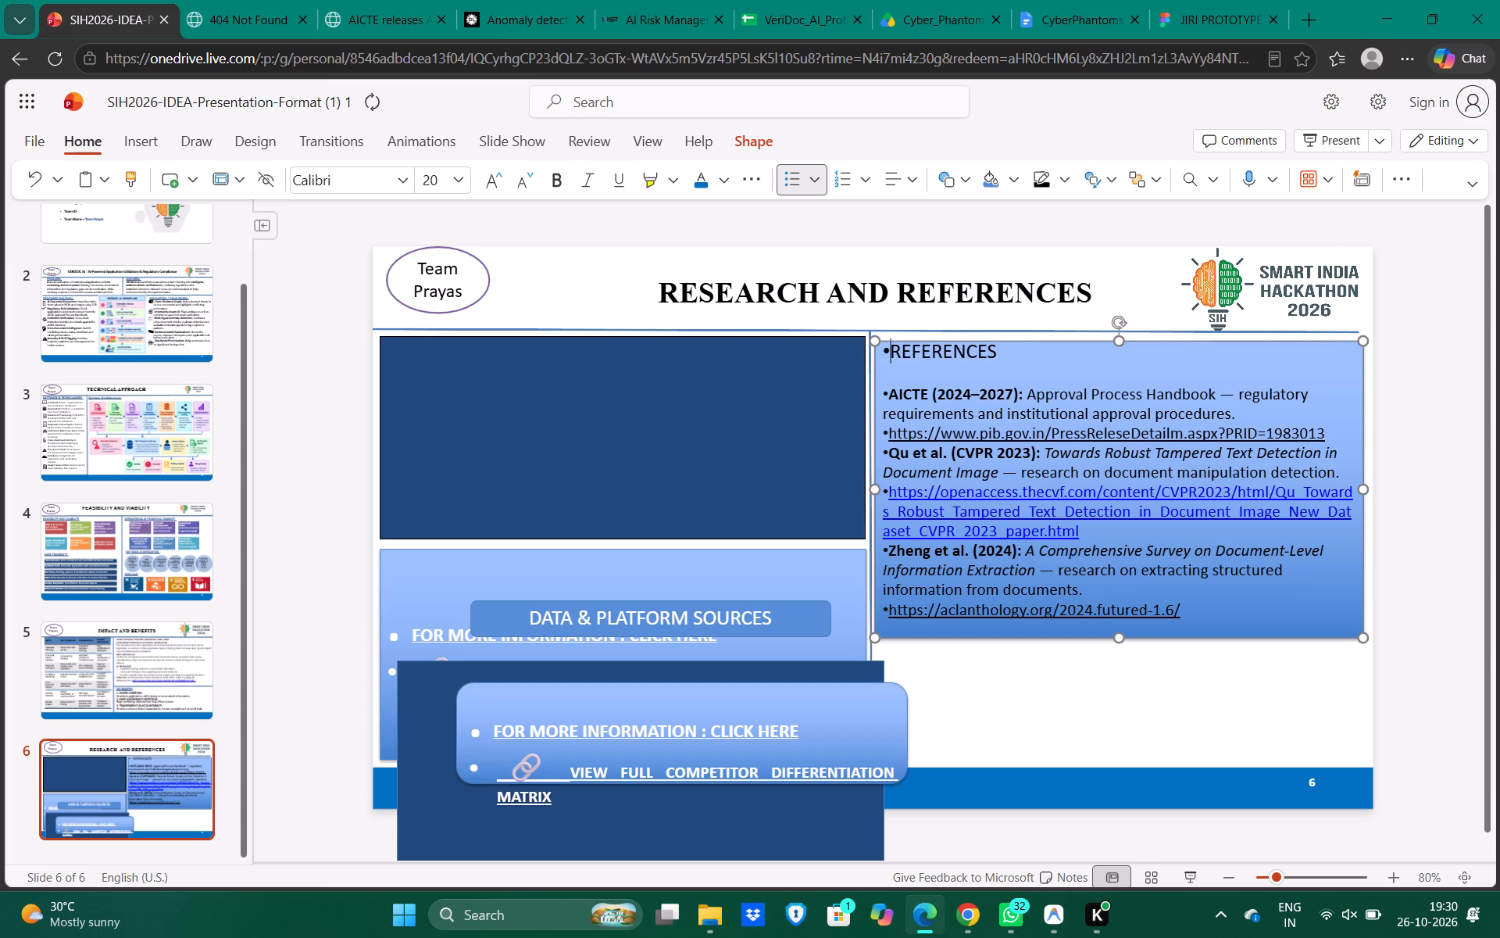
Remove the bullet from the REFERENCES heading and shift it with leading spaces towards the middle of its line.
key("BackSpace")
key("space")
key("space")
key("space")
key("space")
key("space")
key("space")
key("space")
key("space")
key("space")
key("space")
key("space")
key("space")
key("space")
key("space")
key("space")
key("space")
key("space")
key("space")
key("space")
key("space")
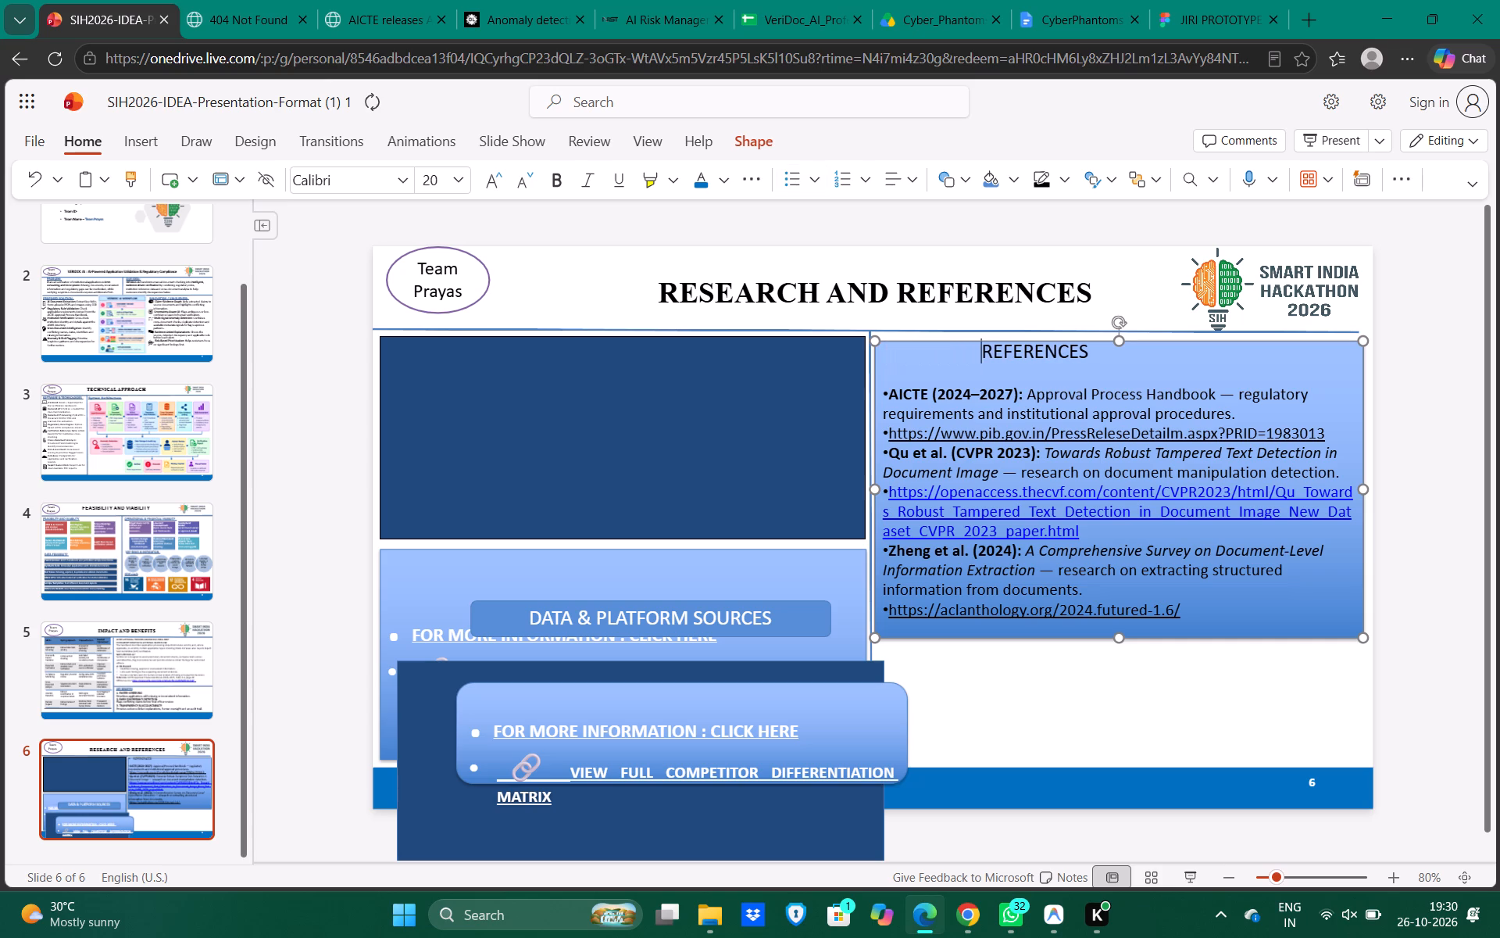
key("space")
key("space")
key("space")
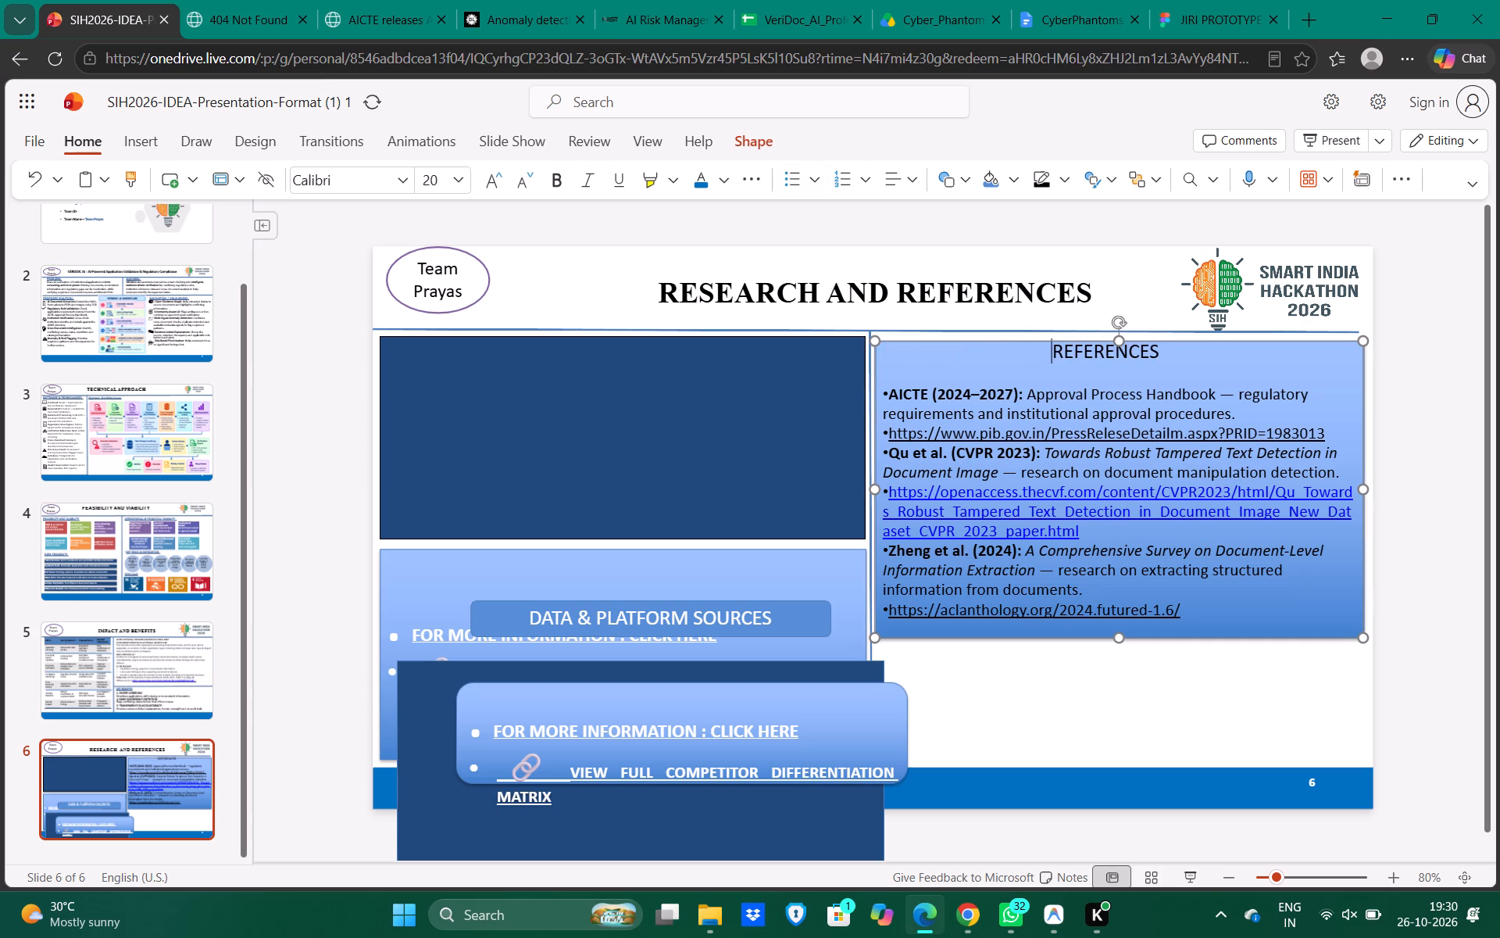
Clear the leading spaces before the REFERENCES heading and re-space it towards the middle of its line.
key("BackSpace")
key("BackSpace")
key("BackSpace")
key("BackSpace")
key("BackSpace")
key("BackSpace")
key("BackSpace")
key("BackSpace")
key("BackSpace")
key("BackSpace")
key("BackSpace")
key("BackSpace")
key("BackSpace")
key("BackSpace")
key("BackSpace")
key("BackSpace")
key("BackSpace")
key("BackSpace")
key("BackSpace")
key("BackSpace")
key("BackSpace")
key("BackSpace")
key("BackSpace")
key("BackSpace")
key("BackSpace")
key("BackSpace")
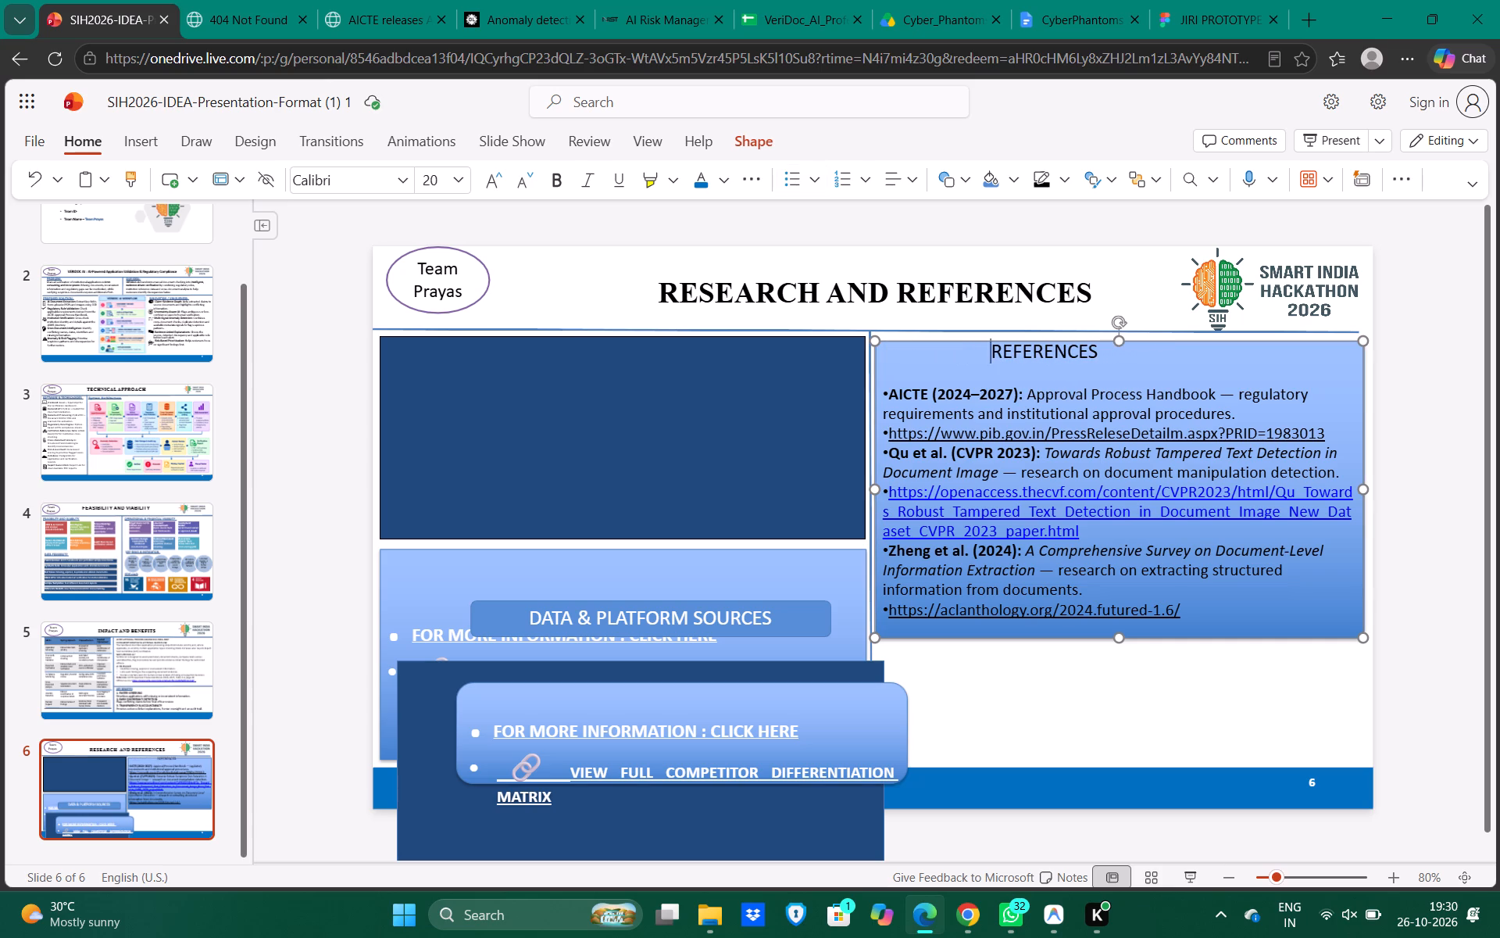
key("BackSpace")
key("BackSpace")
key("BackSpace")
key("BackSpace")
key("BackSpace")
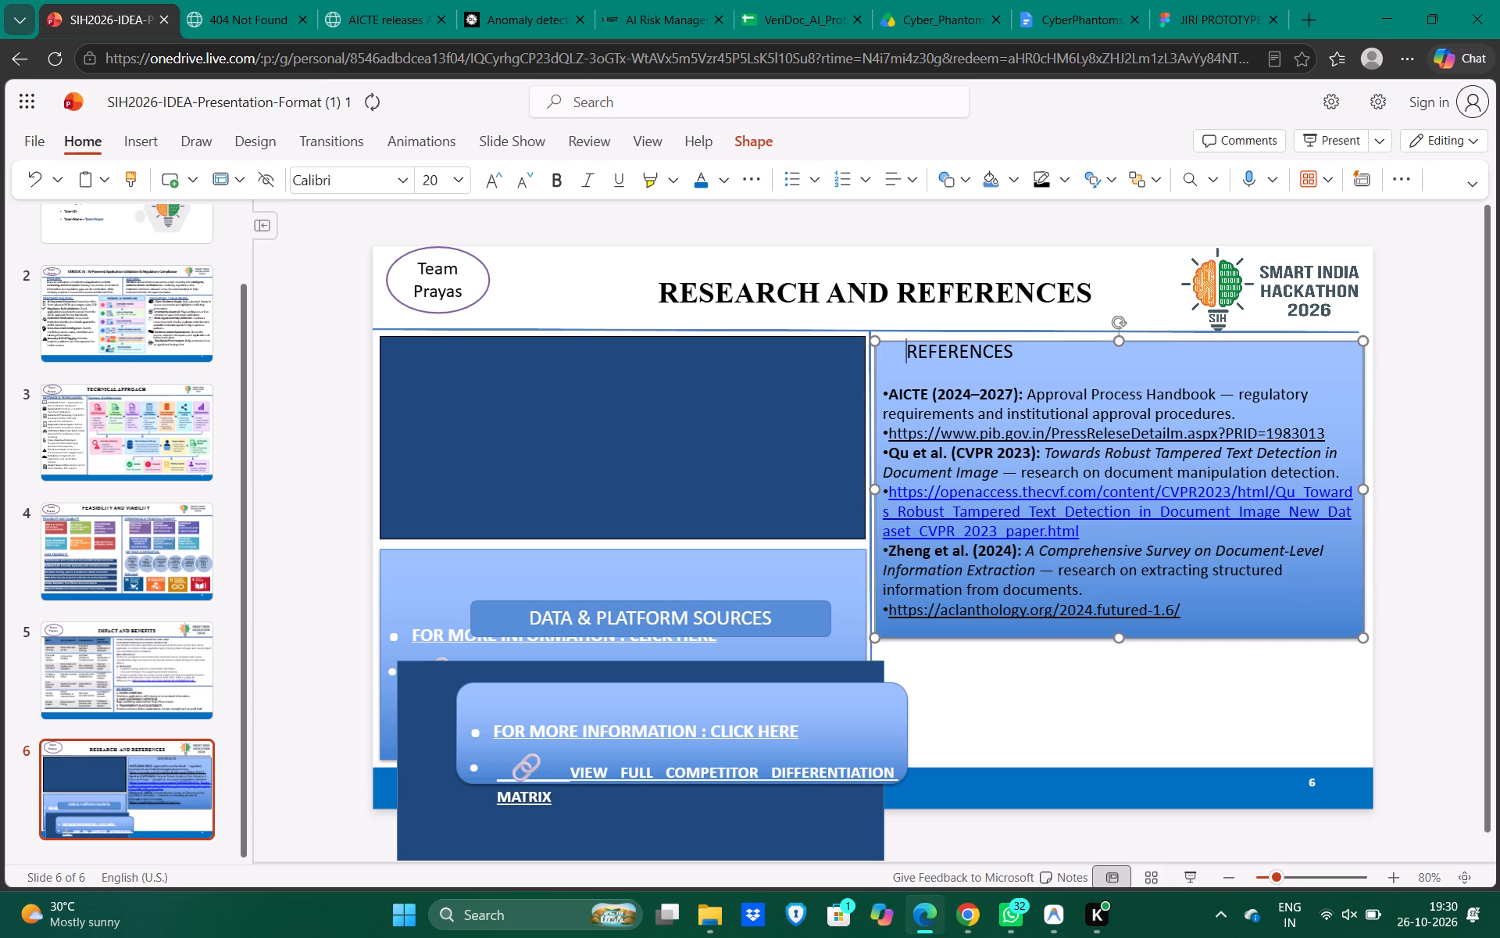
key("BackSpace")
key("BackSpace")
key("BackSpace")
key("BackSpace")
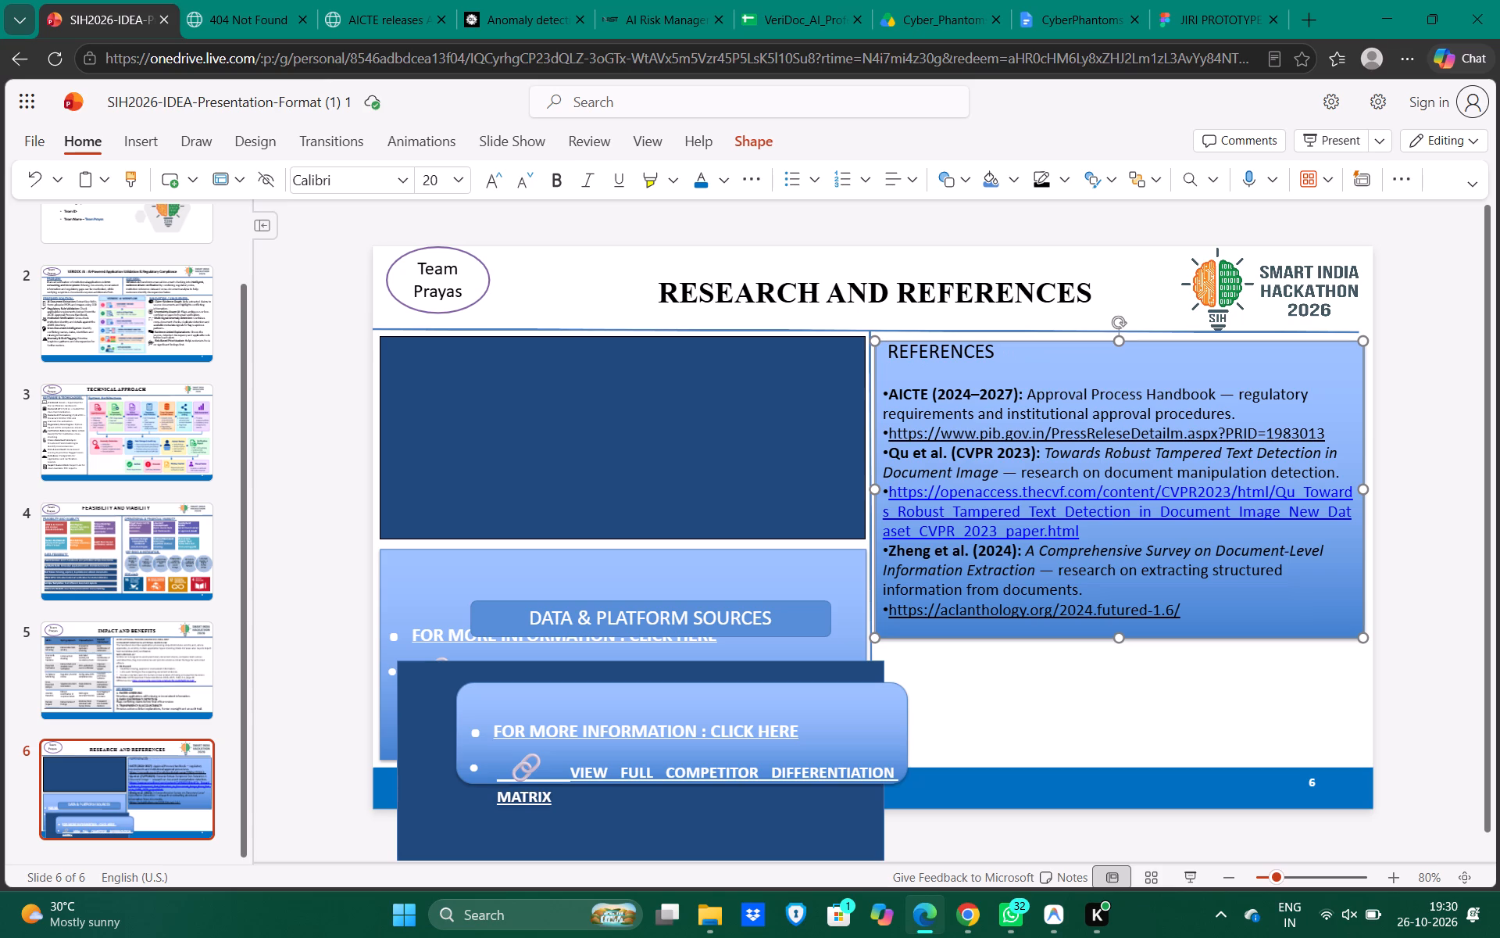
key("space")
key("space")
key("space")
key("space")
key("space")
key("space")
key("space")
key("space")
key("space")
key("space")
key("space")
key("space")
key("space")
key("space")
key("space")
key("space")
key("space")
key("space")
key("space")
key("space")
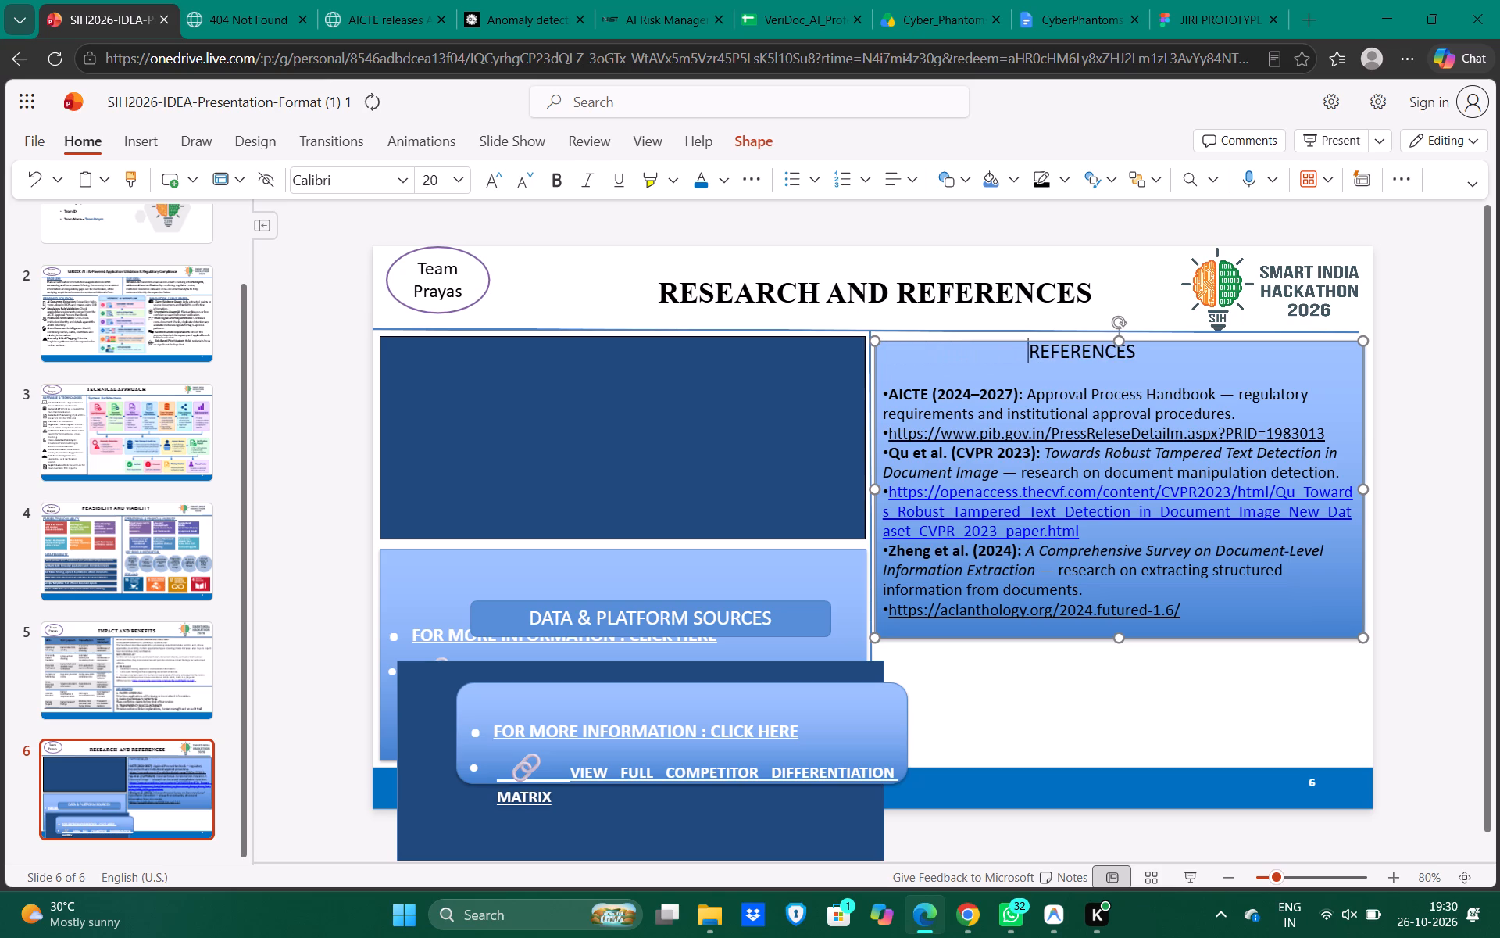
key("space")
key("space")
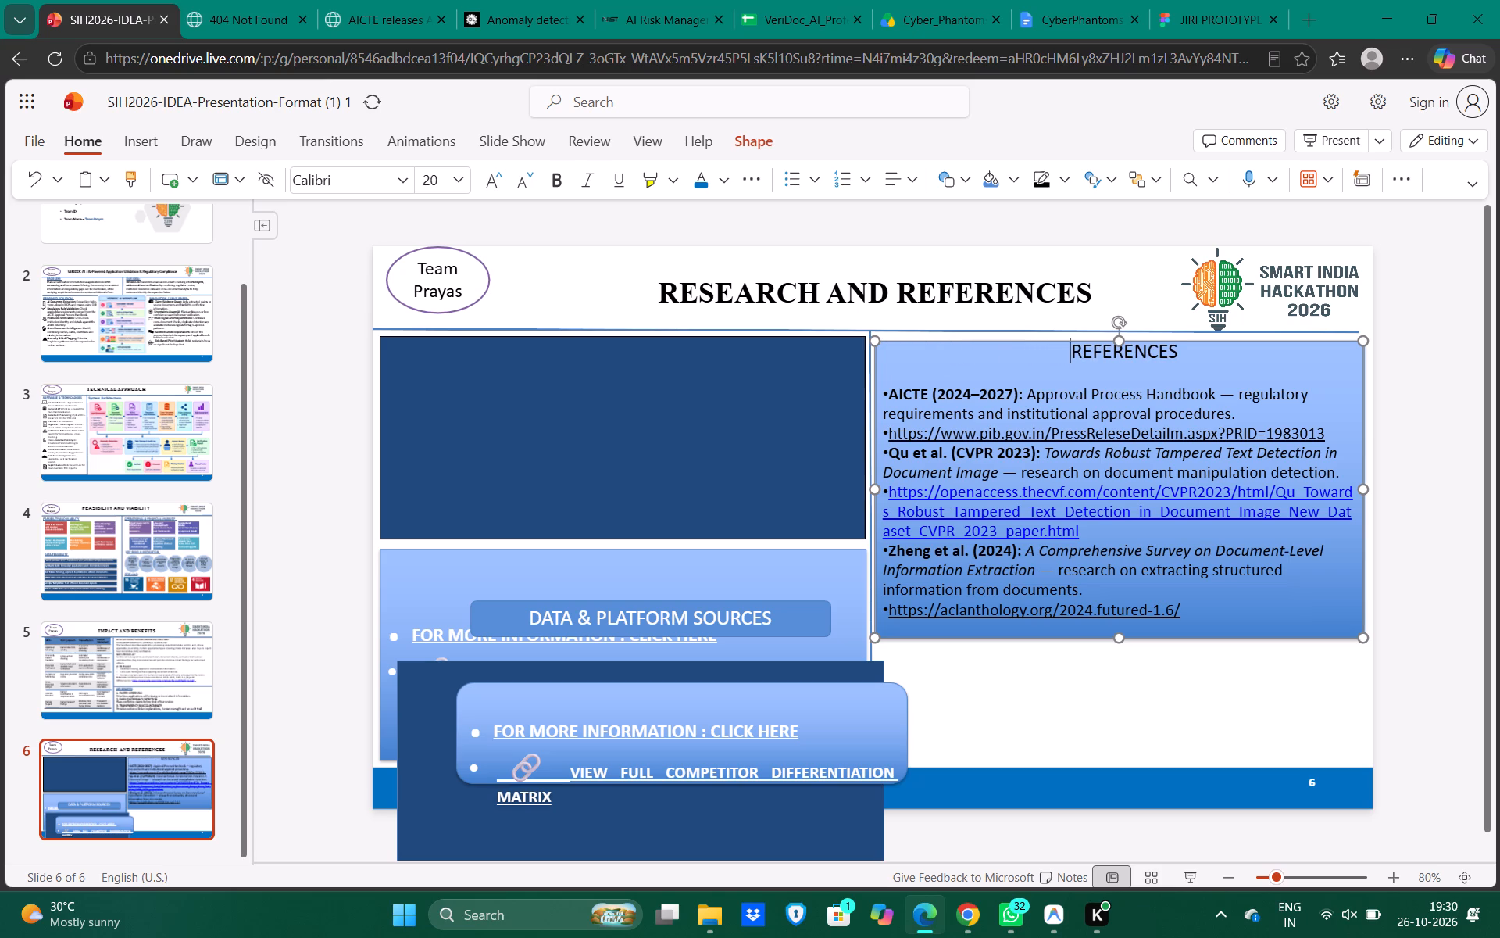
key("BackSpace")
Move the REFERENCES heading down one line and shift it to the middle again with about 20 leading spaces.
key("Return")
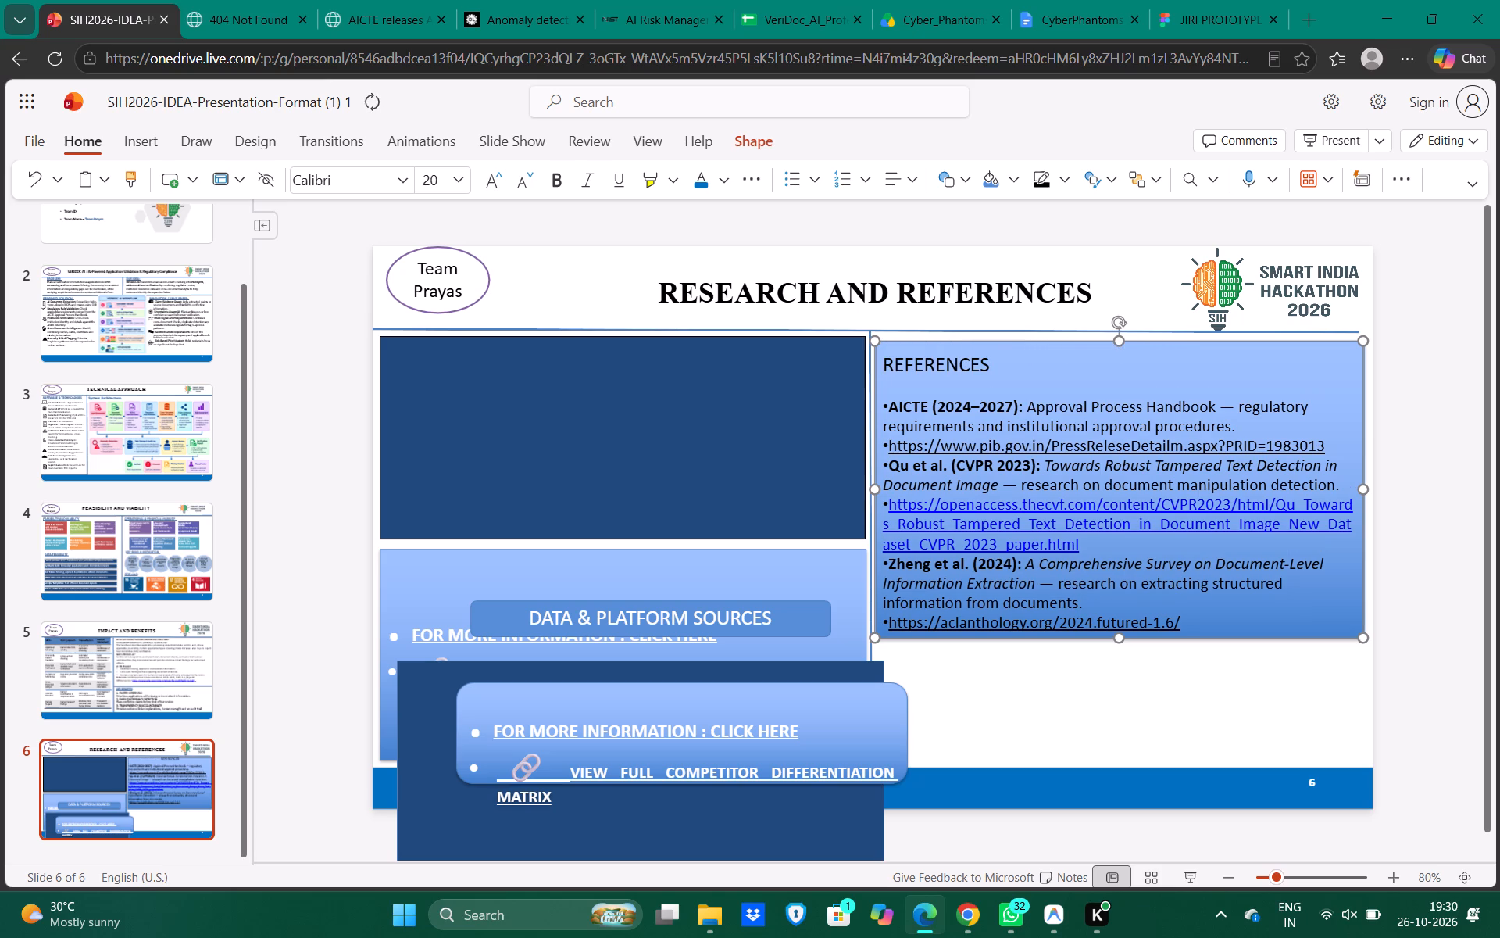
key("space")
key("space")
key("space")
key("space")
key("space")
key("space")
key("space")
key("space")
key("space")
key("space")
key("space")
key("space")
key("space")
key("space")
key("space")
key("space")
key("space")
key("space")
key("space")
key("space")
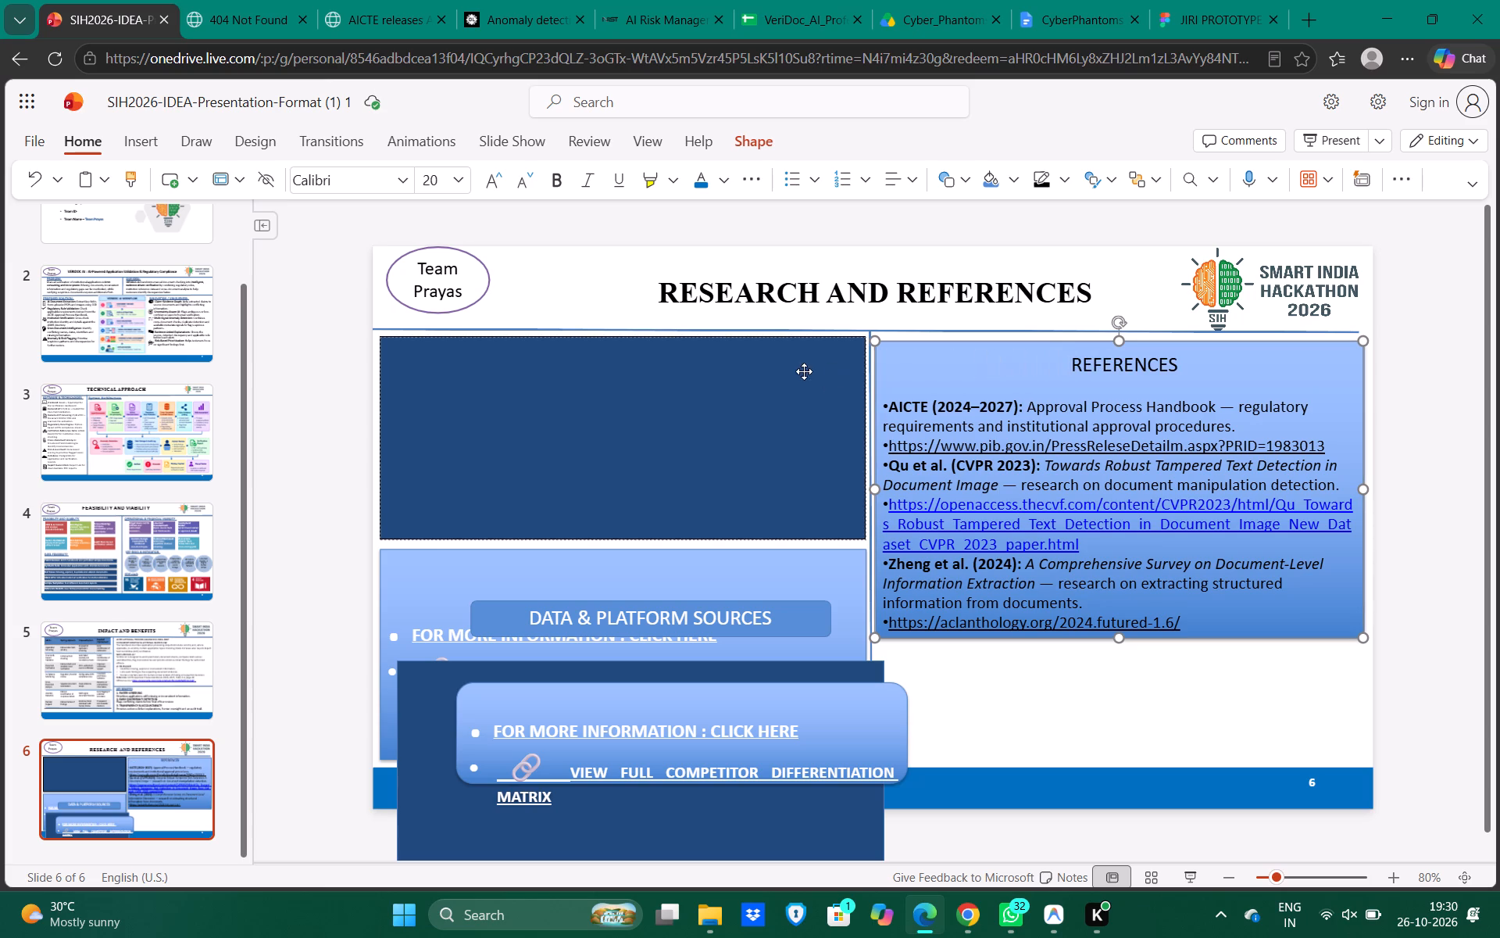
Remove the blank line between the REFERENCES heading and the AICTE (2024–2027) reference.
left_click(885, 406)
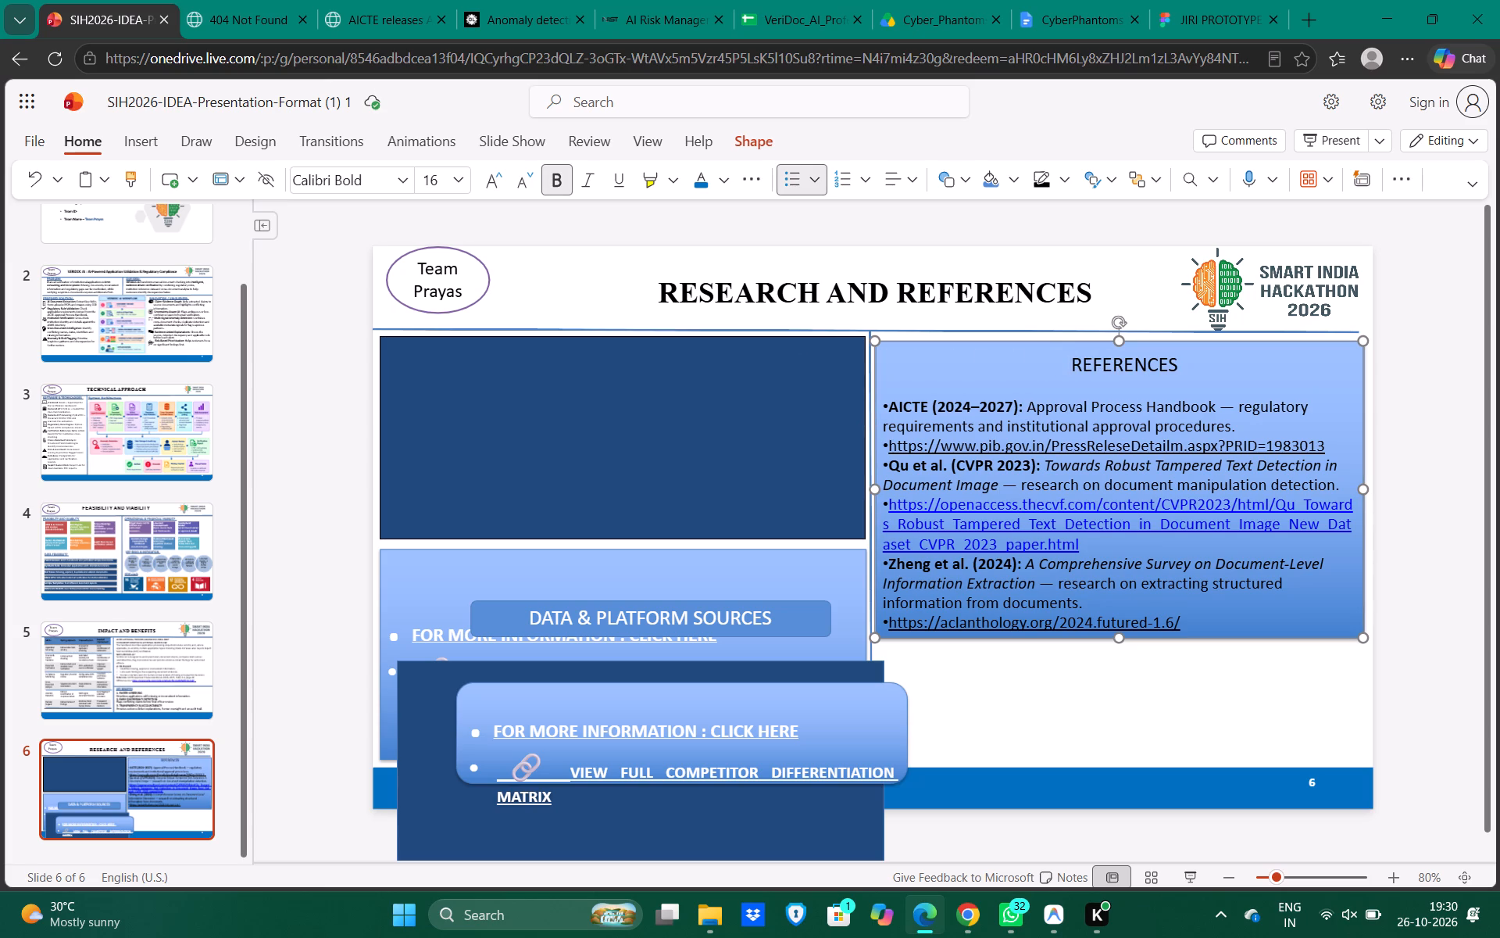
key("BackSpace")
key("BackSpace")
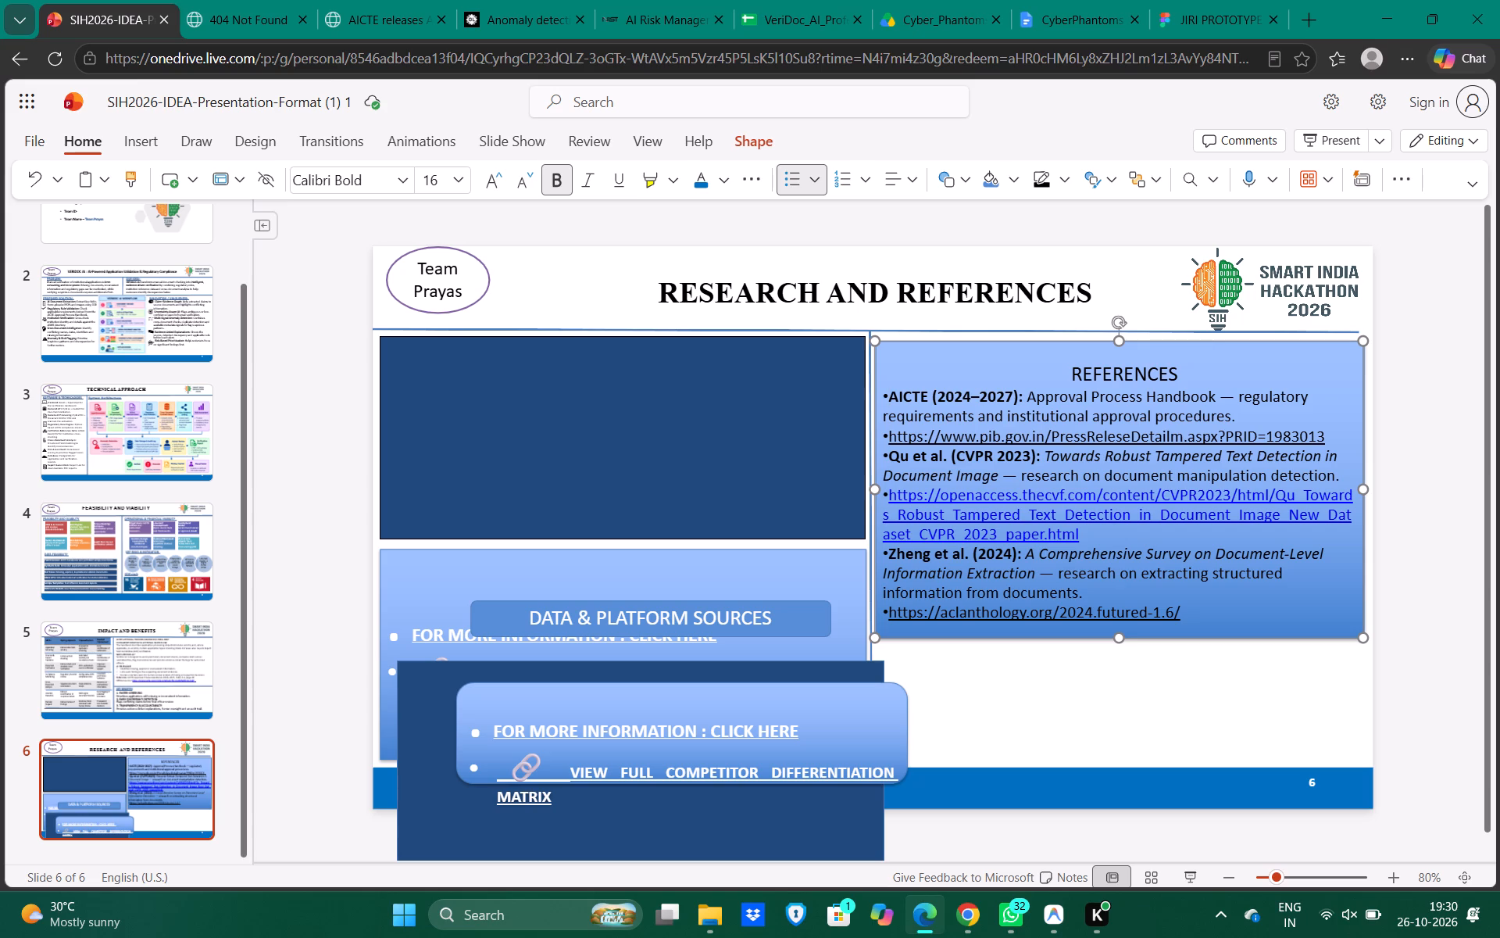
Format the REFERENCES heading in the dark blue theme colour and bold.
left_click_drag(1187, 363, 1074, 360)
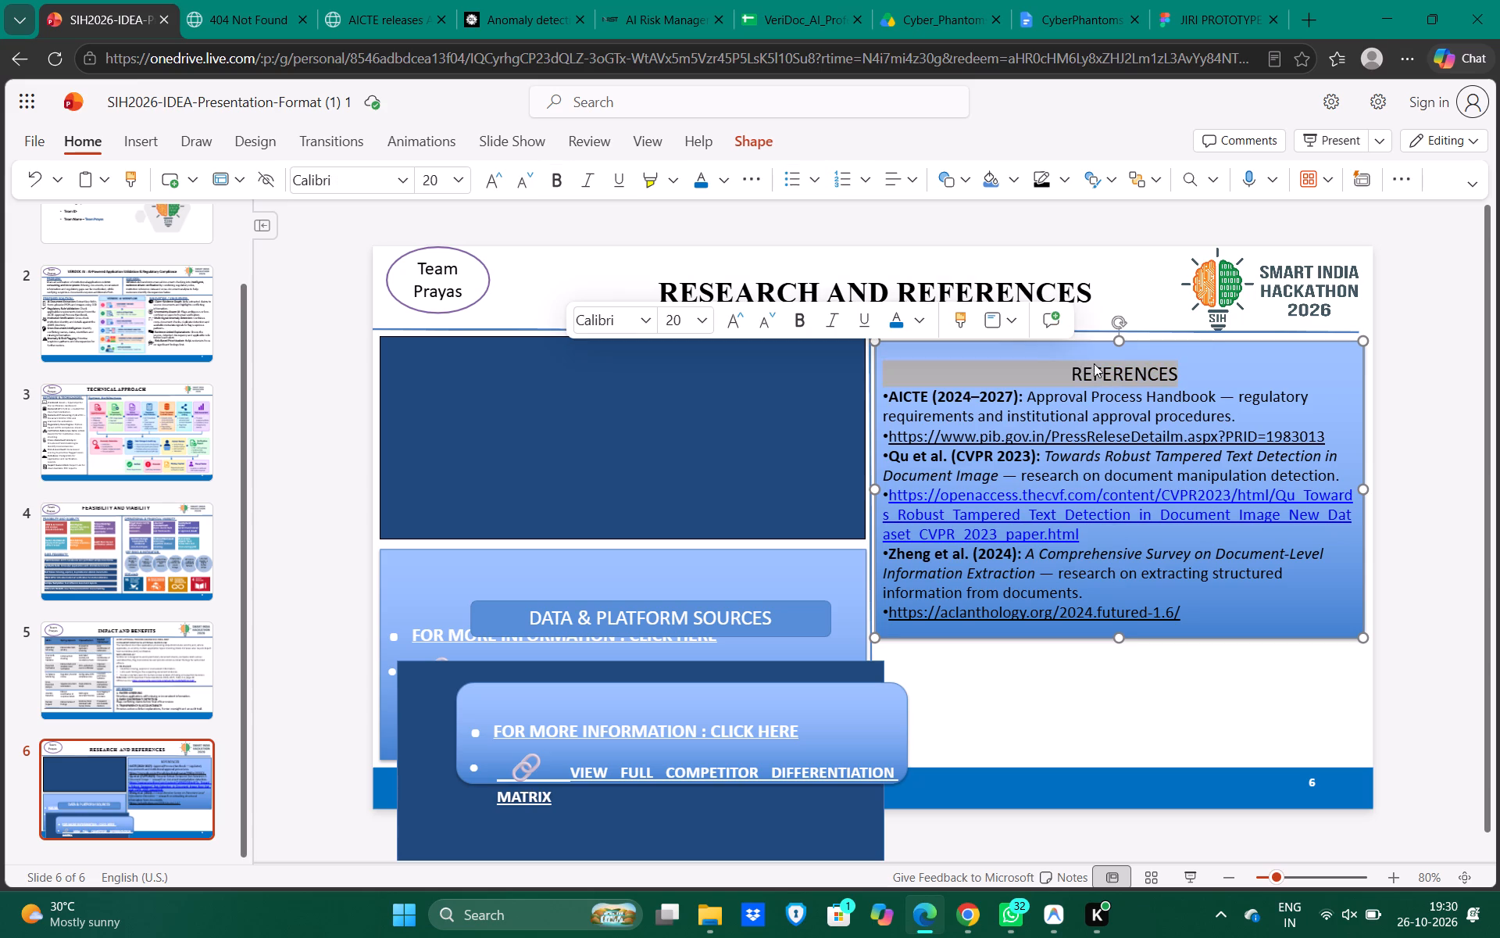
left_click(916, 317)
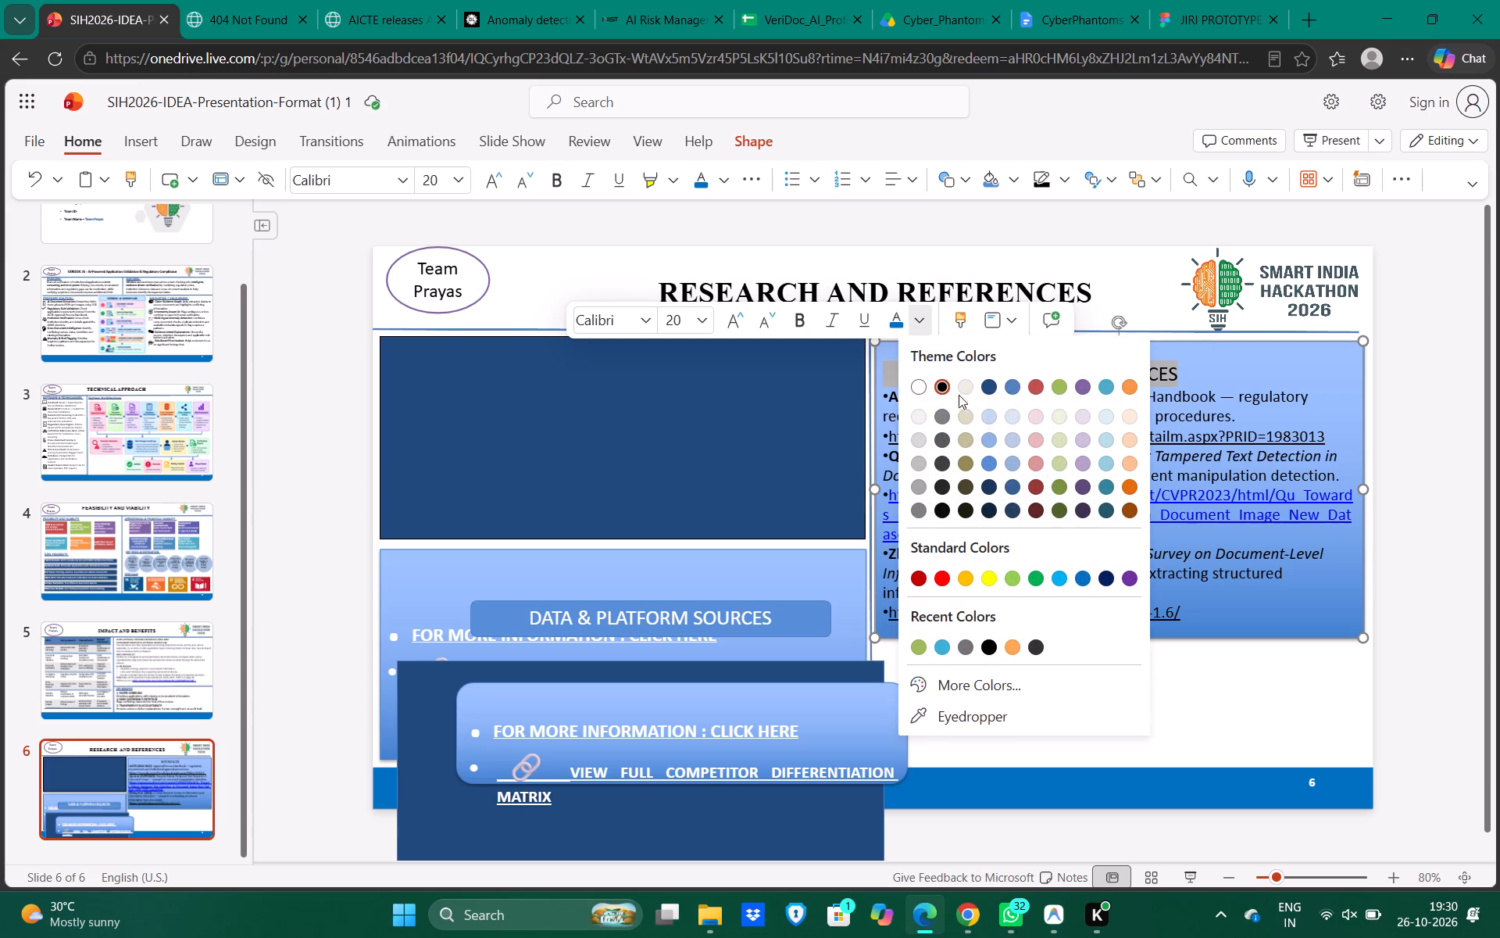
left_click(984, 387)
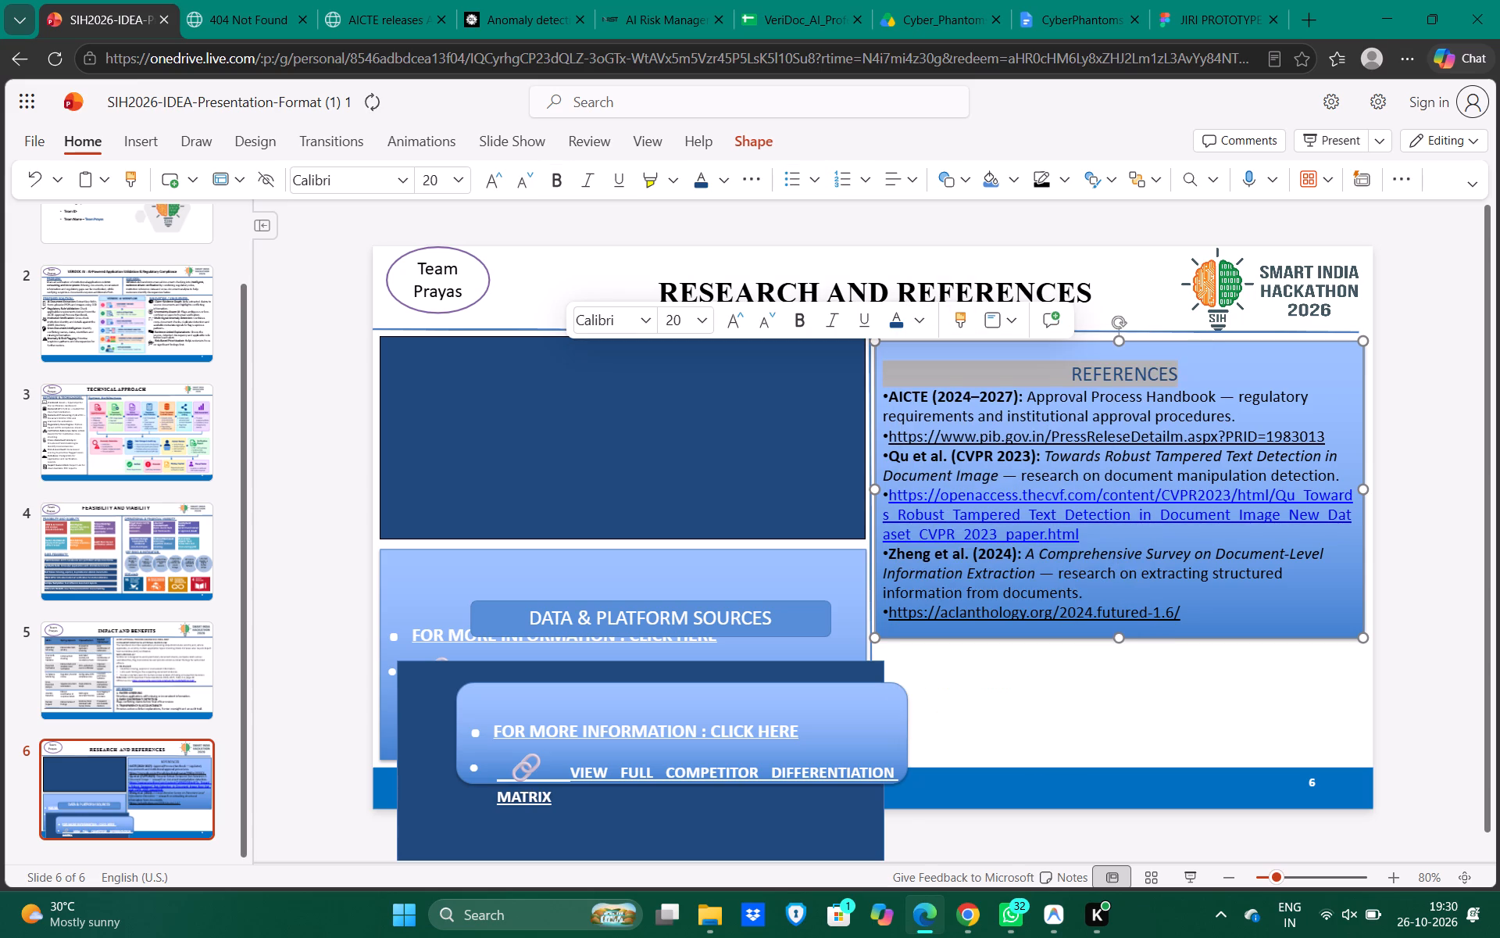
left_click(793, 319)
left_click(793, 319)
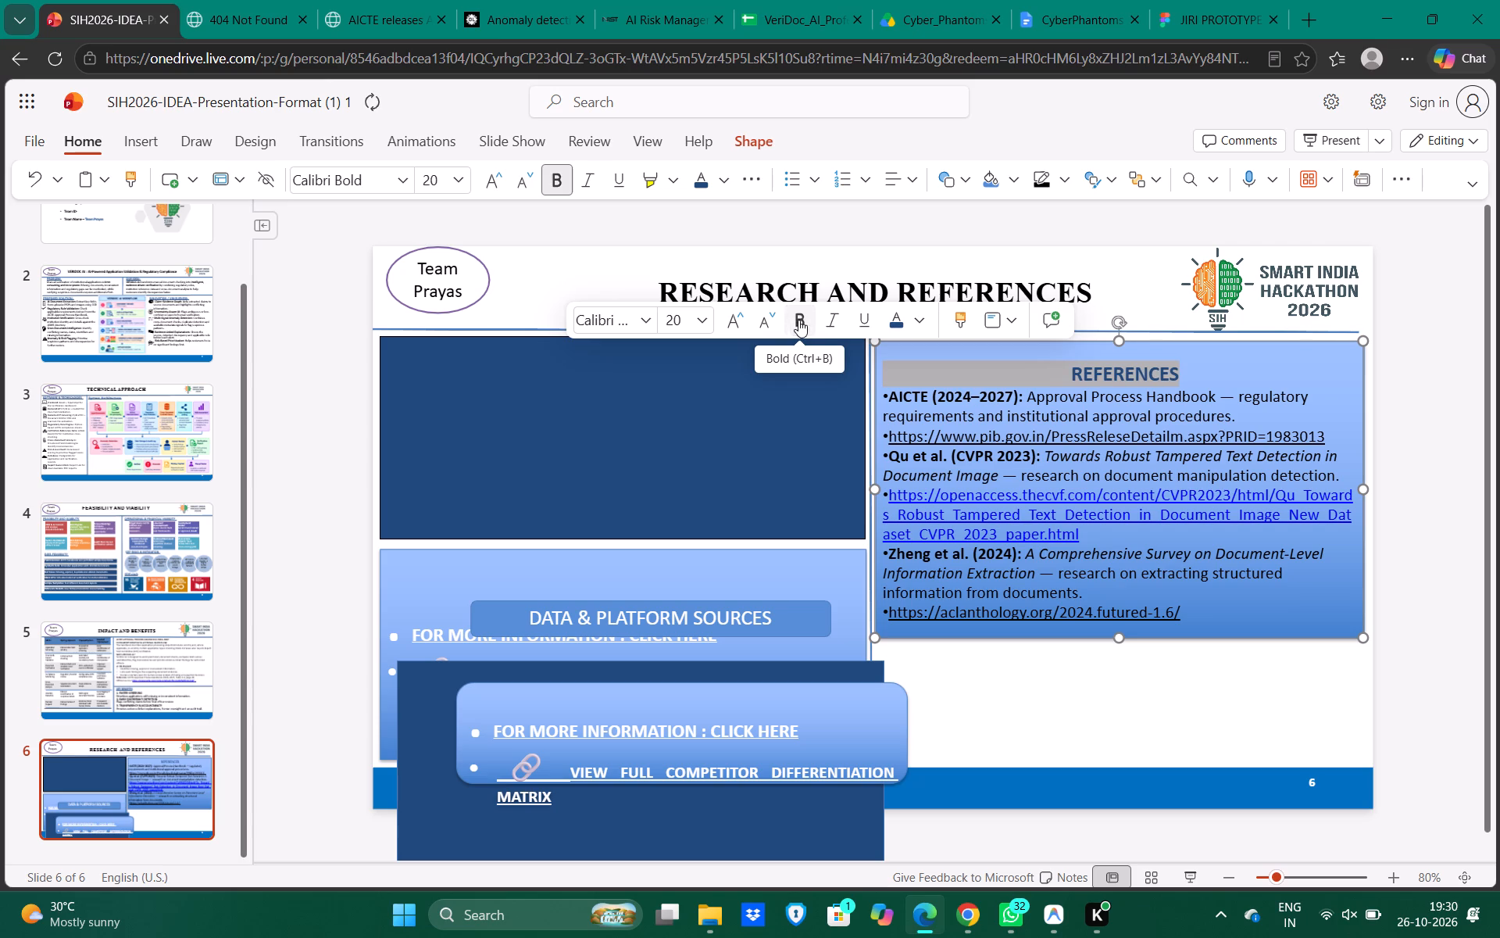
left_click(801, 327)
left_click(801, 327)
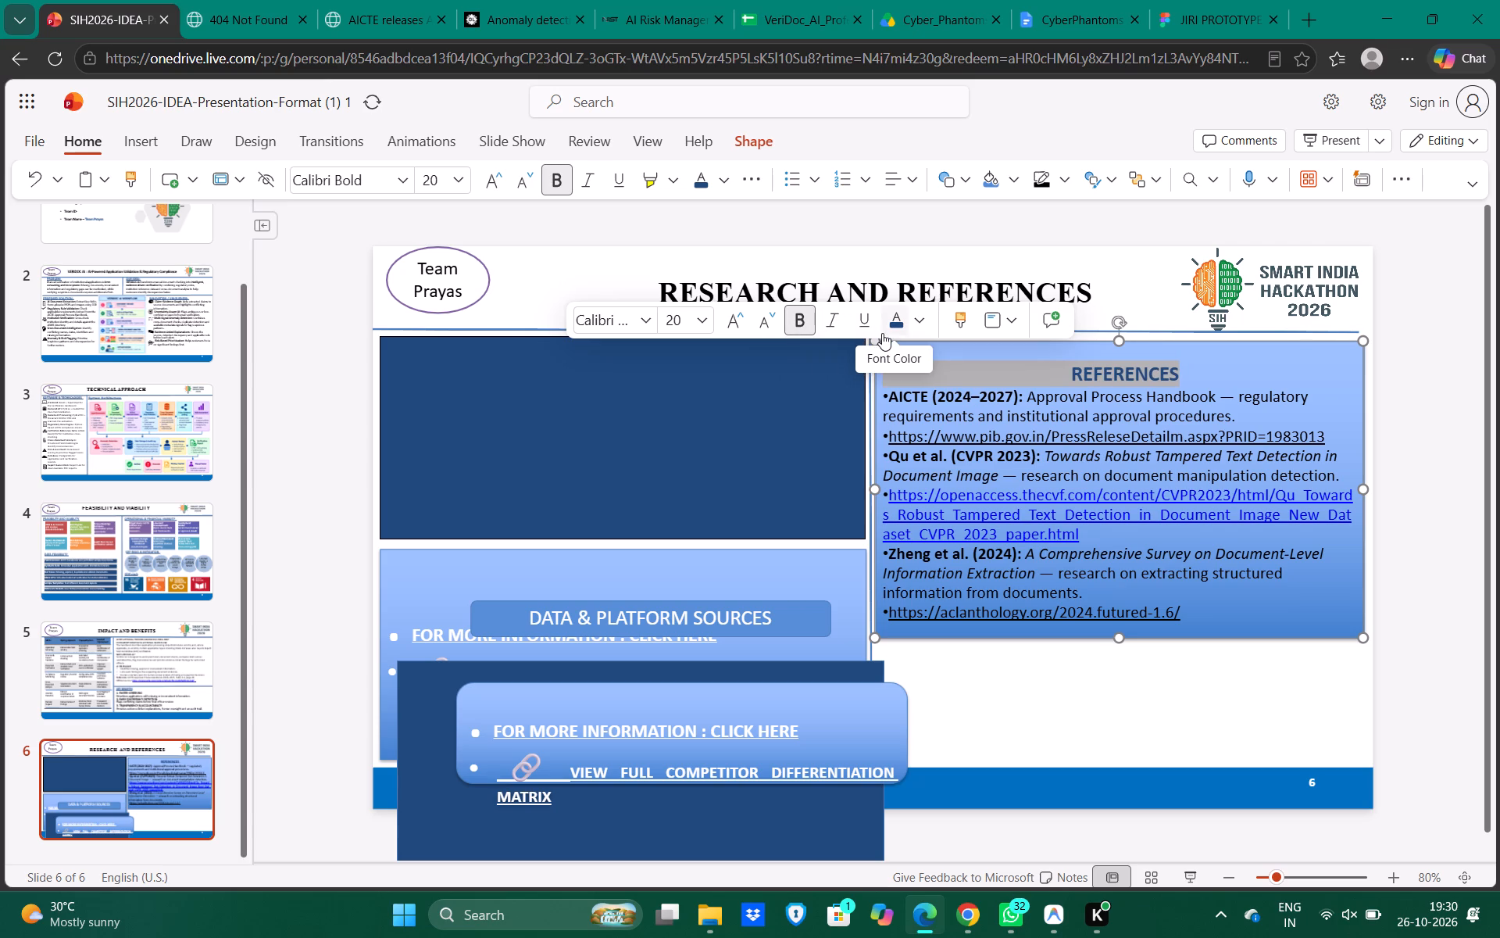
left_click(1132, 703)
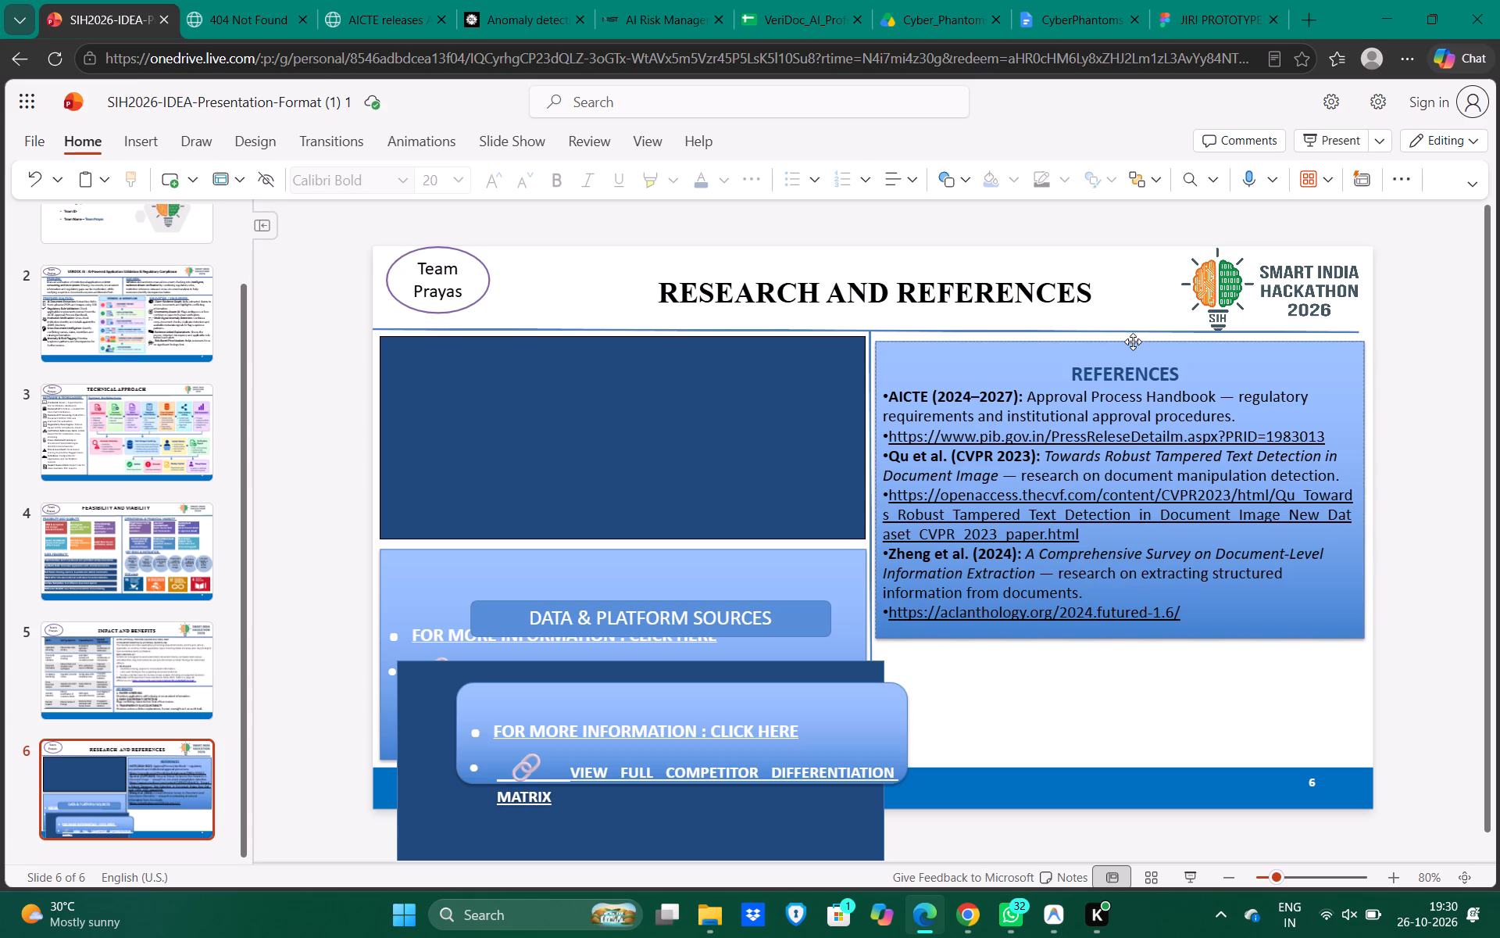
Align the references box's top with the large dark blue box beside it and resize it to about 6.63" wide by 3.50" high.
left_click(1135, 361)
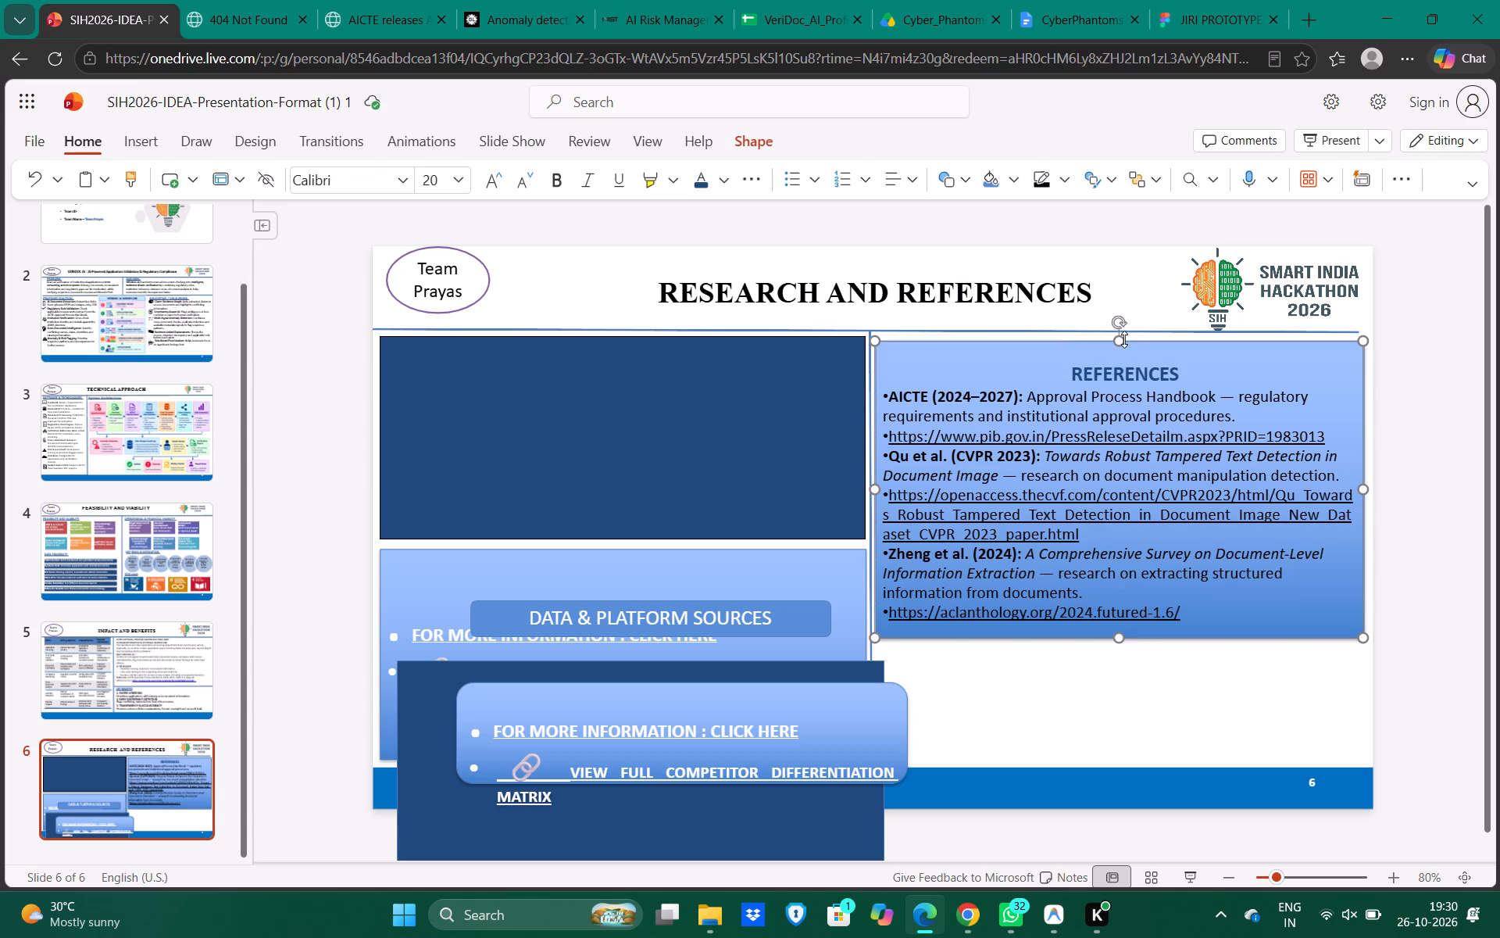
left_click_drag(1122, 342, 1124, 360)
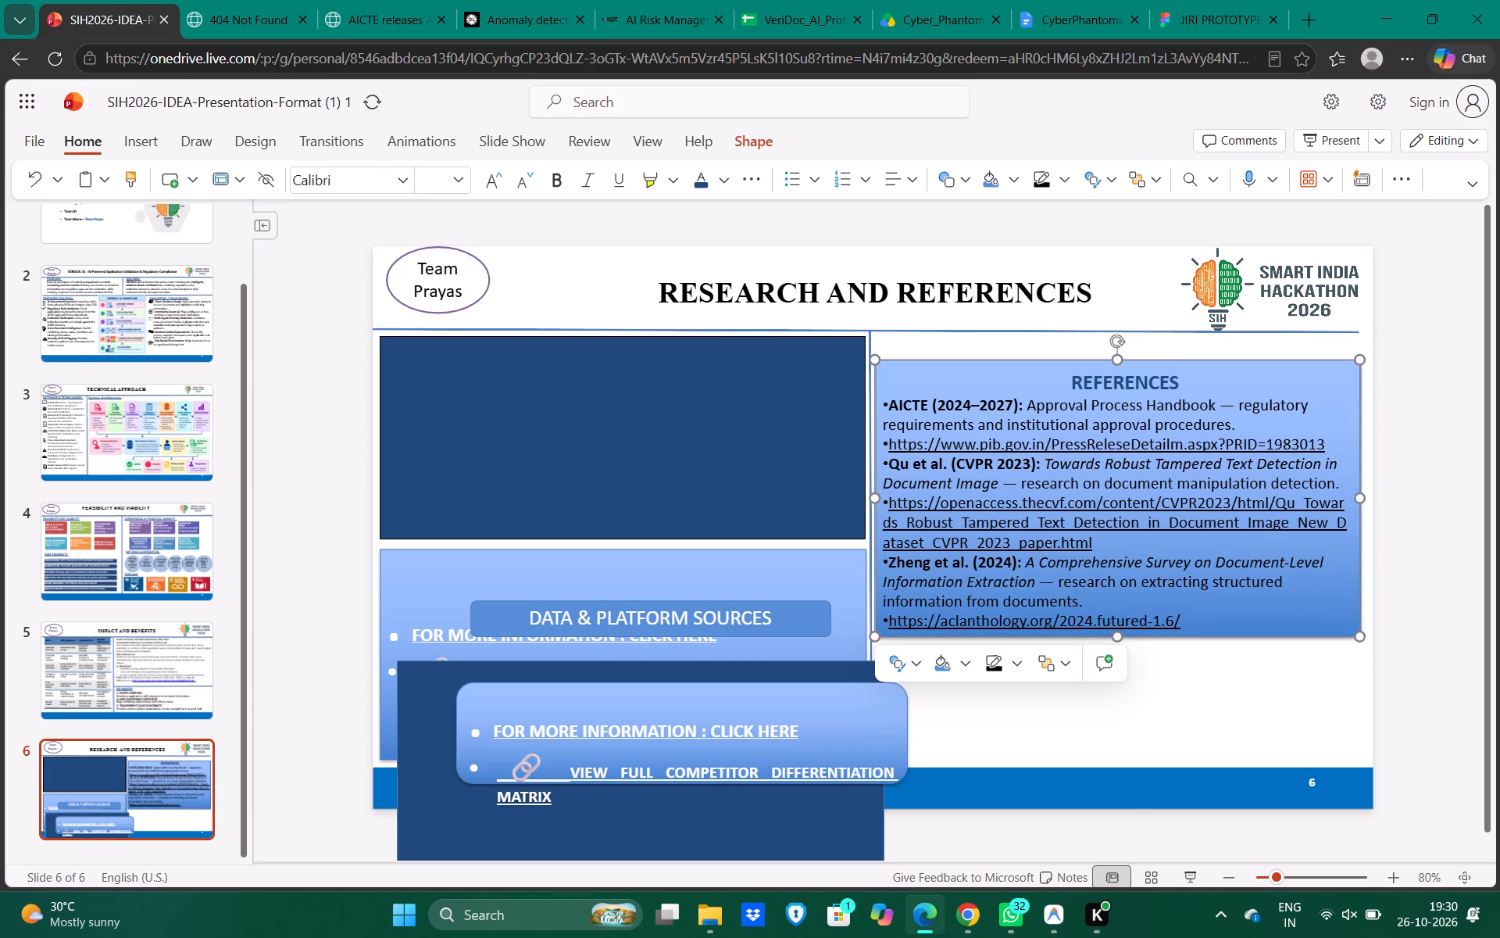
left_click_drag(1135, 361, 1148, 342)
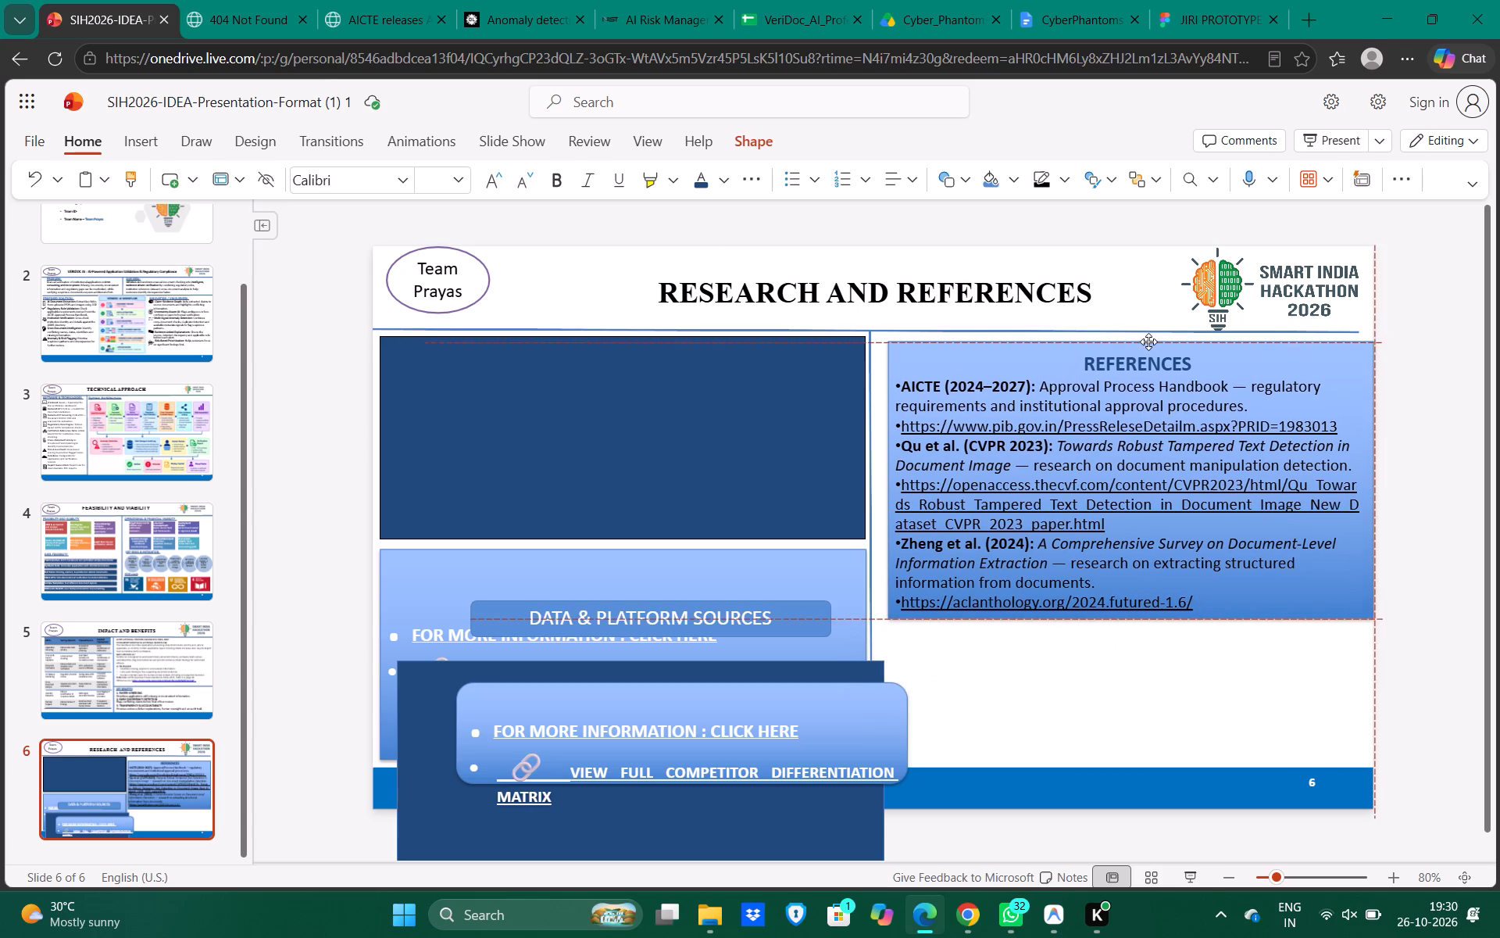
left_click_drag(1148, 342, 1133, 340)
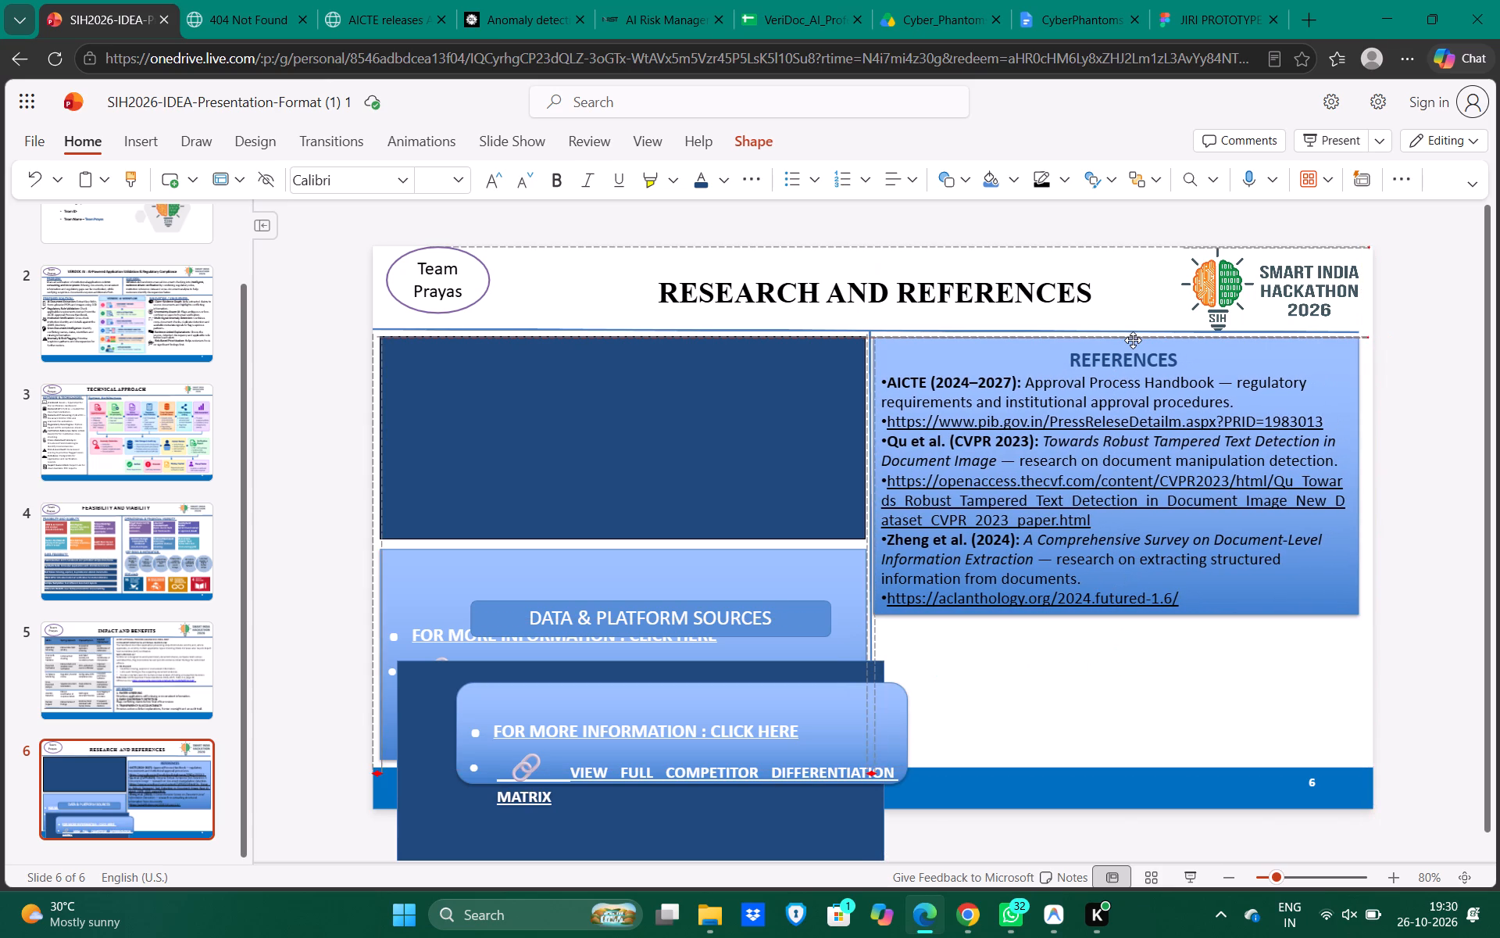
left_click_drag(1133, 340, 1141, 340)
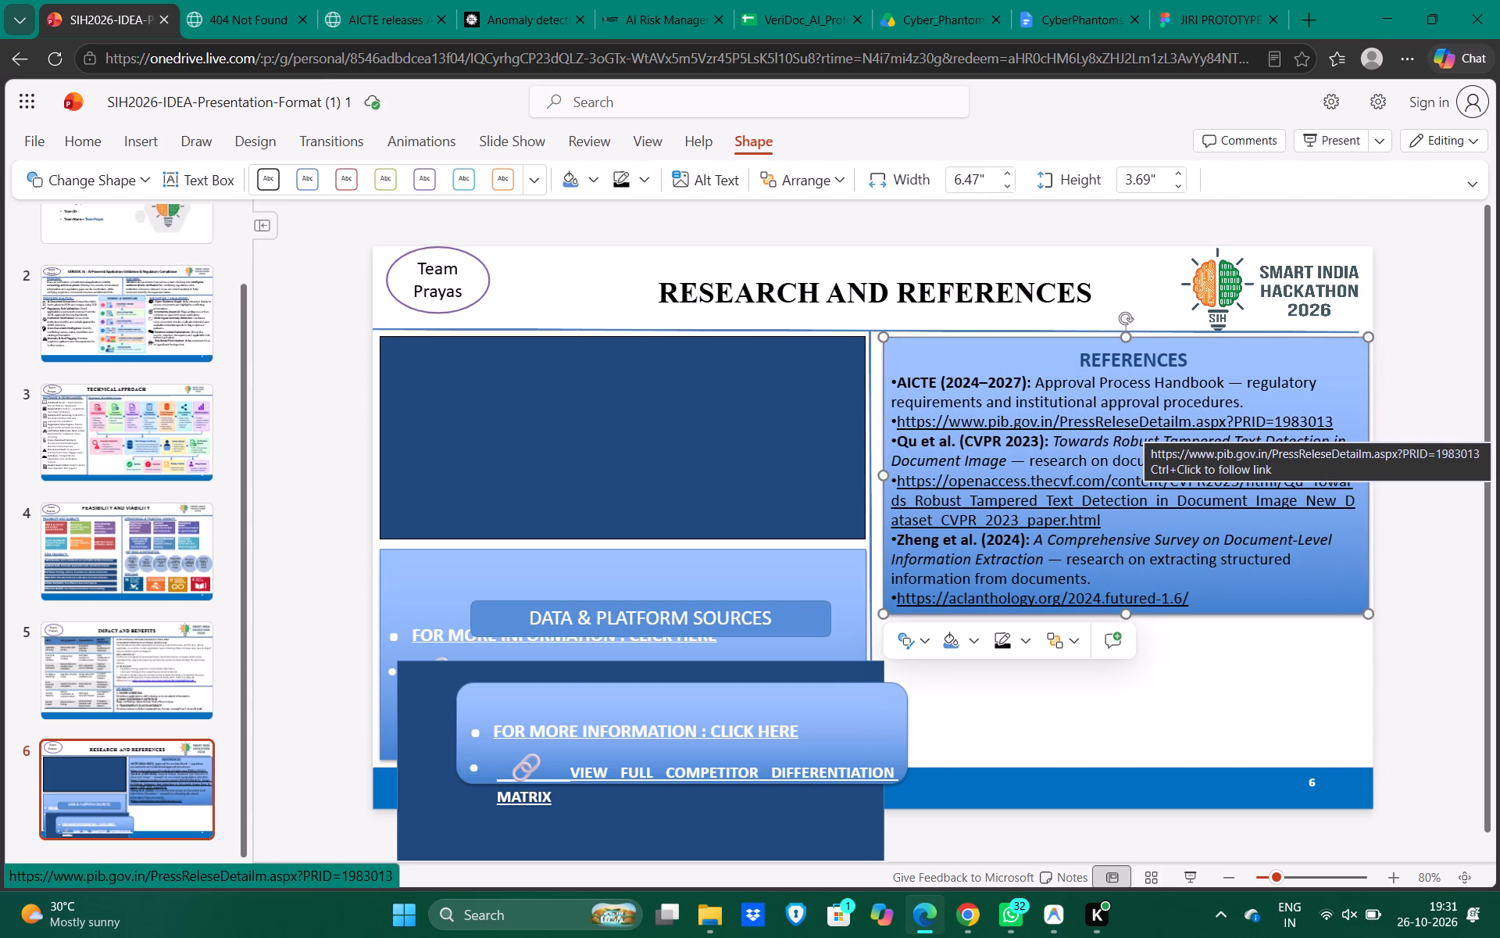
left_click(884, 478)
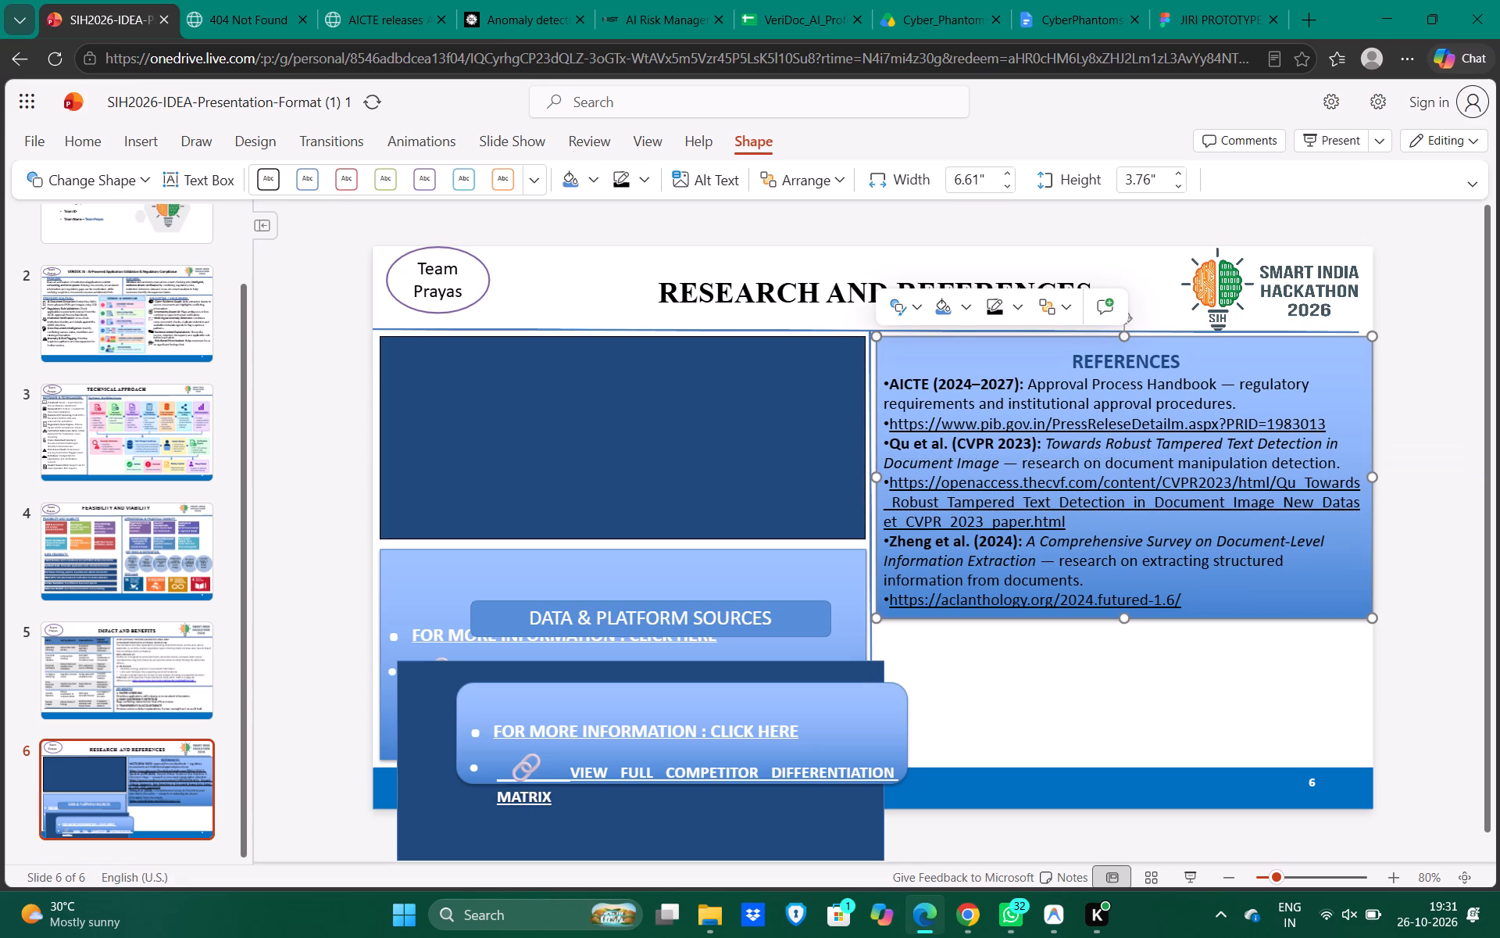
left_click_drag(1127, 623, 1126, 619)
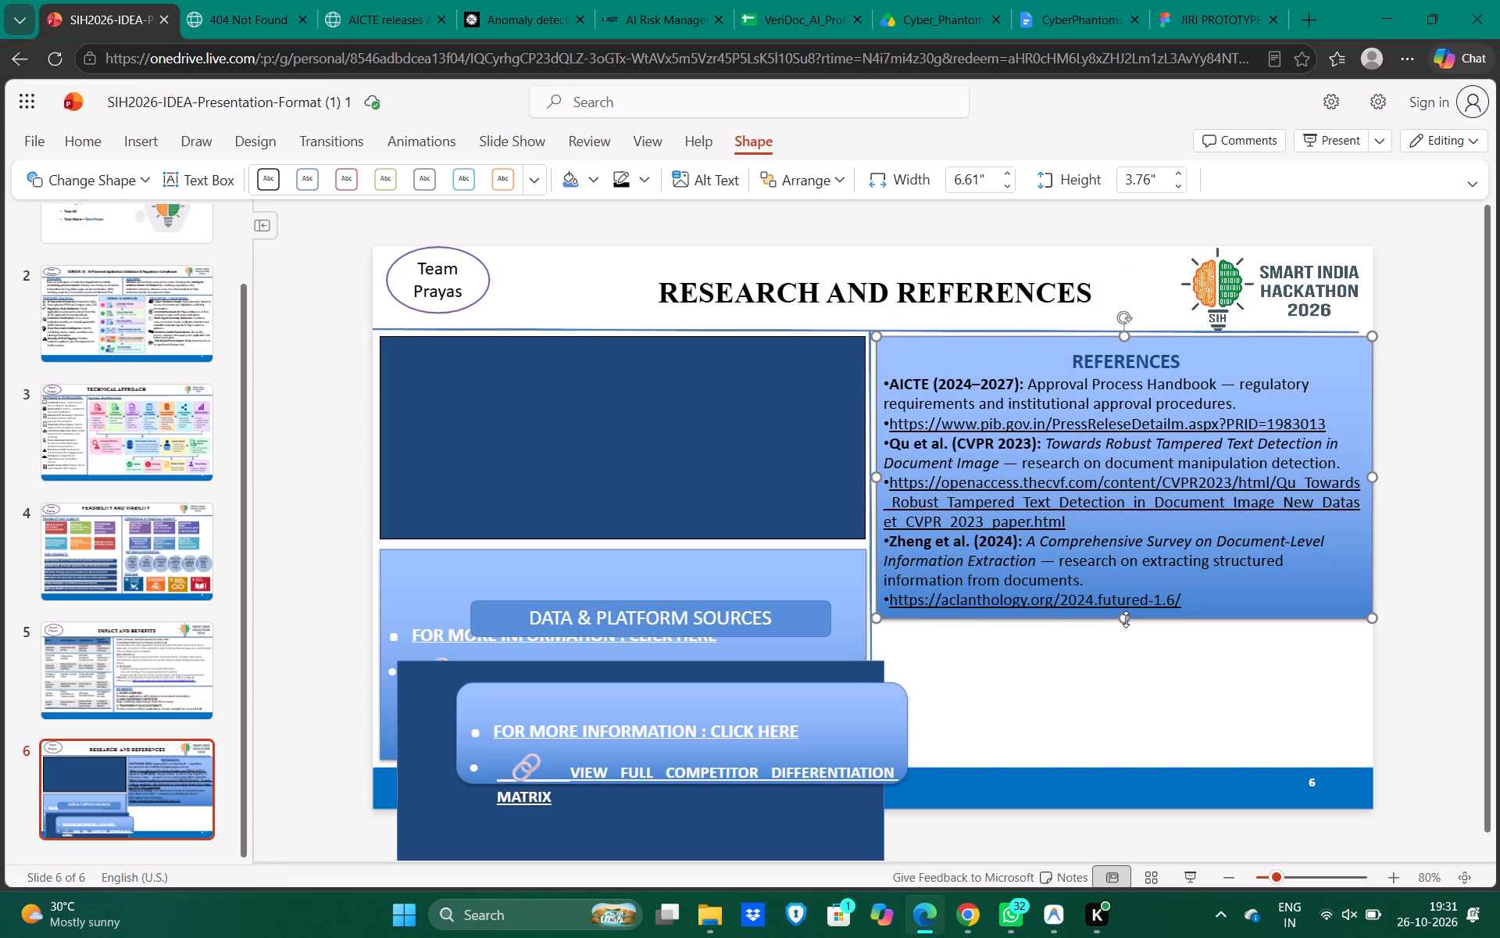
left_click_drag(1126, 619, 1126, 603)
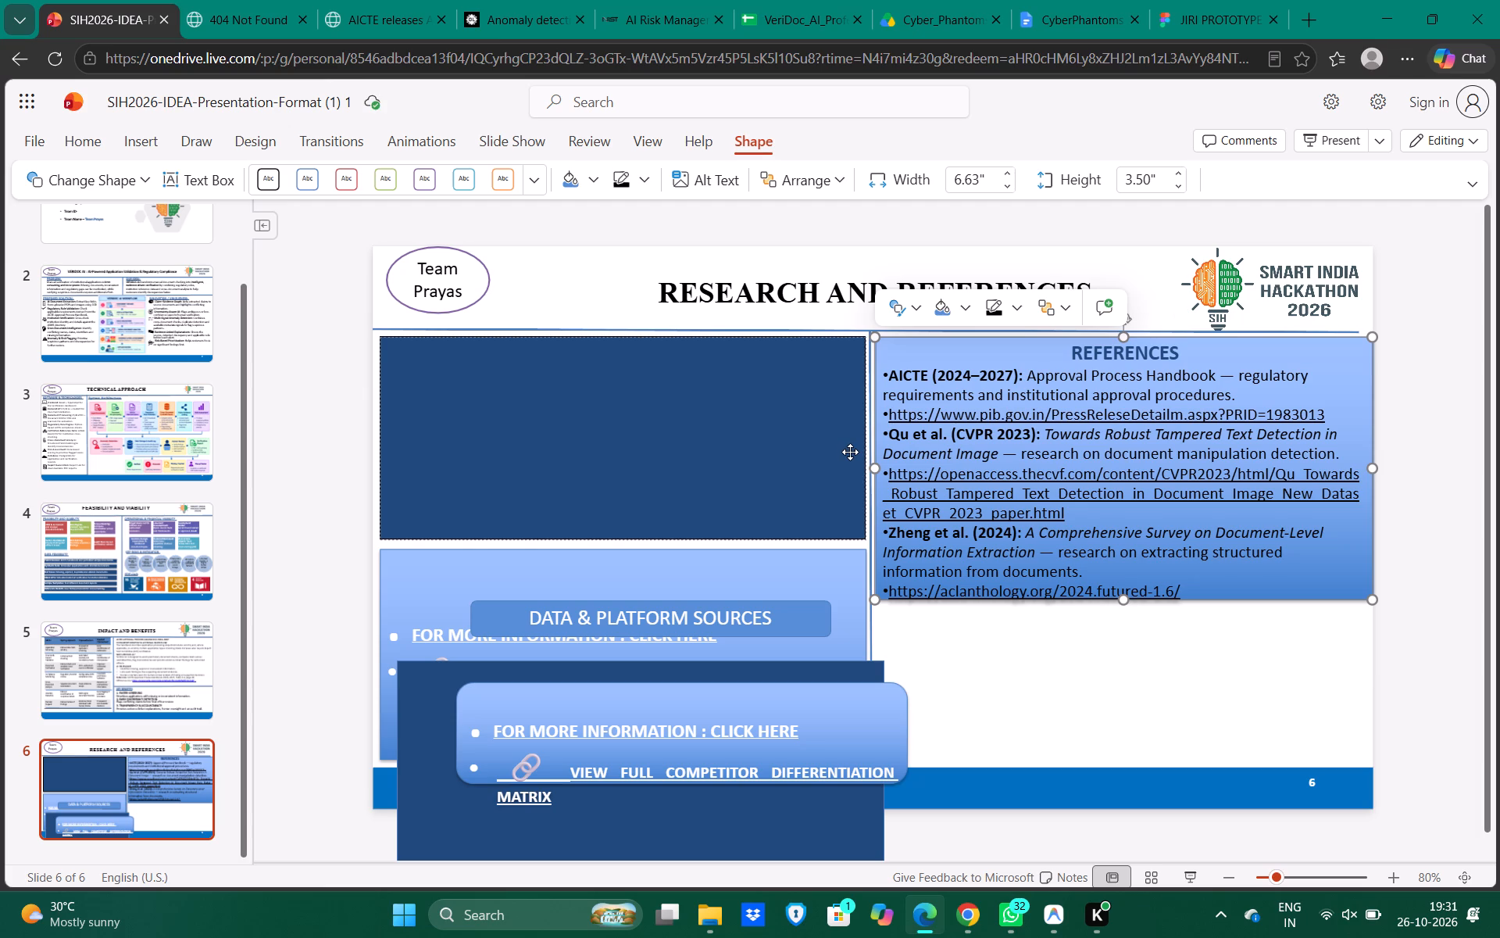
Move the DATA & PLATFORM SOURCES label to the upper edge of the light blue box behind it, near that box's left side.
left_click(677, 622)
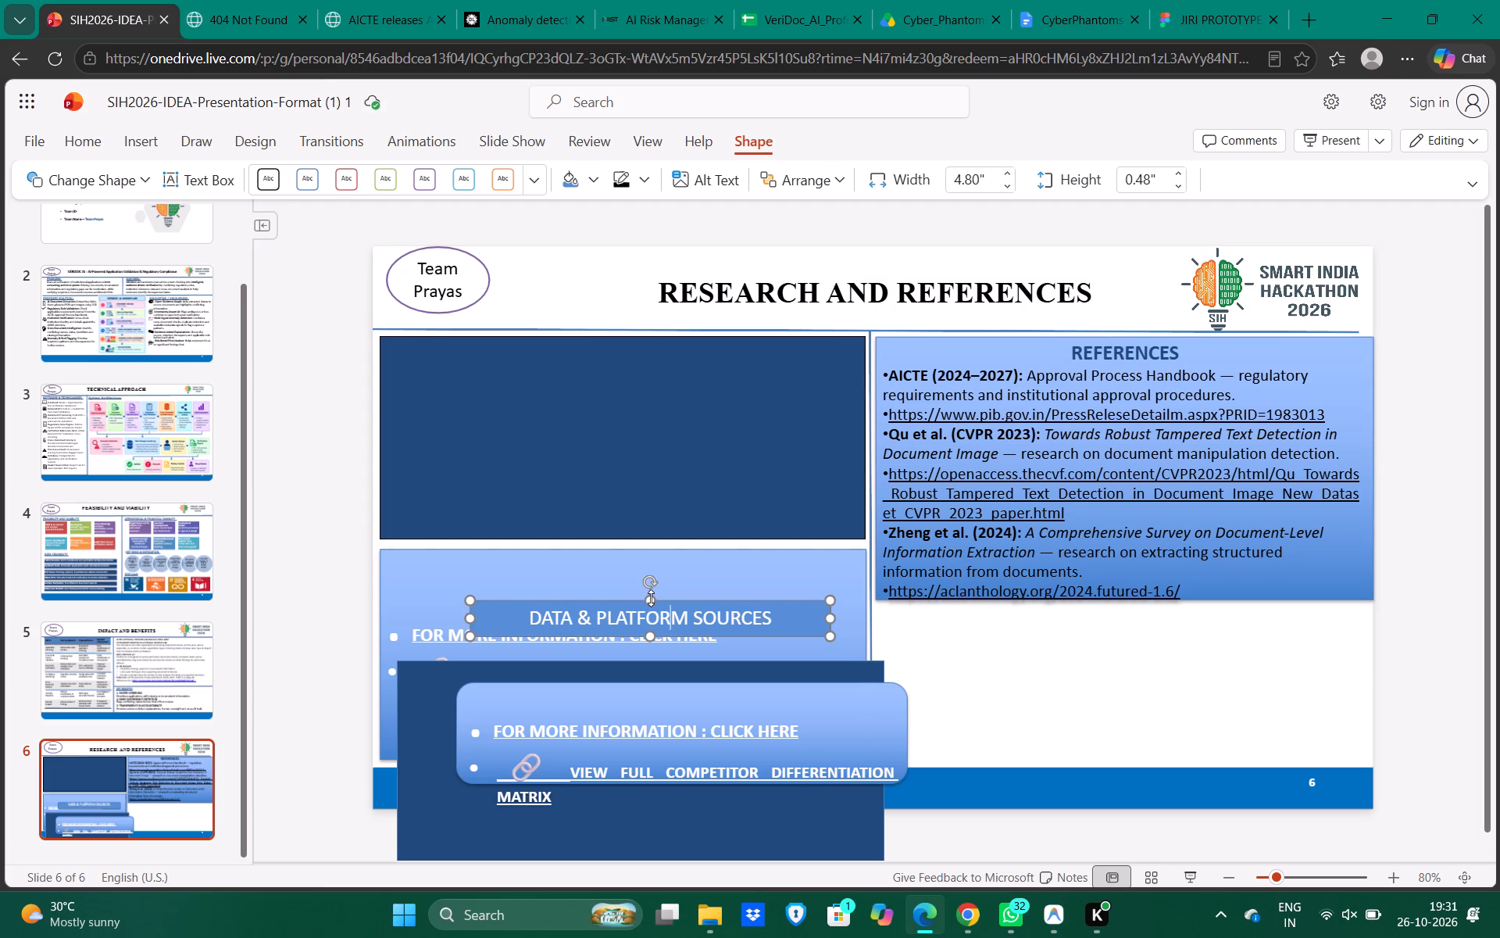
left_click_drag(641, 599, 544, 578)
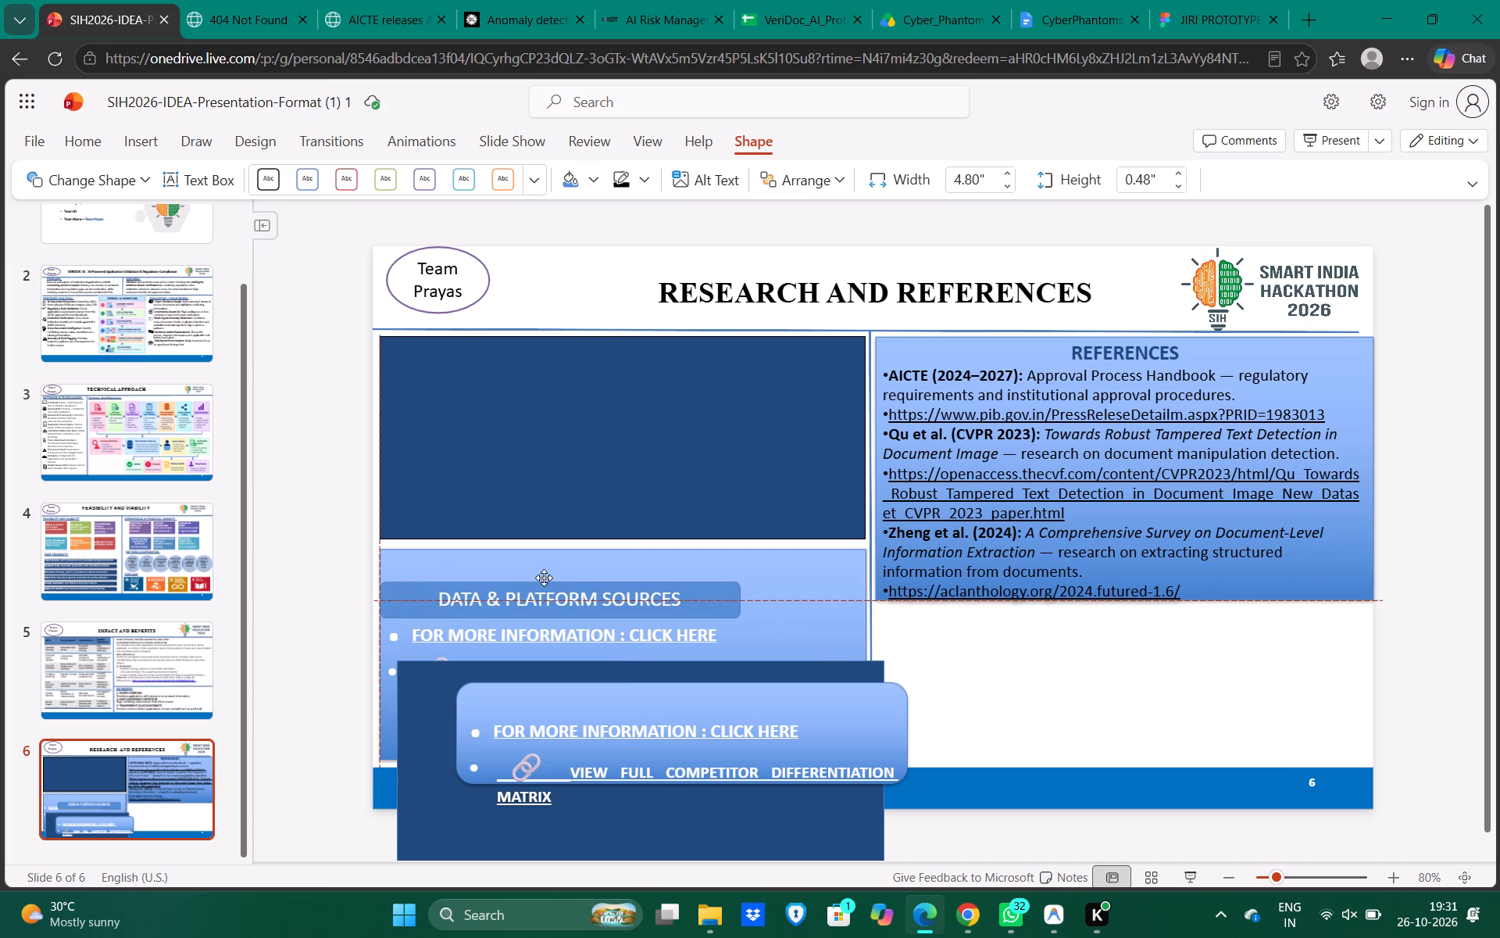
left_click_drag(544, 578, 555, 550)
left_click(774, 615)
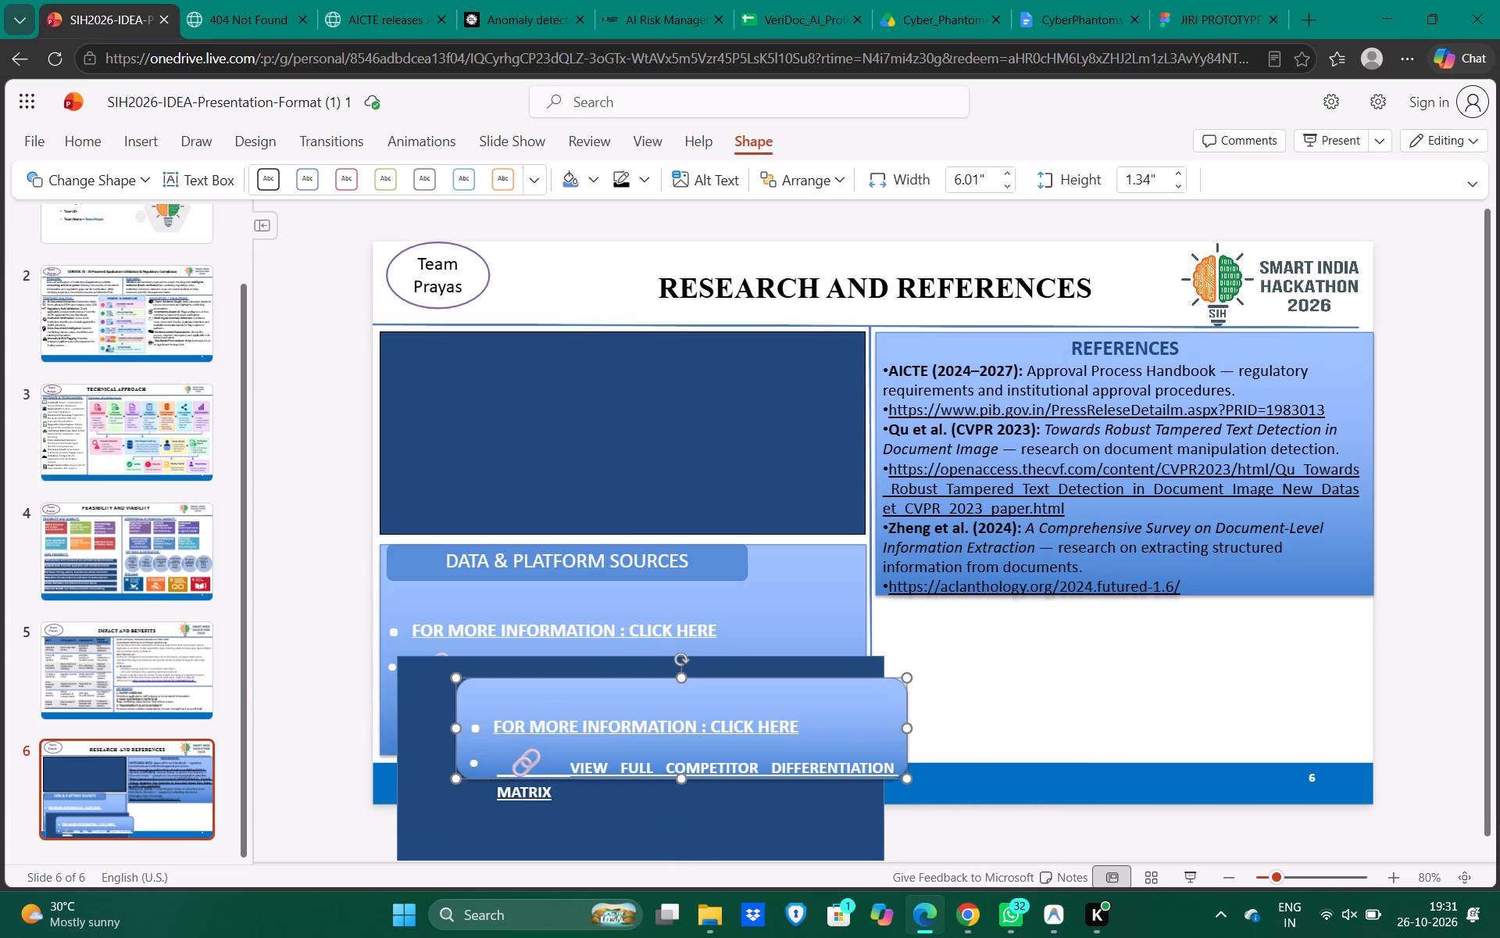
left_click(633, 813)
left_click(477, 822)
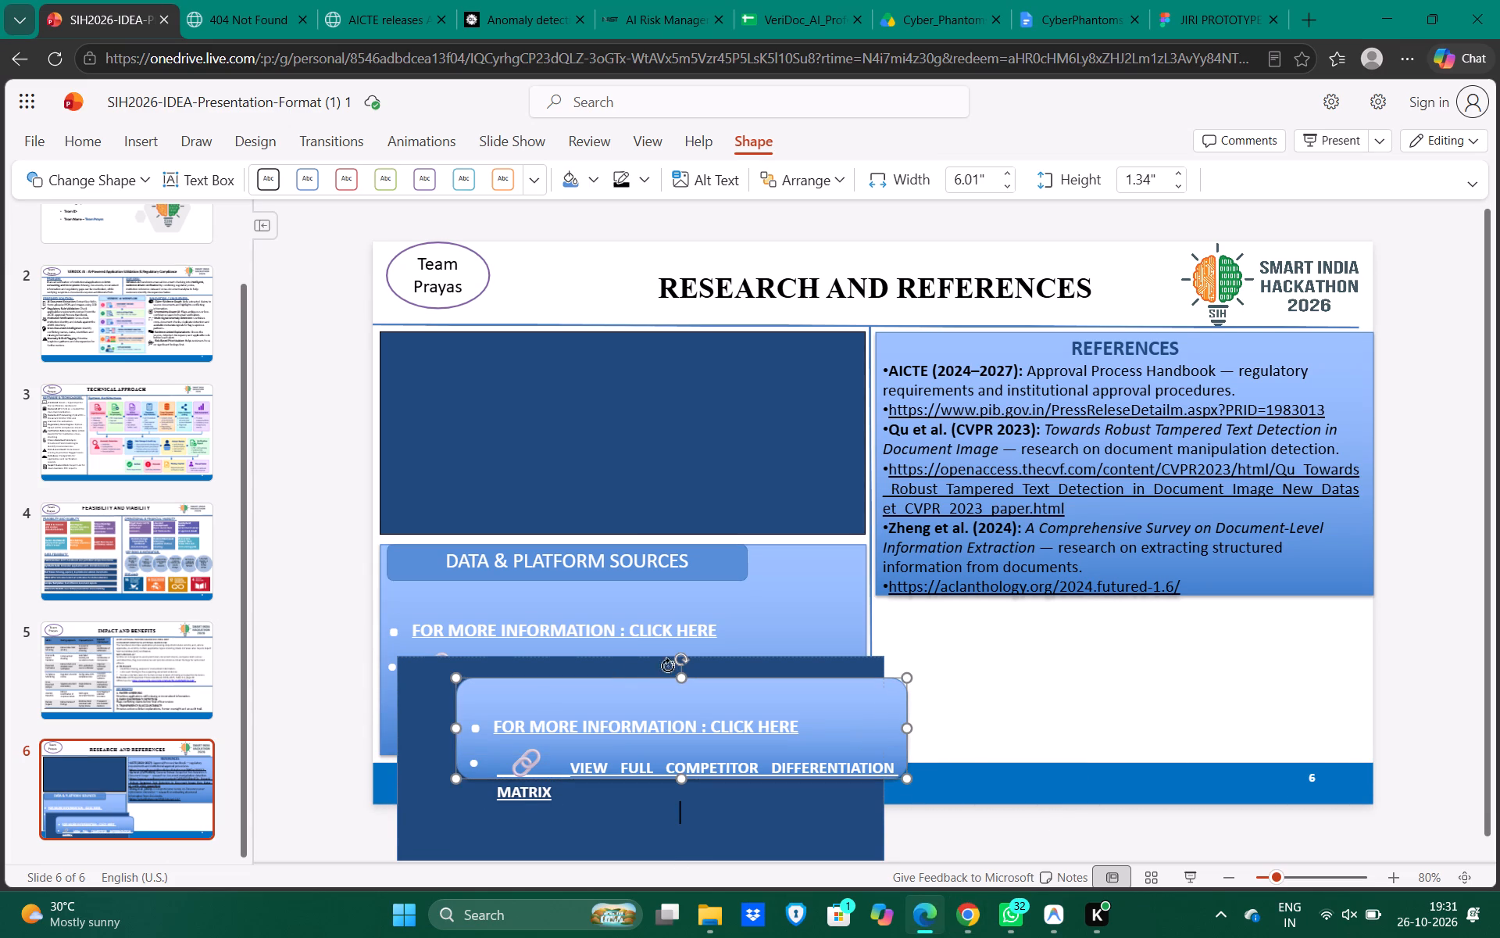
left_click(664, 662)
left_click_drag(664, 662, 749, 661)
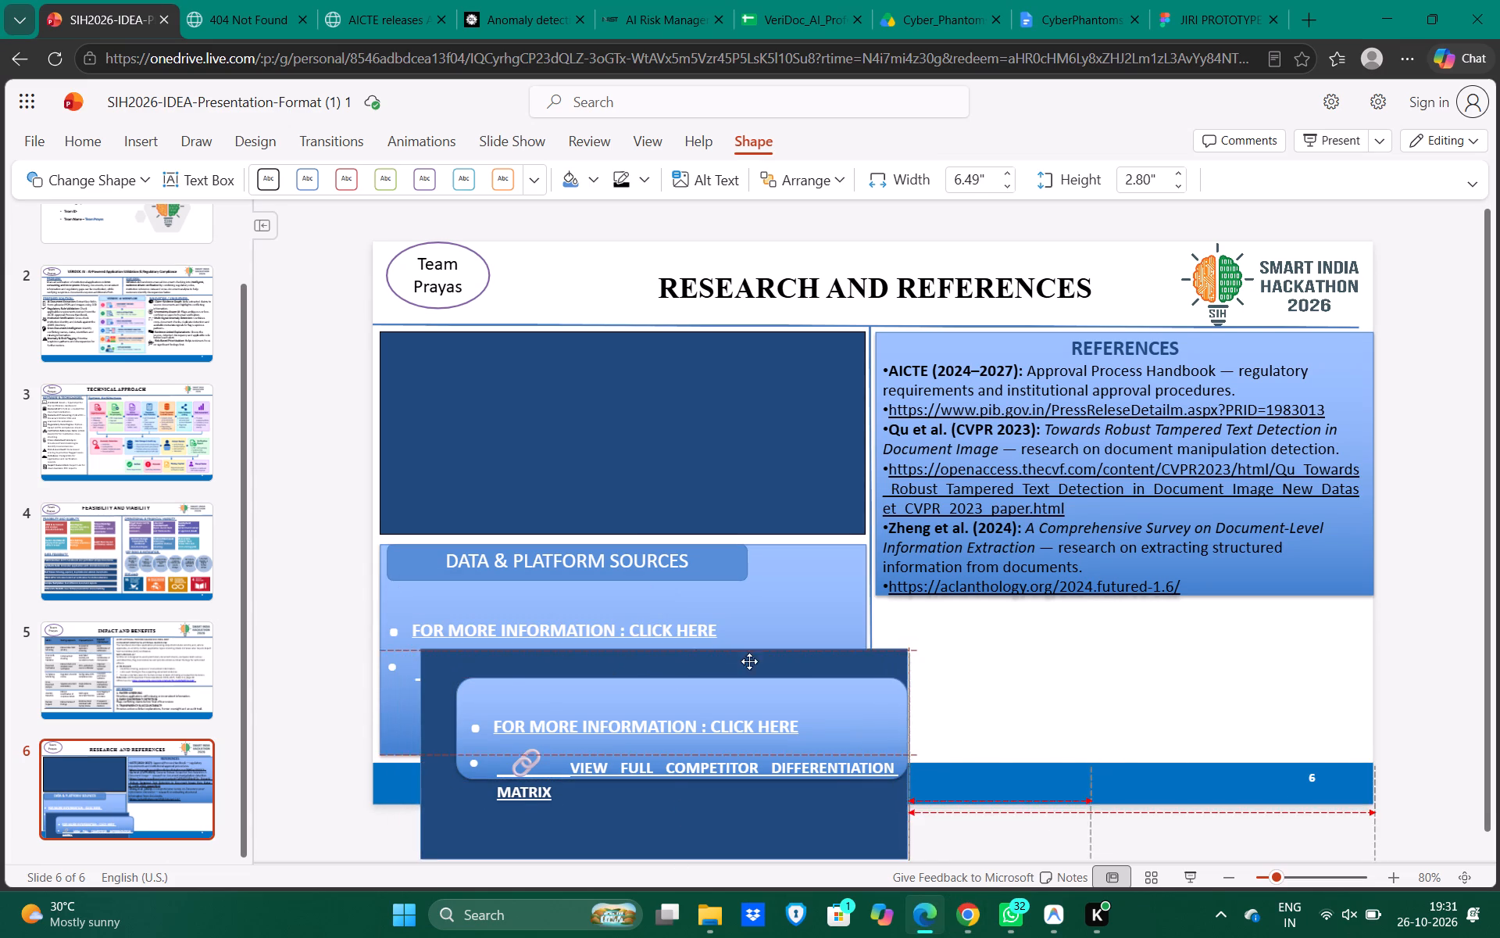
left_click_drag(749, 661, 1111, 608)
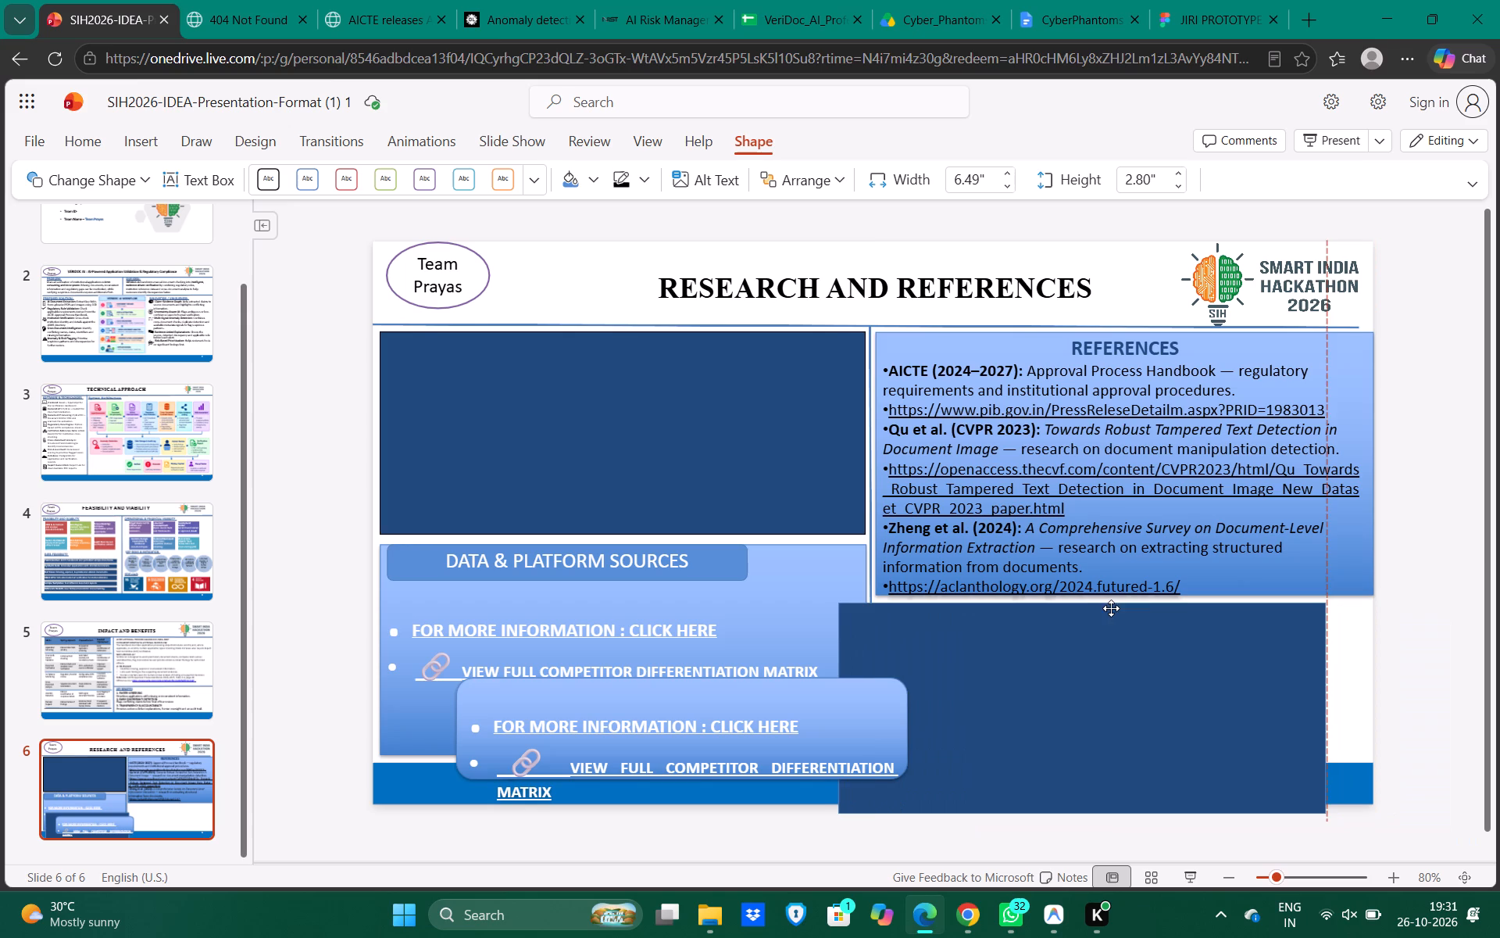
left_click_drag(1111, 608, 1142, 608)
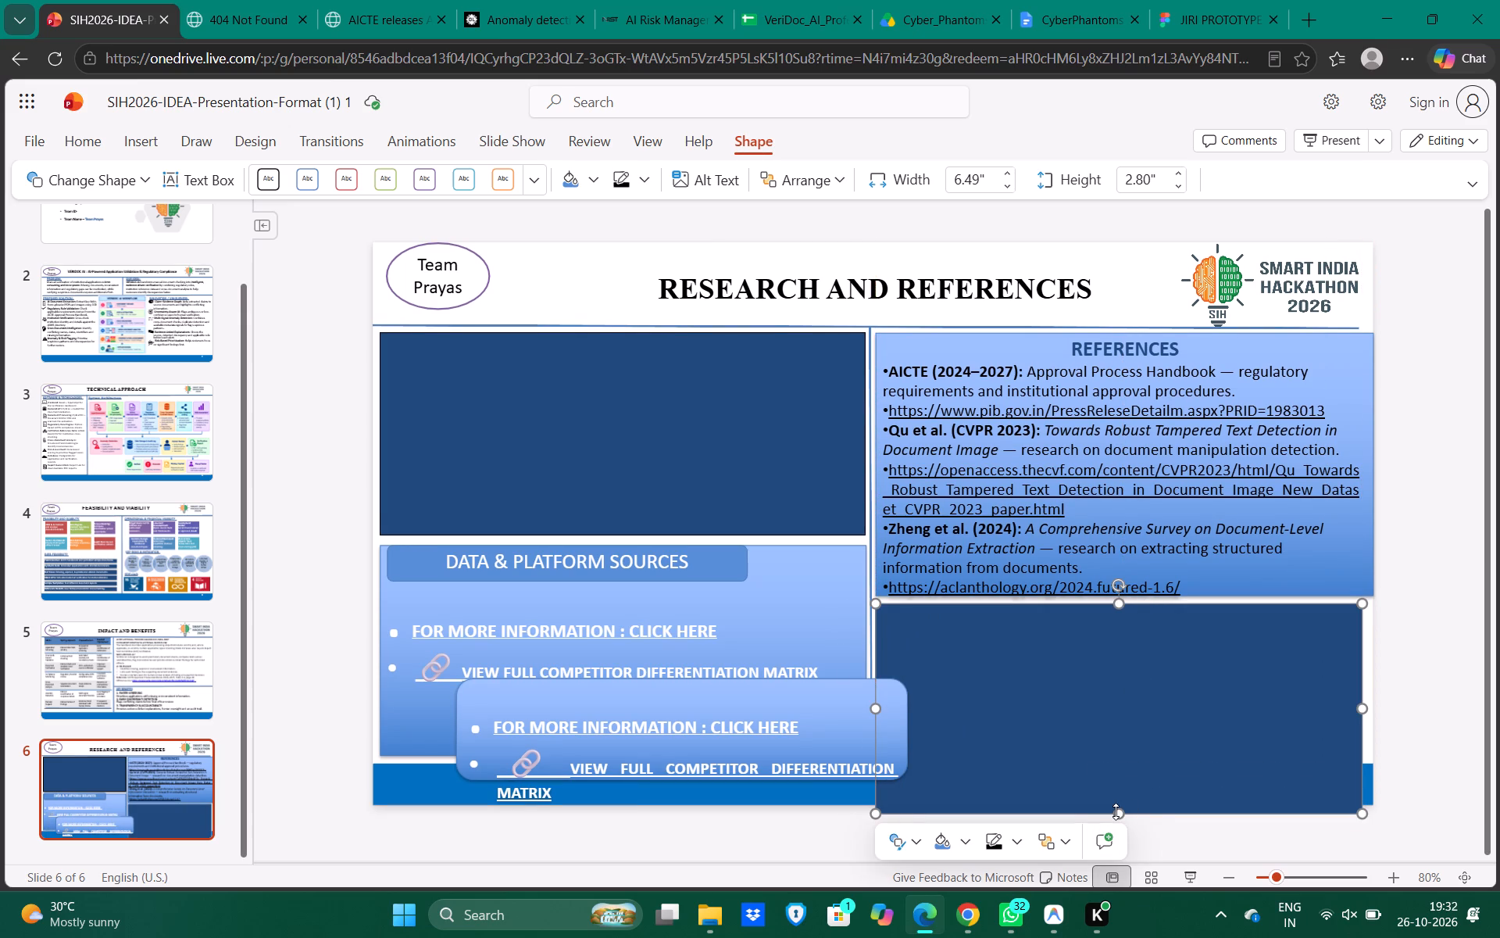
left_click_drag(1118, 814, 1143, 753)
Paste the heading FIELD WORK / REQUIREMENTS STUDY into the dark blue box below the references and format it as 16 pt bold.
left_click(928, 632)
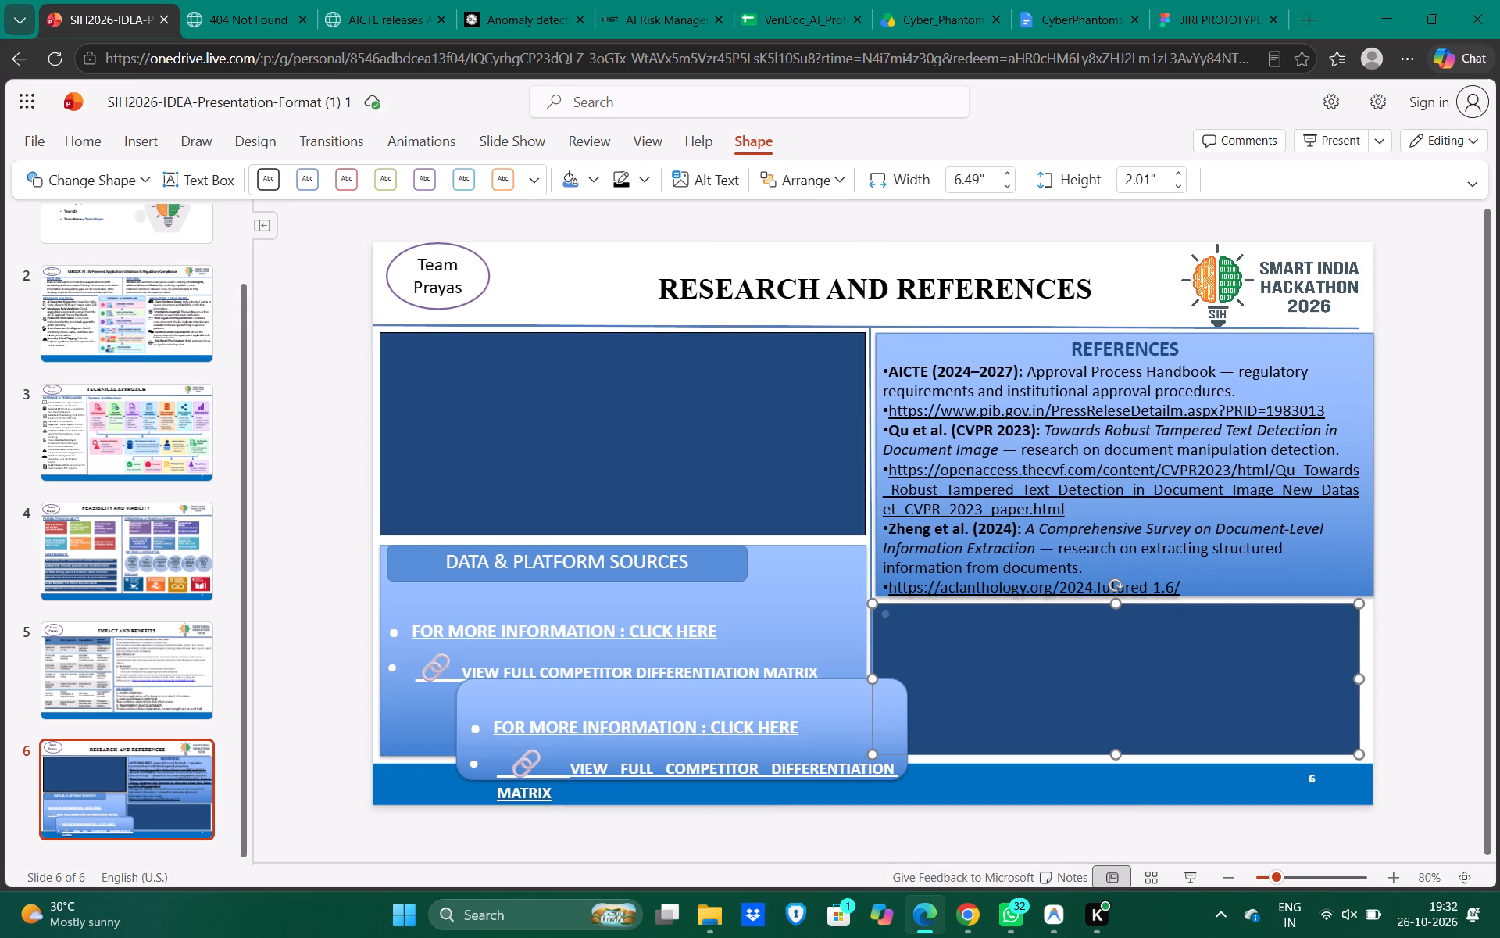
key("ctrl+v")
left_click_drag(993, 639, 933, 616)
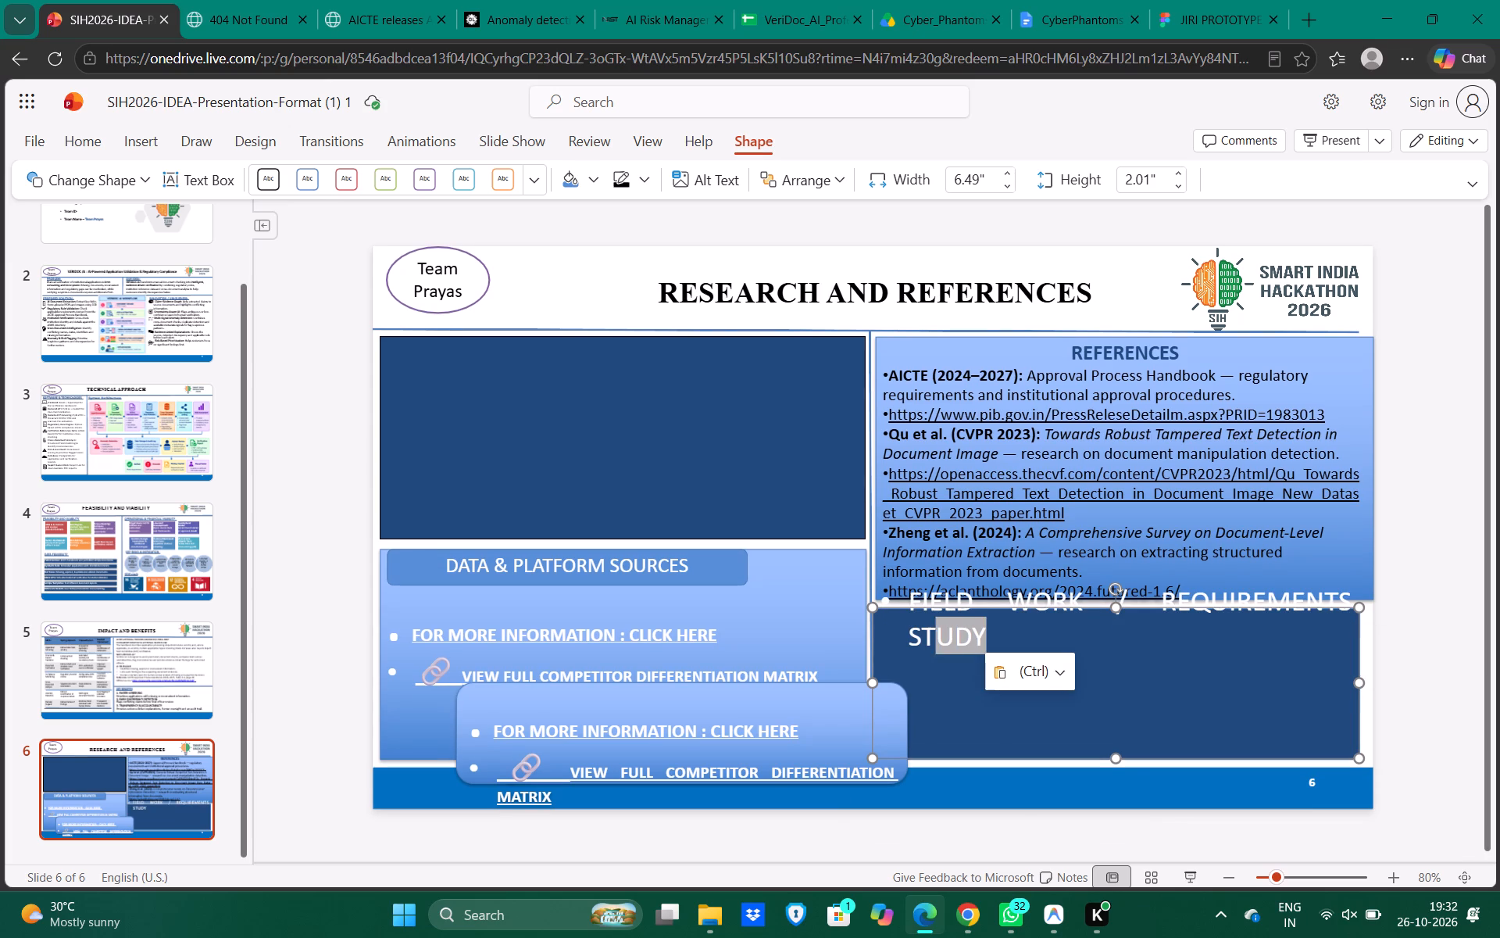
left_click_drag(933, 616, 880, 607)
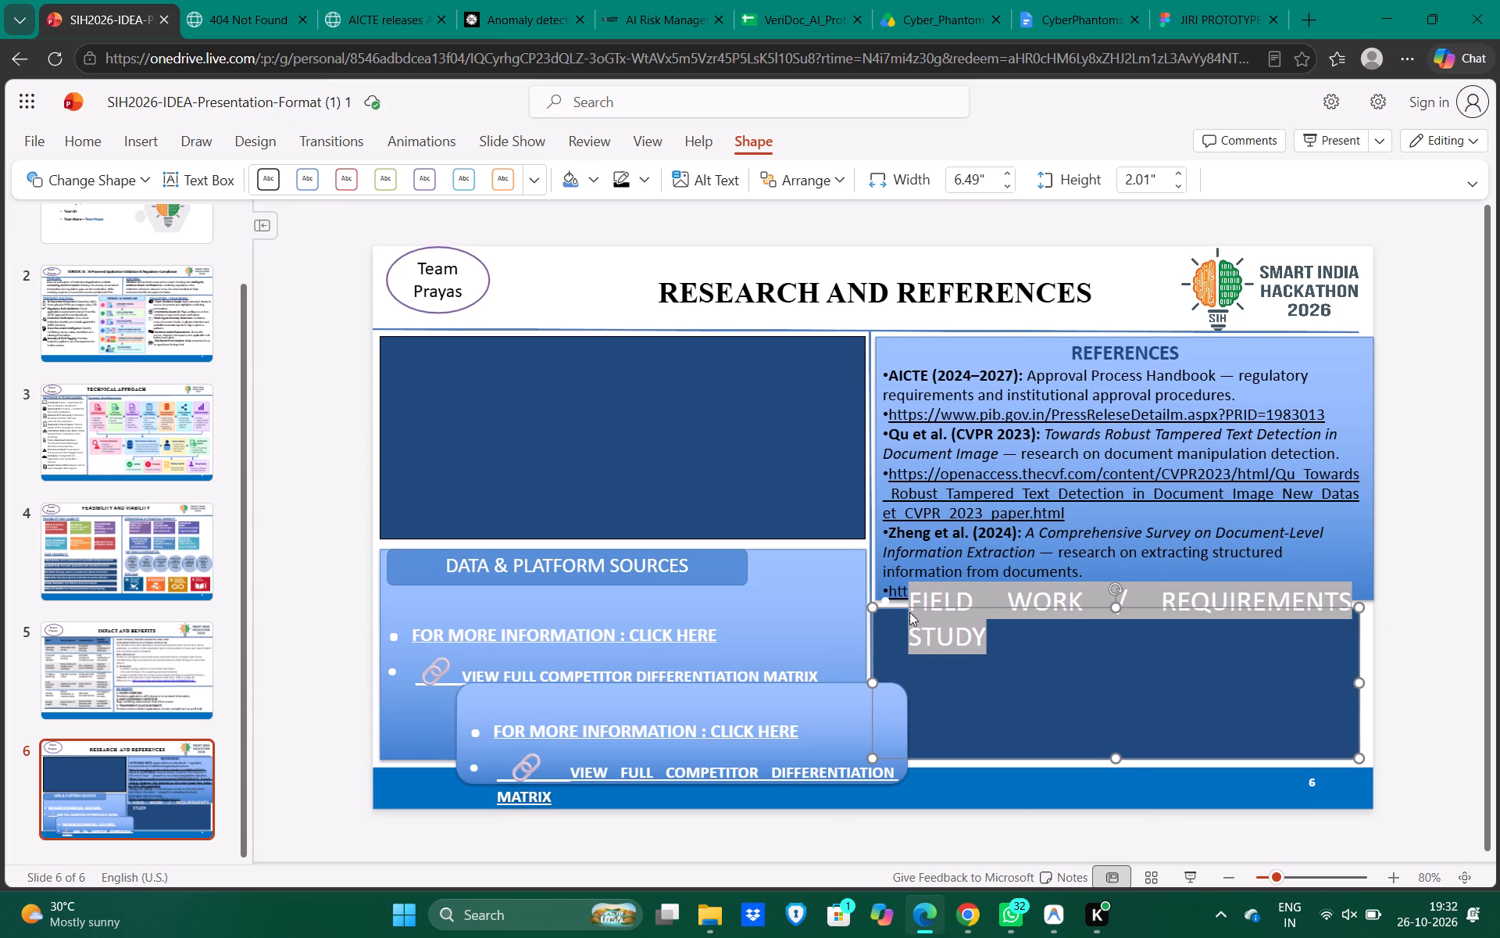
right_click(946, 616)
left_click(1070, 652)
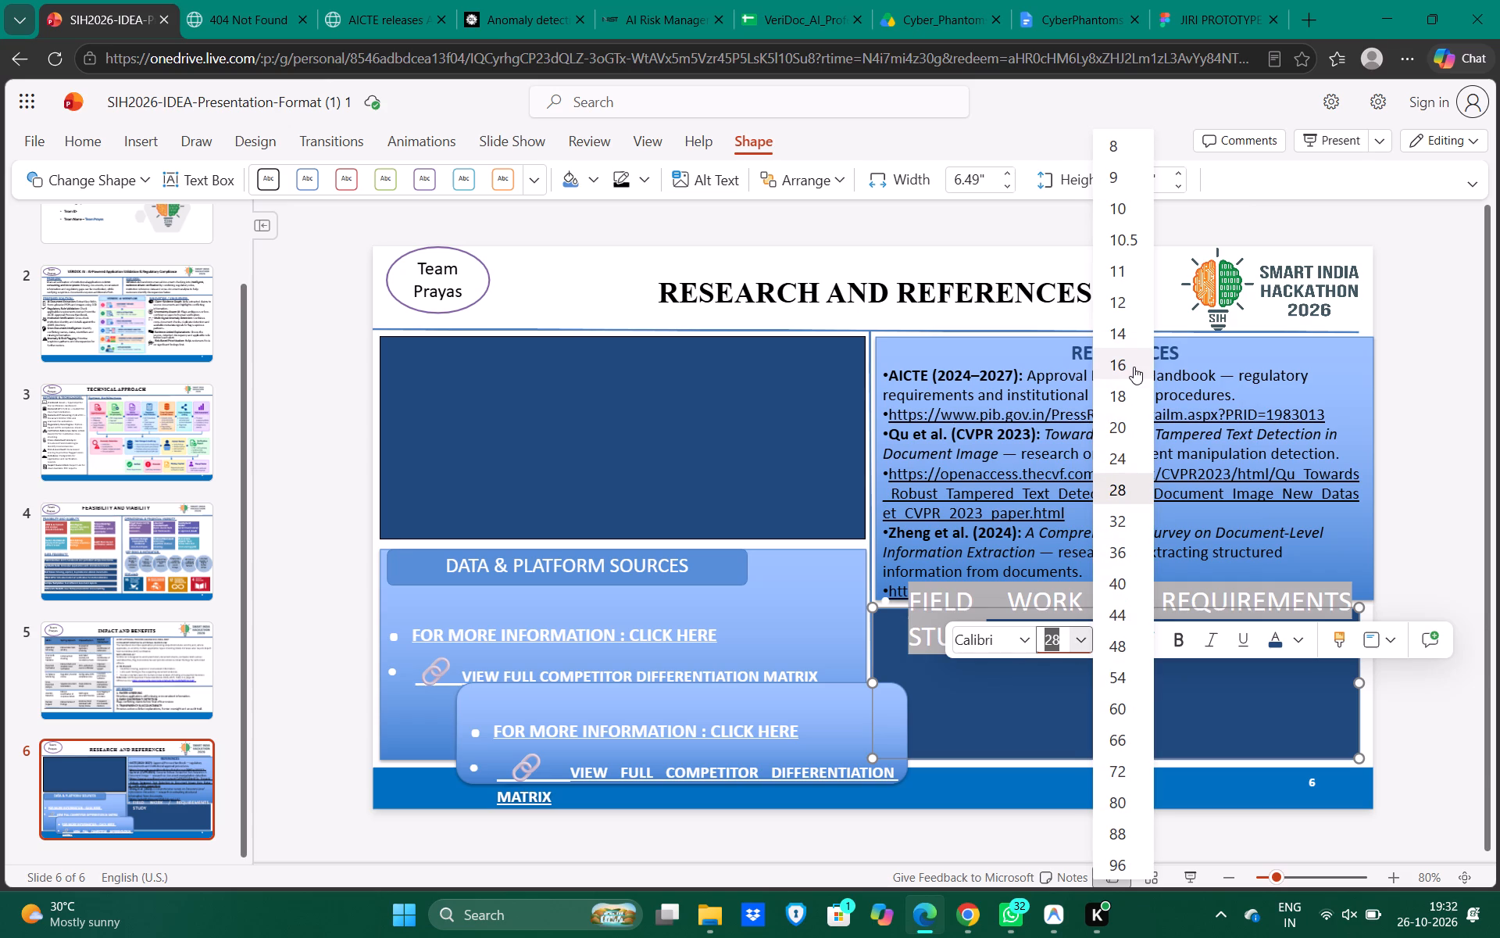
left_click(1134, 367)
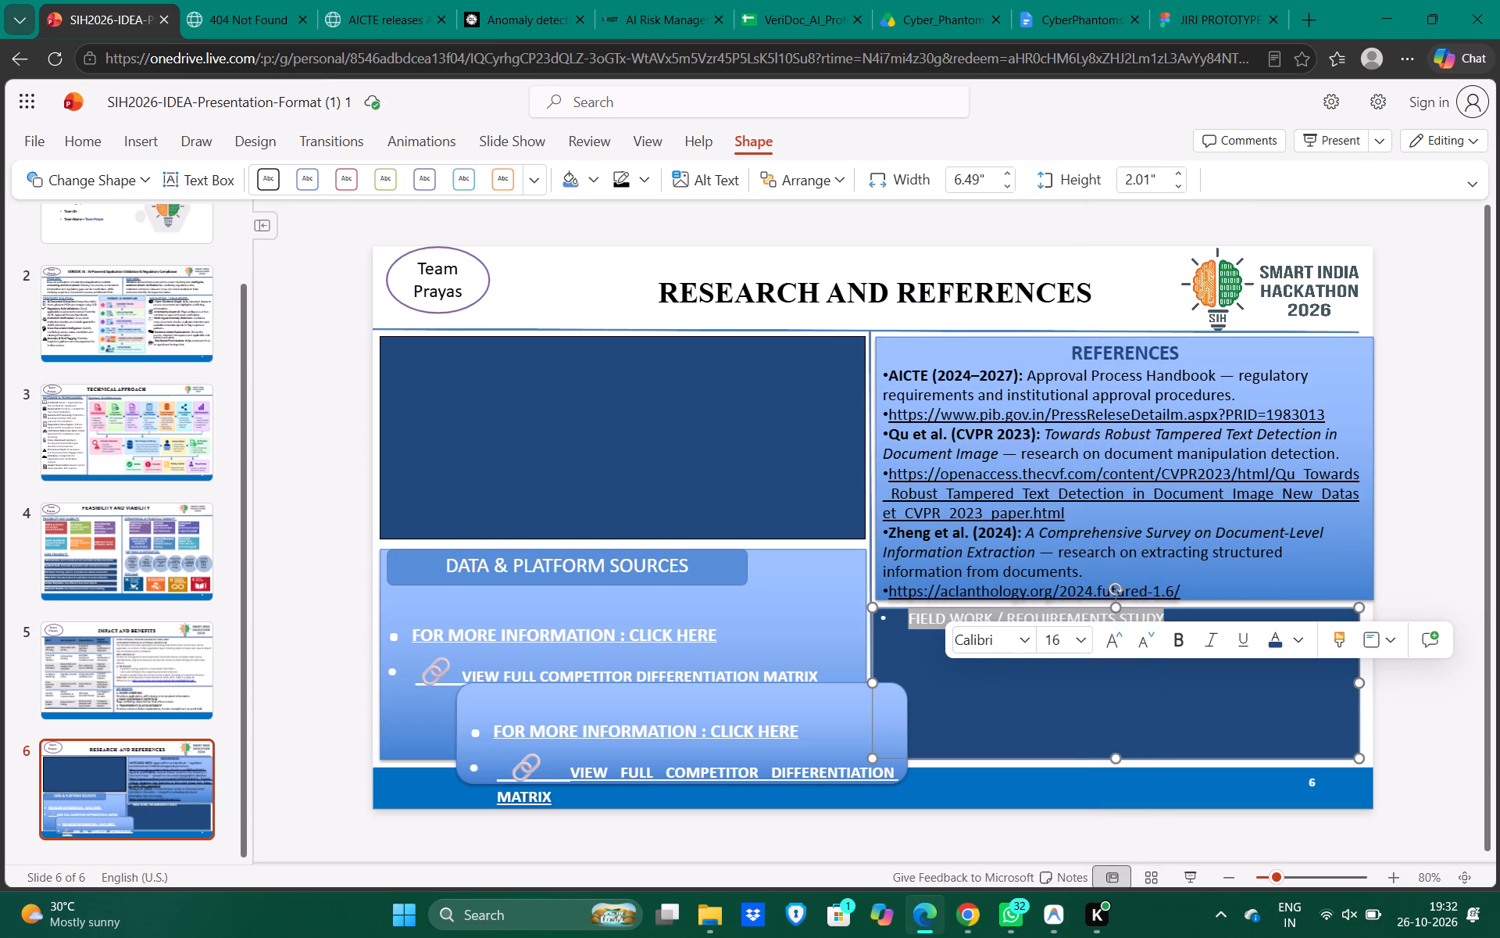
left_click(1127, 710)
left_click_drag(1174, 622, 1060, 614)
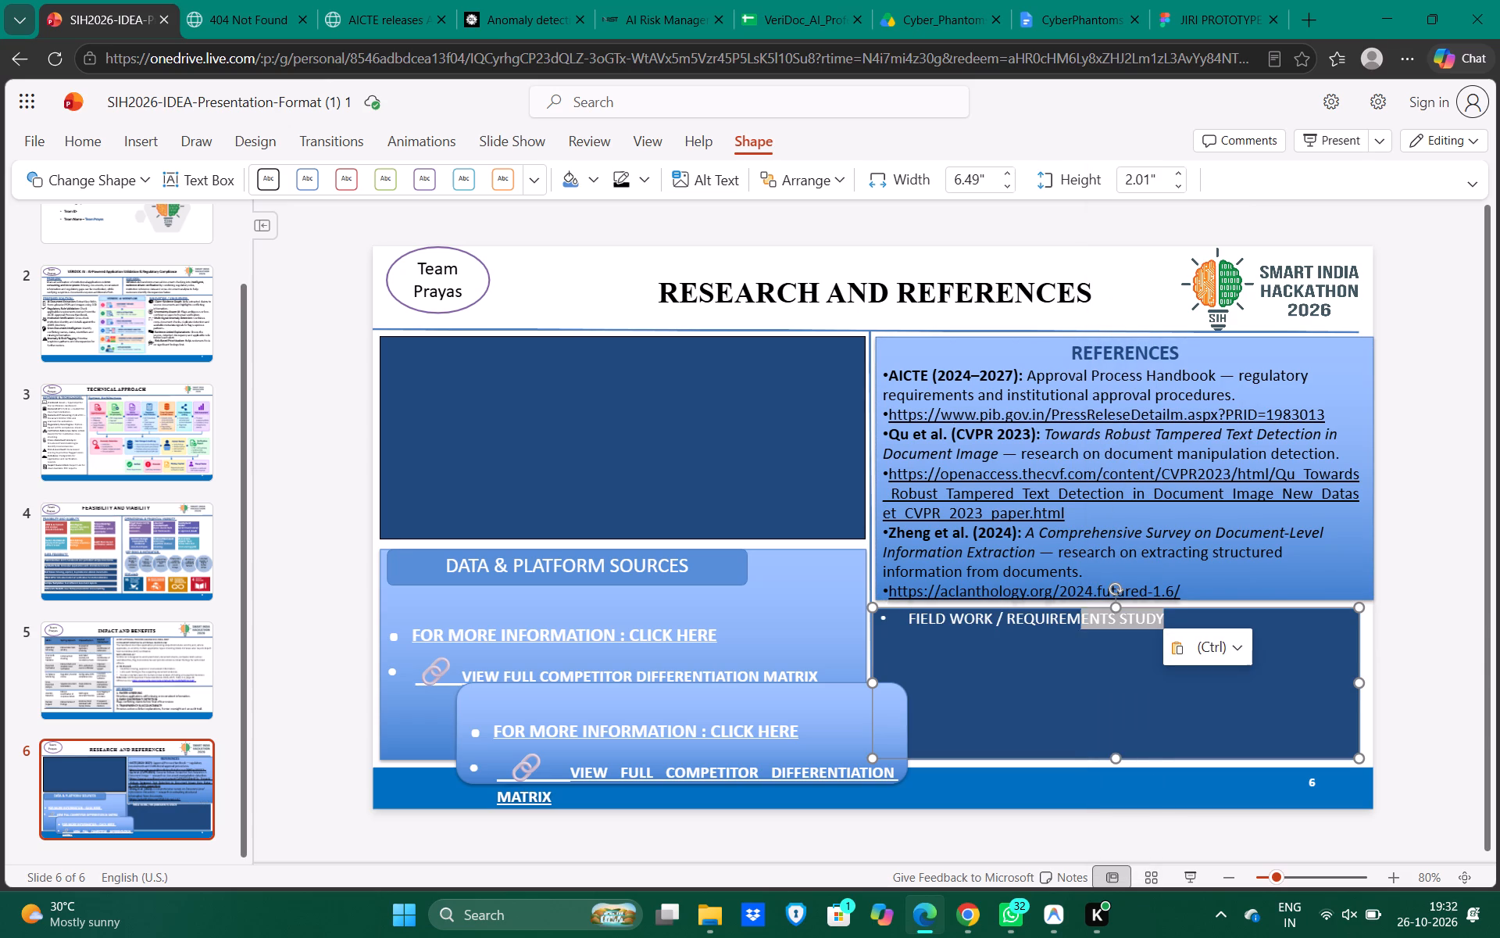
left_click_drag(1060, 614, 911, 607)
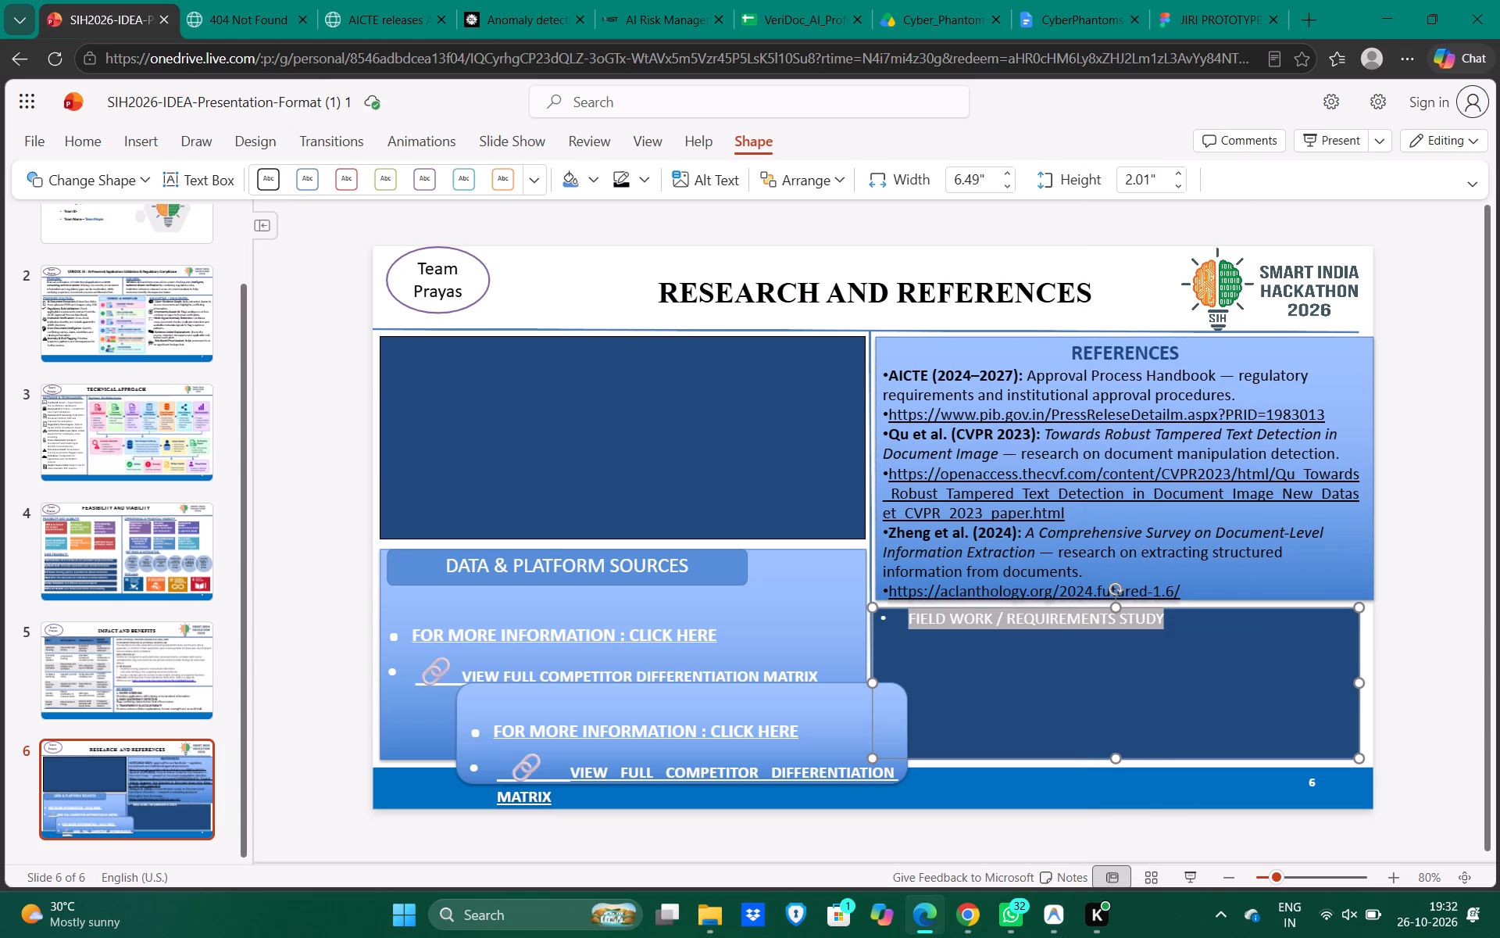
right_click(959, 615)
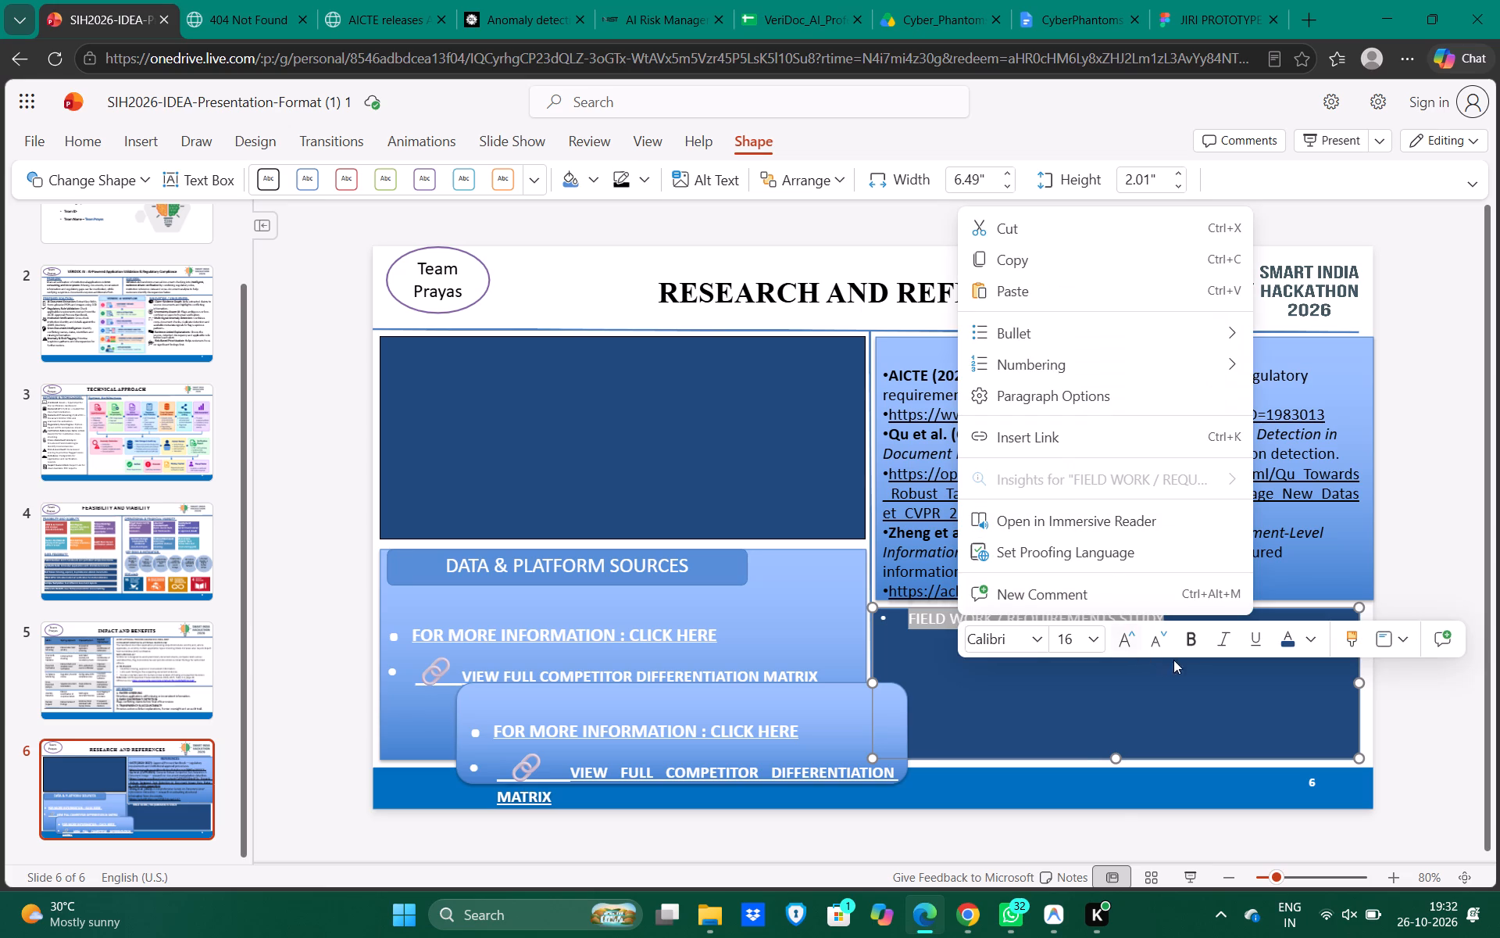
left_click(1187, 639)
left_click(1100, 678)
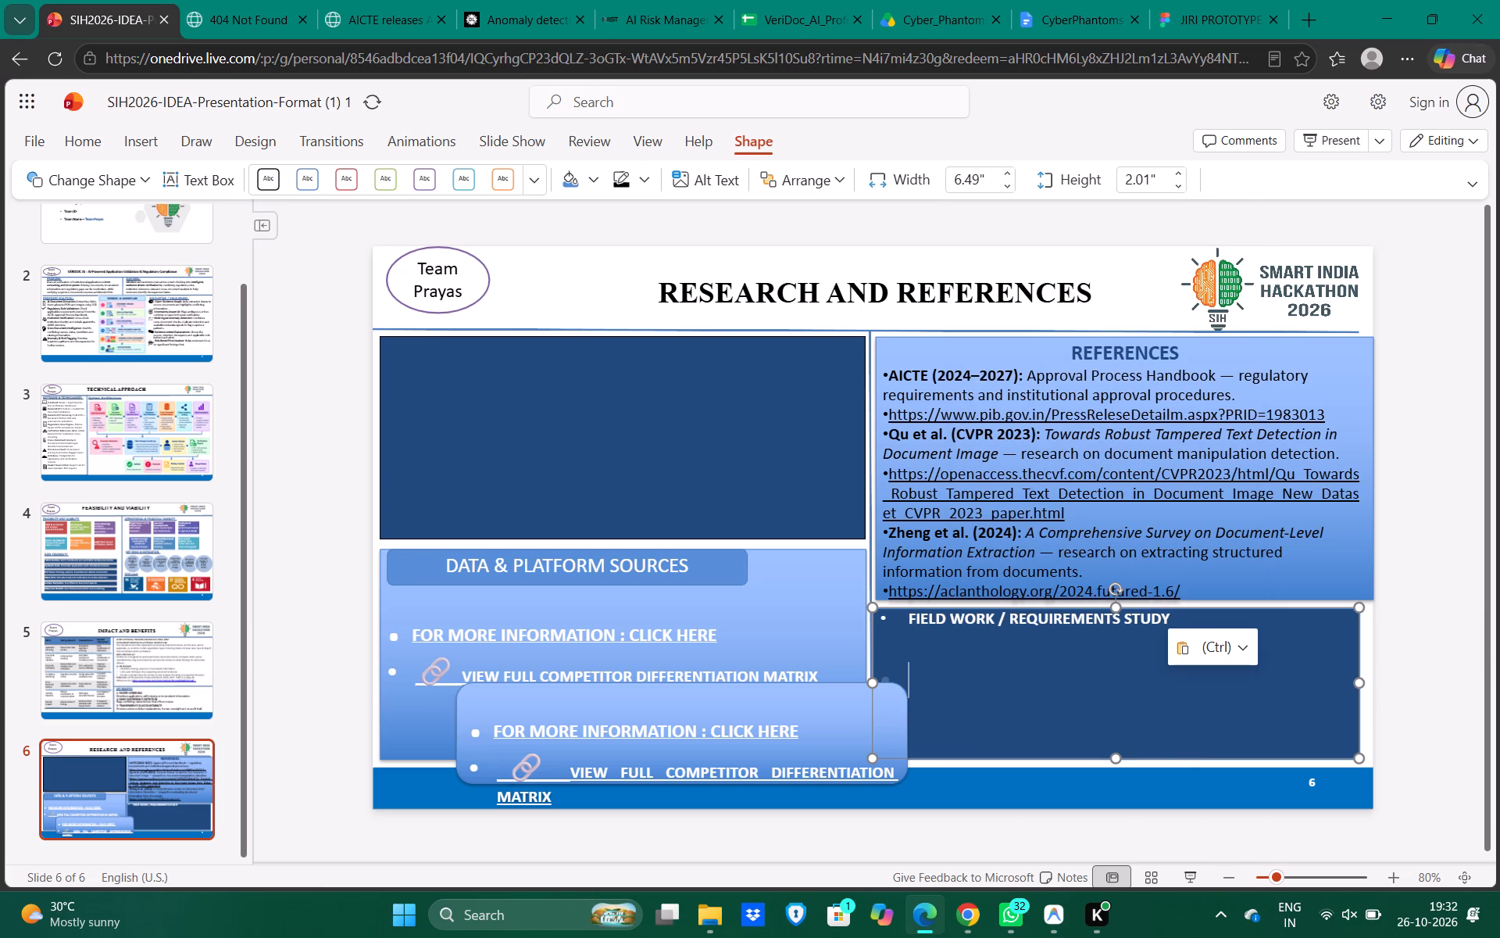
Remove the bullet from the FIELD WORK / REQUIREMENTS STUDY heading and indent it with spaces to roughly the centre of its box.
left_click(906, 615)
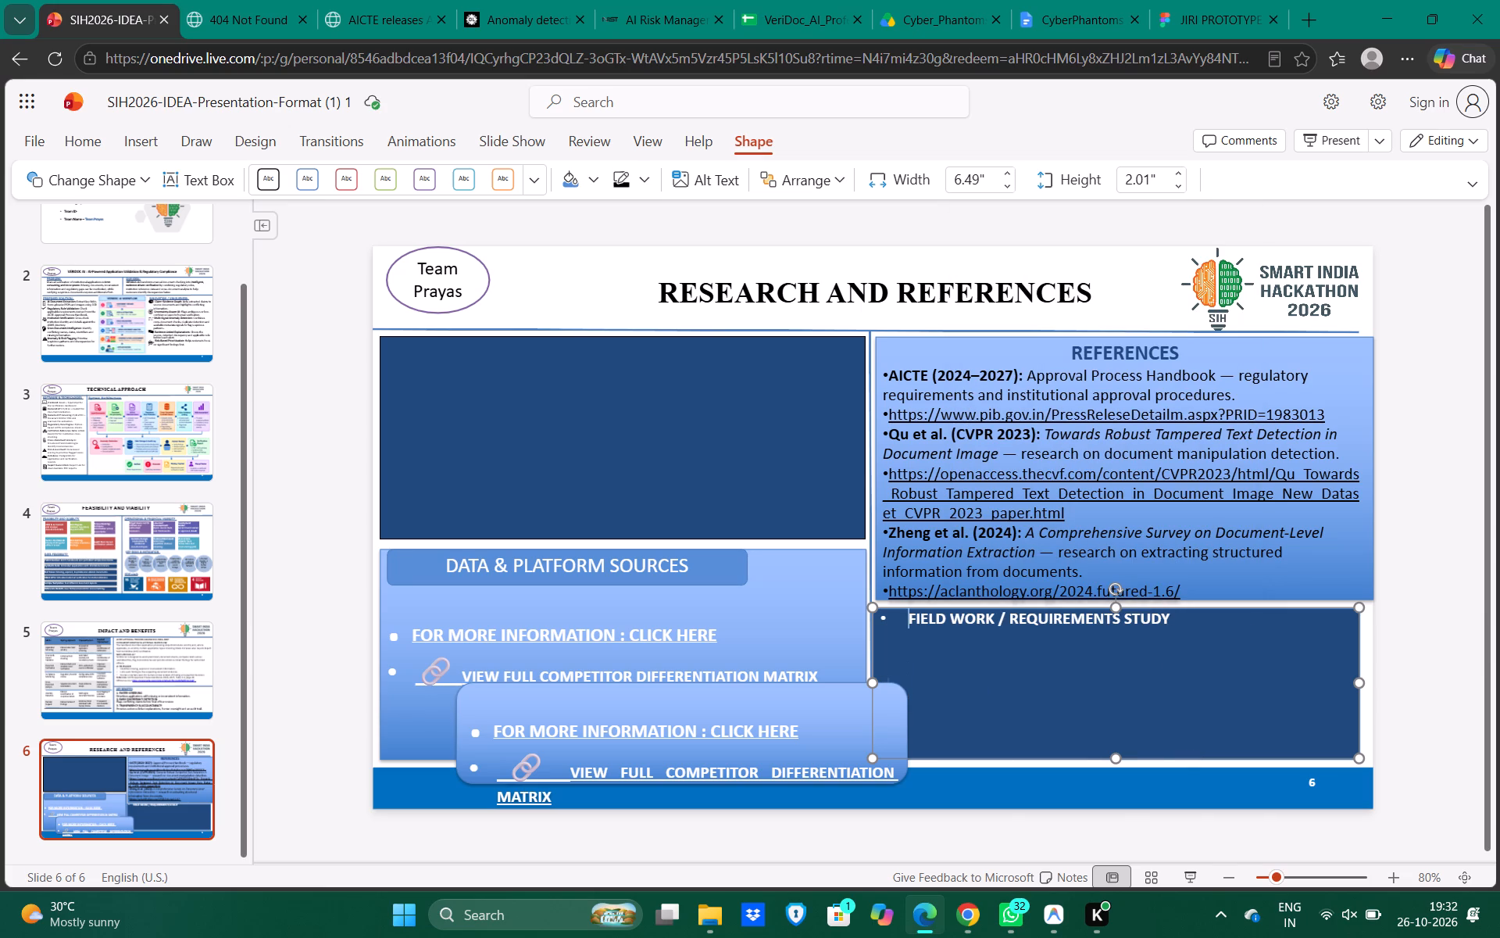
key("BackSpace")
key("BackSpace")
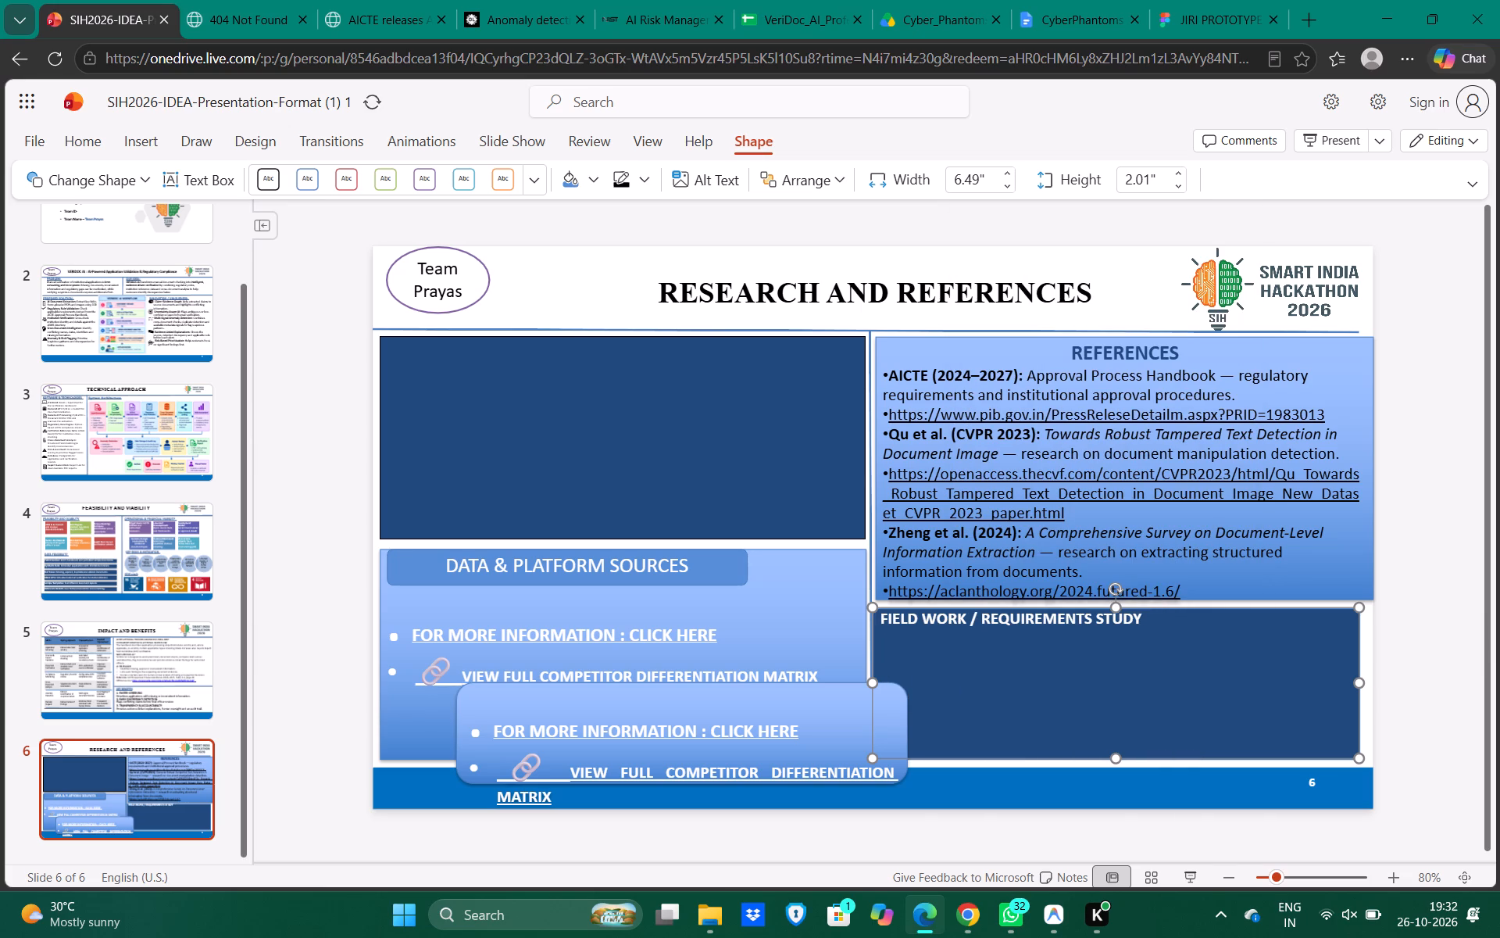
key("space")
key("space")
key("space")
key("space")
key("space")
key("space")
key("space")
key("space")
key("space")
key("space")
key("space")
key("space")
key("space")
key("space")
key("space")
key("space")
key("space")
key("space")
key("space")
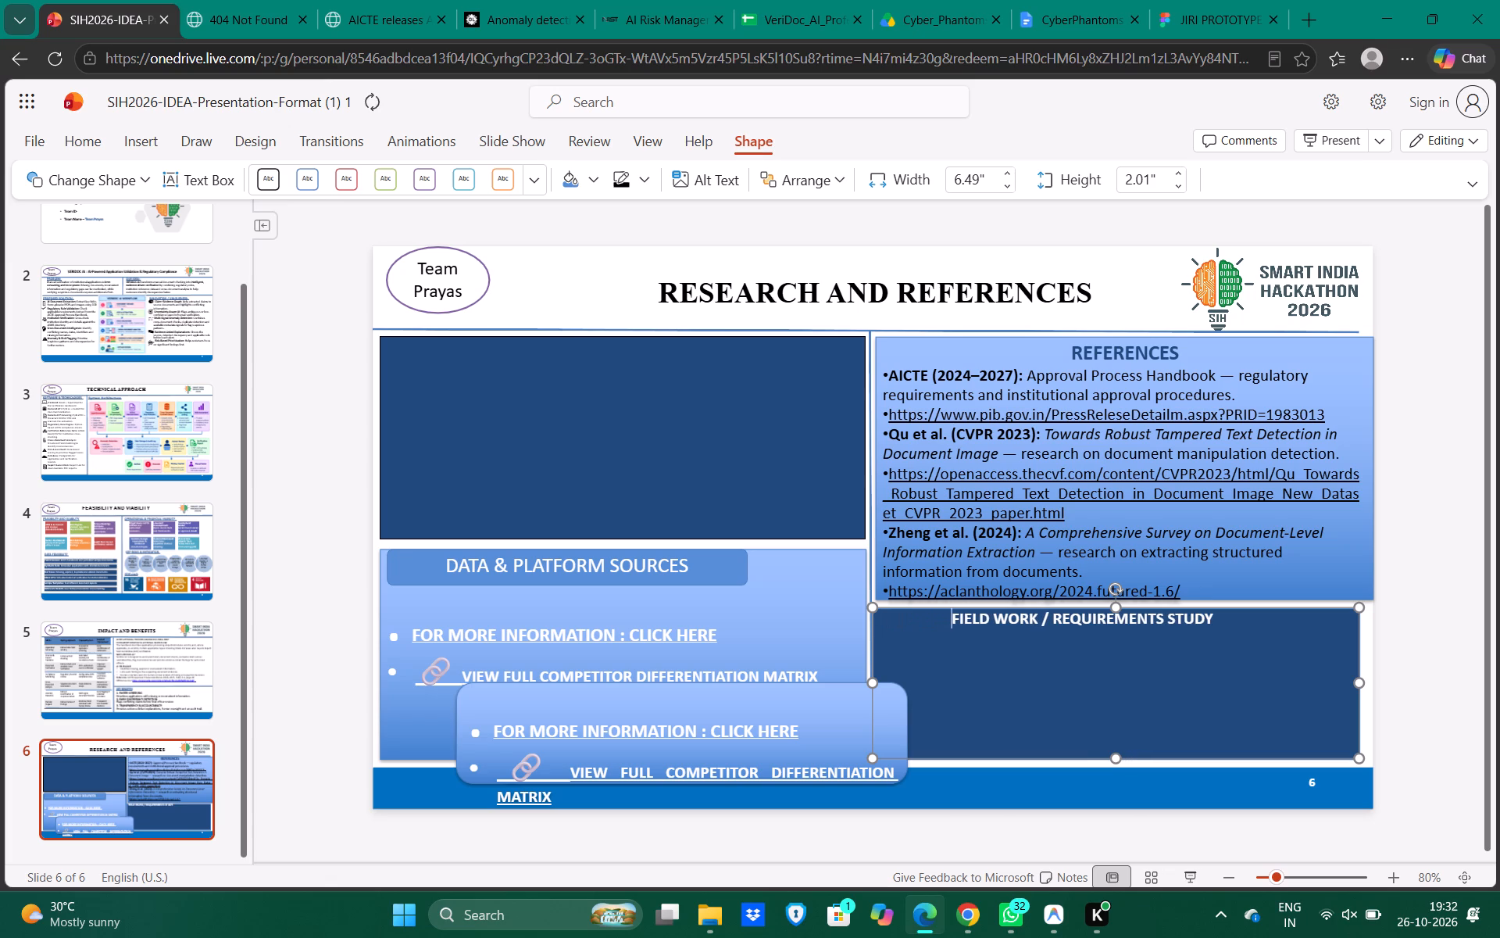
key("space")
key("space")
key("space")
key("space")
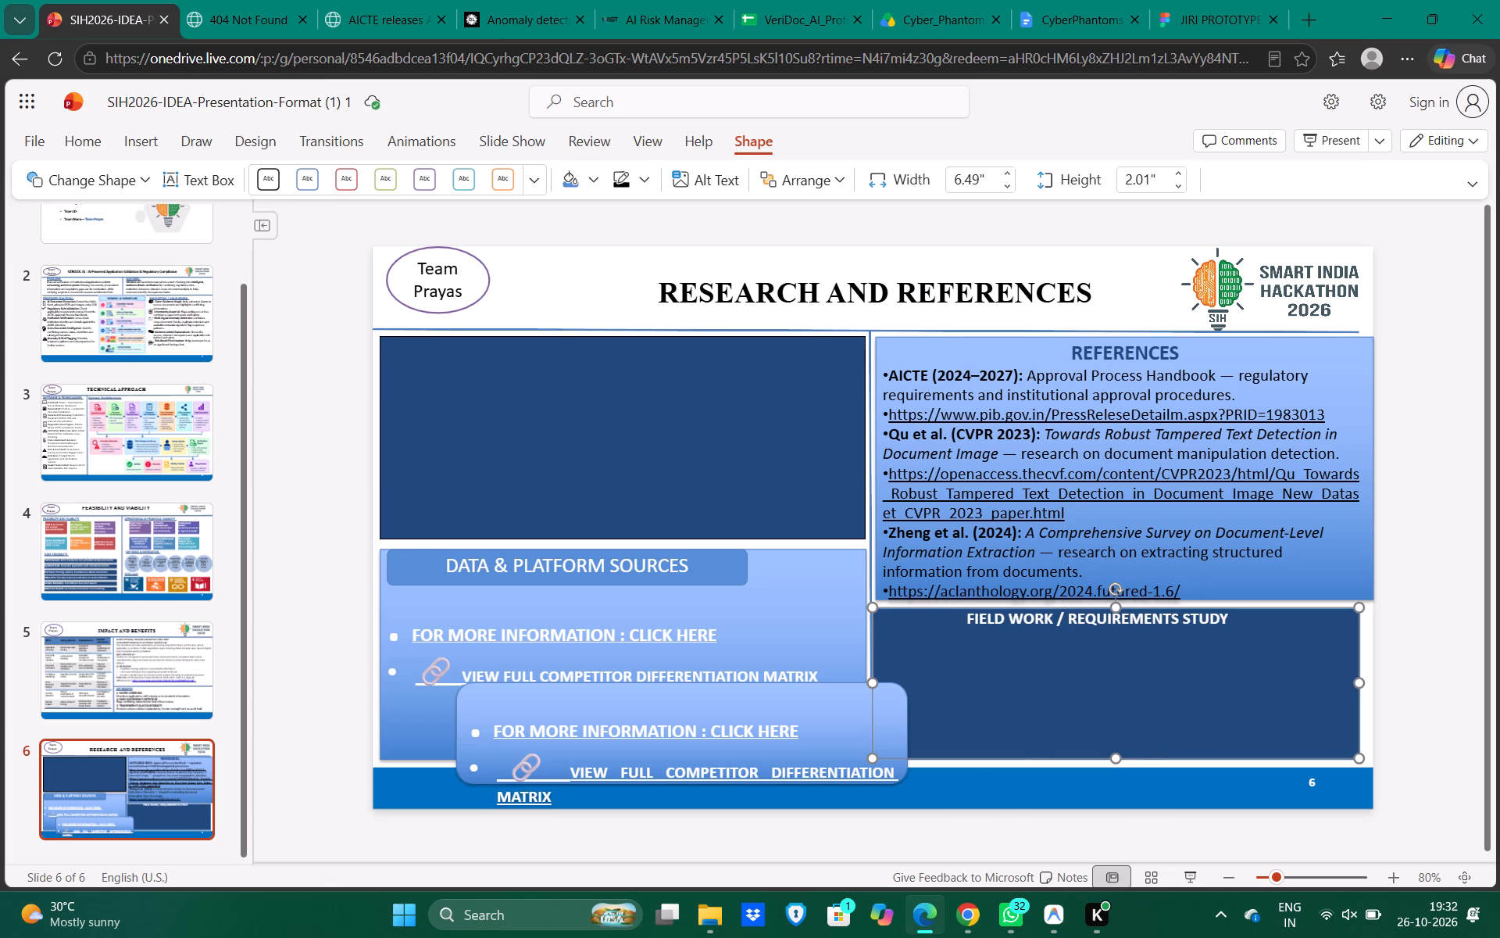
key("space")
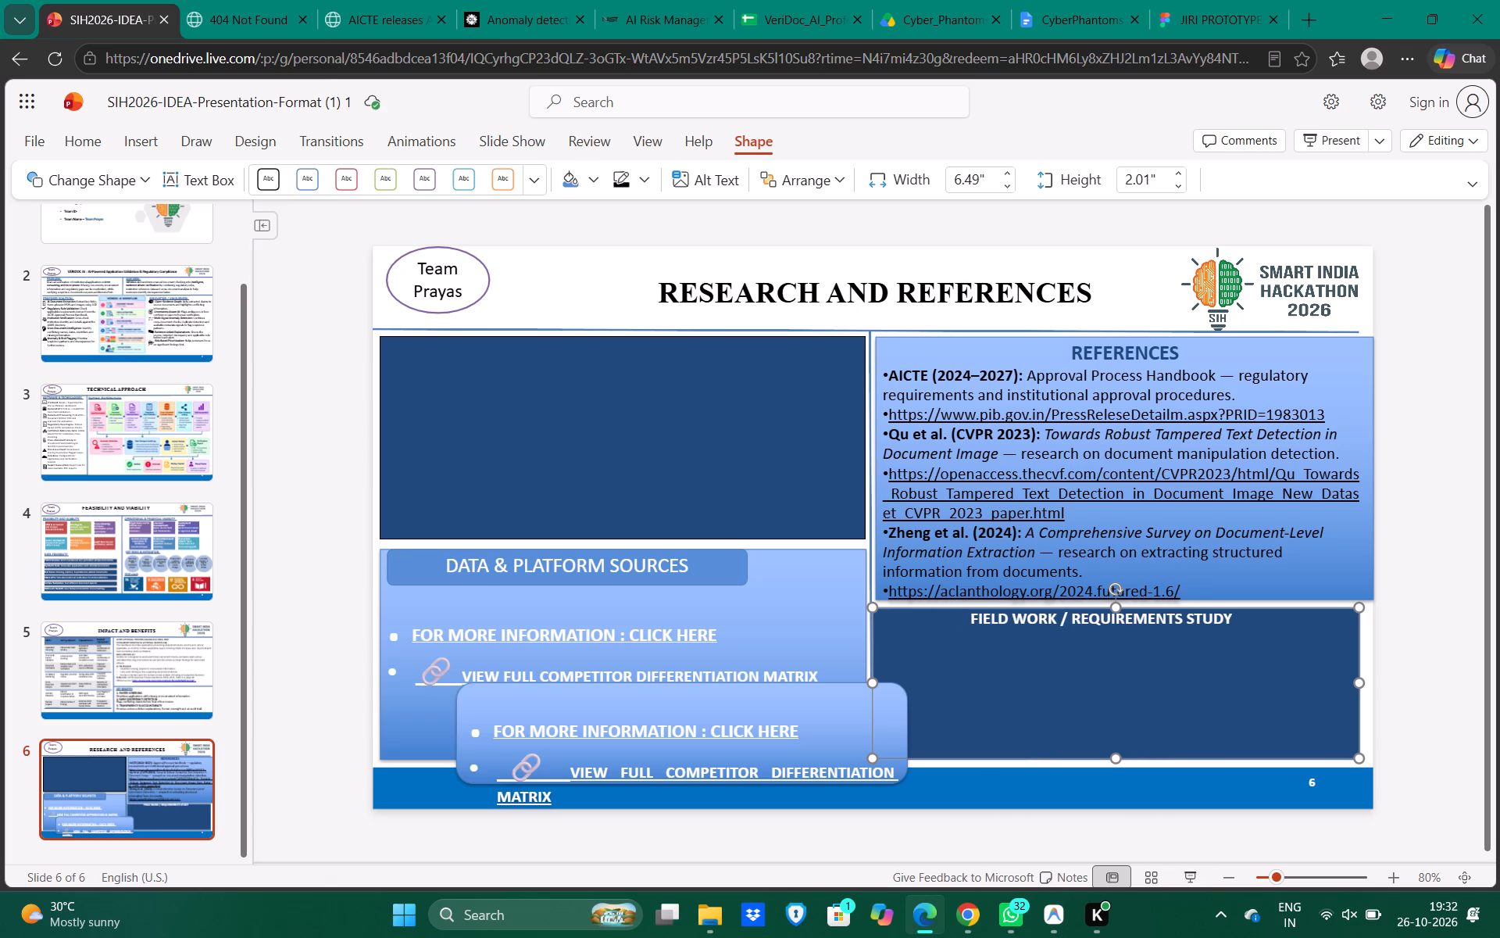
Narrow the REFERENCES box to about 6.54" wide and adjust the field work box's width so both boxes' side edges line up.
left_click_drag(1358, 682, 1359, 682)
left_click_drag(1359, 682, 1378, 684)
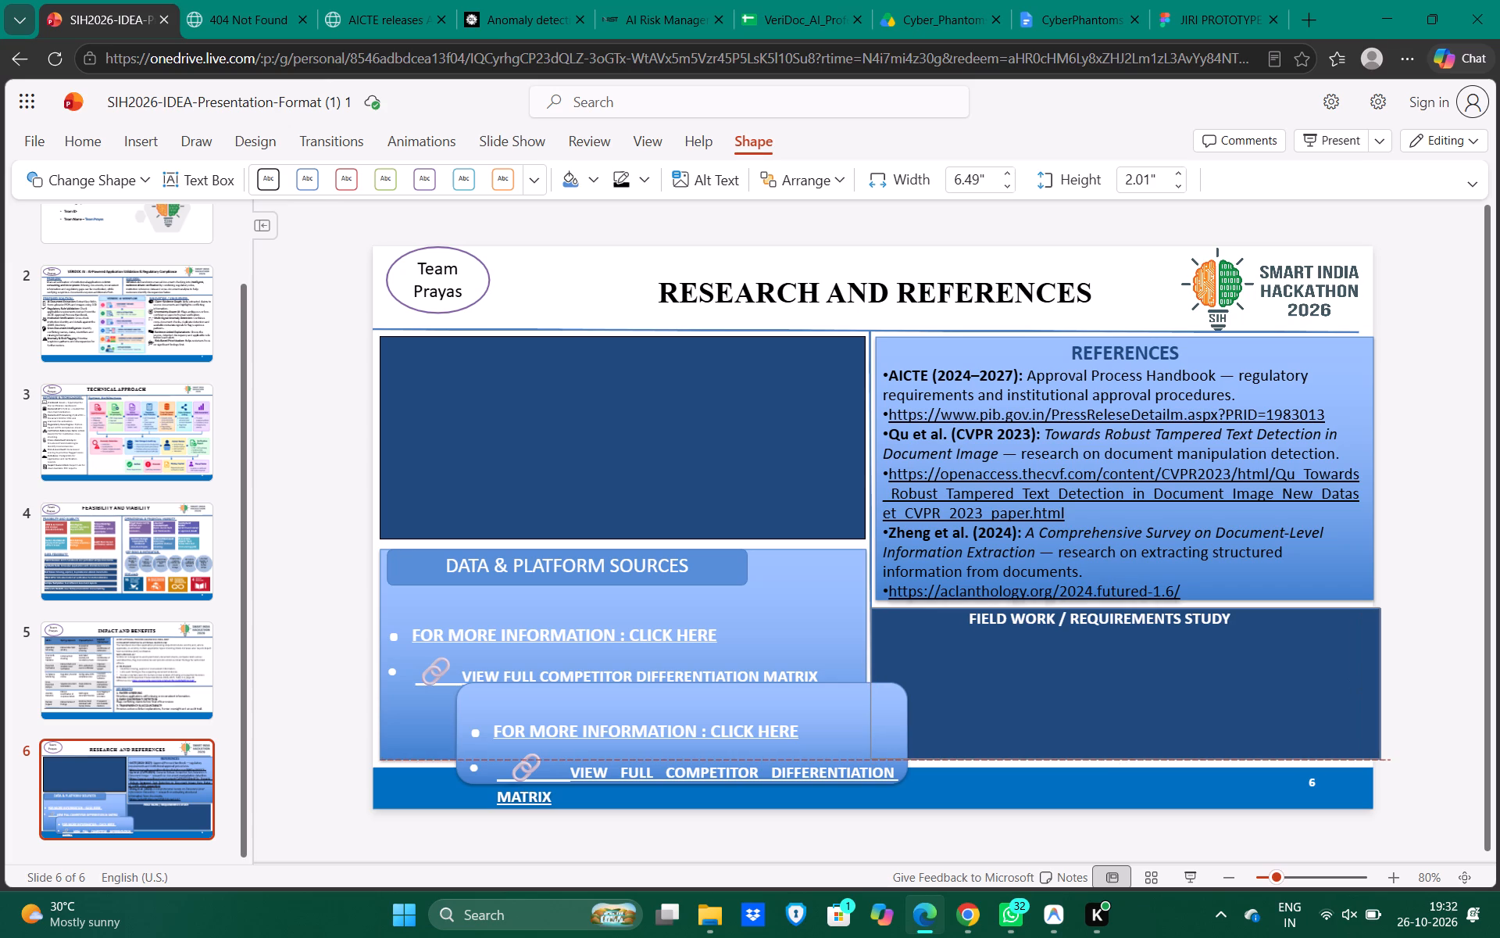
left_click_drag(1378, 684, 1373, 688)
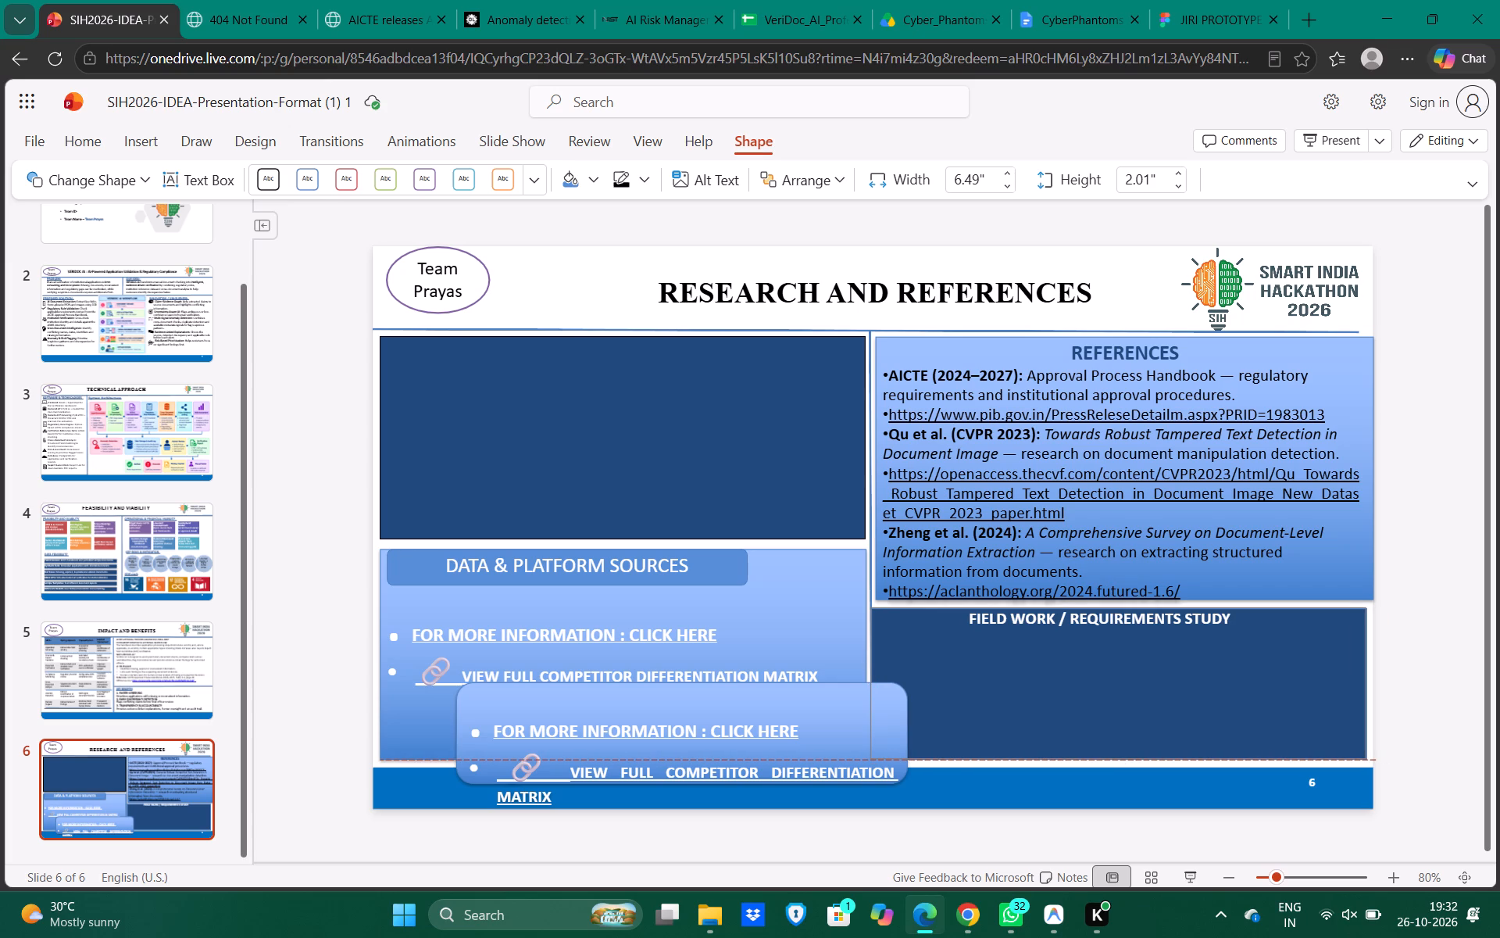
left_click_drag(1373, 688, 1373, 686)
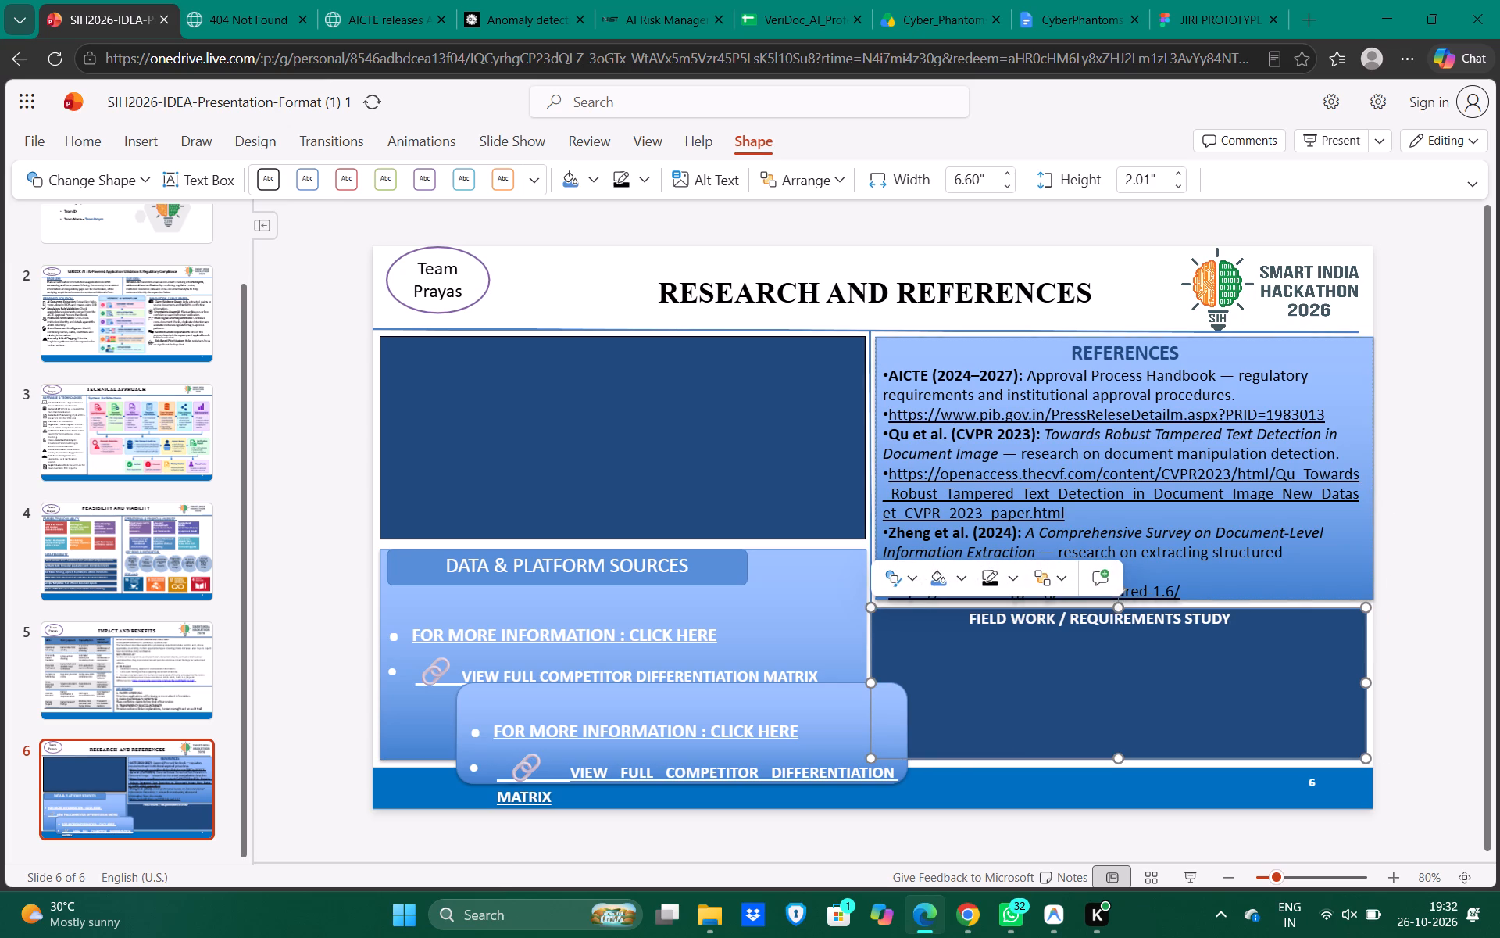
left_click(1359, 484)
left_click(1372, 471)
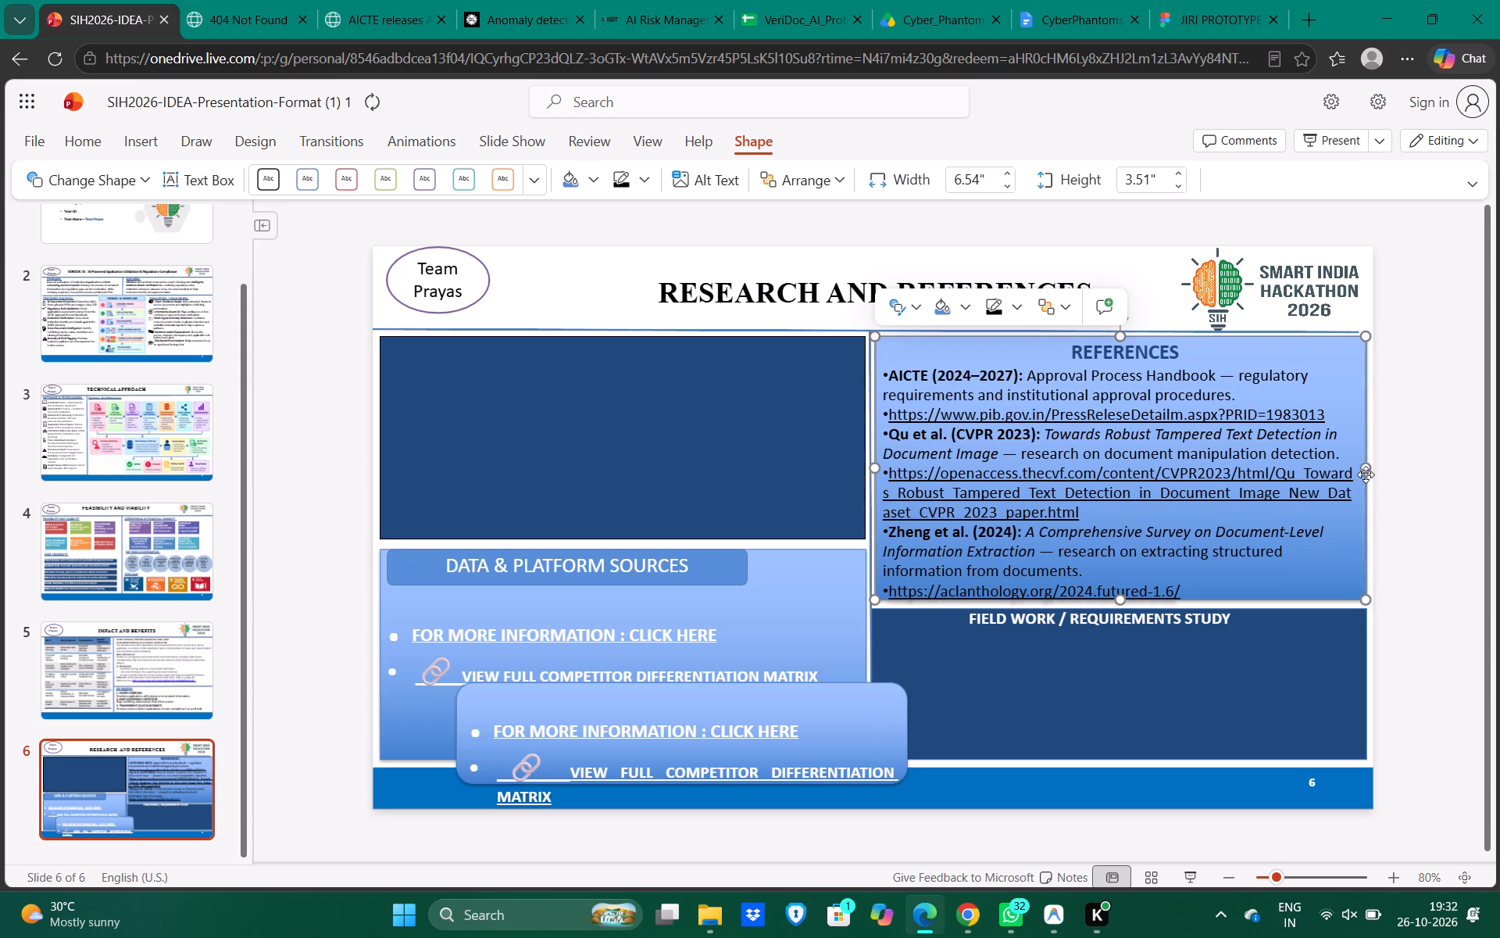
left_click(1445, 647)
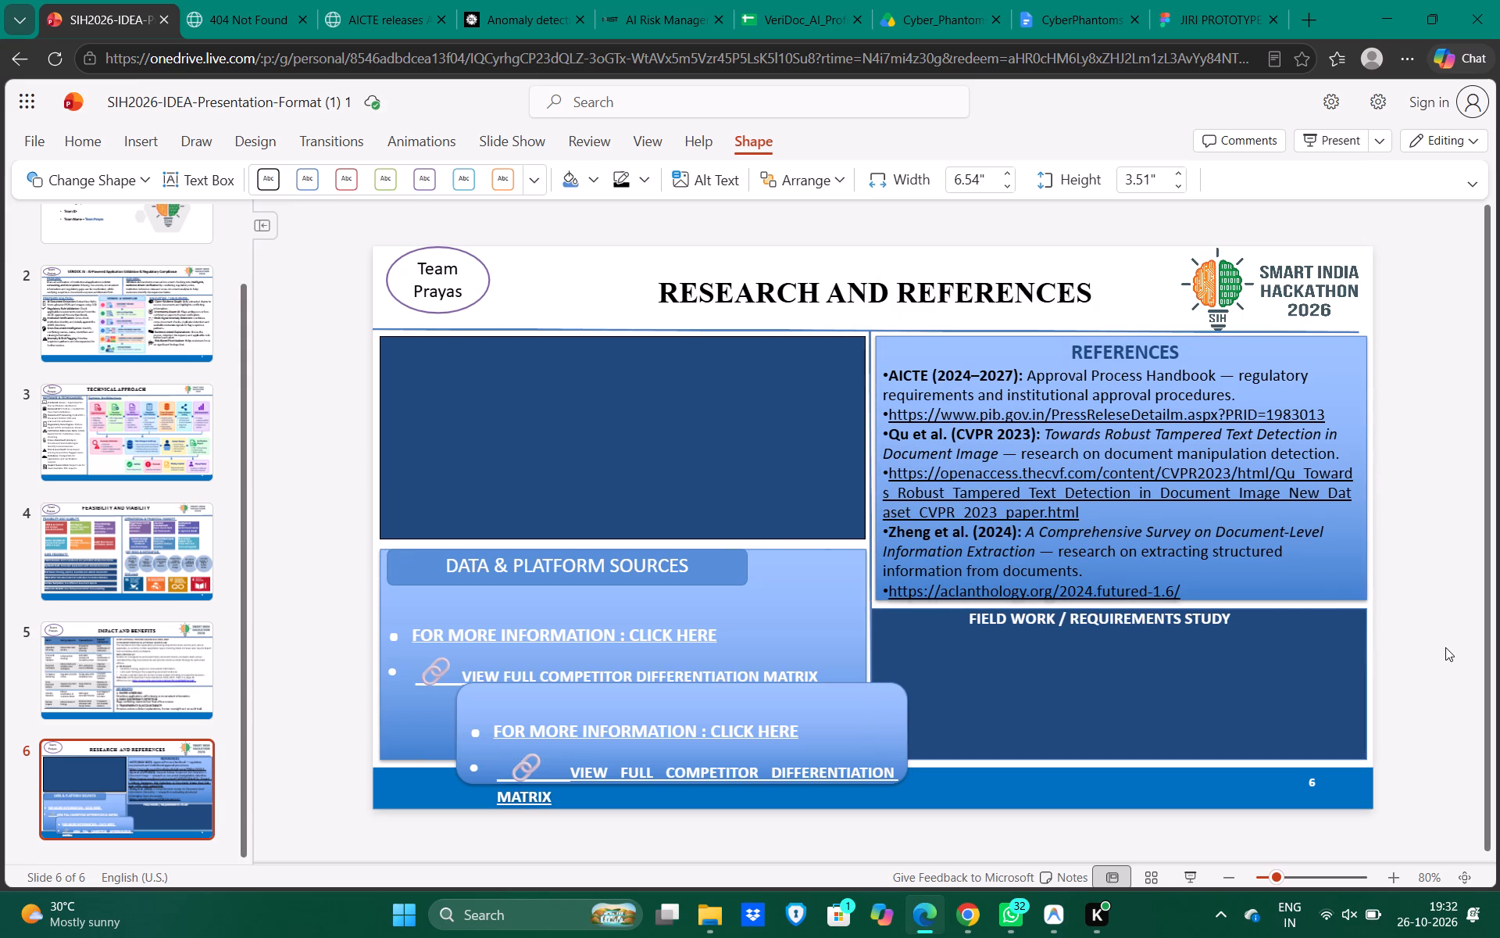
left_click(908, 677)
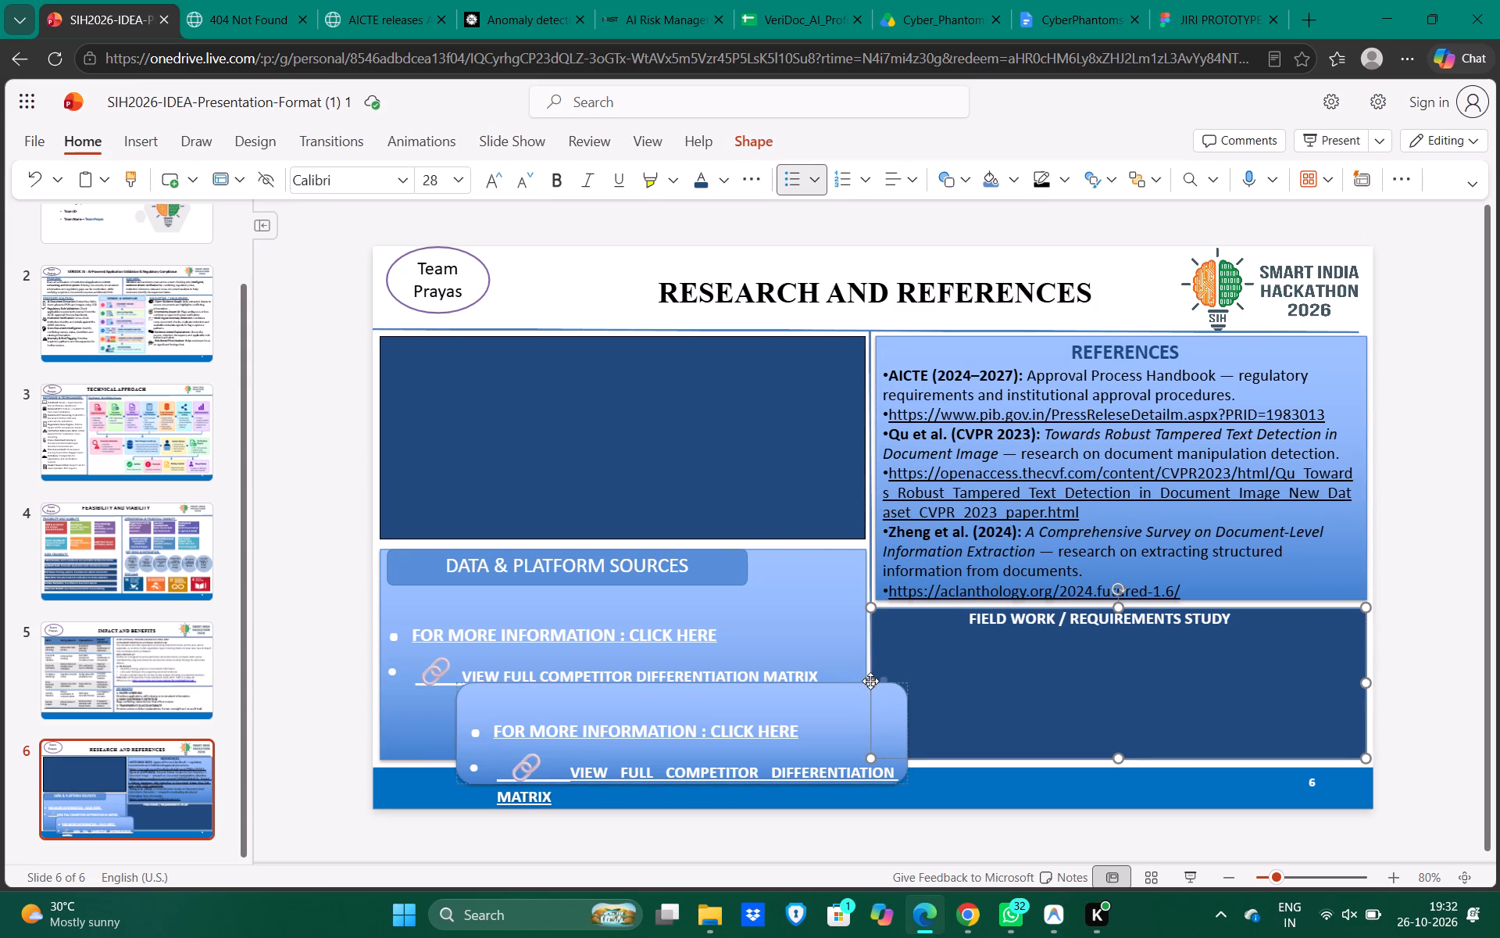
left_click(872, 679)
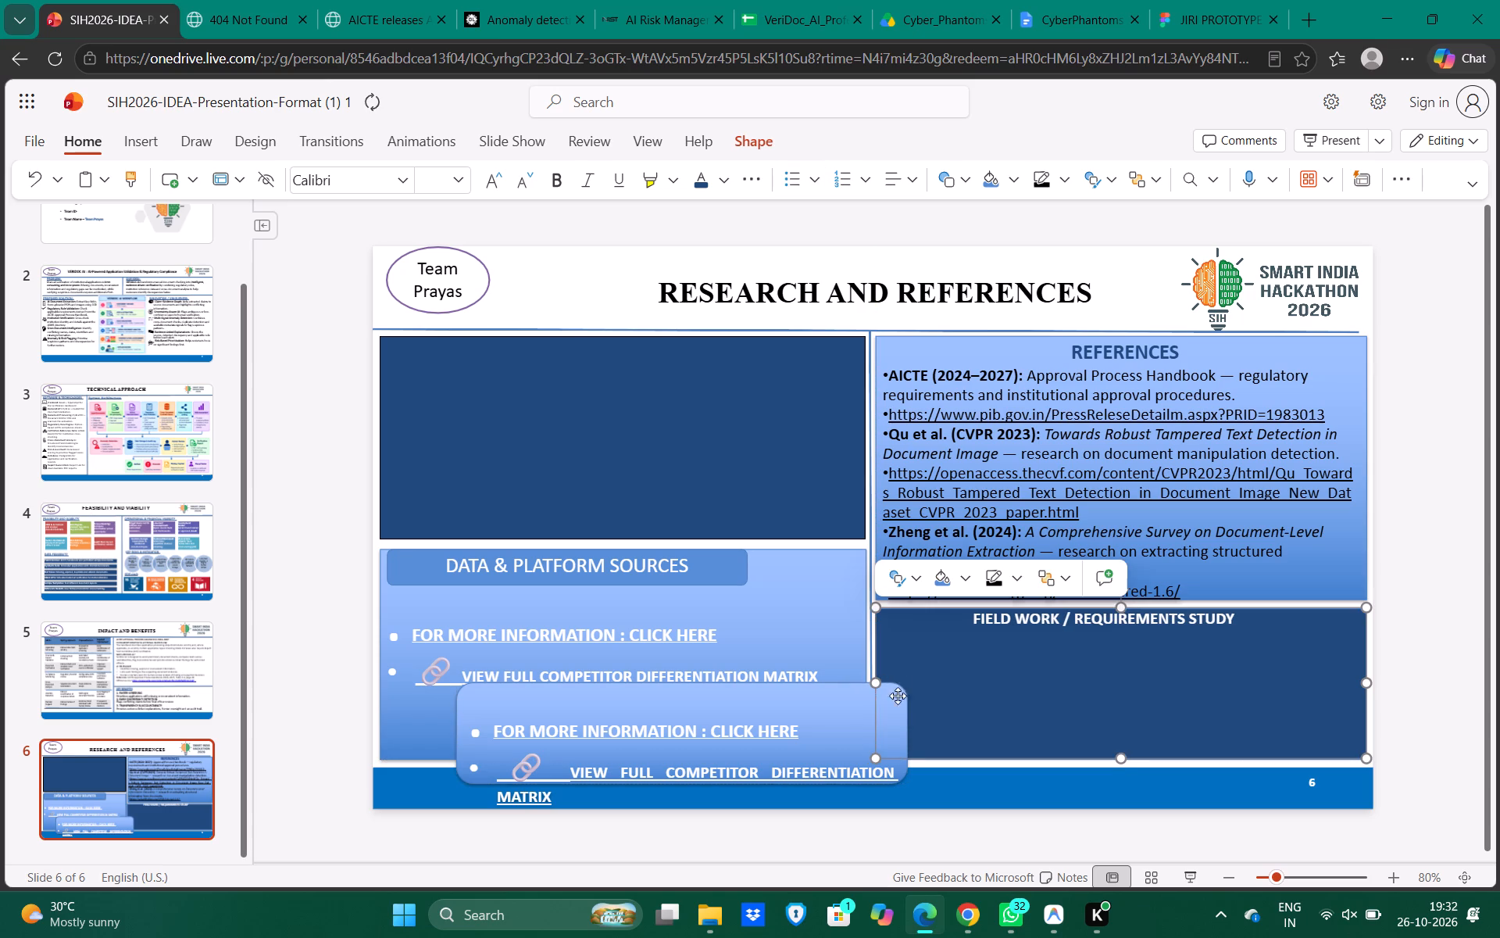
left_click(1431, 732)
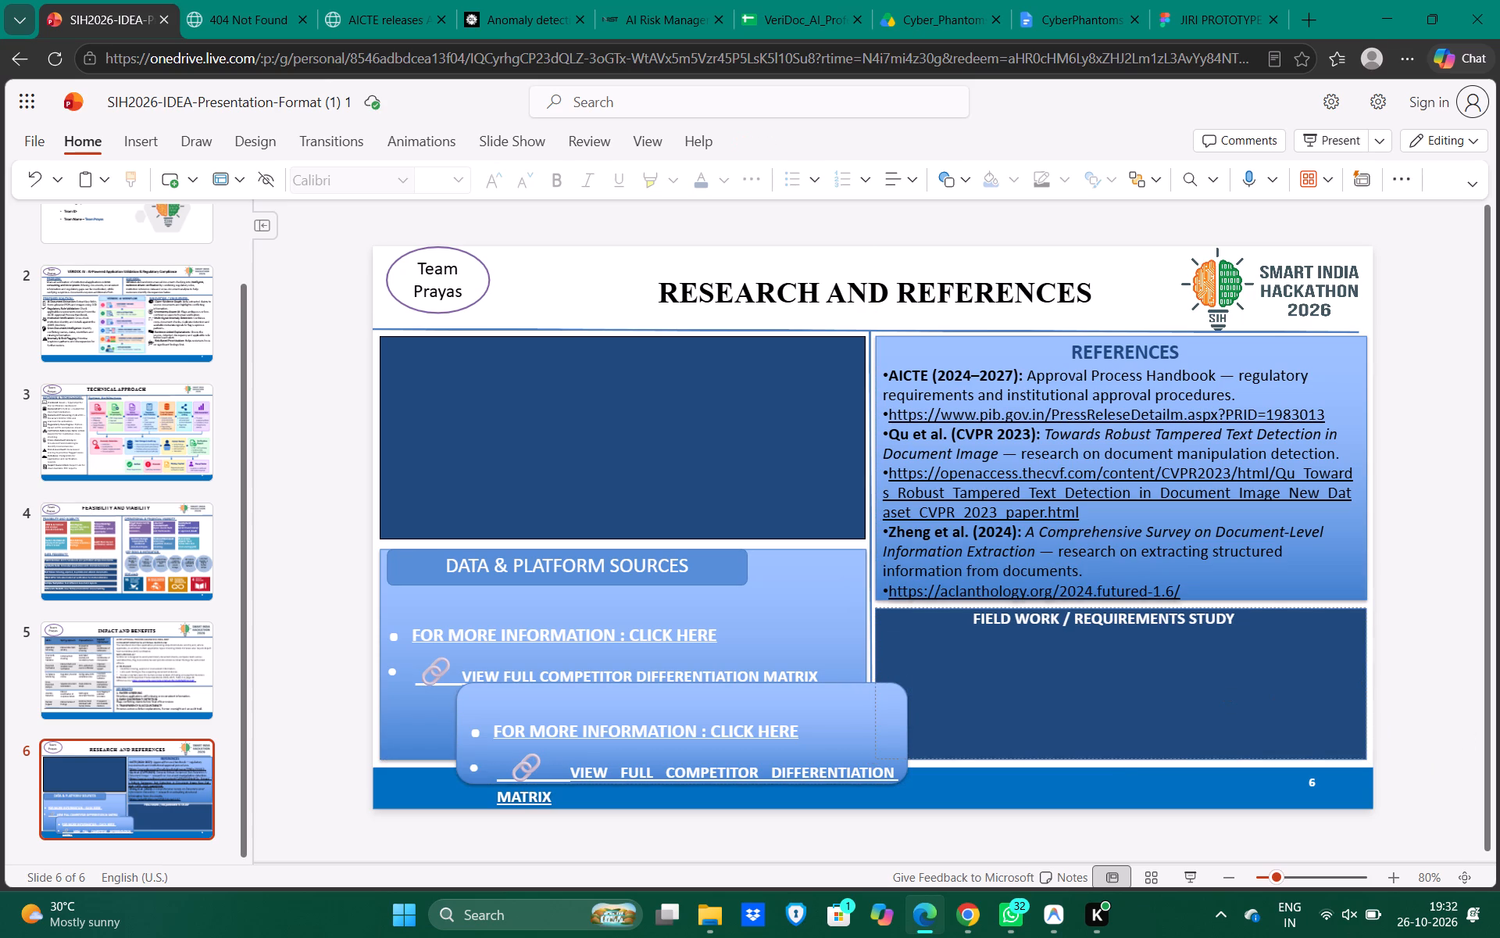
left_click(947, 649)
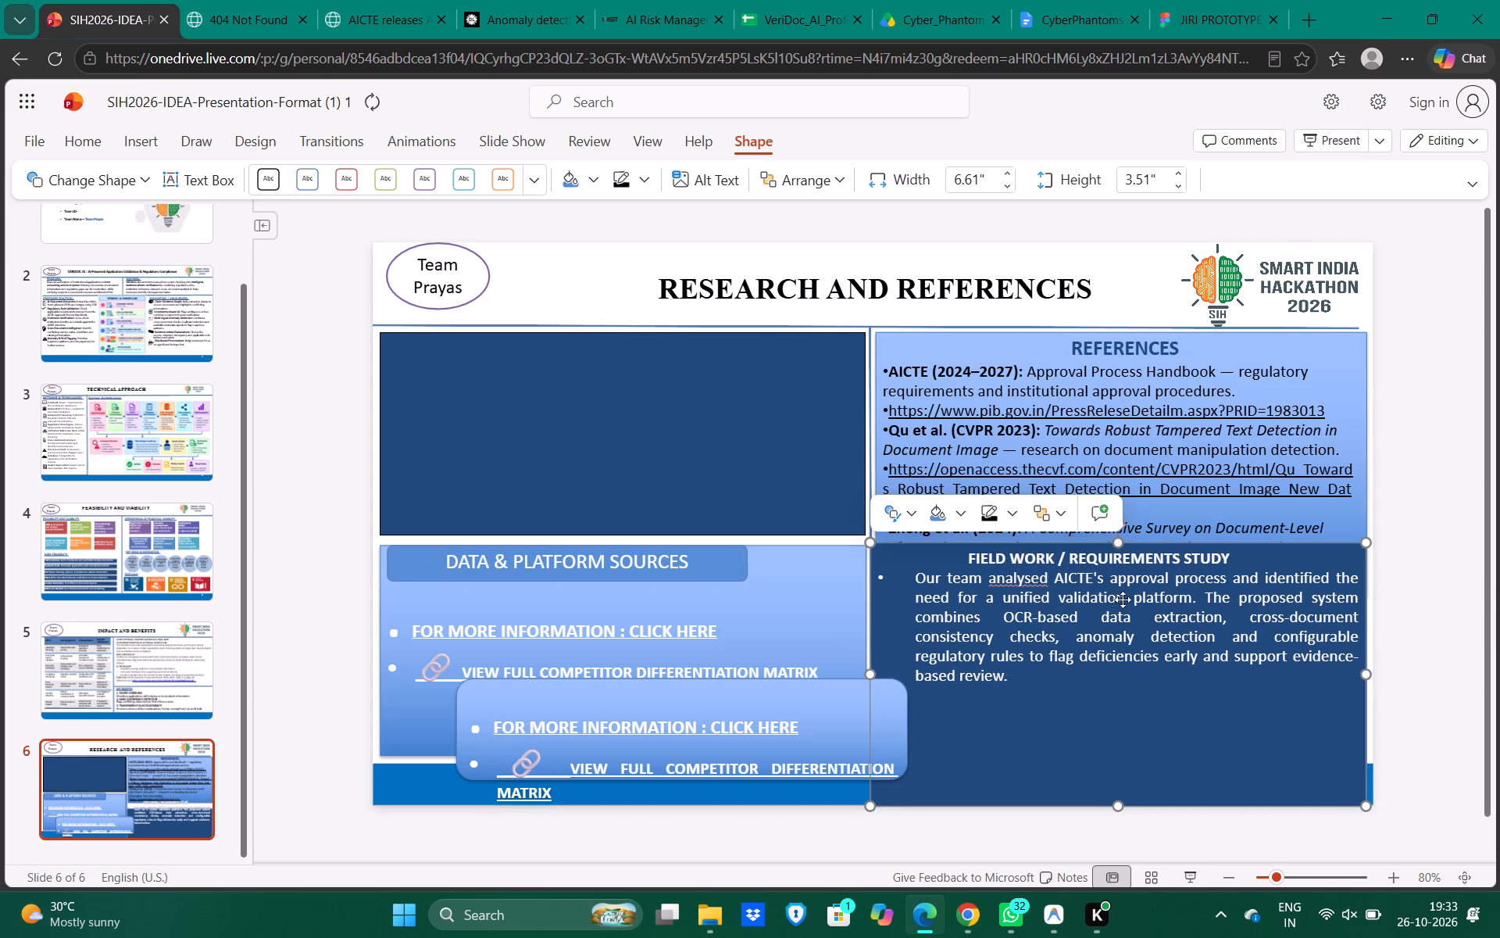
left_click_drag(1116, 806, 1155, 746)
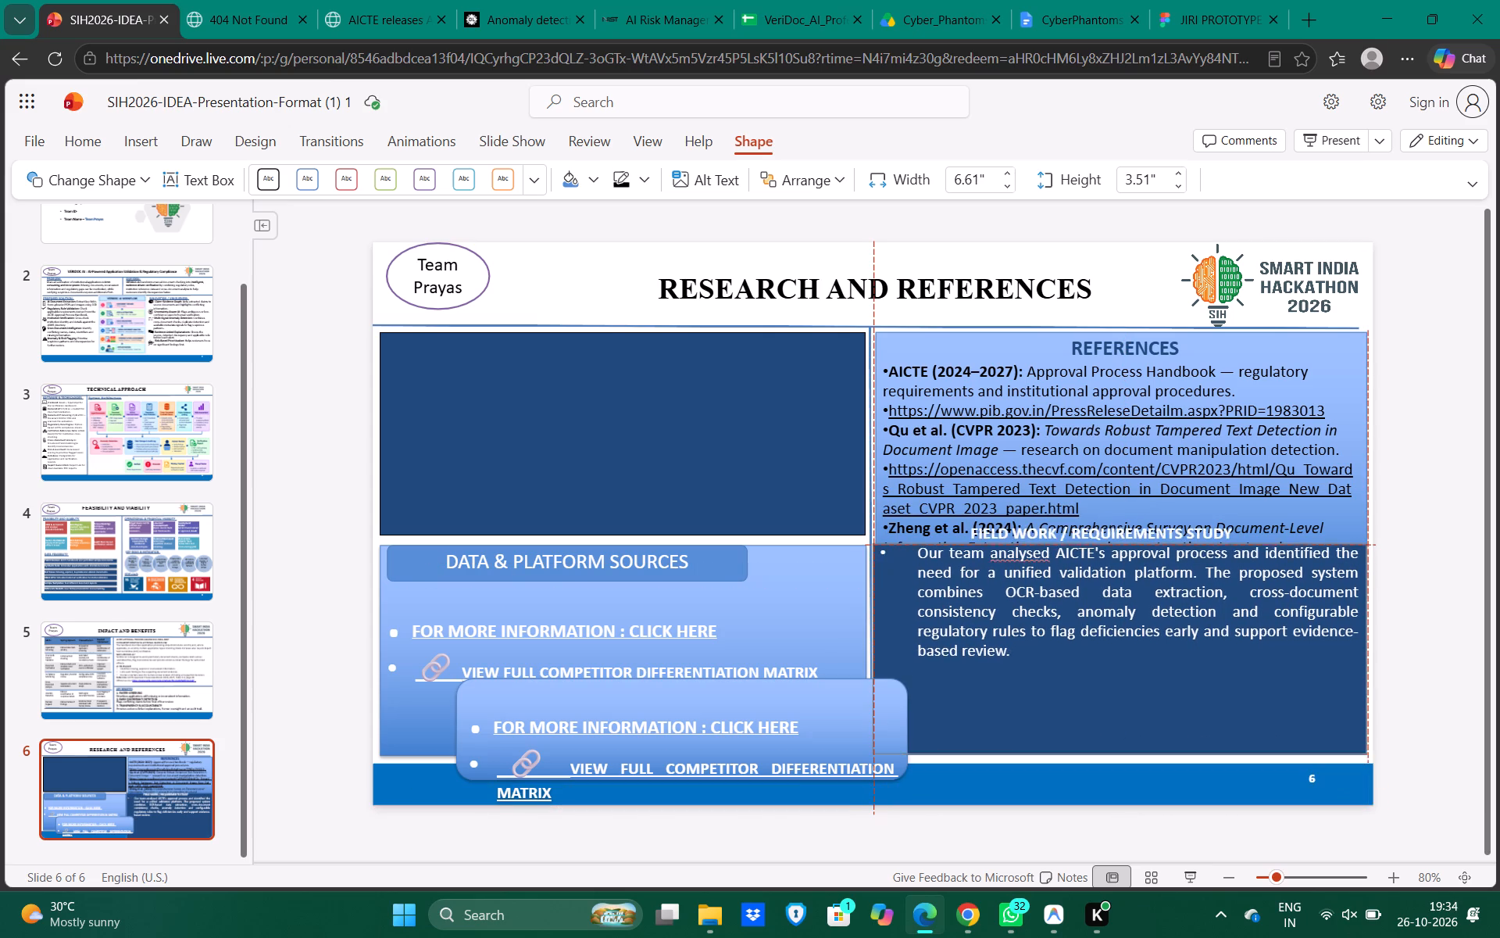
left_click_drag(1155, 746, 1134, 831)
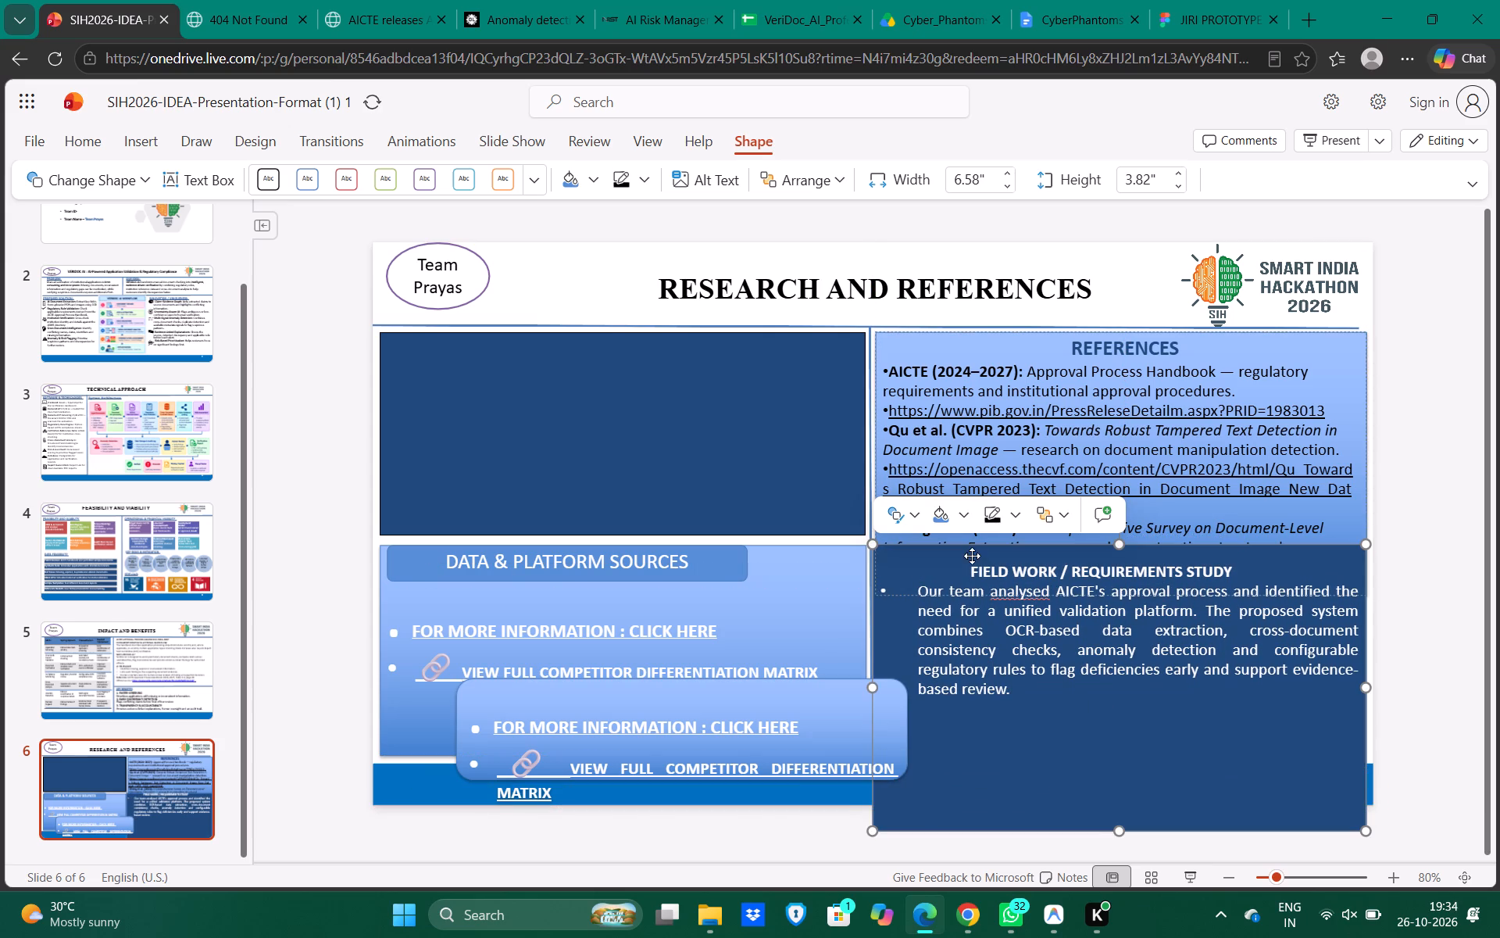
Insert eleven blank lines before the FIELD WORK / REQUIREMENTS STUDY heading to push the text down in its box.
left_click(970, 569)
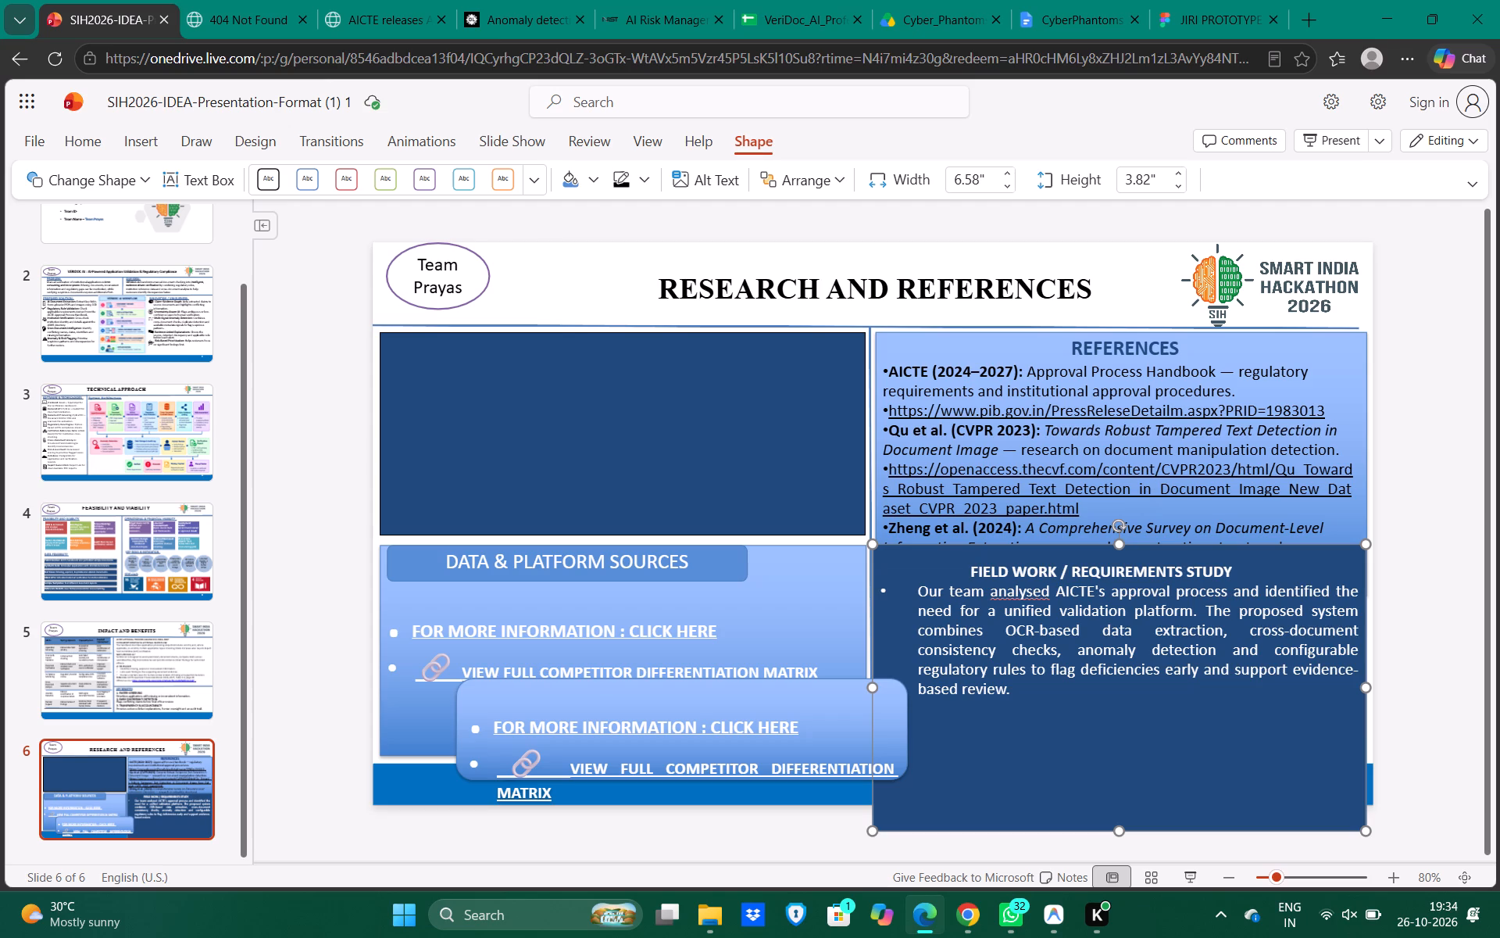
key("Return")
key("Return")
key("Return")
key("Return")
key("Return")
key("Return")
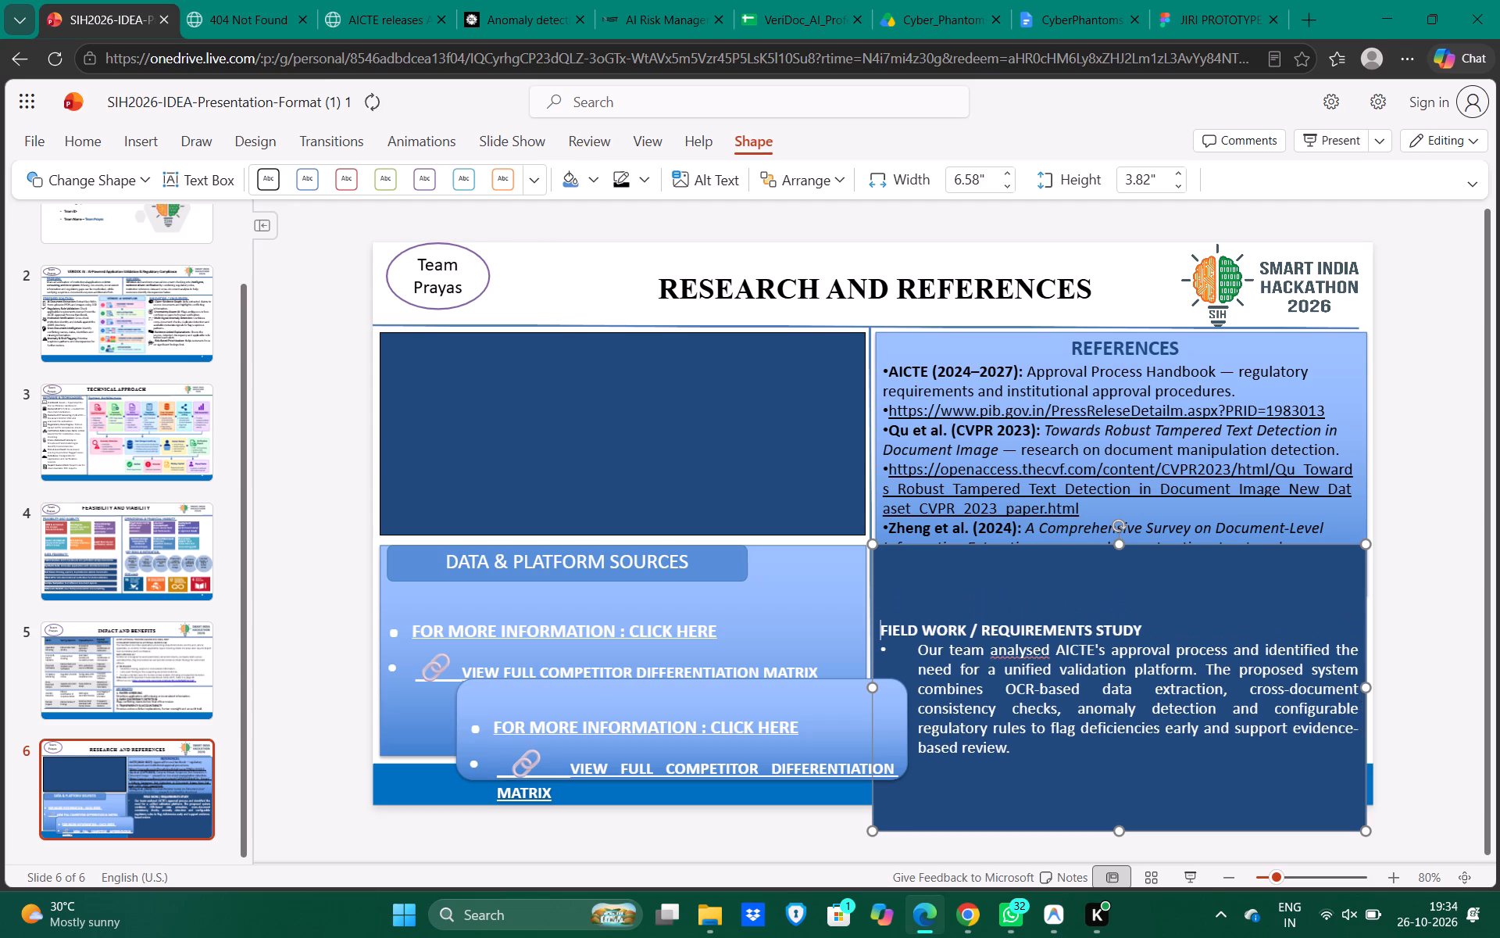
key("Return")
key("Return")
key("Return")
key("Return")
key("Return")
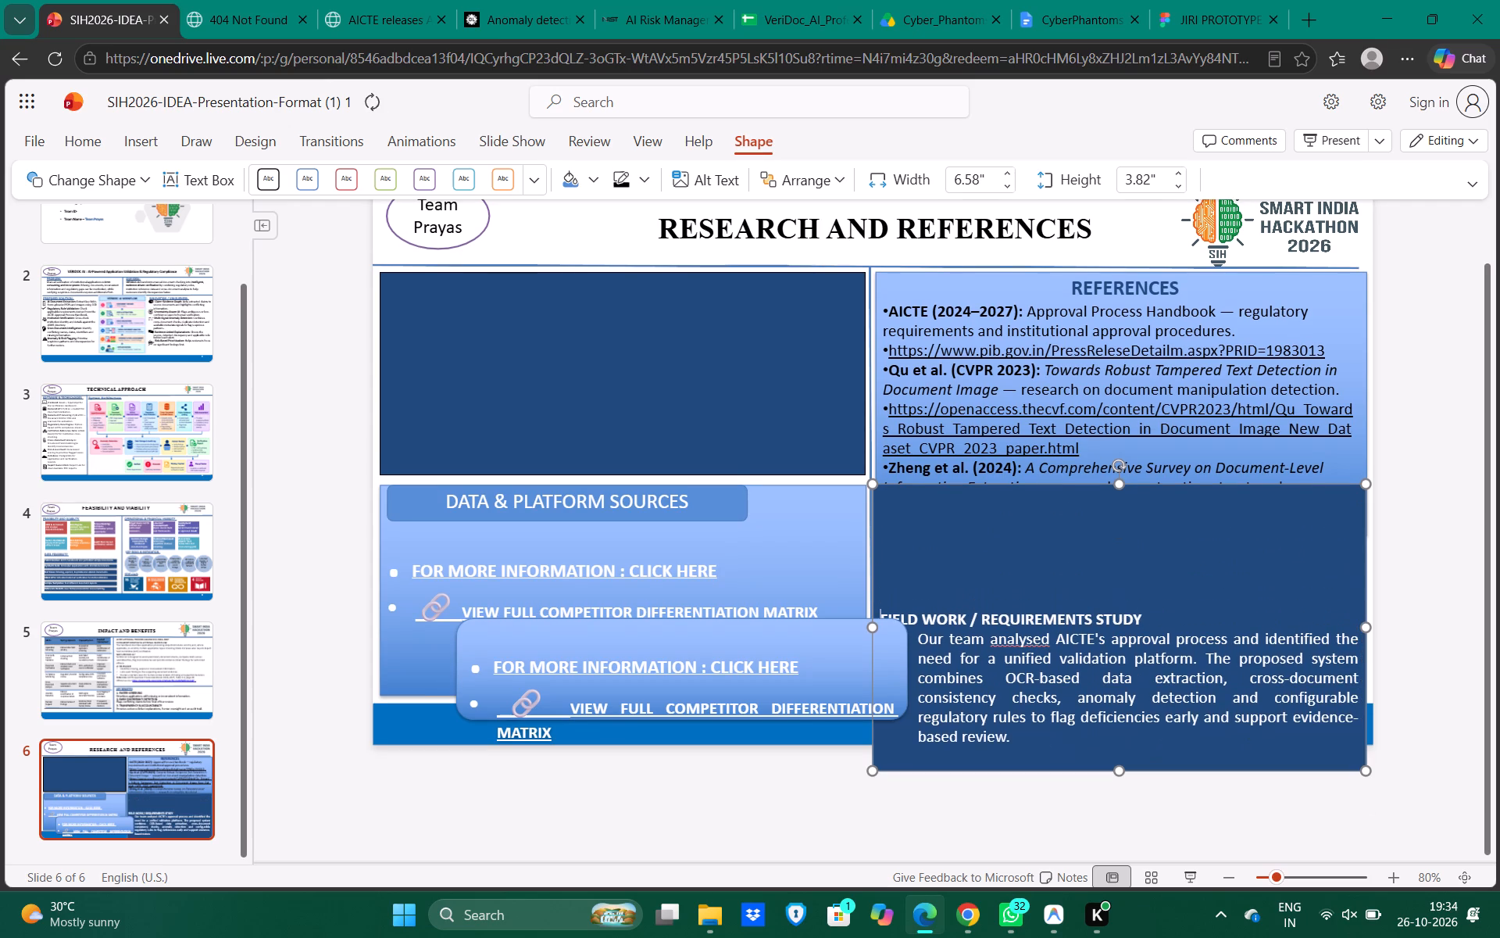
Move the overlapping FOR MORE INFORMATION link box into the DATA & PLATFORM SOURCES box, below its heading.
left_click(696, 635)
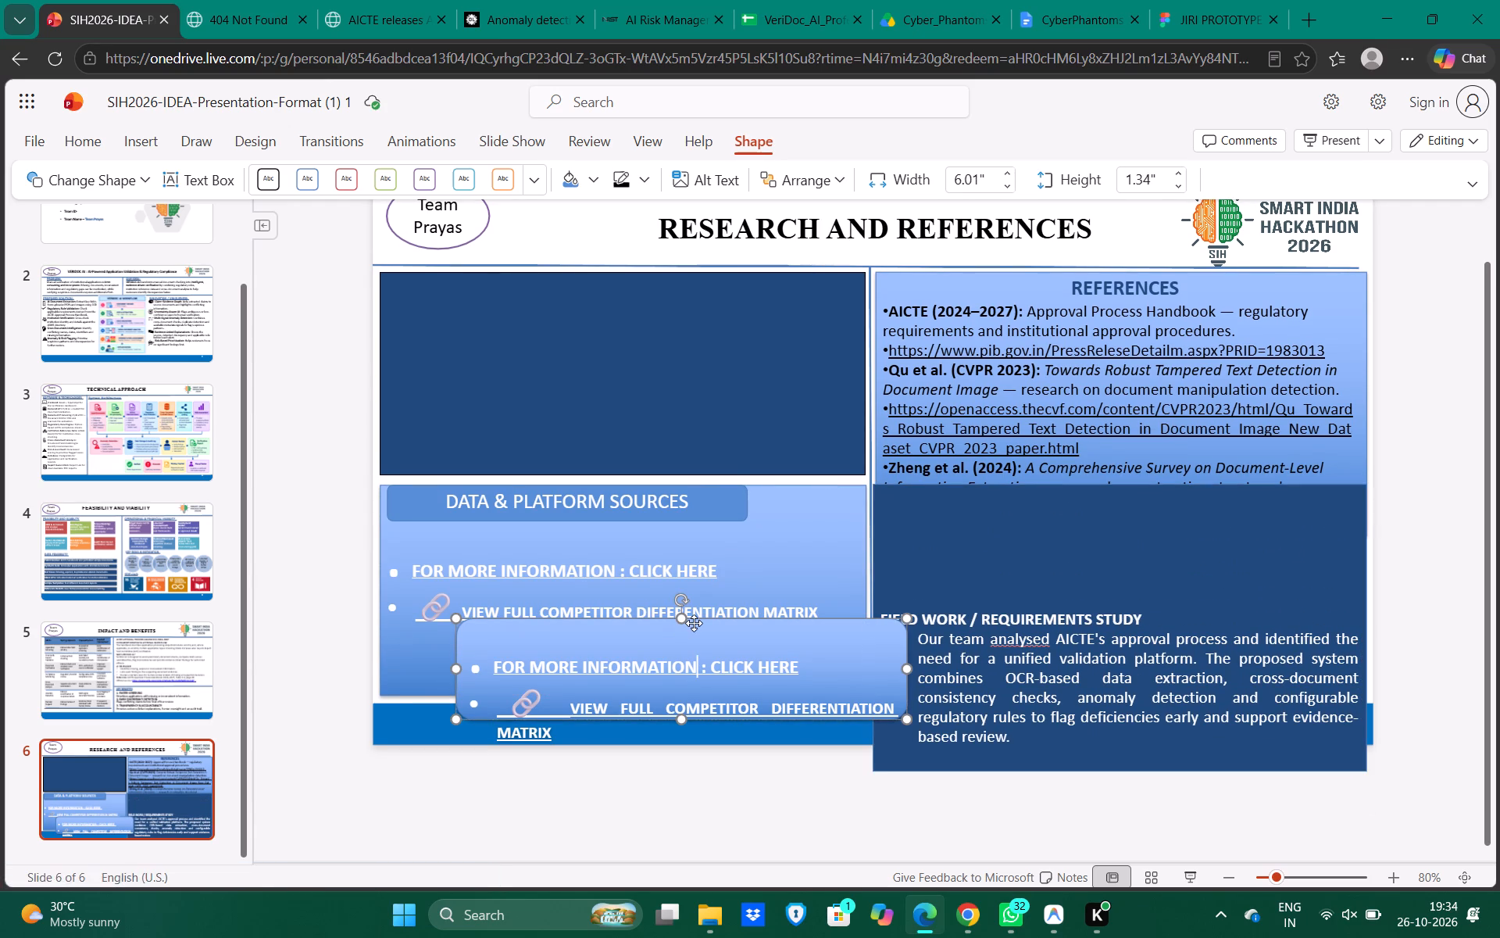
left_click_drag(694, 623, 614, 553)
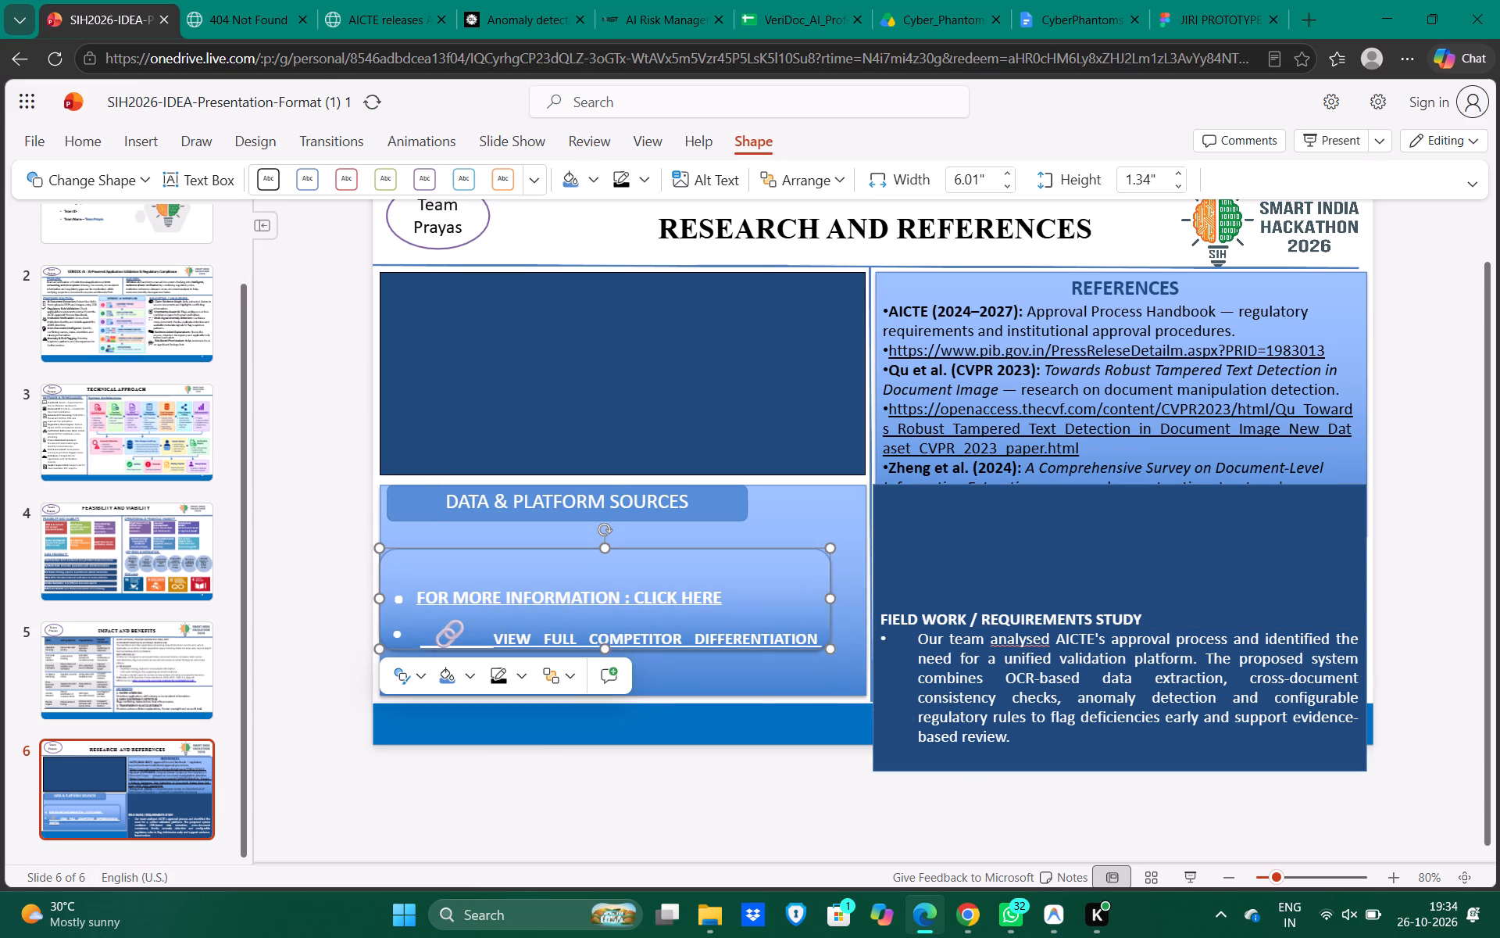
Indent the FIELD WORK / REQUIREMENTS STUDY heading with spaces to roughly the centre of its box.
left_click(884, 616)
key("space")
key("space")
key("space")
key("space")
key("space")
key("space")
key("space")
key("space")
key("space")
key("space")
key("space")
key("space")
key("space")
key("space")
key("space")
key("space")
key("space")
key("space")
key("space")
key("space")
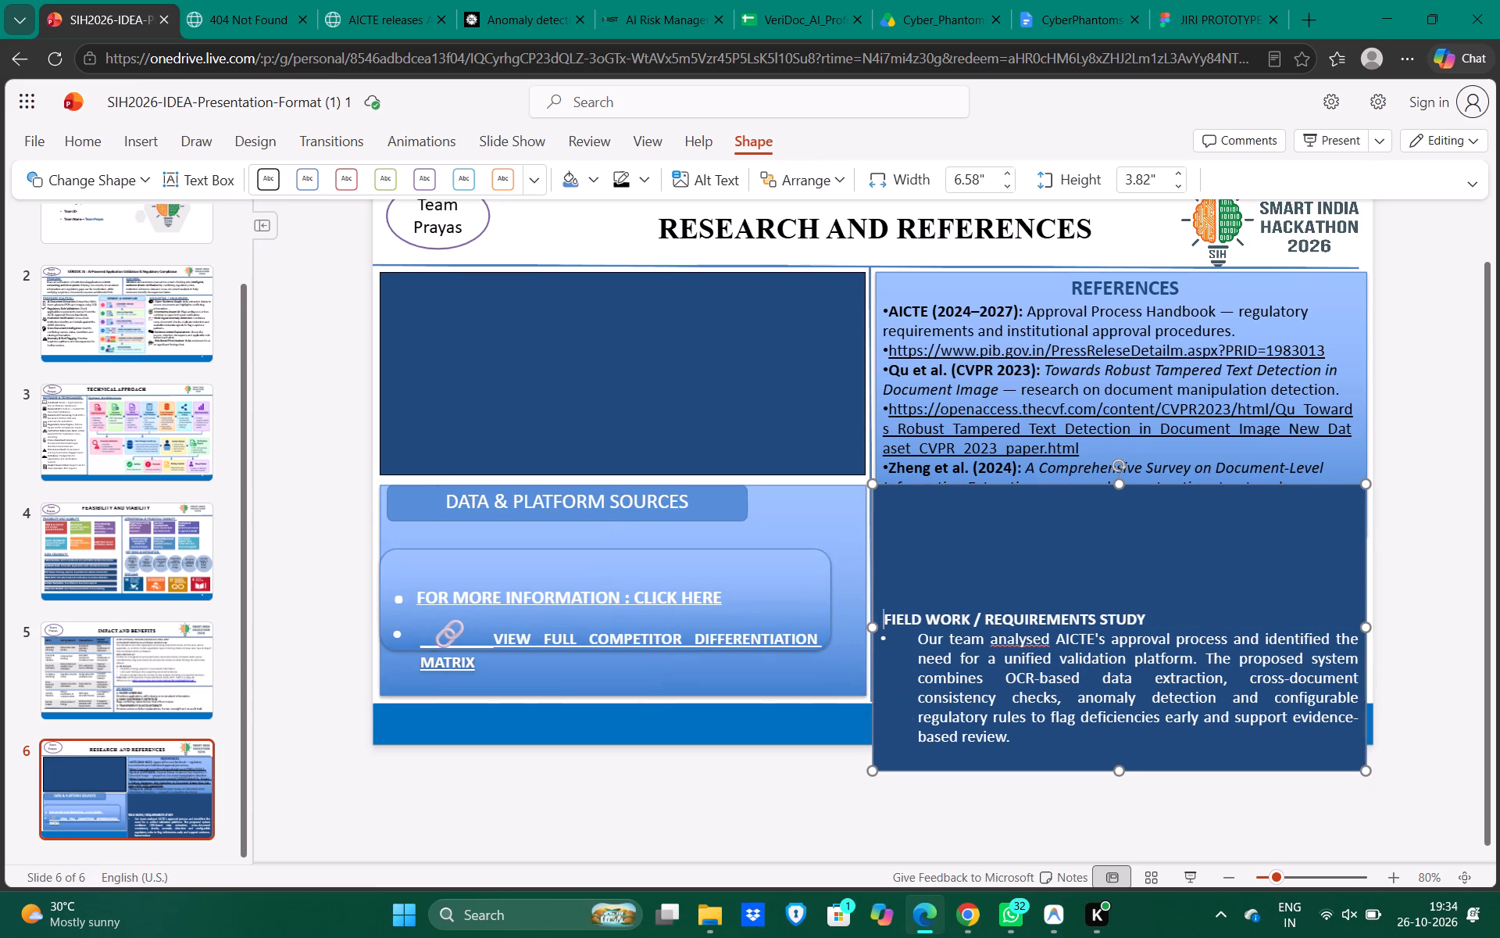
key("space")
key("space")
key("space")
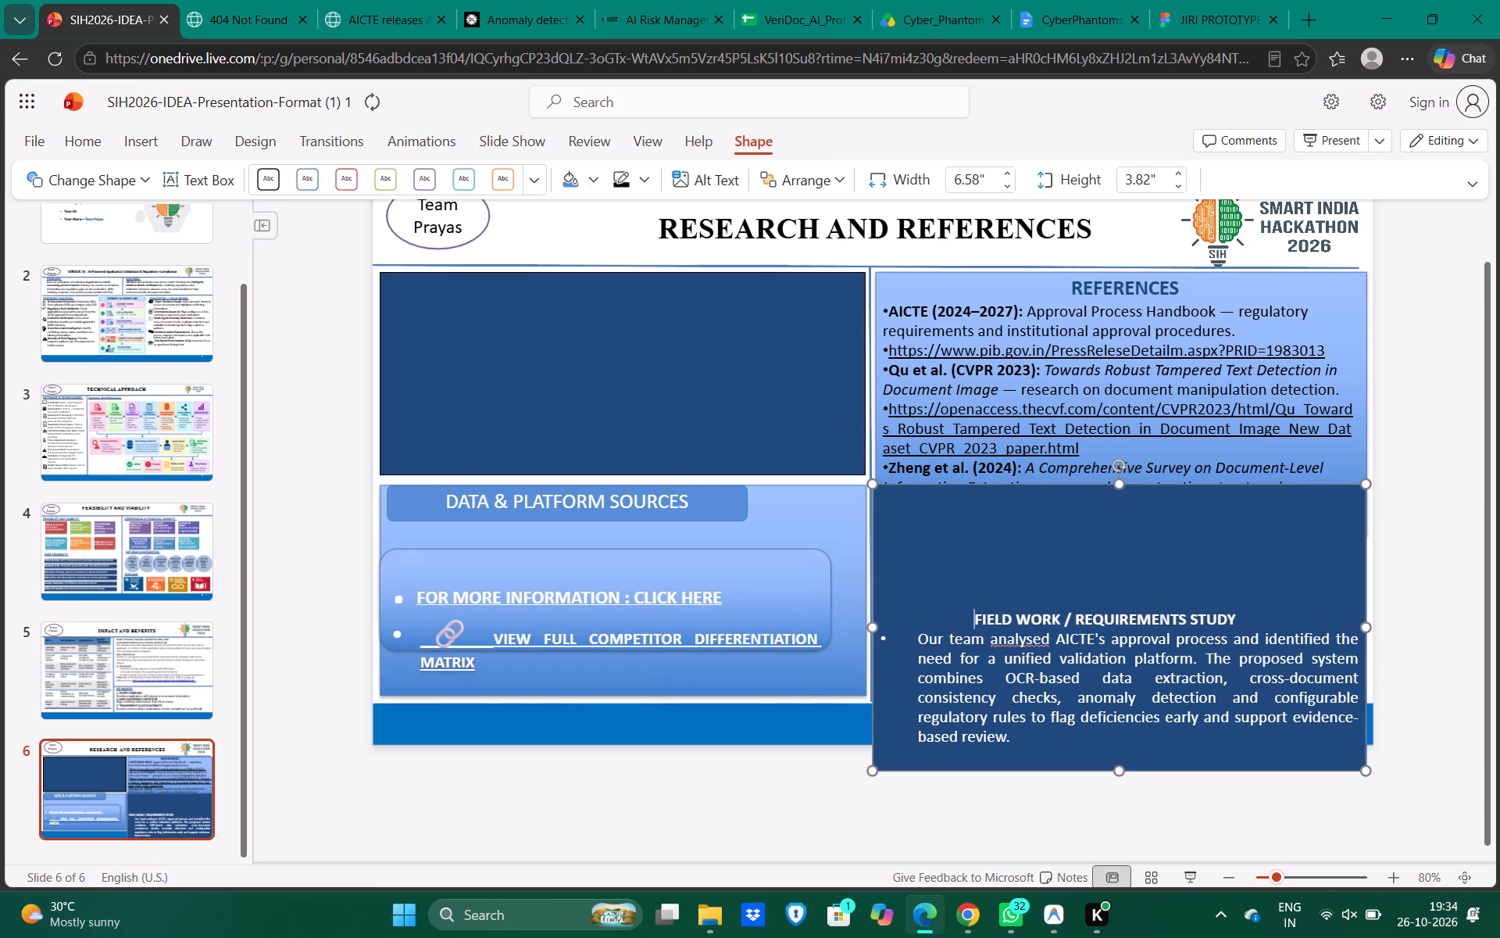
key("space")
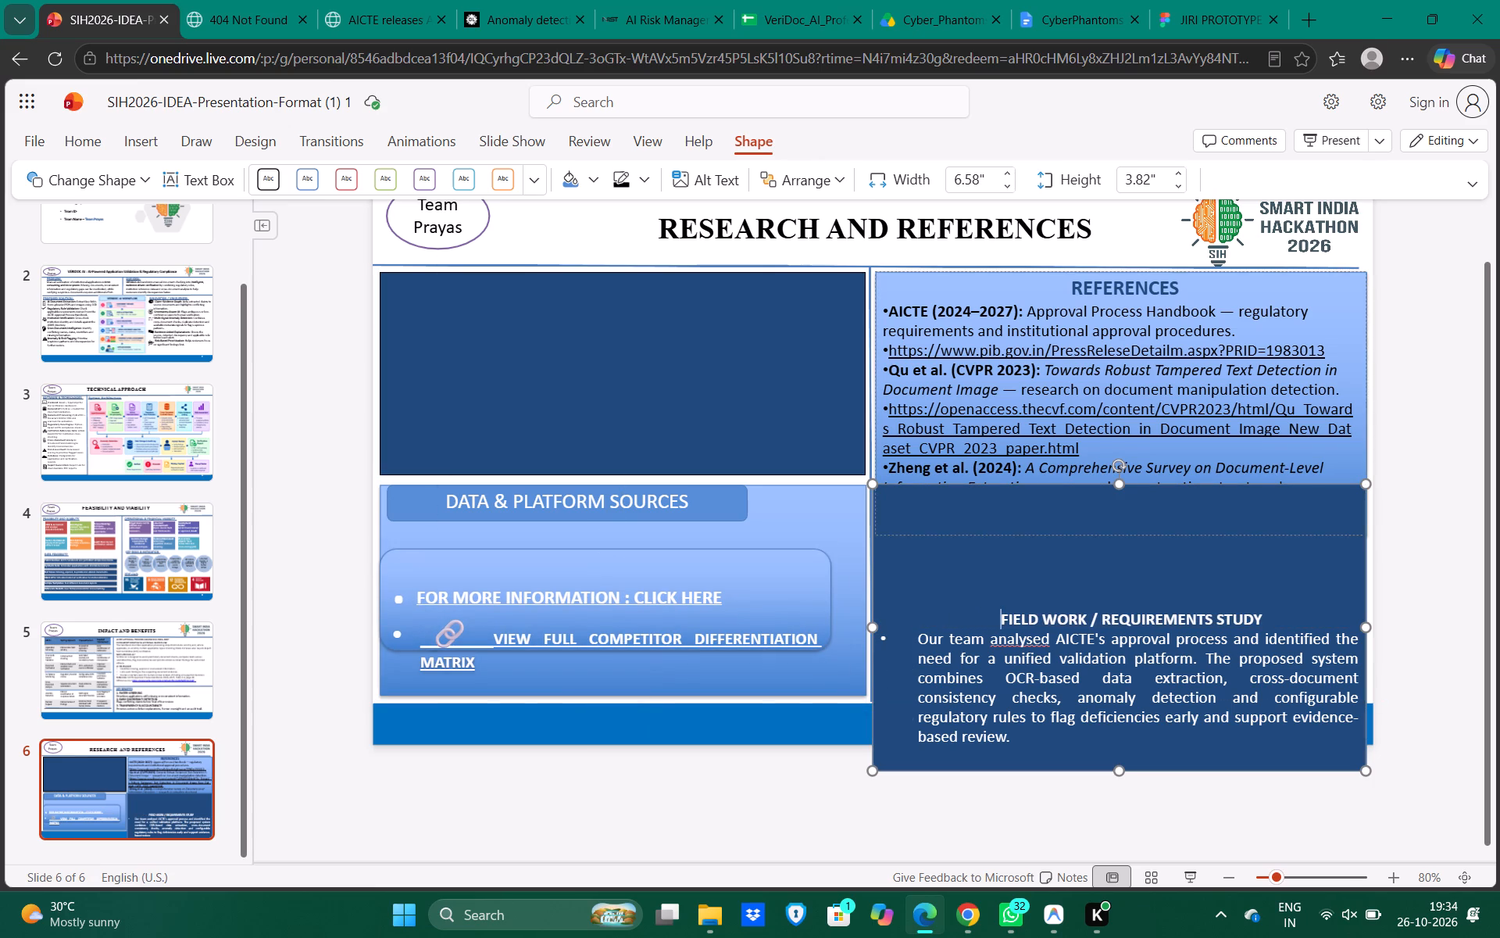
Resize the field work box to about 6.54" wide by 1.96" high so it fits between the REFERENCES box and the footer.
left_click_drag(1122, 484, 1099, 553)
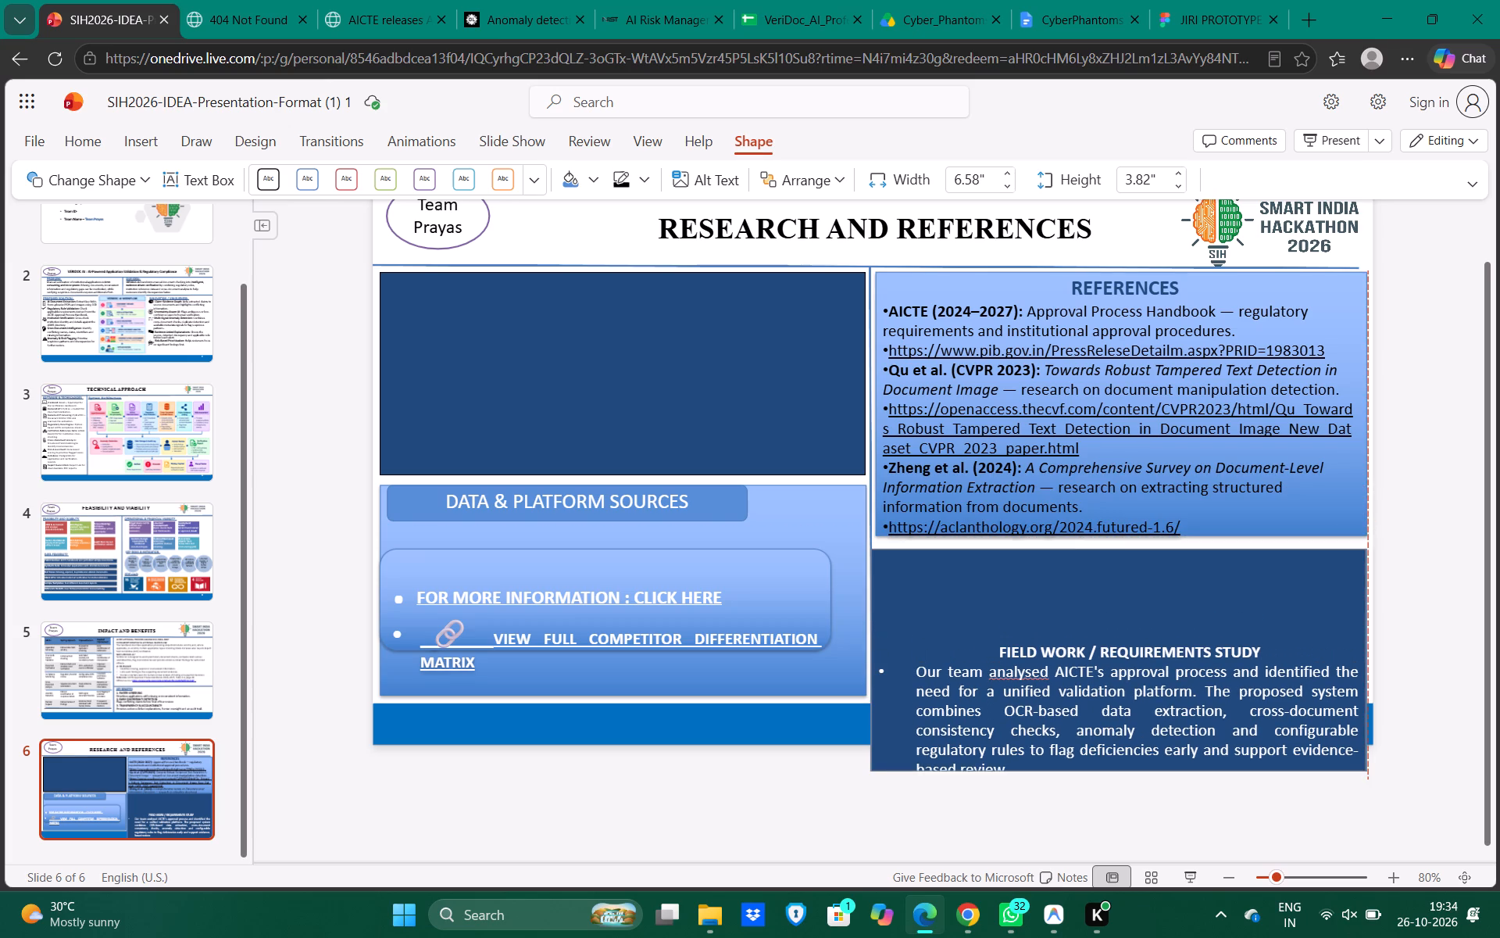
left_click_drag(1099, 553, 1113, 548)
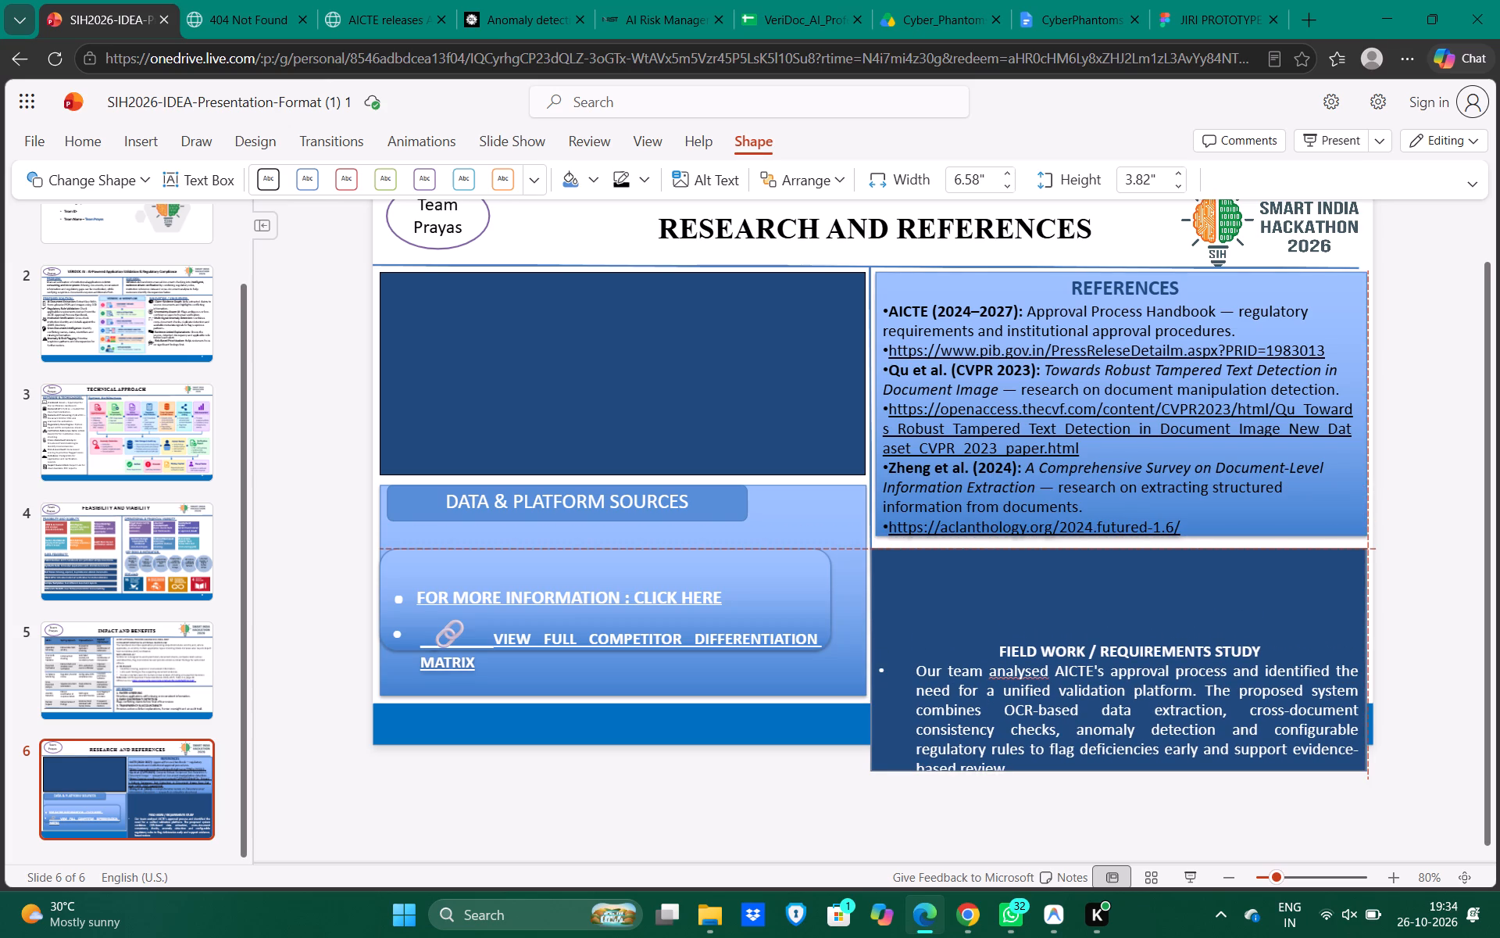
left_click_drag(1113, 548, 1124, 548)
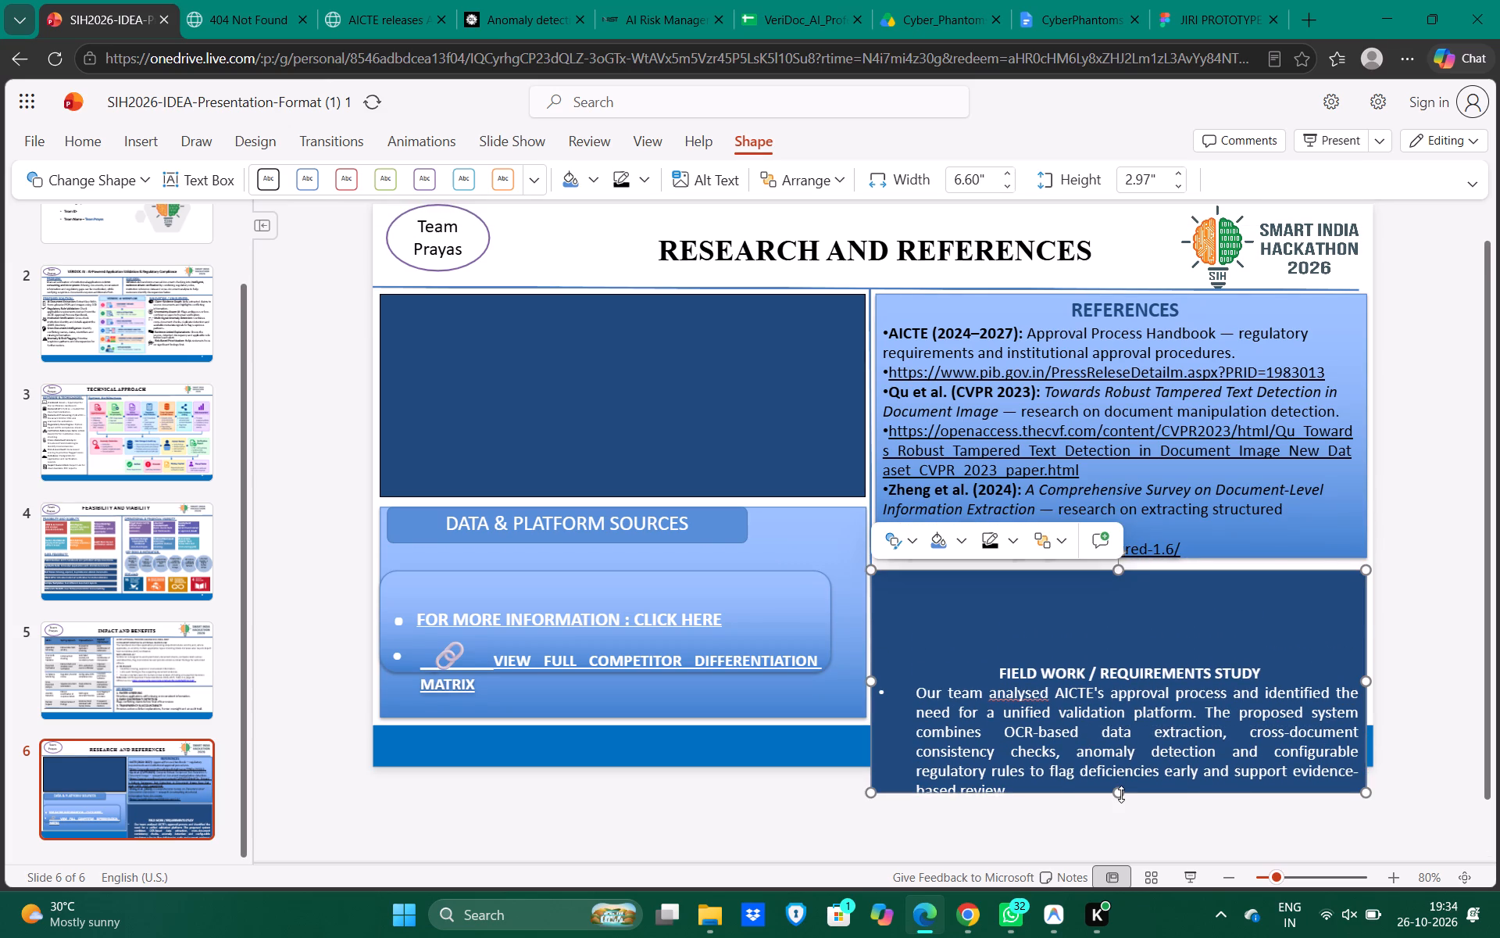
left_click_drag(1121, 794, 1160, 709)
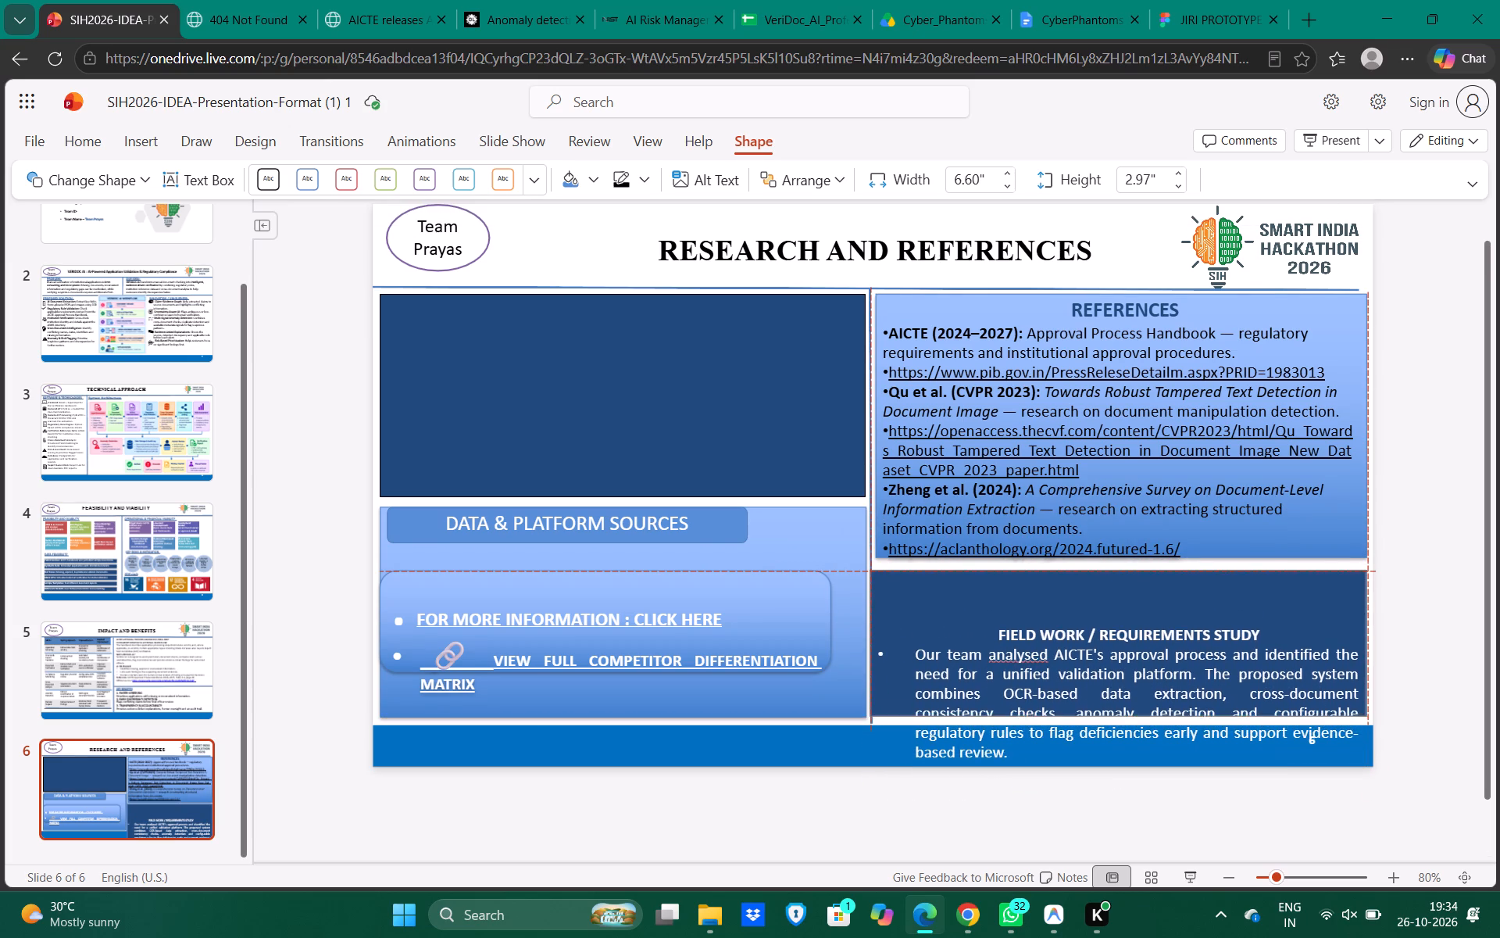
left_click_drag(1160, 709, 1163, 705)
left_click(996, 627)
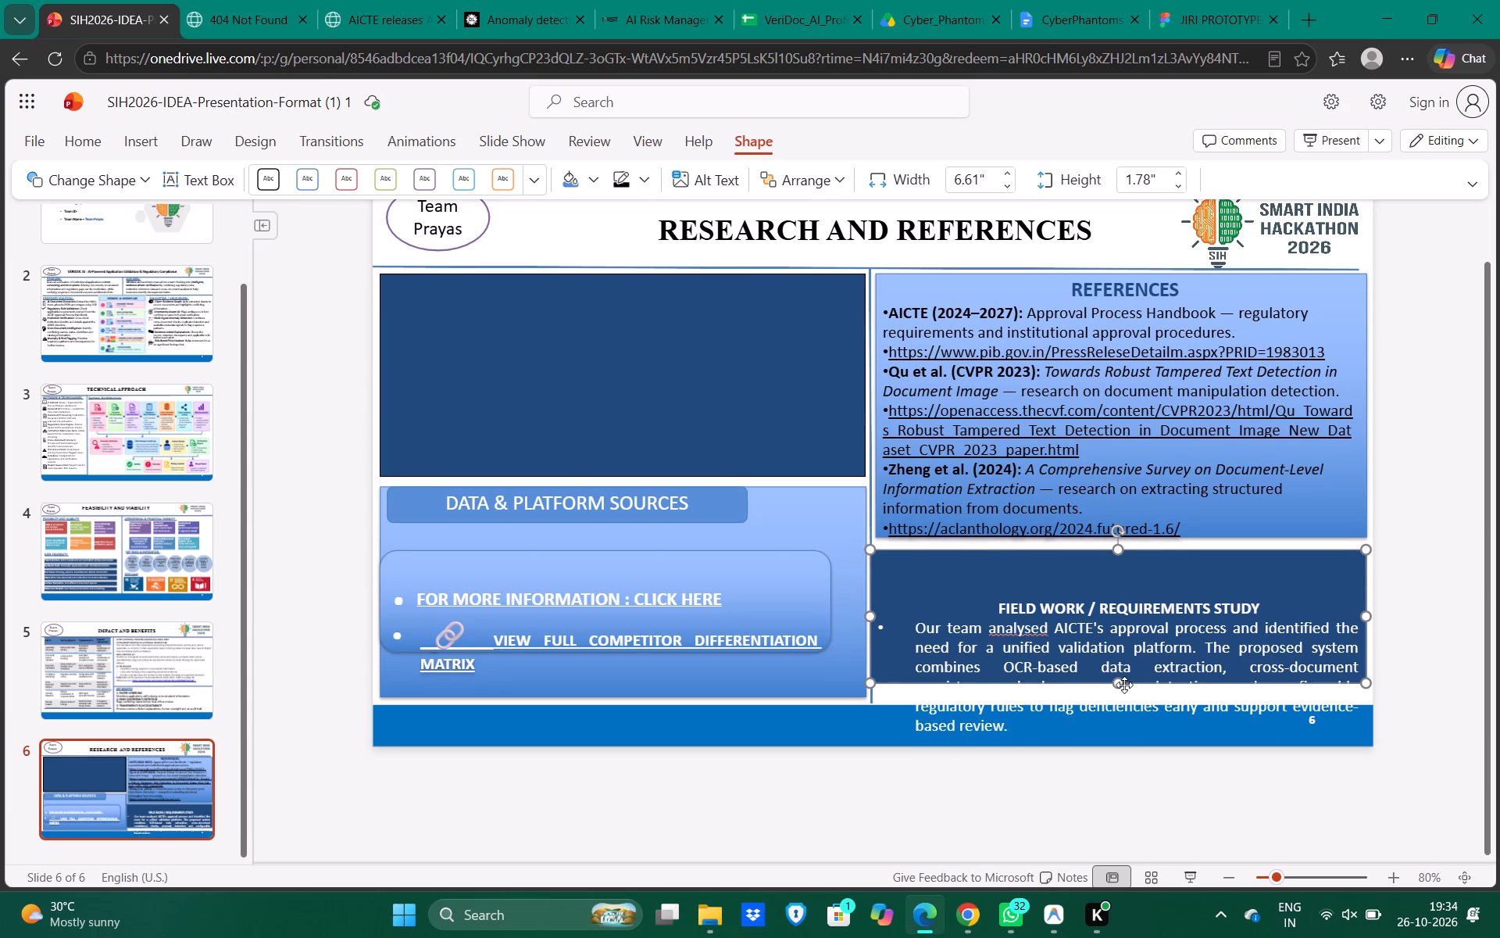
left_click_drag(1118, 685, 1118, 696)
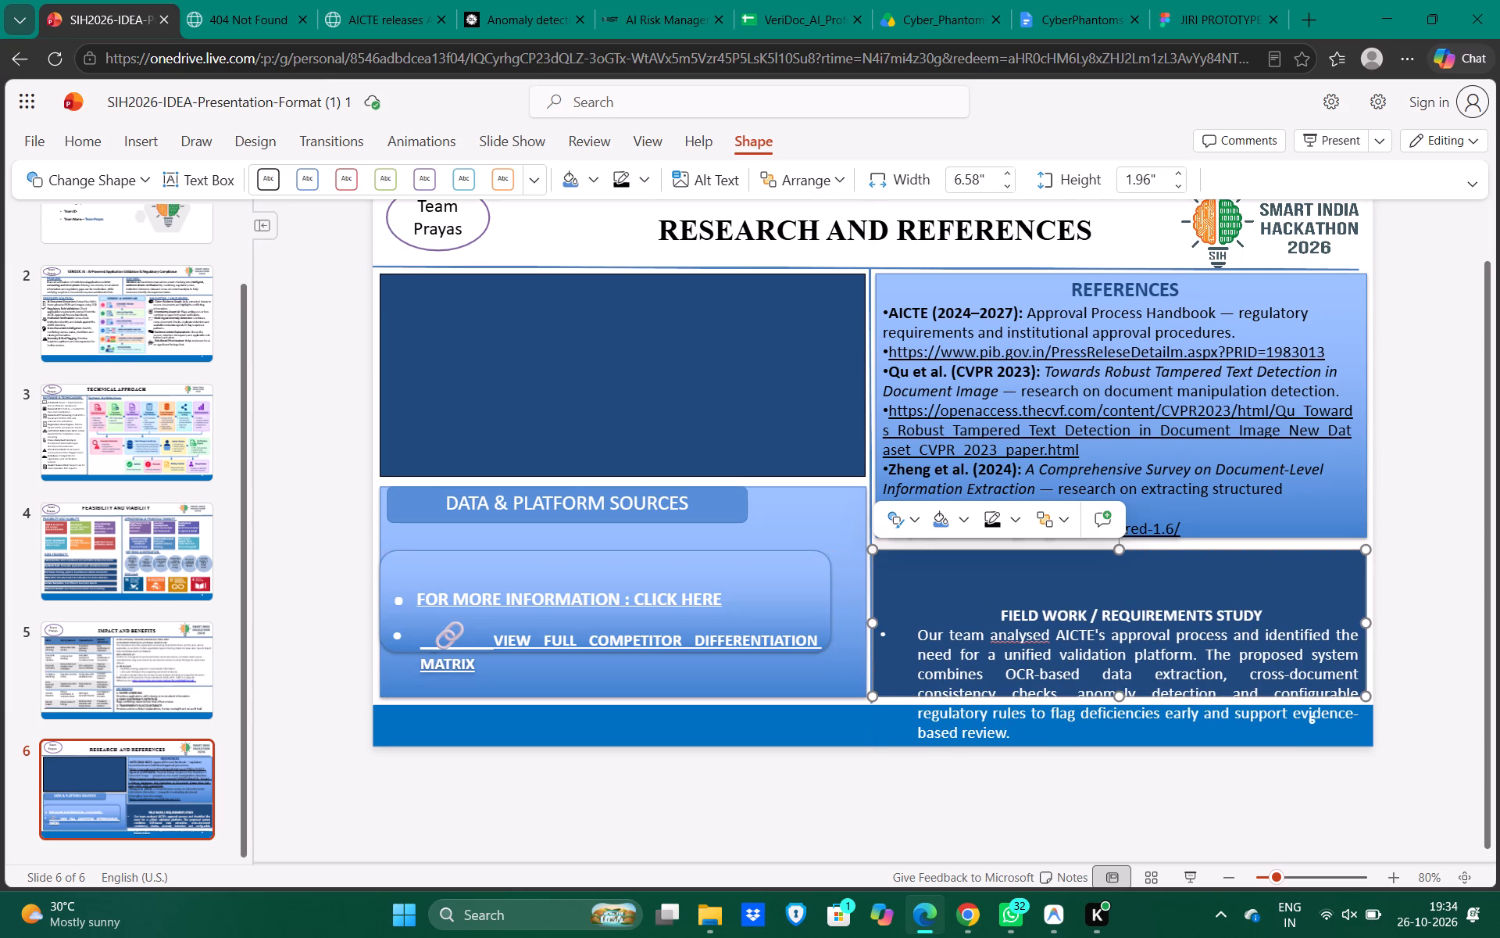
left_click(874, 622)
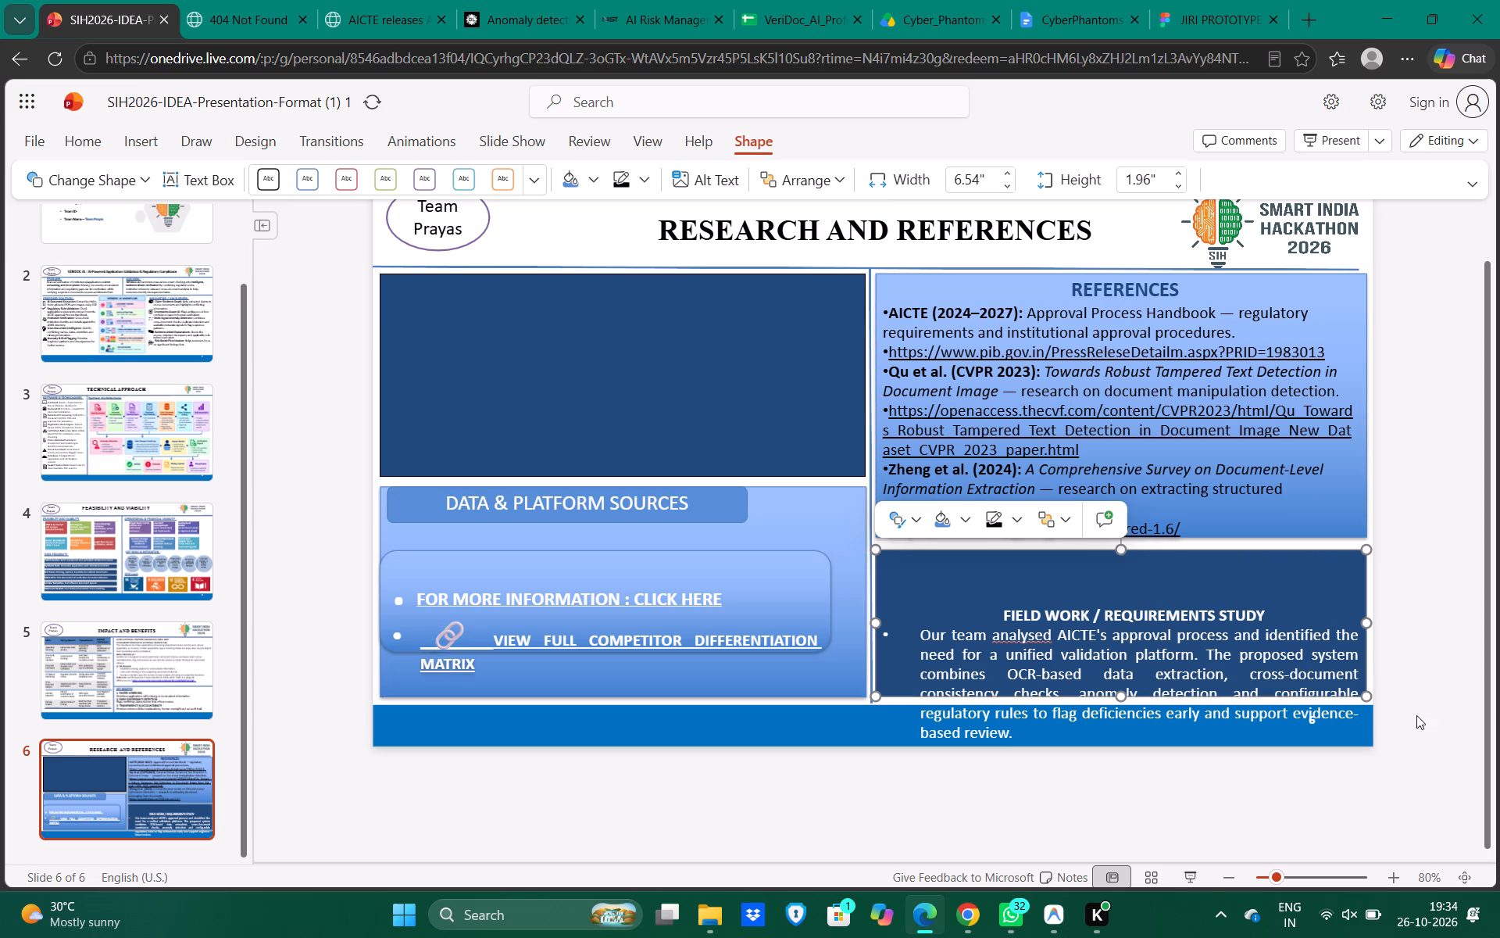
Delete the indent and the blank lines before the FIELD WORK / REQUIREMENTS STUDY heading so the text fits inside its box.
left_click(1004, 610)
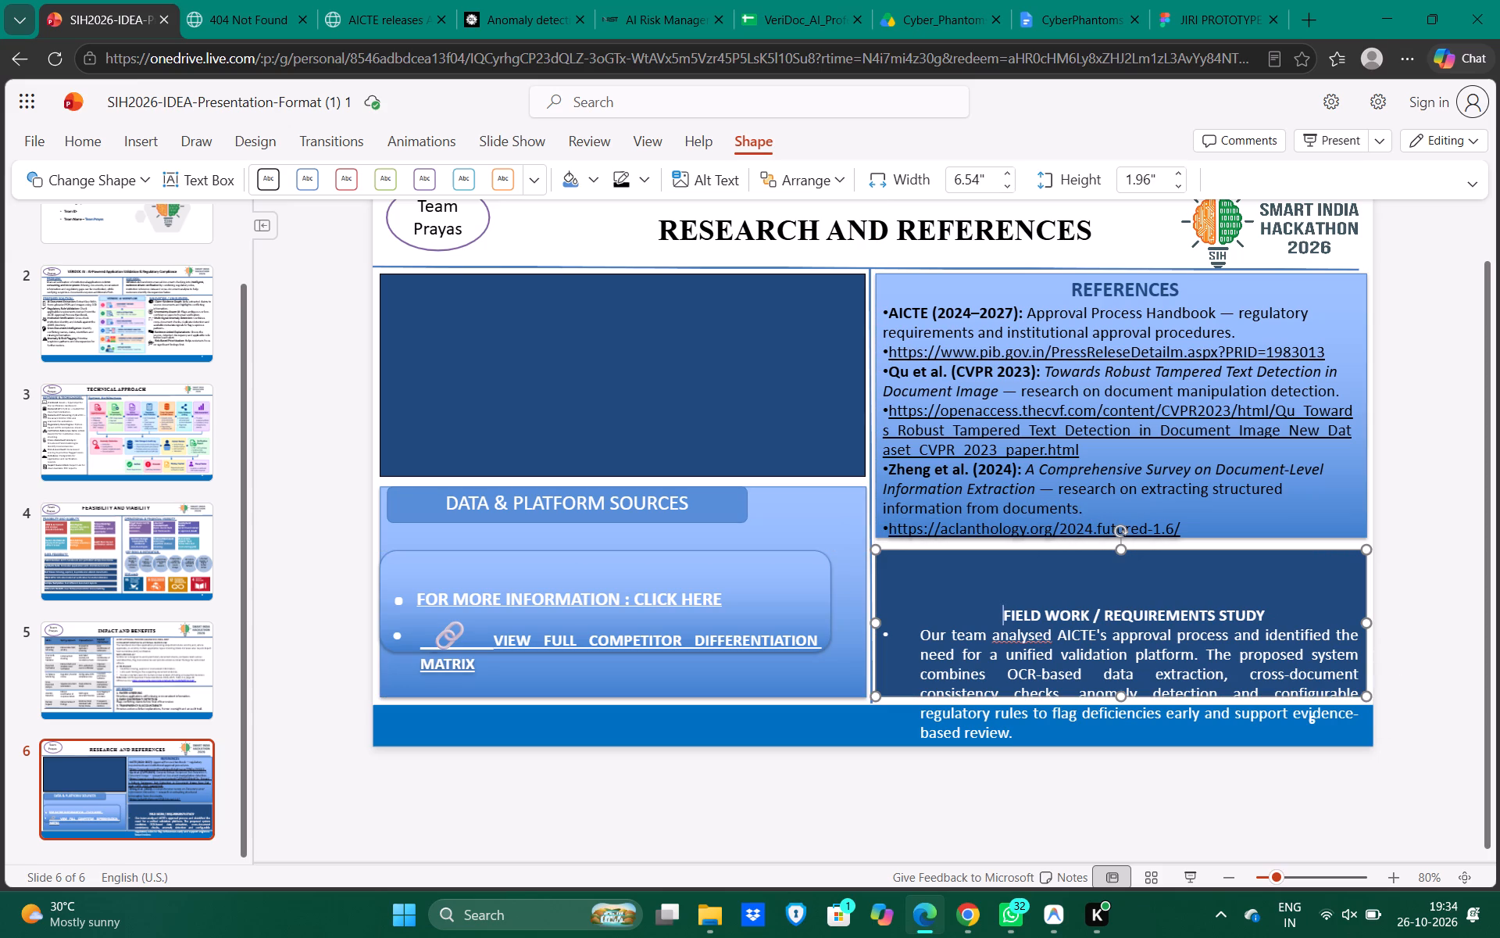
key("Return")
key("Return")
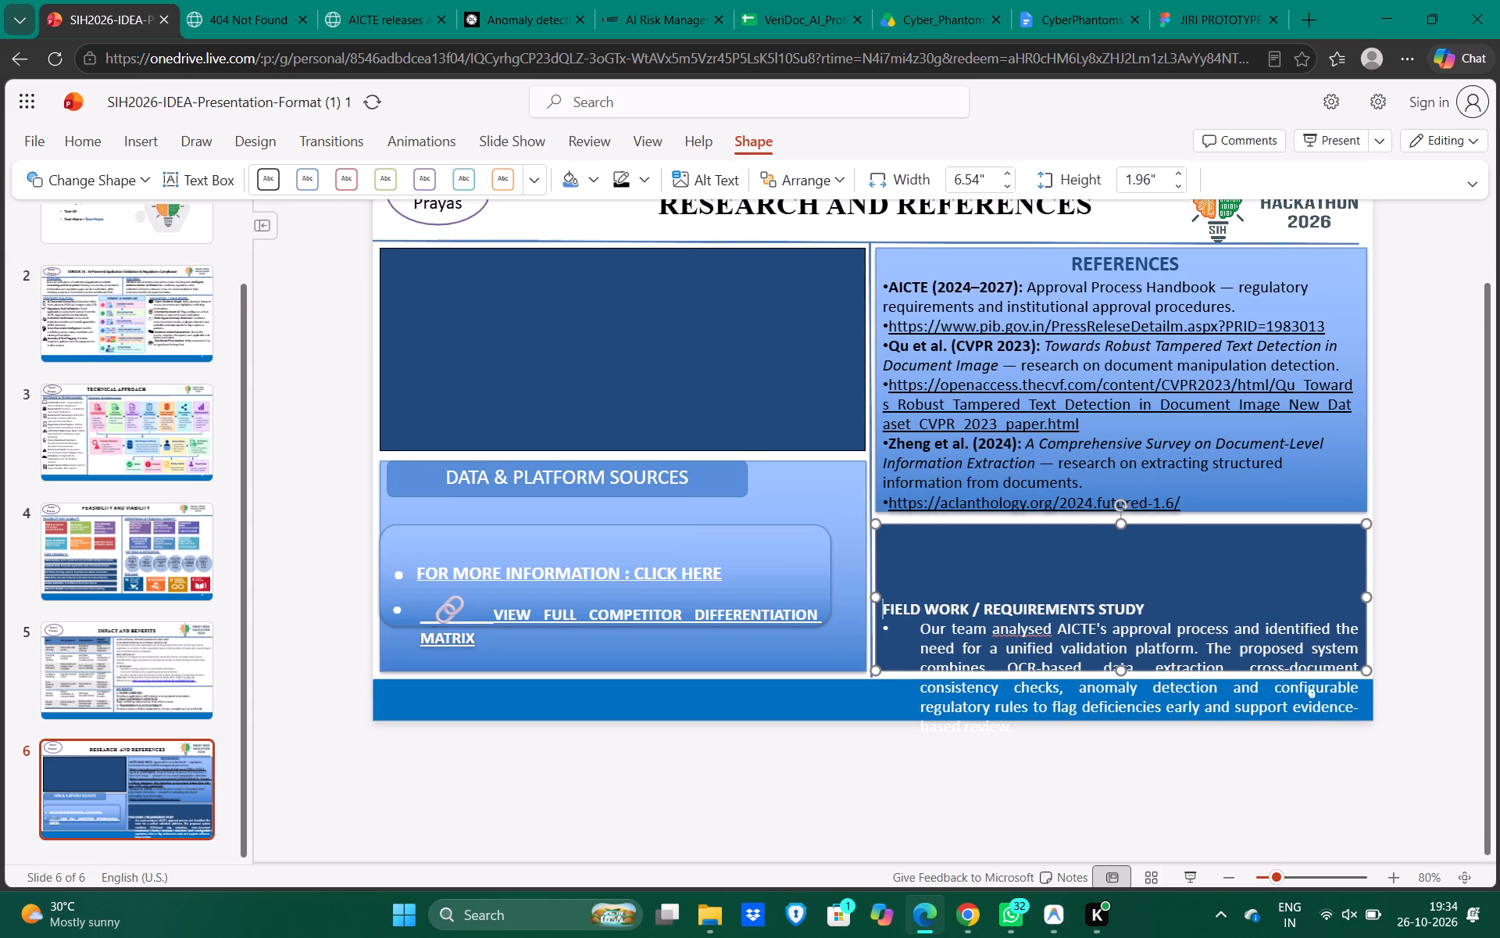
key("BackSpace")
key("BackSpace")
key("BackSpace")
key("BackSpace")
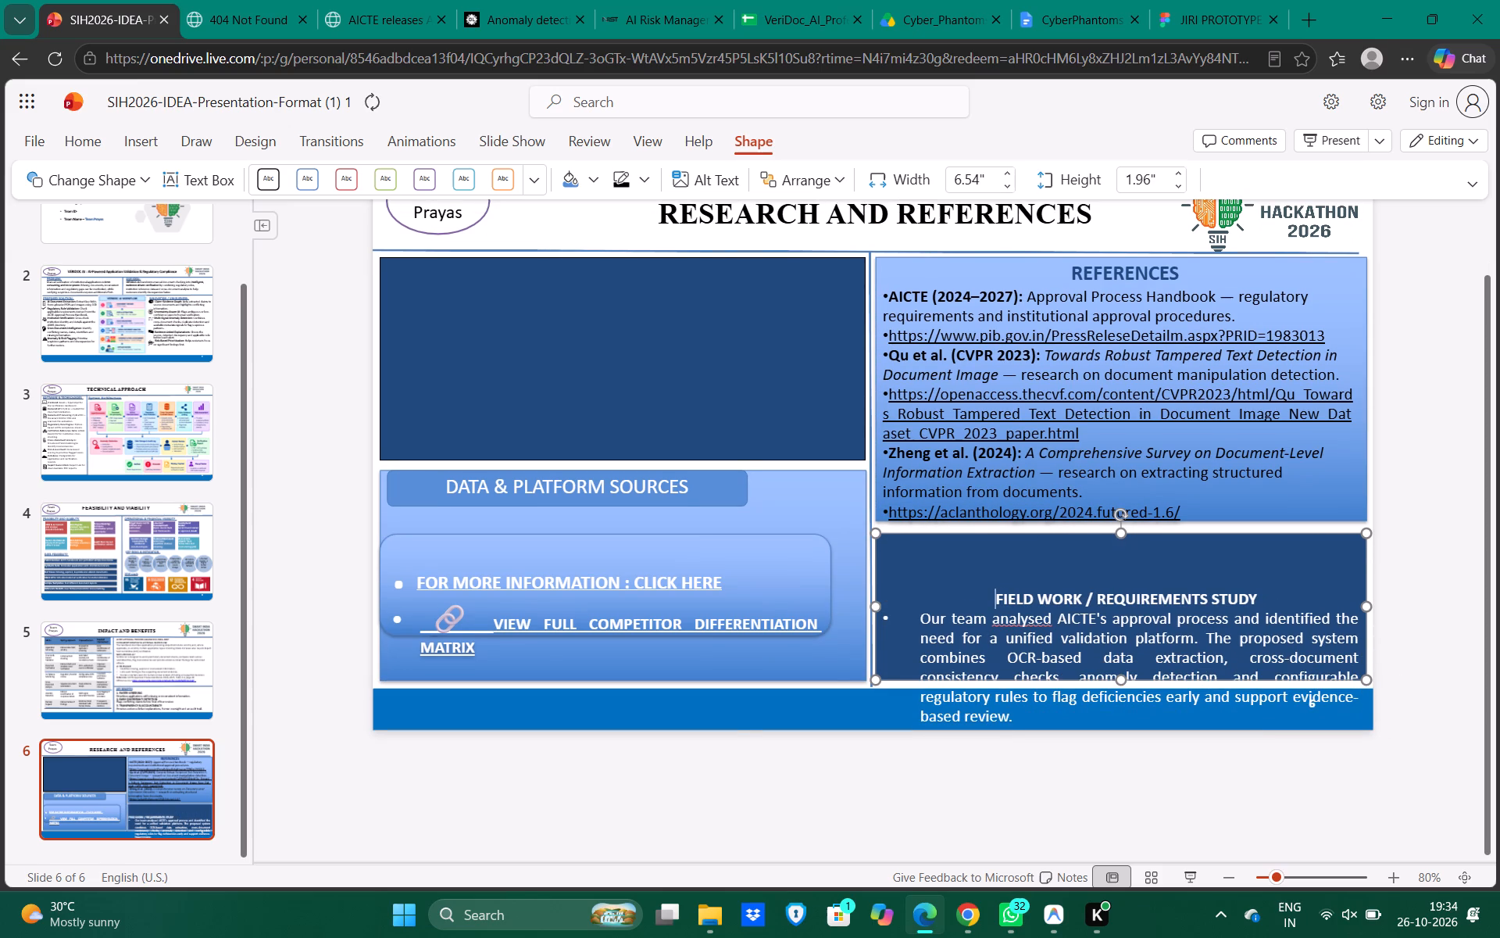
key("BackSpace")
key("BackSpace")
key("BackSpace")
key("BackSpace")
key("BackSpace")
key("BackSpace")
key("BackSpace")
key("BackSpace")
key("BackSpace")
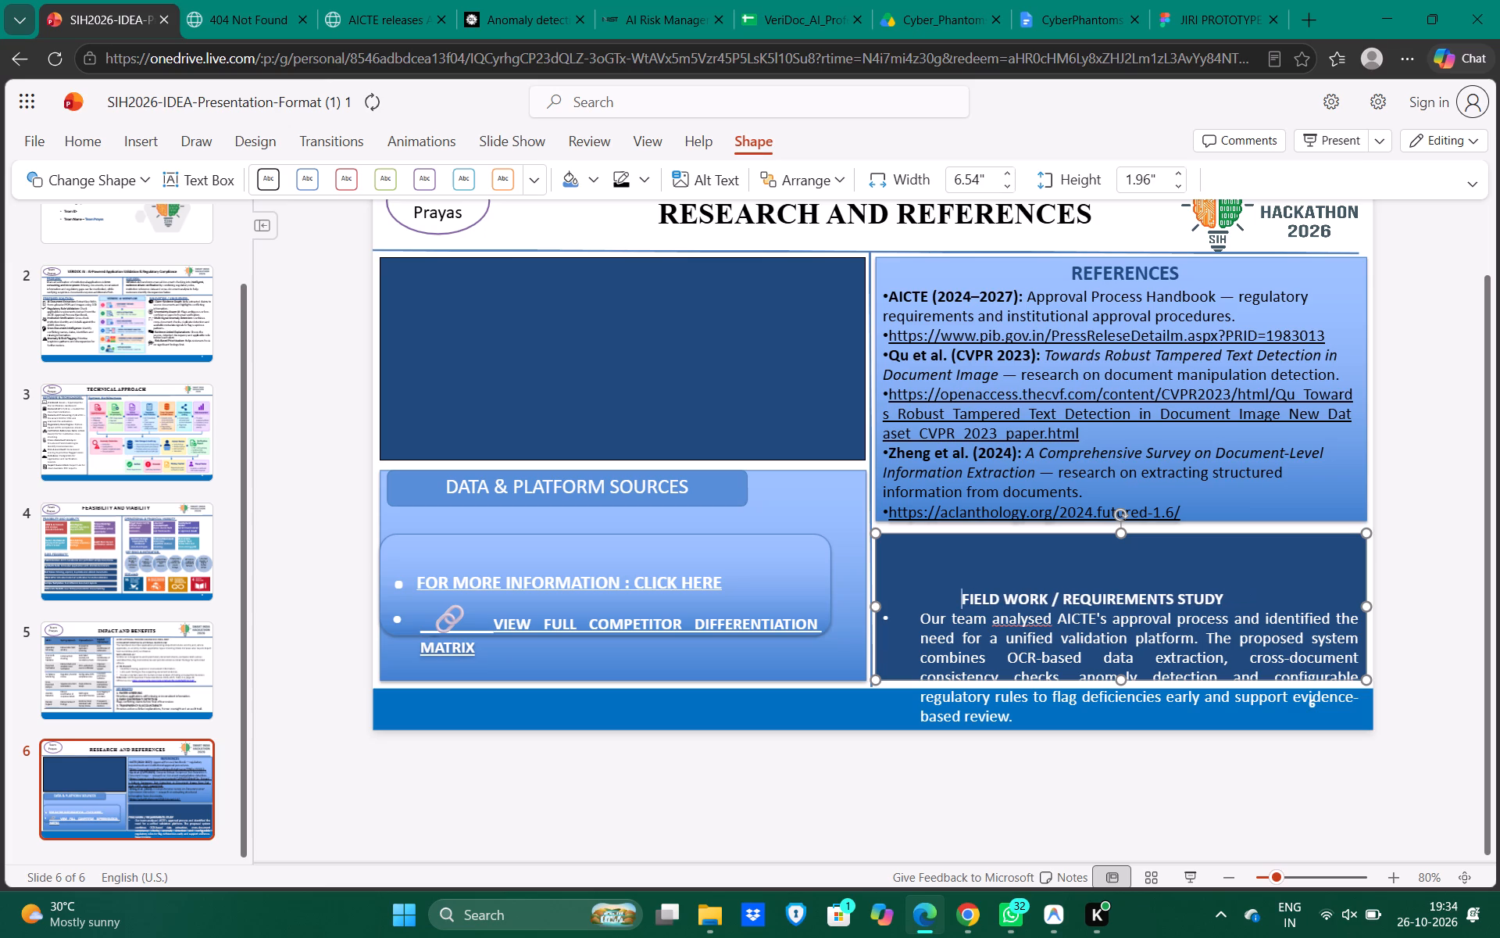
key("BackSpace")
key("BackSpace")
key("BackSpace")
key("BackSpace")
key("BackSpace")
key("BackSpace")
key("BackSpace")
key("BackSpace")
key("BackSpace")
key("BackSpace")
key("BackSpace")
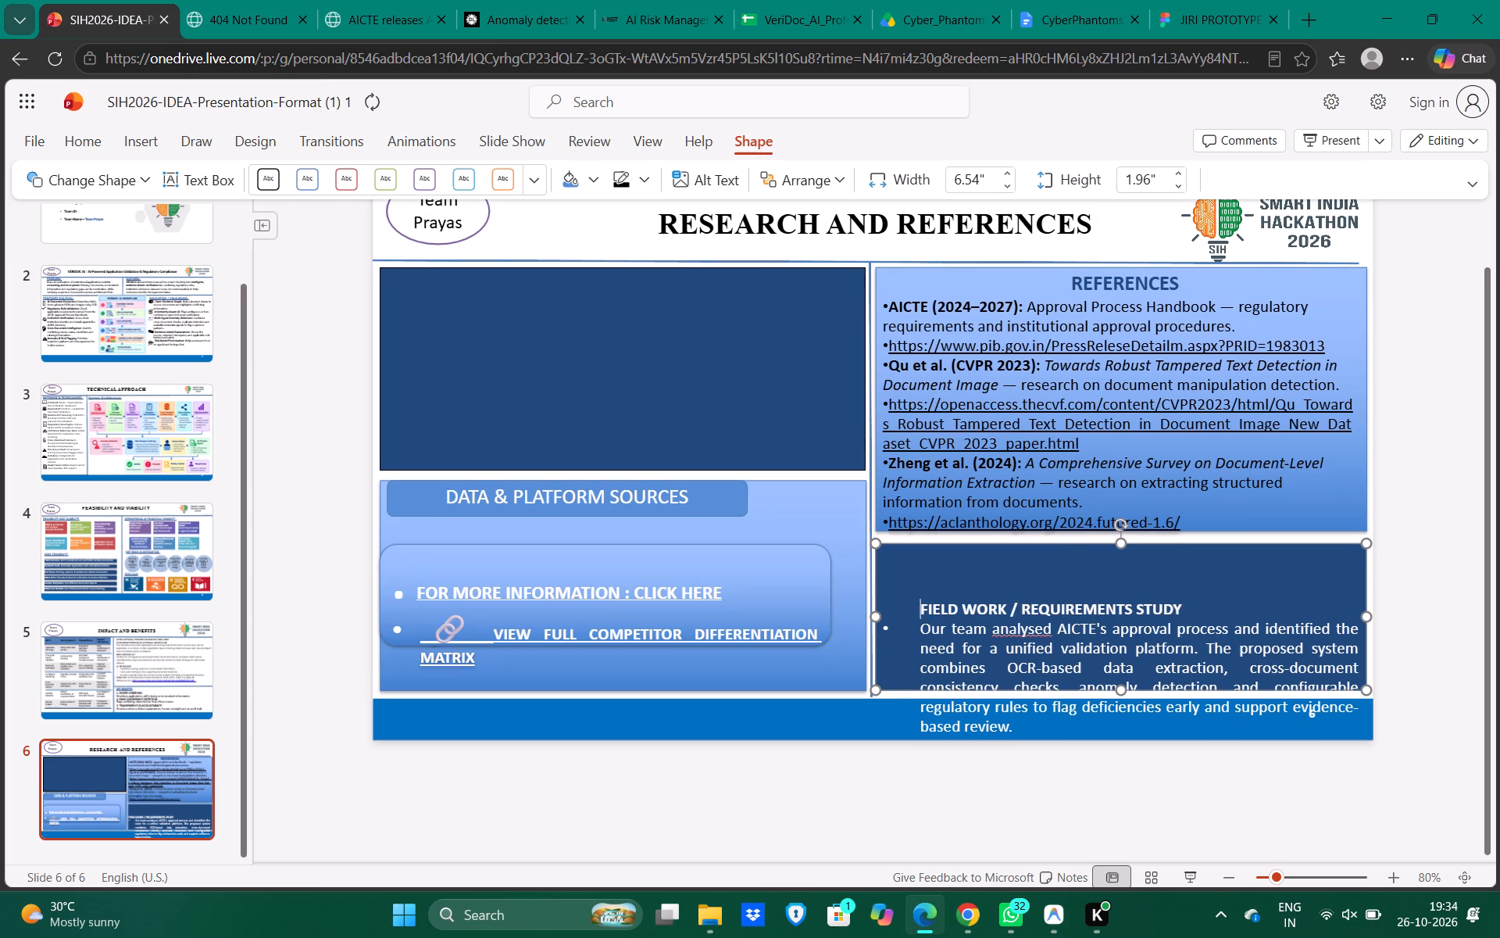
key("BackSpace")
key("BackSpace")
key("BackSpace")
key("BackSpace")
key("BackSpace")
key("BackSpace")
key("BackSpace")
key("BackSpace")
key("BackSpace")
key("BackSpace")
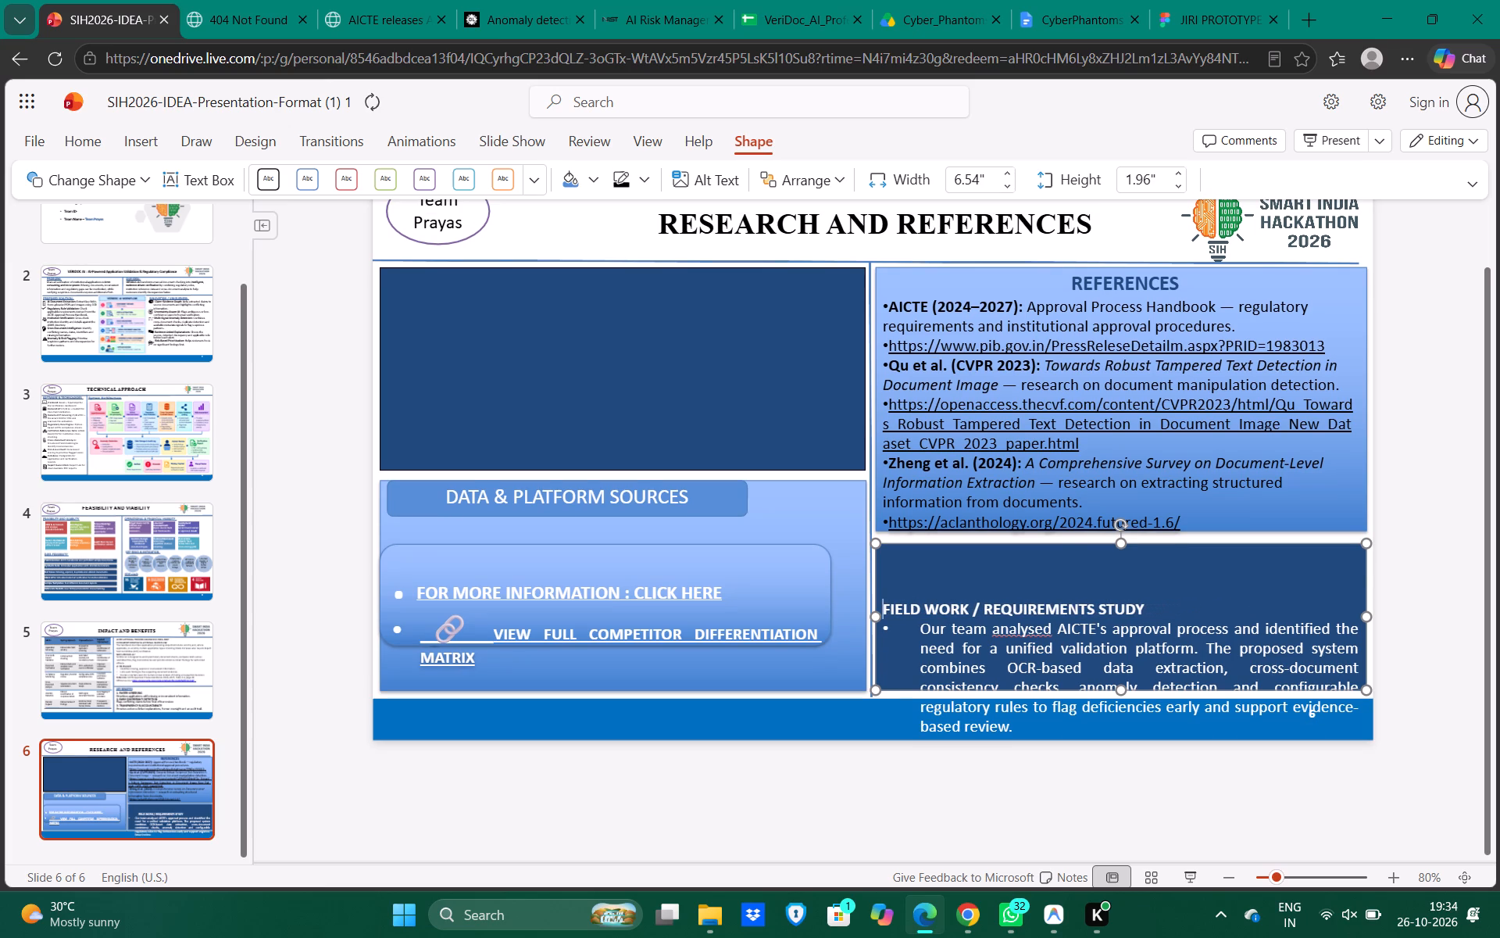
key("BackSpace")
key("BackSpace")
key("BackSpace")
key("BackSpace")
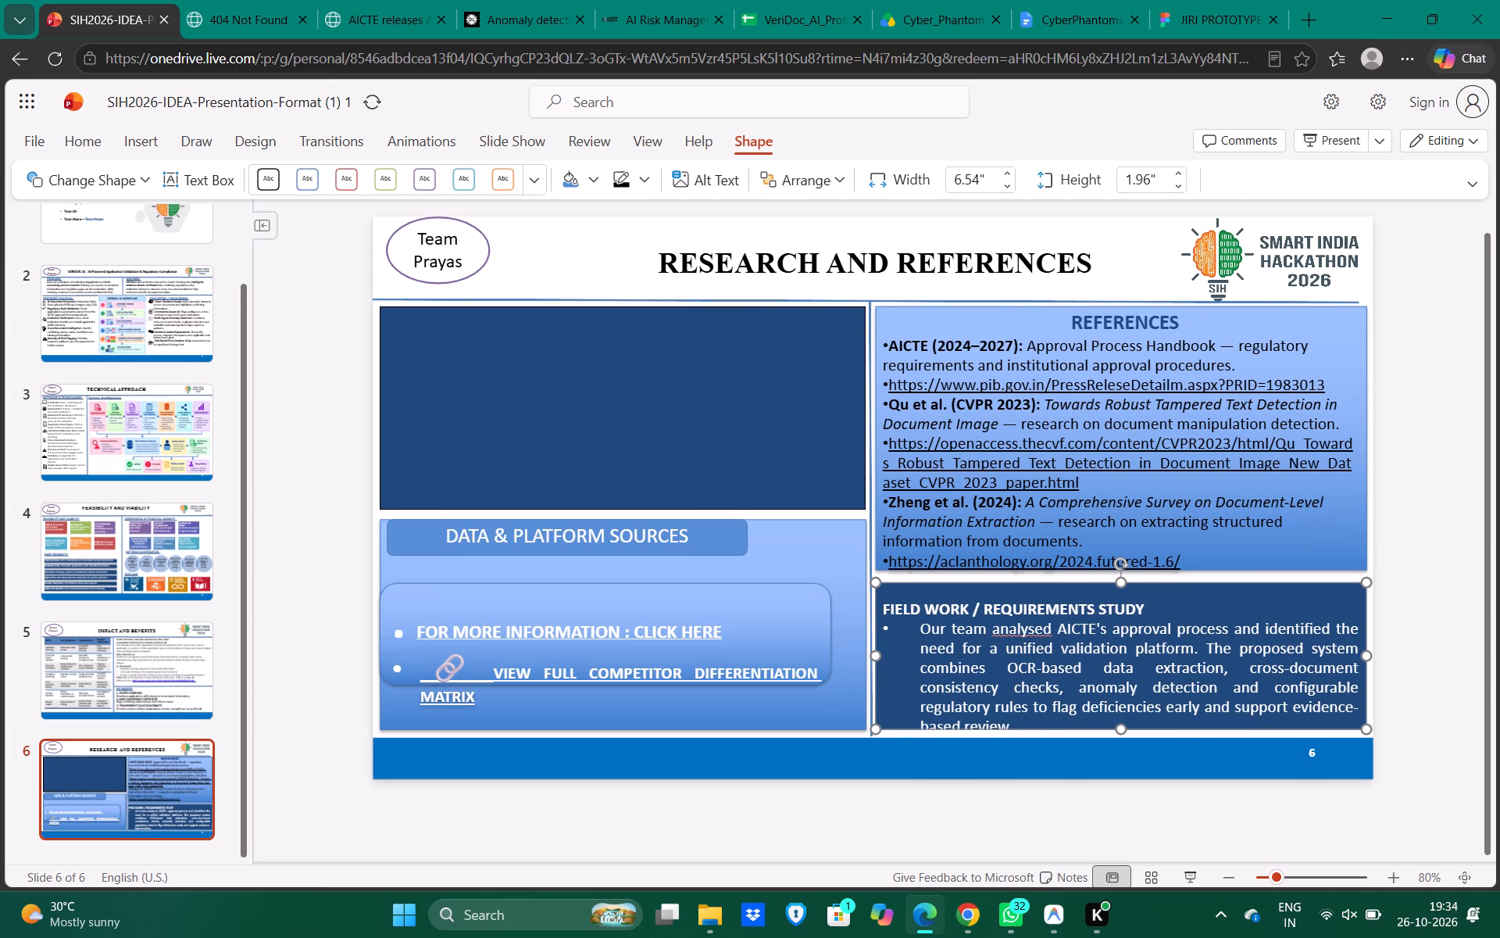
key("BackSpace")
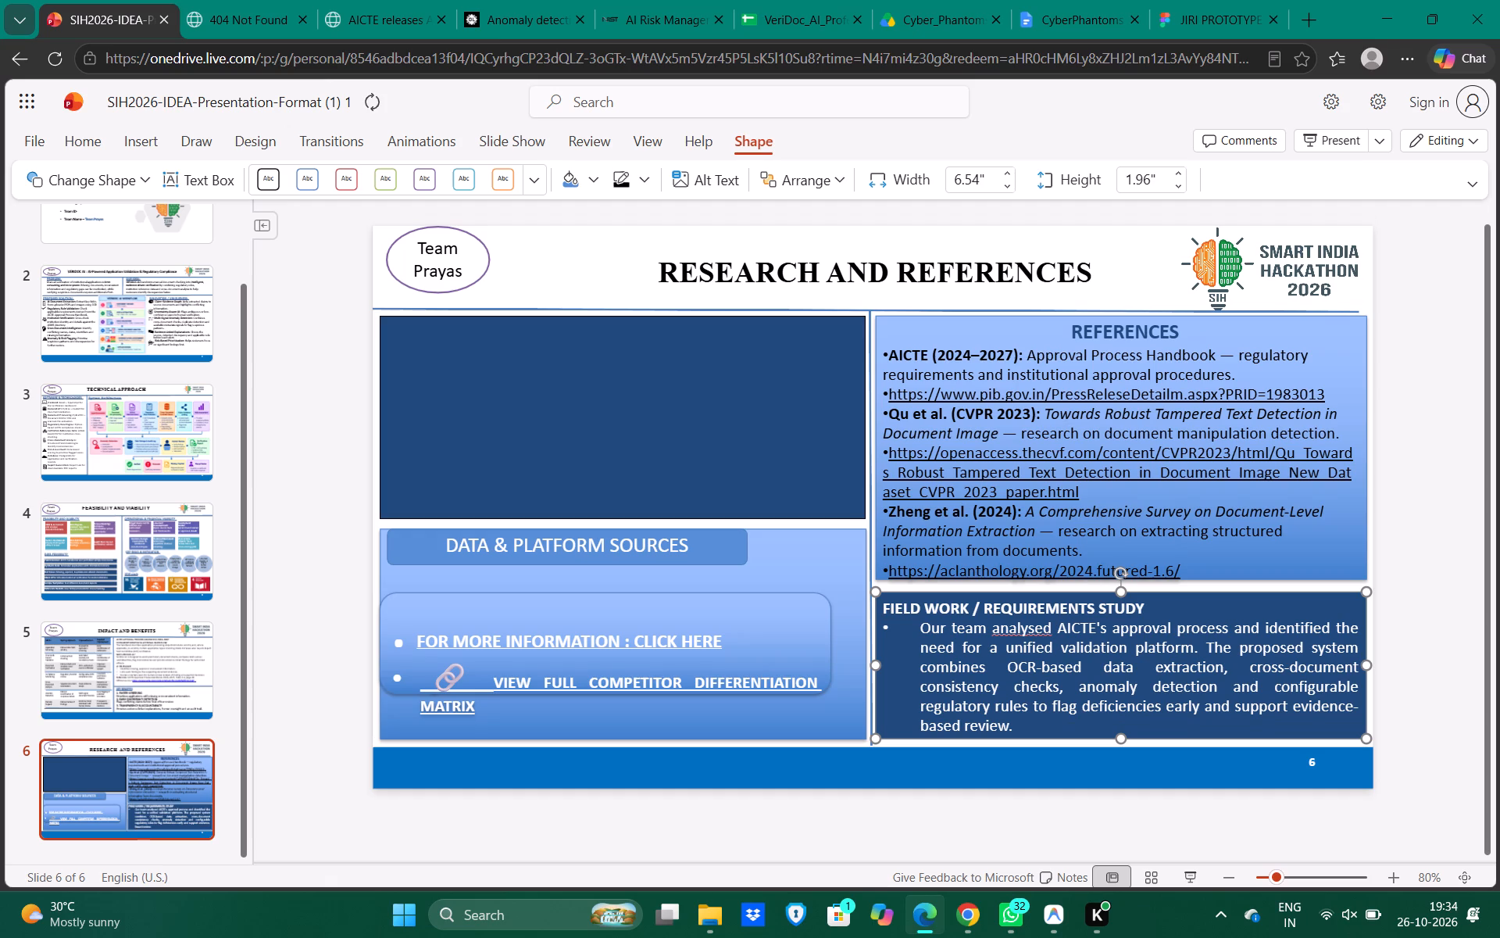
Indent the FIELD WORK / REQUIREMENTS STUDY heading with spaces to roughly the centre of its line.
key("space")
key("space")
key("space")
key("space")
key("space")
key("space")
key("space")
key("space")
key("space")
key("space")
key("space")
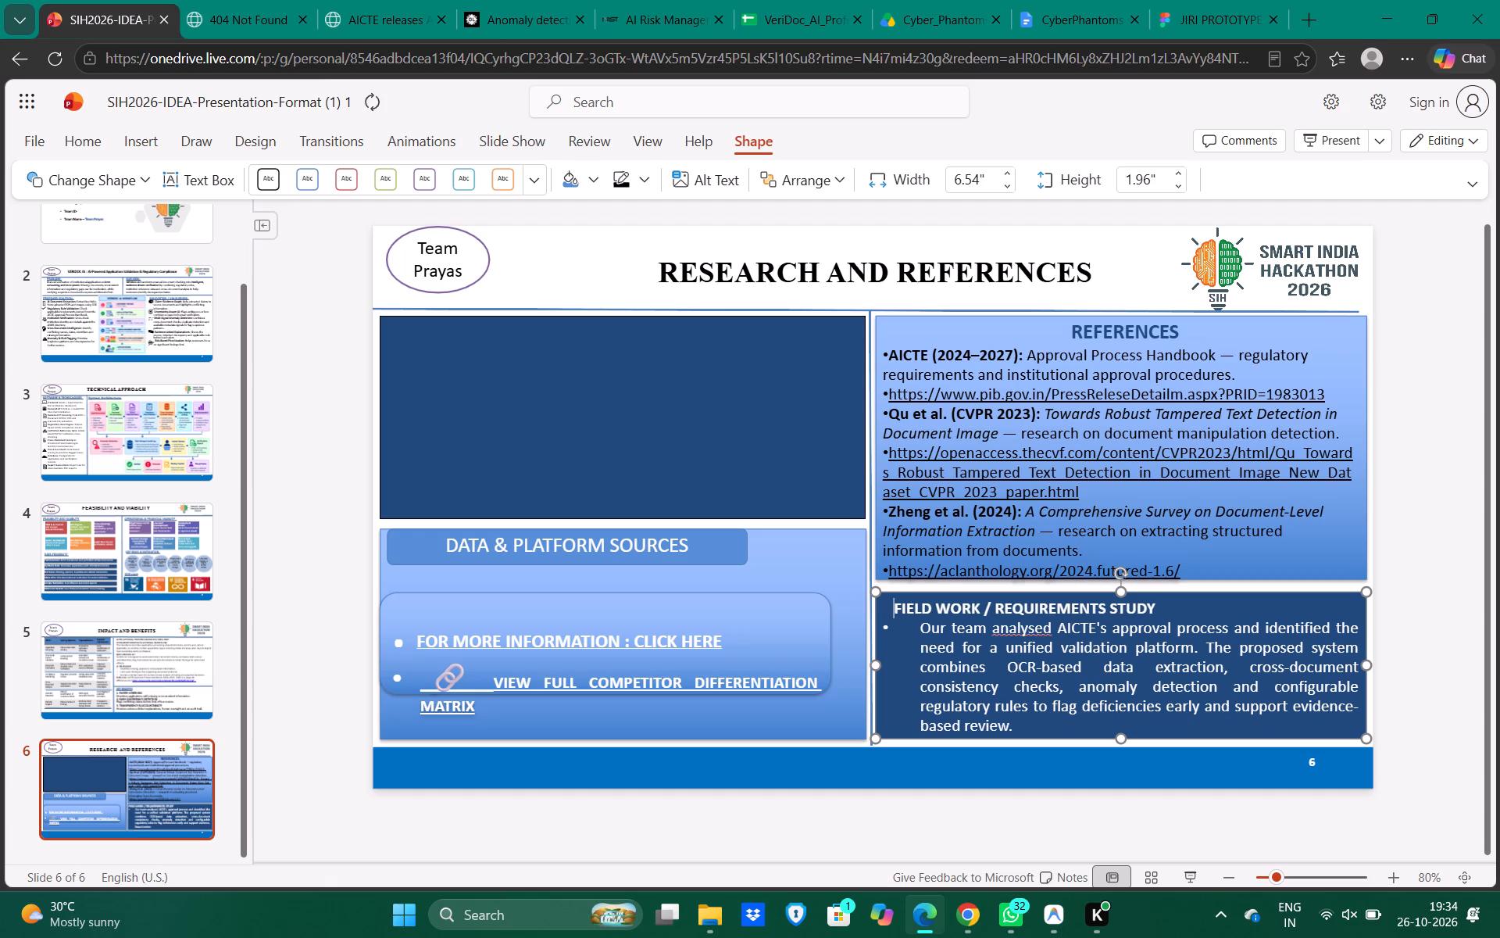
key("space")
key("space")
key("space")
key("space")
key("space")
key("space")
key("space")
key("space")
key("space")
key("space")
key("space")
key("space")
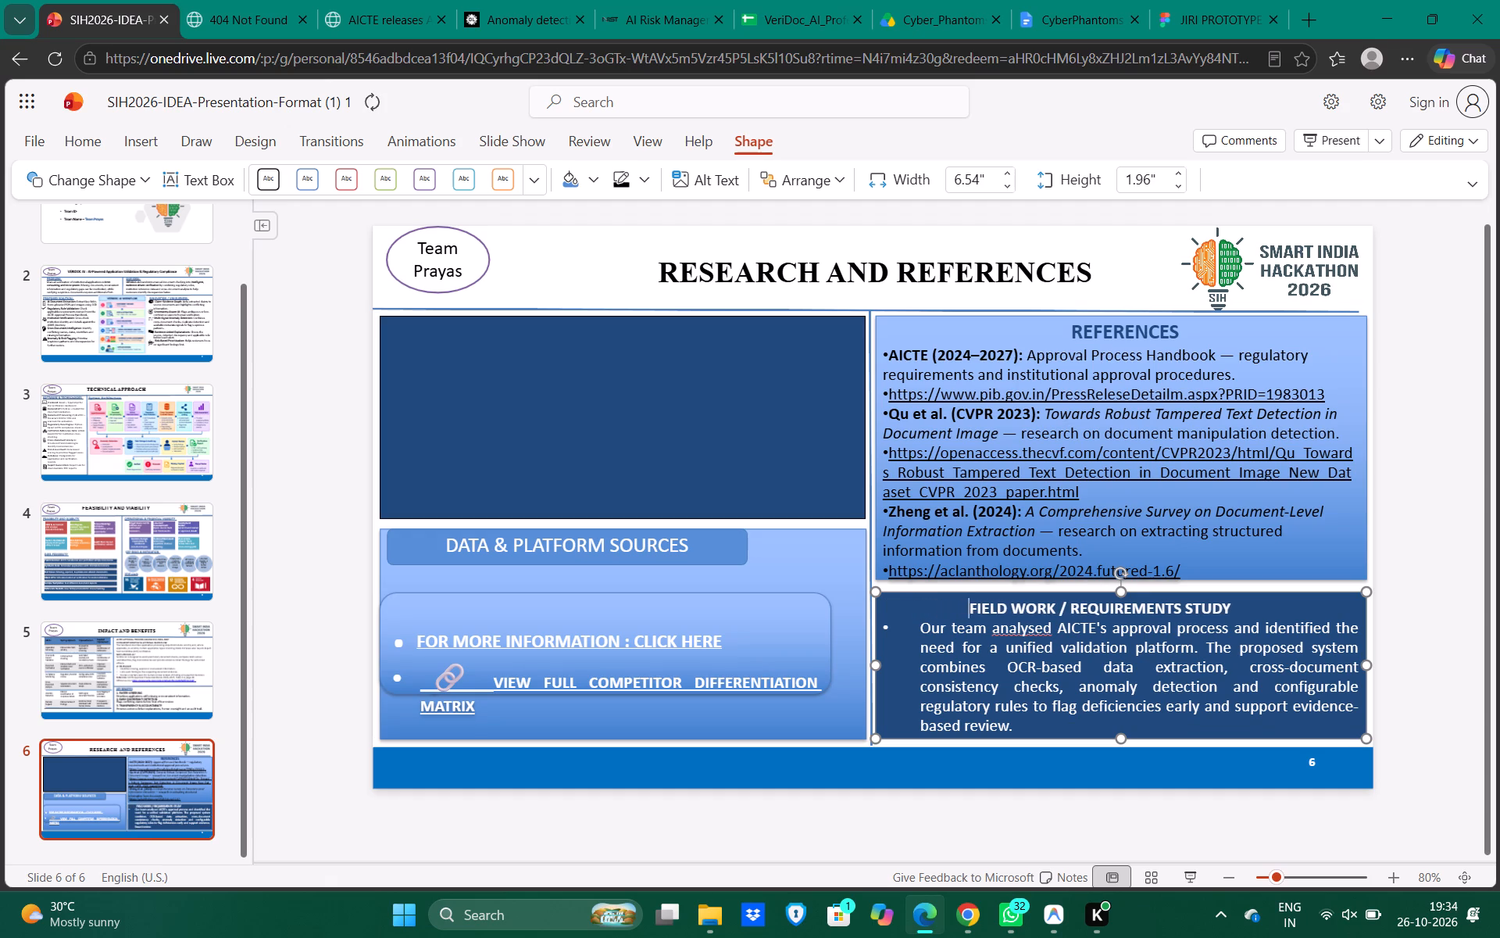
key("space")
key("space")
key("space")
key("space")
key("space")
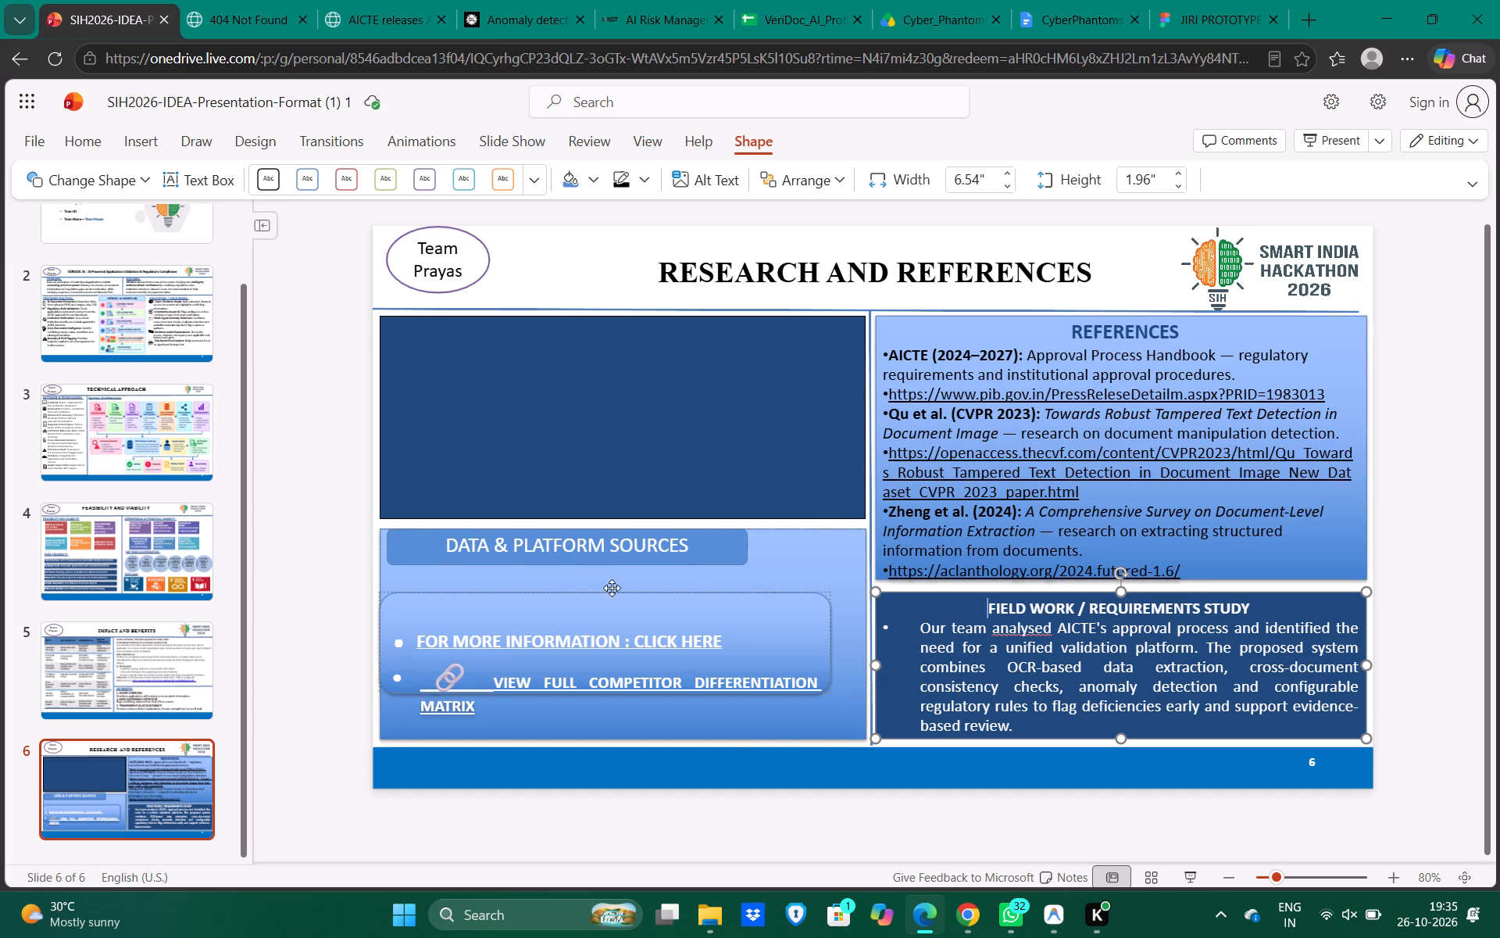
Copy the FOR MORE INFORMATION and competitor differentiation matrix link lines and delete the separate rounded box that holds them.
left_click(787, 644)
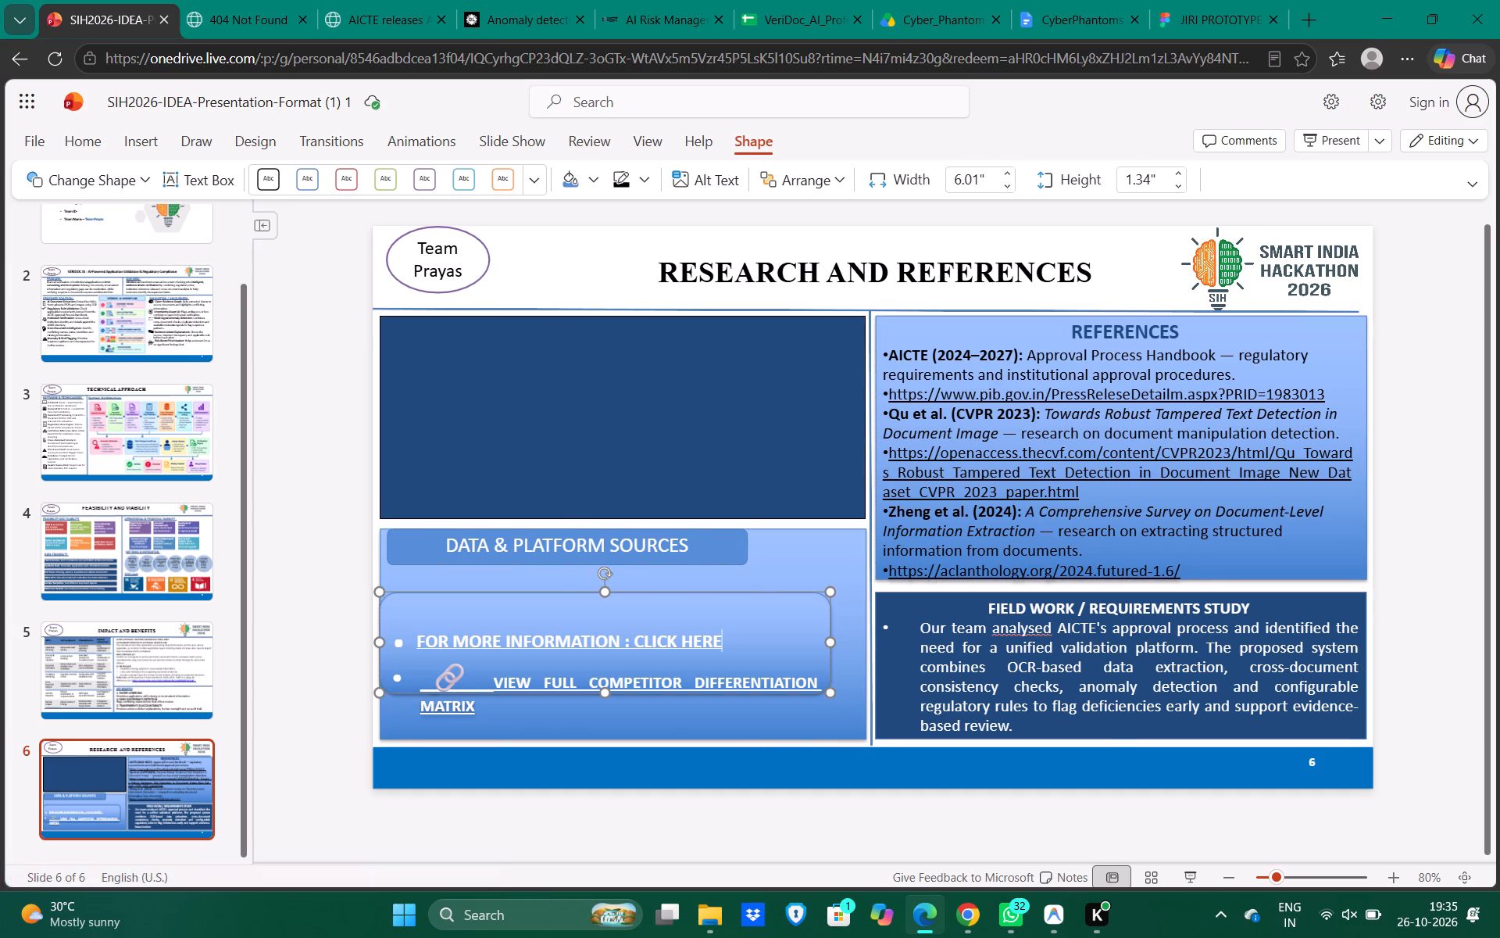
left_click_drag(412, 639, 462, 681)
left_click_drag(462, 681, 480, 714)
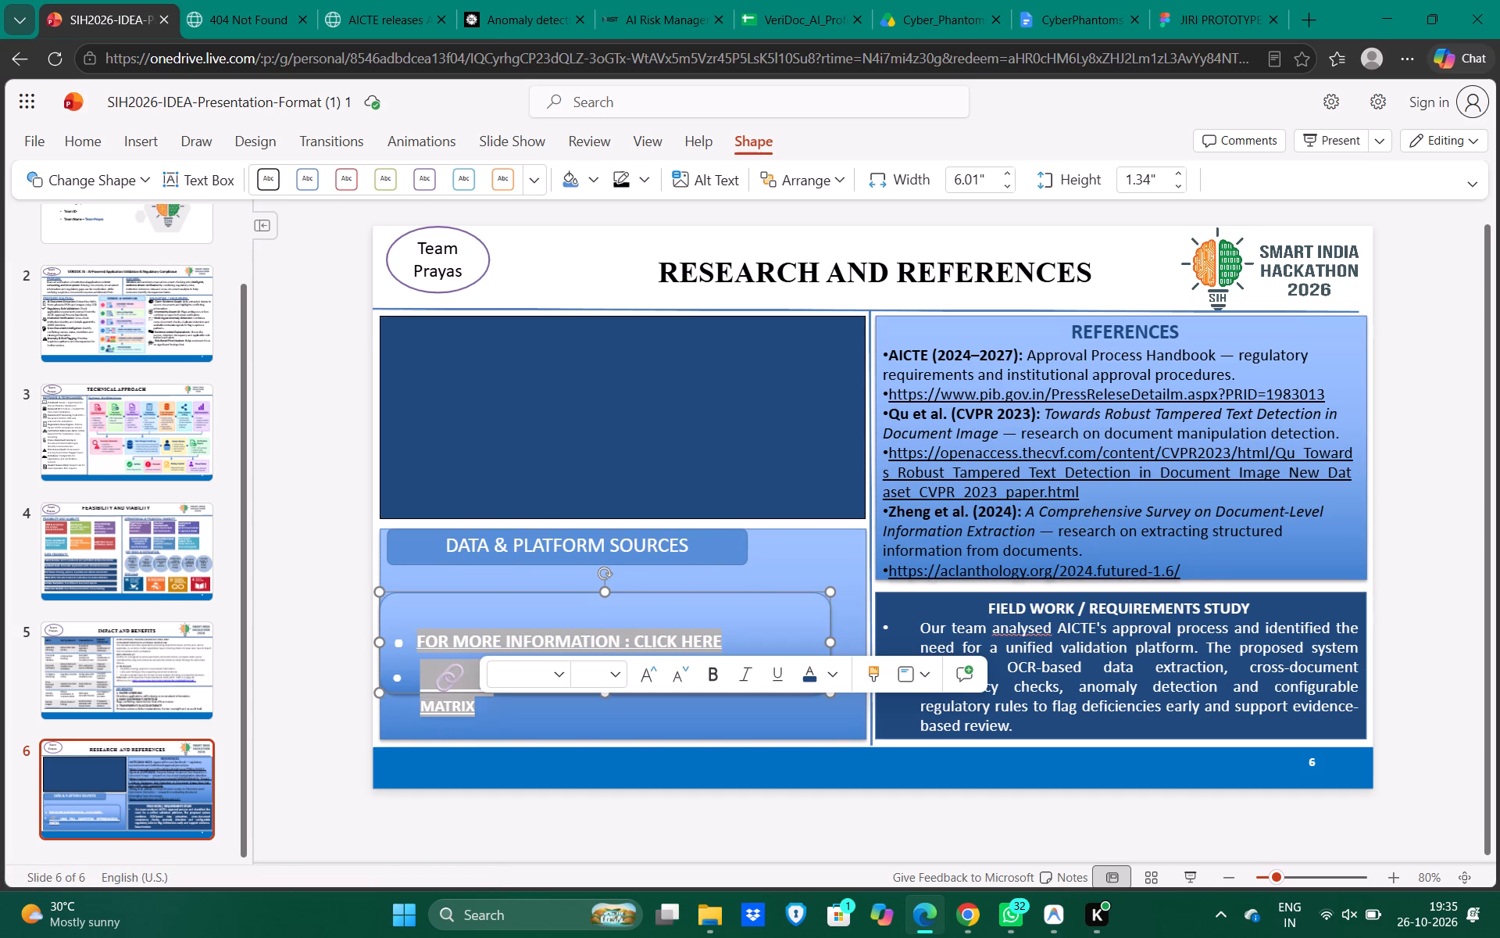
key("ctrl+c")
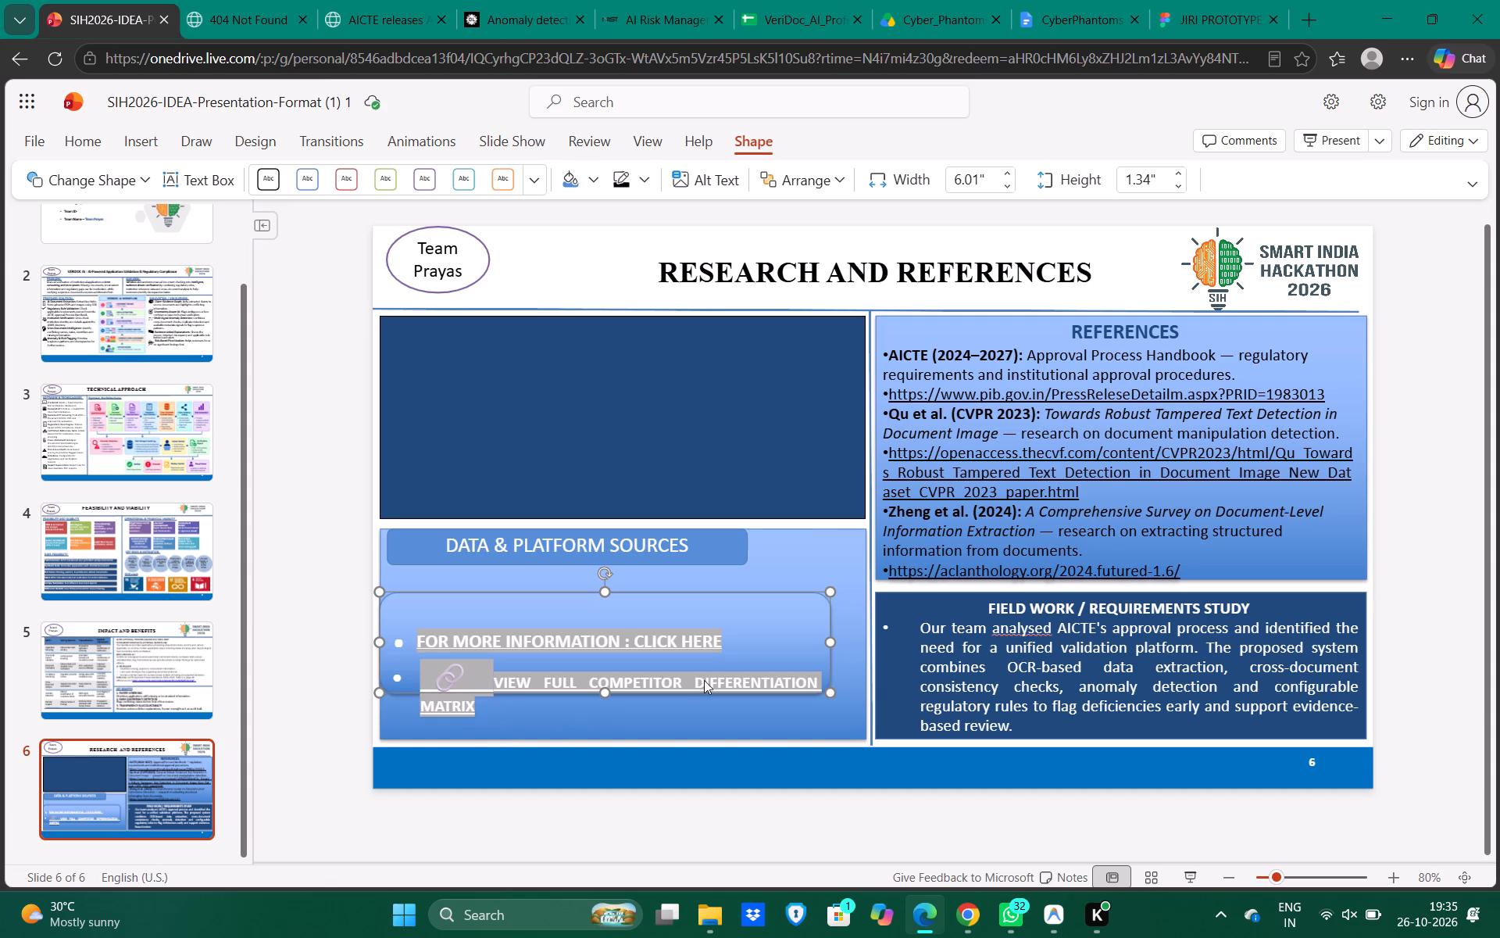
left_click(801, 621)
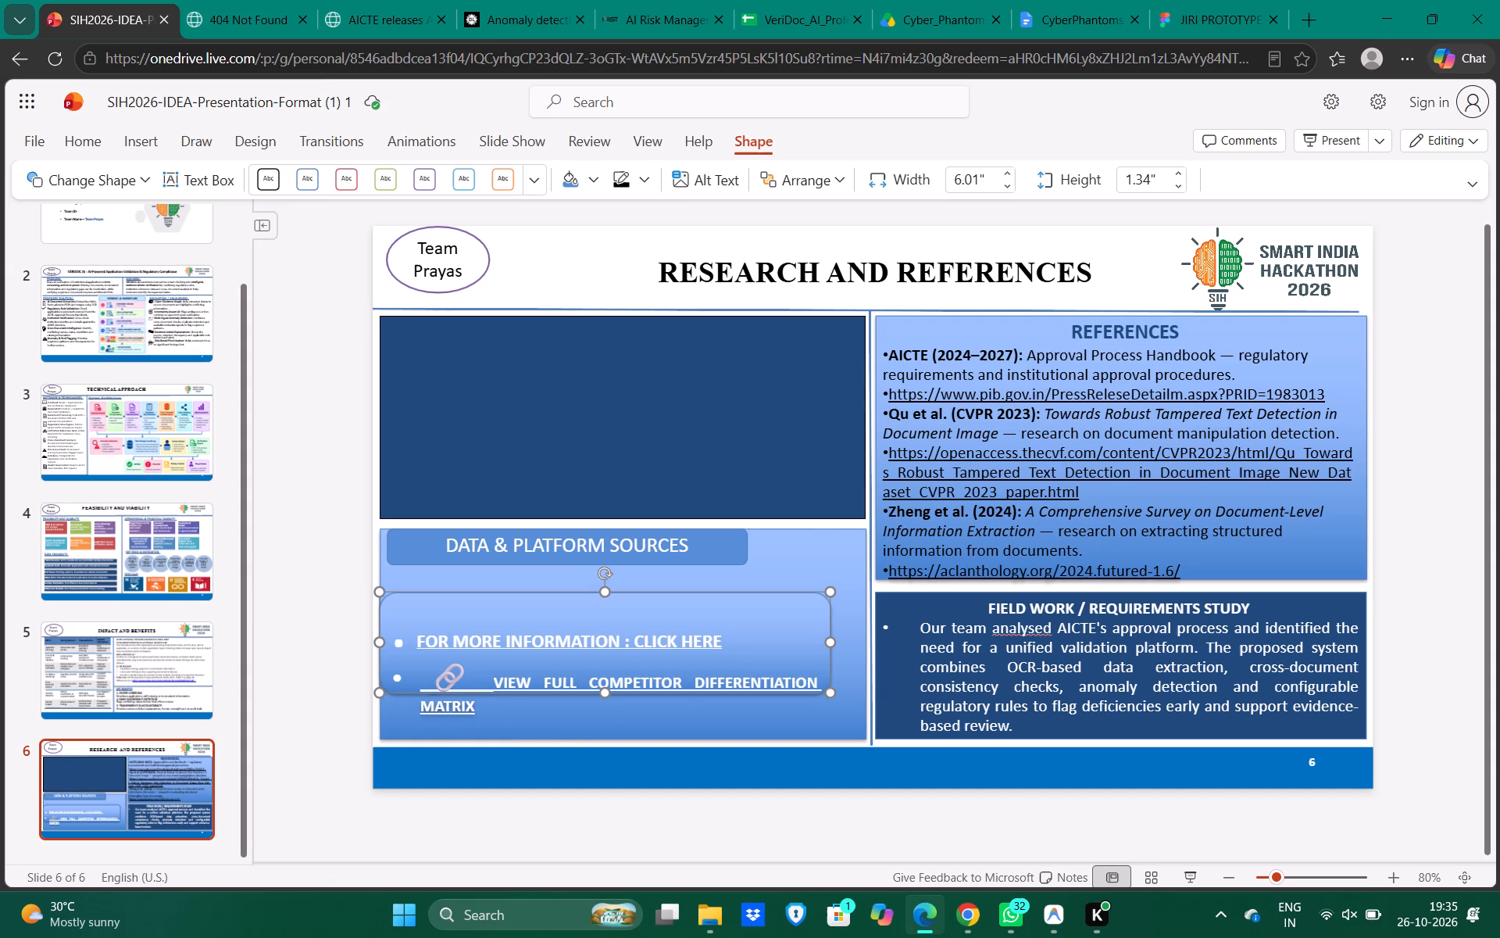
left_click(636, 601)
left_click(600, 589)
left_click_drag(612, 590, 669, 396)
key("BackSpace")
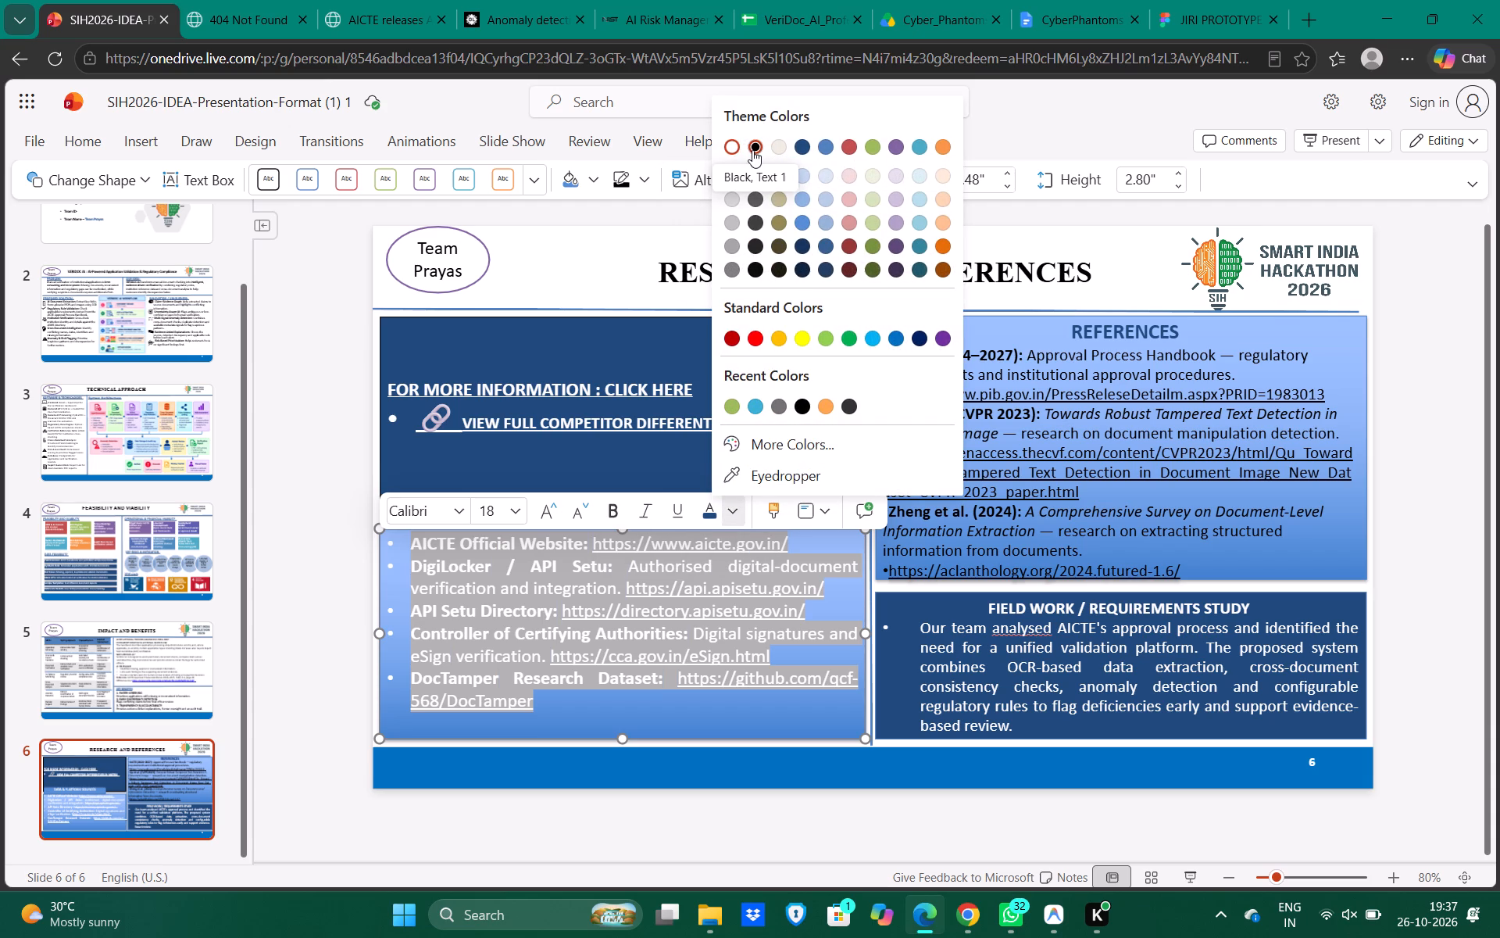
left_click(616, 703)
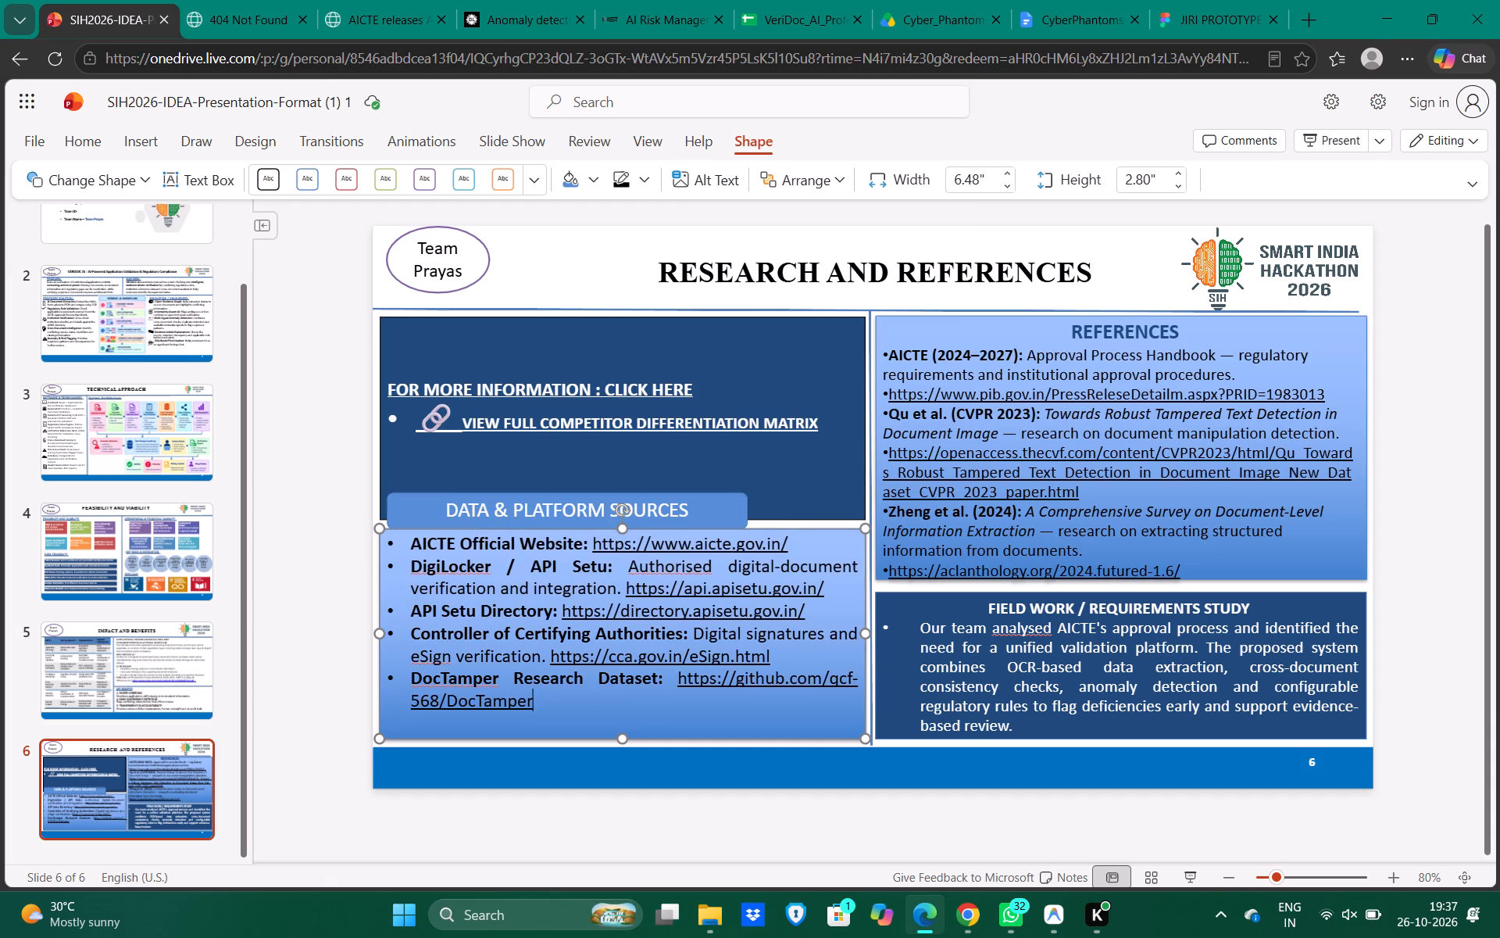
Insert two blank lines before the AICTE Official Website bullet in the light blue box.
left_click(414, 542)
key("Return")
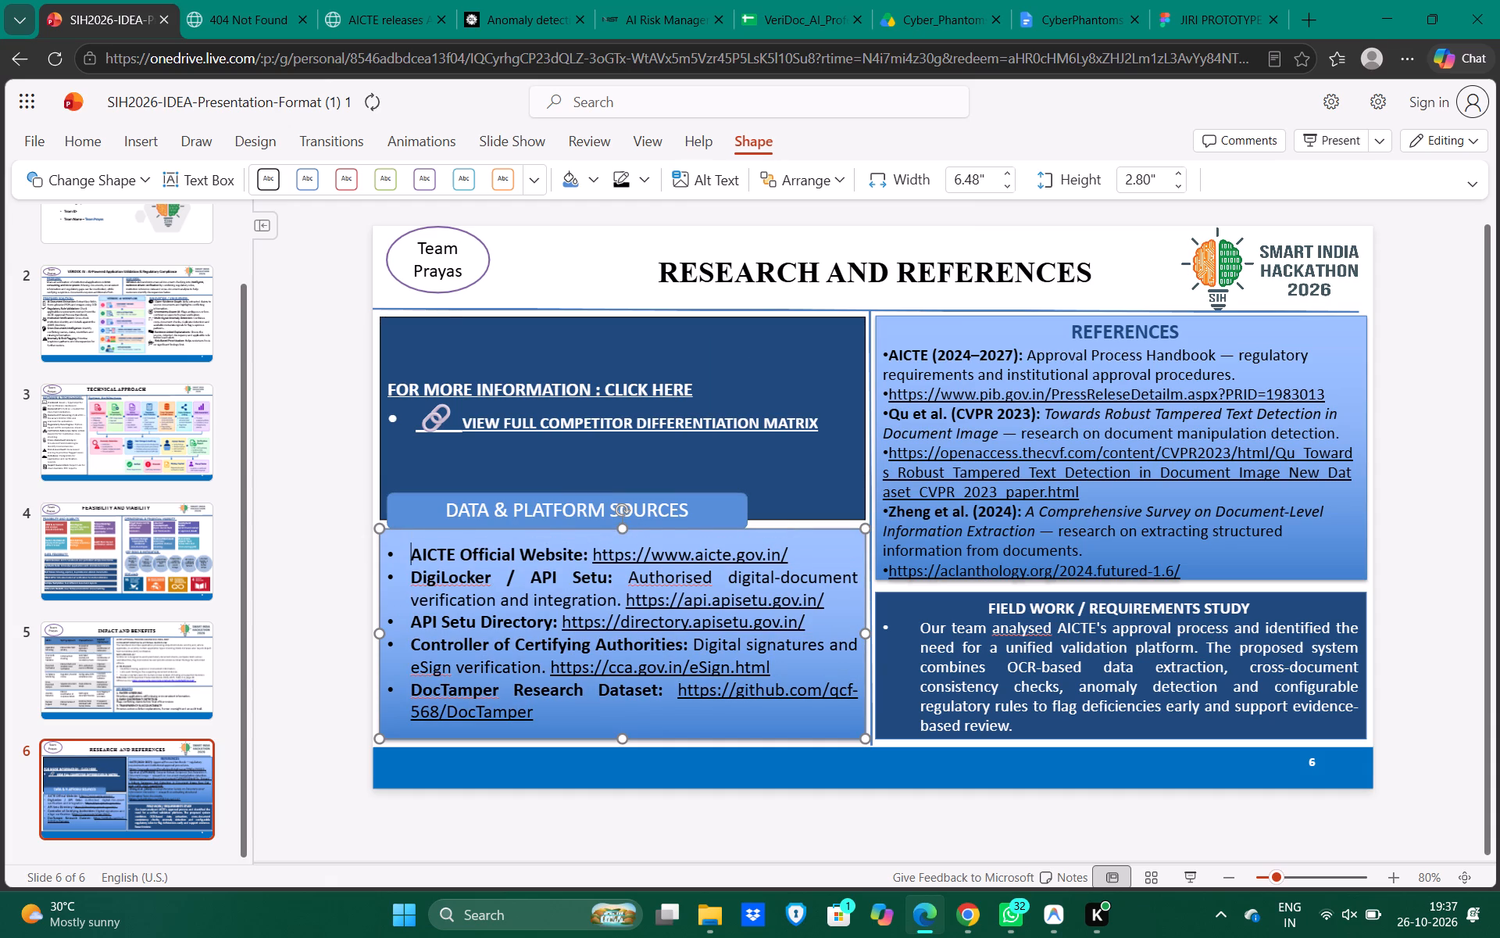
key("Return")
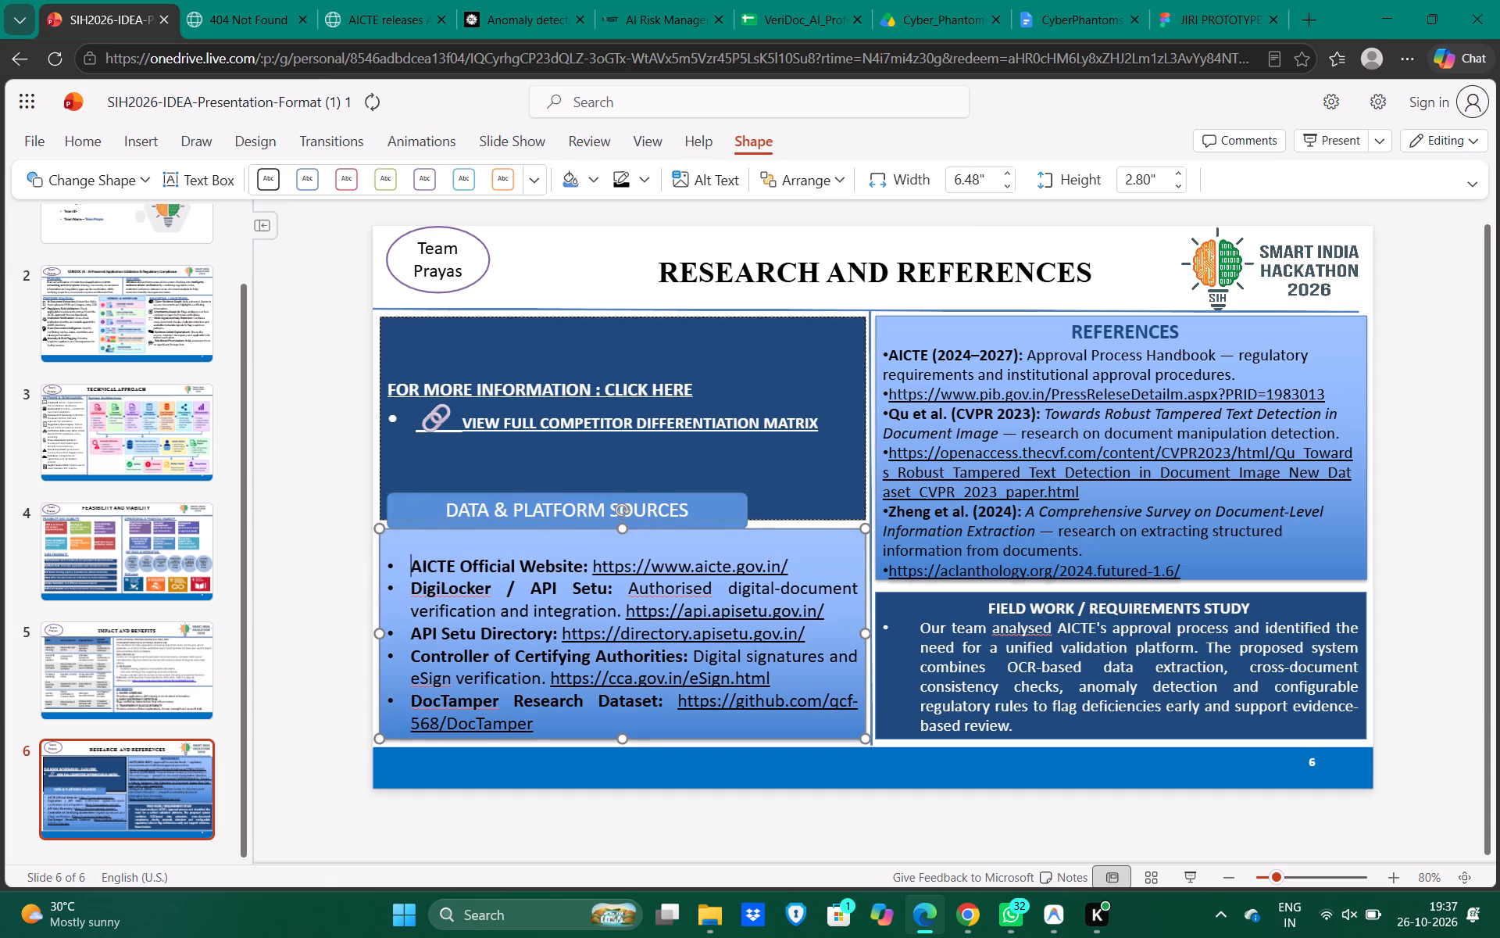
Move the DATA & PLATFORM SOURCES label to the top edge of the dark blue box, above the link lines.
left_click(541, 508)
left_click_drag(577, 492, 577, 497)
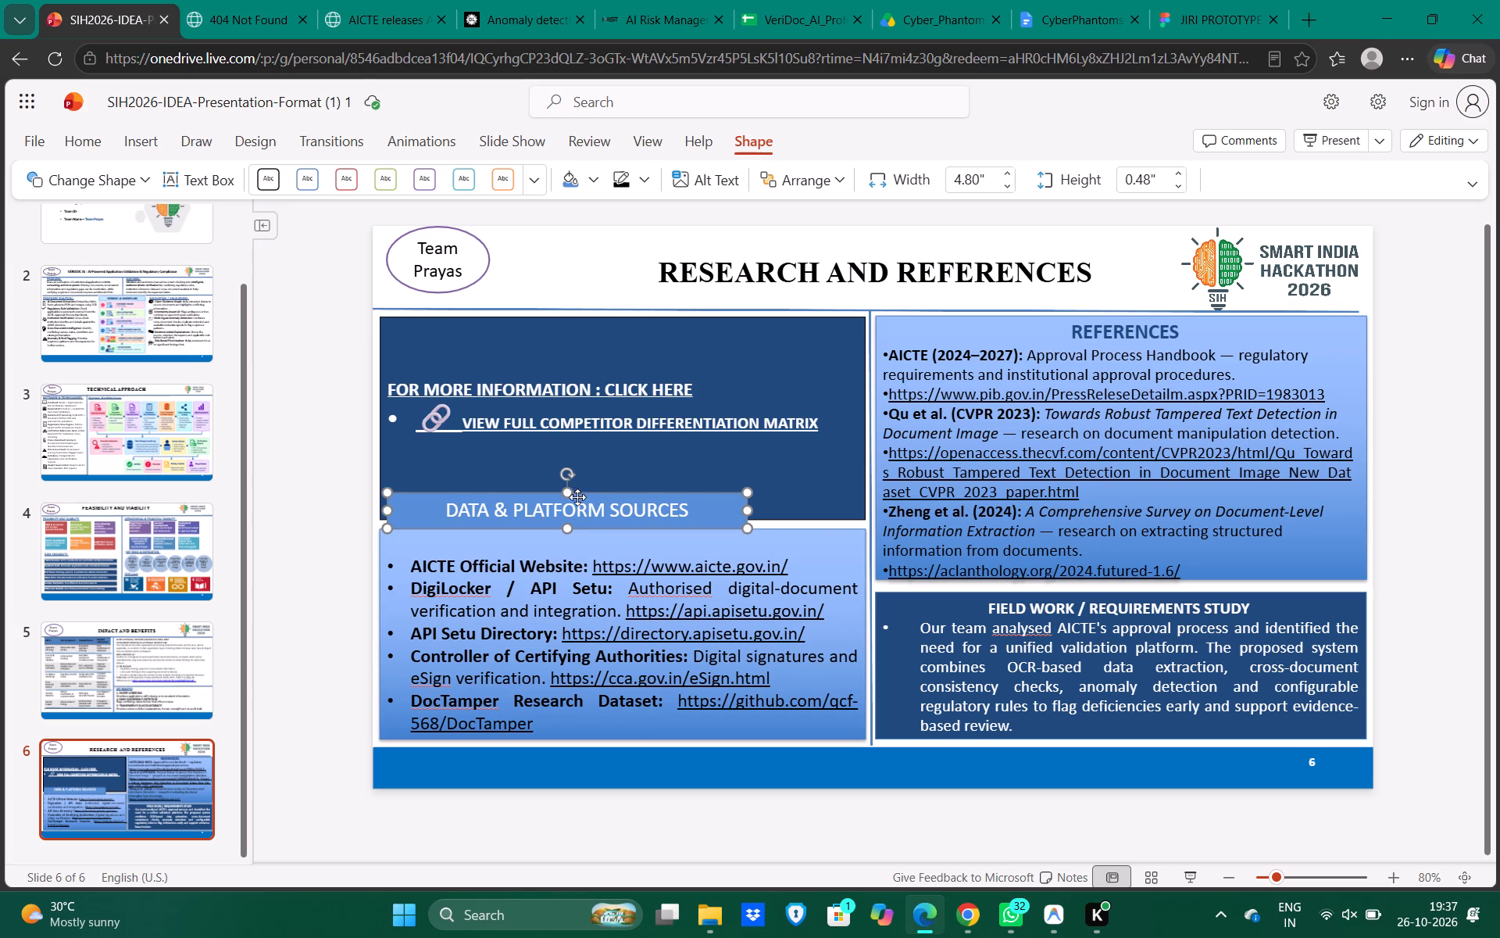
left_click_drag(577, 497, 573, 517)
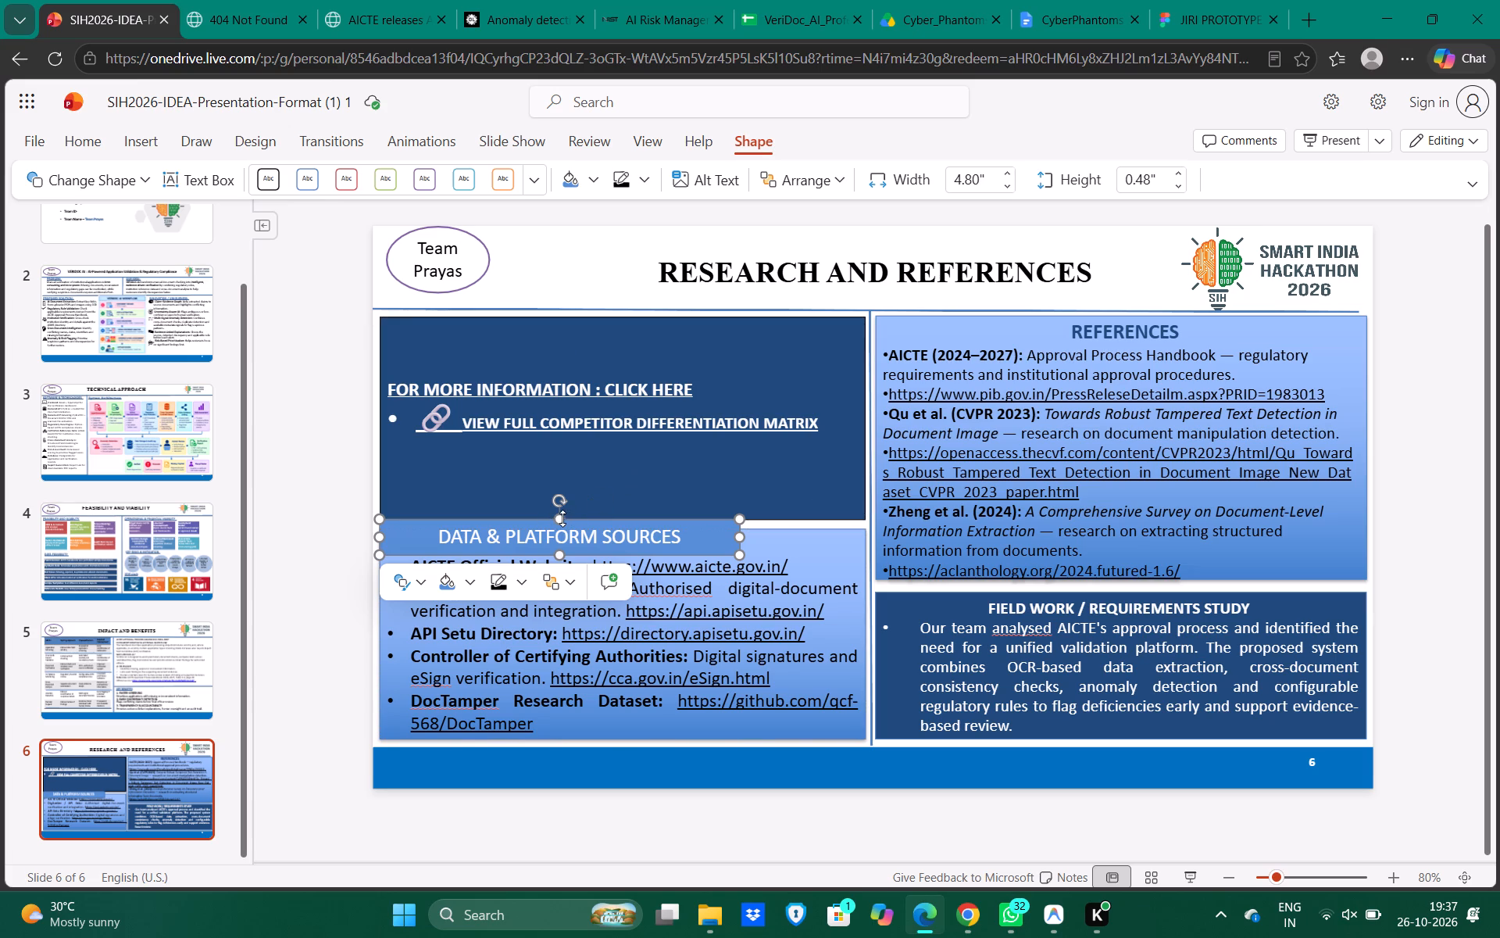
left_click_drag(573, 519, 575, 469)
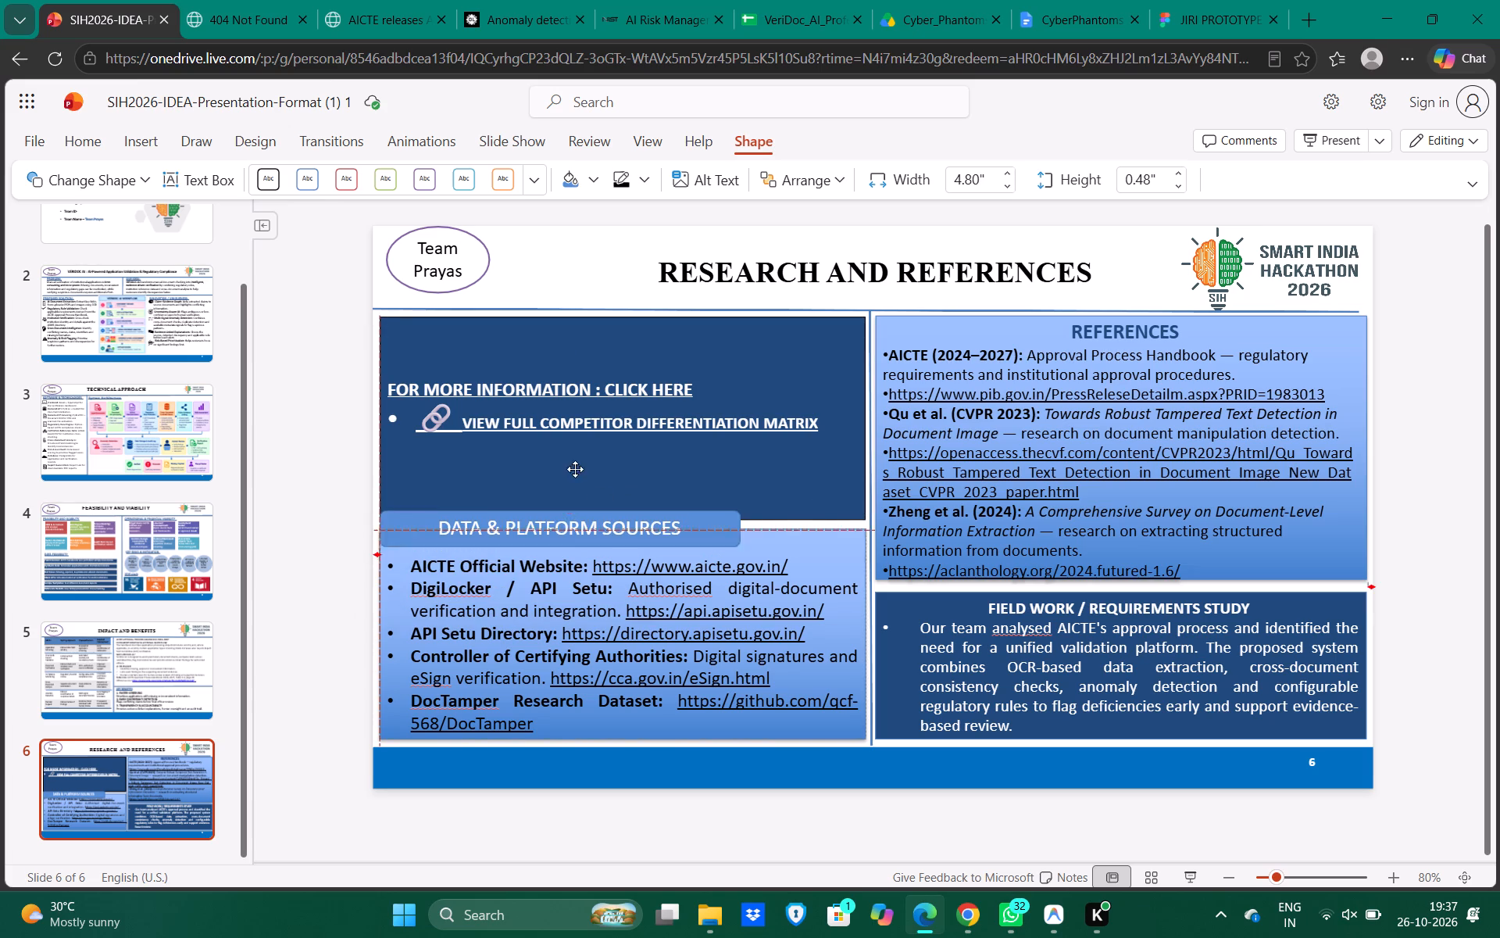
left_click_drag(575, 469, 566, 317)
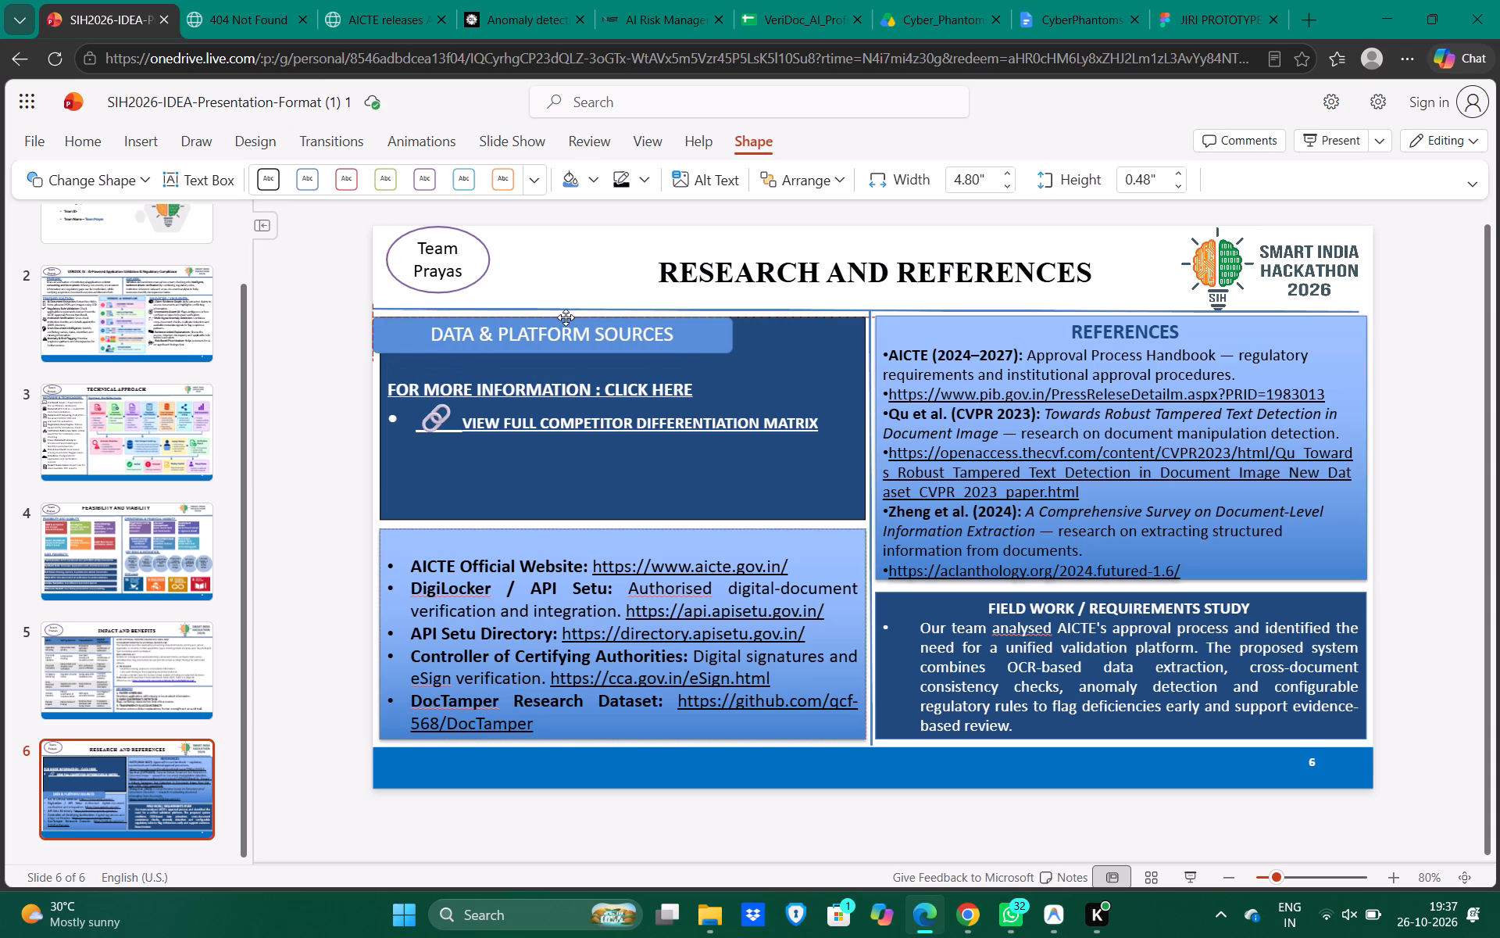
left_click_drag(566, 317, 580, 311)
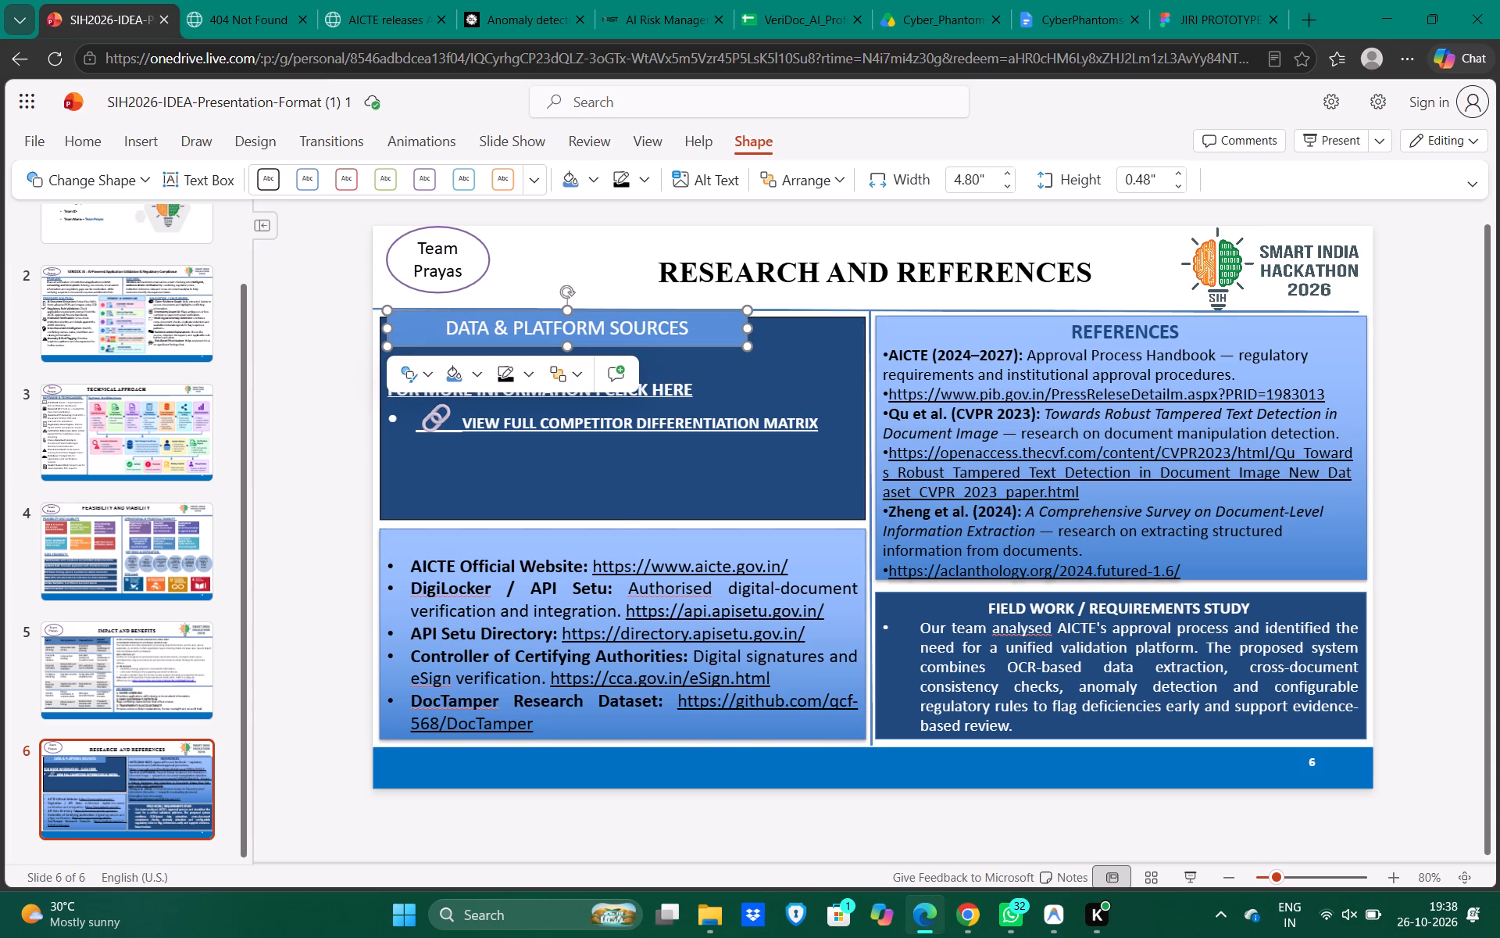
Copy the source bullets, and replace them in the light blue box with the two link lines copied from the dark blue box.
left_click(546, 729)
key("ctrl+a")
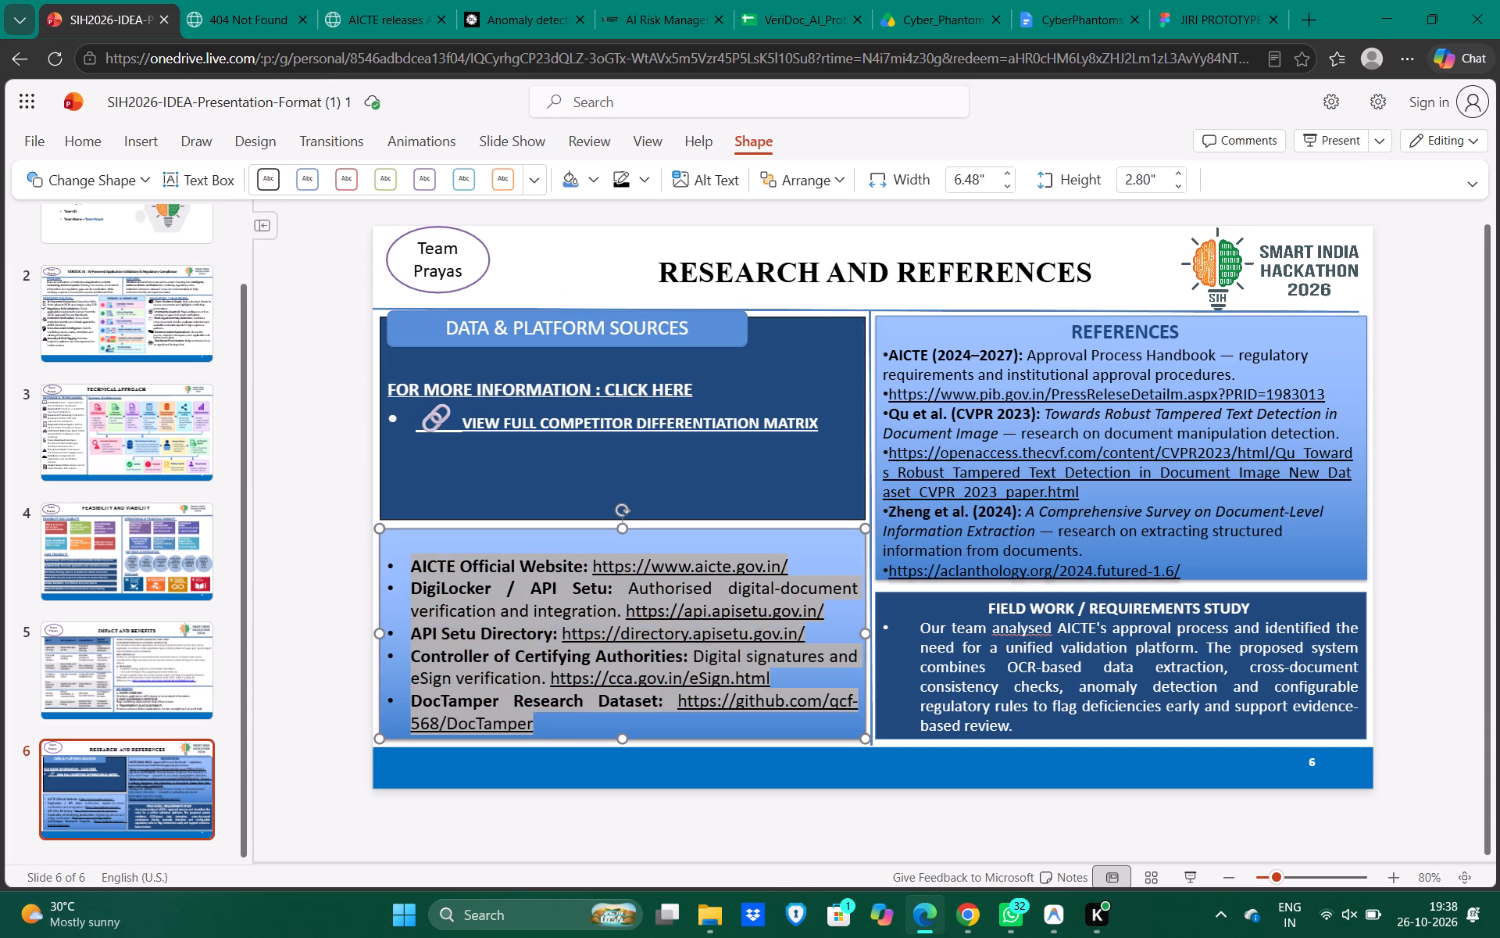
key("ctrl+c")
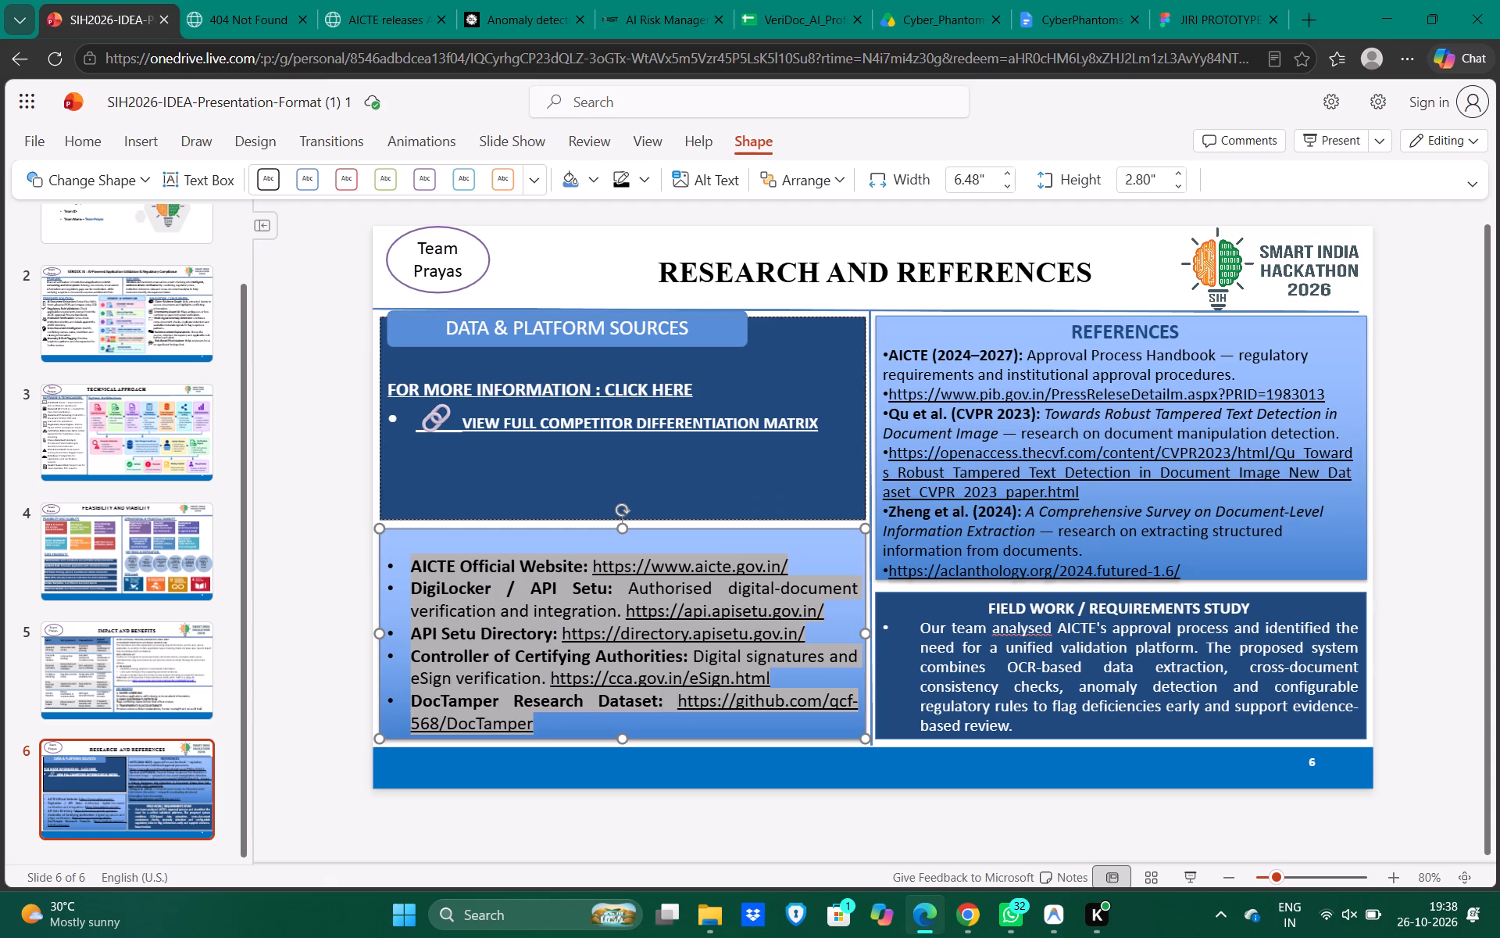
left_click(722, 452)
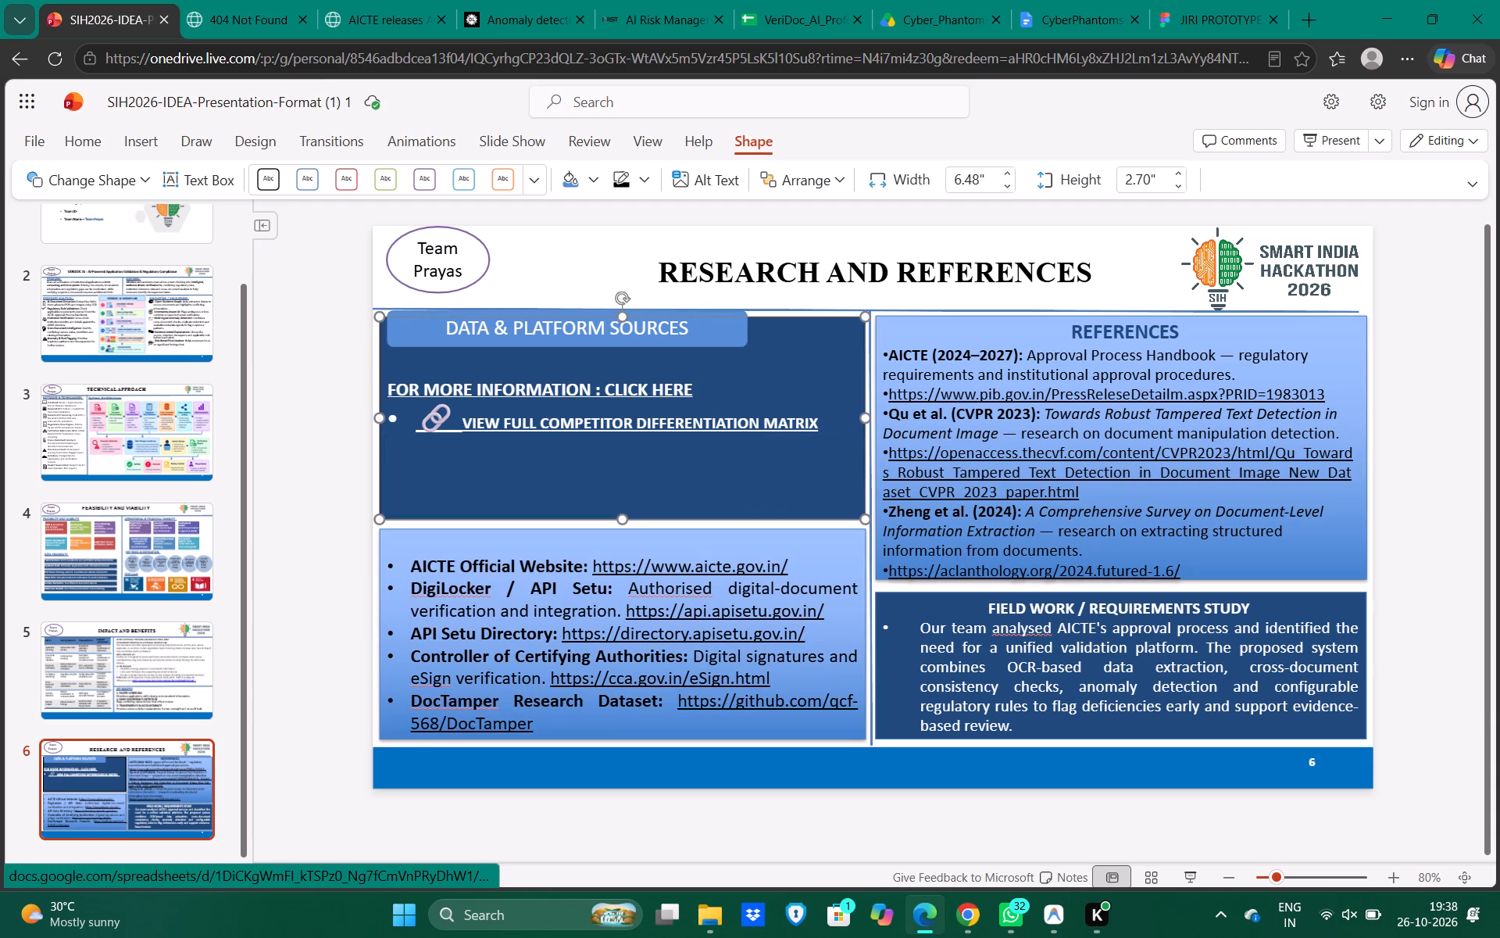
key("ctrl+a")
key("ctrl+c")
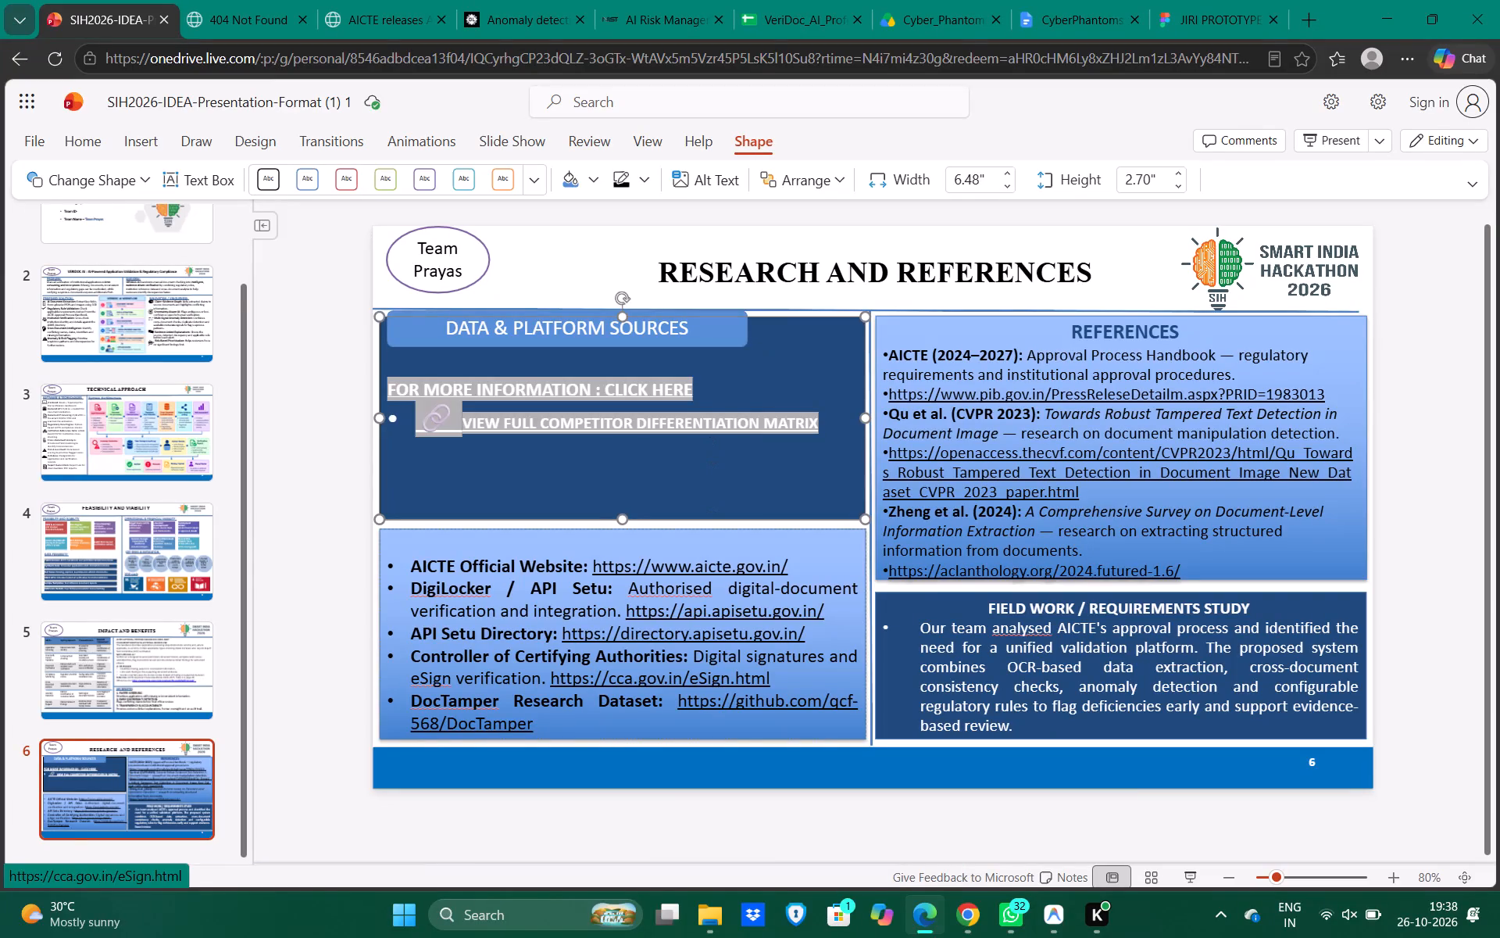
left_click(598, 730)
key("ctrl+a")
key("ctrl+v")
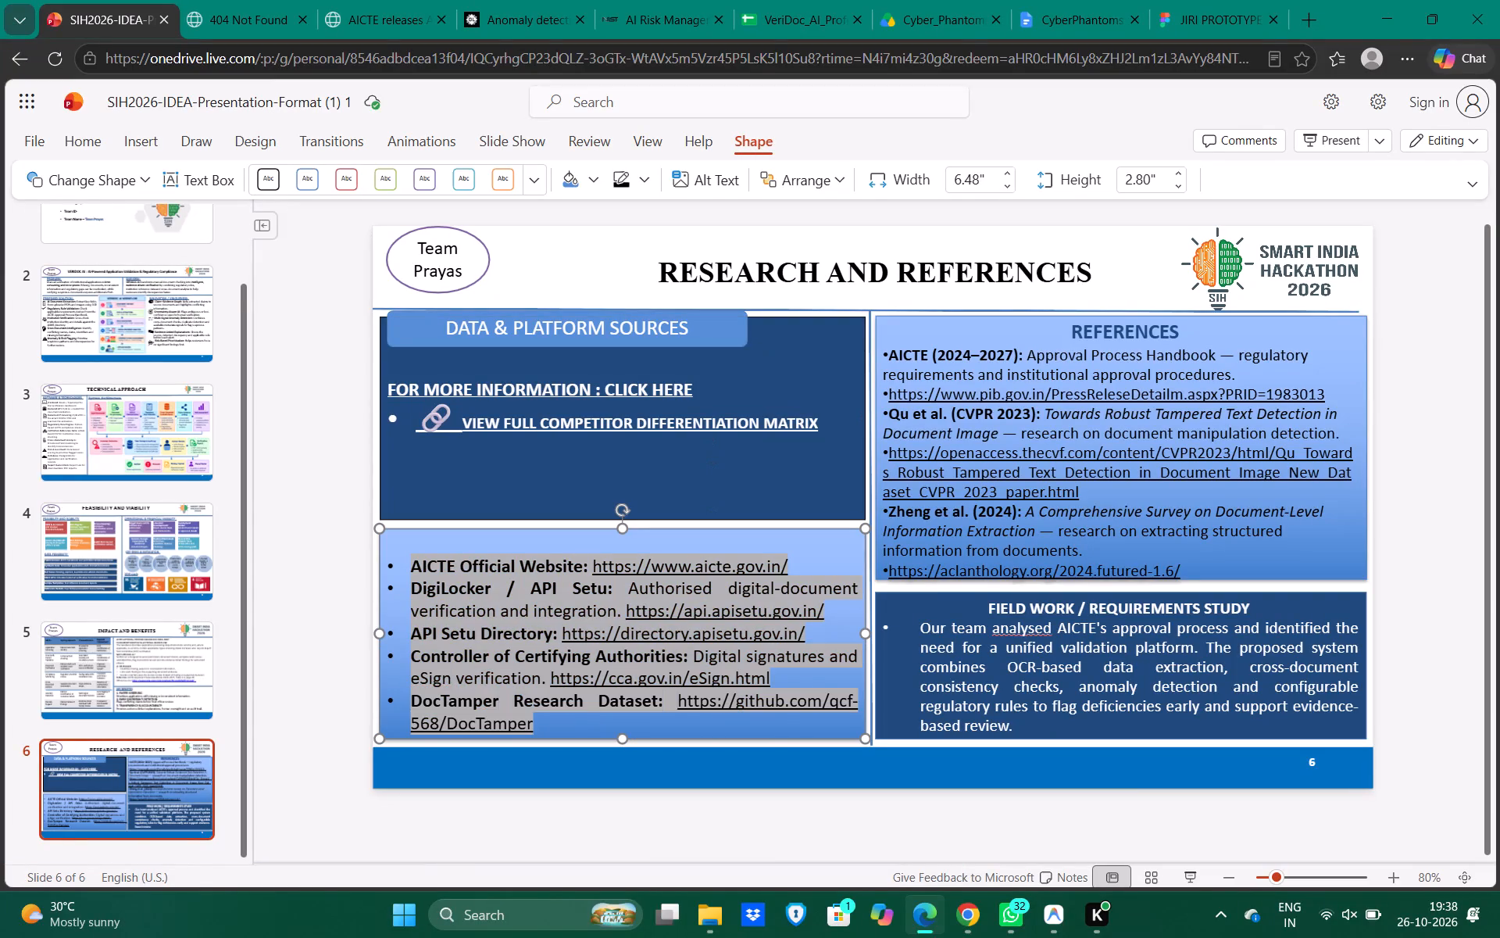
Replace the two link lines in the dark blue box with the AICTE Official Website source bullets from the clipboard history.
left_click(619, 440)
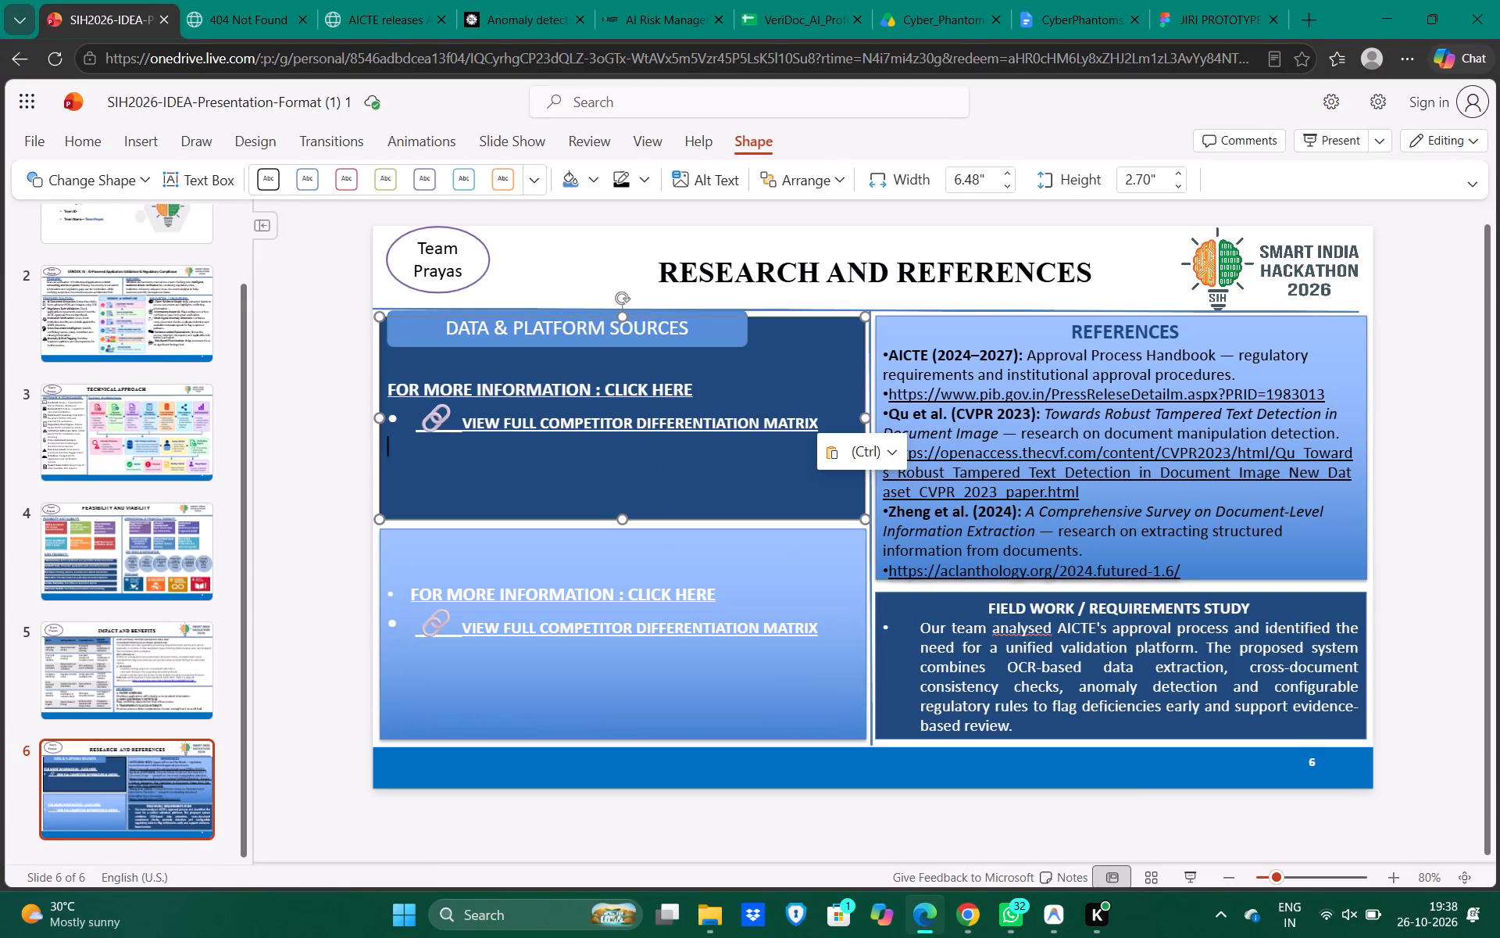
key("ctrl+a")
key("super+v")
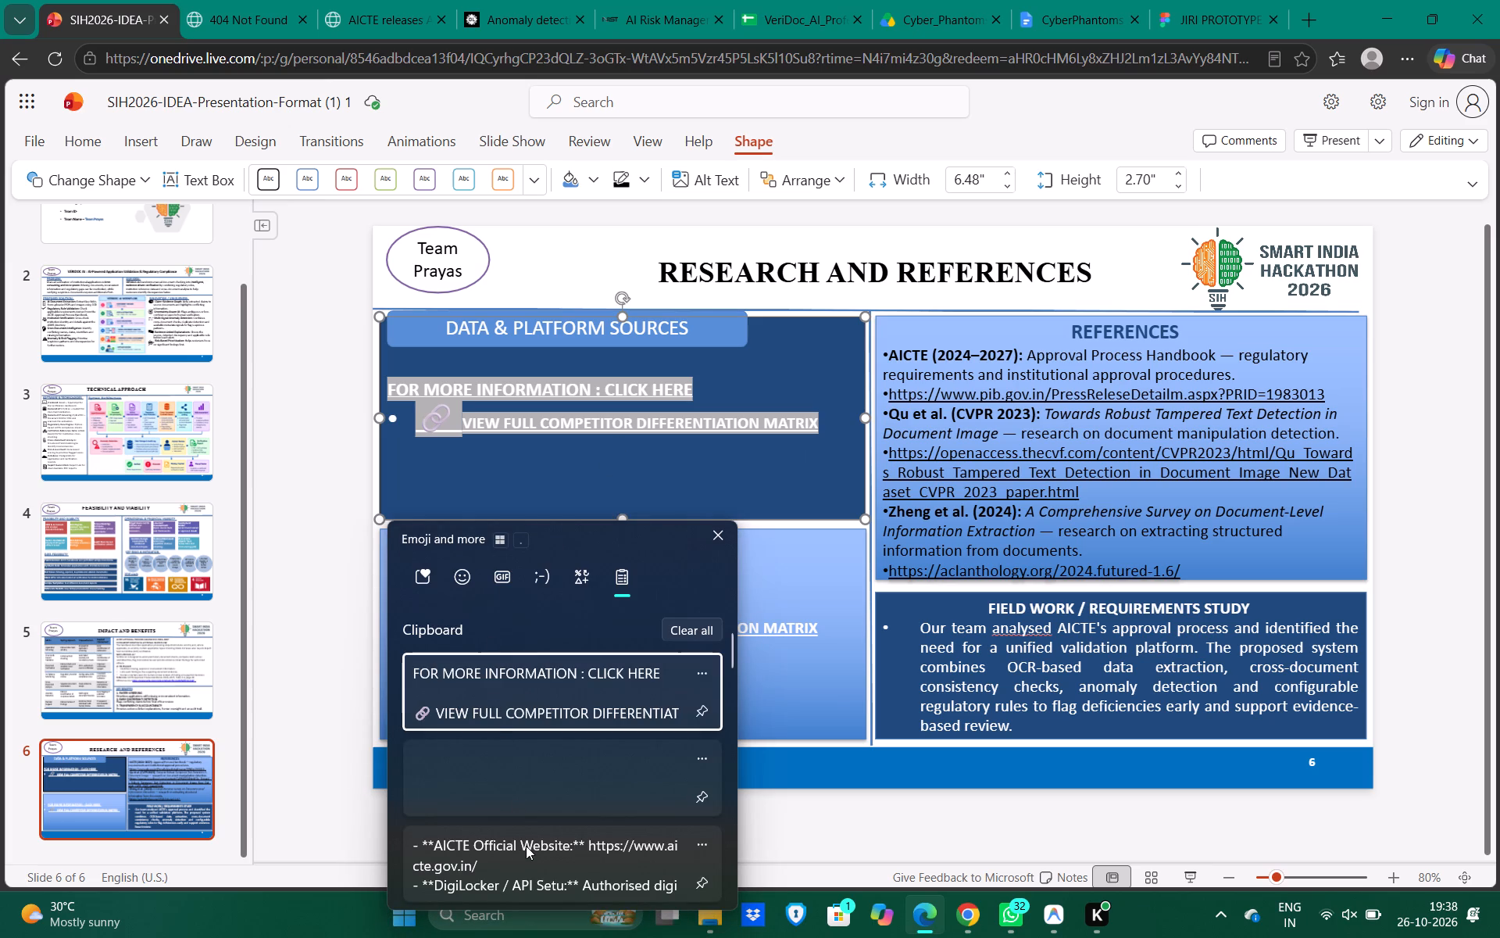
left_click(526, 846)
key("ctrl+v")
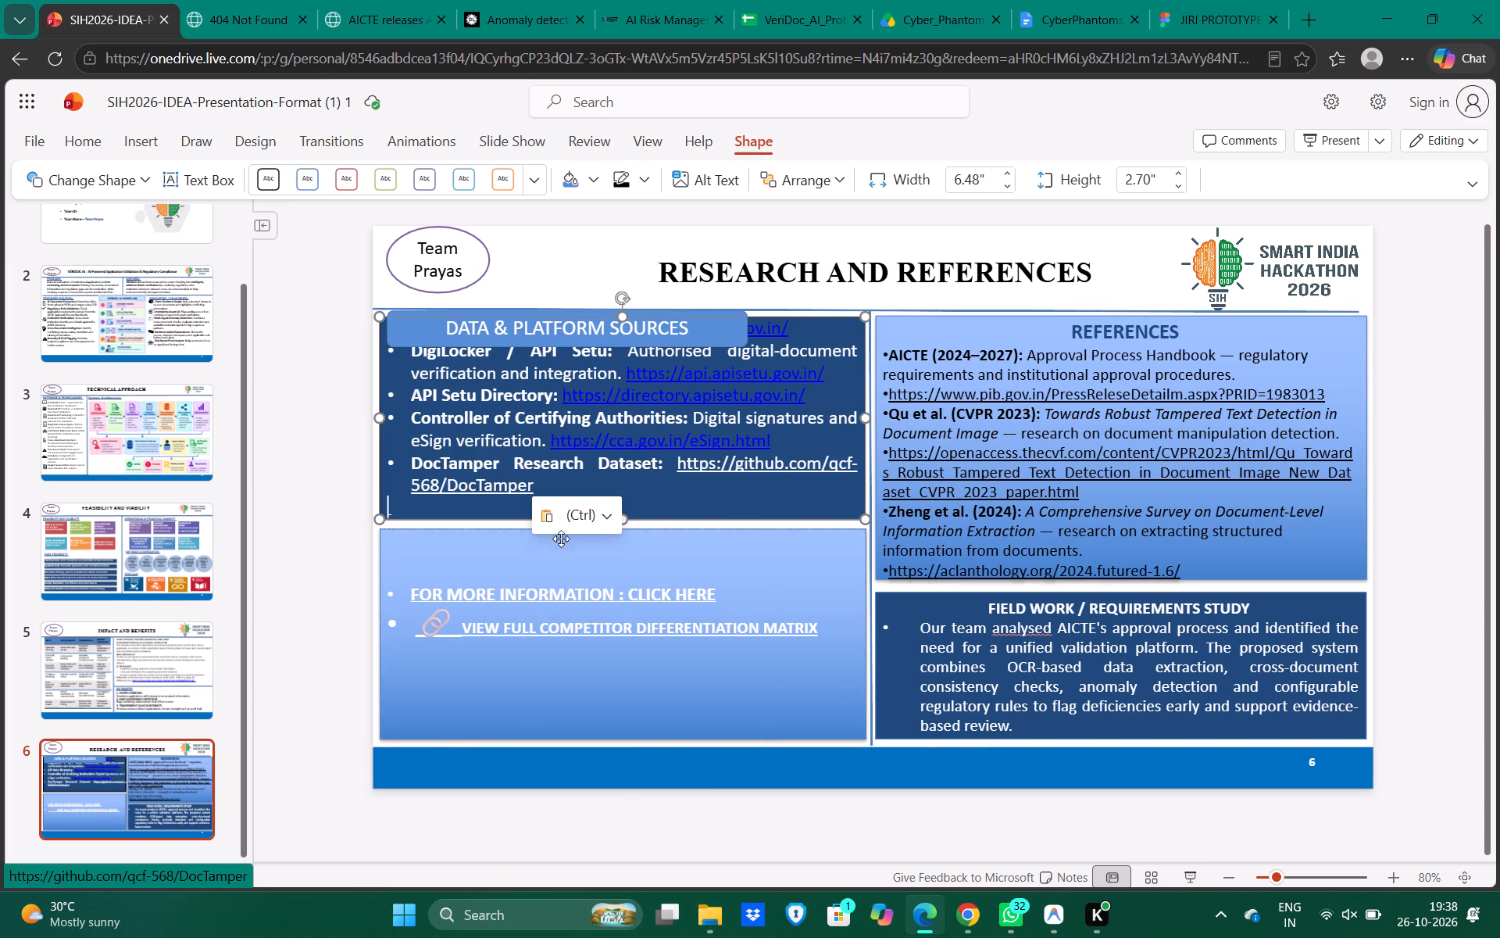
Shrink the light blue link box from its top edge to about half its height.
left_click(641, 535)
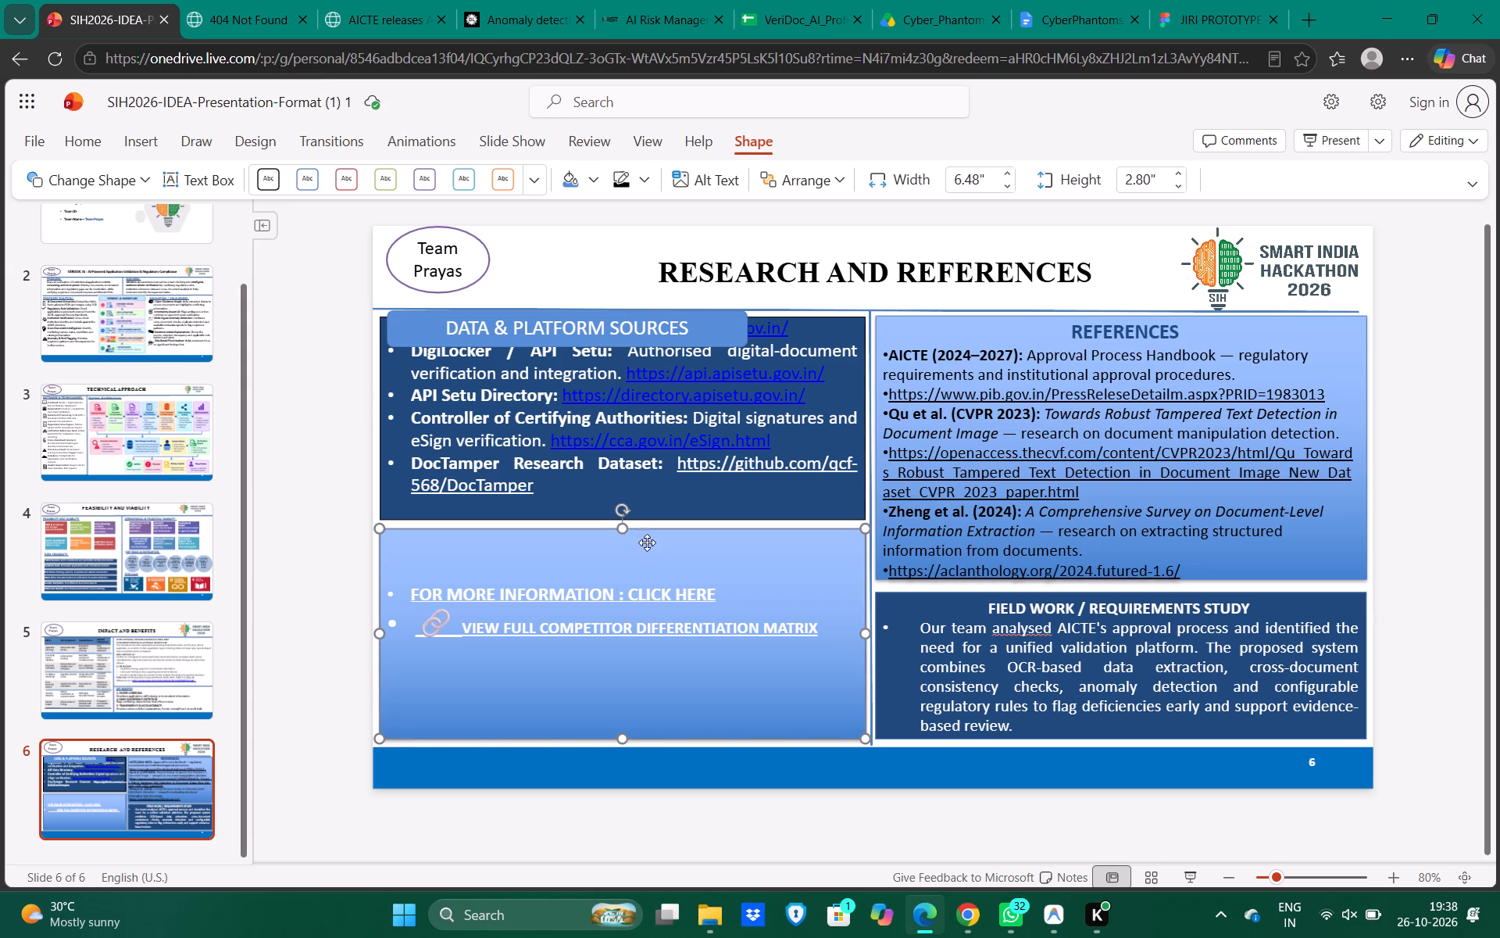
left_click_drag(624, 530, 633, 635)
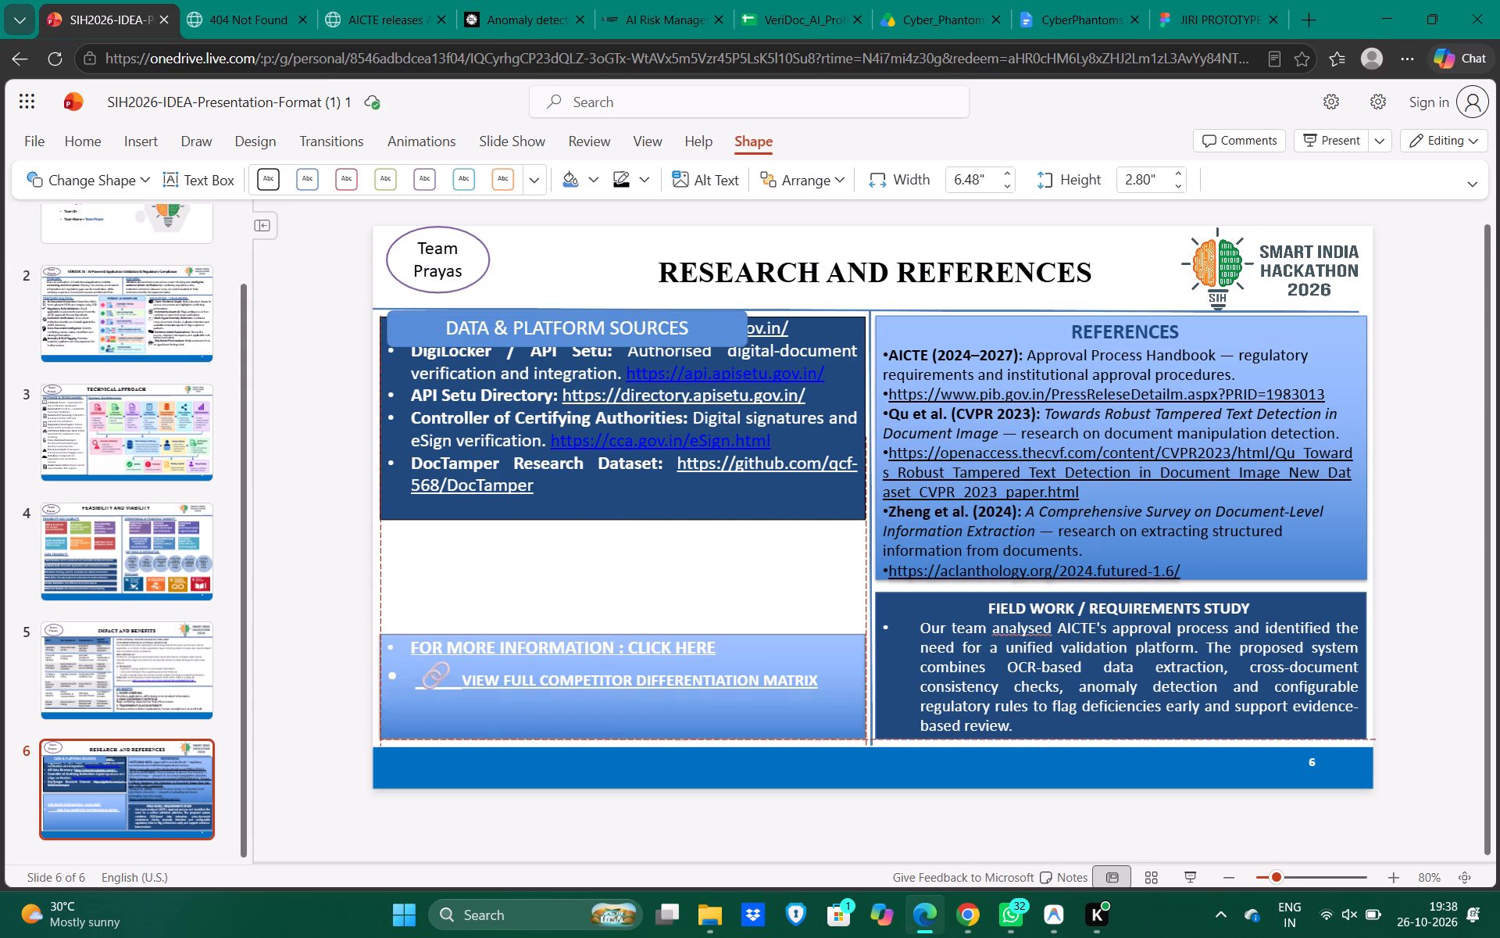
Stretch the dark blue DATA & PLATFORM SOURCES box downward to a height of about 3.52".
left_click(617, 495)
left_click_drag(623, 521, 628, 592)
left_click_drag(625, 591, 627, 579)
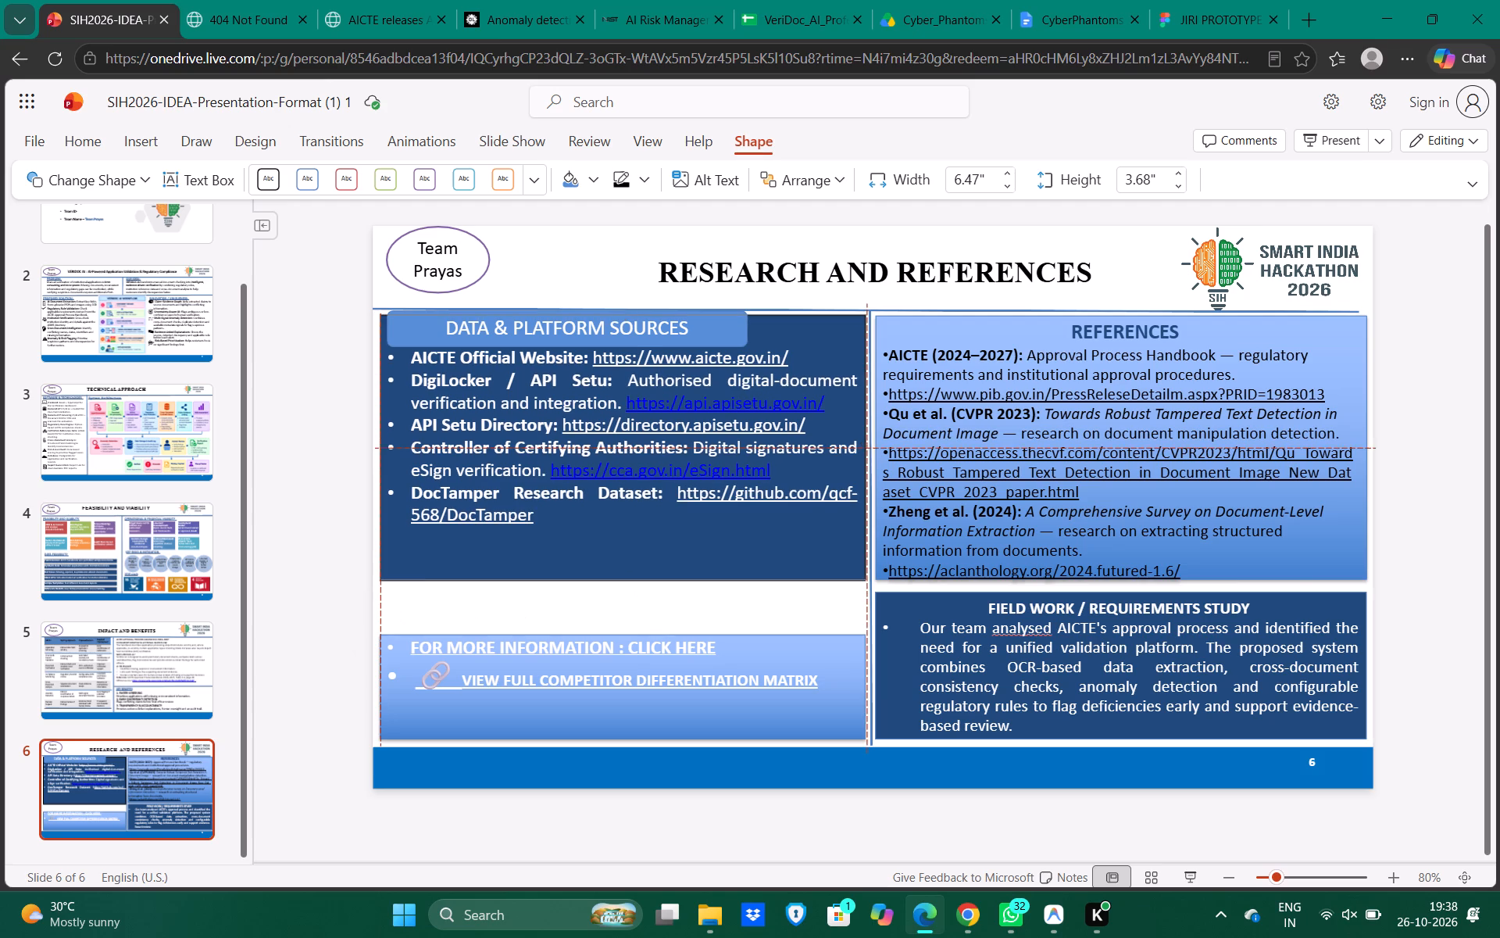
left_click_drag(627, 579, 628, 578)
Insert a blank line above the AICTE Official Website entry in the dark blue box and indent that entry with spaces.
left_click(409, 355)
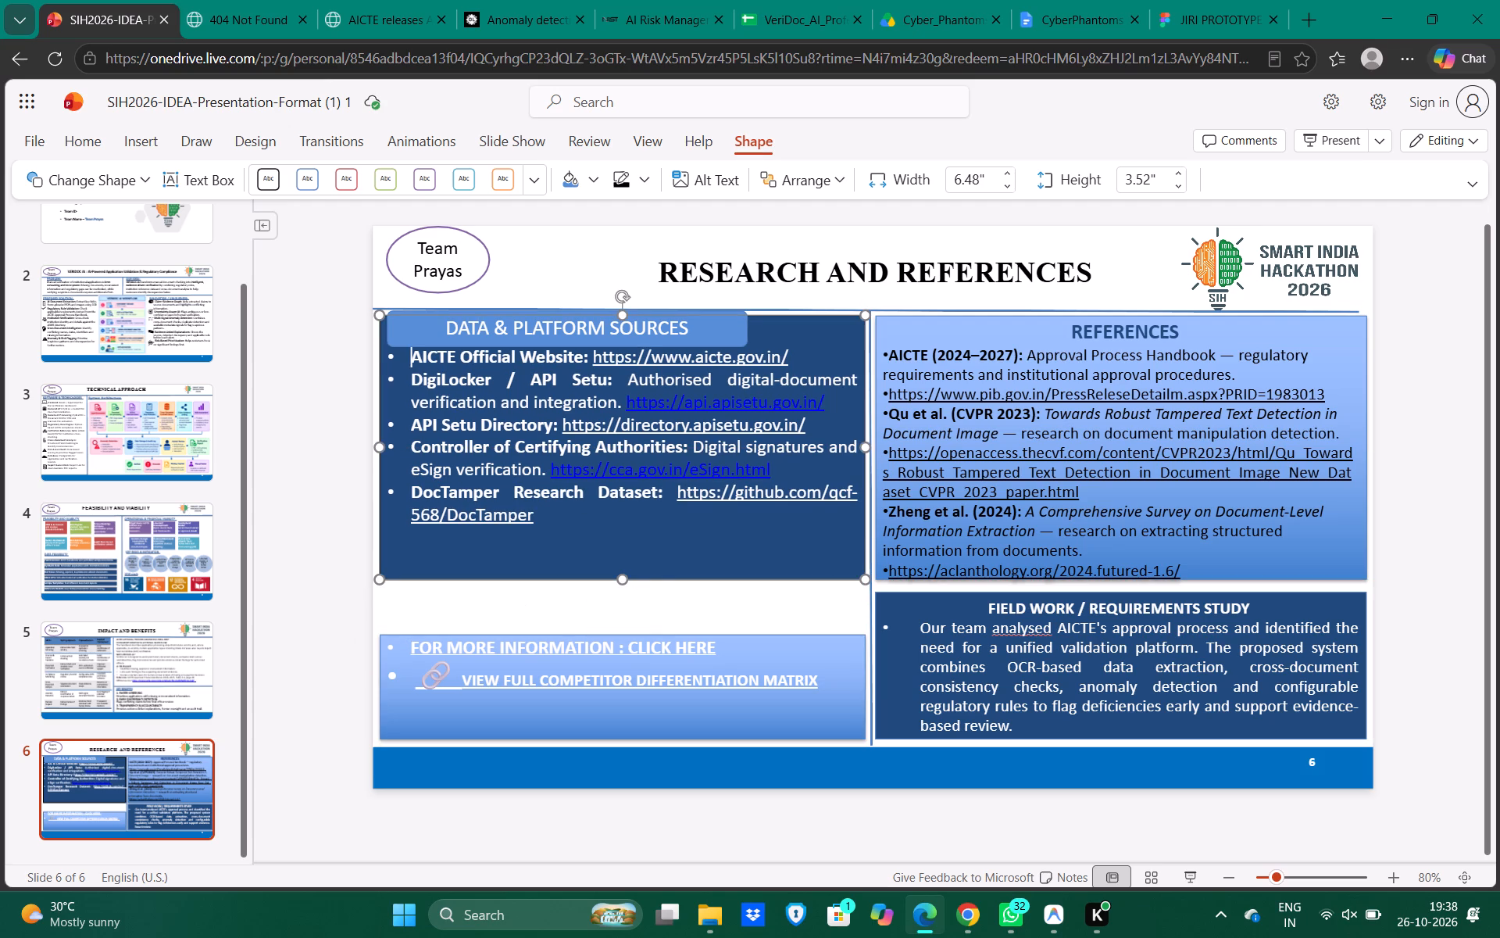
key("BackSpace")
key("BackSpace")
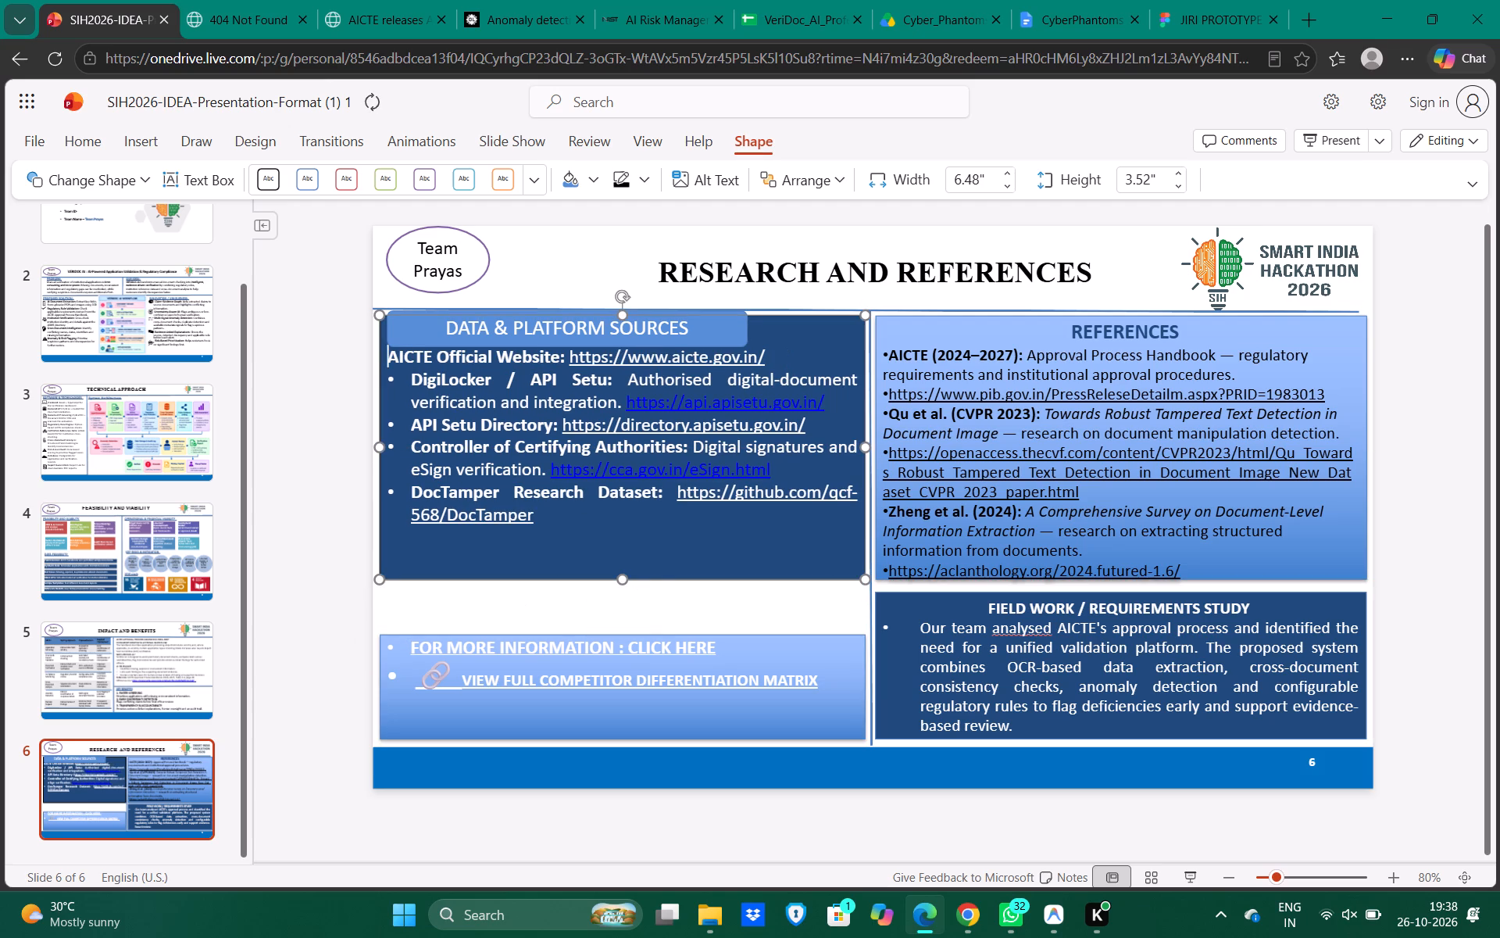
key("Return")
key("Return")
key("space")
key("space")
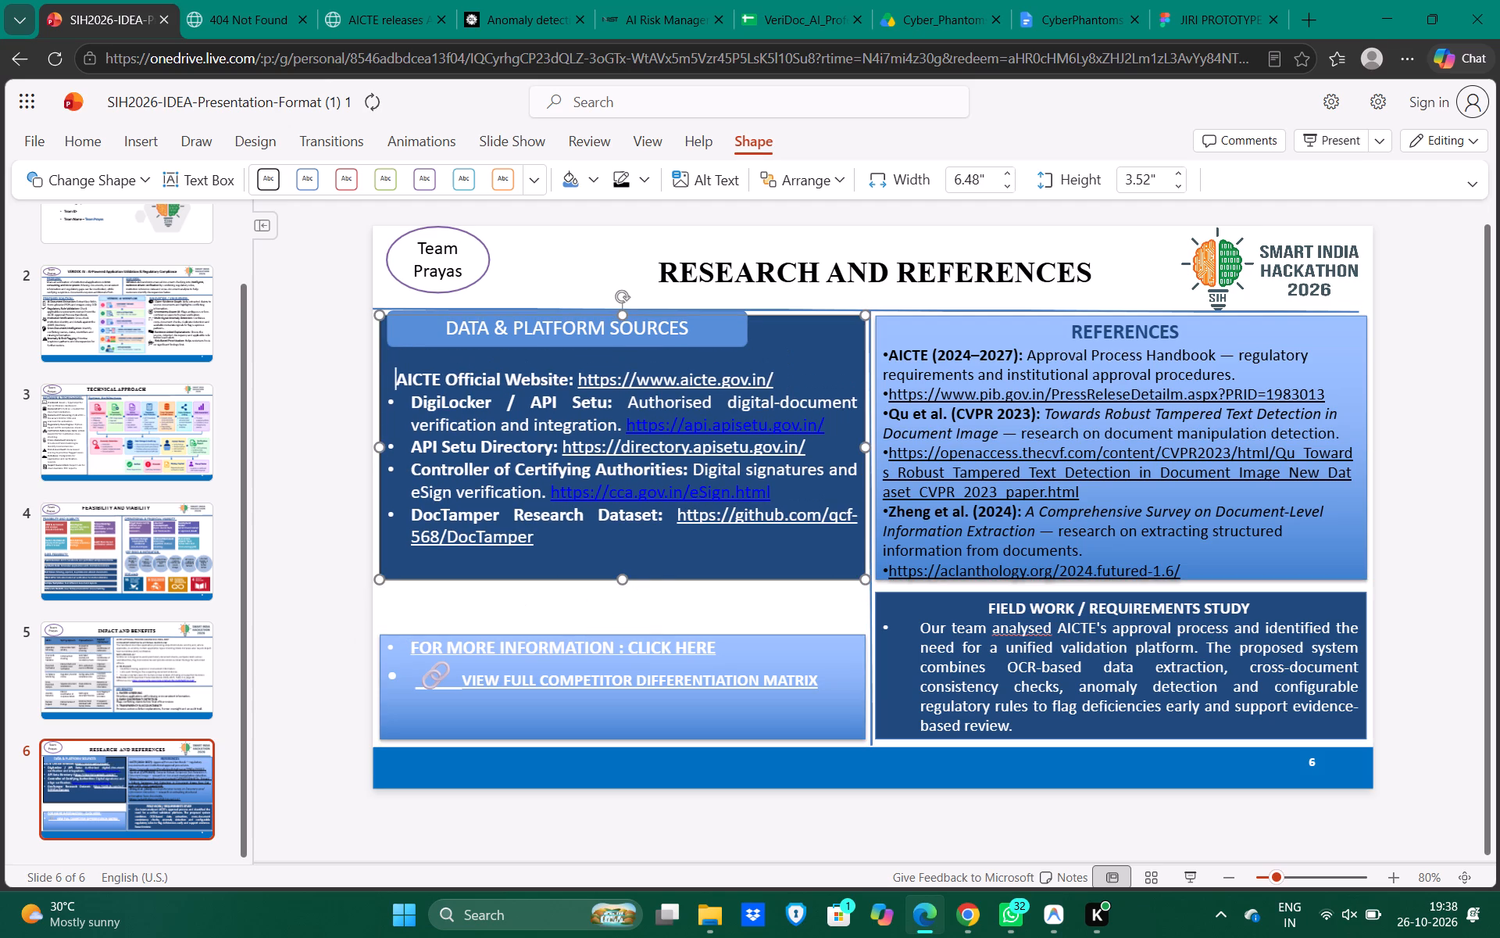
key("space")
key("space")
key("space")
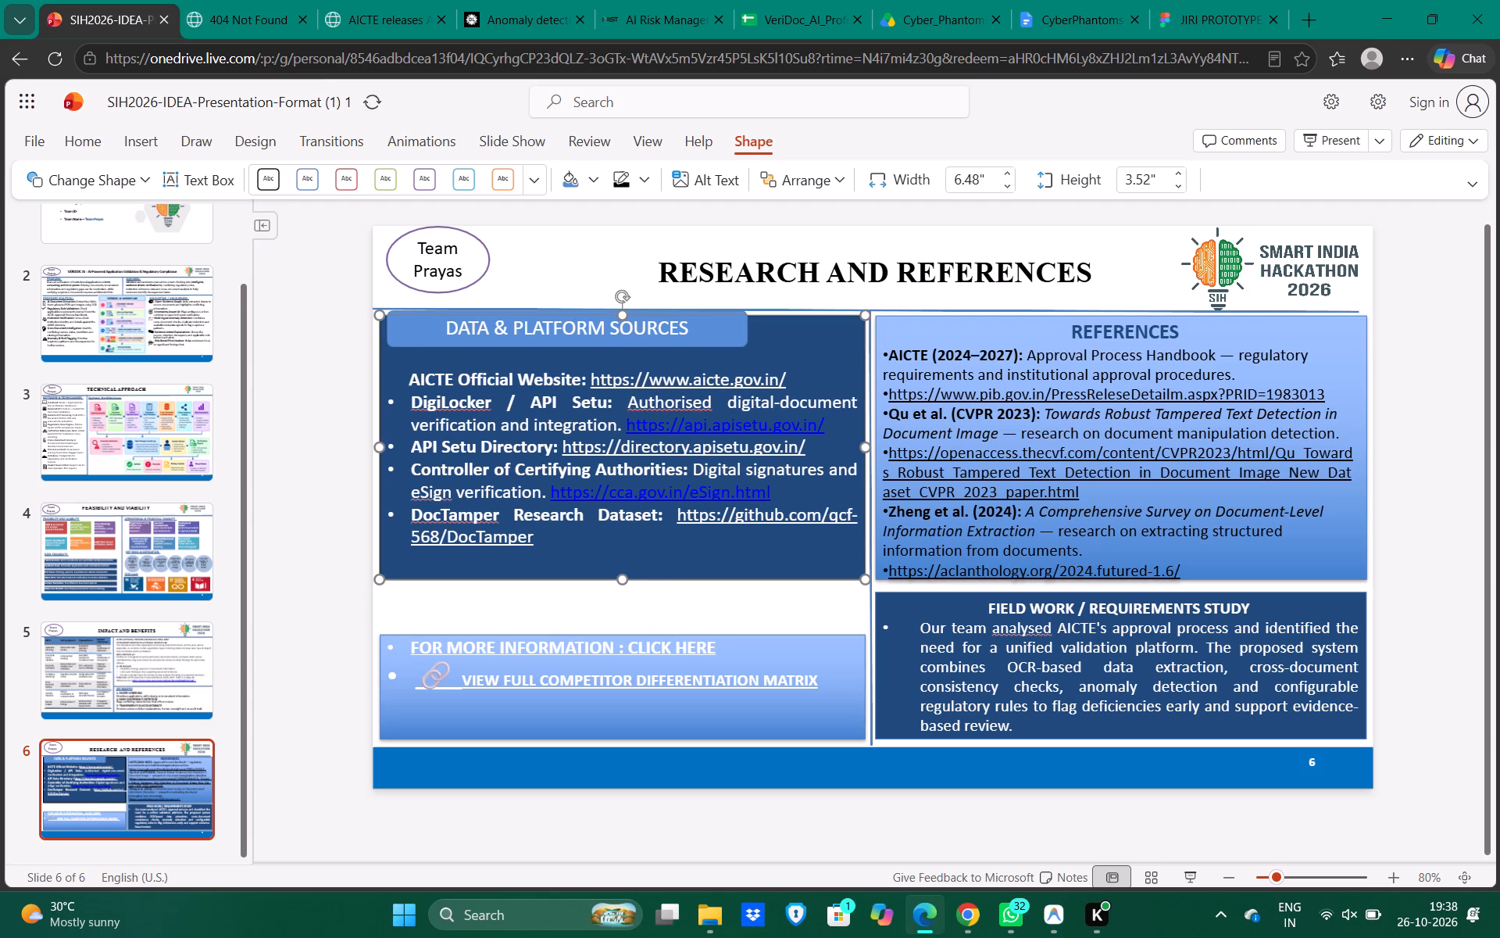
Apply bullets to all the source entries in the dark blue box and remove the extra spaces before AICTE Official Website.
left_click_drag(542, 542, 397, 376)
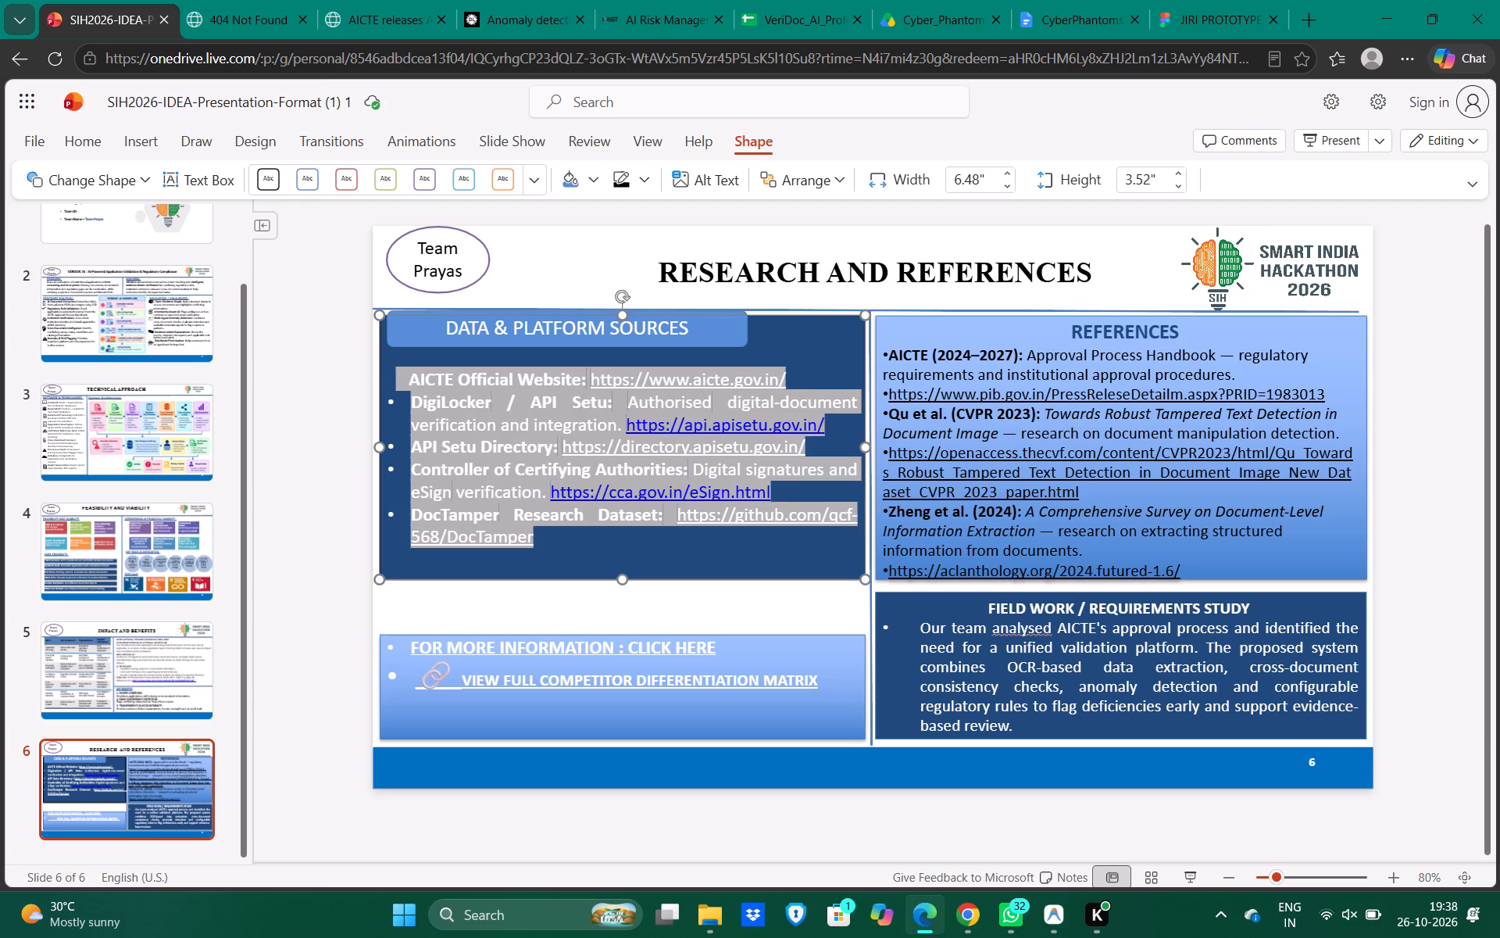
left_click_drag(397, 376, 397, 375)
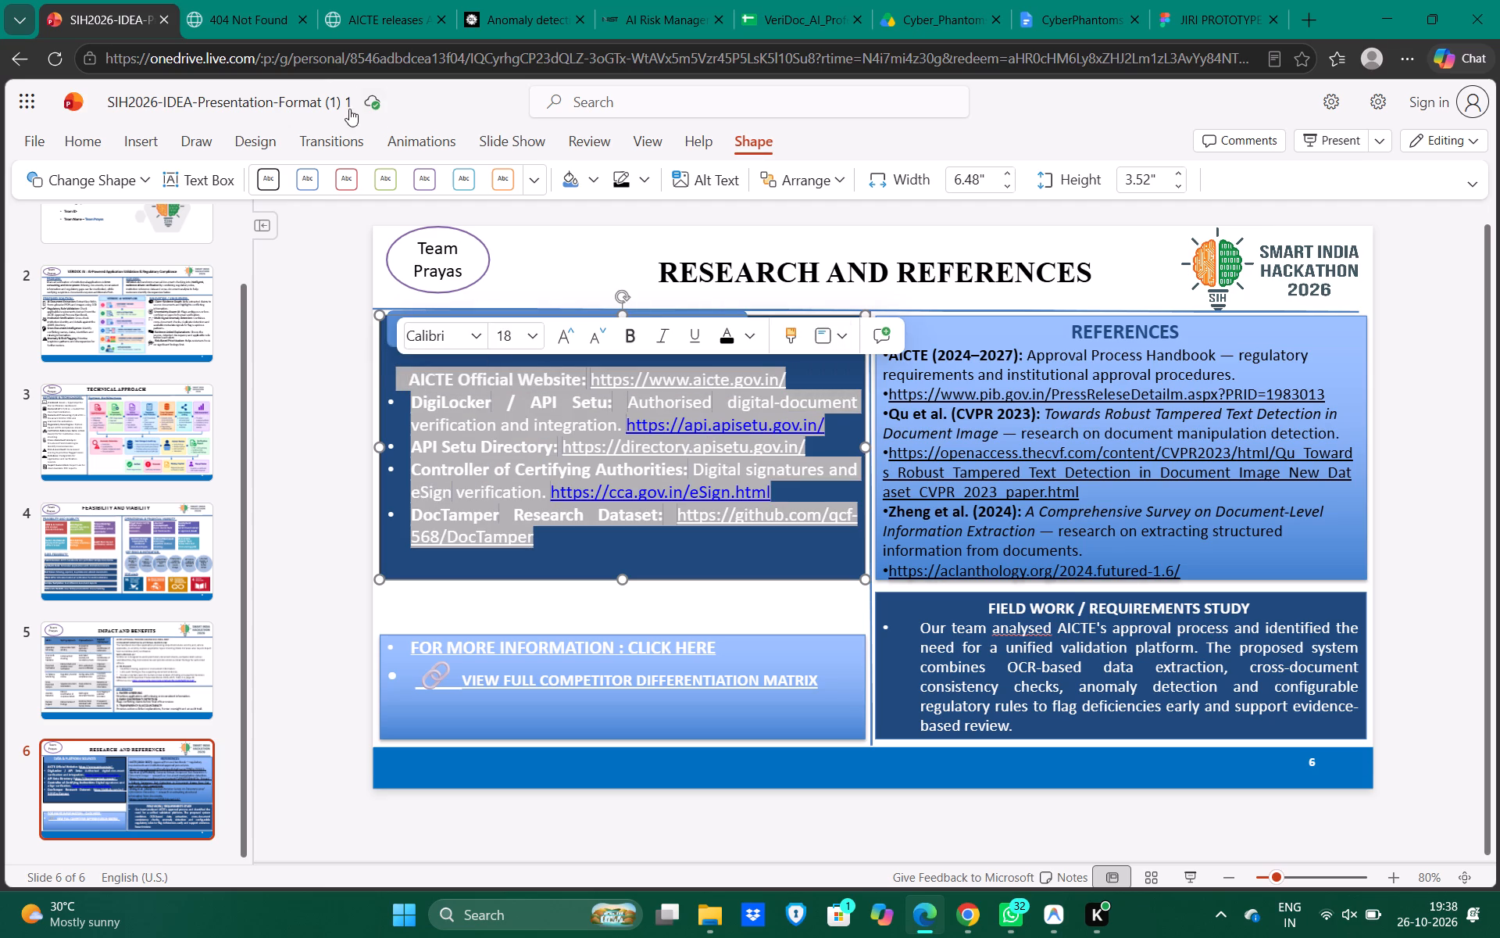
left_click(85, 134)
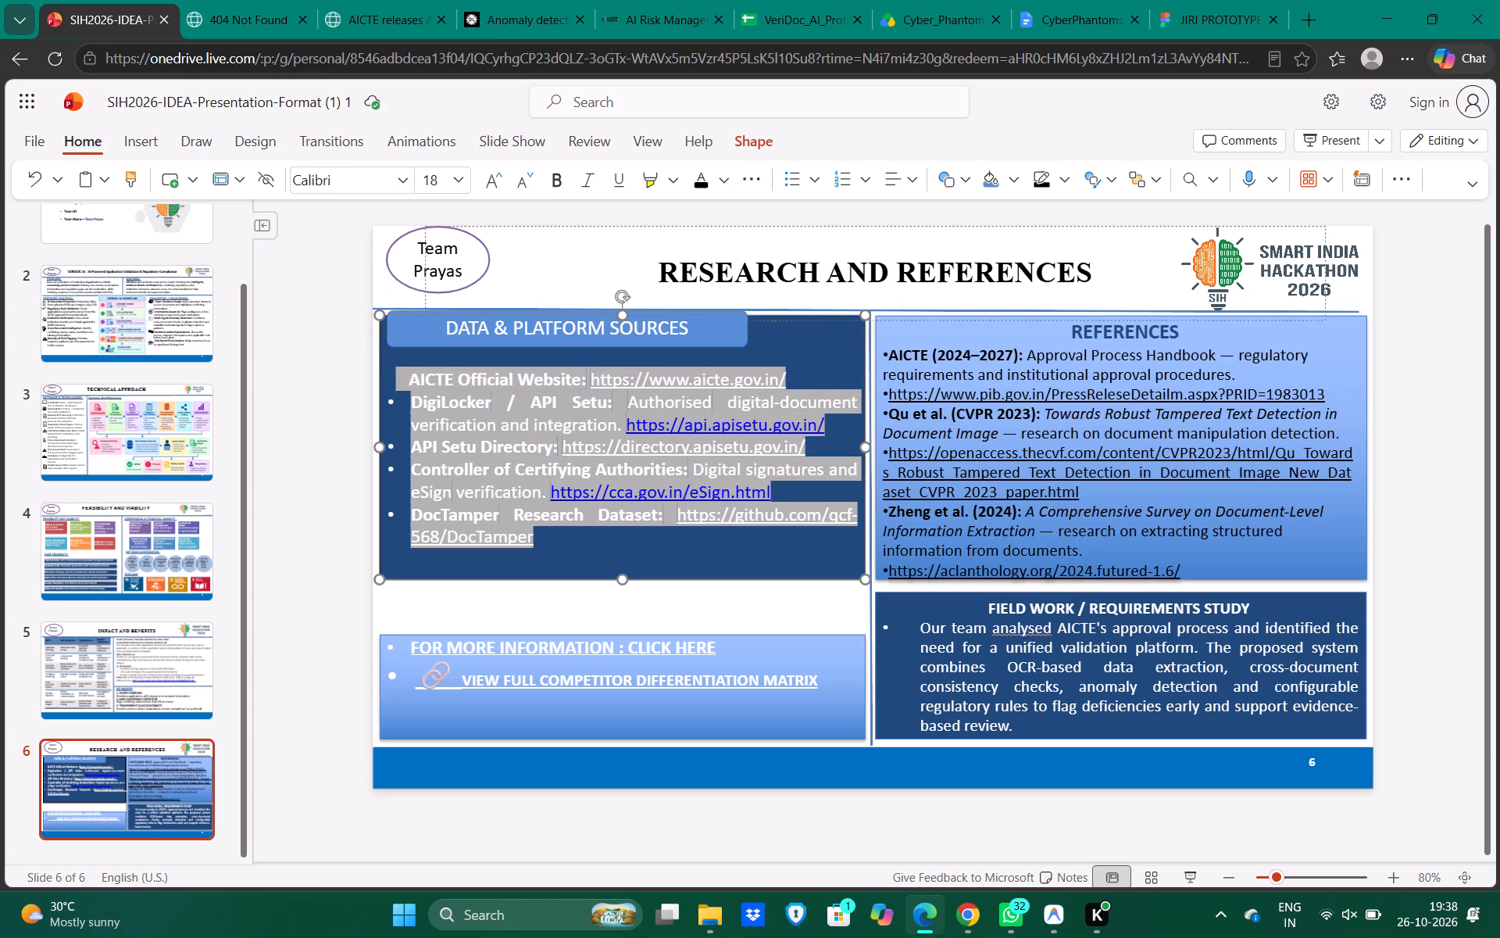
left_click(792, 181)
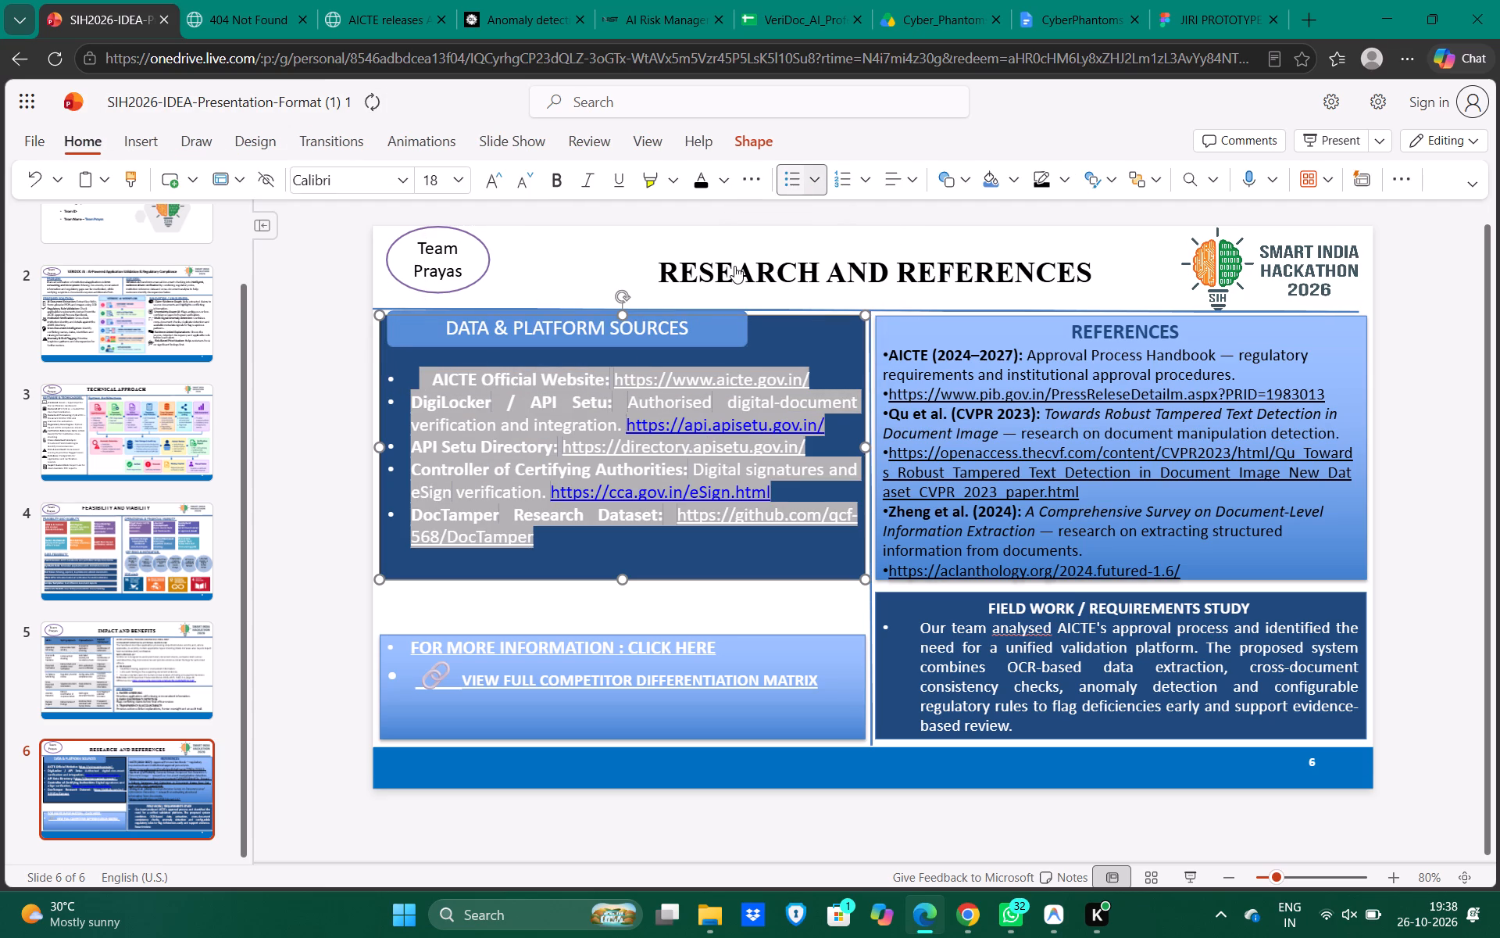
left_click(432, 378)
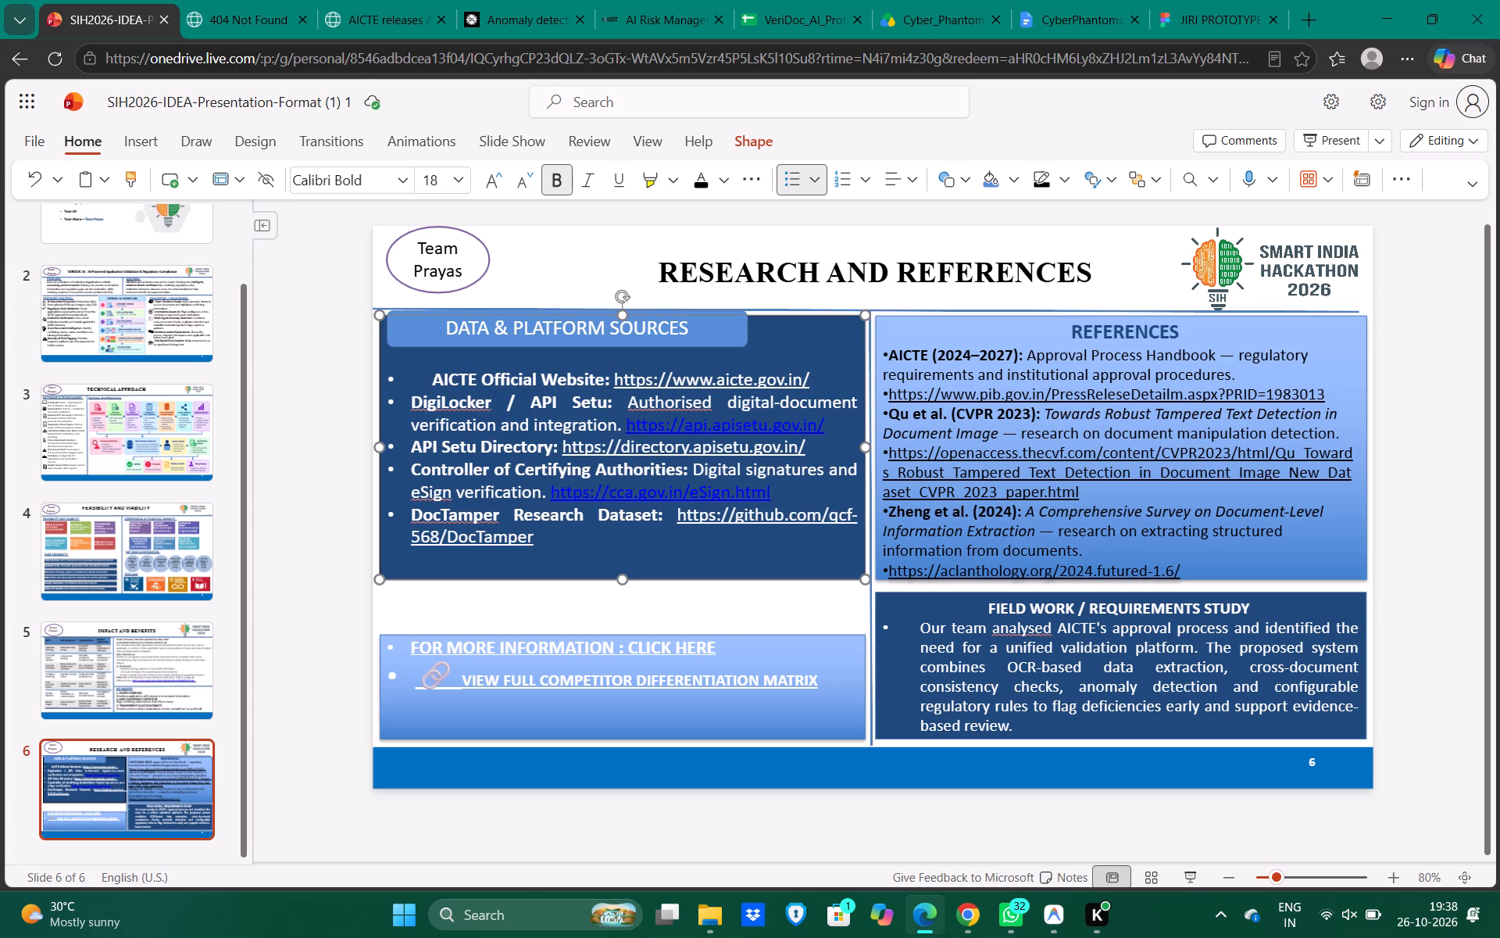
key("BackSpace")
key("BackSpace")
key("BackSpace")
key("BackSpace")
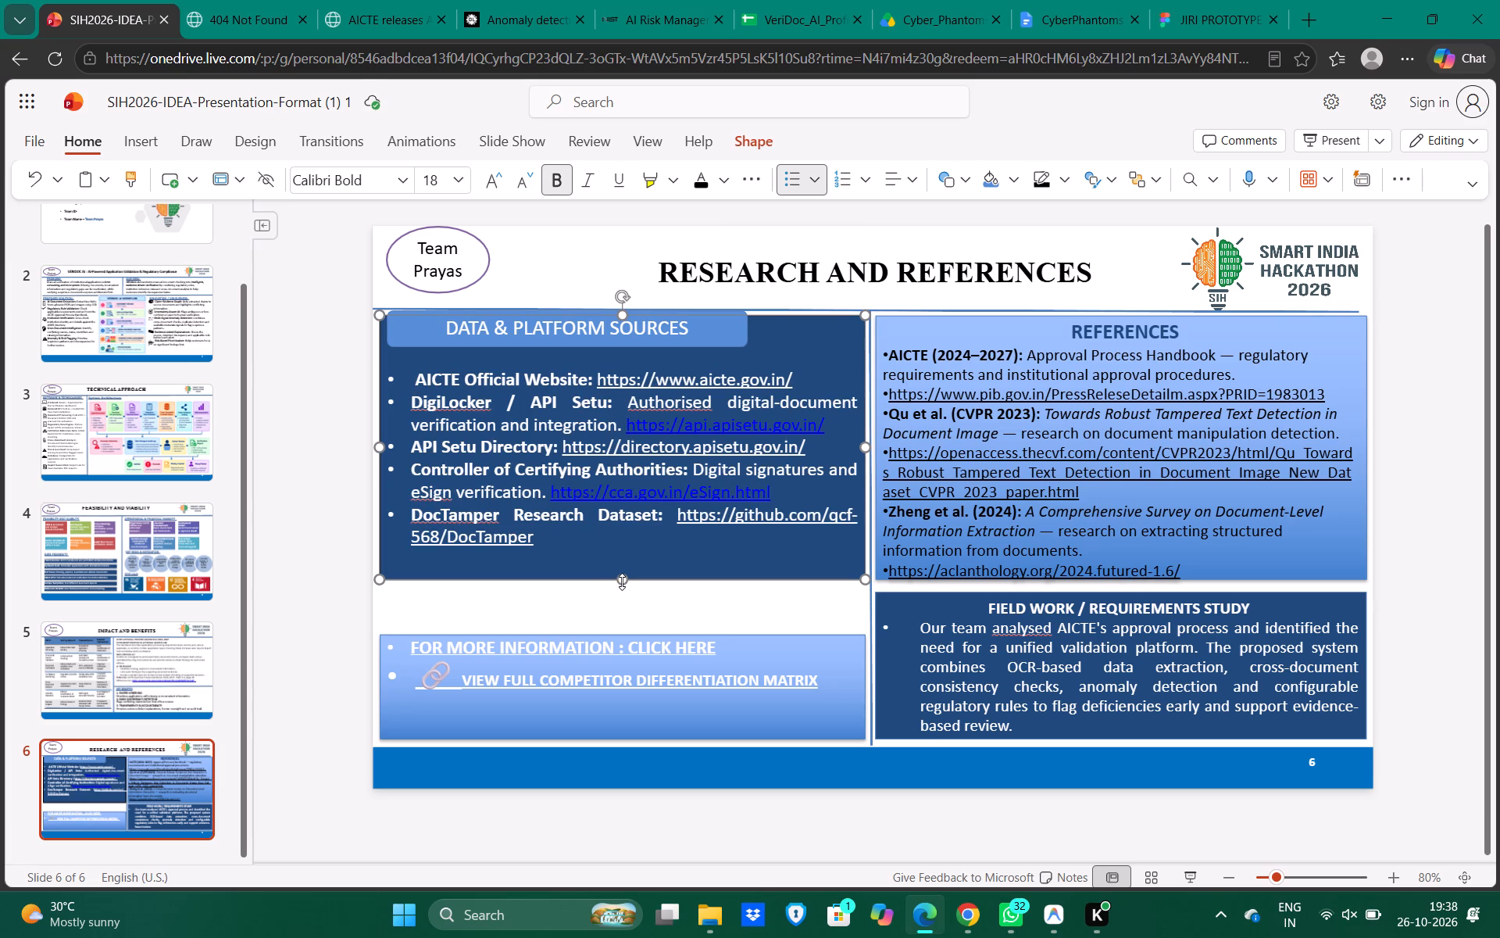
Shrink the dark blue DATA & PLATFORM SOURCES box from its bottom edge to just below the DocTamper entry.
left_click_drag(622, 582, 644, 550)
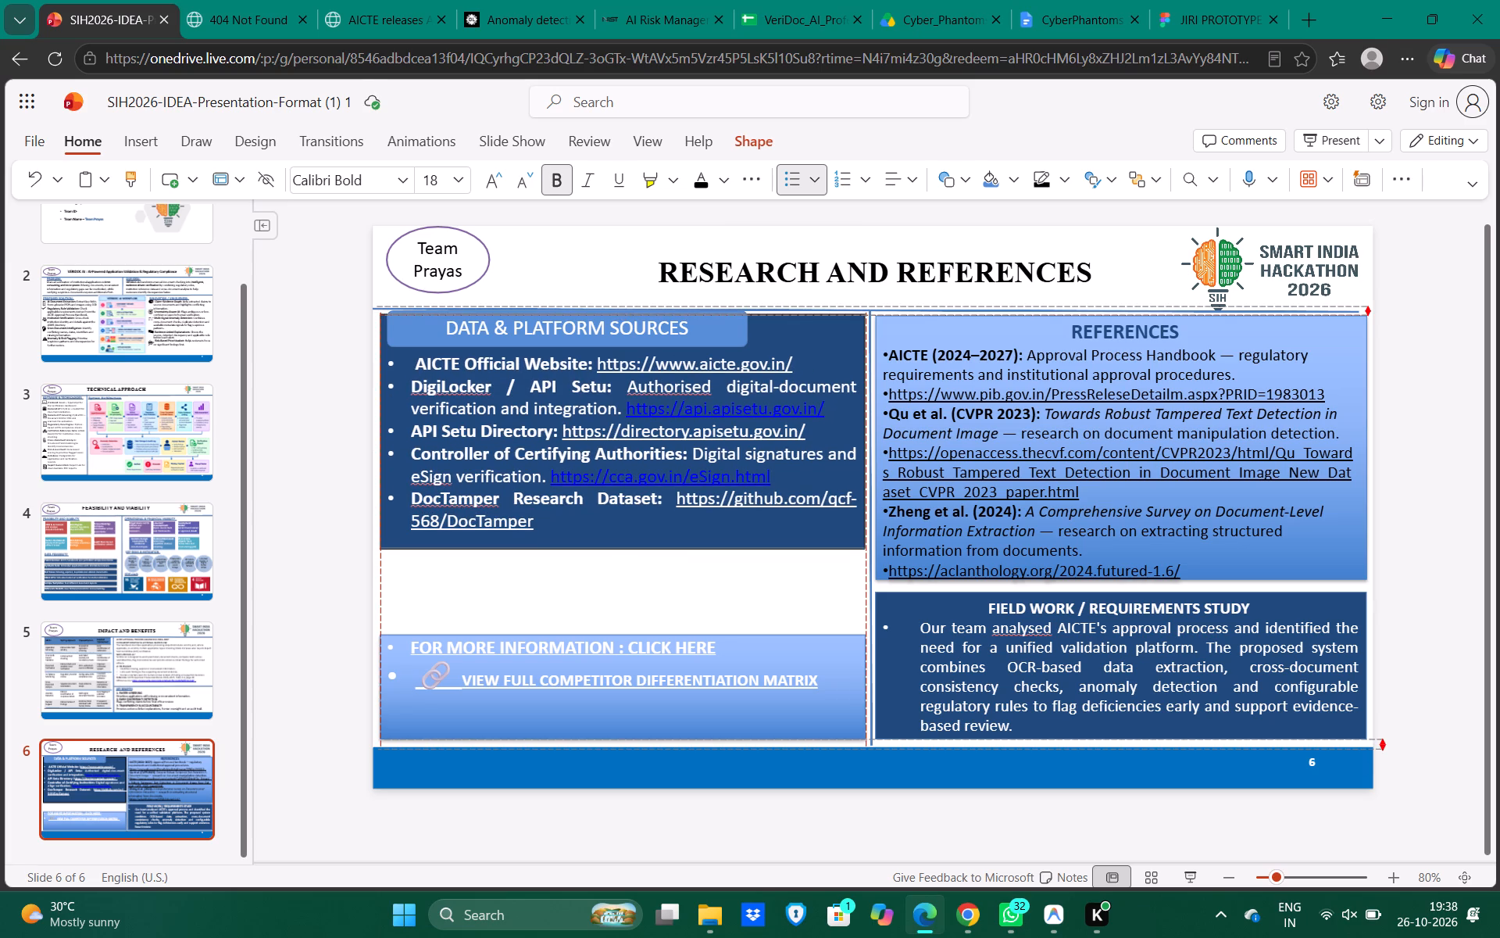
left_click_drag(644, 550, 651, 539)
Extend the light blue link box upward to just below the dark blue sources box.
left_click(620, 660)
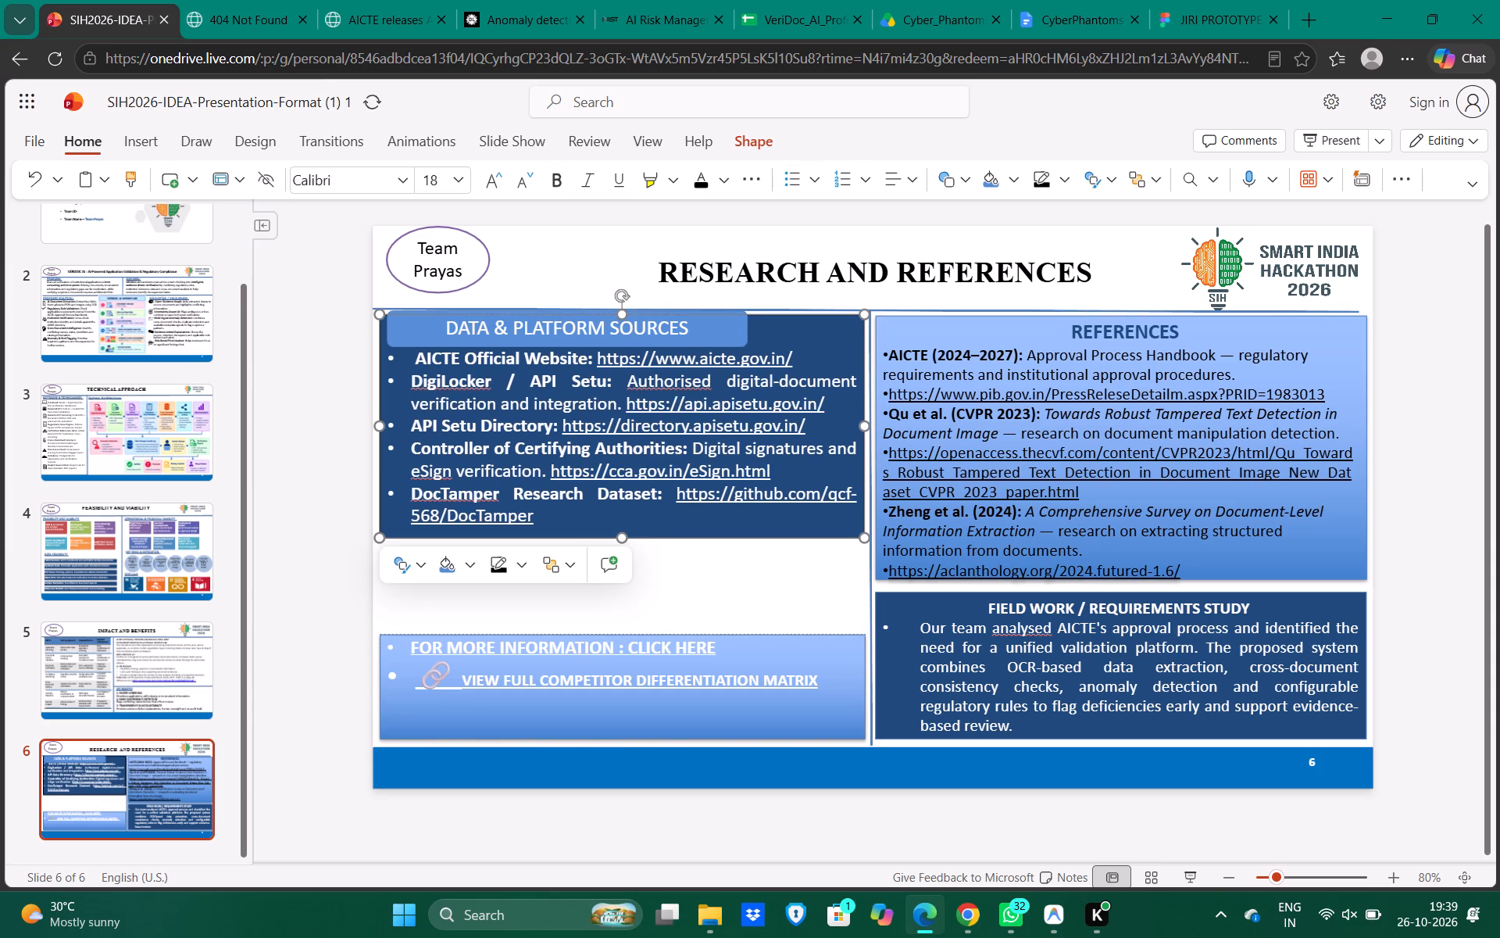
left_click_drag(620, 632, 637, 602)
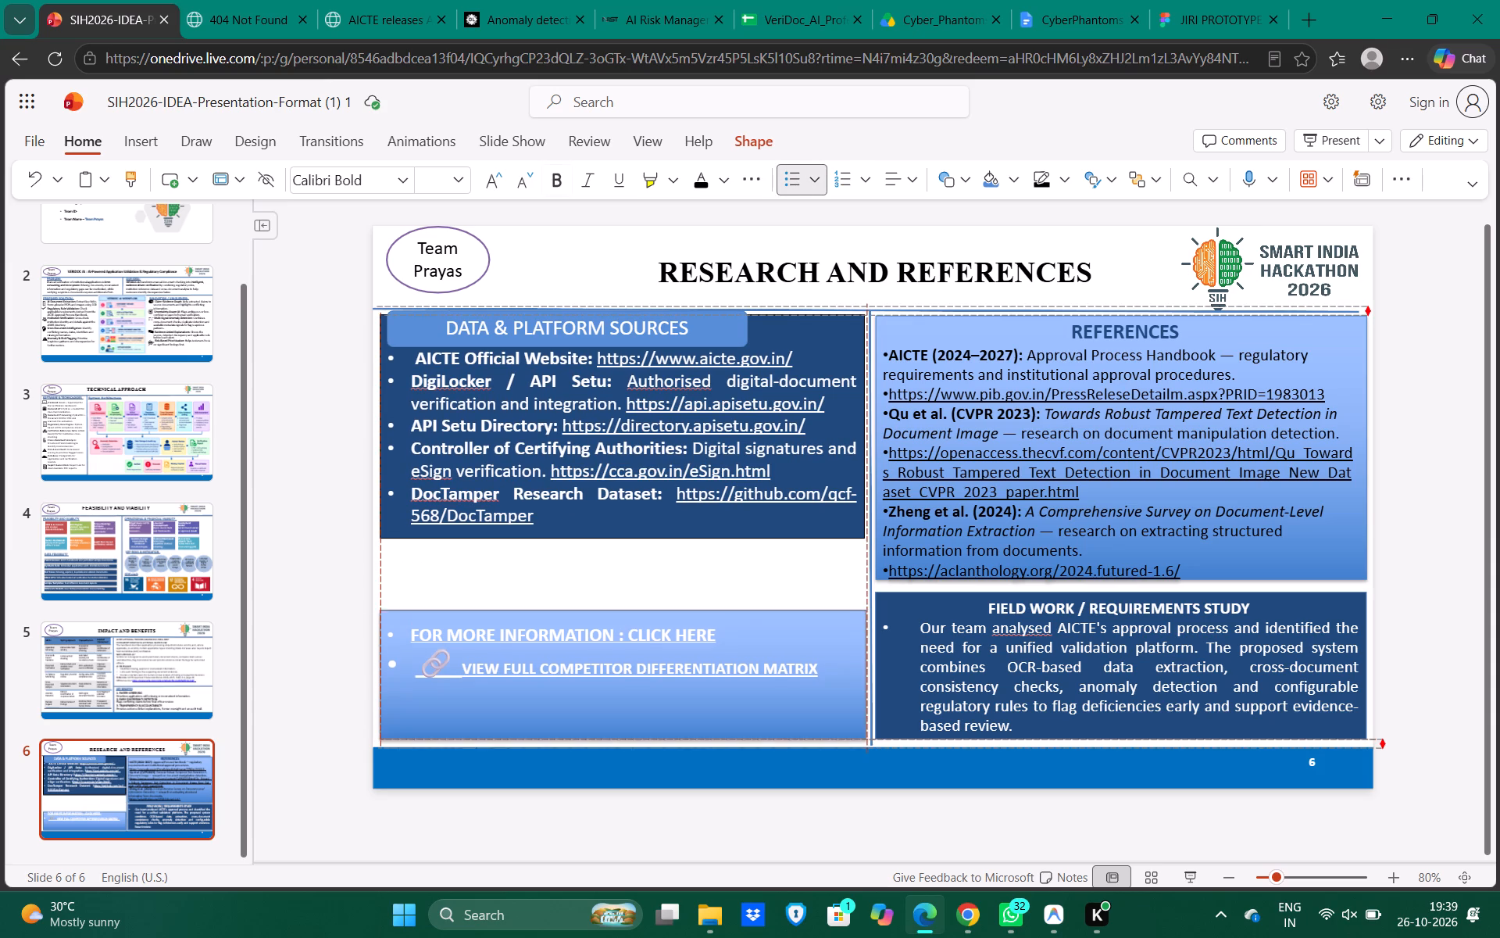
left_click_drag(637, 602, 655, 546)
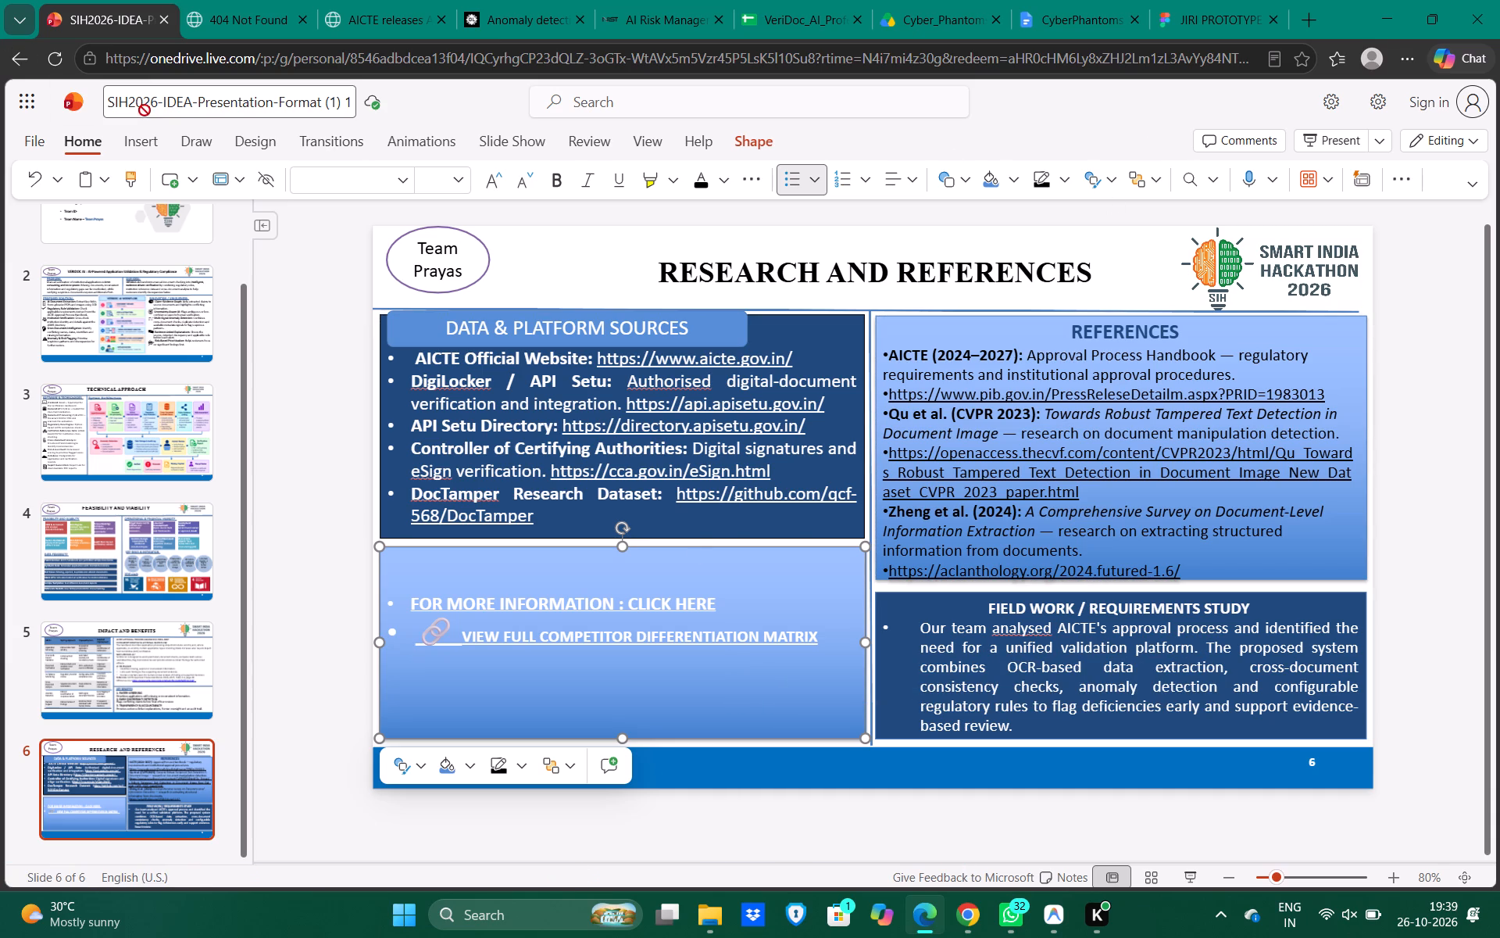
Search the stock icons for research and insert the magnifying glass with a pulse line.
left_click(145, 142)
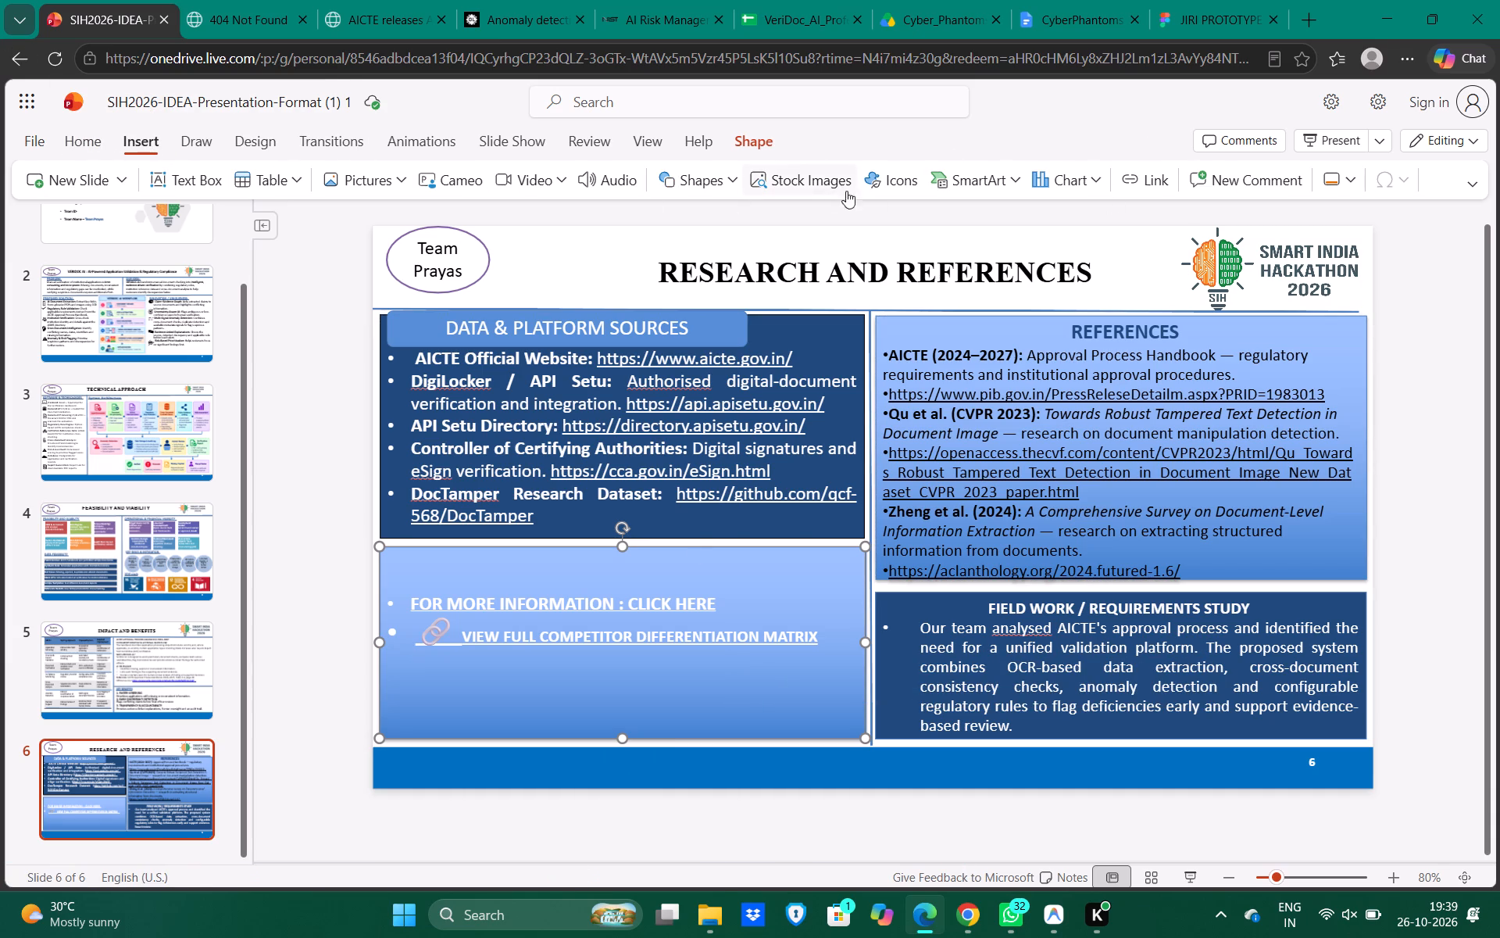
left_click(892, 184)
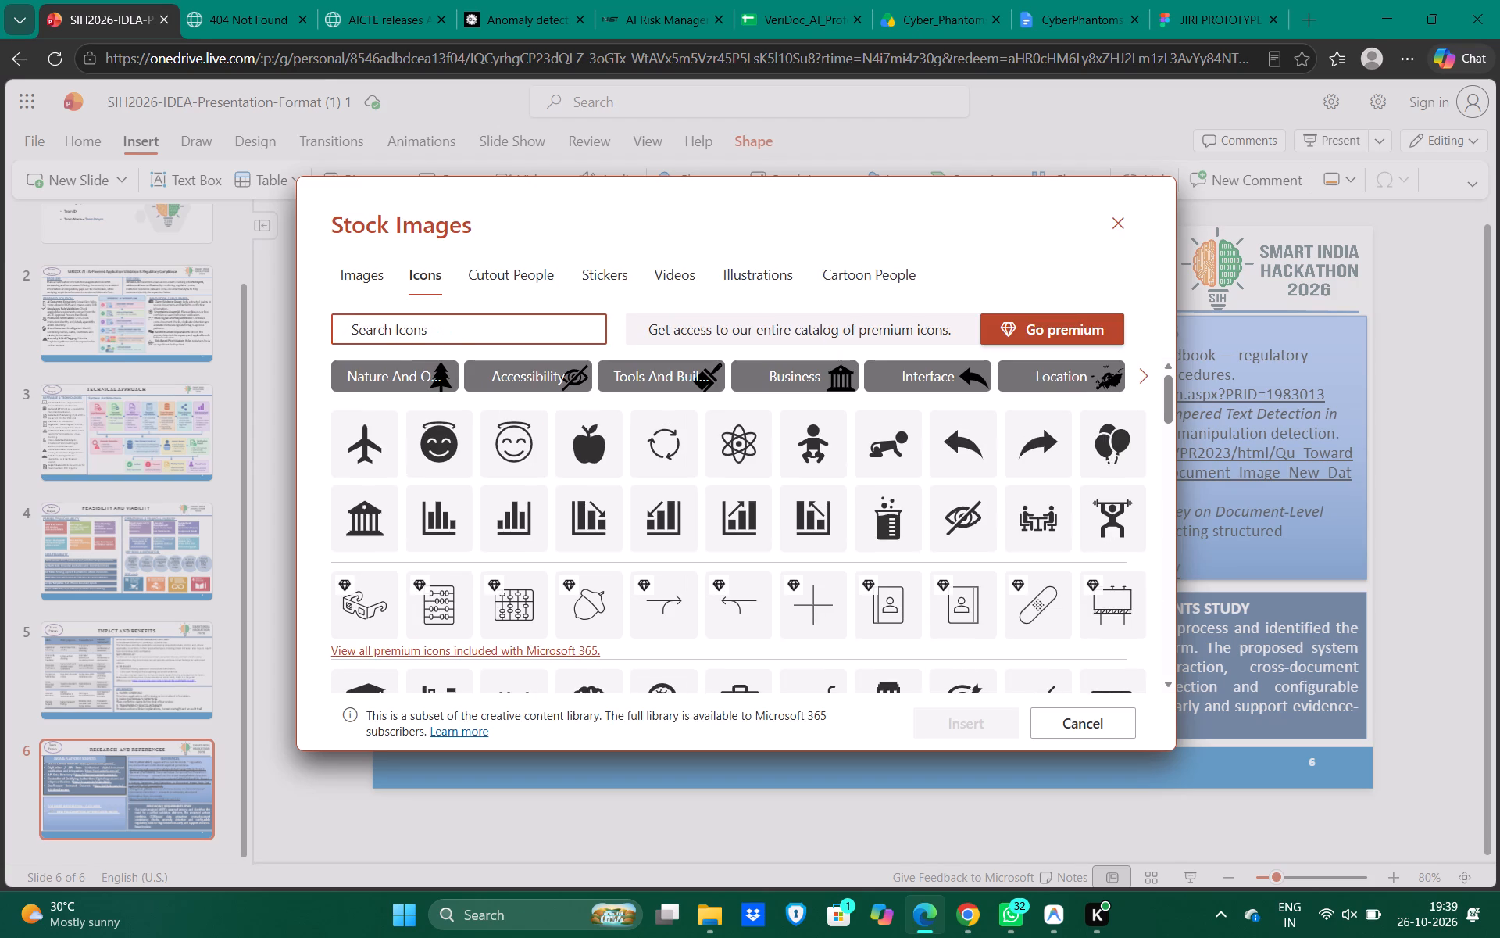
type("reser")
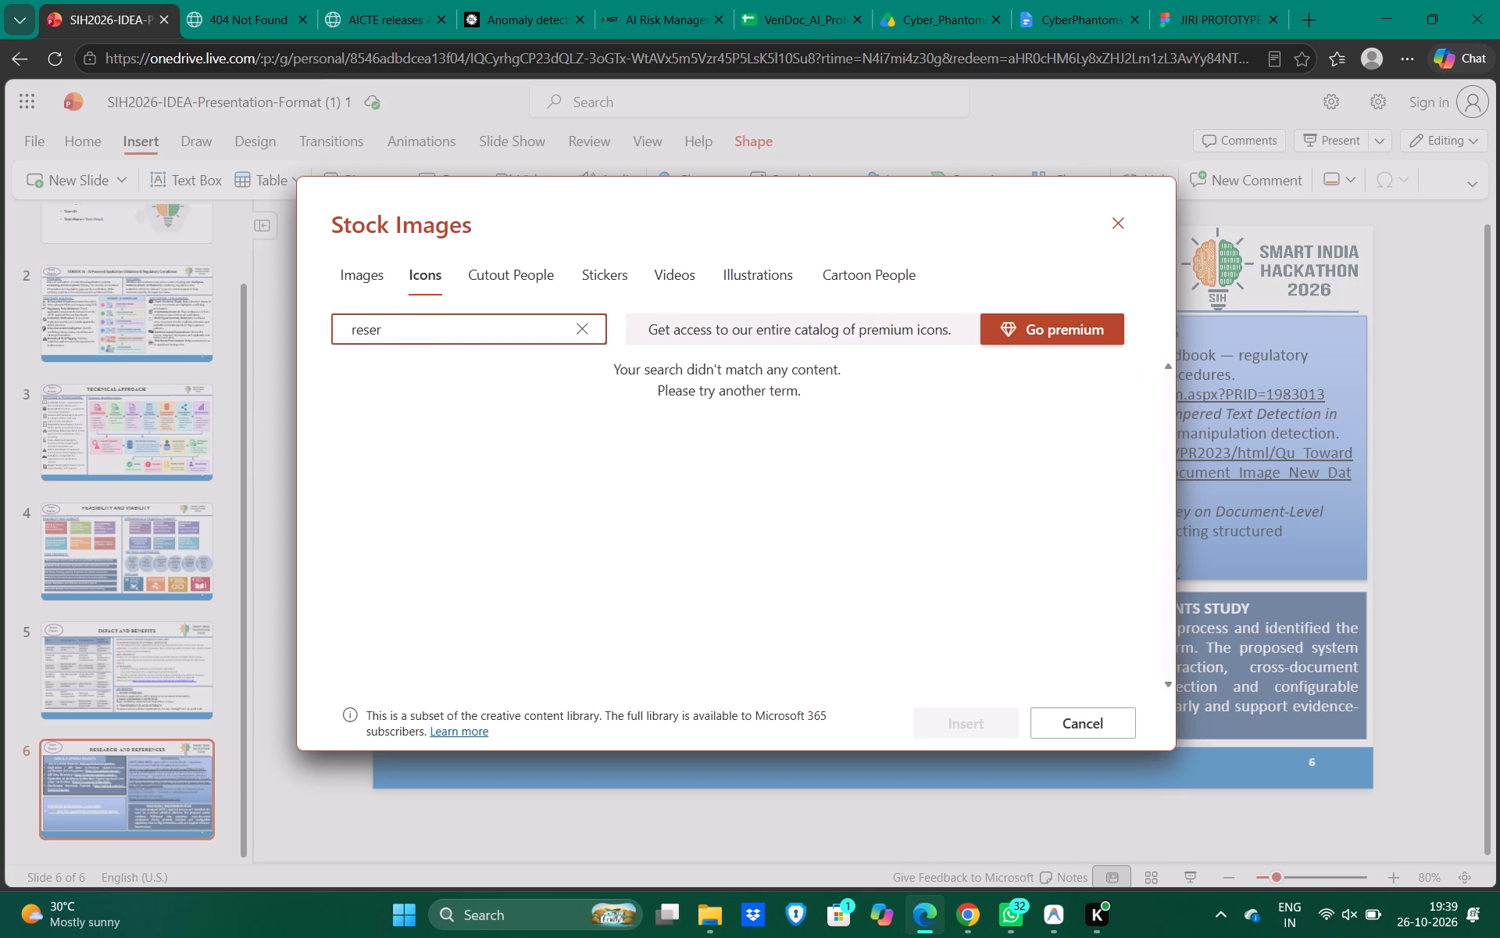
key("BackSpace")
type("arch")
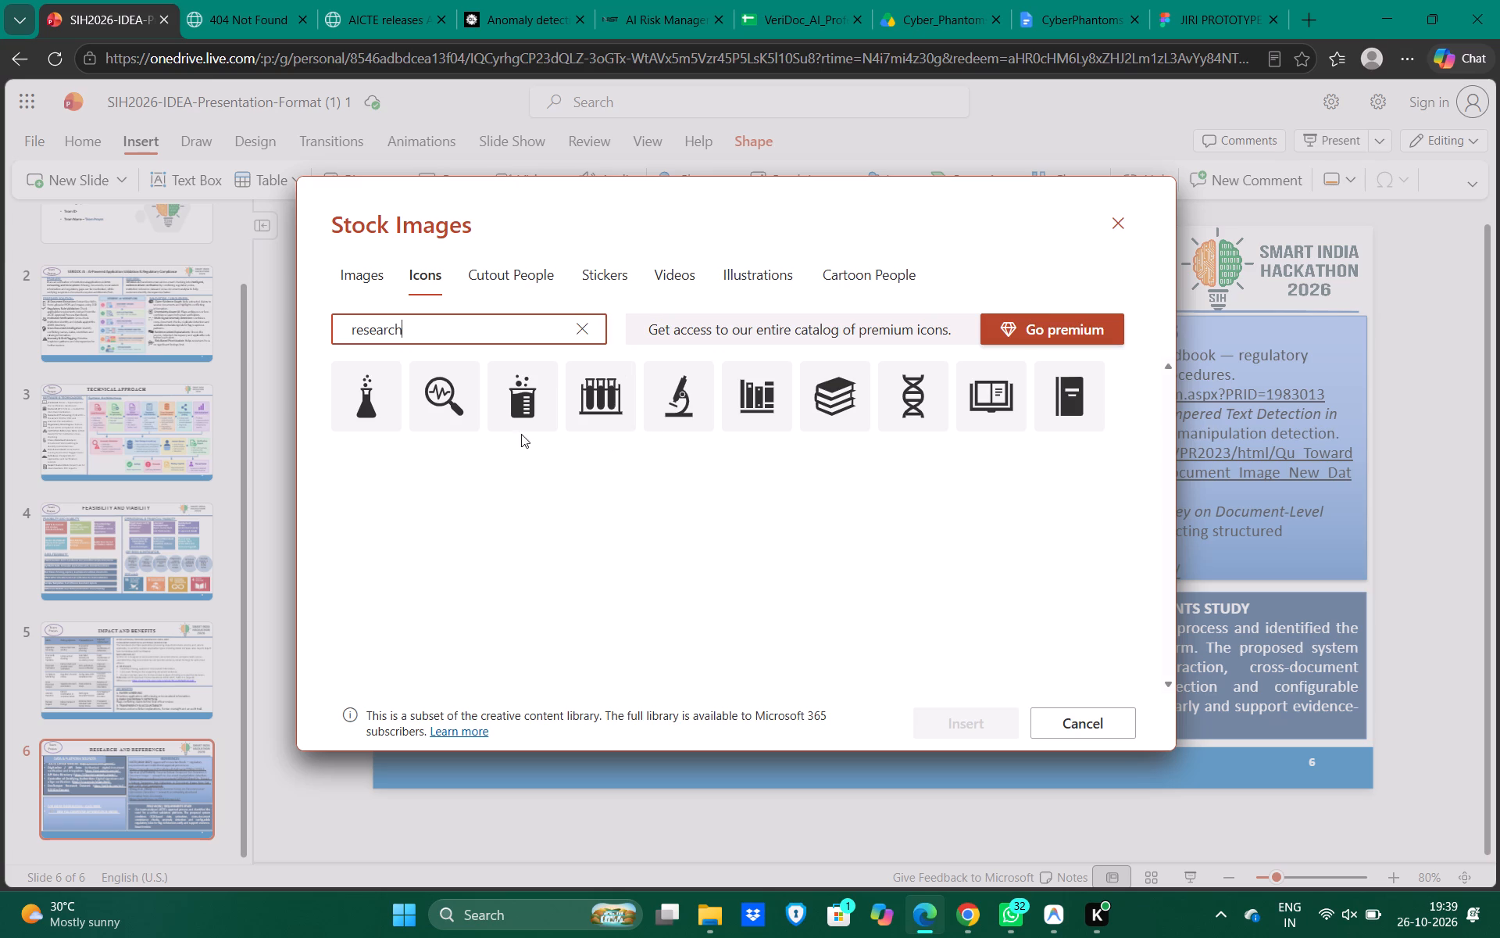
left_click(432, 403)
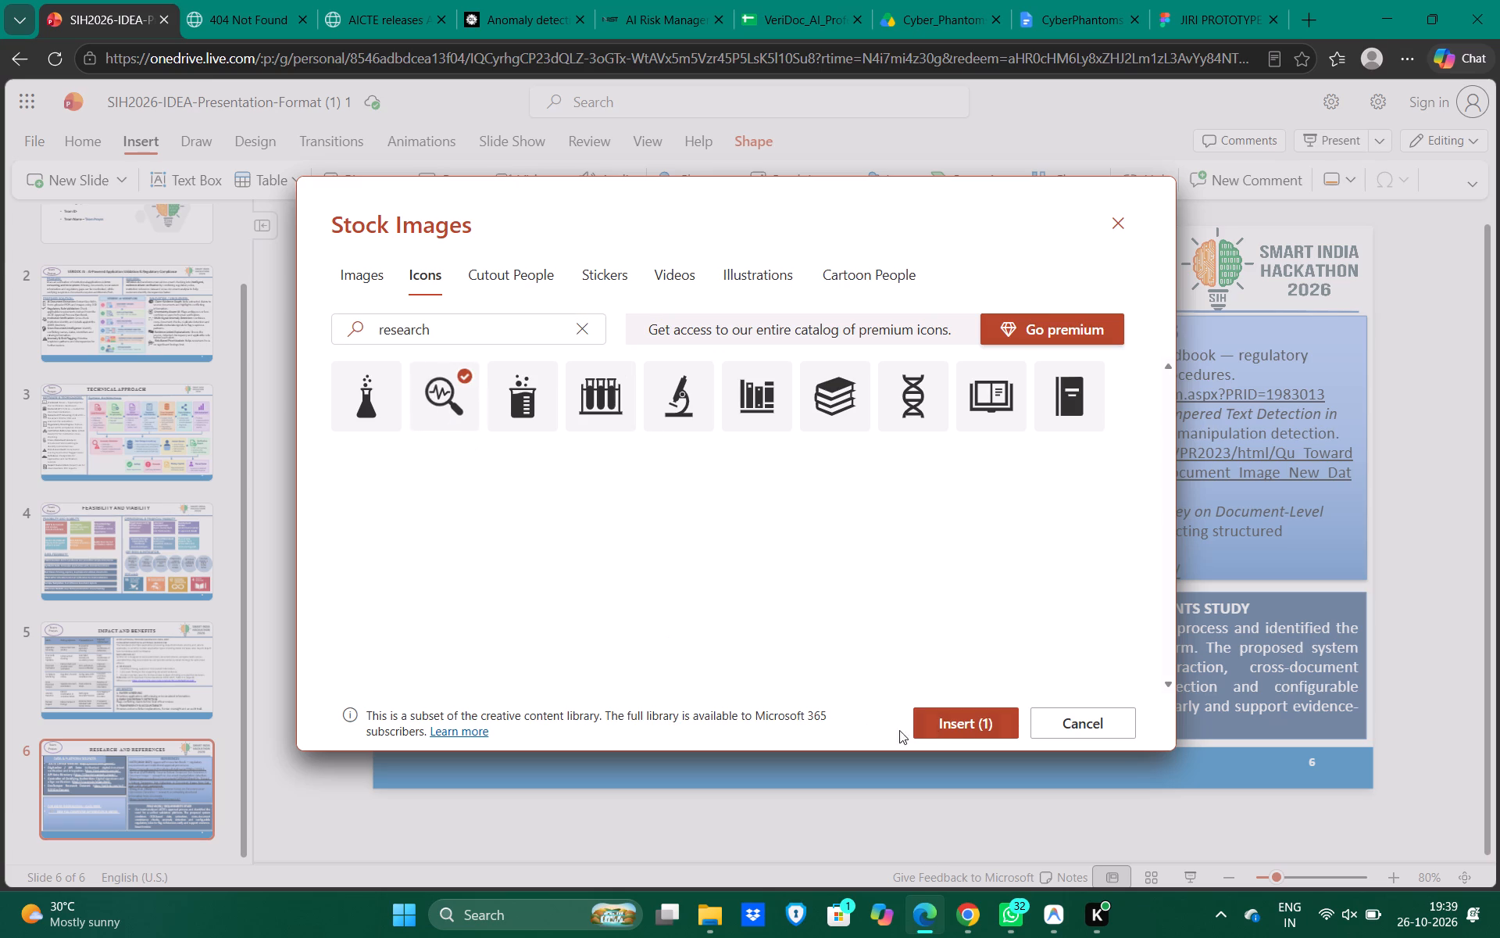
left_click(941, 718)
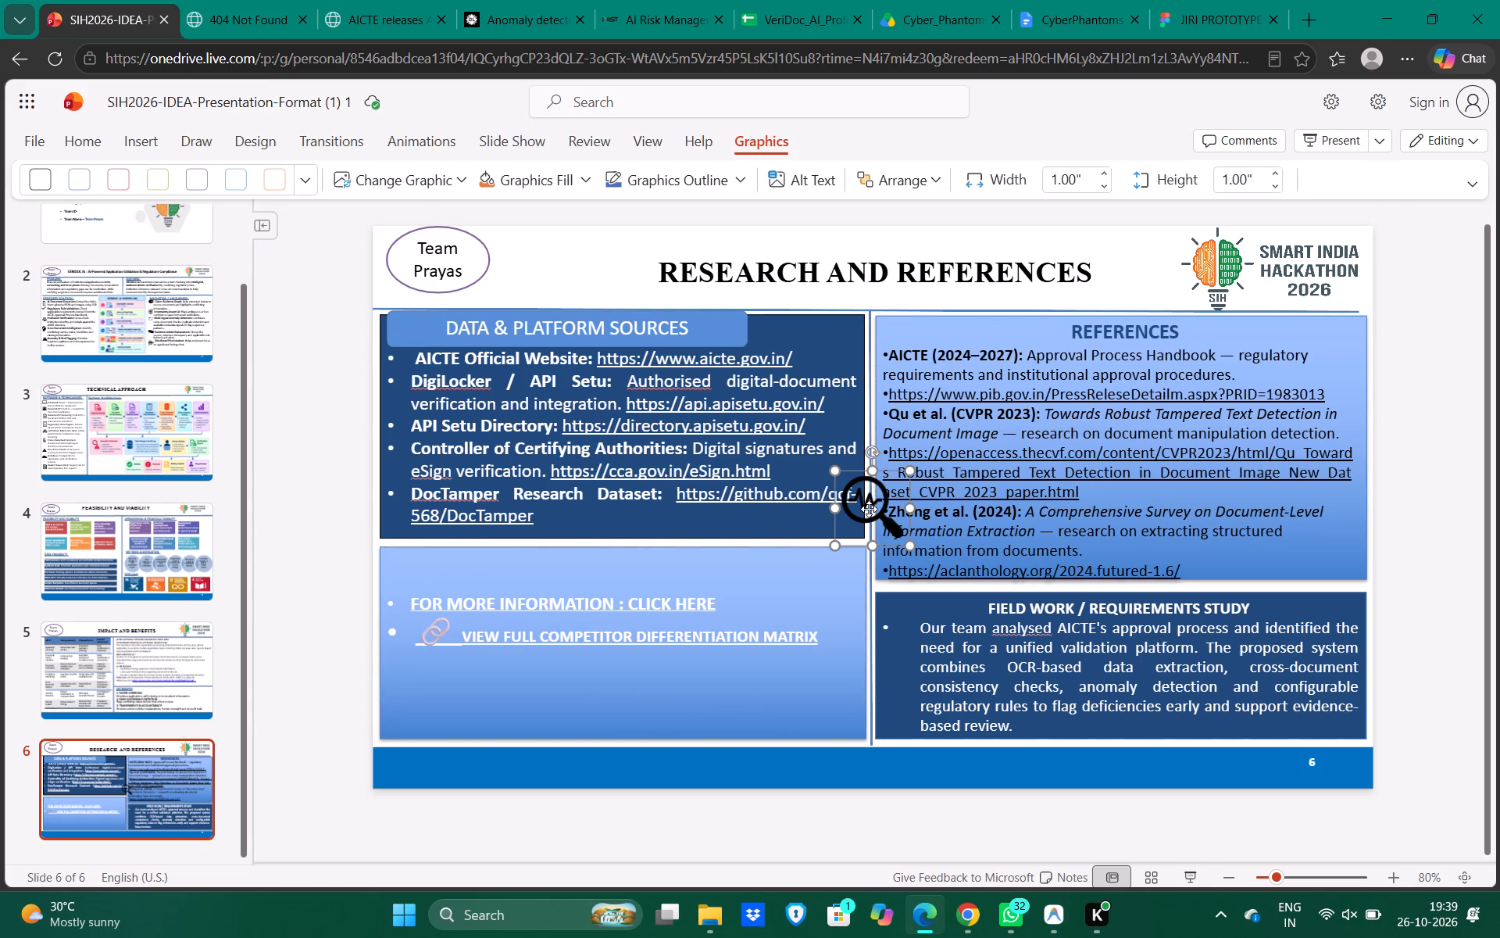
Place the magnifying glass icon in the upper-left corner of the light blue link box and shrink it to about 0.78".
left_click_drag(869, 509, 409, 578)
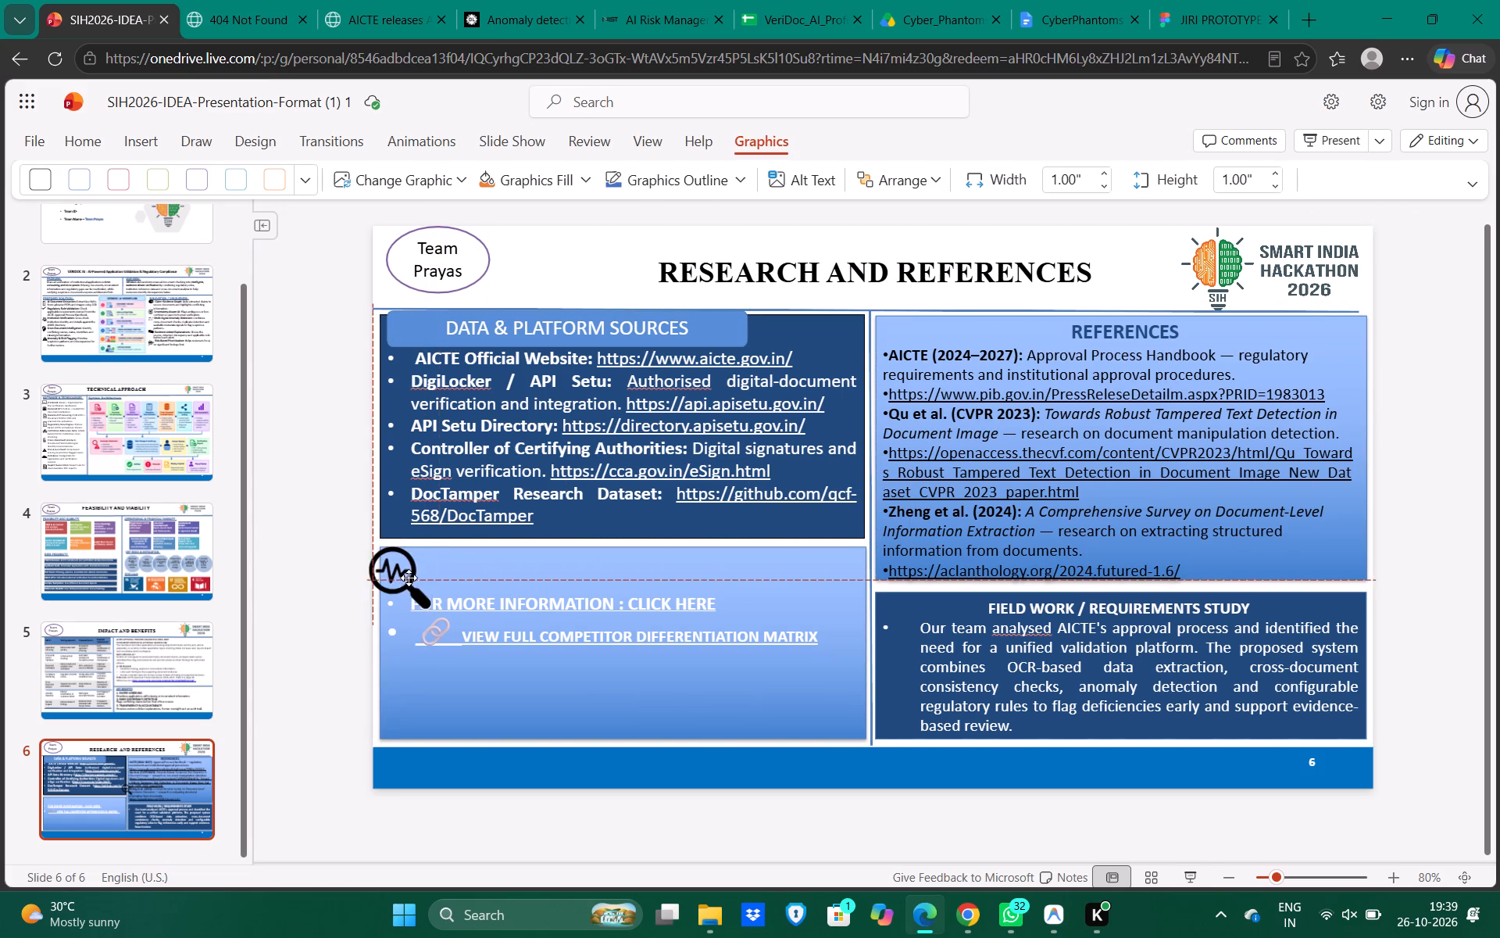
left_click_drag(409, 578, 414, 583)
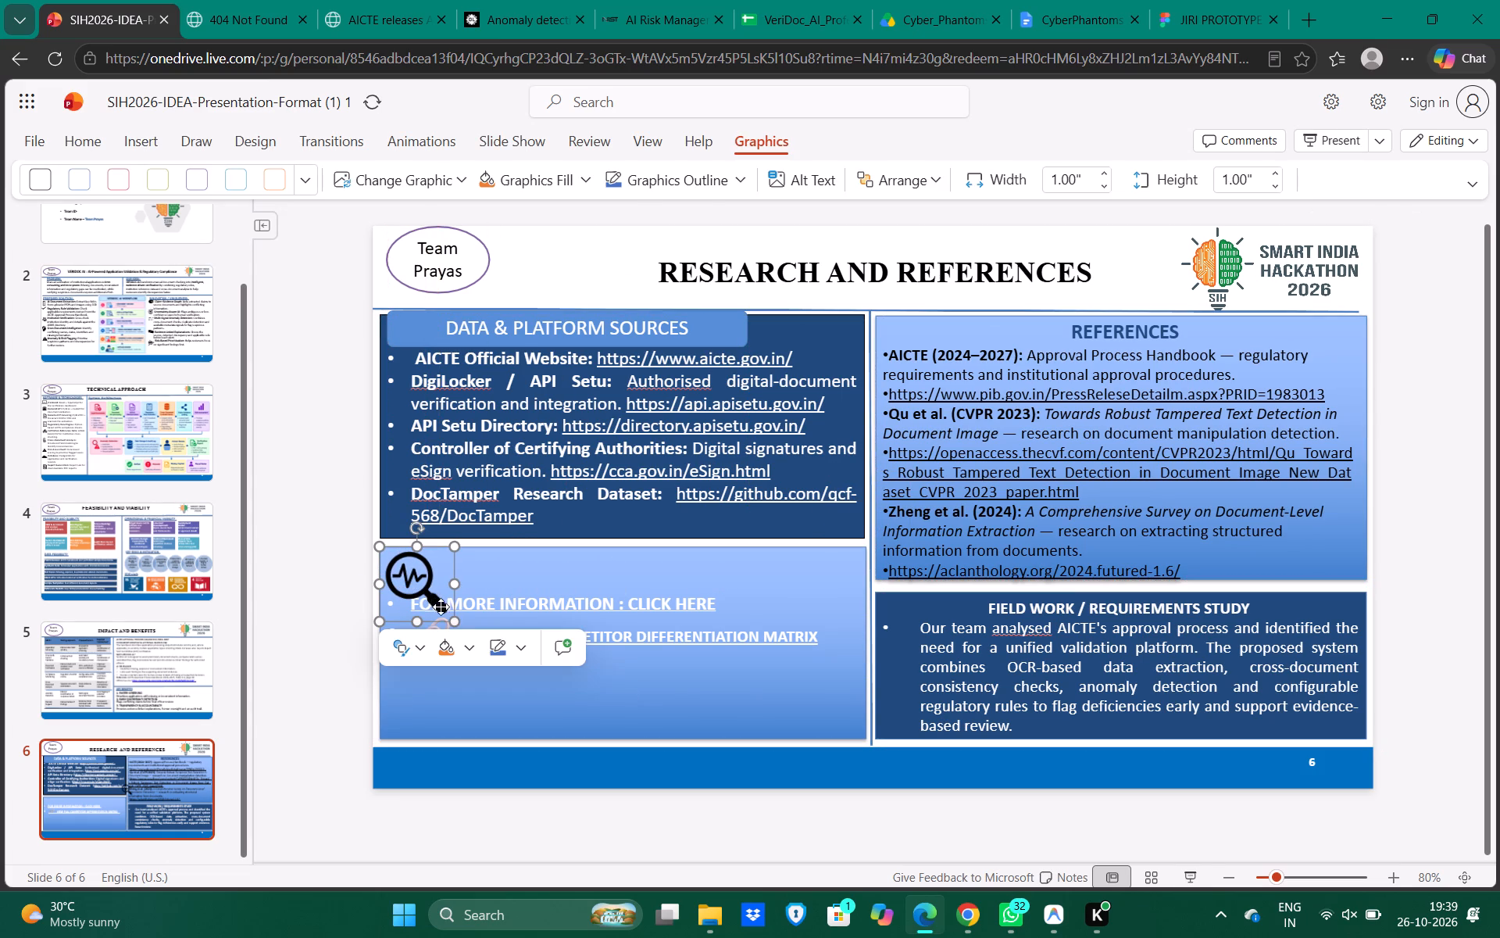
left_click_drag(454, 619, 440, 582)
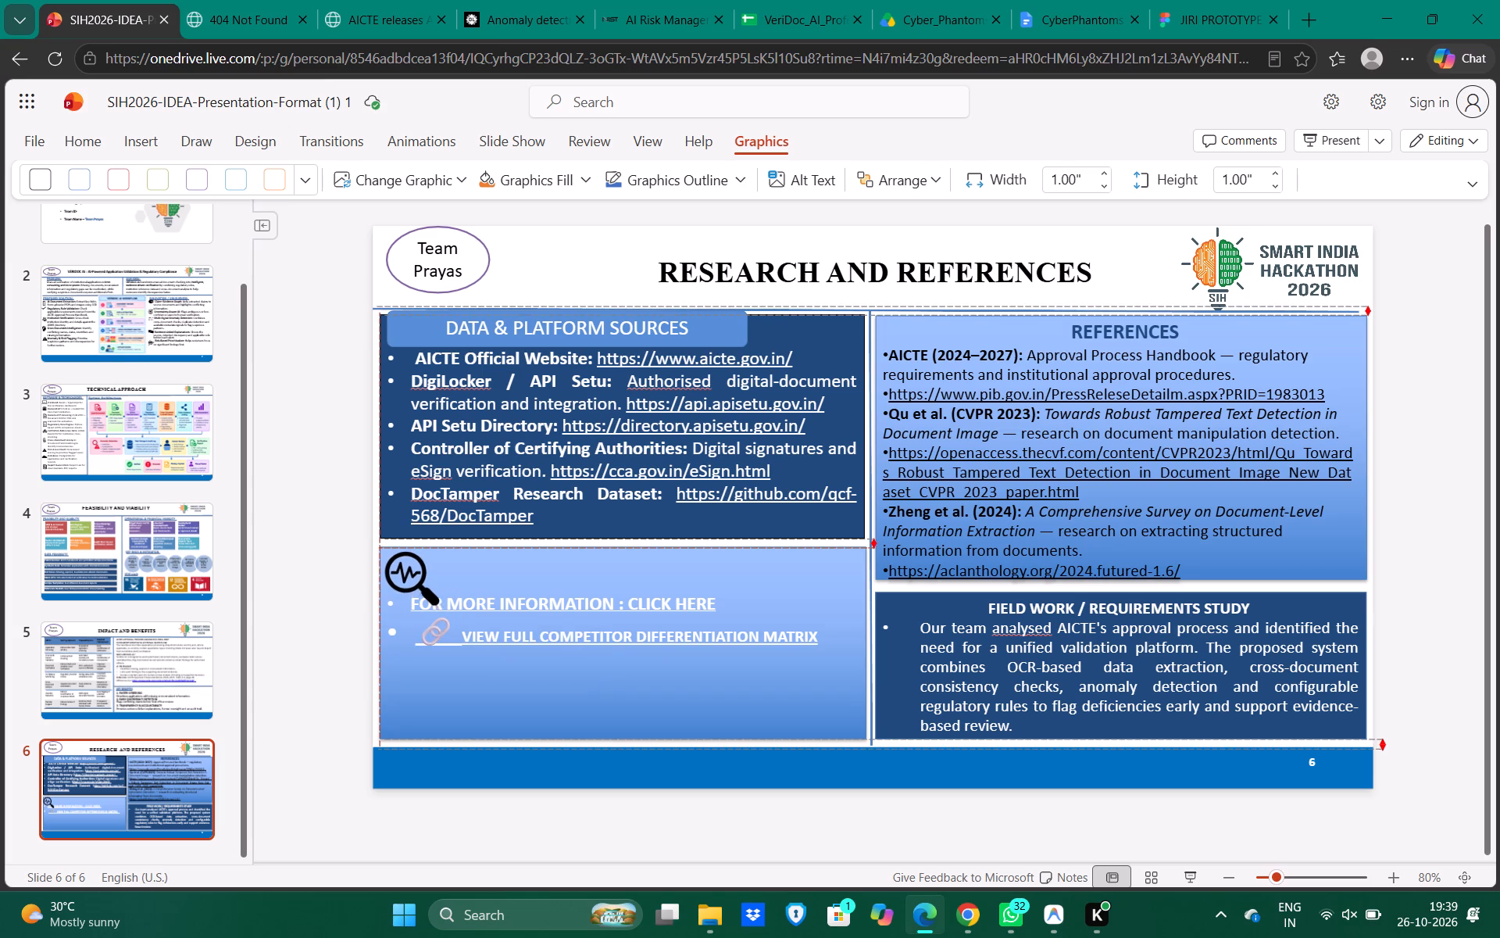
left_click_drag(440, 582, 437, 580)
left_click_drag(409, 579, 413, 579)
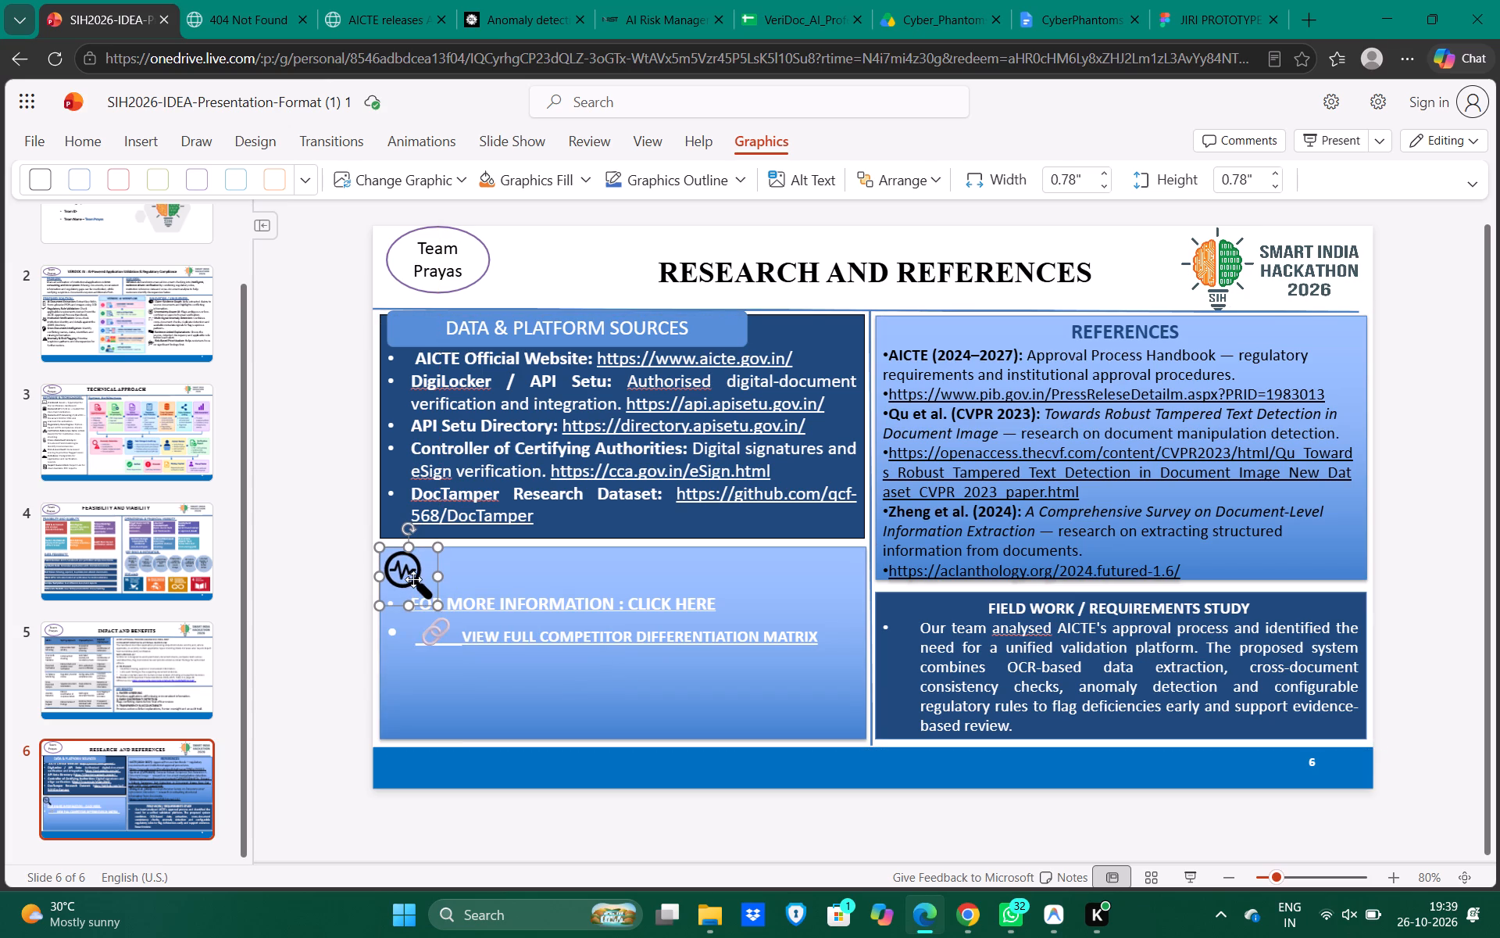
left_click_drag(413, 579, 417, 584)
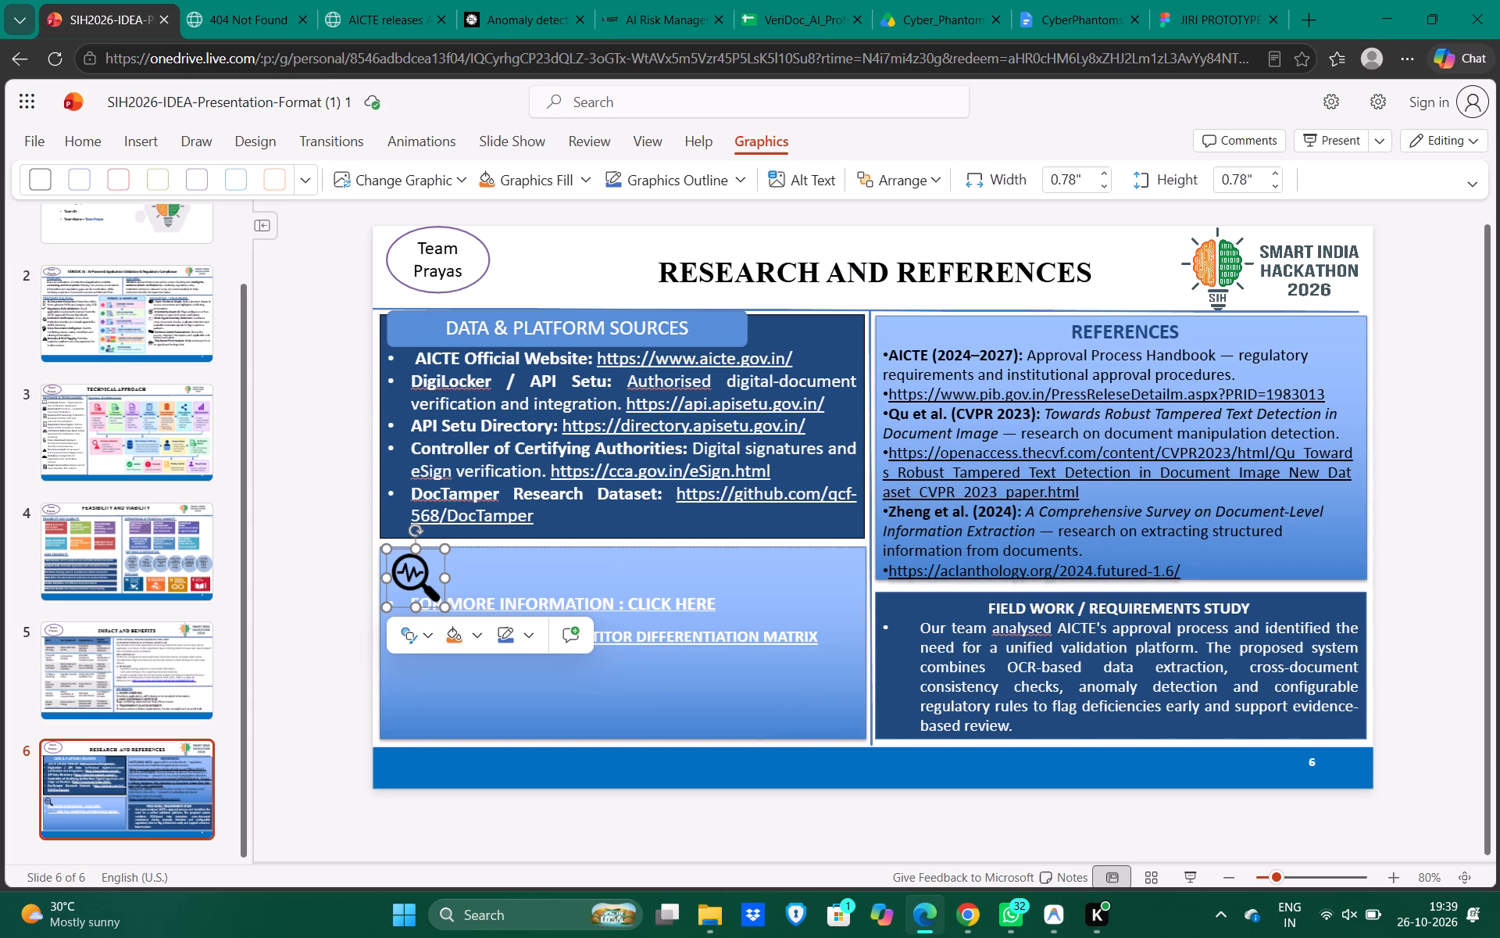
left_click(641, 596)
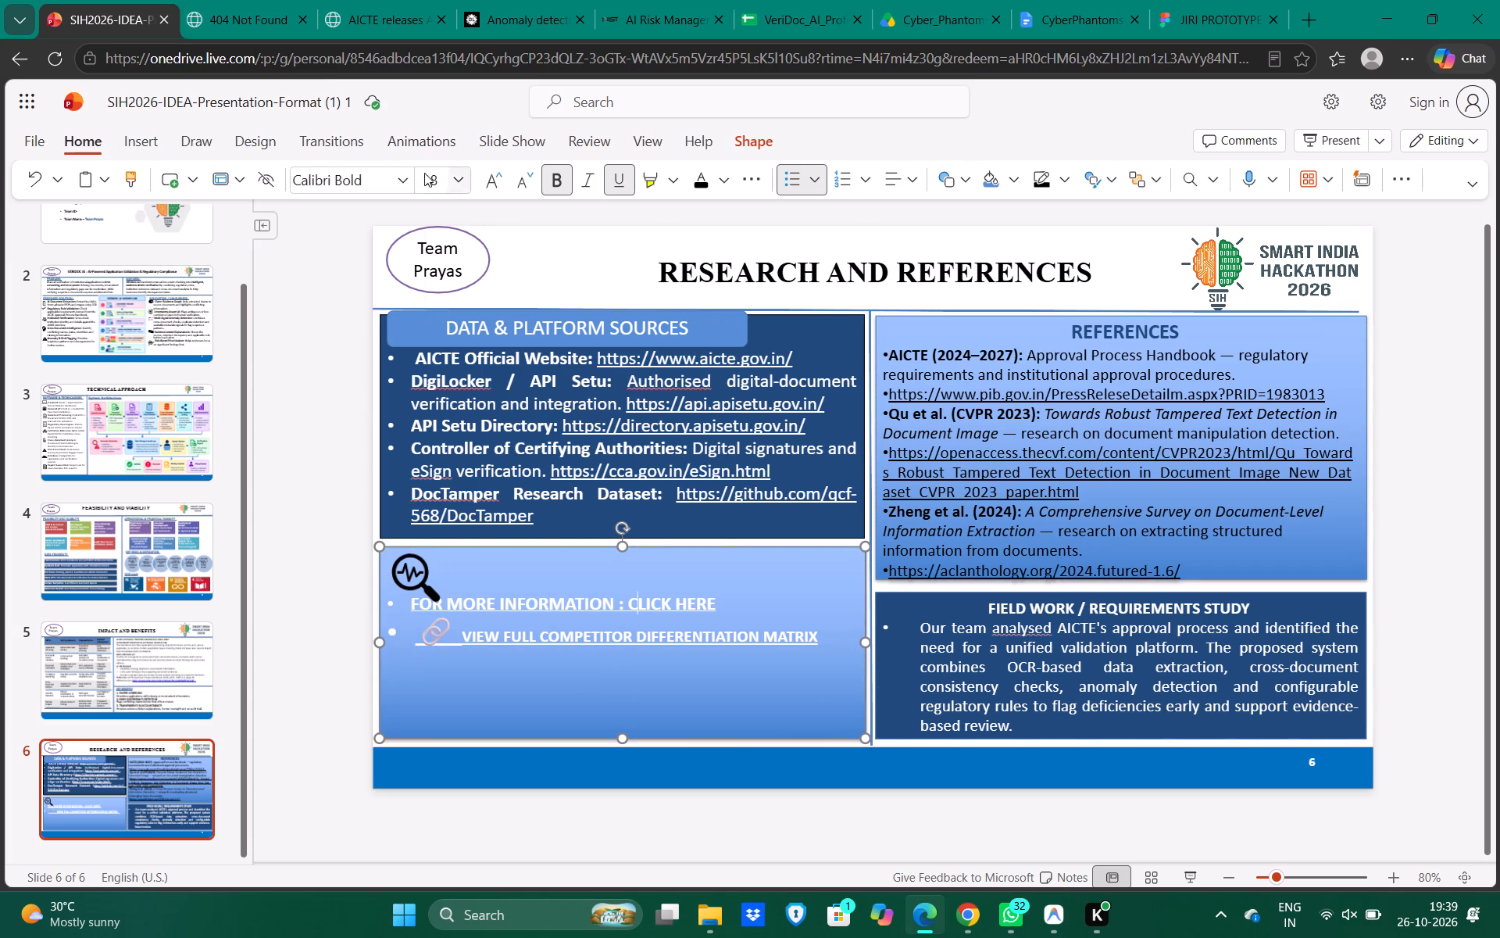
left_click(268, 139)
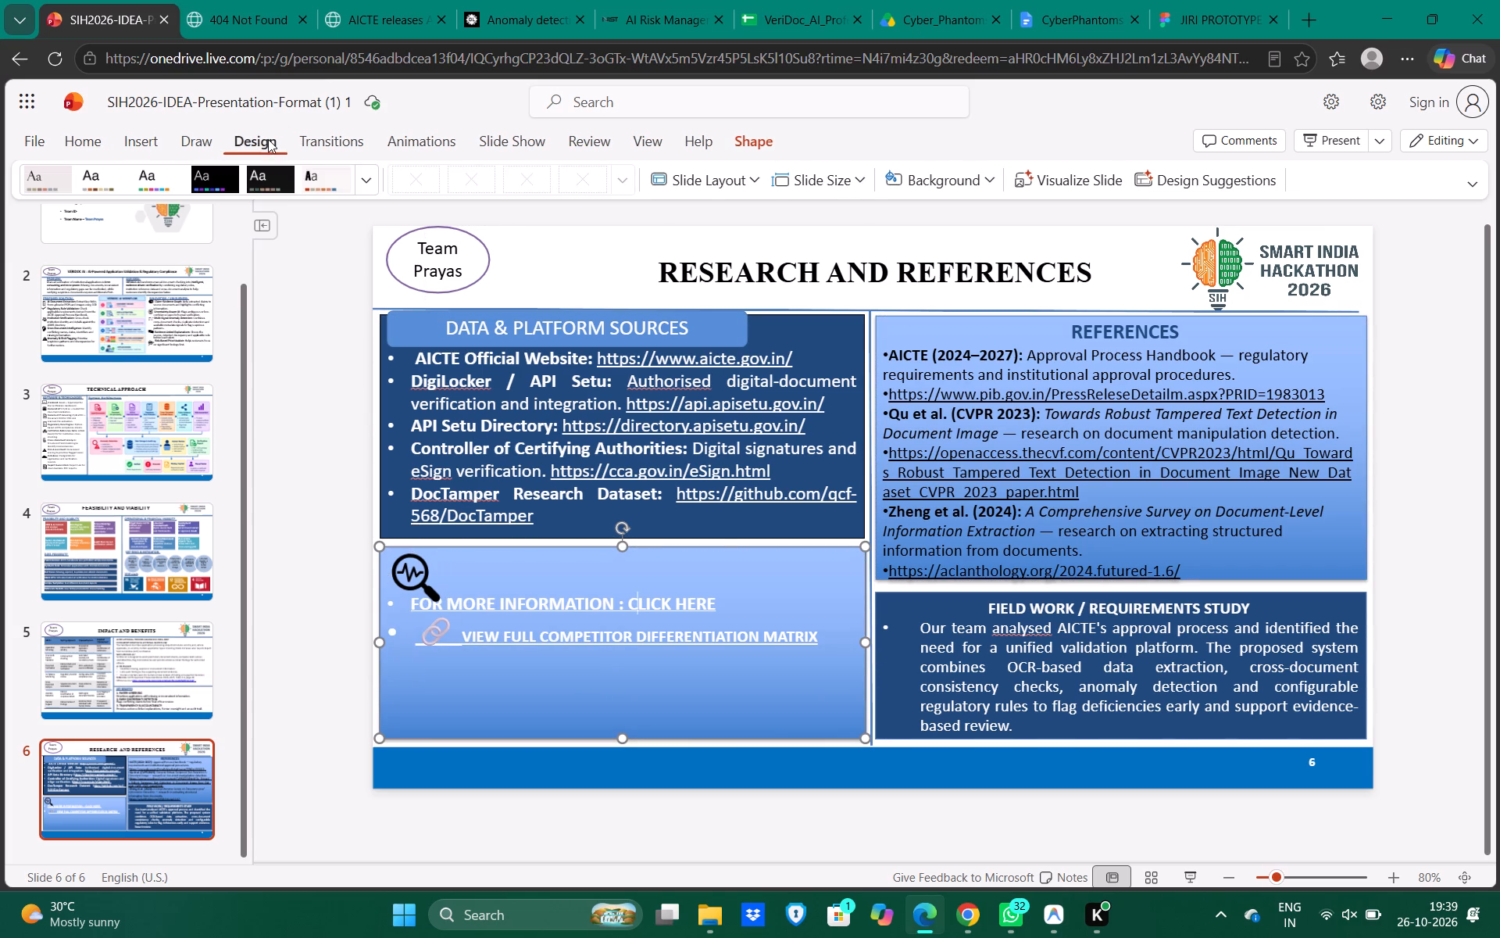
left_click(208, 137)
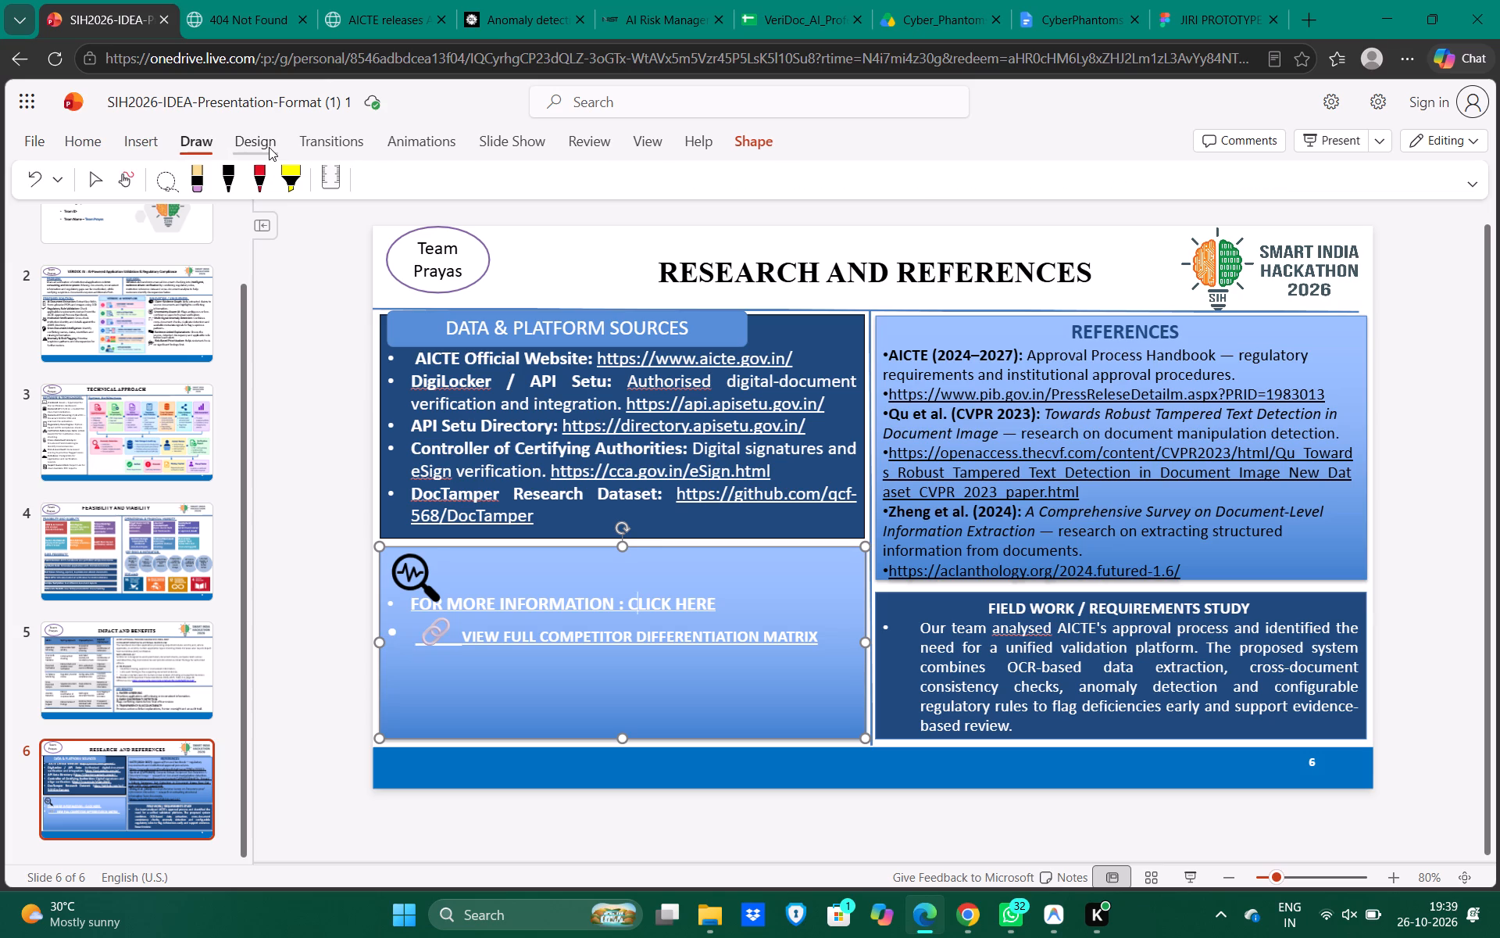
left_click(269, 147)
Search the stock icons for research and insert the stack of books.
left_click(148, 139)
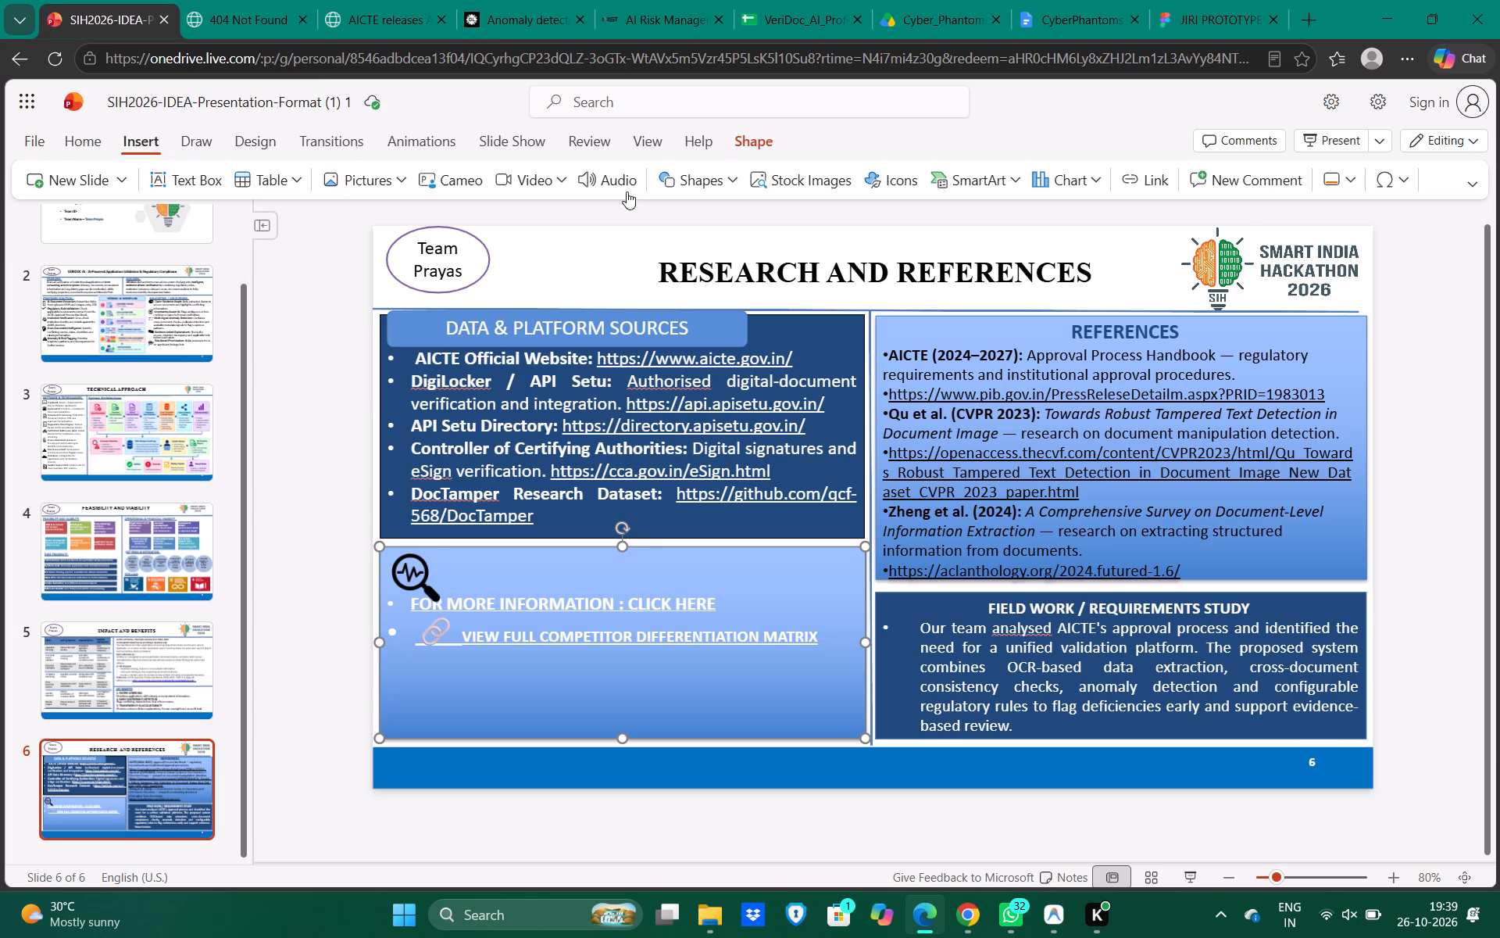
left_click(891, 177)
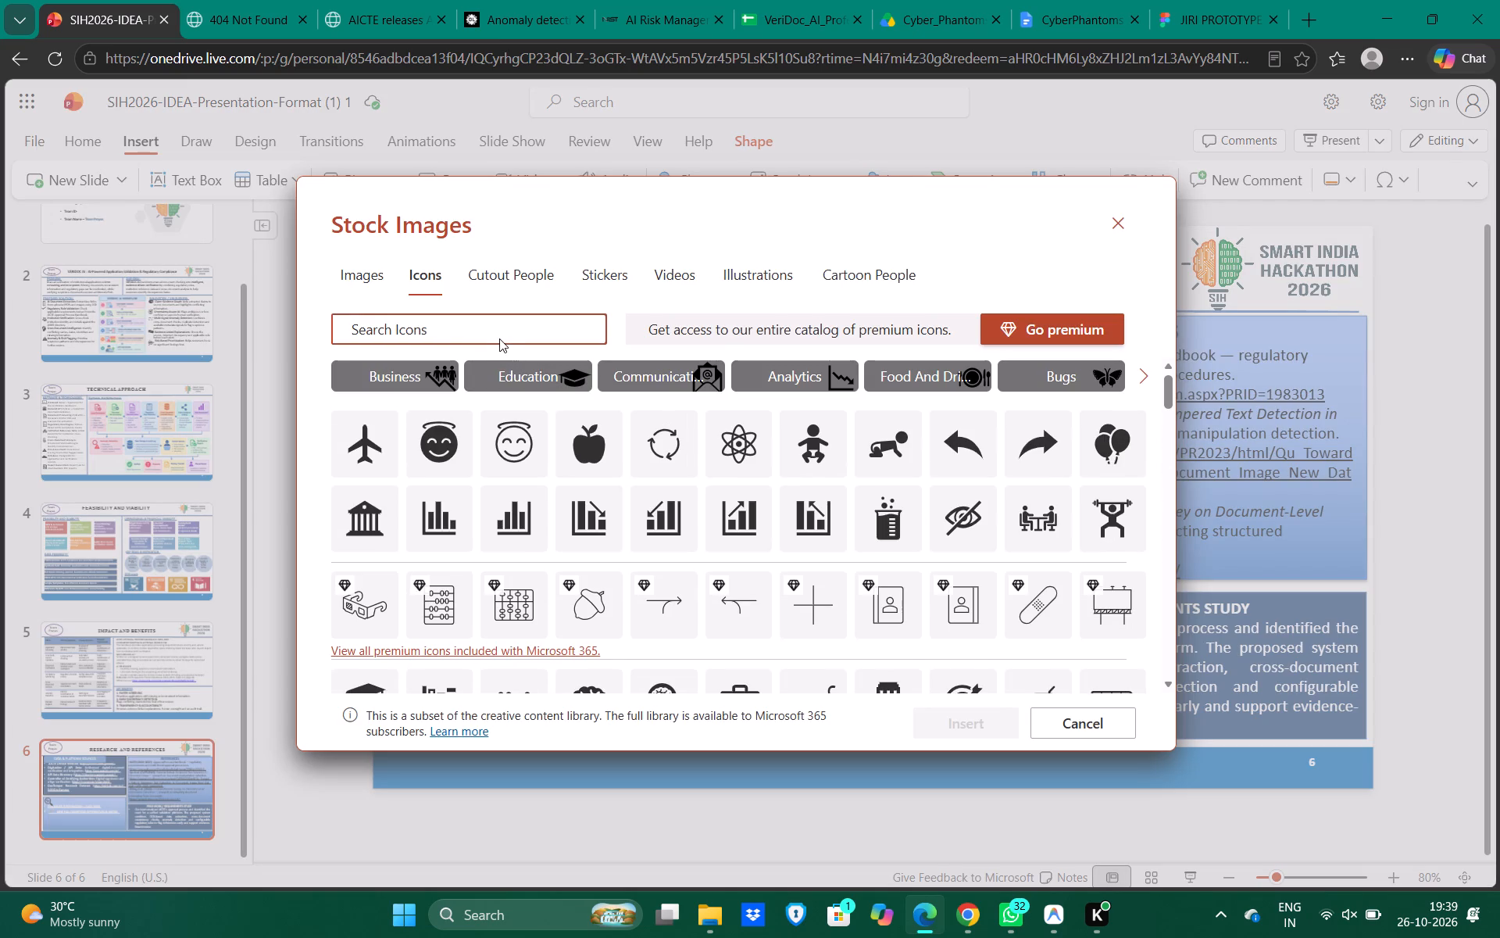
type("research")
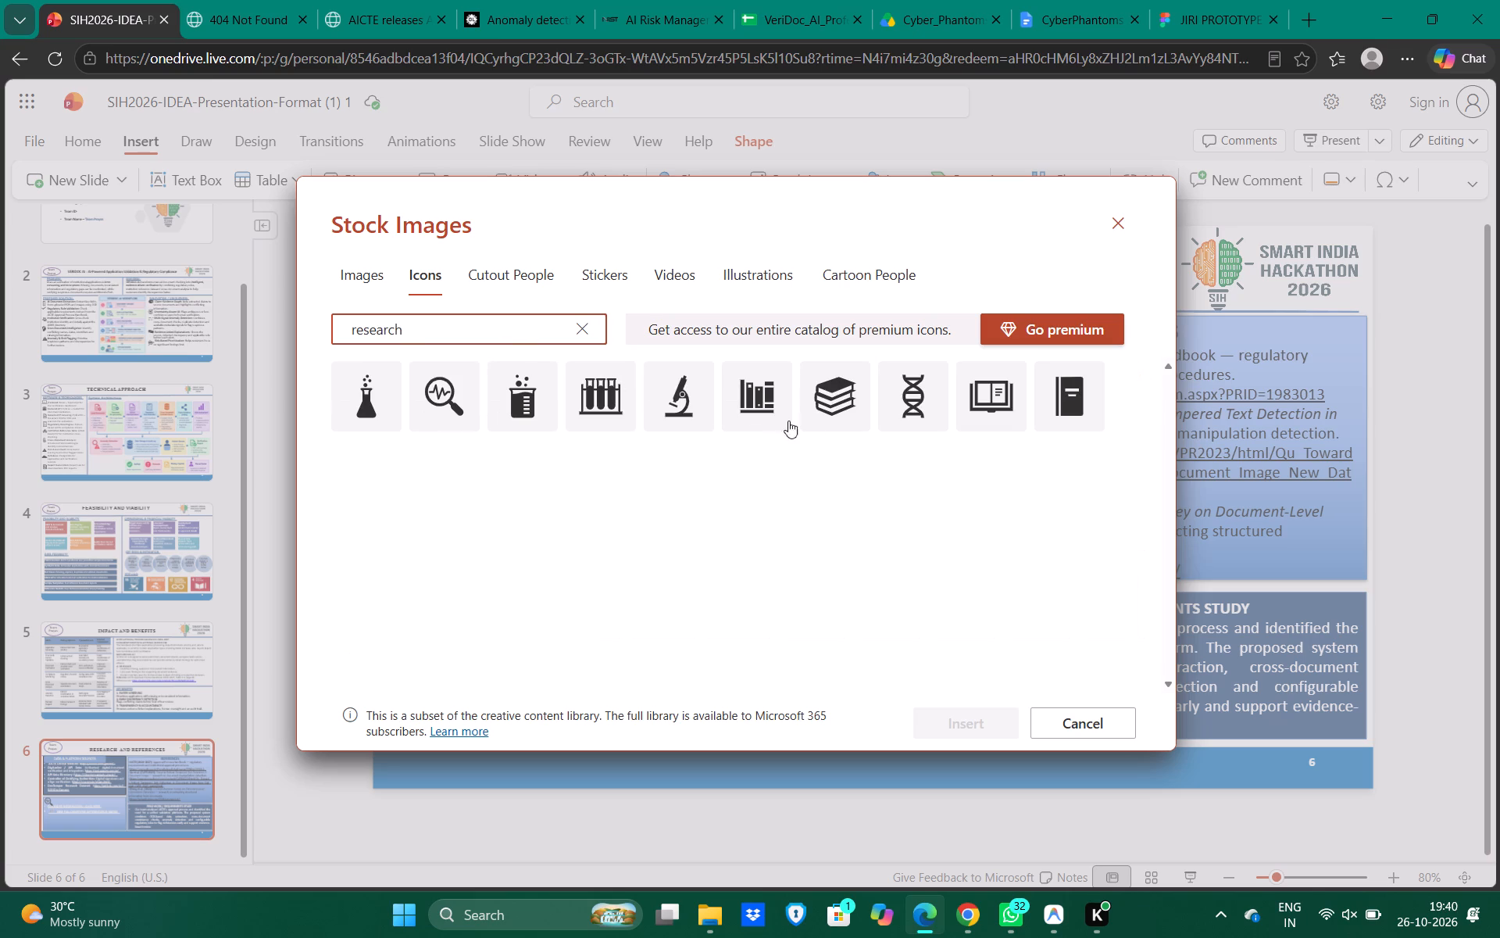
left_click(837, 398)
left_click(964, 725)
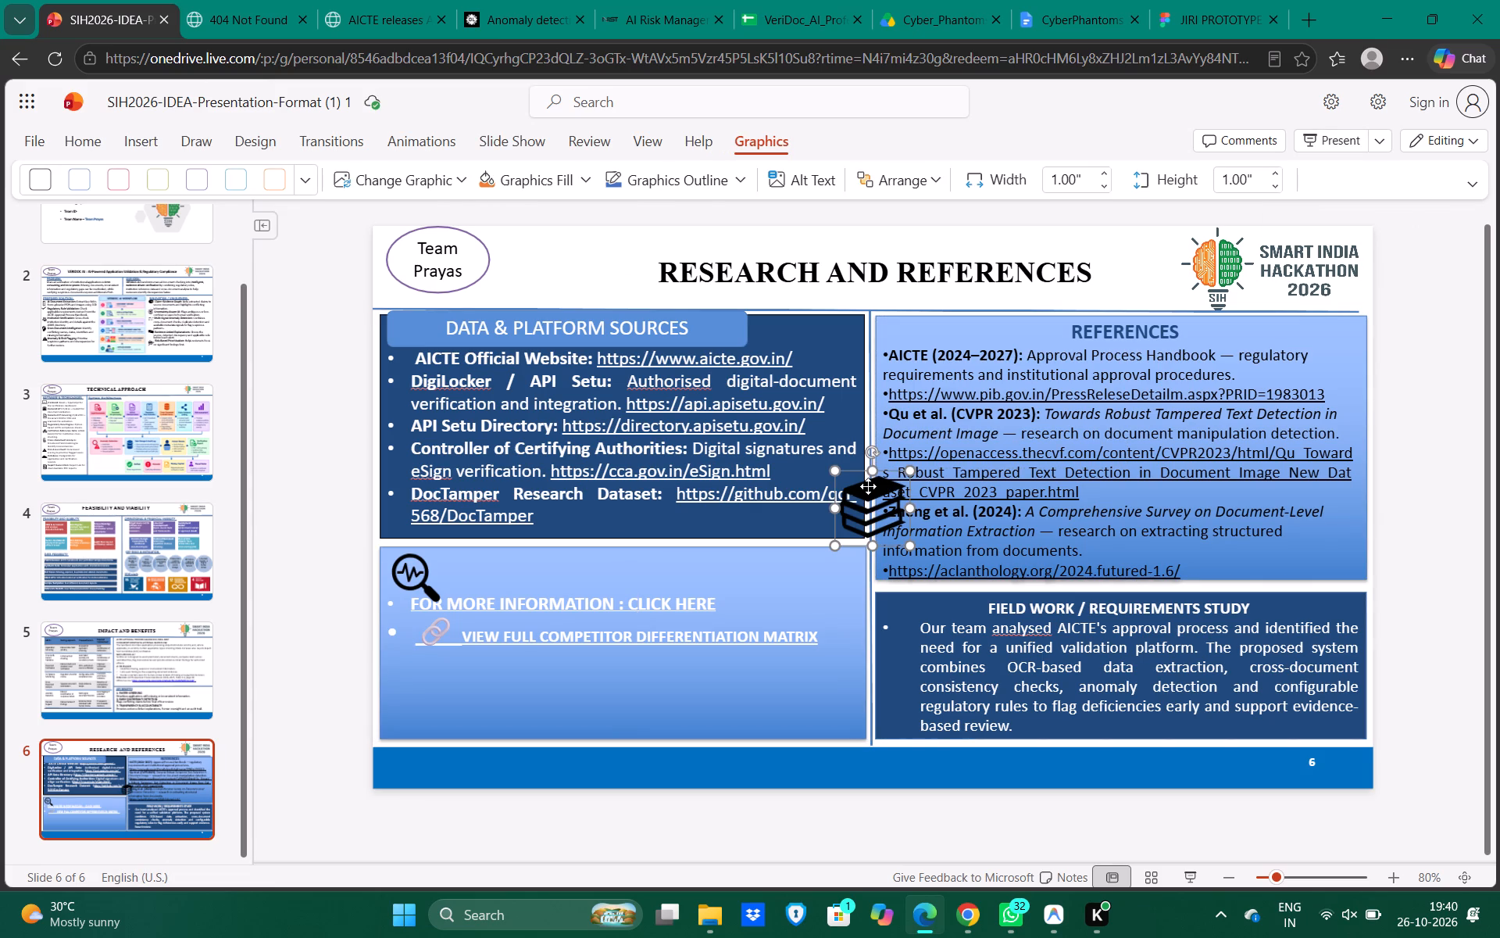
Place the stack of books icon just before the REFERENCES heading and shrink it to about 0.62" by 0.57".
left_click_drag(868, 485, 1036, 302)
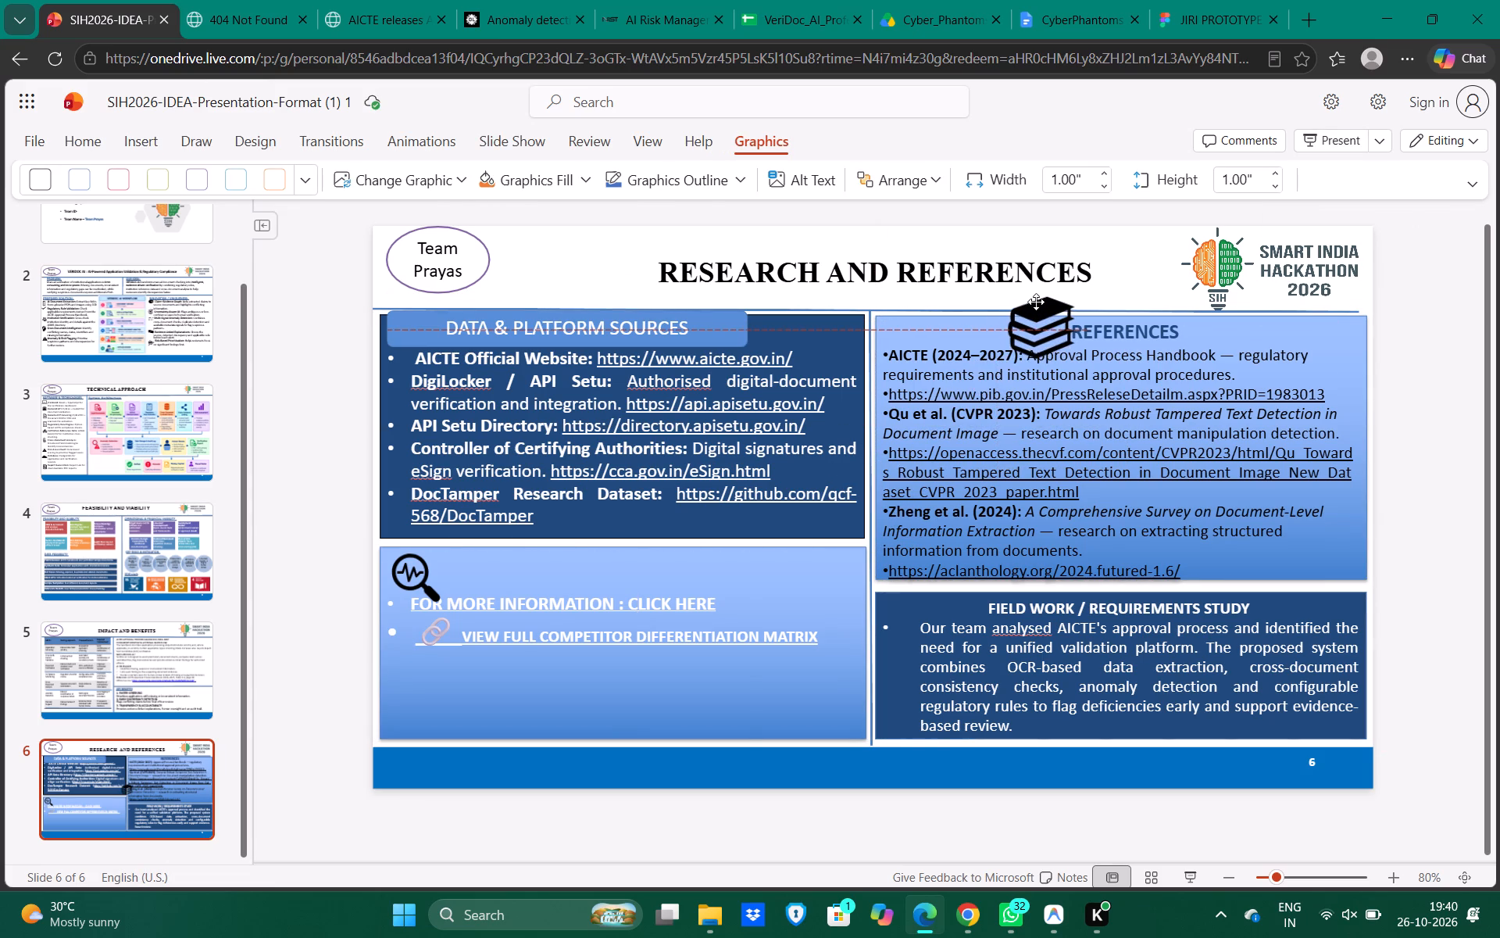
left_click_drag(1036, 302, 1012, 298)
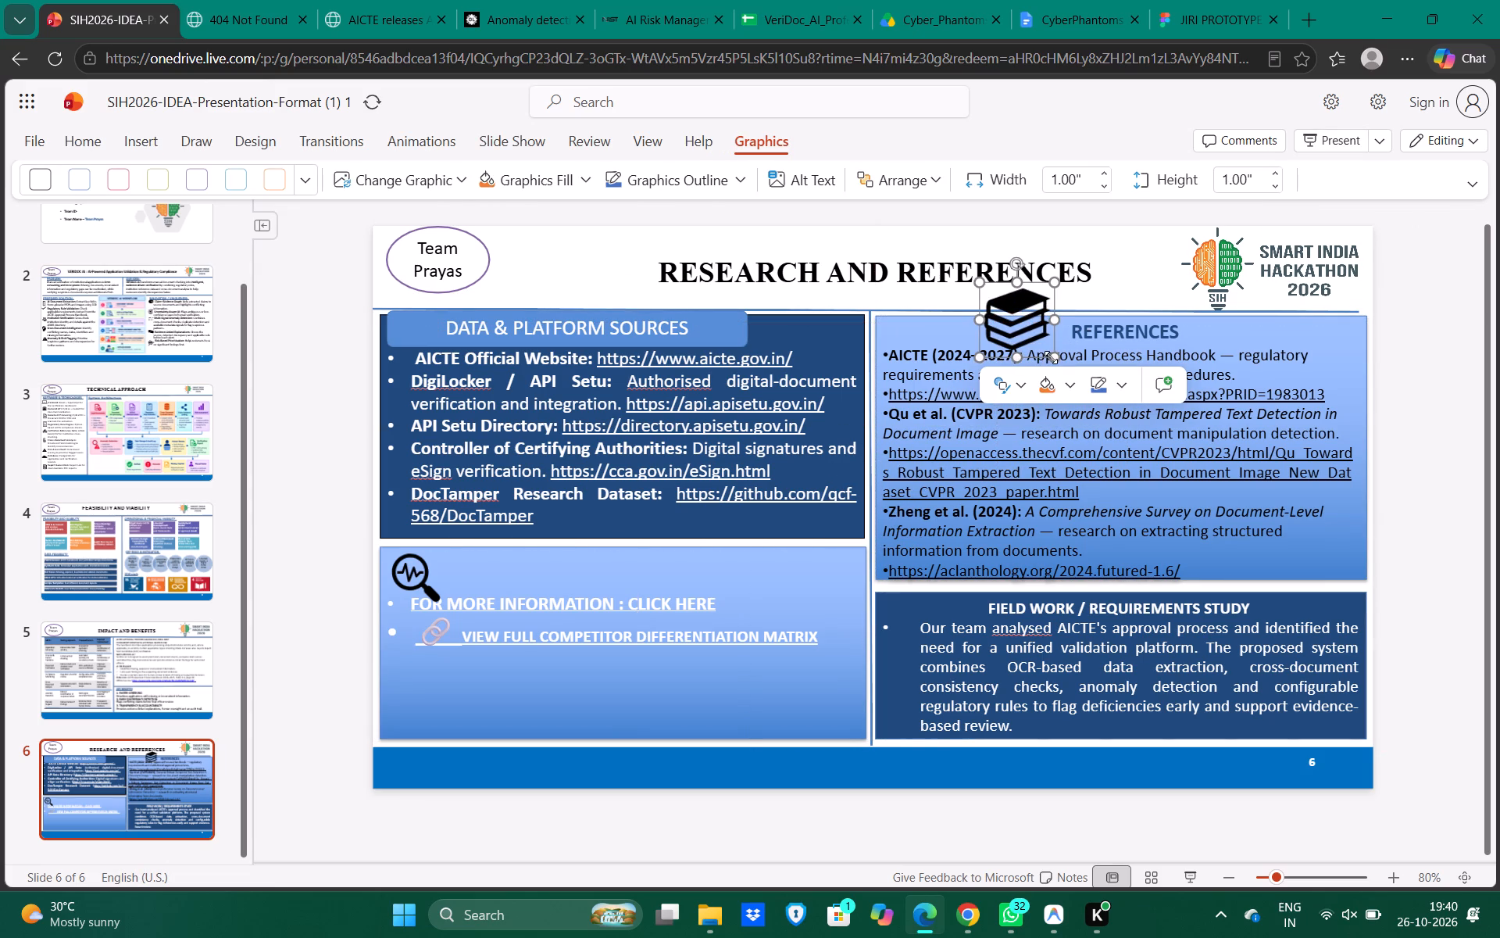
left_click_drag(1051, 357, 1030, 337)
left_click_drag(1004, 311, 1012, 319)
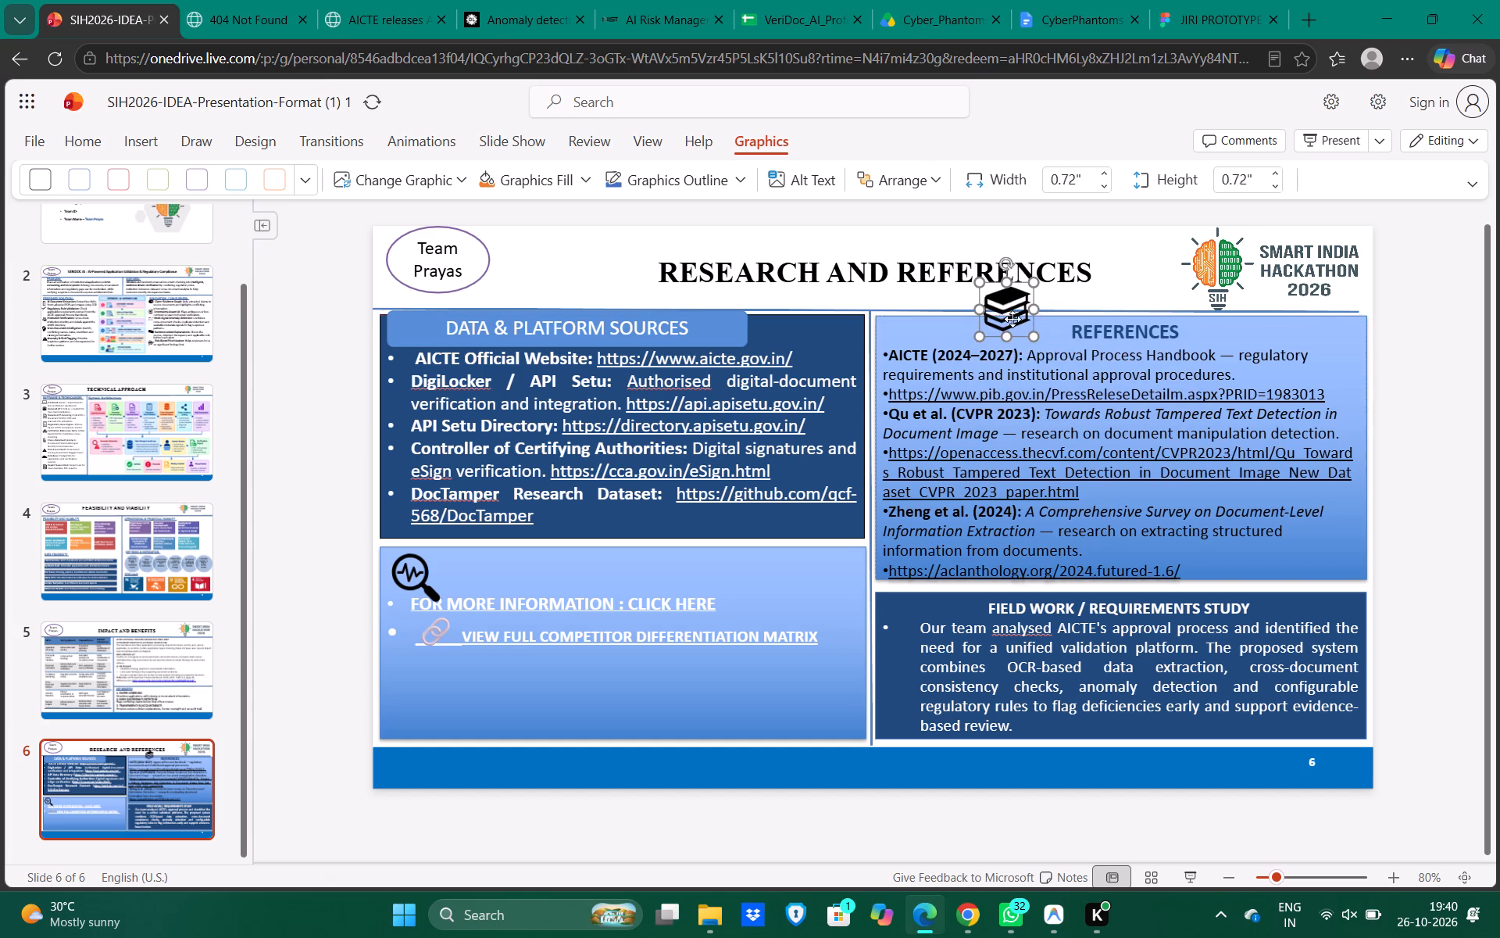
left_click_drag(1012, 319, 1024, 335)
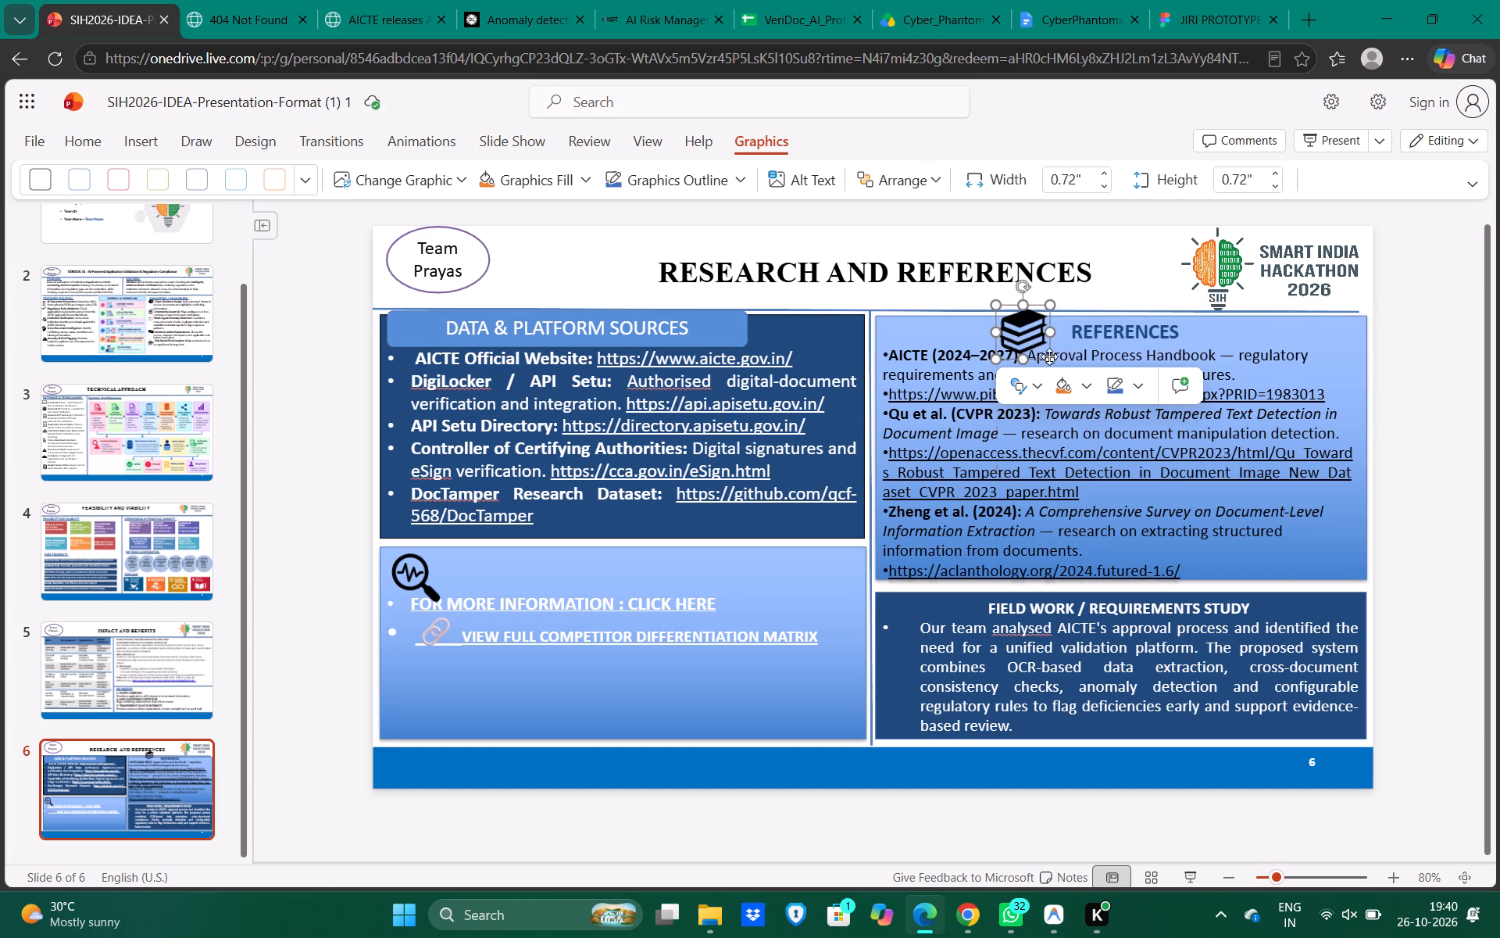
left_click_drag(1055, 362, 1048, 354)
left_click_drag(1027, 328, 1048, 336)
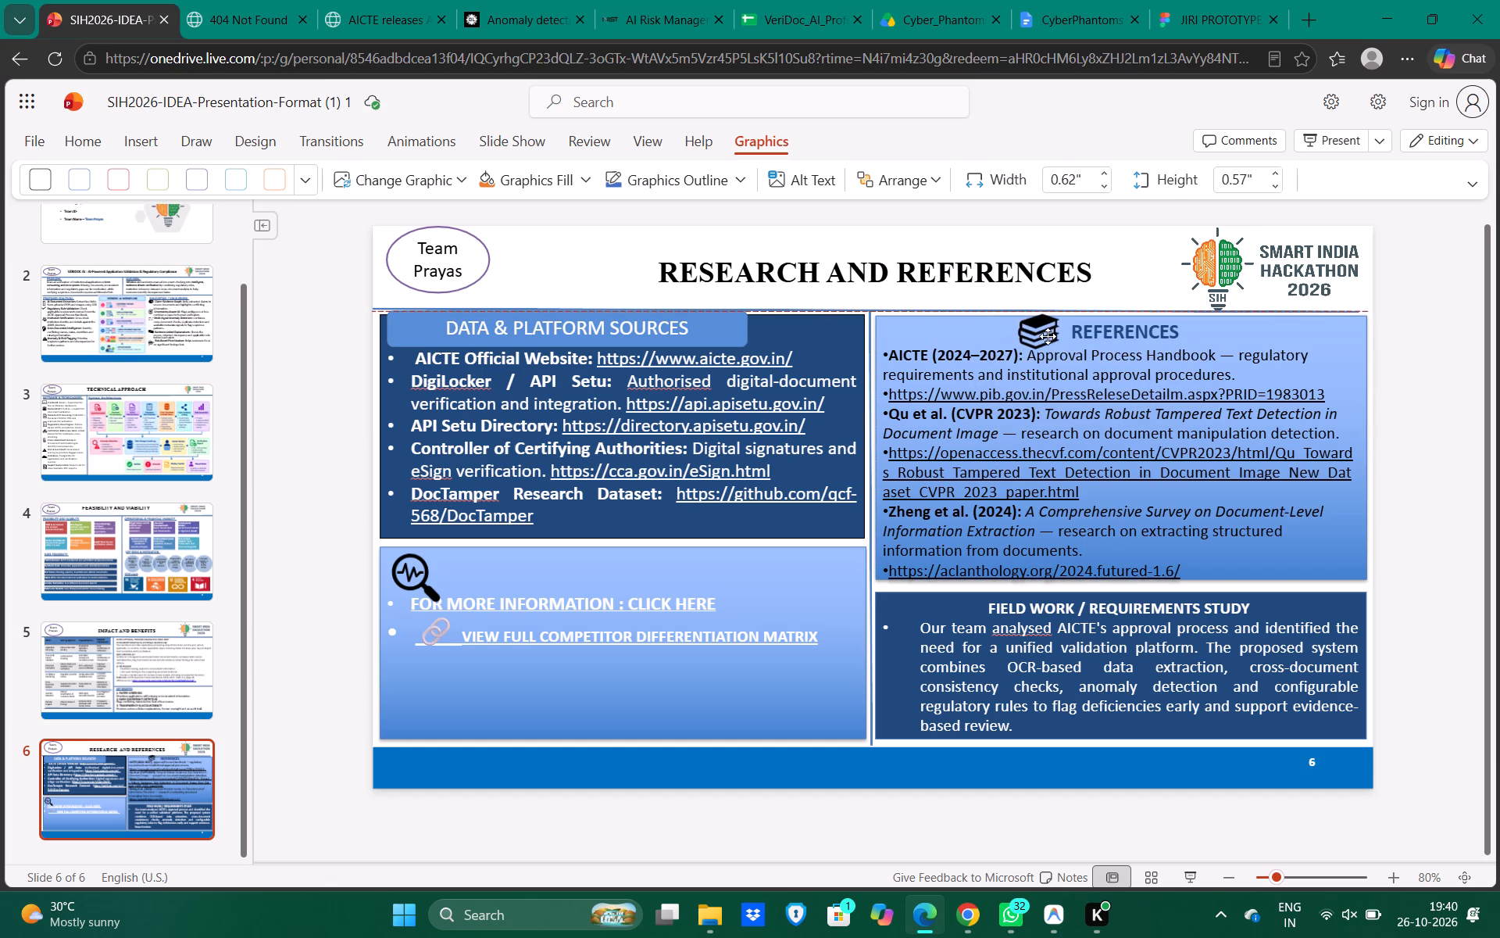
left_click_drag(1048, 336, 1052, 338)
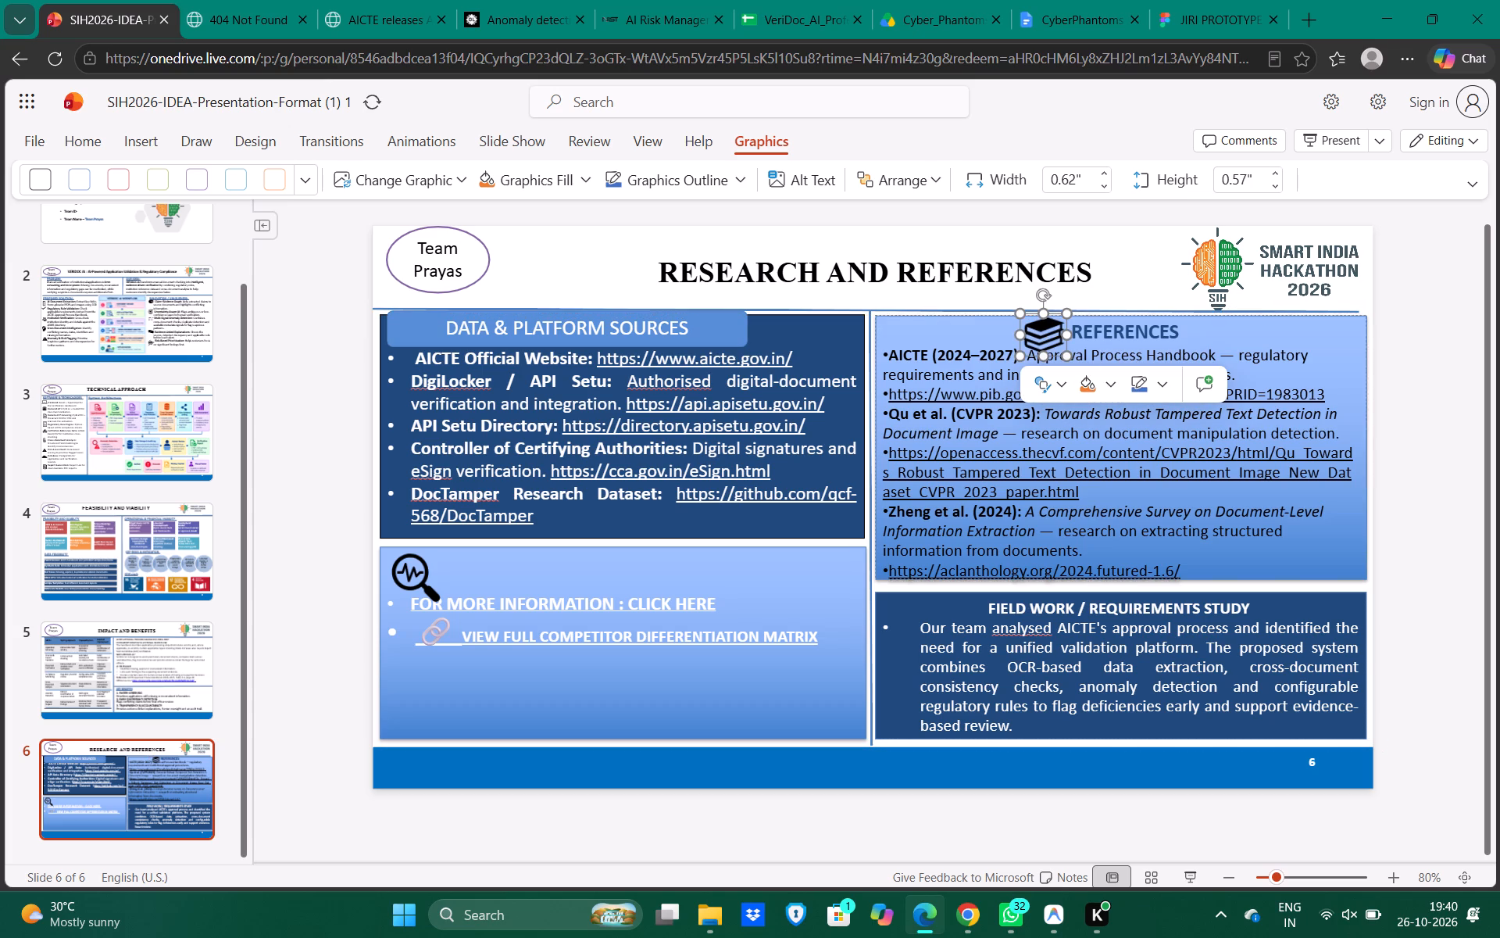
left_click(1387, 514)
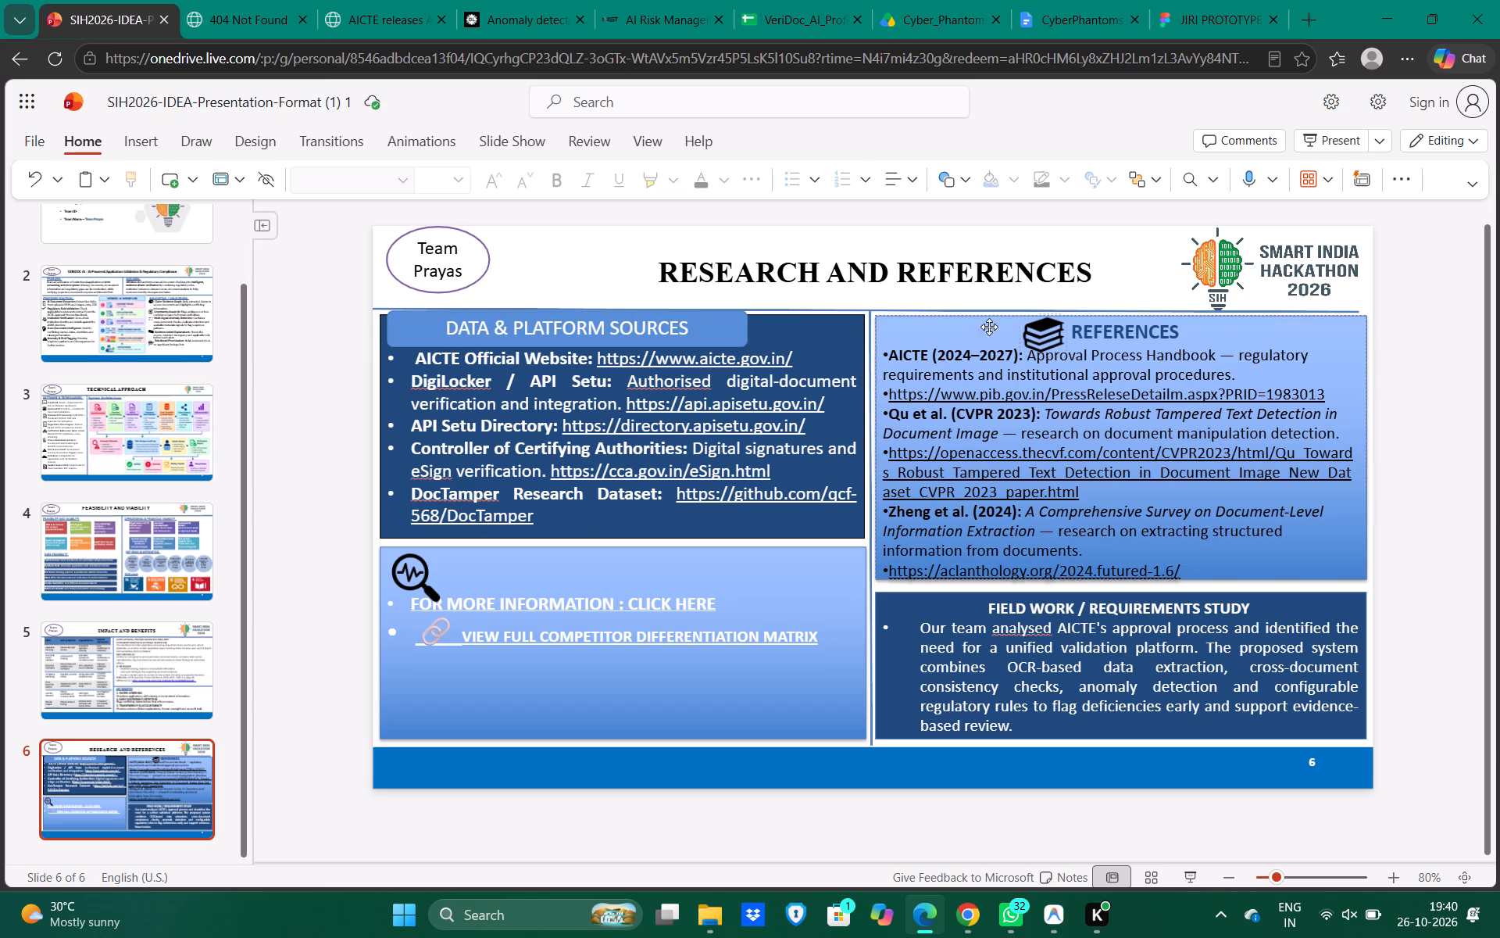
Search the stock icons for research and insert the row of upright books.
left_click(139, 148)
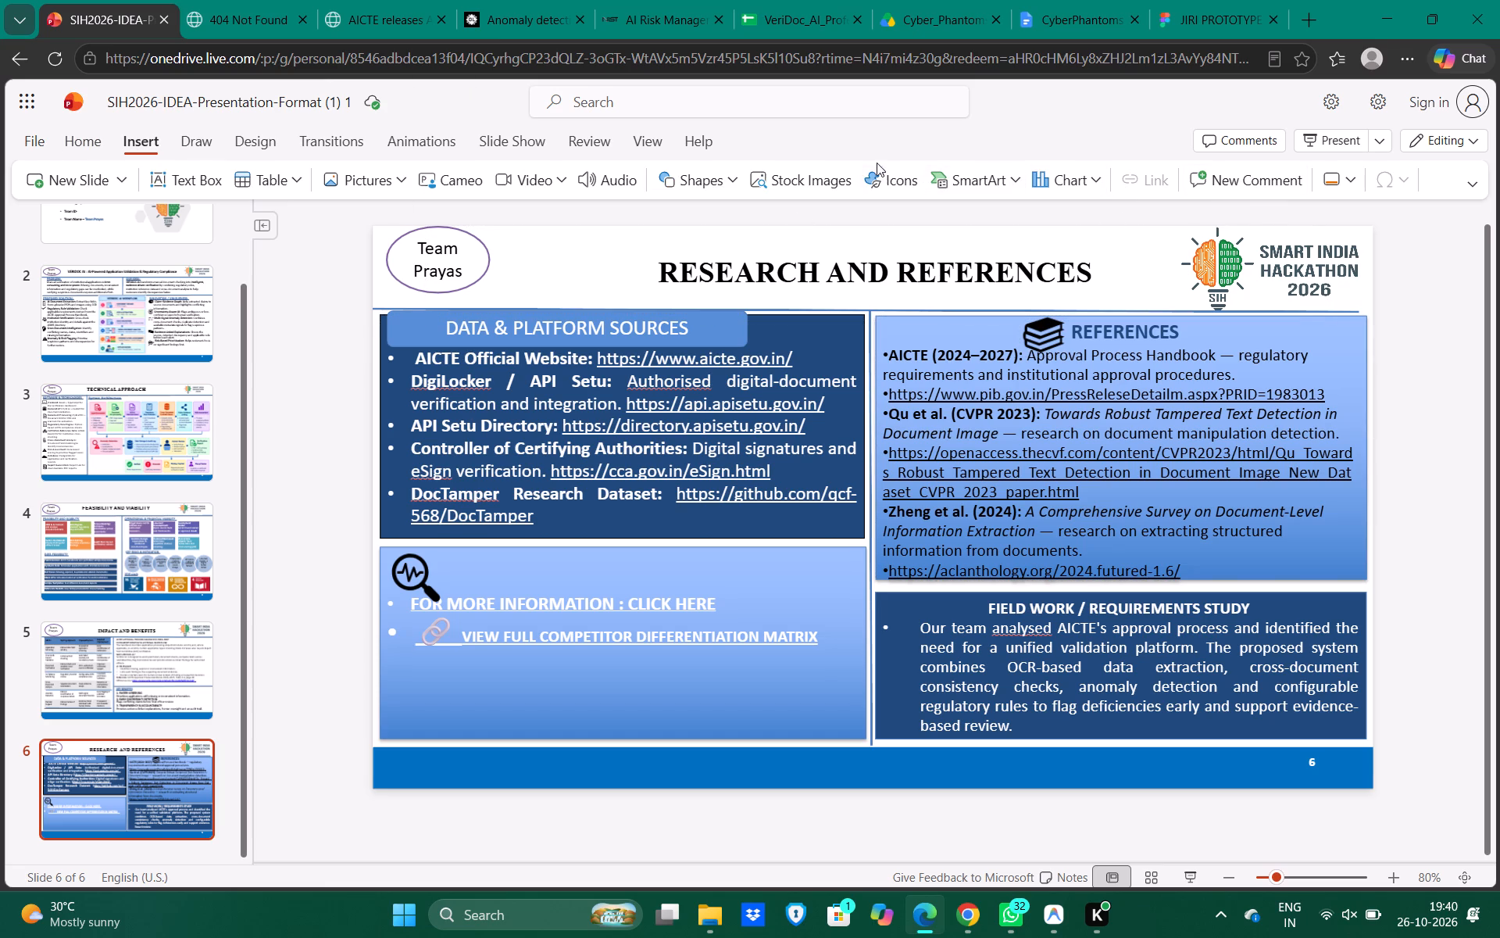
left_click(888, 188)
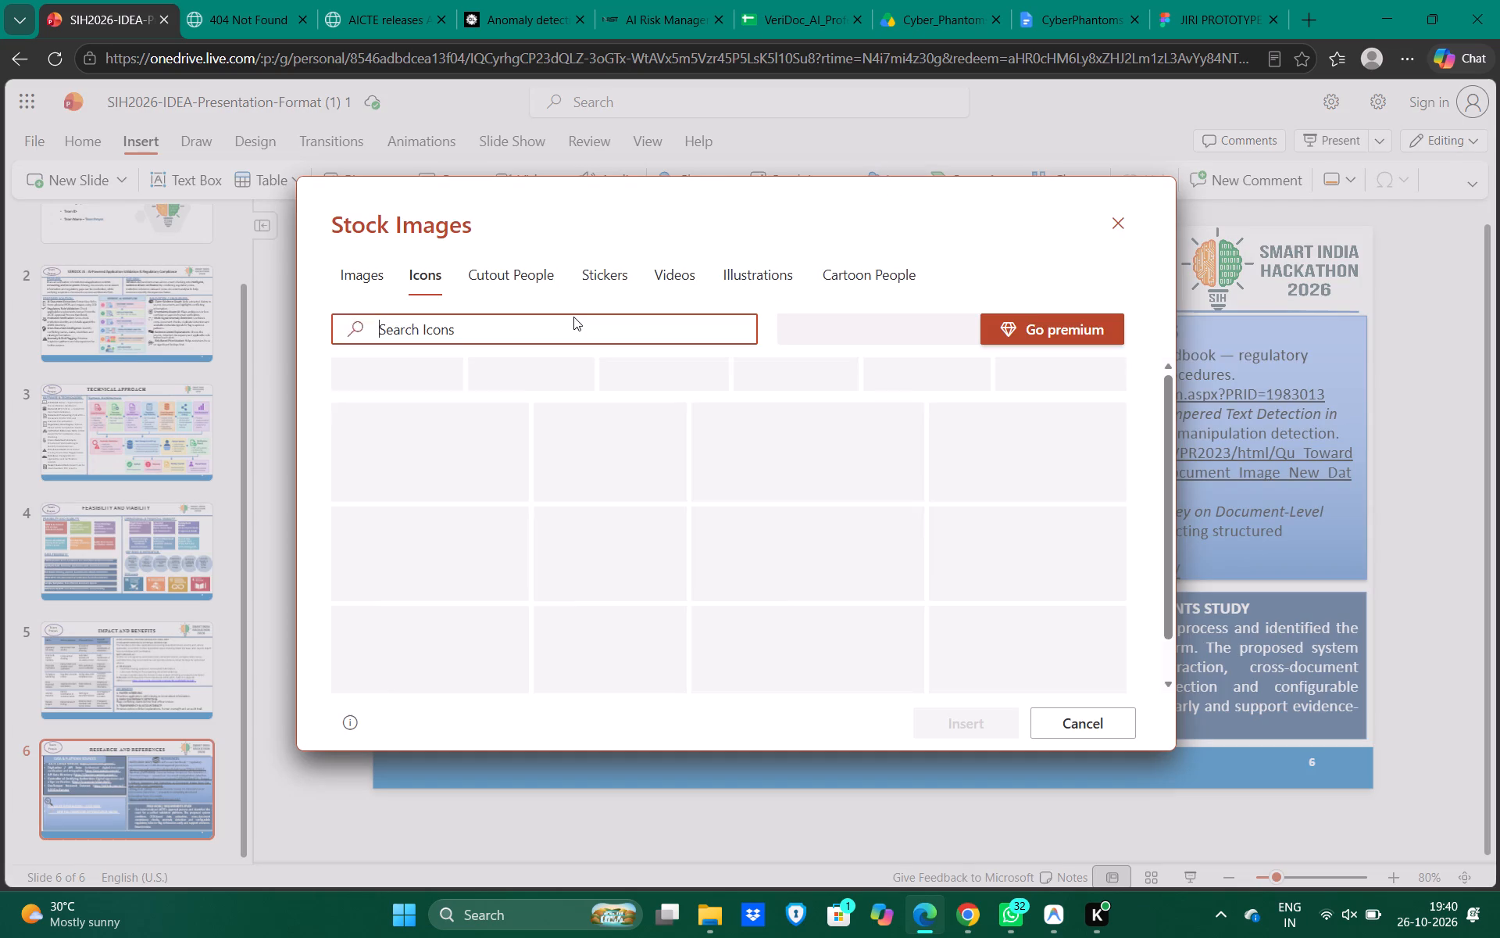
left_click(462, 317)
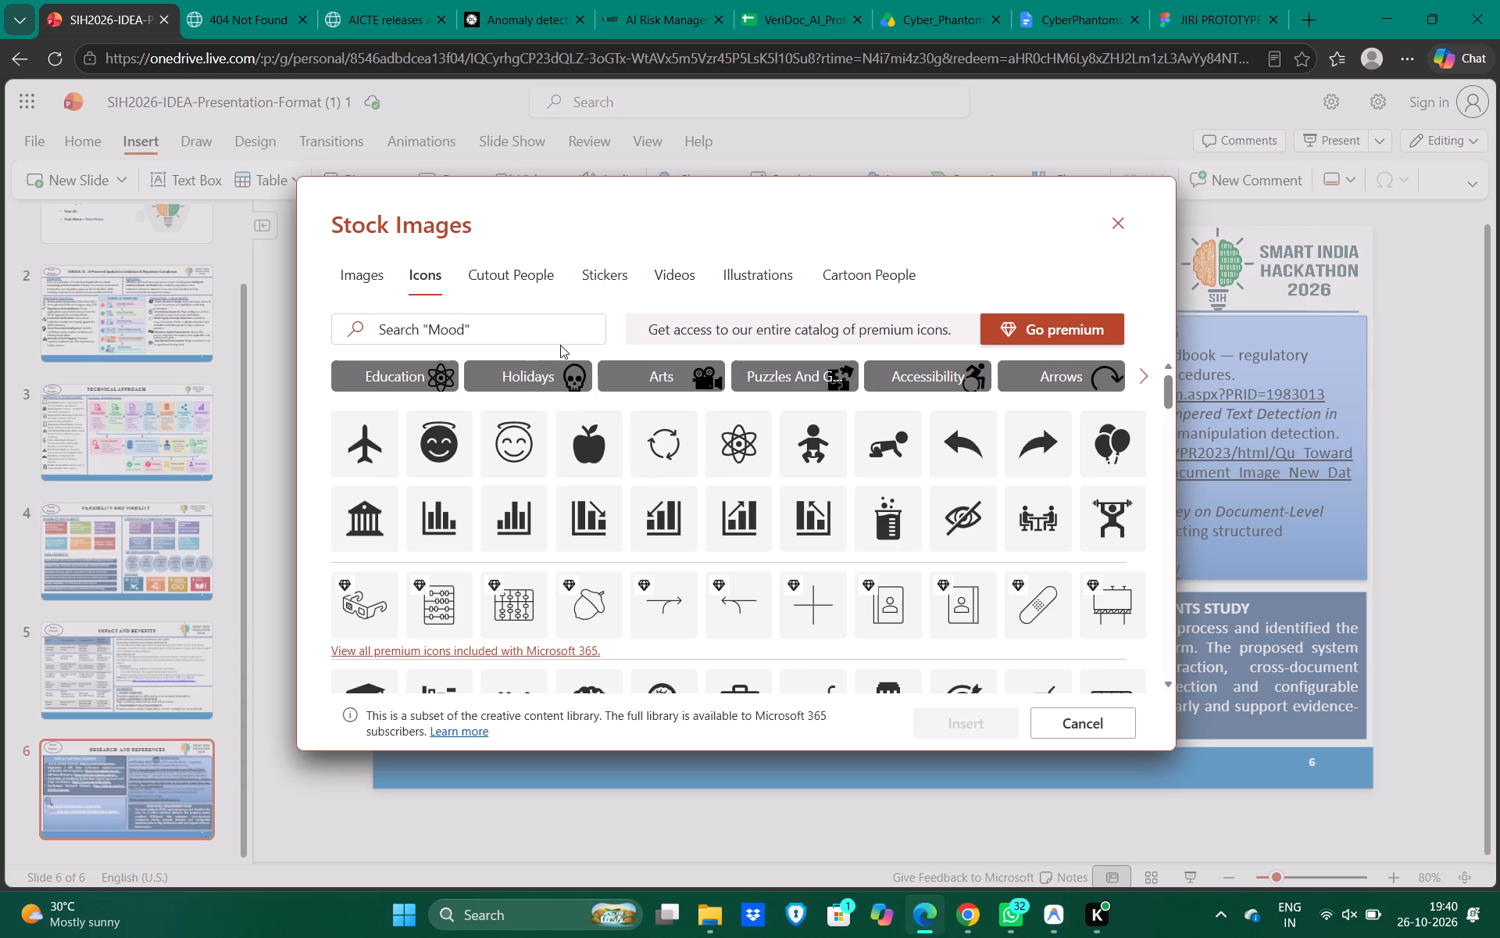
left_click(504, 332)
type("research")
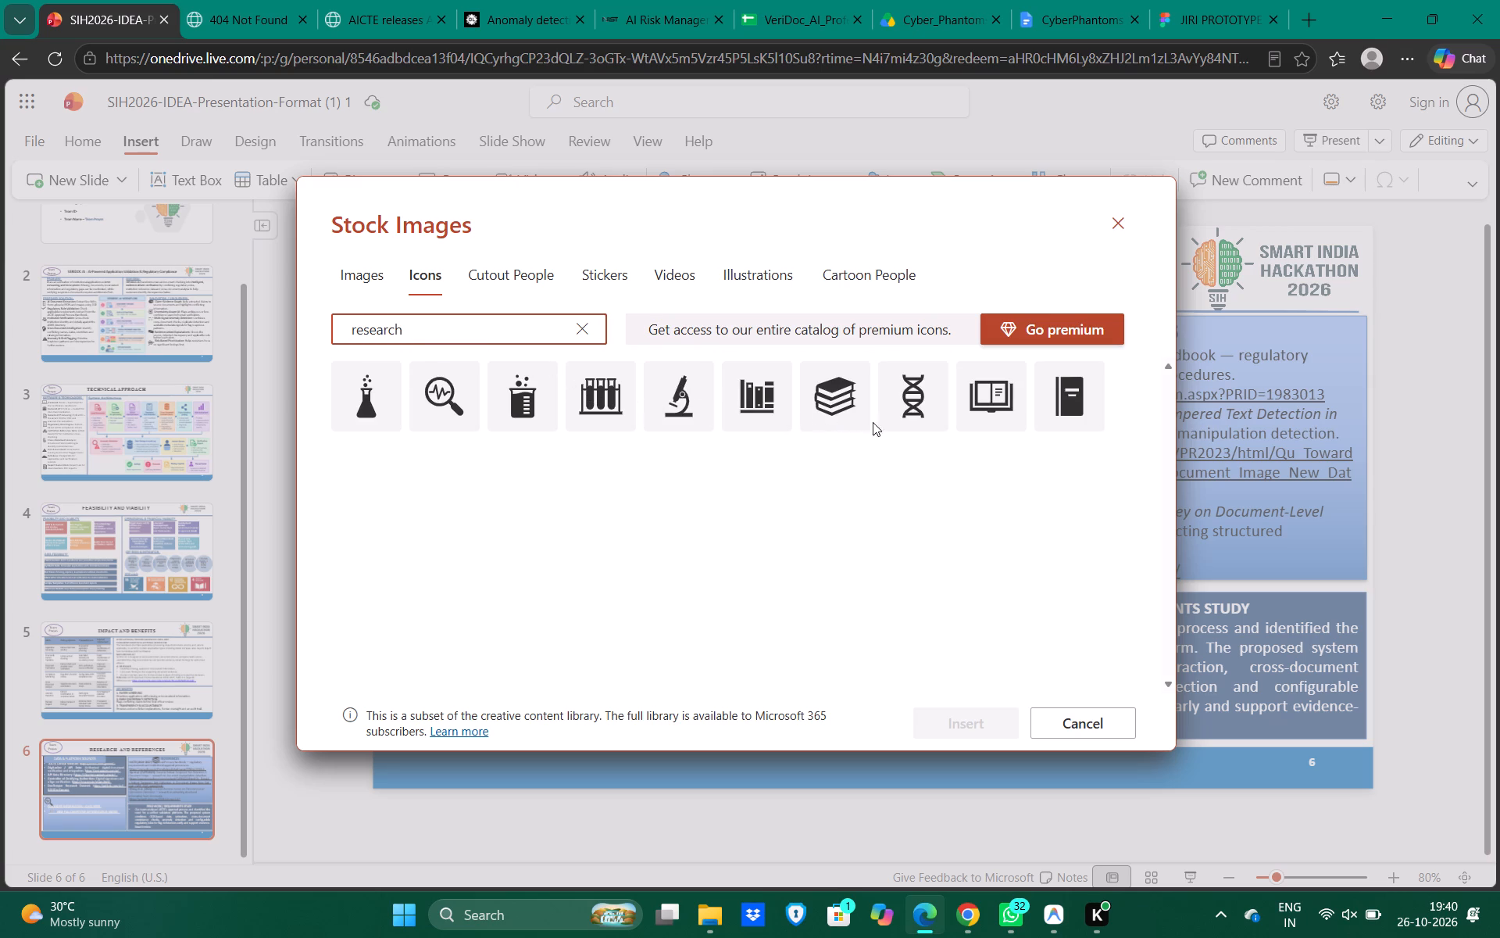
left_click(762, 405)
left_click(934, 718)
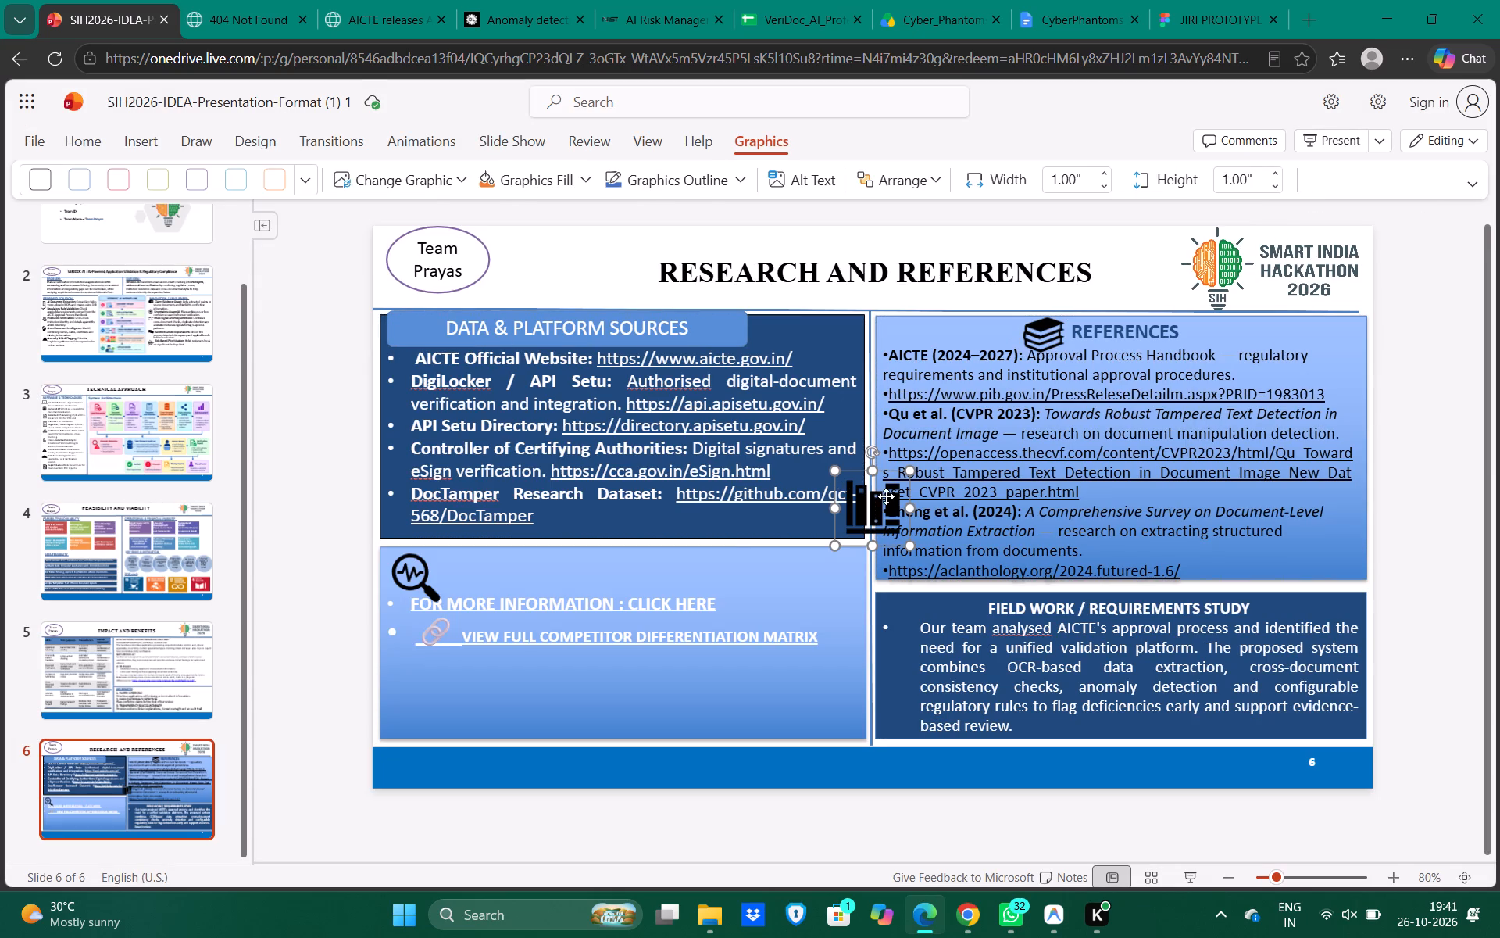
Place the upright books icon before the DATA & PLATFORM SOURCES heading and shrink it to about 0.67" by 0.68".
left_click_drag(886, 496, 428, 312)
left_click_drag(377, 283, 407, 308)
left_click(429, 328)
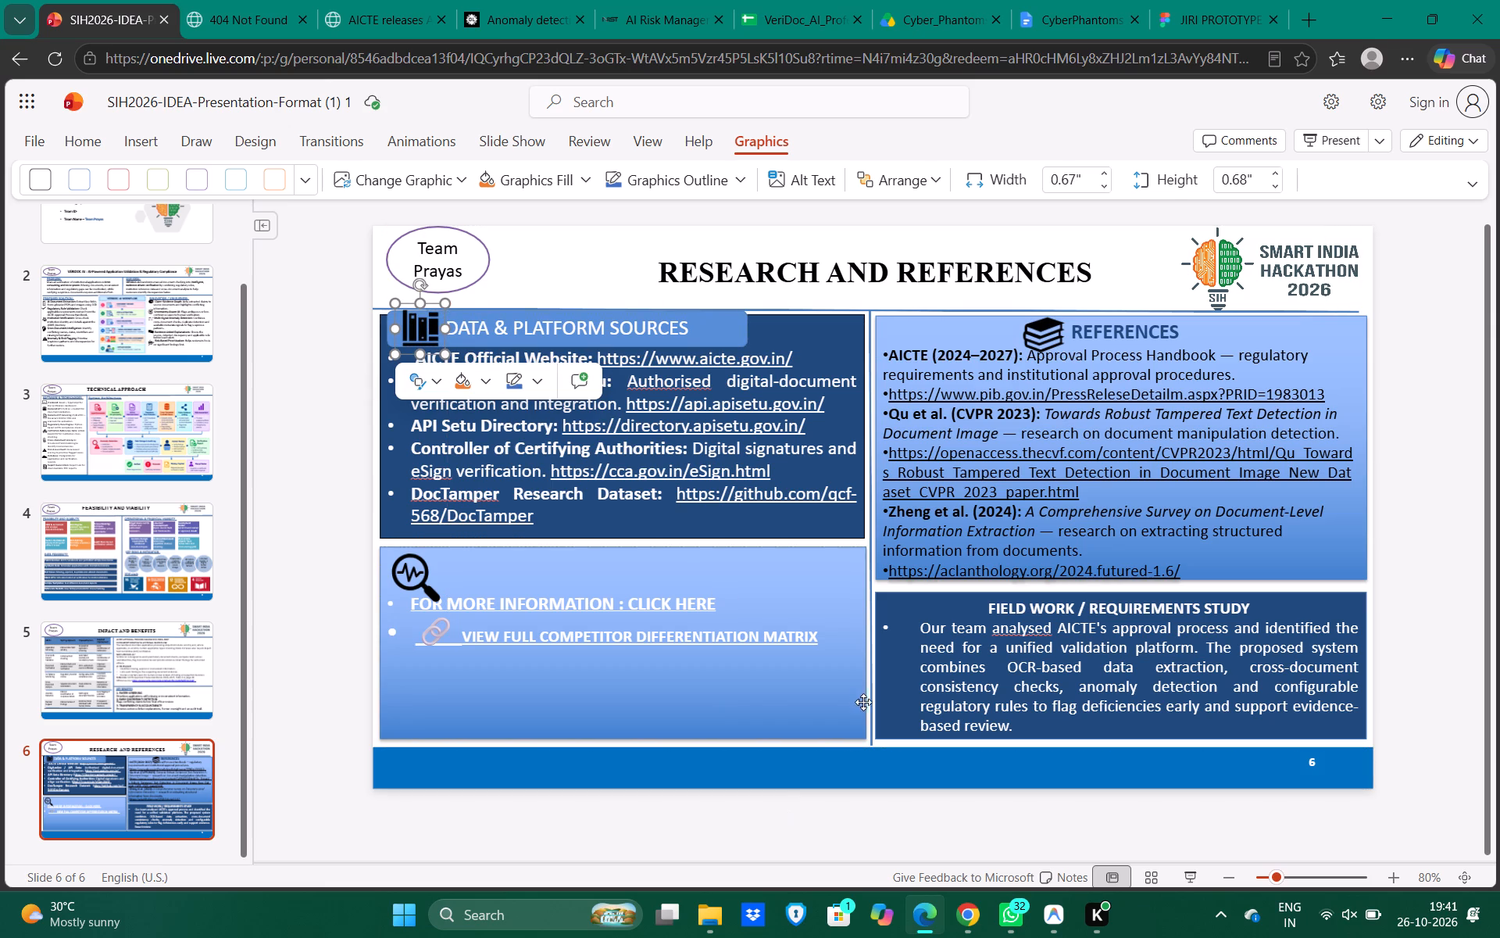
left_click(973, 807)
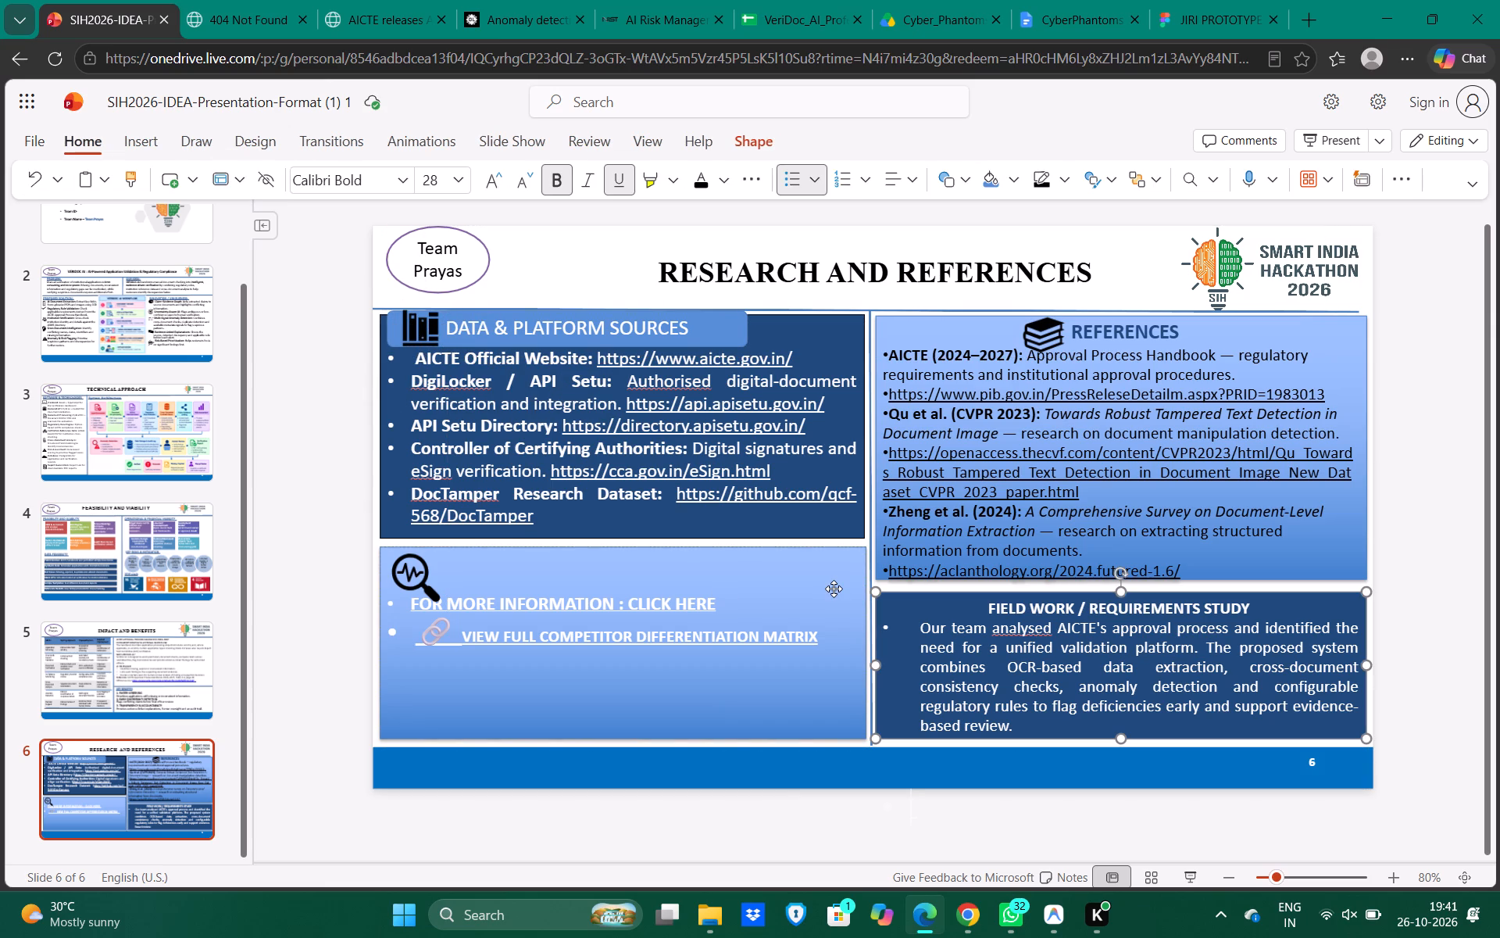
Shrink the magnifying glass icon in the light blue link box to about 0.68" by 0.69".
left_click(418, 578)
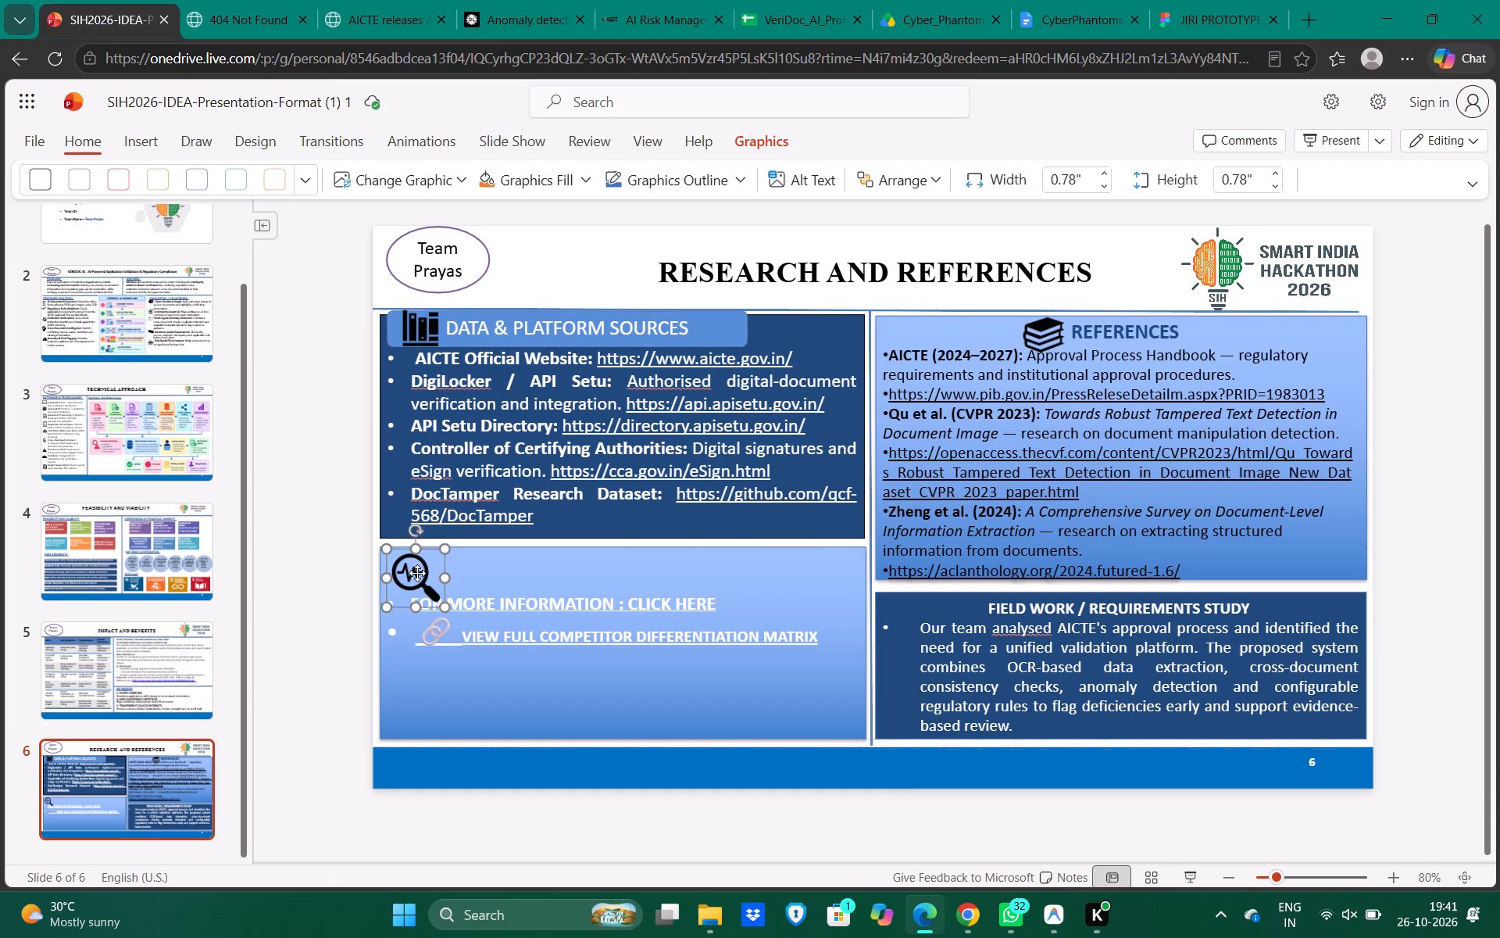
left_click_drag(443, 603, 436, 590)
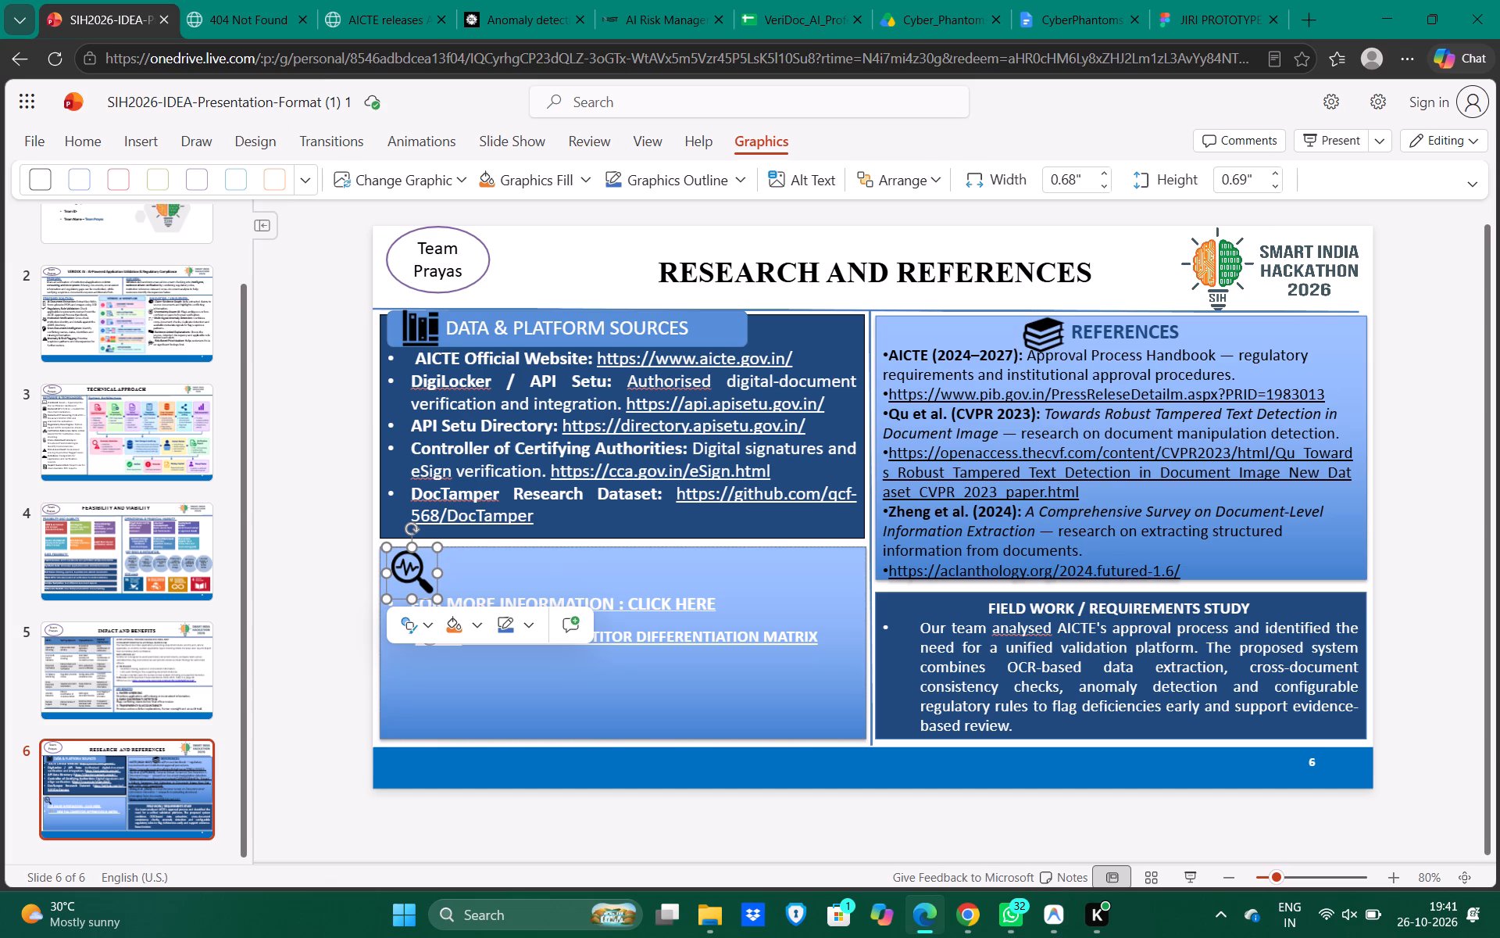
left_click(676, 471)
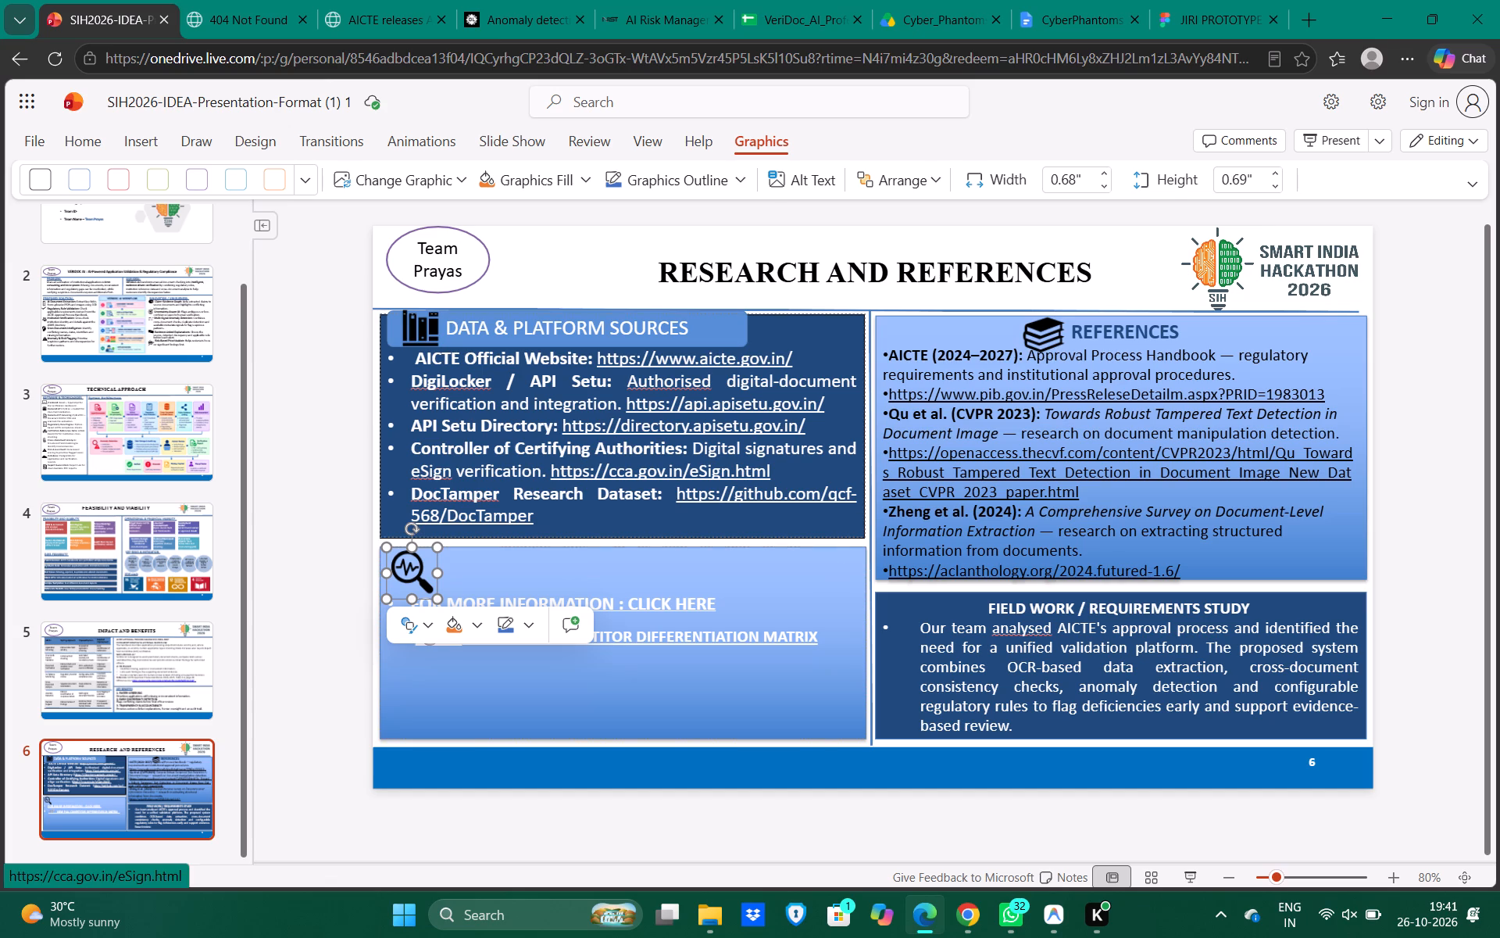
left_click(789, 498)
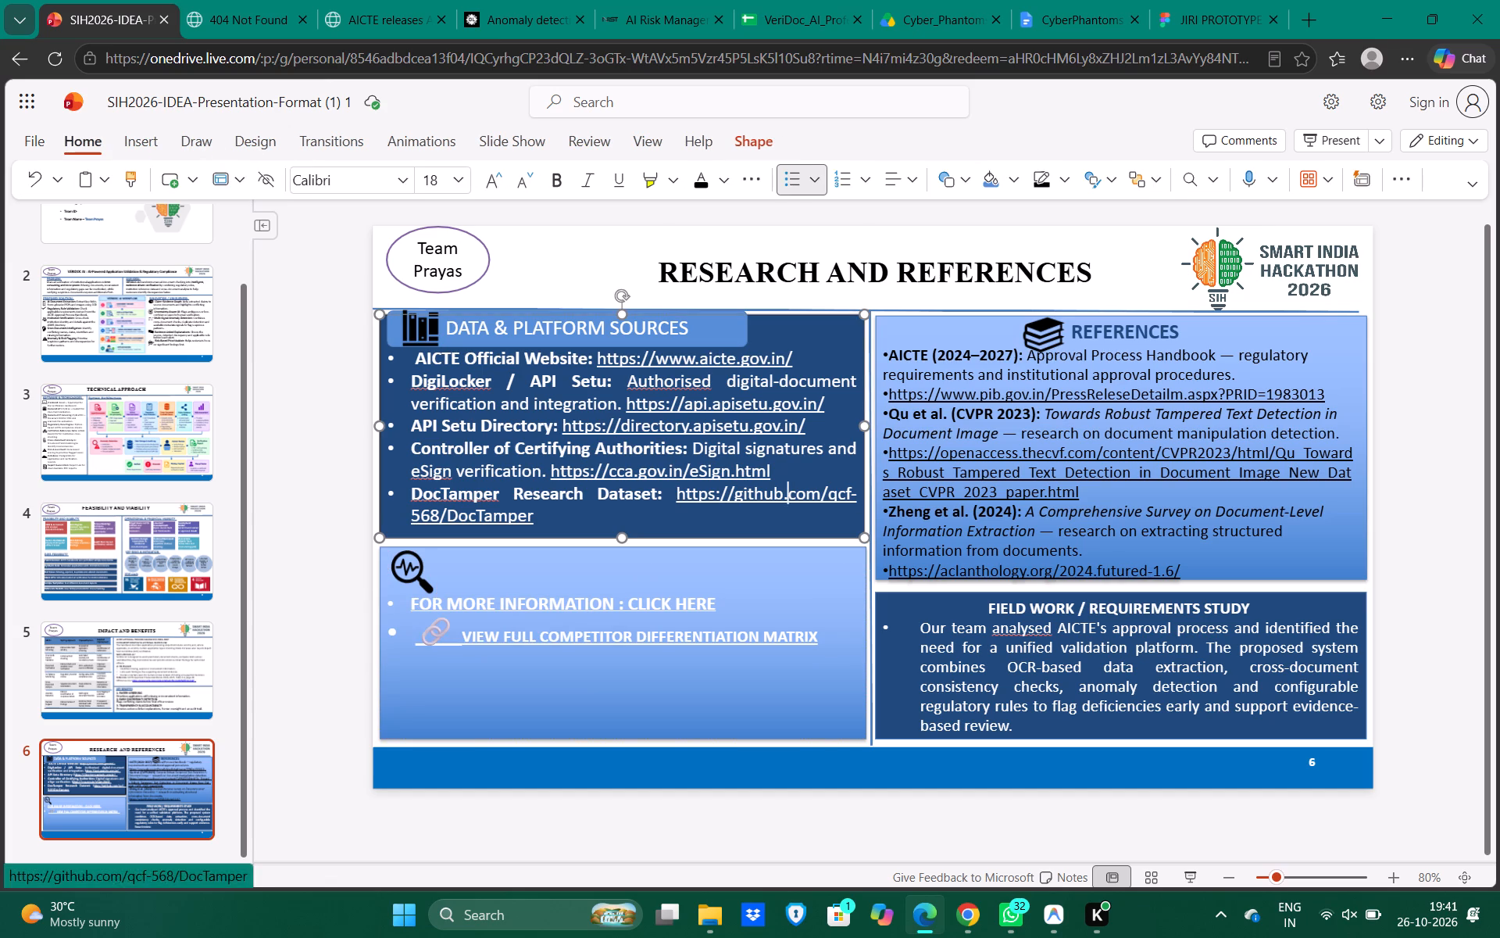
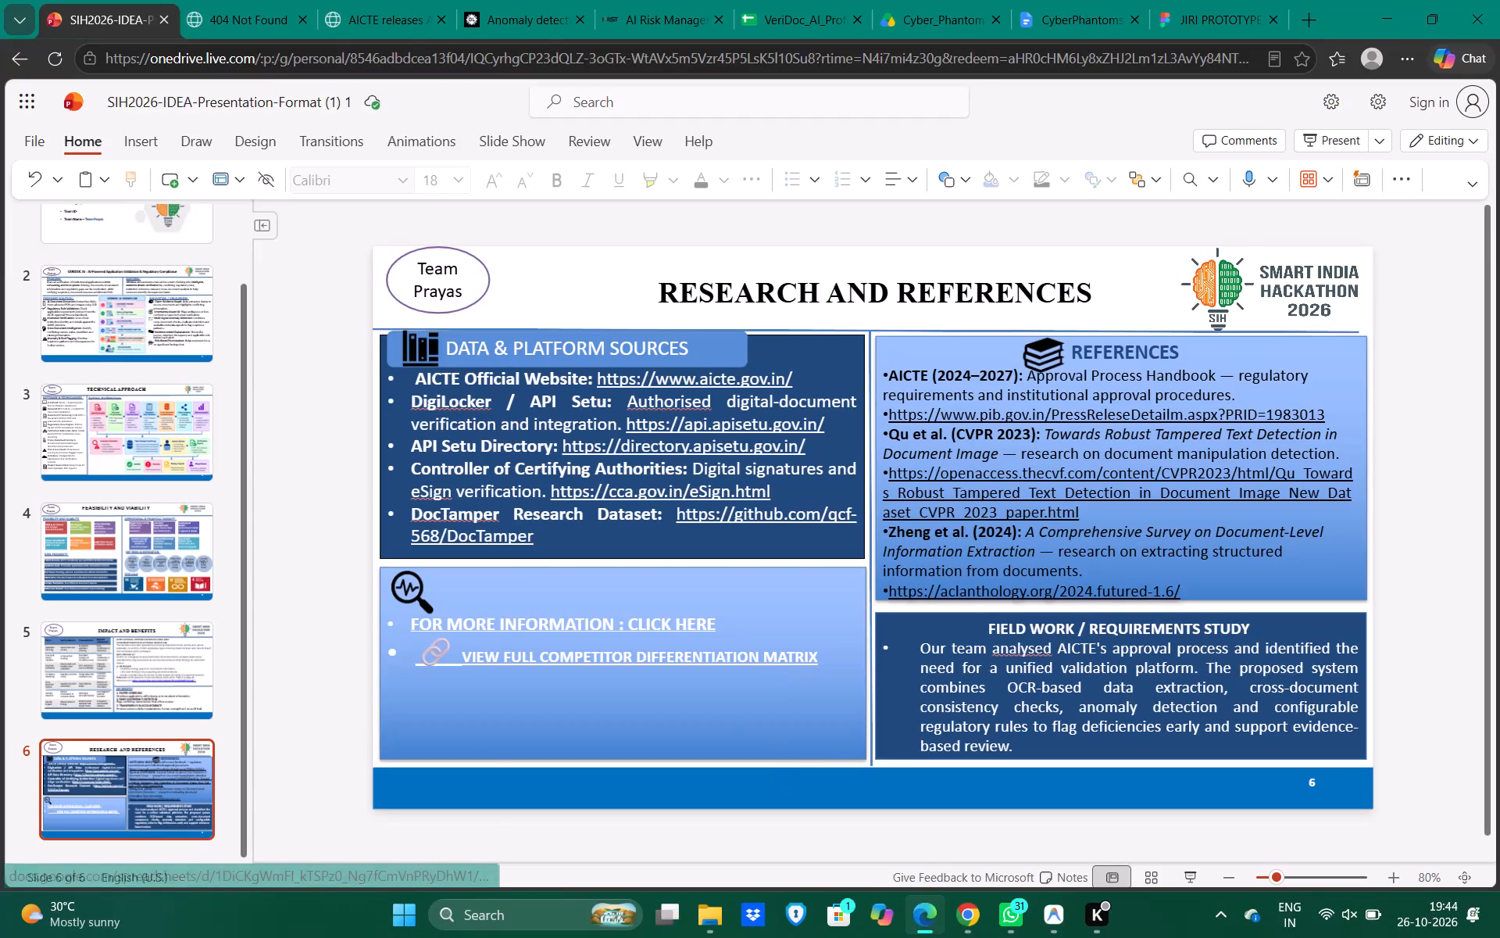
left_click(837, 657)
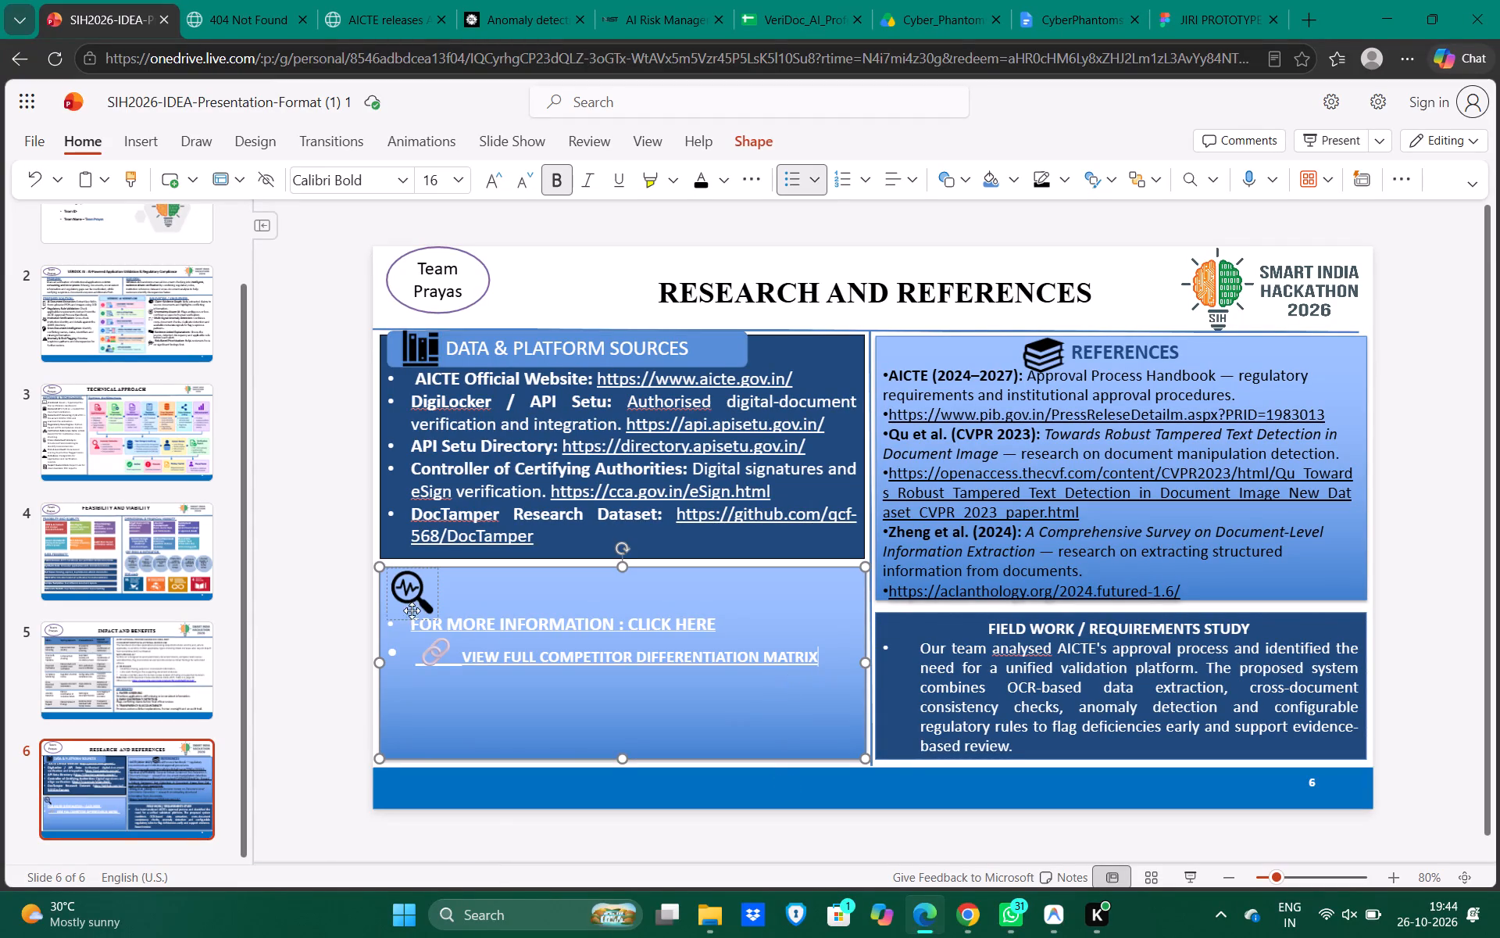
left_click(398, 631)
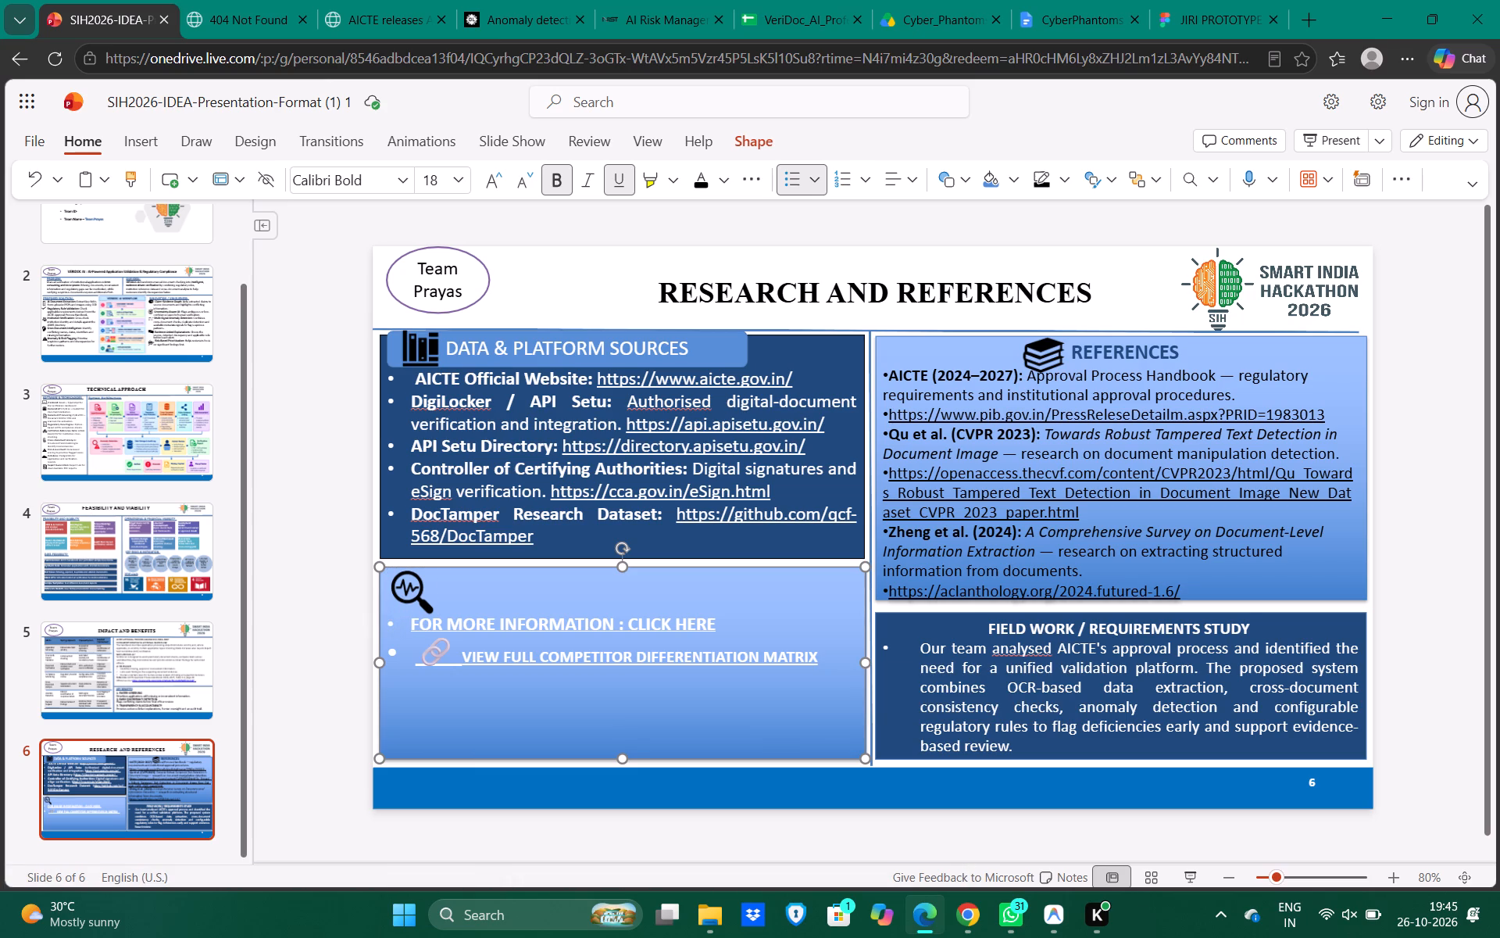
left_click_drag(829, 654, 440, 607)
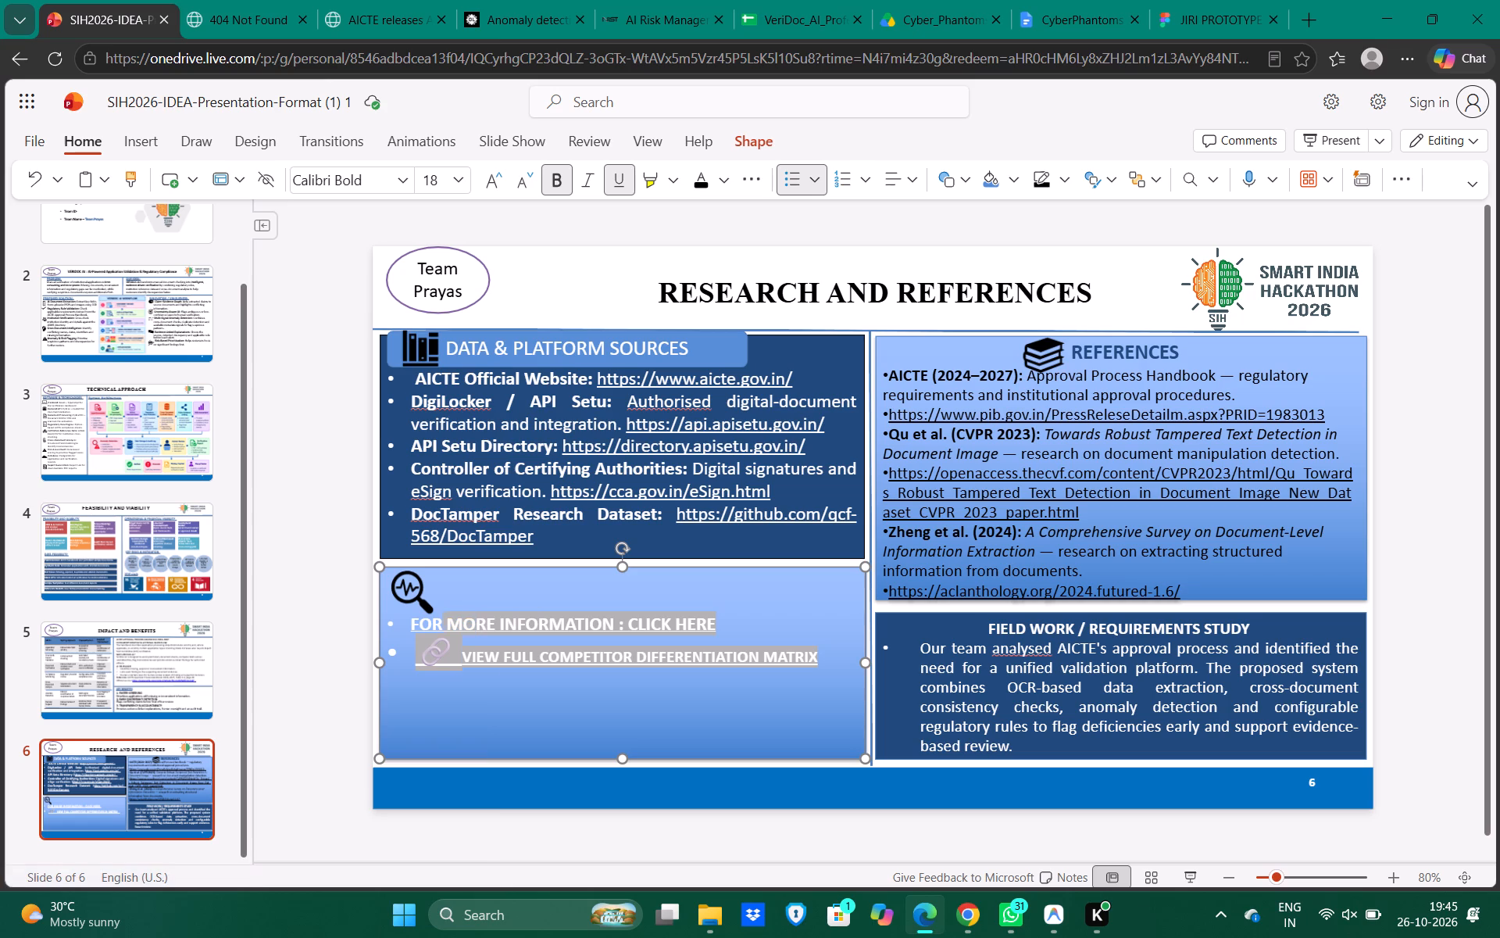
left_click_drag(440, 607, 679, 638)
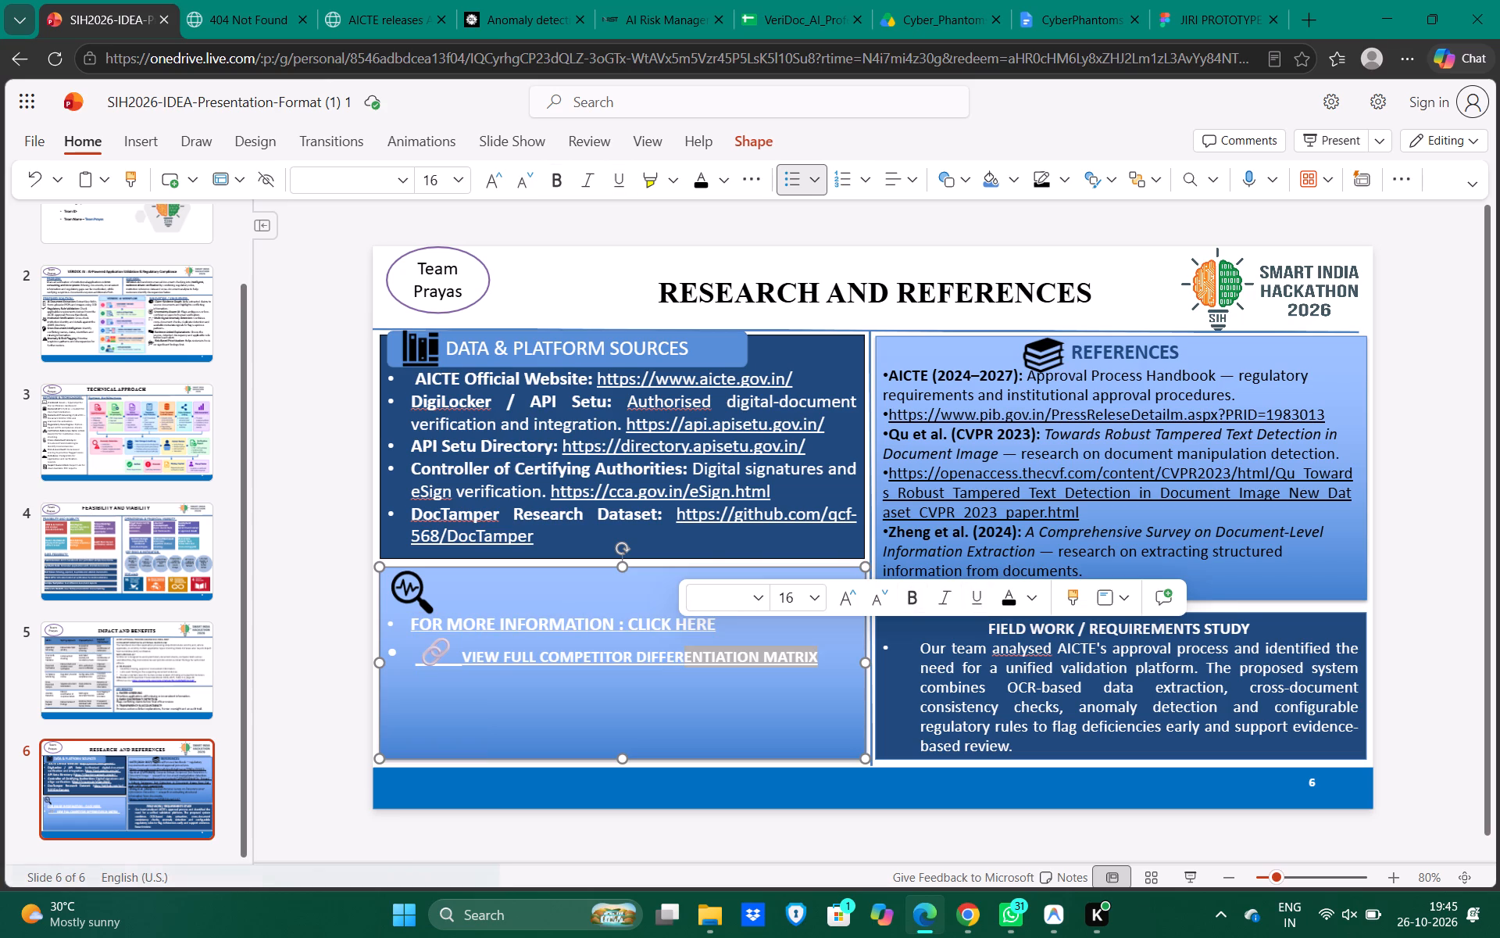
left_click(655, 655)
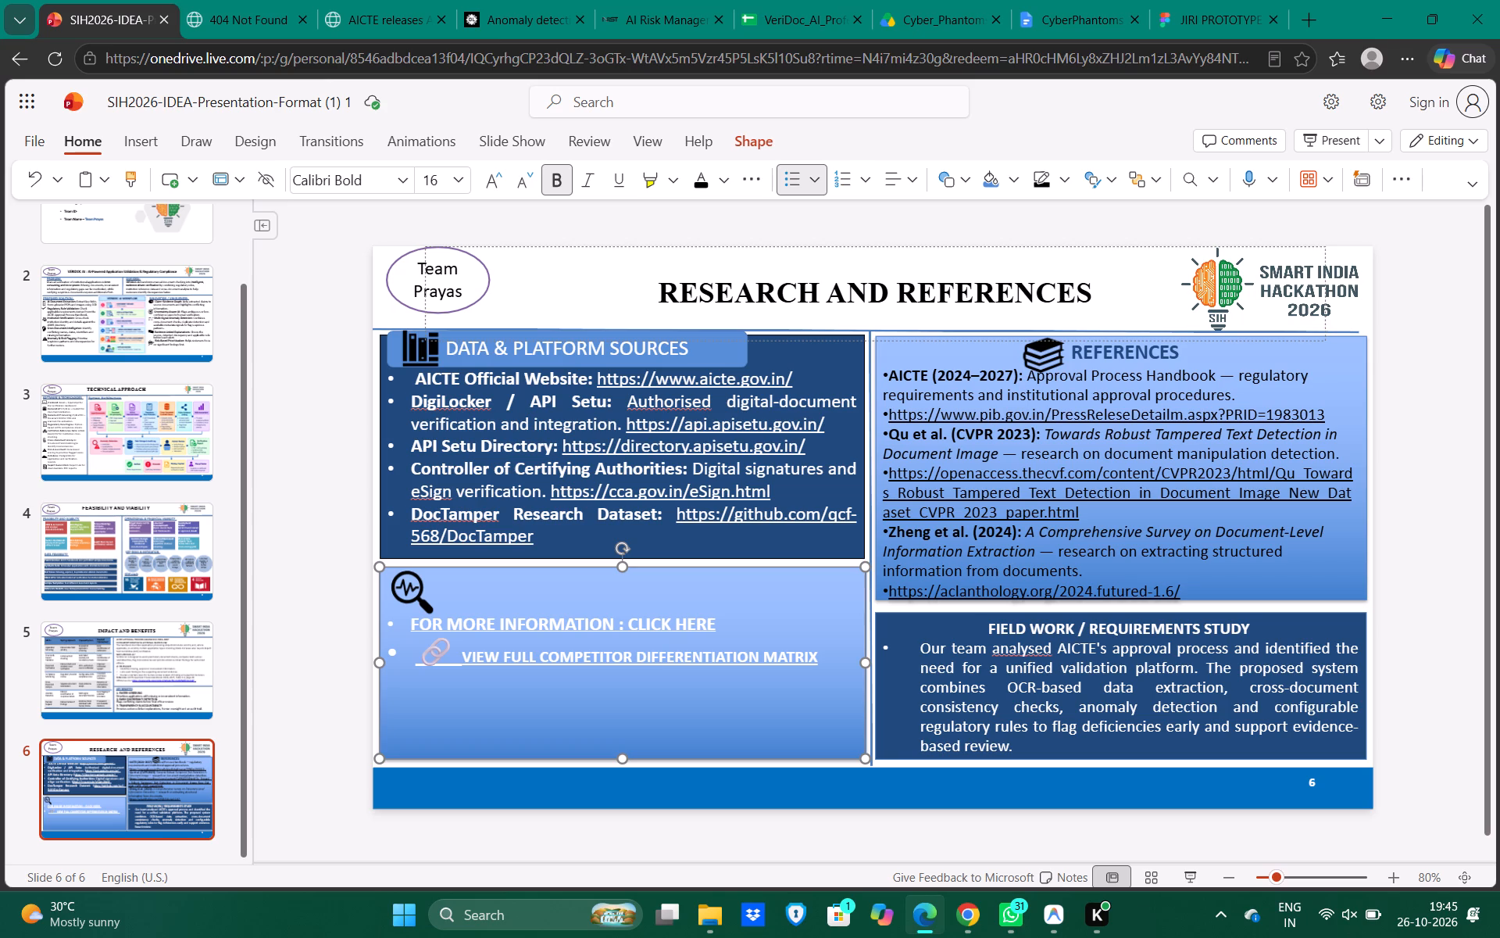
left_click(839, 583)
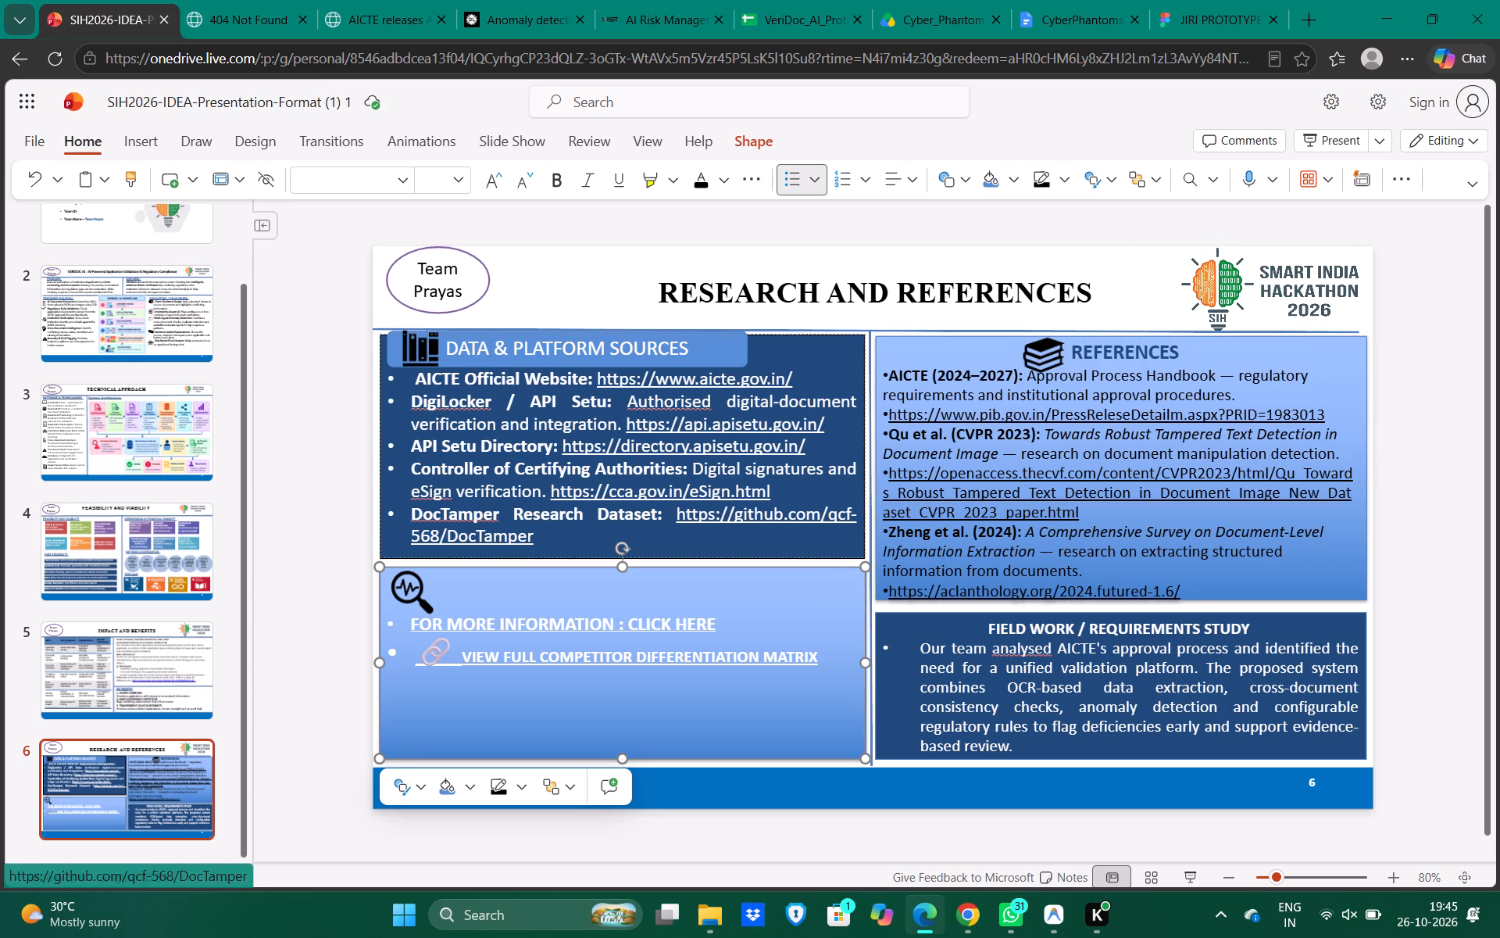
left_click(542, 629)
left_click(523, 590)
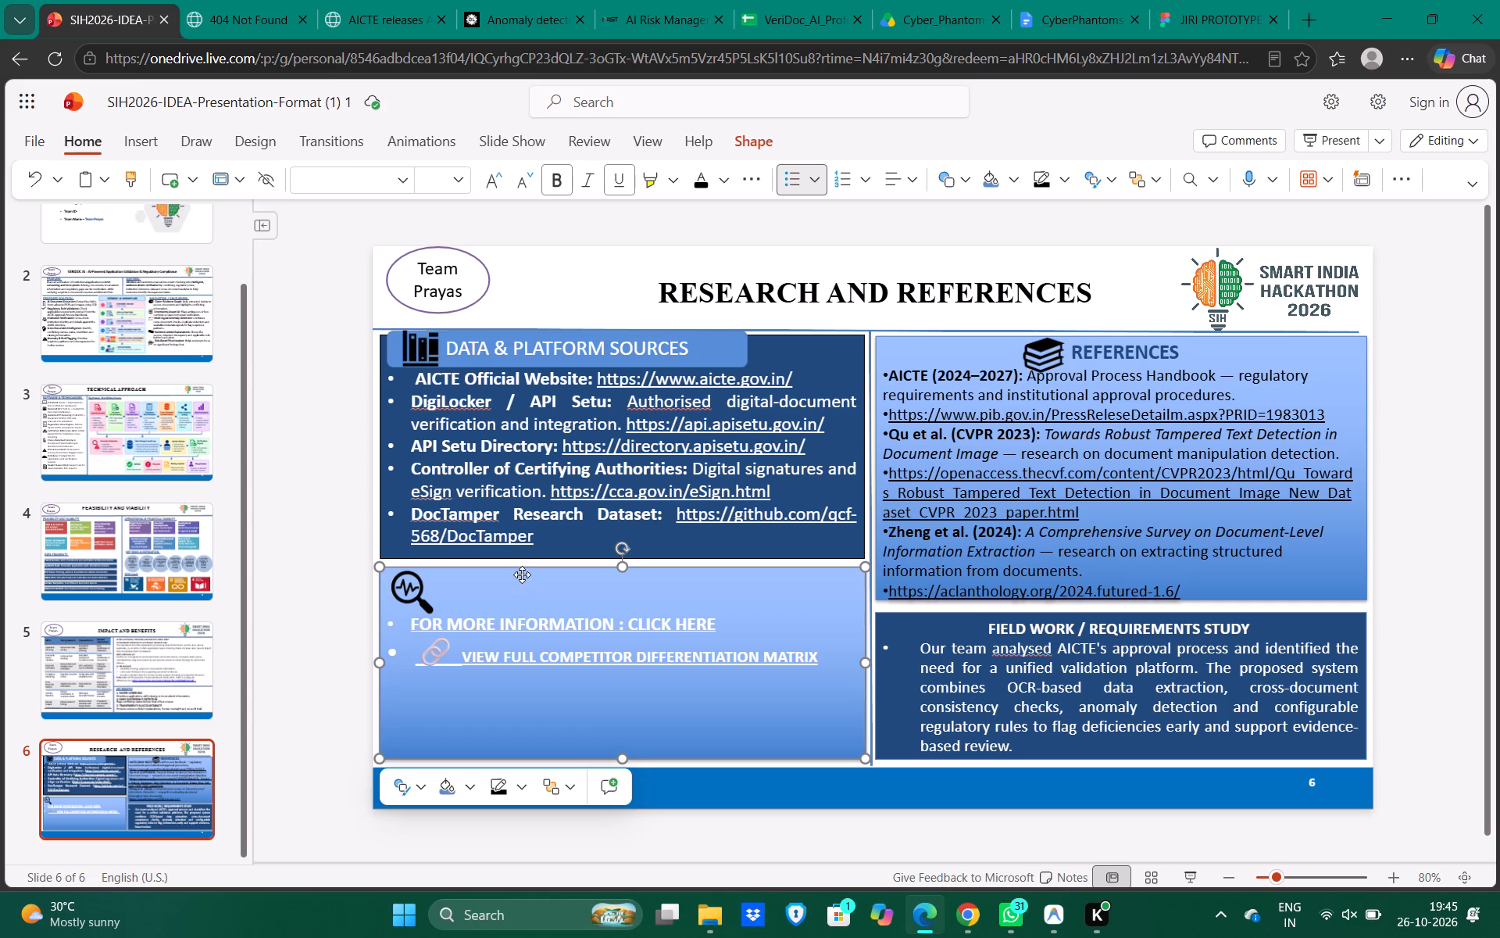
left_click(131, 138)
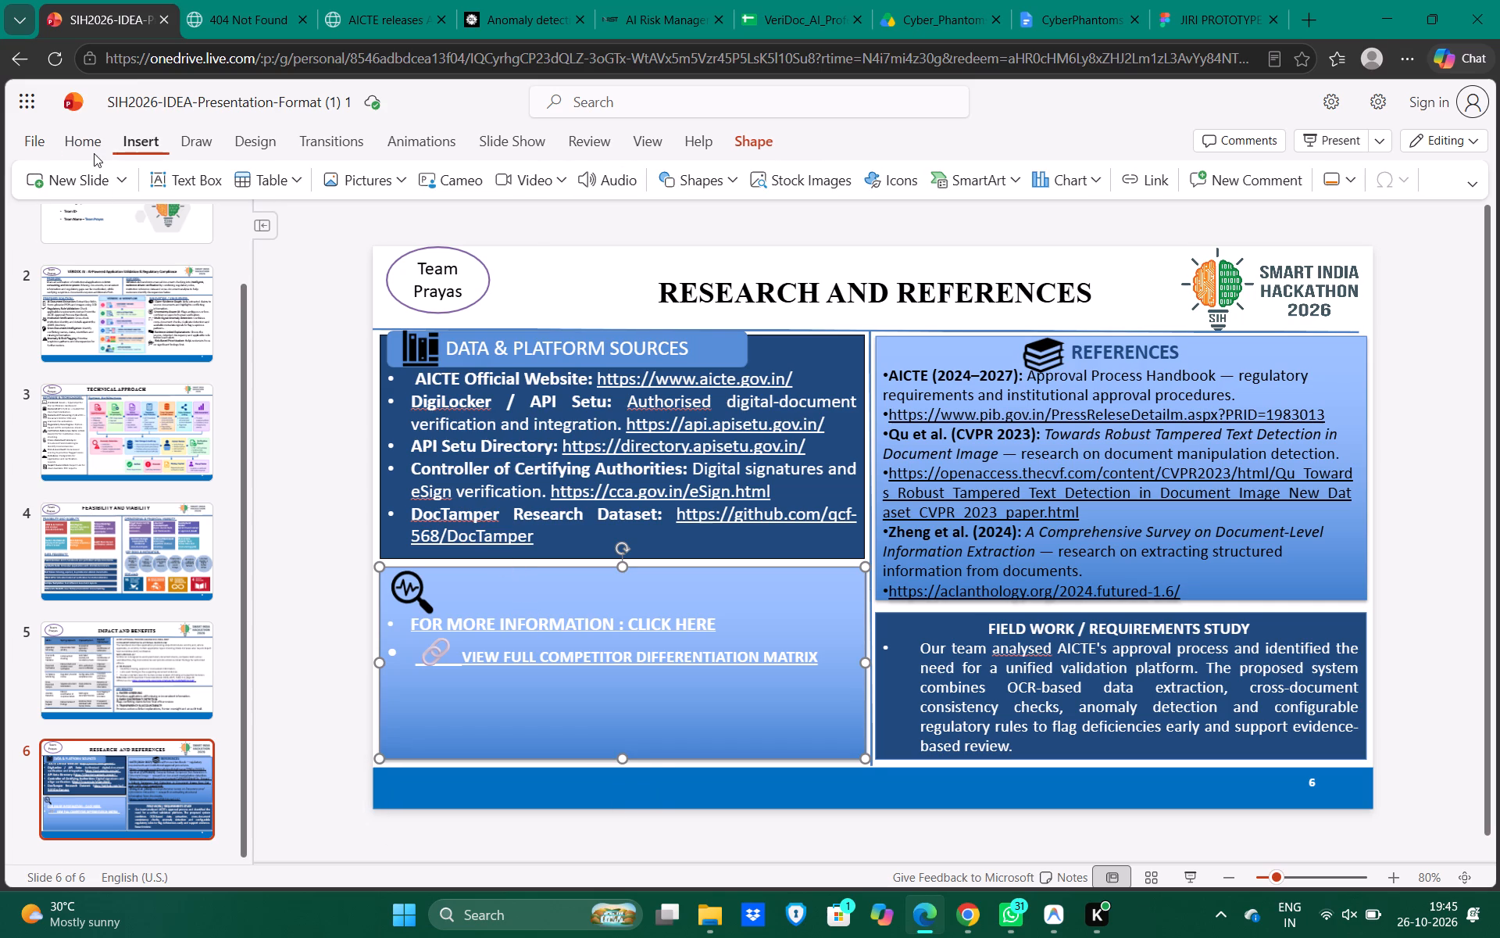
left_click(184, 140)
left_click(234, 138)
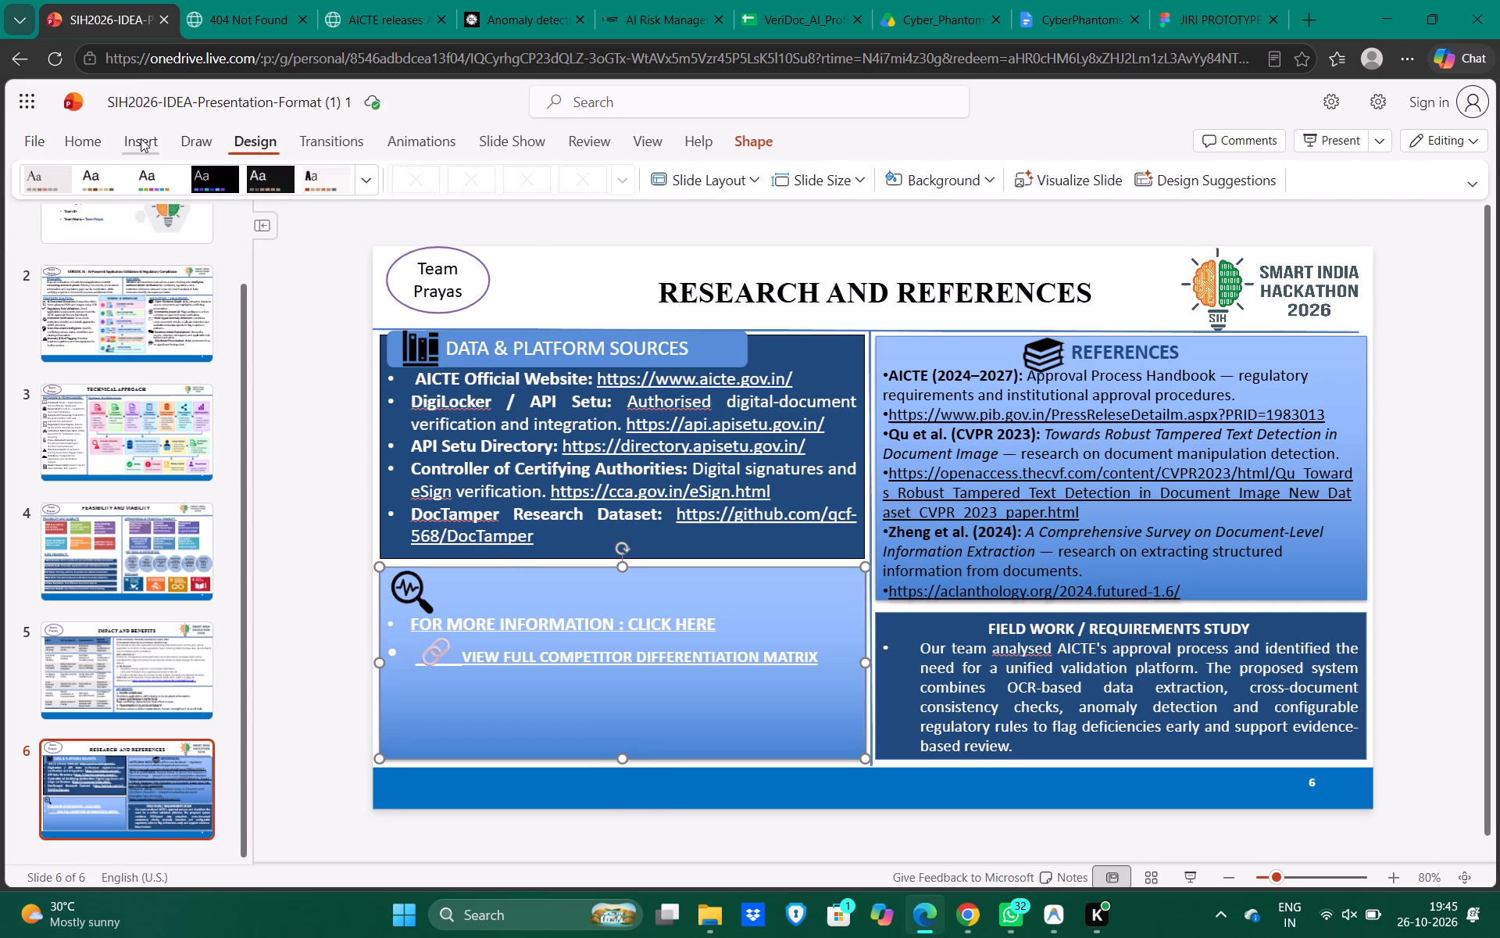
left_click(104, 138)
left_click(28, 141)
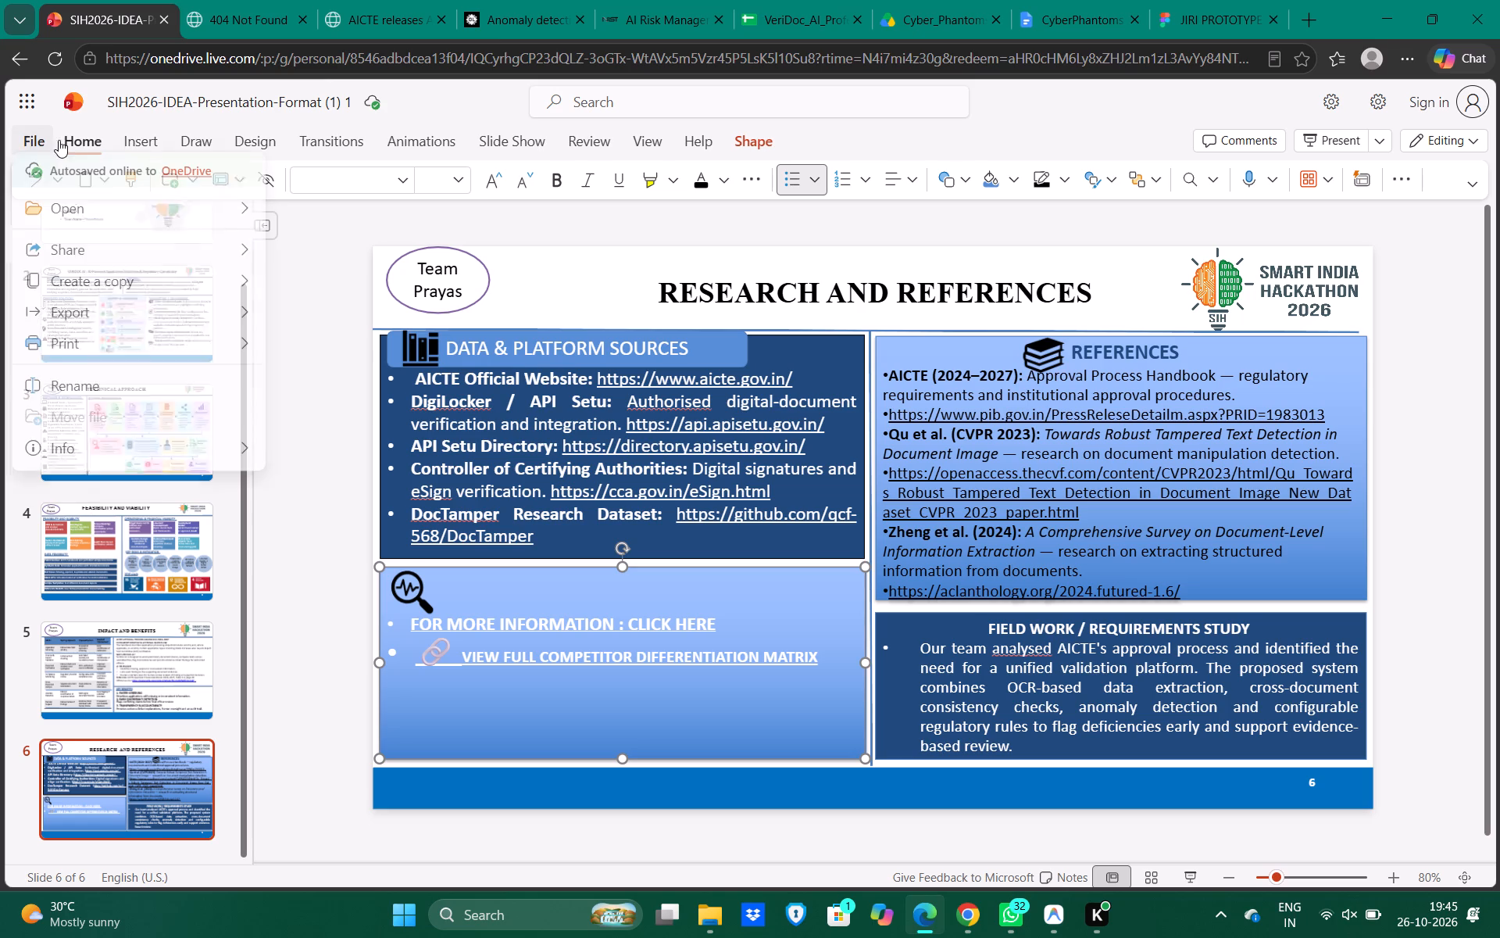
Browse the stock images, cutout people, icons, stickers, videos, illustrations and cartoon people for a picture suited to the Research and References slide.
left_click(141, 138)
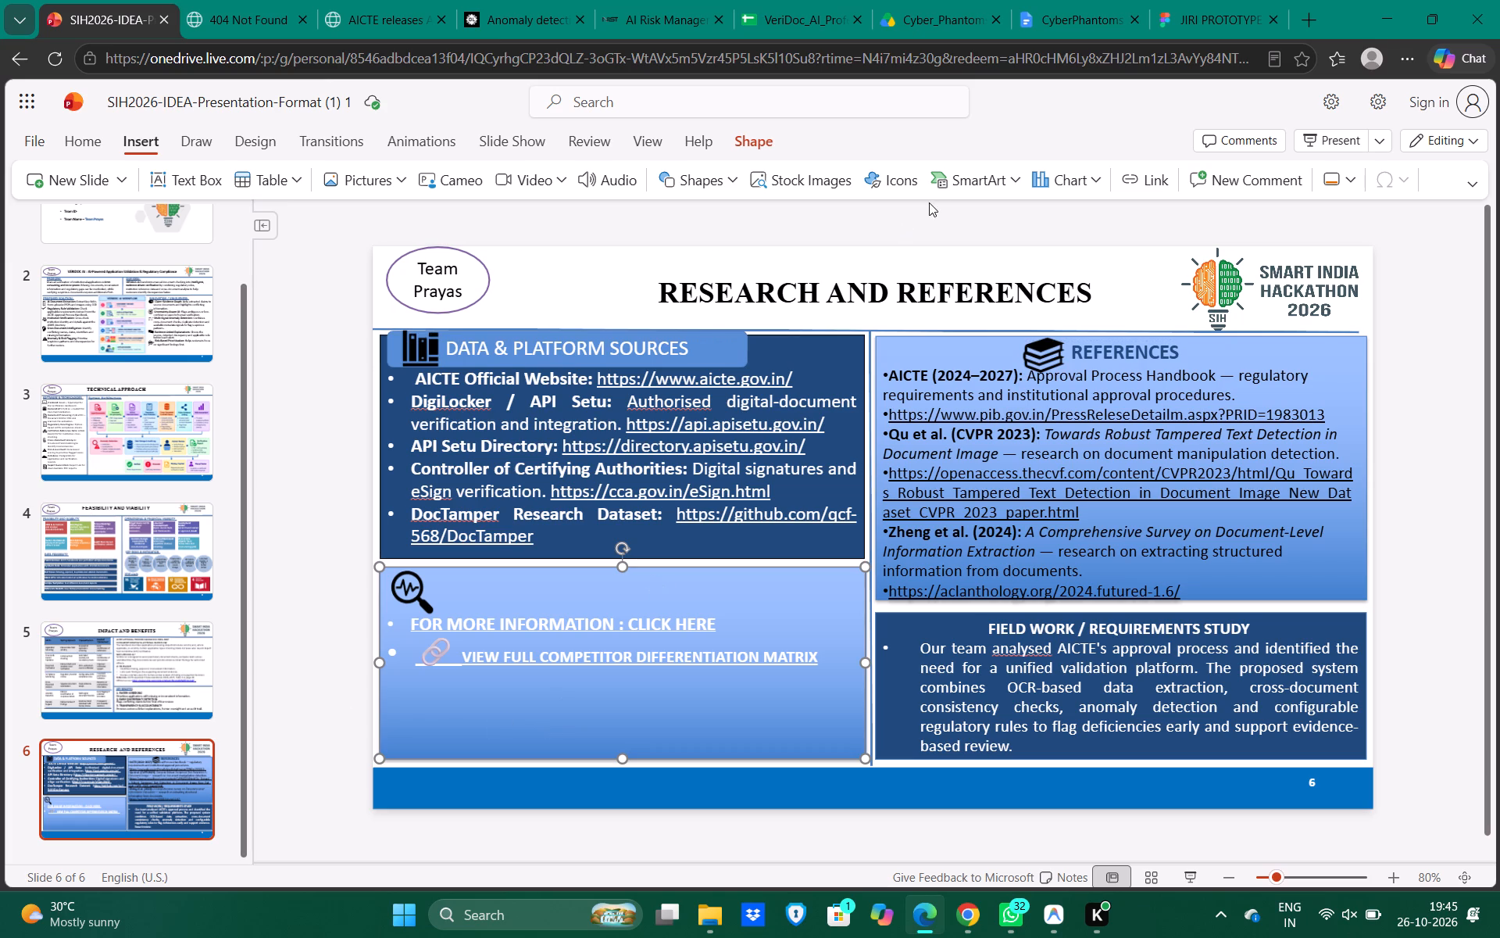
left_click(814, 179)
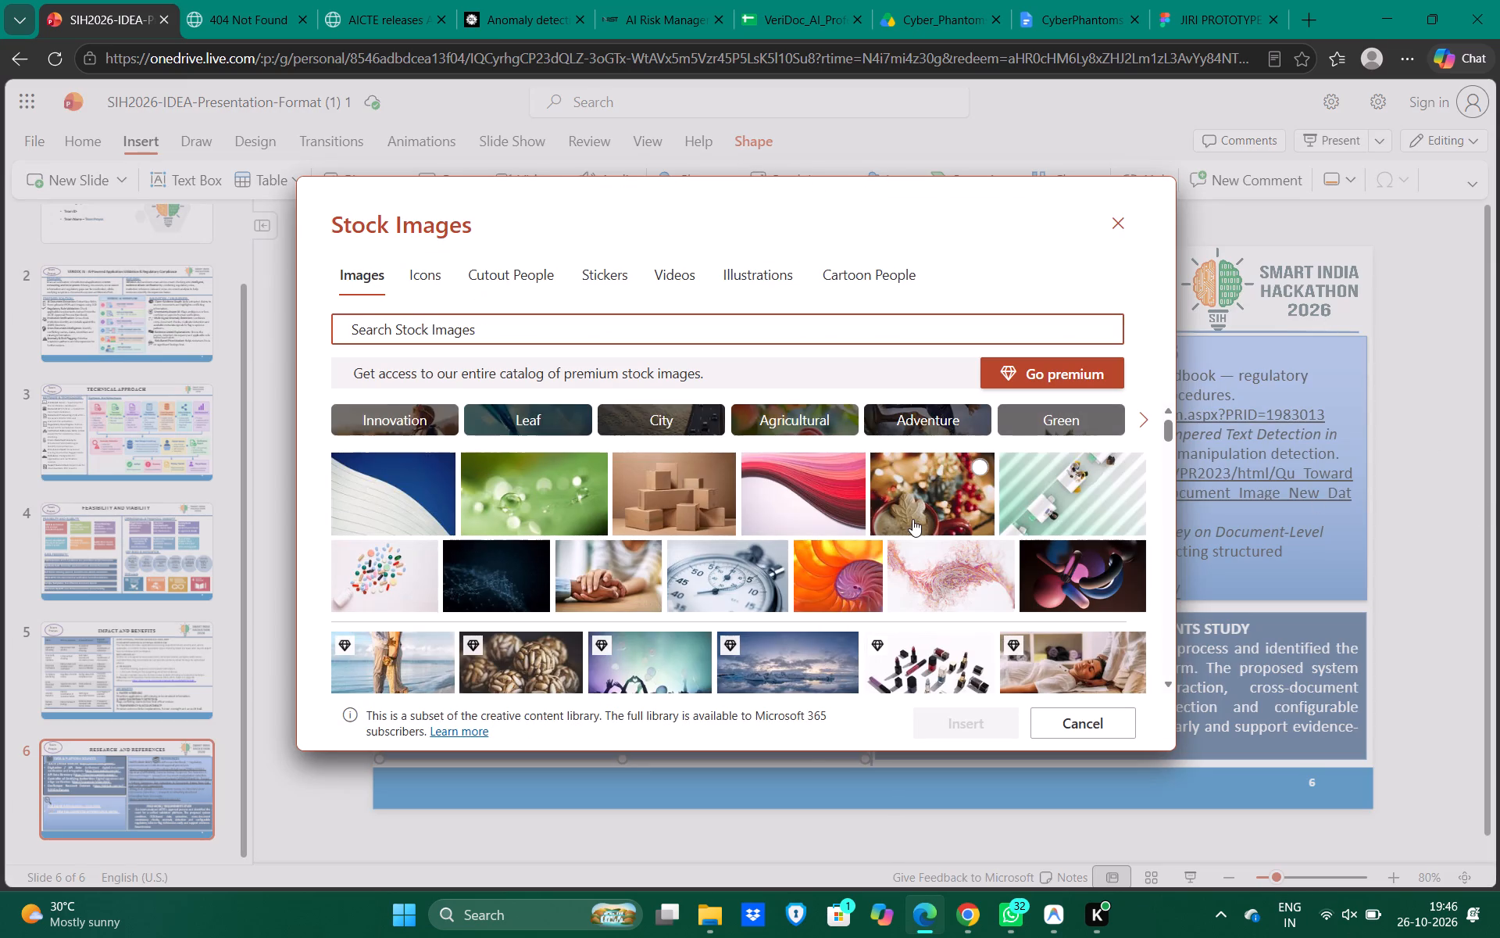
scroll(912, 519, "down", 12)
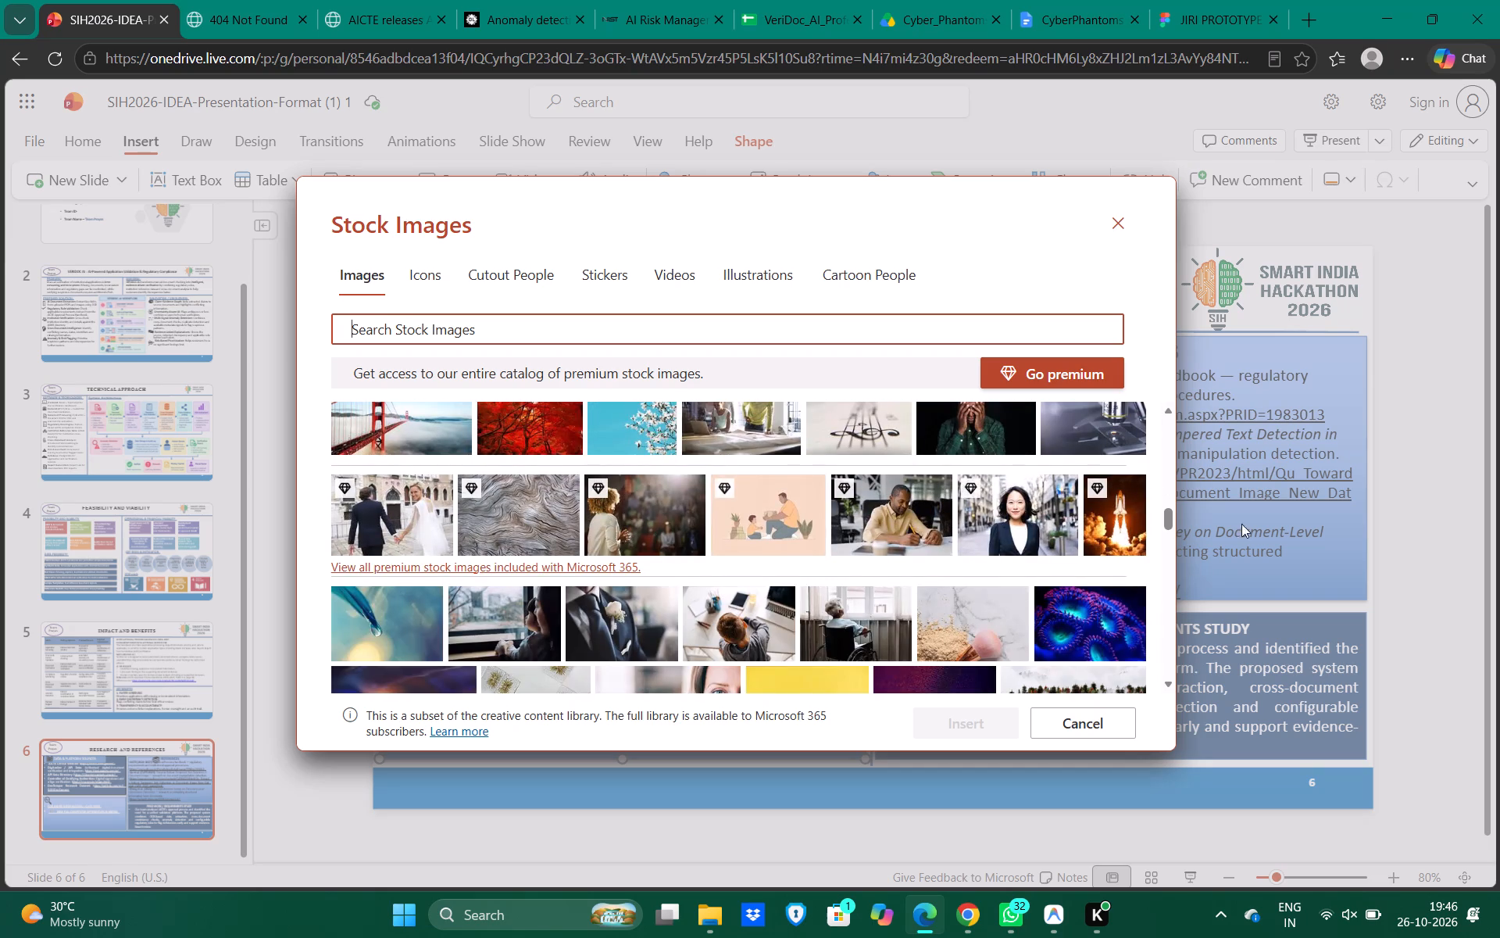
left_click(1412, 537)
left_click(607, 290)
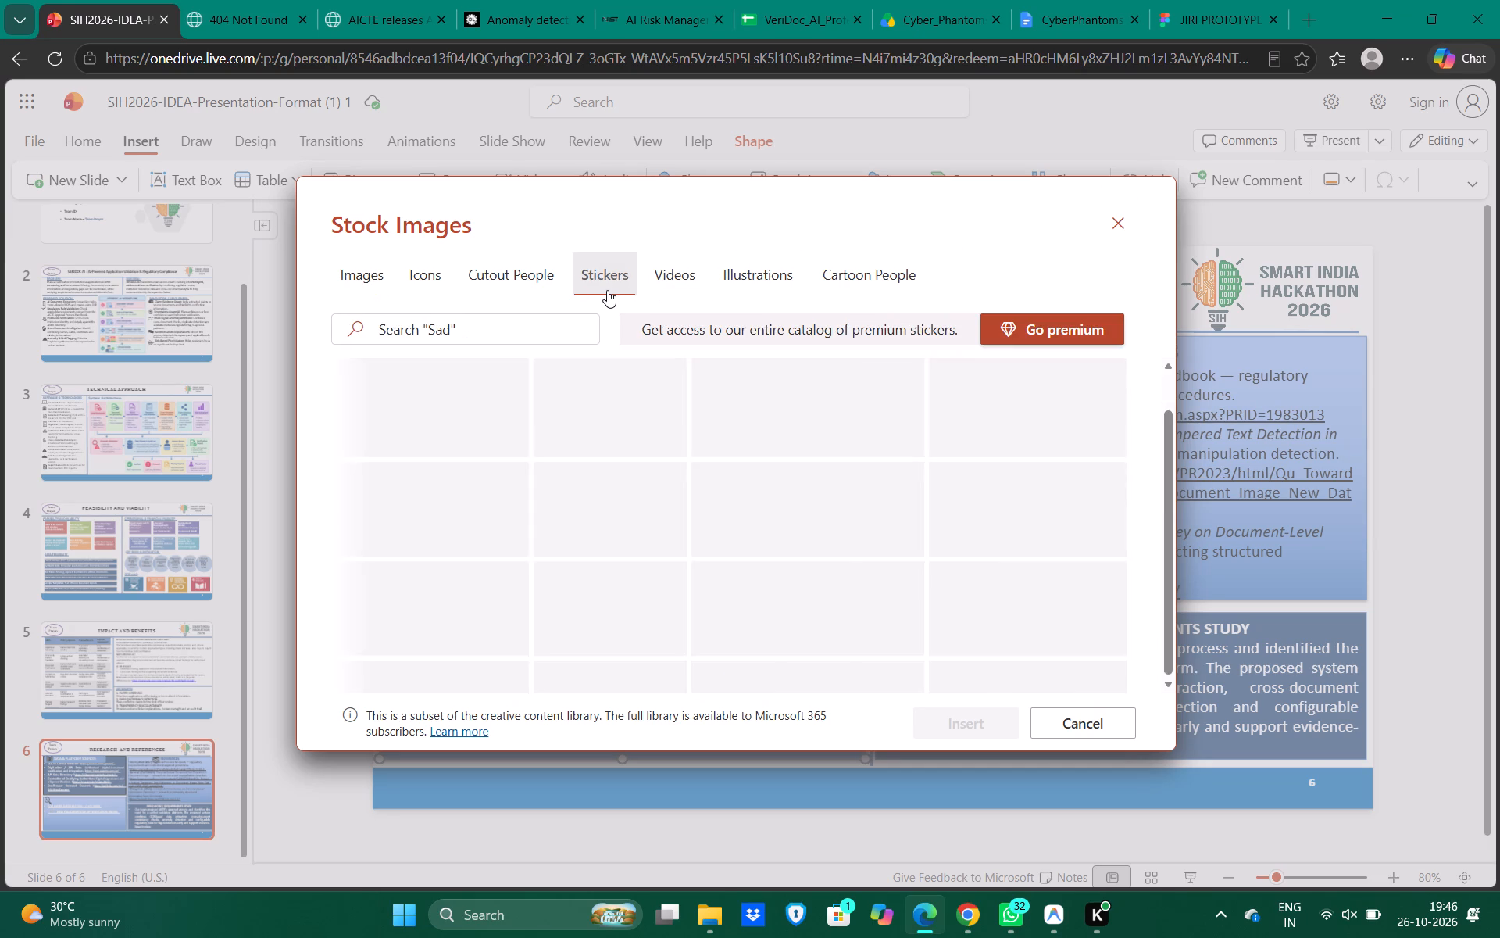
left_click(541, 288)
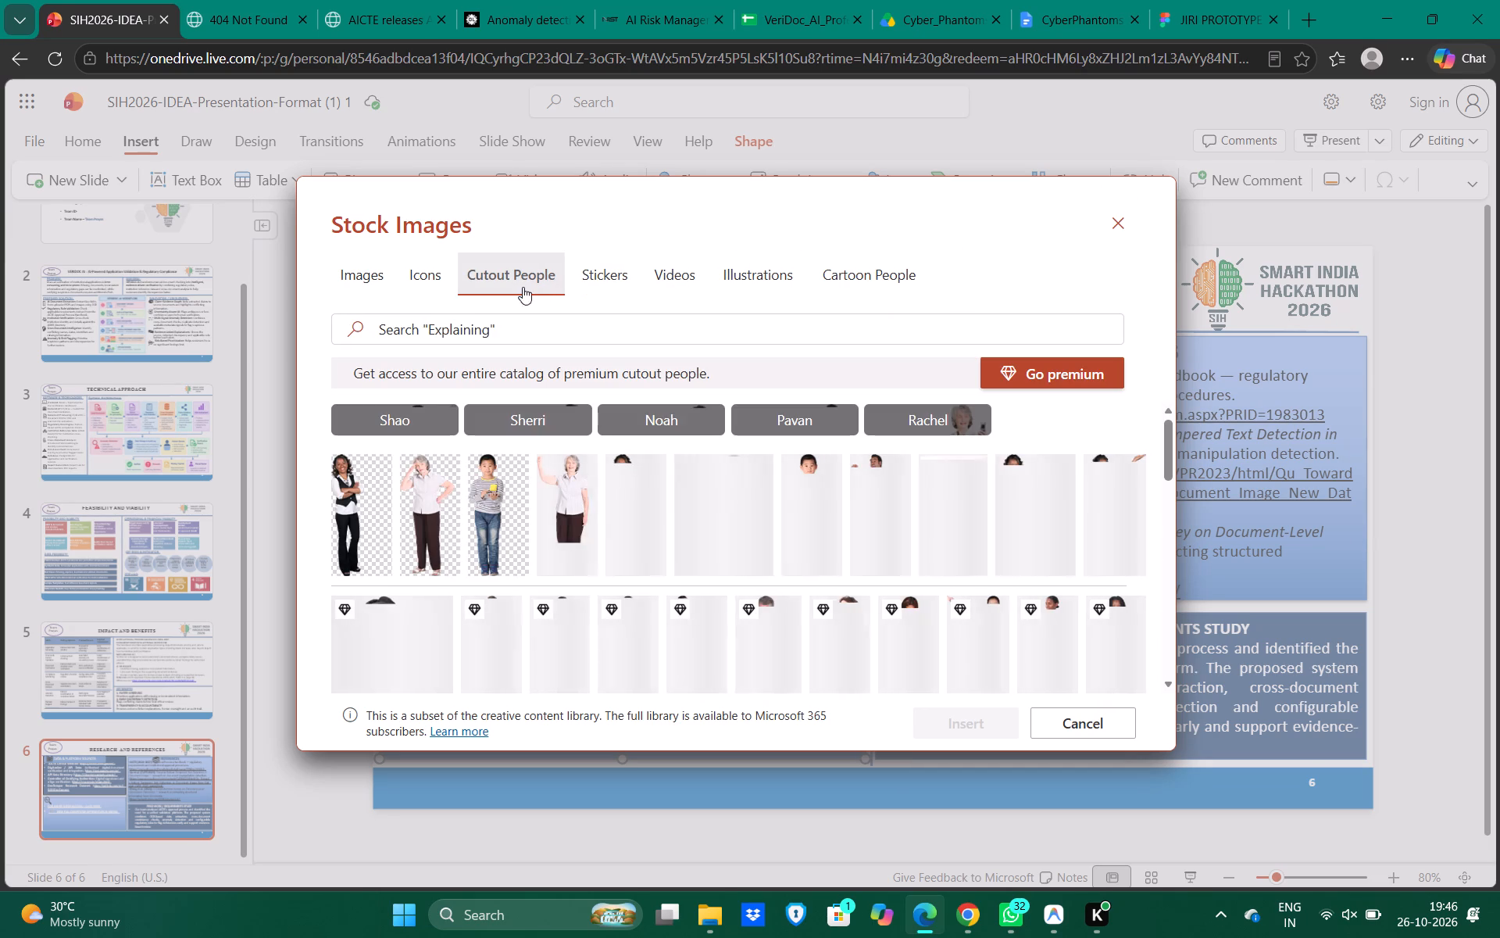
scroll(655, 490, "down", 7)
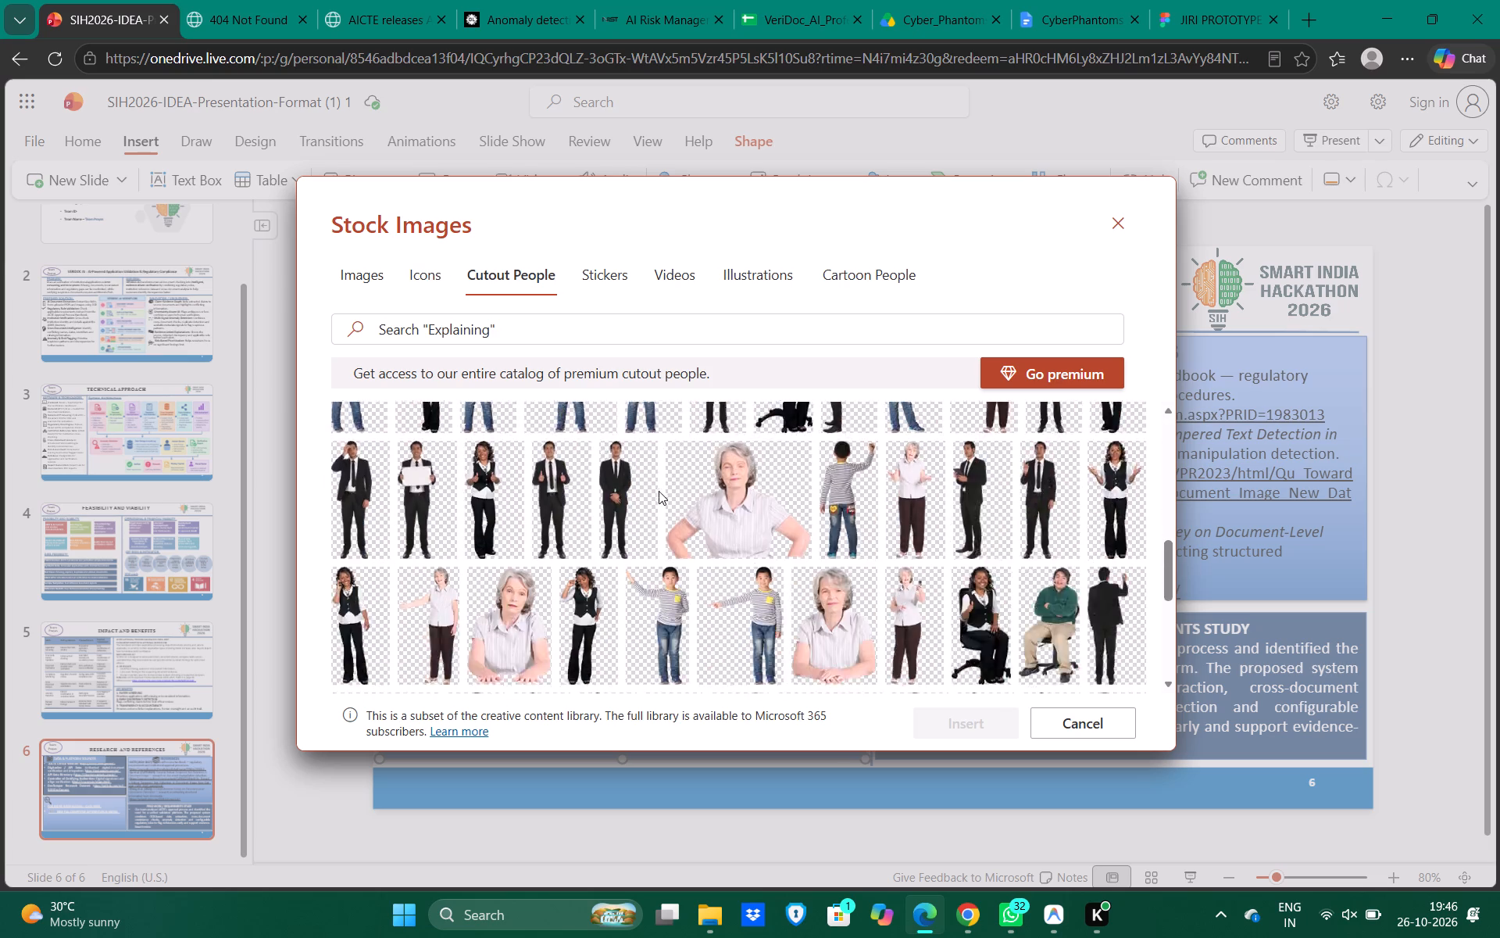
scroll(660, 487, "down", 7)
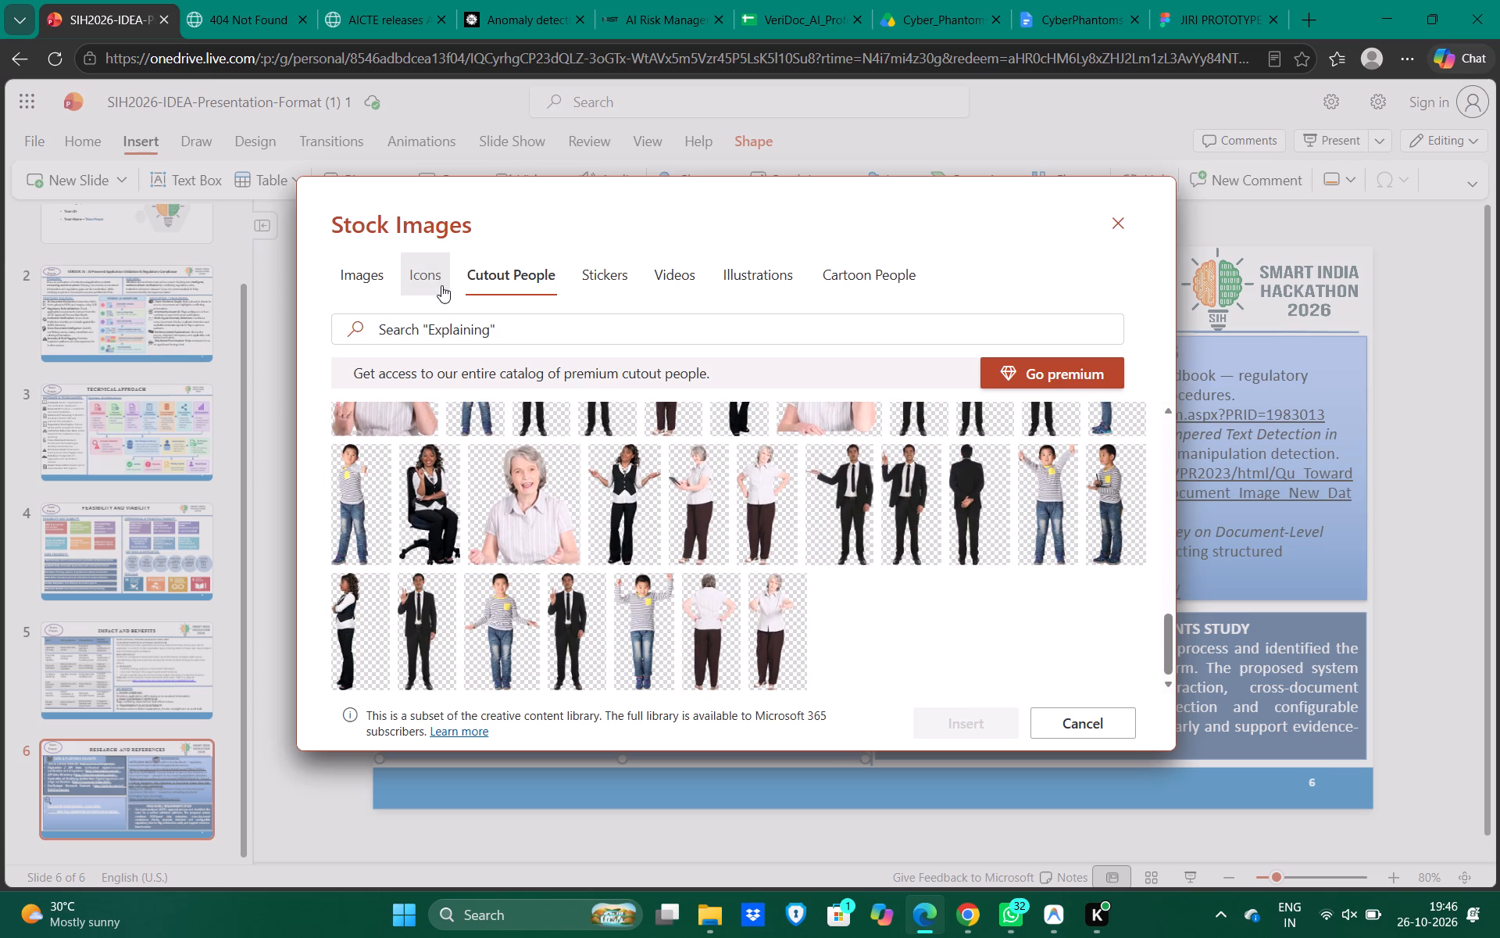
left_click(441, 285)
scroll(623, 417, "down", 7)
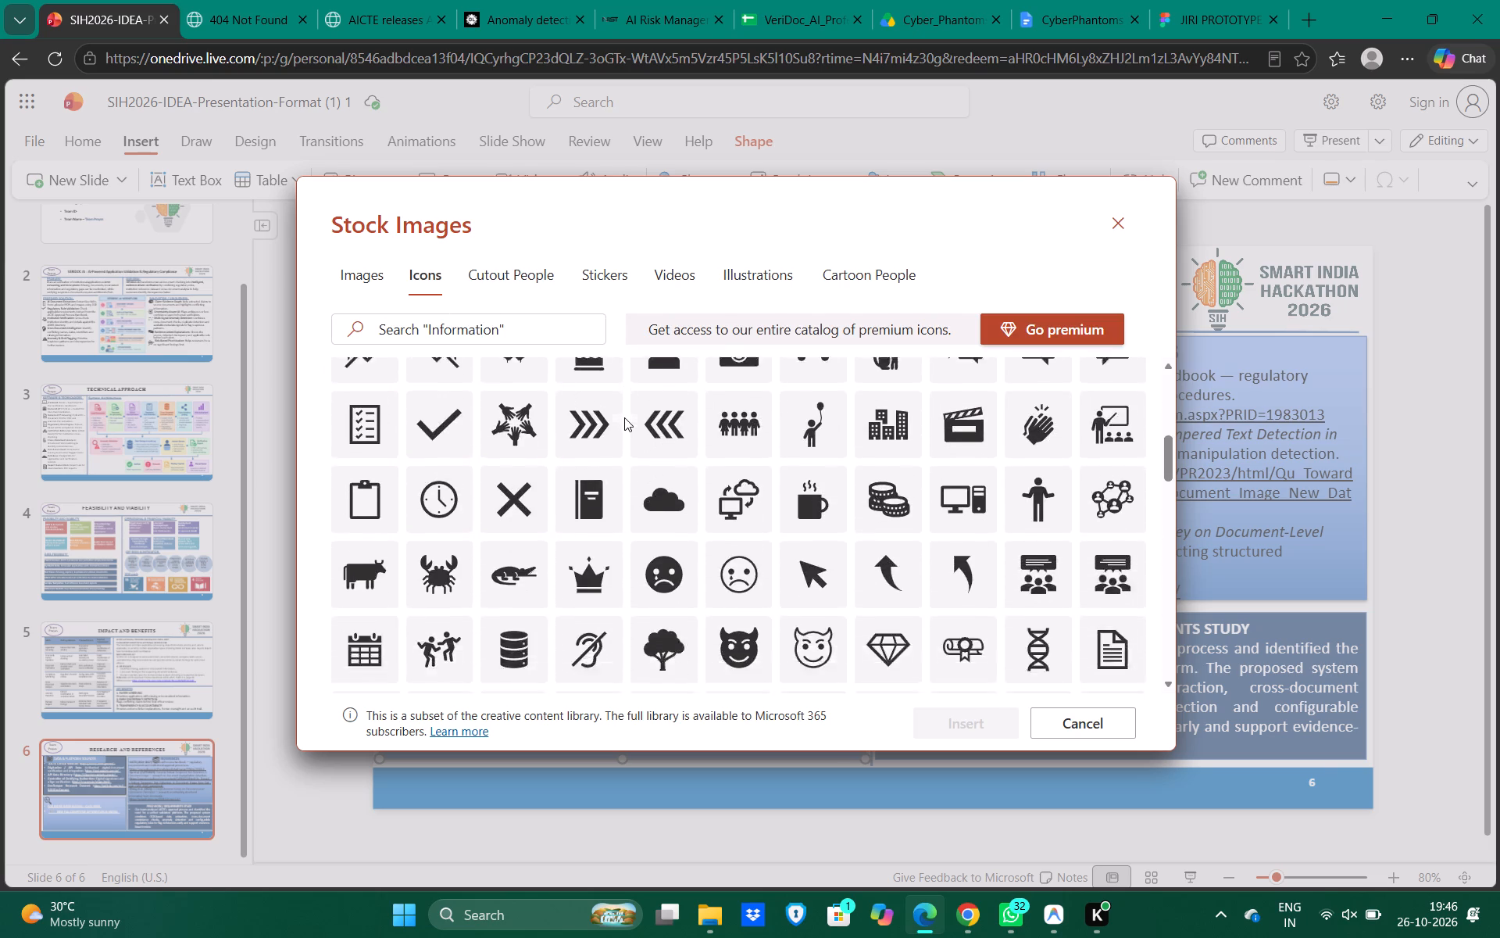
scroll(624, 417, "down", 8)
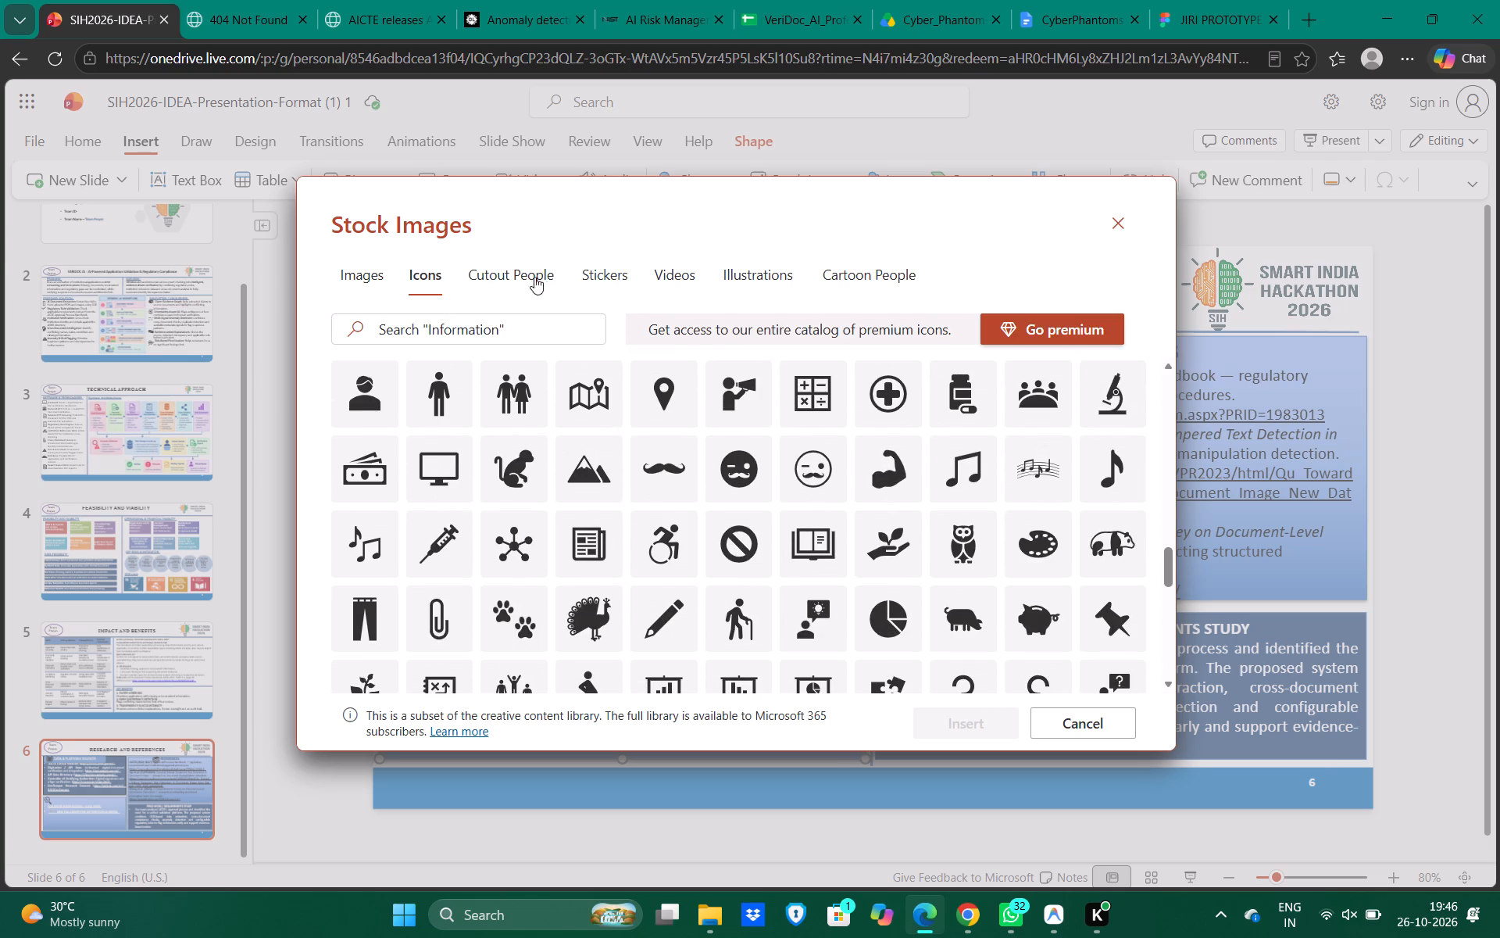
left_click(609, 279)
scroll(655, 484, "down", 5)
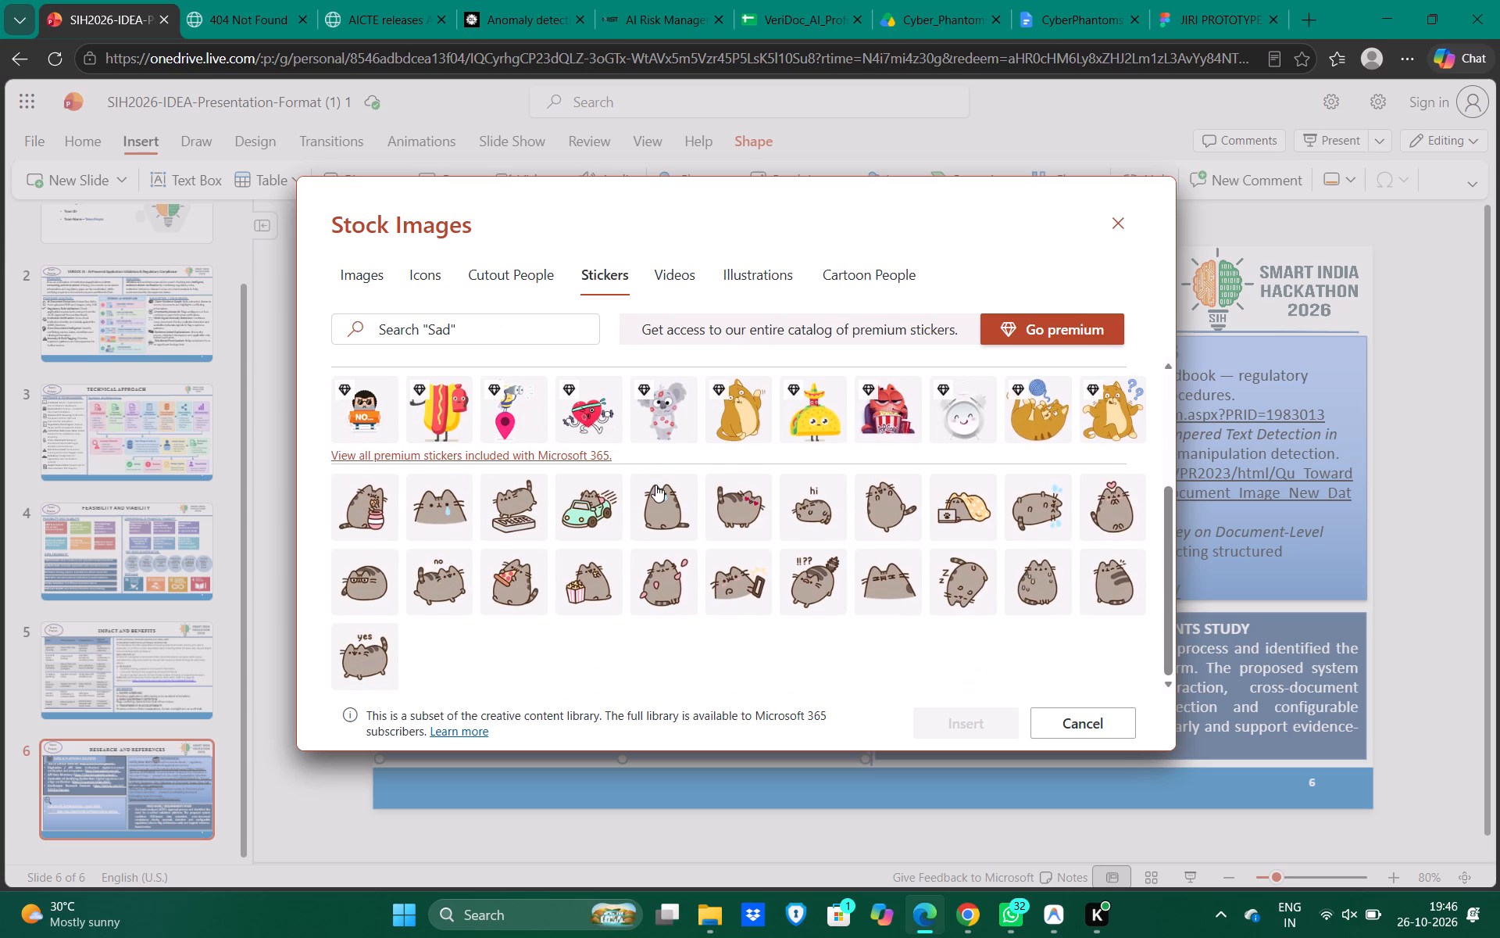
left_click(672, 284)
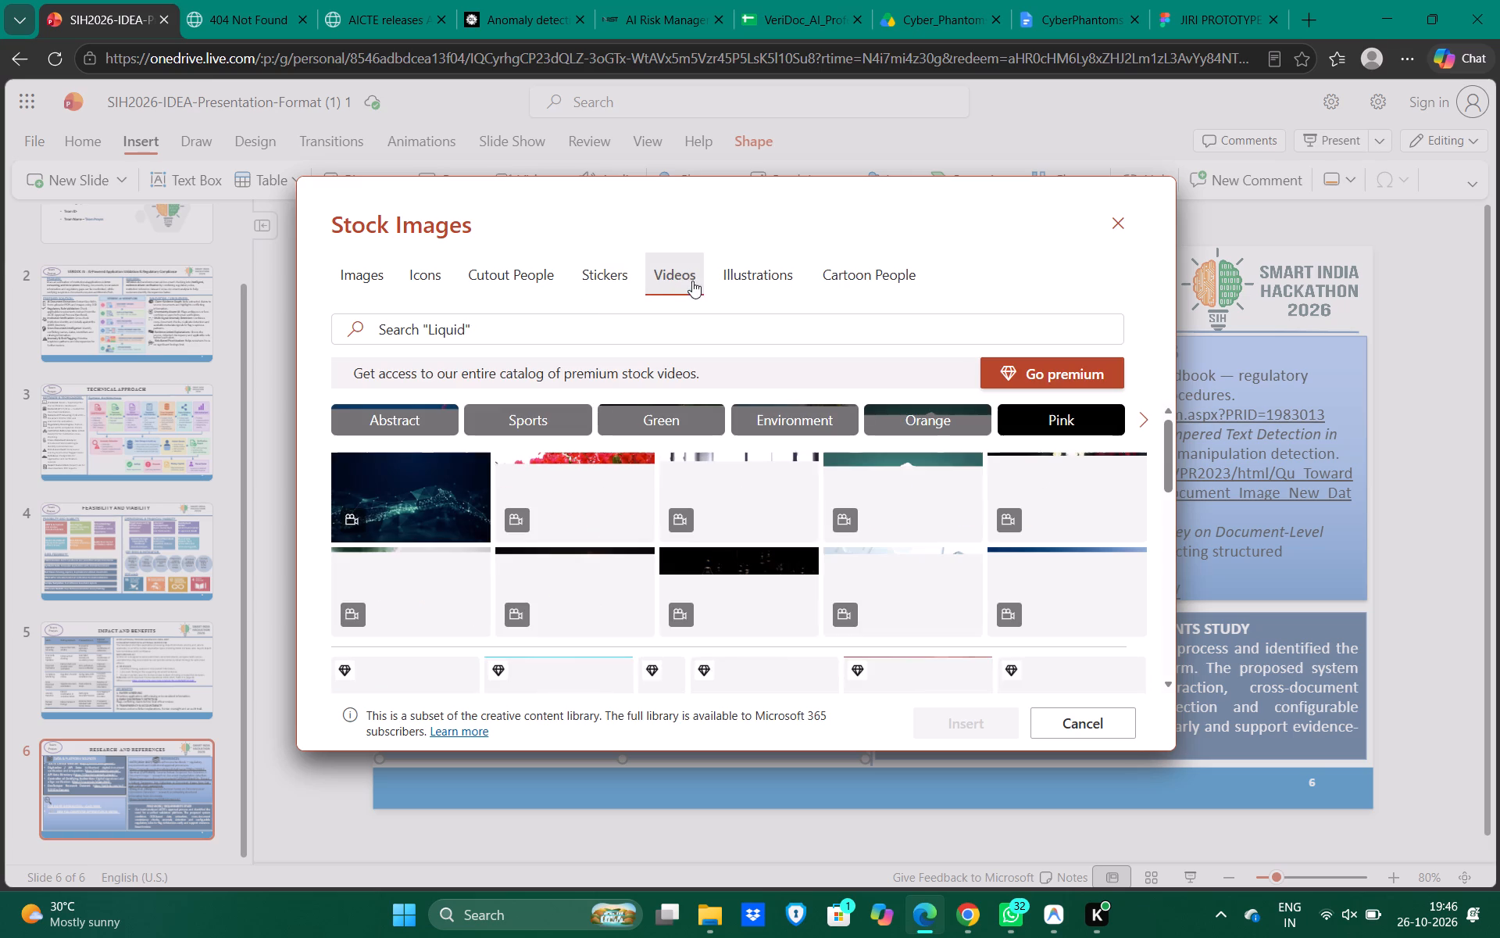
left_click(801, 271)
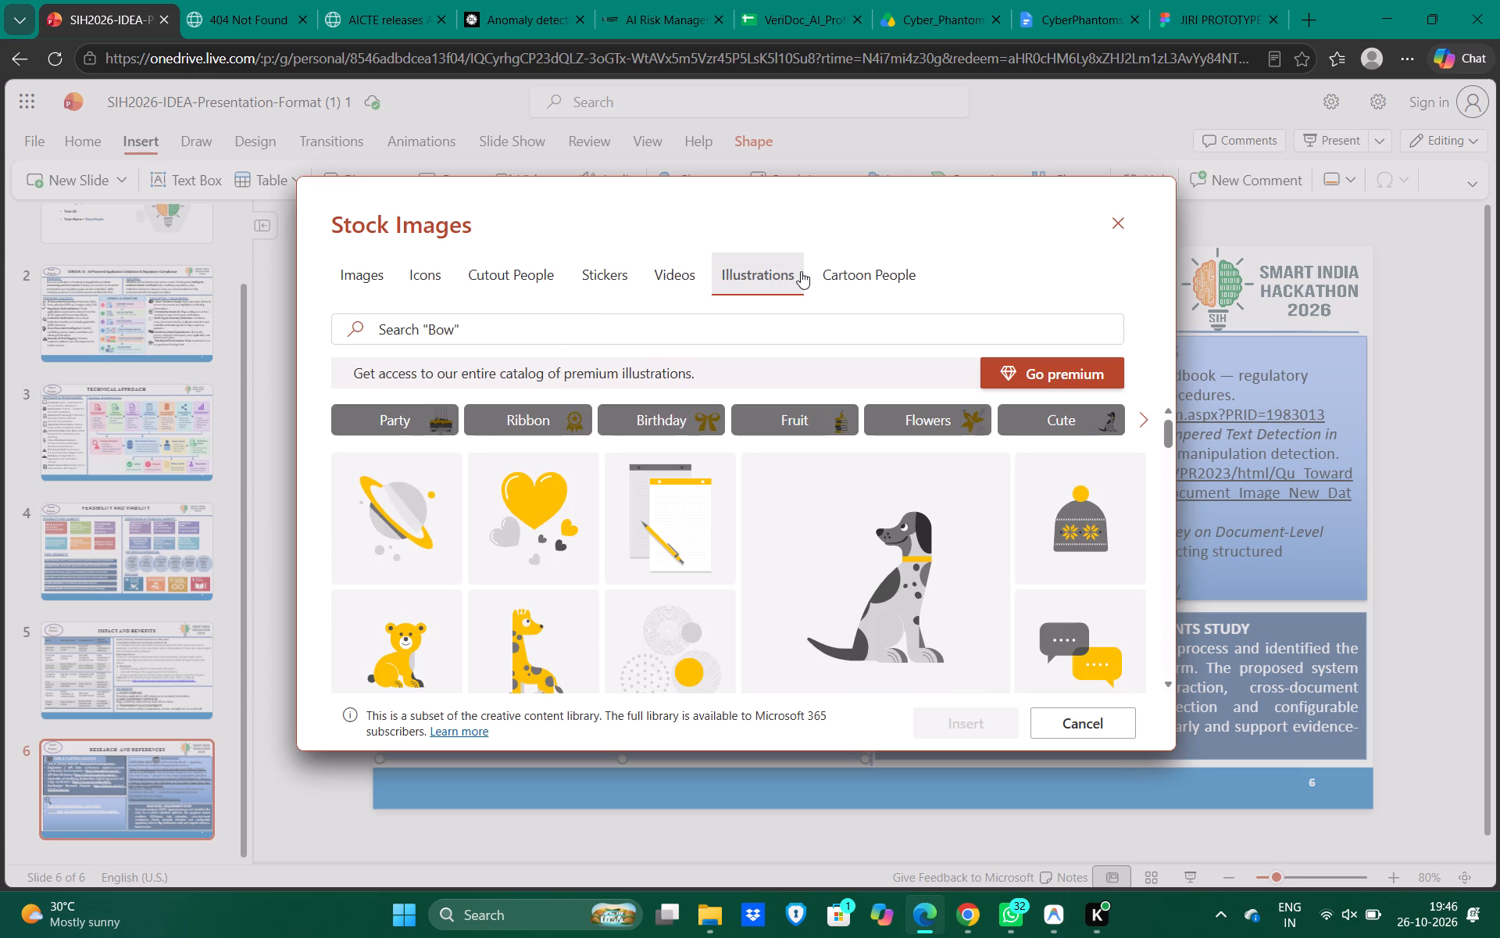
scroll(805, 611, "down", 6)
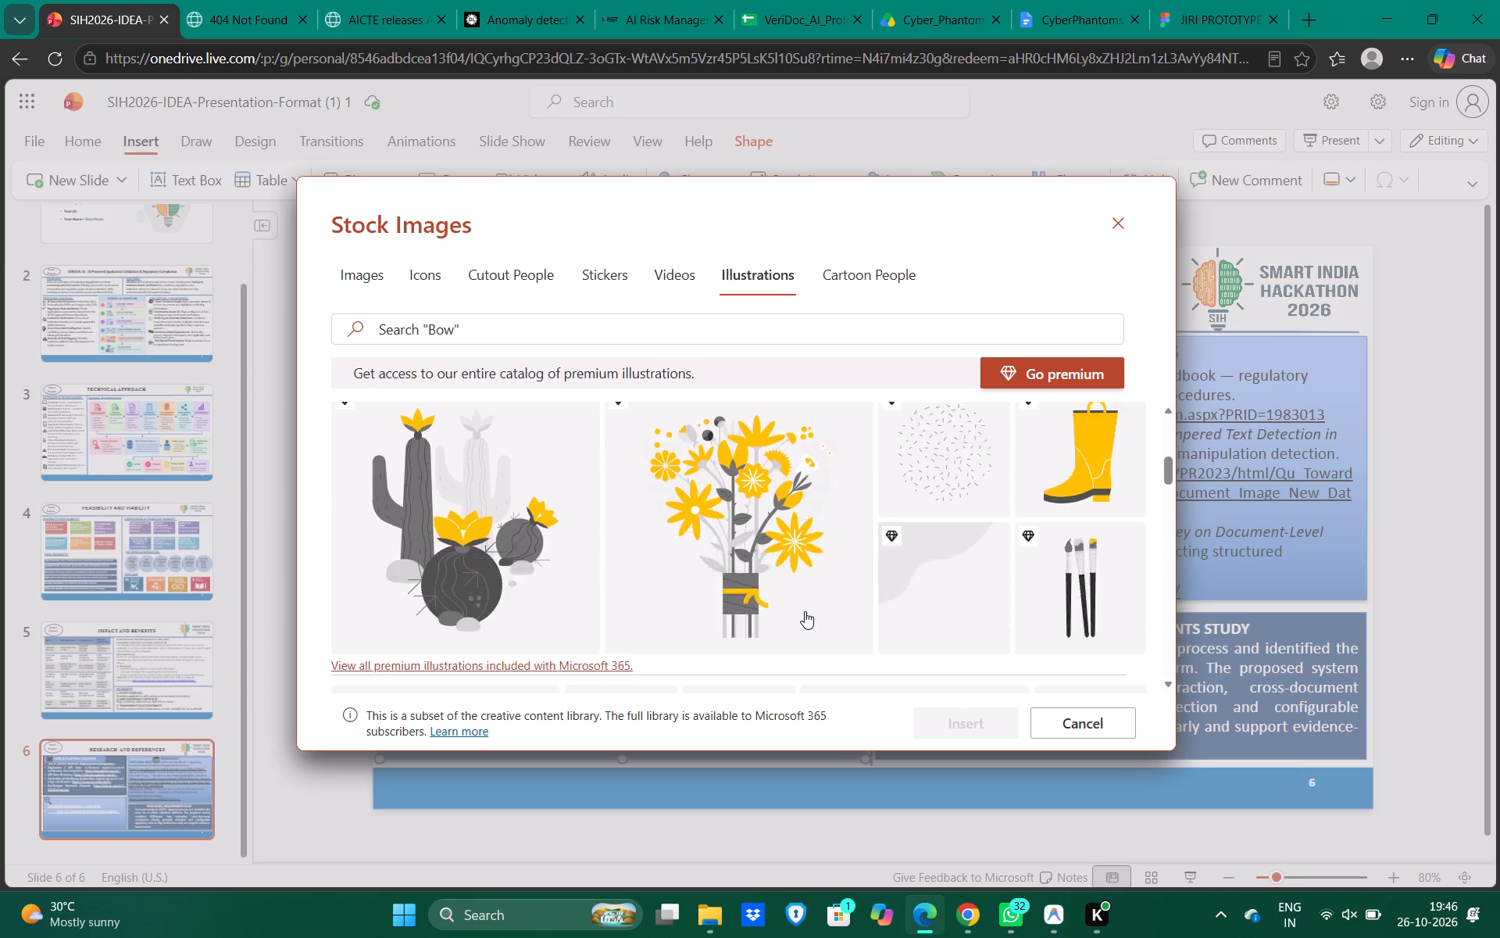
scroll(805, 611, "down", 8)
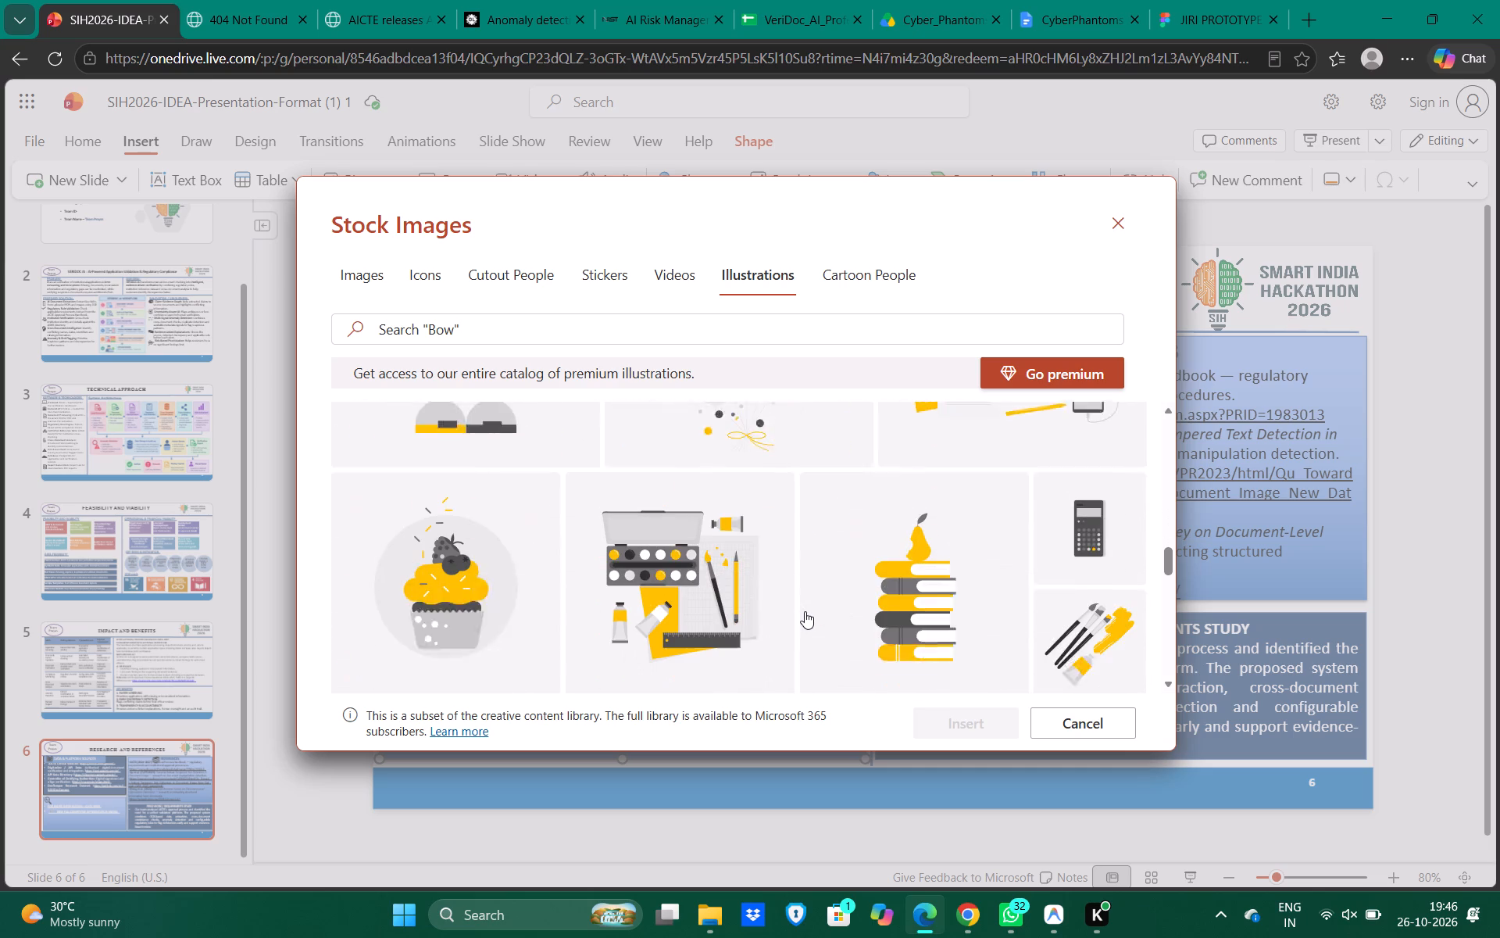
left_click(842, 272)
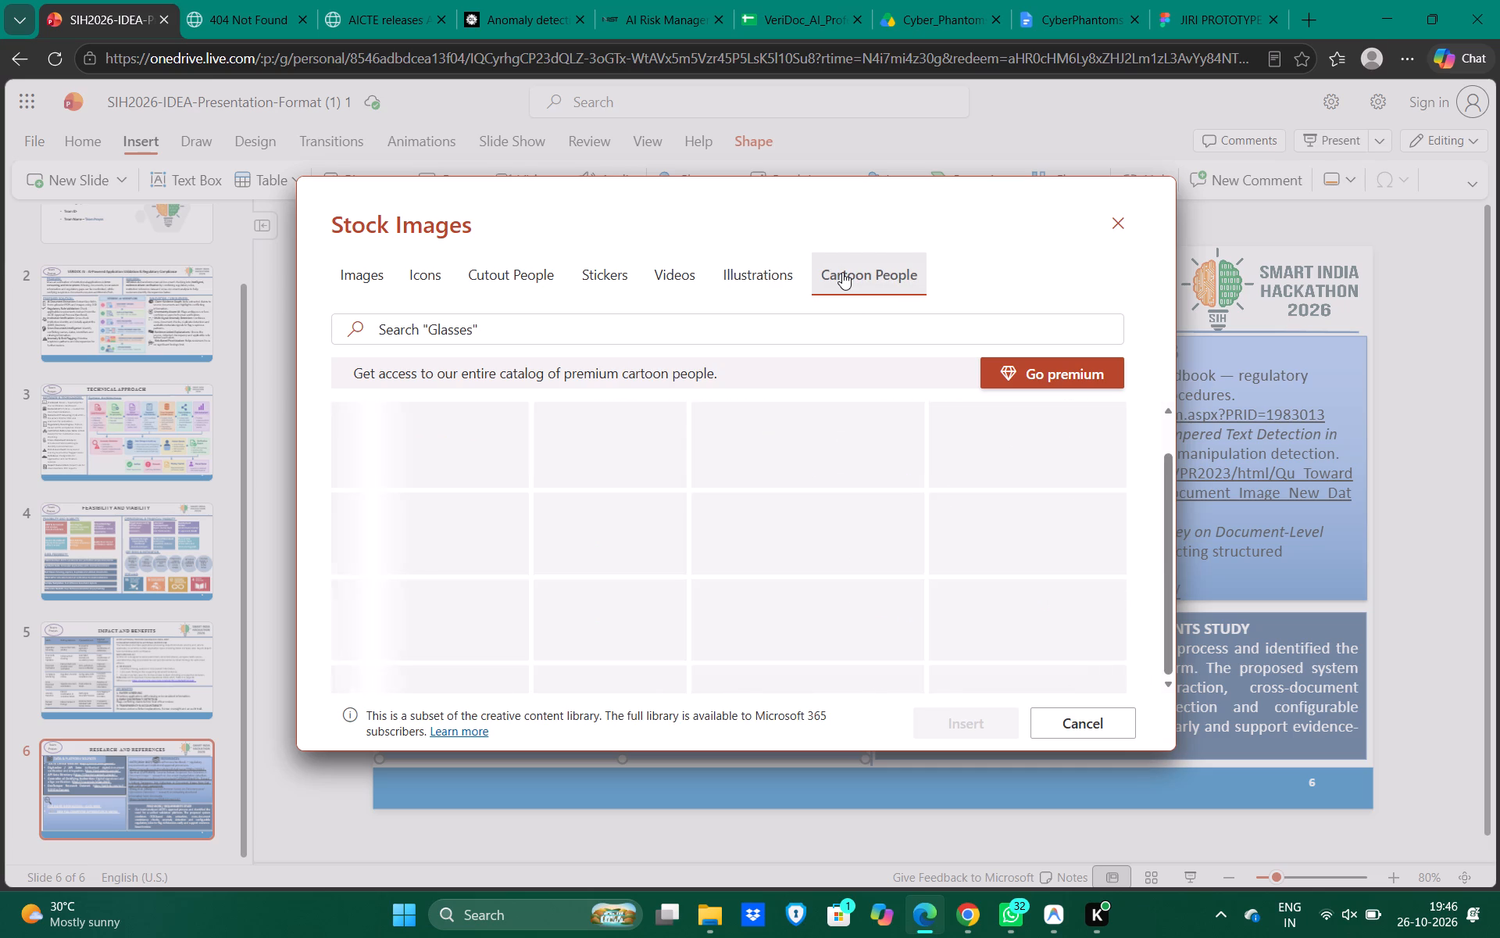
Find the stack of yellow and grey books with a pear on top among the stock illustrations and select it for insertion.
left_click(766, 272)
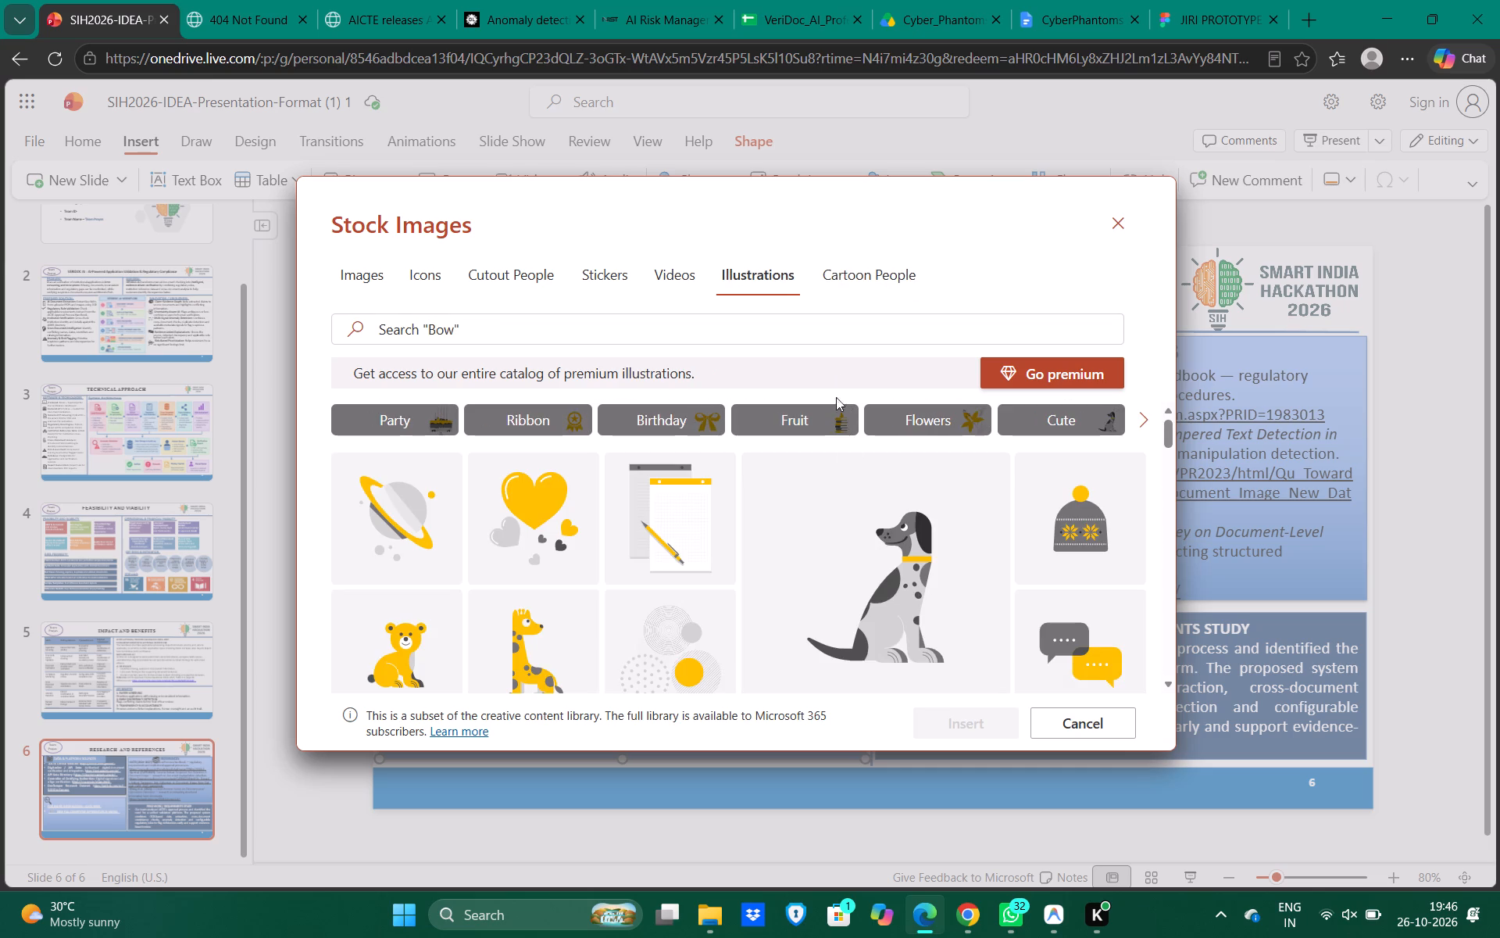
scroll(816, 577, "down", 12)
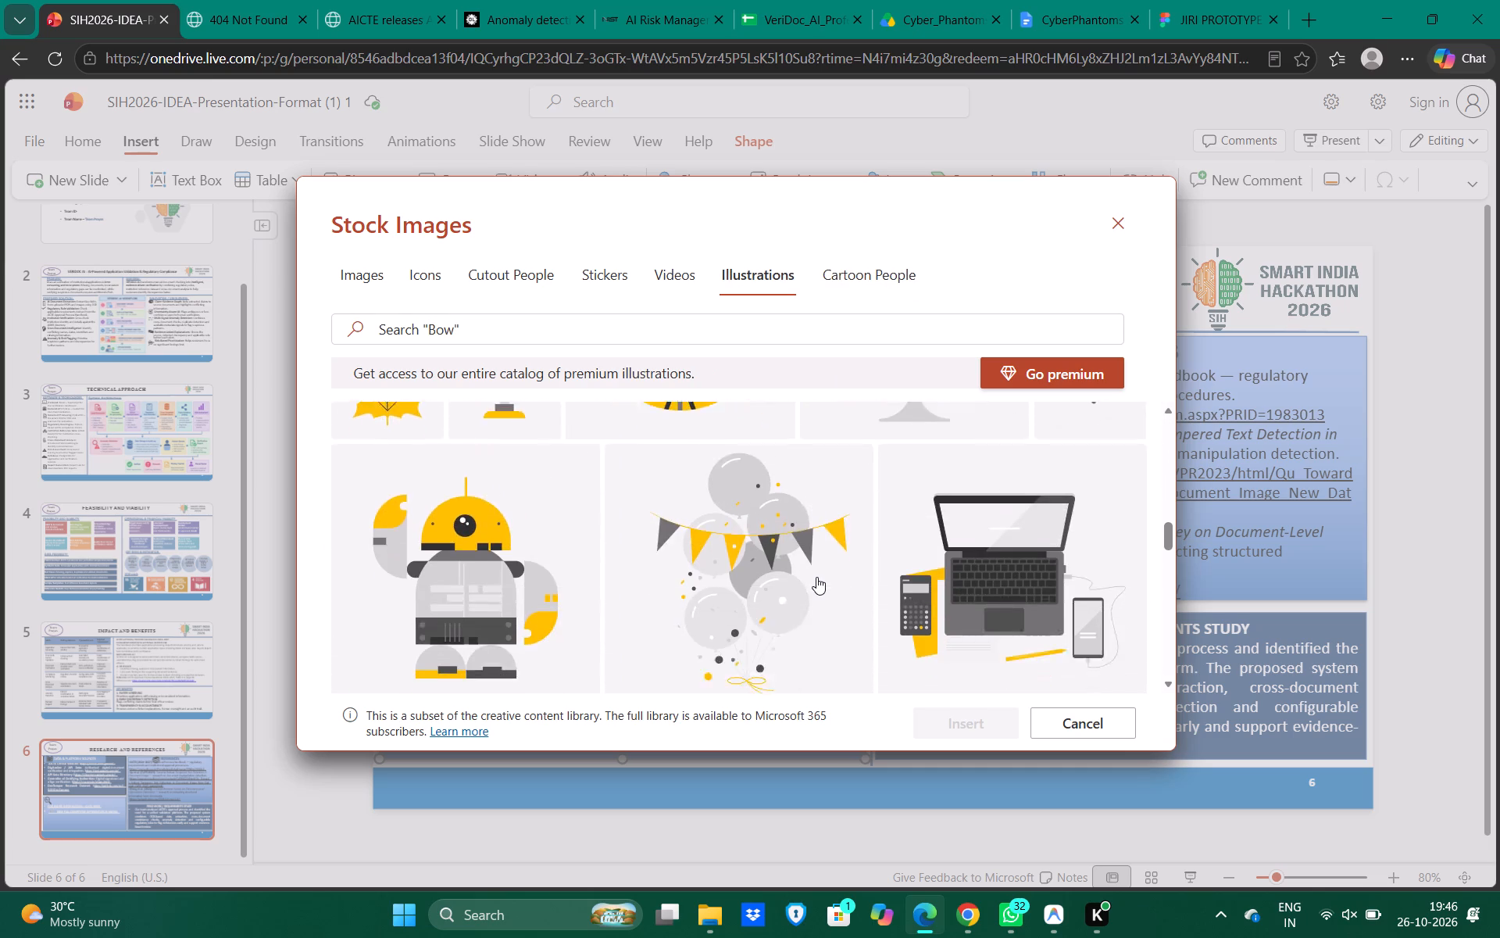
scroll(816, 577, "down", 4)
scroll(879, 464, "up", 2)
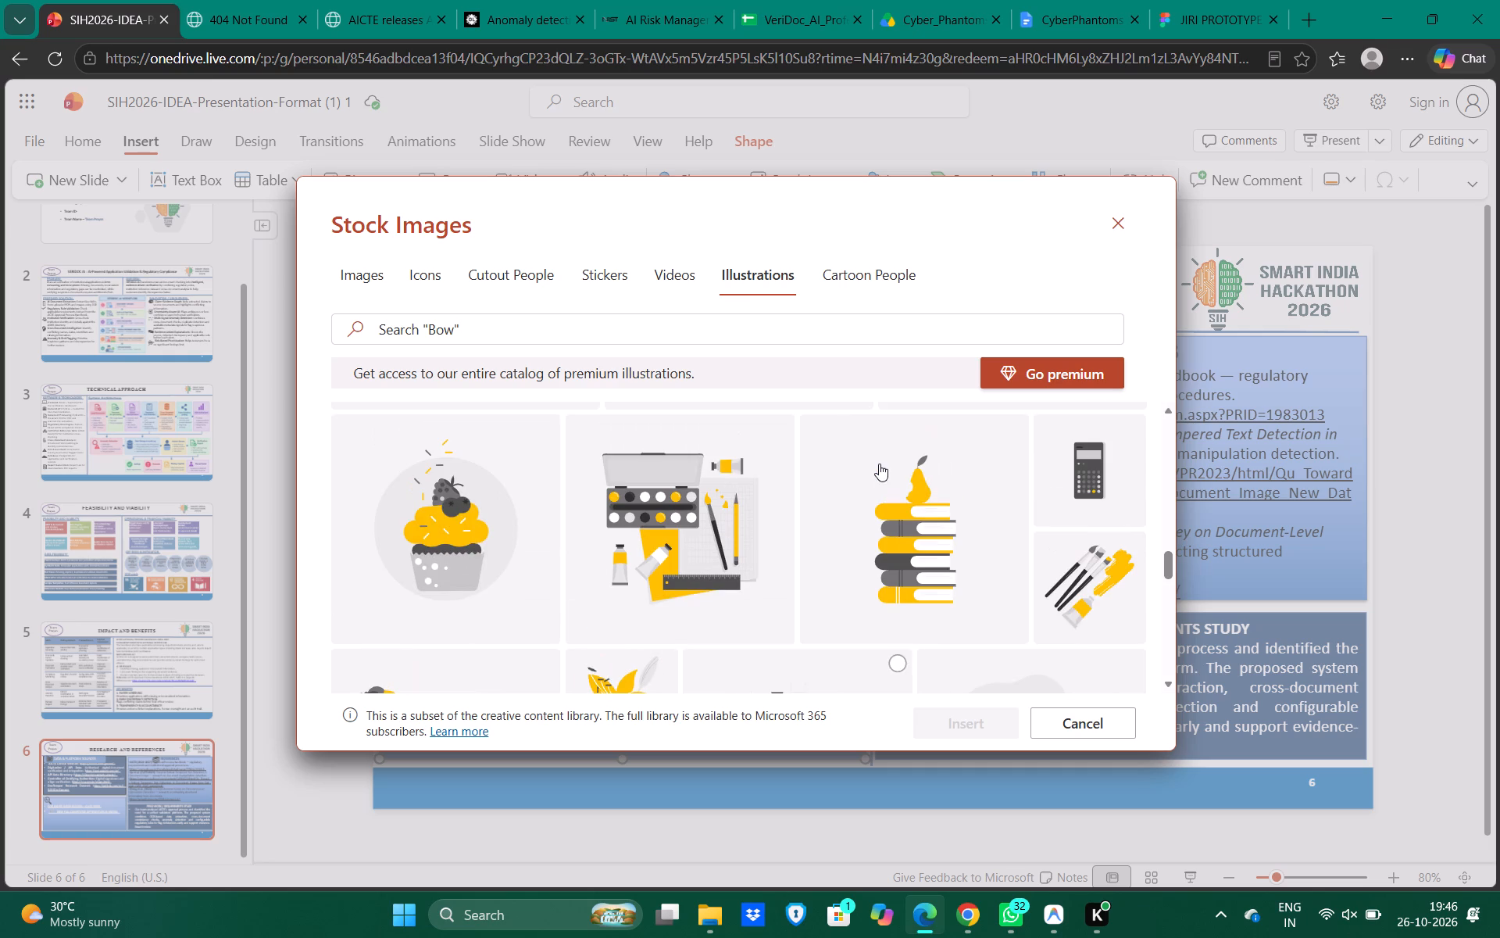
left_click(916, 529)
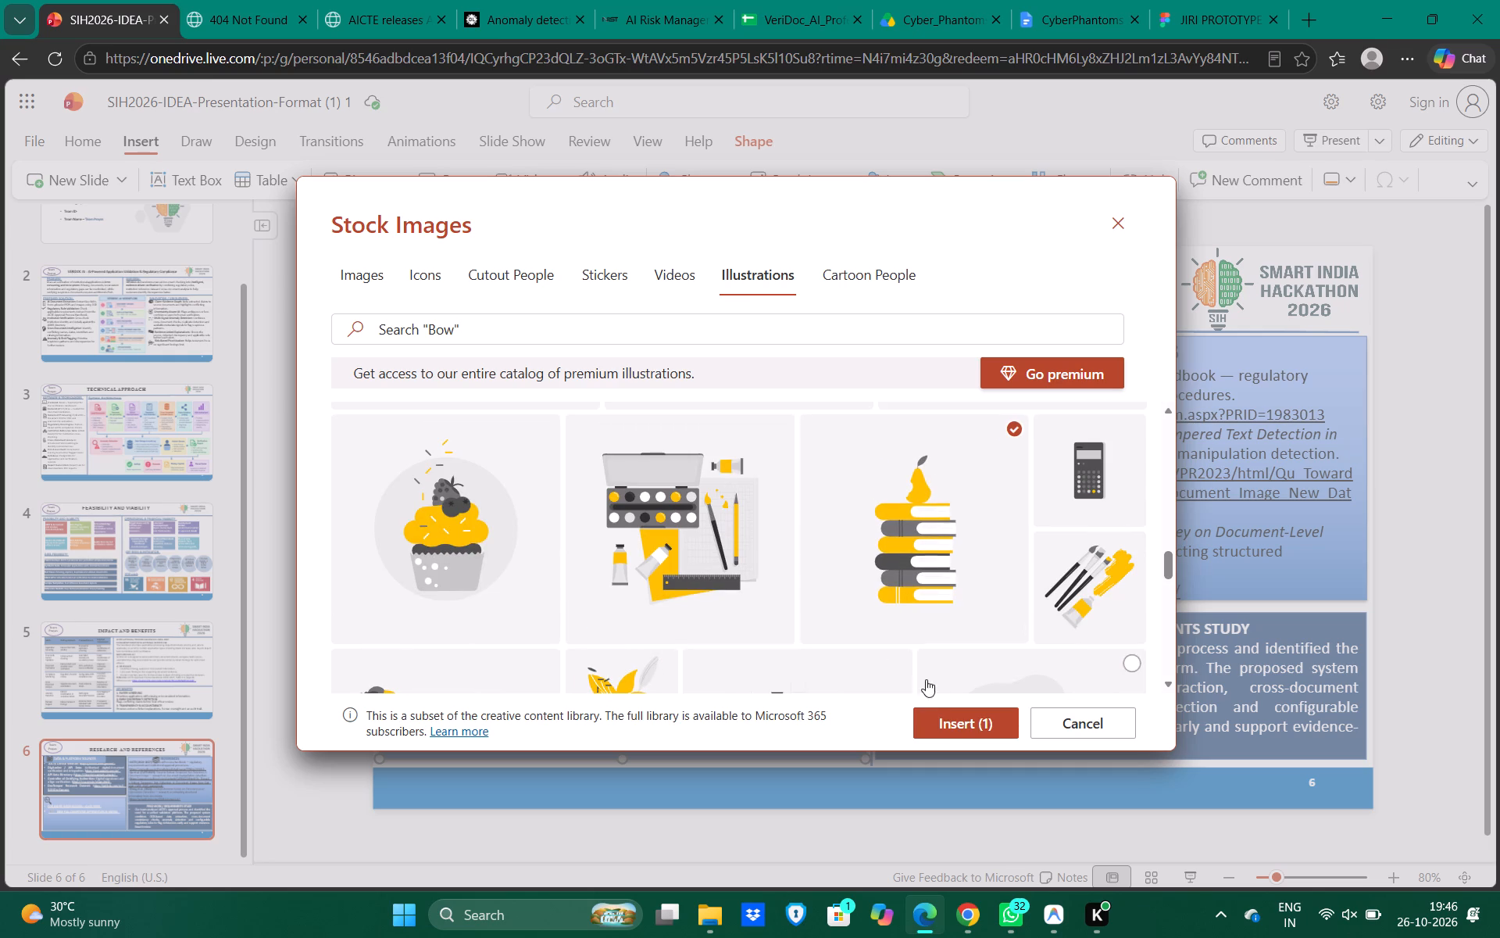
Look through the remaining stock illustrations and search them for research.
scroll(923, 586, "down", 3)
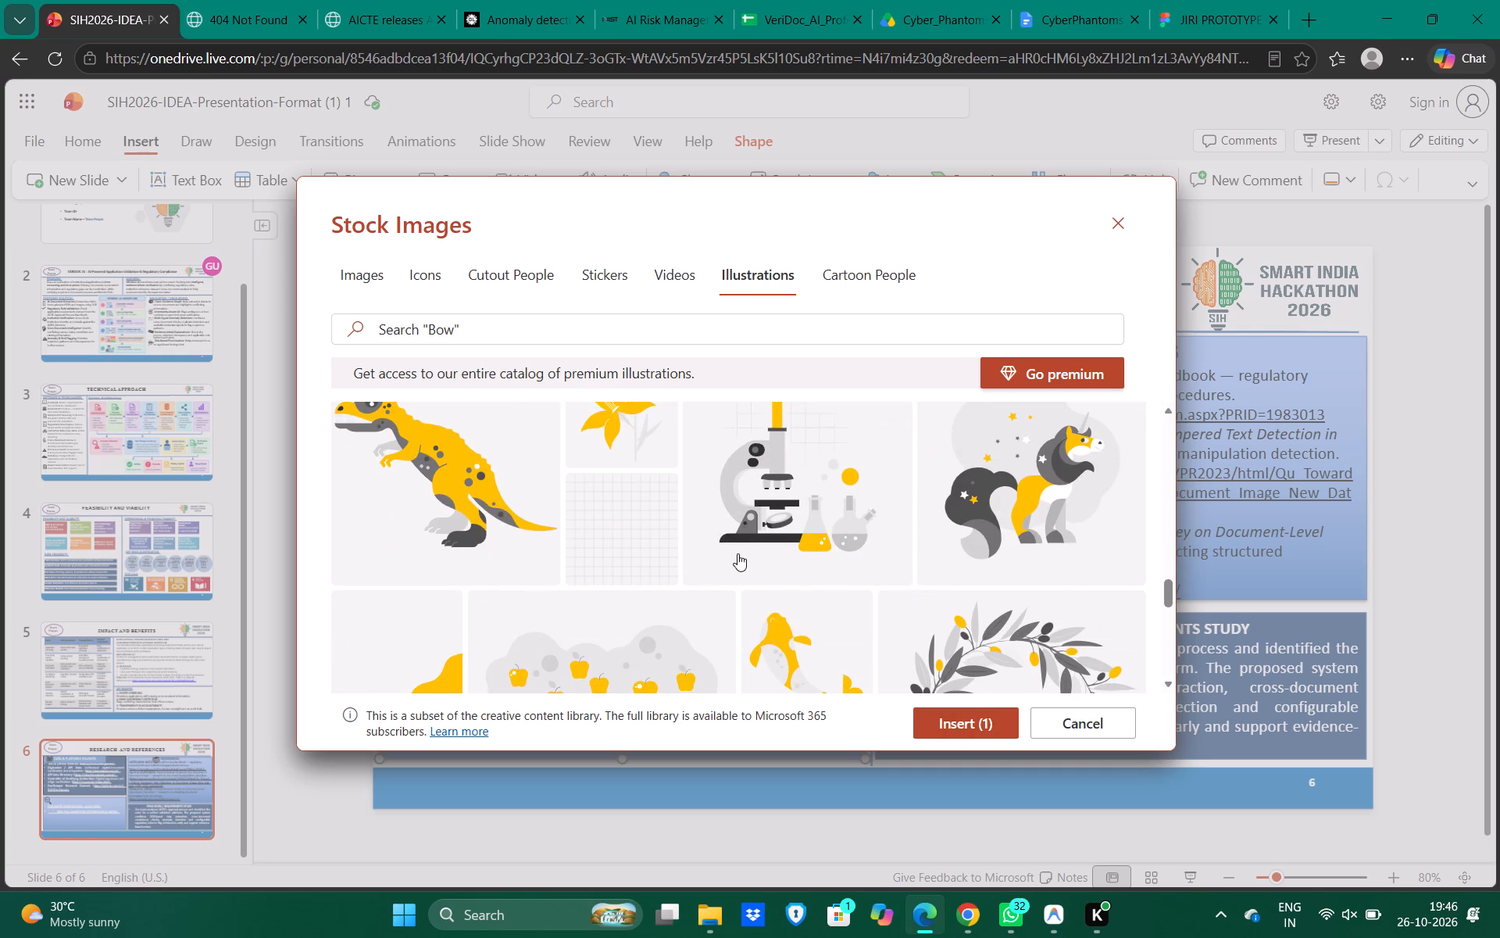
scroll(684, 524, "down", 2)
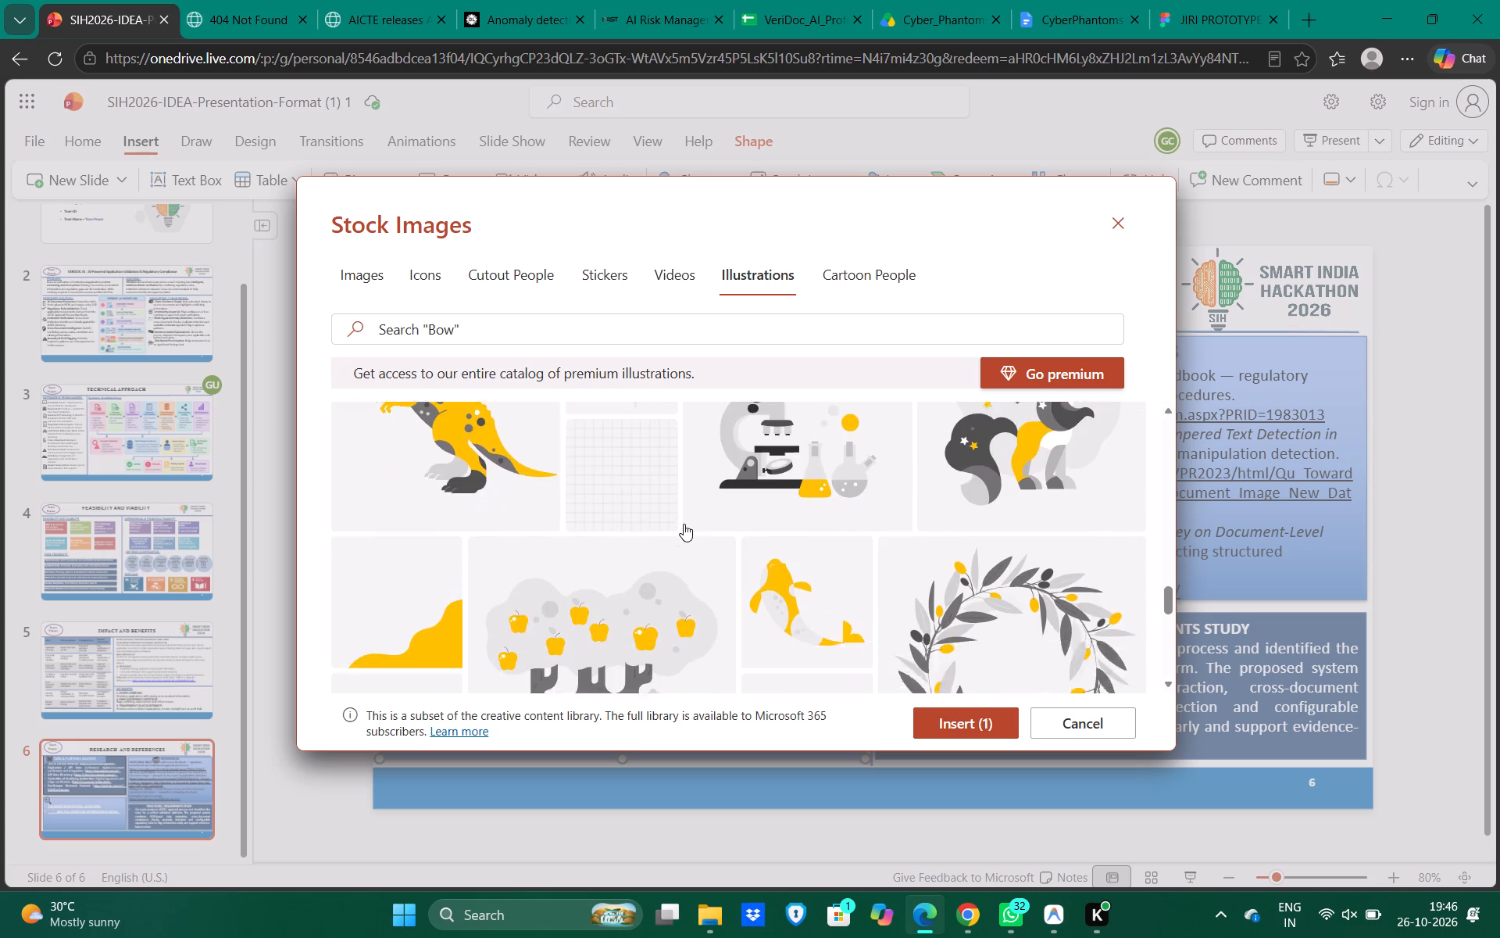
scroll(684, 524, "down", 1)
scroll(684, 524, "up", 2)
scroll(684, 524, "down", 6)
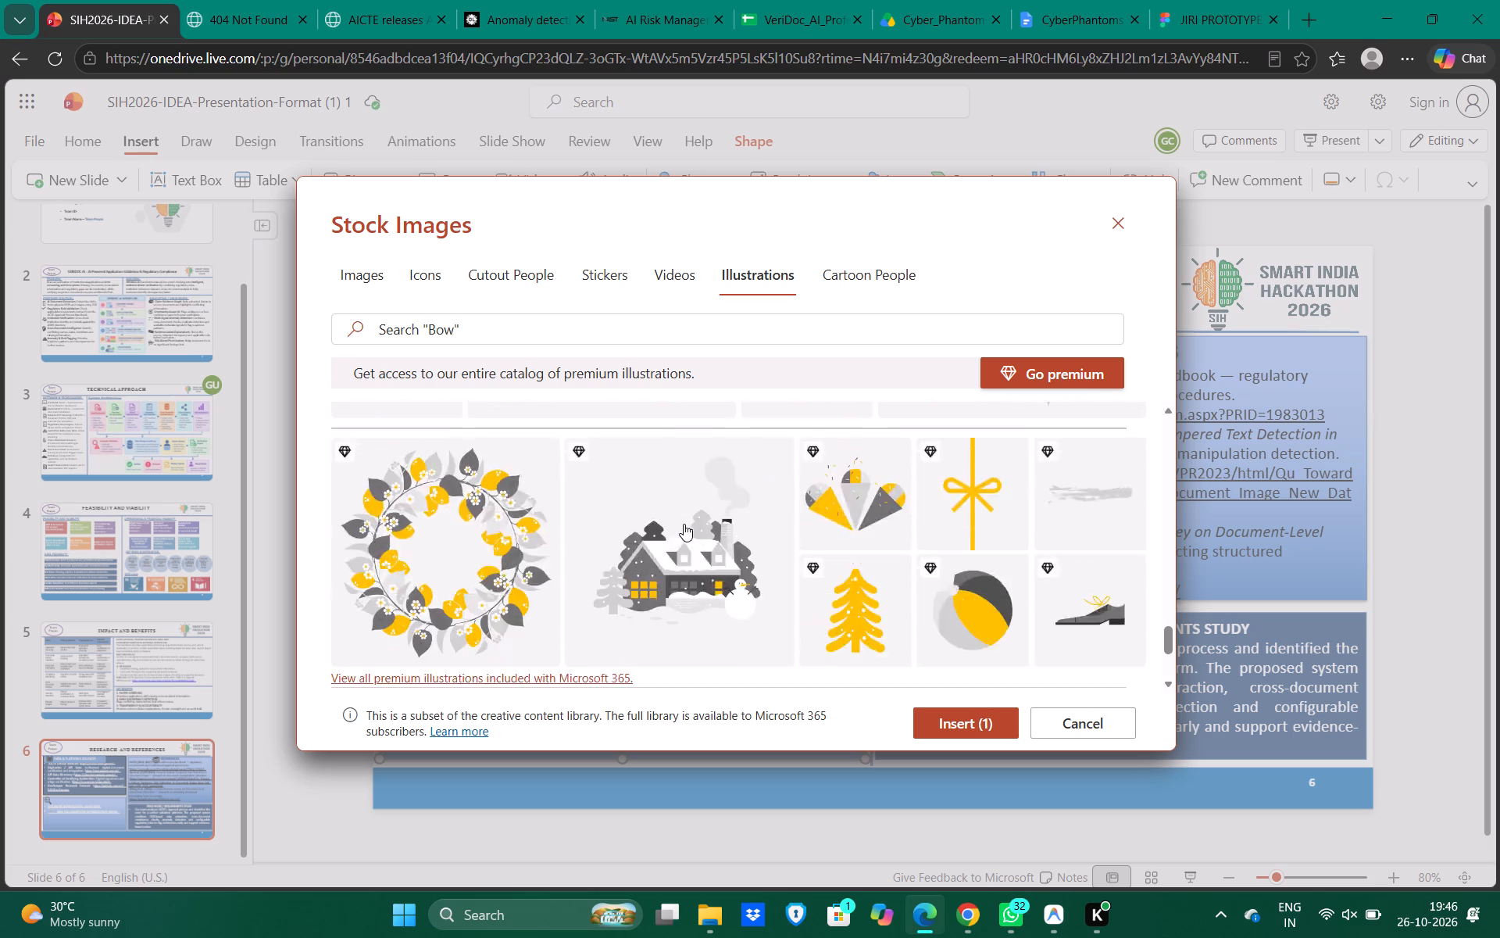
scroll(684, 524, "down", 2)
left_click(538, 335)
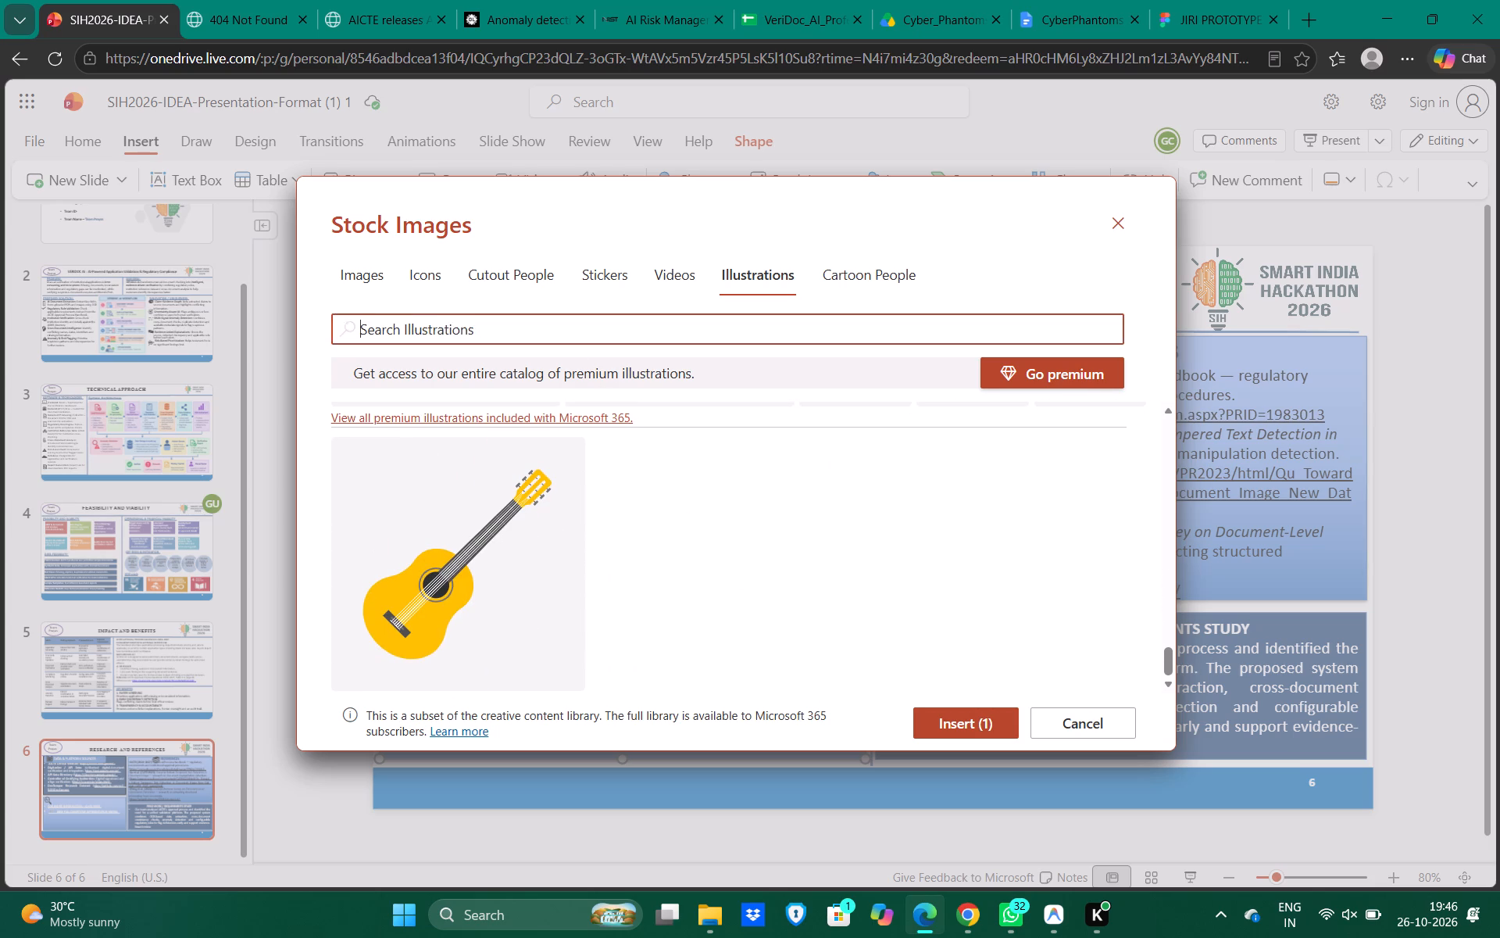
type("research")
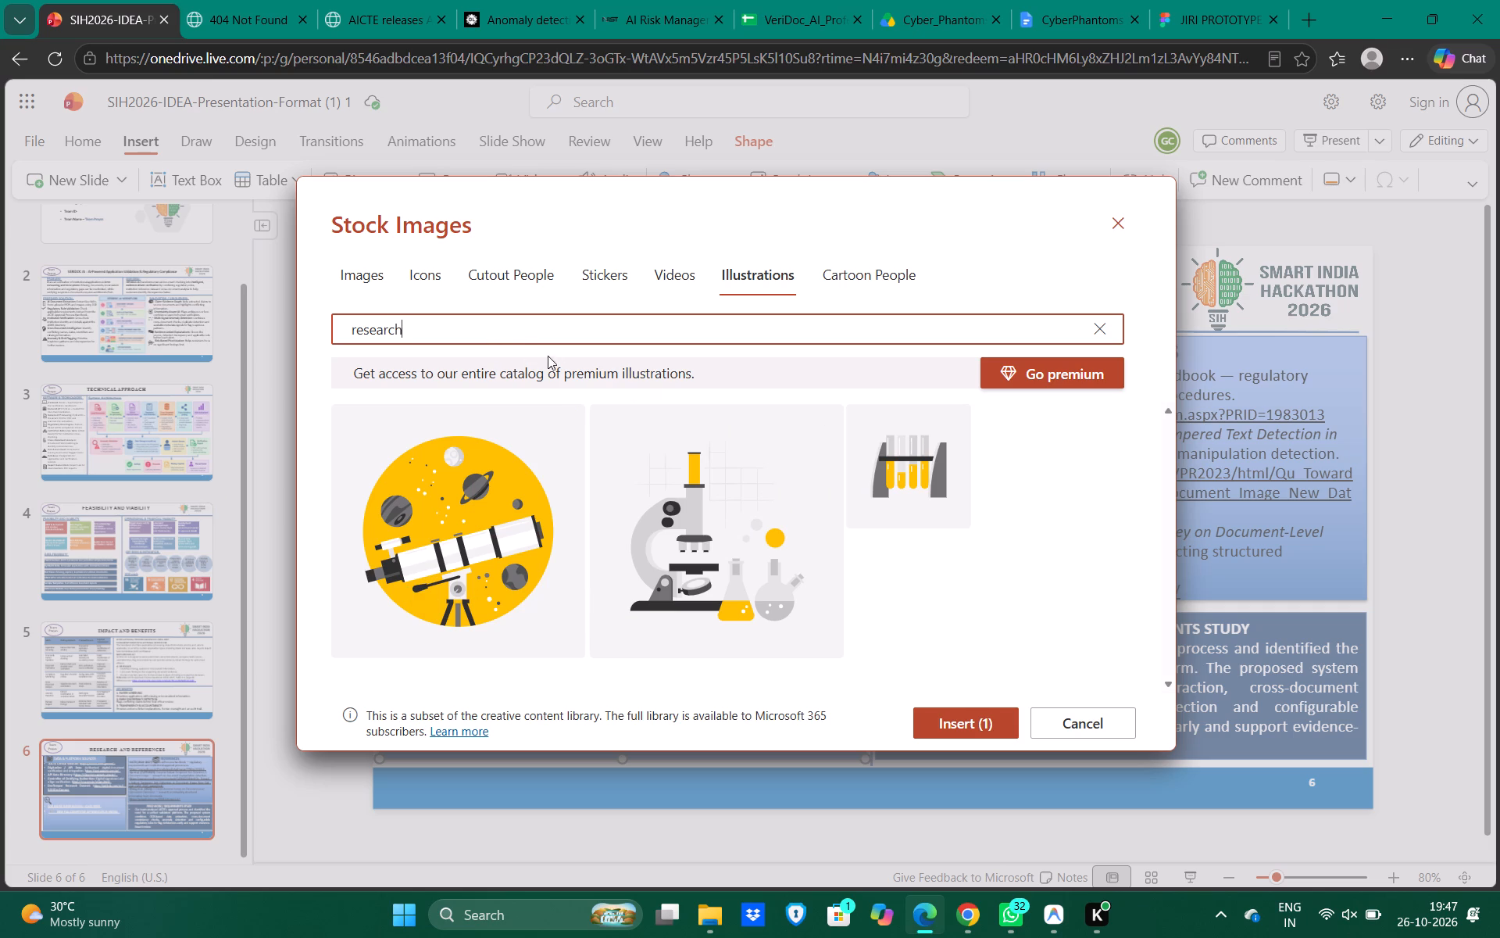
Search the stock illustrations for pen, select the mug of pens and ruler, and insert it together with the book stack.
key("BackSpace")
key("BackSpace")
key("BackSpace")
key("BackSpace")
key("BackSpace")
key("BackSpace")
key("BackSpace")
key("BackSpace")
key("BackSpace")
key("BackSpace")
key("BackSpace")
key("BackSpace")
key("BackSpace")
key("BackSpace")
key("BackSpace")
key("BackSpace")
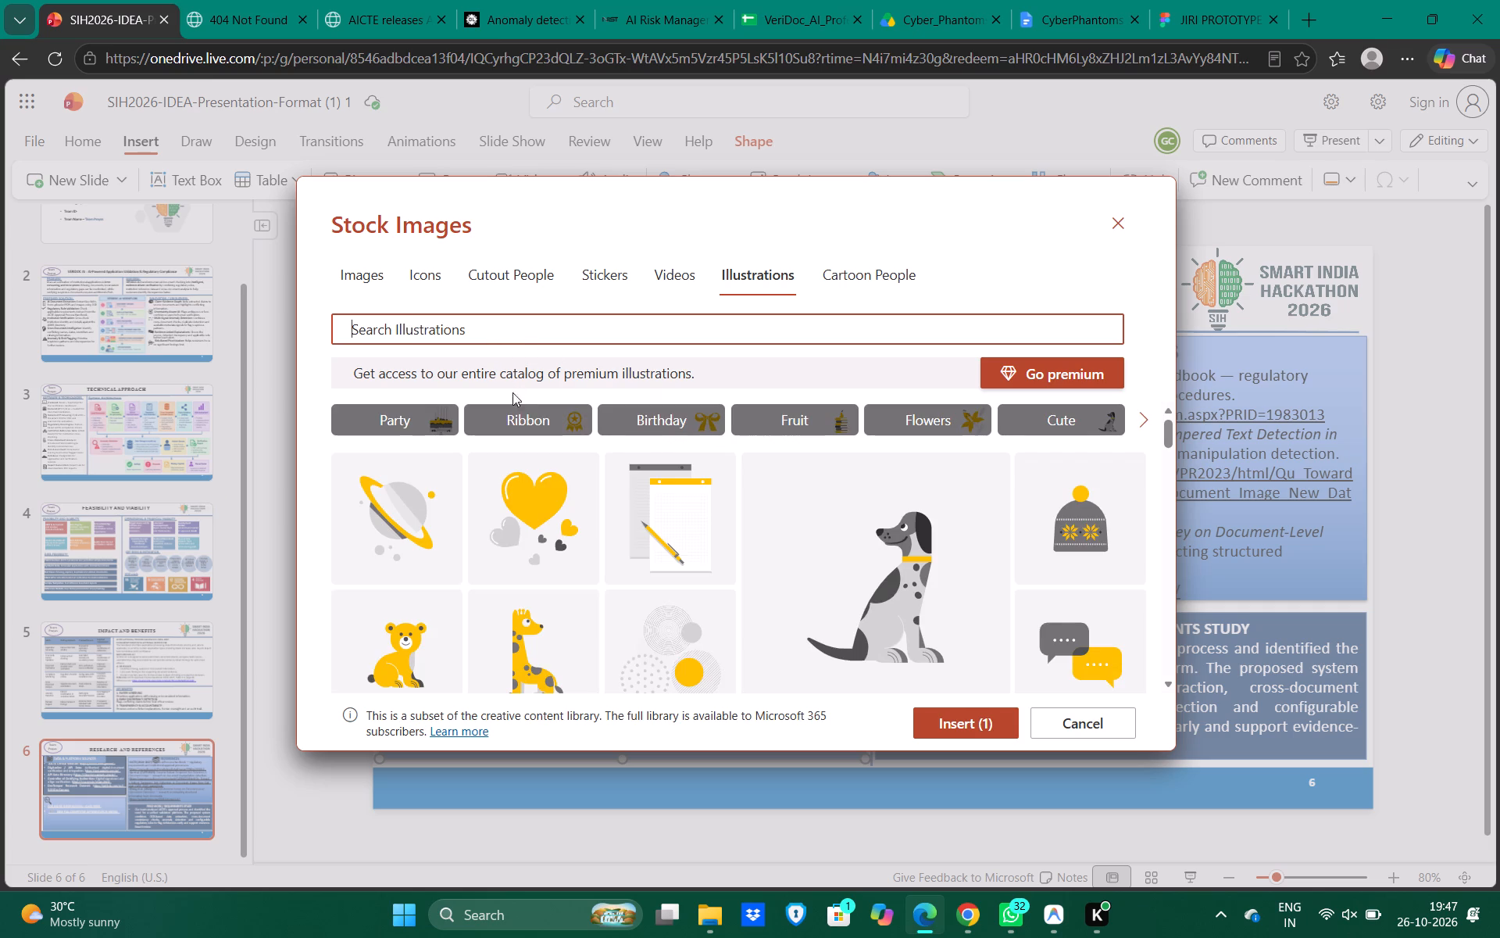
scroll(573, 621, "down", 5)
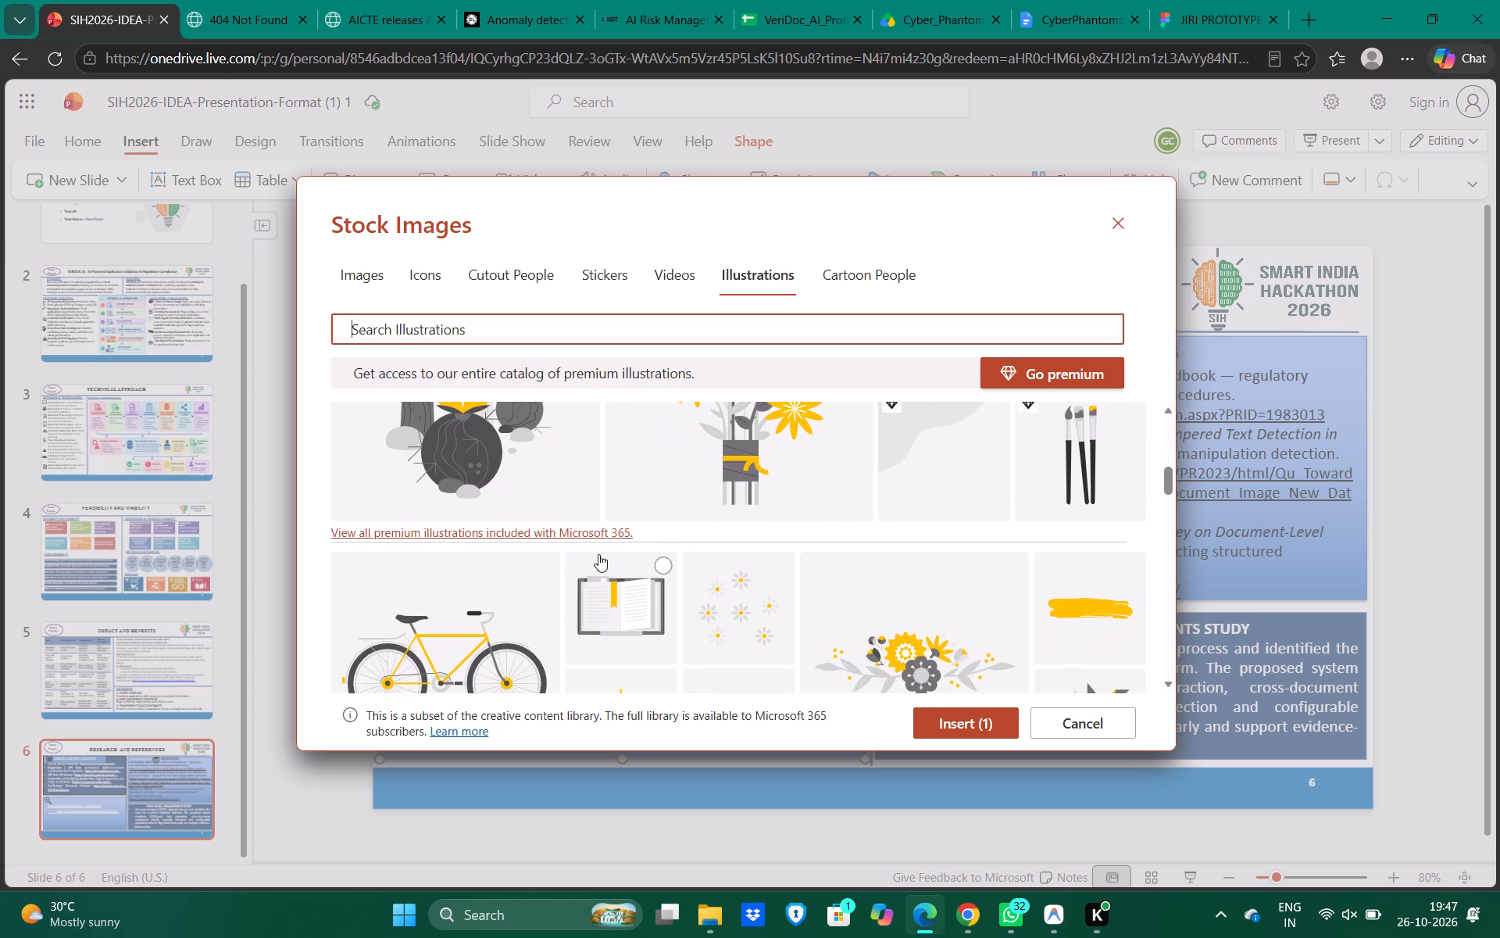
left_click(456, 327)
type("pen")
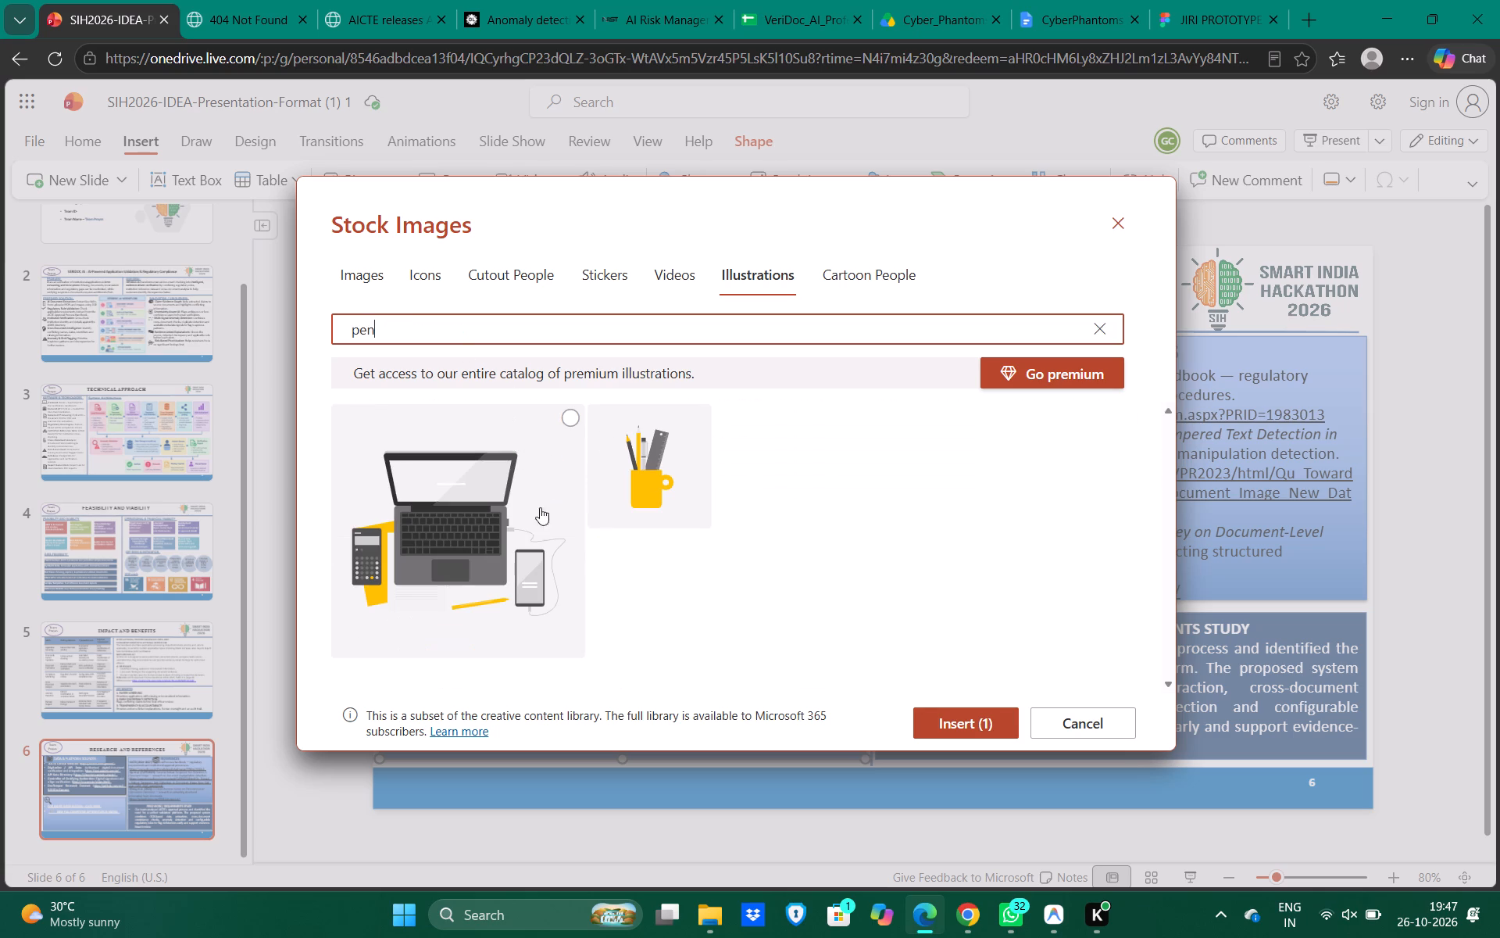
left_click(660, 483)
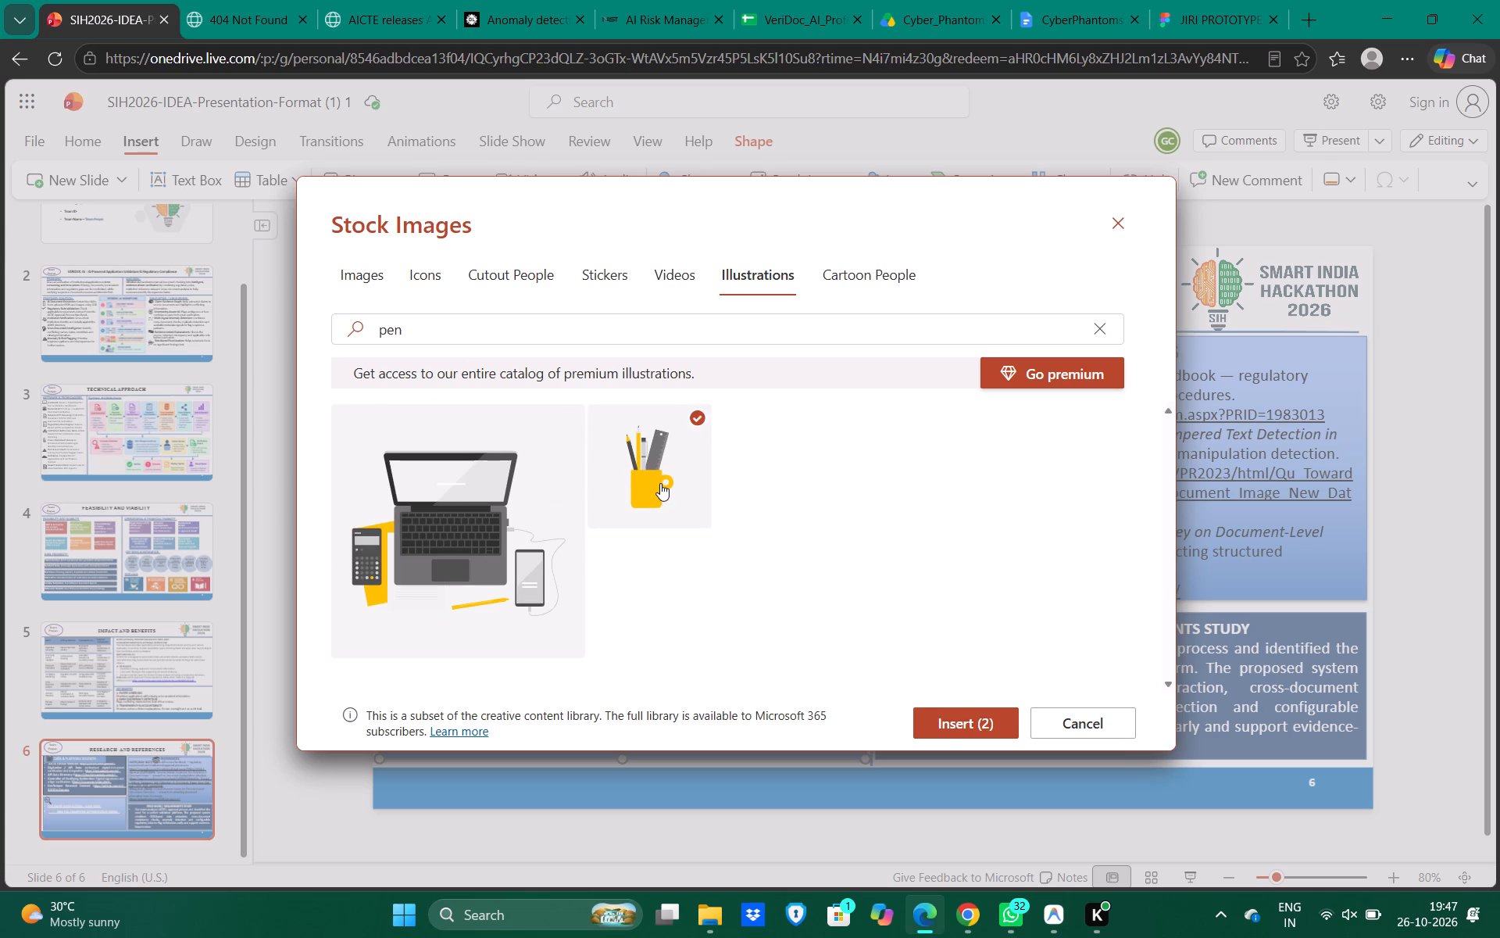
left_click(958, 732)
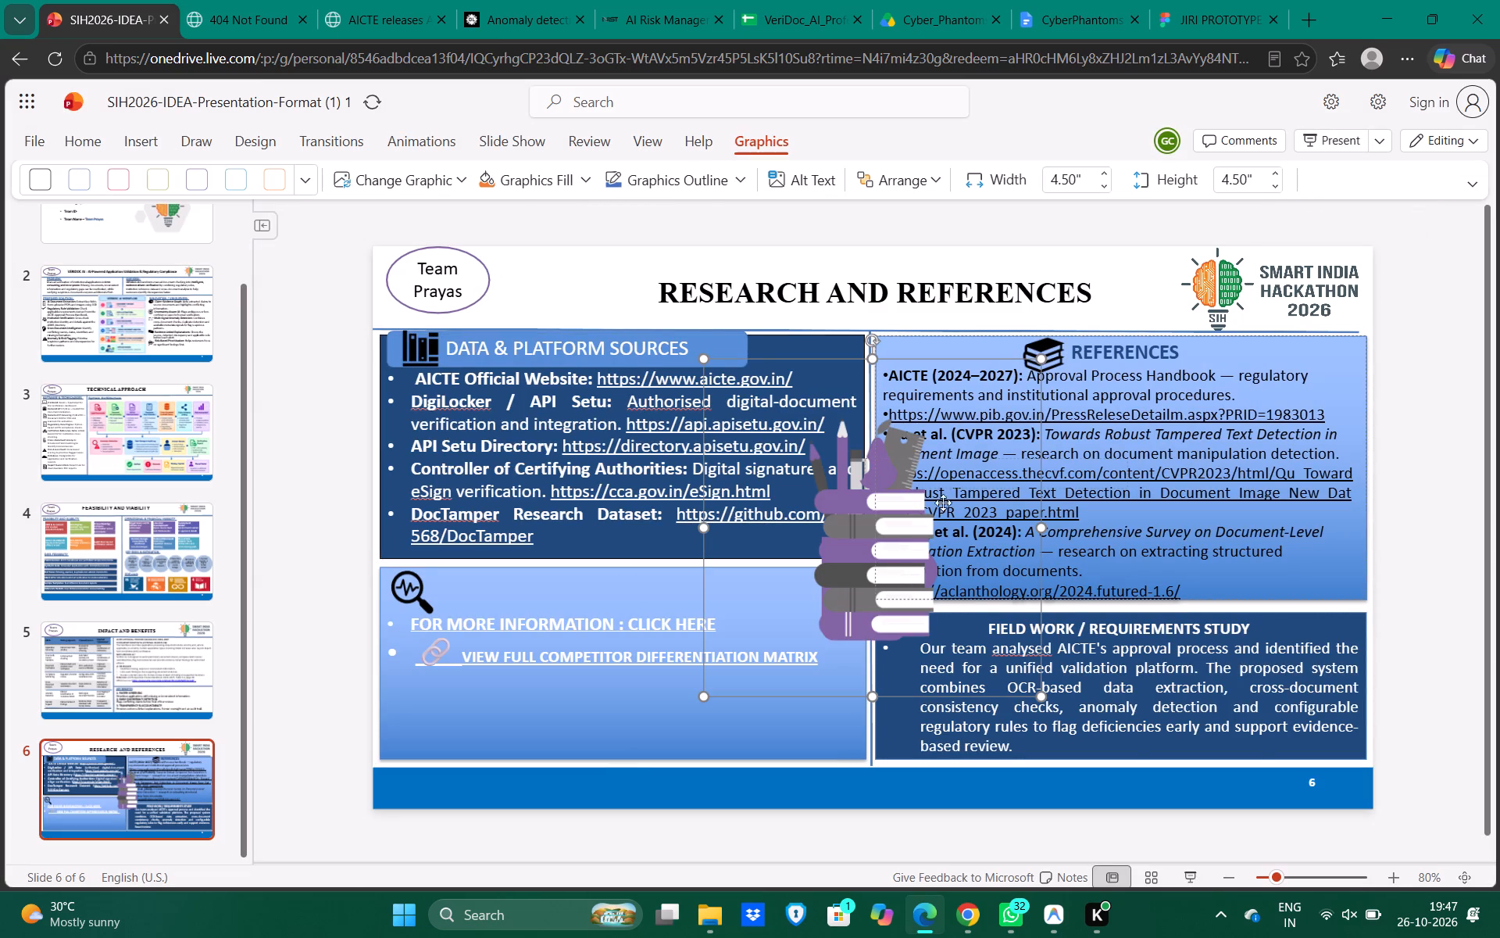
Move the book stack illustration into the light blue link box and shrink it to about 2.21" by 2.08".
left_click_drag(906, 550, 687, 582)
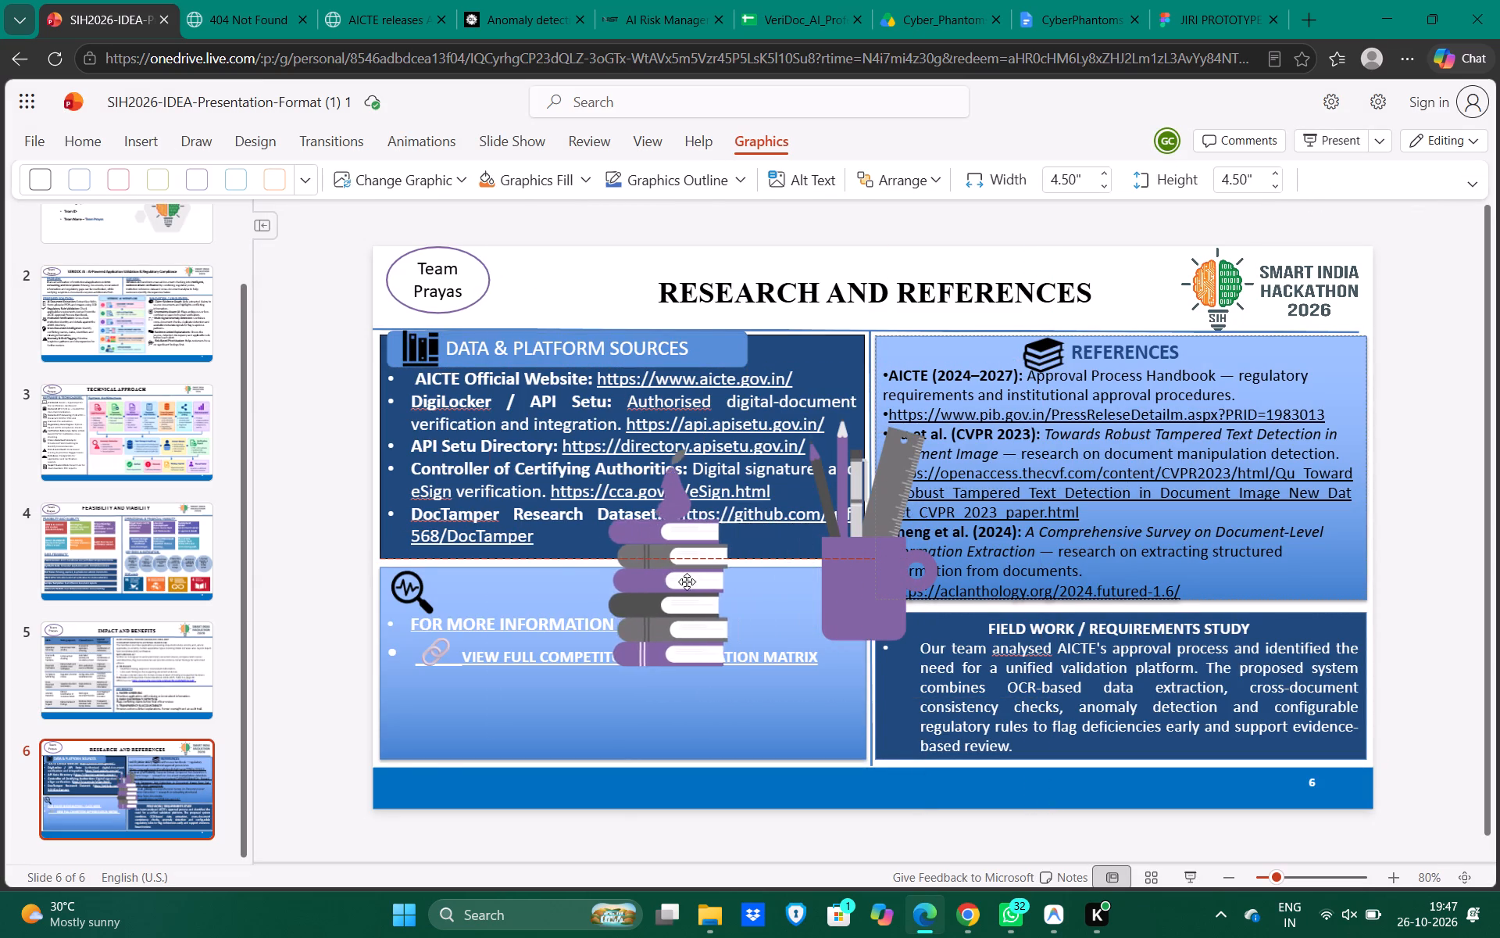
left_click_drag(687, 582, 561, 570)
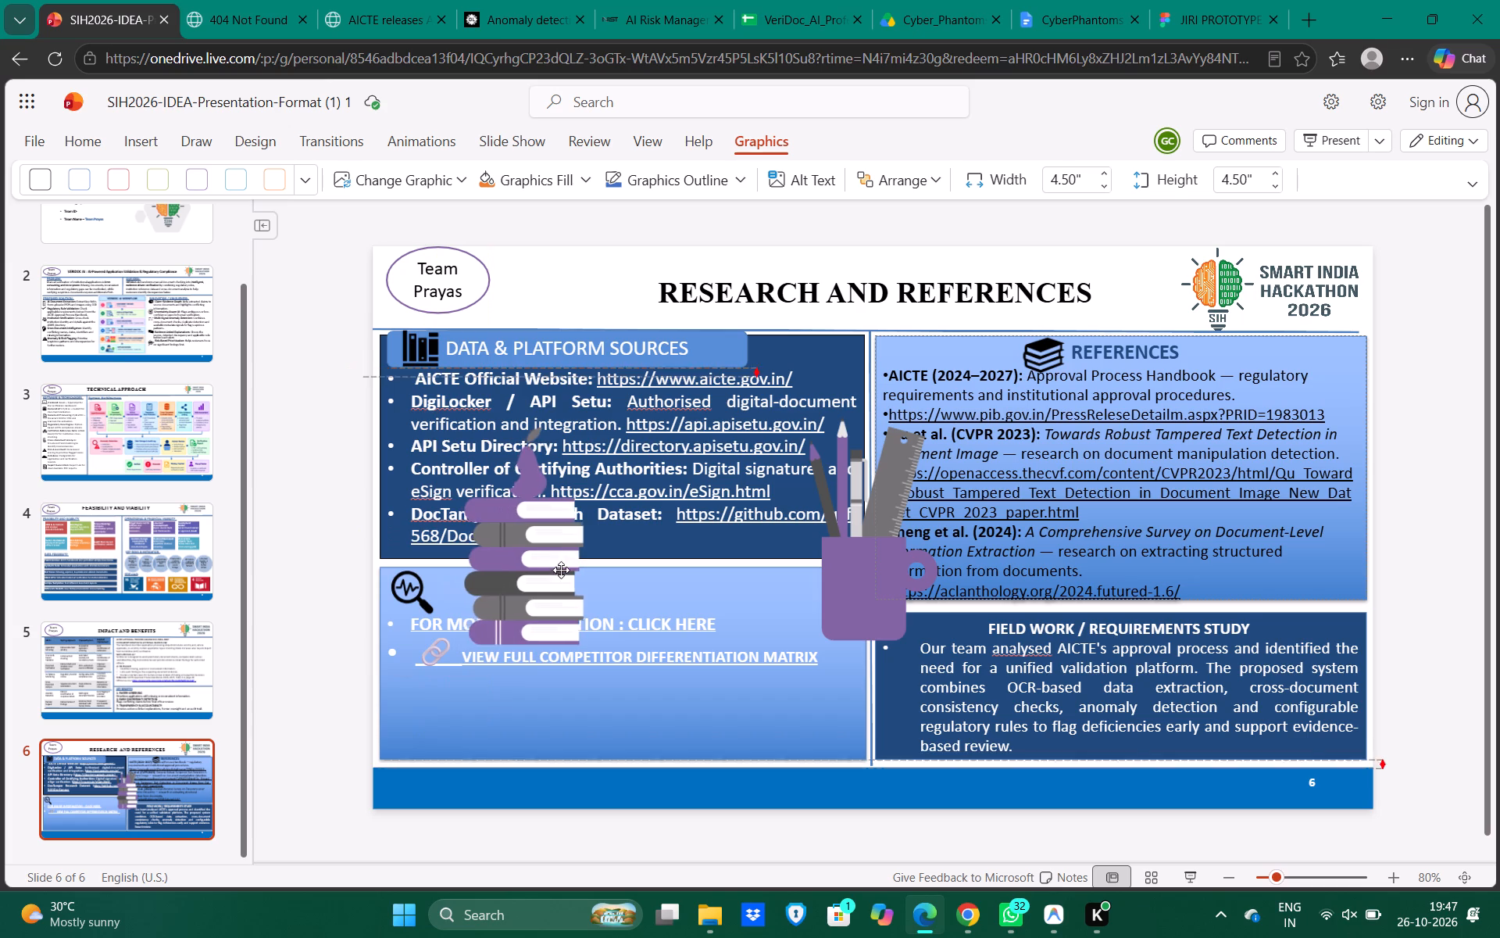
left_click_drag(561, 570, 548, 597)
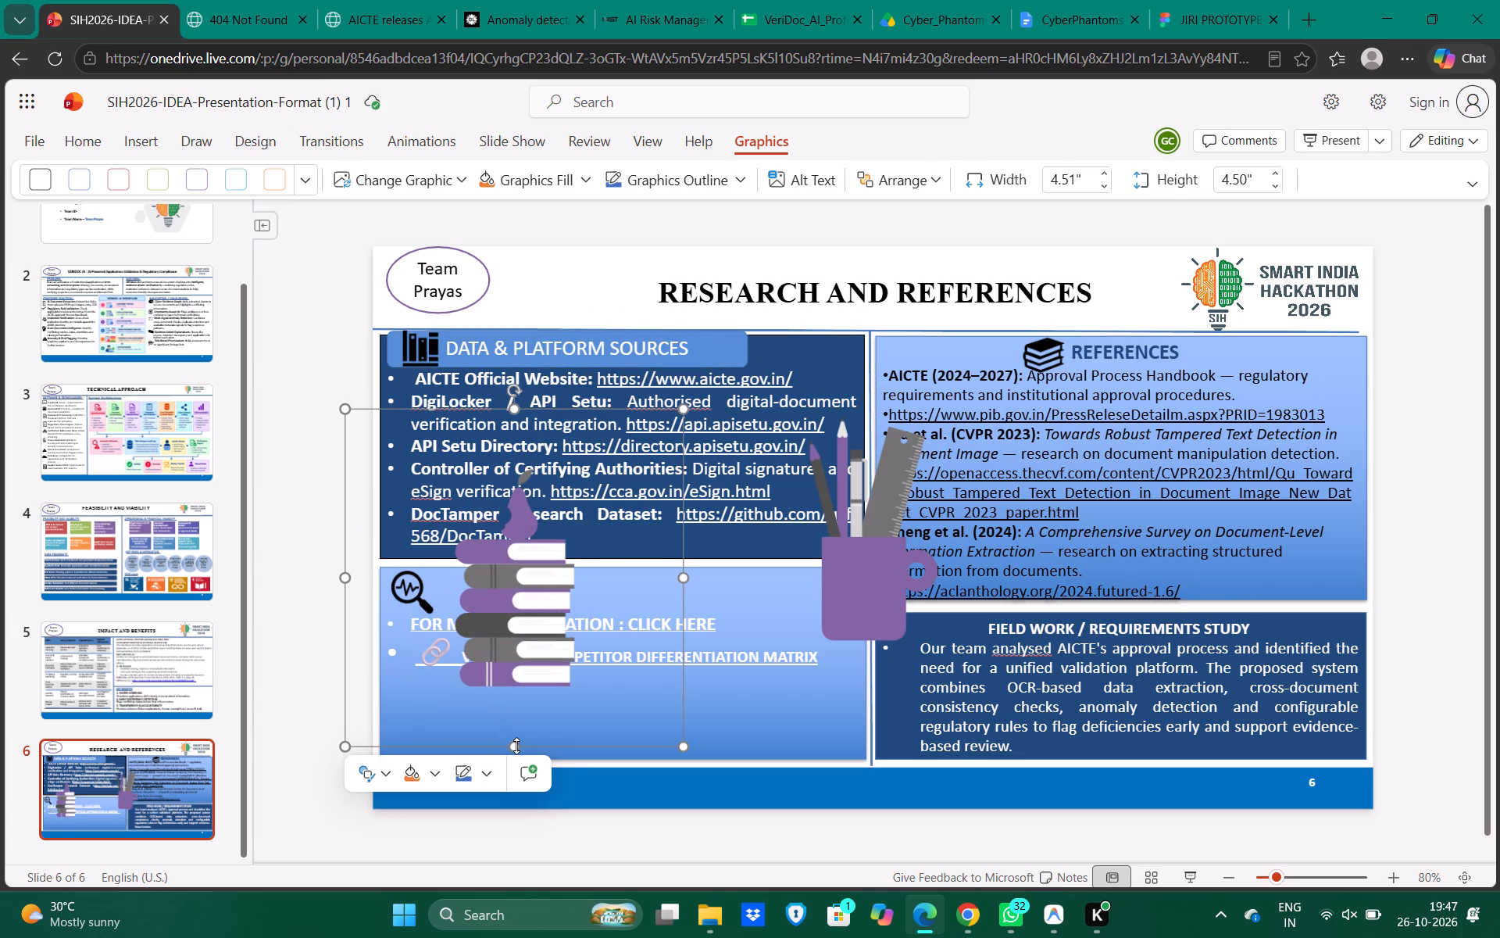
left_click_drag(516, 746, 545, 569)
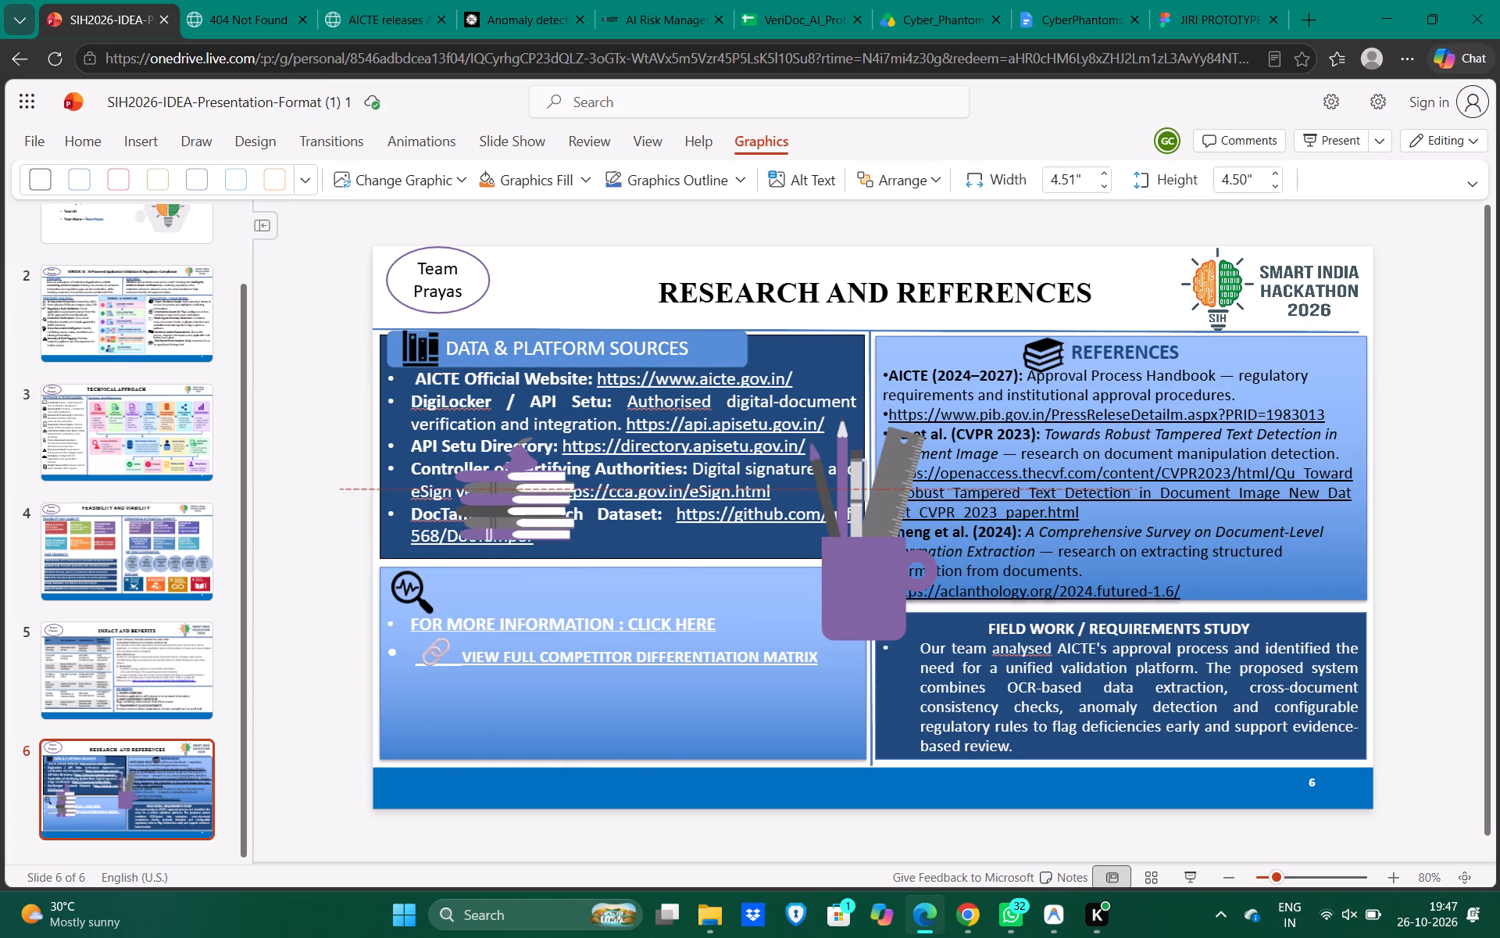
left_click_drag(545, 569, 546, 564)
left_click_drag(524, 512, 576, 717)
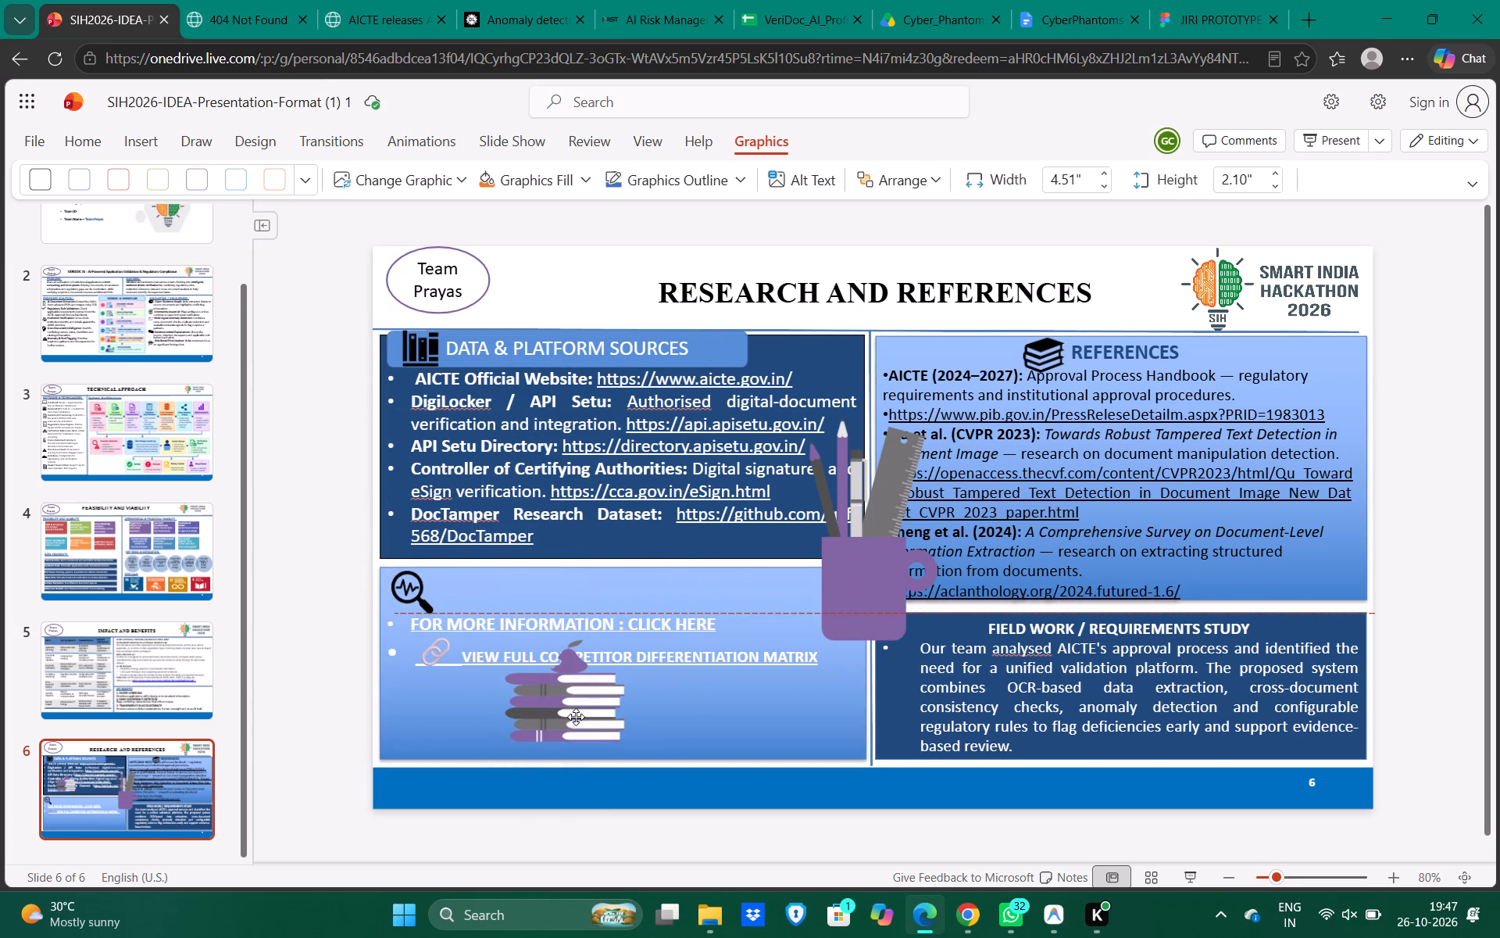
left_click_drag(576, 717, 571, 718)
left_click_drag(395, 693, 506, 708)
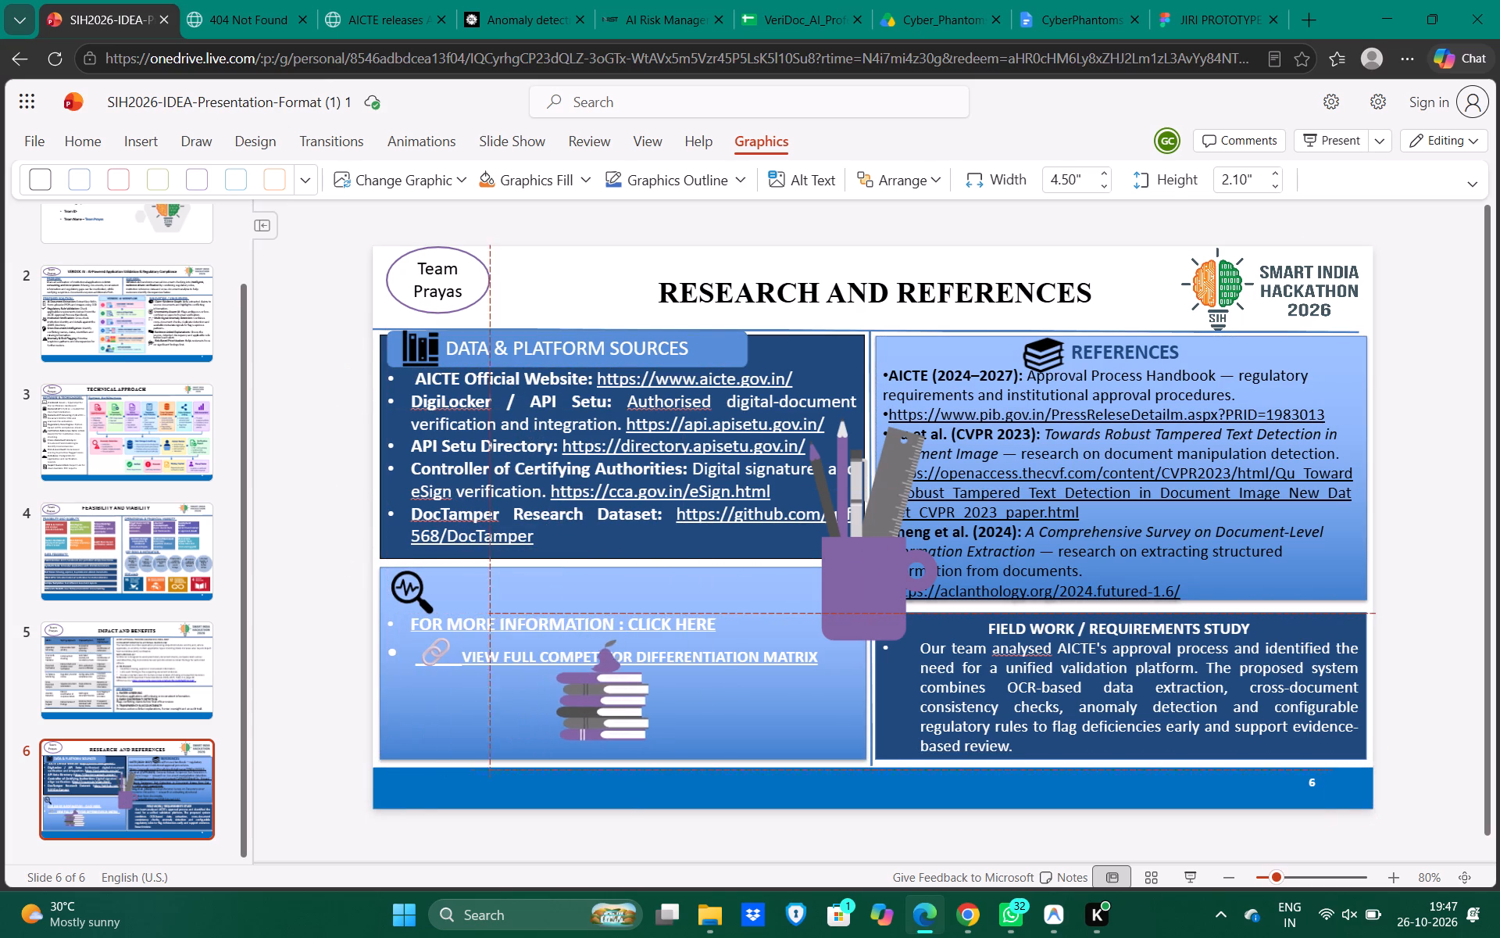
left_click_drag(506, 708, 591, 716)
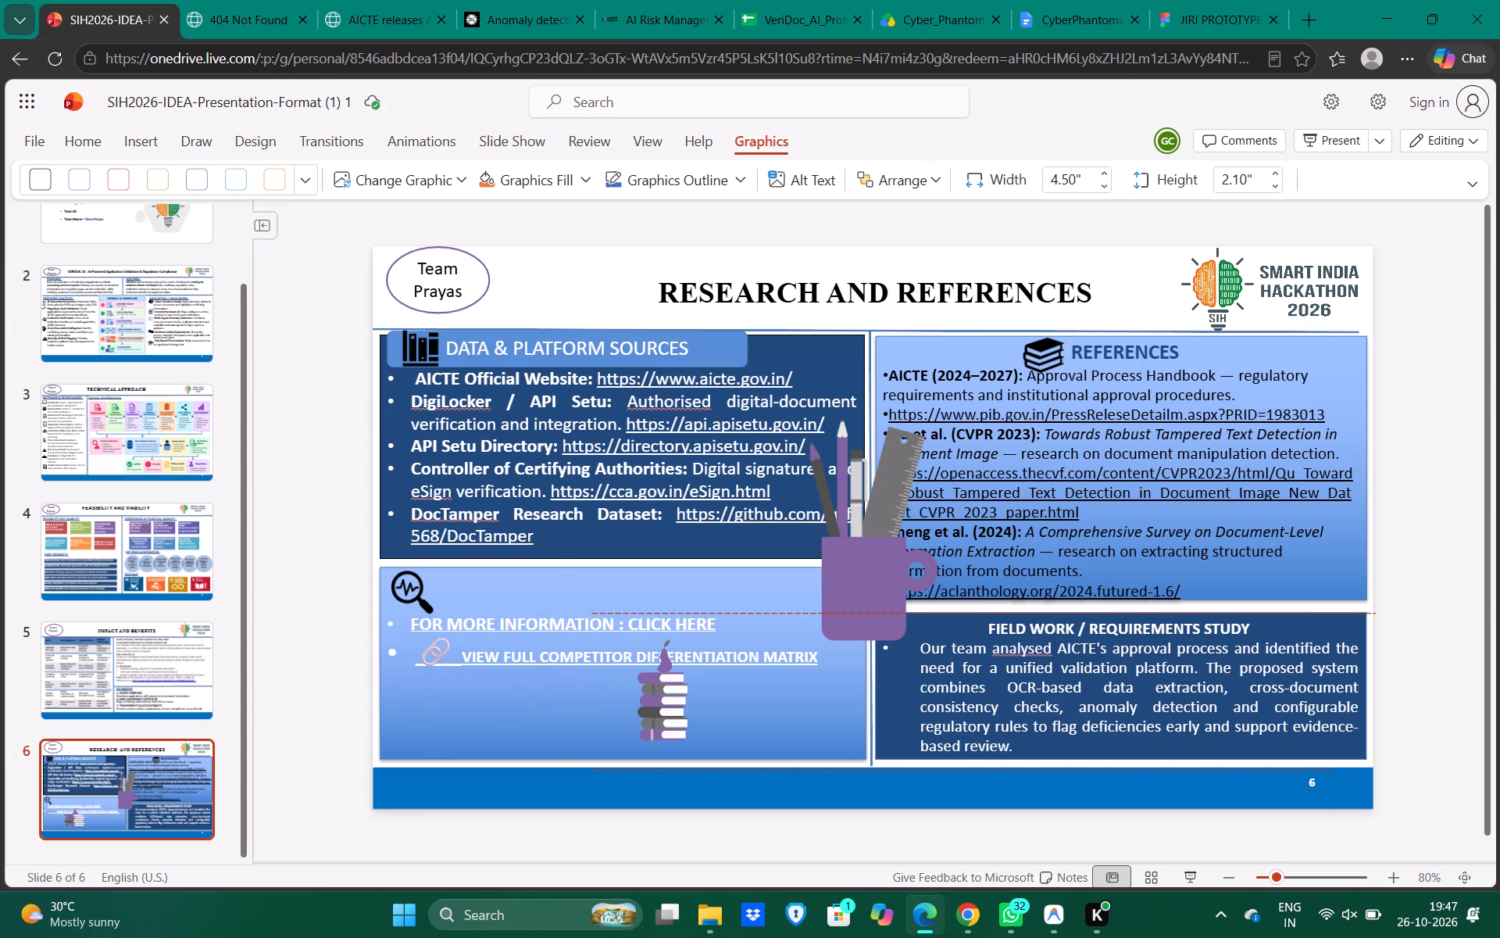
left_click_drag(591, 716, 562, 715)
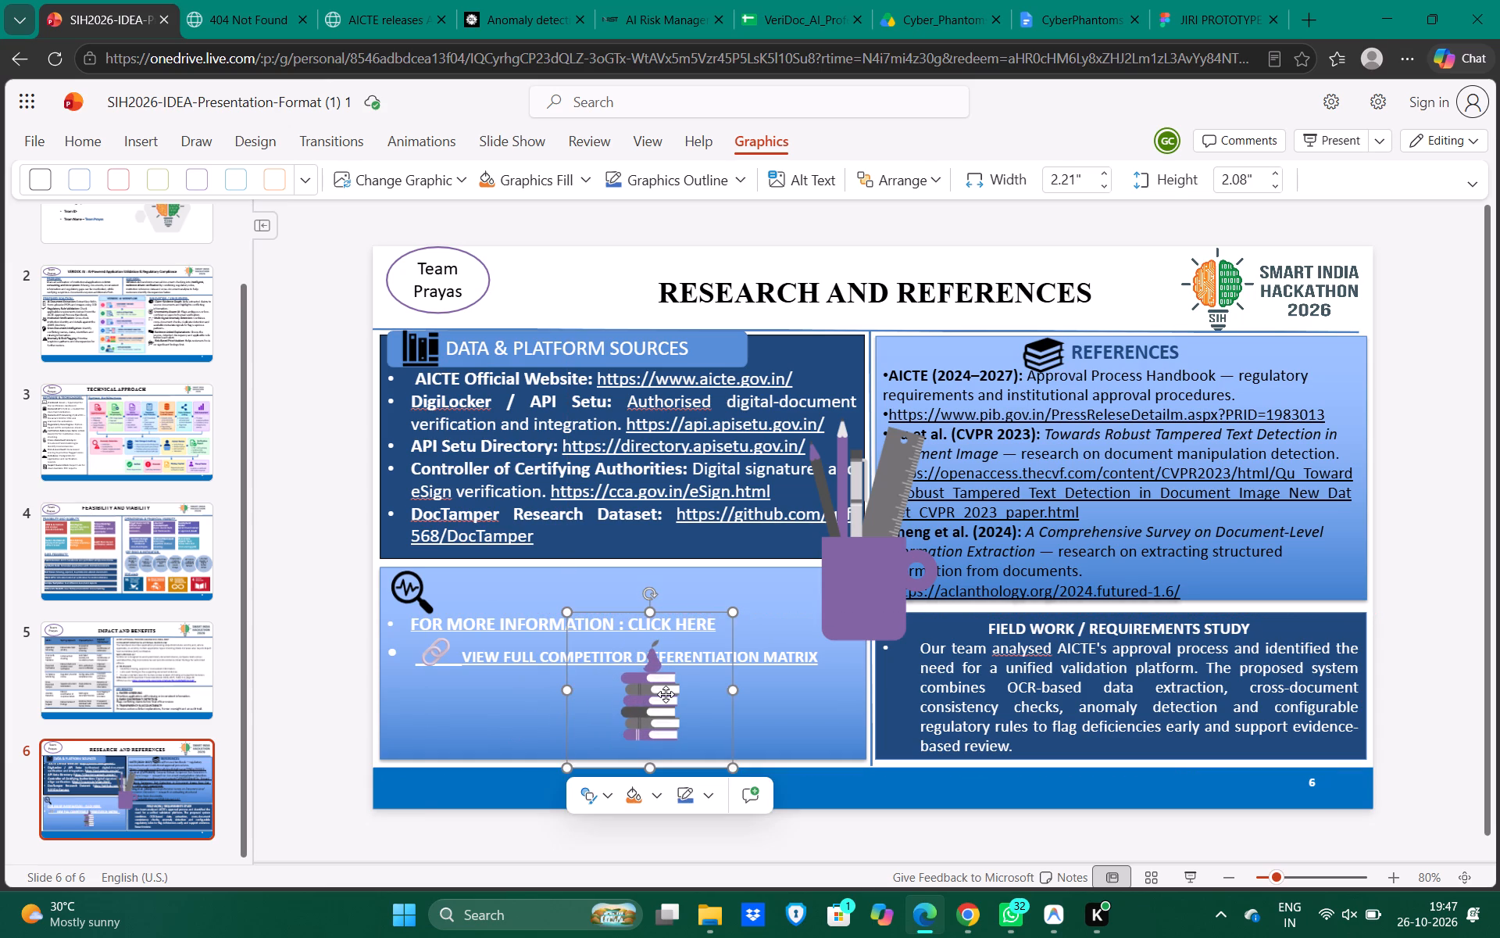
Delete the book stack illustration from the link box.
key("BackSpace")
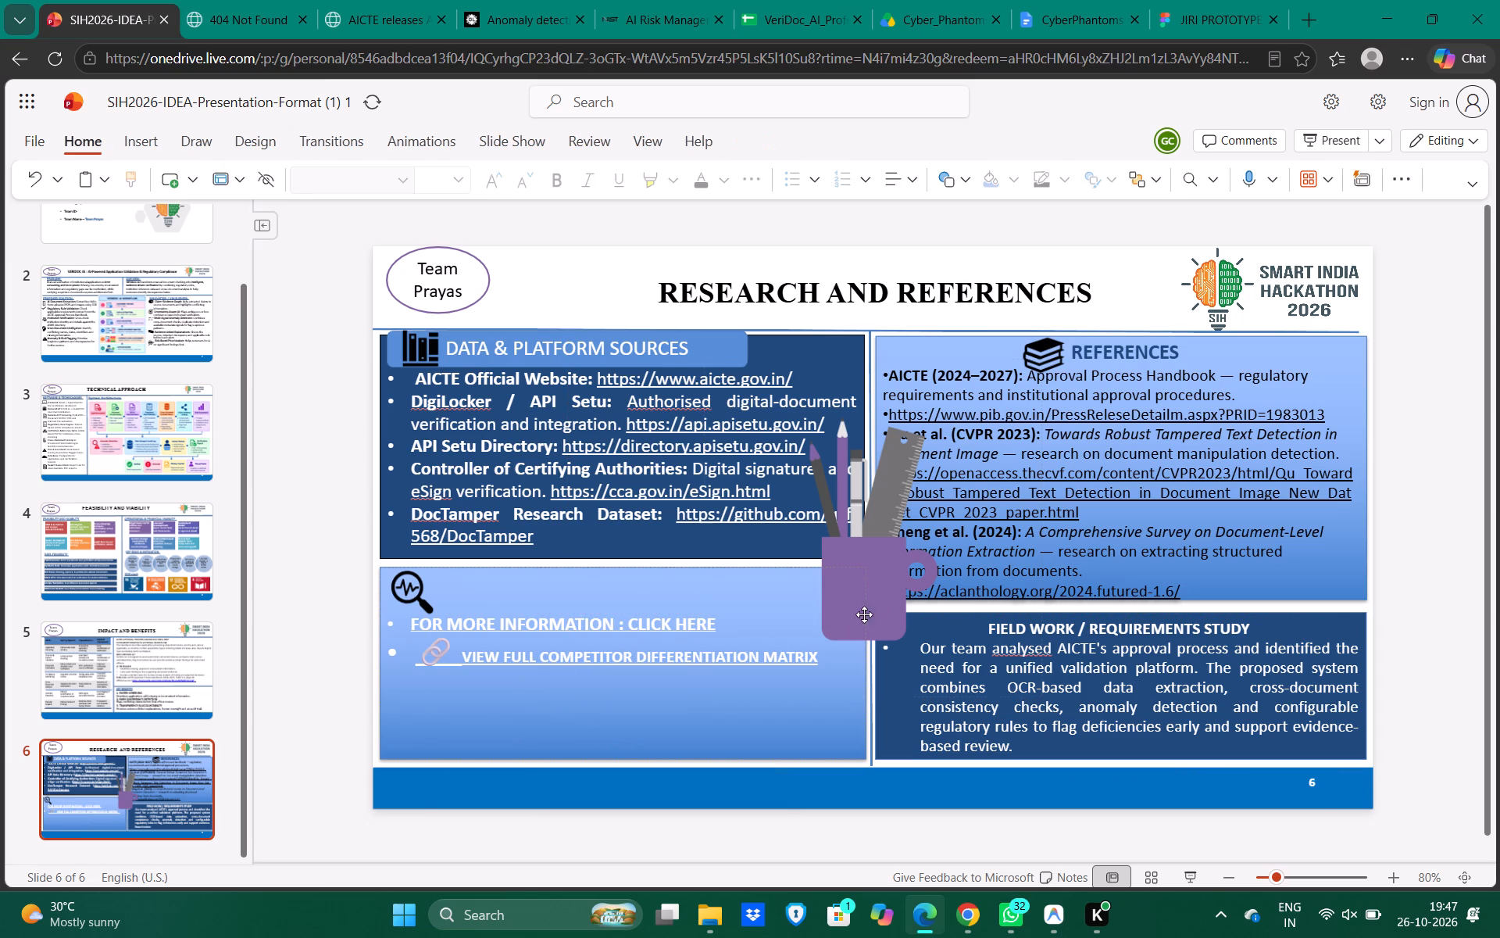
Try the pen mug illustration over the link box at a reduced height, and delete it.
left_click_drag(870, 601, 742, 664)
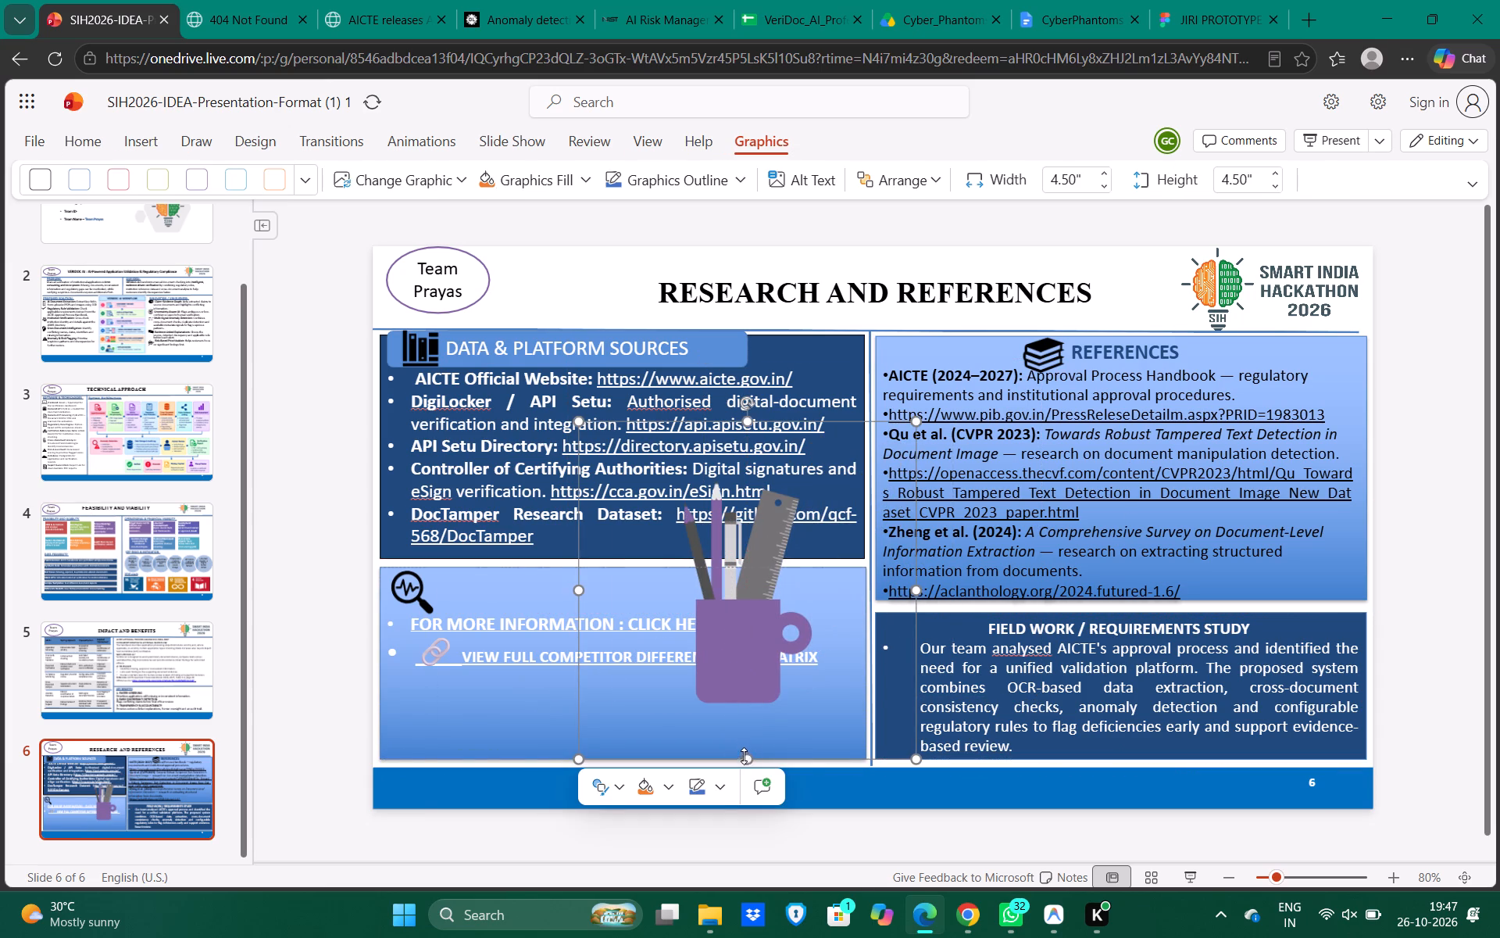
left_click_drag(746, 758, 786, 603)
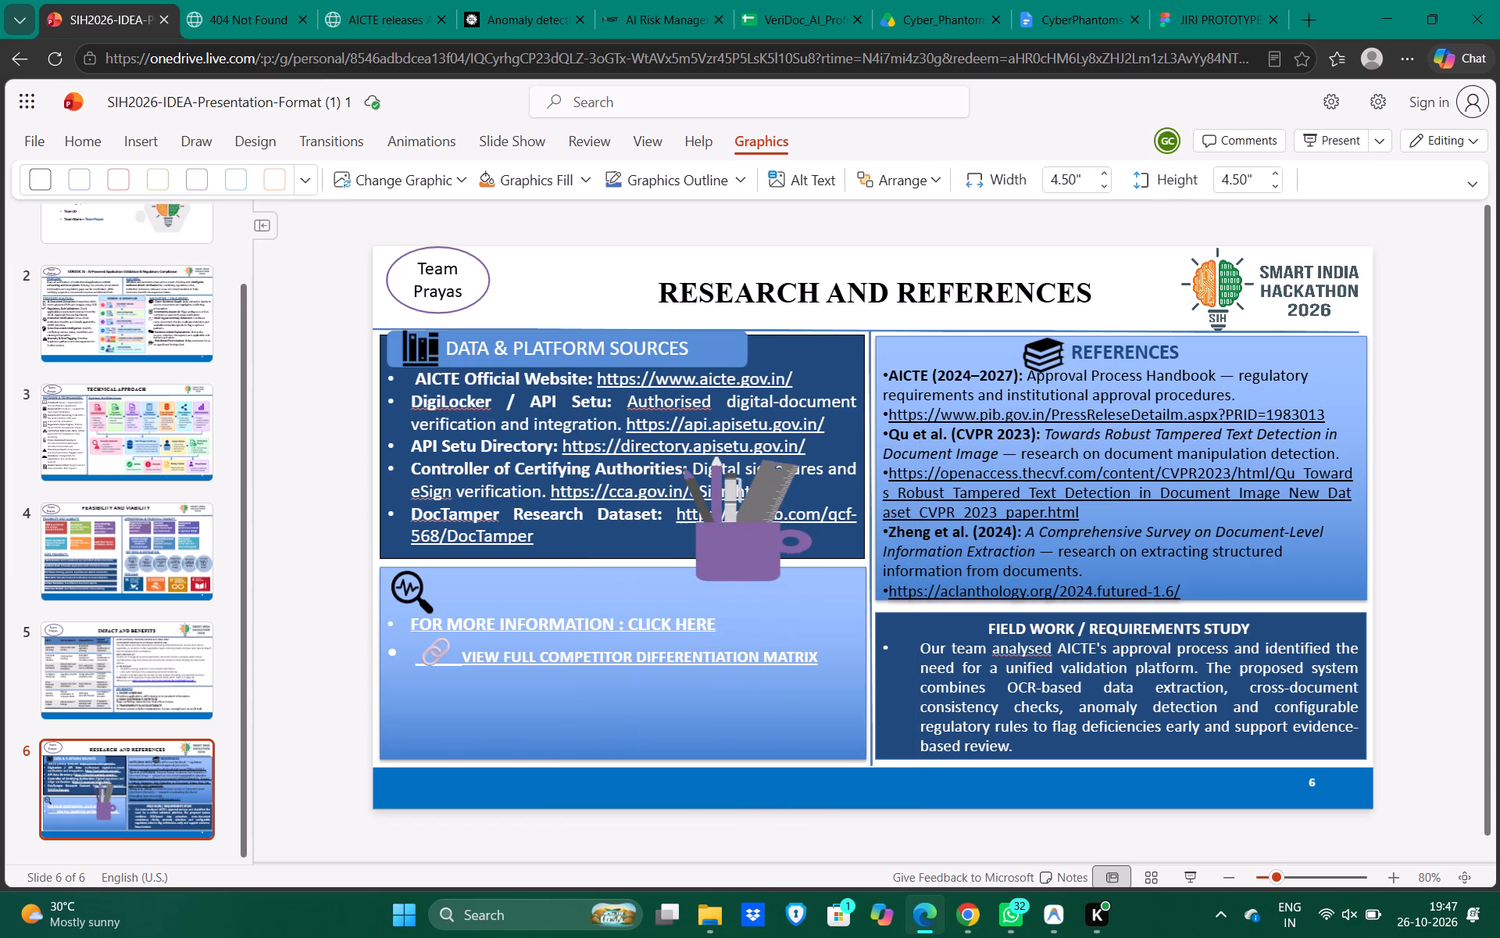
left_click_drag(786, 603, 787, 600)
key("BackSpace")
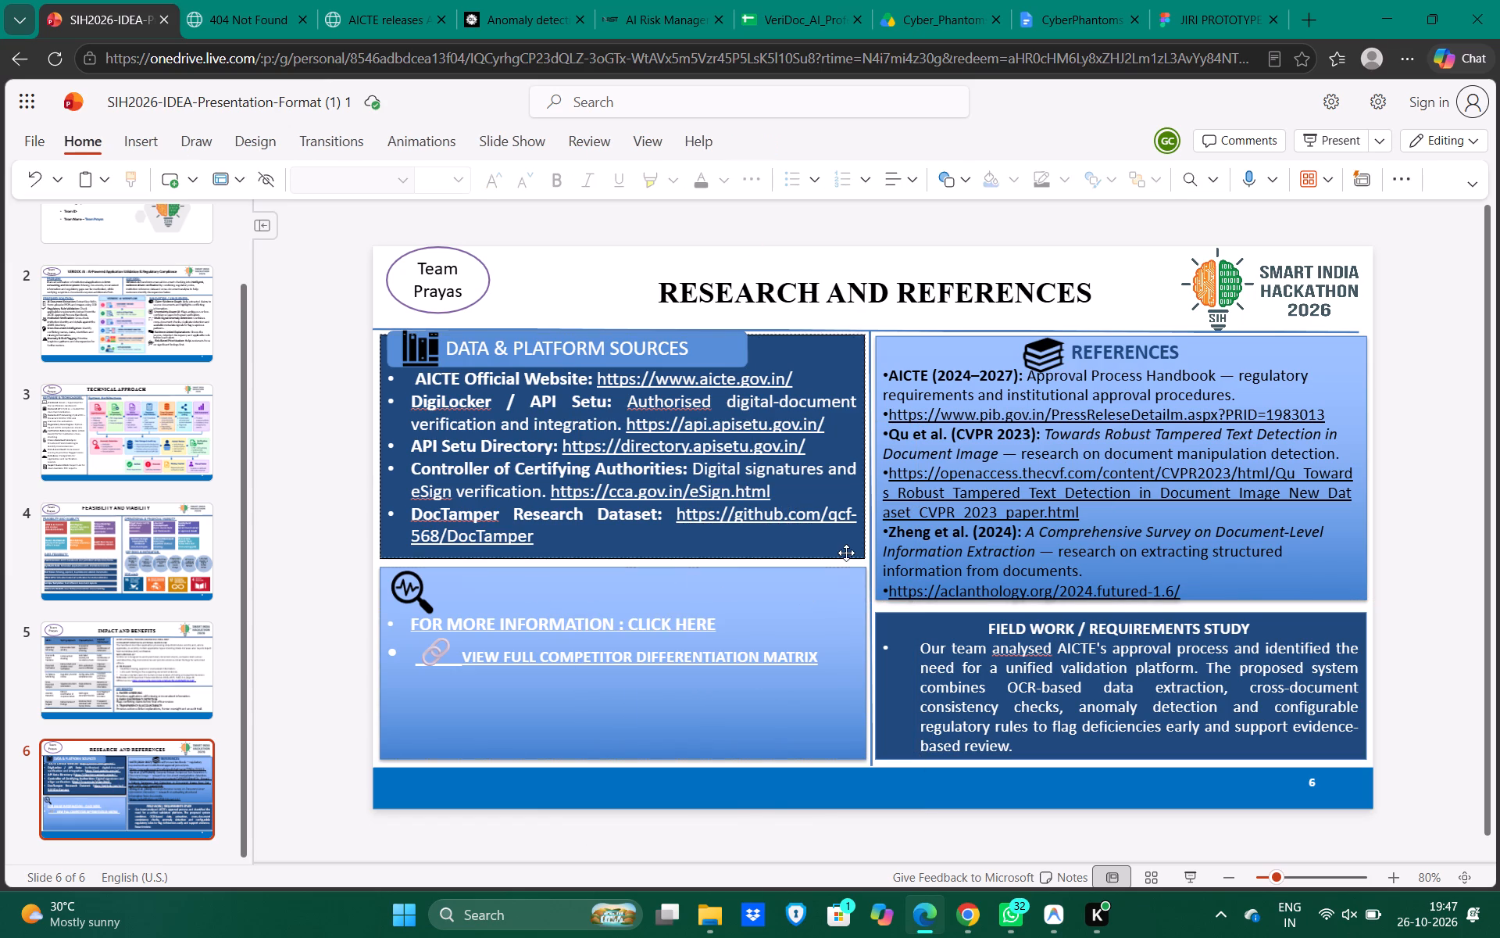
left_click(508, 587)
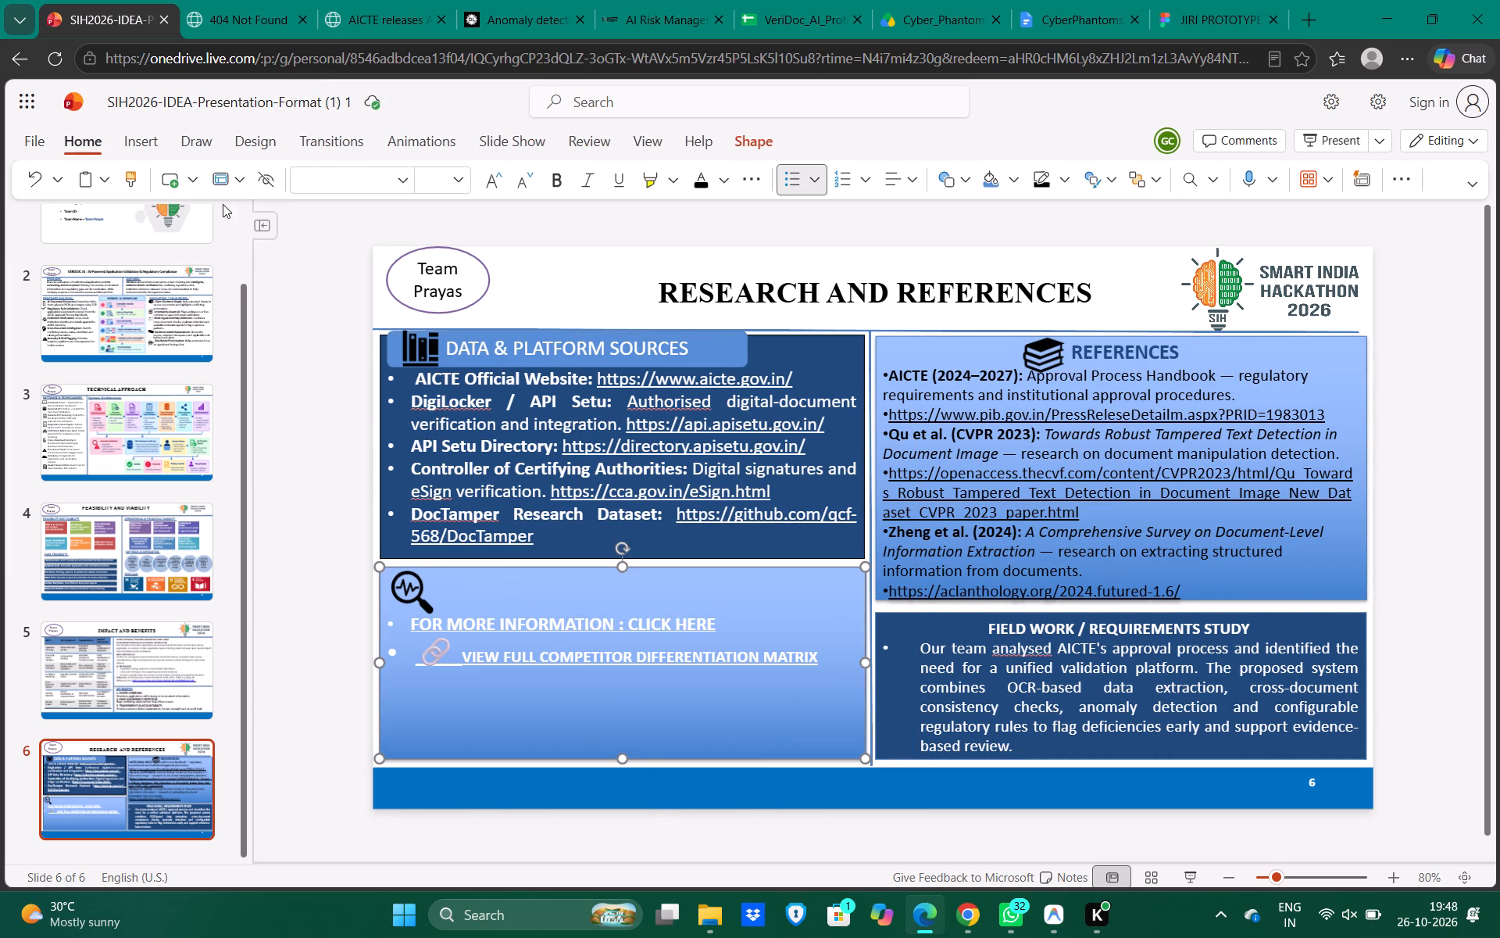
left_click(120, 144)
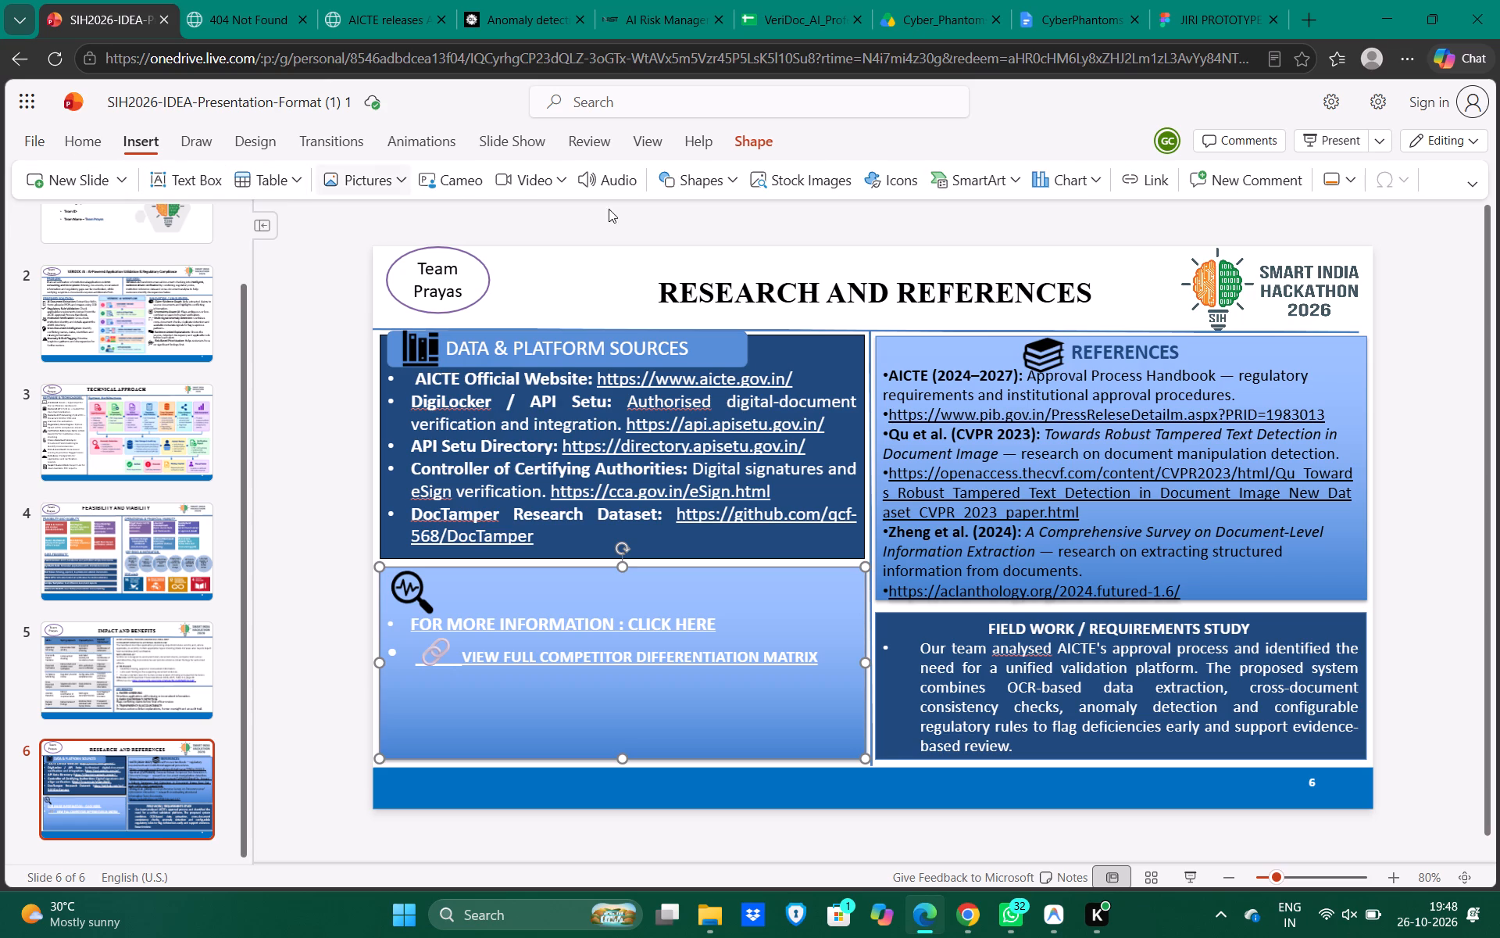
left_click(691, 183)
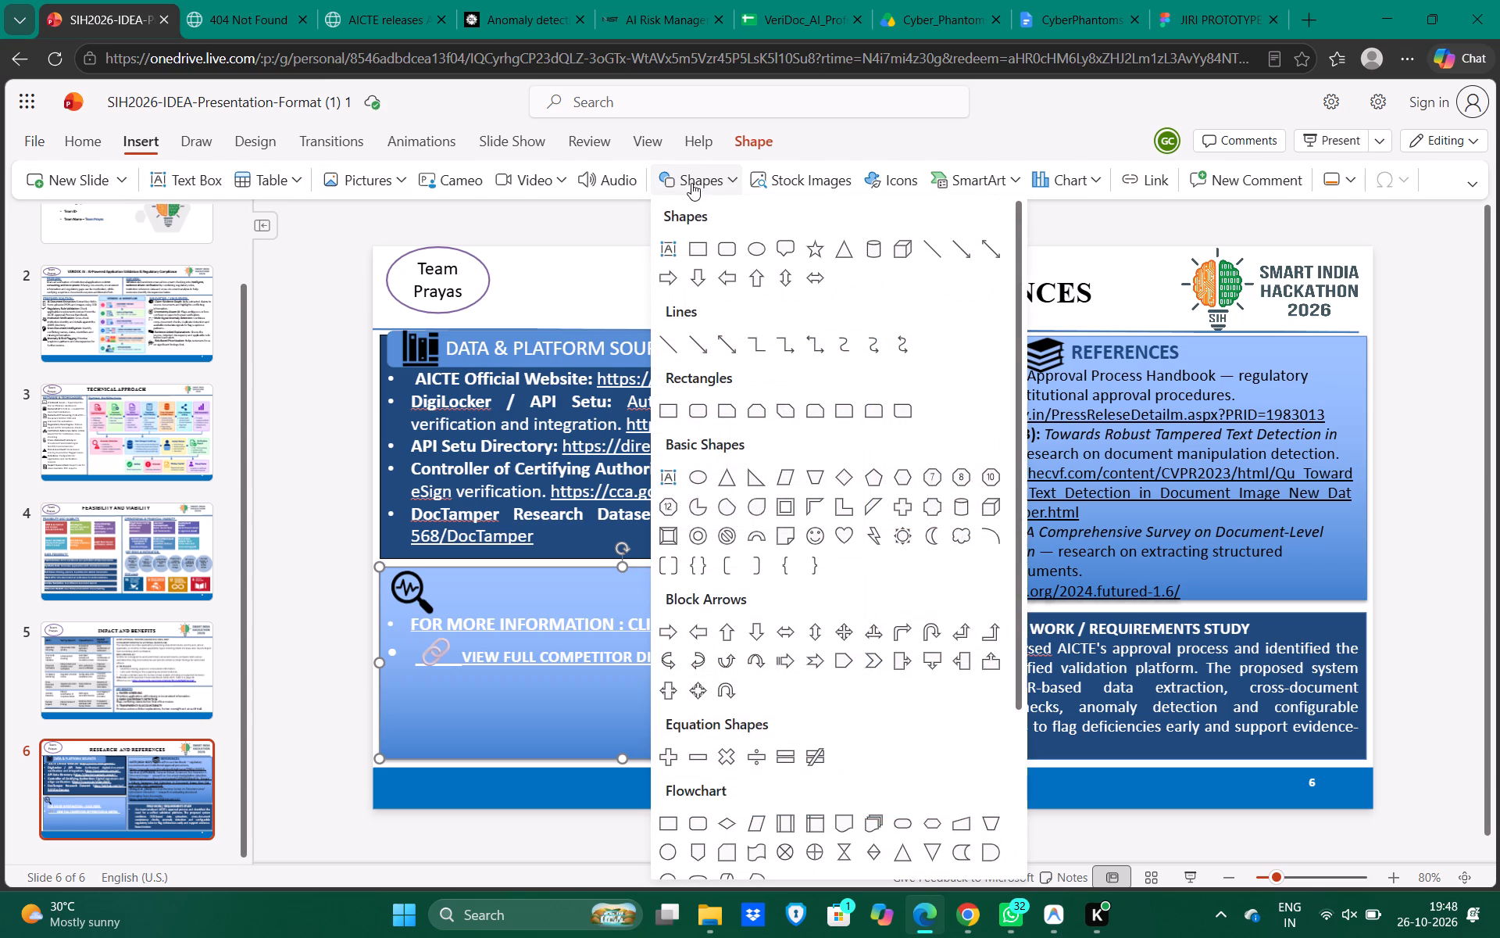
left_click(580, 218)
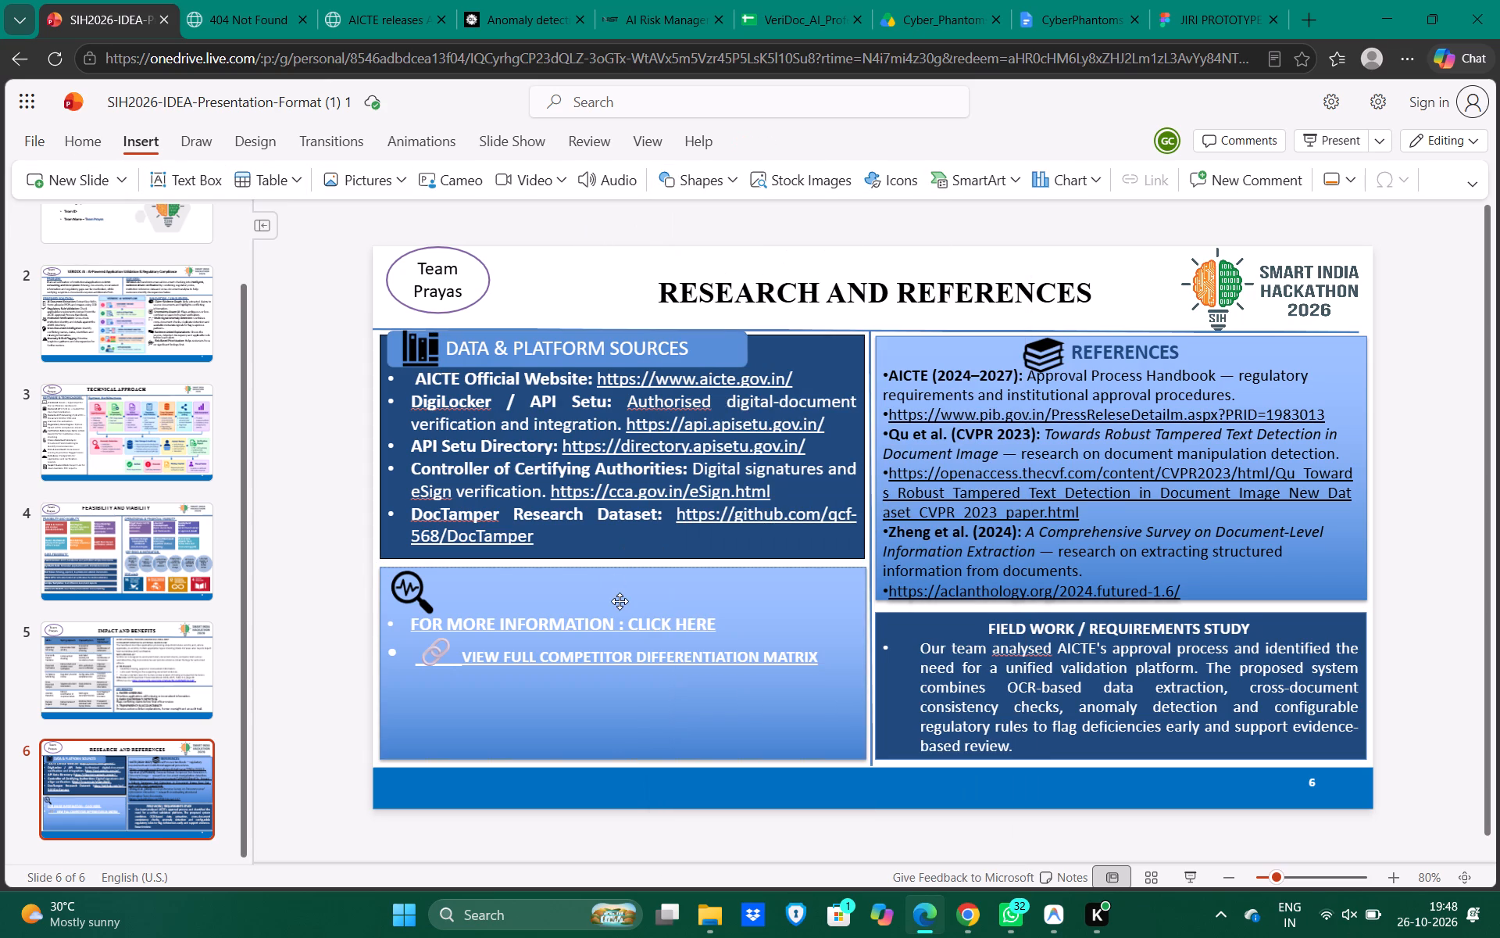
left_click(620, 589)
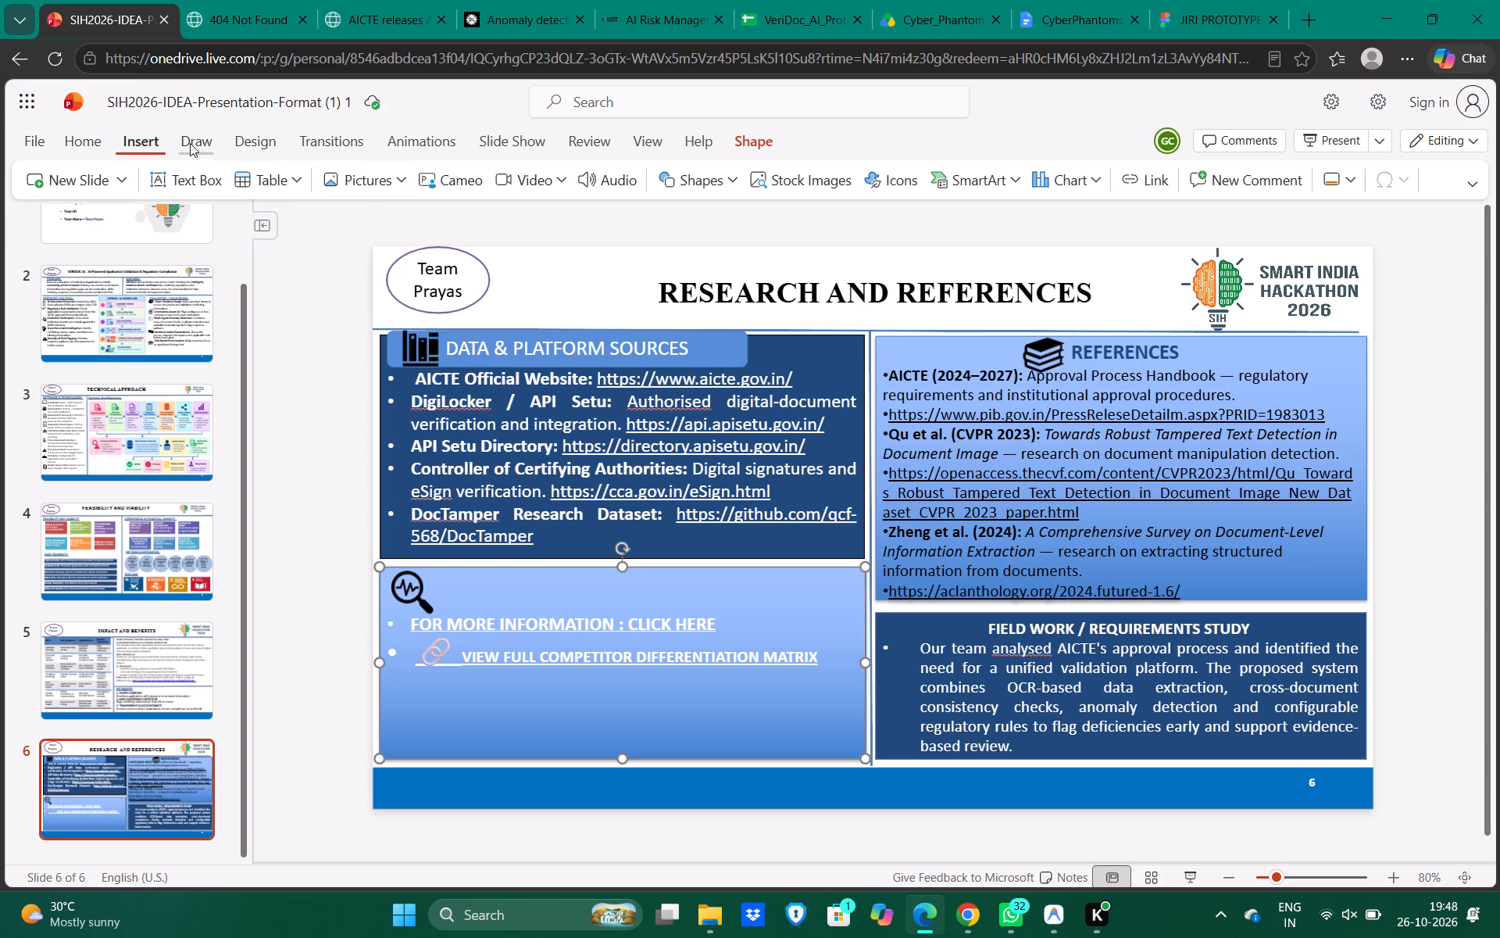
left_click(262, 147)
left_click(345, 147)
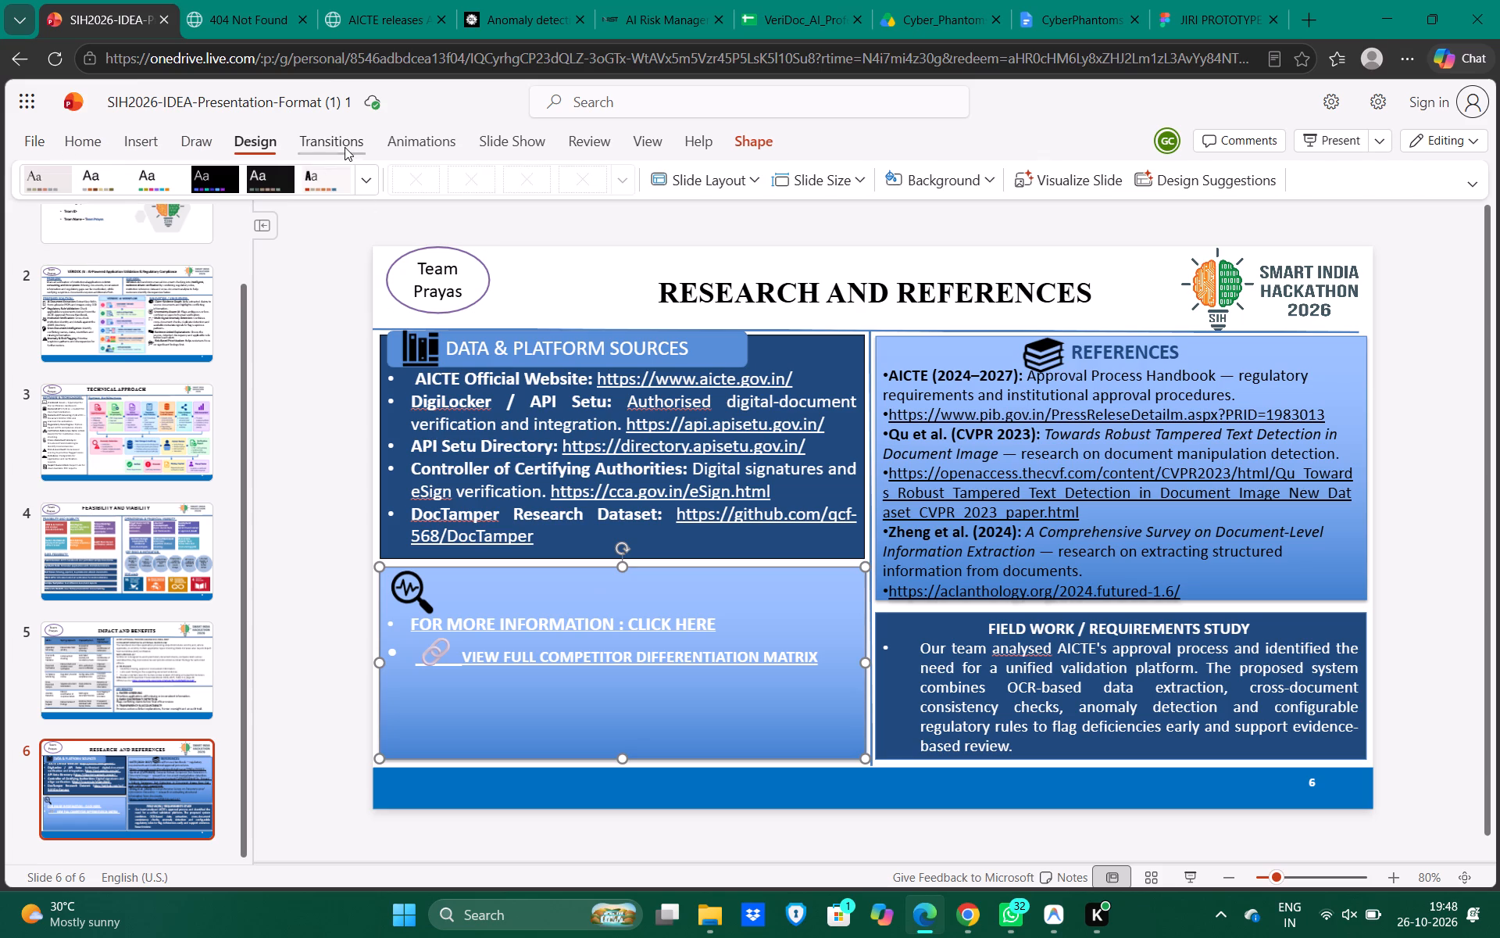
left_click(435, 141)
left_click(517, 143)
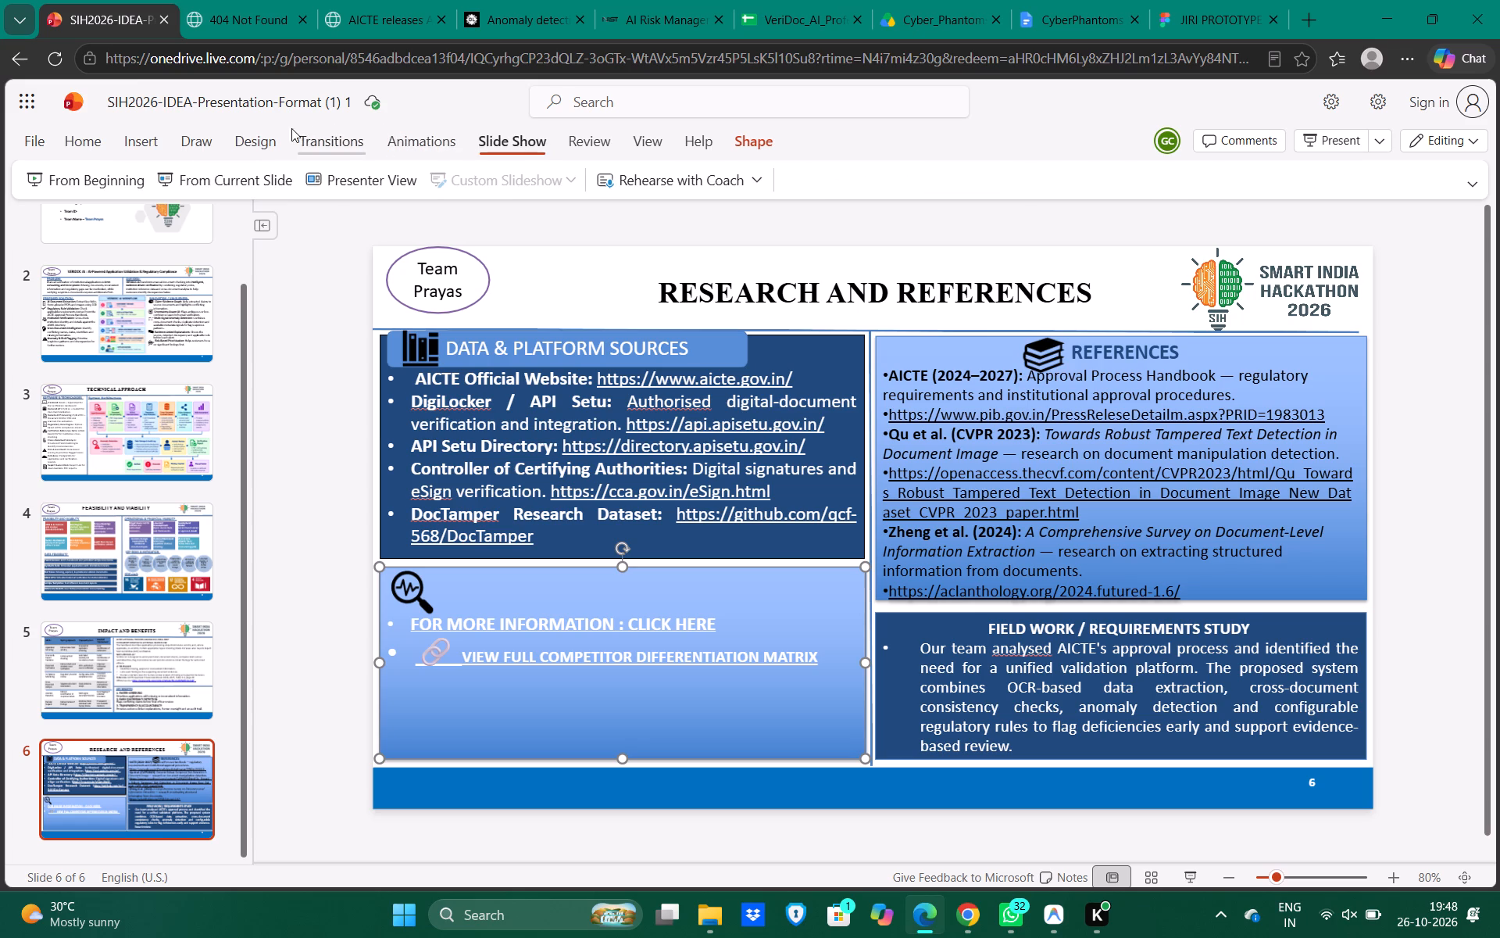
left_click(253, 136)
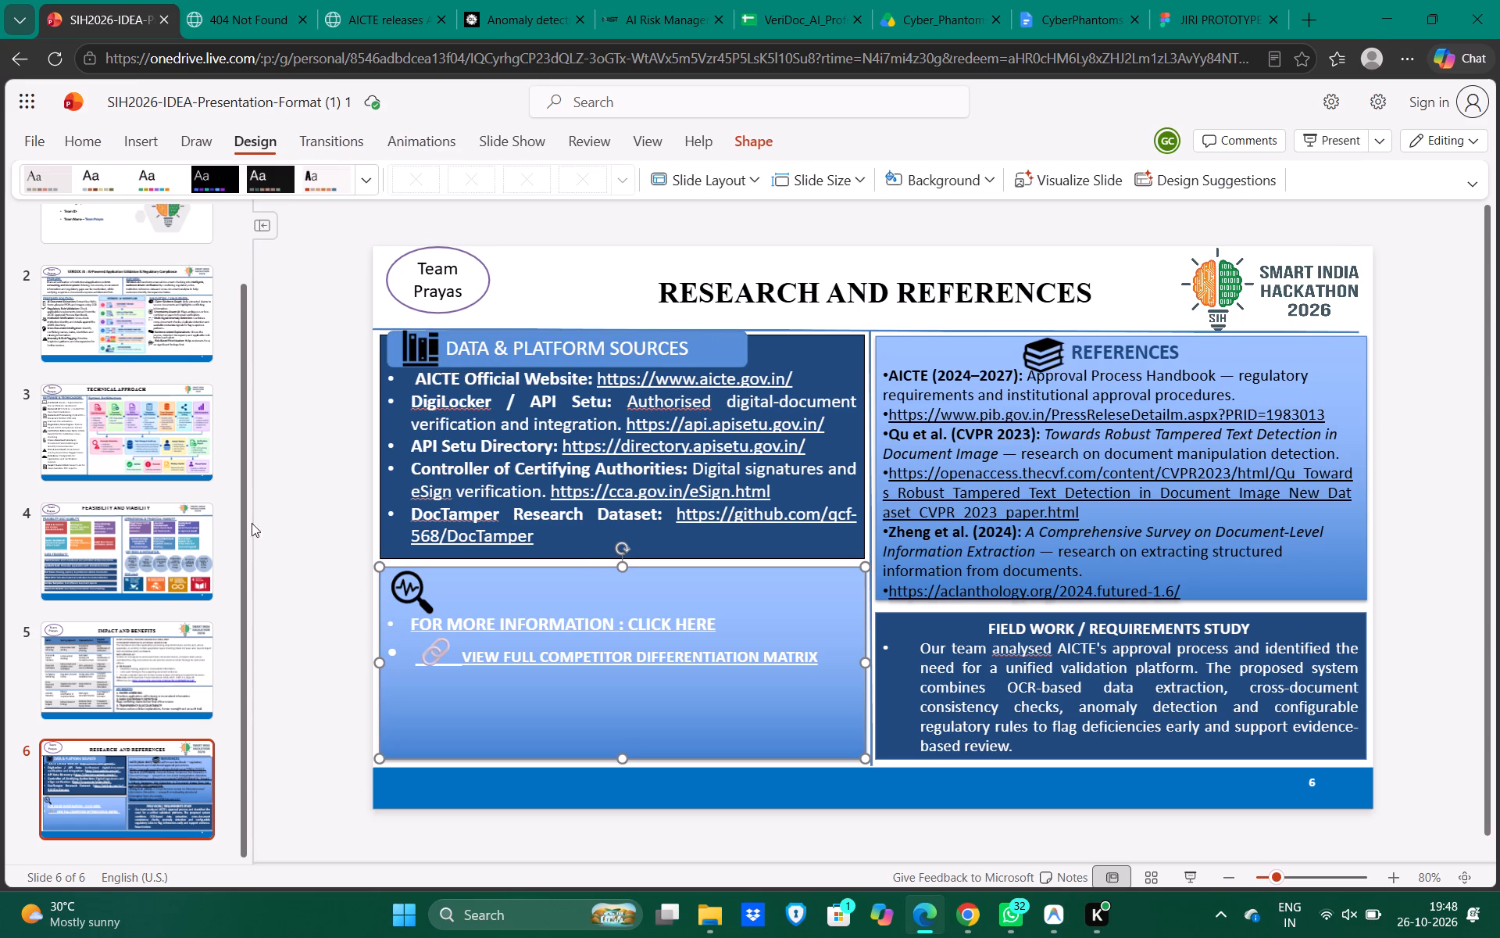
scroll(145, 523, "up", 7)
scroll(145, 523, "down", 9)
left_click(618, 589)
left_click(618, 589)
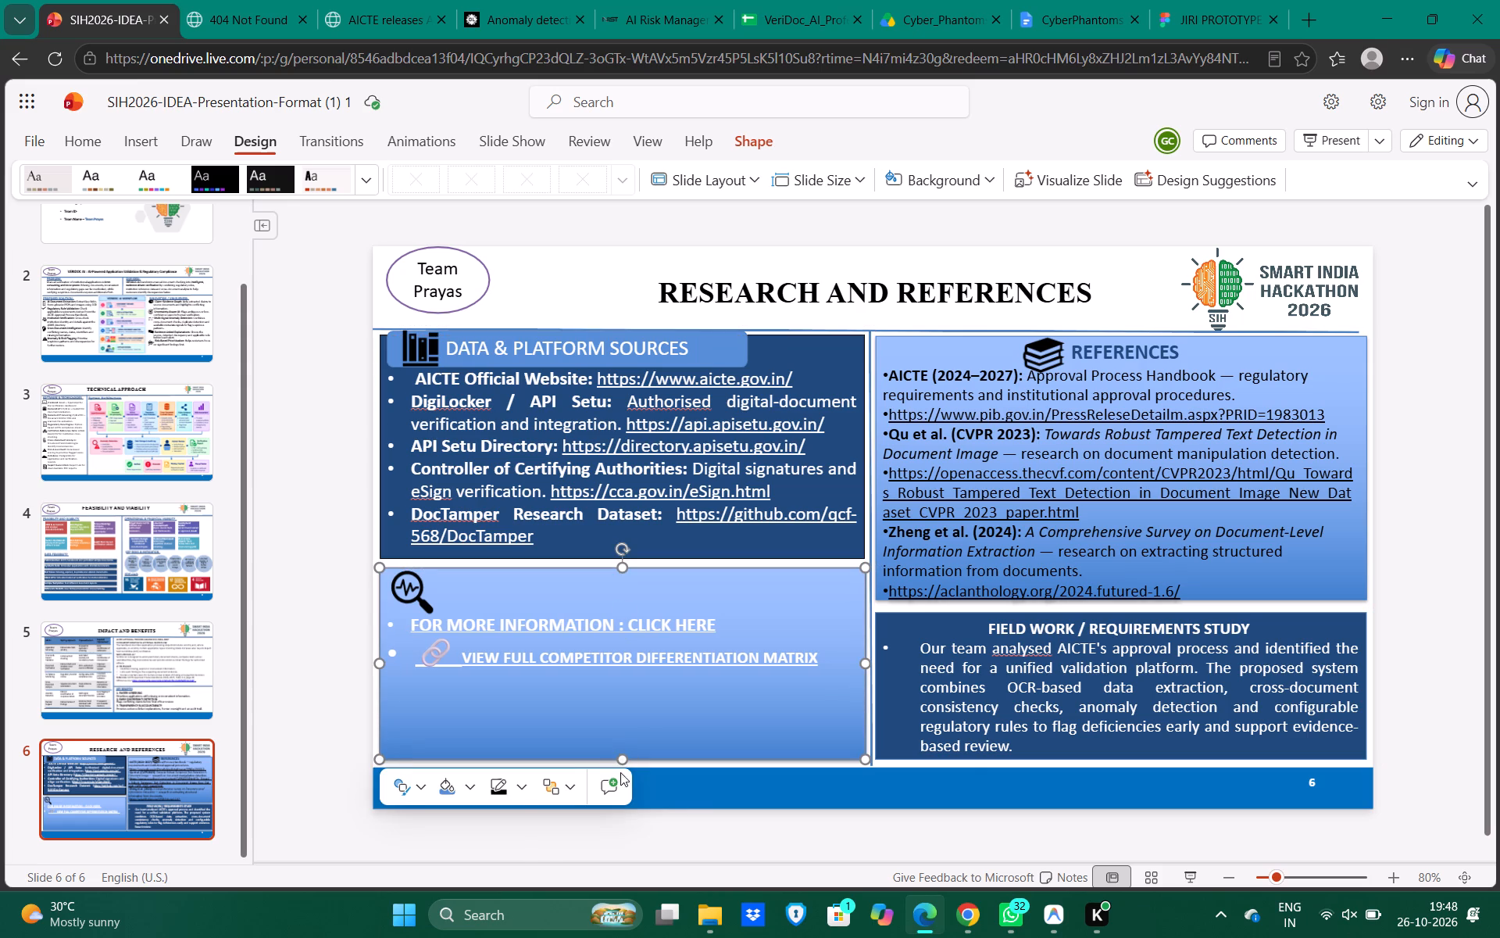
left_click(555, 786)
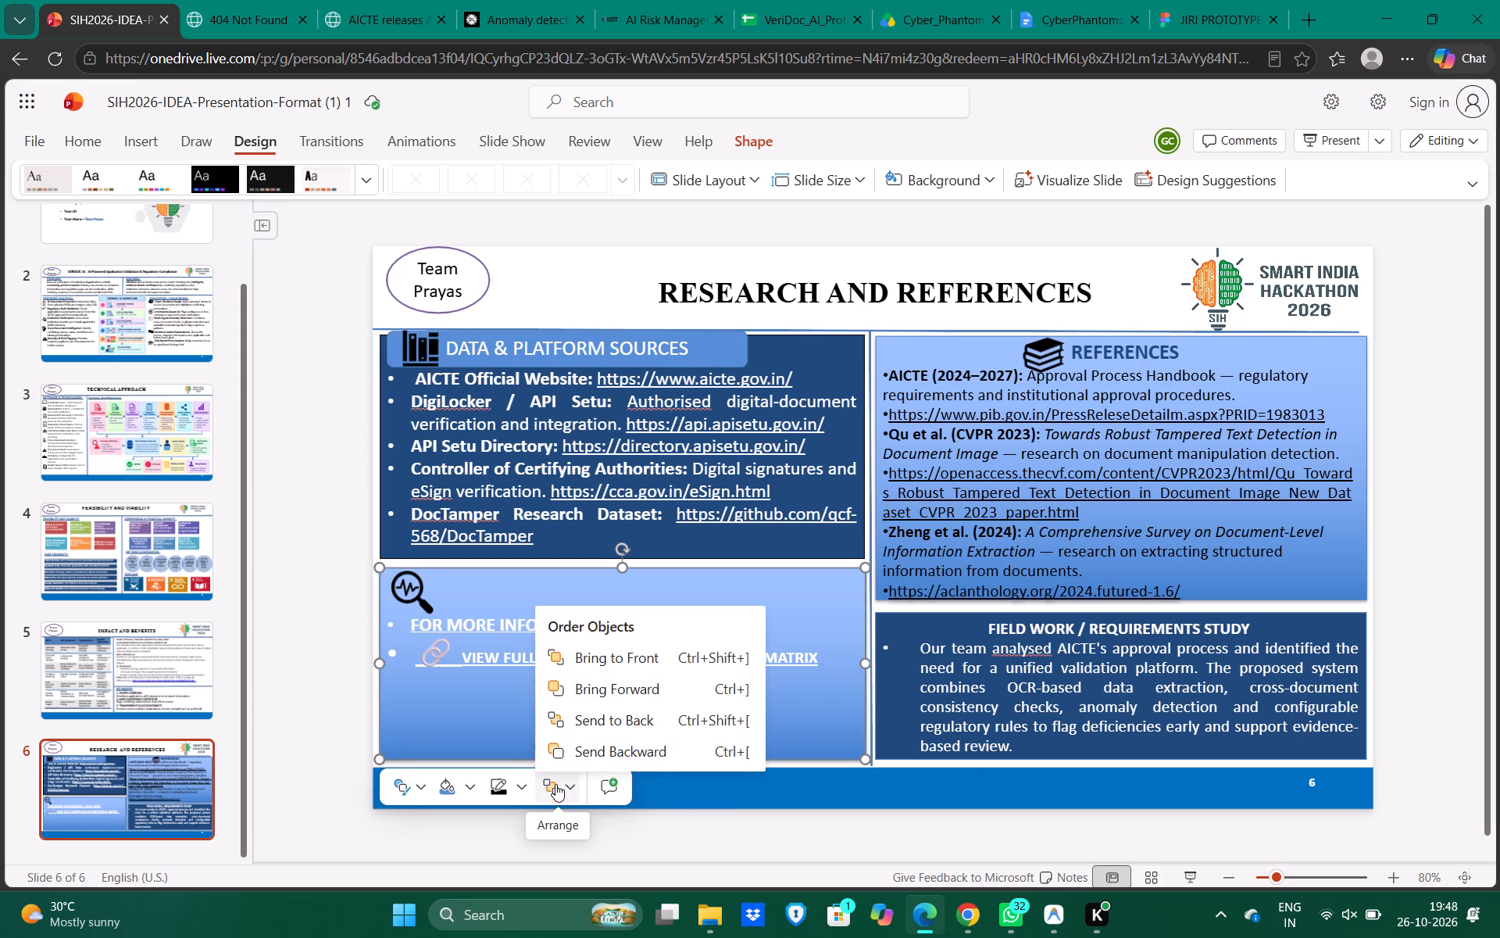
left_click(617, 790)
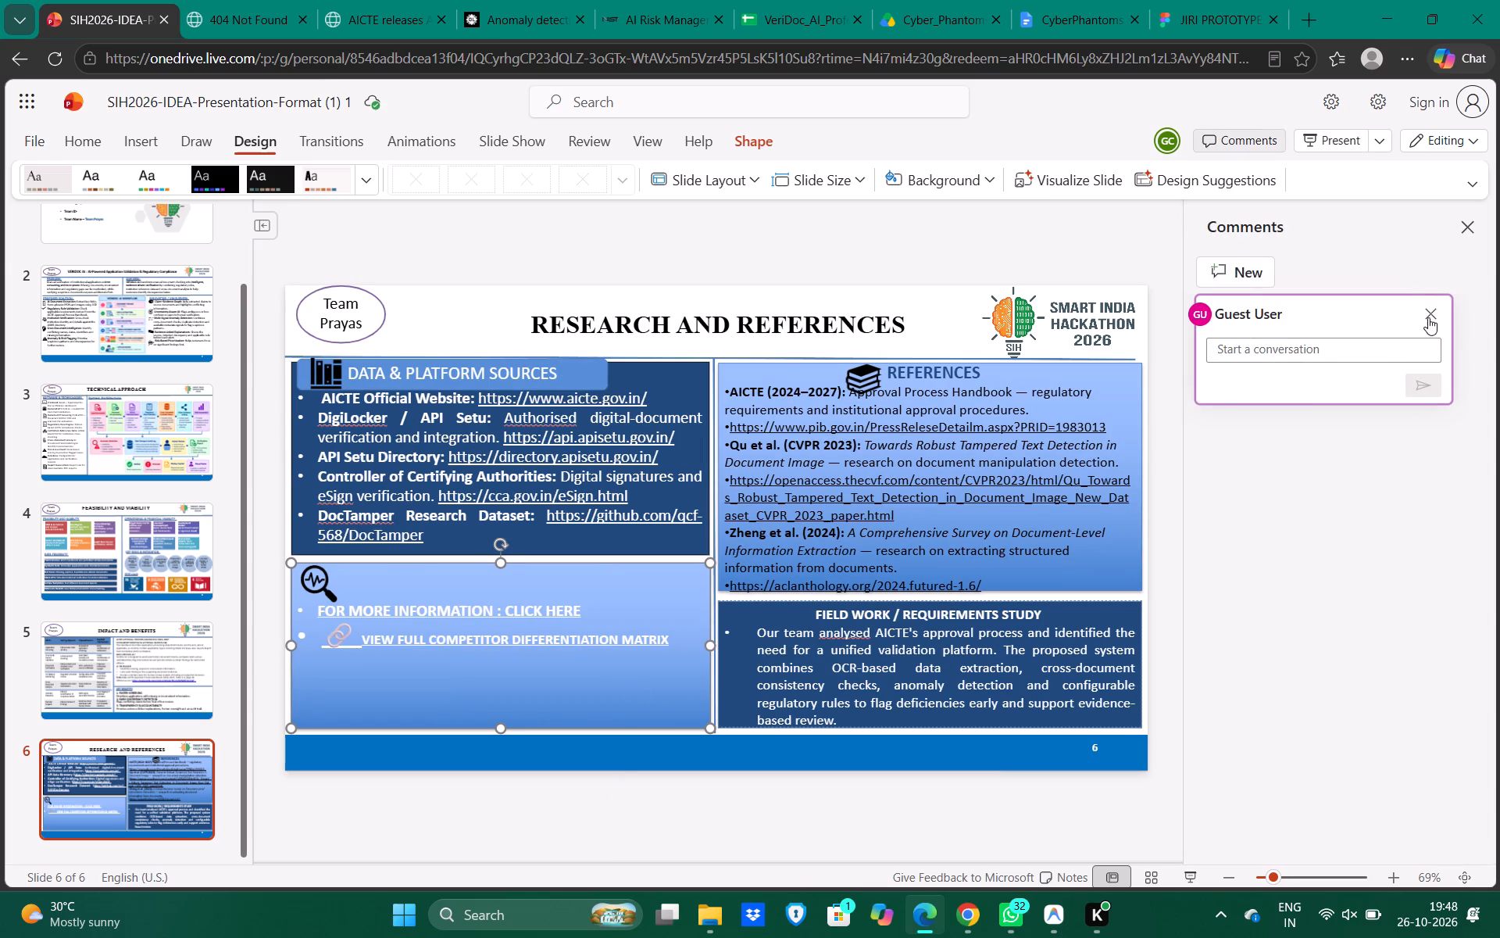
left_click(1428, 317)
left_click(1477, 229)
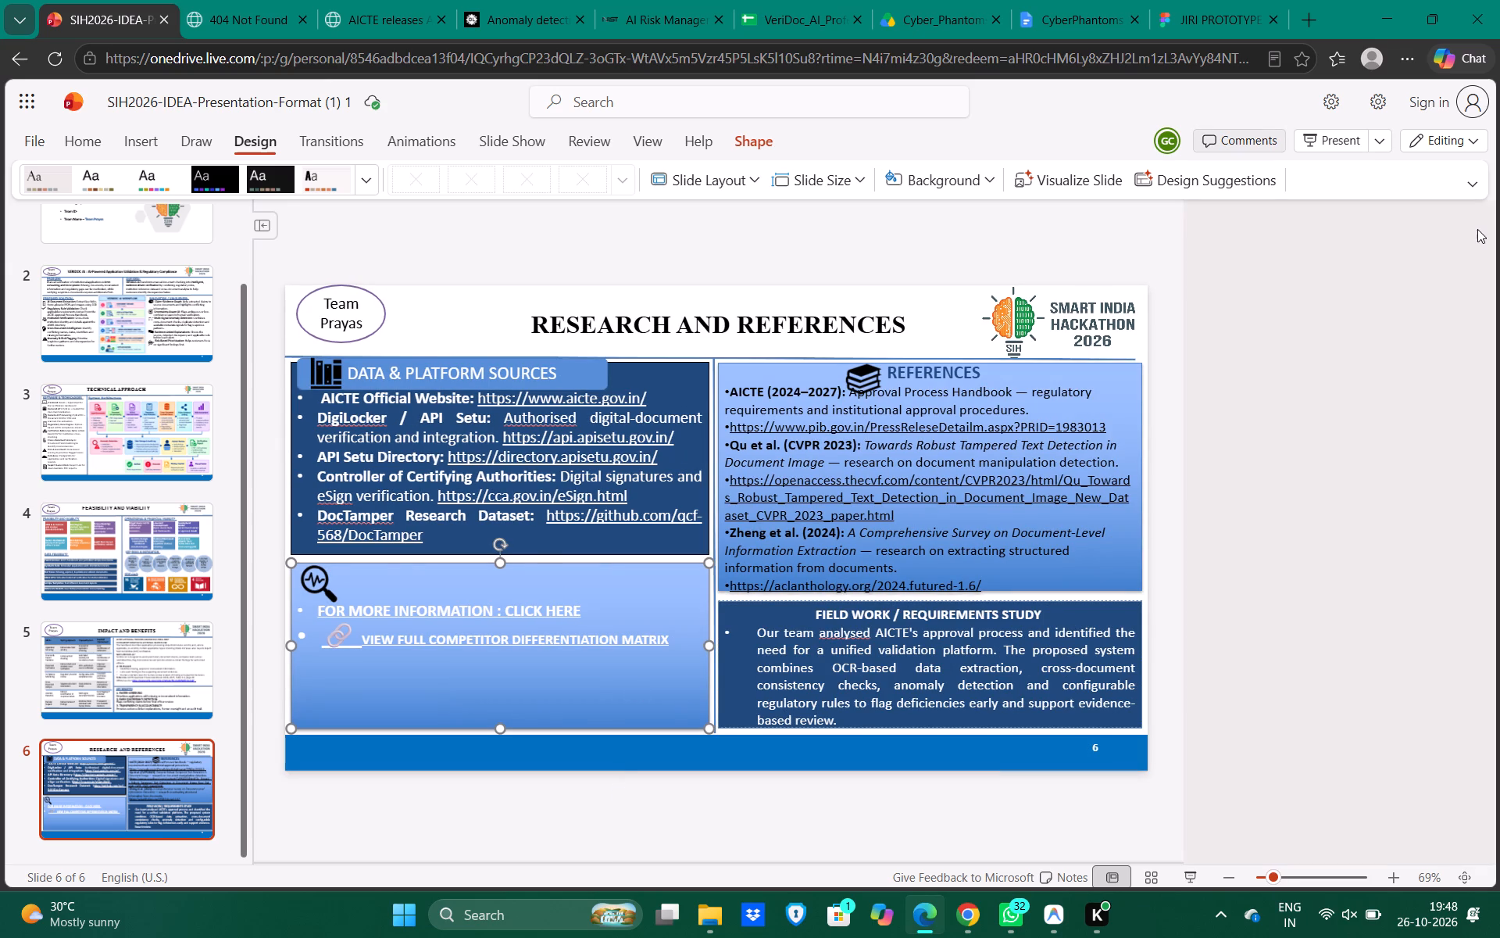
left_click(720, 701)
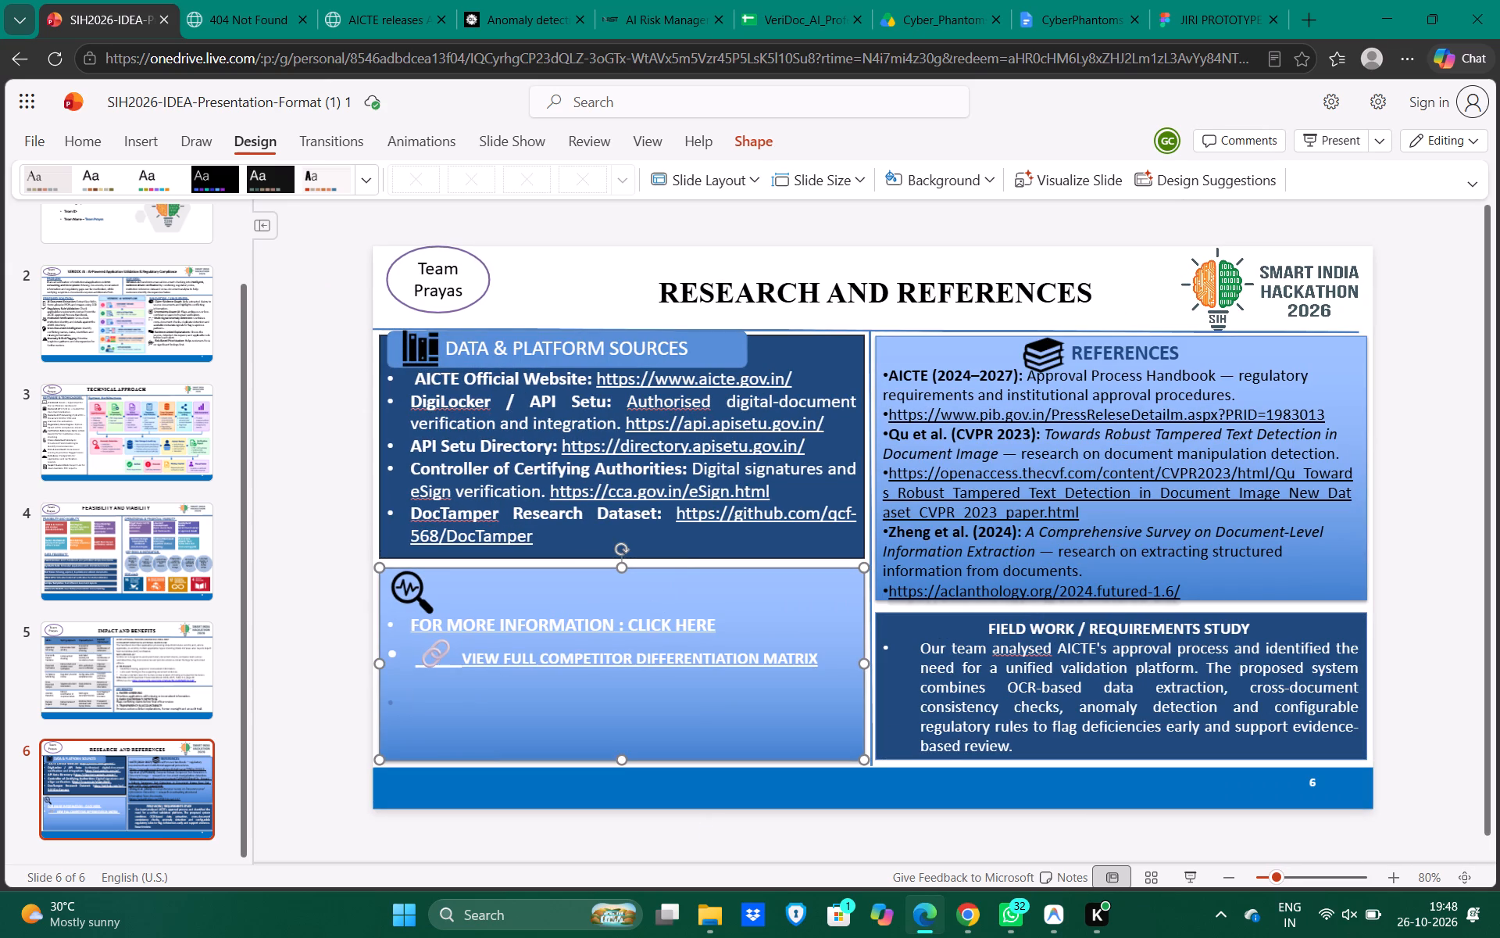
Change the shape of the light blue link box to an oval.
right_click(389, 757)
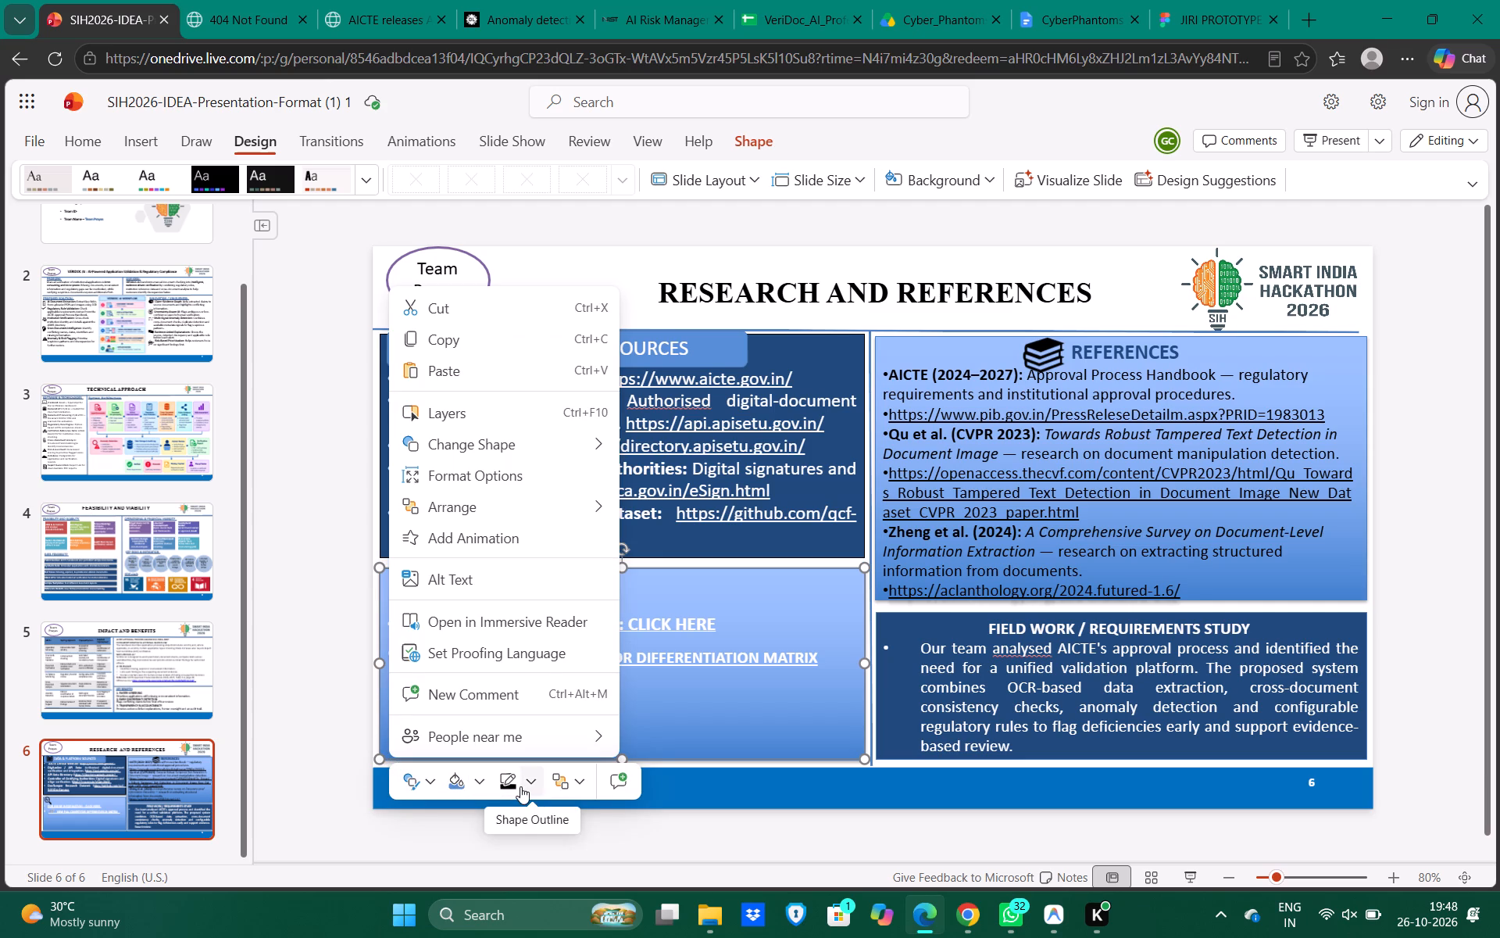
left_click(494, 446)
left_click(494, 446)
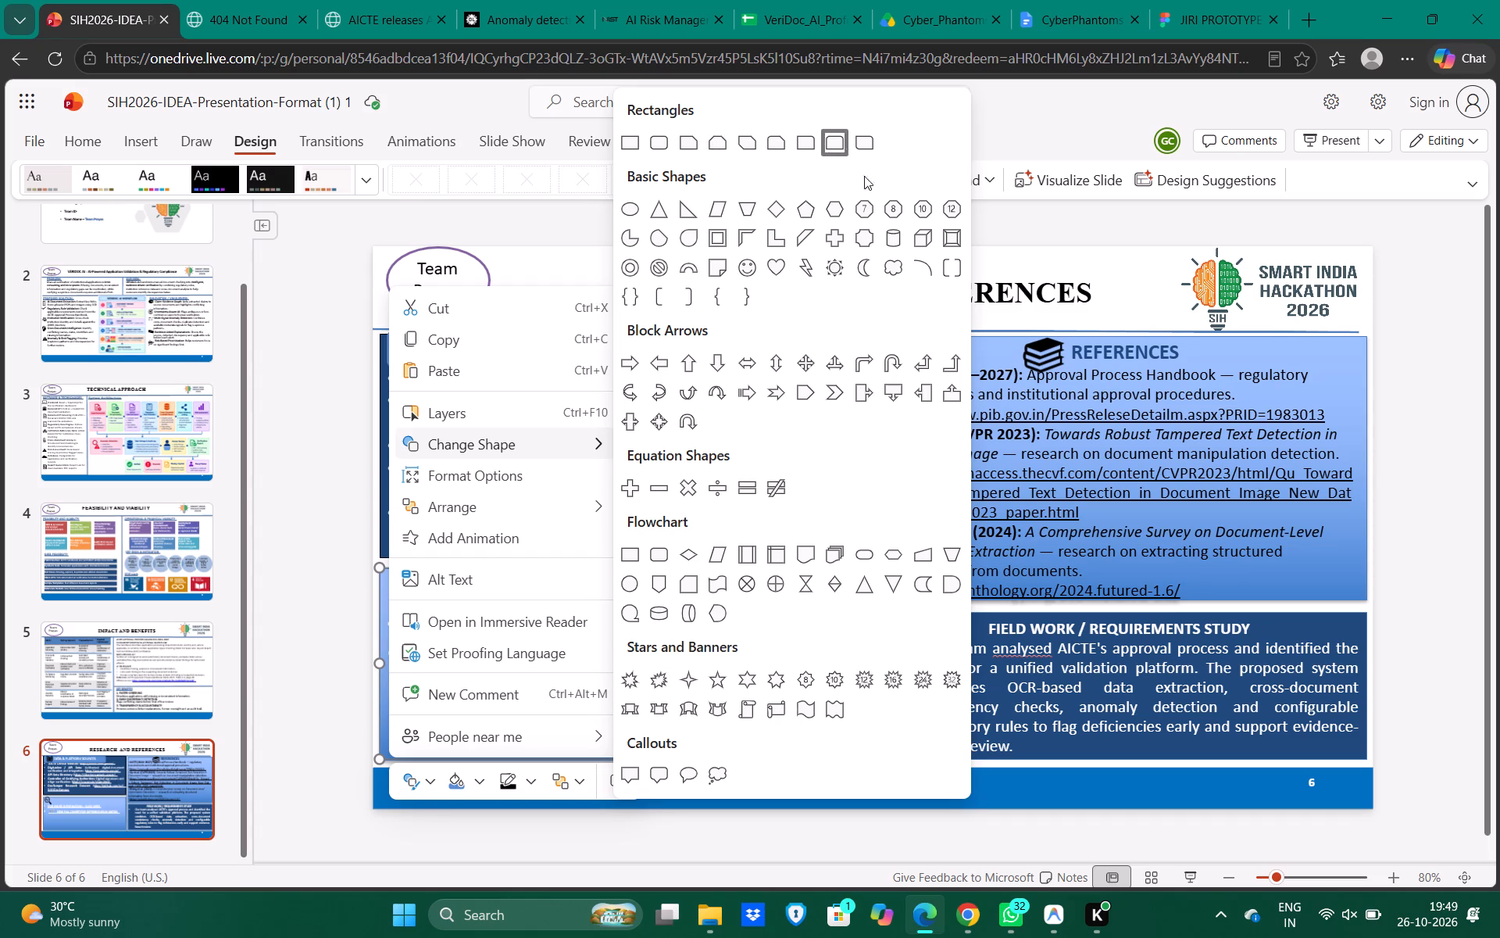
left_click(626, 208)
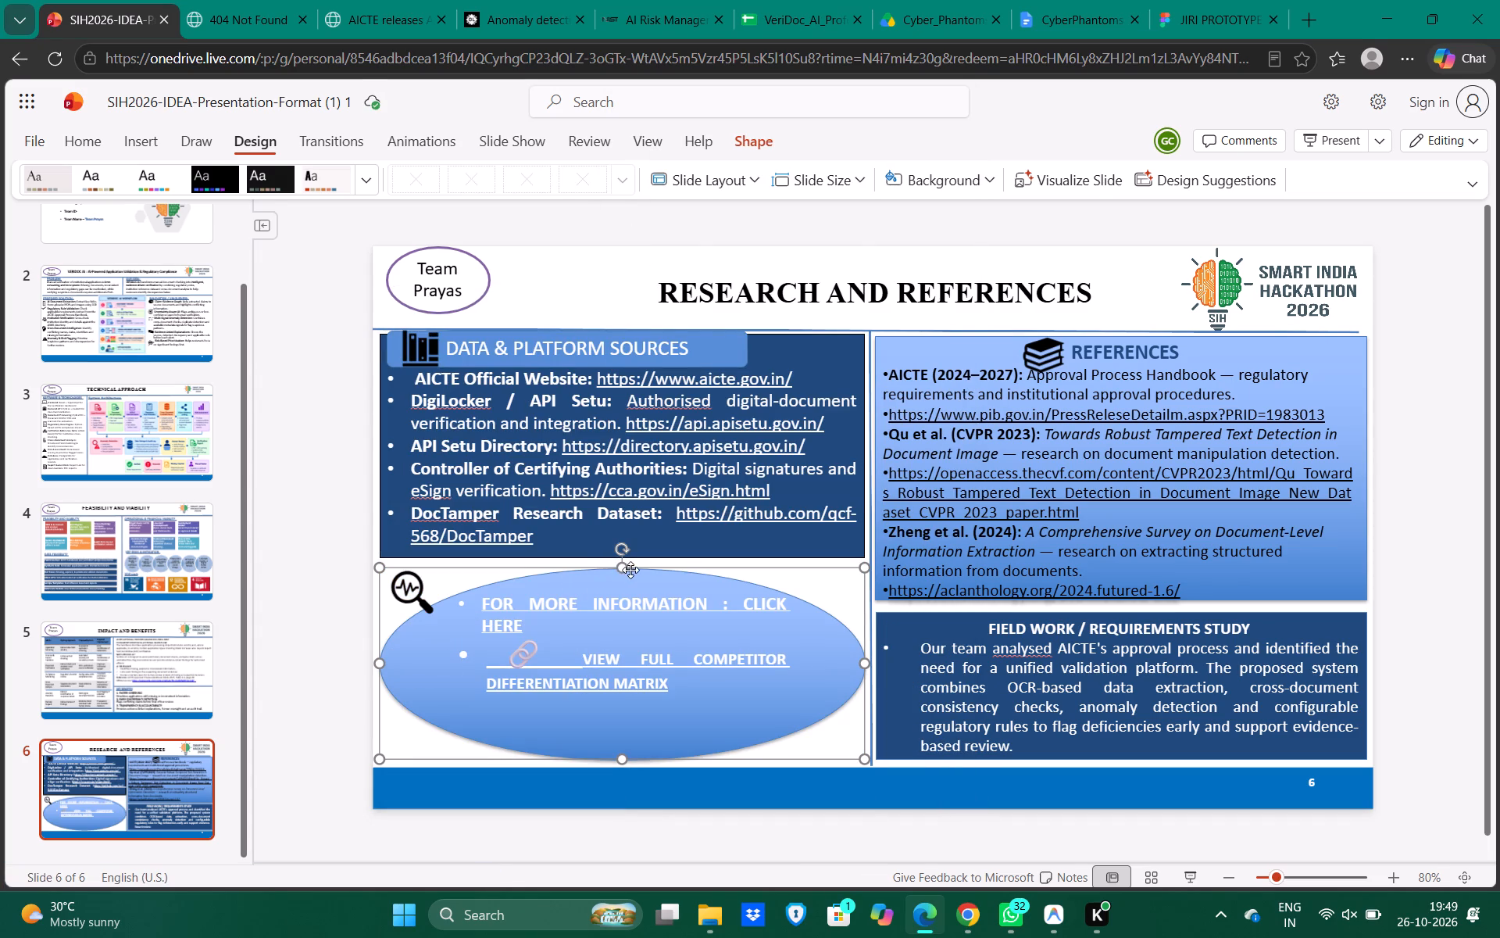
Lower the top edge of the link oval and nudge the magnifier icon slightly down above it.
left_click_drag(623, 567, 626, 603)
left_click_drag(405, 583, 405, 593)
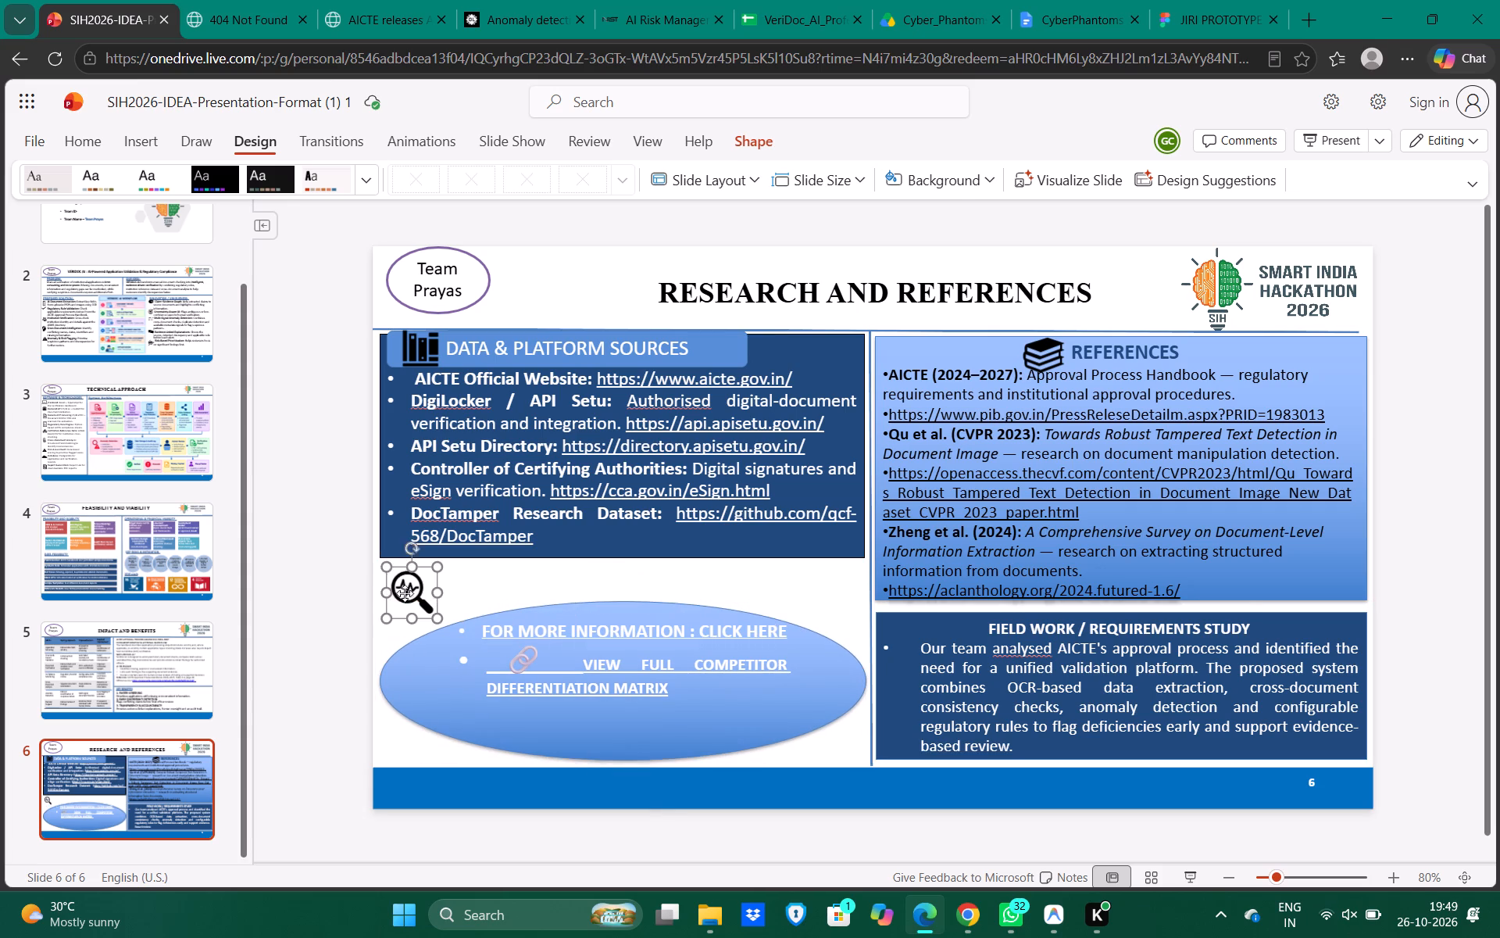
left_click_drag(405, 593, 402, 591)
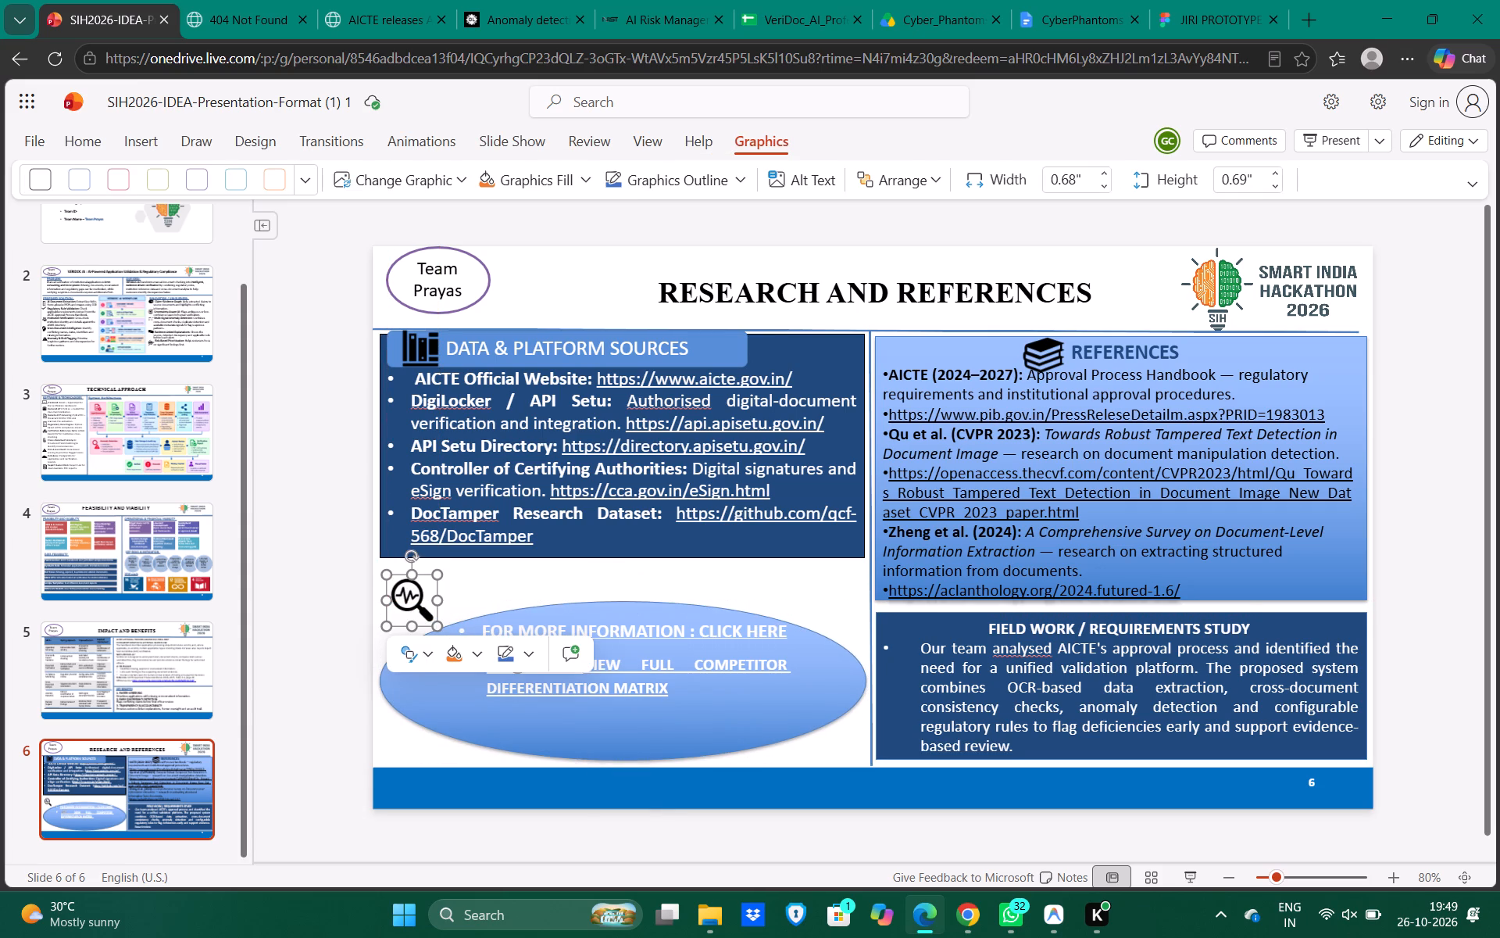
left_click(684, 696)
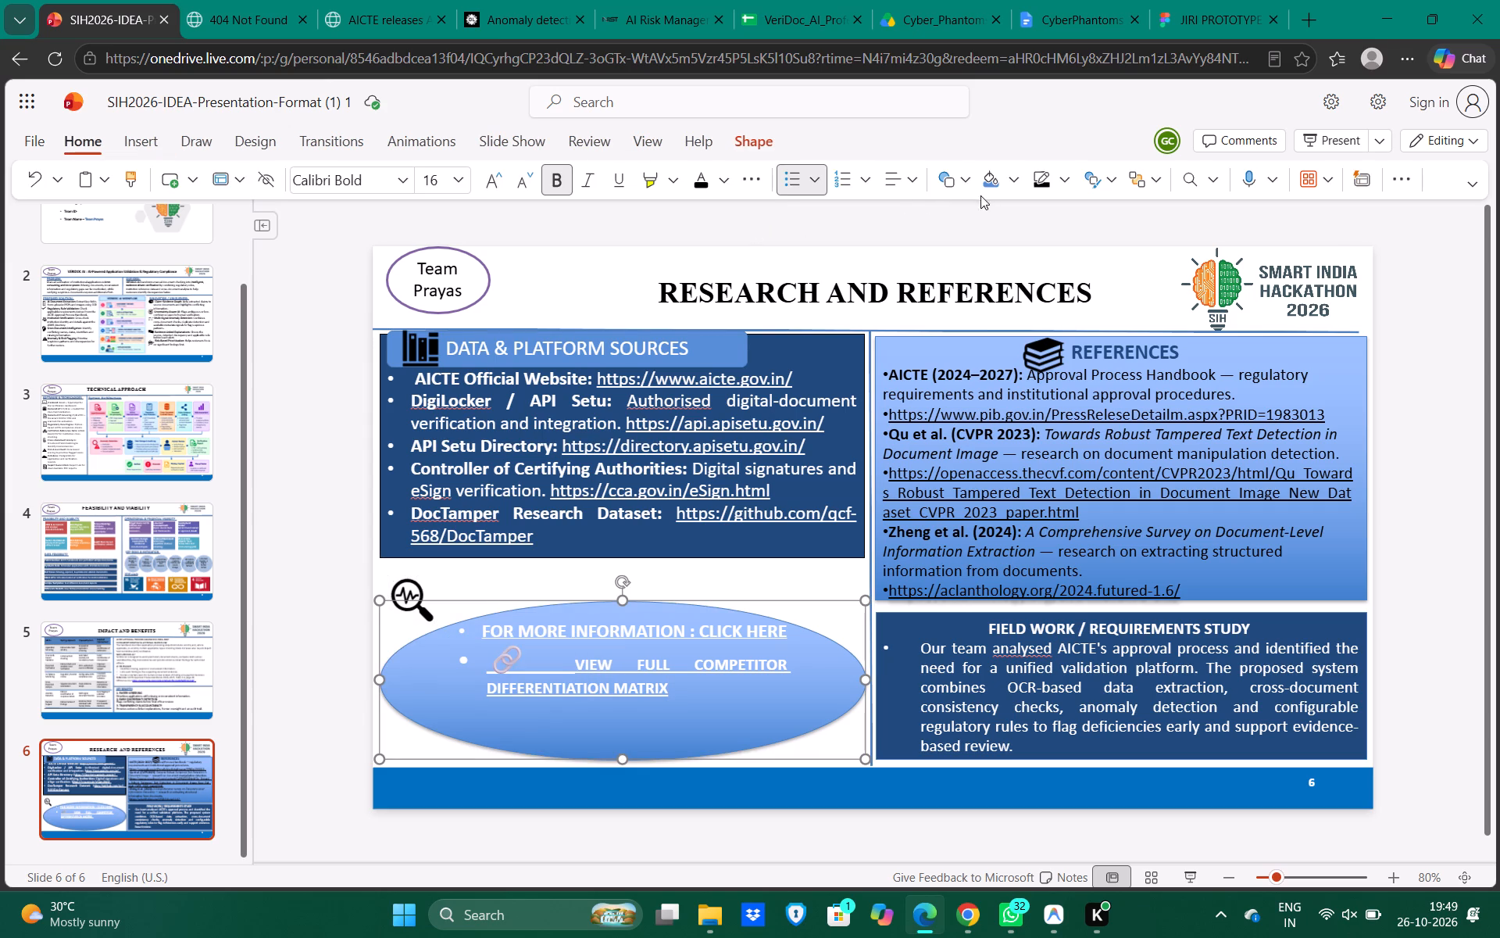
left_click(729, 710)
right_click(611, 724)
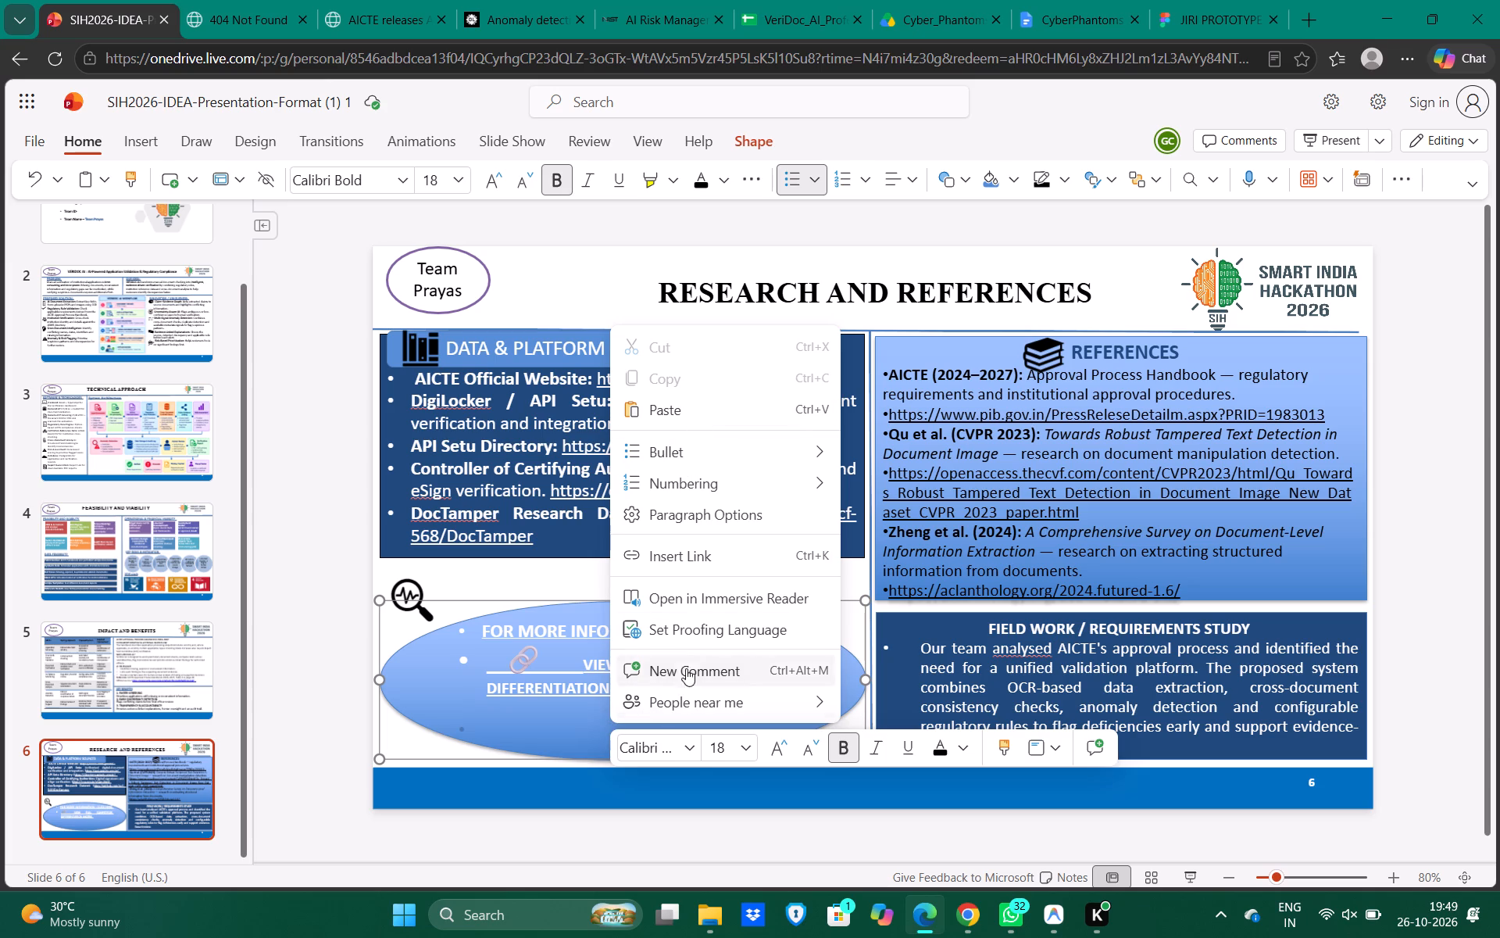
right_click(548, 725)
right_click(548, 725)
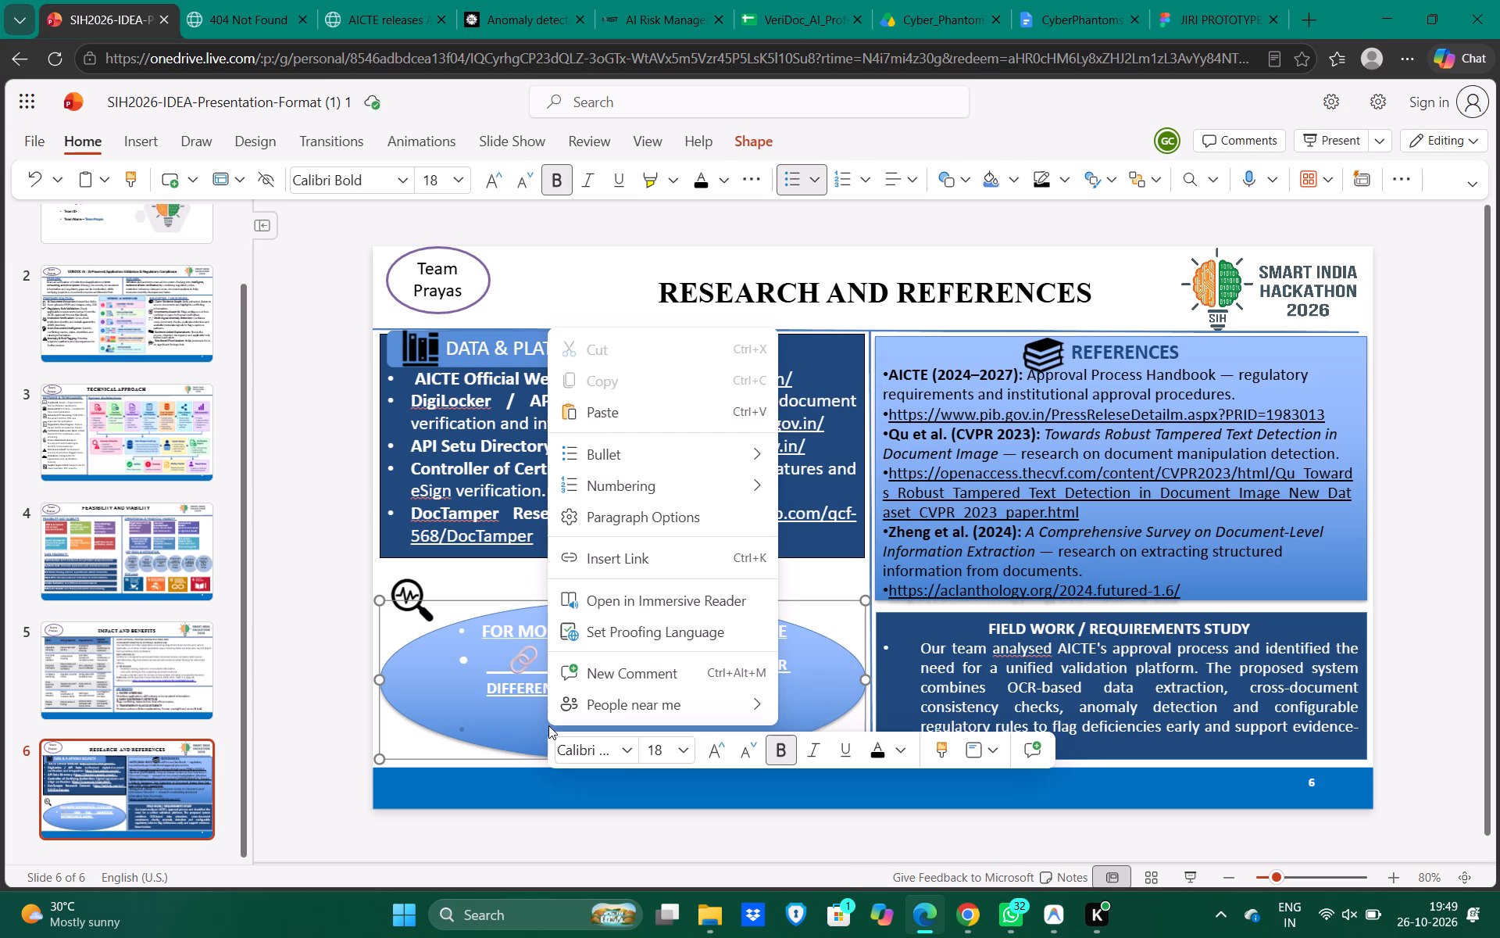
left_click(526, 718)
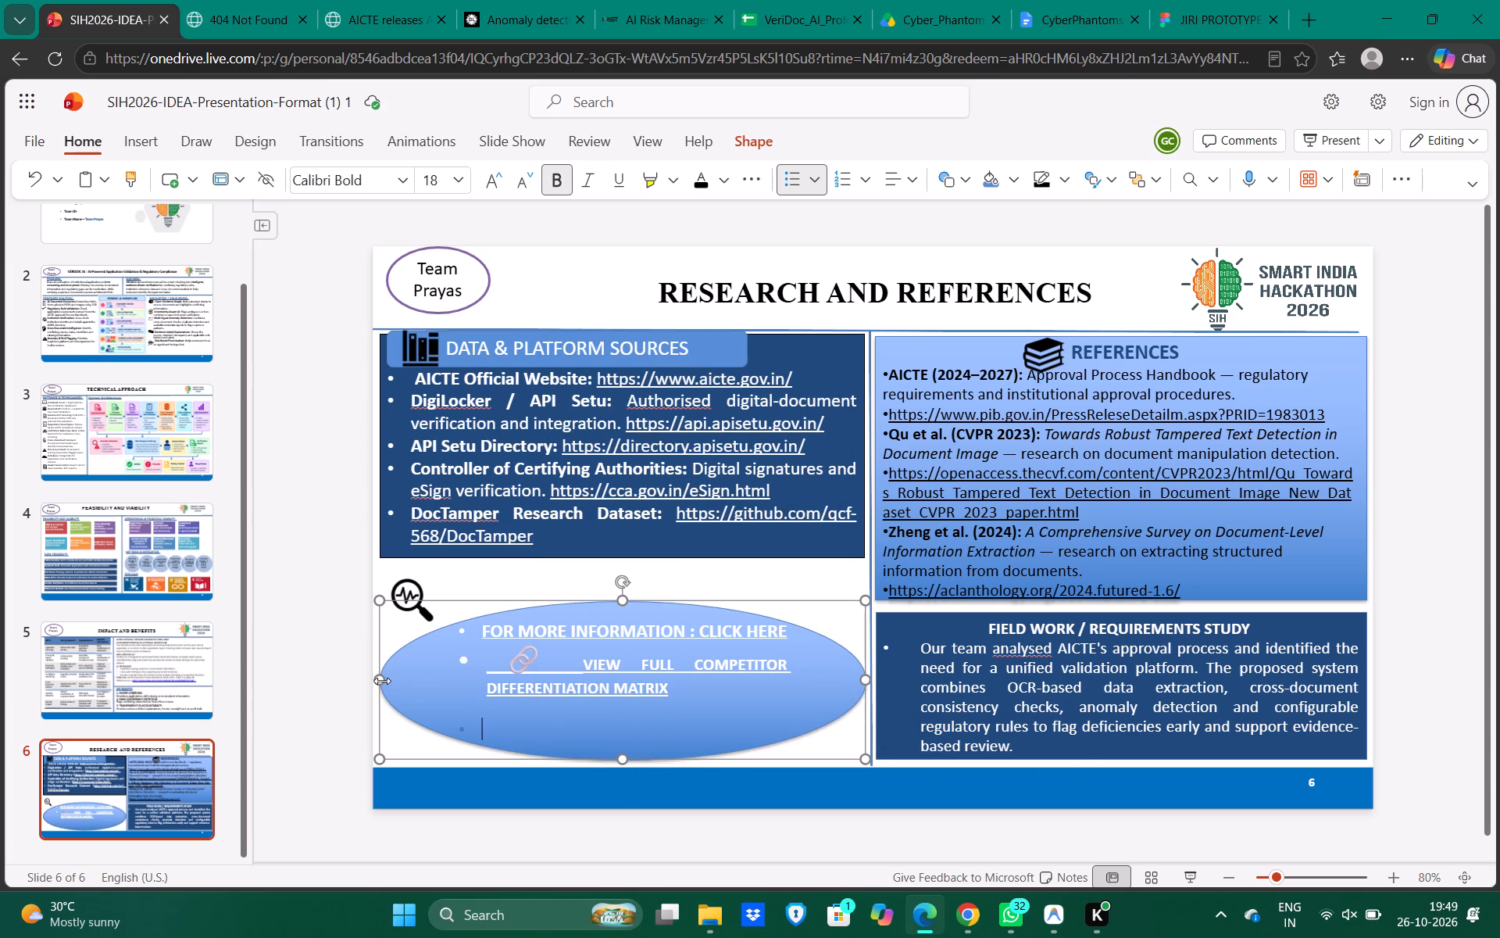
Fill the link oval with the theme colour Red, Accent 2.
left_click(382, 681)
right_click(414, 690)
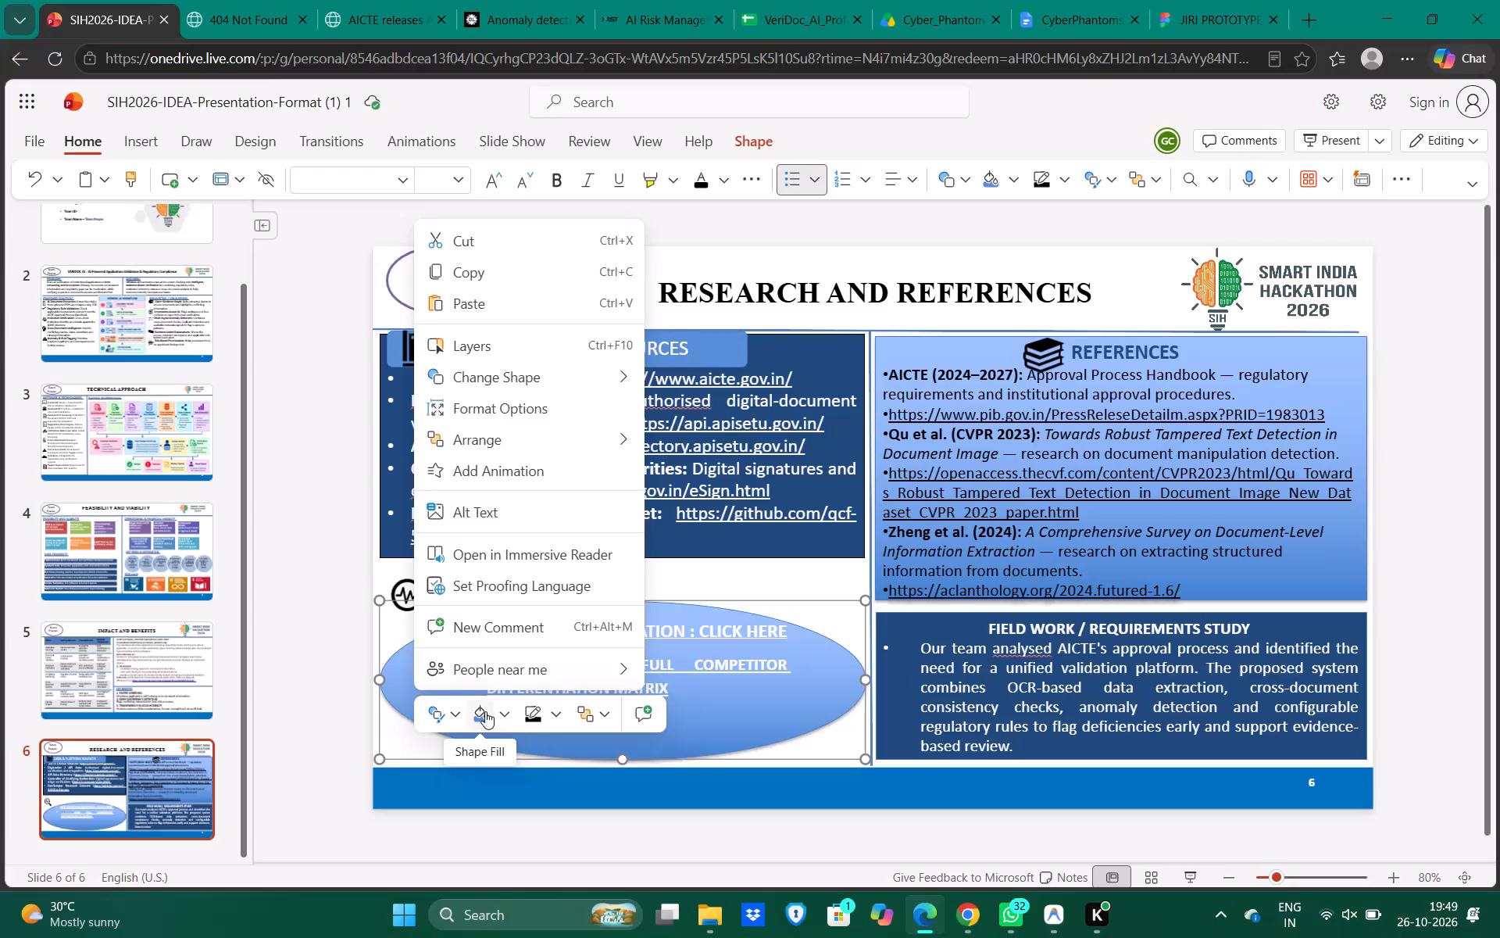
left_click(485, 711)
left_click(498, 714)
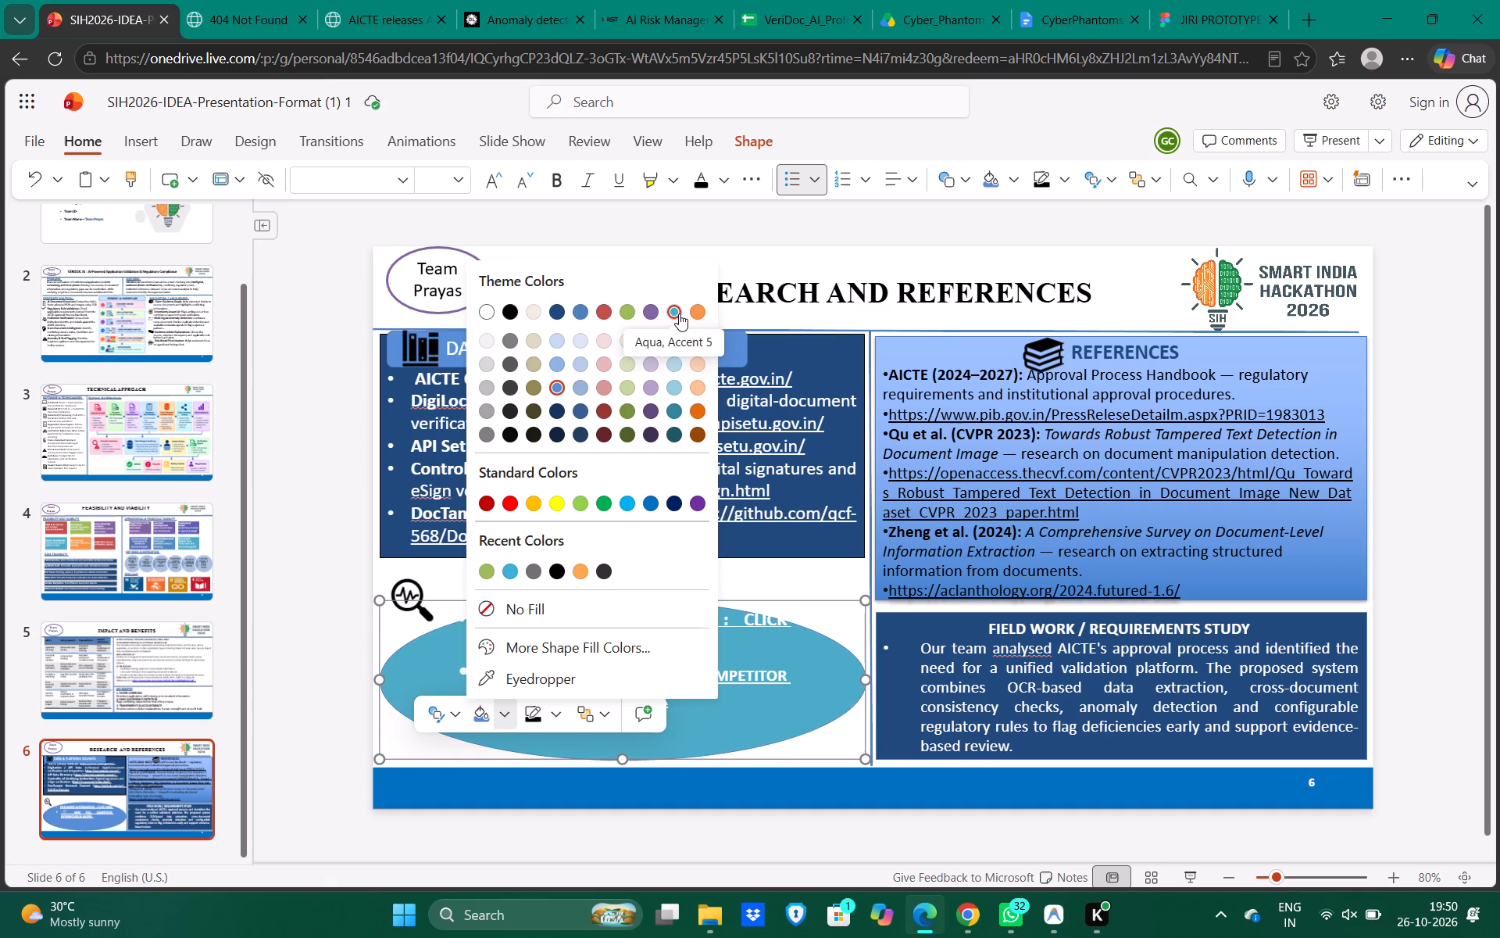
left_click(603, 307)
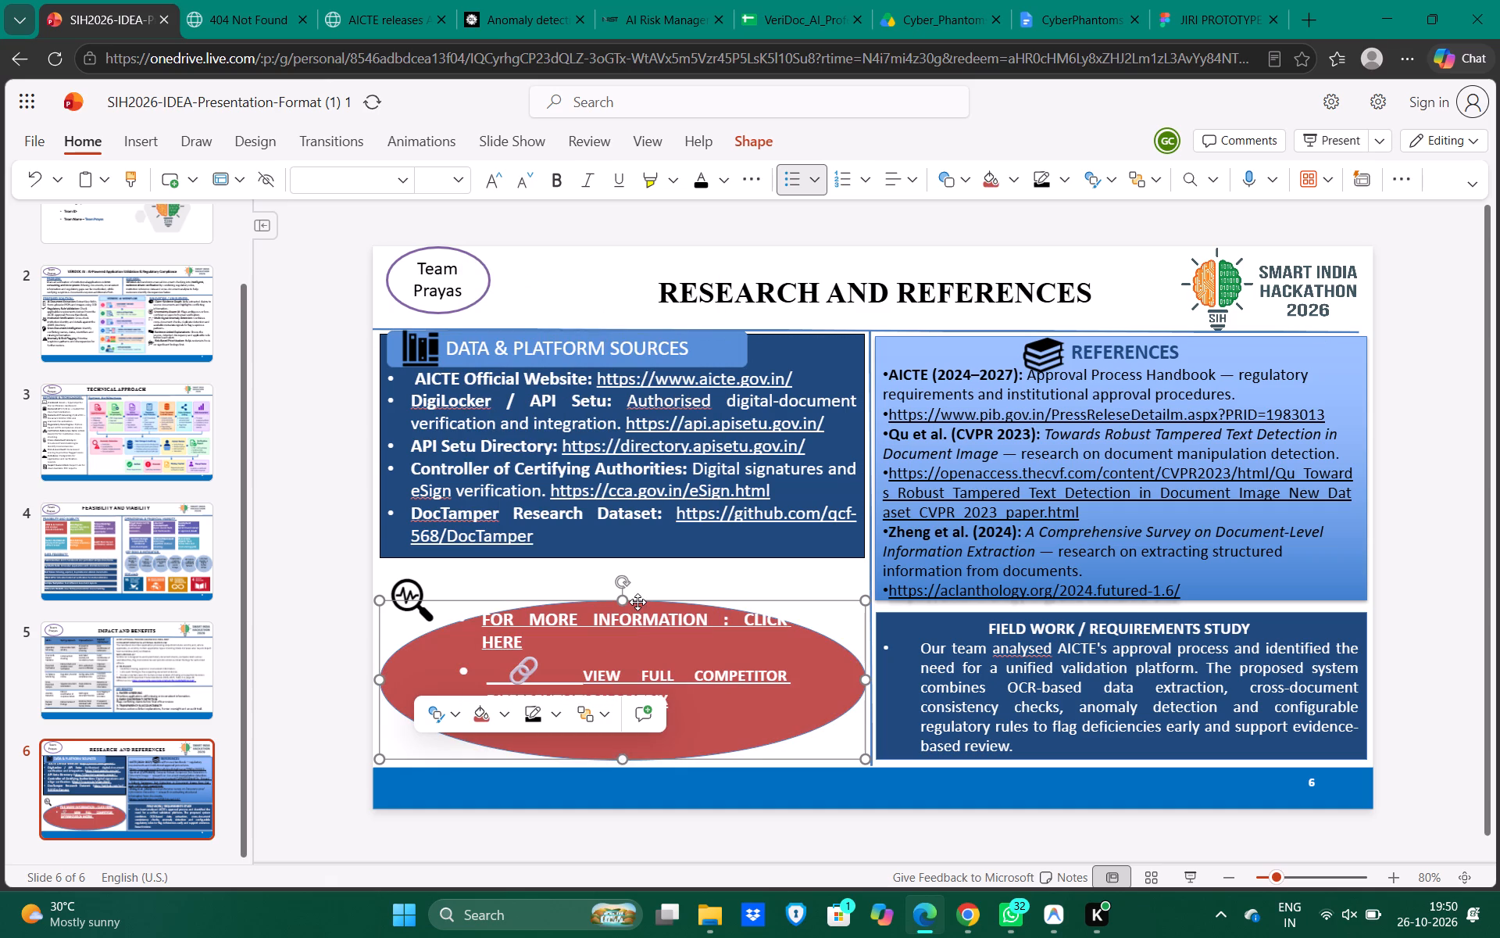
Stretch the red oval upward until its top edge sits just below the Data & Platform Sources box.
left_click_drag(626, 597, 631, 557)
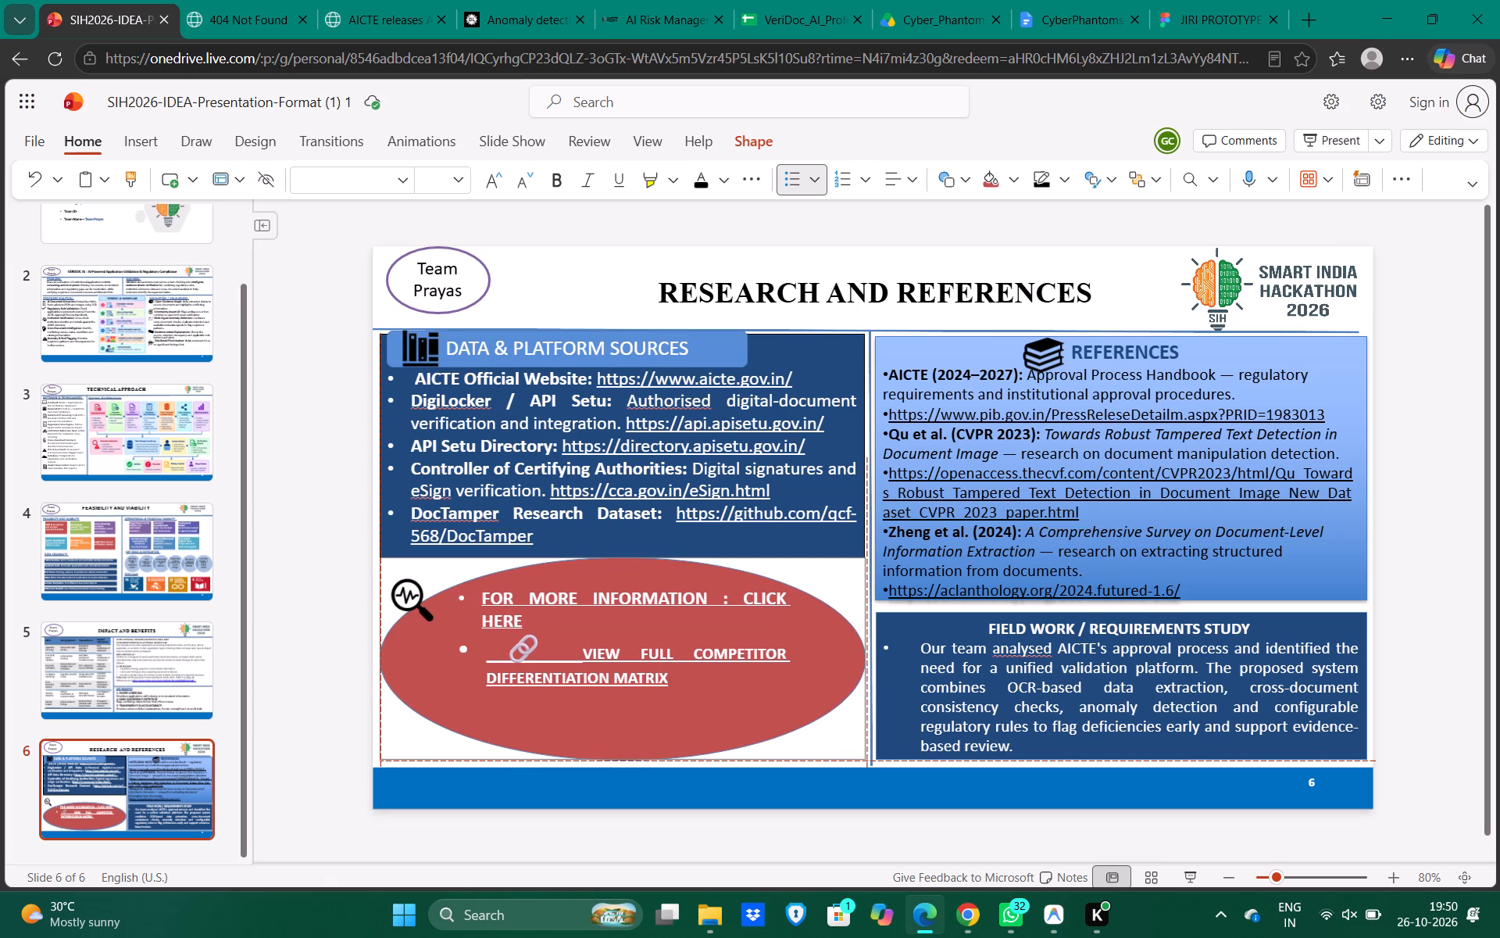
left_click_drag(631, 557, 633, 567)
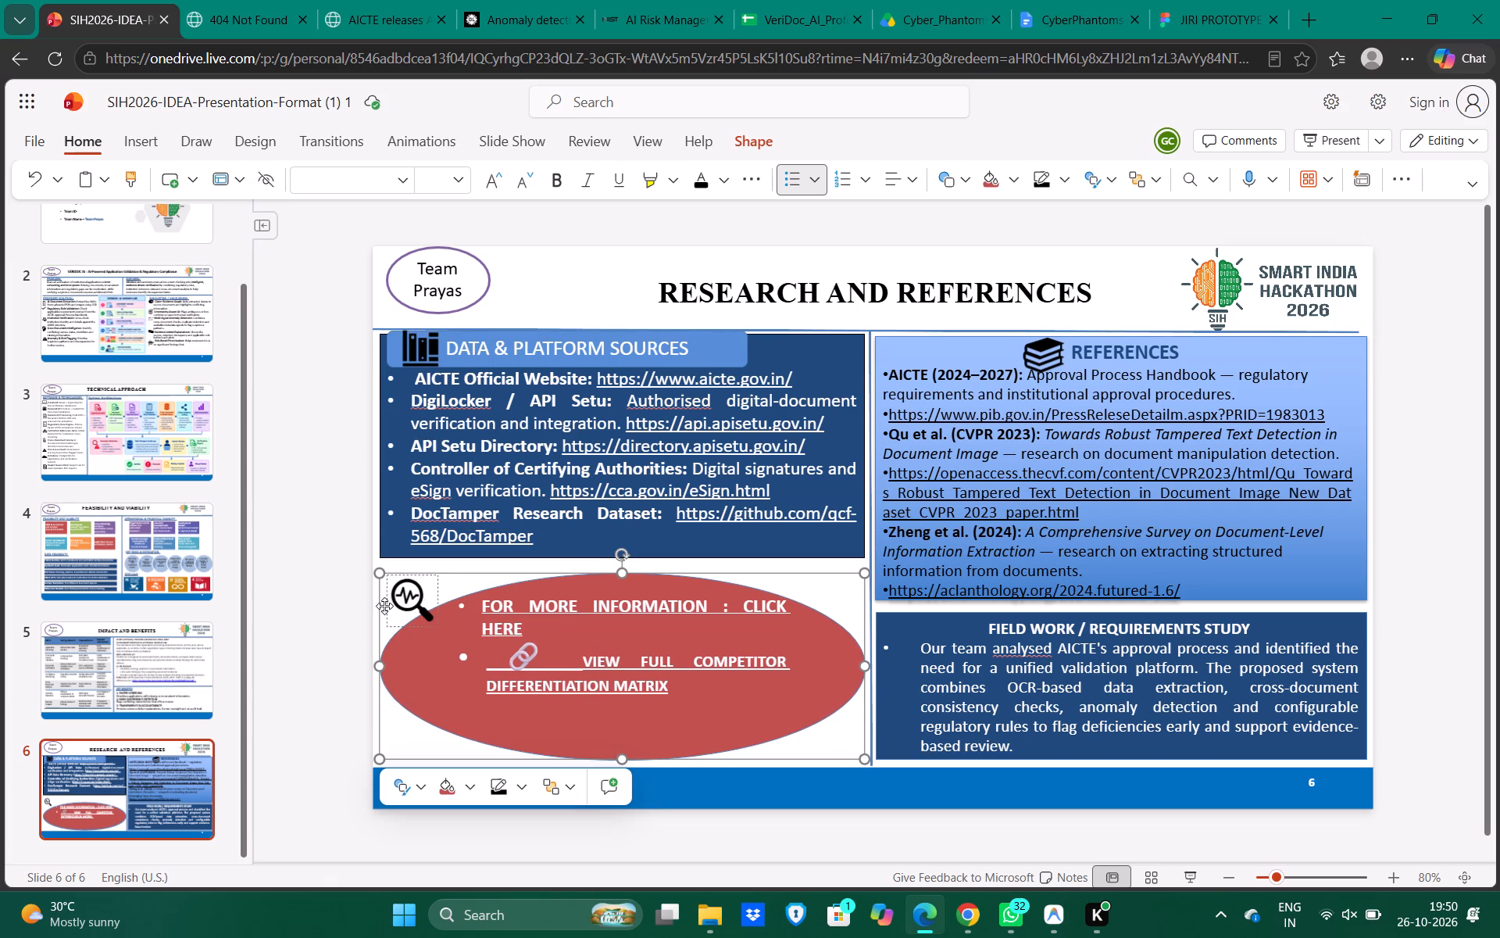
Move the magnifier icon to the oval's upper-left corner, directly beneath the Data & Platform Sources box.
left_click_drag(418, 599, 420, 584)
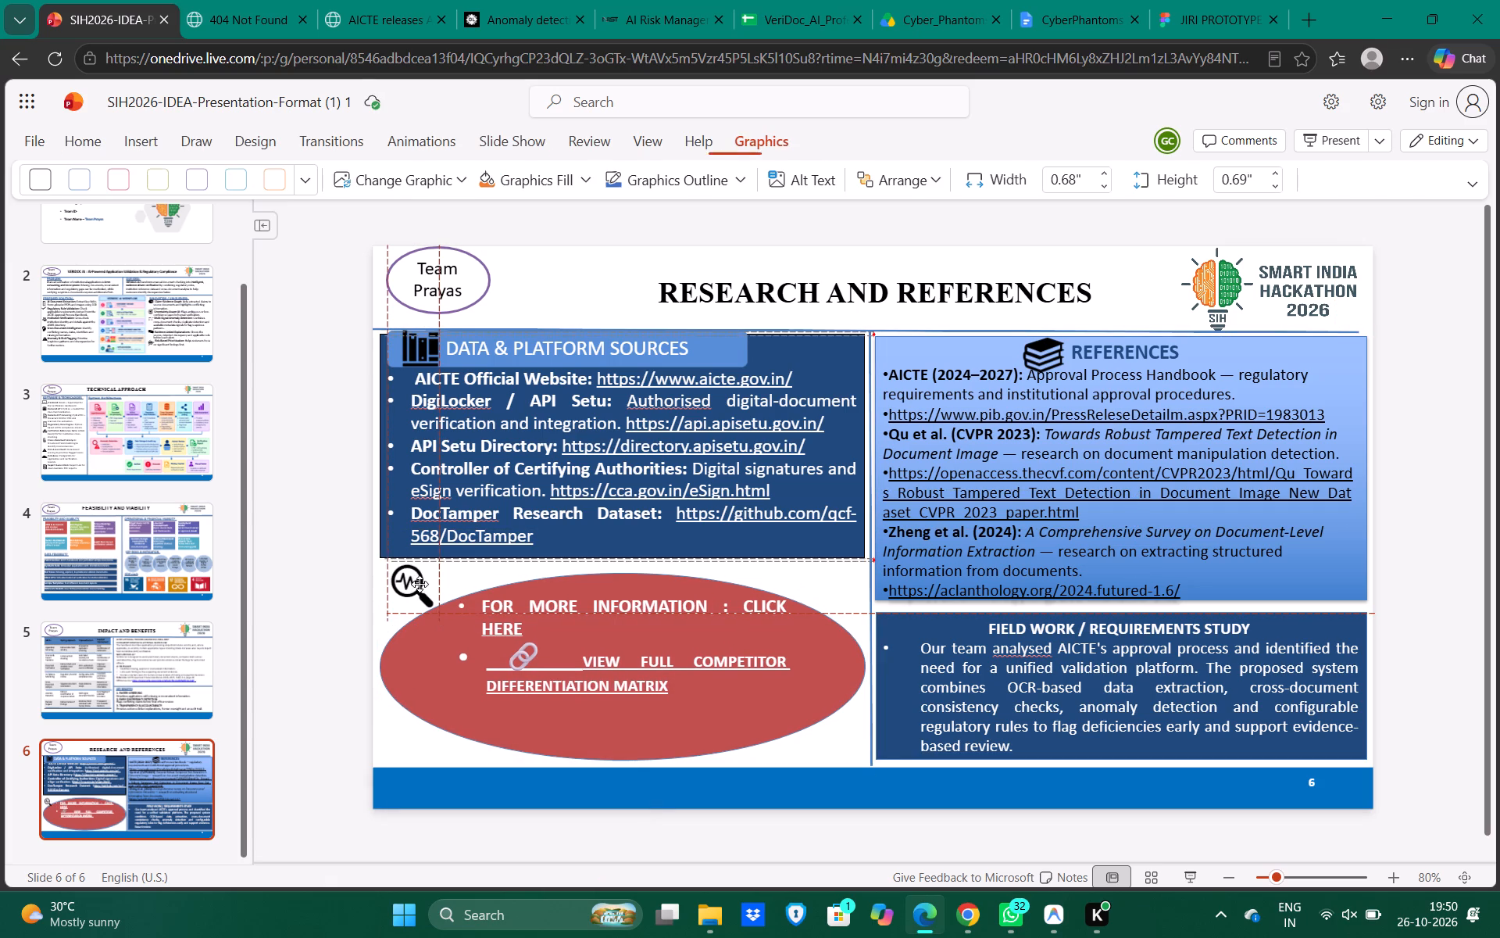
left_click_drag(420, 584, 416, 588)
left_click_drag(416, 588, 411, 592)
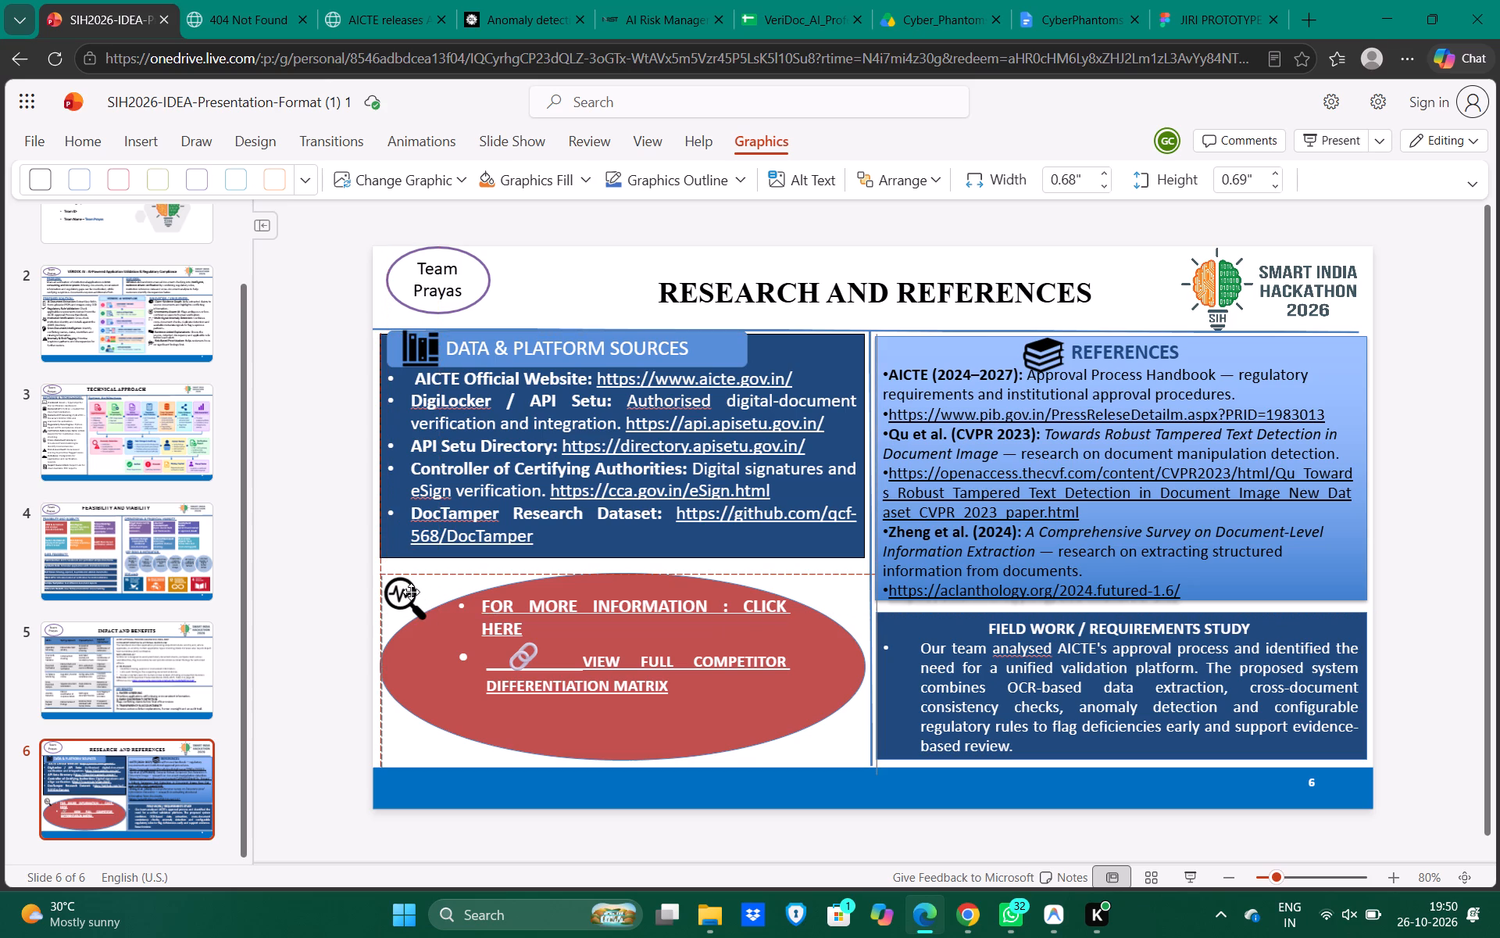
left_click_drag(411, 592, 410, 589)
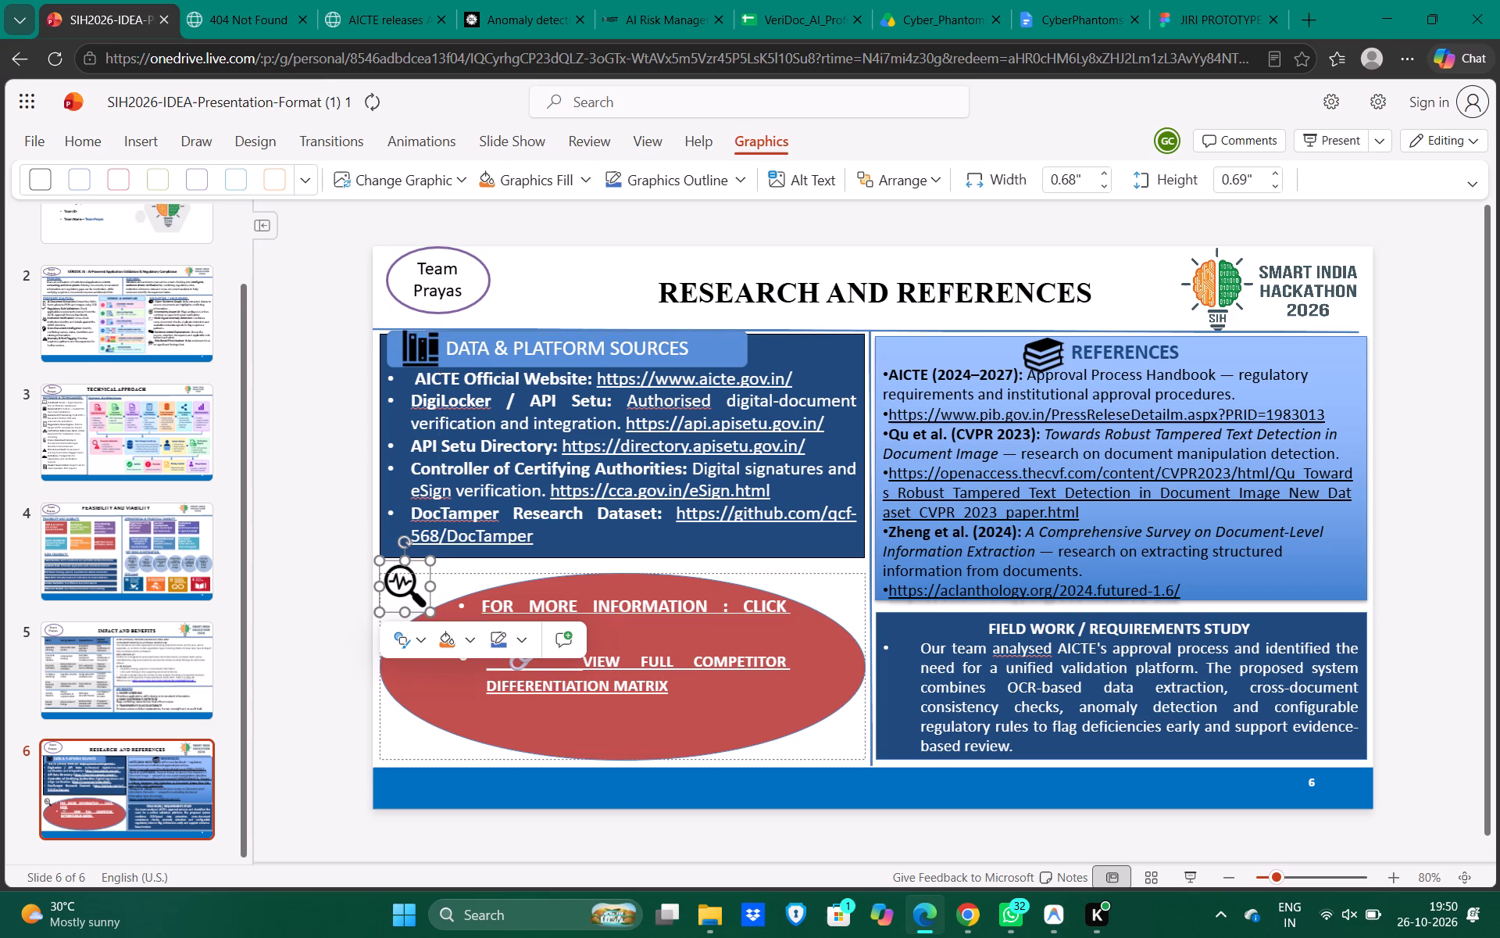
Shorten the red oval by lowering its top edge, leaving a gap below the Data & Platform Sources box.
left_click(616, 589)
left_click_drag(623, 573, 623, 580)
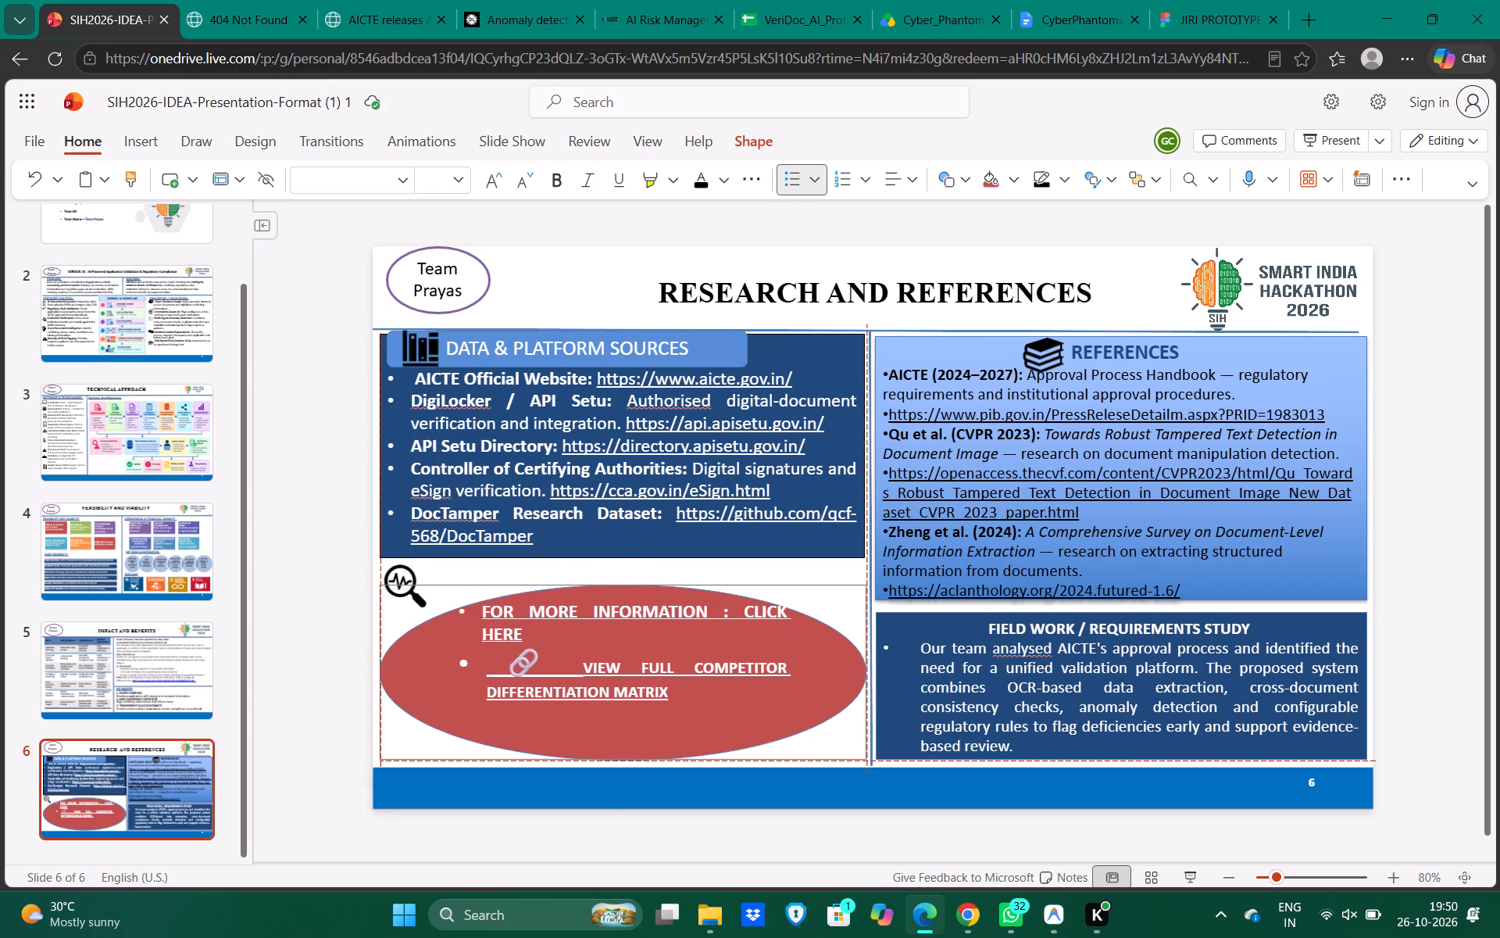
left_click_drag(623, 580, 623, 596)
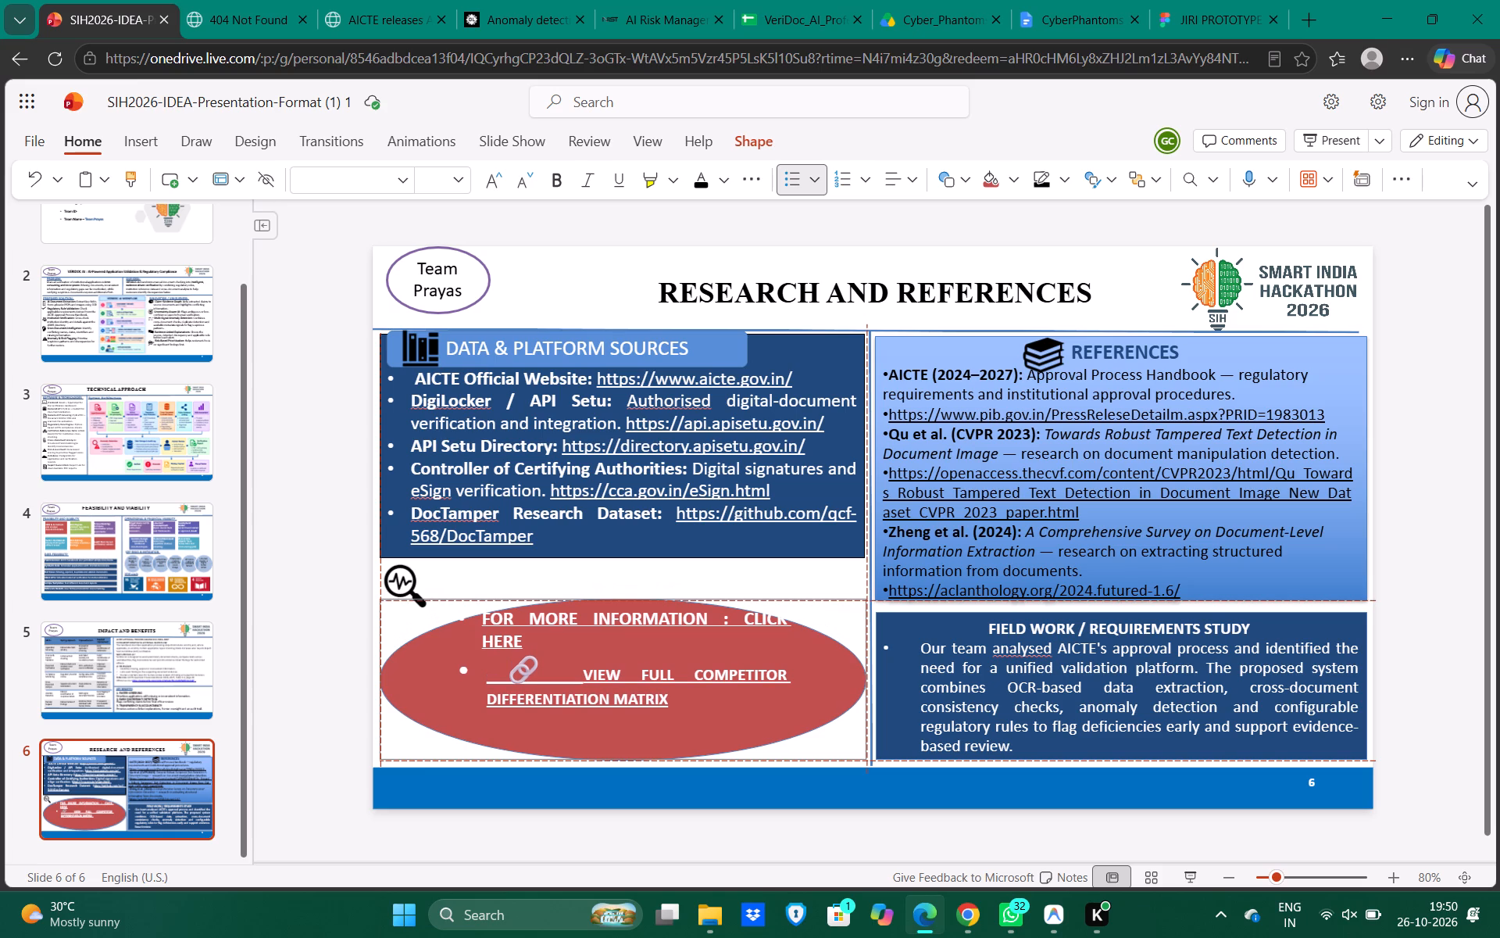
left_click_drag(623, 596, 623, 593)
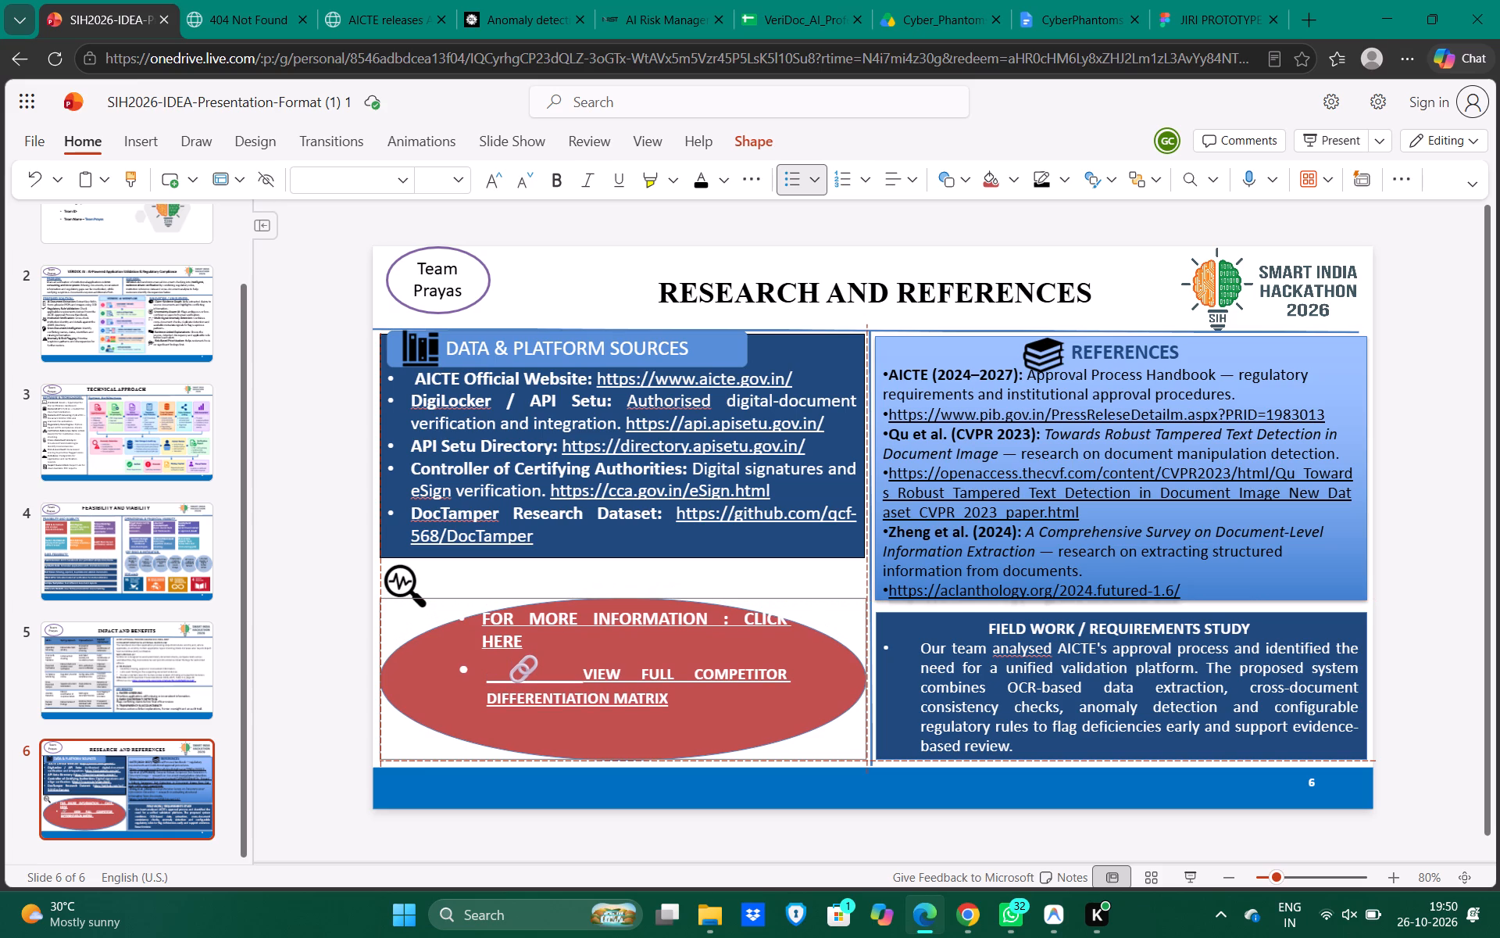
left_click_drag(623, 593, 623, 593)
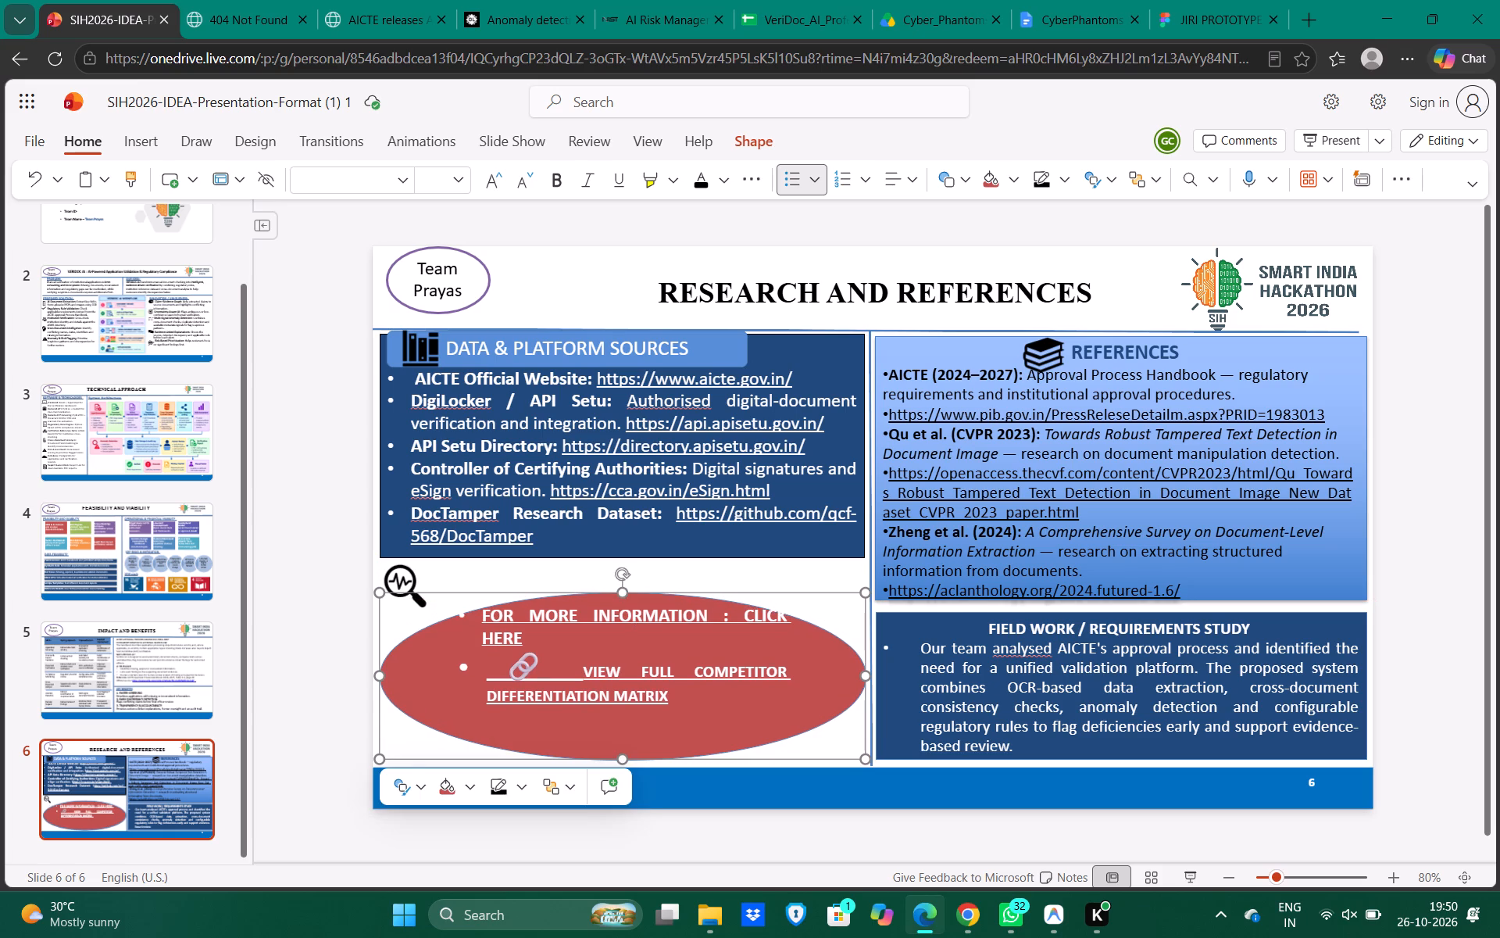
Start editing the link lines inside the red oval, placing the text cursor after CLICK HERE.
left_click(704, 697)
left_click_drag(704, 697, 466, 625)
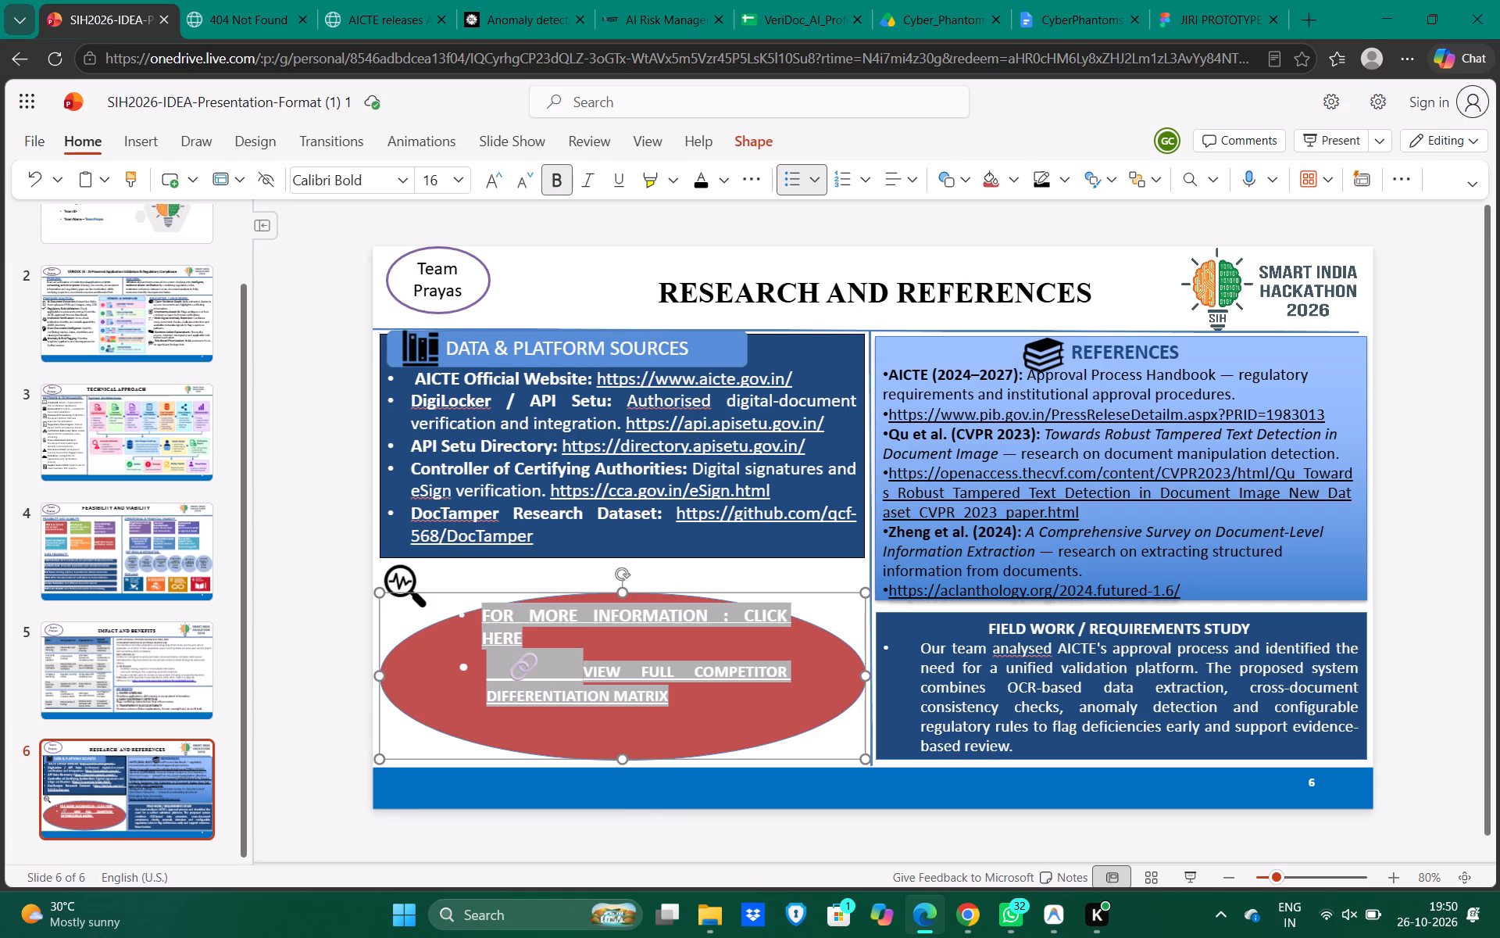
left_click_drag(466, 625, 471, 612)
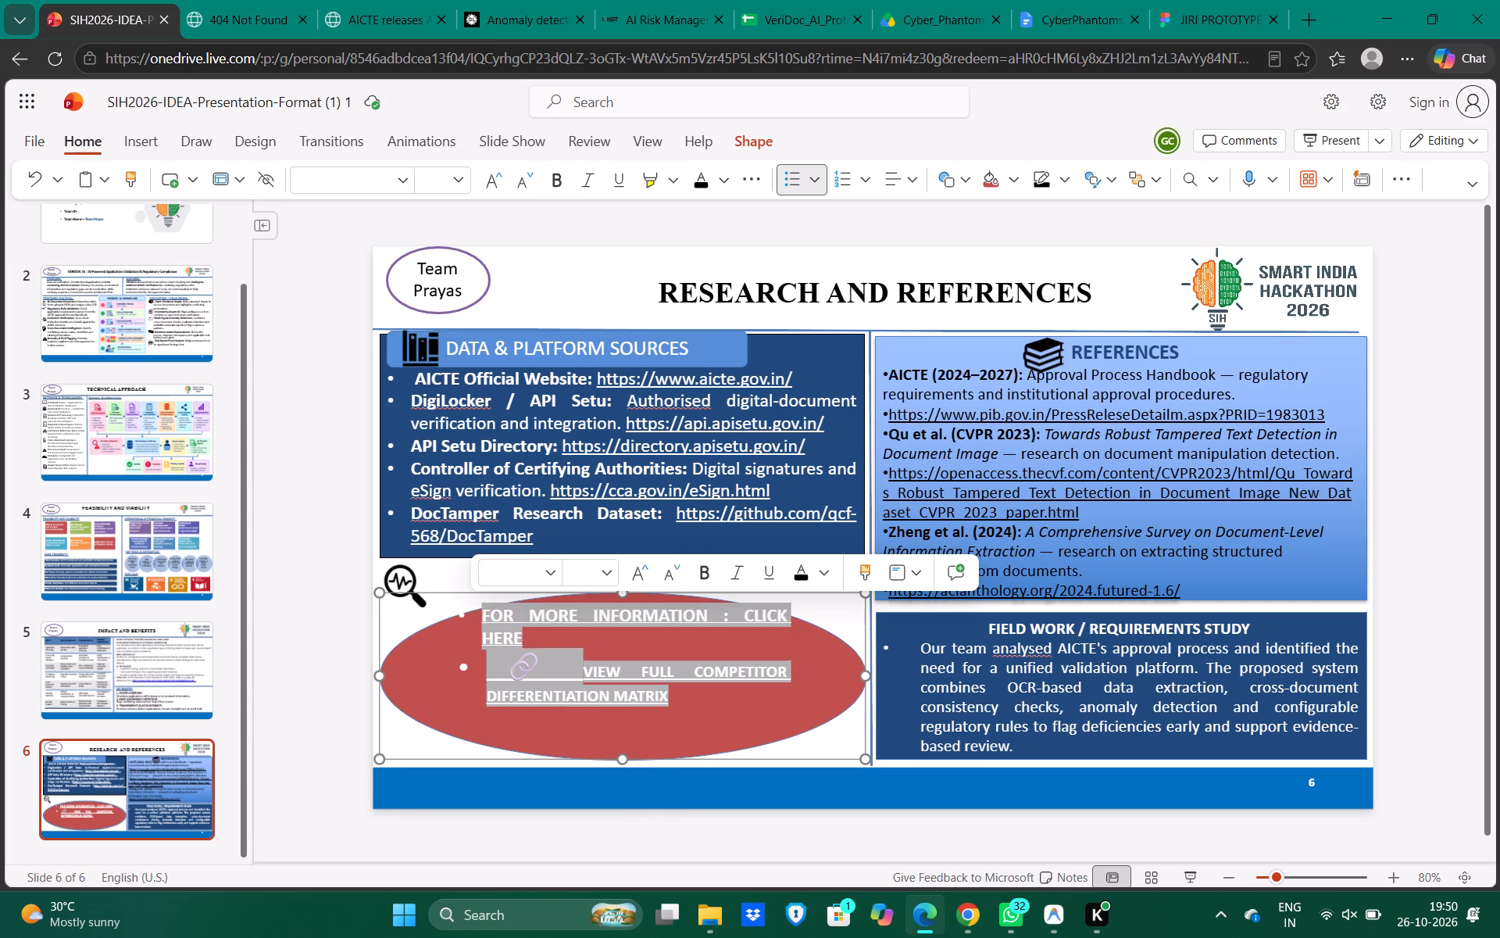
left_click(614, 633)
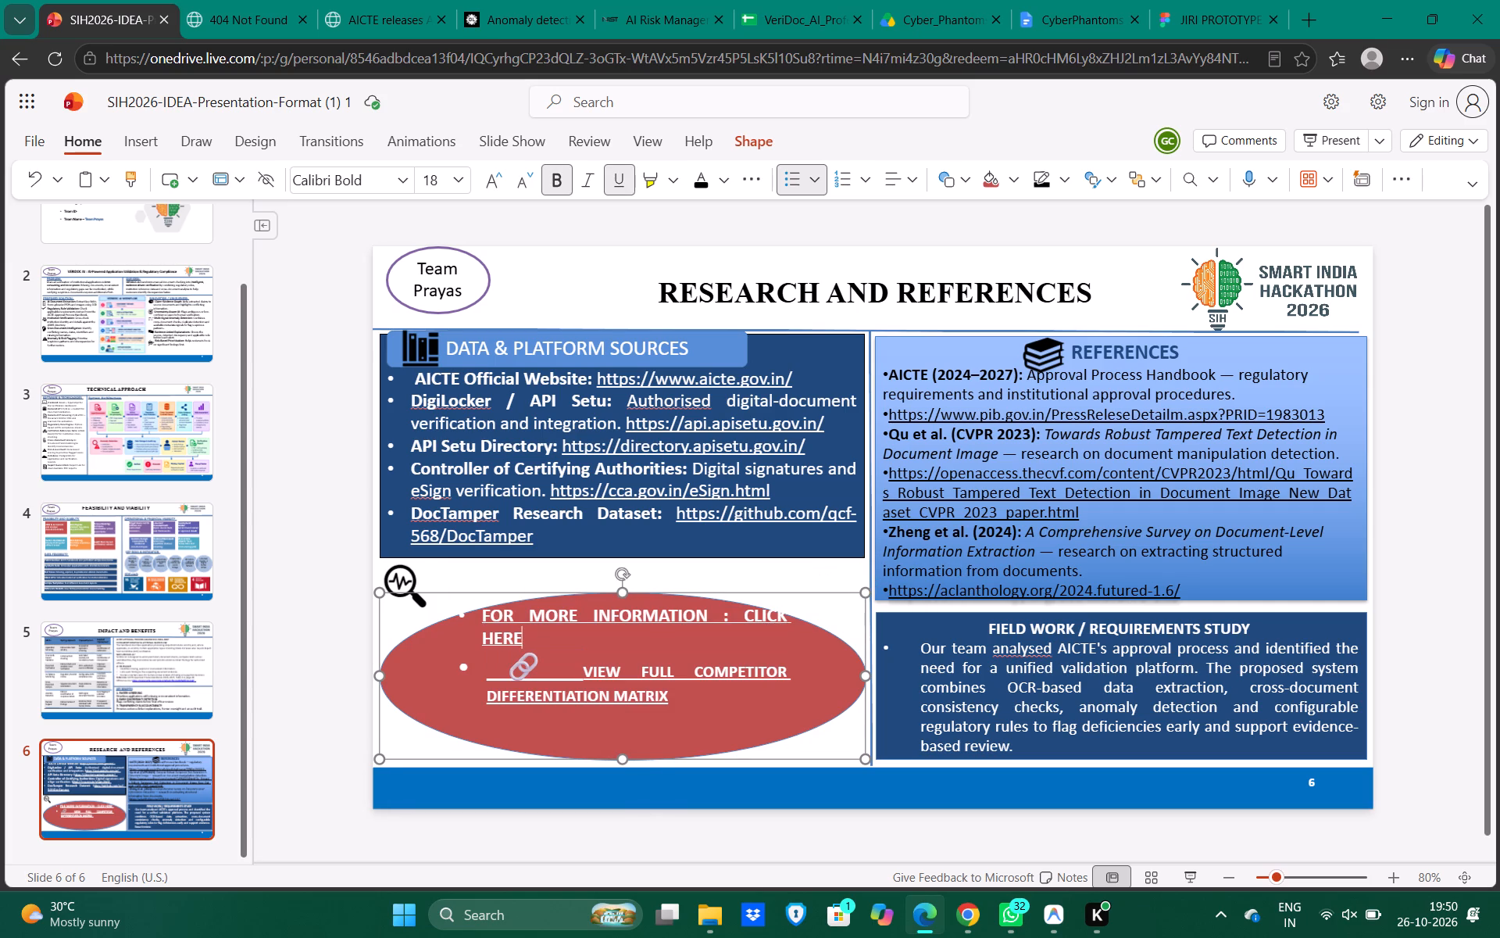
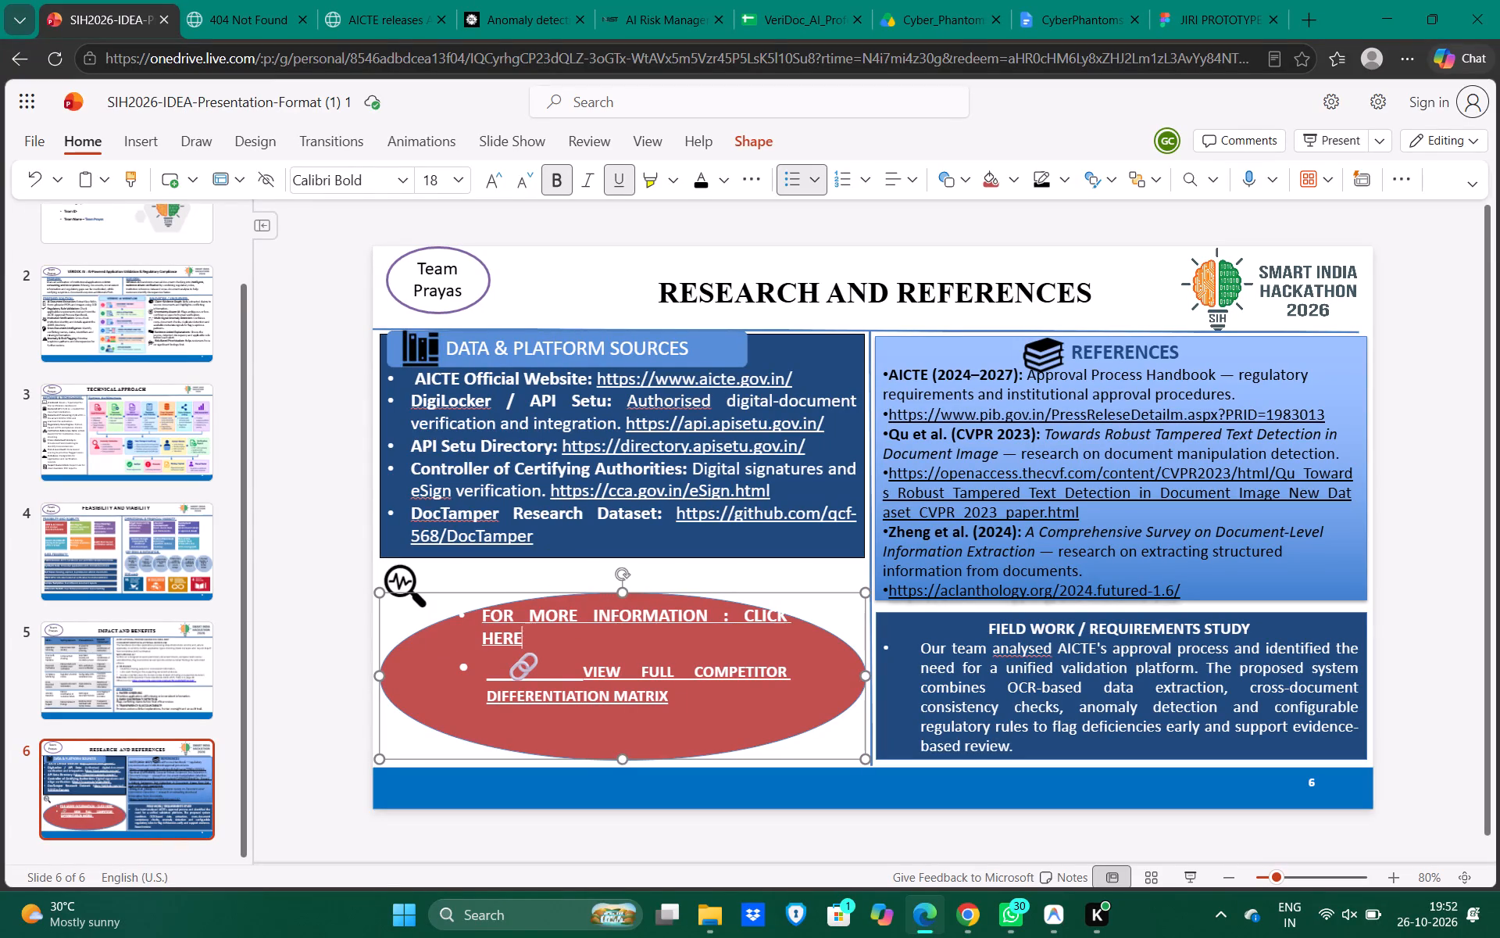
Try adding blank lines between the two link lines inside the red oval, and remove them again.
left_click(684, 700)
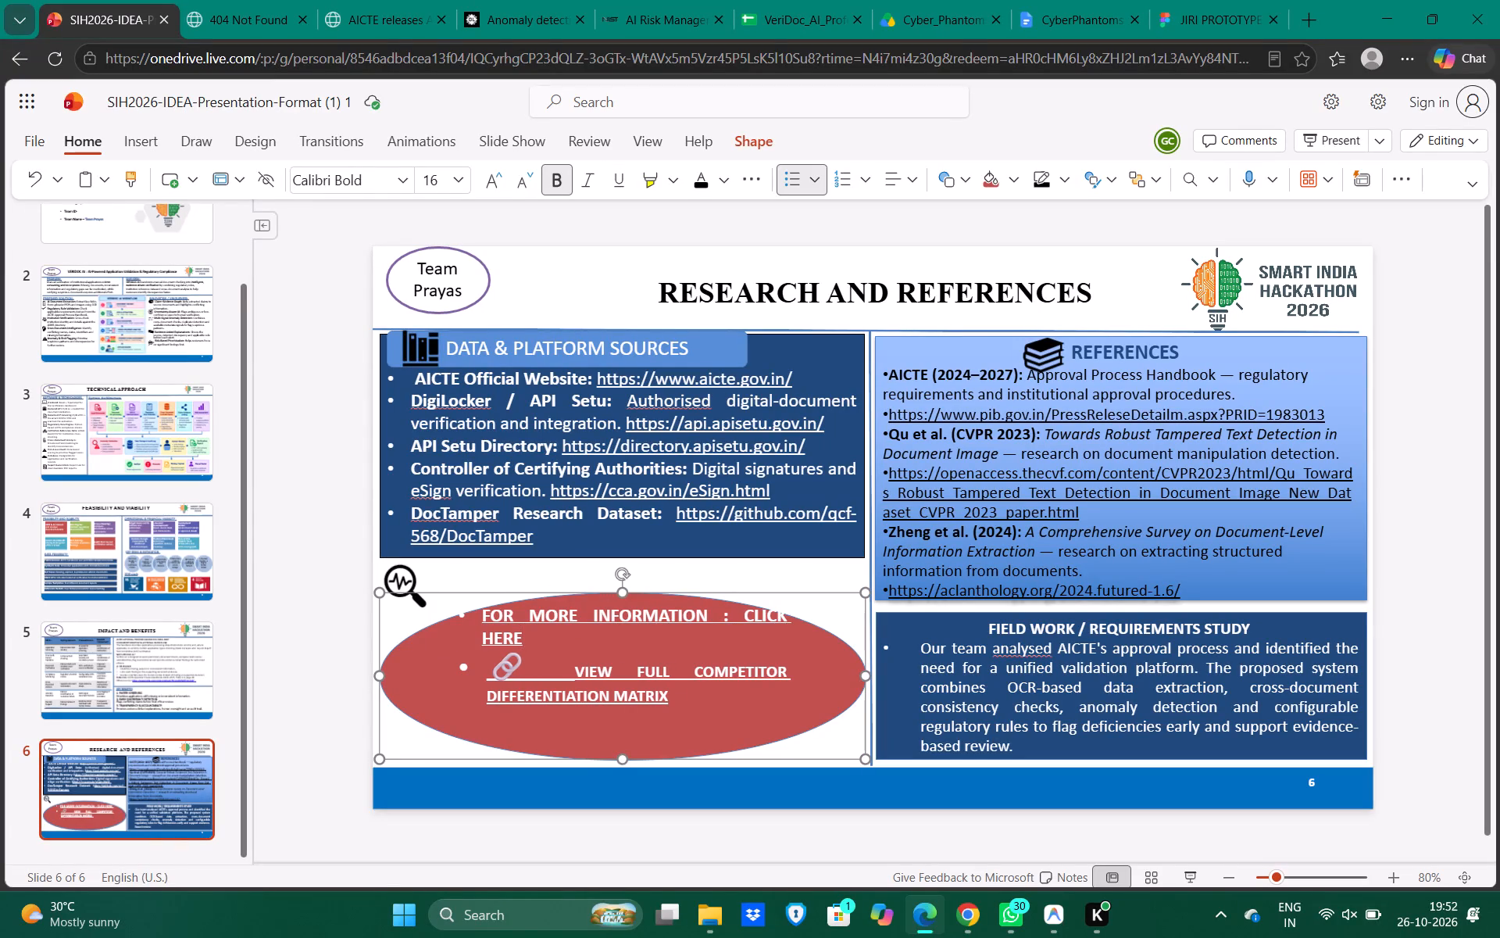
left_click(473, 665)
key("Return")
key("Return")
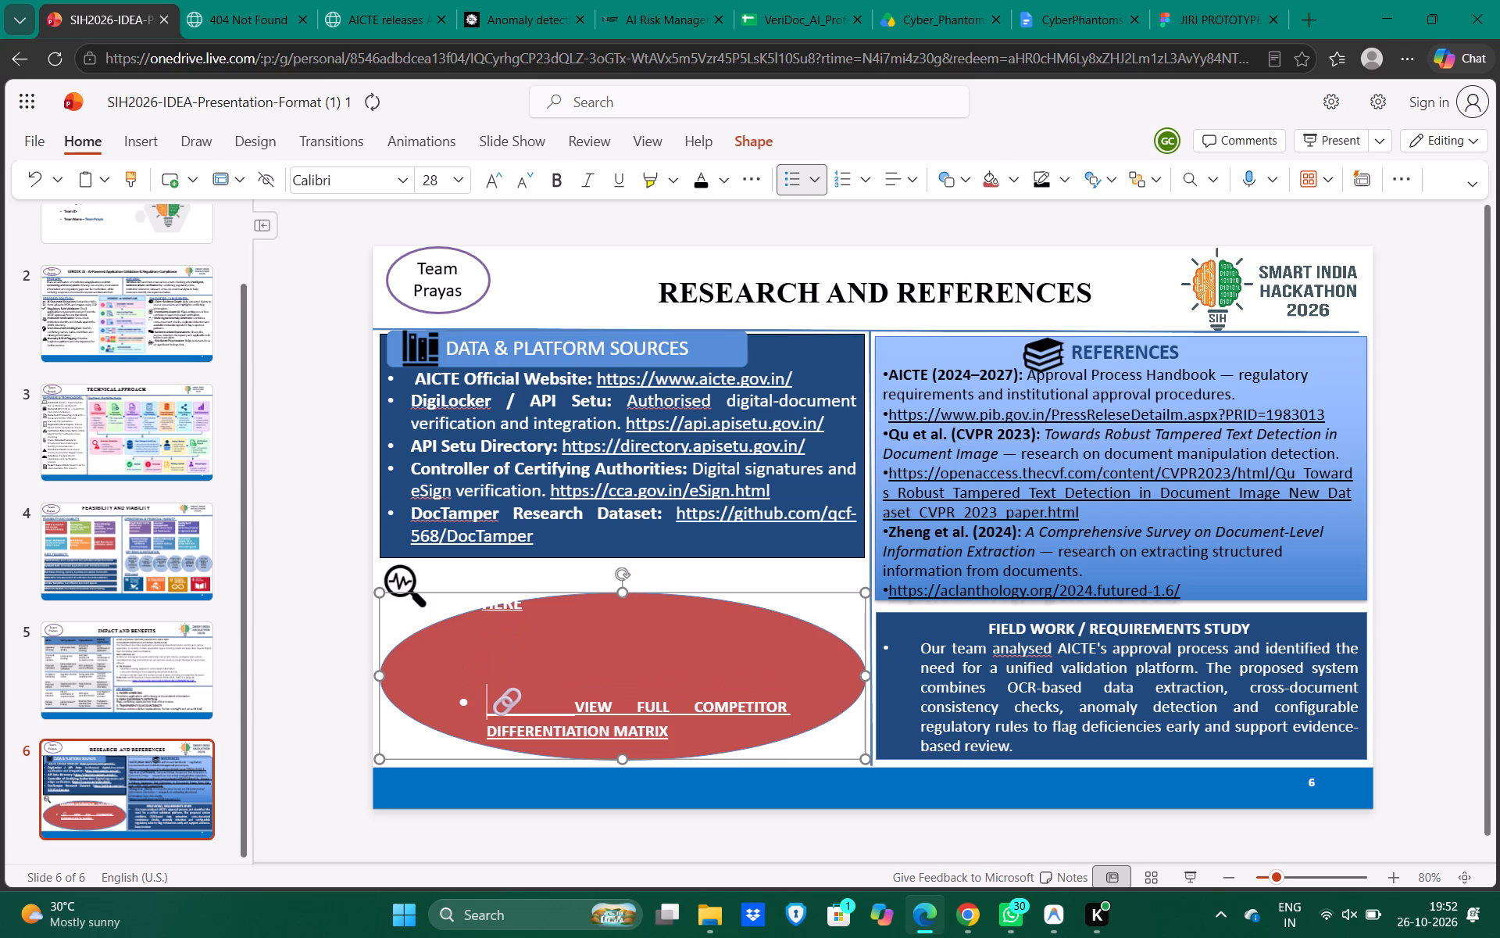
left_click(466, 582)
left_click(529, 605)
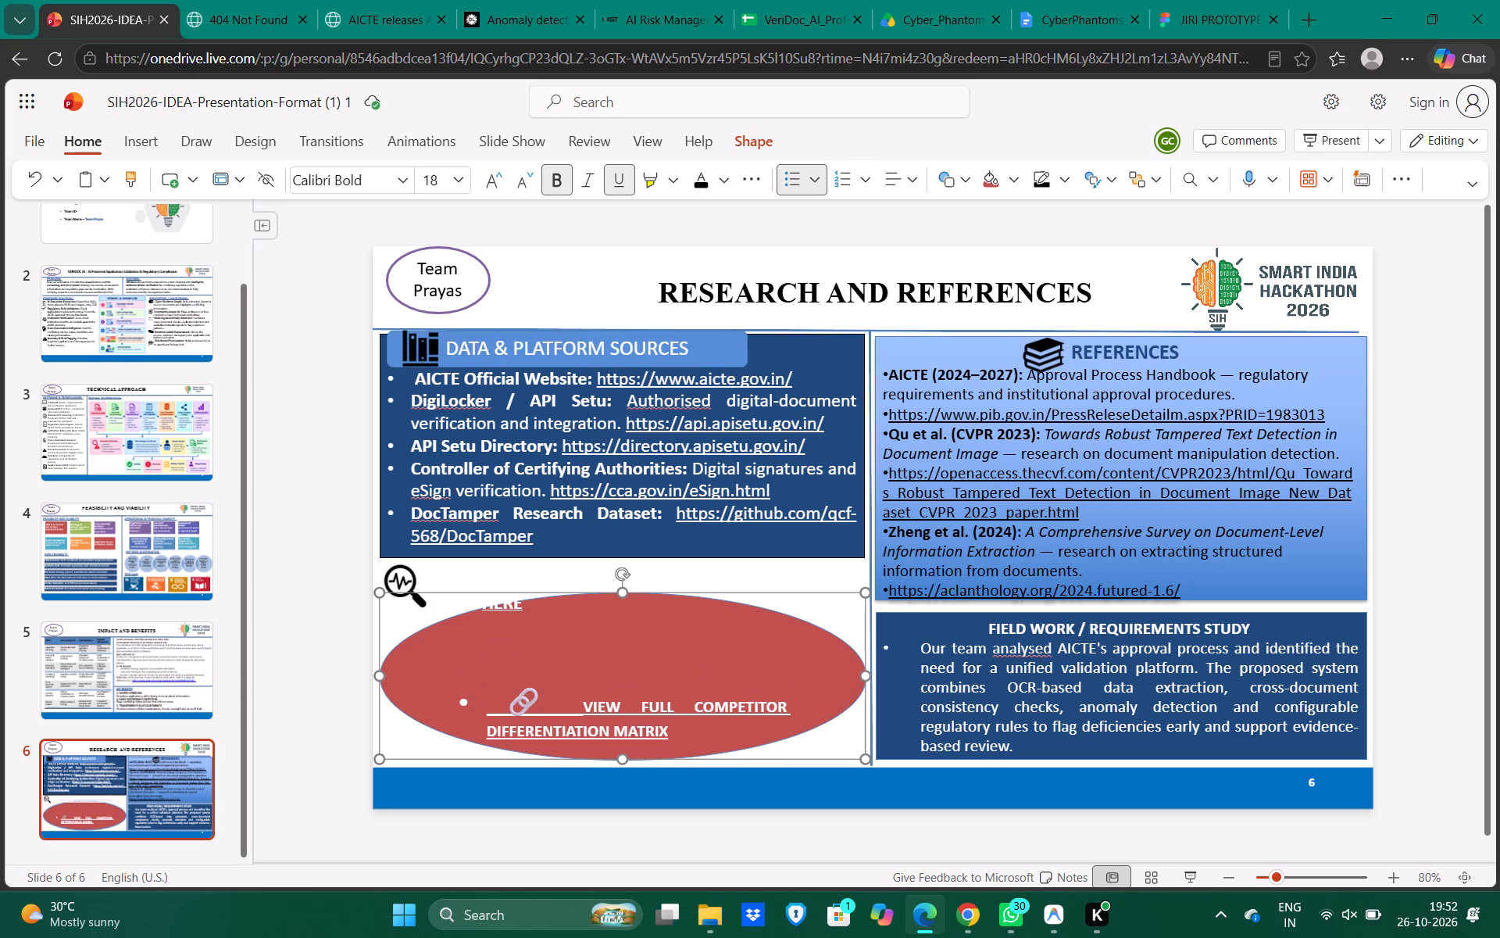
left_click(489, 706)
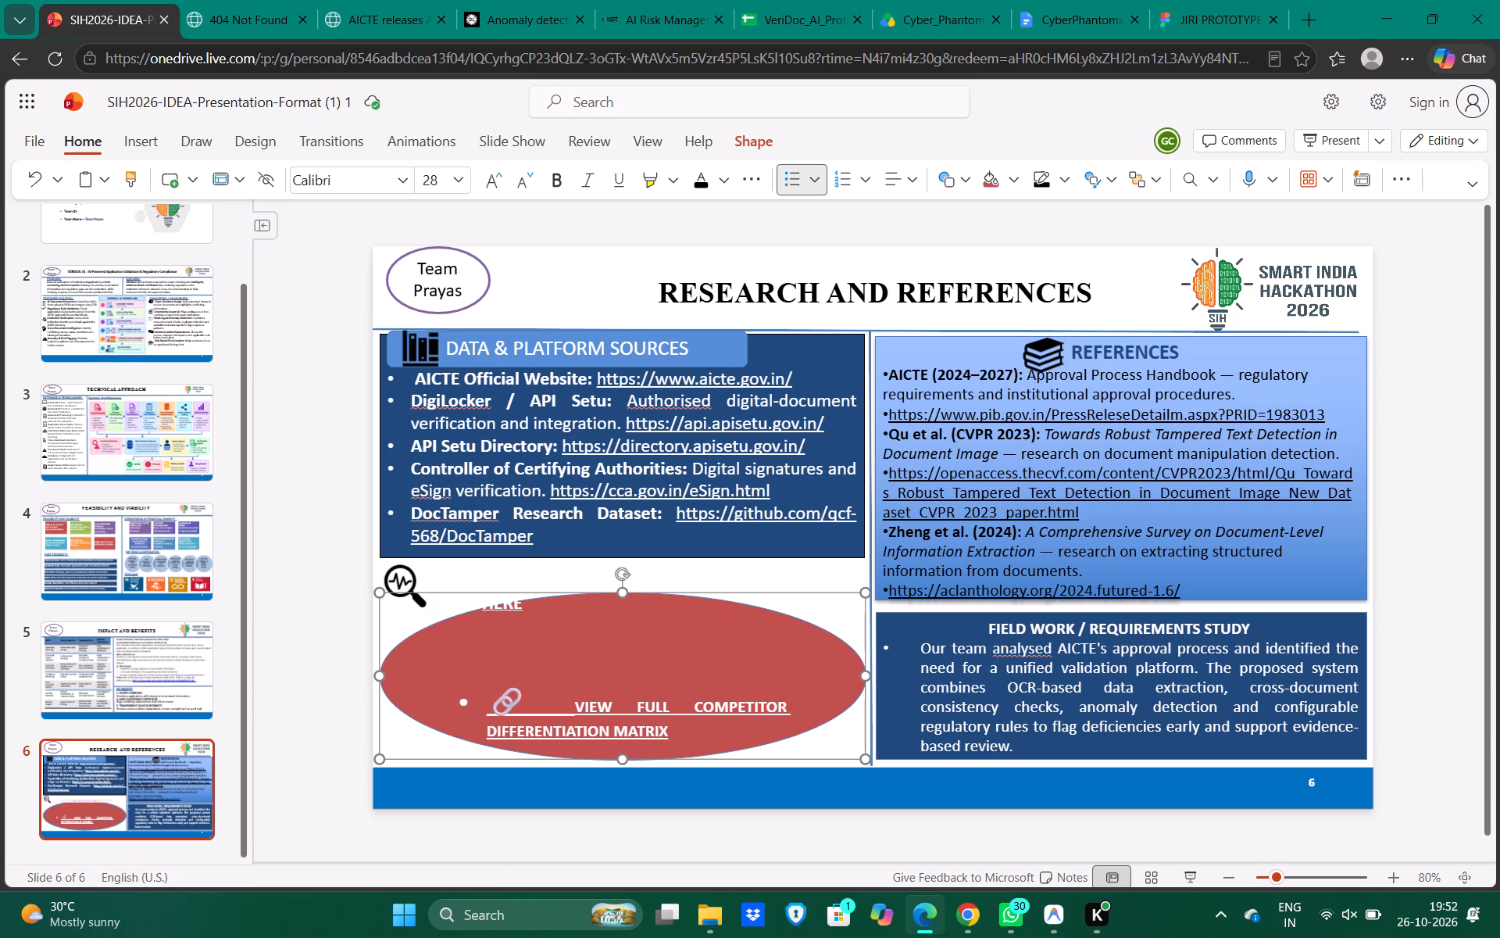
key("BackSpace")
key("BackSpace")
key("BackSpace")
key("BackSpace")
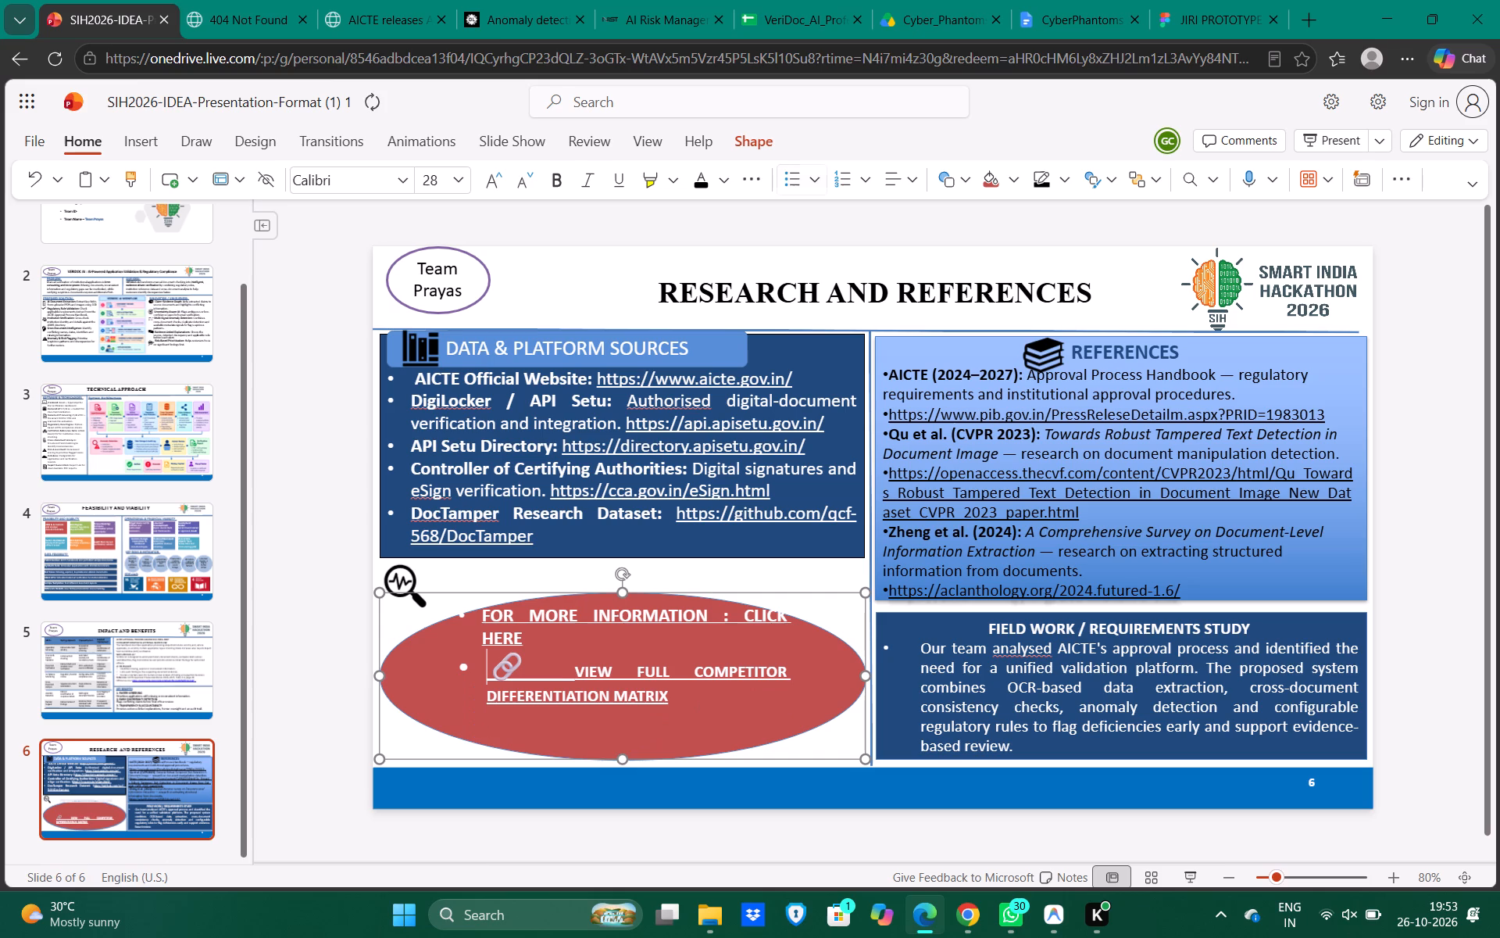
Insert three blank lines above the FOR MORE INFORMATION line to lower the link text inside the red oval.
left_click(480, 613)
key("Return")
key("Return")
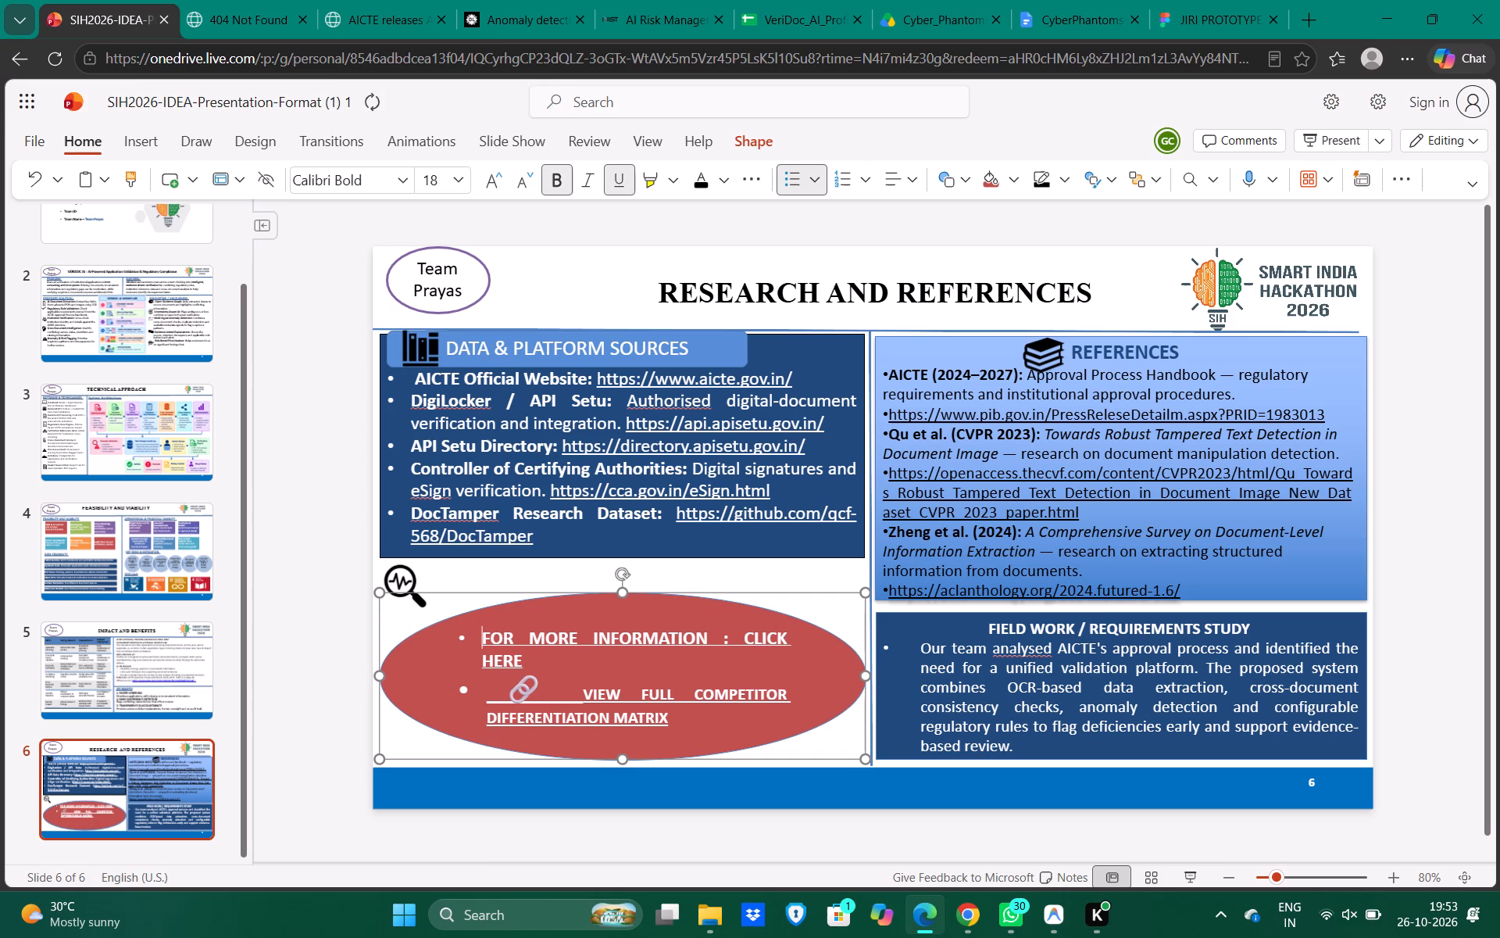
key("Return")
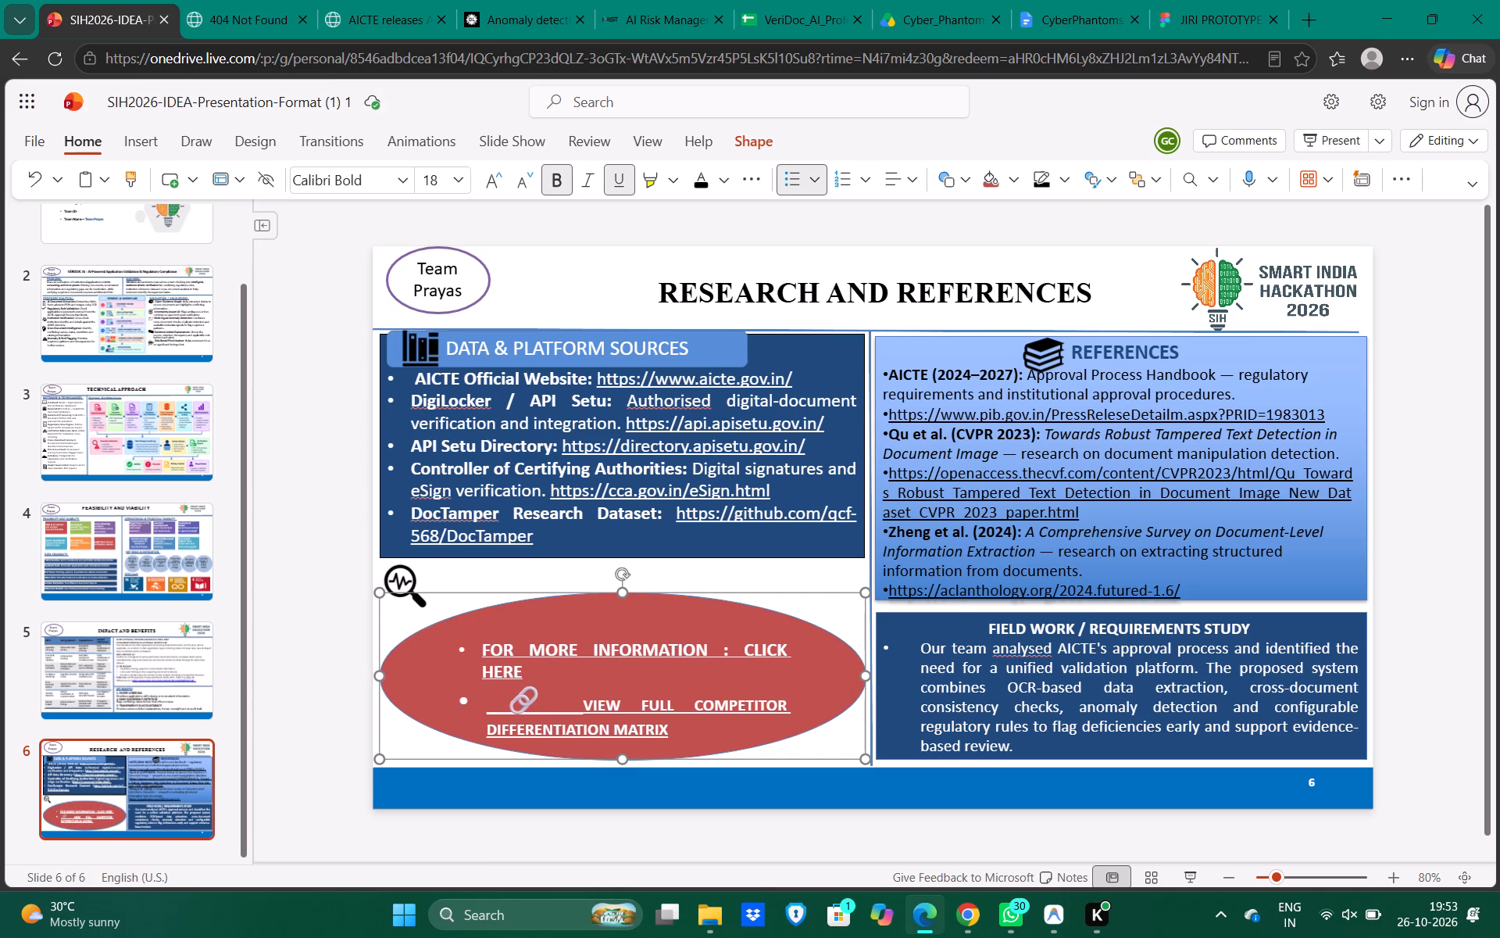
Change the red oval holding the link lines to a rounded rectangle.
left_click(630, 624)
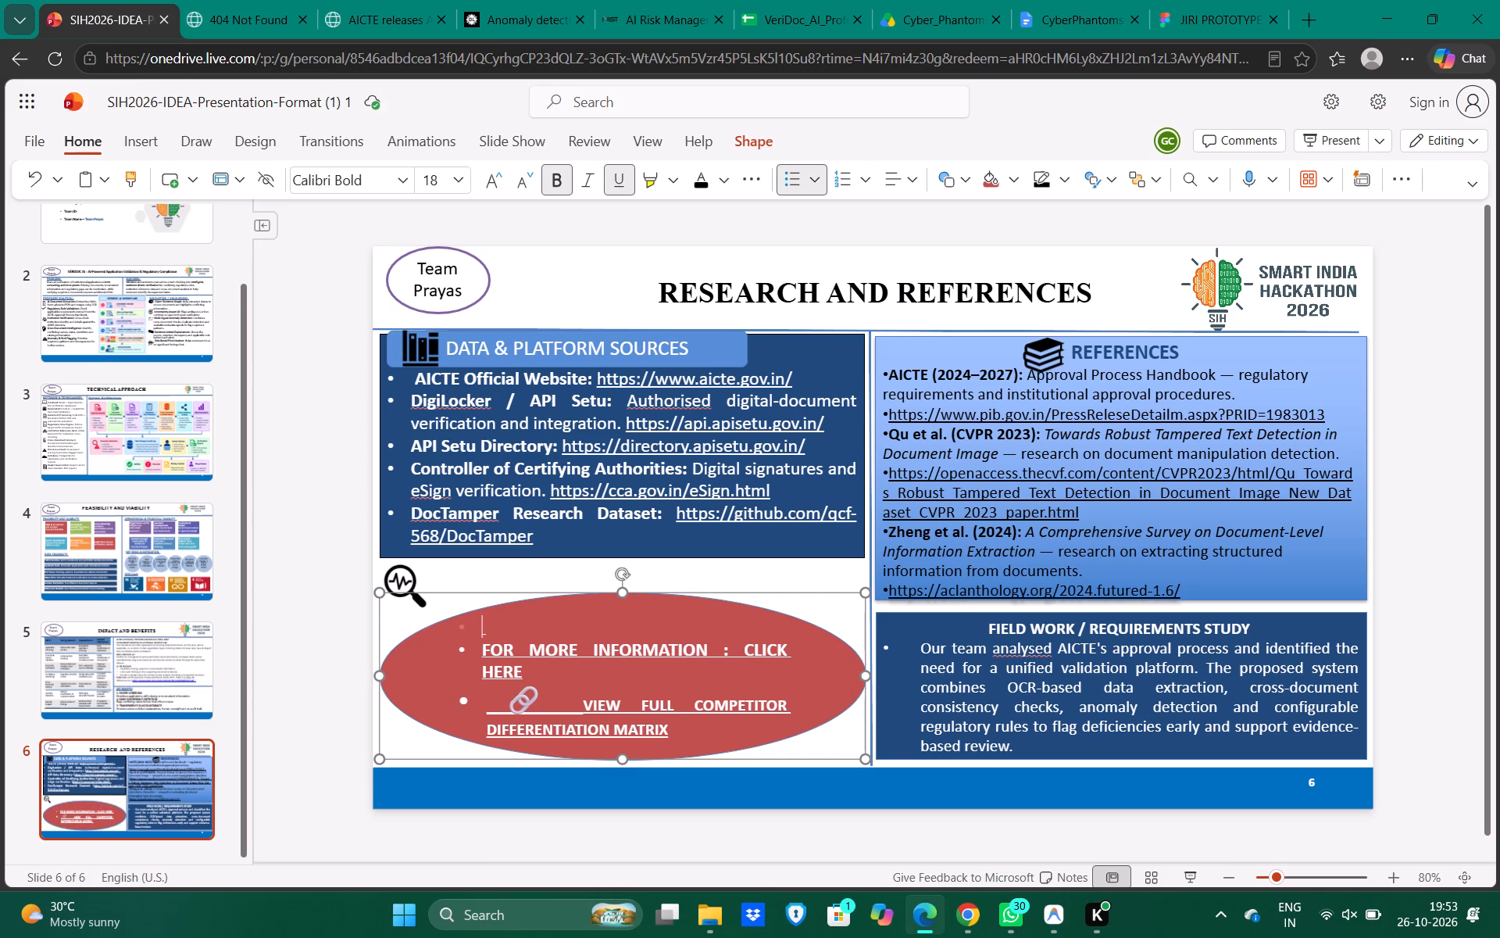
right_click(630, 624)
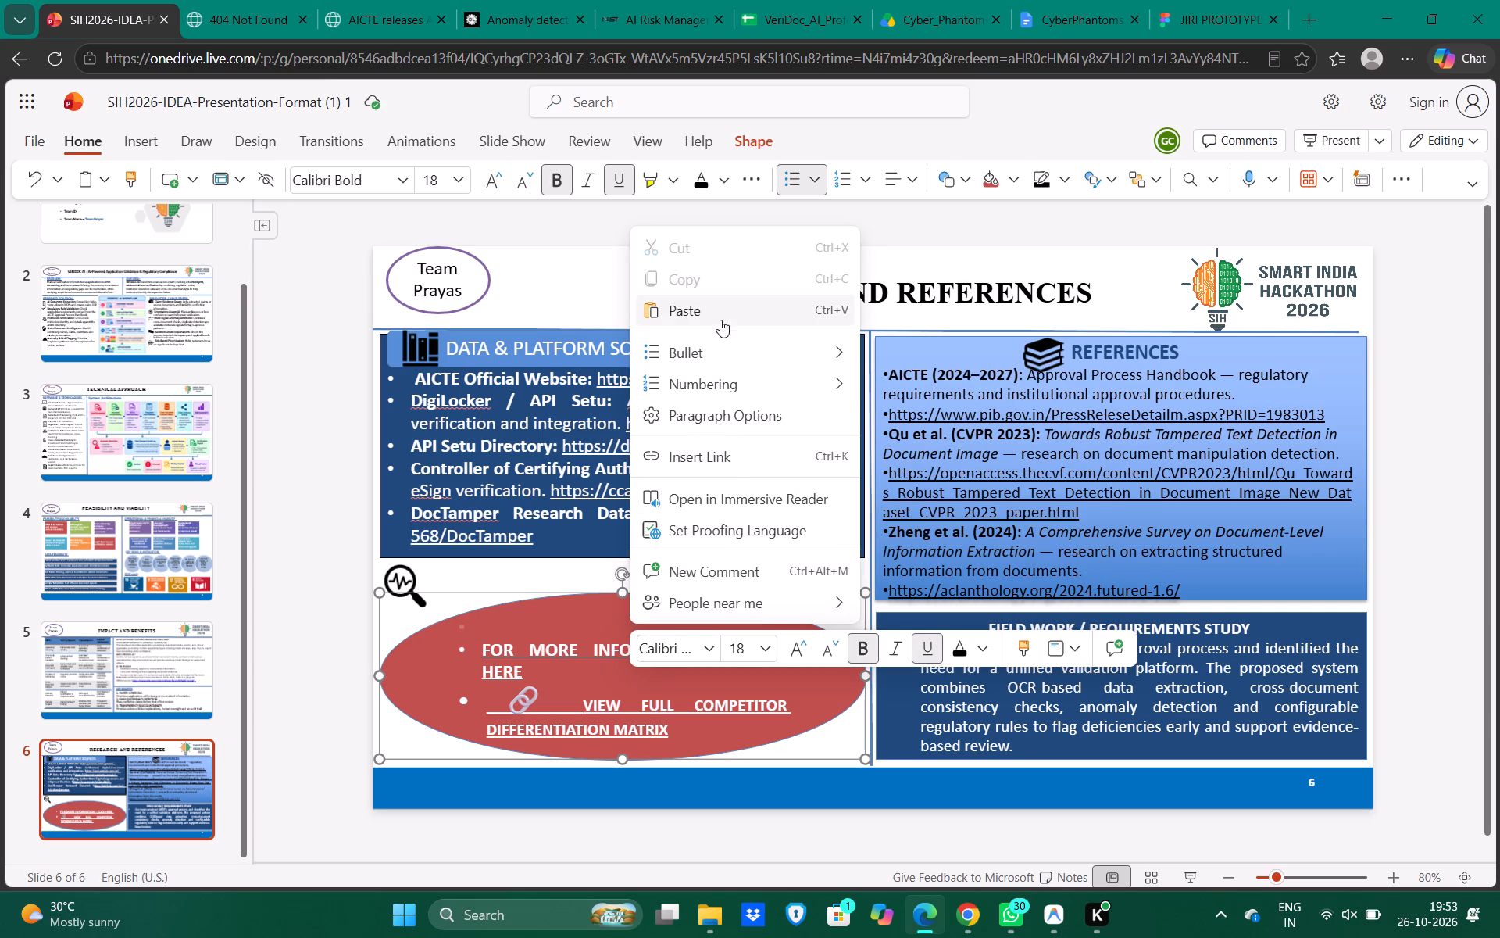
left_click(574, 618)
left_click(387, 675)
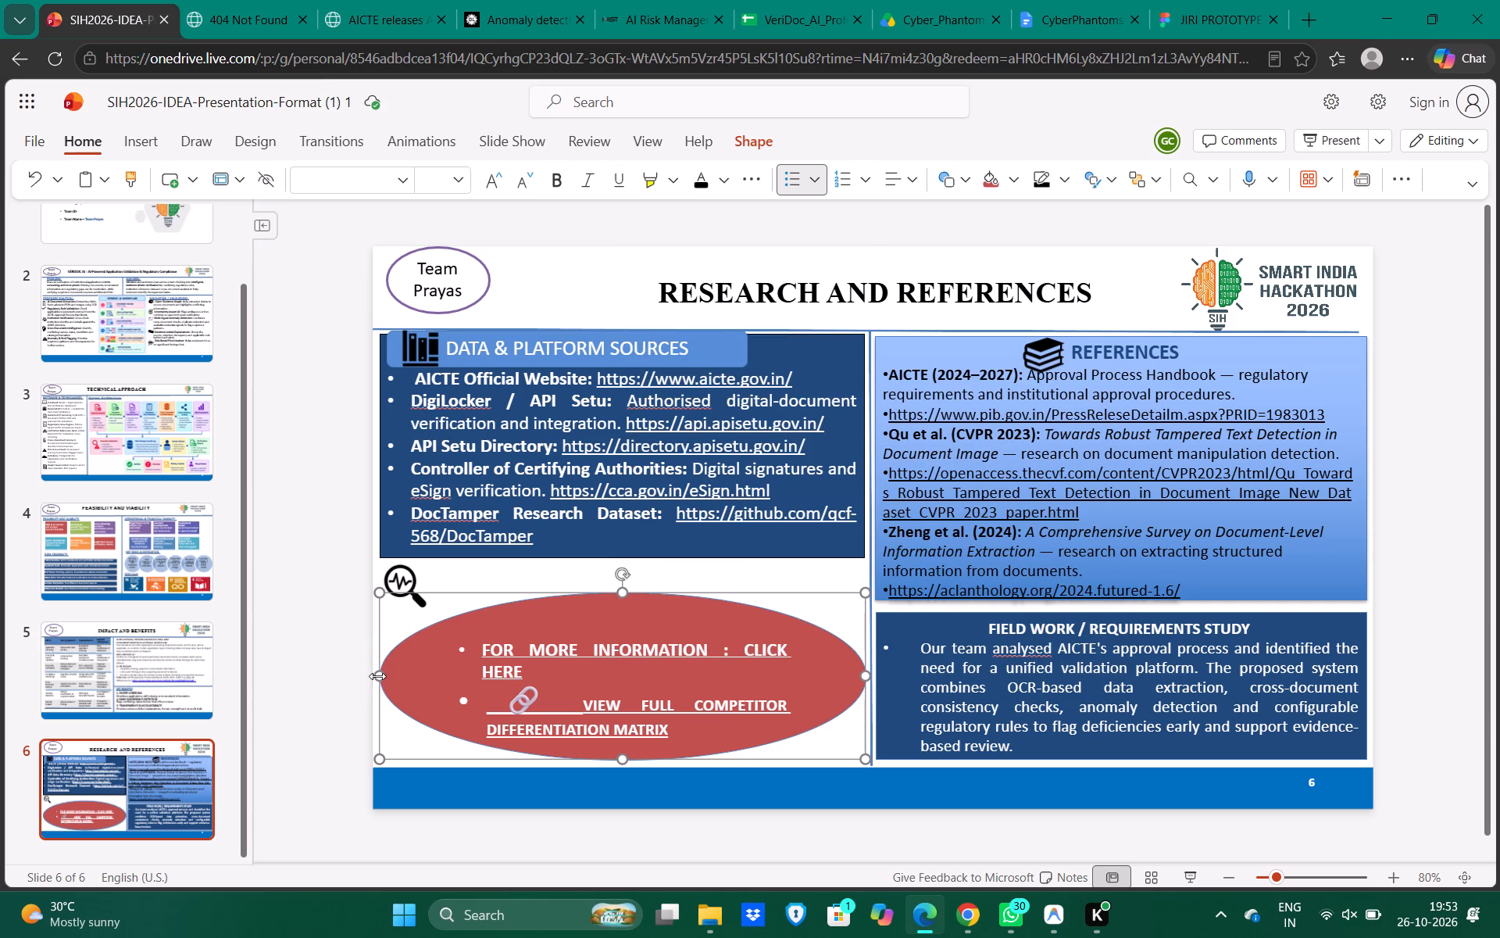
left_click(377, 676)
right_click(377, 676)
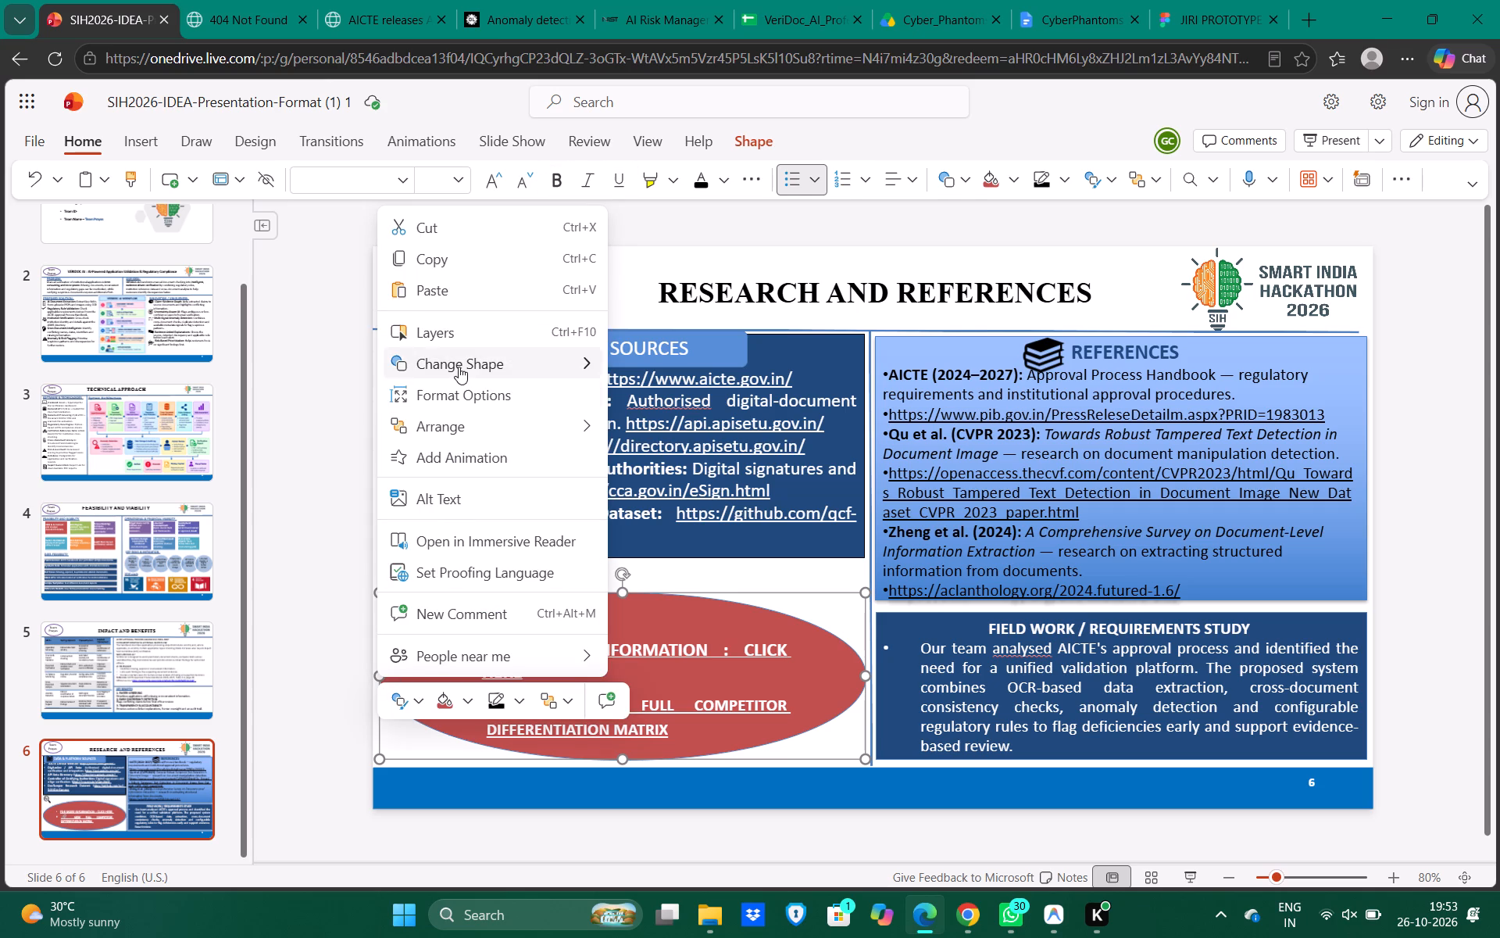
left_click(459, 366)
left_click(472, 363)
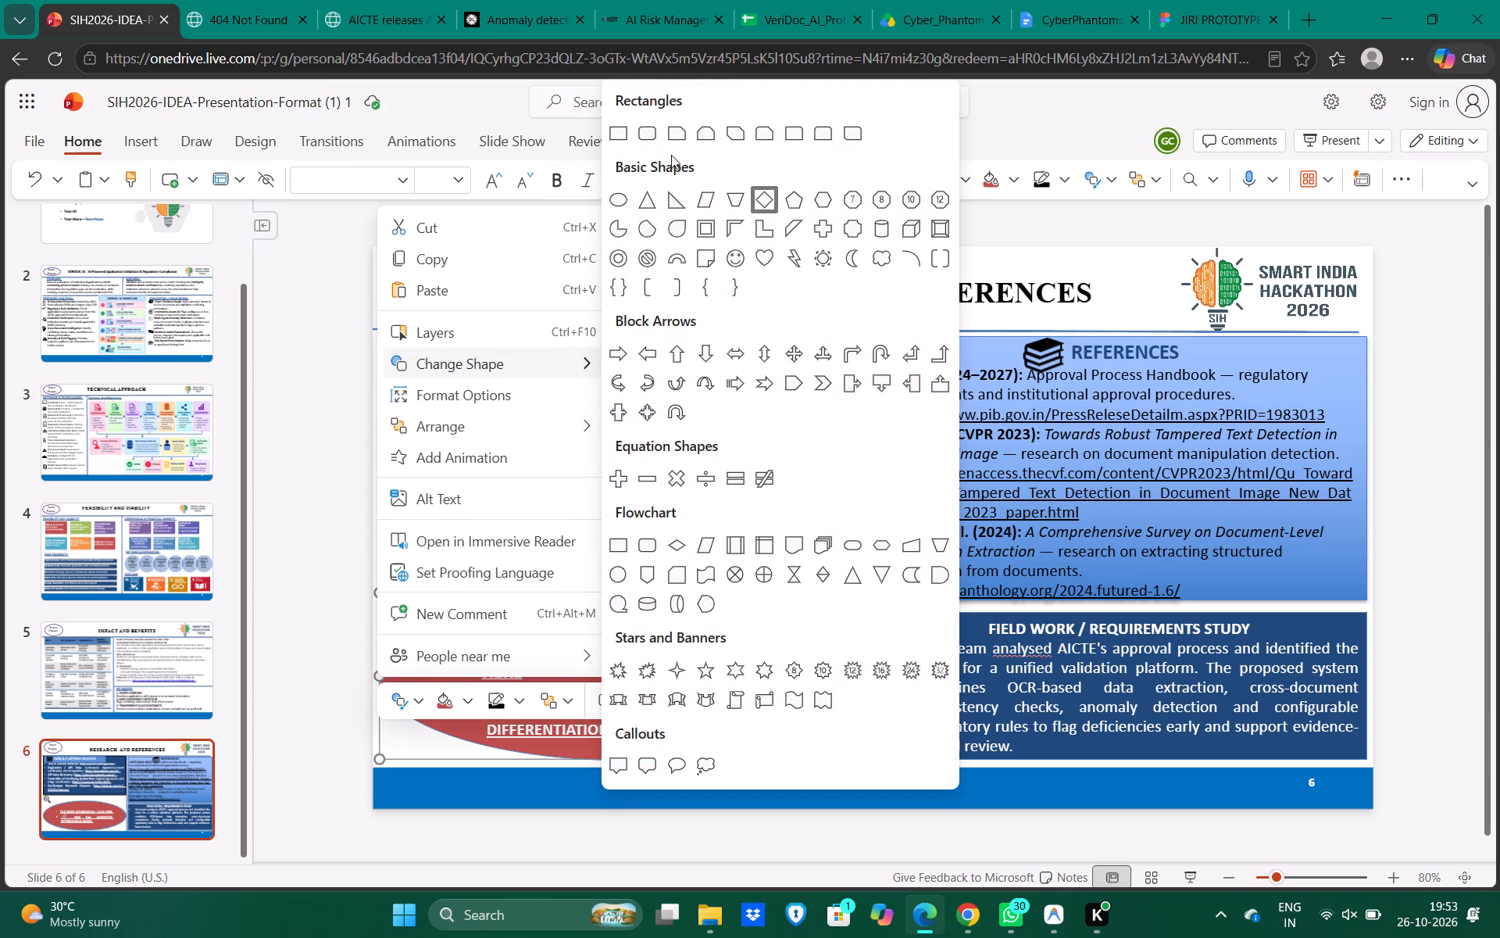
left_click(657, 134)
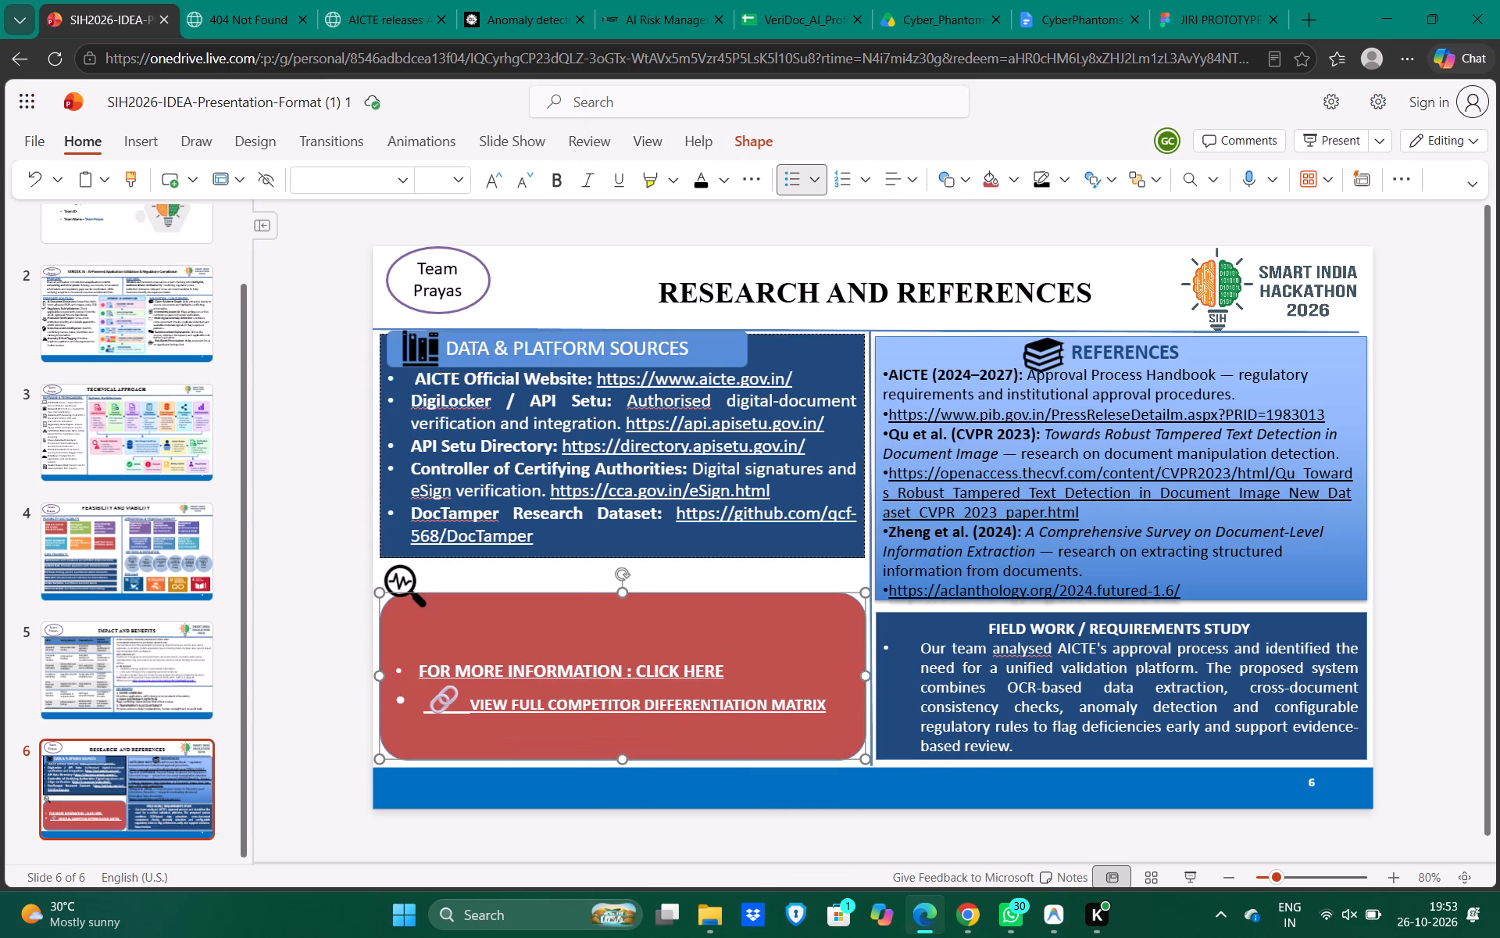
Stretch the red rounded rectangle upward until its top edge sits just below the Data & Platform Sources box.
left_click_drag(620, 593, 620, 580)
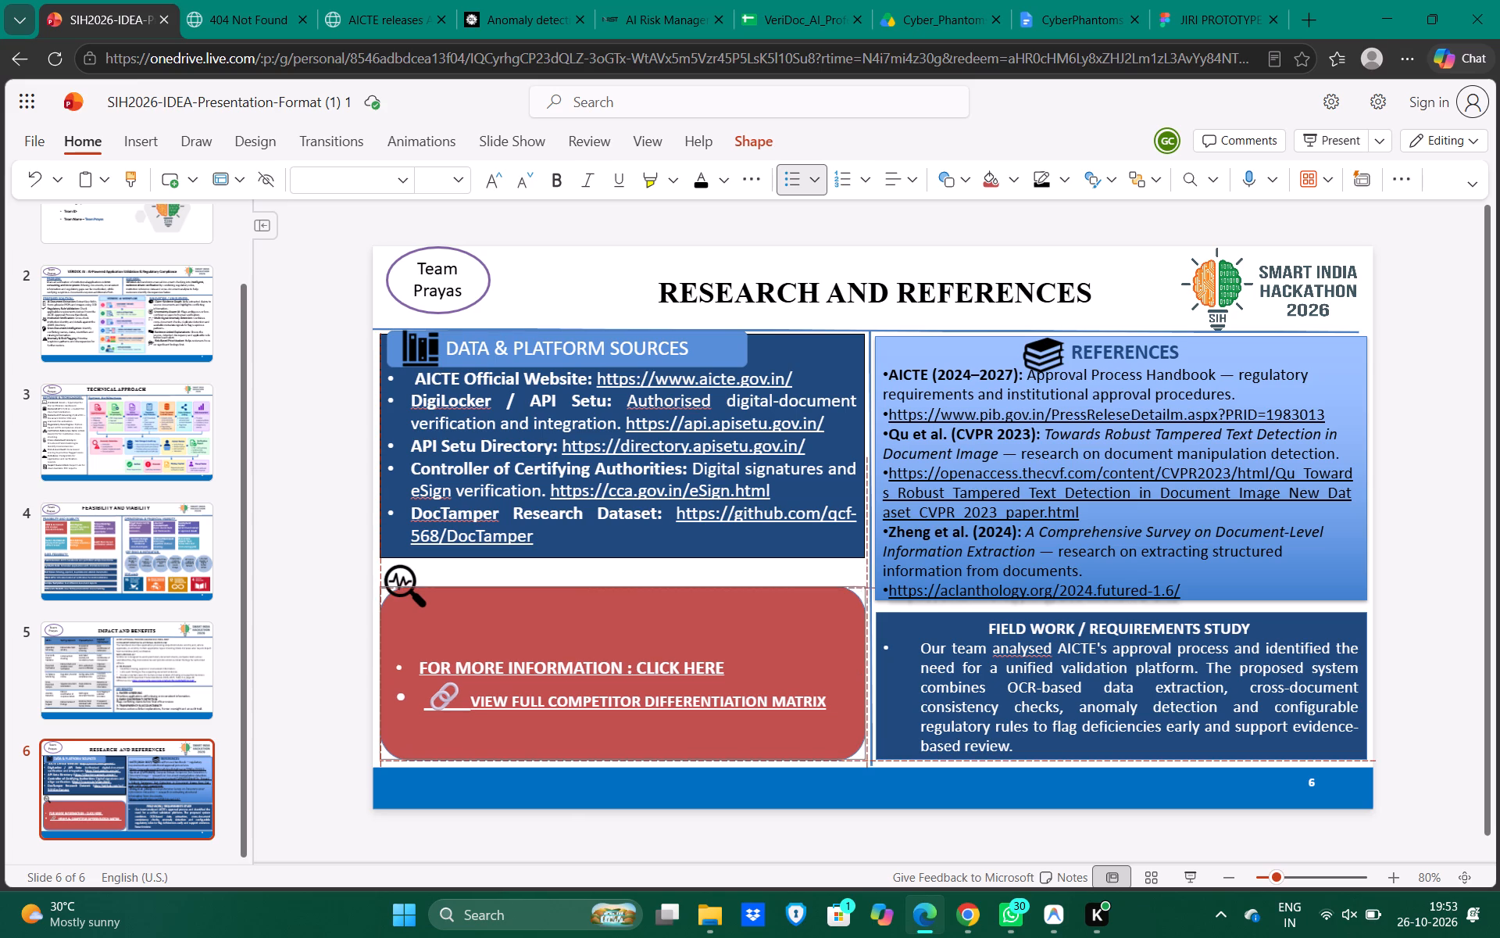
left_click_drag(620, 580, 620, 553)
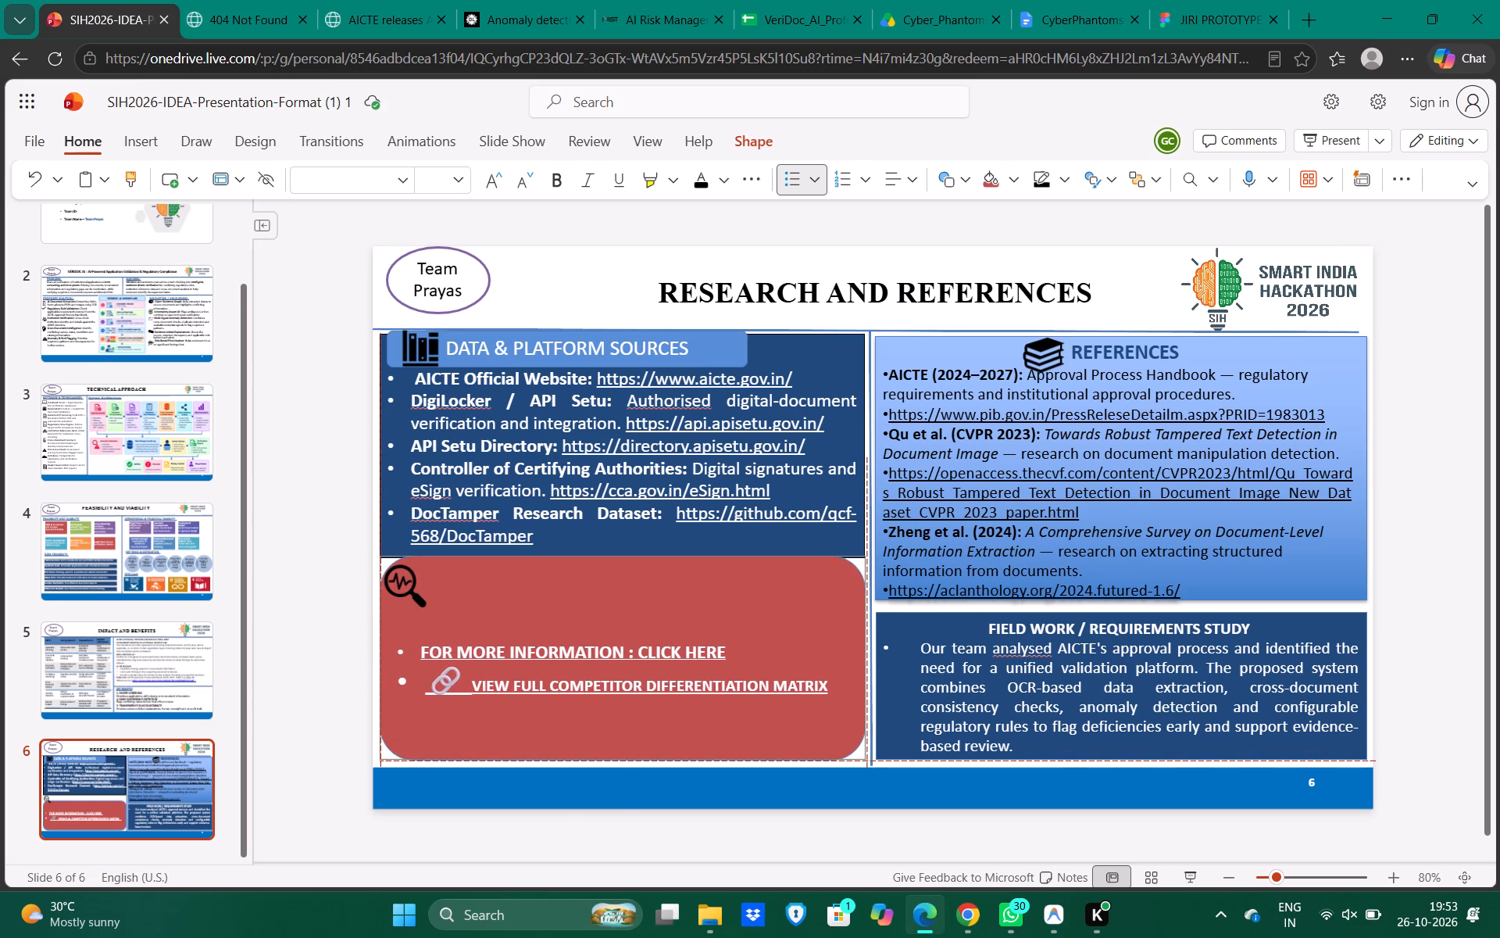
left_click_drag(620, 553, 620, 558)
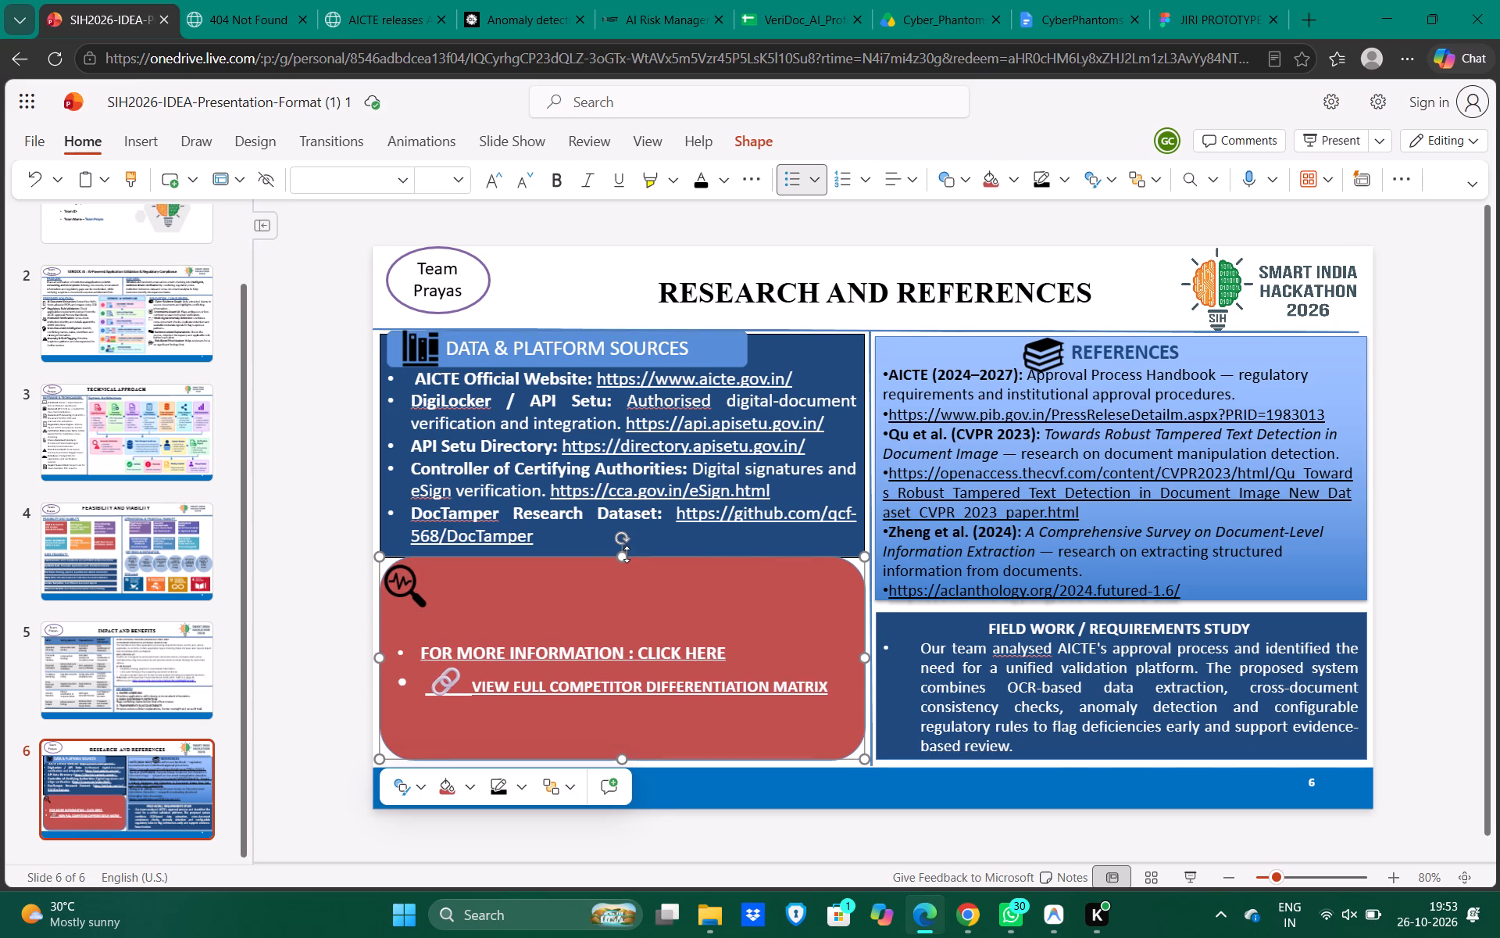
left_click(623, 557)
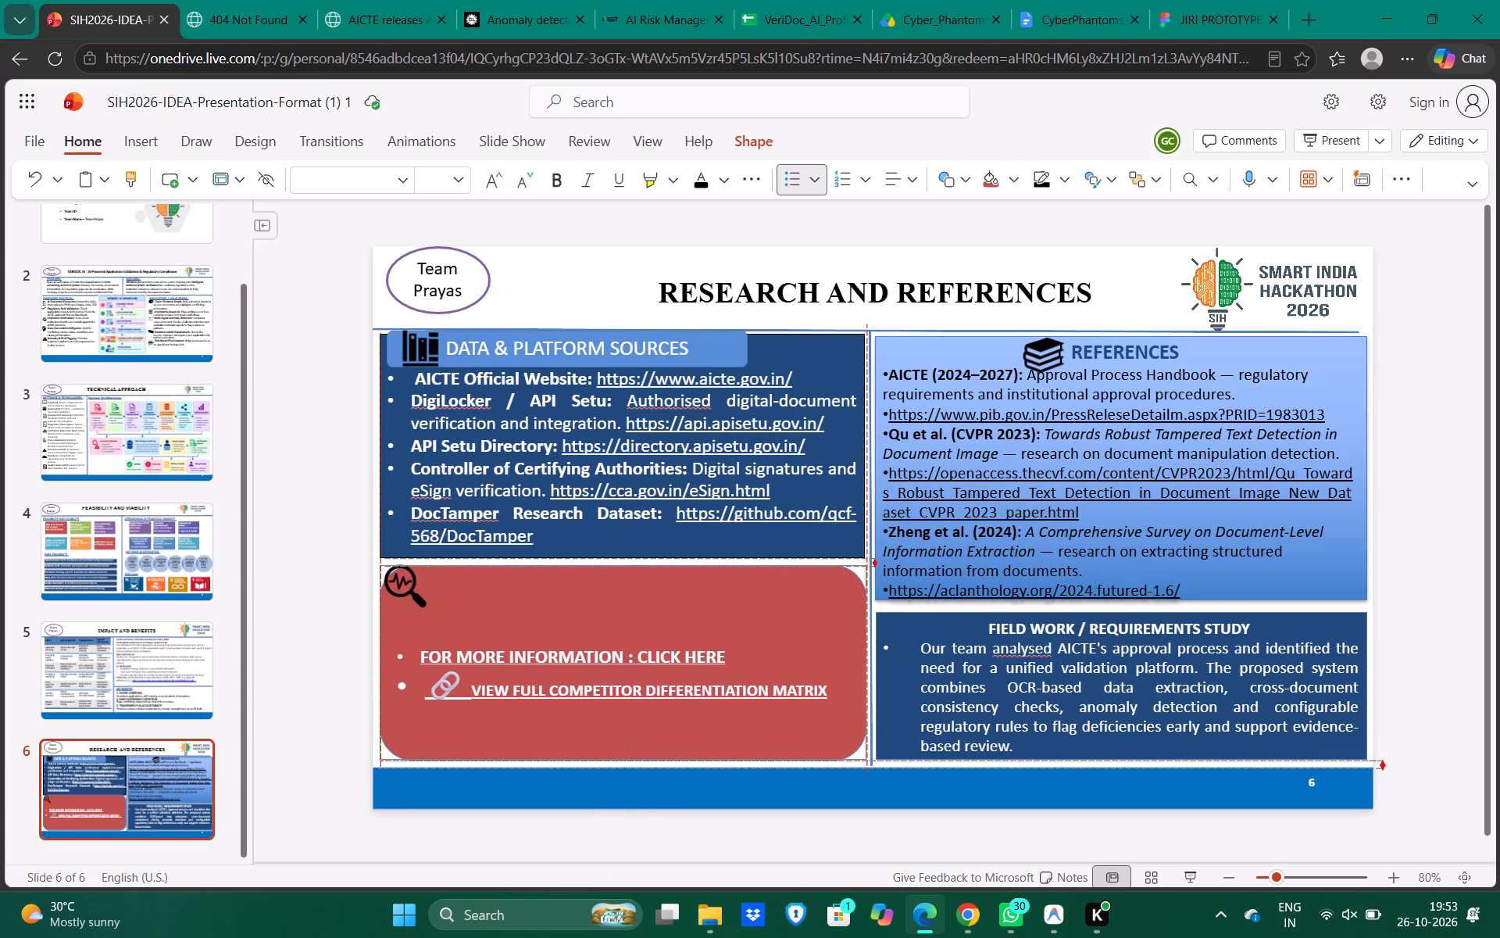
Move the magnifier icon slightly down and inward, inside the red rounded rectangle's upper-left corner.
left_click(408, 590)
left_click_drag(408, 590, 414, 600)
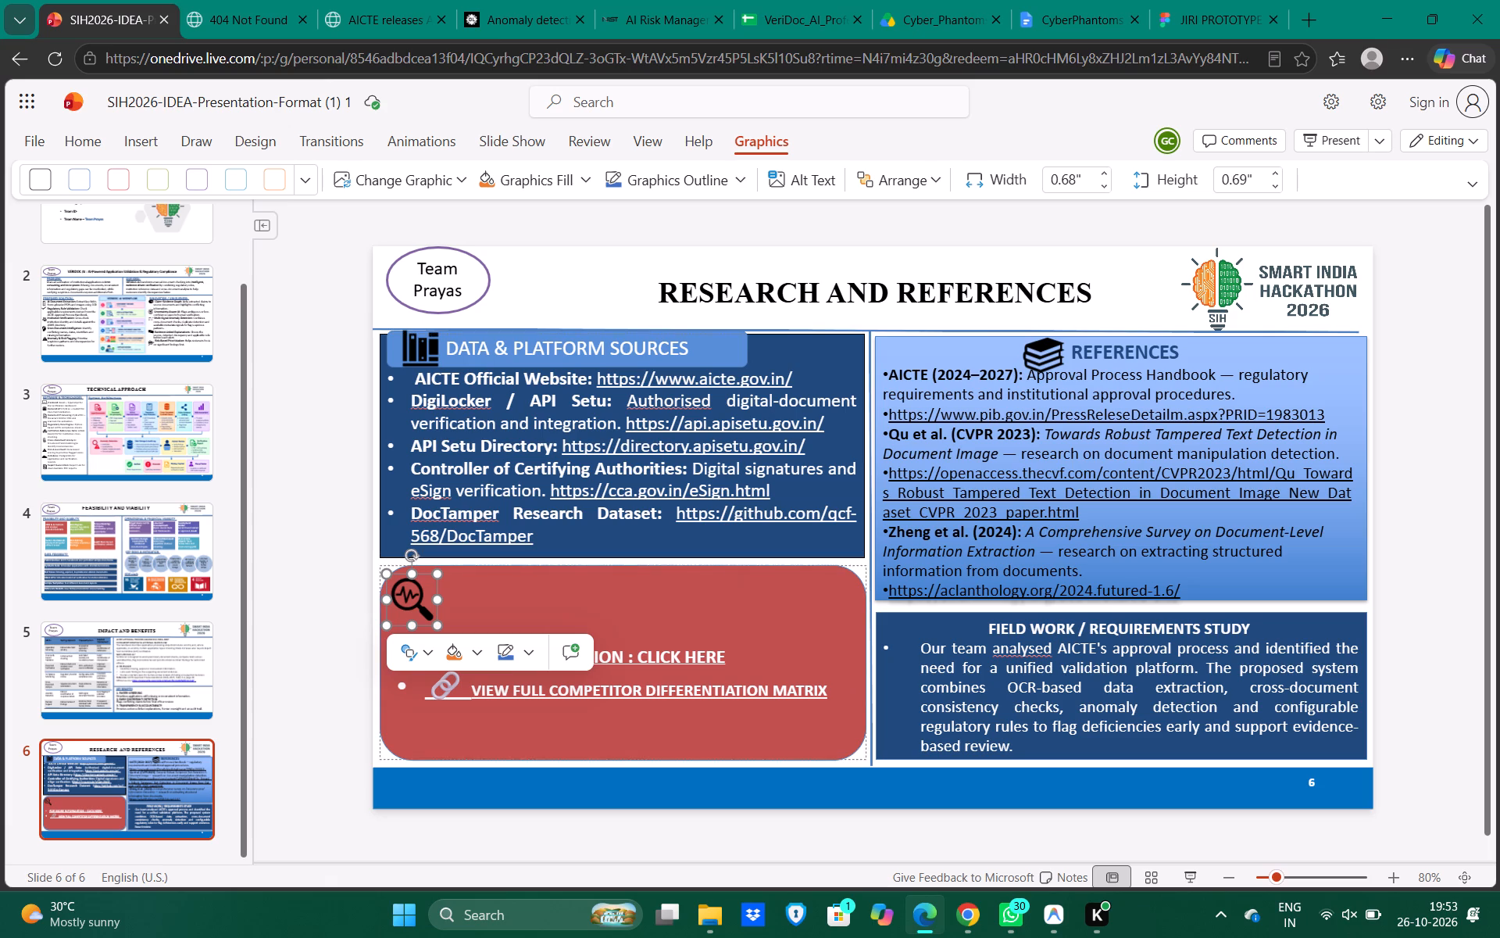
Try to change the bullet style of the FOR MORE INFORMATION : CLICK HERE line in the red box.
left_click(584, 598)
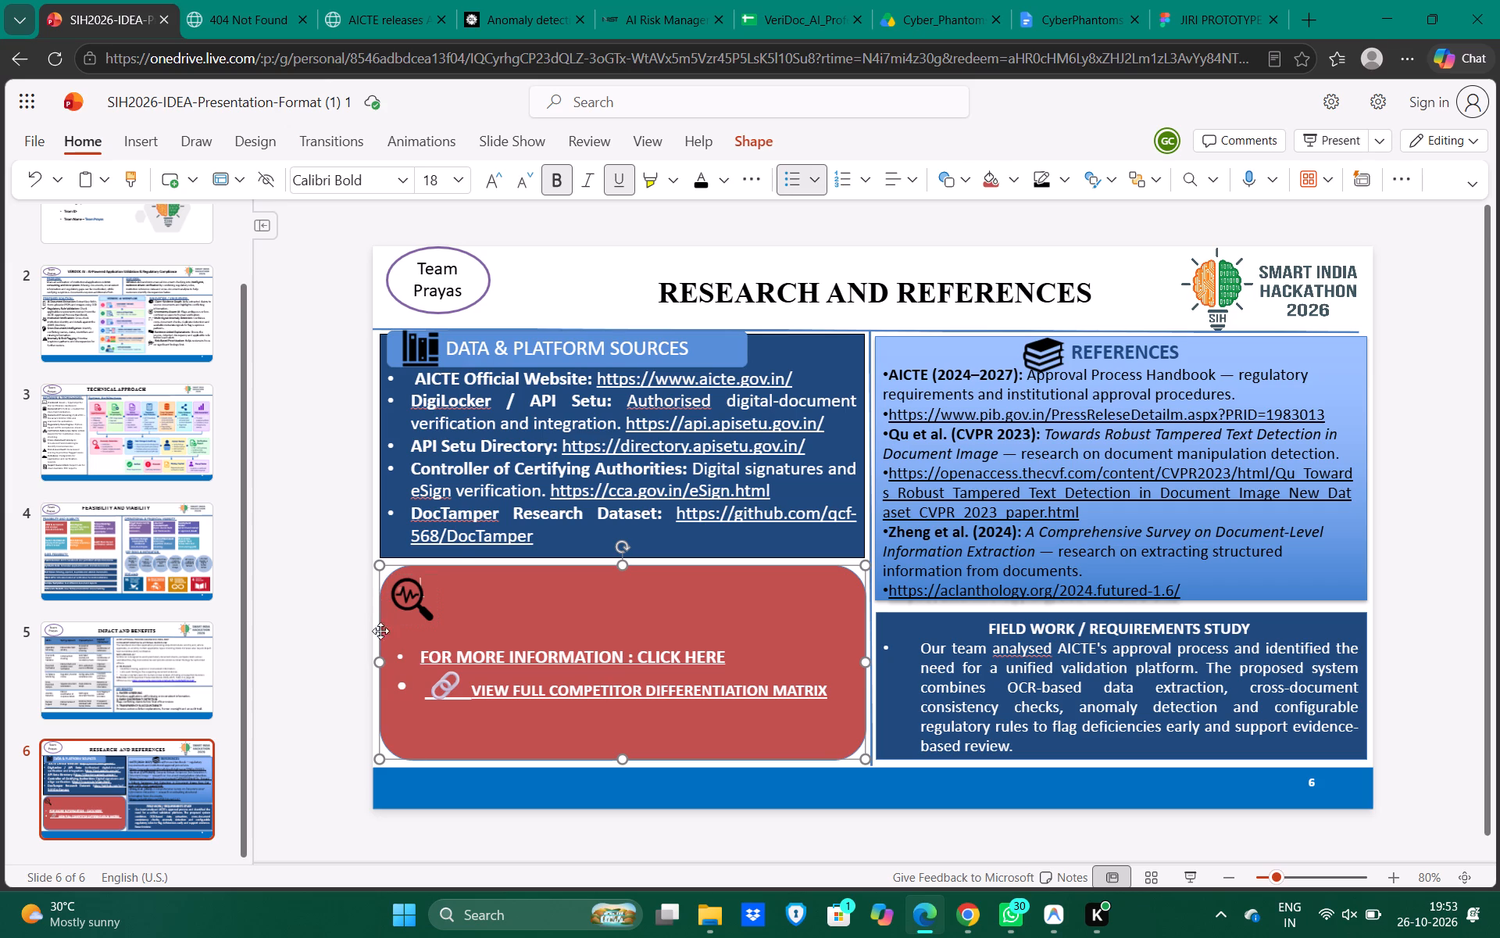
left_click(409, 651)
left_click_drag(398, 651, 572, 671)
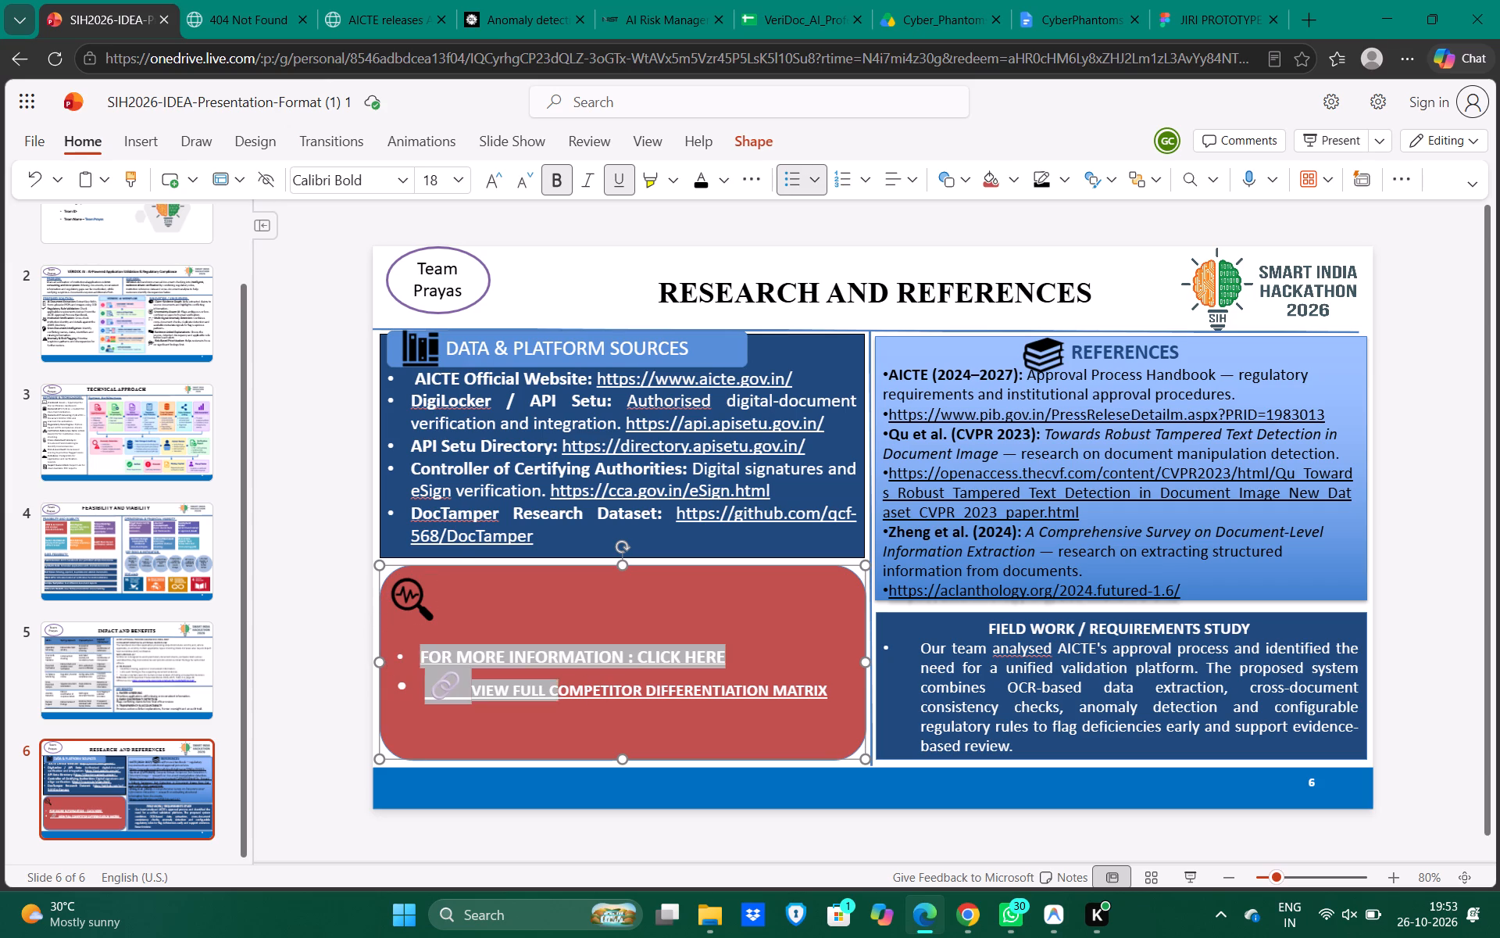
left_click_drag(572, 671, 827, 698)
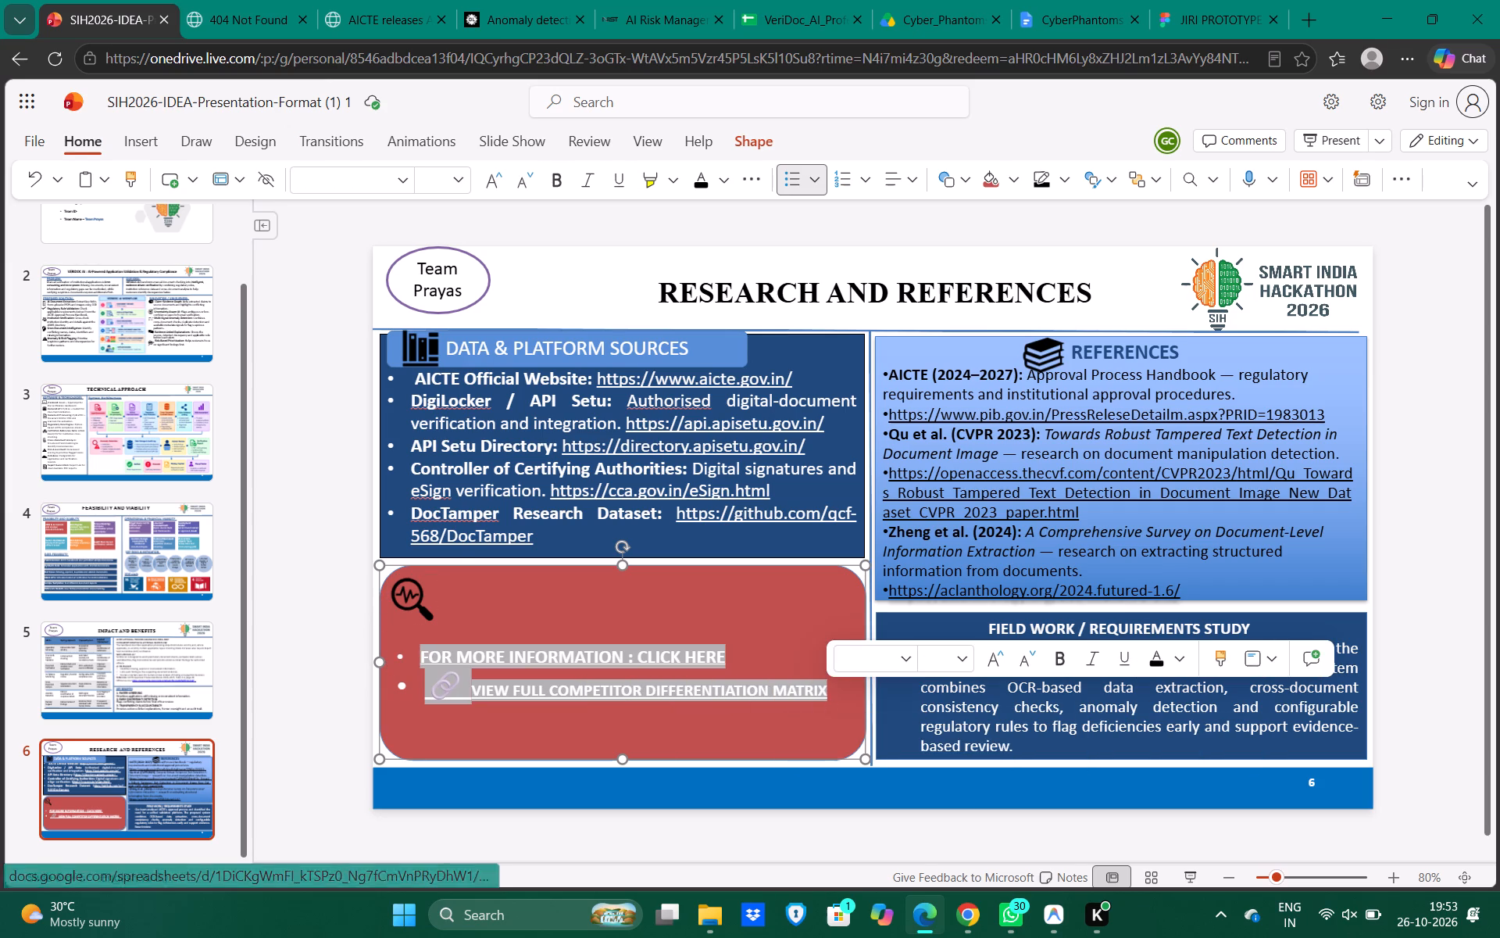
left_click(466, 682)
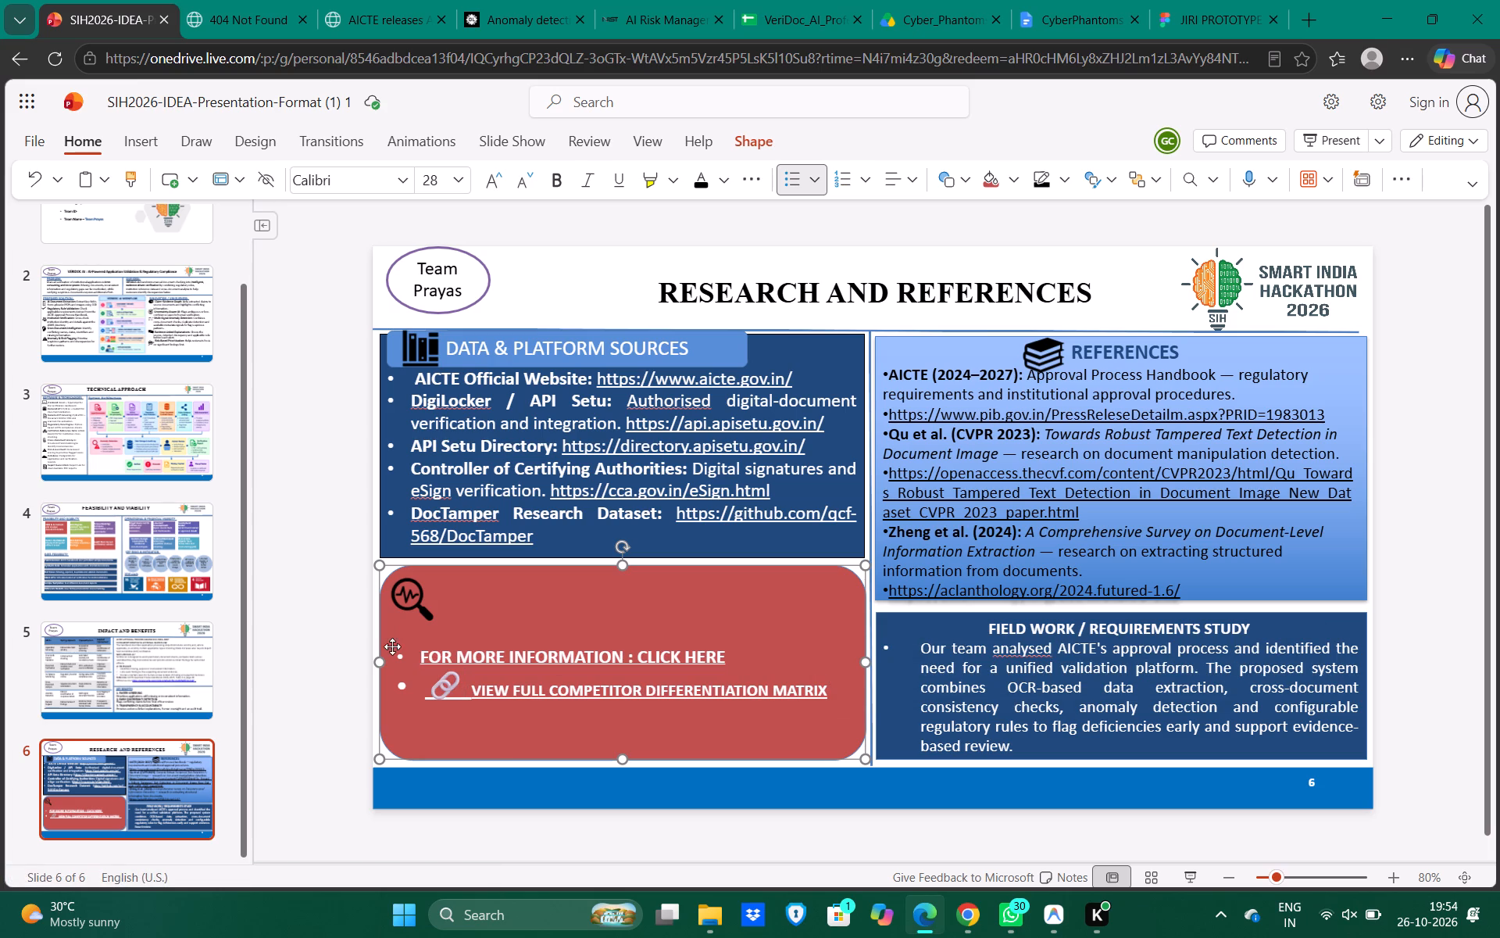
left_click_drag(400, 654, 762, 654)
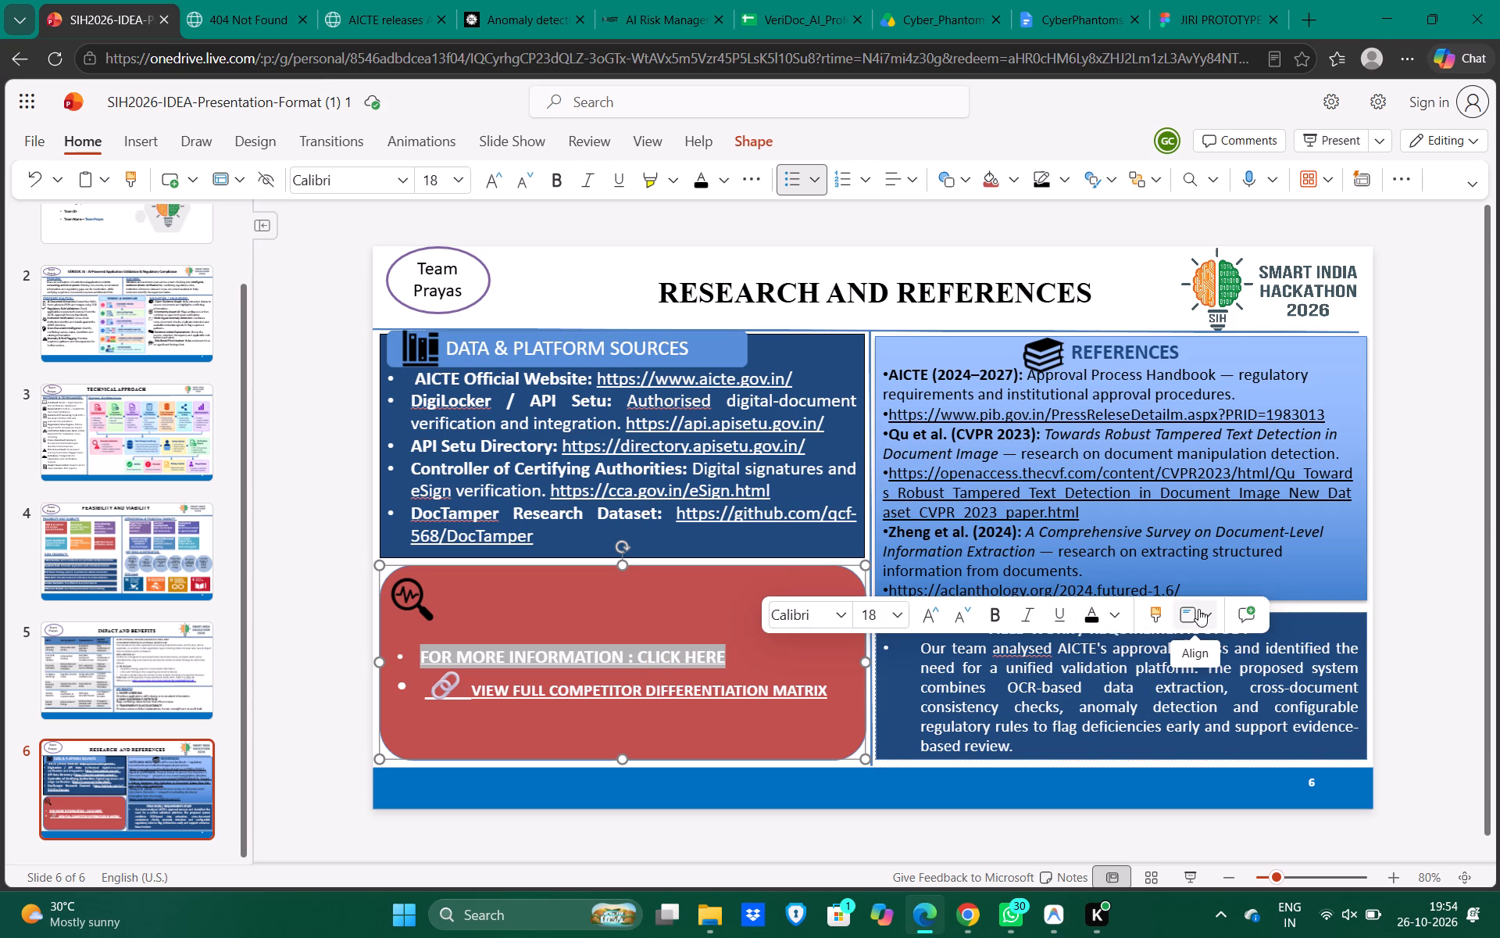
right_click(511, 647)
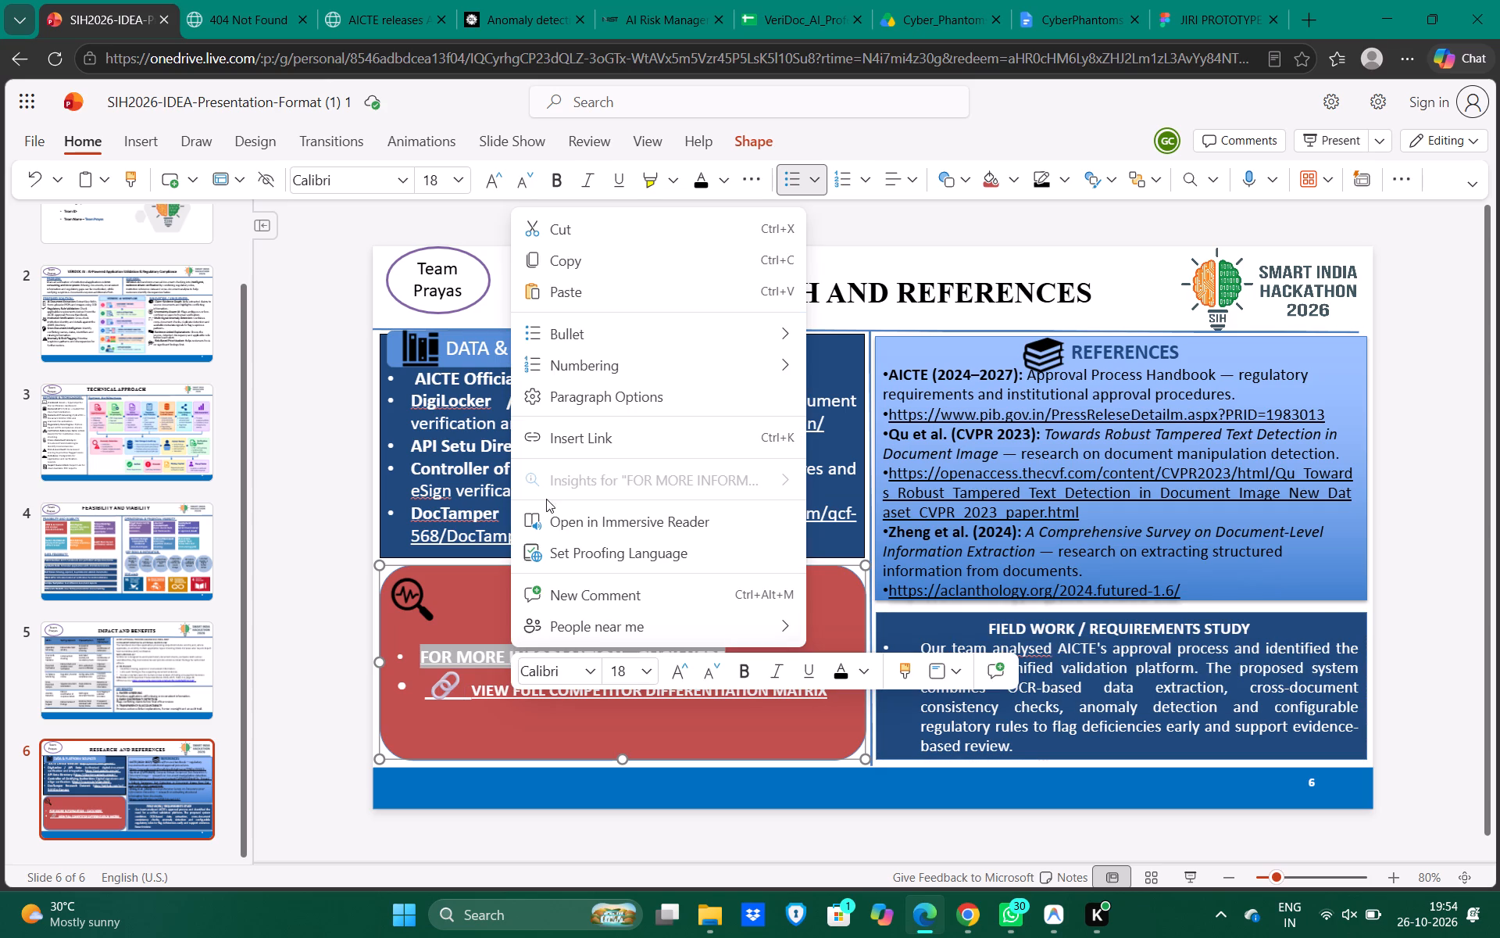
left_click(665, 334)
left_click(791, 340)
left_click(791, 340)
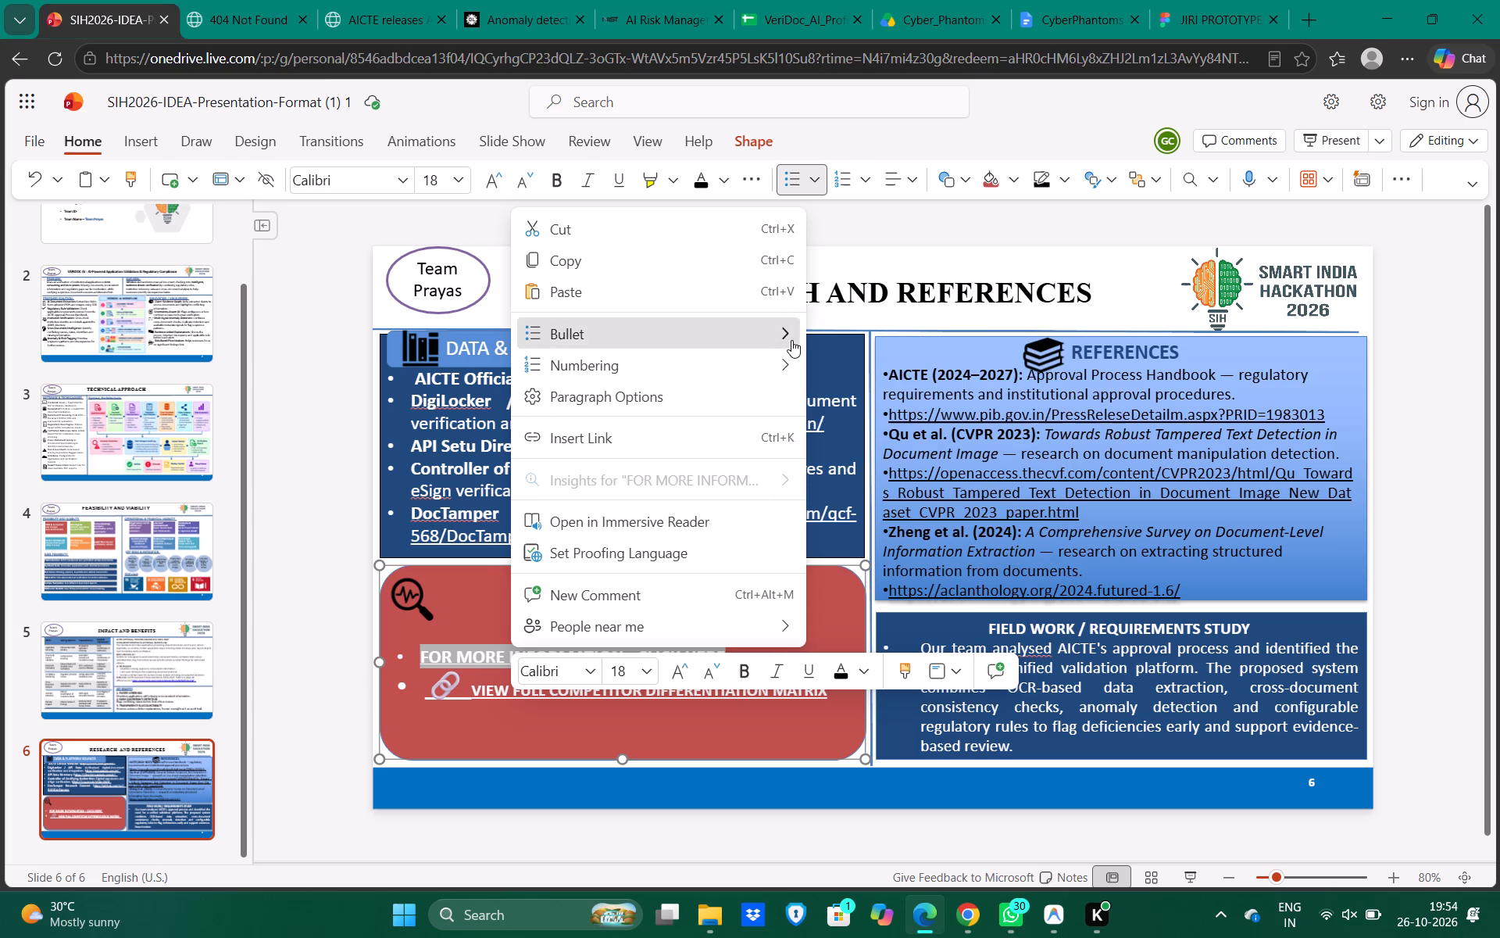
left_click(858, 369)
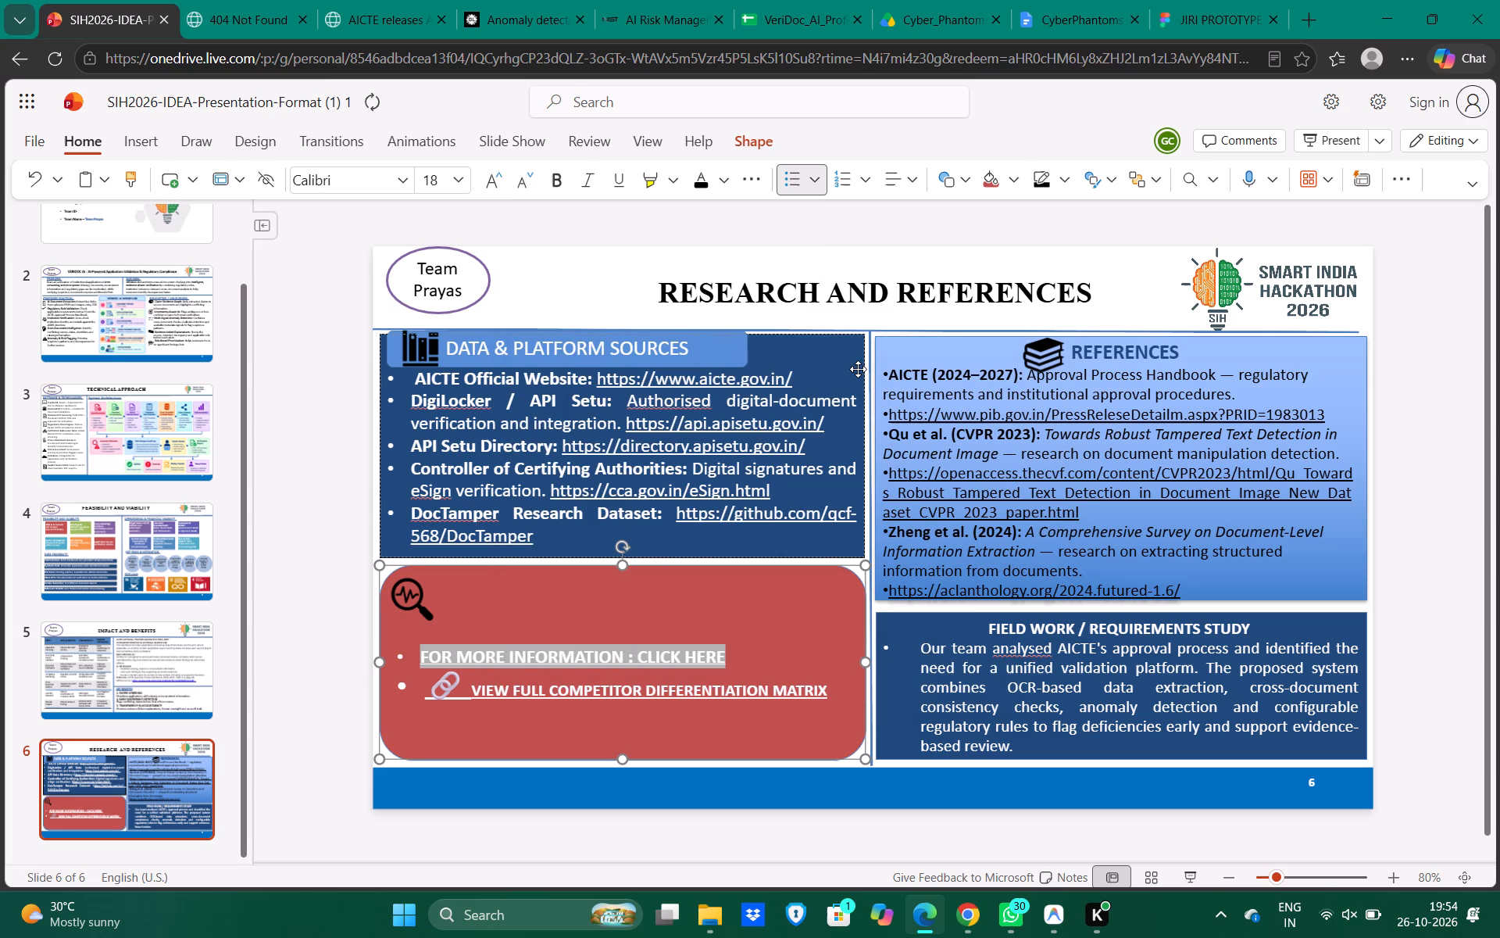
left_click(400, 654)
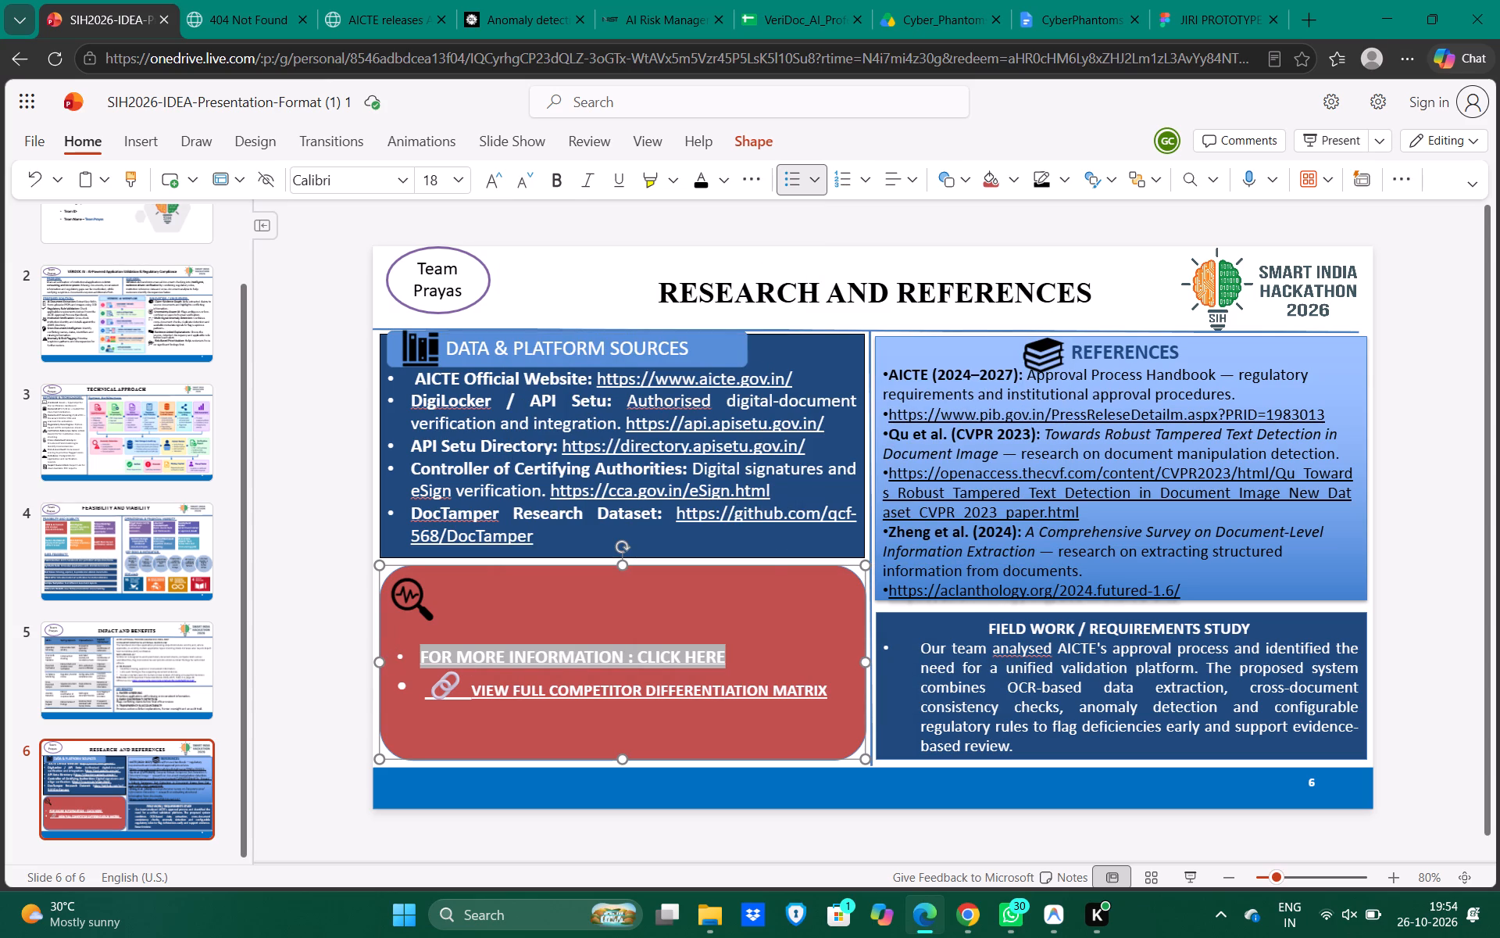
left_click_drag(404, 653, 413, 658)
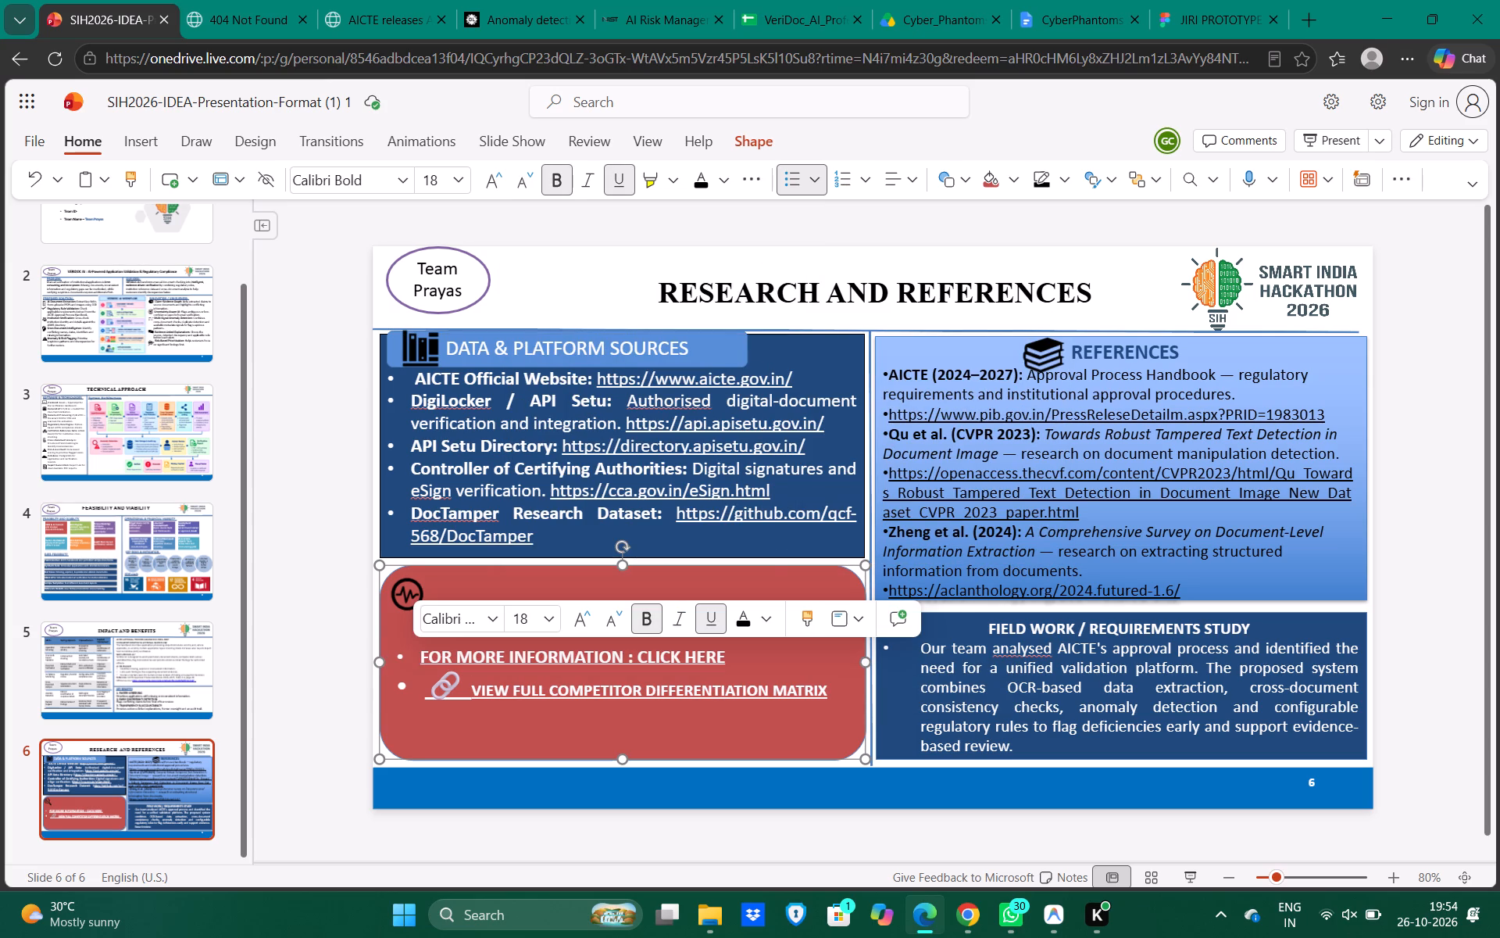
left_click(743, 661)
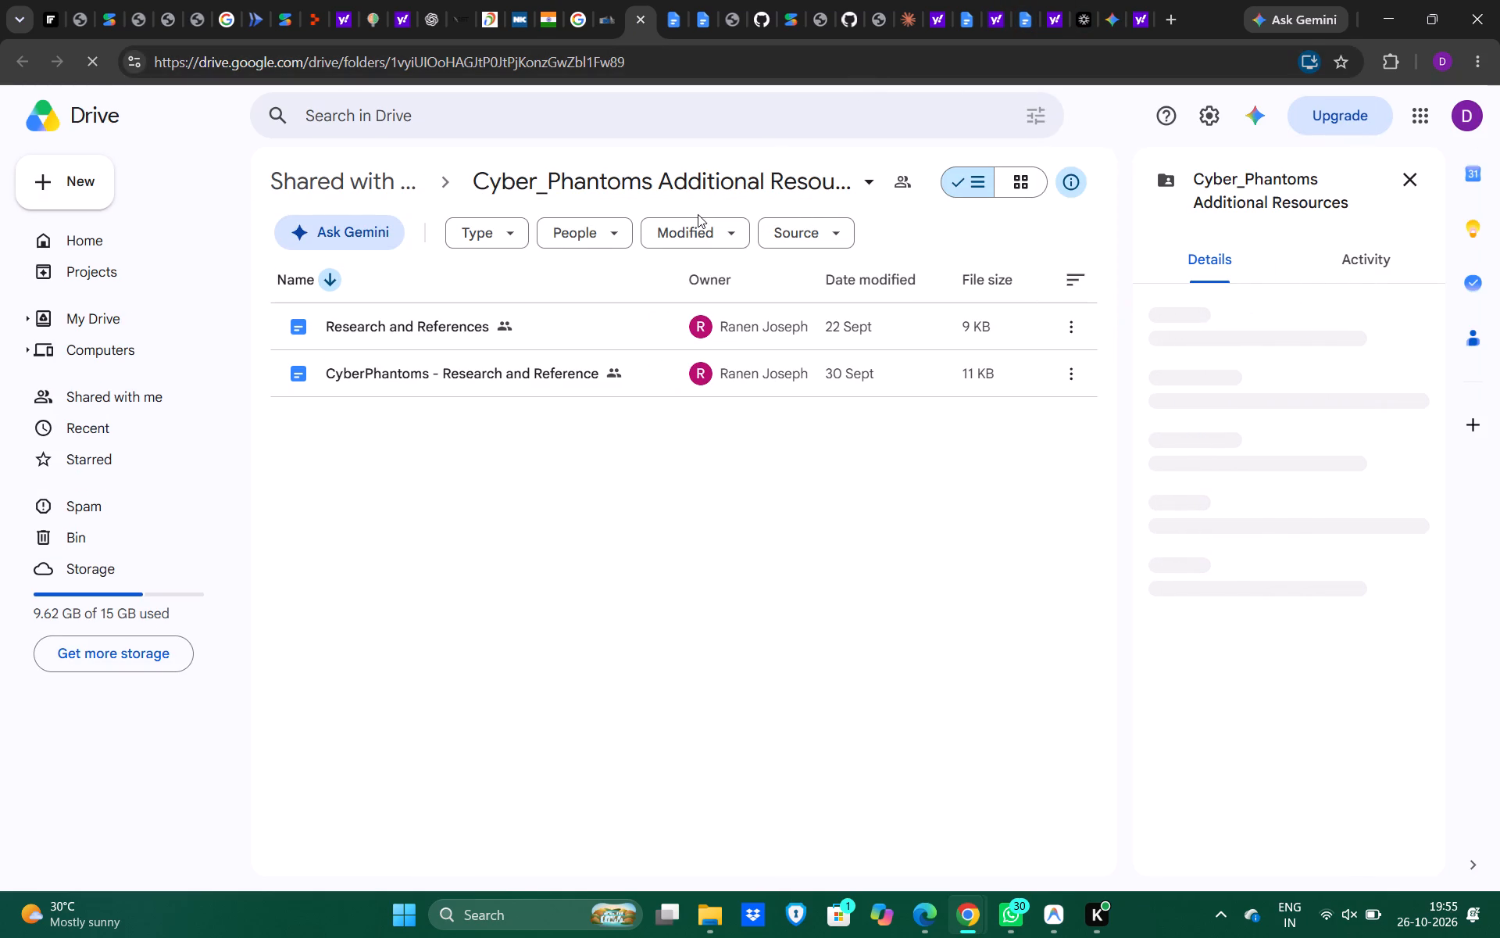
left_click(1137, 14)
left_click(199, 341)
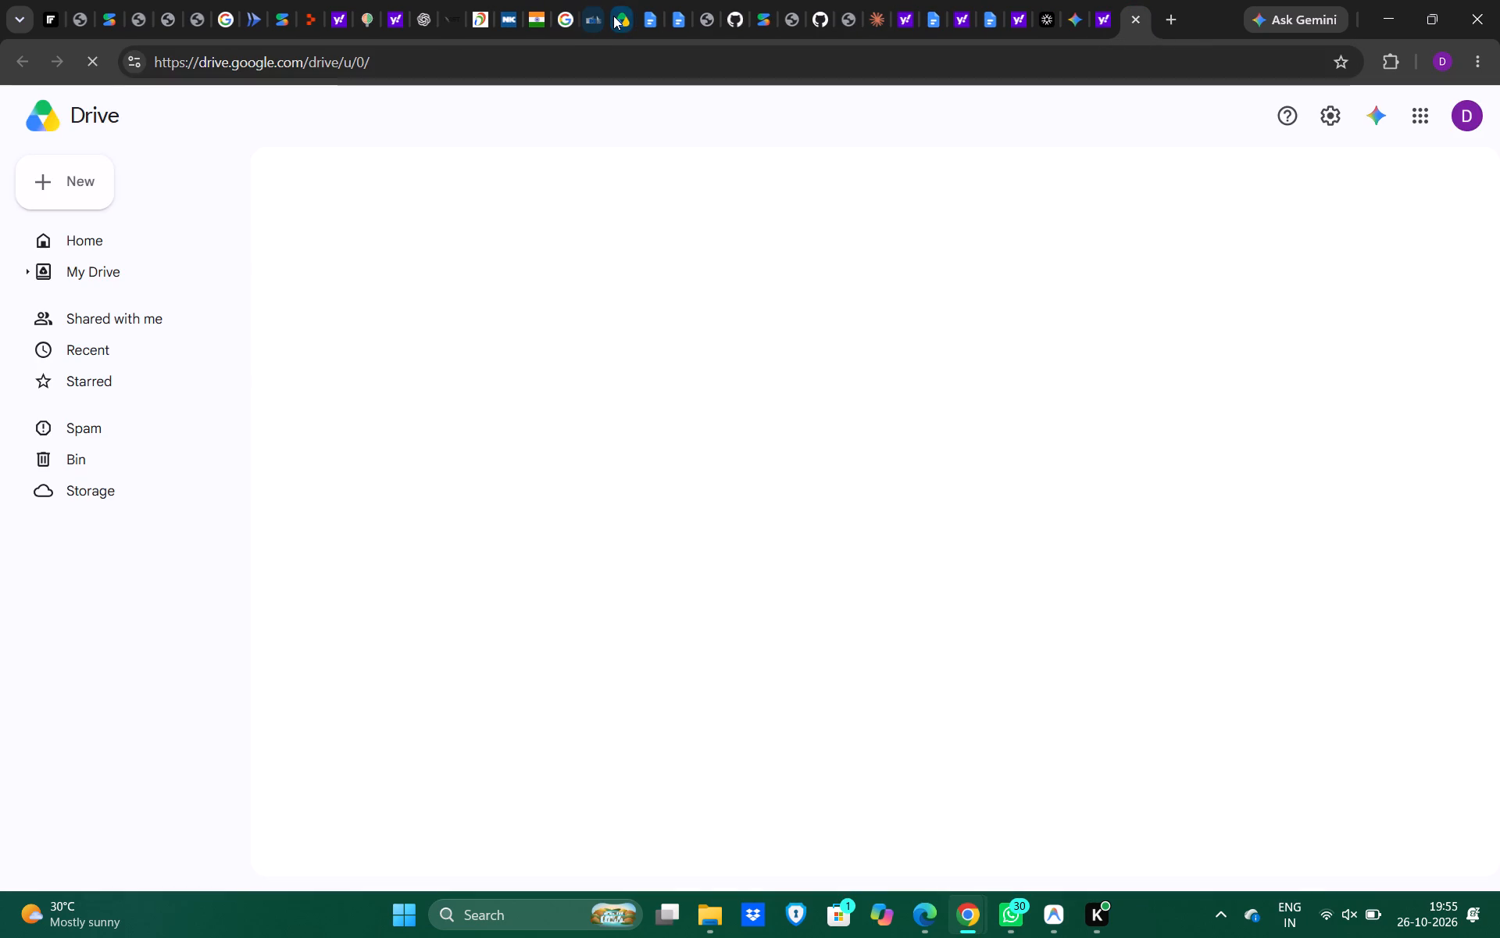
left_click(613, 16)
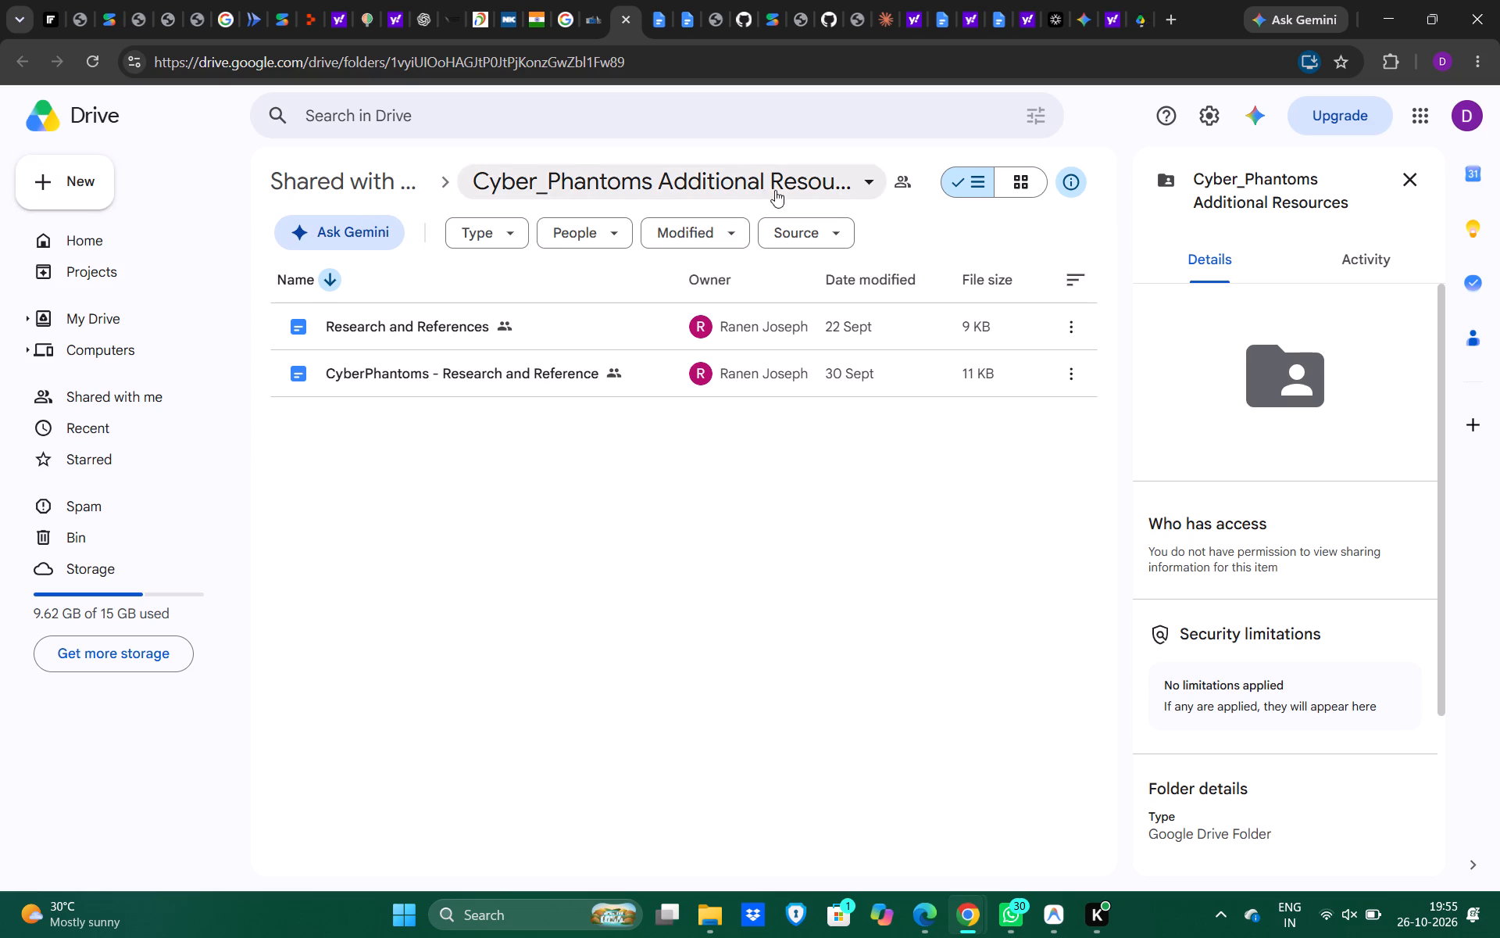
left_click(1134, 14)
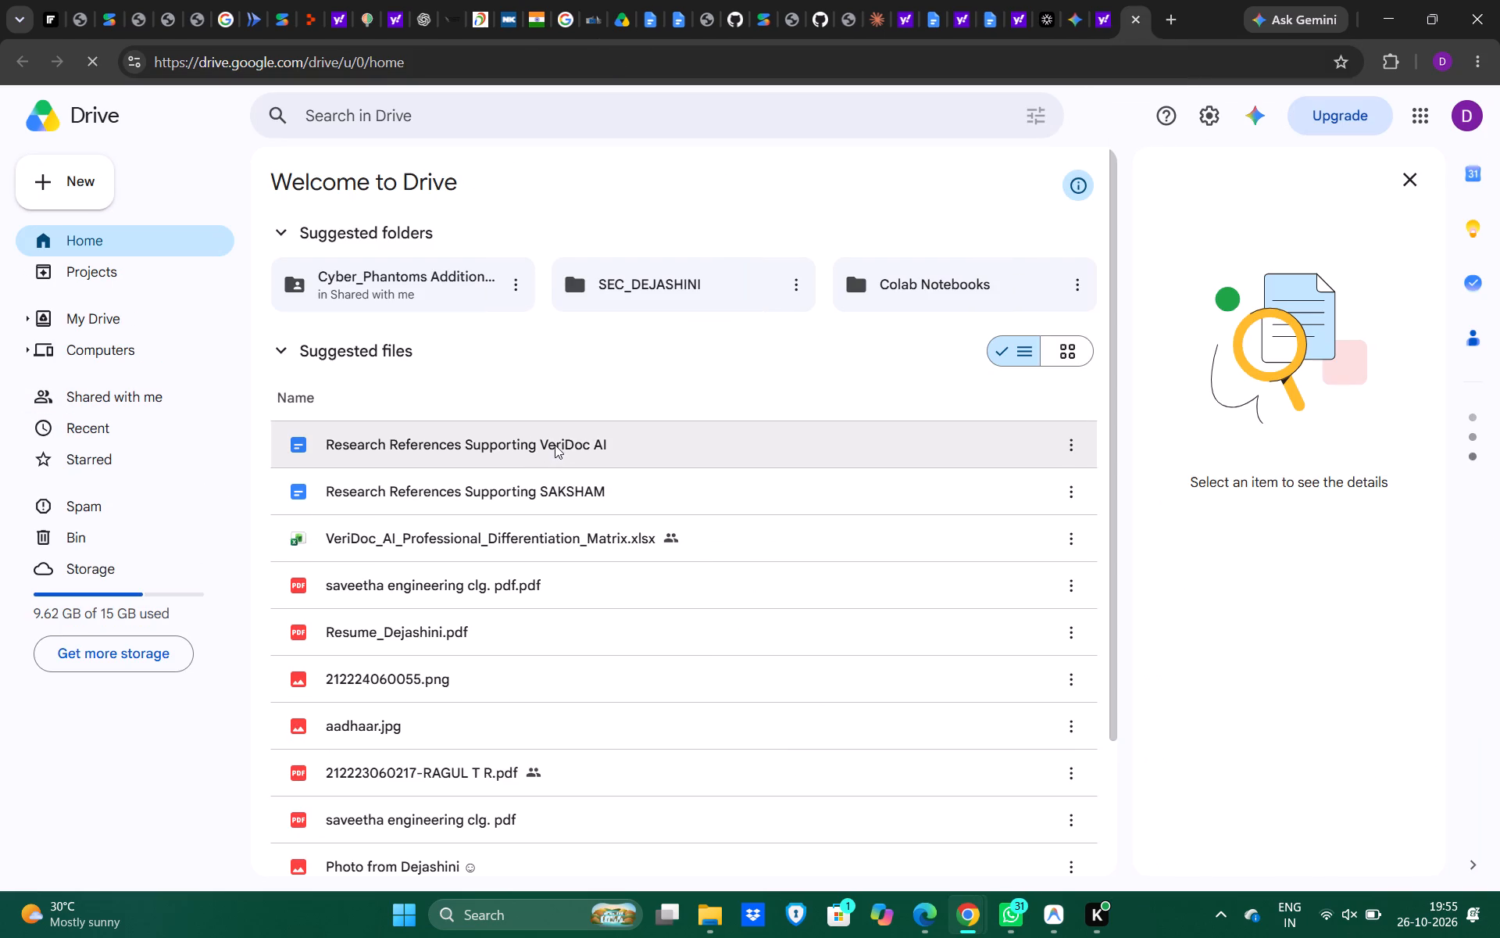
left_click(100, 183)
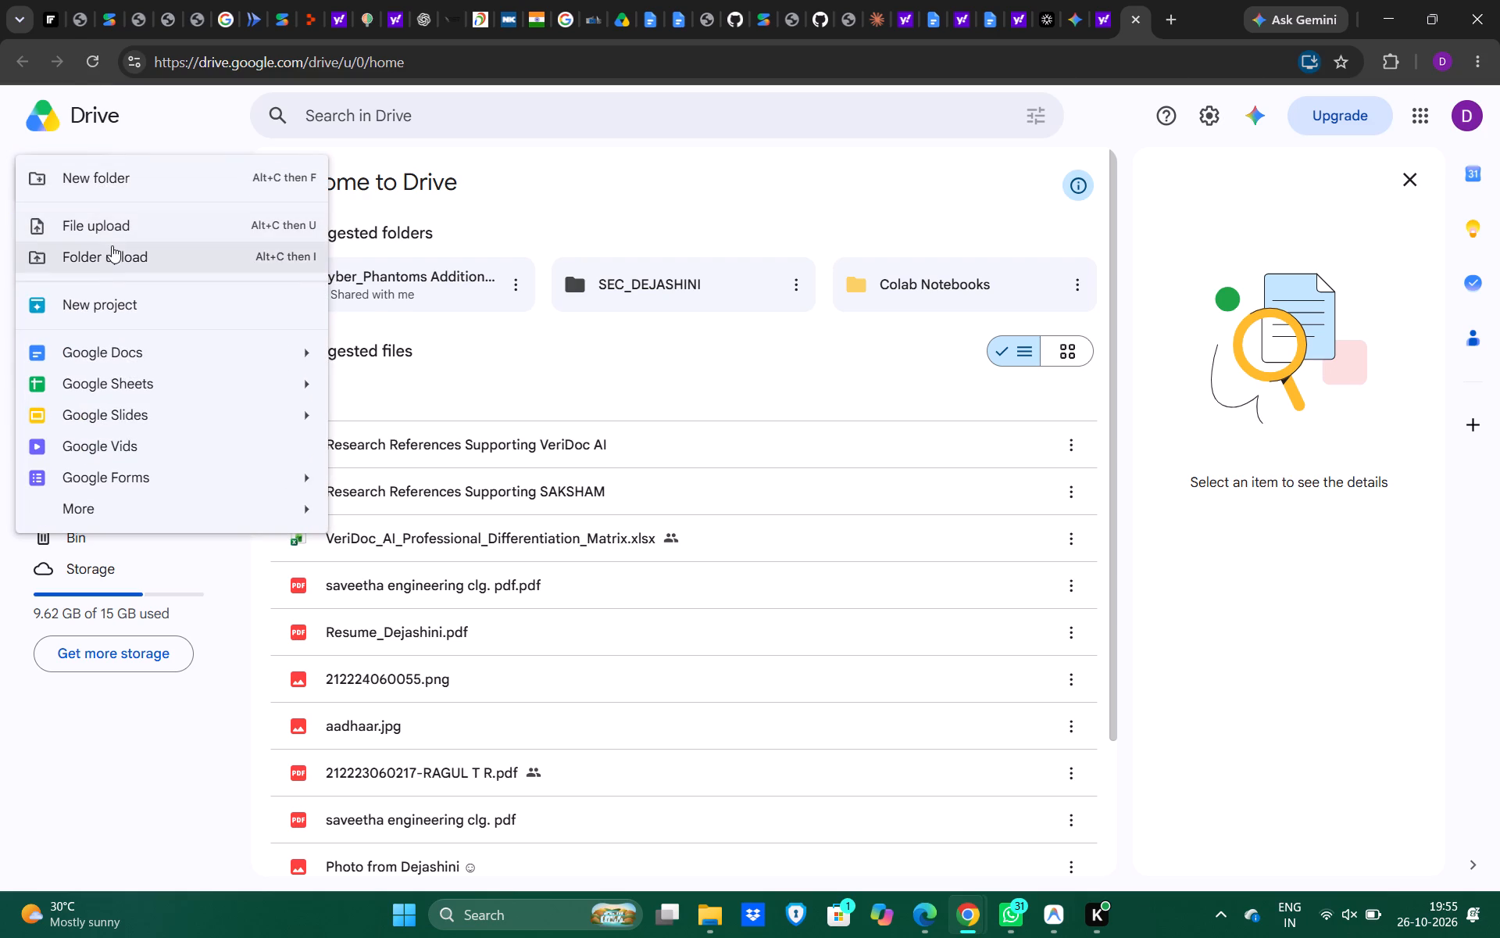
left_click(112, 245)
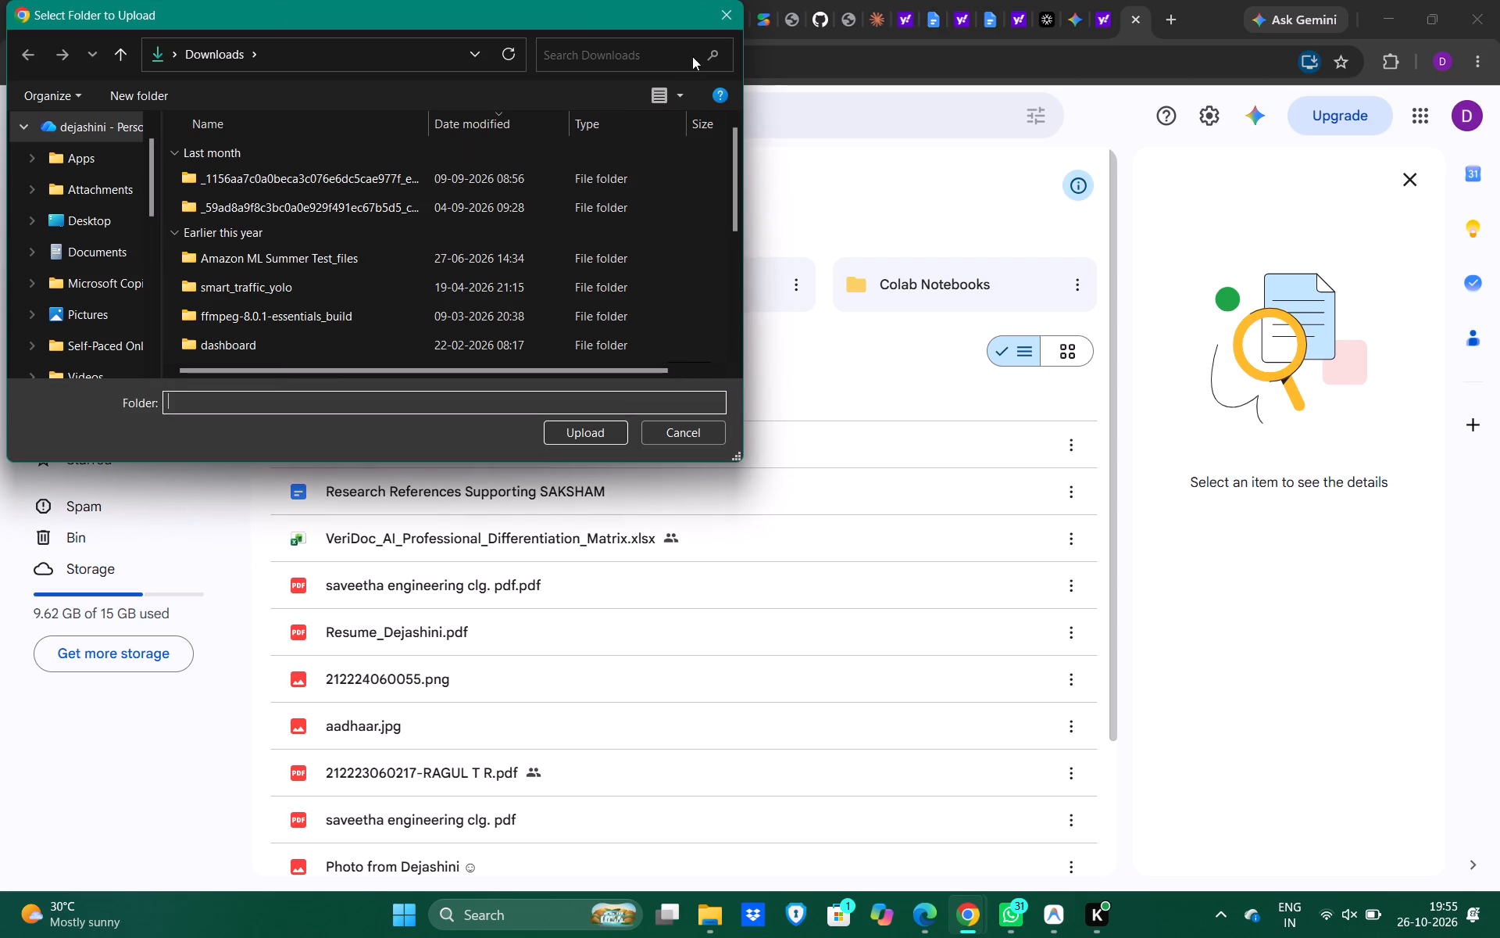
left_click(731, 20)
Create a new Drive folder named sih_research, consulting the shared Cyber_Phantoms Additional Resources folder for naming reference.
left_click(71, 196)
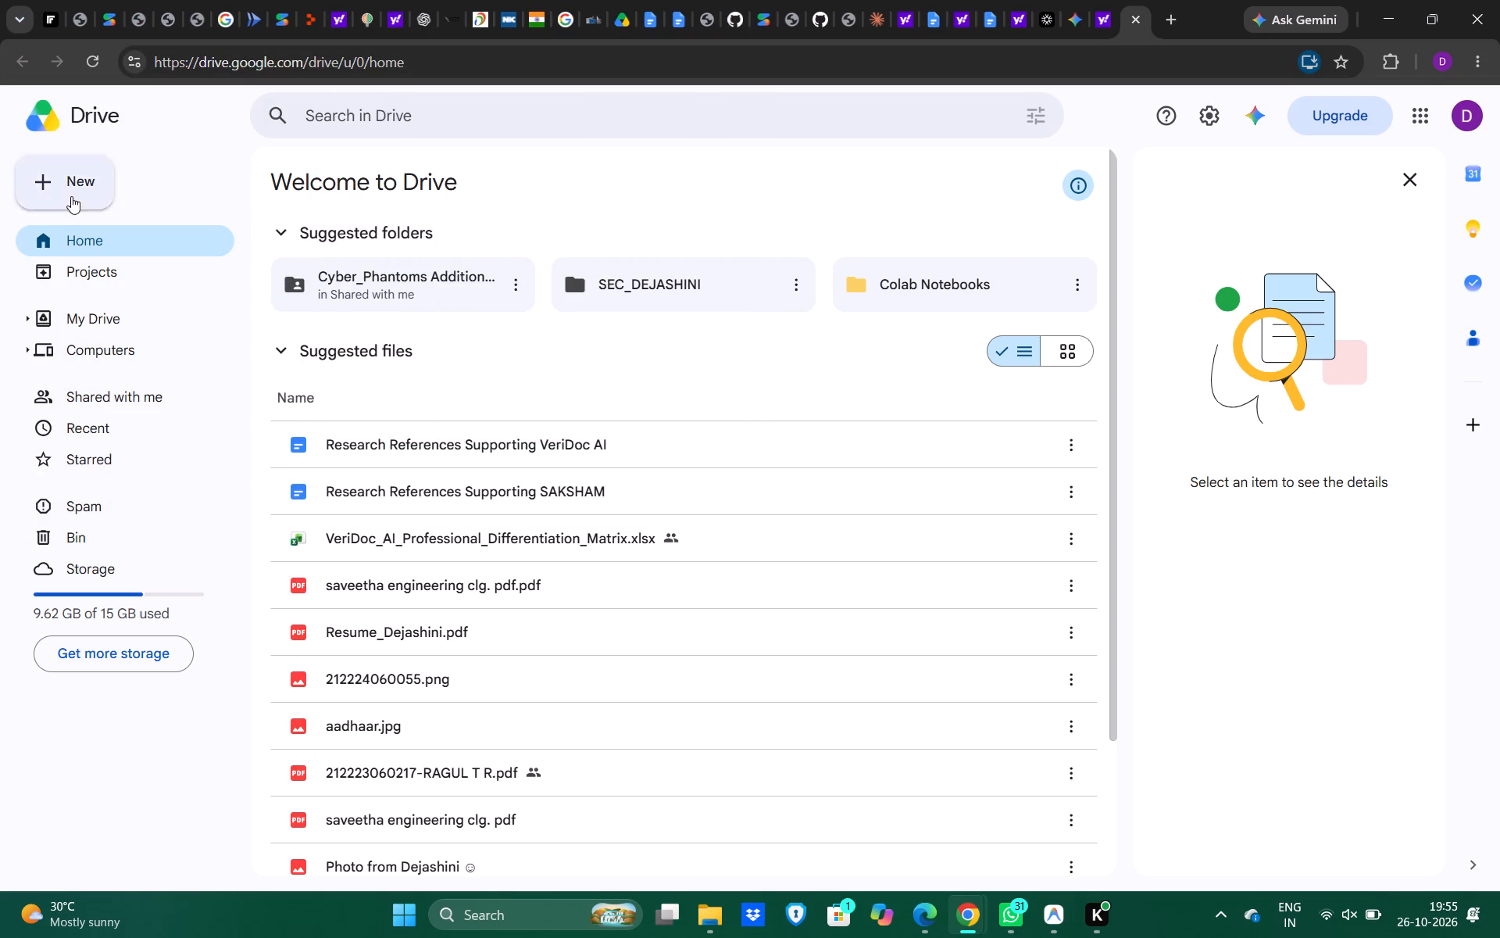
left_click(121, 179)
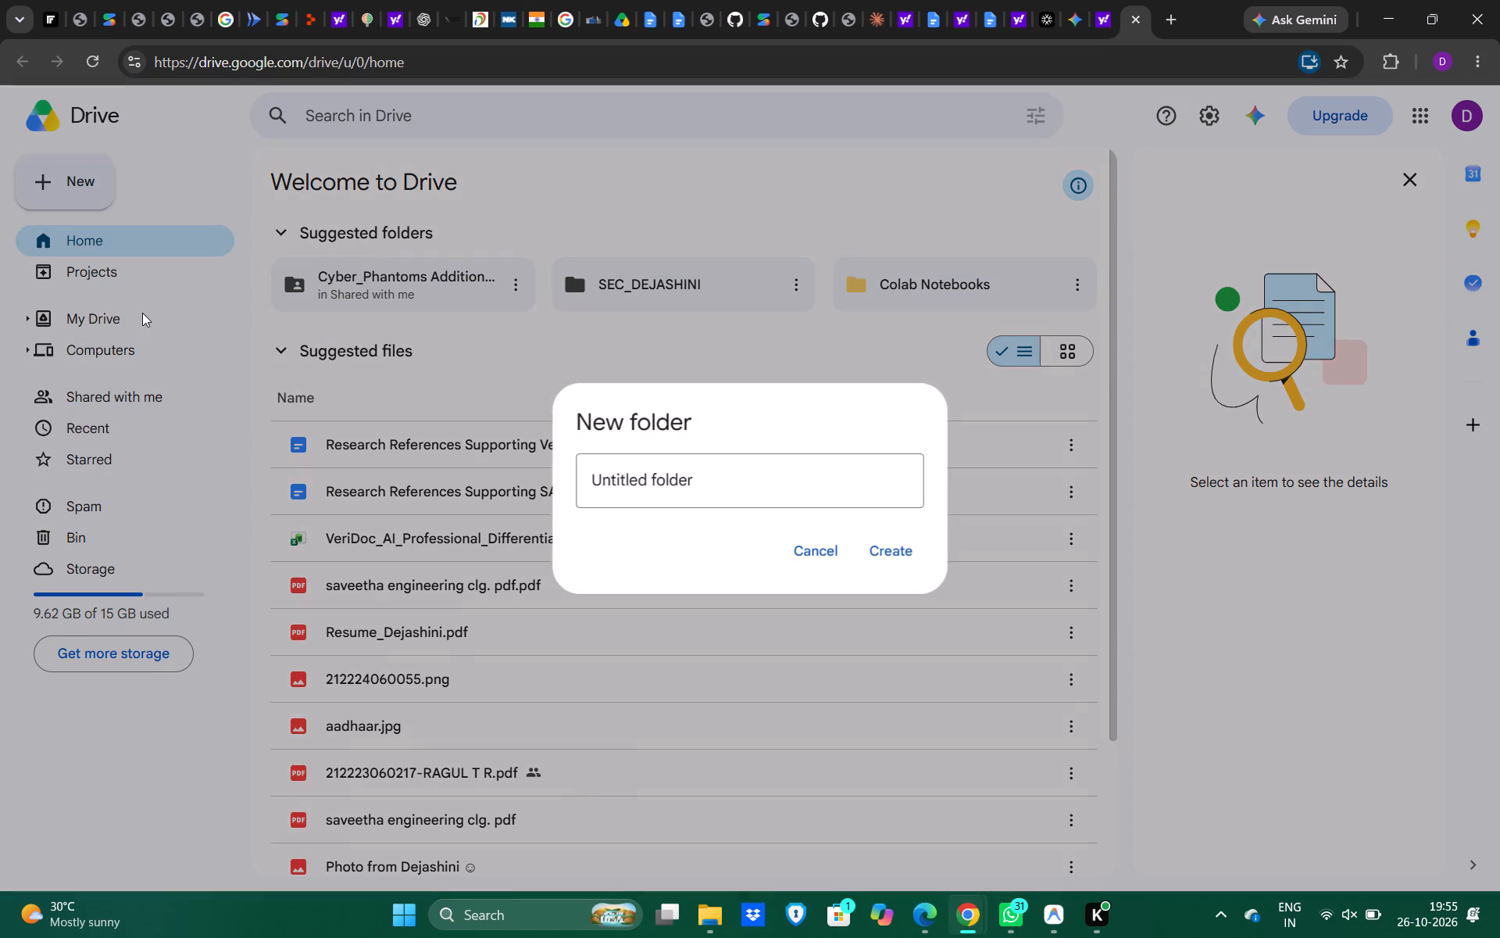
key("BackSpace")
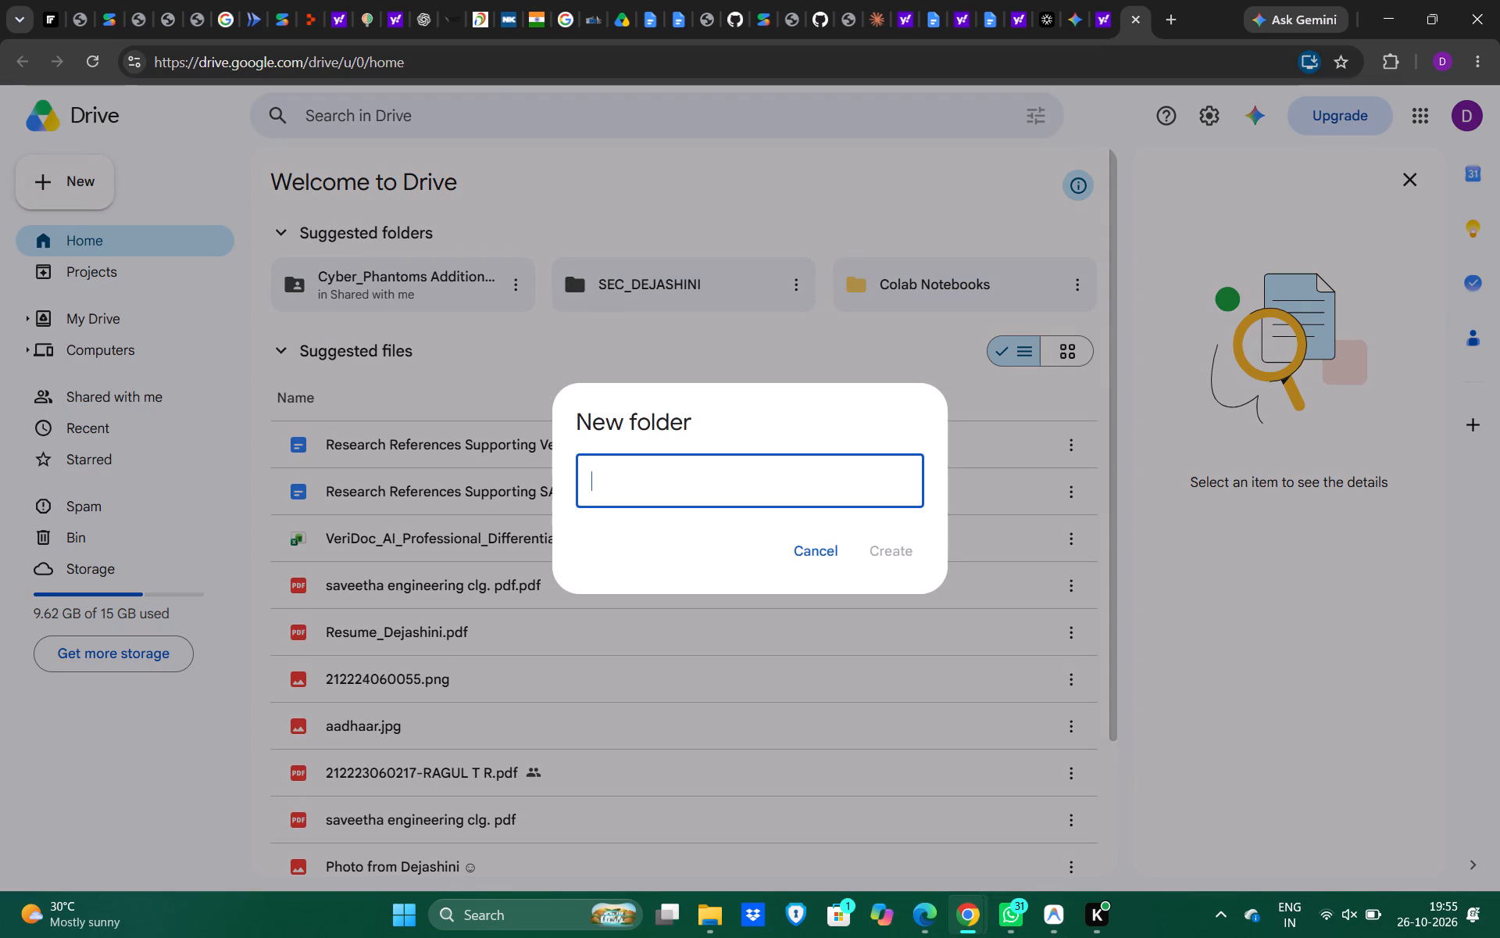
type("sih")
type("_resourse")
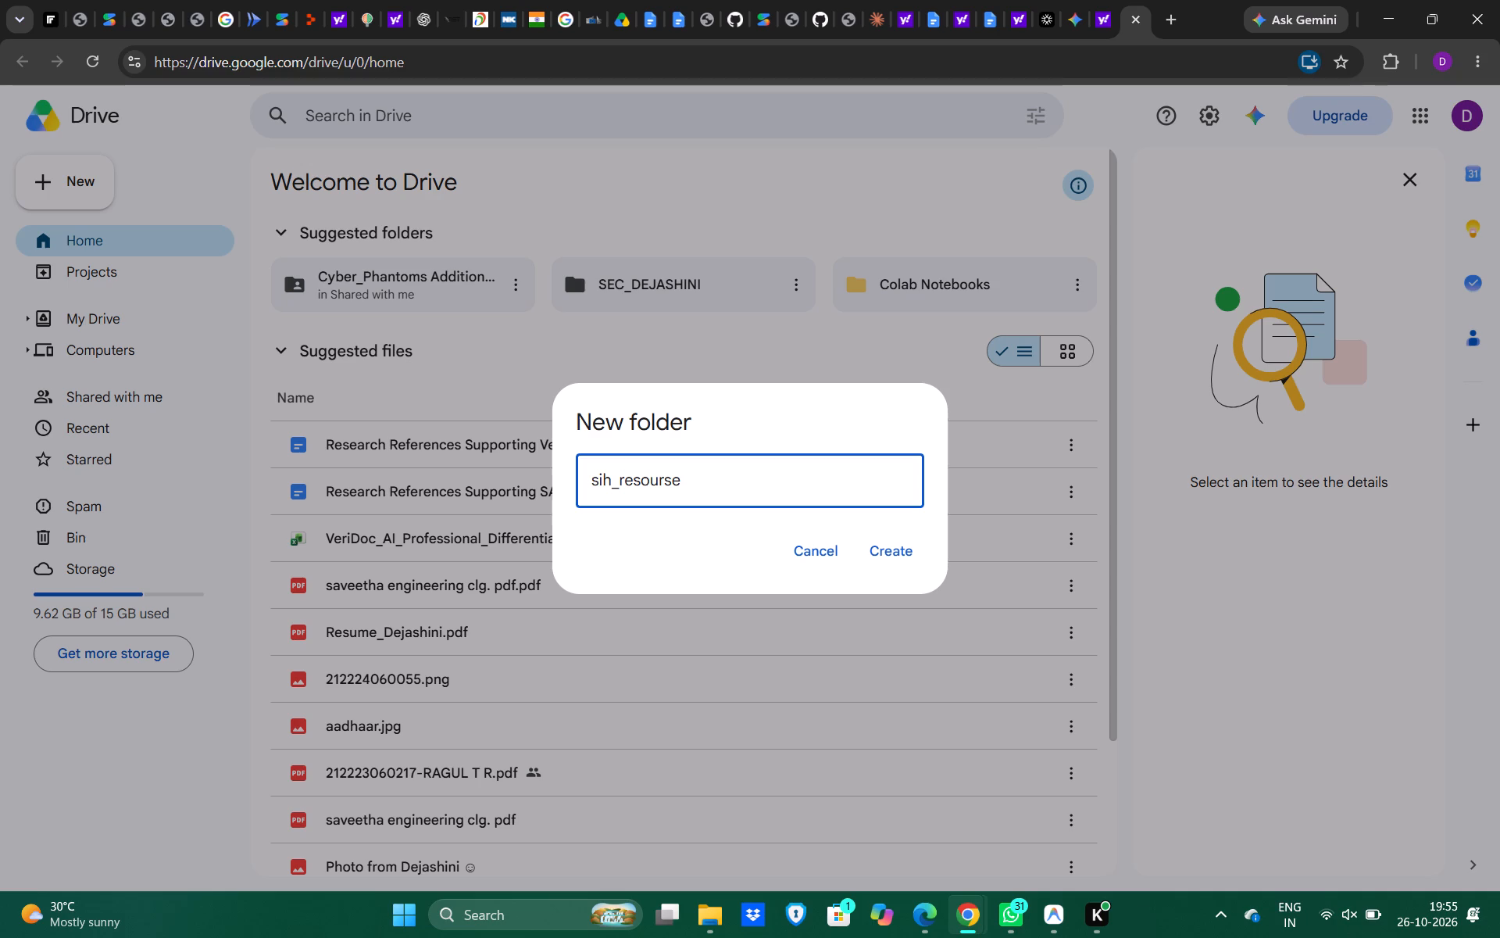
key("BackSpace")
key("BackSpace")
key("BackSpace")
key("BackSpace")
key("BackSpace")
type("ourse")
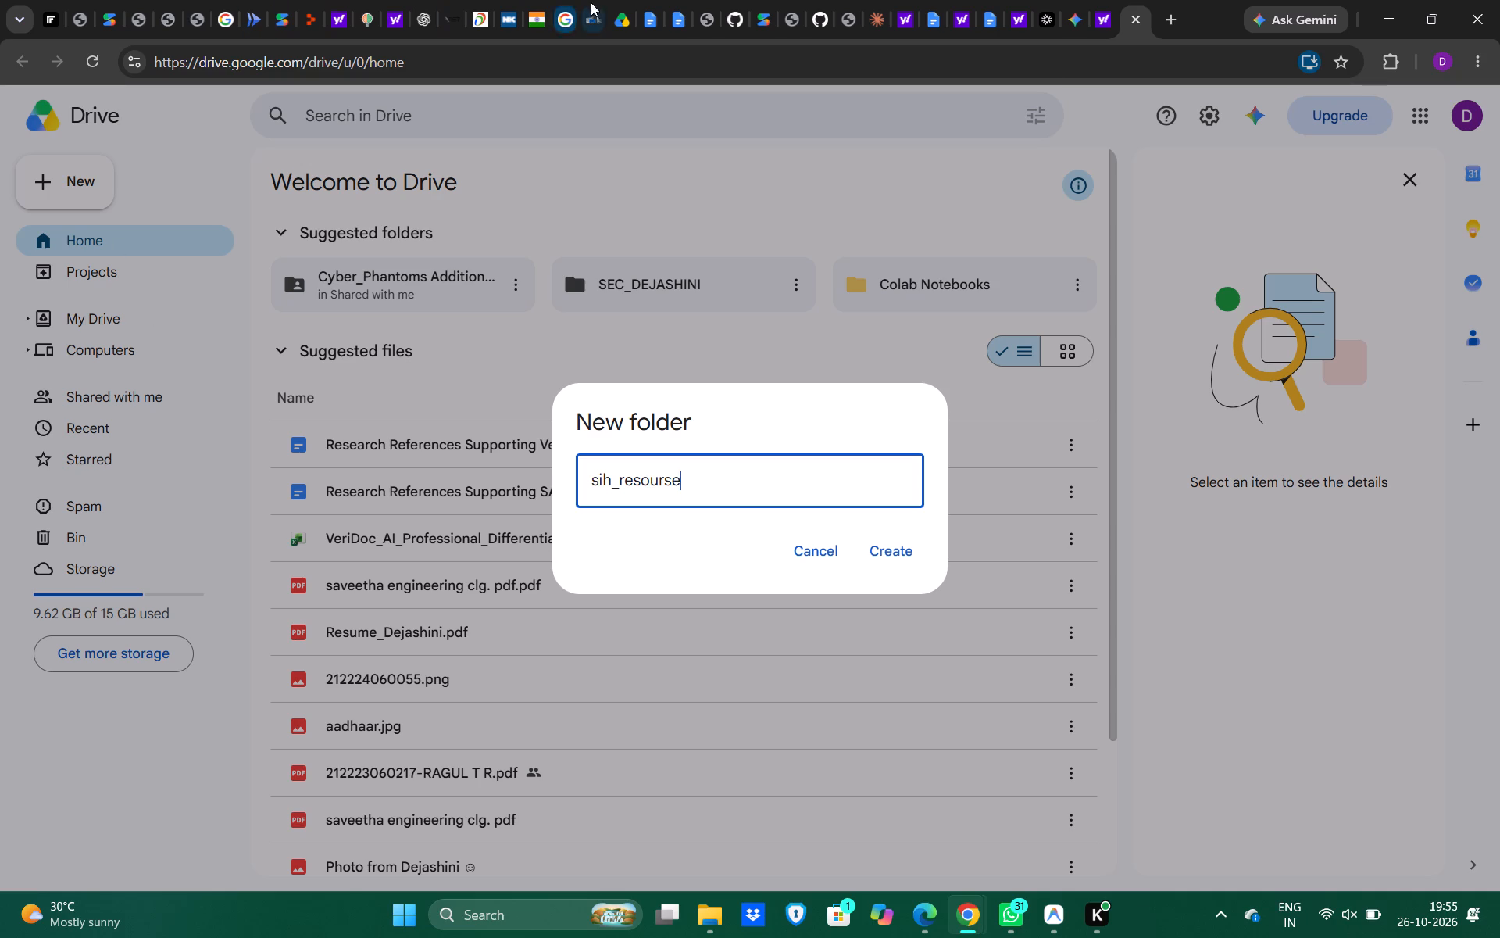
left_click(615, 14)
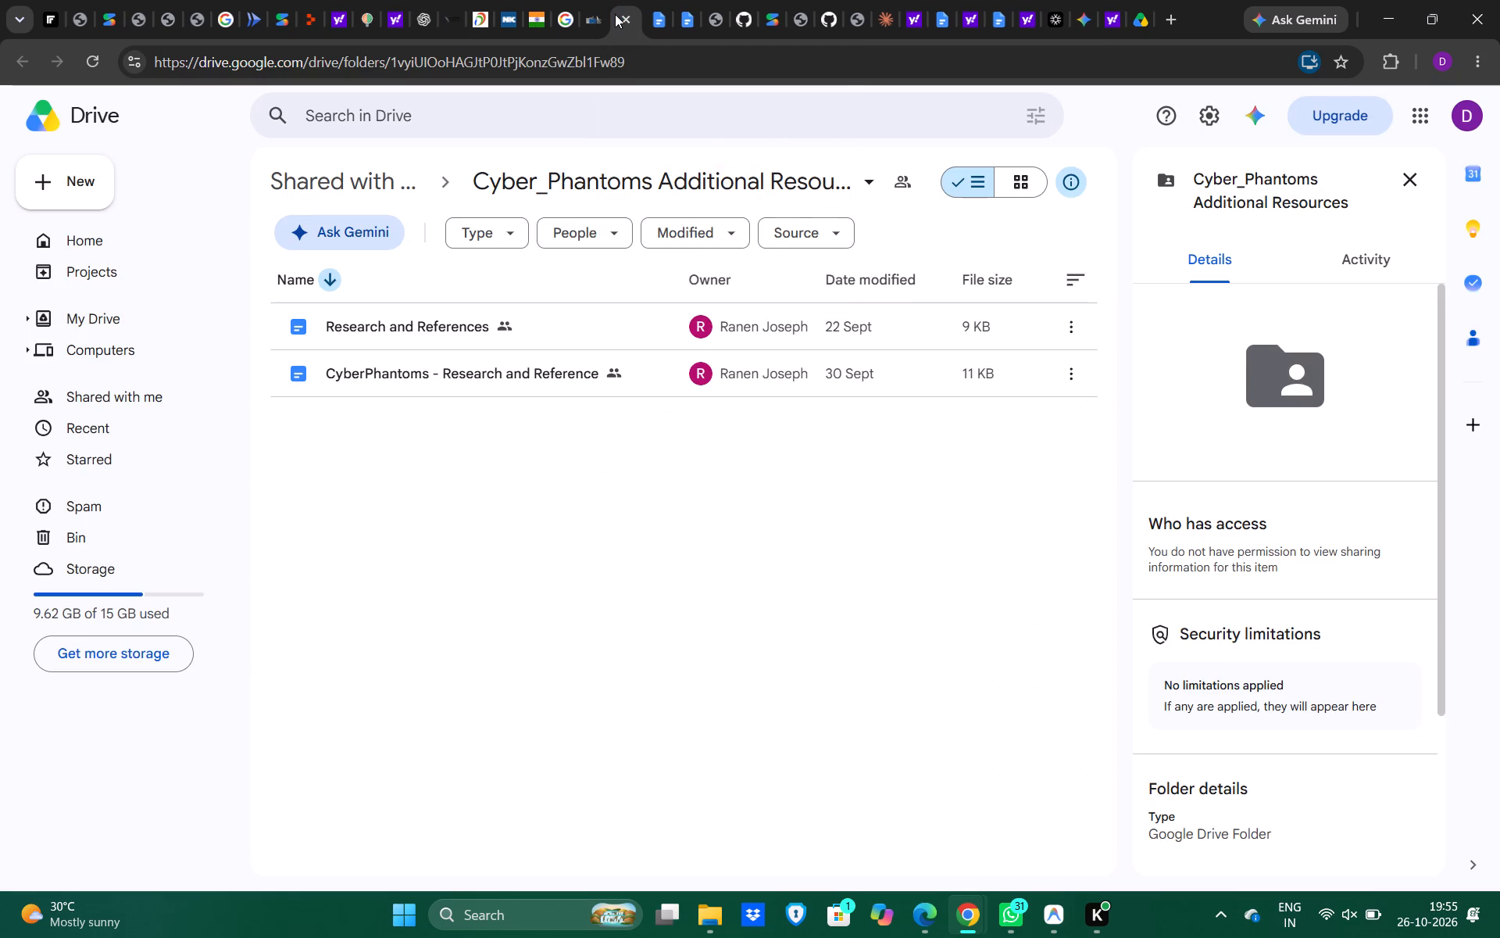
left_click(784, 170)
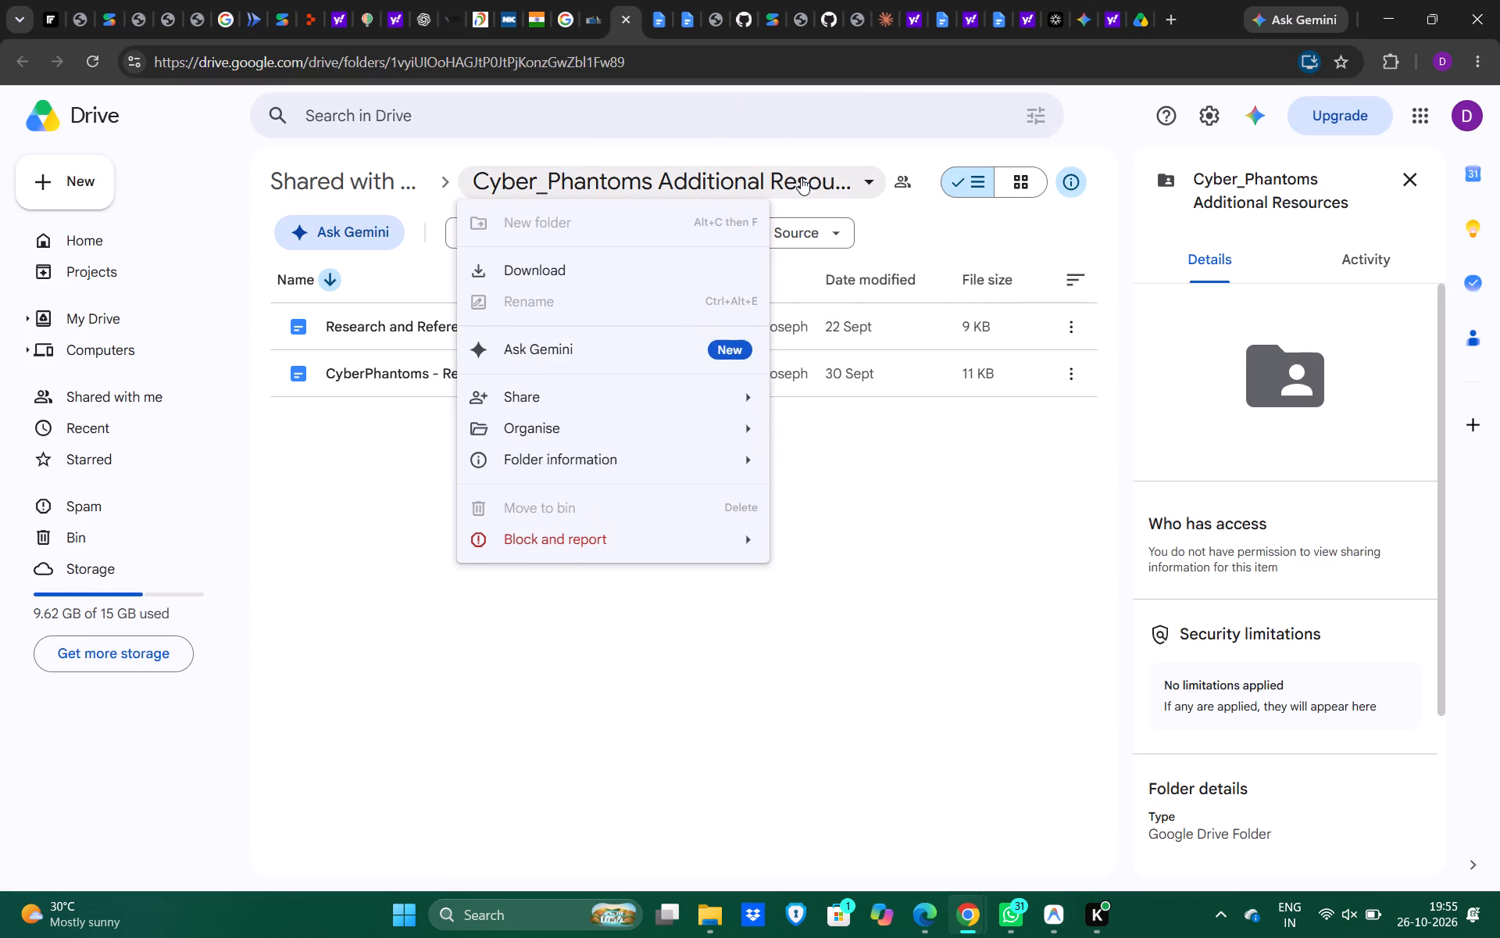
left_click(812, 538)
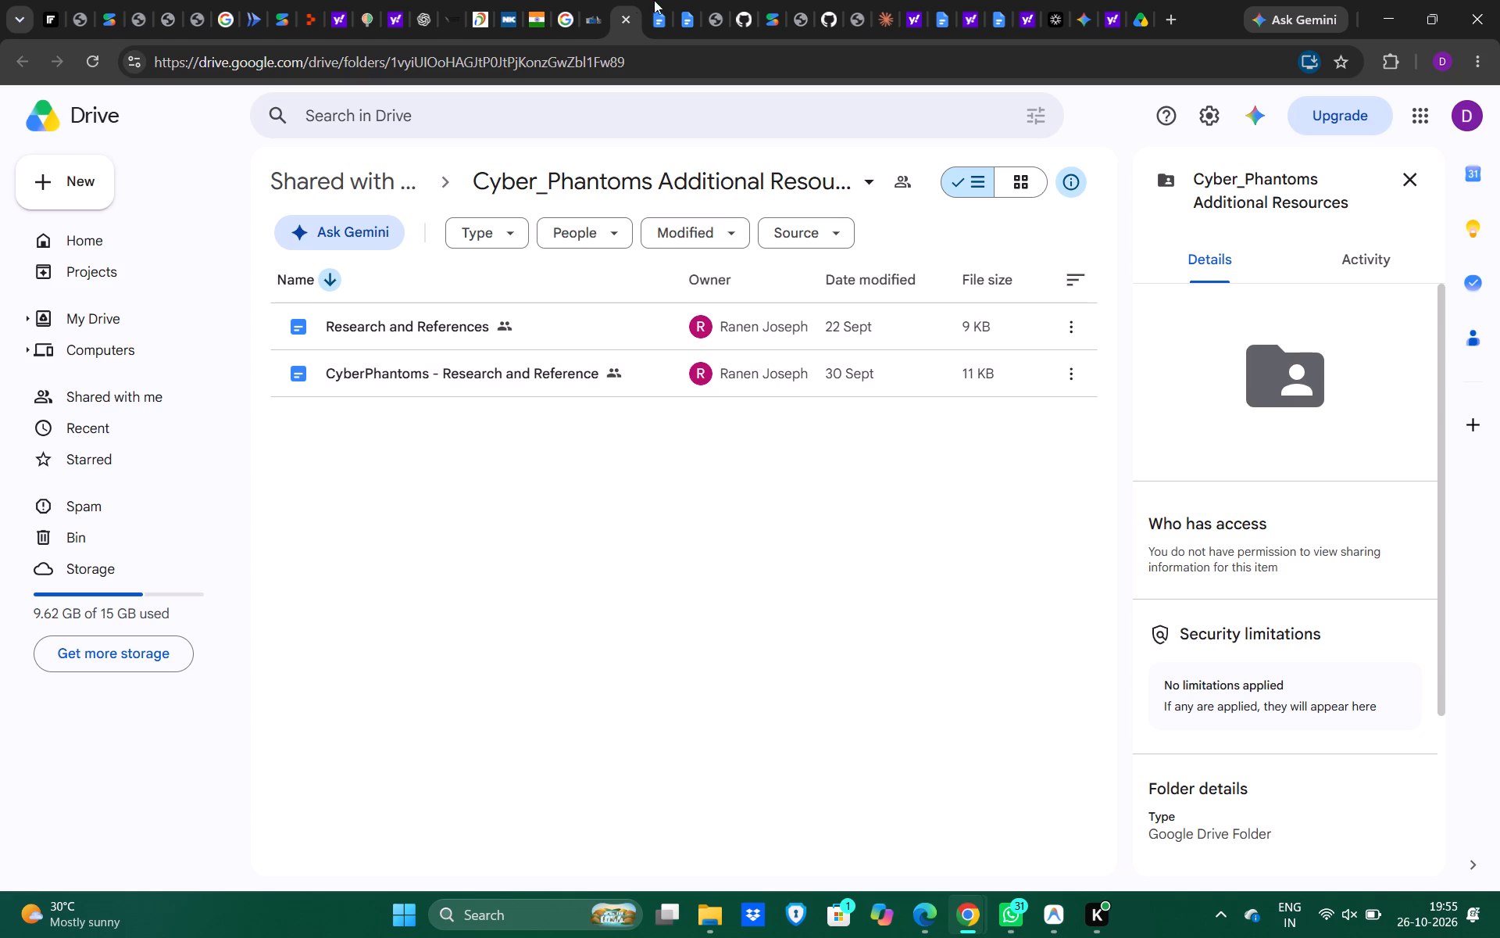
left_click(1135, 9)
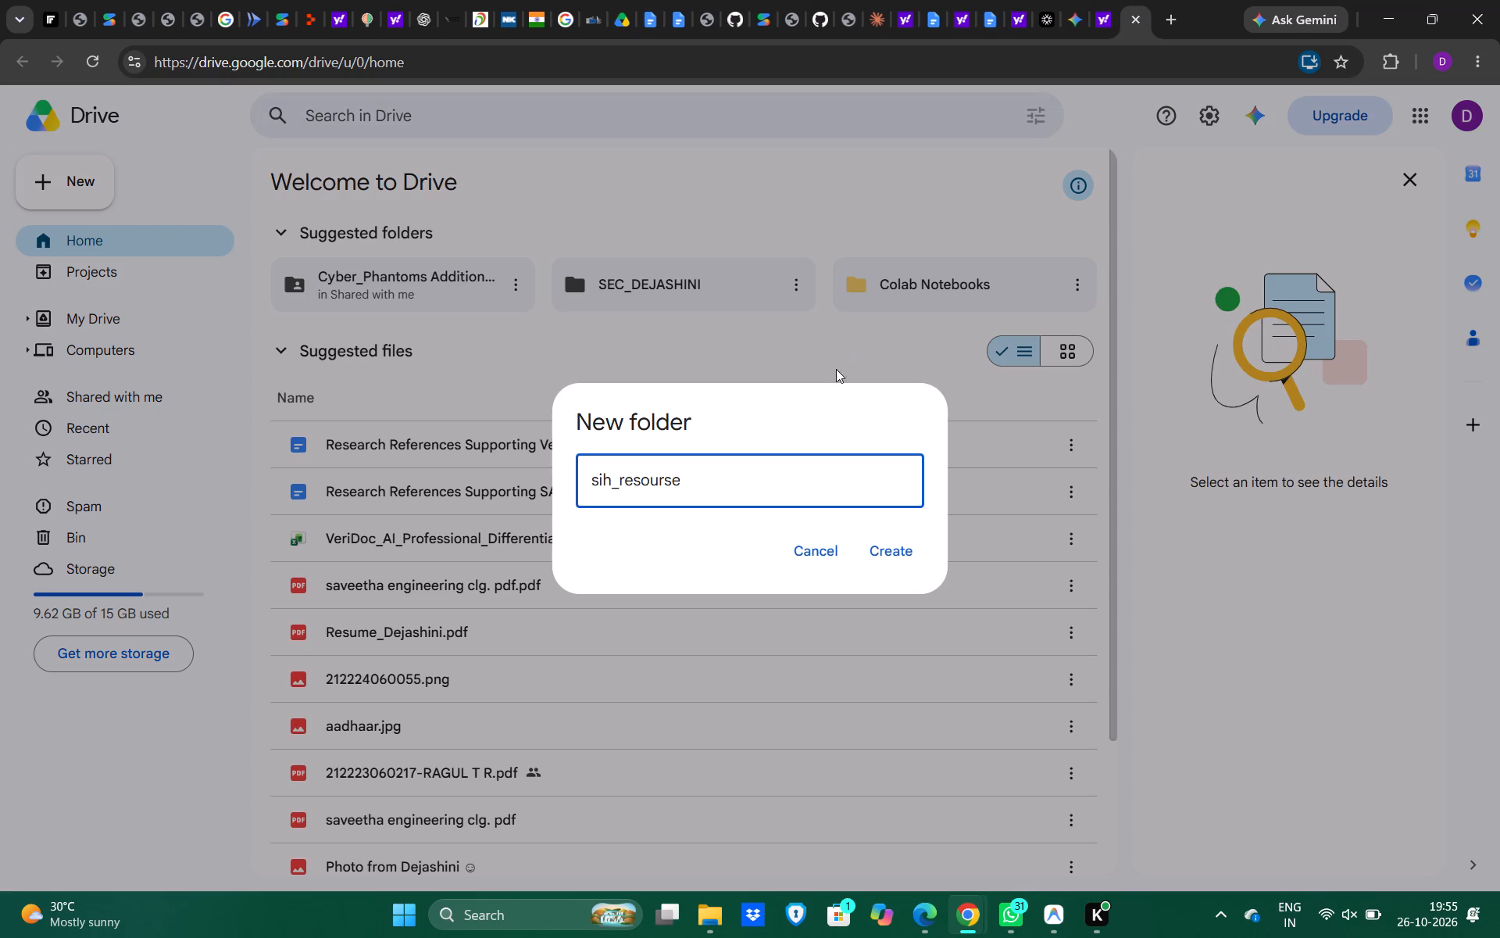
key("BackSpace")
key("BackSpace")
key("BackSpace")
key("BackSpace")
key("BackSpace")
key("BackSpace")
type("search")
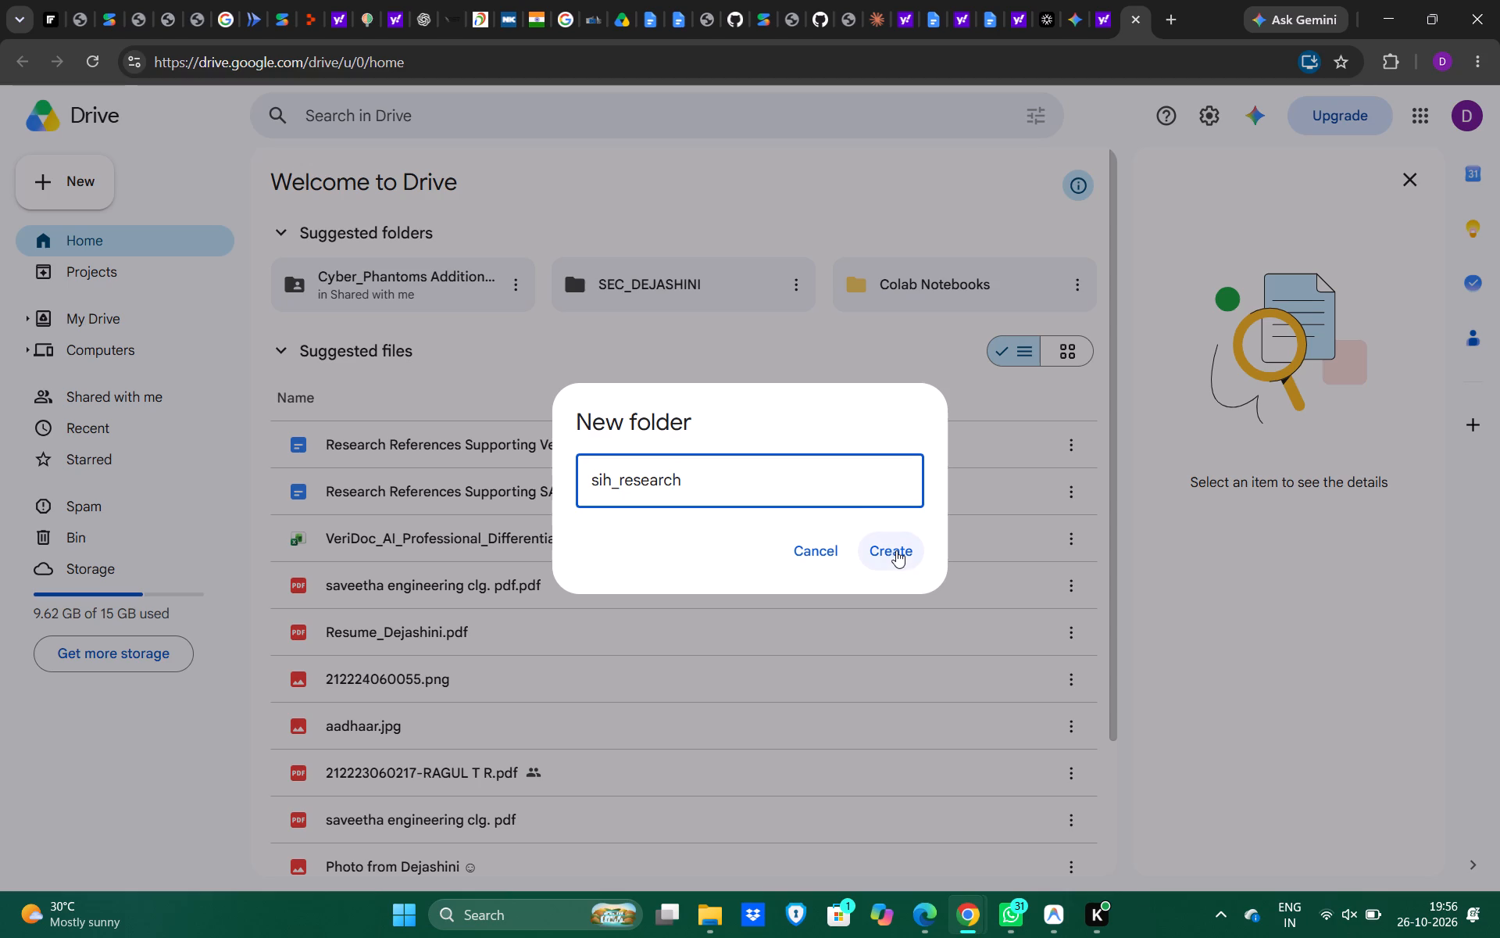
left_click(896, 550)
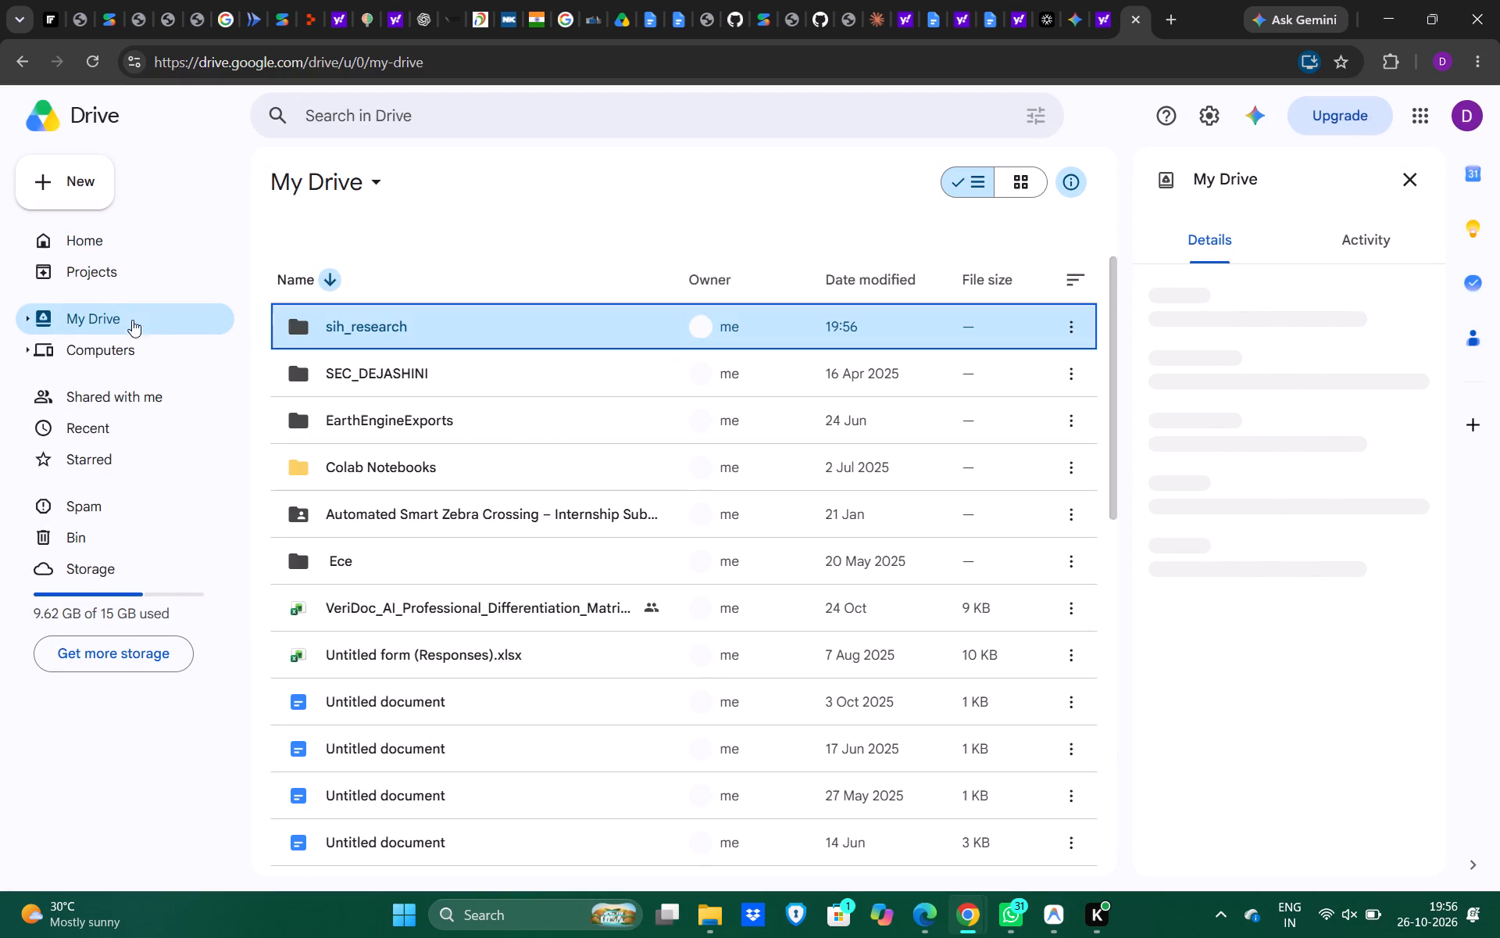
Copy the documents Research References Supporting VeriDoc AI and Research References Supporting SAKSHAM from Drive's suggested files into the sih_research folder.
double_click(420, 335)
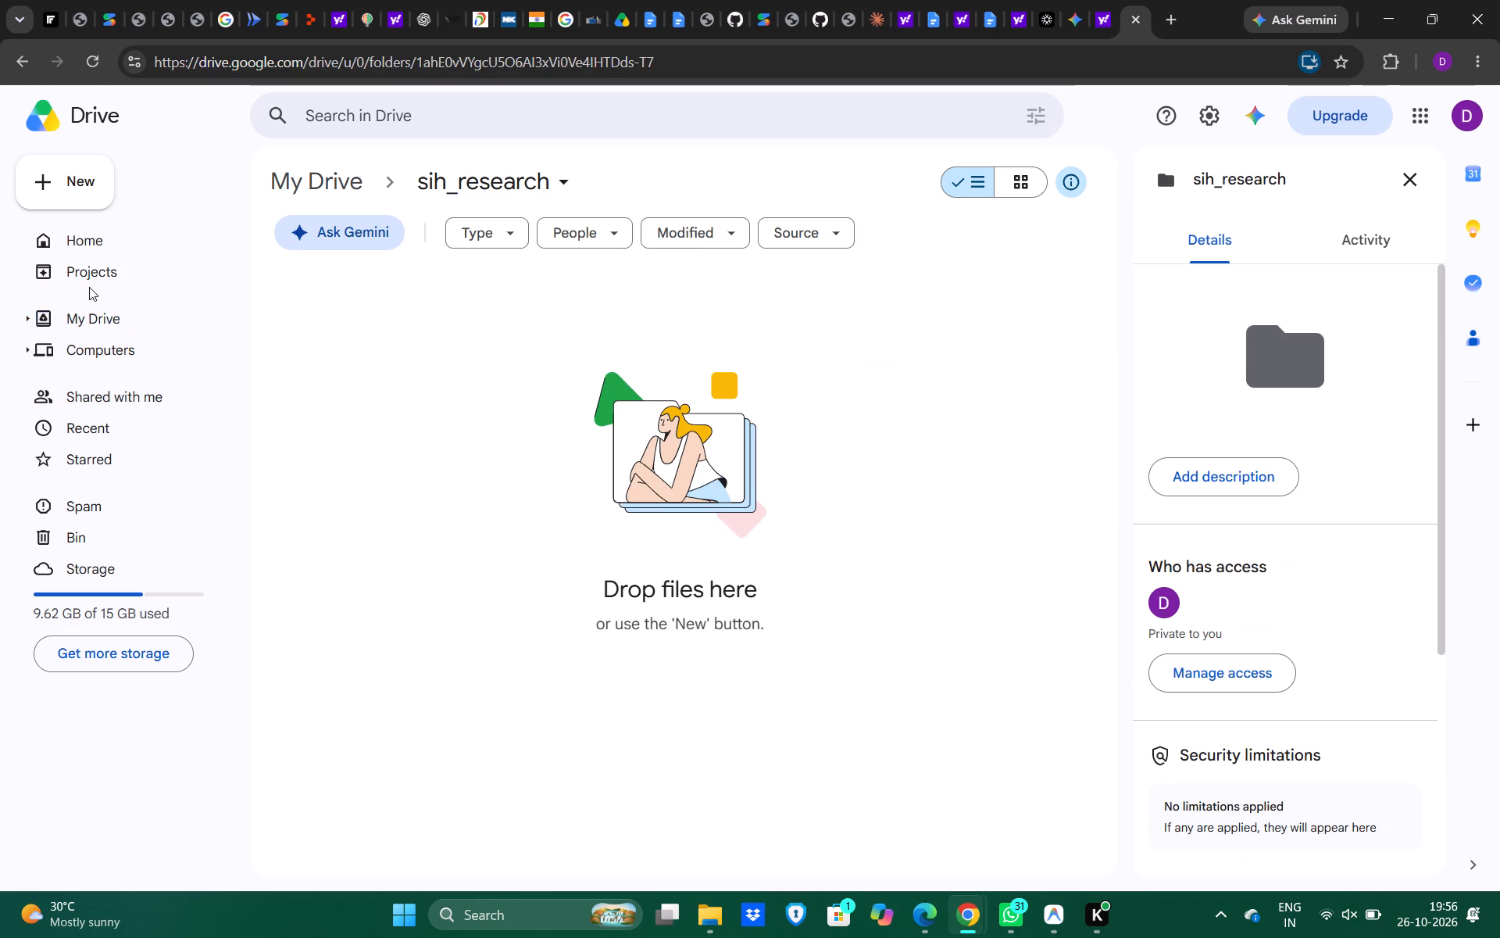
left_click(92, 245)
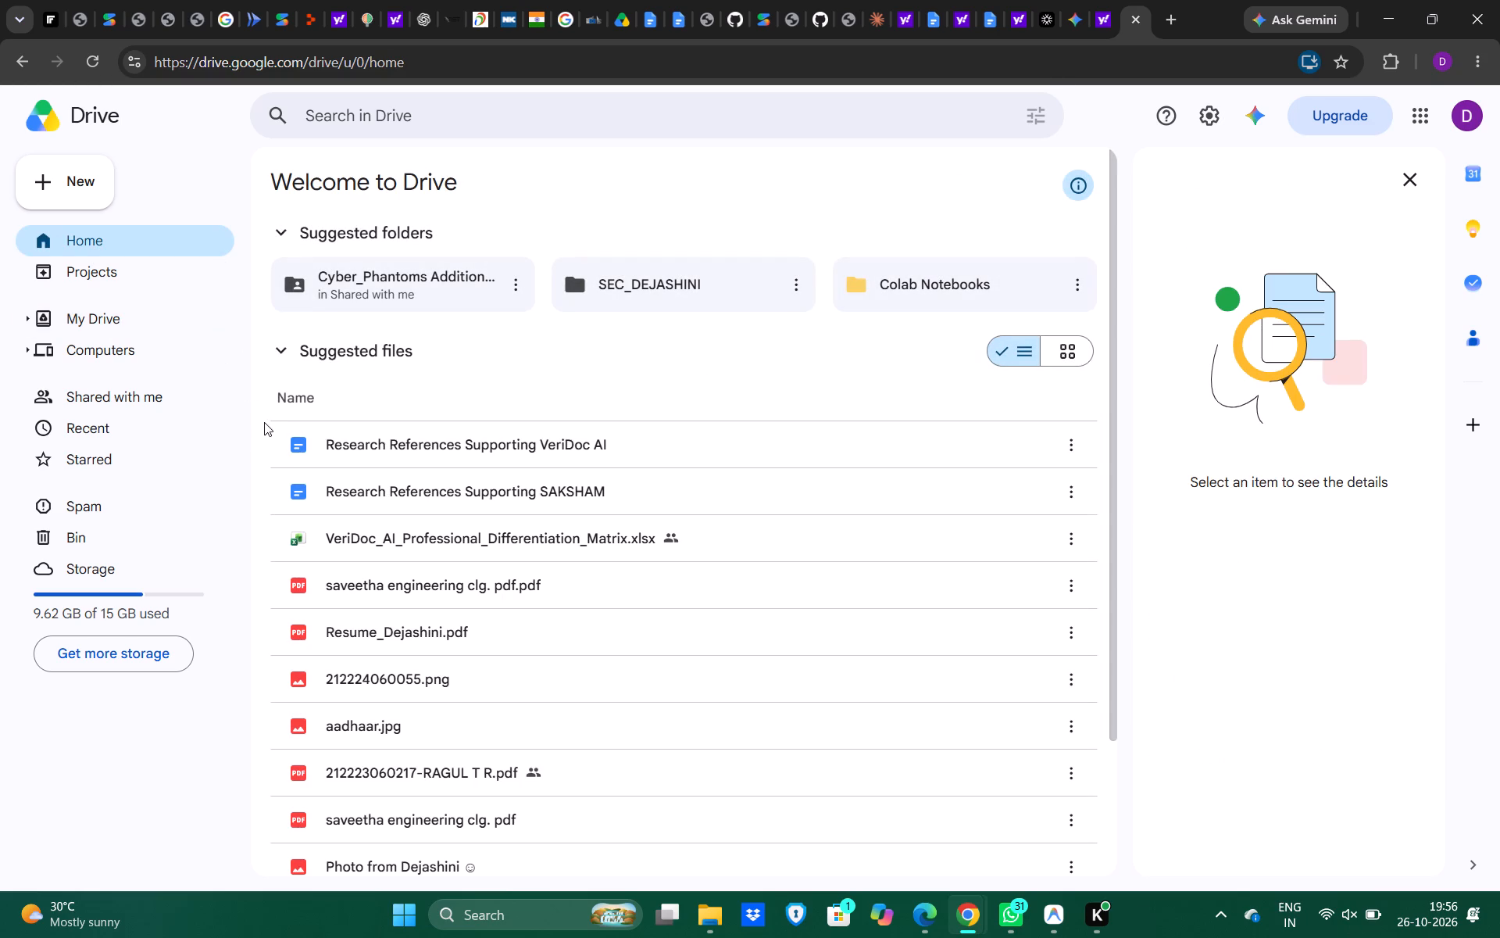
left_click_drag(264, 422, 648, 508)
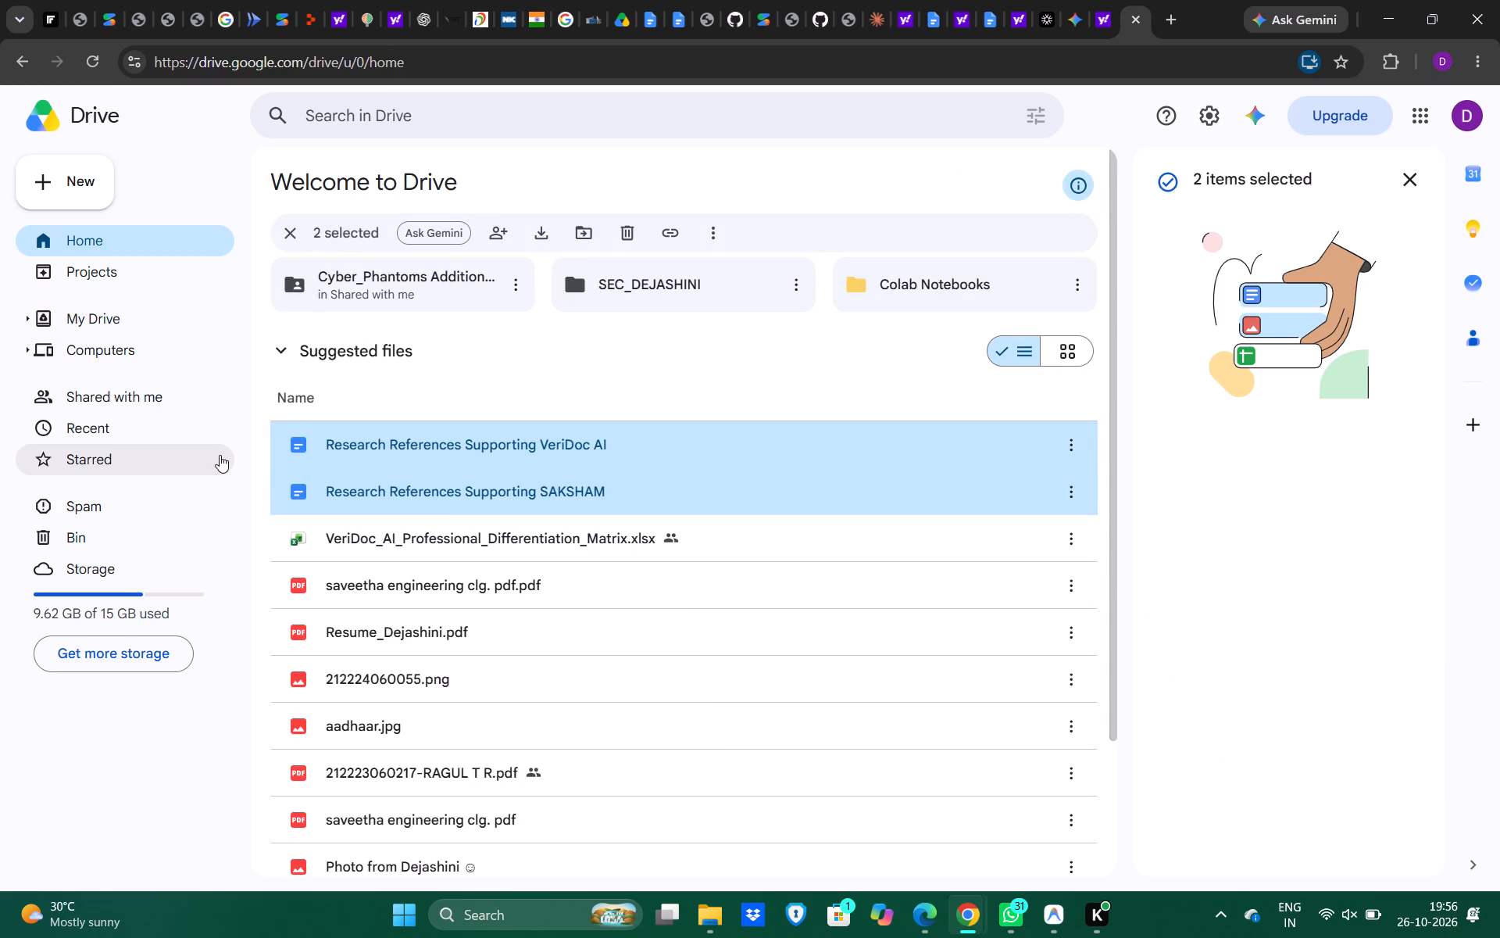
left_click(256, 378)
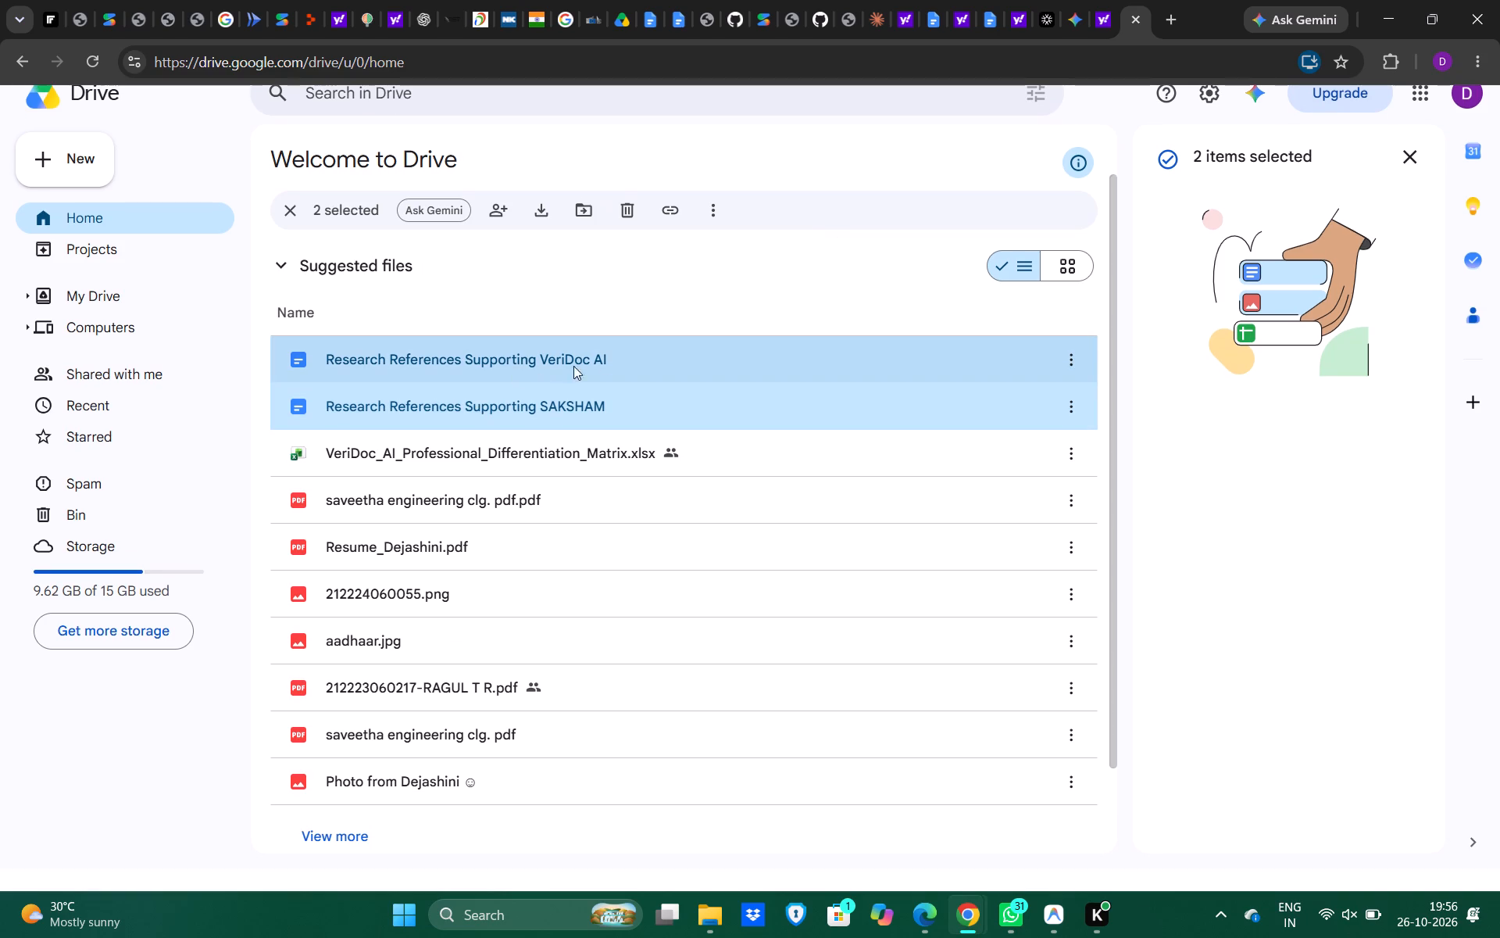
key("ctrl+c")
scroll(153, 278, "up", 1)
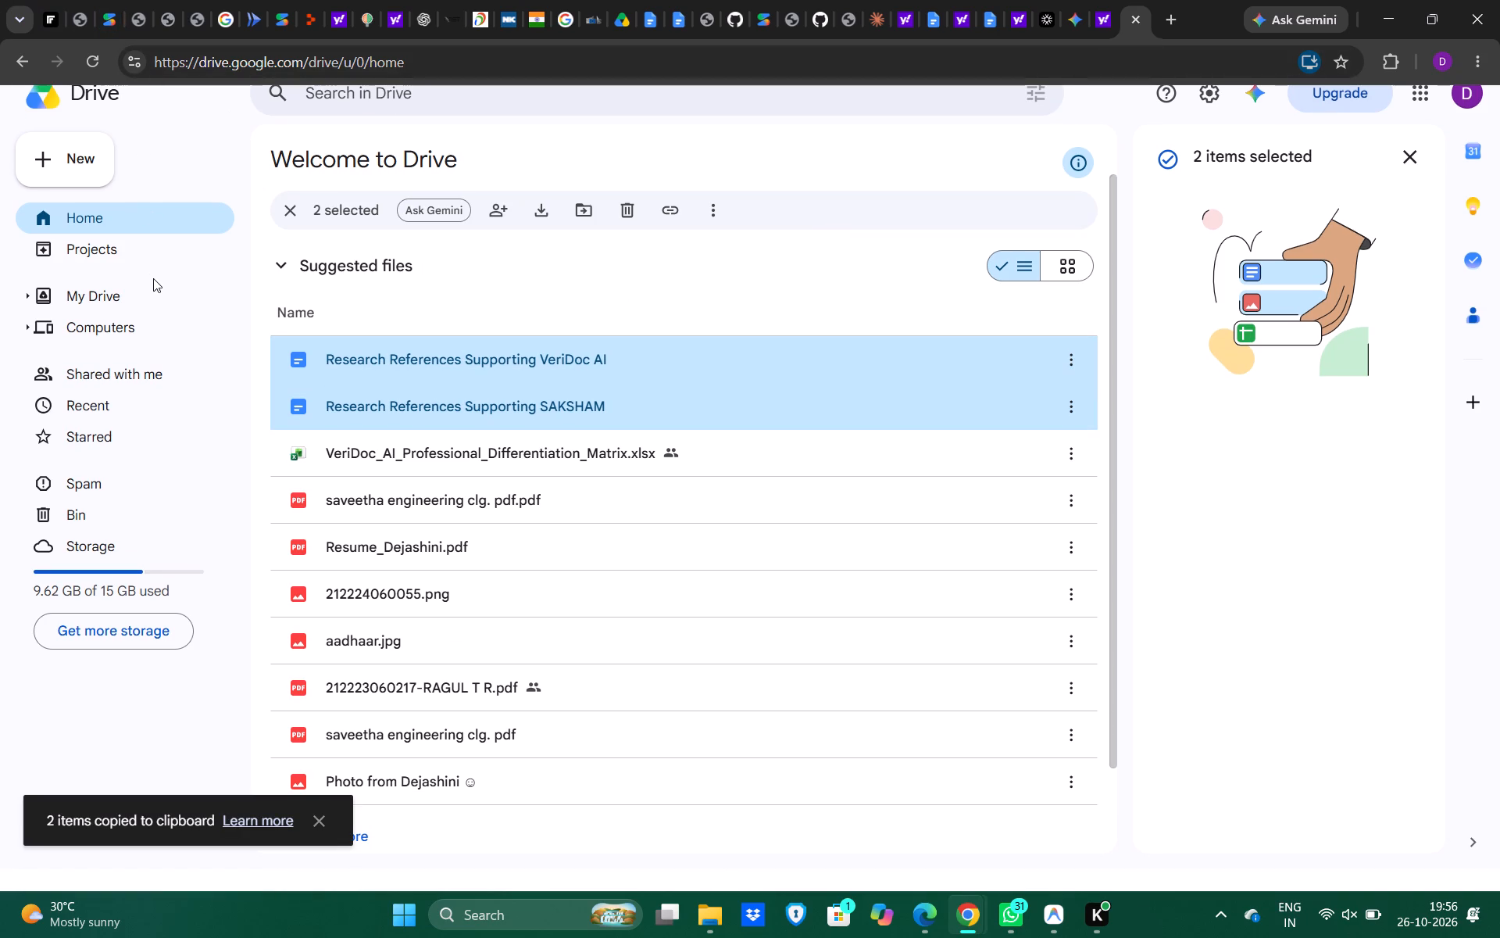
scroll(153, 278, "up", 2)
left_click(98, 292)
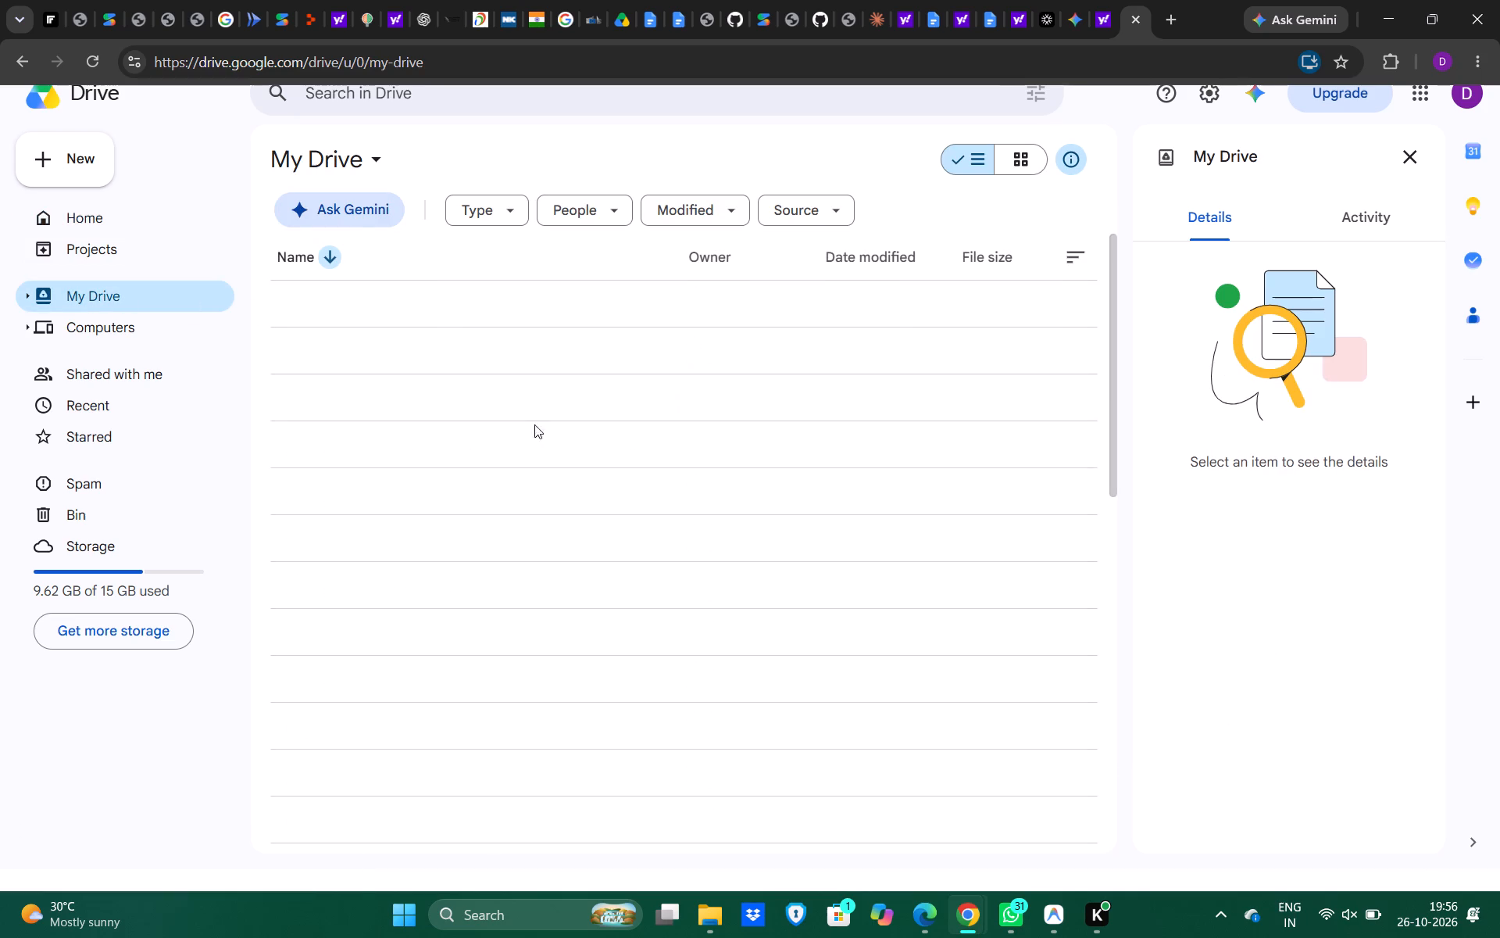
double_click(432, 296)
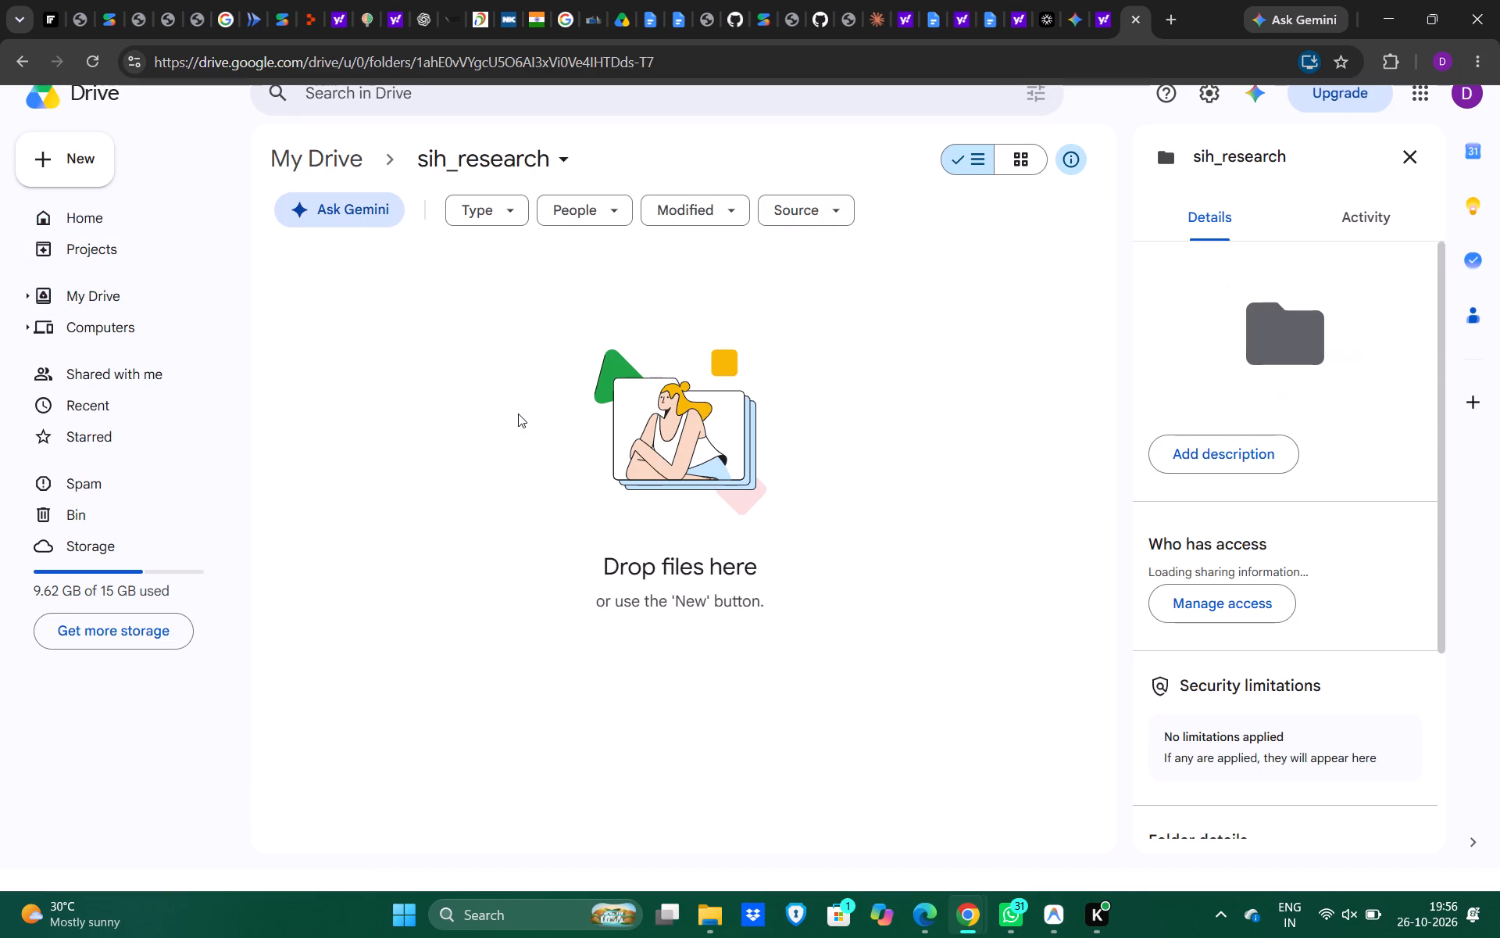
key("ctrl+v")
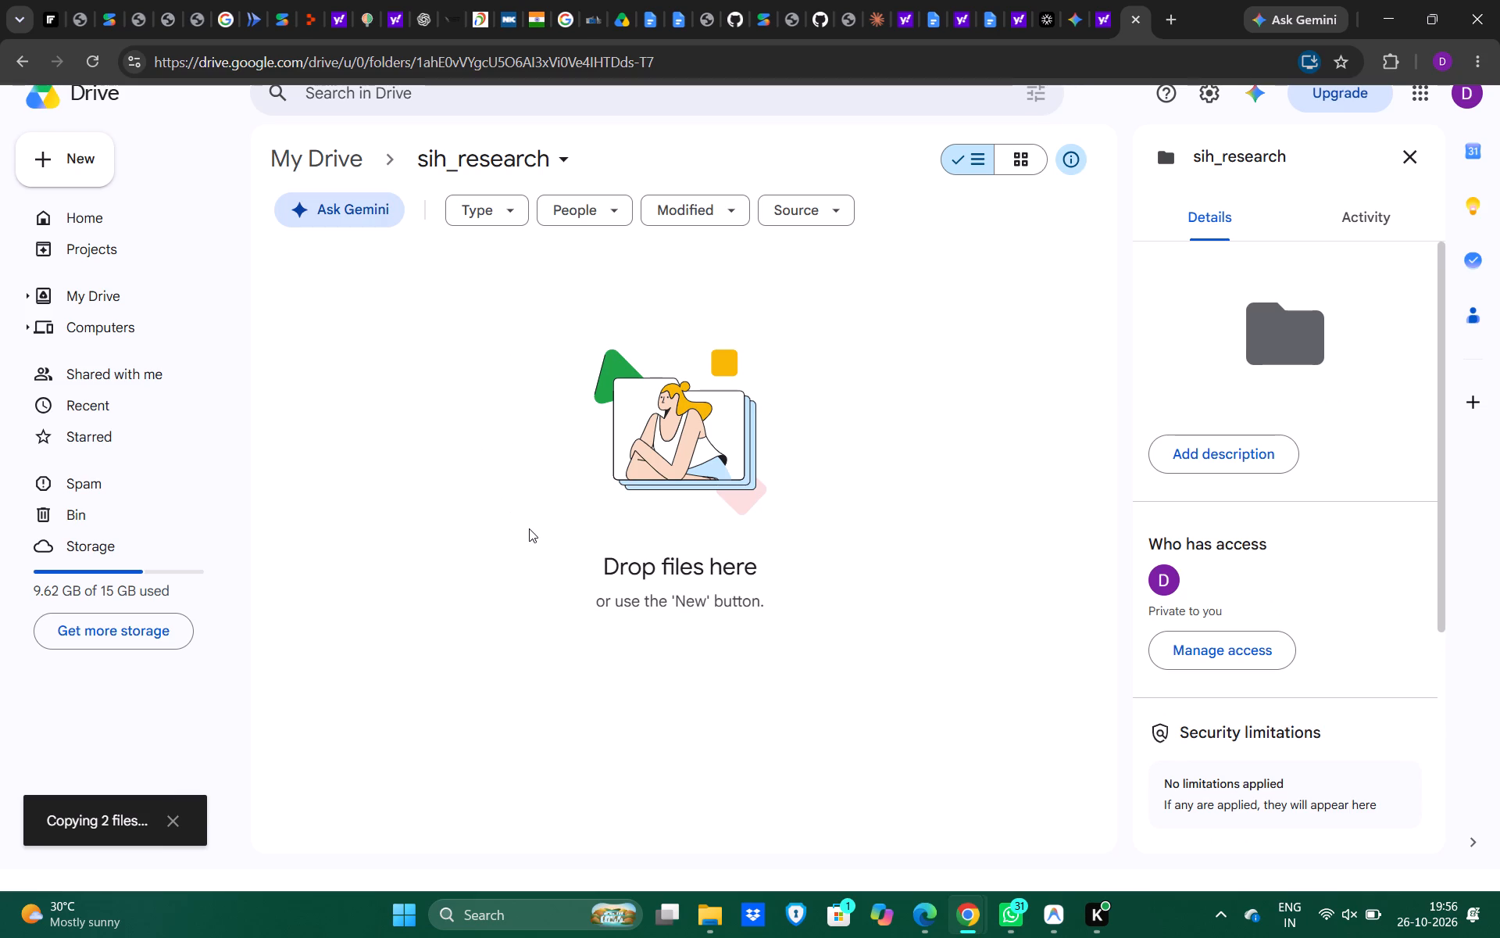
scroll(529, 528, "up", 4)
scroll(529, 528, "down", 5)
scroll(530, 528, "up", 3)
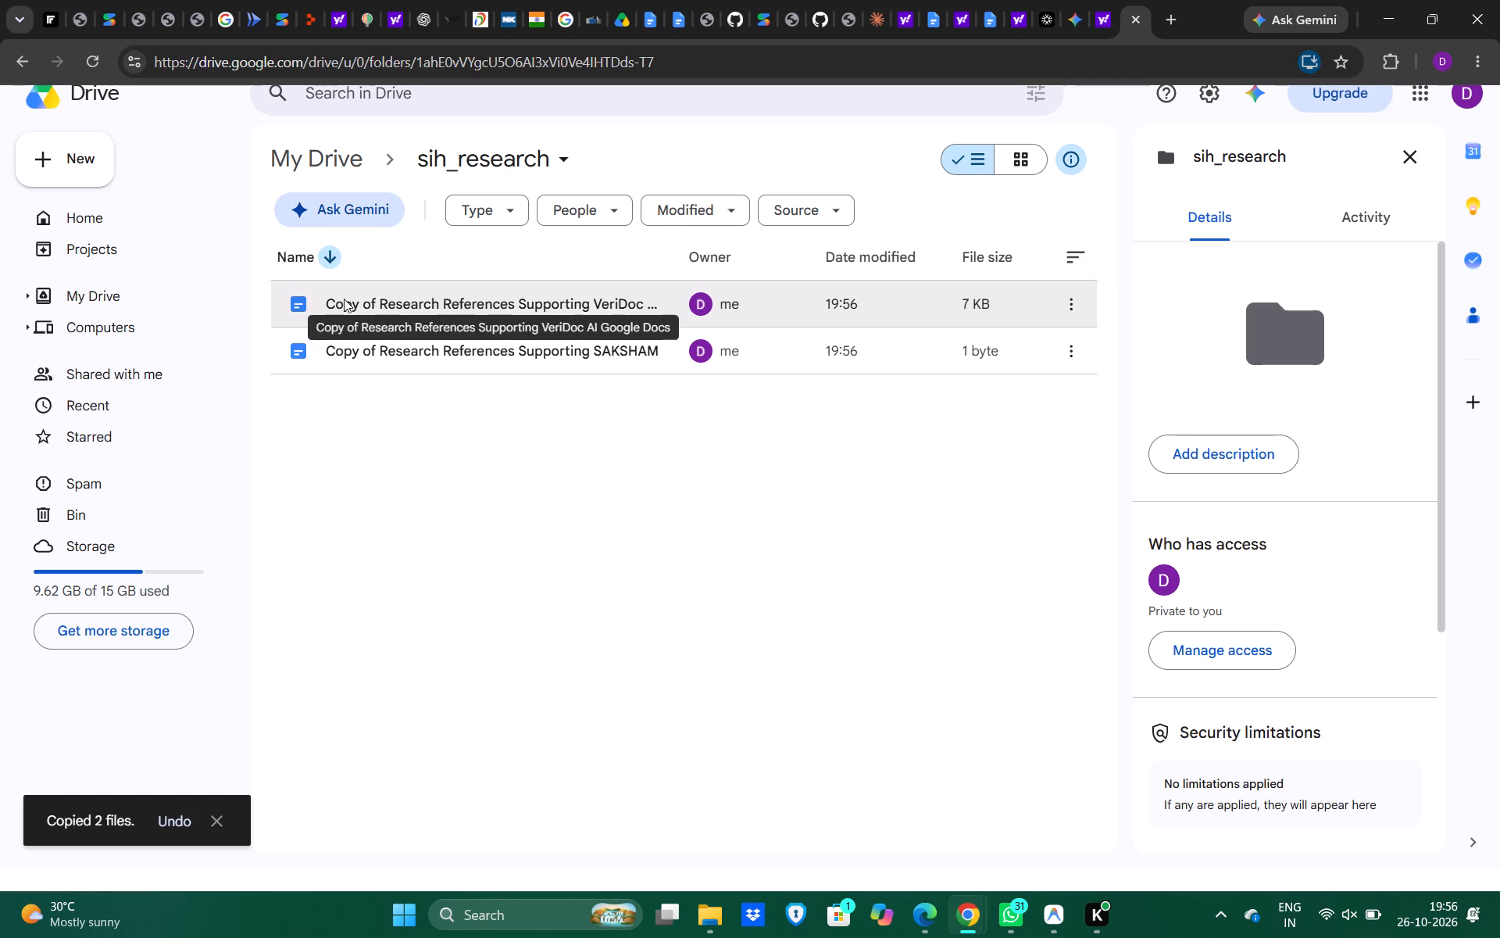
Rename the copied VeriDoc AI document in the sih_research folder as Research References Supporting VeriDoc AI.
left_click(344, 299)
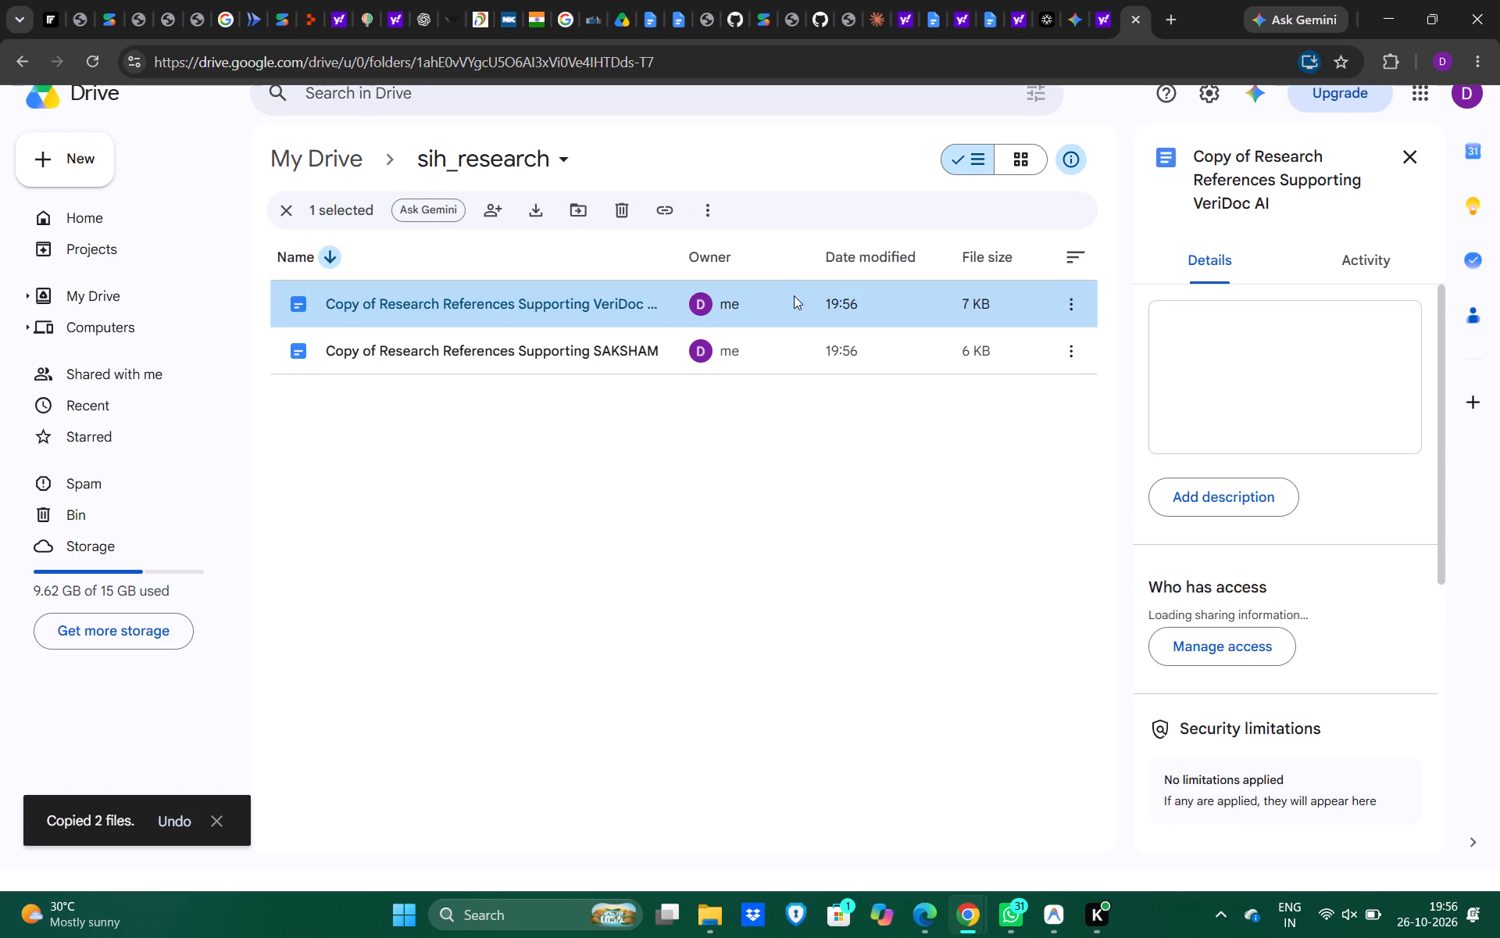
left_click(1070, 303)
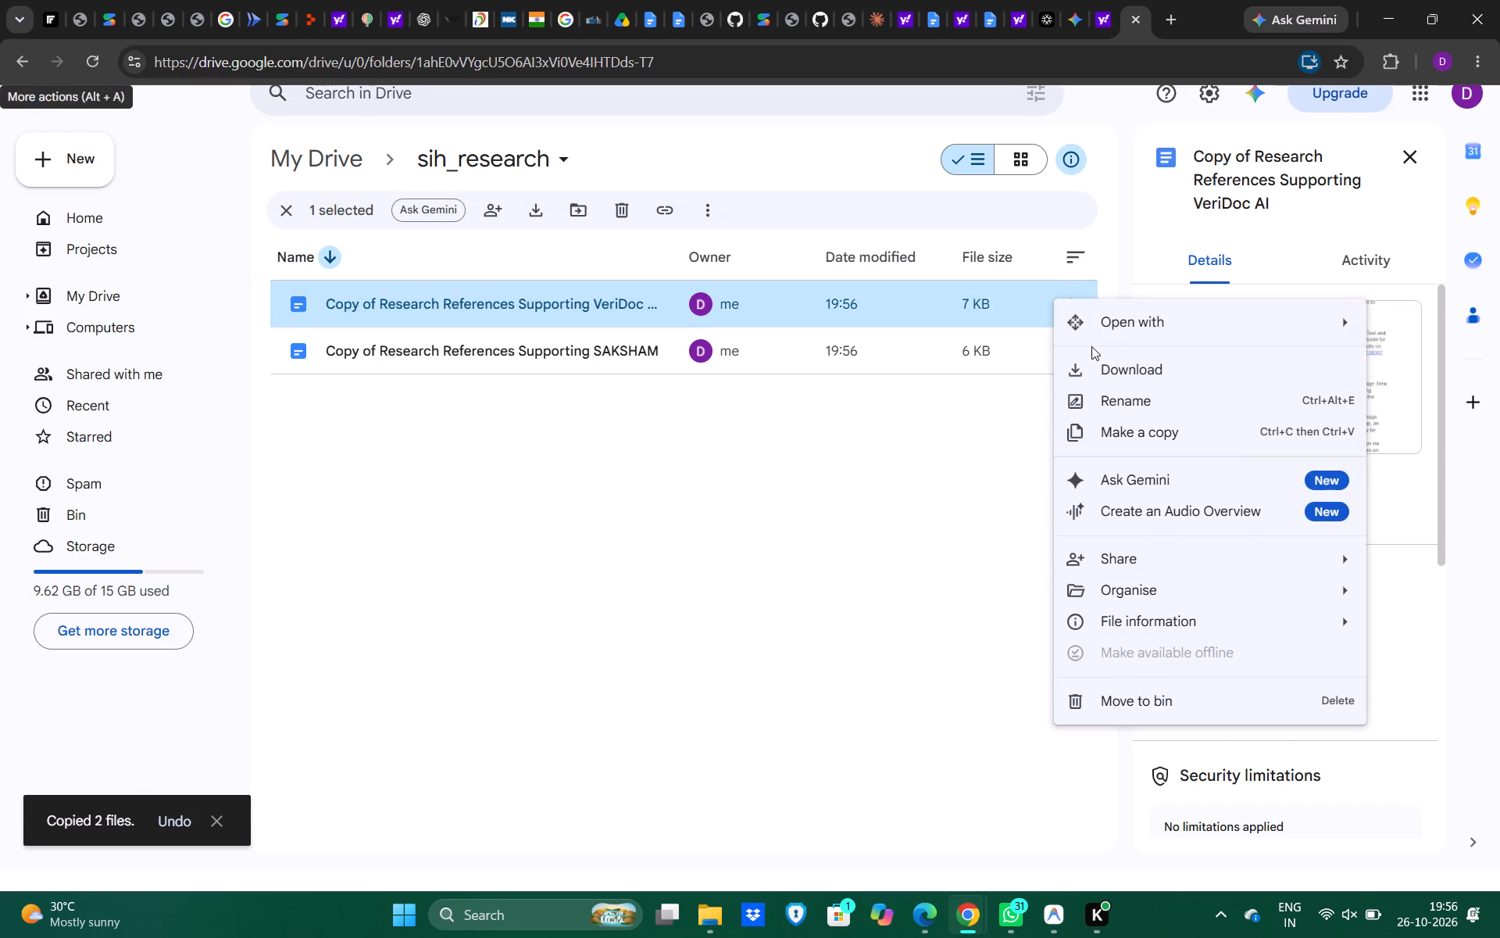
left_click(1109, 408)
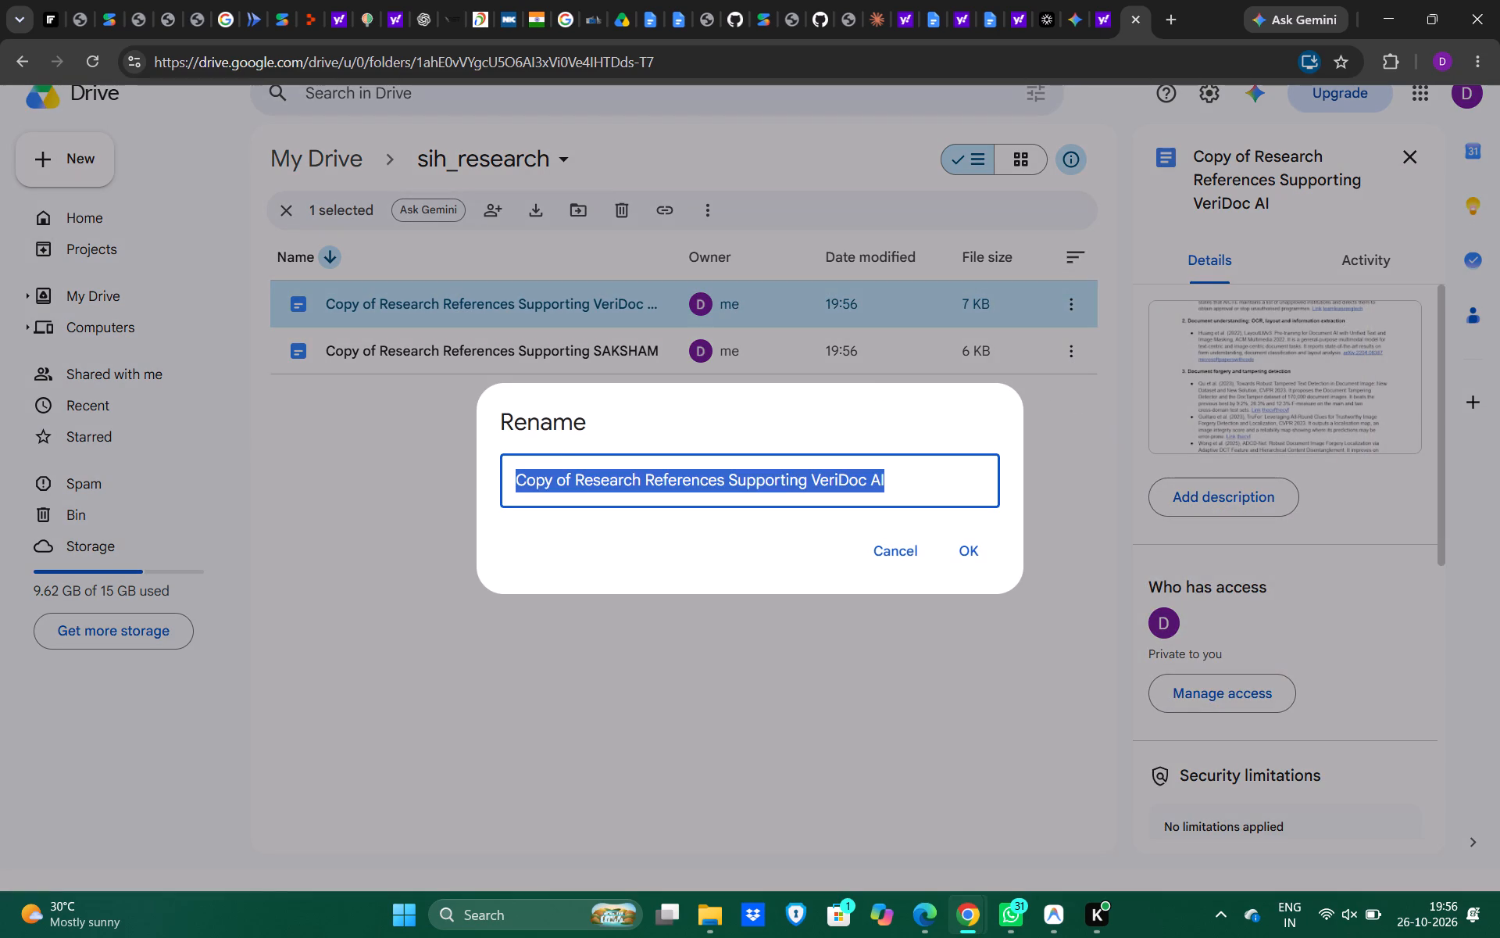
left_click(575, 474)
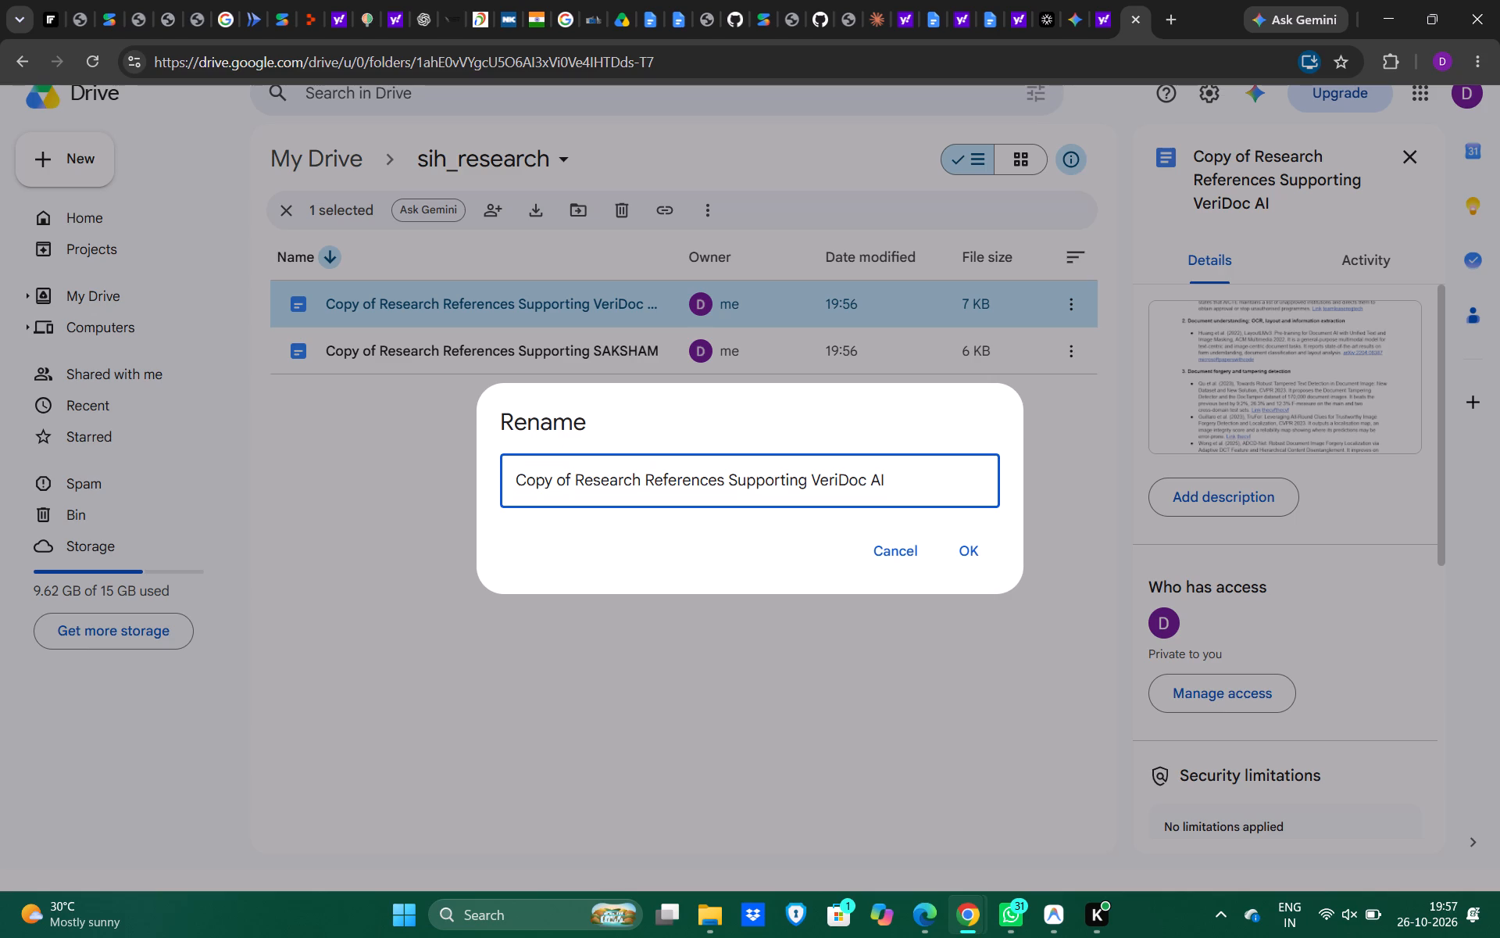
key("BackSpace")
key("BackSpace")
key("BackSpace")
key("BackSpace")
key("BackSpace")
key("BackSpace")
key("BackSpace")
key("BackSpace")
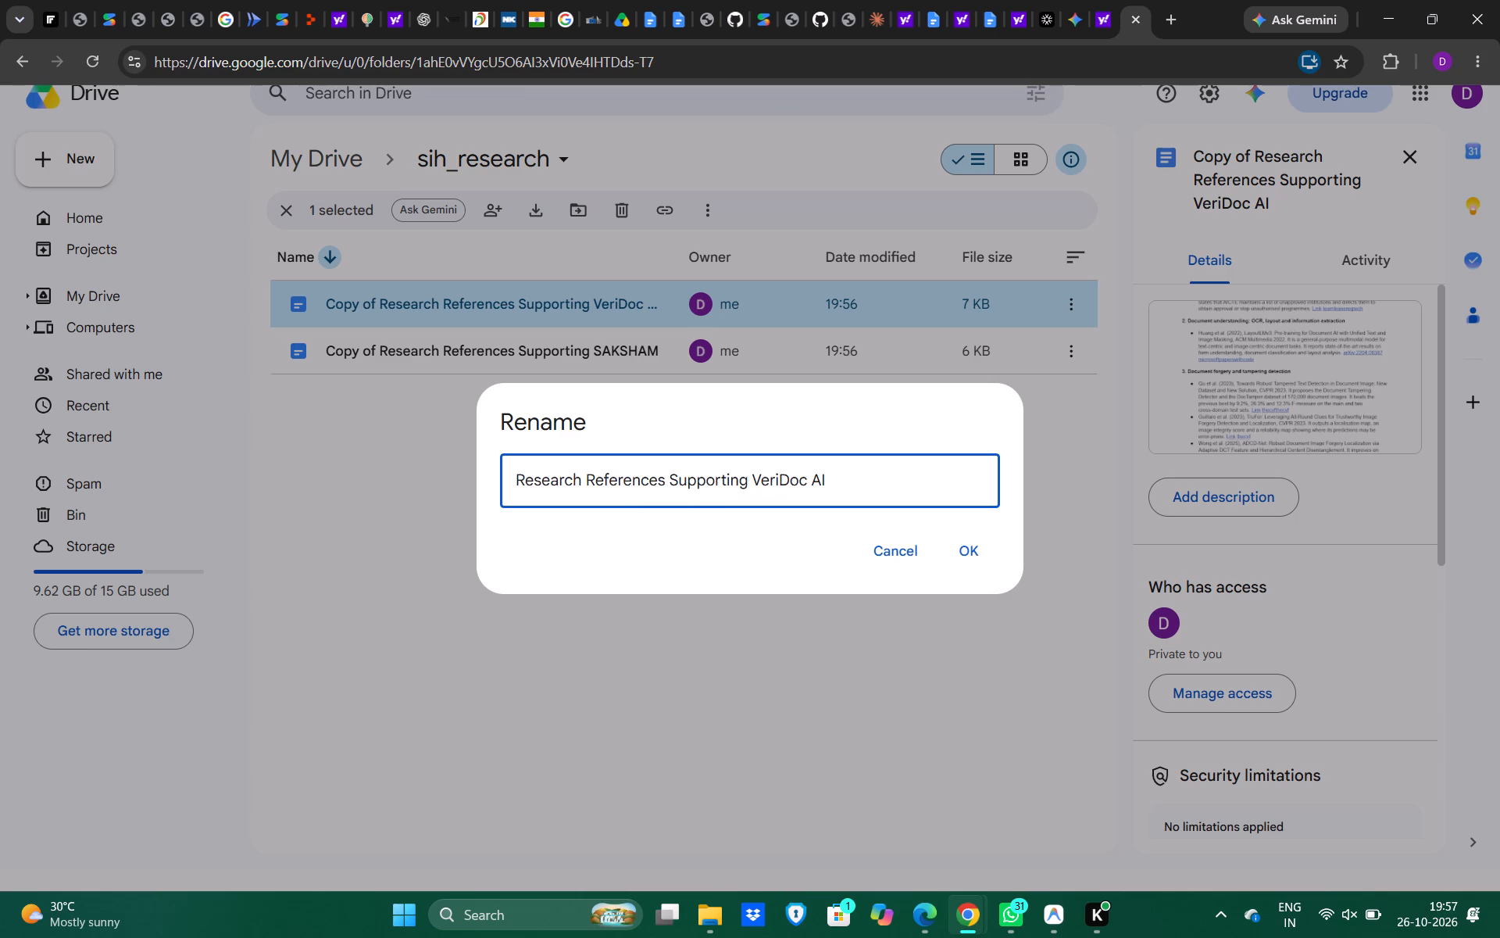
key("Return")
Rename the copied SAKSHAM document in the sih_research folder as Research References Supporting SAKSHAM.
left_click(391, 353)
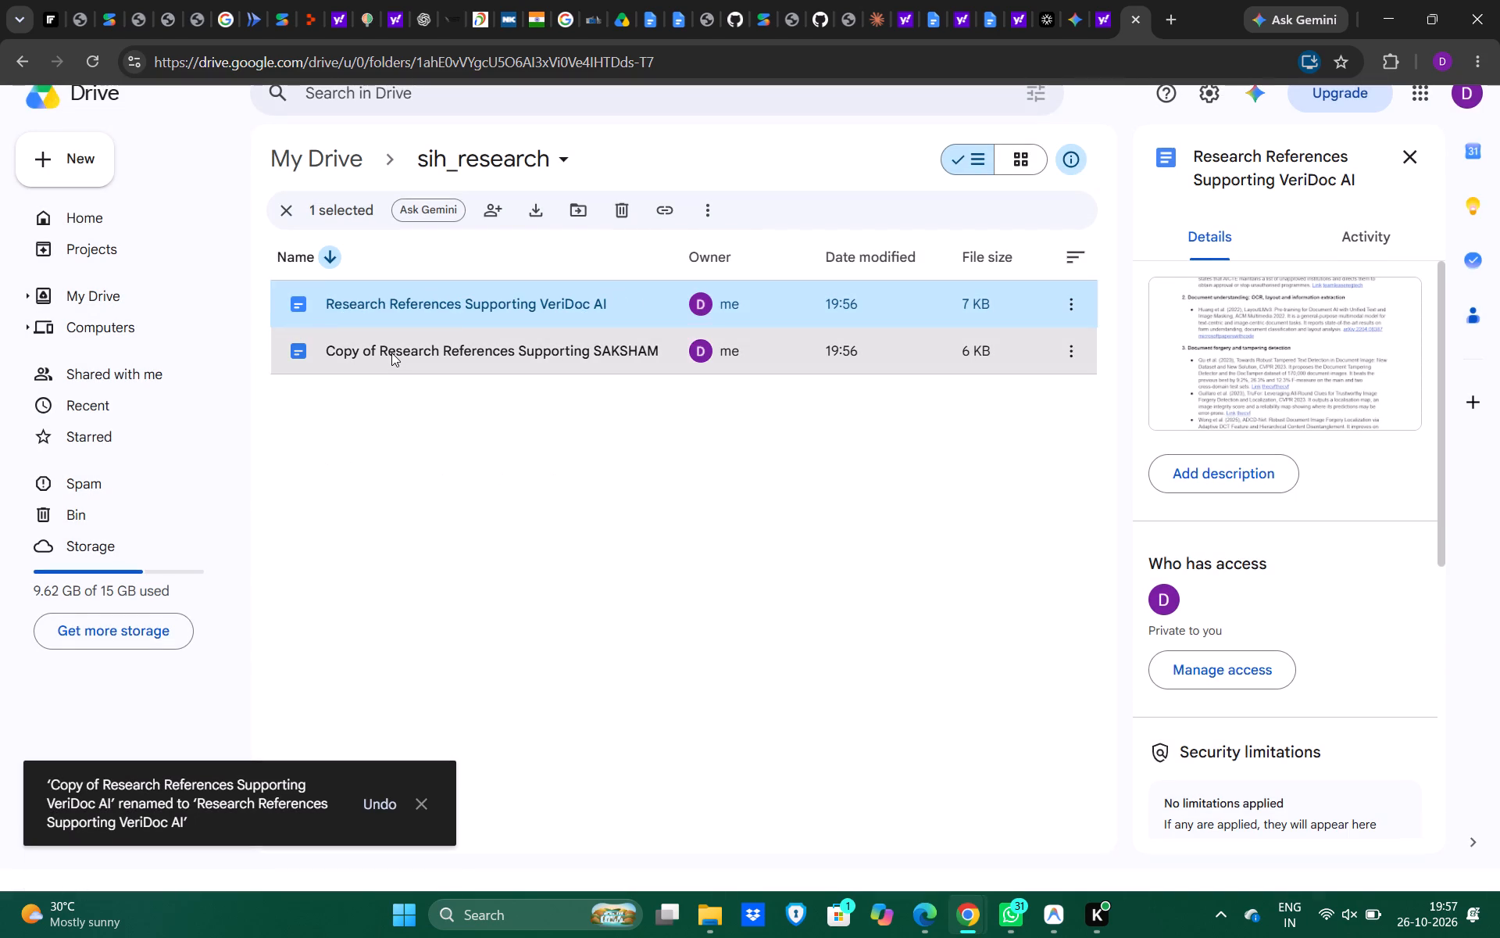
left_click(391, 353)
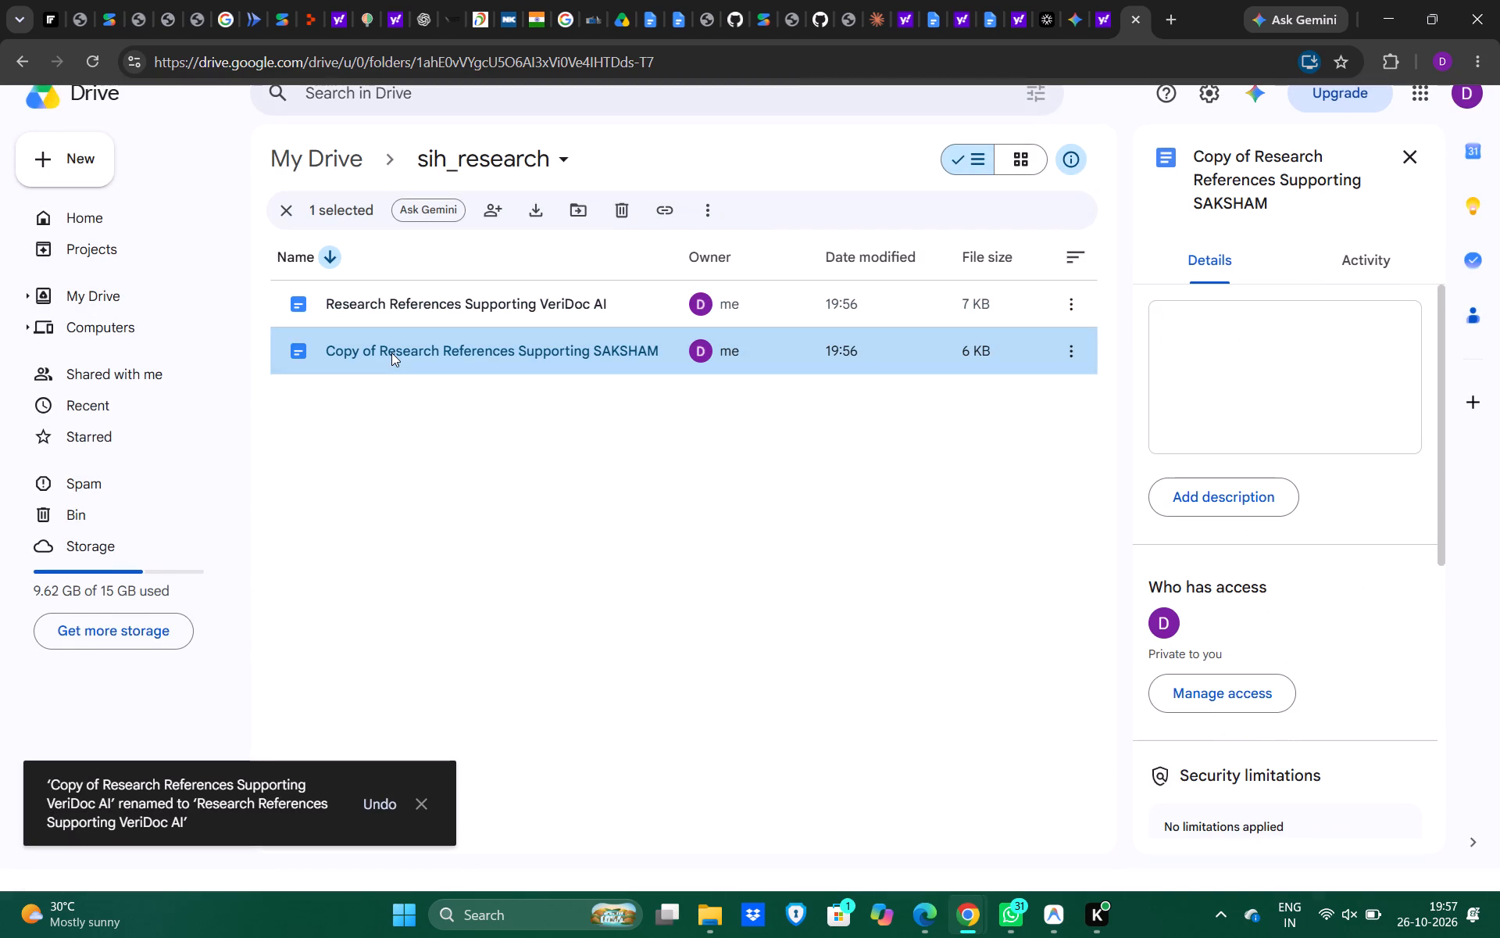
right_click(391, 353)
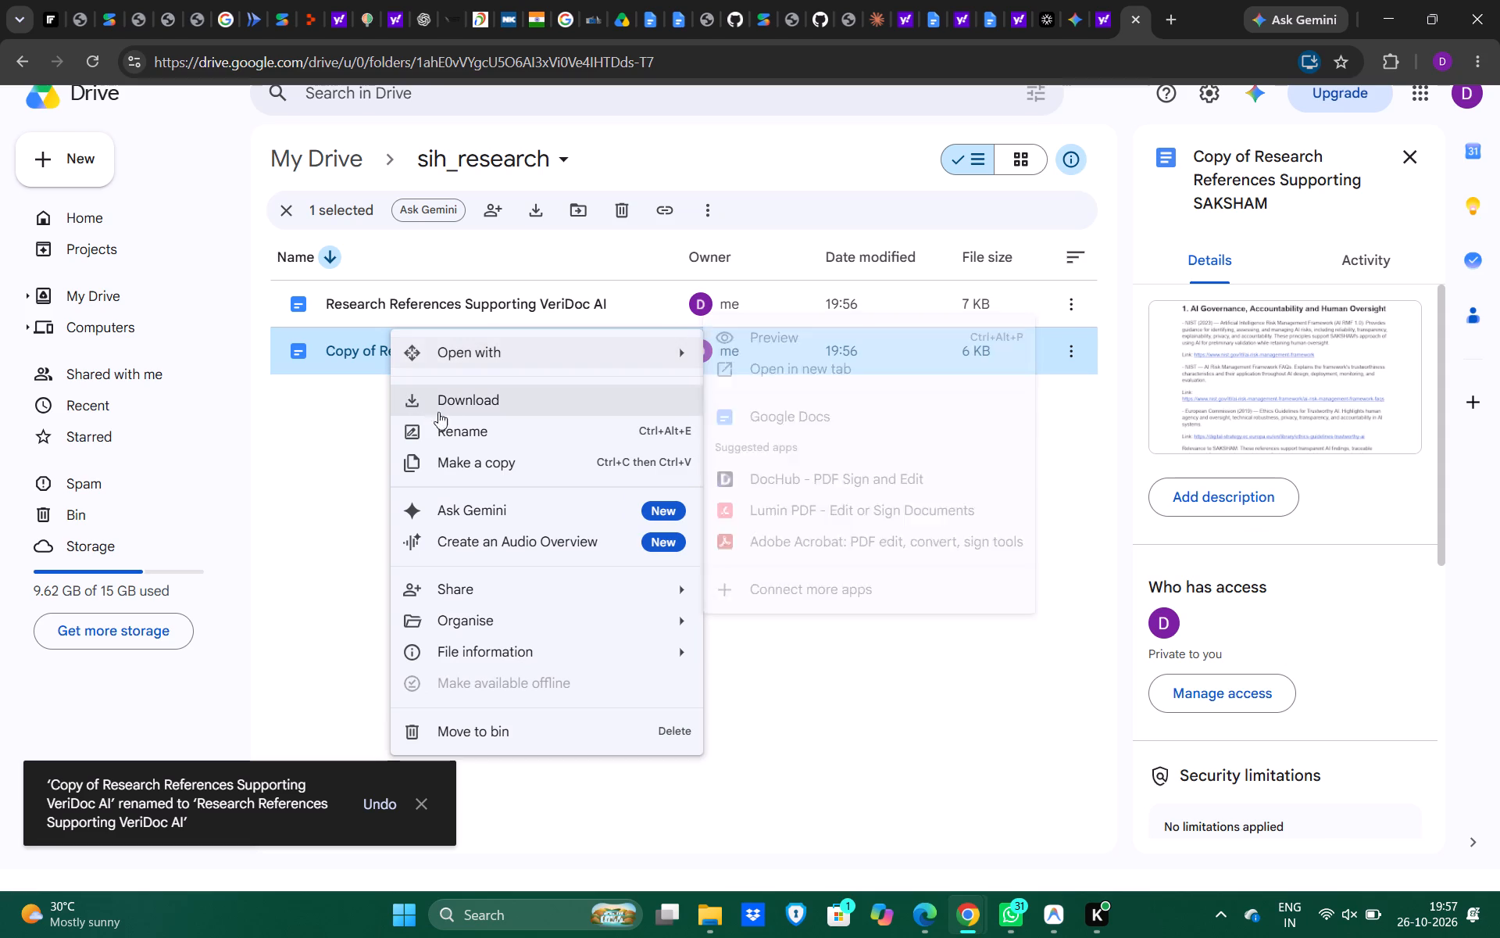
left_click(459, 427)
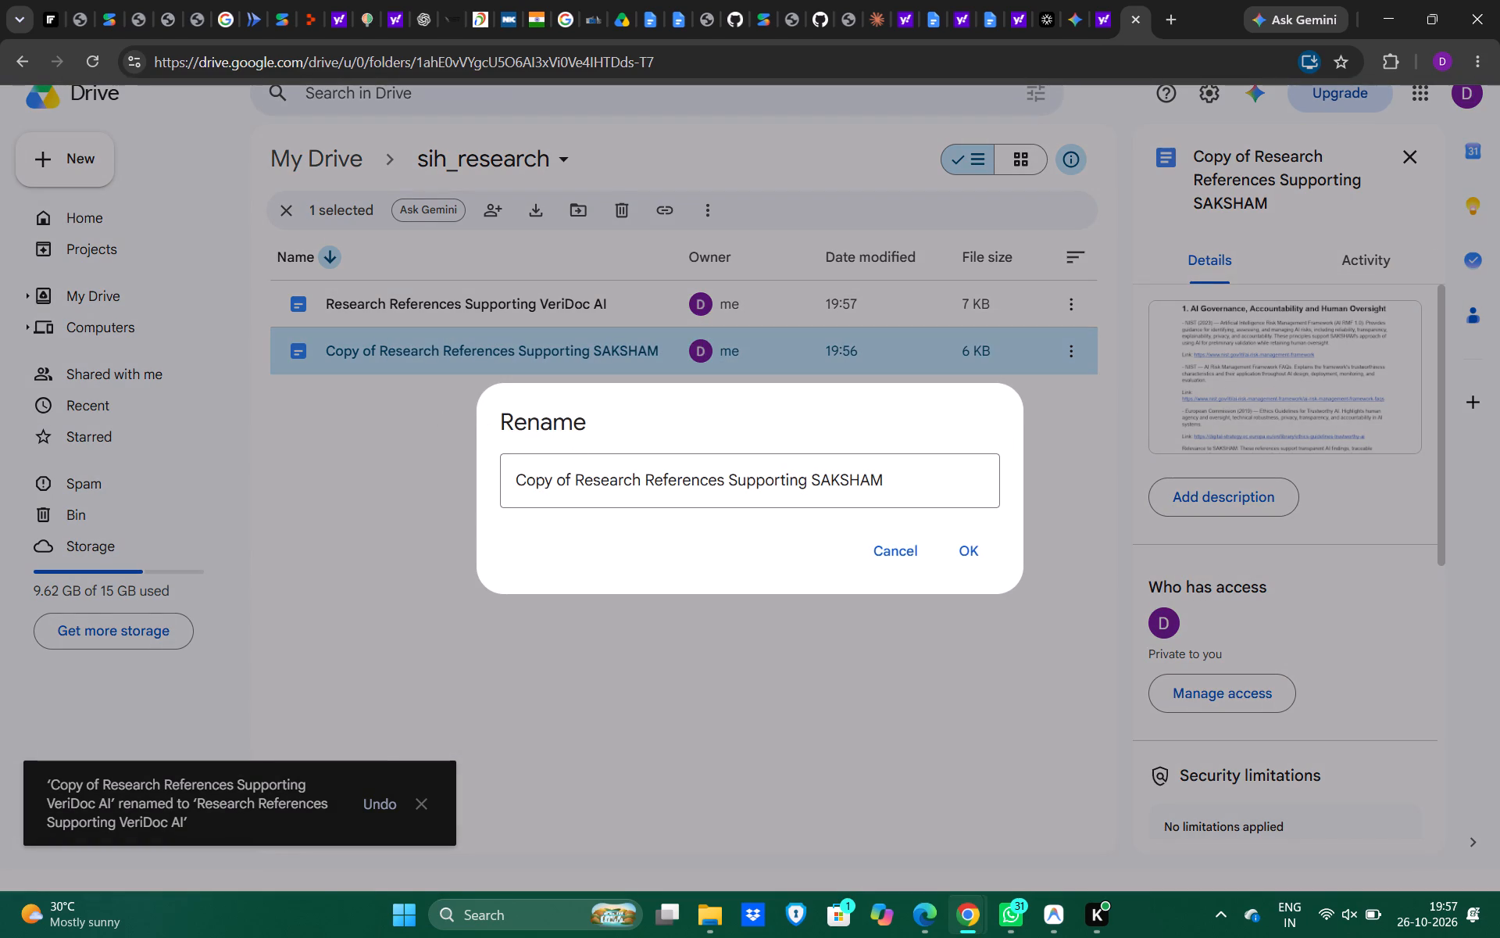
left_click(573, 477)
key("BackSpace")
key("BackSpace")
key("BackSpace")
key("BackSpace")
key("BackSpace")
key("BackSpace")
key("BackSpace")
key("BackSpace")
key("BackSpace")
key("BackSpace")
key("BackSpace")
key("BackSpace")
key("BackSpace")
key("BackSpace")
key("BackSpace")
key("BackSpace")
key("BackSpace")
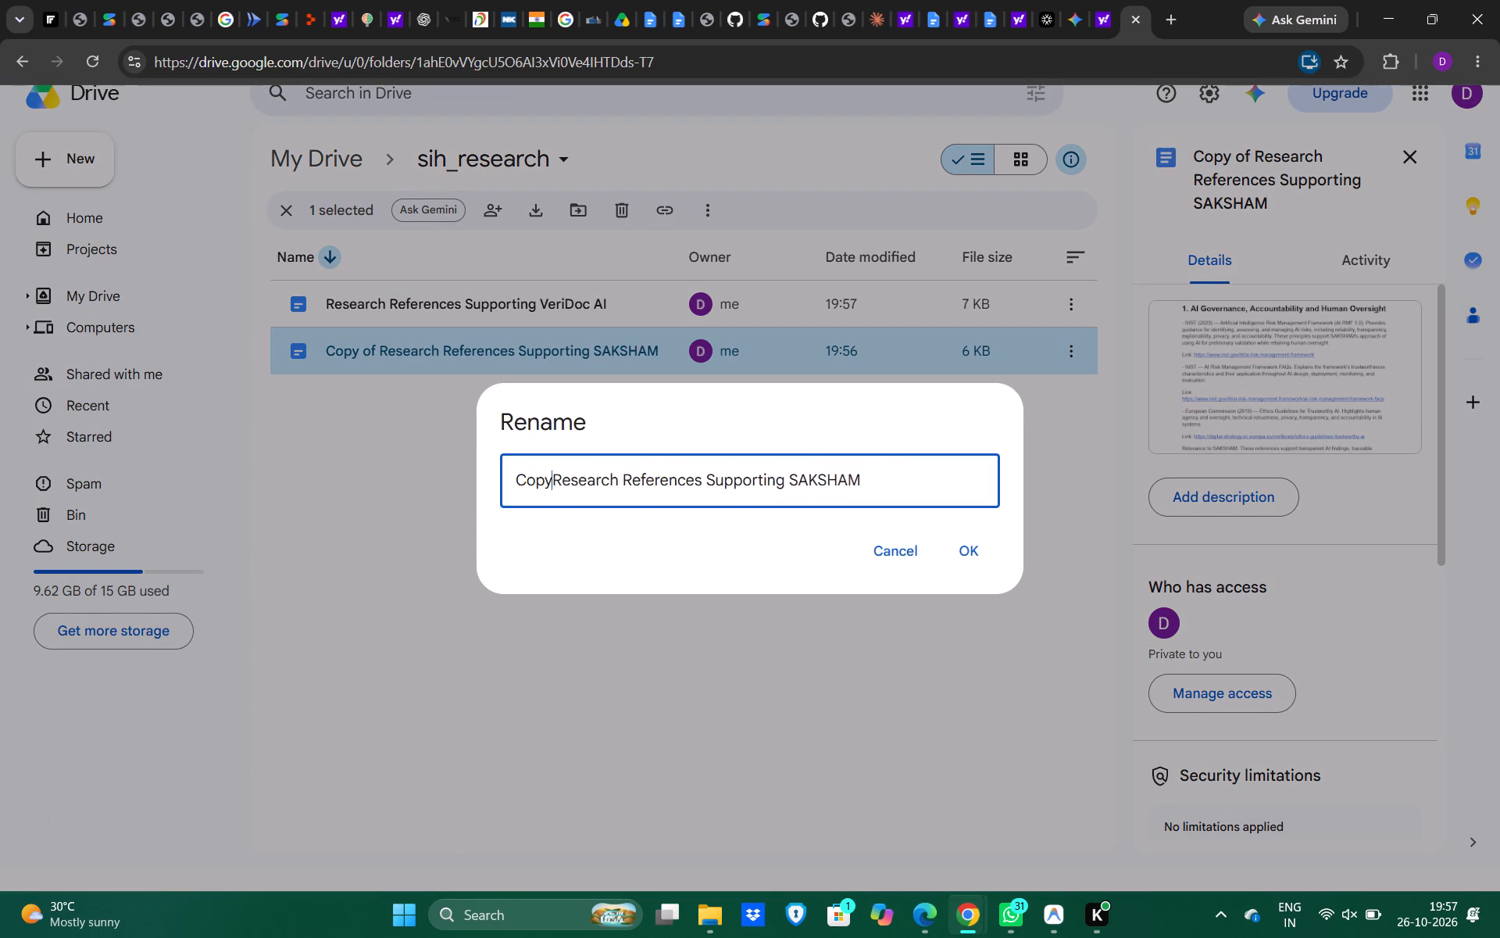
left_click(971, 541)
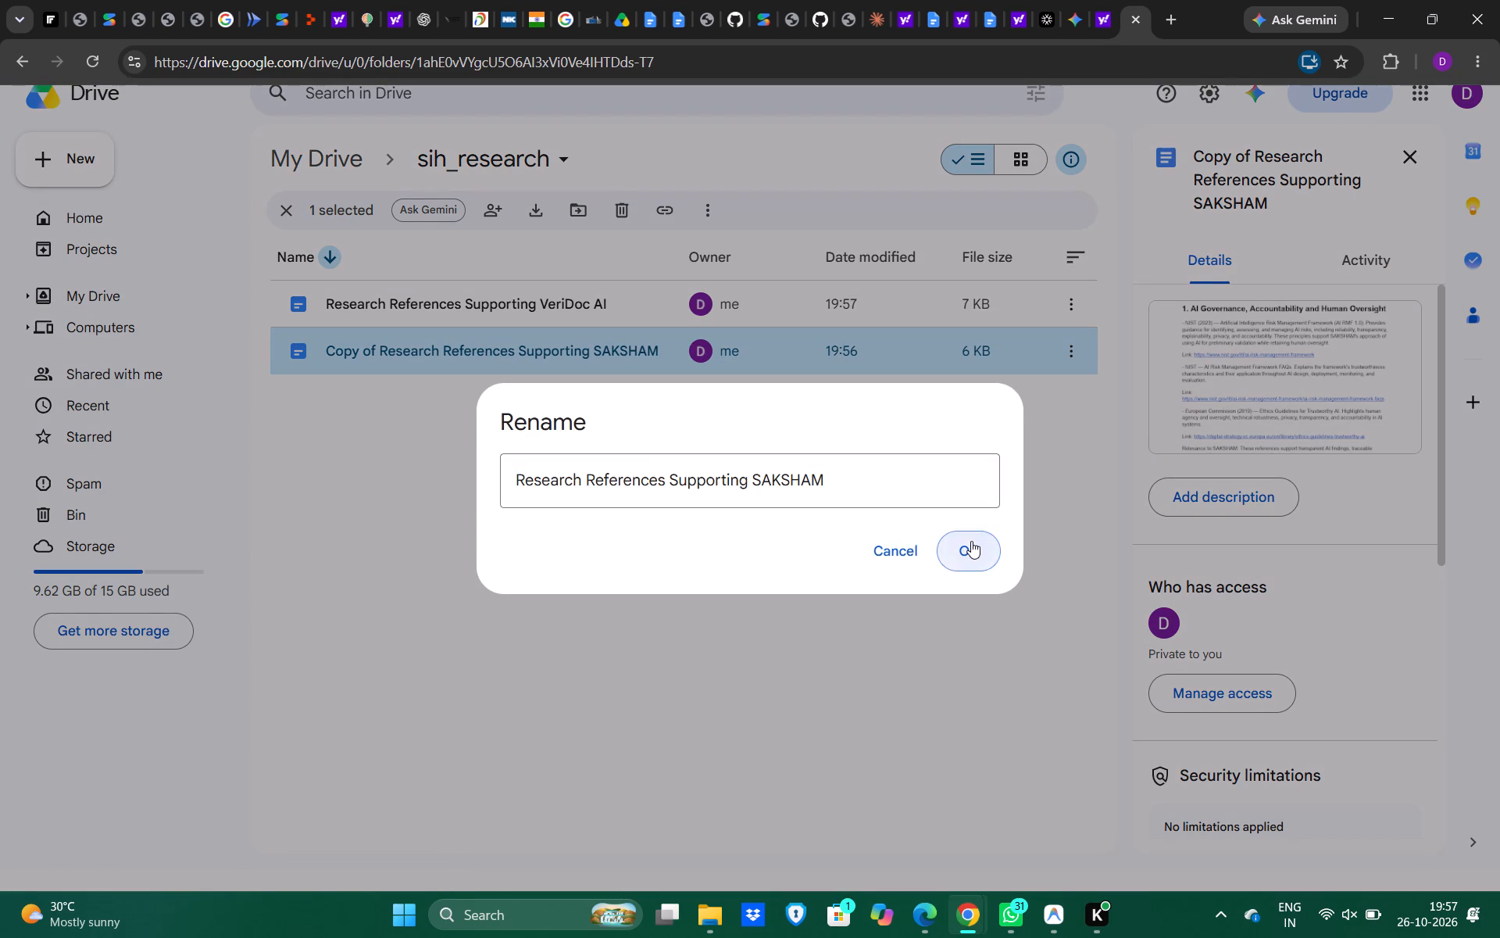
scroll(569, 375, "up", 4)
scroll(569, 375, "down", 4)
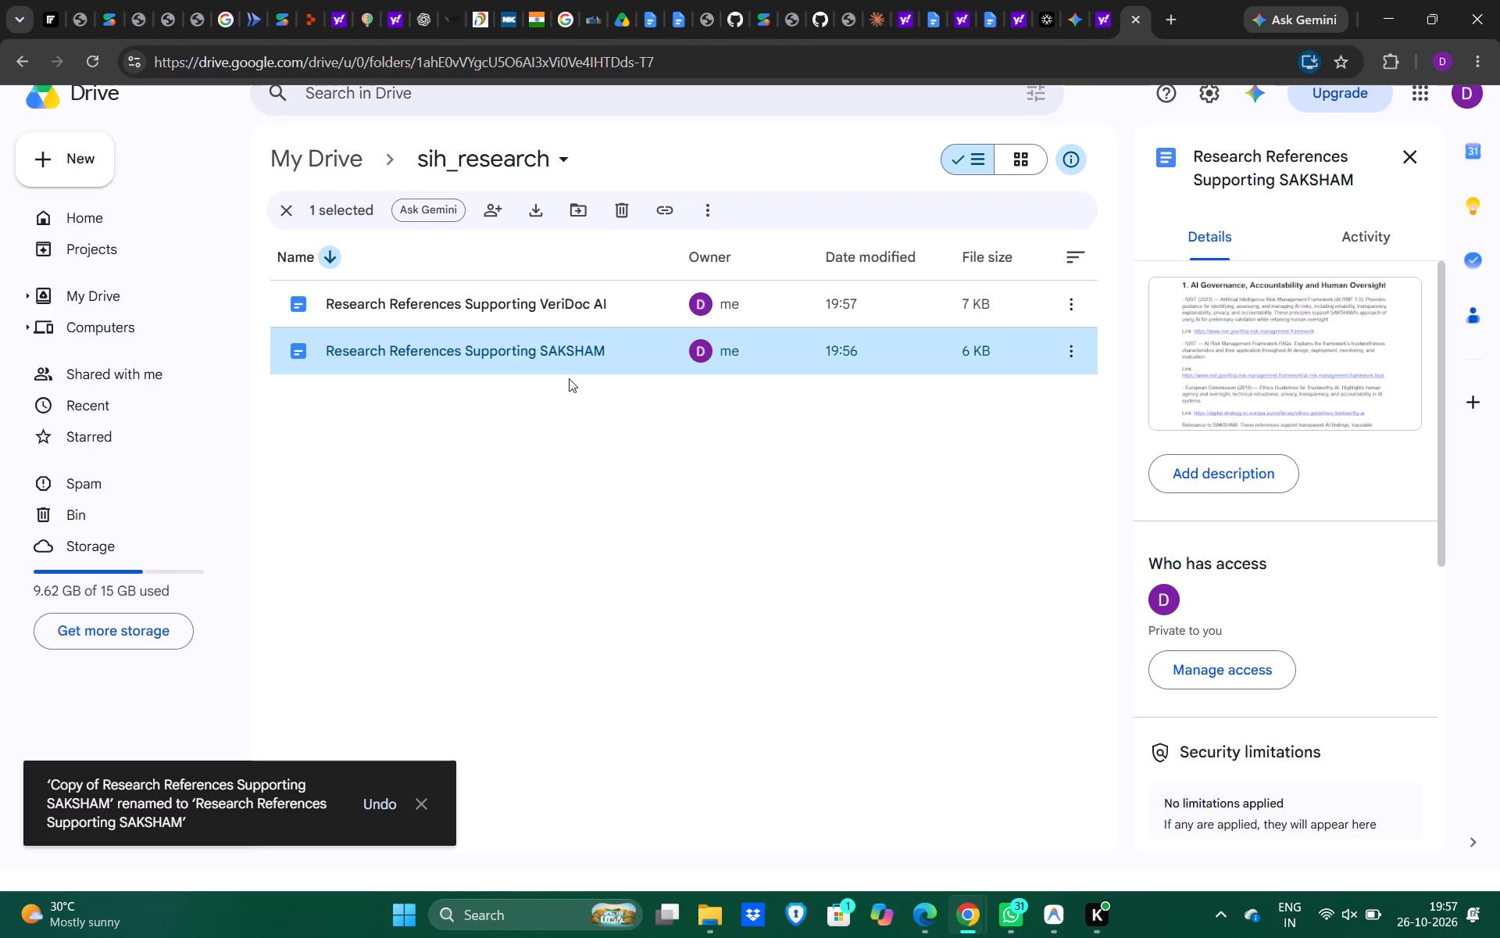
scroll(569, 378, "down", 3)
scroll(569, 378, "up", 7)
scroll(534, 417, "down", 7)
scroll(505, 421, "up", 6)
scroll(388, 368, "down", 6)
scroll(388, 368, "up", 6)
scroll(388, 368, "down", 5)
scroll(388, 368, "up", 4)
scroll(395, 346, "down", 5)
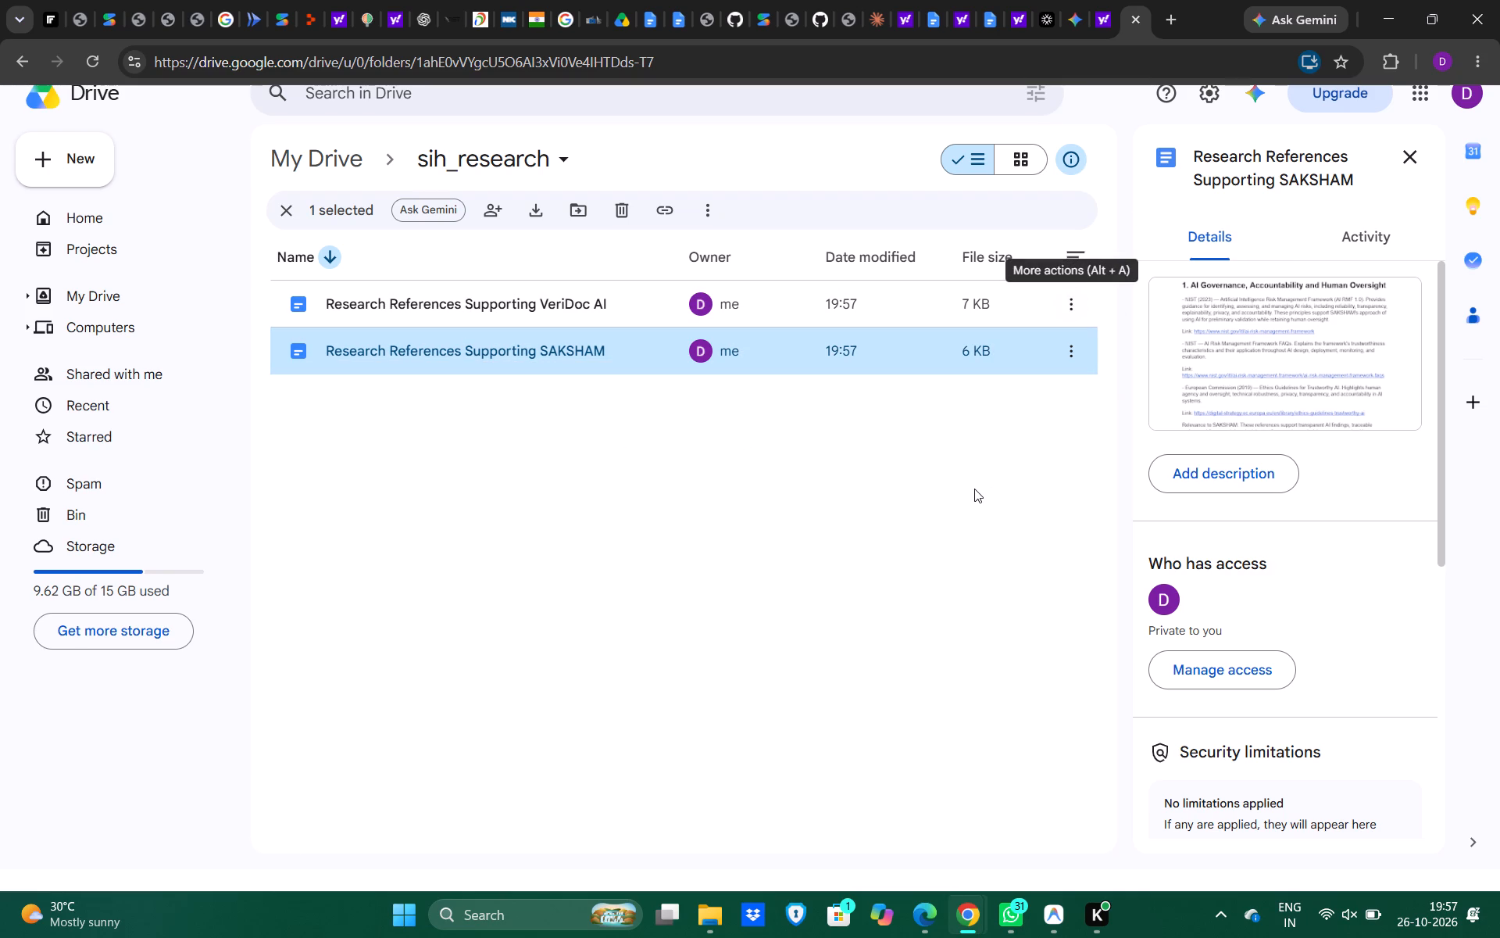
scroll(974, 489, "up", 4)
Go to the My Drive listing and open the sih_research folder from it.
left_click(95, 290)
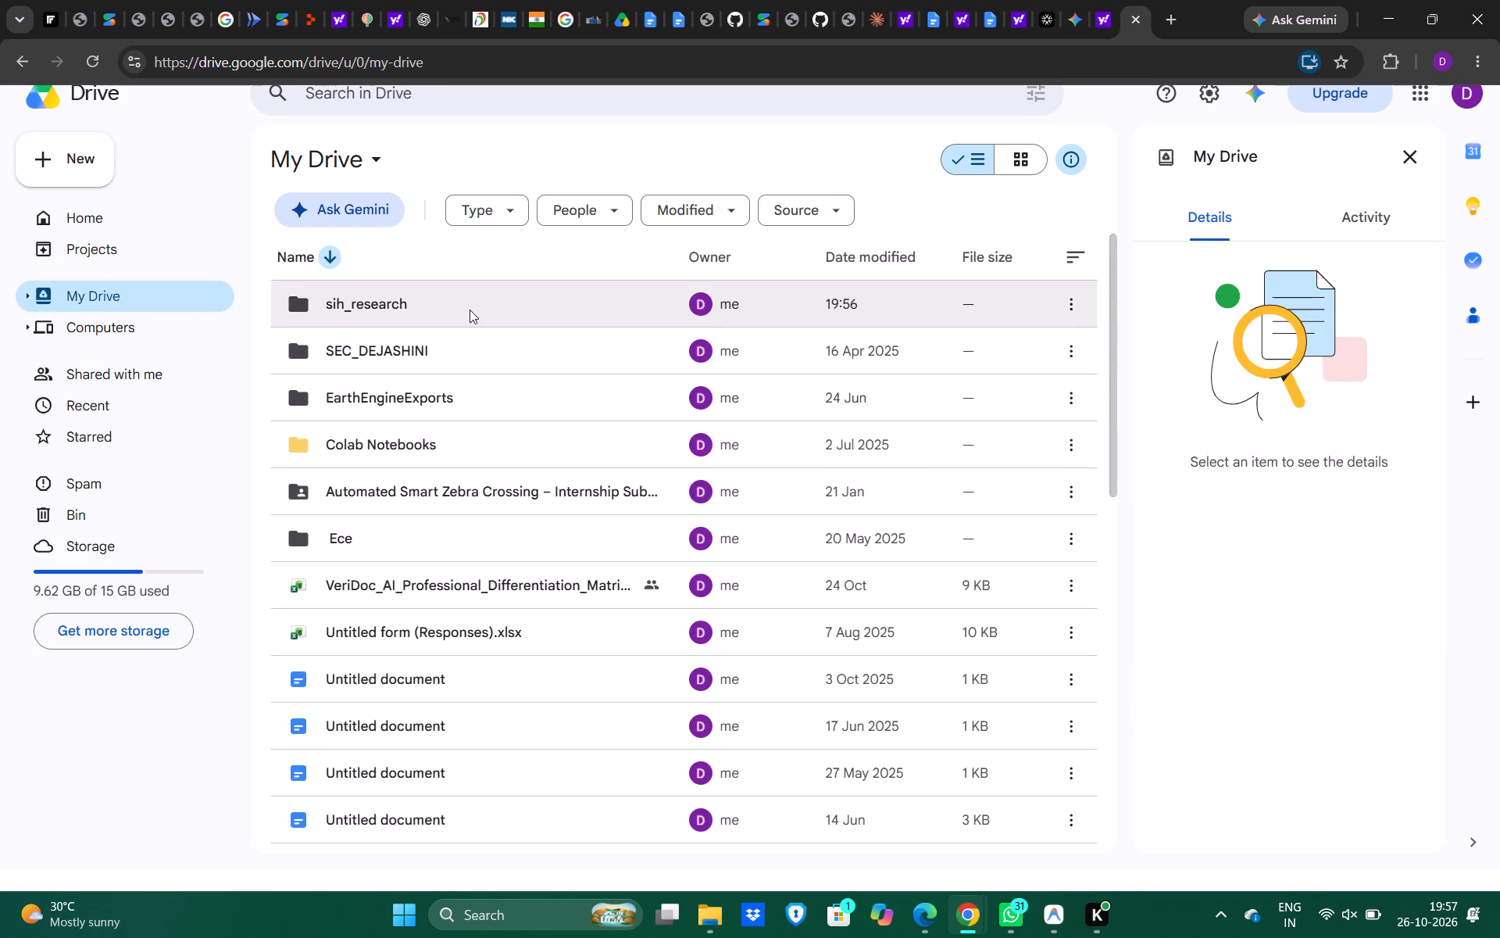
double_click(470, 310)
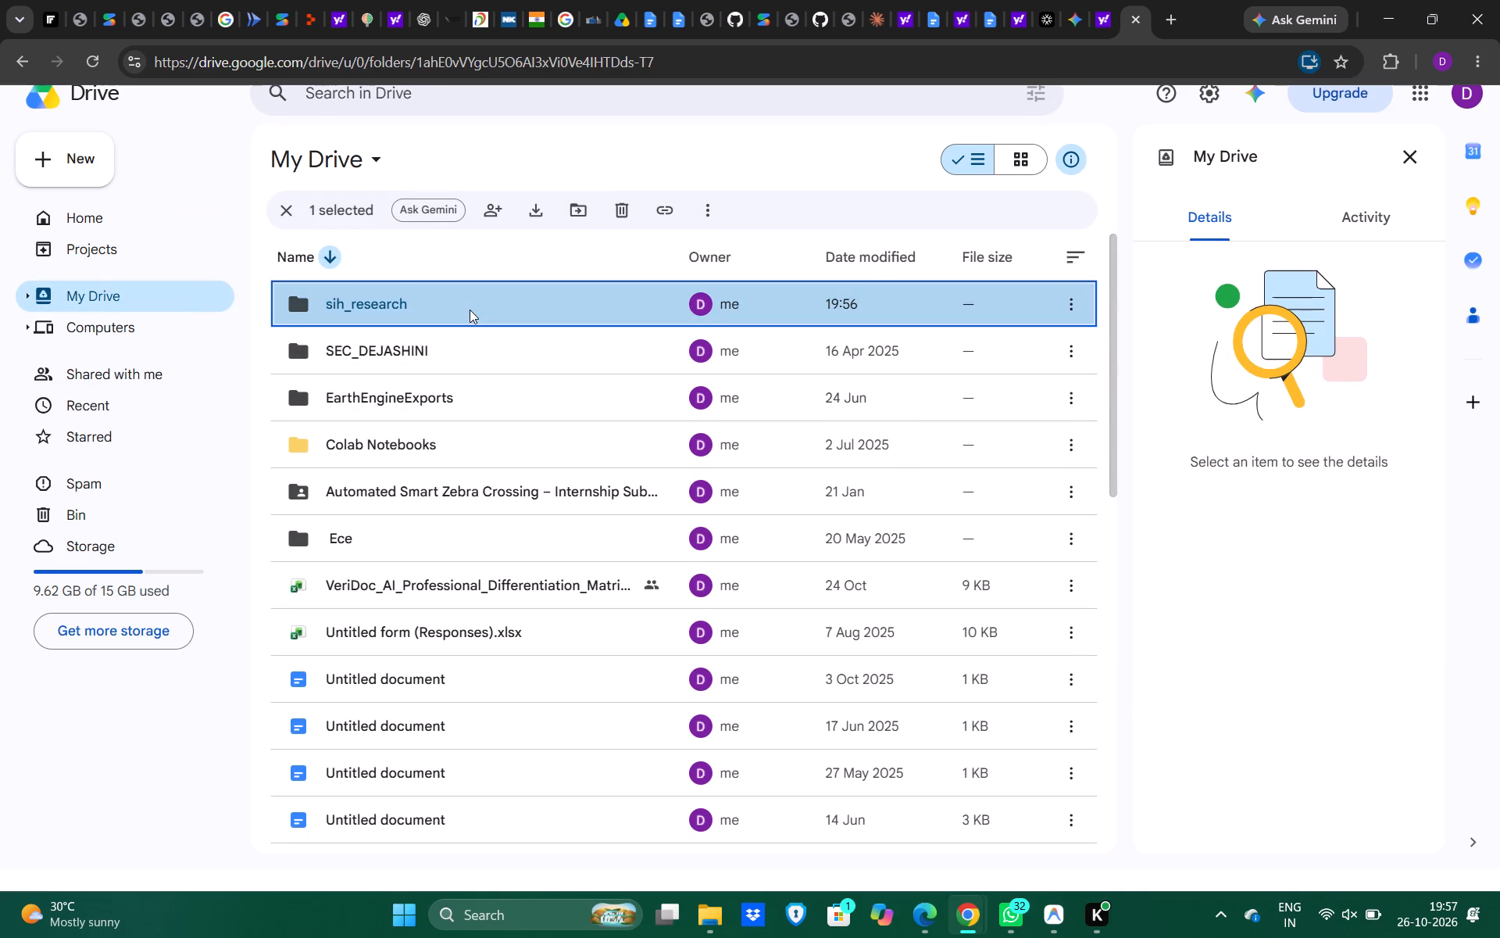
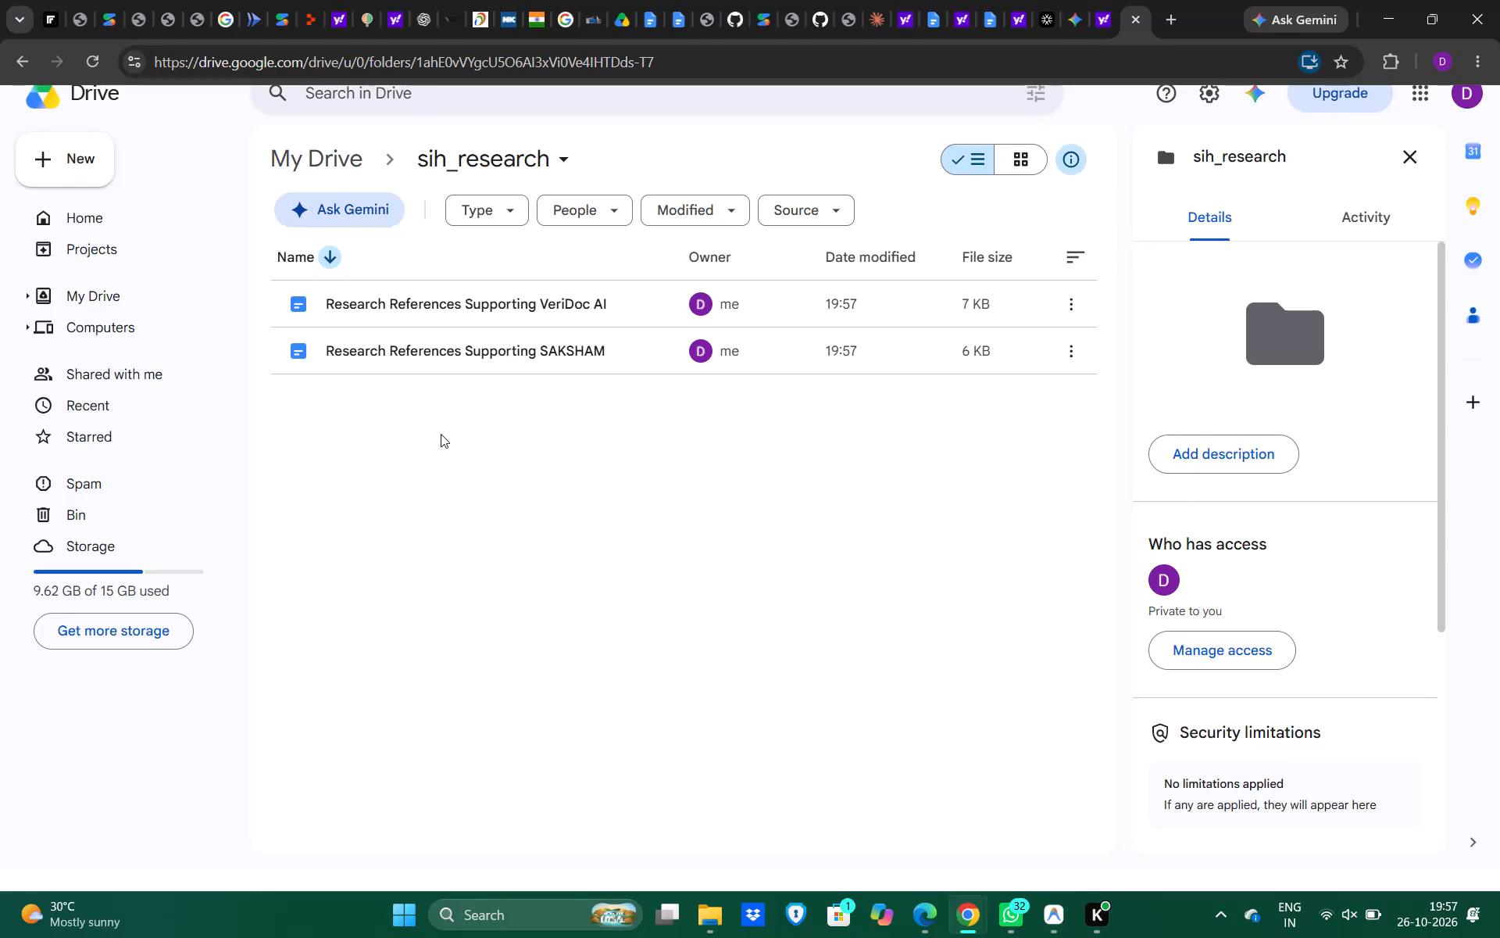
Share the Research References Supporting VeriDoc AI document with anyone with the link as viewer.
scroll(500, 575, "up", 5)
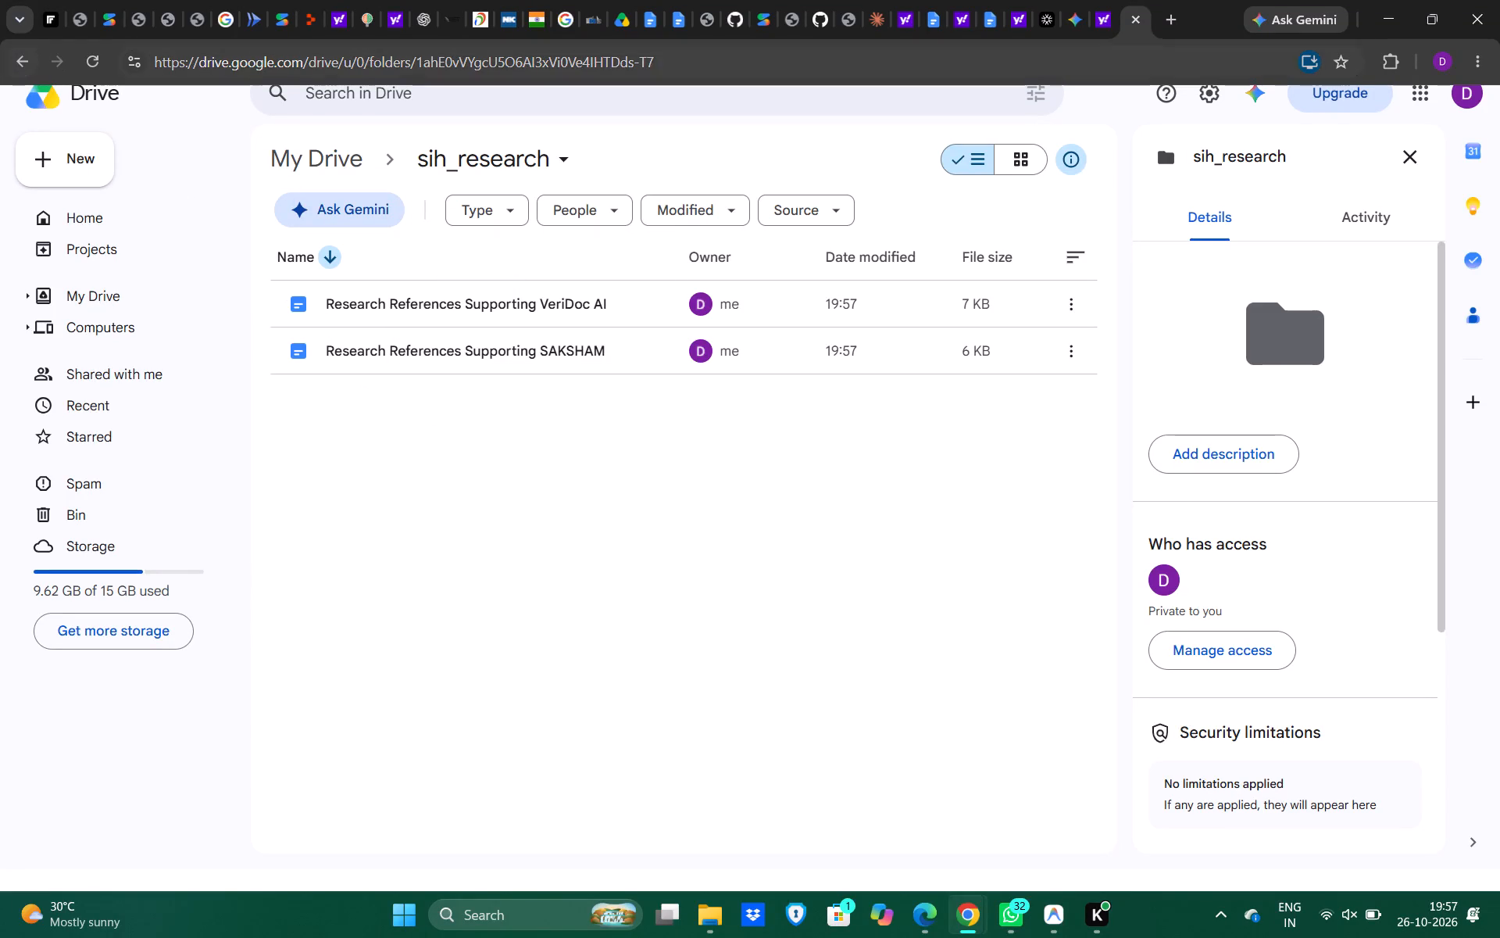
scroll(1007, 495, "up", 4)
left_click(1060, 303)
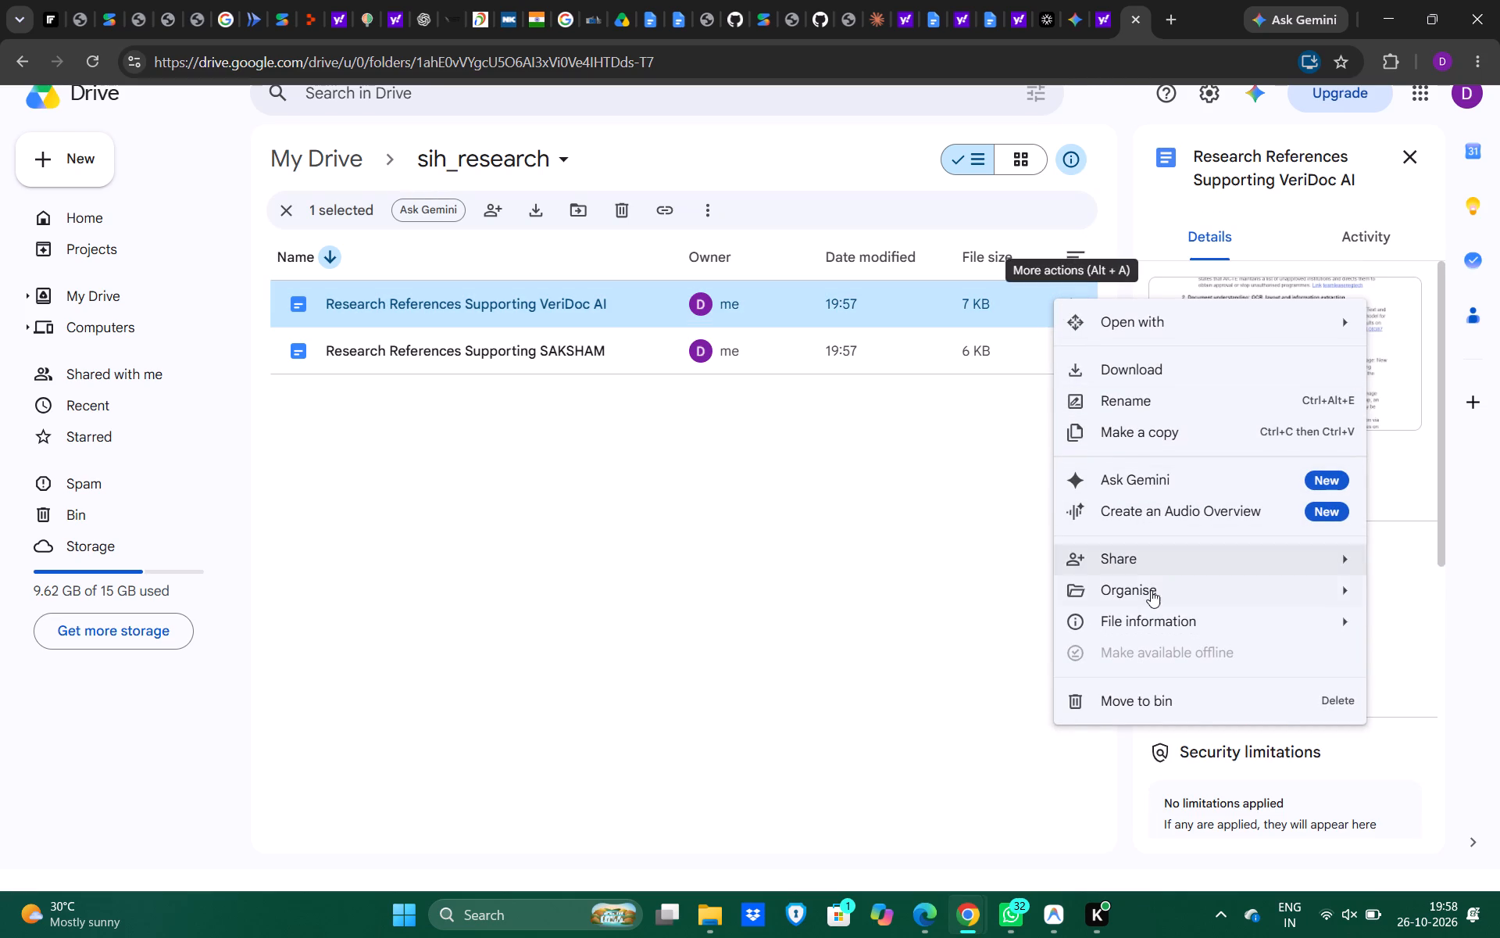
left_click(1149, 550)
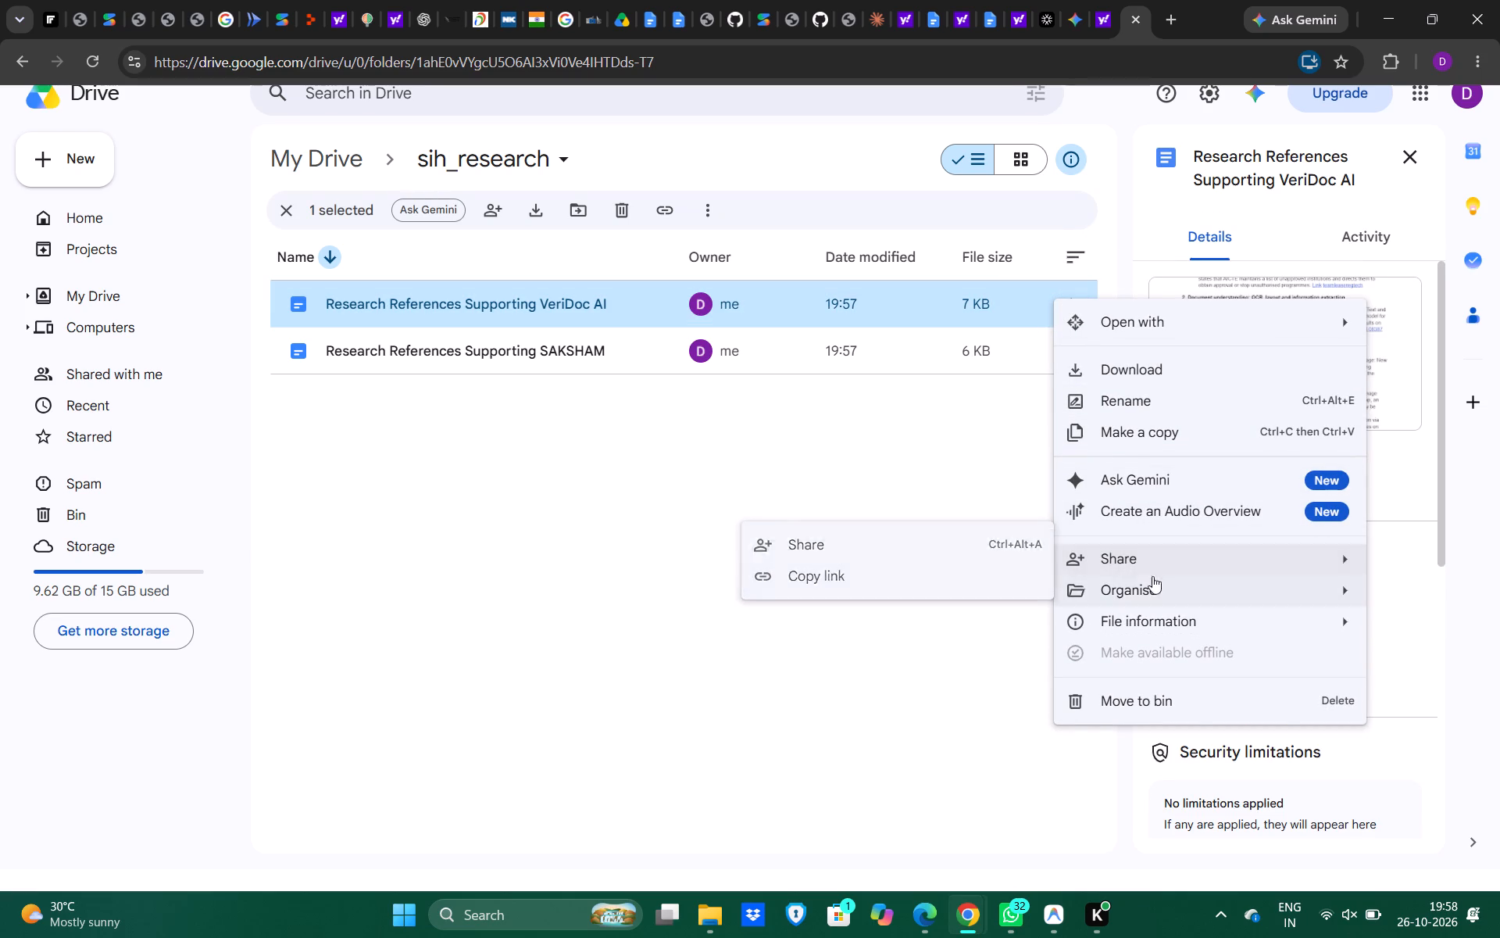
left_click(1186, 627)
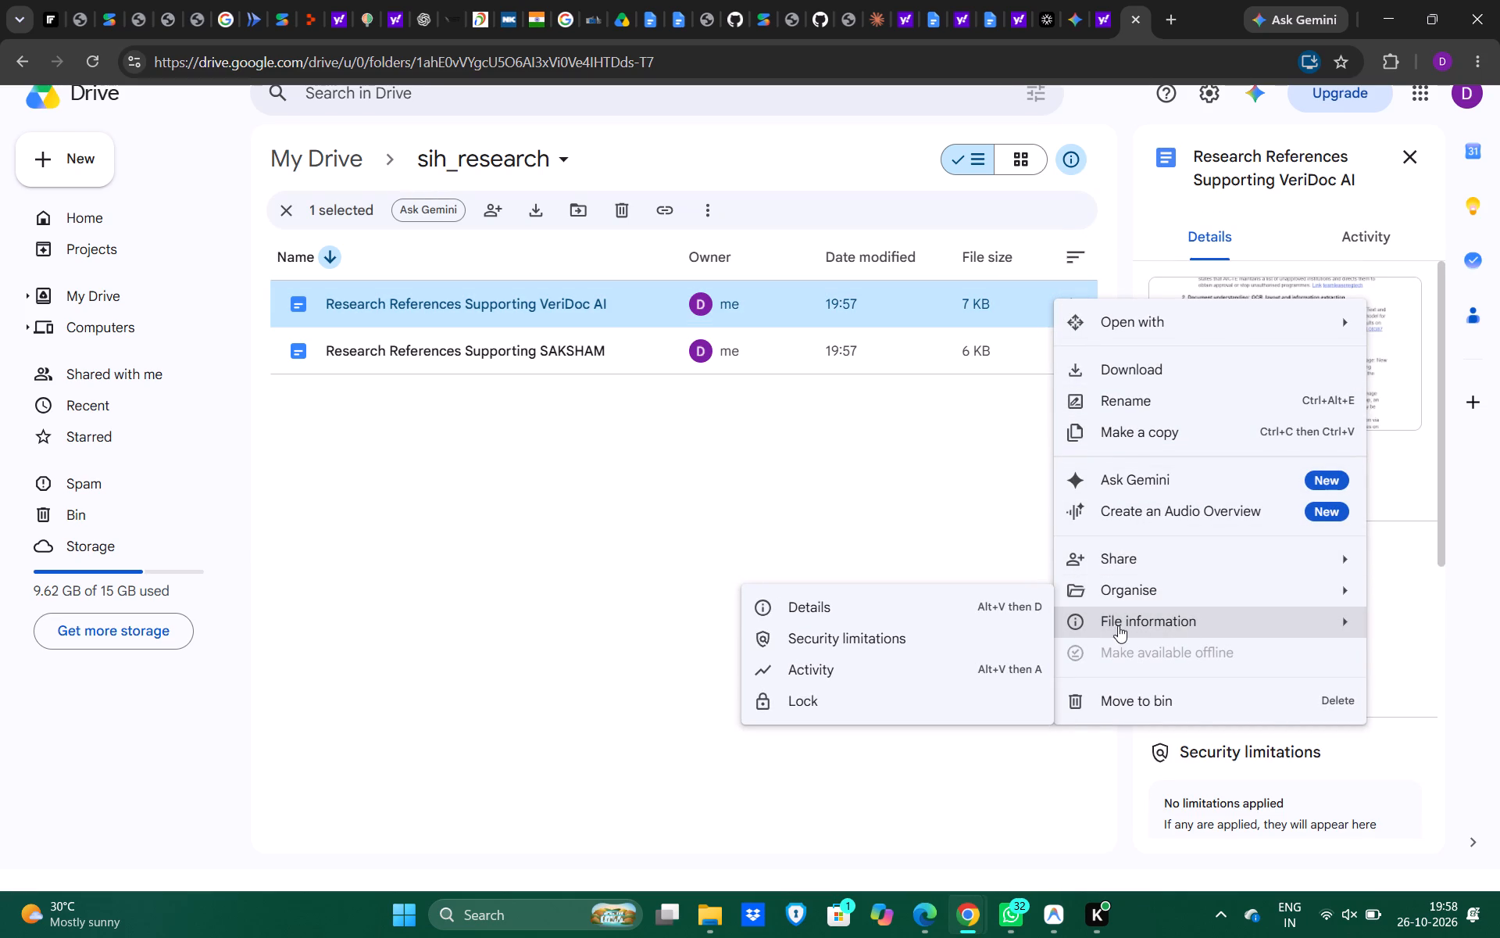
left_click(834, 631)
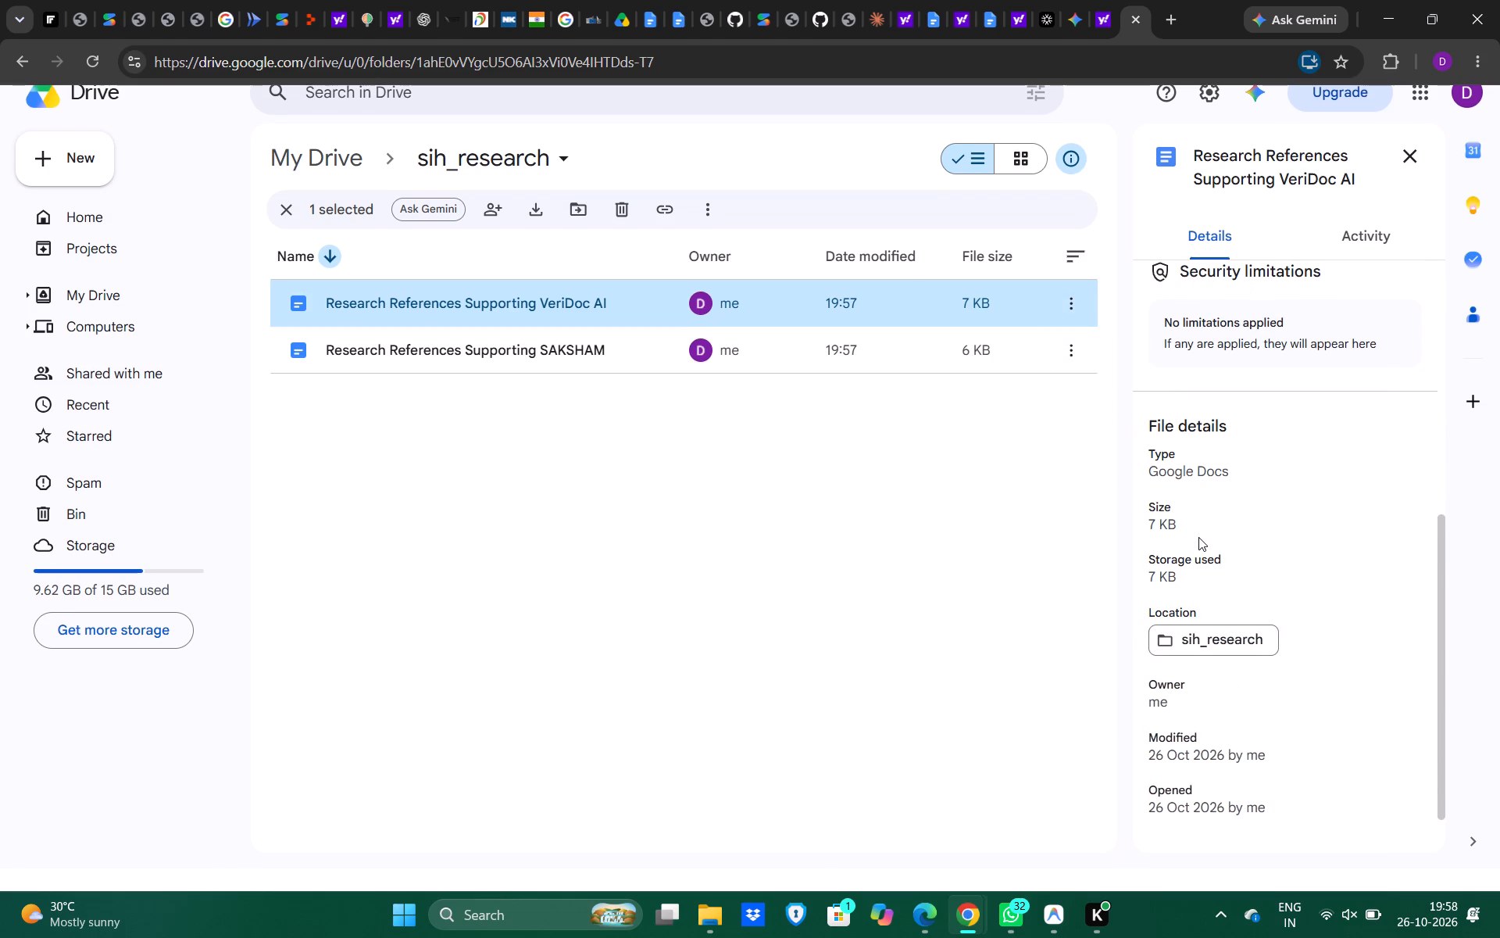
scroll(1198, 537, "down", 9)
scroll(1198, 560, "up", 5)
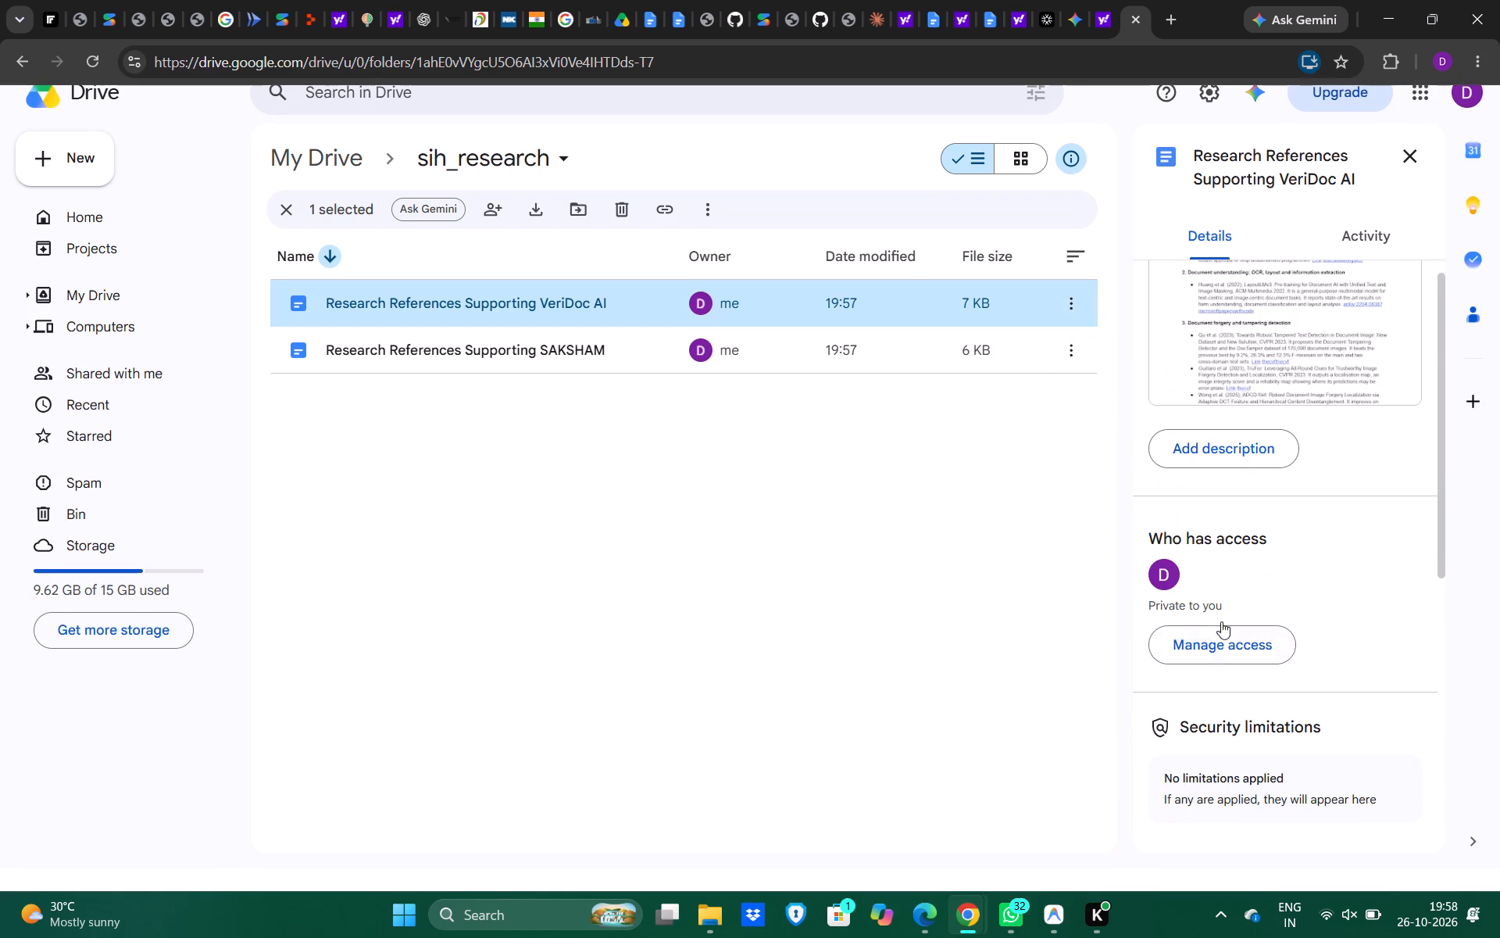
left_click(1227, 636)
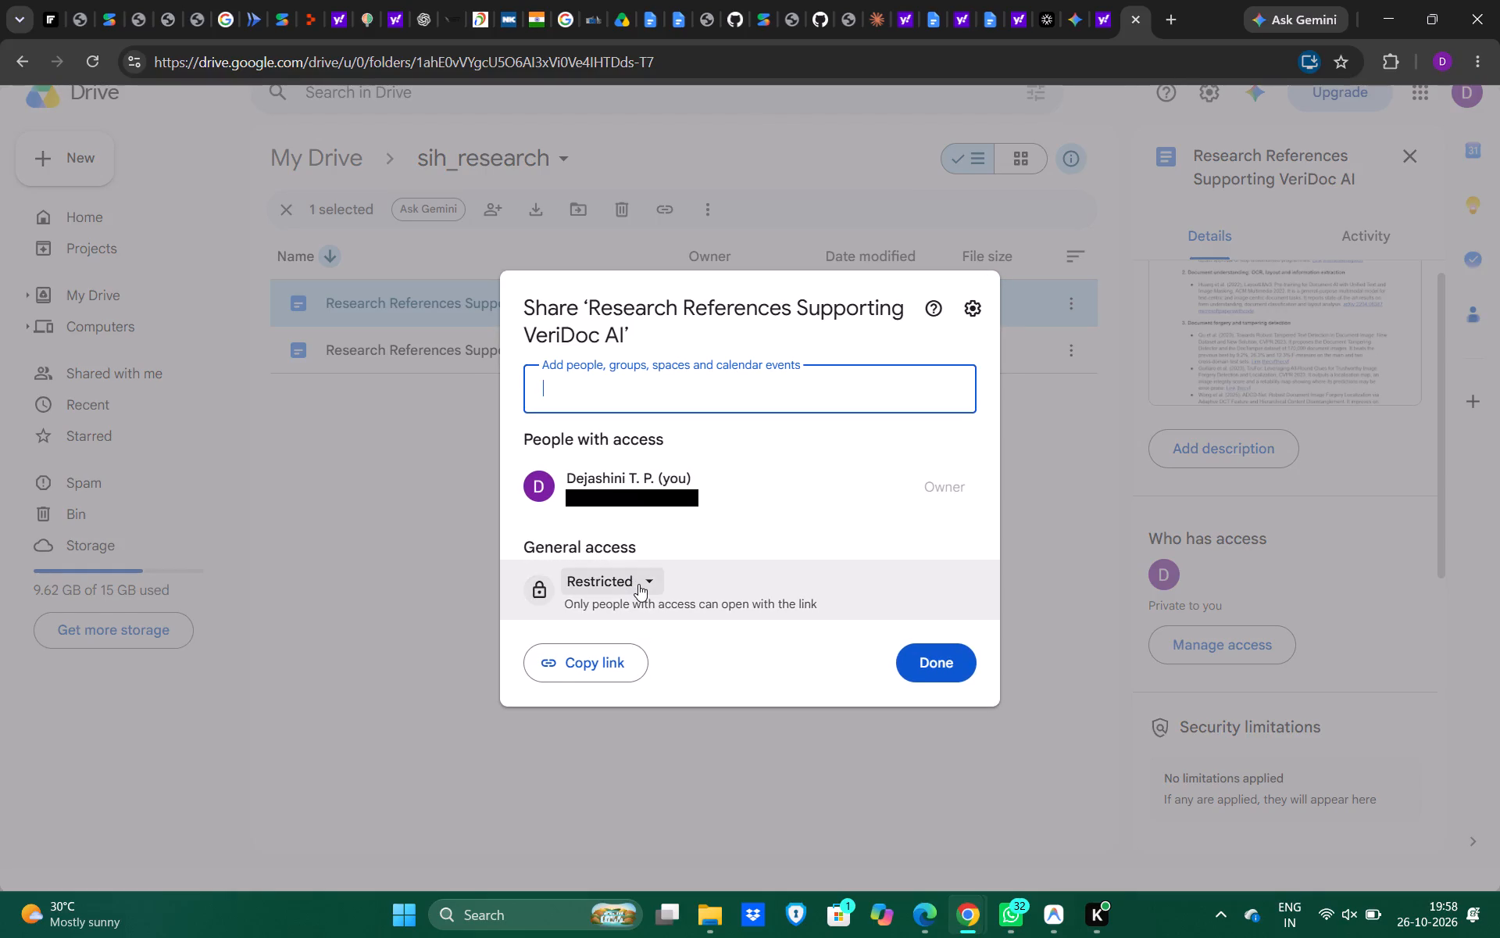
left_click(638, 584)
left_click(653, 680)
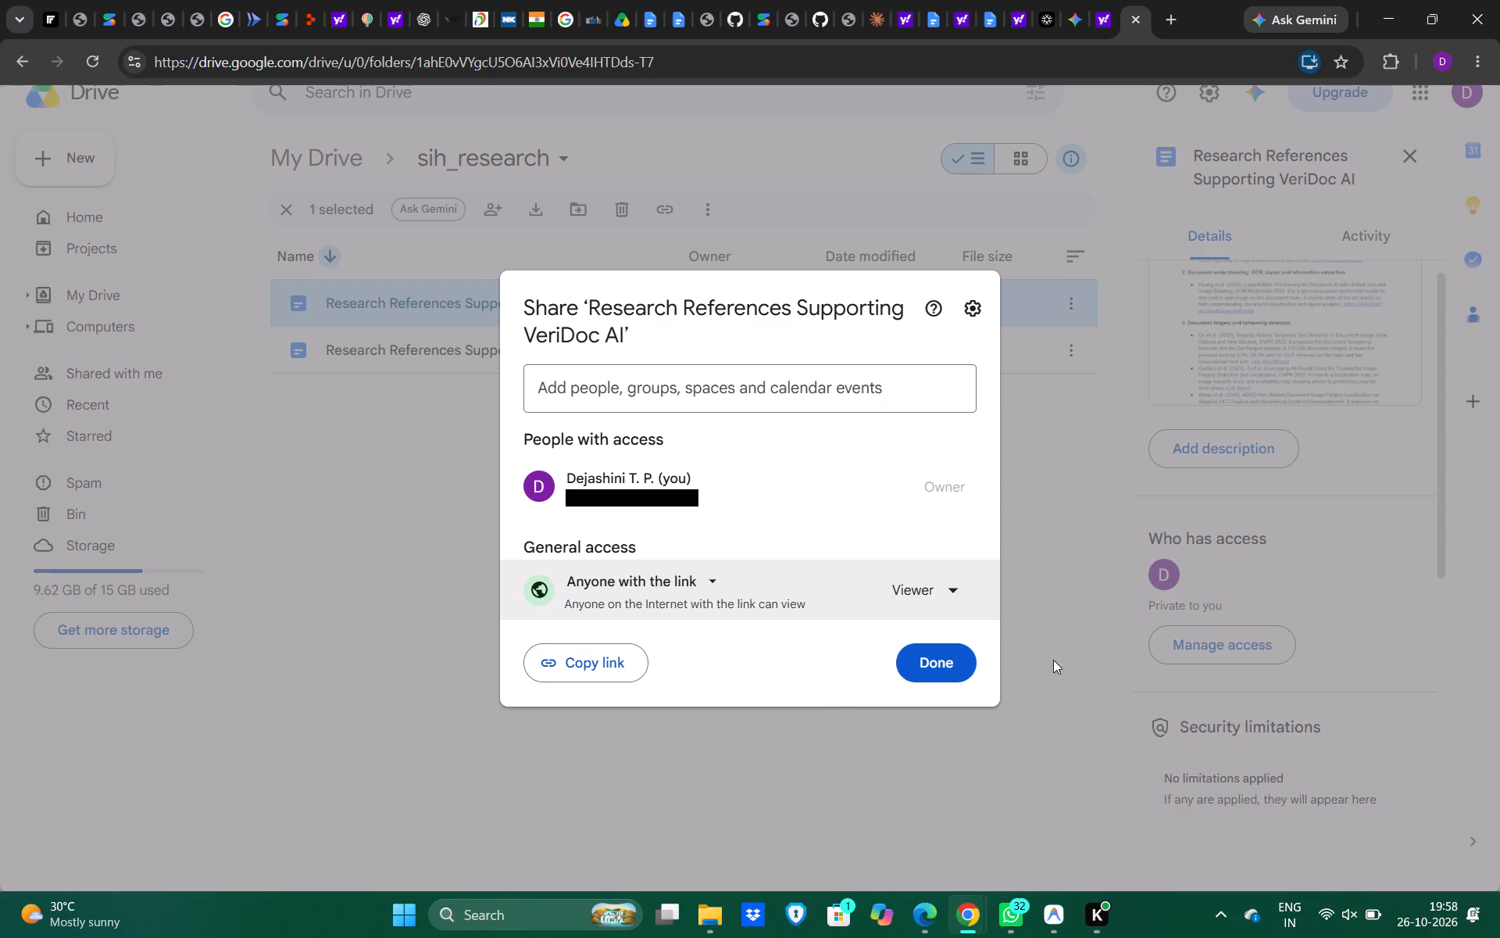
left_click(936, 657)
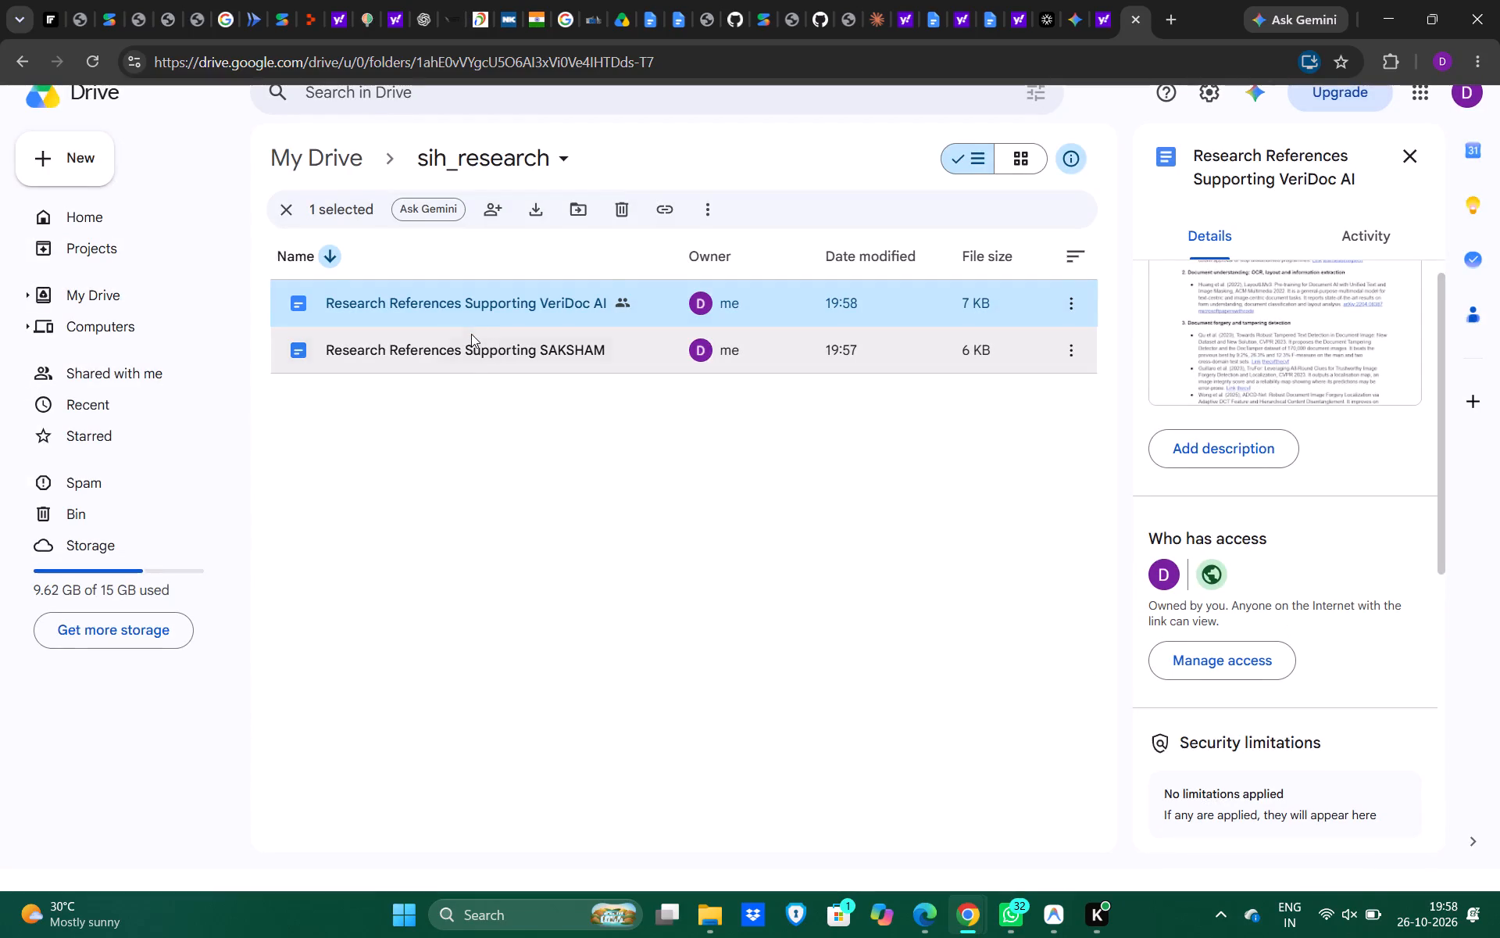
Share the Research References Supporting SAKSHAM document with anyone with the link as viewer.
left_click(471, 334)
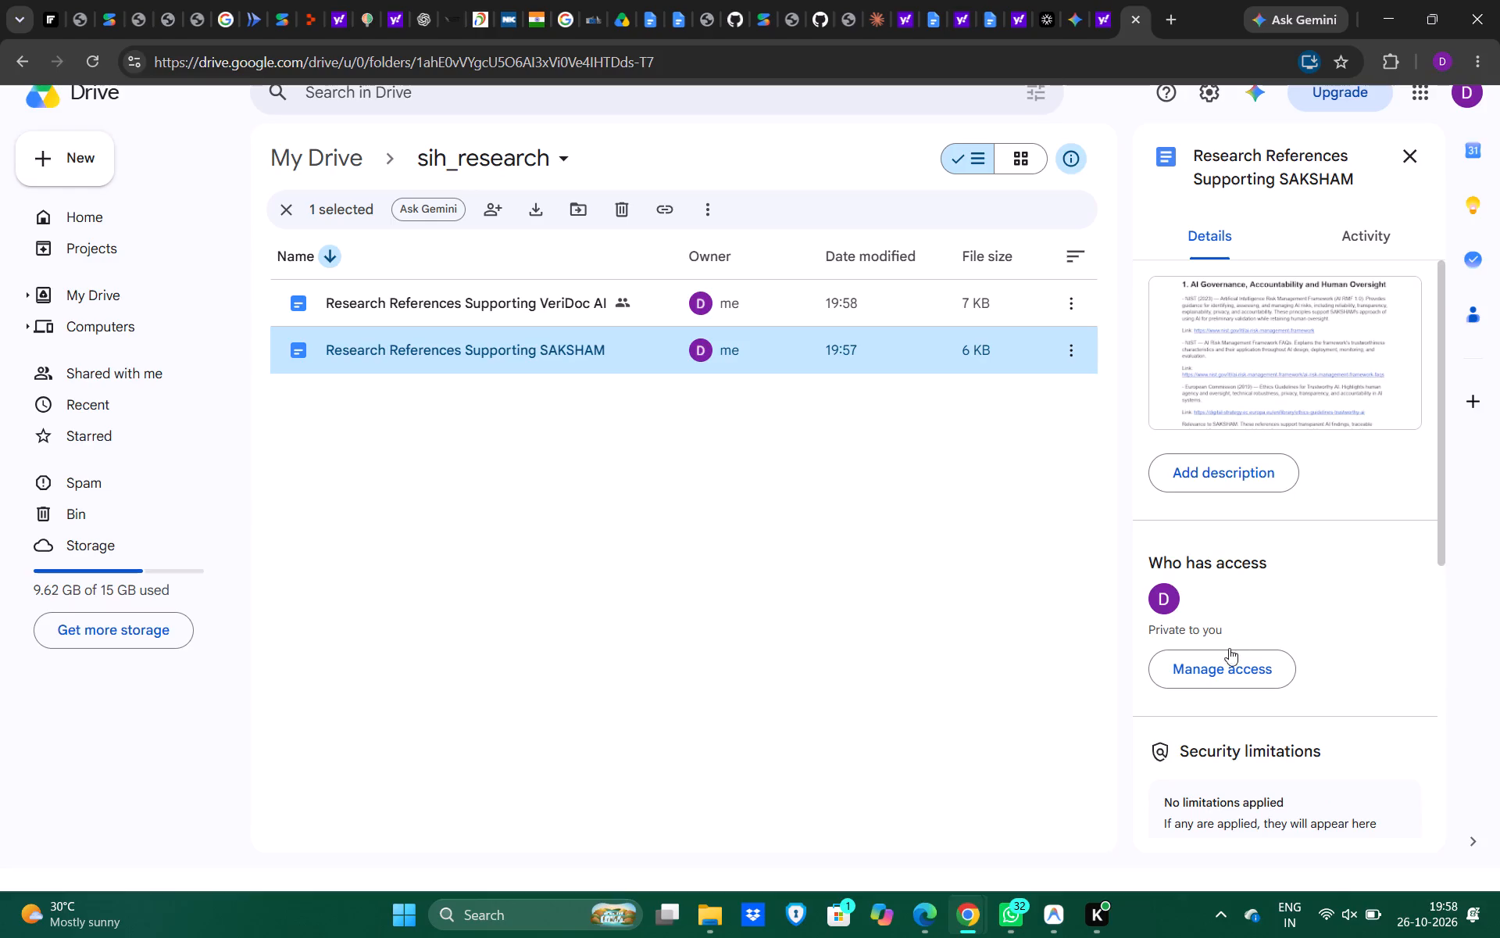
left_click(1228, 660)
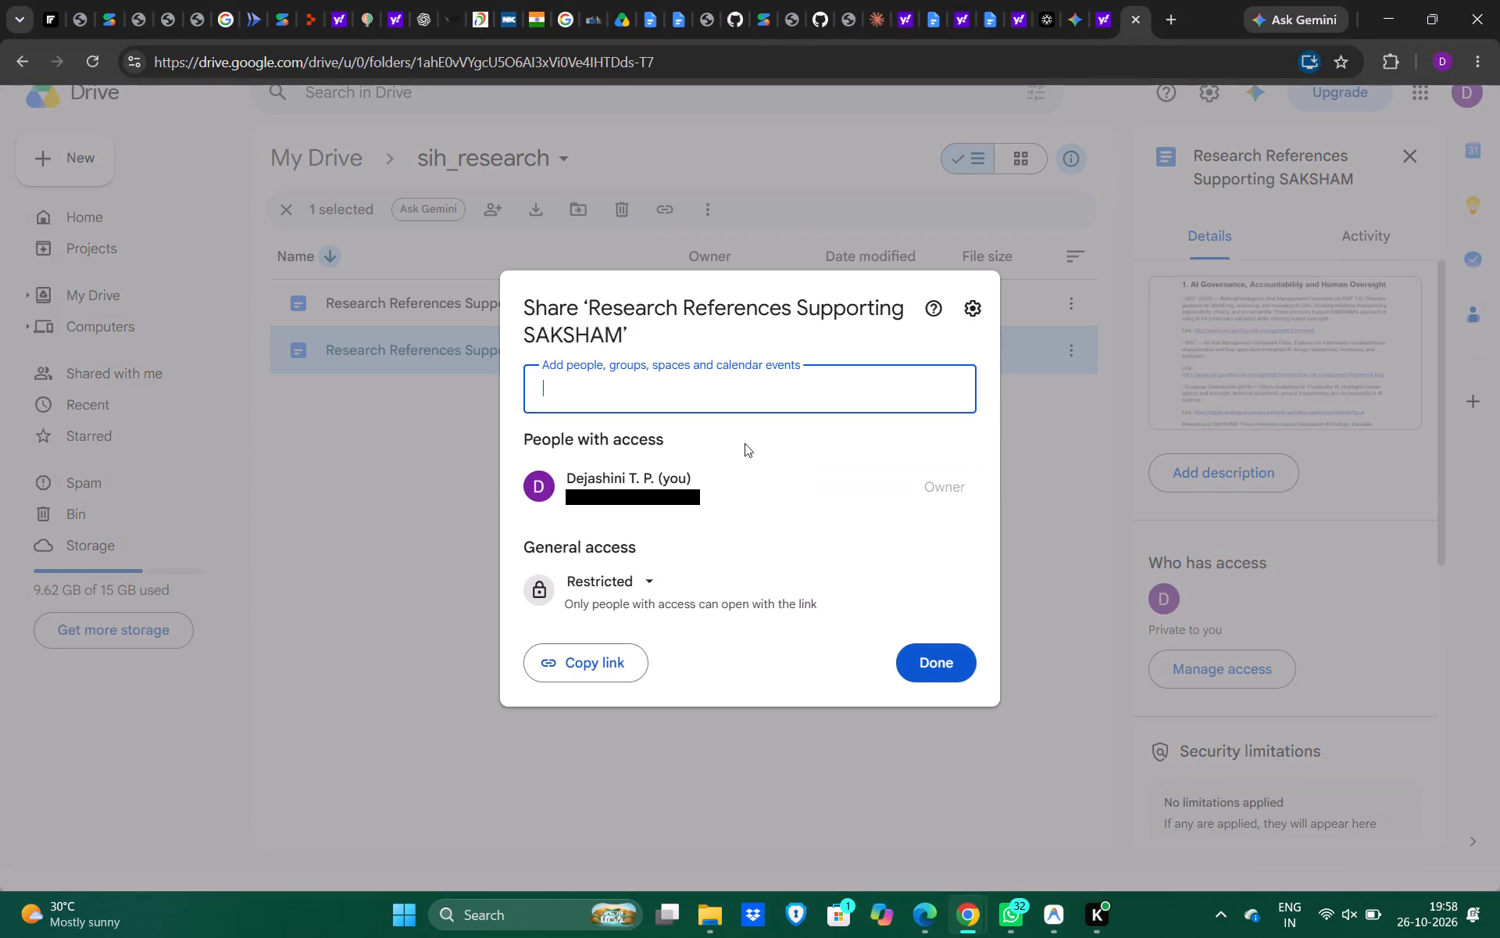
left_click(627, 578)
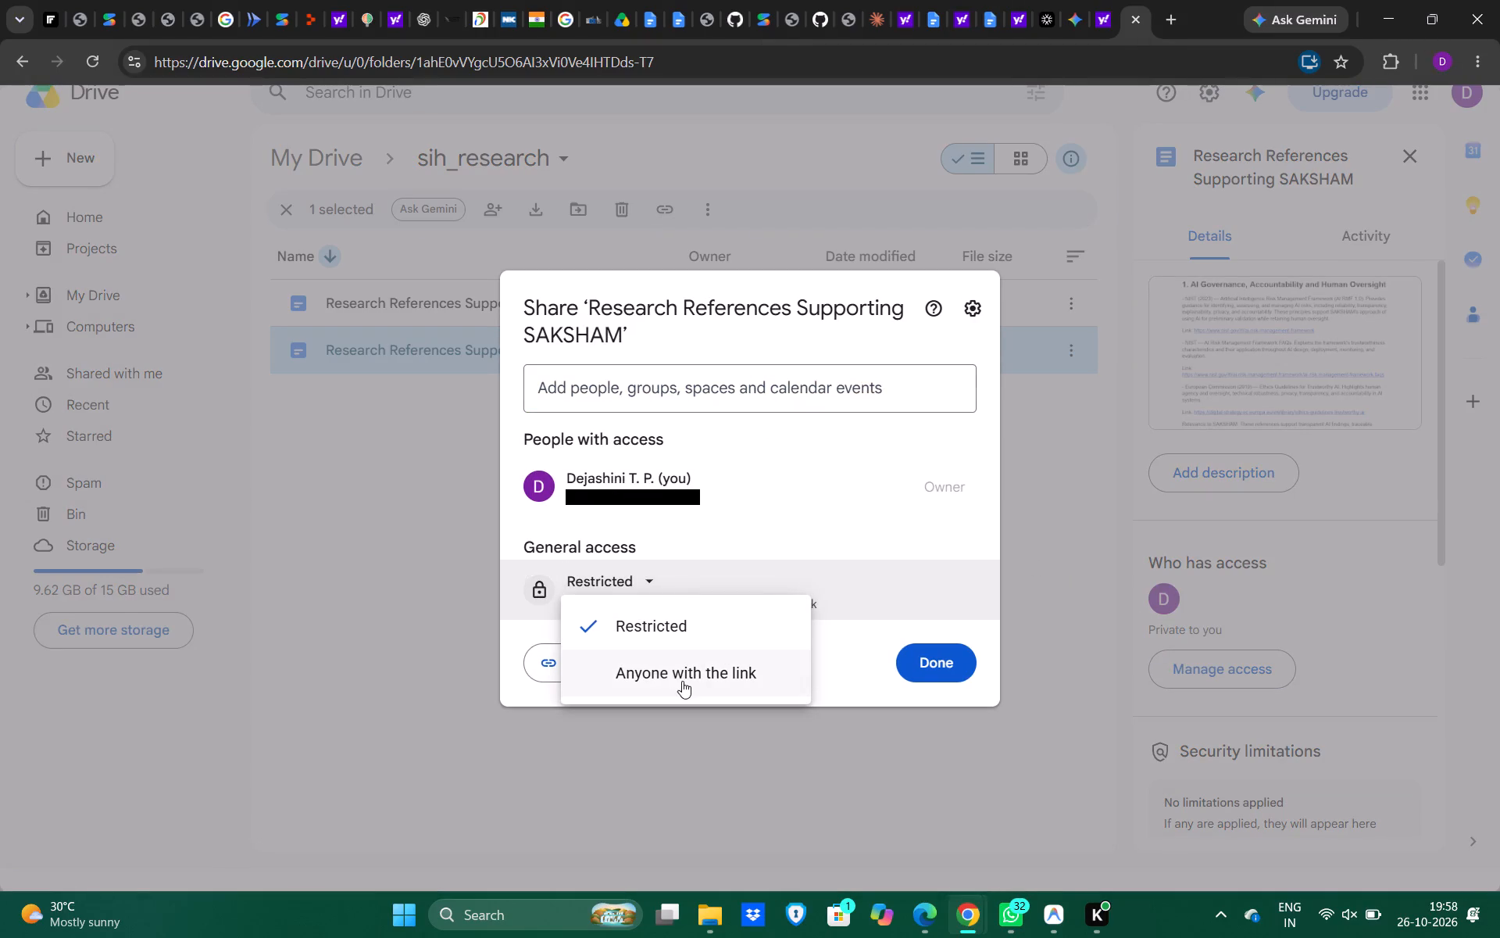
left_click(680, 681)
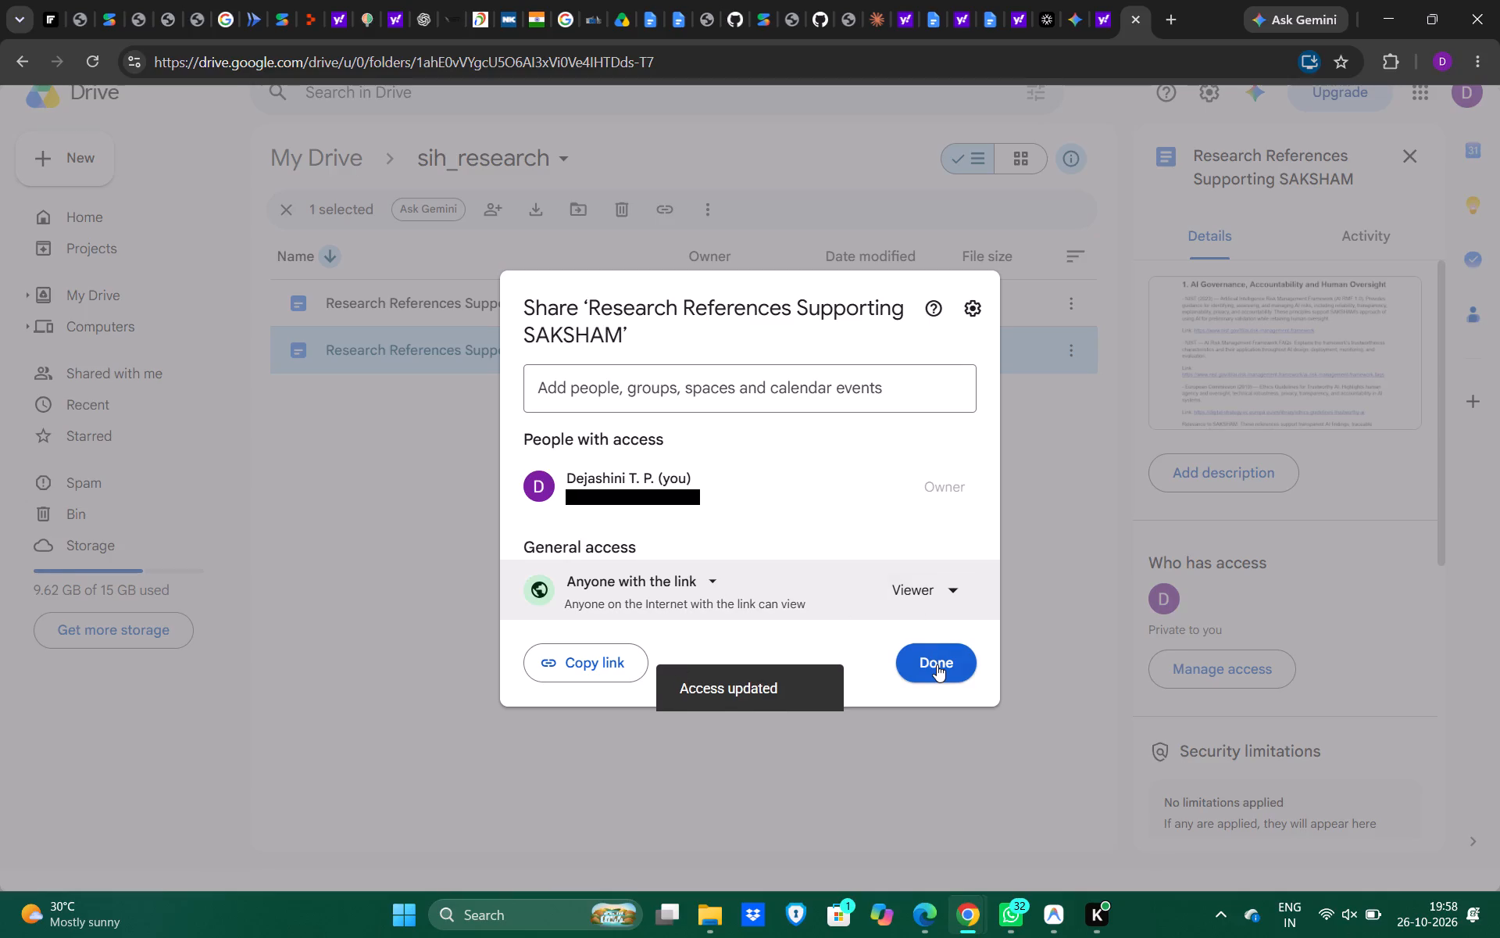
left_click(937, 664)
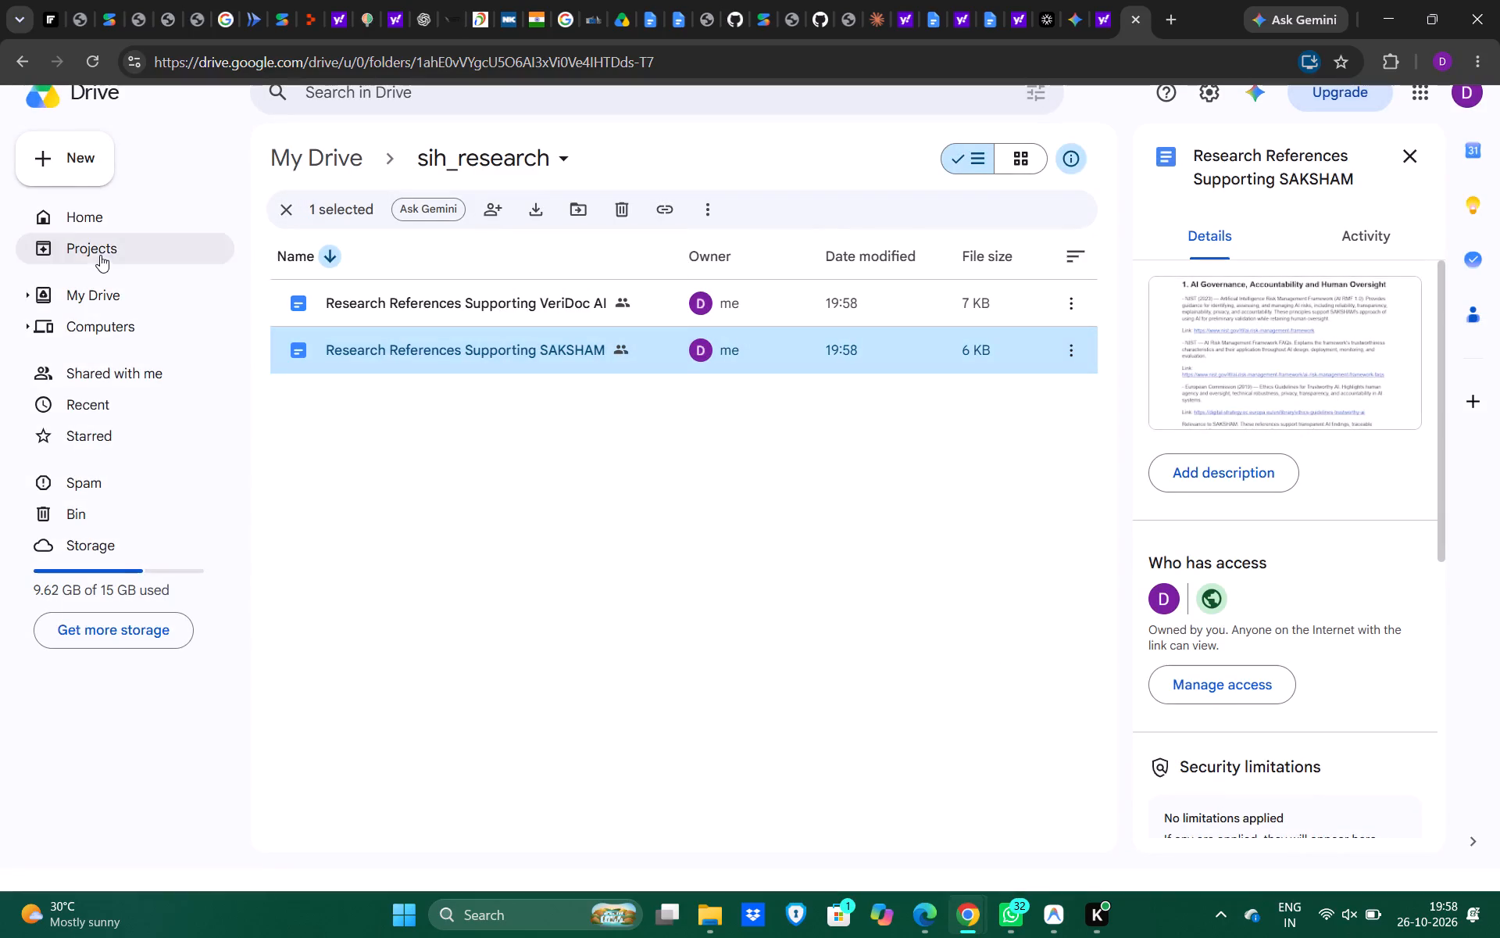
Share the sih_research folder from My Drive with anyone with the link as viewer.
left_click(117, 300)
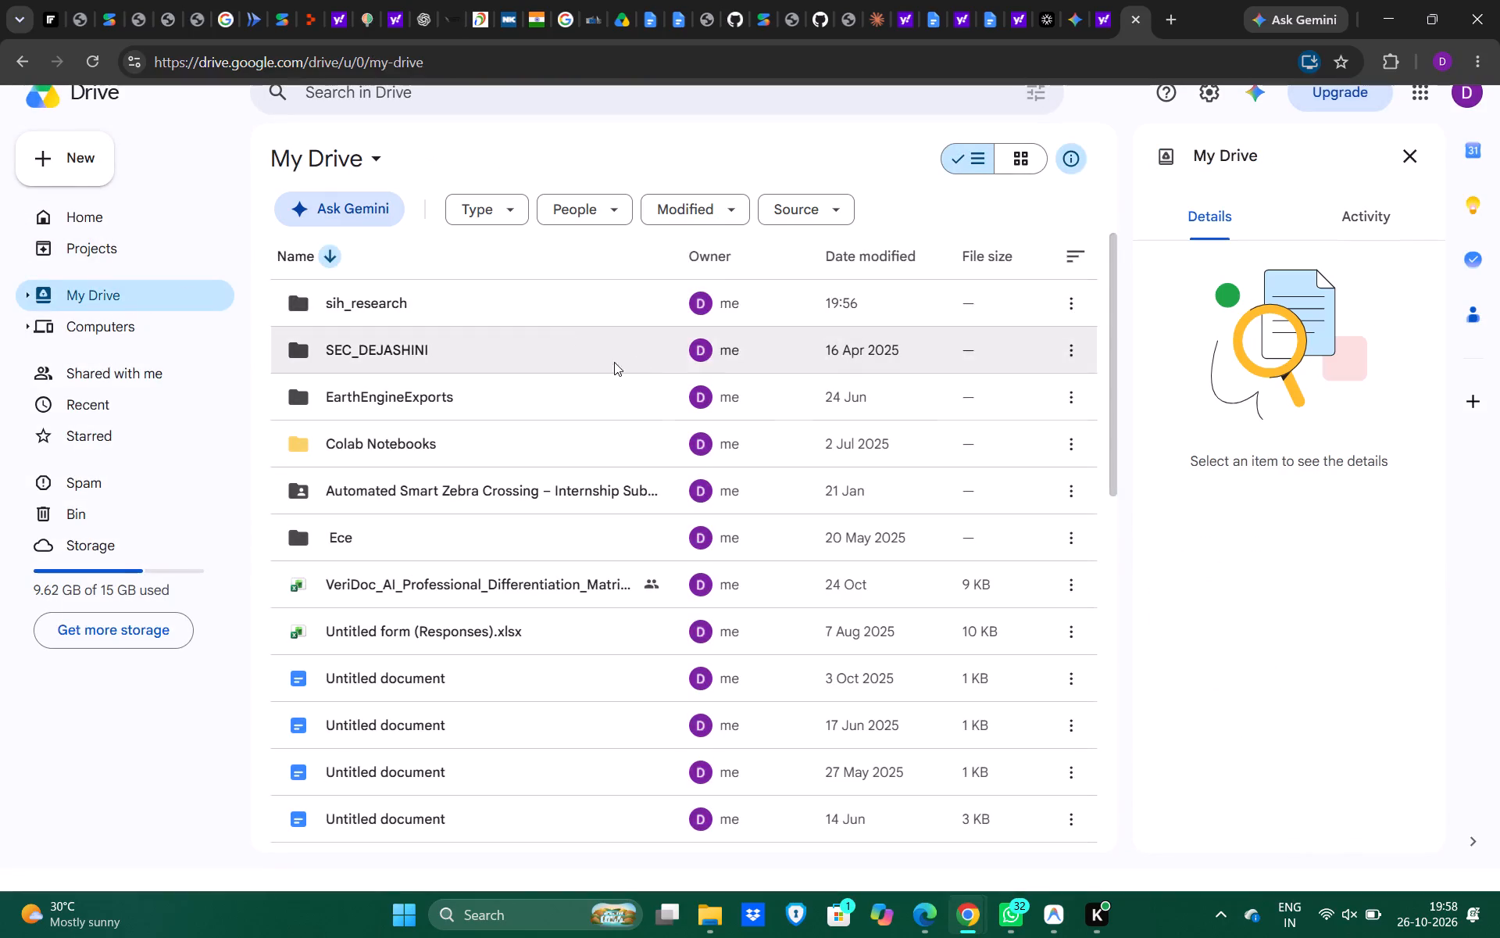
left_click(552, 317)
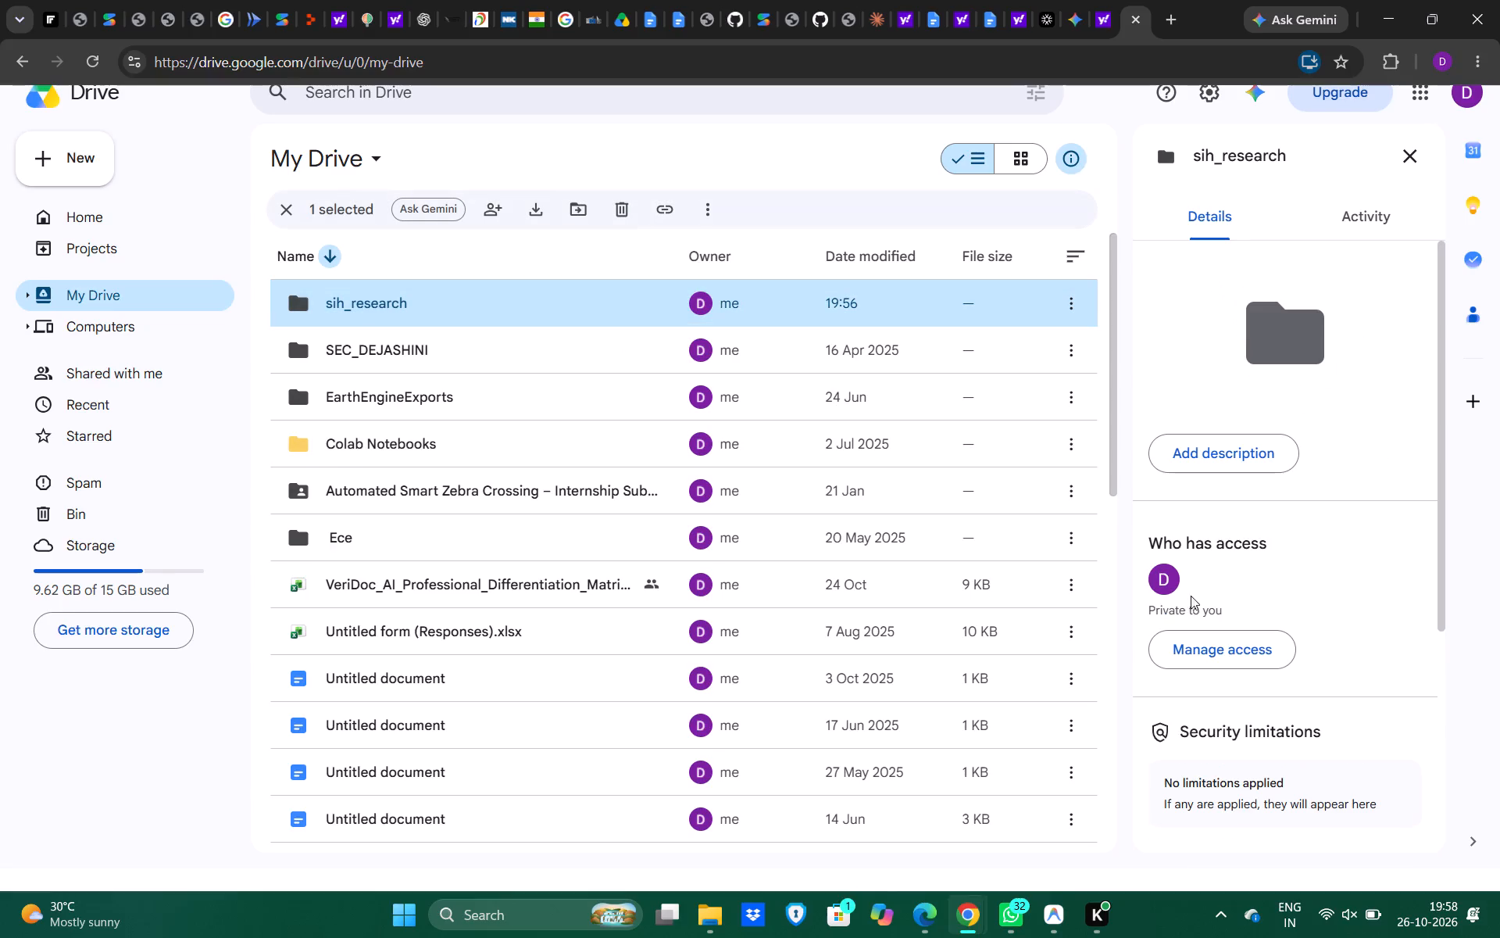
left_click(1216, 657)
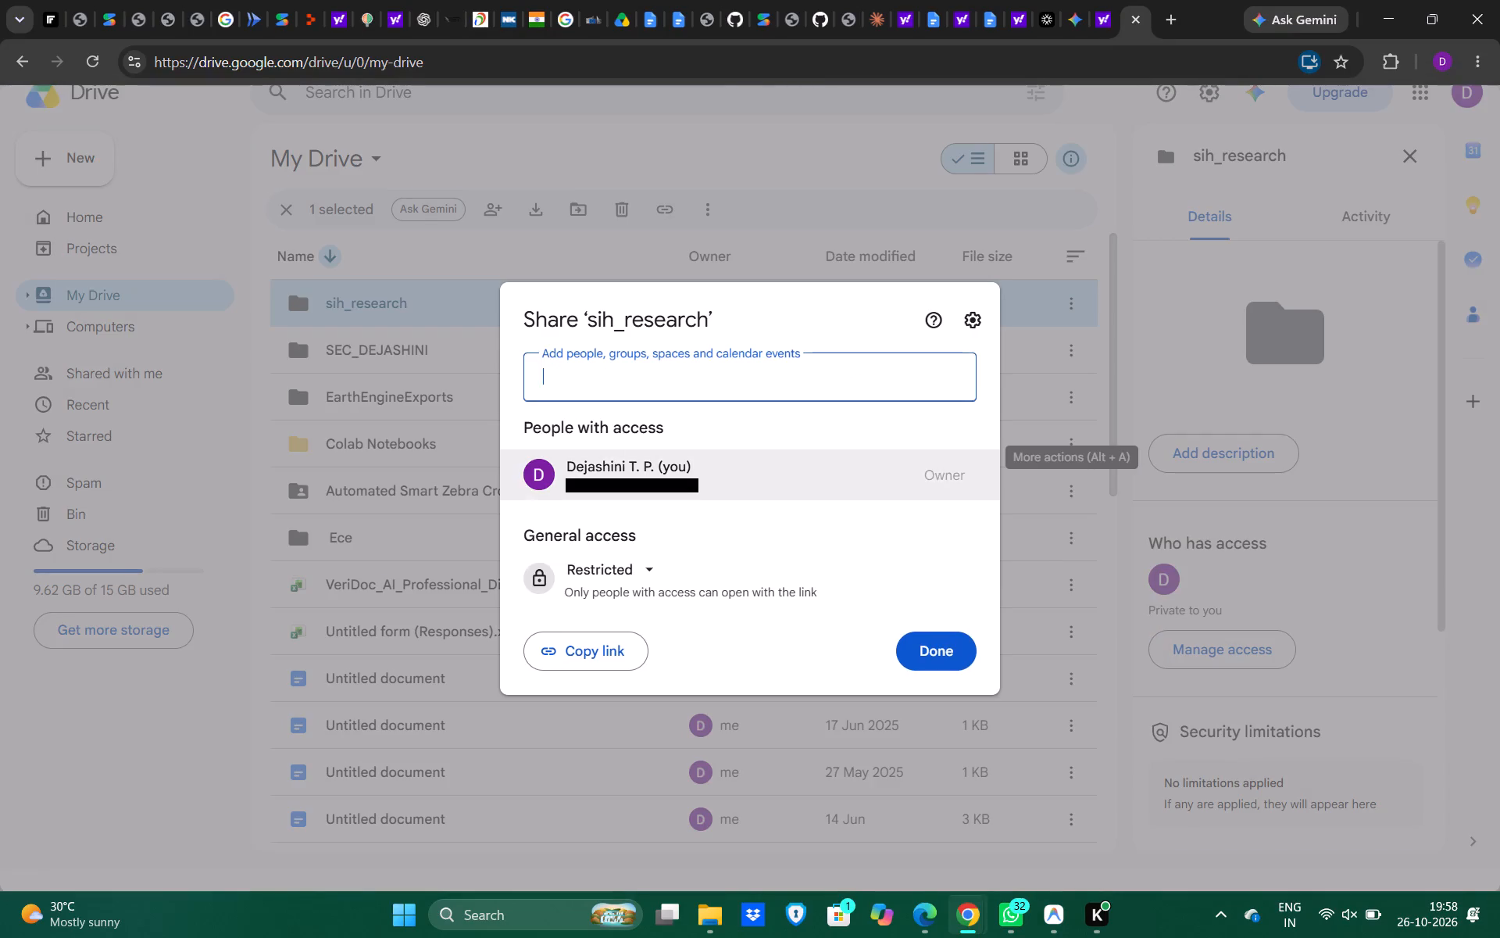
left_click(620, 570)
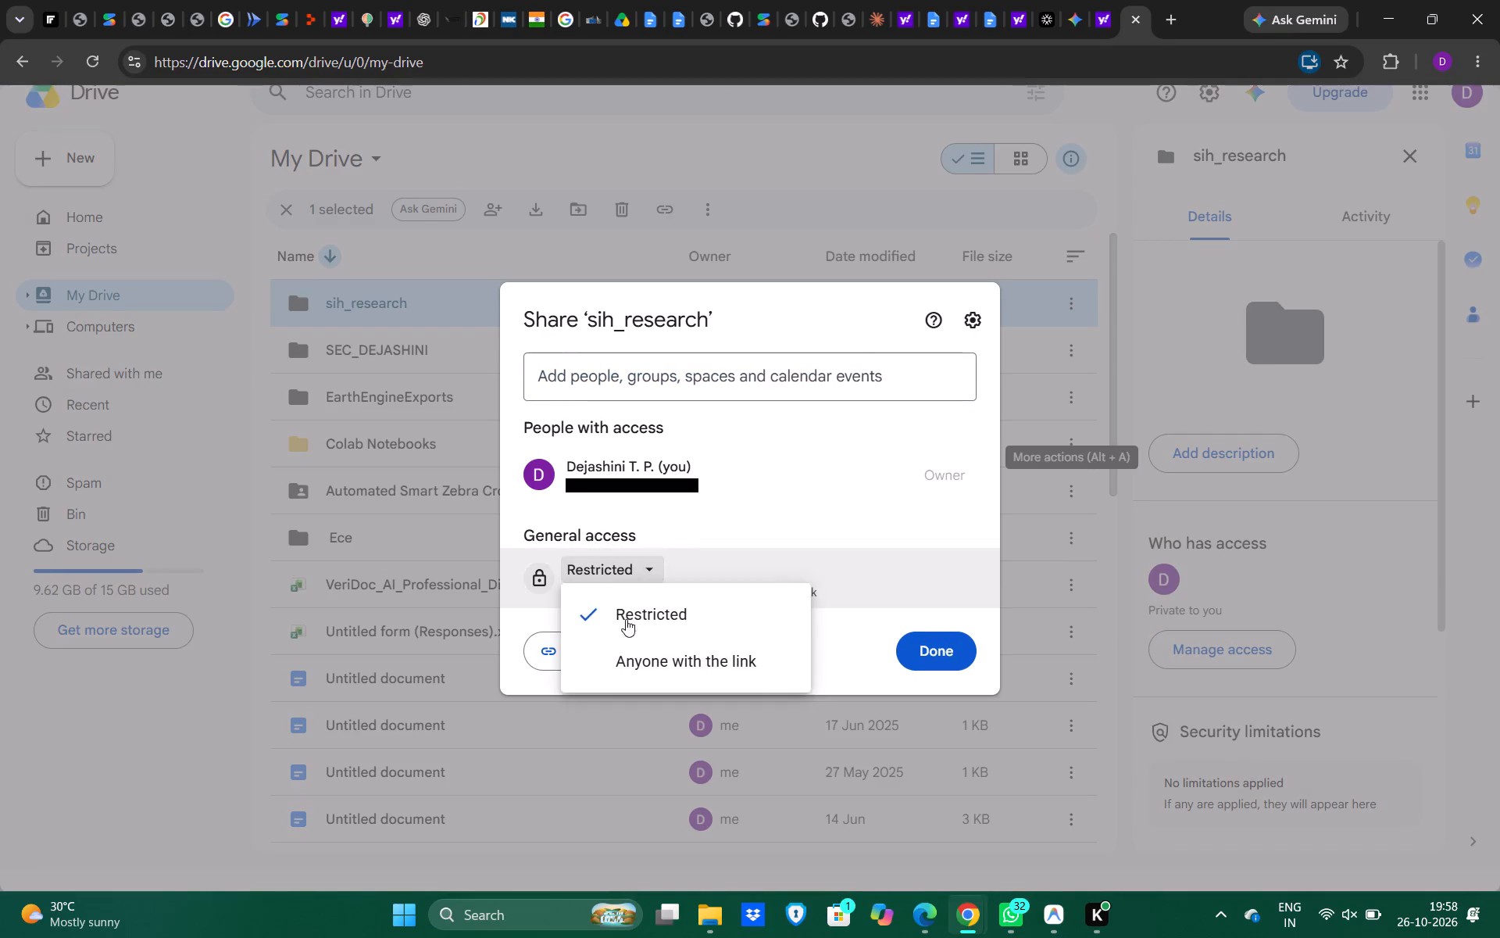
left_click(632, 649)
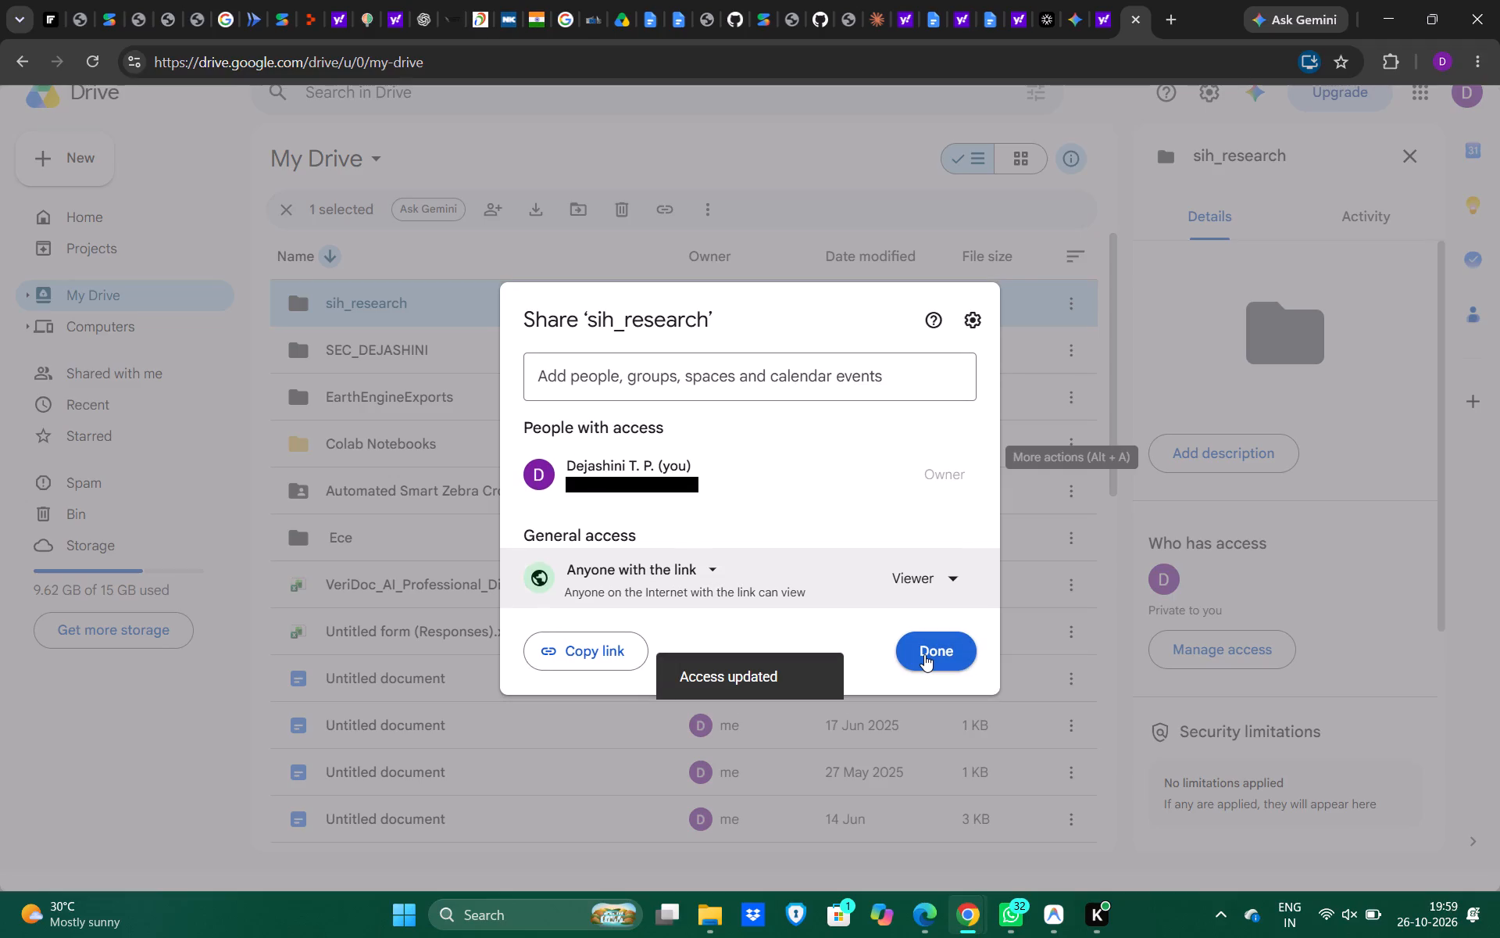
left_click(924, 654)
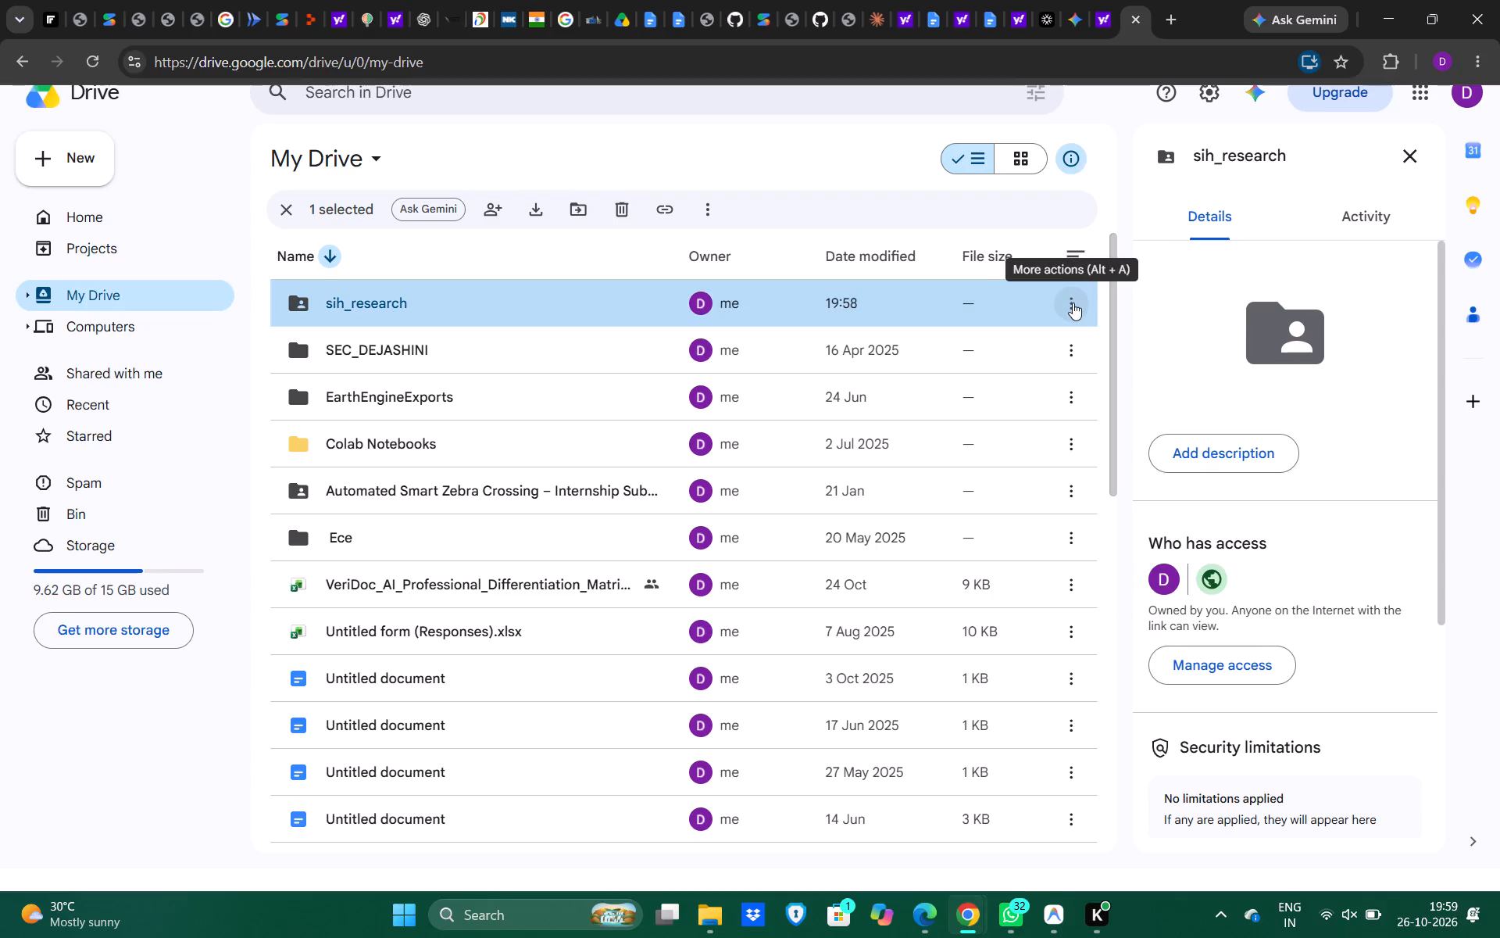
Copy the sharing link of the sih_research folder.
left_click(1227, 682)
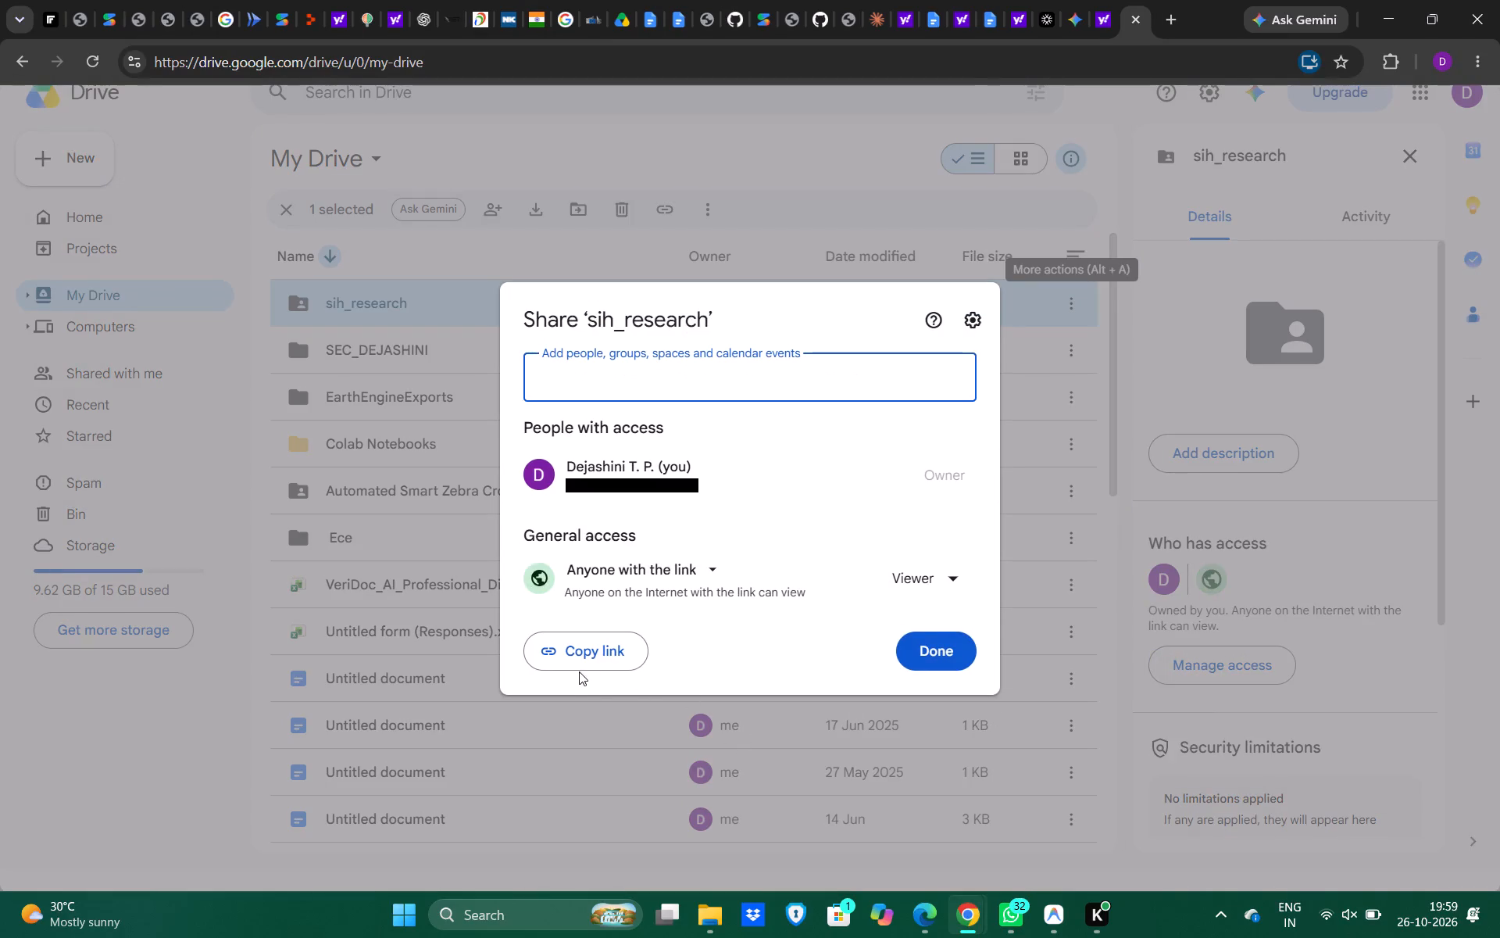
left_click(581, 656)
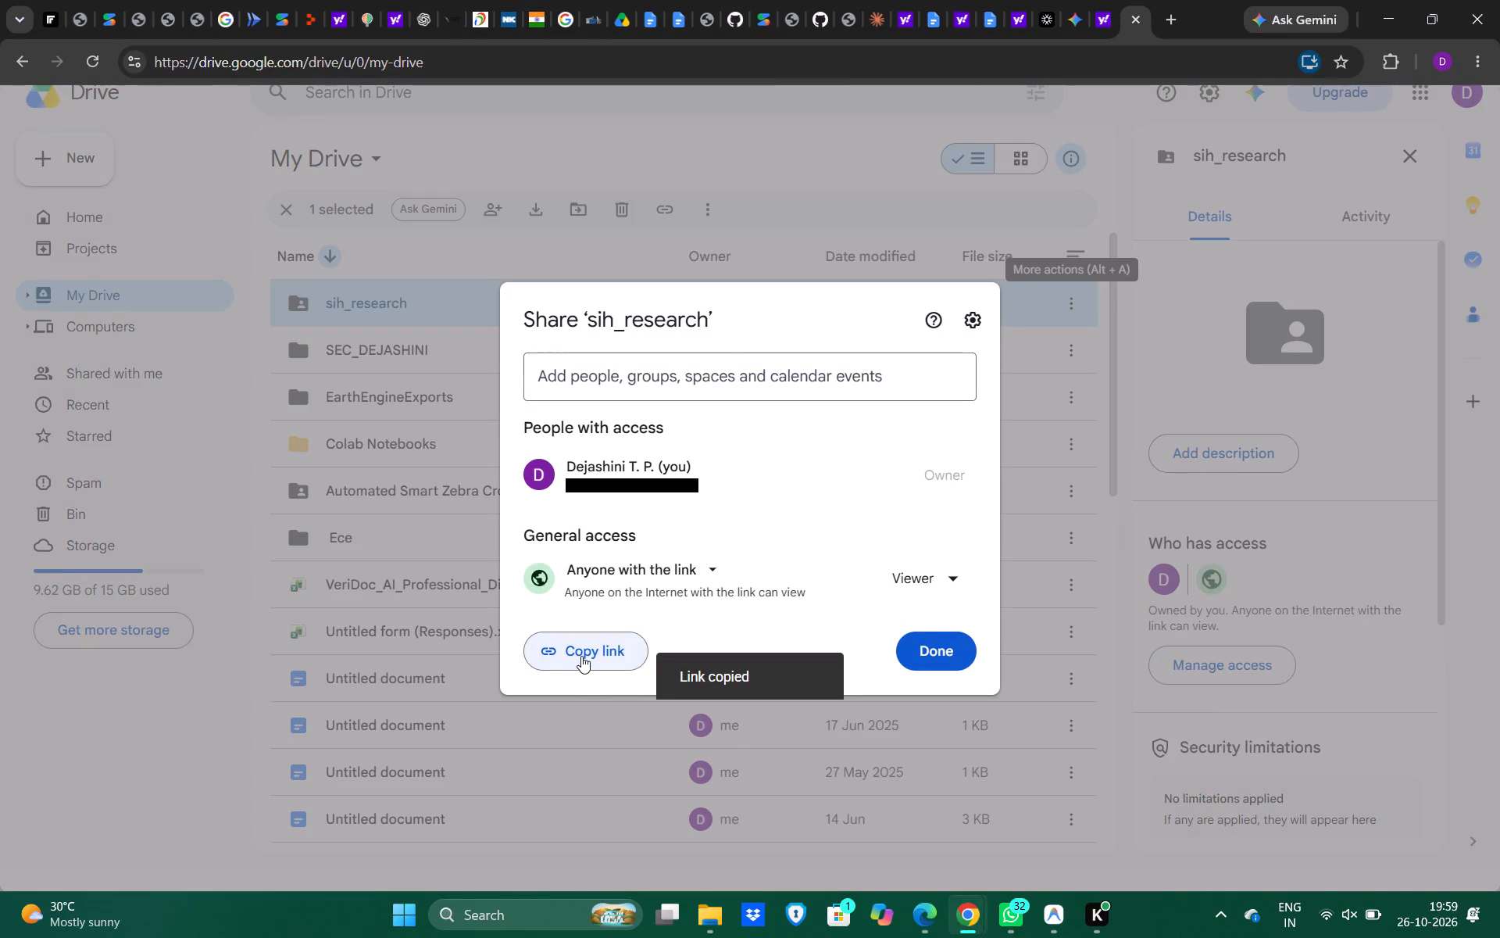
Switch to the SIH2026 presentation in Edge and link the CLICK HERE text on slide 6 to the copied sih_research folder address.
left_click(923, 839)
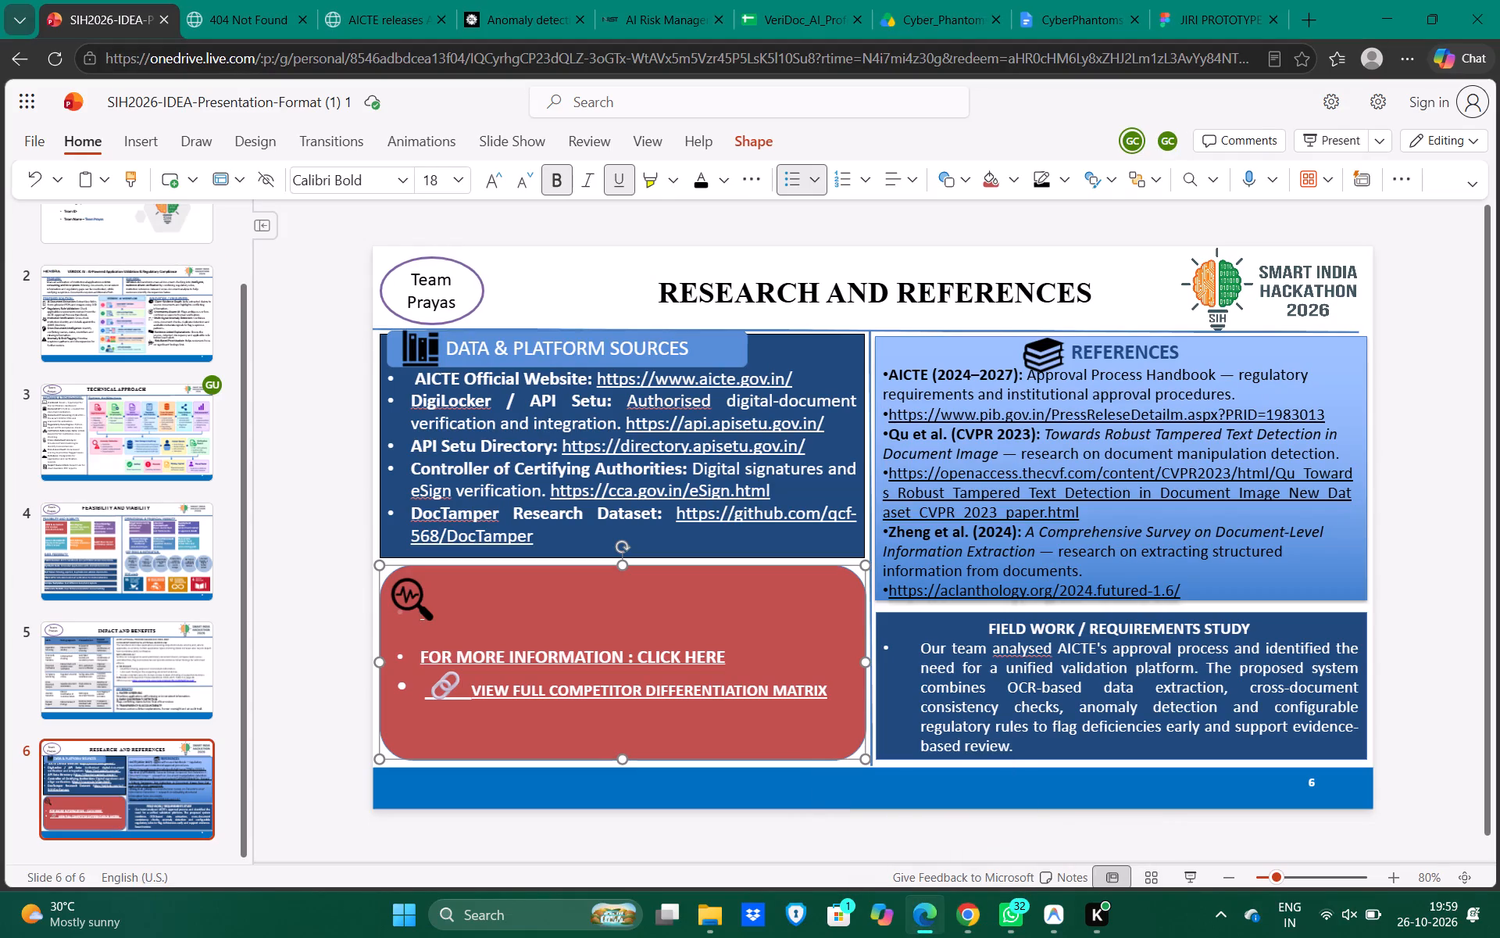
left_click_drag(637, 658, 740, 658)
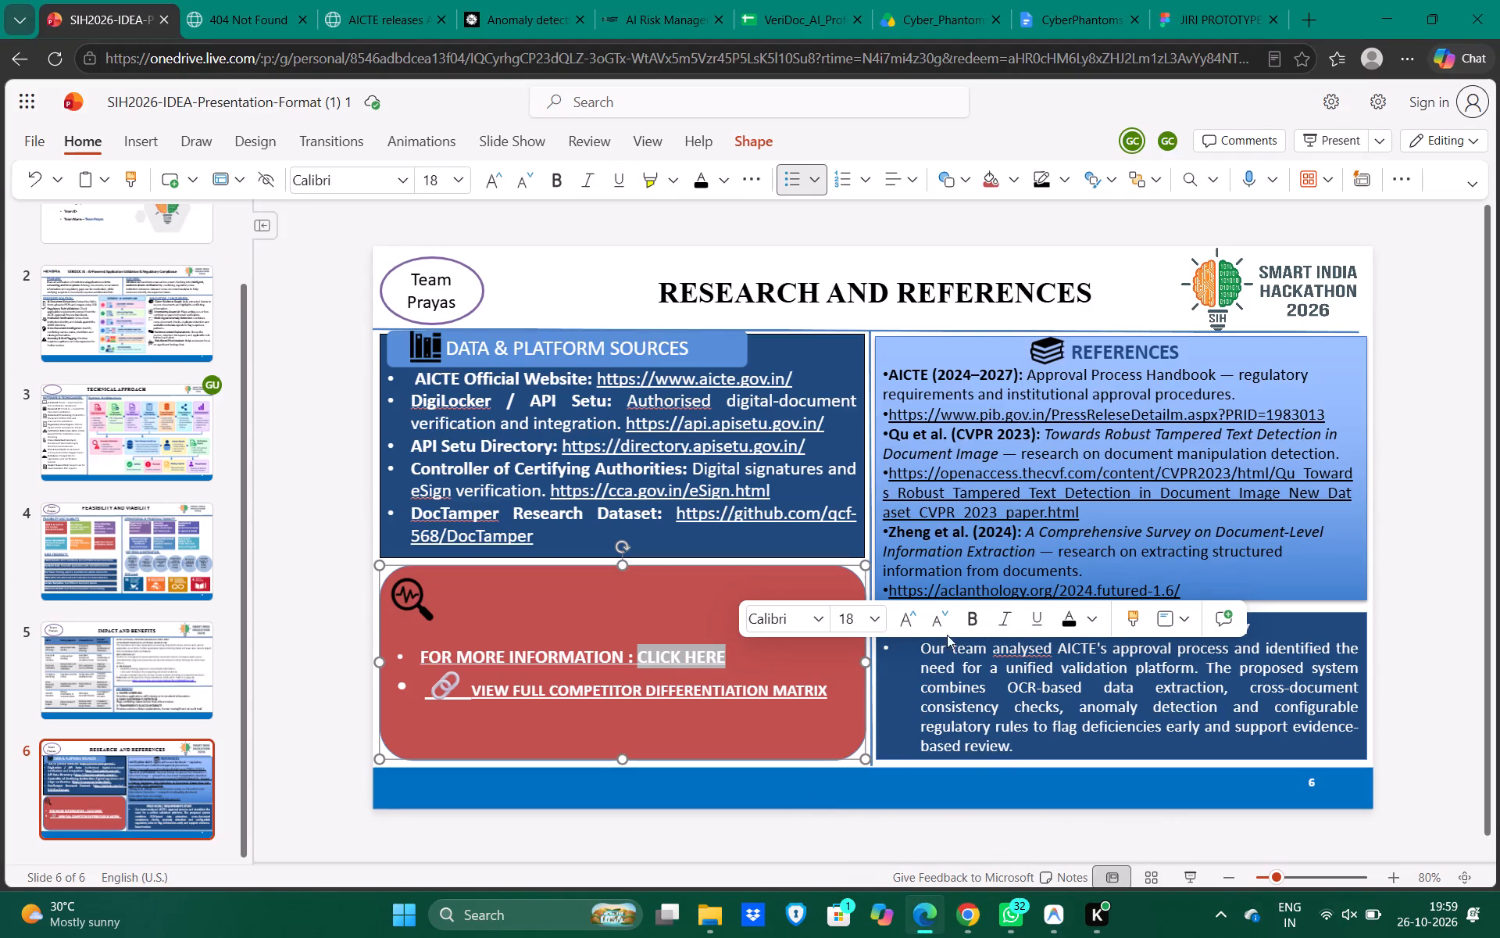
right_click(728, 671)
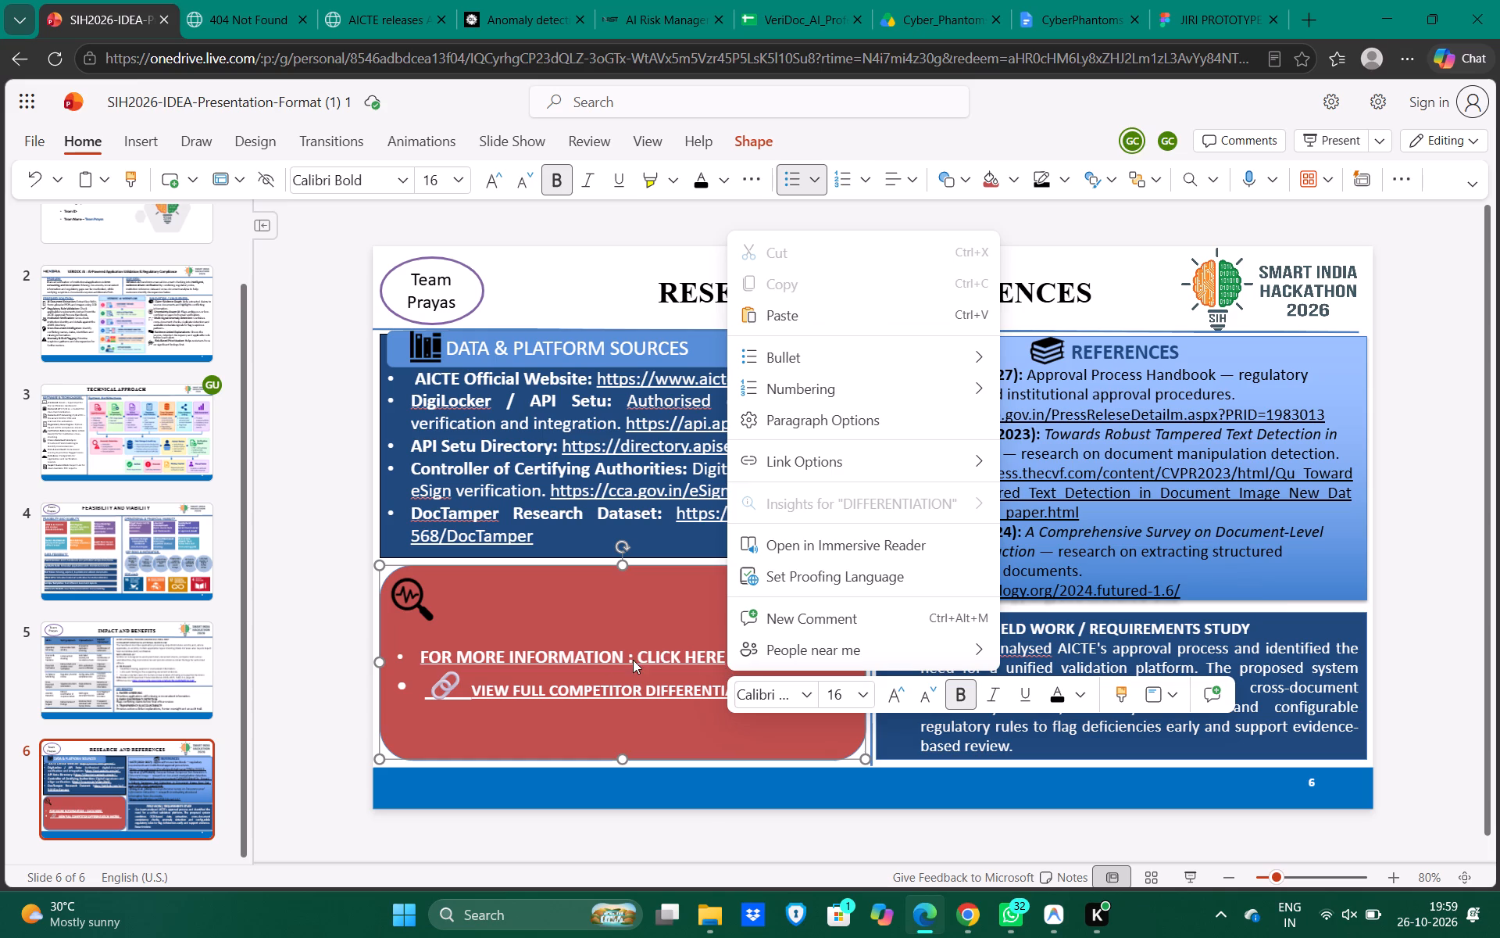
left_click_drag(631, 650, 711, 646)
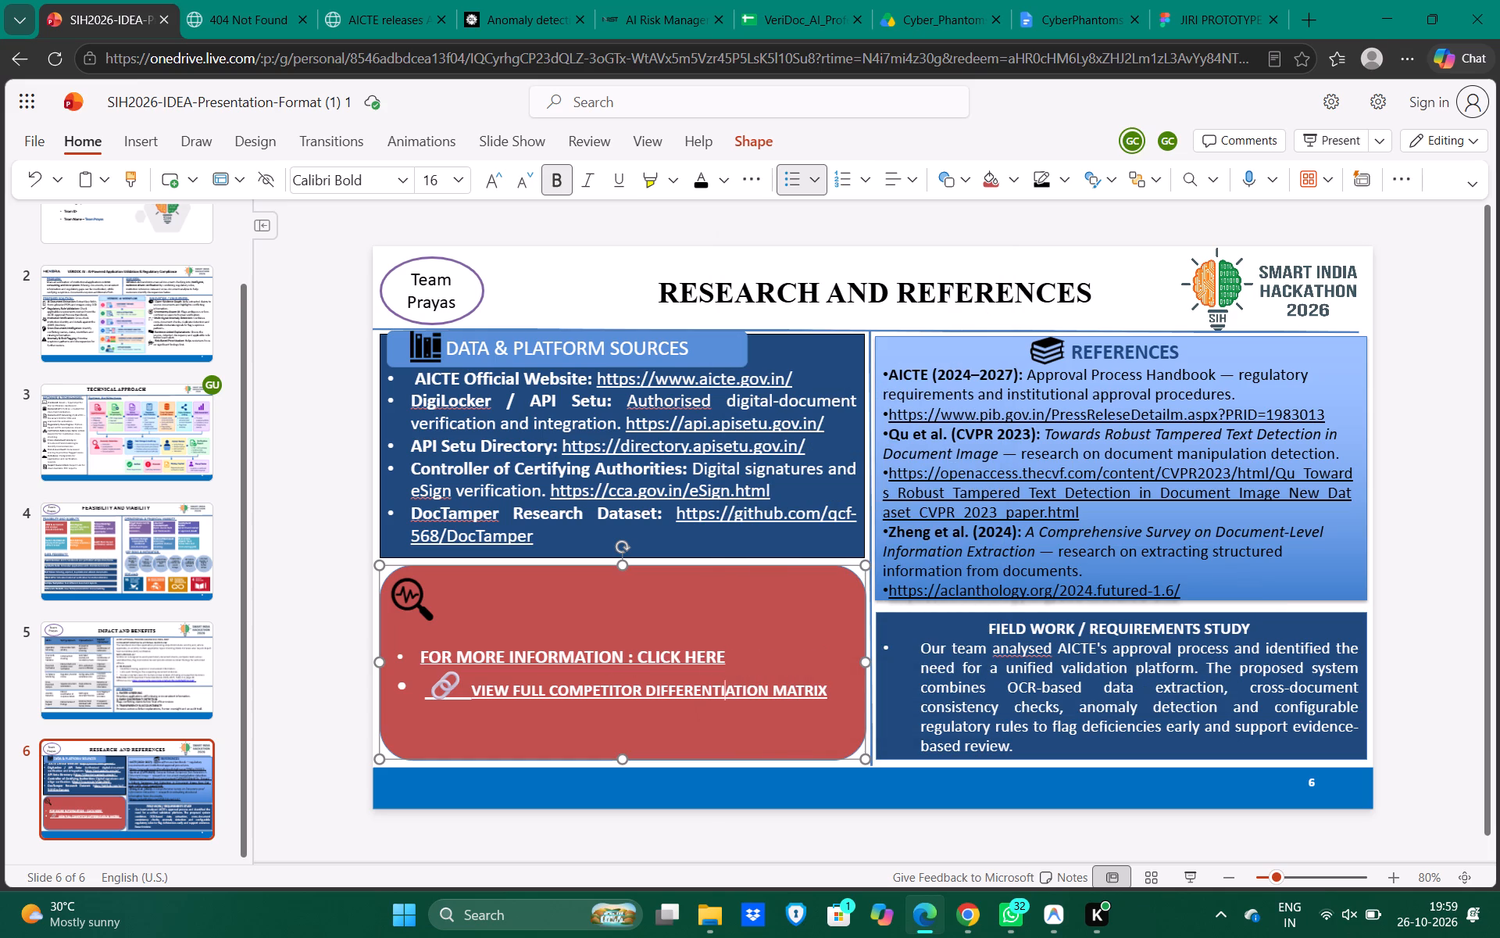
left_click_drag(727, 657, 641, 660)
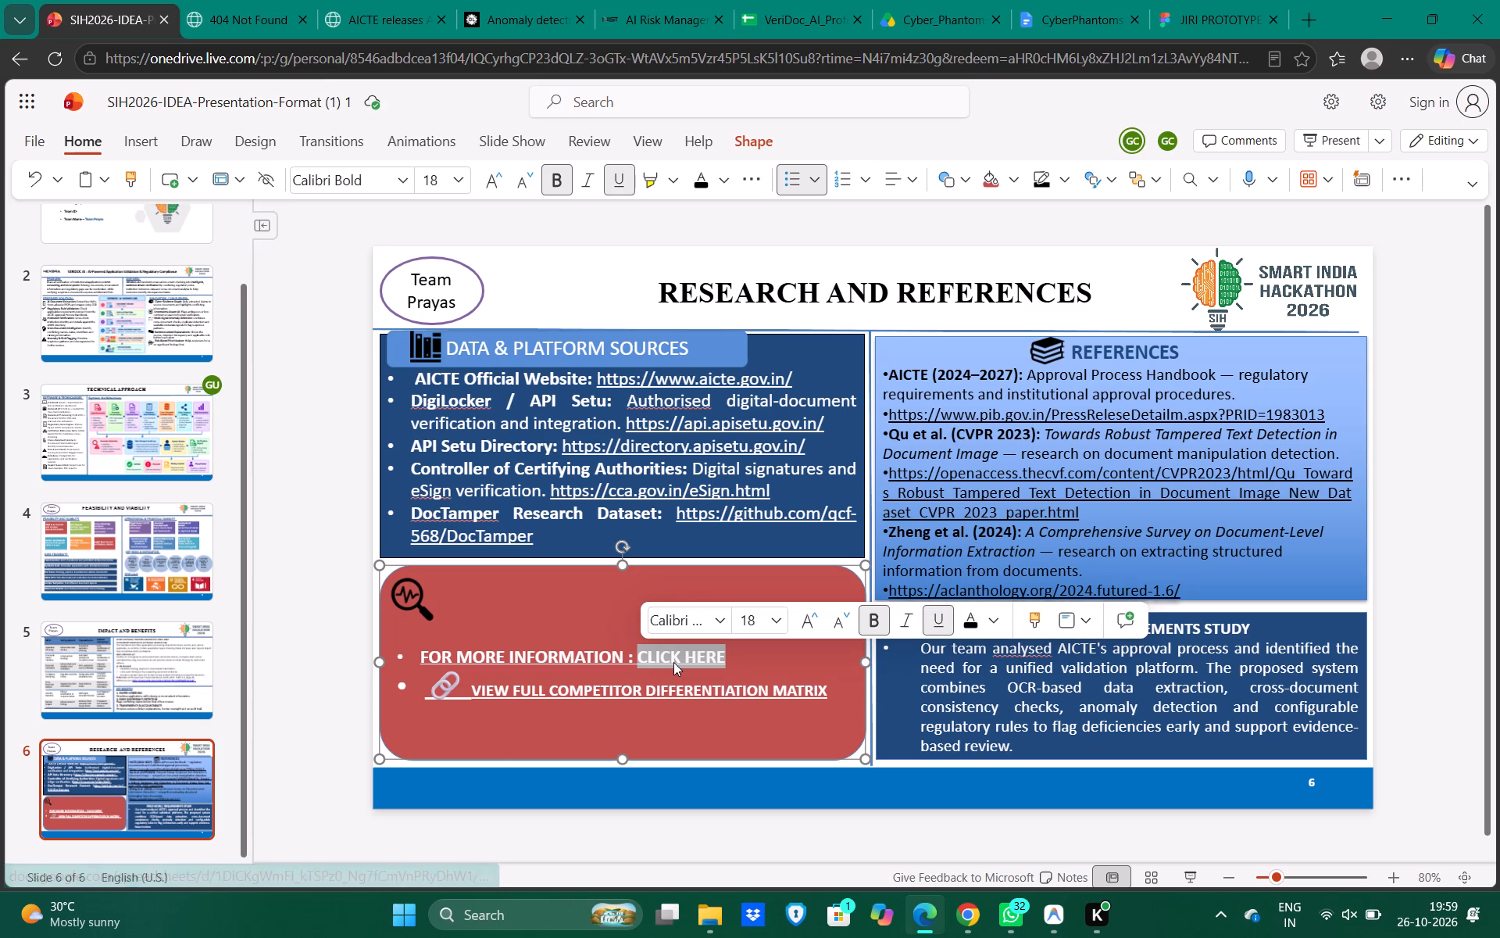
right_click(673, 662)
left_click(770, 453)
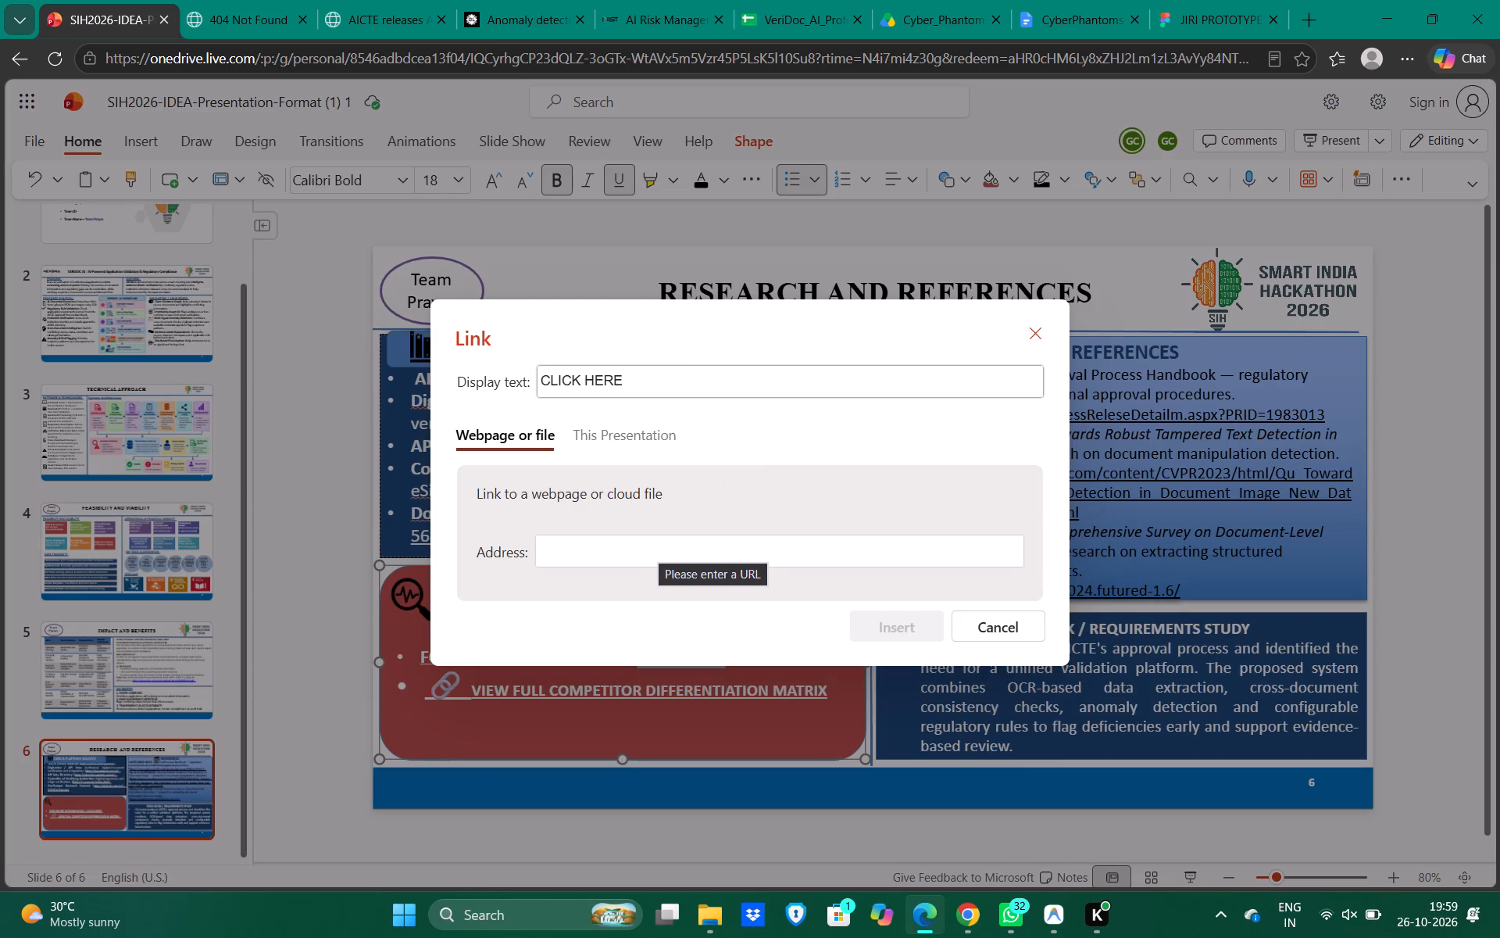
key("ctrl+v")
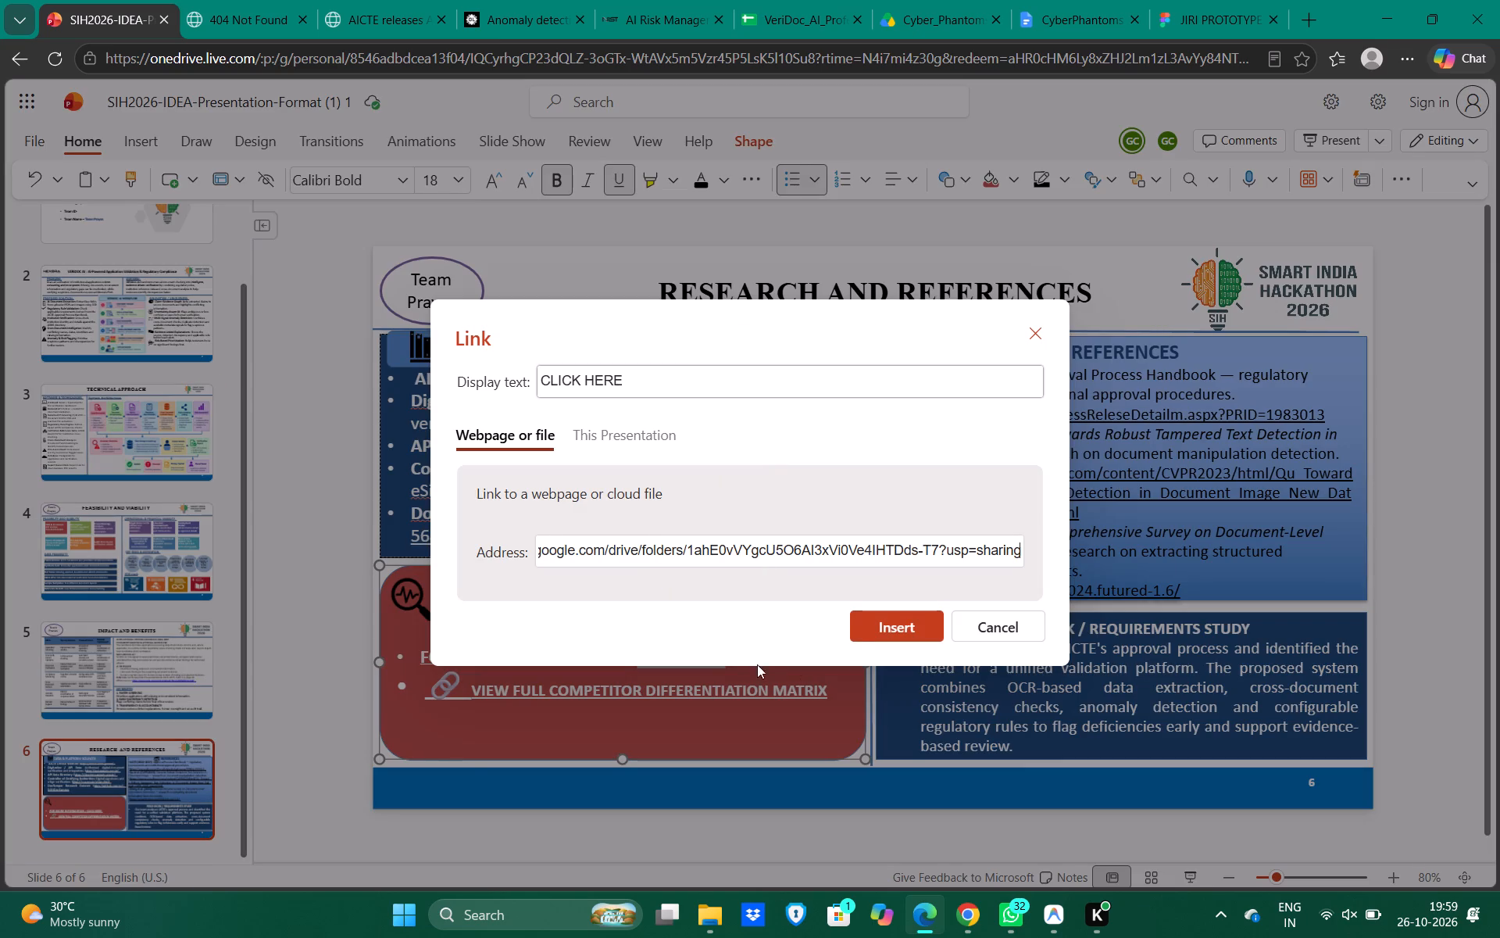
left_click(909, 624)
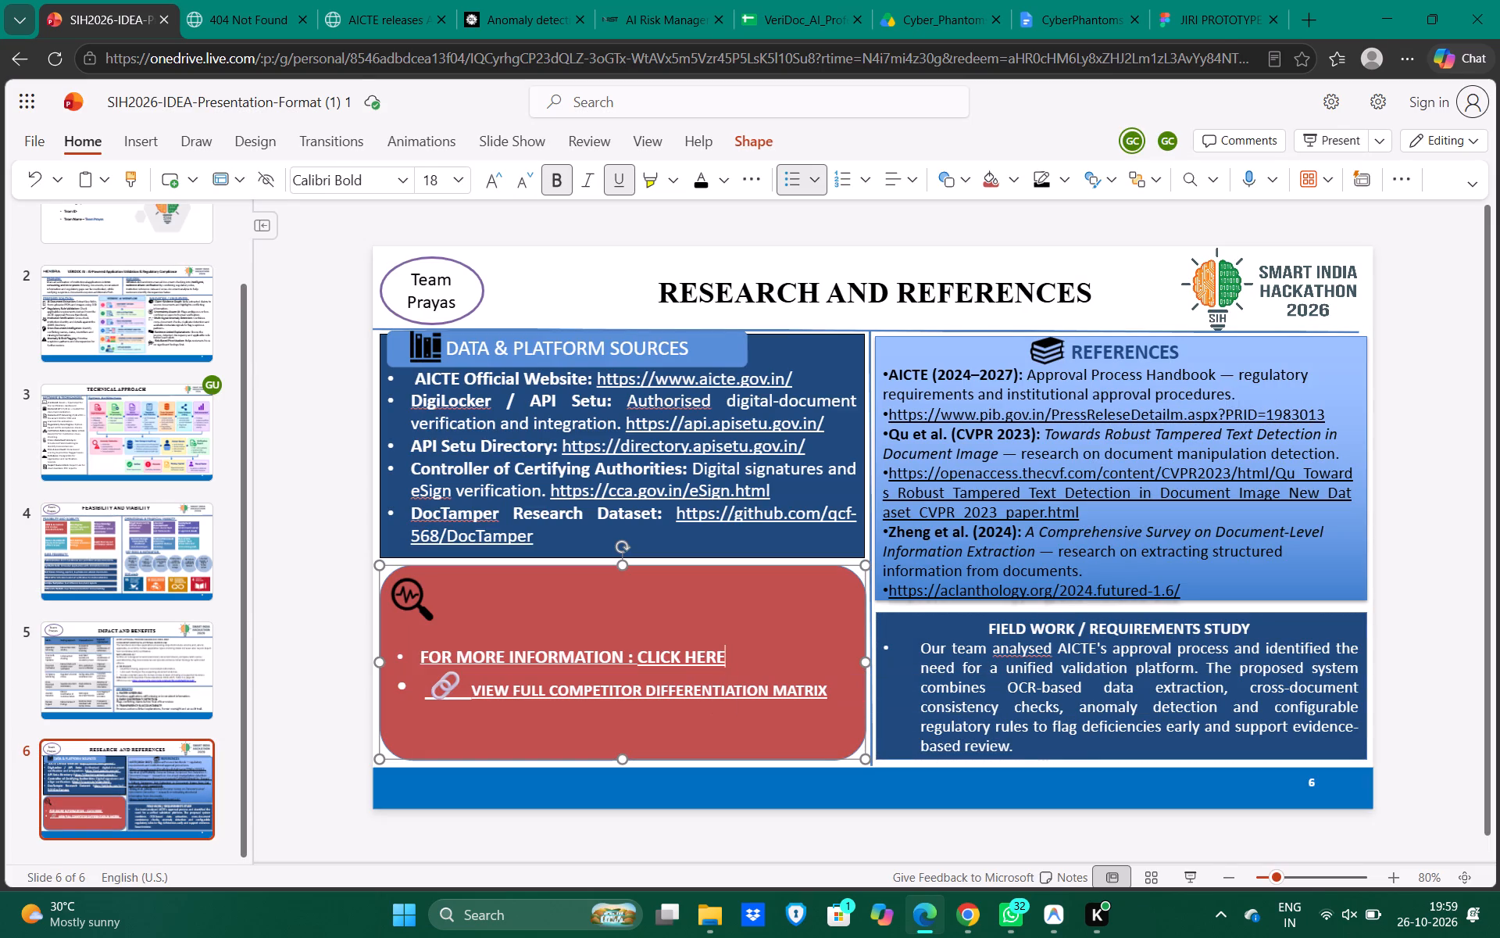
left_click_drag(732, 657, 670, 660)
left_click_drag(670, 660, 640, 667)
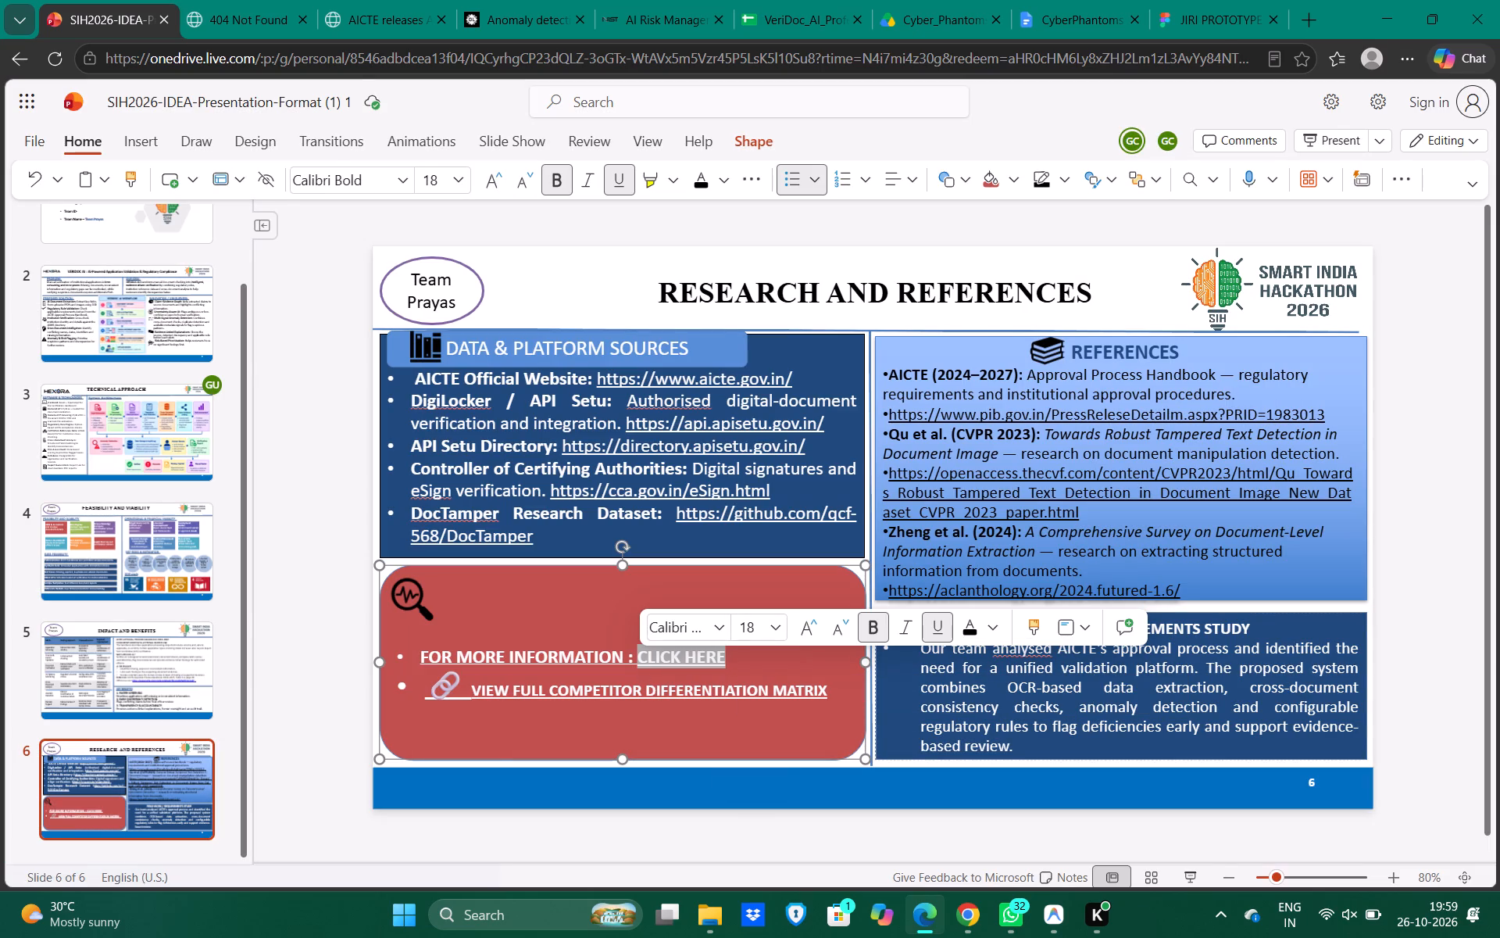
left_click(574, 673)
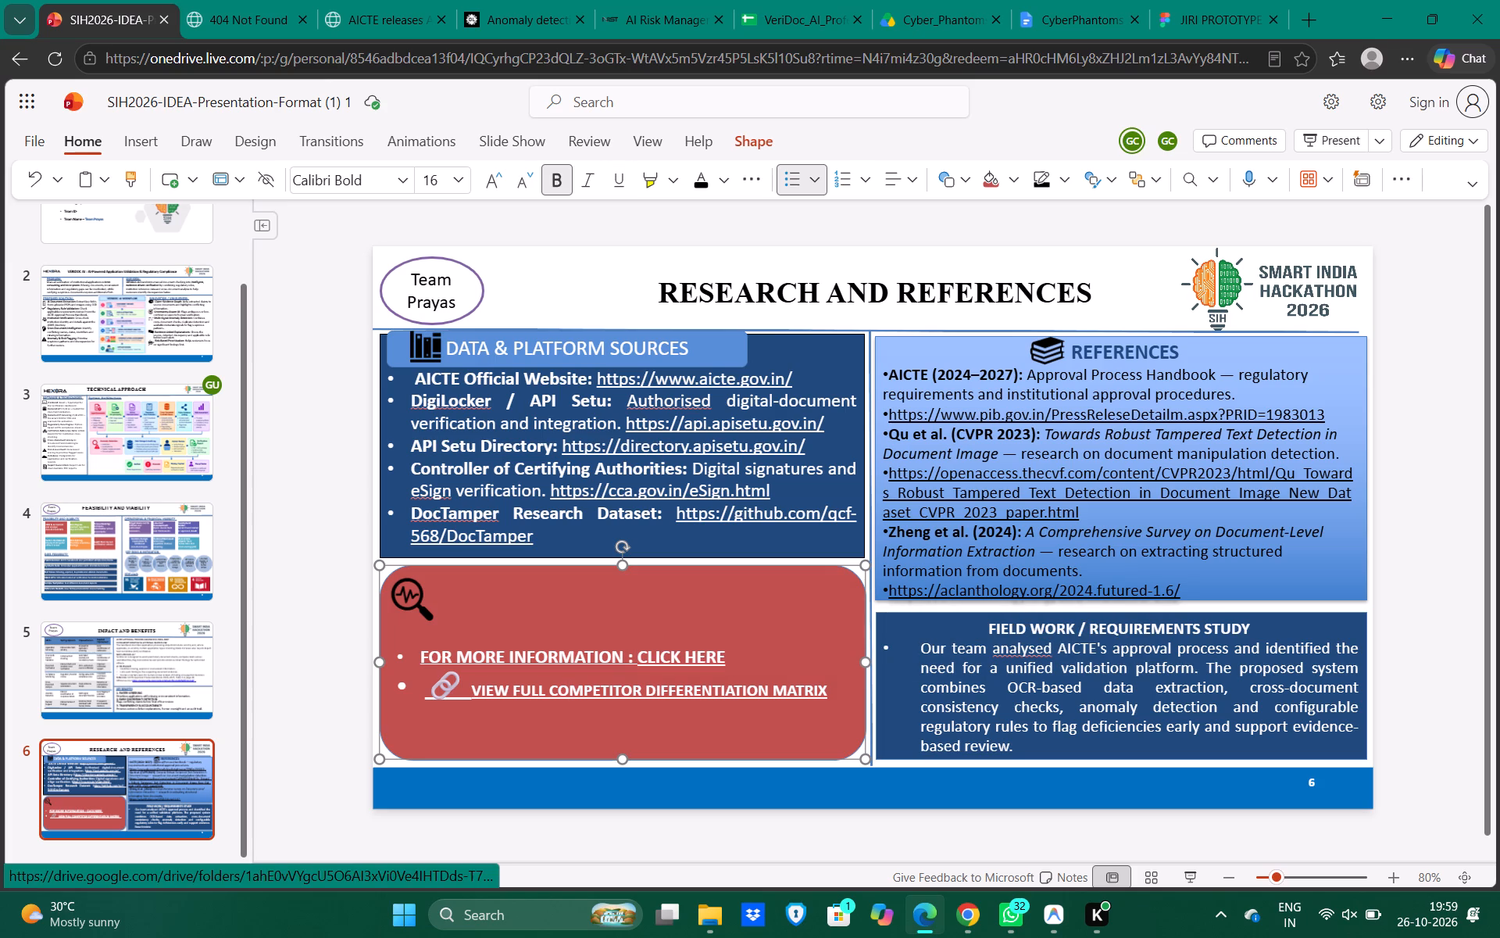
left_click(693, 667)
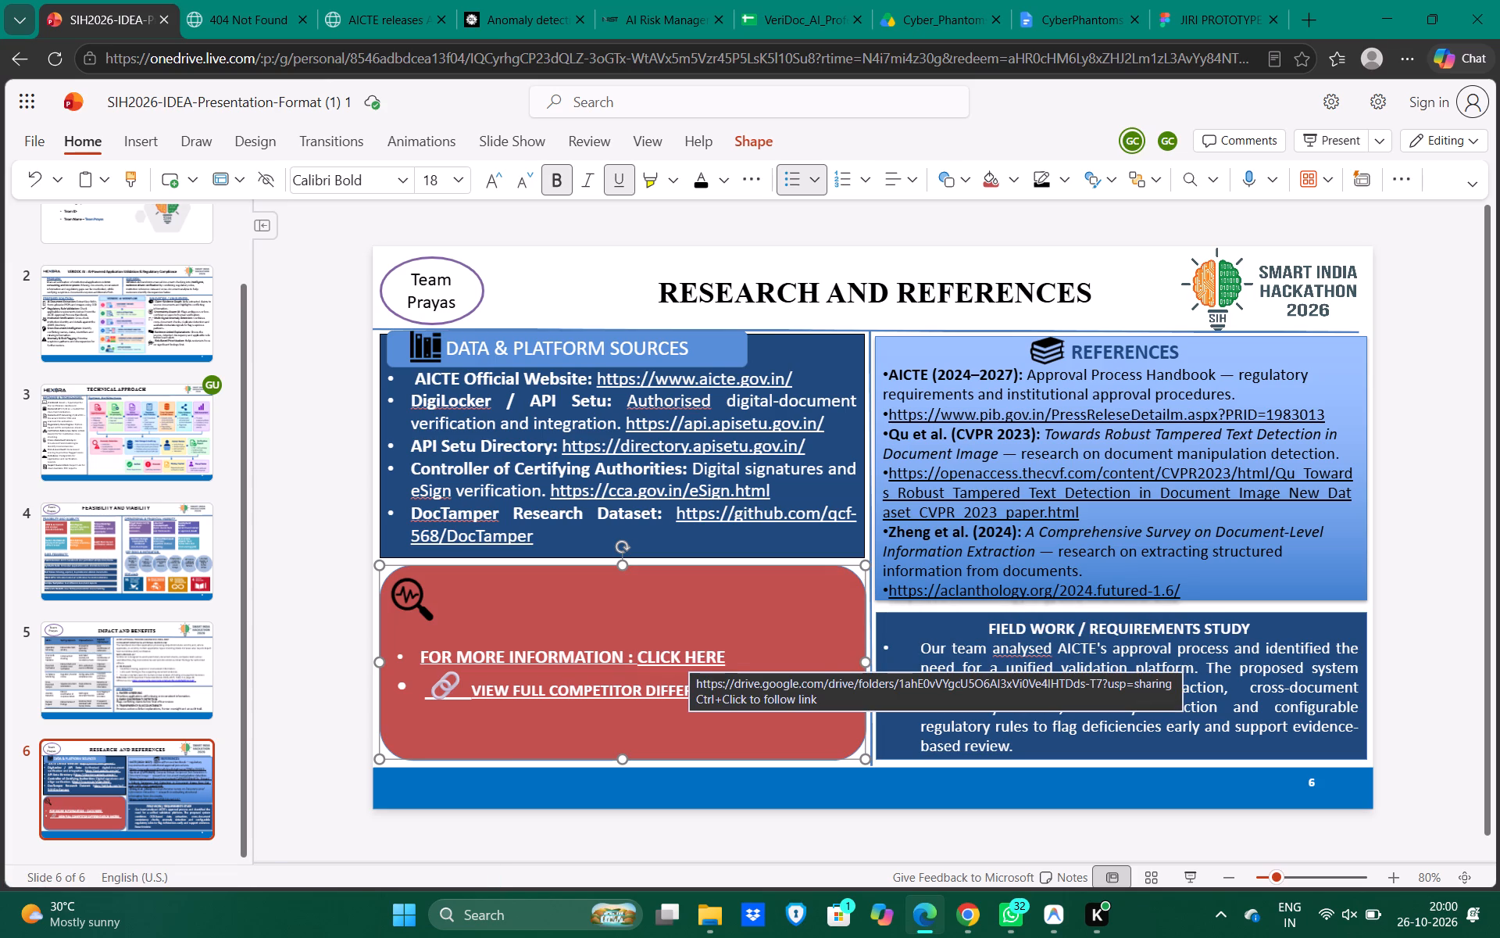
Open the CLICK HERE link on slide 6 to check the sih_research folder, and return to the presentation.
left_click(667, 654, "ctrl")
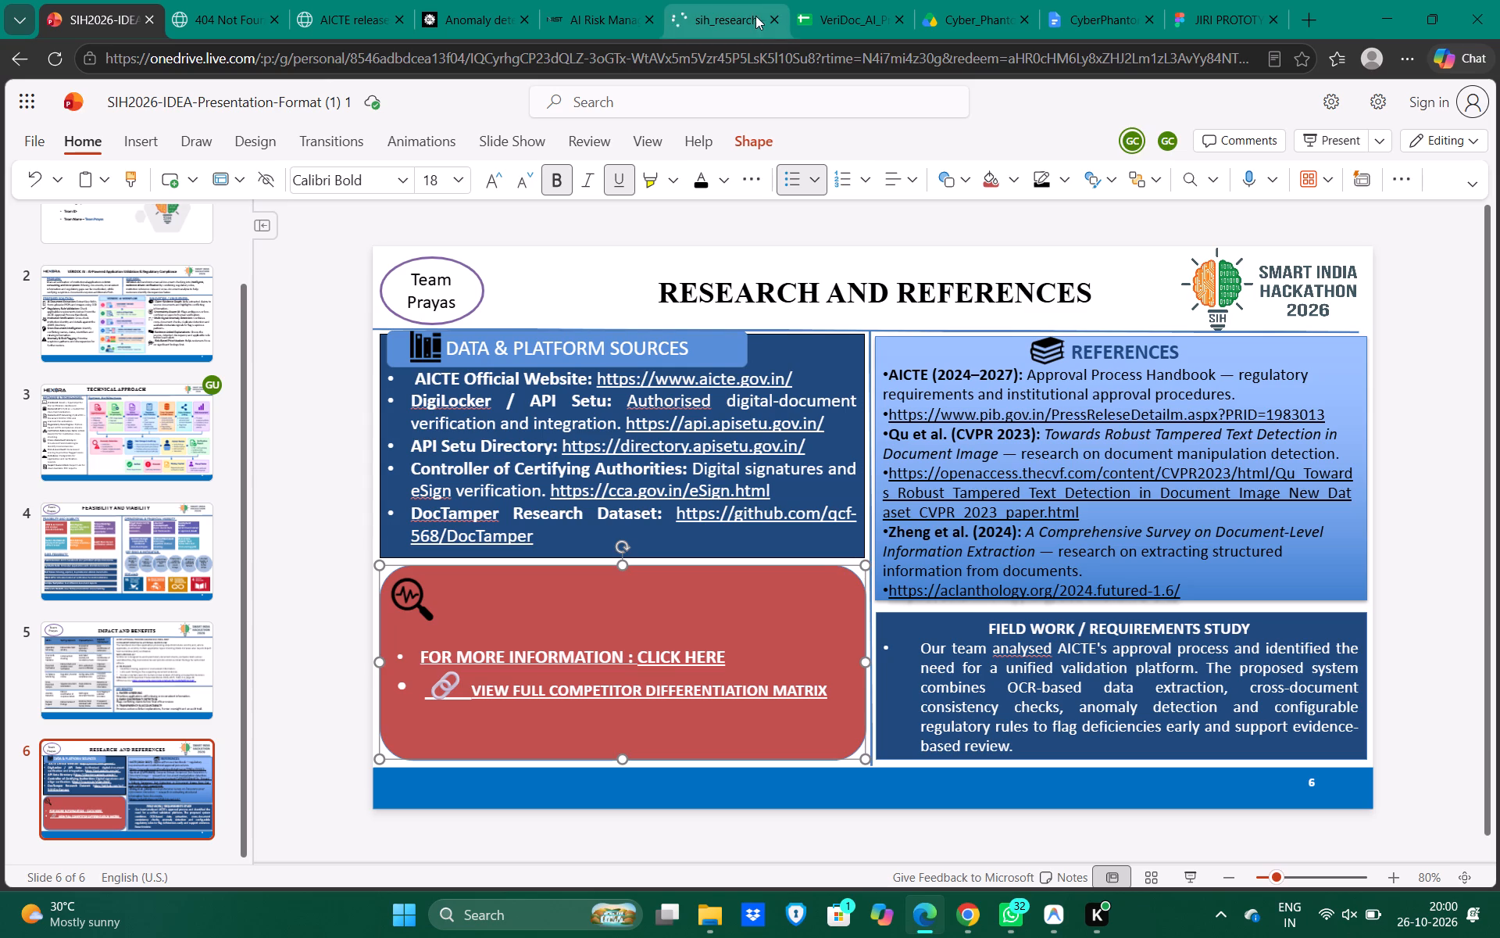
left_click(702, 23)
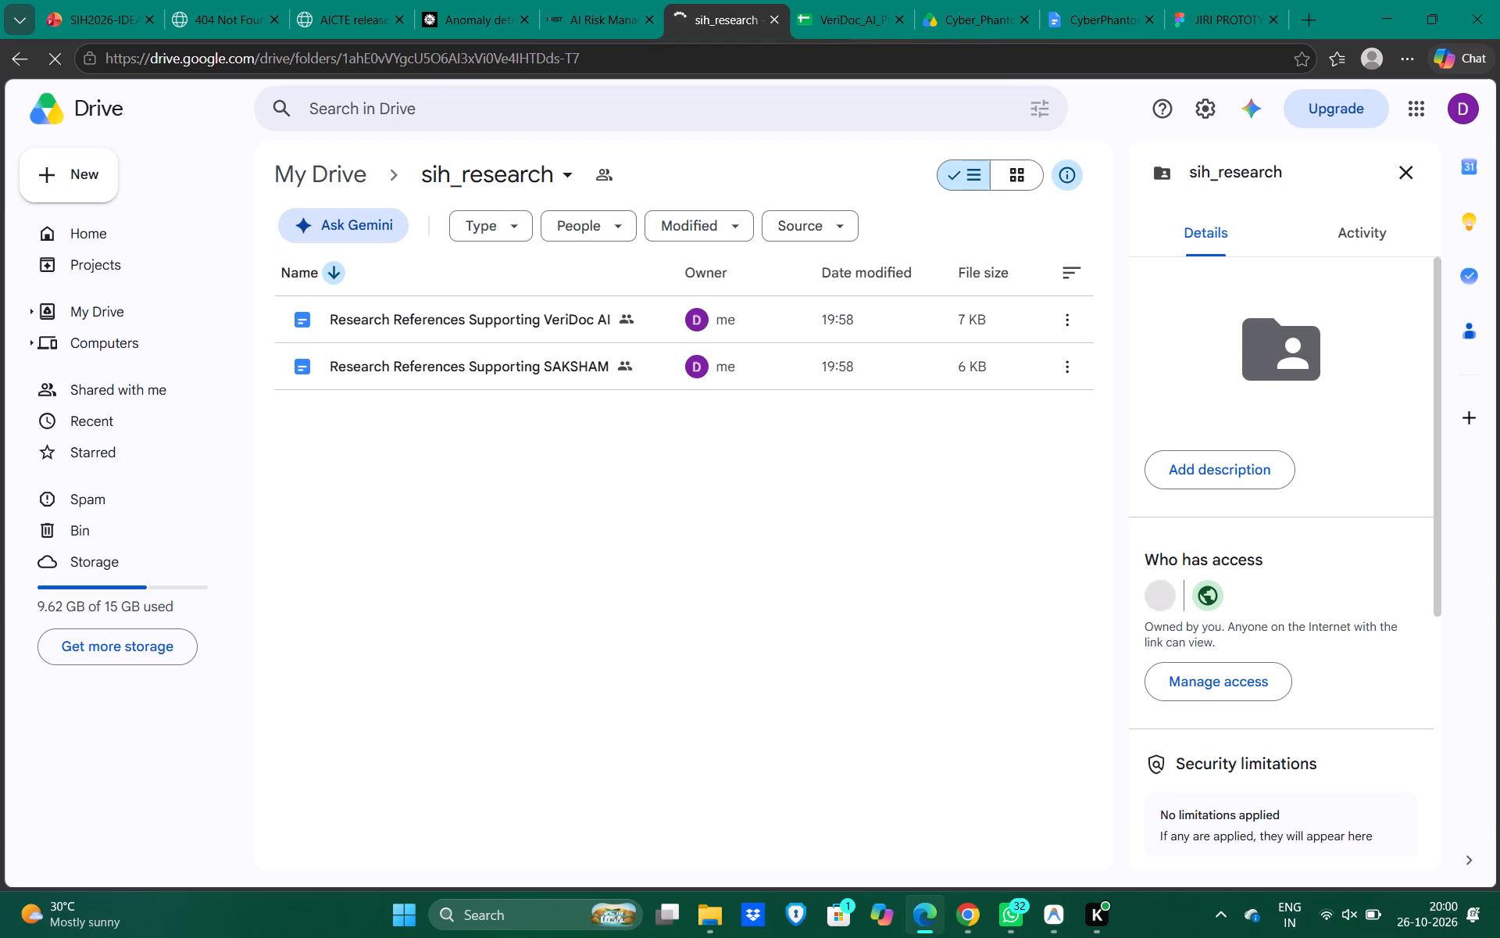
left_click(109, 23)
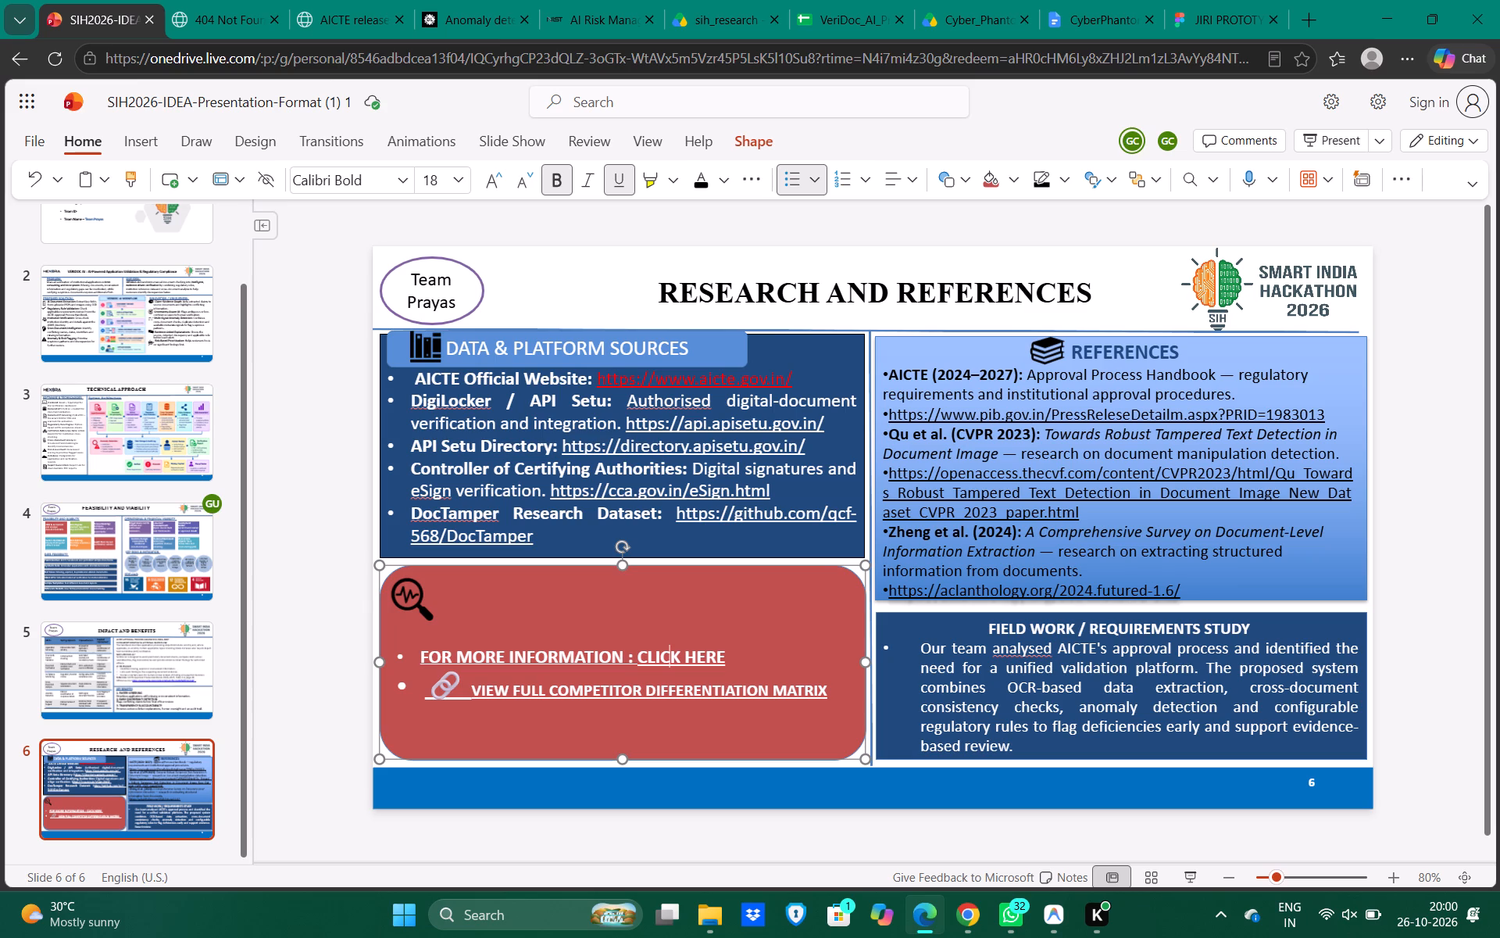
Open the api.apisetu.gov.in, directory.apisetu.gov.in and cca.gov.in eSign links from the Data & Platform Sources box.
left_click(700, 429)
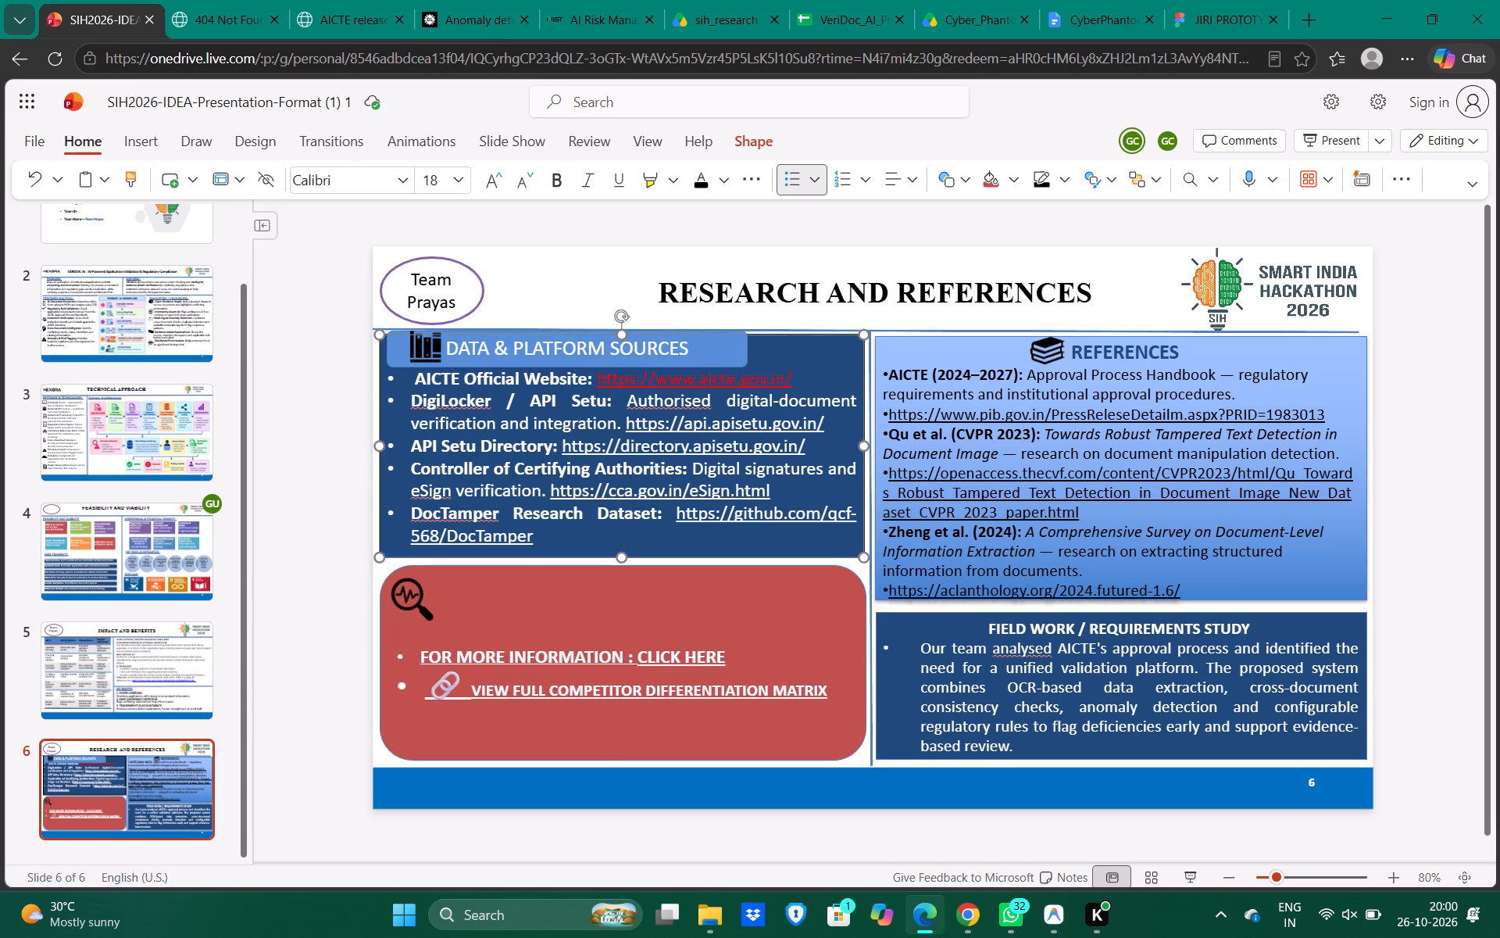
left_click(774, 430, "ctrl")
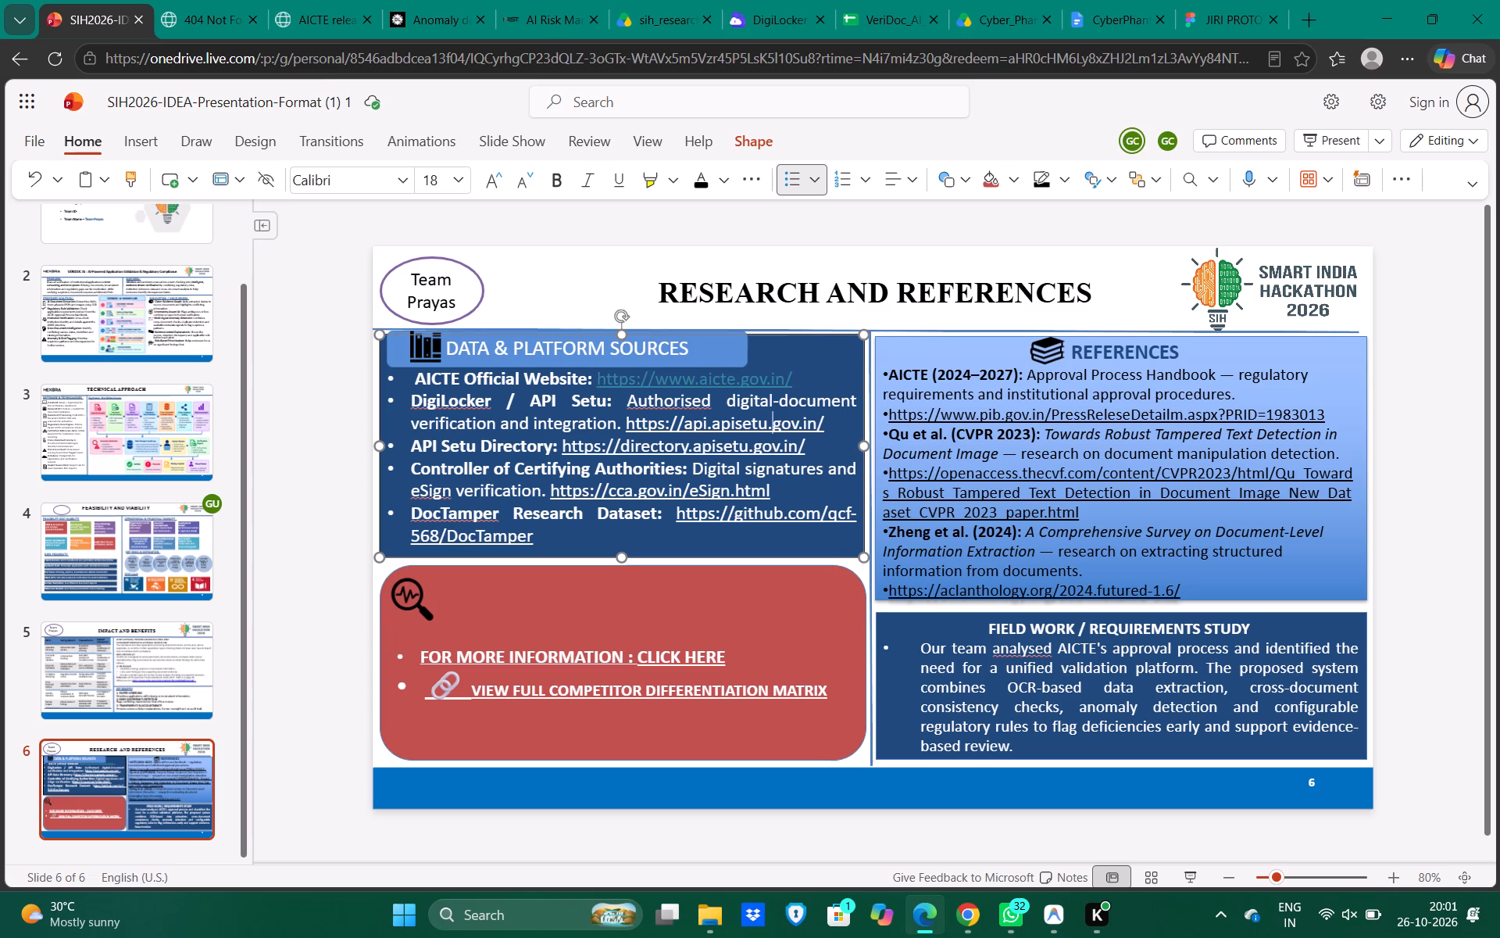
left_click(761, 446)
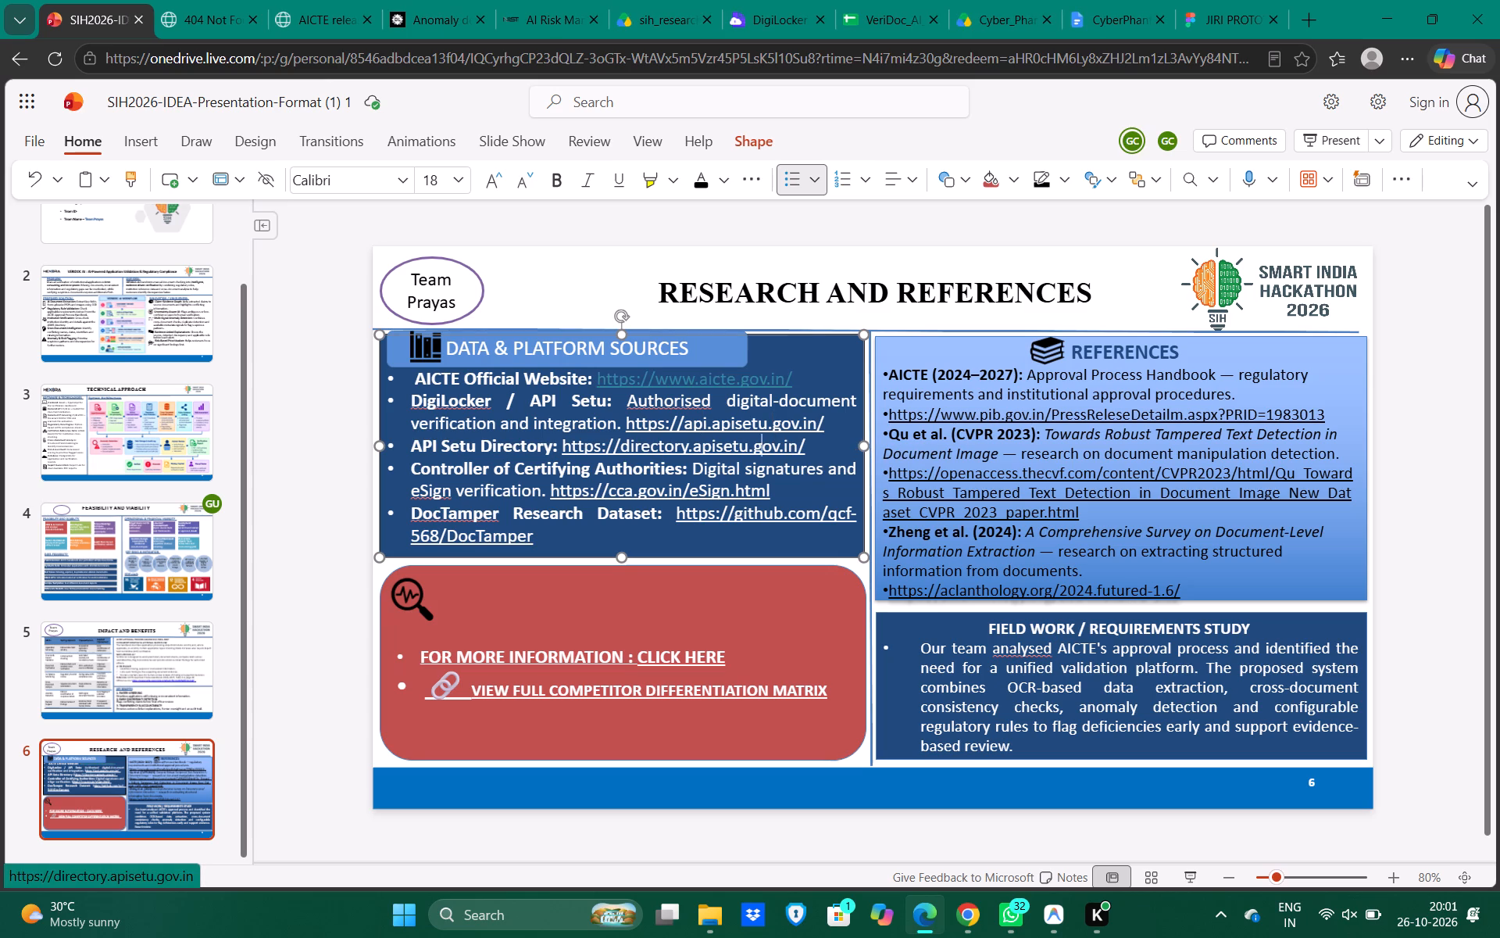
left_click(761, 446, "ctrl")
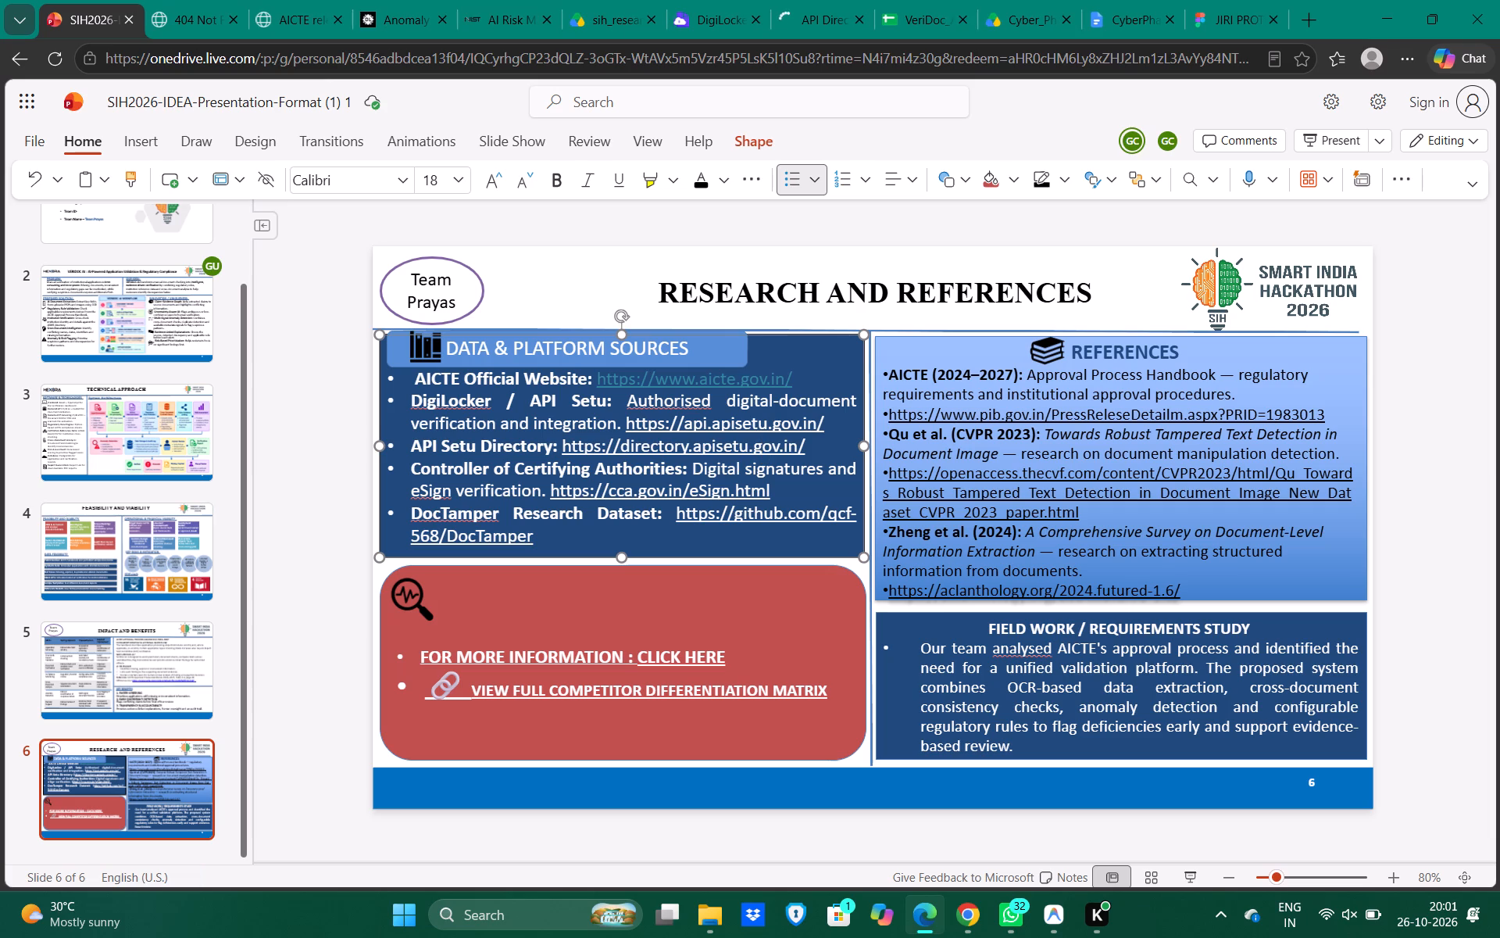
left_click(739, 496)
left_click(739, 496, "ctrl")
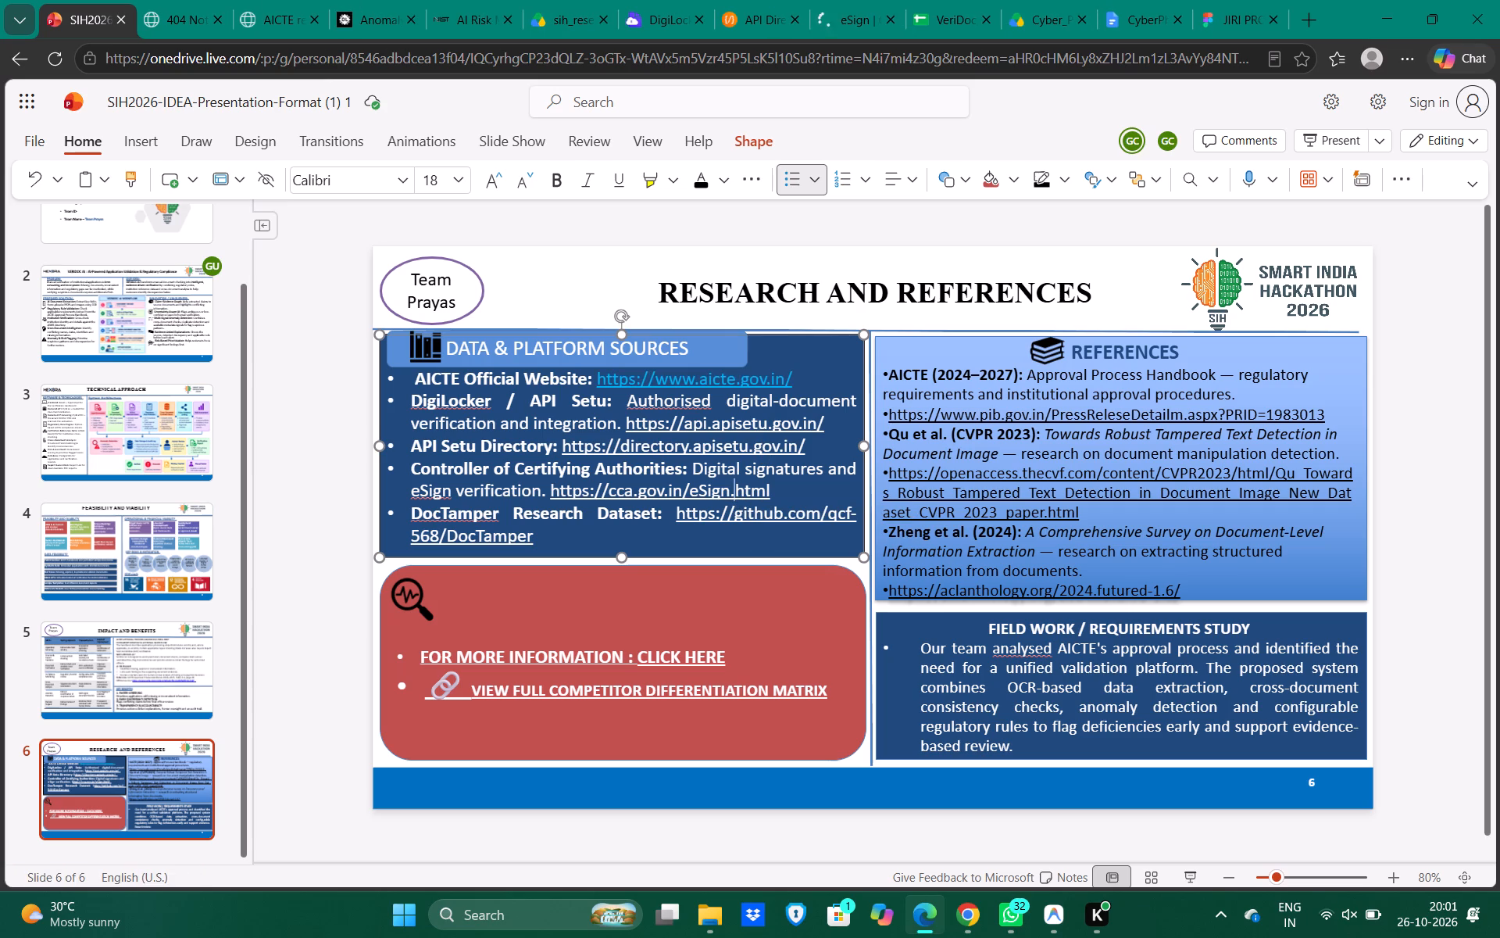
Examine the opened source websites, closing the DigiLocker and API Directory pages, and return to the SIH2026 presentation.
left_click(852, 18)
left_click(762, 20)
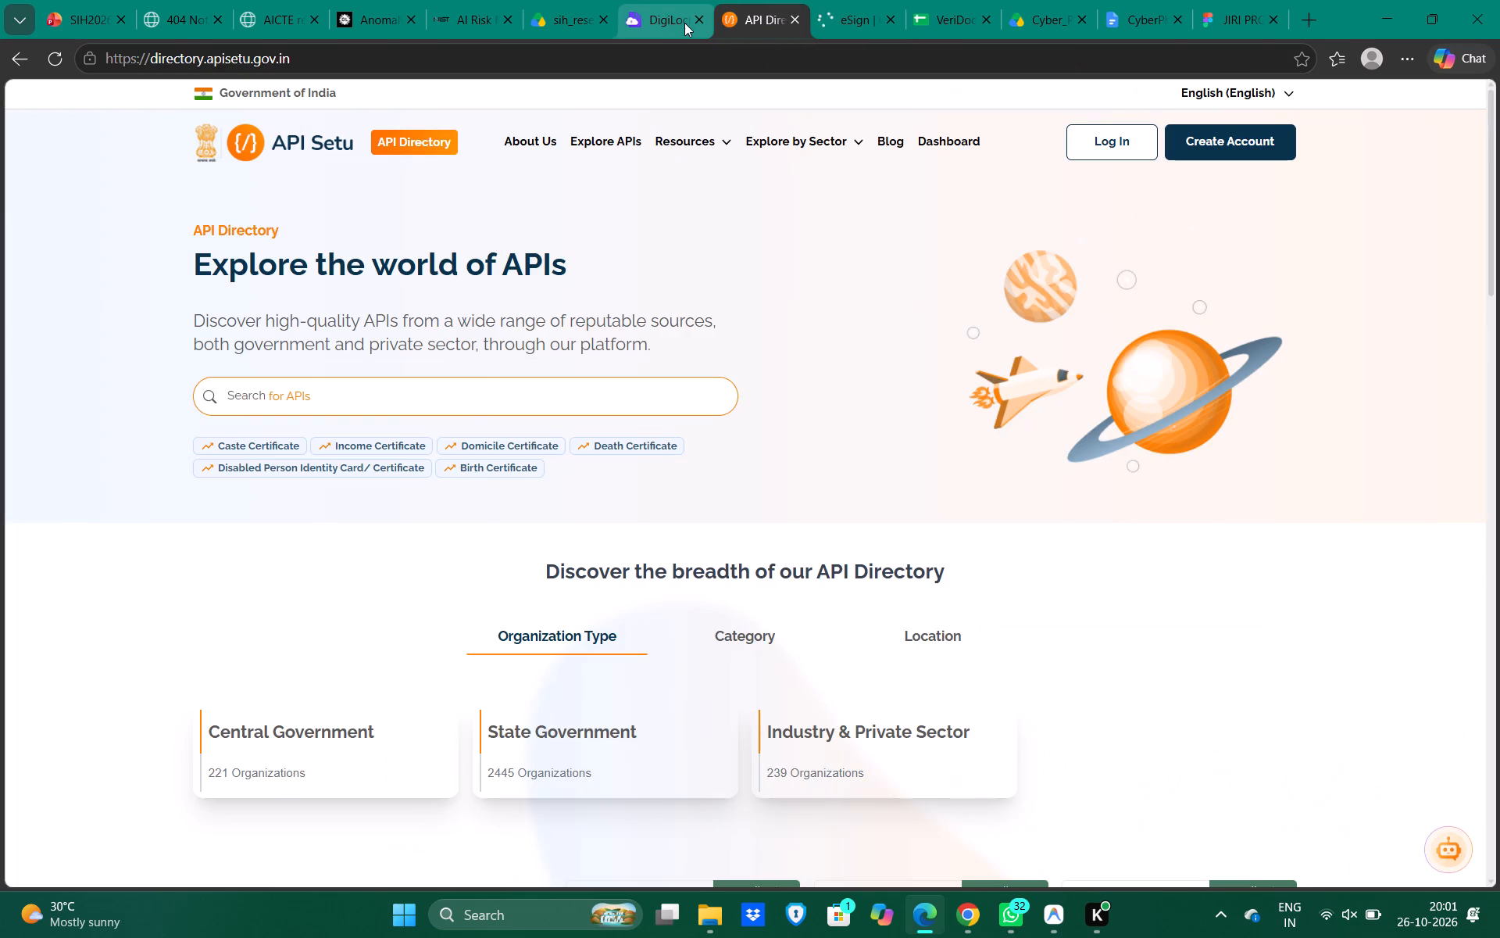
left_click(659, 23)
scroll(623, 507, "down", 4)
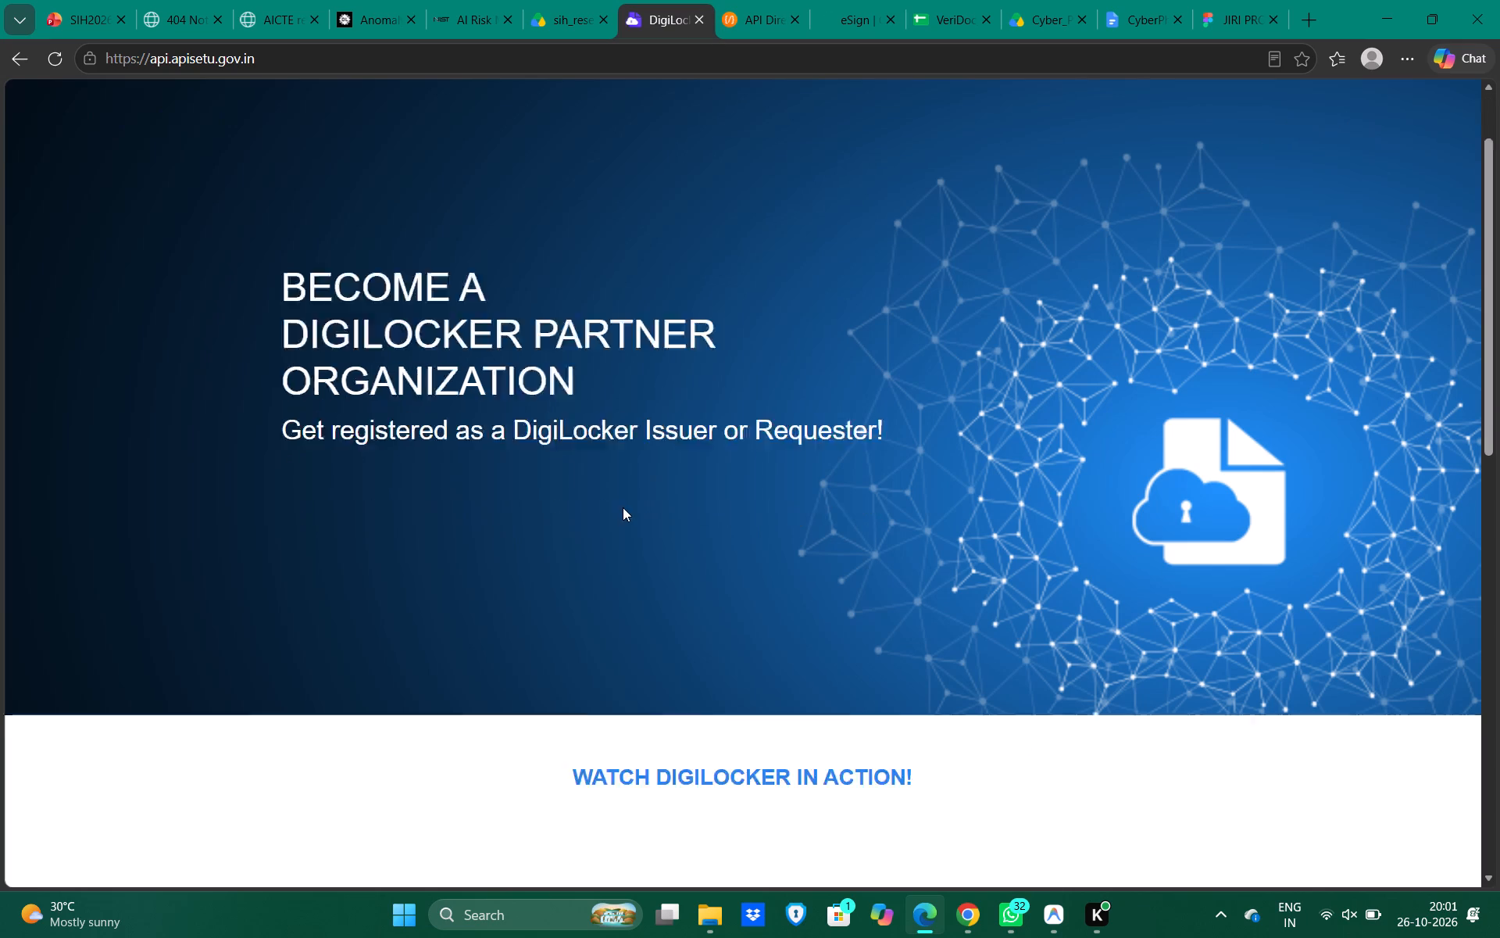
scroll(623, 507, "down", 7)
scroll(621, 507, "up", 4)
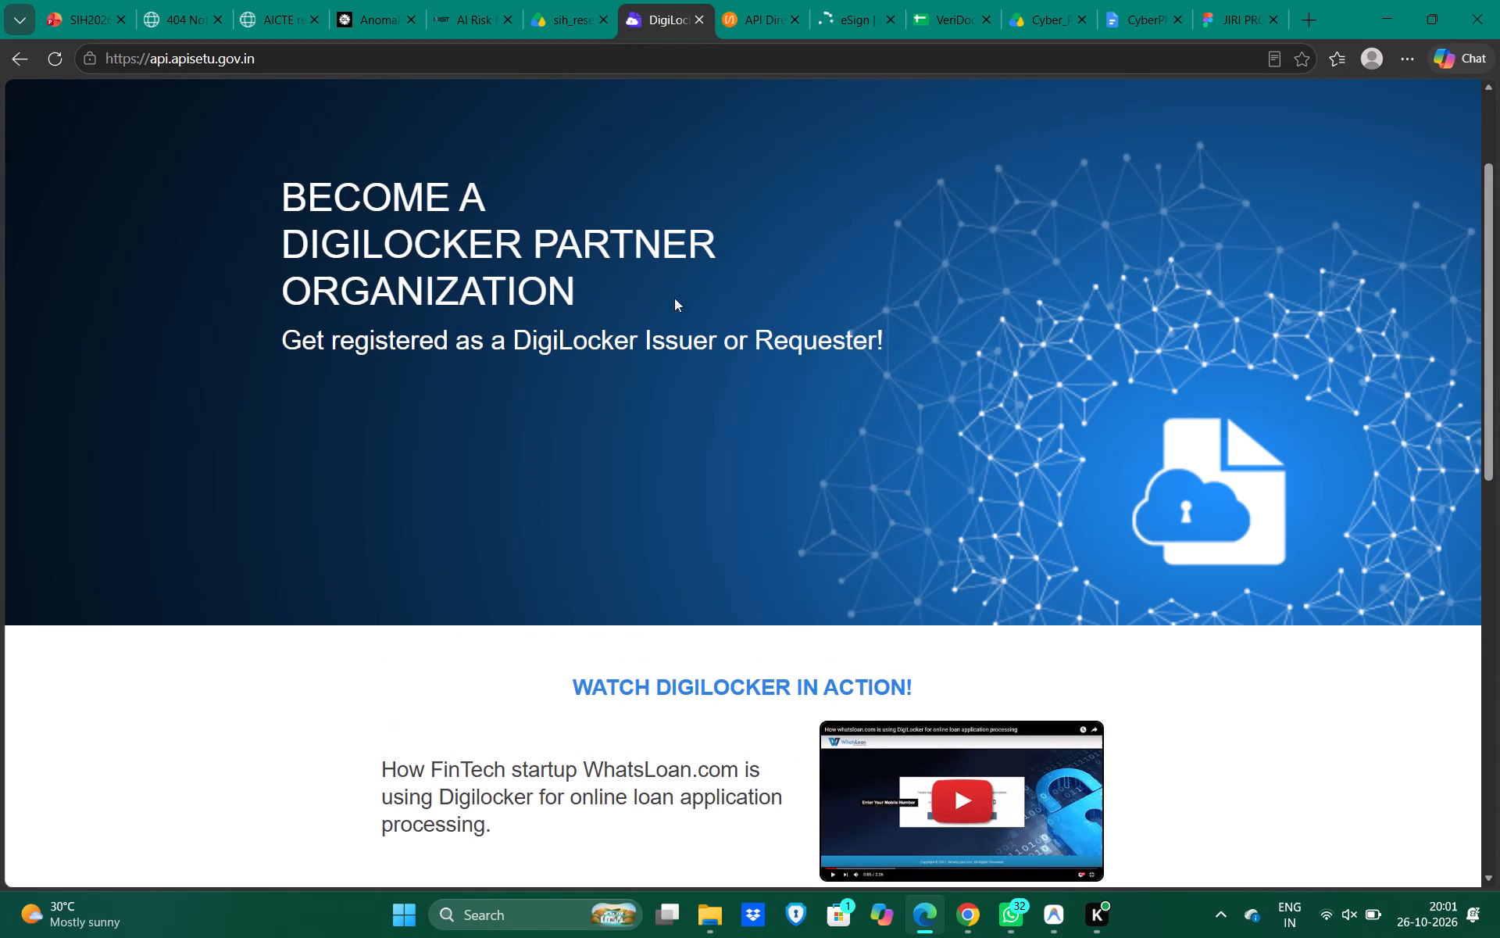
left_click(704, 16)
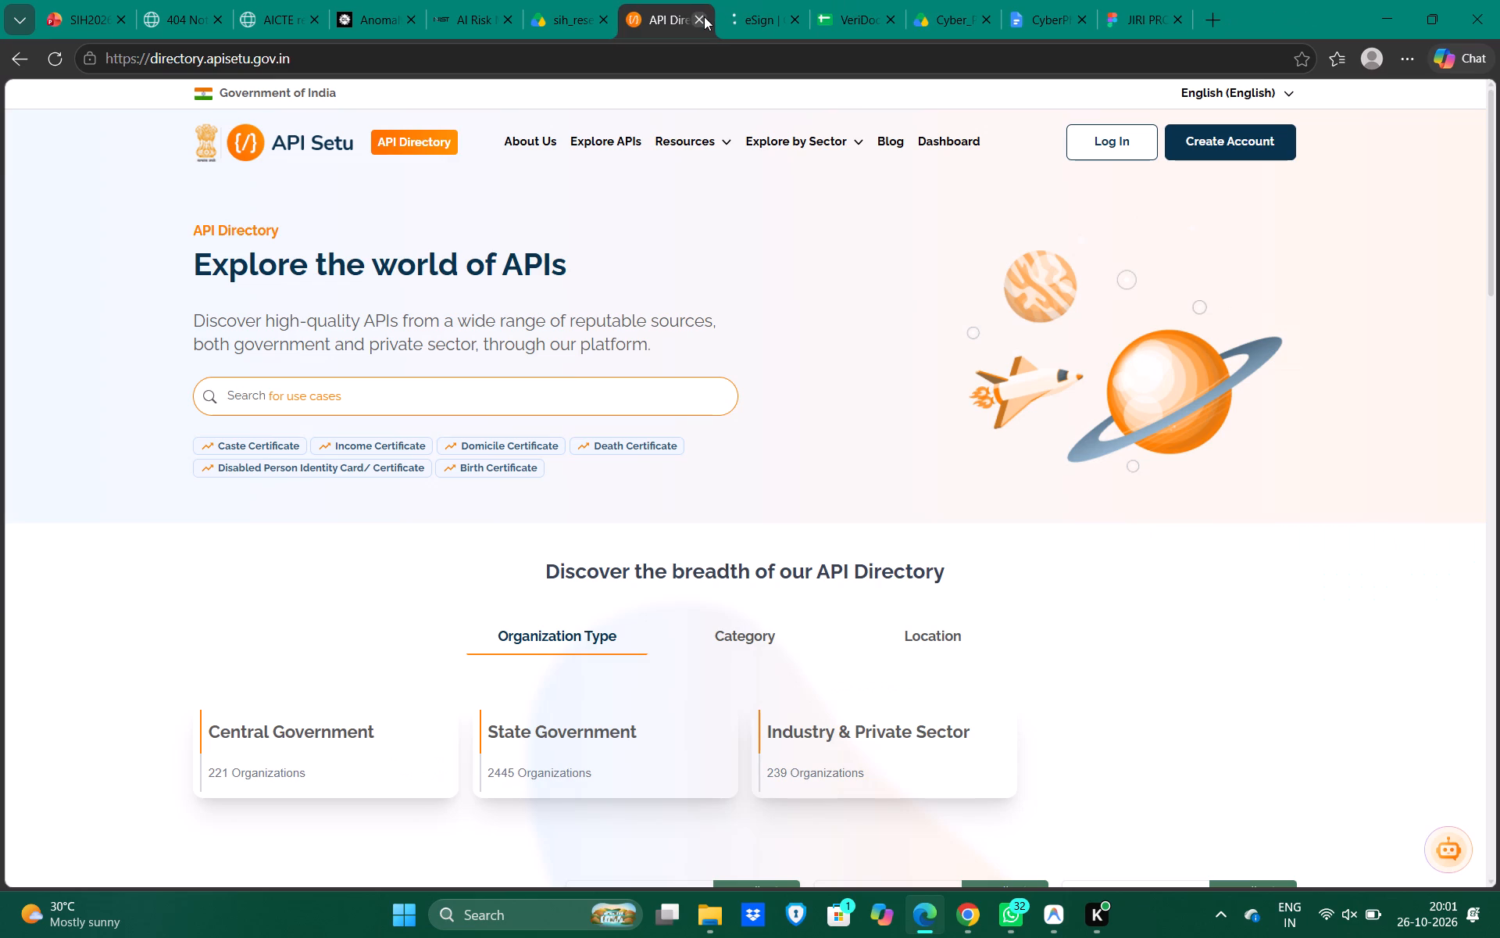
scroll(541, 458, "down", 16)
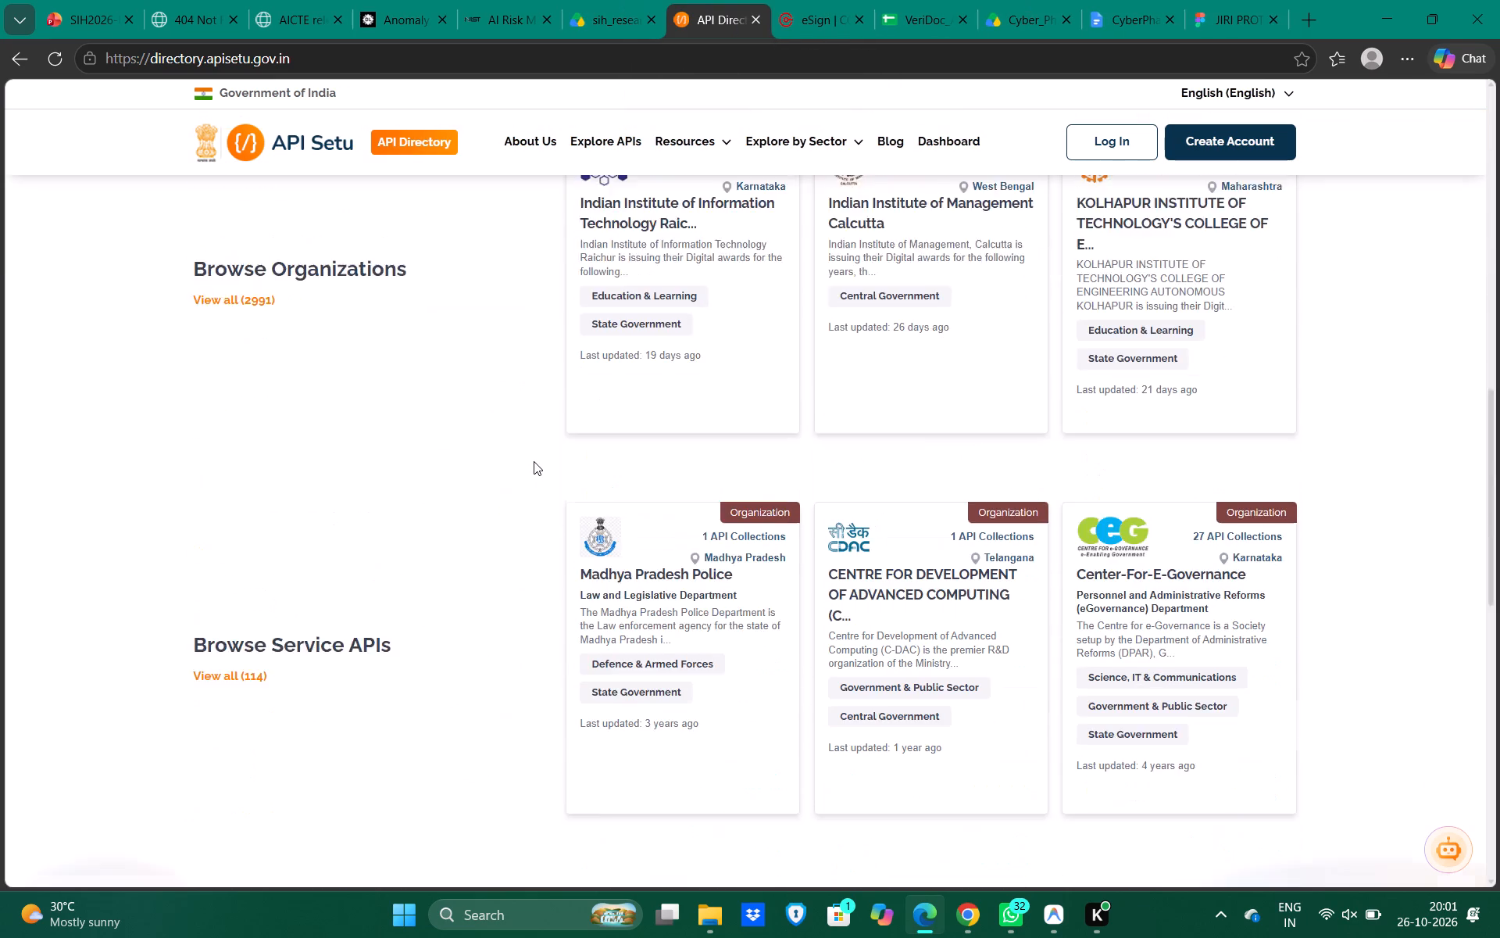
scroll(687, 385, "up", 6)
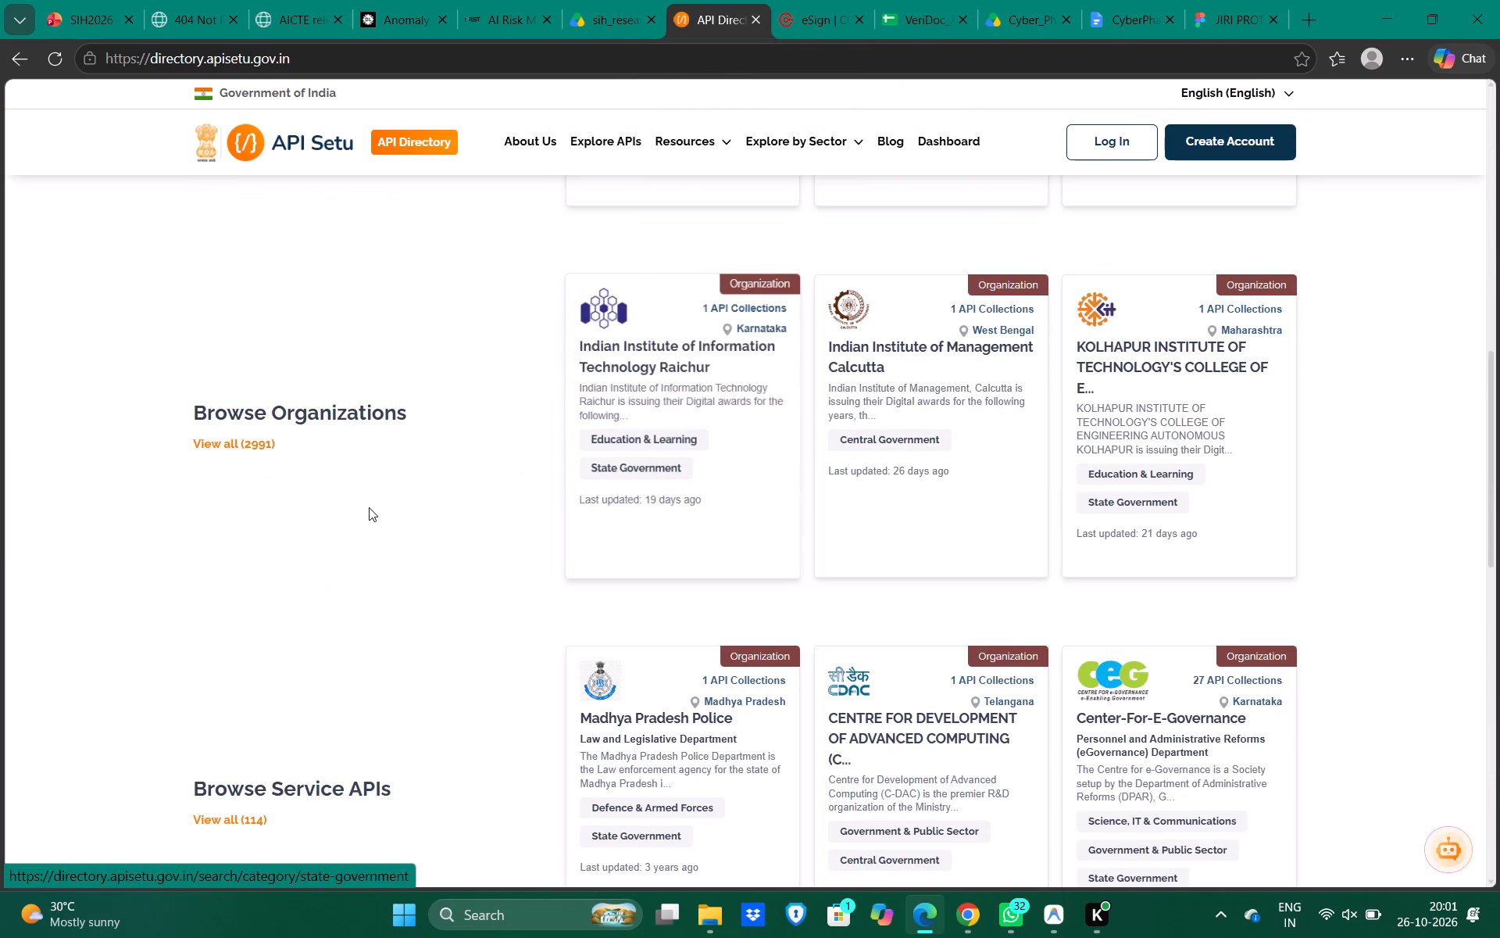
left_click(755, 18)
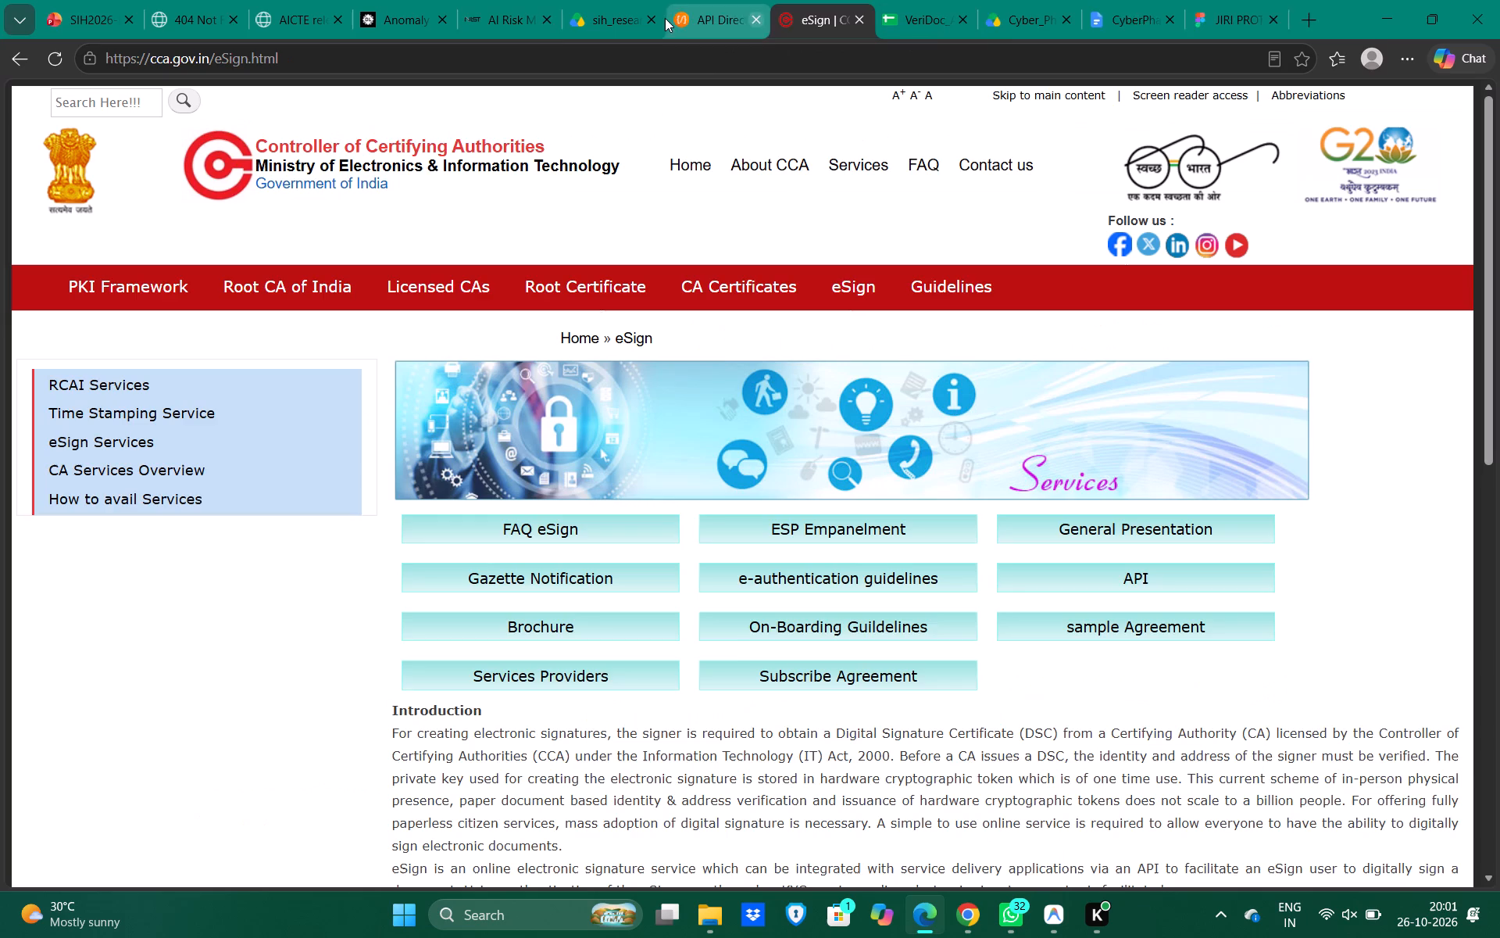
left_click(93, 16)
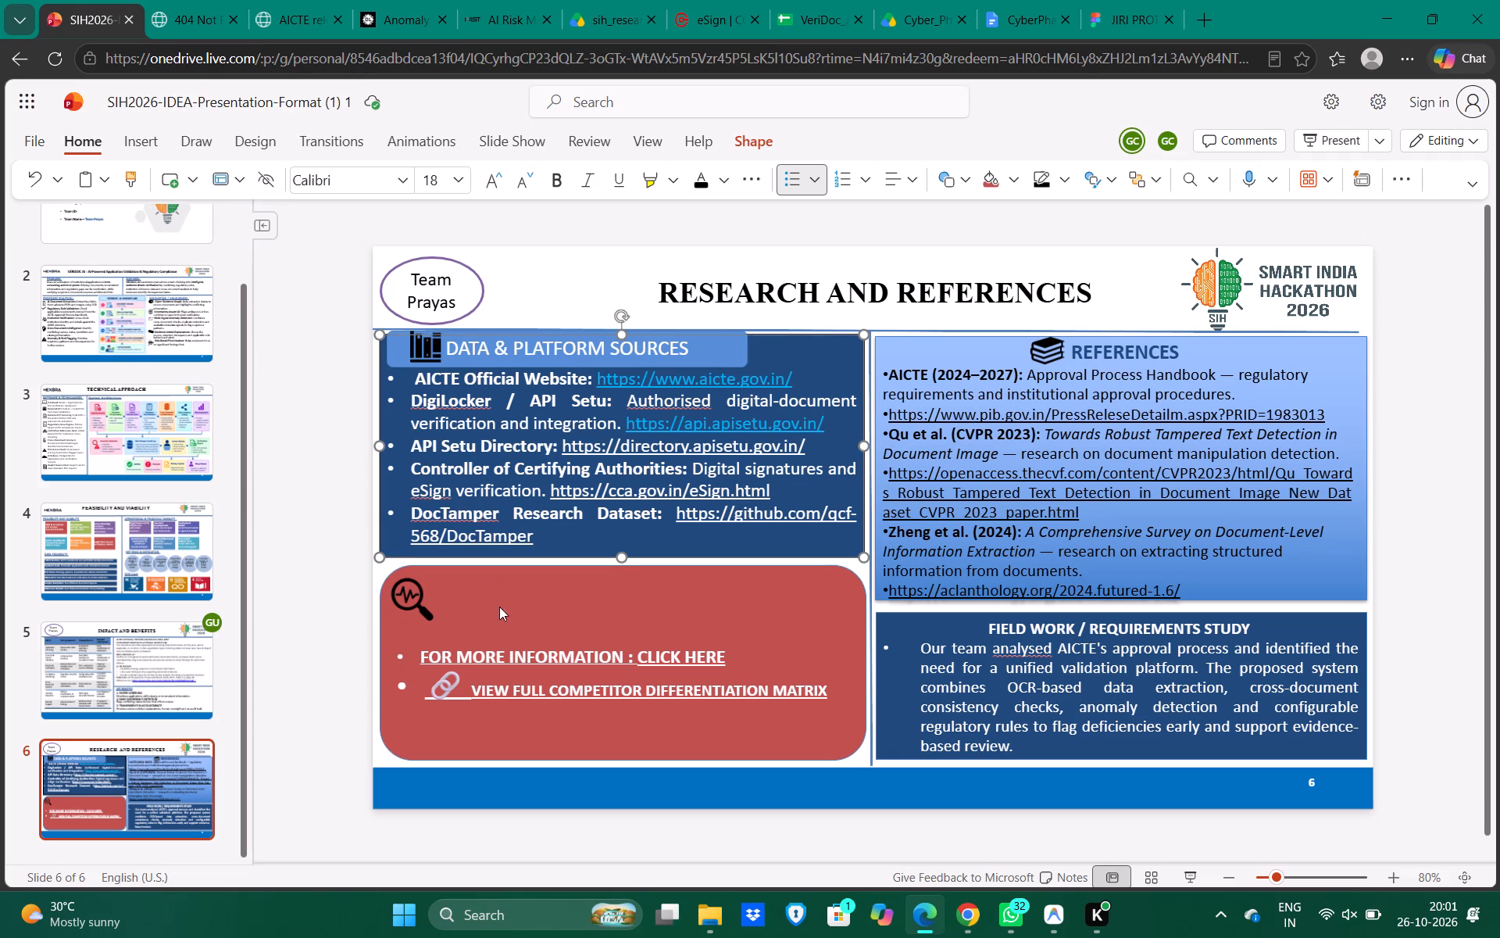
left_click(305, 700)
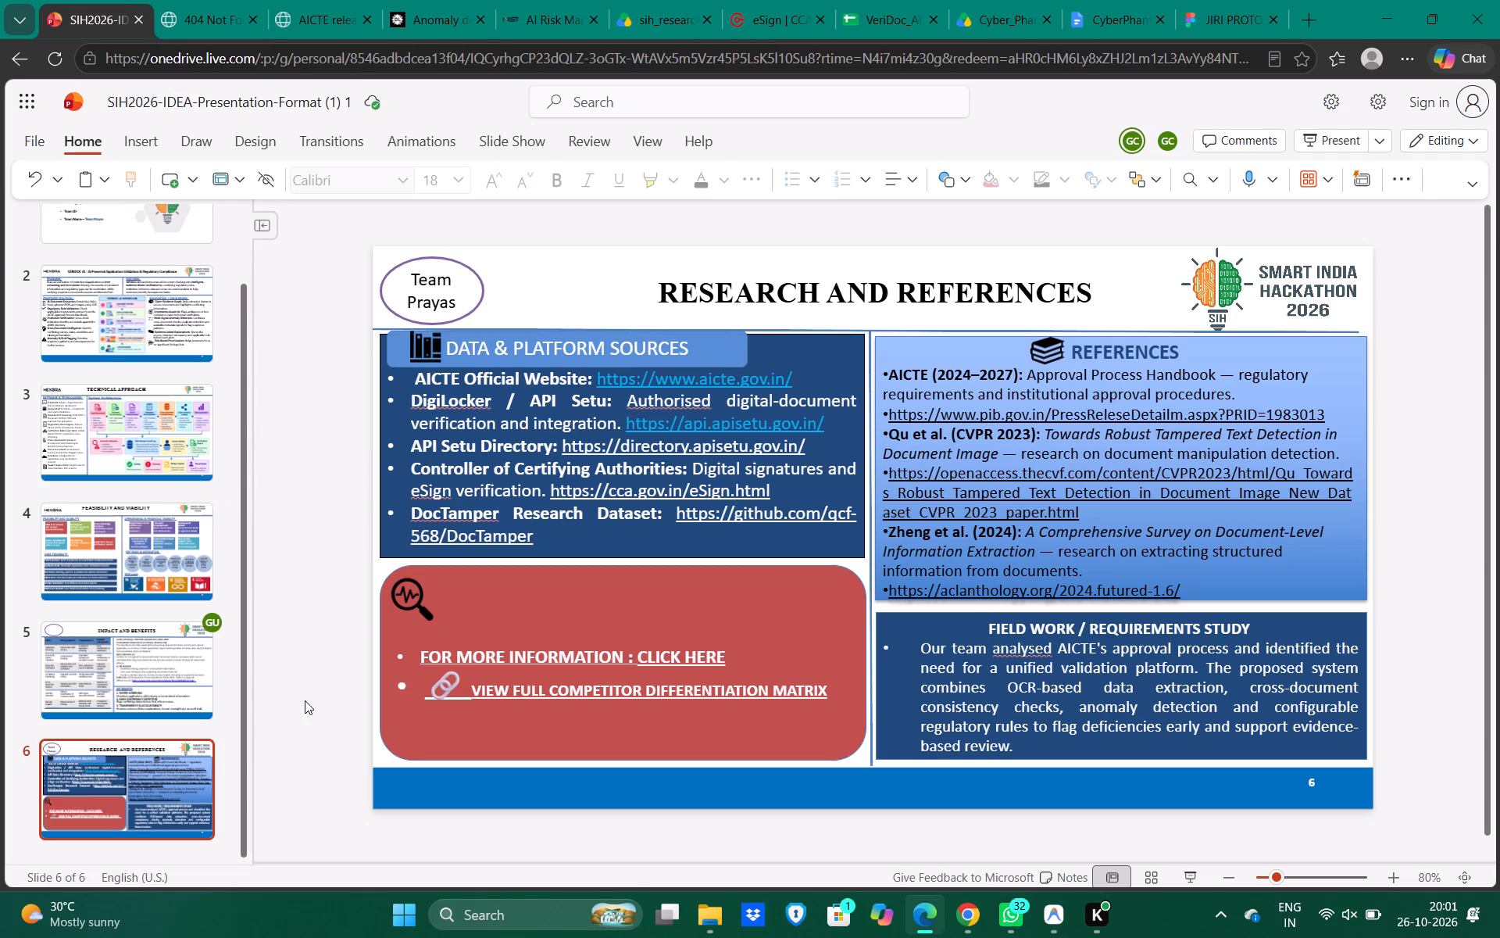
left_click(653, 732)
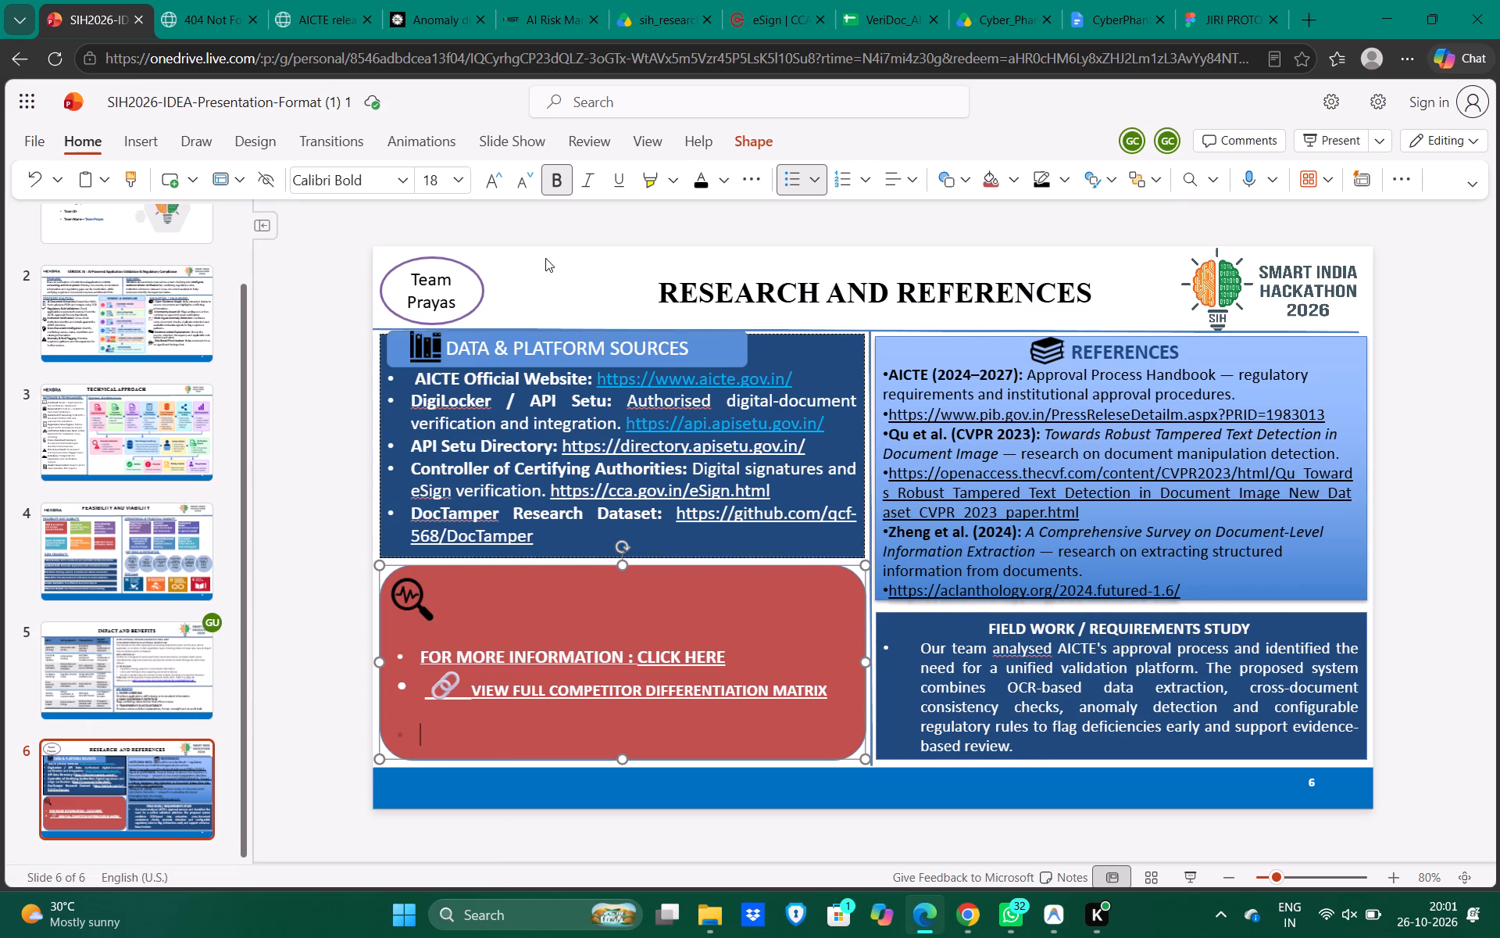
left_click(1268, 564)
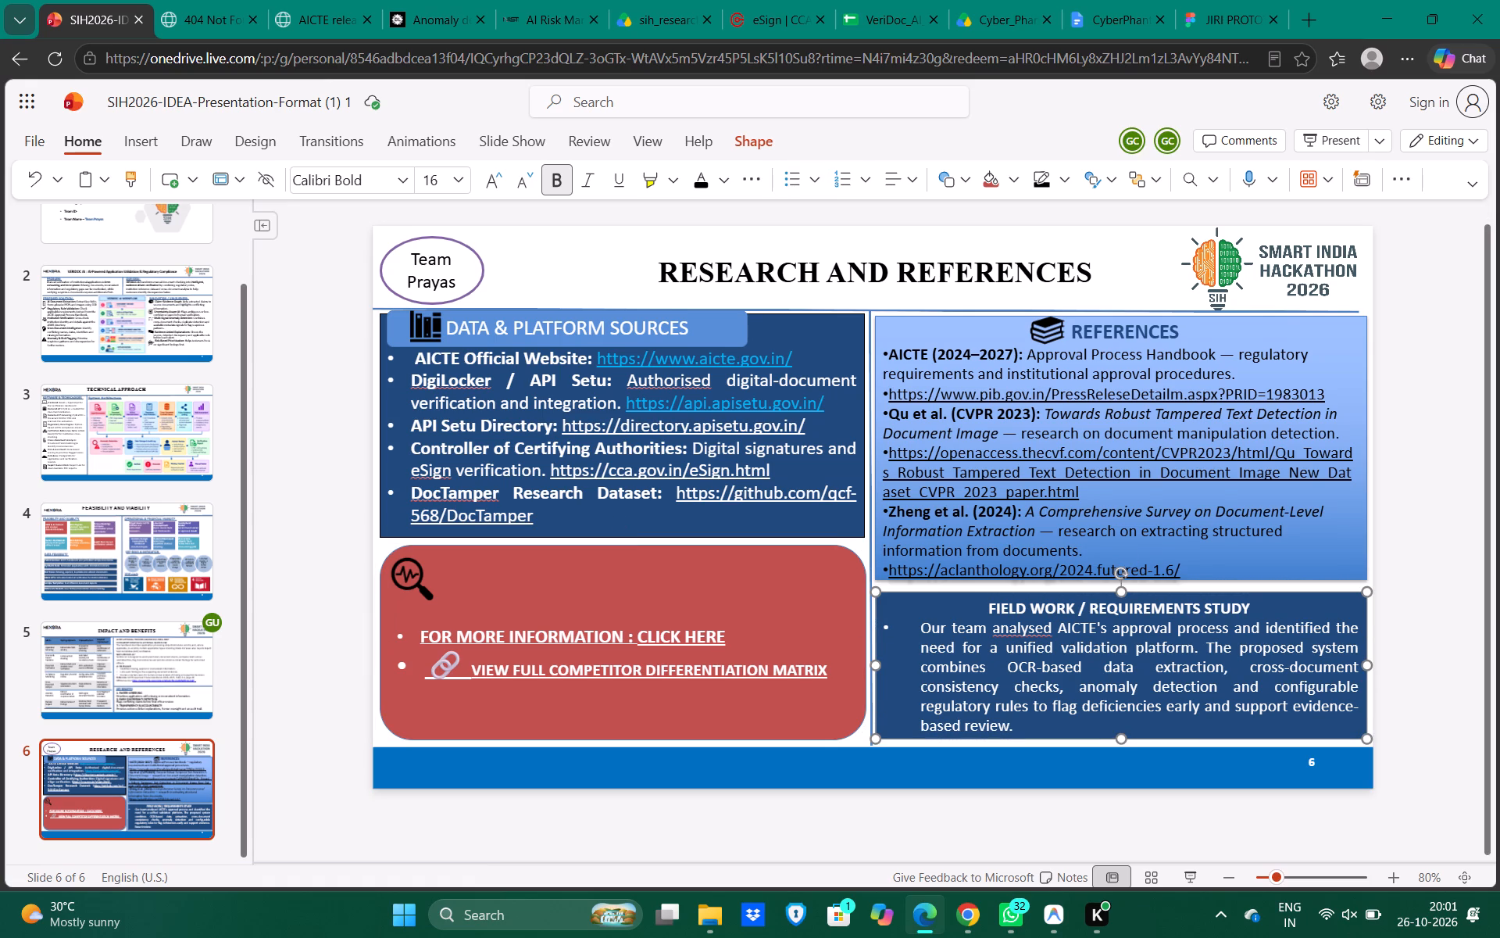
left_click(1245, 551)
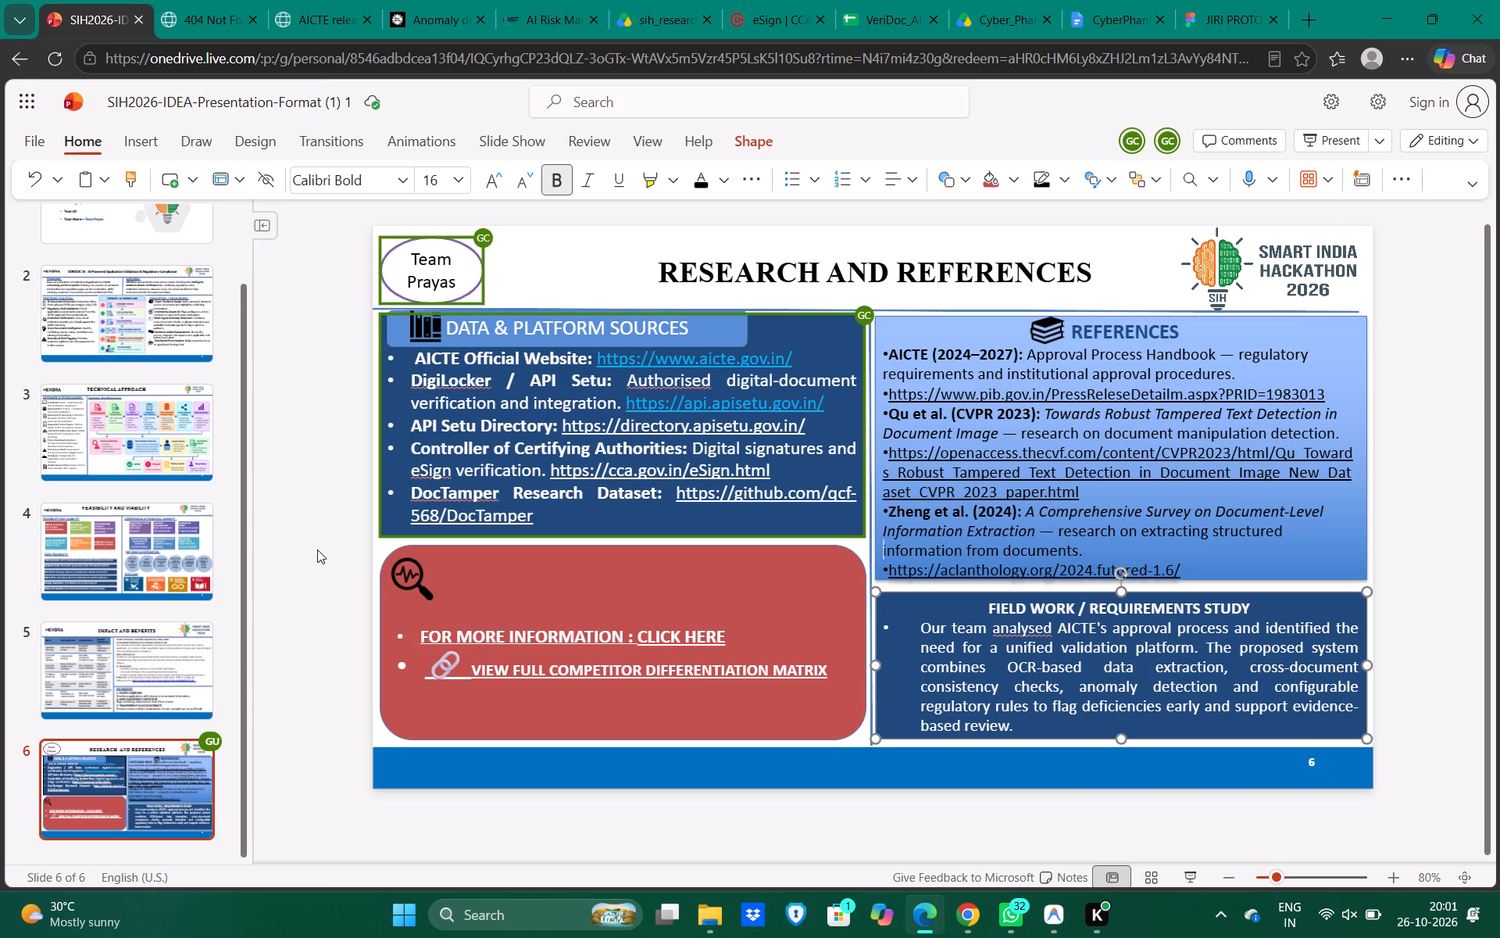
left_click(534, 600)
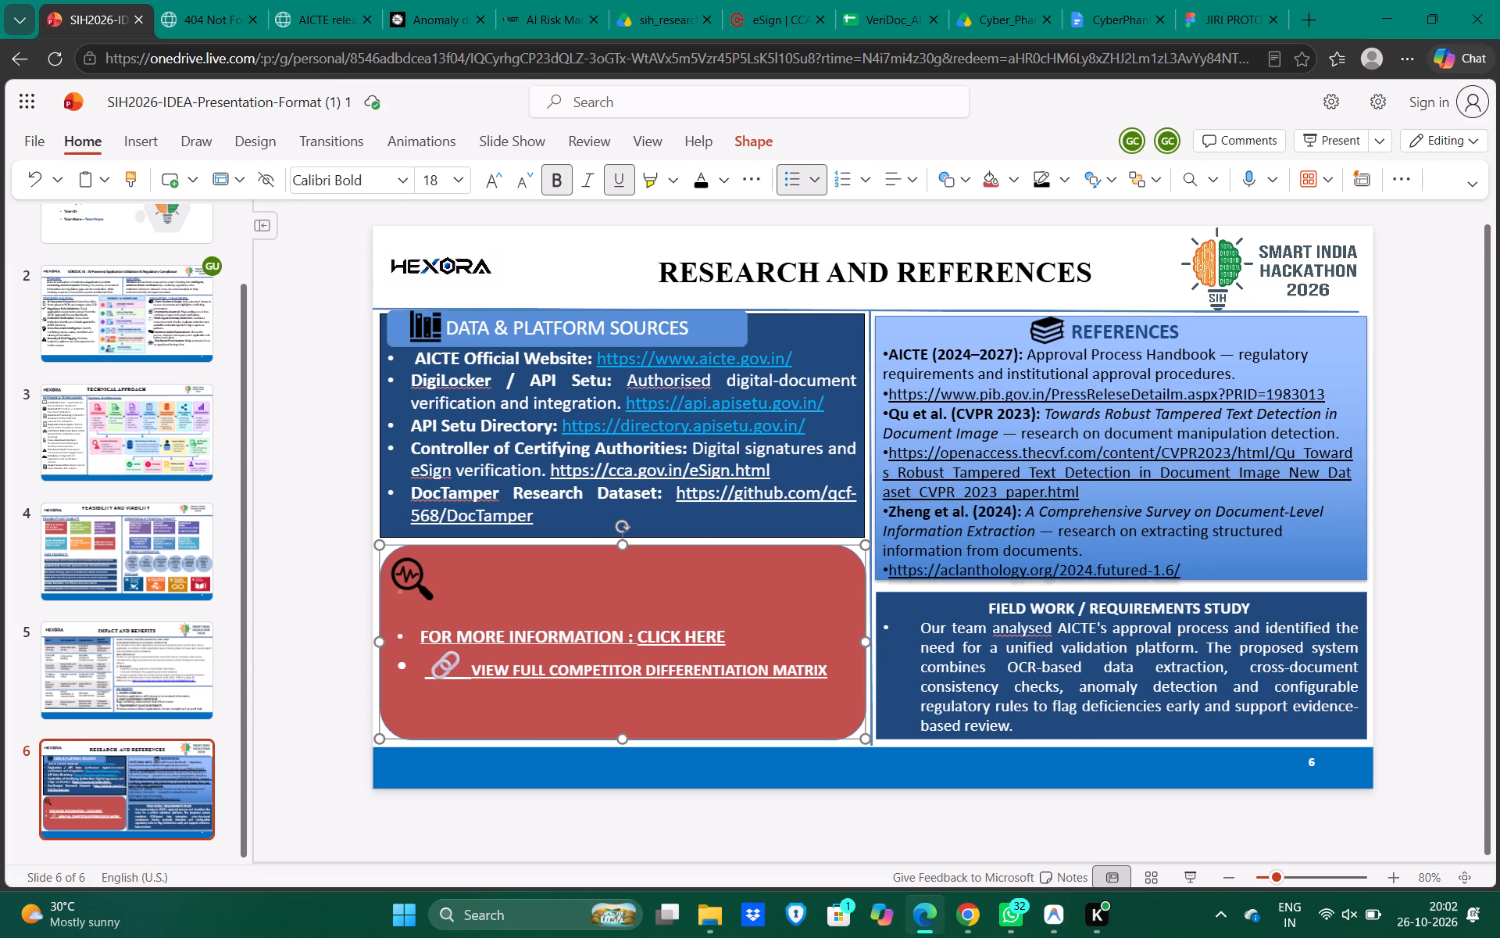
Switch to My Drive in Chrome and close the sharing settings of the sih_research folder.
left_click(968, 905)
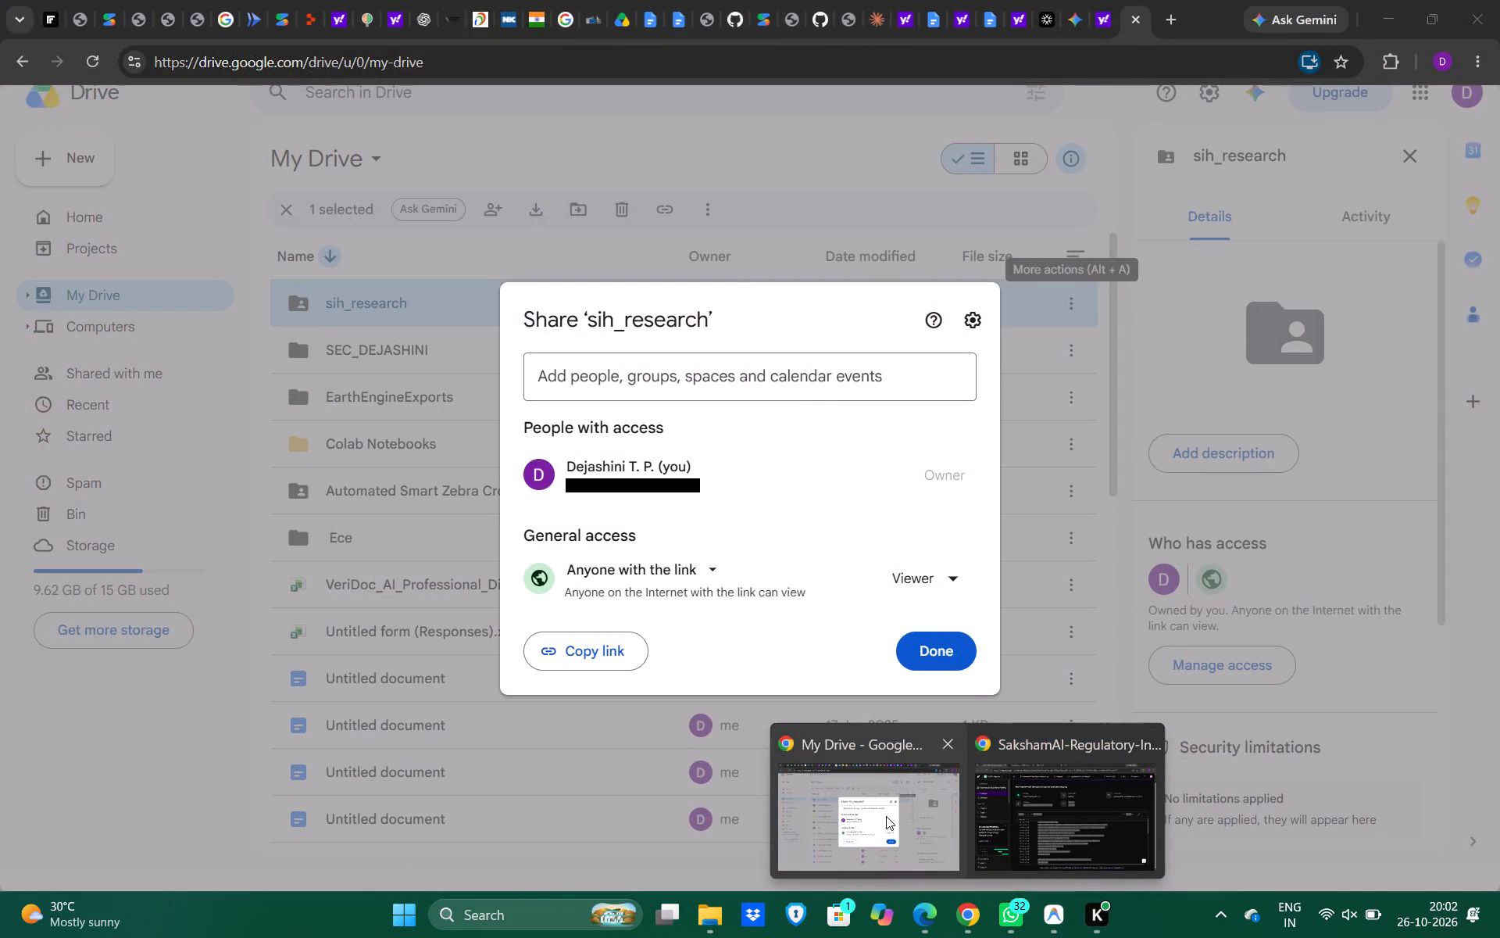
left_click(886, 816)
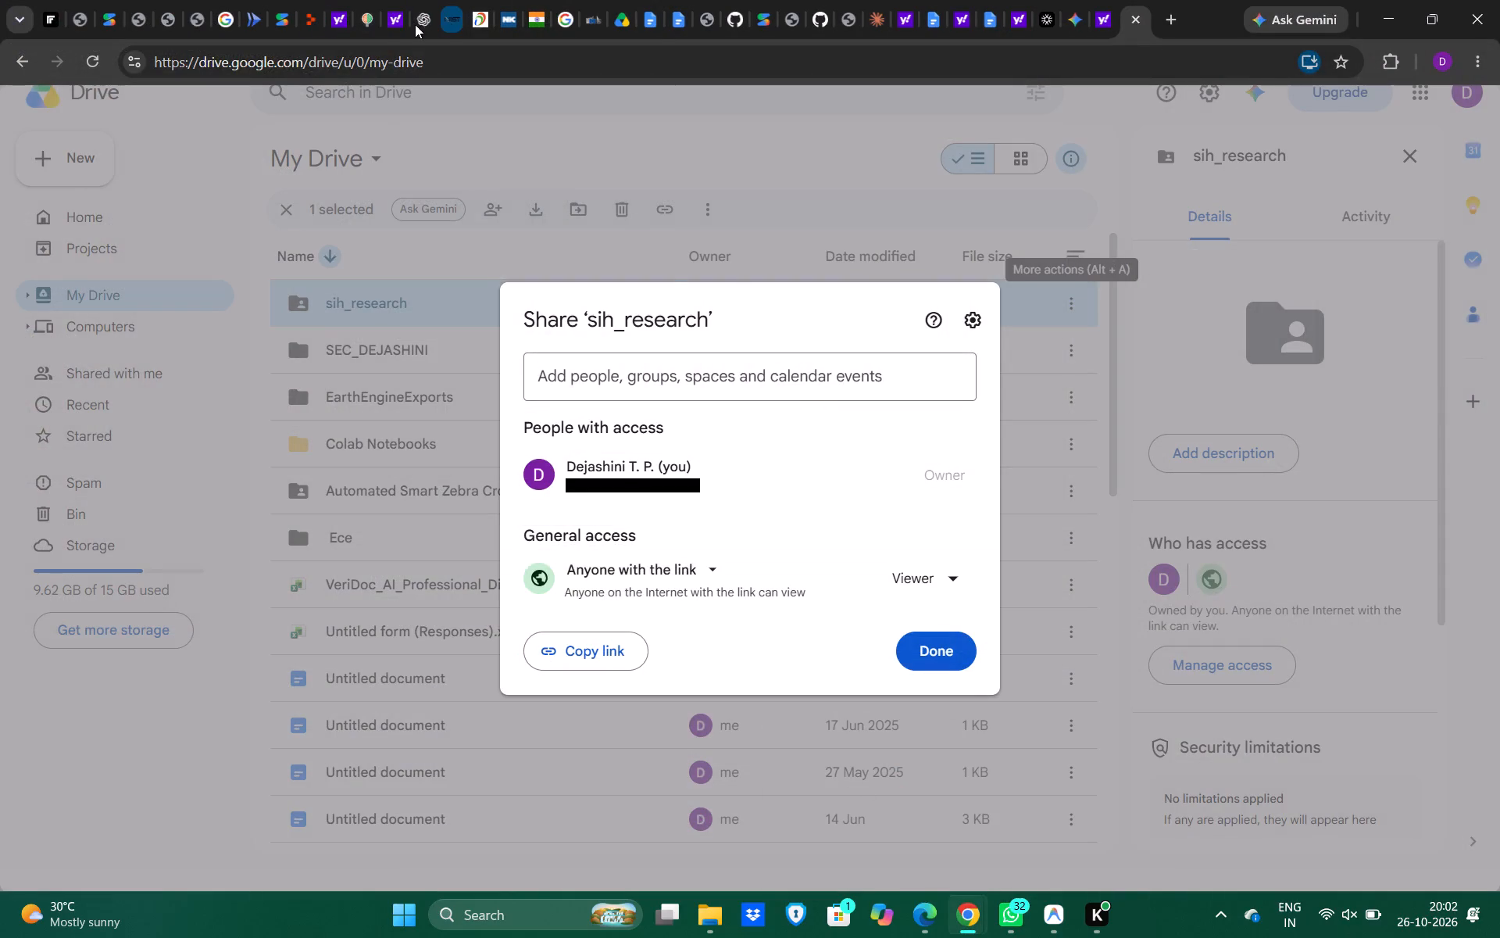